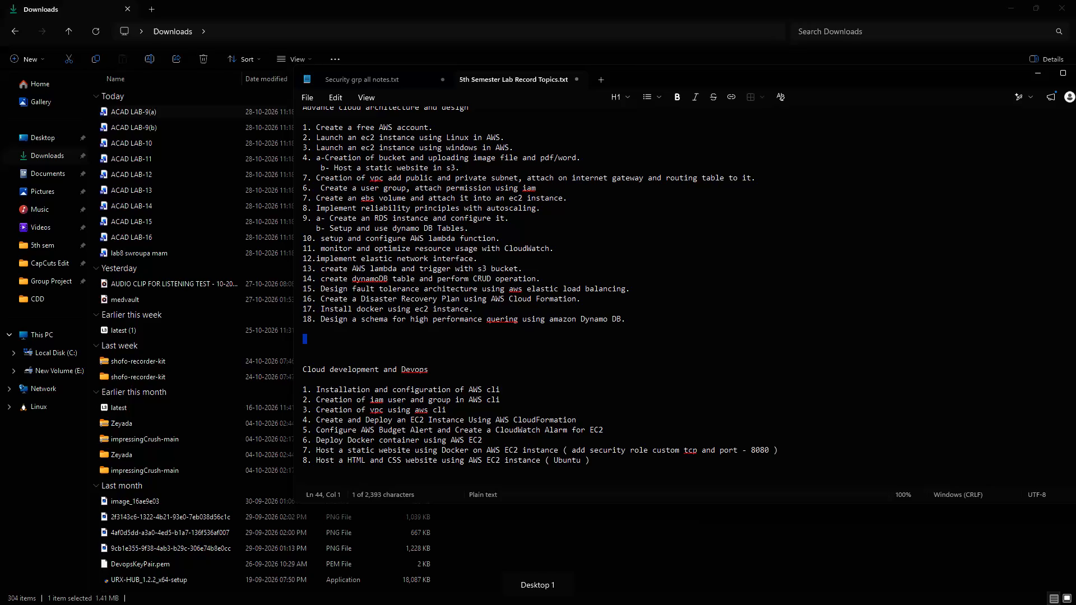
Reposition the 5th Semester Lab Record Topics.txt window over the Downloads folder so that the whole window is on screen.
{"action": "left_click", "coordinate": [531, 357]}
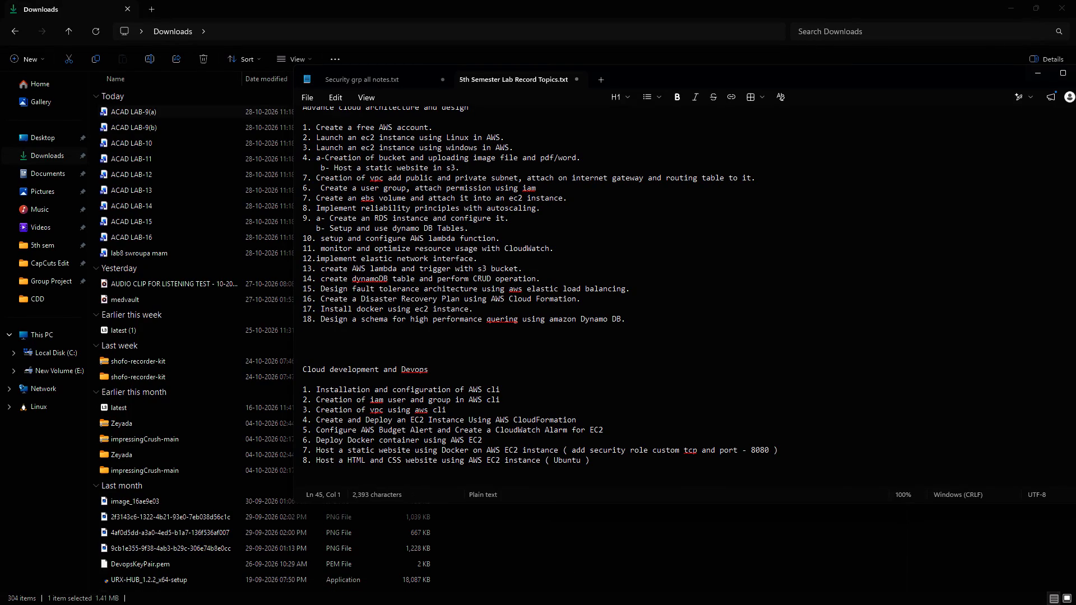
{"action": "left_click_drag", "start_coordinate": [984, 77], "coordinate": [766, 85]}
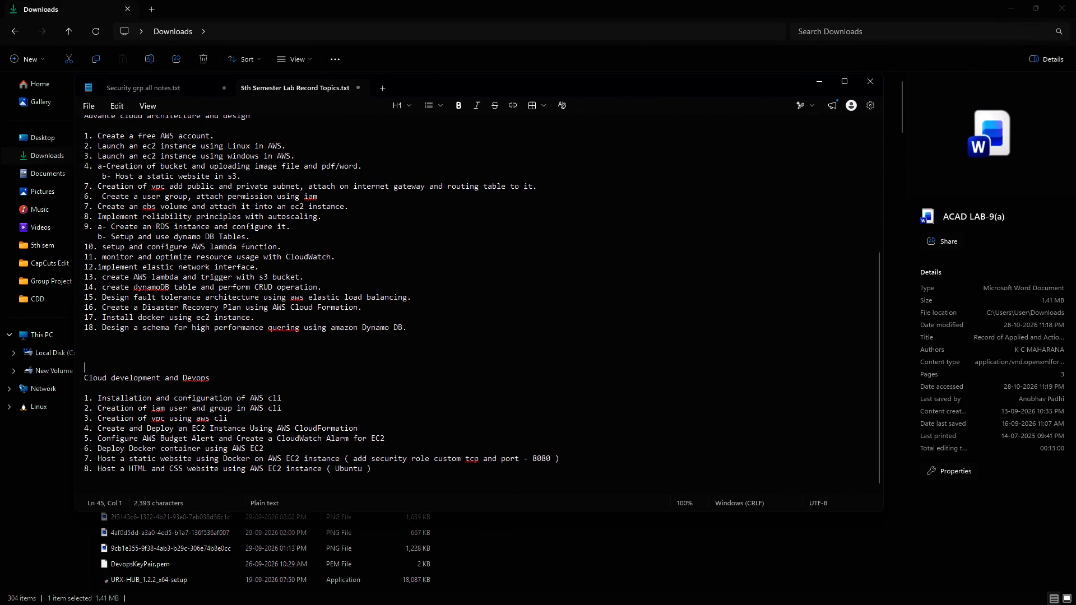
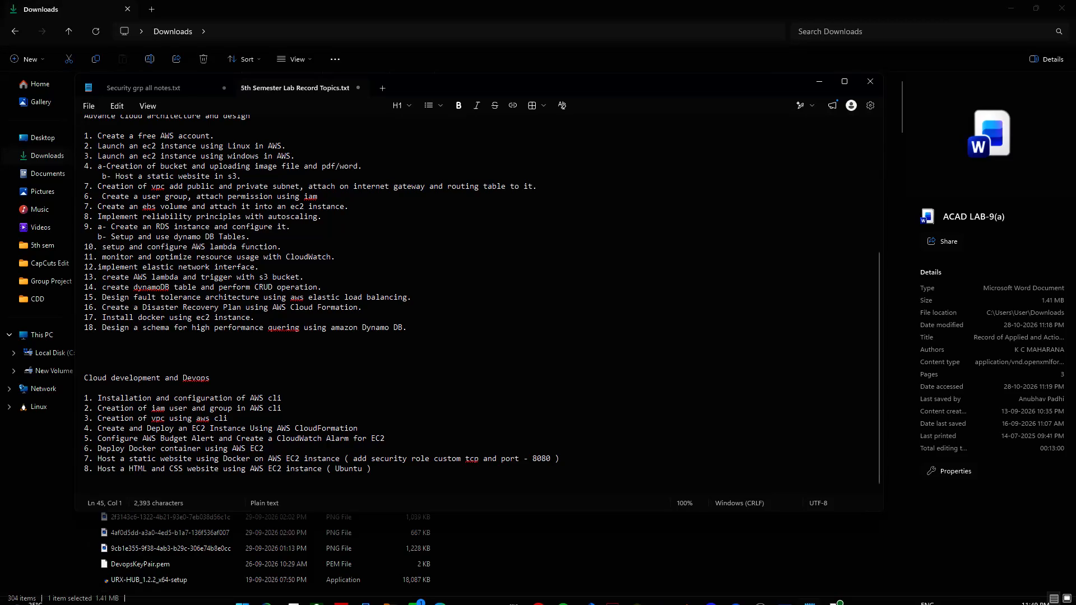
Open the "lab8 swroupa mam" document from the Downloads folder in Word and enable editing.
{"action": "left_click", "coordinate": [25, 522]}
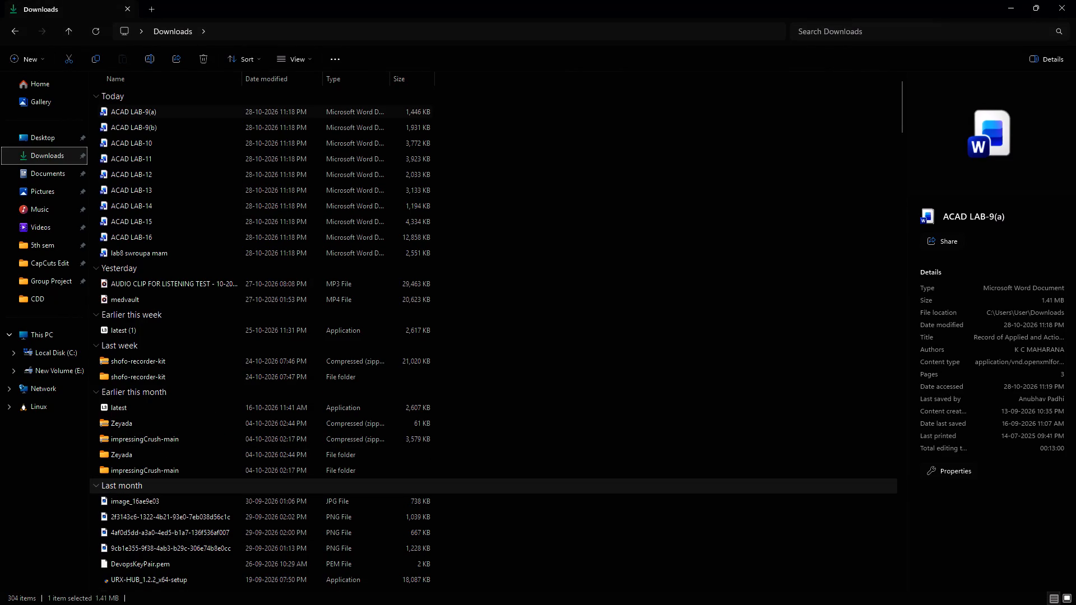
{"action": "scroll", "coordinate": [696, 369], "scroll_direction": "up", "scroll_amount": 3}
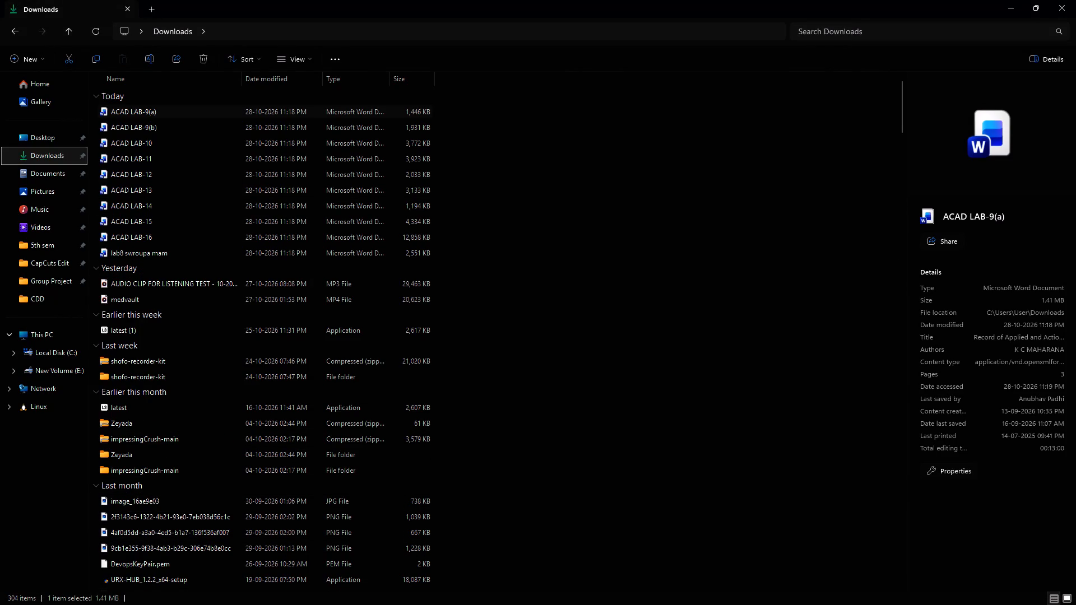
{"action": "double_click", "coordinate": [151, 254]}
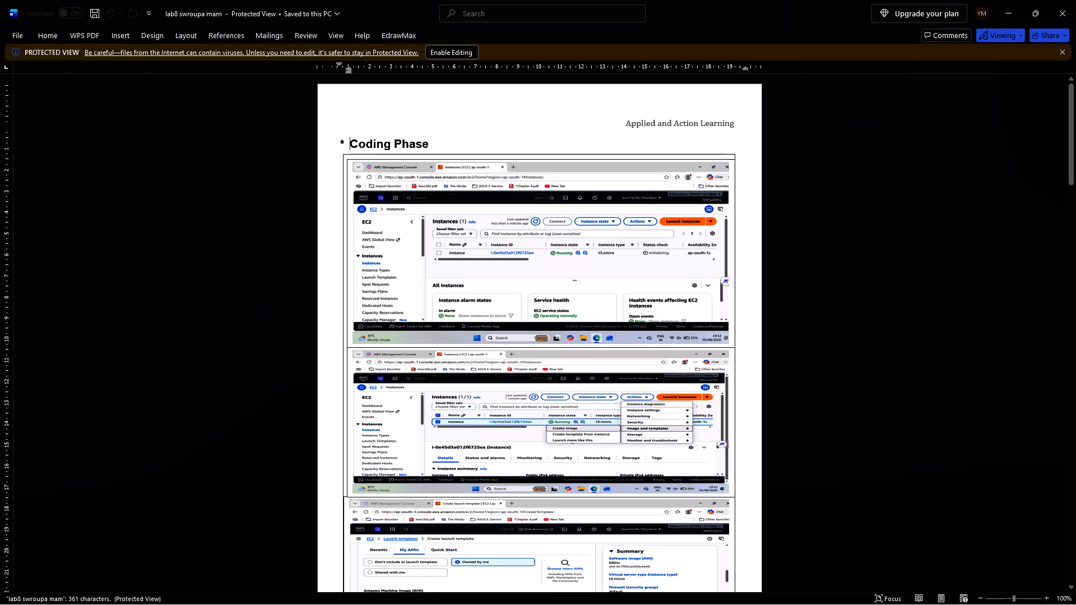
{"action": "scroll", "coordinate": [543, 173], "scroll_direction": "up", "scroll_amount": 4}
{"action": "left_click", "coordinate": [442, 50]}
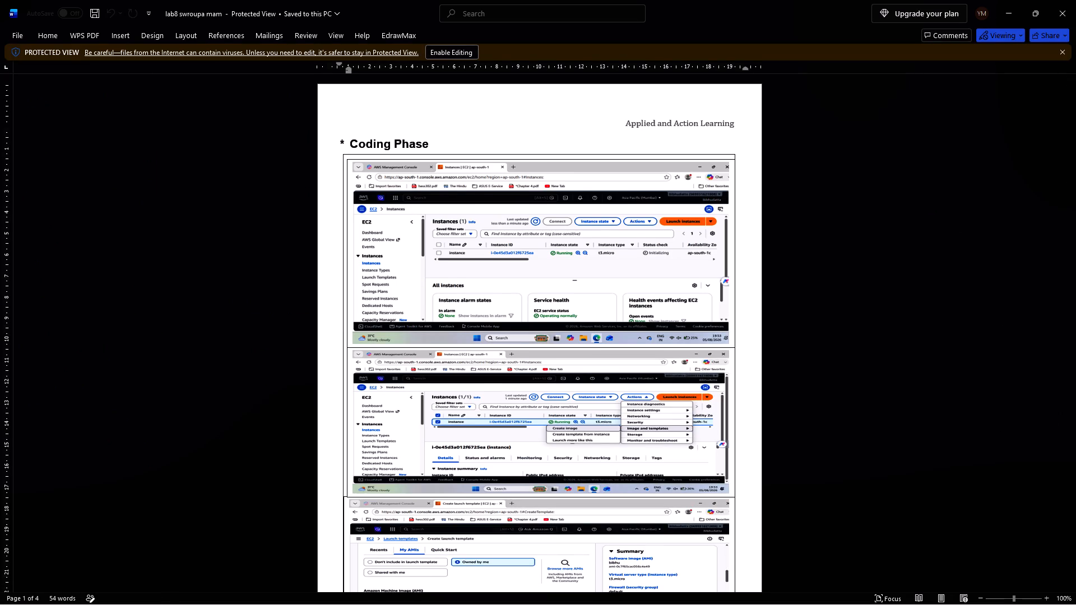
Insert the first image of the Pictures > Screenshots folder, the account name label, before the Coding Phase heading on page 1.
{"action": "scroll", "coordinate": [801, 208], "scroll_direction": "up", "scroll_amount": 1}
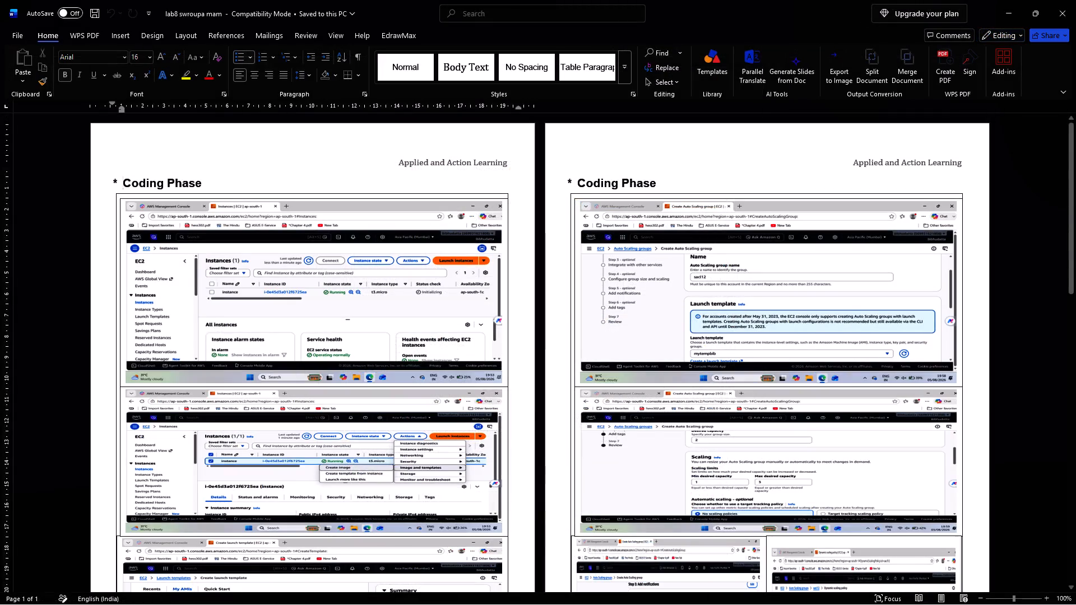
{"action": "scroll", "coordinate": [489, 241], "scroll_direction": "up", "scroll_amount": 4}
{"action": "scroll", "coordinate": [489, 241], "scroll_direction": "down", "scroll_amount": 7}
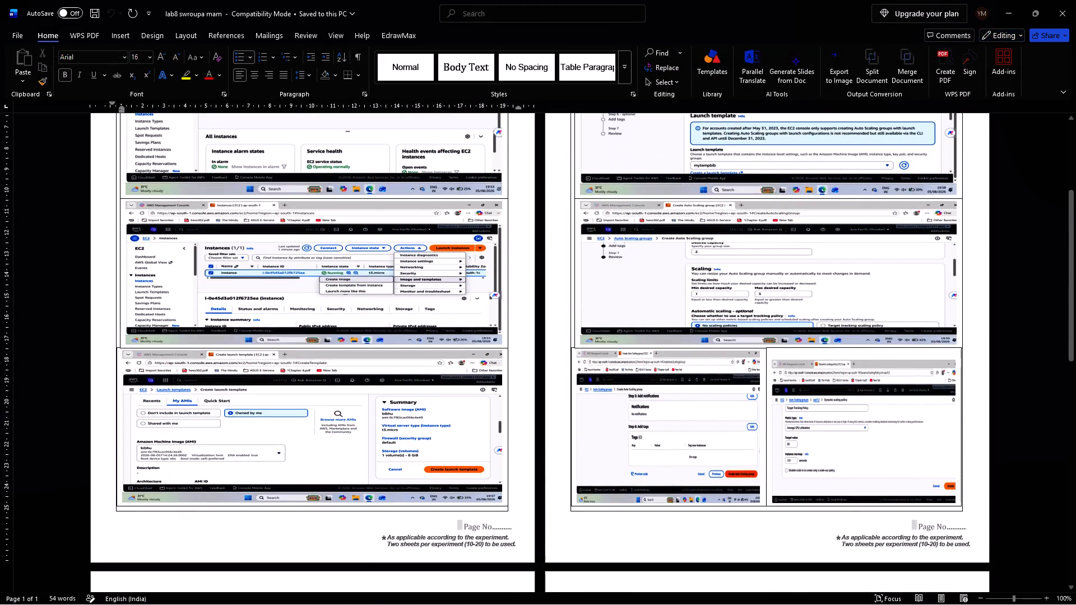
{"action": "scroll", "coordinate": [489, 241], "scroll_direction": "up", "scroll_amount": 5, "text": "ctrl"}
{"action": "scroll", "coordinate": [489, 241], "scroll_direction": "up", "scroll_amount": 4}
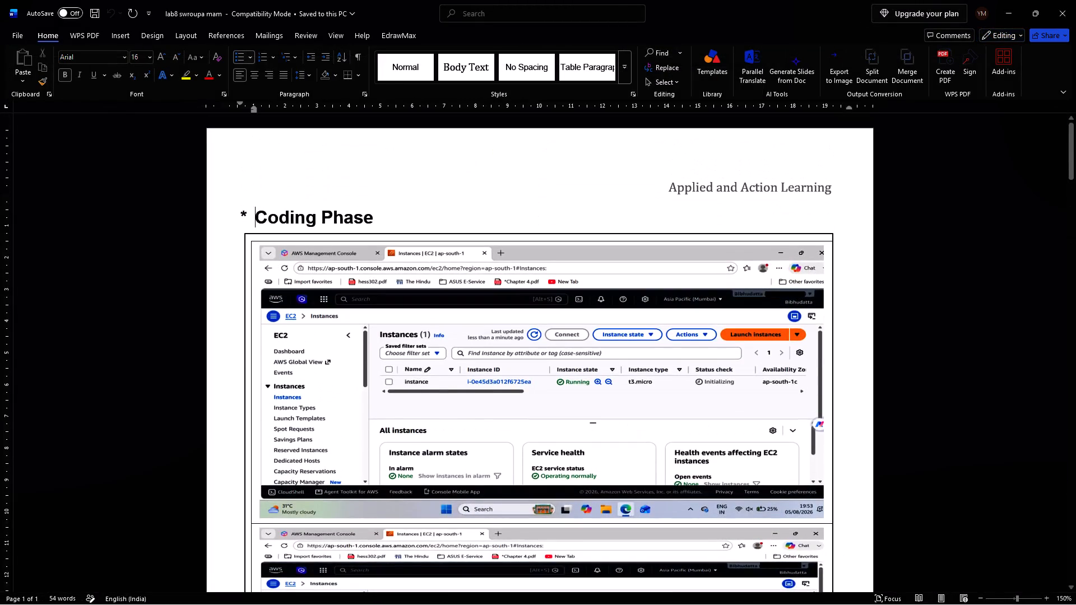
{"action": "scroll", "coordinate": [489, 241], "scroll_direction": "up", "scroll_amount": 1}
{"action": "scroll", "coordinate": [489, 241], "scroll_direction": "up", "scroll_amount": 5, "text": "ctrl"}
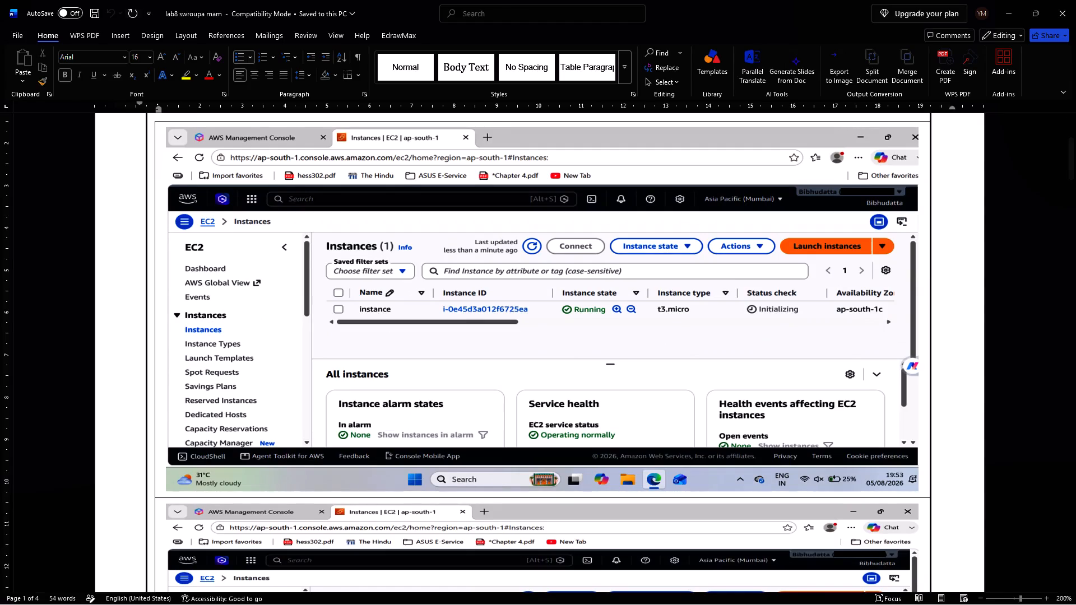
{"action": "left_click", "coordinate": [115, 34]}
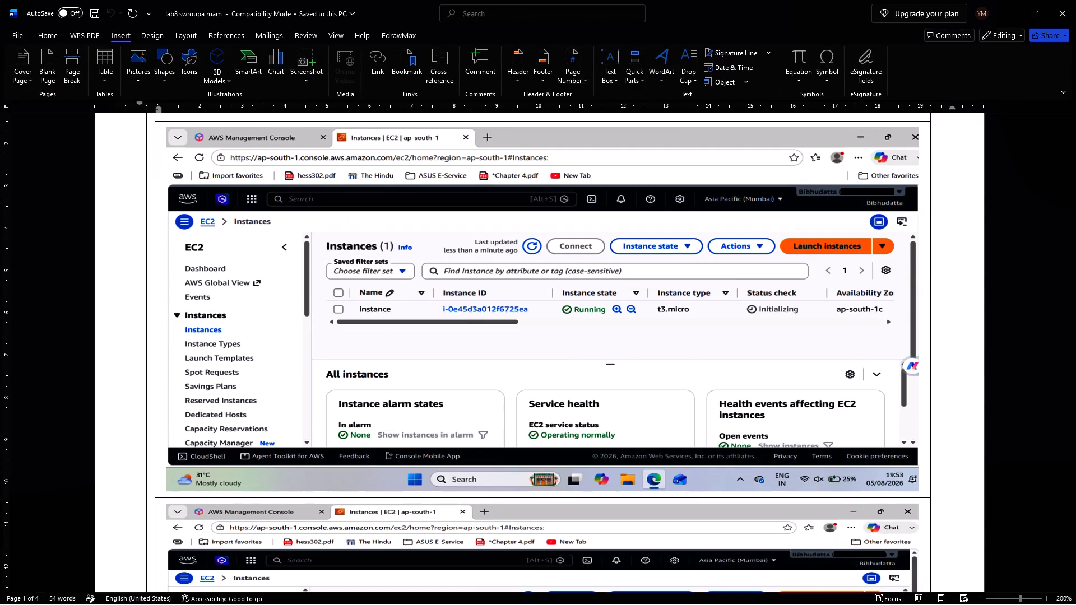
{"action": "left_click", "coordinate": [136, 59]}
{"action": "left_click", "coordinate": [164, 110]}
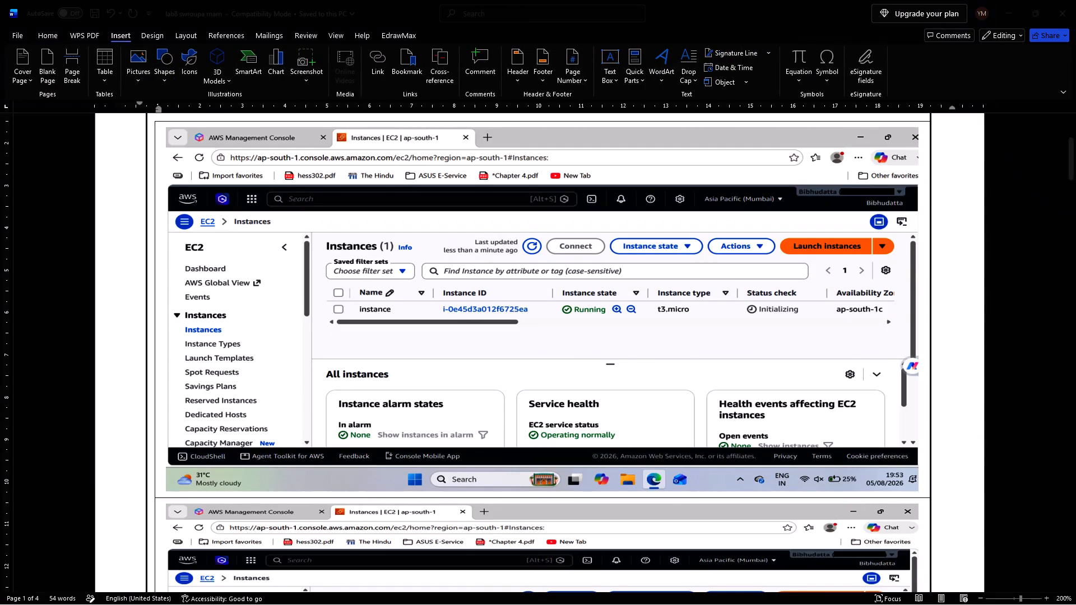
{"action": "scroll", "coordinate": [66, 128], "scroll_direction": "up", "scroll_amount": 4}
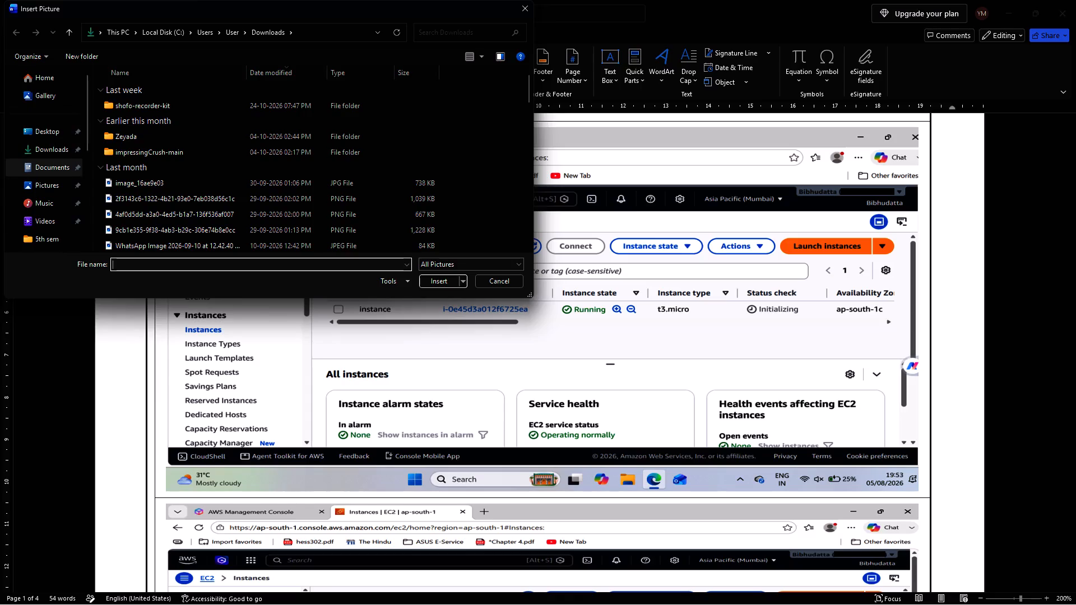
{"action": "left_click", "coordinate": [54, 189]}
{"action": "double_click", "coordinate": [372, 103]}
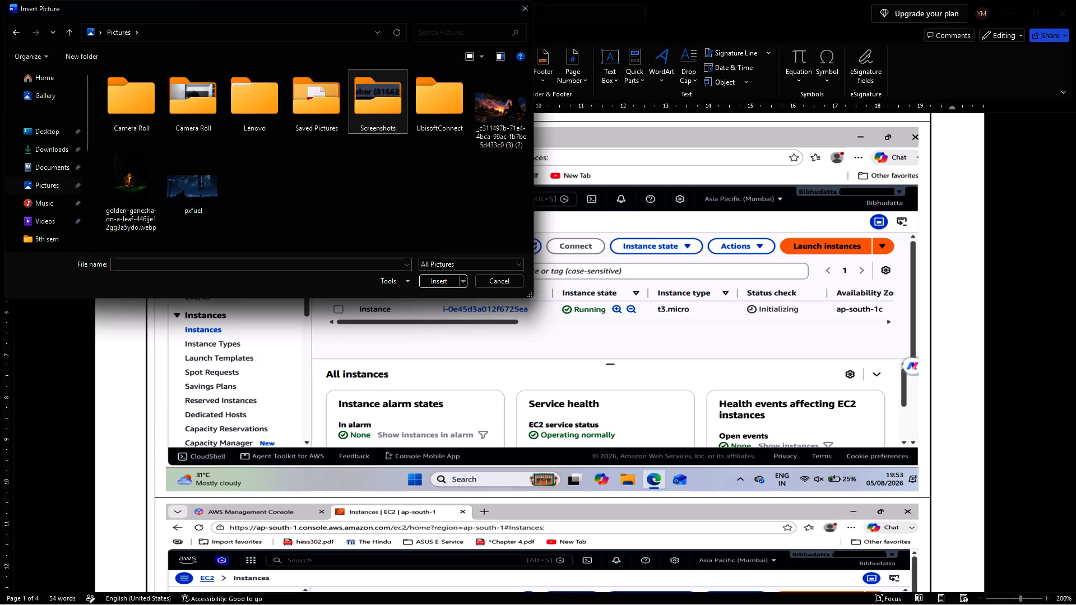
{"action": "left_click", "coordinate": [137, 103]}
{"action": "left_click", "coordinate": [444, 281]}
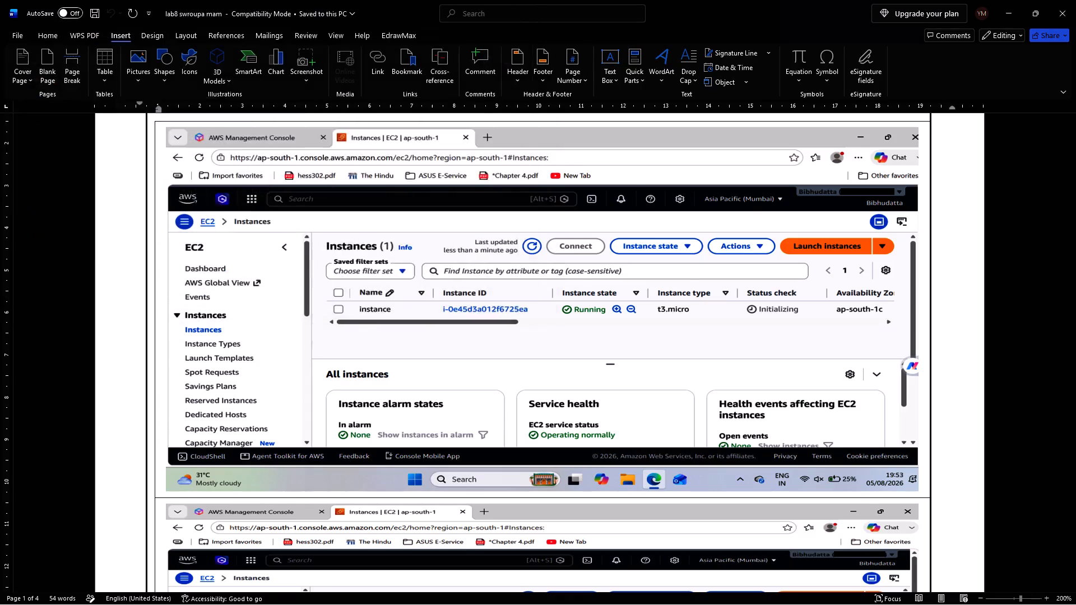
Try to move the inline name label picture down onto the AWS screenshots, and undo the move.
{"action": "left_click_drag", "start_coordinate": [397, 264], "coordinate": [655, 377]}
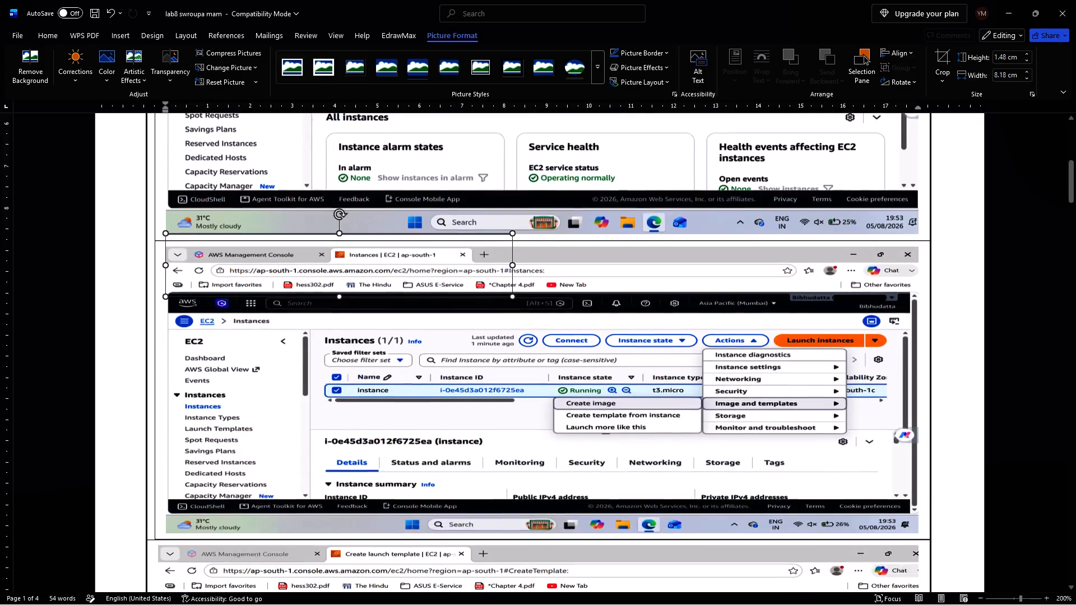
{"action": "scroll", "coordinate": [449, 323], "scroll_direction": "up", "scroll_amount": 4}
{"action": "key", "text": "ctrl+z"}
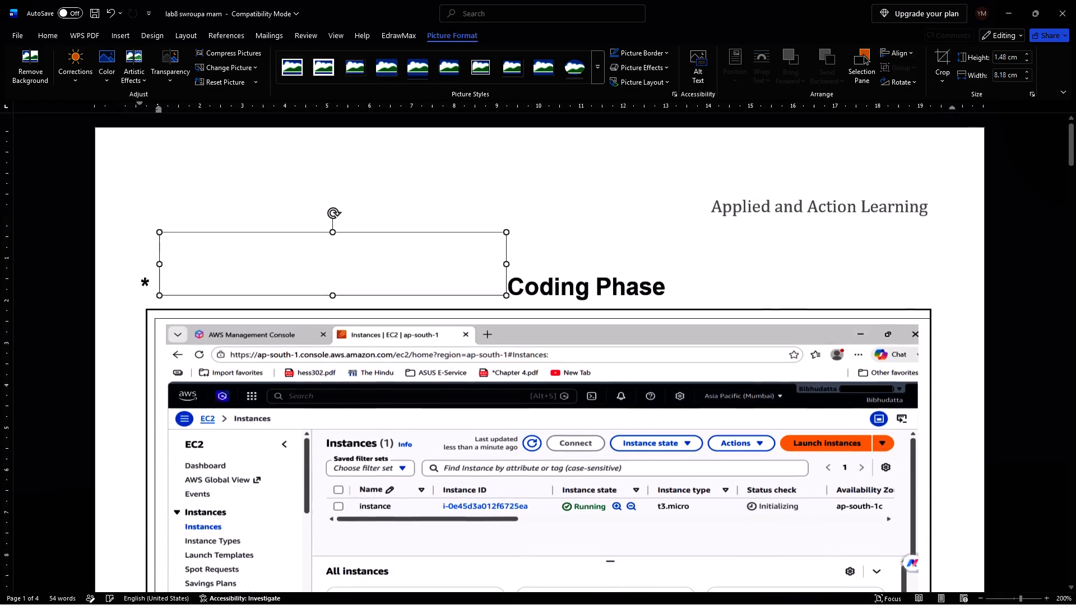
Set the name label picture's text wrapping to In Front of Text.
{"action": "left_click", "coordinate": [522, 238]}
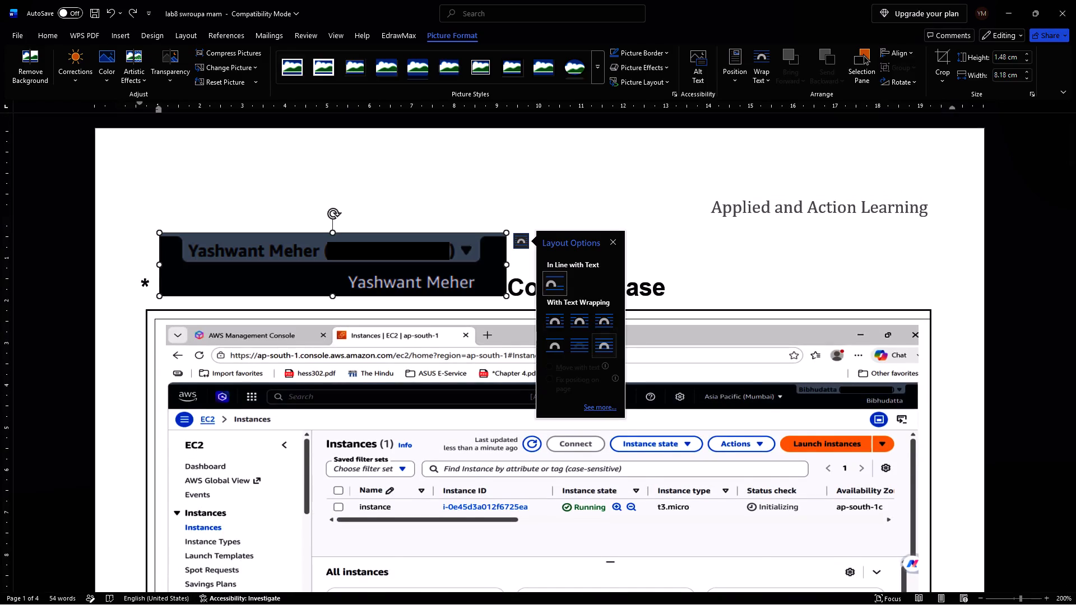
{"action": "left_click", "coordinate": [606, 345]}
Shrink the name label to about 3.14 cm wide and fit it over the account name in the first EC2 Instances screenshot's AWS header.
{"action": "left_click_drag", "start_coordinate": [386, 251], "coordinate": [800, 370]}
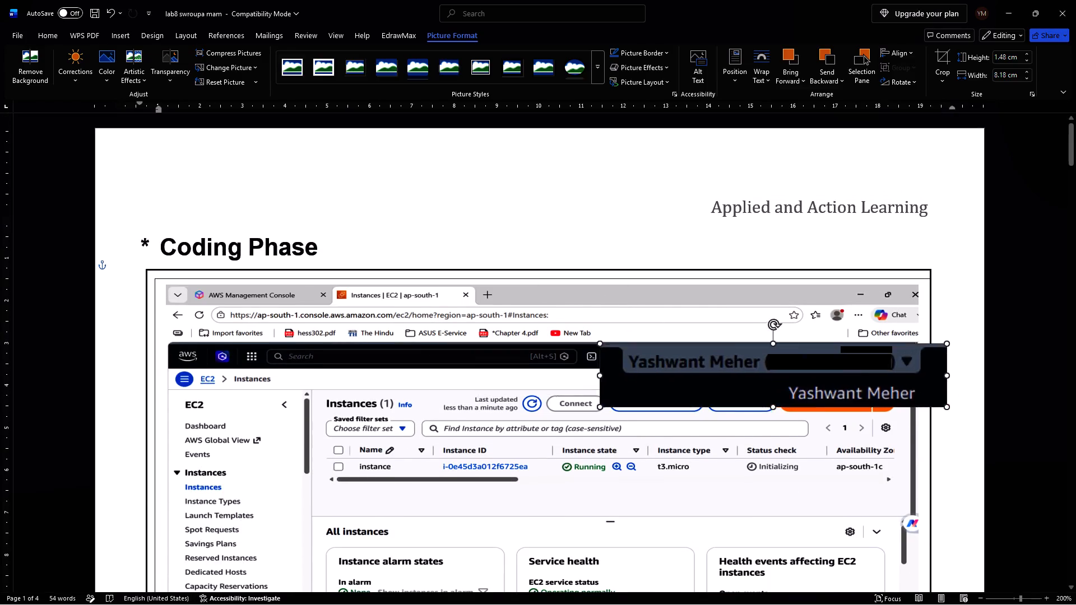
{"action": "left_click_drag", "start_coordinate": [800, 370], "coordinate": [801, 353]}
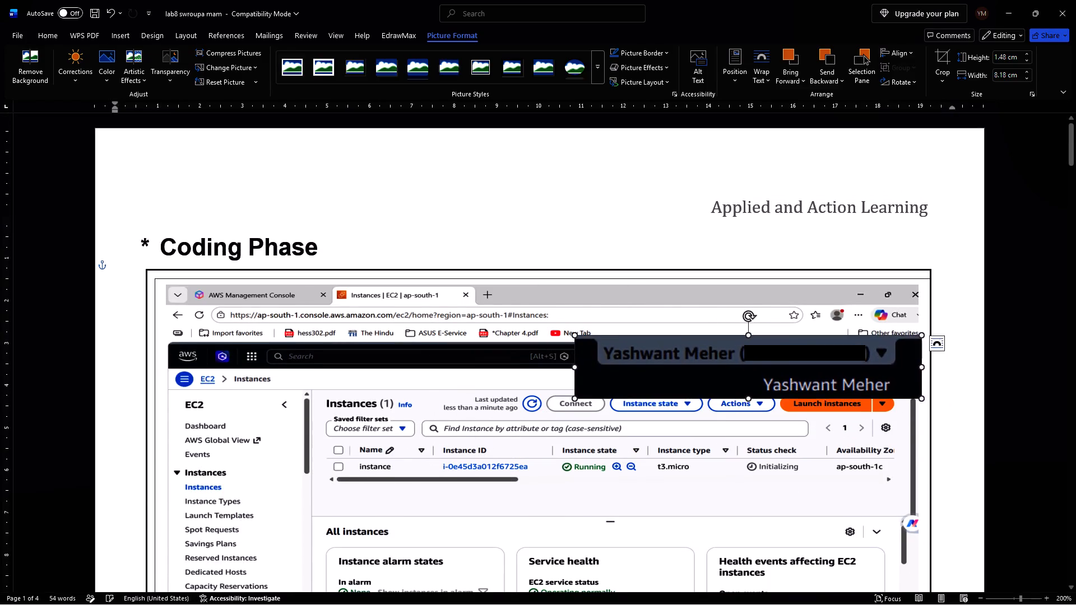
{"action": "left_click_drag", "start_coordinate": [574, 398], "coordinate": [809, 338]}
{"action": "left_click_drag", "start_coordinate": [855, 345], "coordinate": [838, 354]}
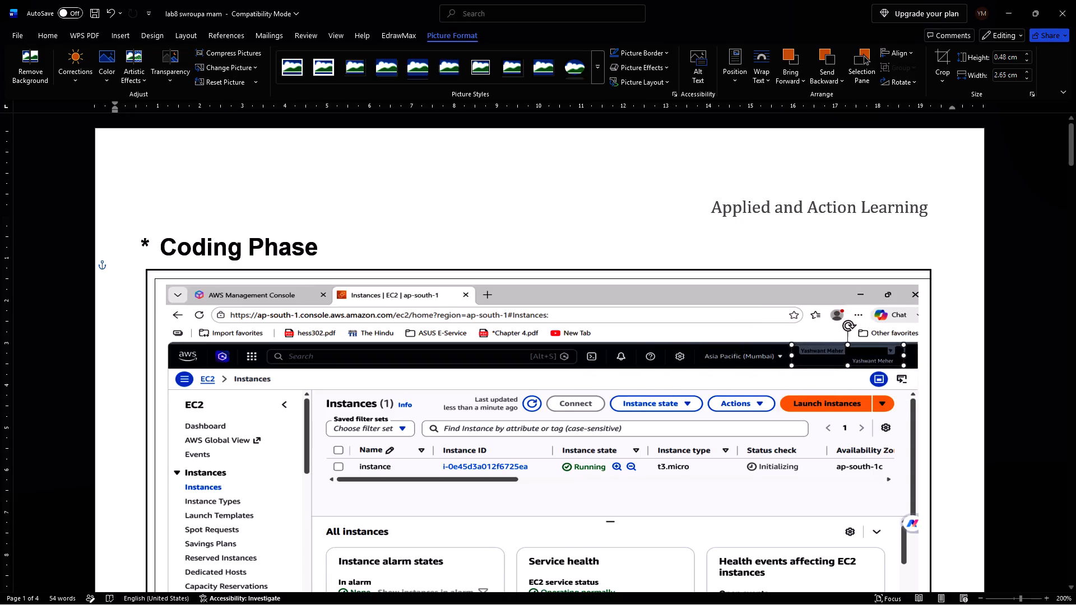
{"action": "left_click_drag", "start_coordinate": [838, 354], "coordinate": [851, 353]}
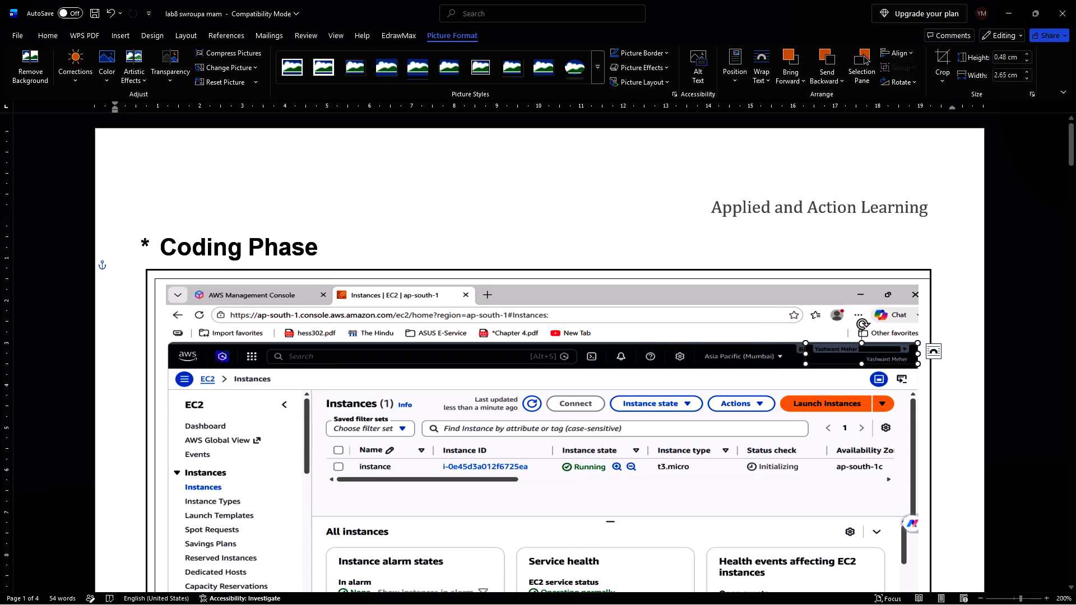
{"action": "left_click_drag", "start_coordinate": [804, 366], "coordinate": [797, 367]}
{"action": "left_click", "coordinate": [792, 409]}
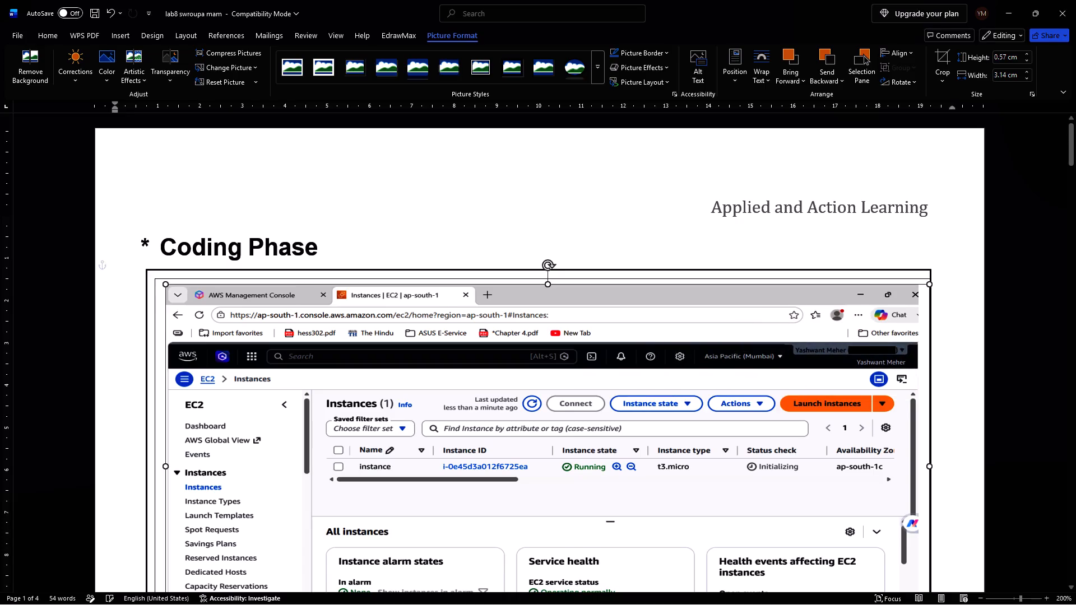
{"action": "left_click", "coordinate": [844, 360]}
{"action": "left_click", "coordinate": [978, 378]}
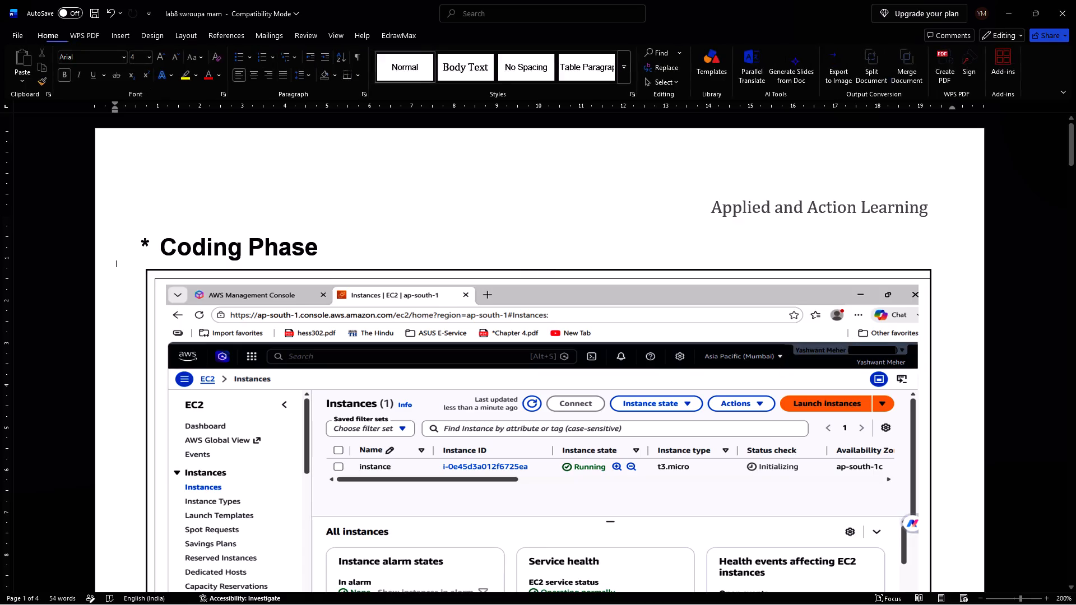
{"action": "left_click", "coordinate": [875, 357]}
{"action": "key", "text": "Up"}
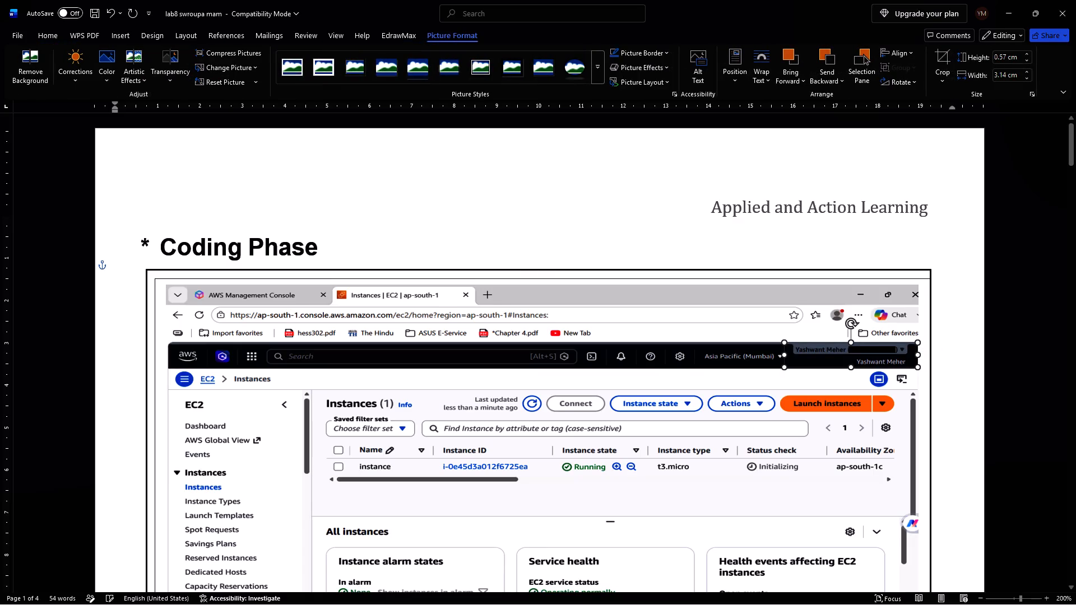
{"action": "left_click", "coordinate": [710, 361]}
Duplicate the fitted name label picture and align the copy horizontally with the original, just below it.
{"action": "left_click", "coordinate": [859, 359]}
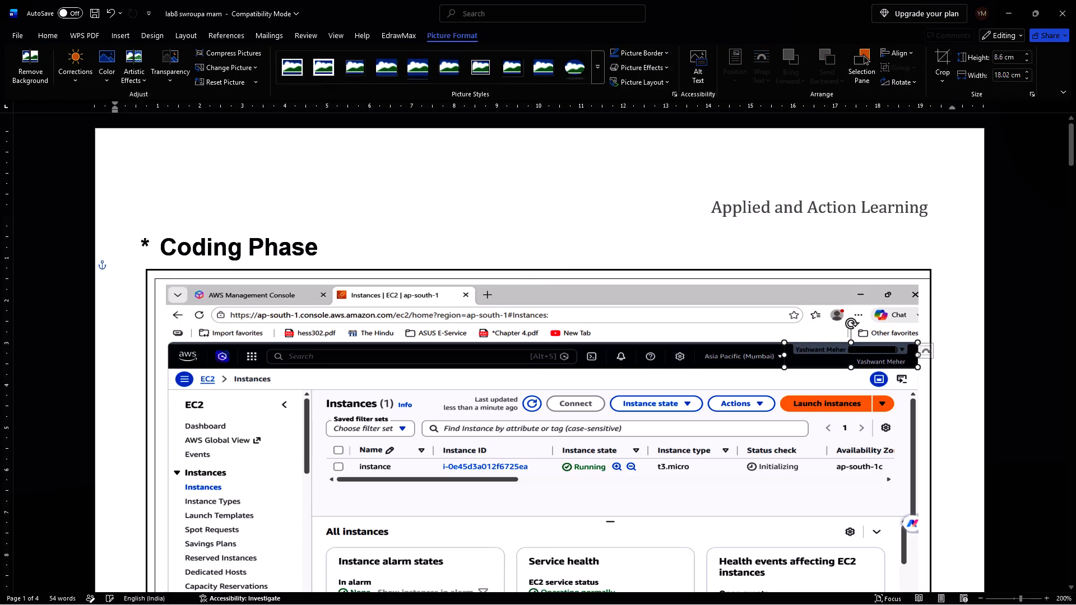
{"action": "key", "text": "ctrl+c"}
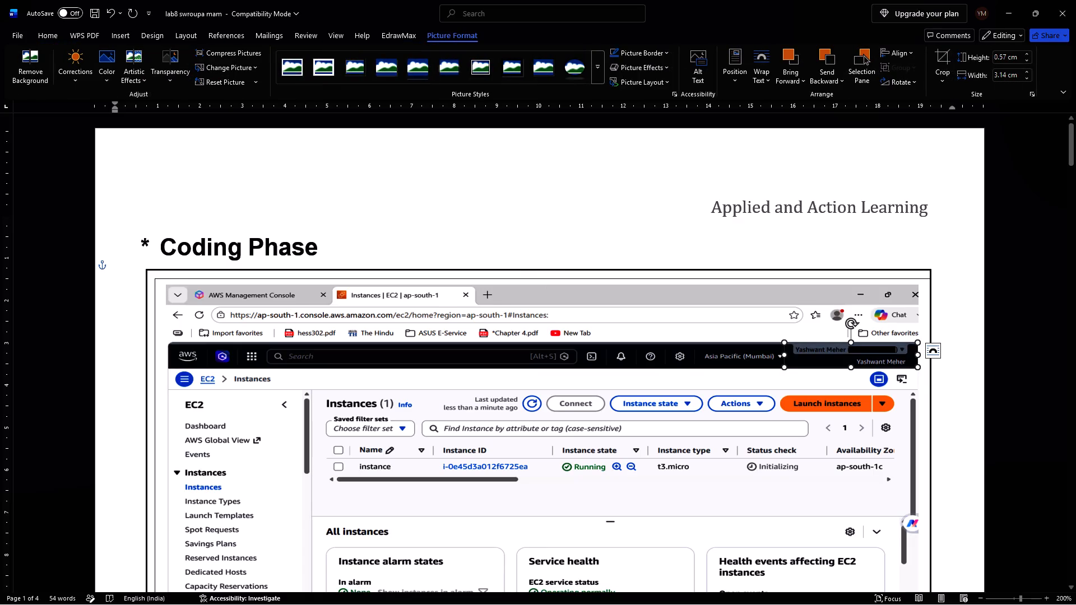
{"action": "key", "text": "ctrl+v"}
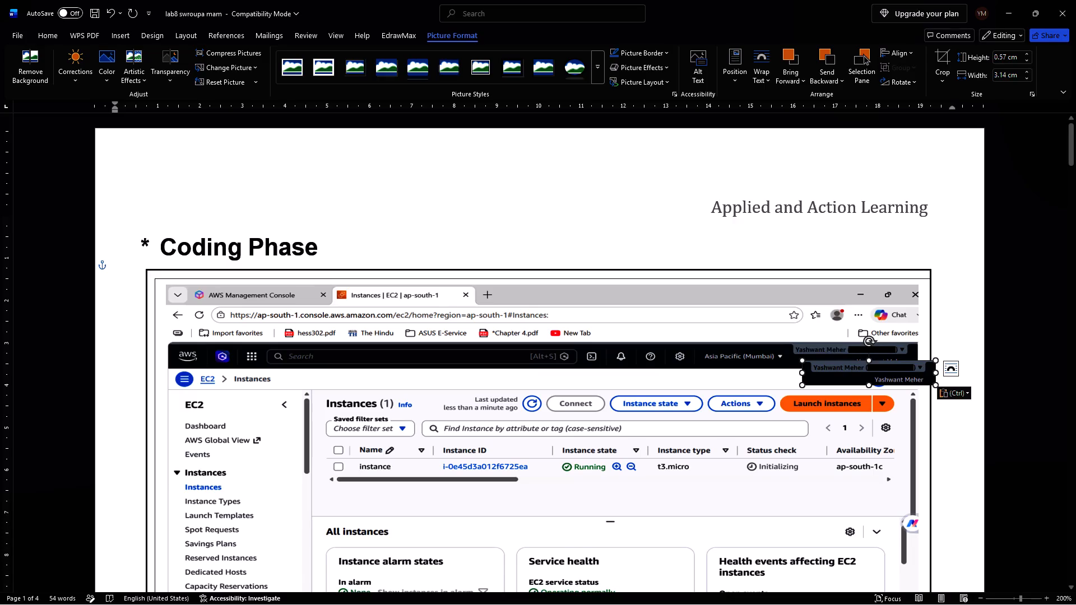
{"action": "scroll", "coordinate": [457, 466], "scroll_direction": "down", "scroll_amount": 2}
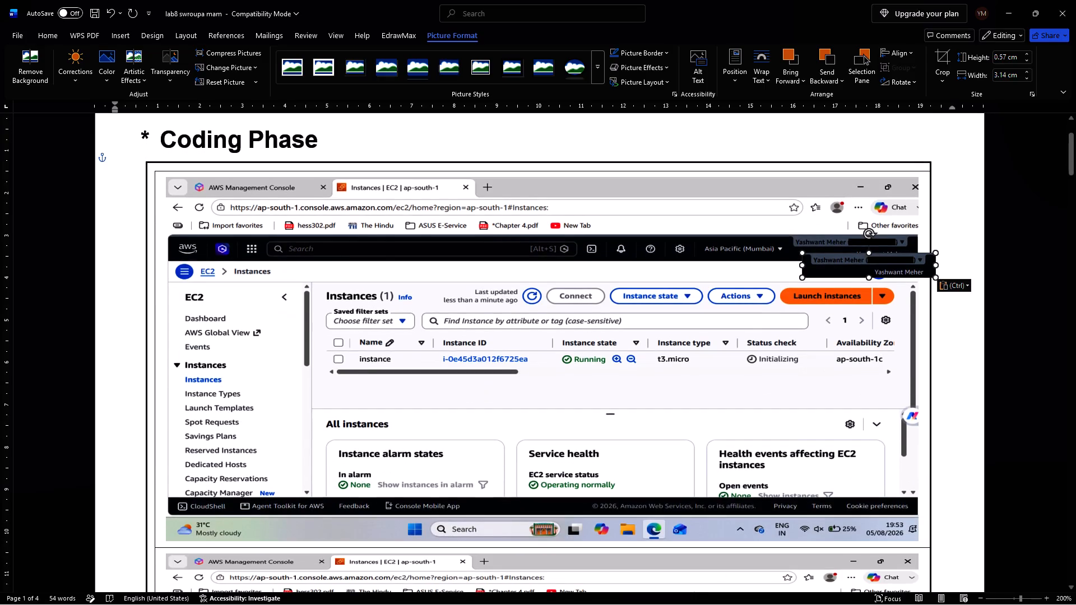
{"action": "key", "text": "Left"}
{"action": "key", "text": "Left"}
{"action": "key", "text": "Left"}
{"action": "key", "text": "Left"}
{"action": "key", "text": "Left"}
{"action": "key", "text": "Left"}
{"action": "key", "text": "Left"}
{"action": "key", "text": "Left"}
{"action": "key", "text": "Left"}
{"action": "key", "text": "Left"}
{"action": "key", "text": "Left"}
{"action": "key", "text": "Left"}
{"action": "key", "text": "Left"}
{"action": "key", "text": "Left"}
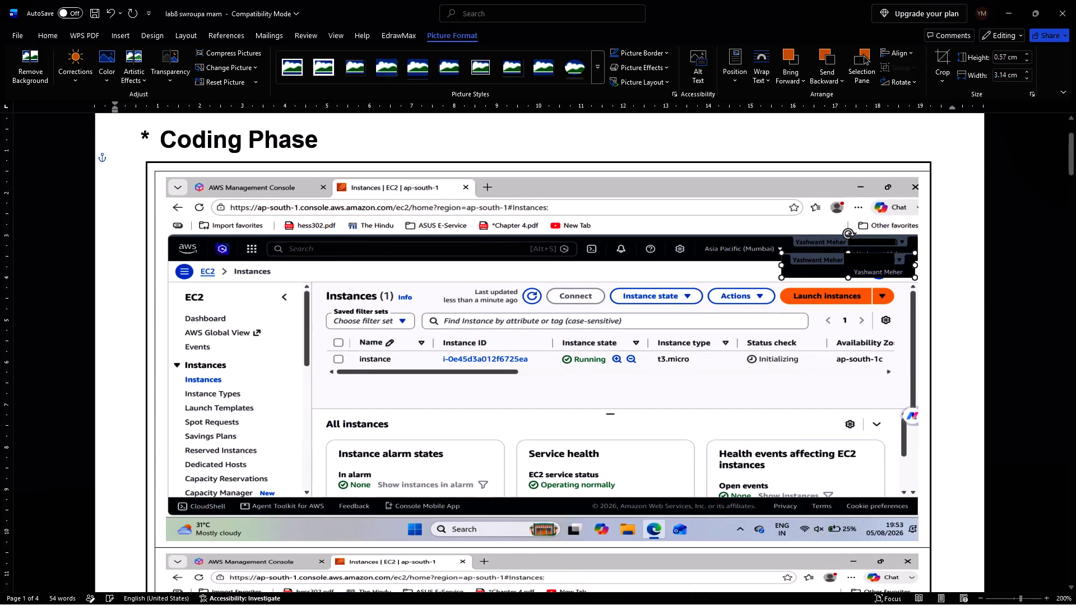
{"action": "key", "text": "Right"}
{"action": "key", "text": "Right"}
{"action": "key", "text": "Right"}
{"action": "key", "text": "Right"}
{"action": "key", "text": "Right"}
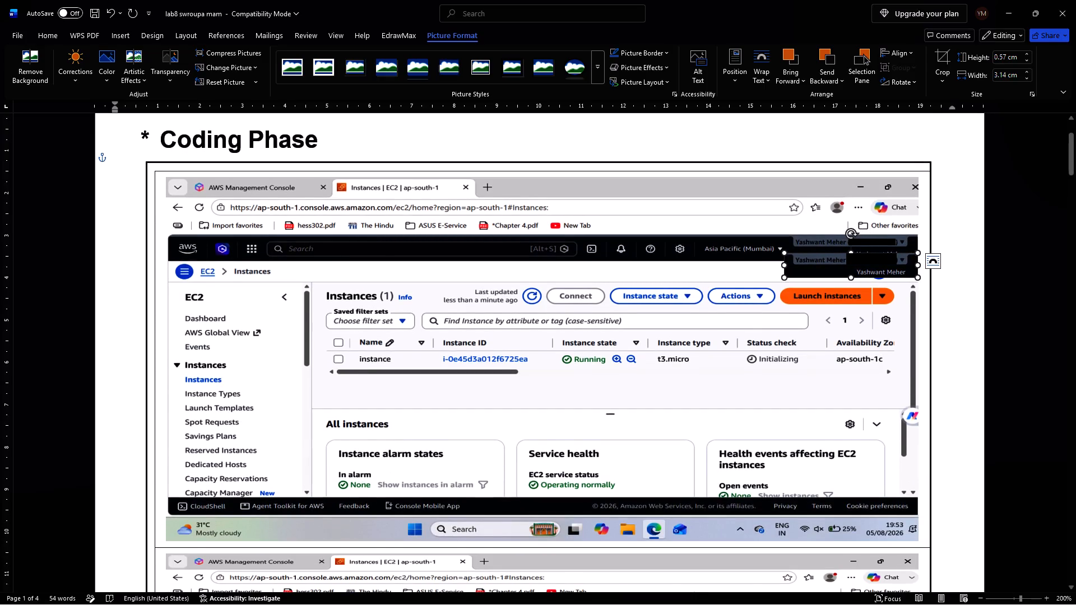
Move the copied name label onto the account name in the AWS header of the second EC2 Instances screenshot.
{"action": "scroll", "coordinate": [820, 440], "scroll_direction": "down", "scroll_amount": 5}
{"action": "scroll", "coordinate": [831, 422], "scroll_direction": "up", "scroll_amount": 3}
{"action": "left_click_drag", "start_coordinate": [831, 156], "coordinate": [820, 502]}
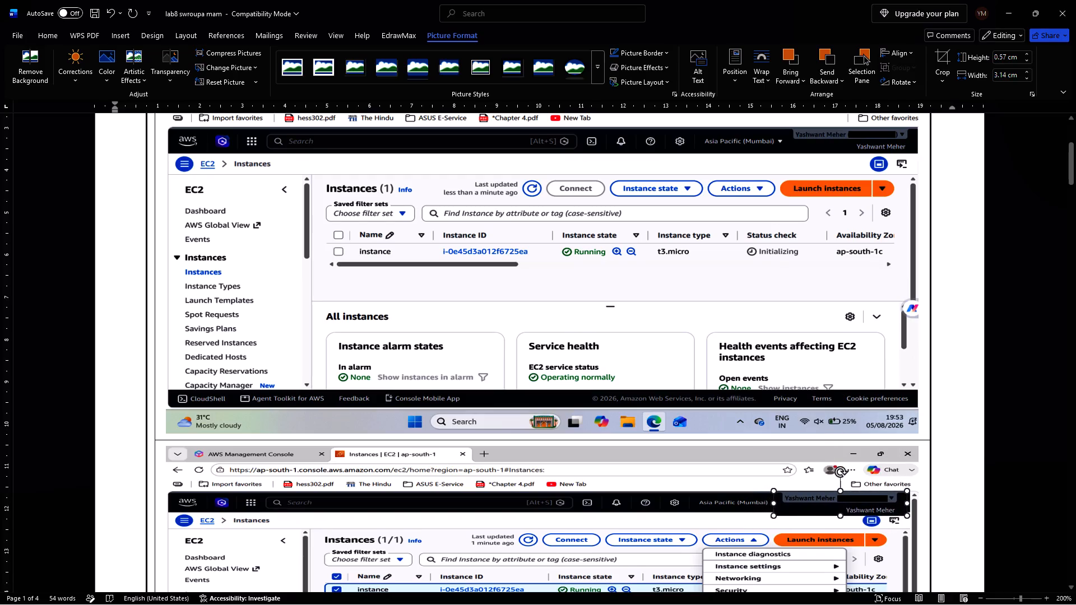
{"action": "left_click_drag", "start_coordinate": [820, 502], "coordinate": [822, 505]}
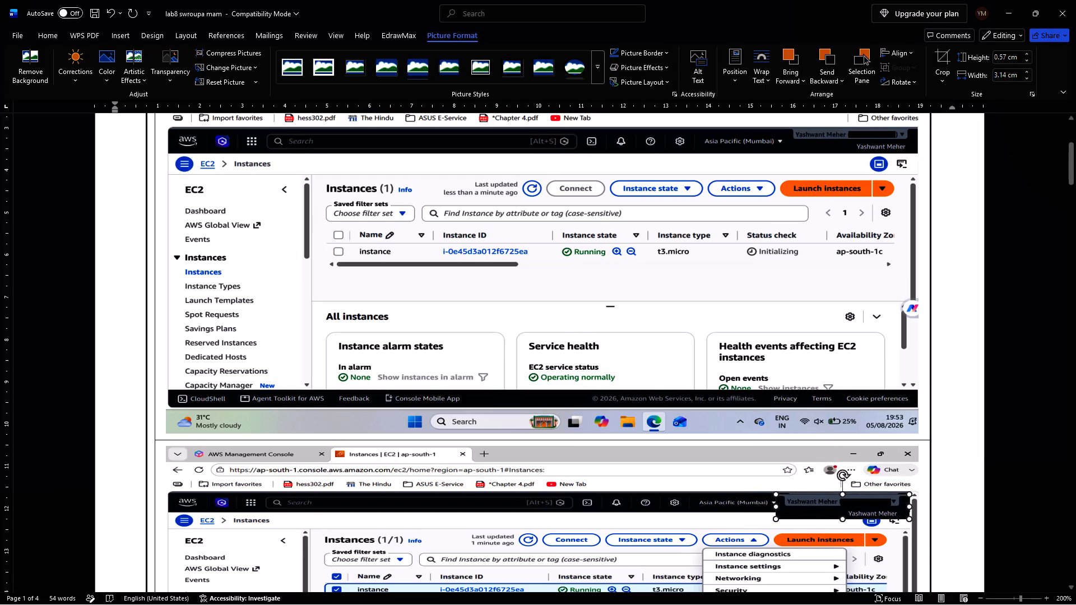
{"action": "left_click_drag", "start_coordinate": [822, 505], "coordinate": [822, 507]}
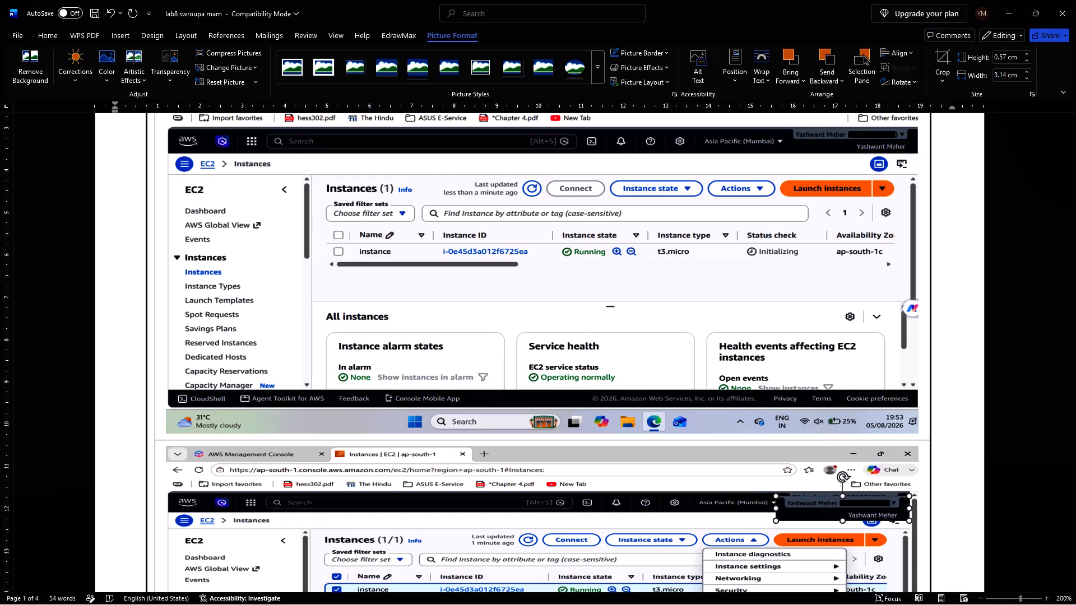
{"action": "left_click_drag", "start_coordinate": [822, 507], "coordinate": [823, 503]}
{"action": "left_click", "coordinate": [736, 510]}
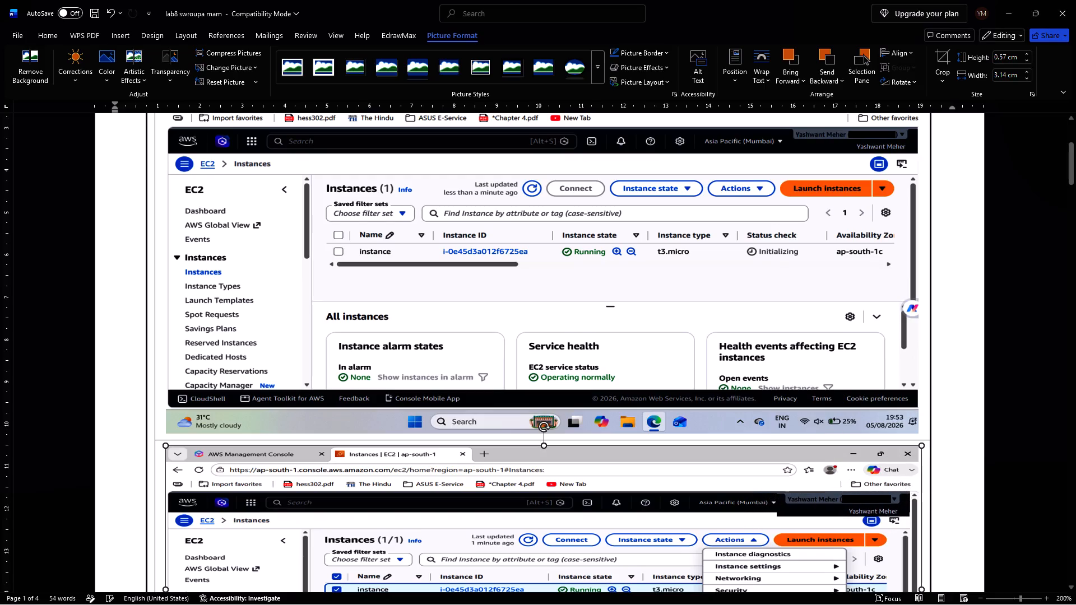
Shrink the copied label slightly from its lower corner so it fits within the second screenshot's AWS header beside the region name.
{"action": "left_click", "coordinate": [800, 511]}
{"action": "left_click_drag", "start_coordinate": [777, 519], "coordinate": [781, 515]}
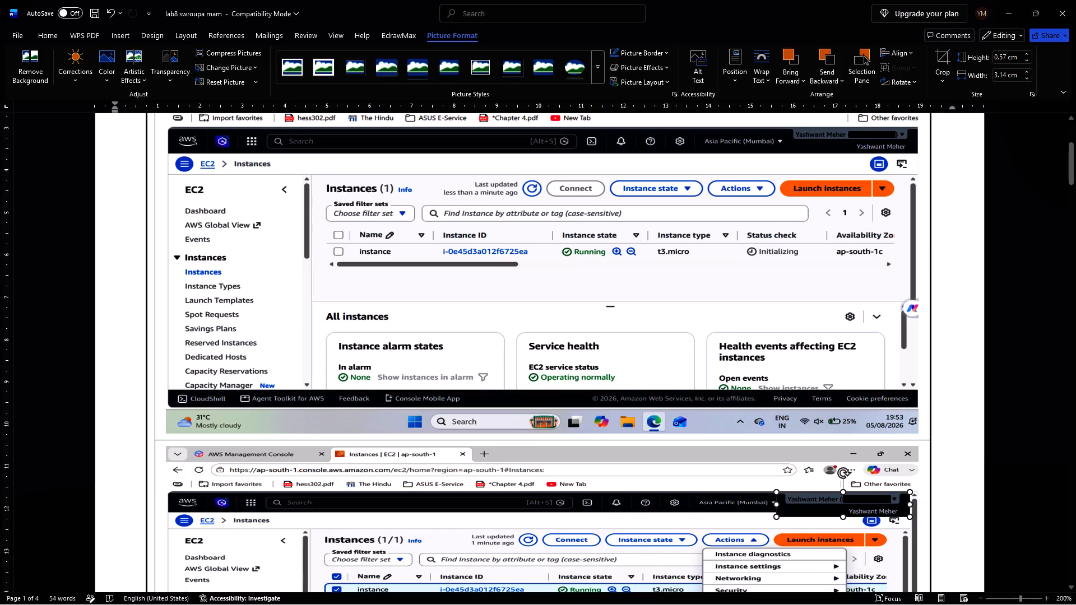
{"action": "left_click_drag", "start_coordinate": [781, 515], "coordinate": [787, 510]}
{"action": "left_click", "coordinate": [726, 508]}
{"action": "left_click", "coordinate": [817, 502]}
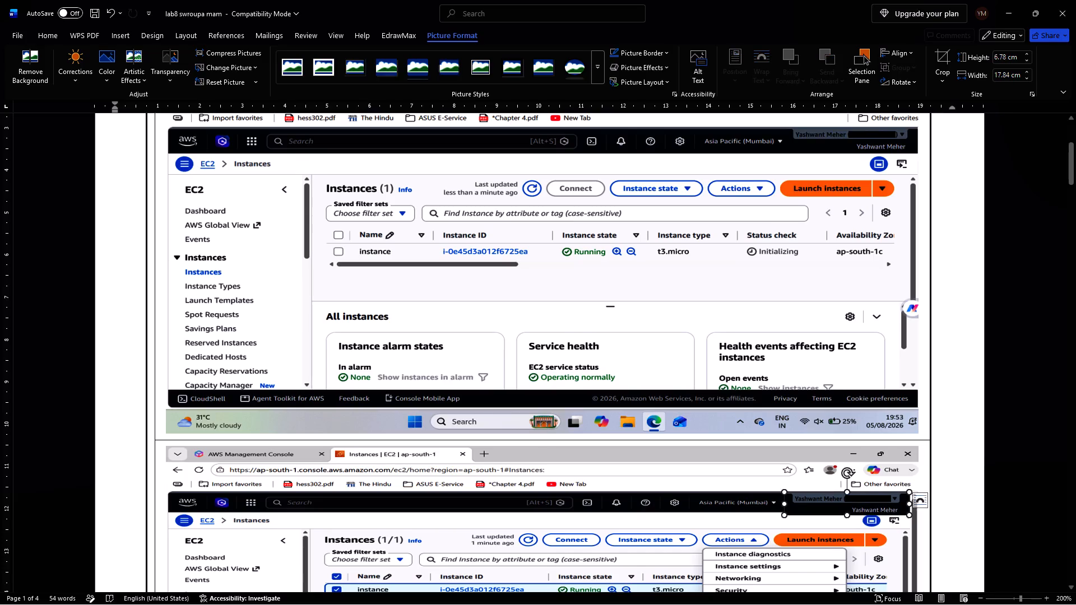
Resize the name label in the second EC2 Instances screenshot to about 0.44 cm high by 2.93 cm wide and nudge it up.
{"action": "left_click_drag", "start_coordinate": [783, 515], "coordinate": [792, 508]}
{"action": "left_click", "coordinate": [751, 509]}
{"action": "left_click", "coordinate": [819, 505]}
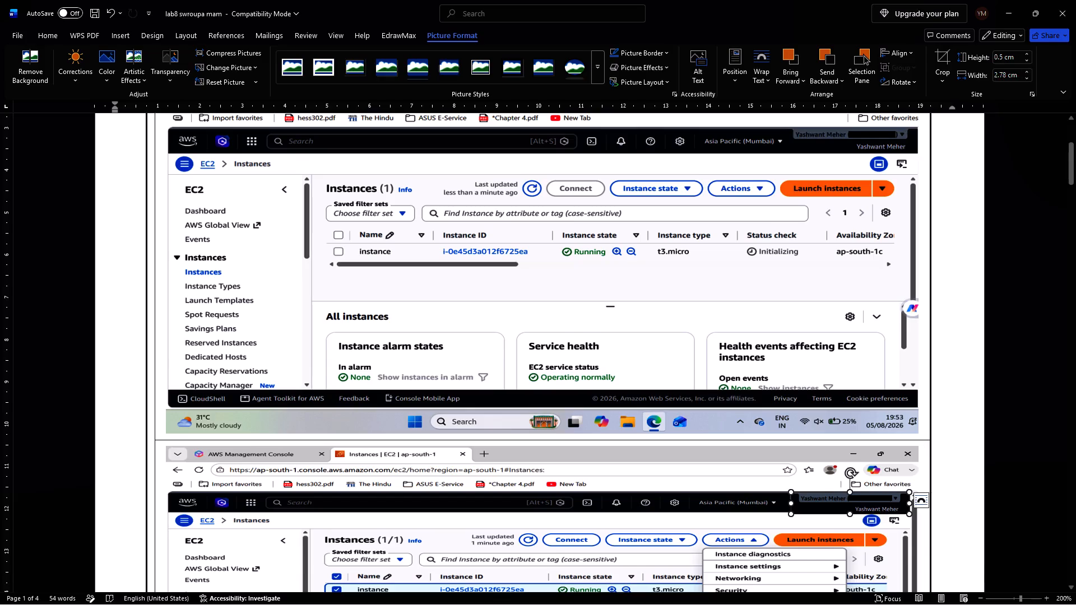
{"action": "left_click_drag", "start_coordinate": [790, 516], "coordinate": [785, 516]}
{"action": "left_click", "coordinate": [844, 503]}
{"action": "left_click_drag", "start_coordinate": [846, 518], "coordinate": [846, 514]}
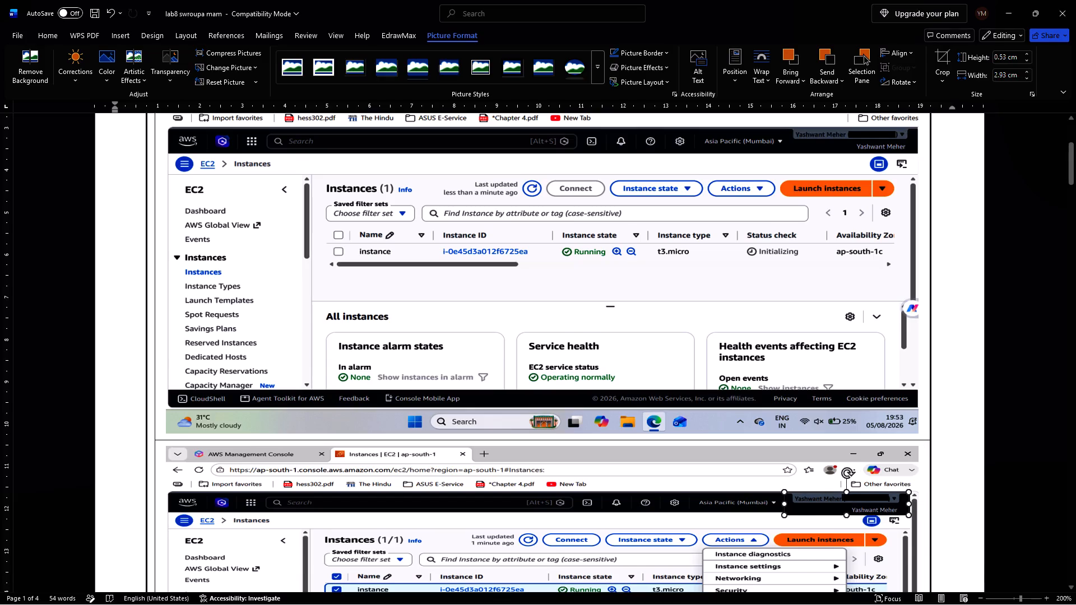
{"action": "left_click_drag", "start_coordinate": [846, 514], "coordinate": [846, 511]}
{"action": "left_click", "coordinate": [714, 504]}
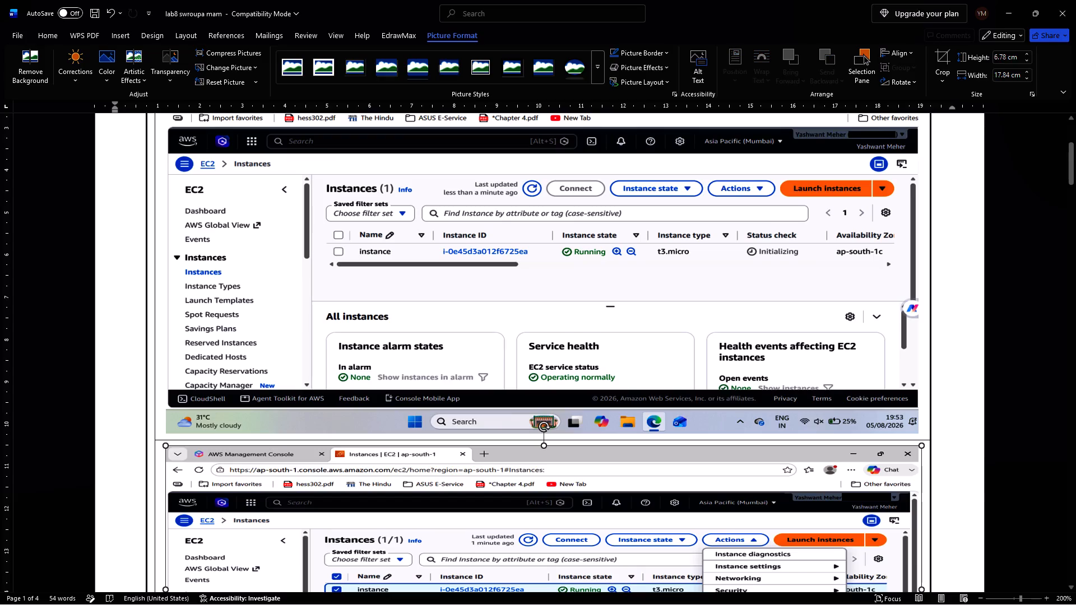
{"action": "left_click", "coordinate": [825, 505]}
{"action": "key", "text": "Up"}
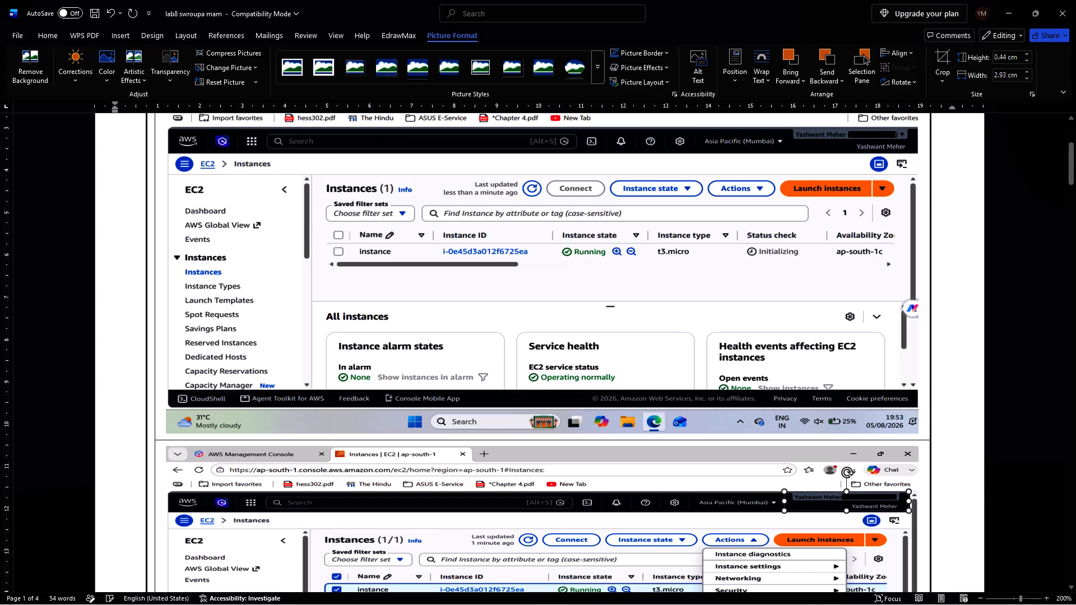
{"action": "left_click", "coordinate": [657, 492]}
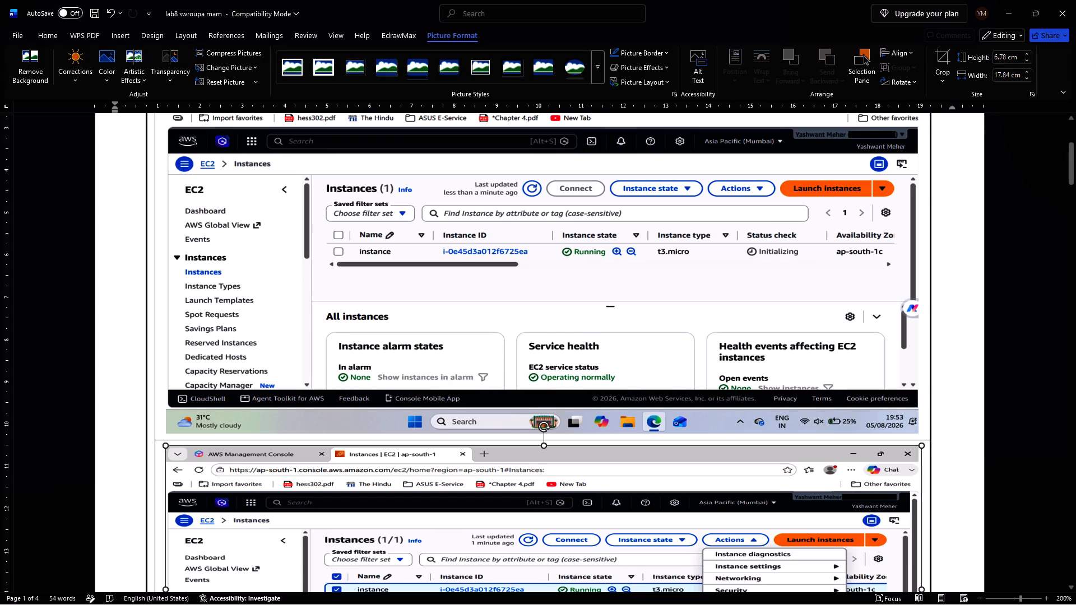
Duplicate the second screenshot's name label and place the copy over the account name in the Create launch template screenshot's AWS header.
{"action": "scroll", "coordinate": [821, 485], "scroll_direction": "down", "scroll_amount": 3}
{"action": "scroll", "coordinate": [732, 370], "scroll_direction": "up", "scroll_amount": 4}
{"action": "scroll", "coordinate": [731, 370], "scroll_direction": "down", "scroll_amount": 2}
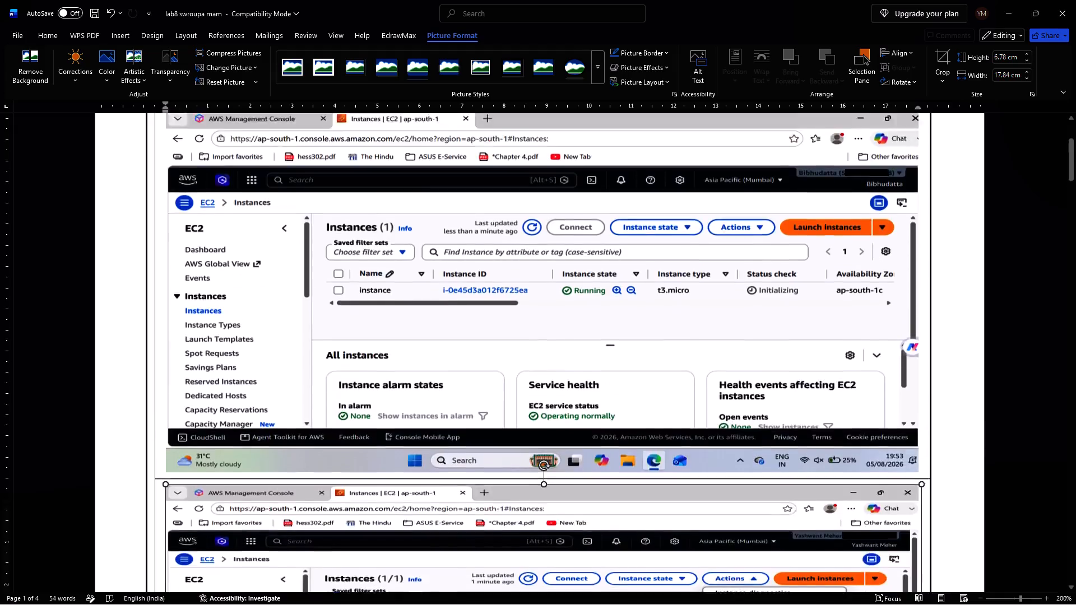
{"action": "scroll", "coordinate": [731, 370], "scroll_direction": "down", "scroll_amount": 8}
{"action": "scroll", "coordinate": [732, 370], "scroll_direction": "up", "scroll_amount": 6}
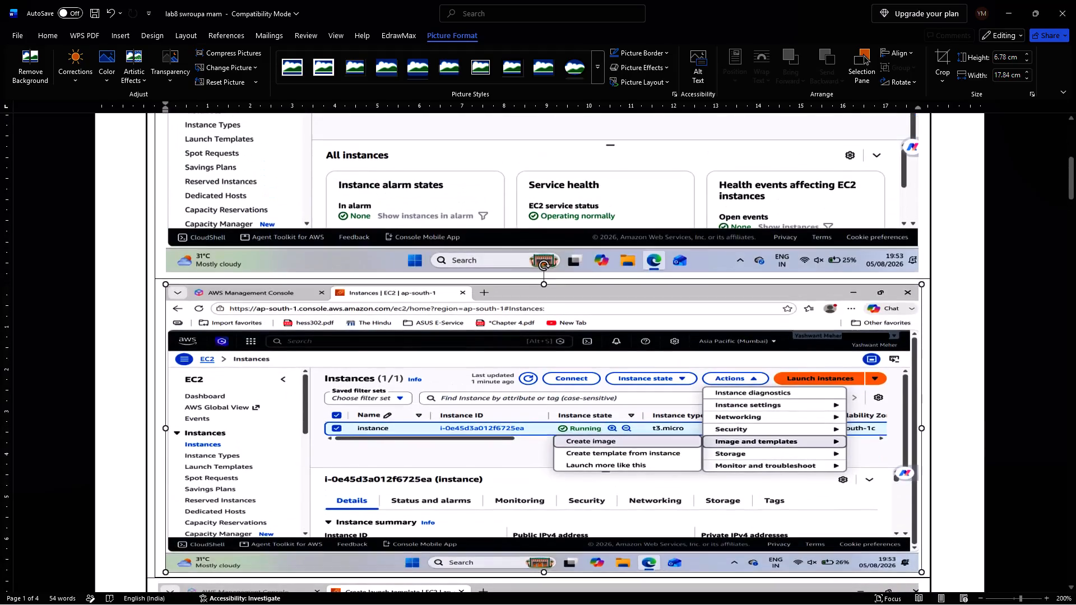
{"action": "left_click", "coordinate": [824, 341]}
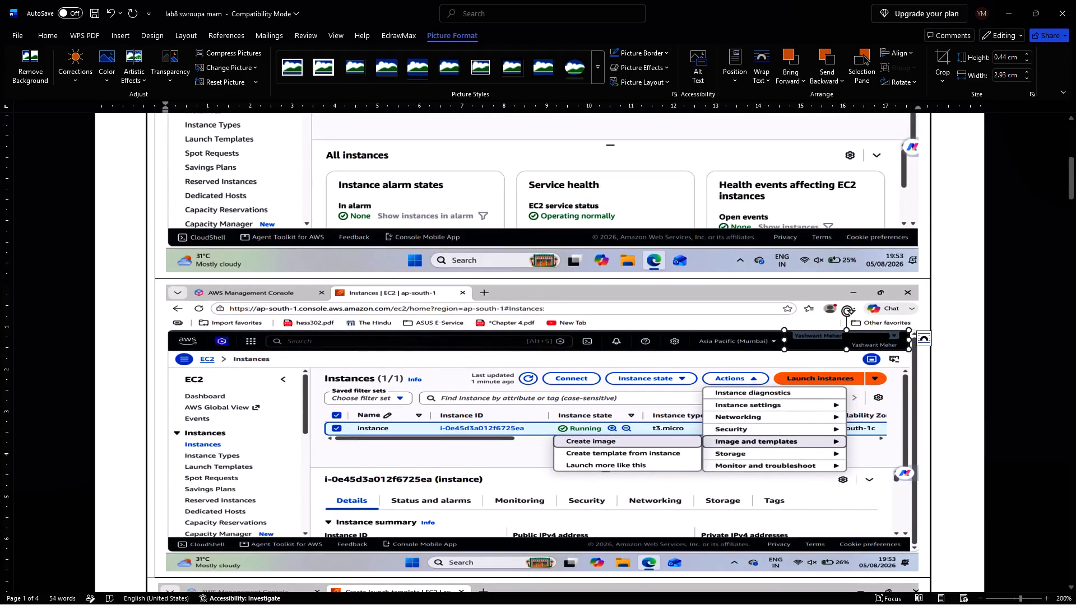
{"action": "key", "text": "ctrl+c"}
{"action": "key", "text": "ctrl+v"}
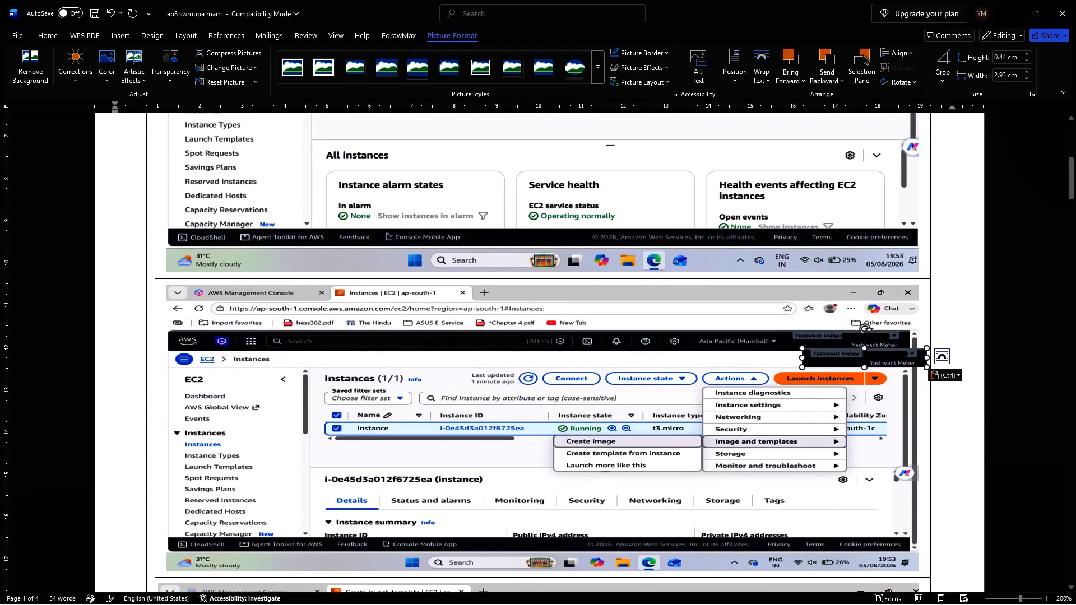
{"action": "left_click_drag", "start_coordinate": [845, 358], "coordinate": [823, 538]}
{"action": "scroll", "coordinate": [830, 472], "scroll_direction": "down", "scroll_amount": 6}
{"action": "scroll", "coordinate": [823, 538], "scroll_direction": "down", "scroll_amount": 4}
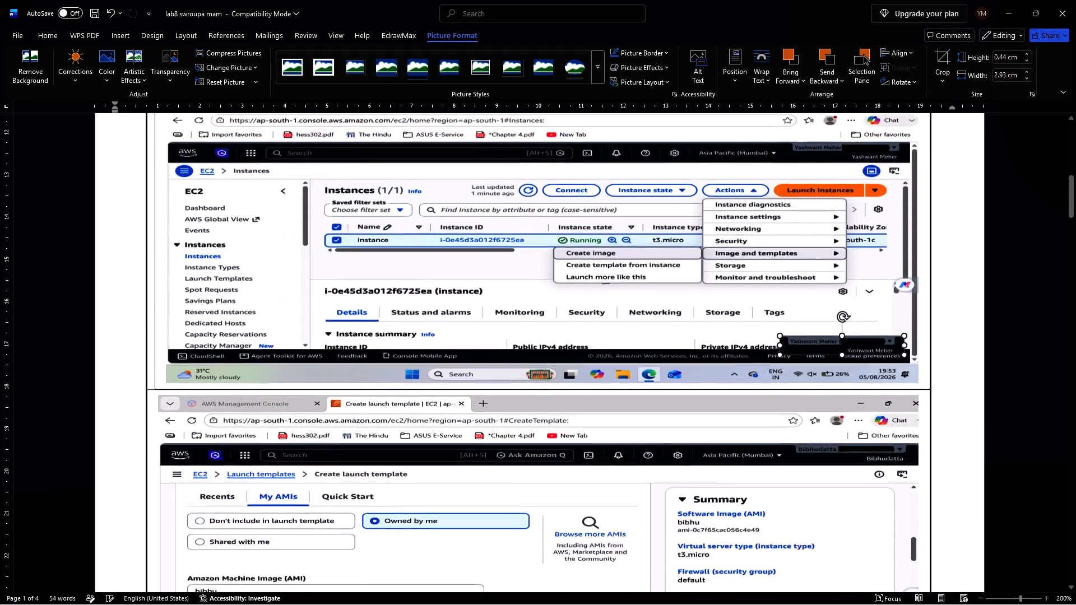
{"action": "left_click_drag", "start_coordinate": [810, 315], "coordinate": [821, 426]}
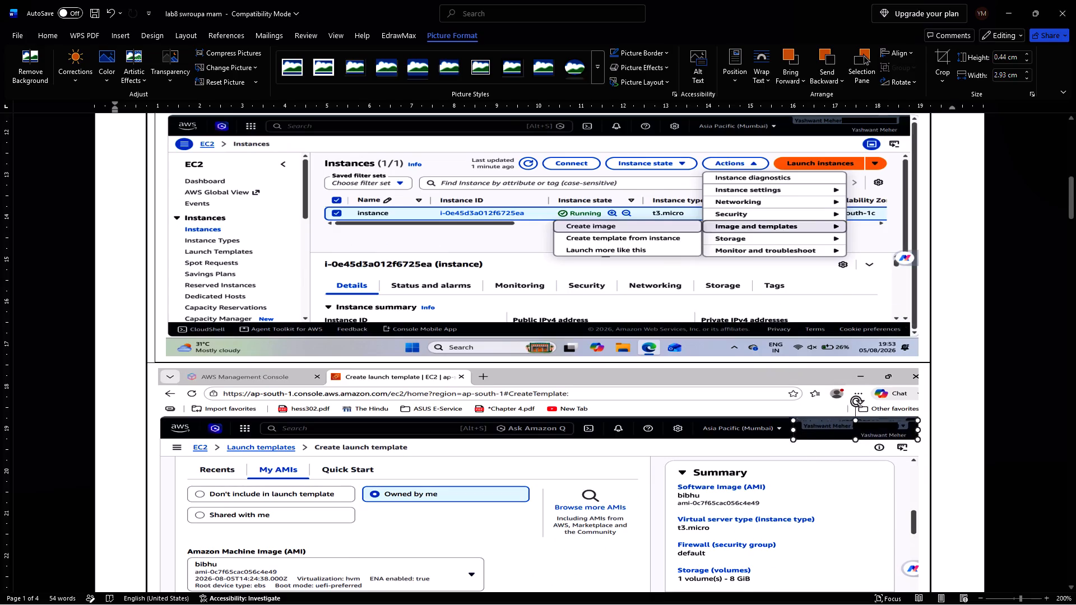
{"action": "left_click_drag", "start_coordinate": [821, 426], "coordinate": [820, 423]}
Stretch the Create launch template screenshot's name label to about 0.5 cm high and nudge it up.
{"action": "left_click", "coordinate": [852, 436]}
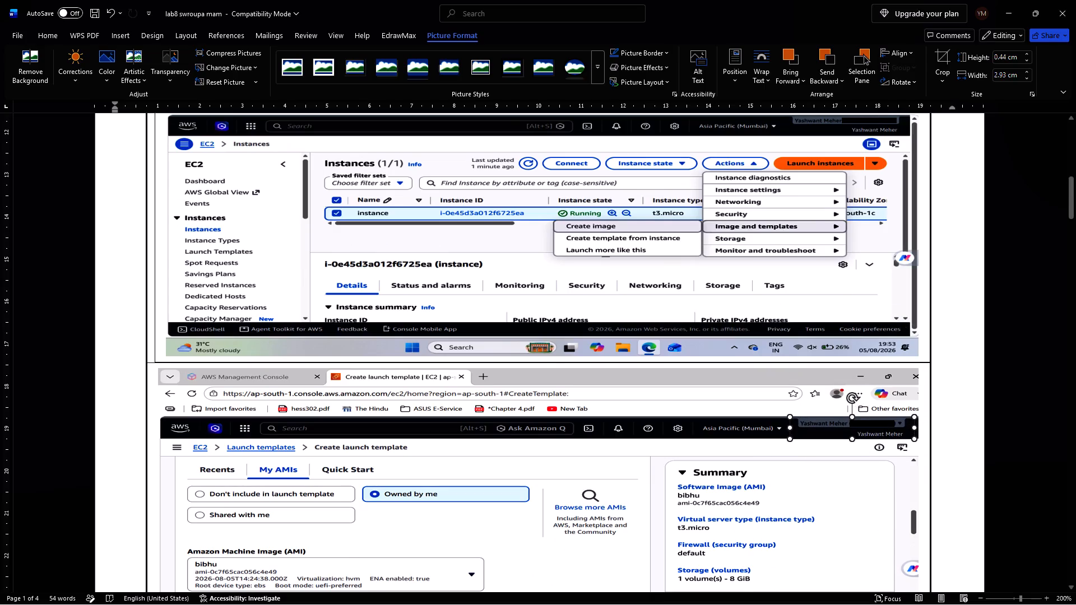
{"action": "left_click", "coordinate": [808, 461]}
{"action": "left_click", "coordinate": [850, 427]}
{"action": "key", "text": "Up"}
{"action": "left_click", "coordinate": [997, 430]}
{"action": "scroll", "coordinate": [889, 431], "scroll_direction": "down", "scroll_amount": 5}
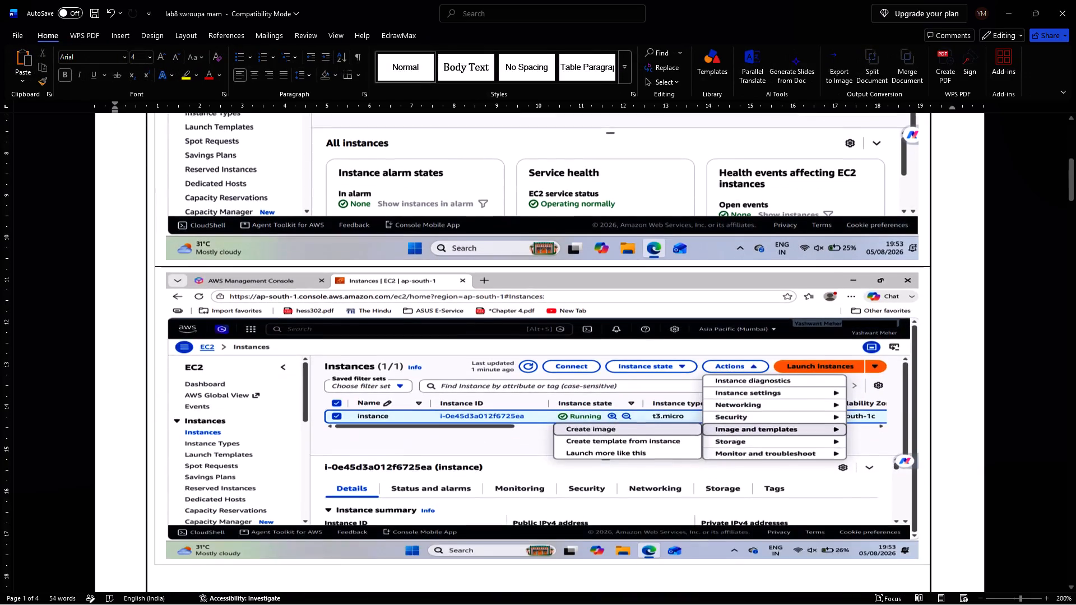
Check how the name labels sit in the second EC2 Instances and Create launch template screenshots' AWS headers.
{"action": "left_click", "coordinate": [800, 318]}
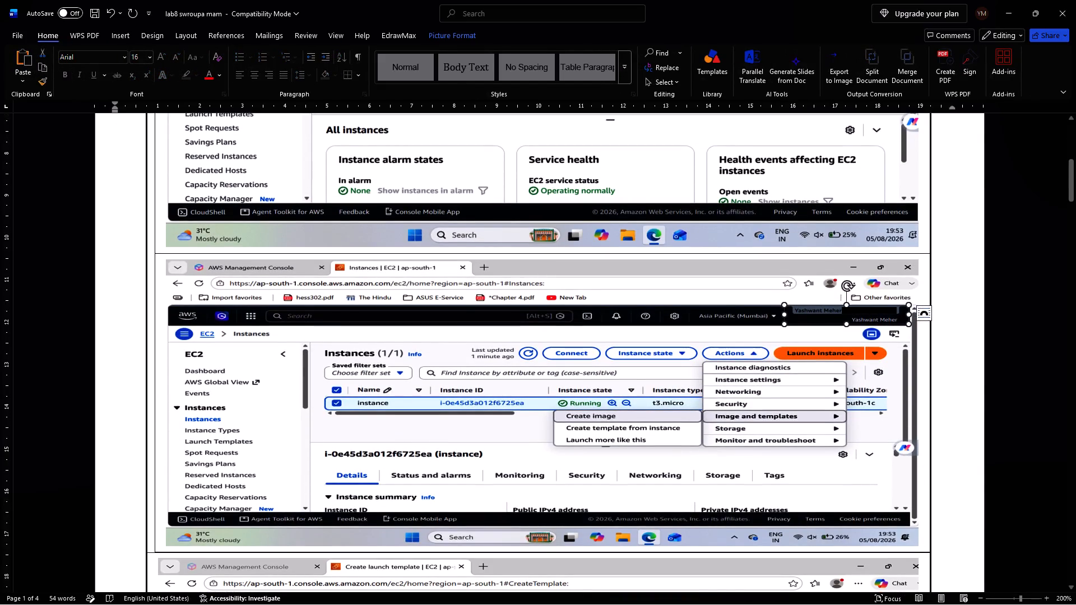
{"action": "left_click", "coordinate": [727, 339]}
{"action": "scroll", "coordinate": [847, 324], "scroll_direction": "down", "scroll_amount": 3}
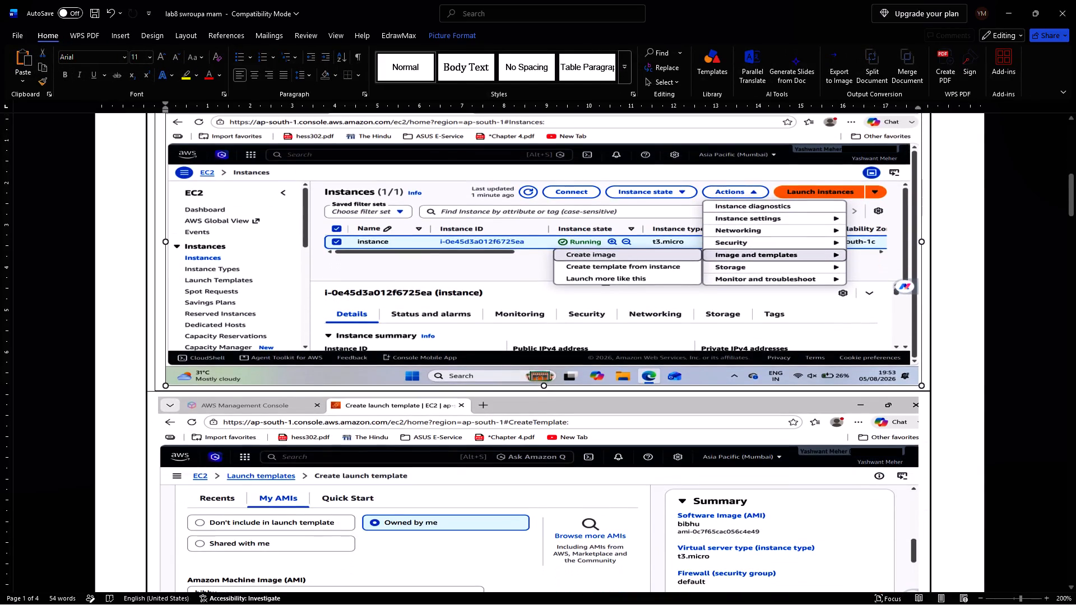
{"action": "left_click", "coordinate": [829, 457]}
{"action": "left_click", "coordinate": [726, 453]}
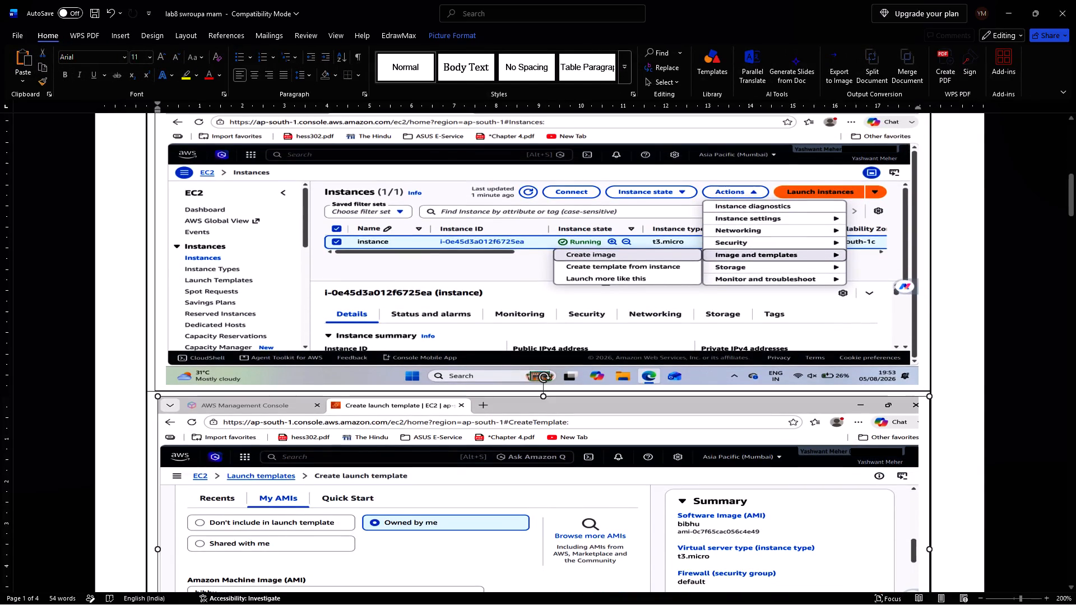
{"action": "left_click", "coordinate": [833, 458]}
{"action": "left_click", "coordinate": [661, 442]}
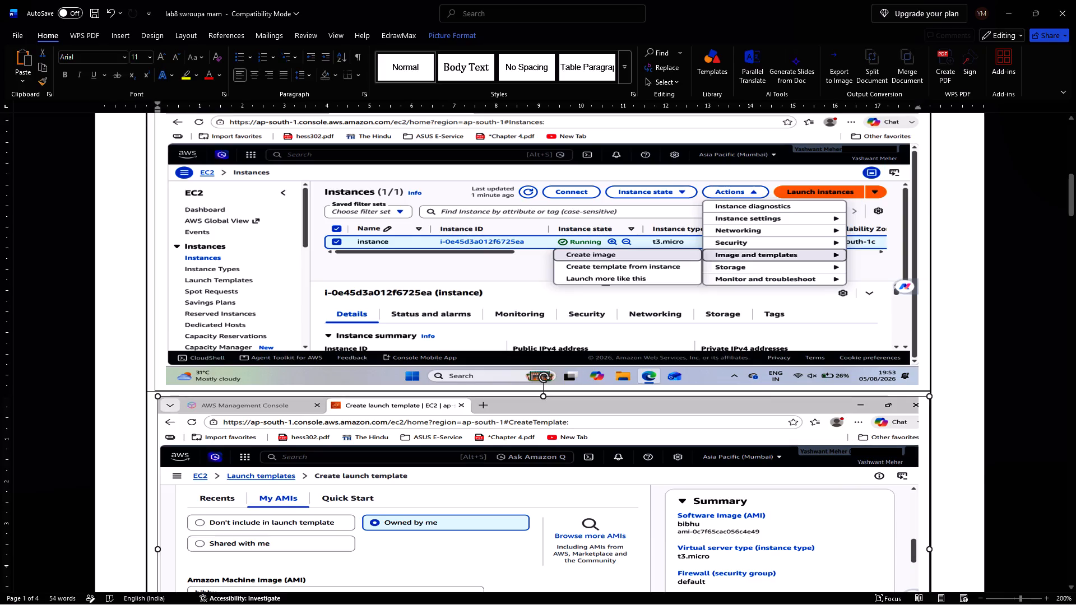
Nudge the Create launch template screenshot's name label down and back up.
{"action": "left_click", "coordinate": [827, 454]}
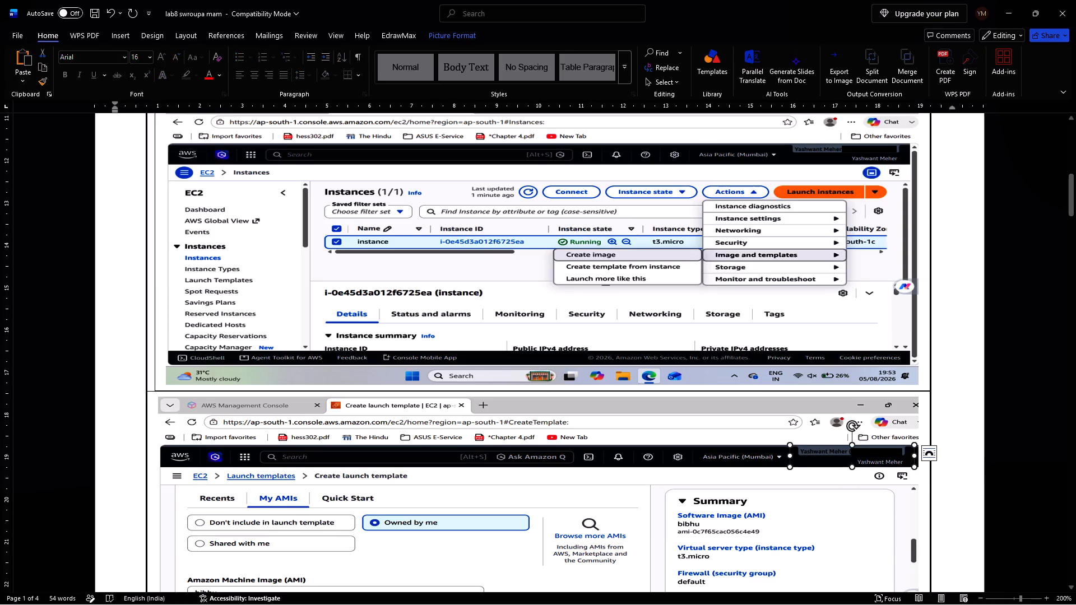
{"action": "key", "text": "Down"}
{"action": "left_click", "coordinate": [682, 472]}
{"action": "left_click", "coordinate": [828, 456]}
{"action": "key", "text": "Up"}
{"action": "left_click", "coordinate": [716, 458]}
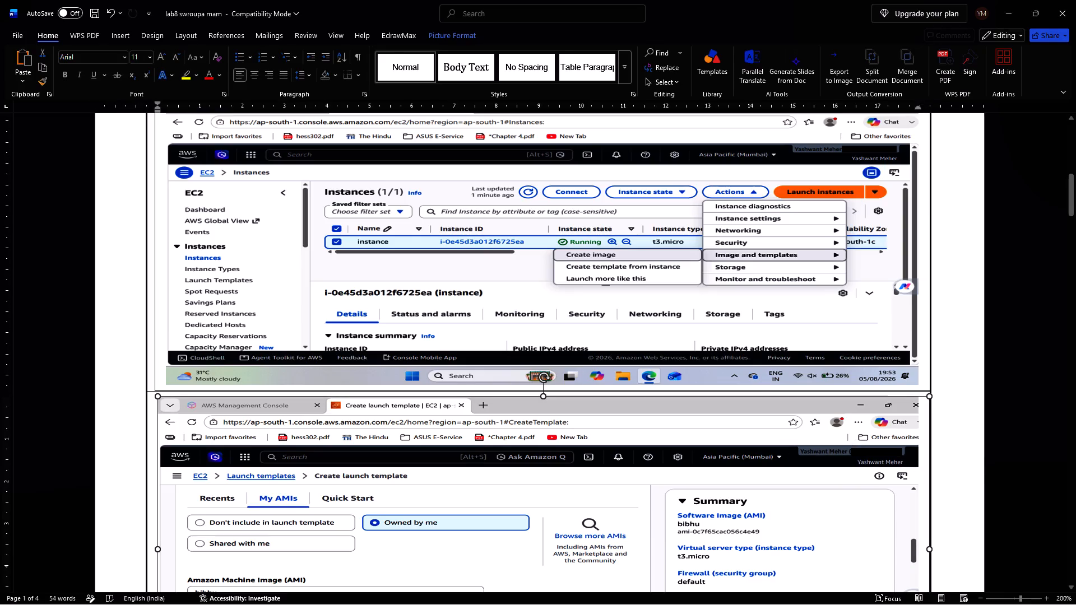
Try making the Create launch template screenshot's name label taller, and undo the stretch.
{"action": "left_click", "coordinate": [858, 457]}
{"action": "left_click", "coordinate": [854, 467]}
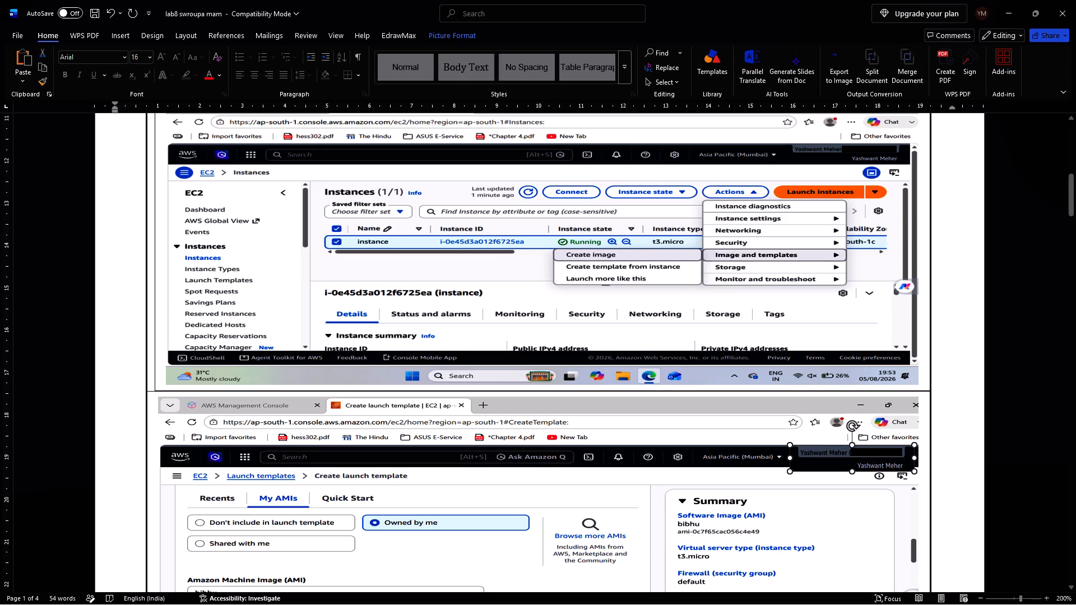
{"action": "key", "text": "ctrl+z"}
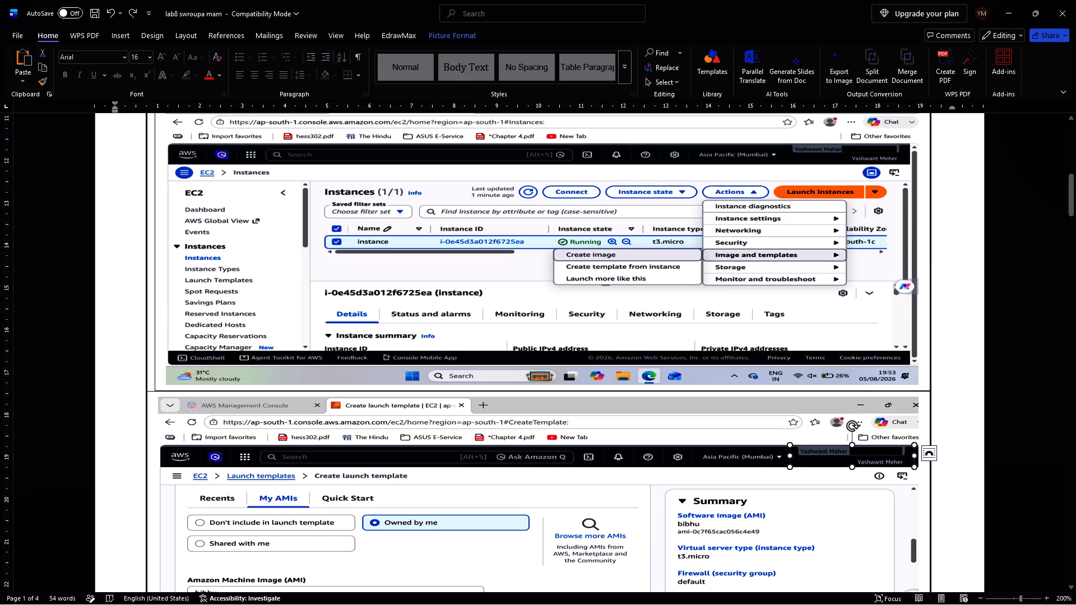
Nudge the Create launch template screenshot's name label down and reduce its height slightly to fit inside the AWS header.
{"action": "key", "text": "Down"}
{"action": "left_click", "coordinate": [688, 459]}
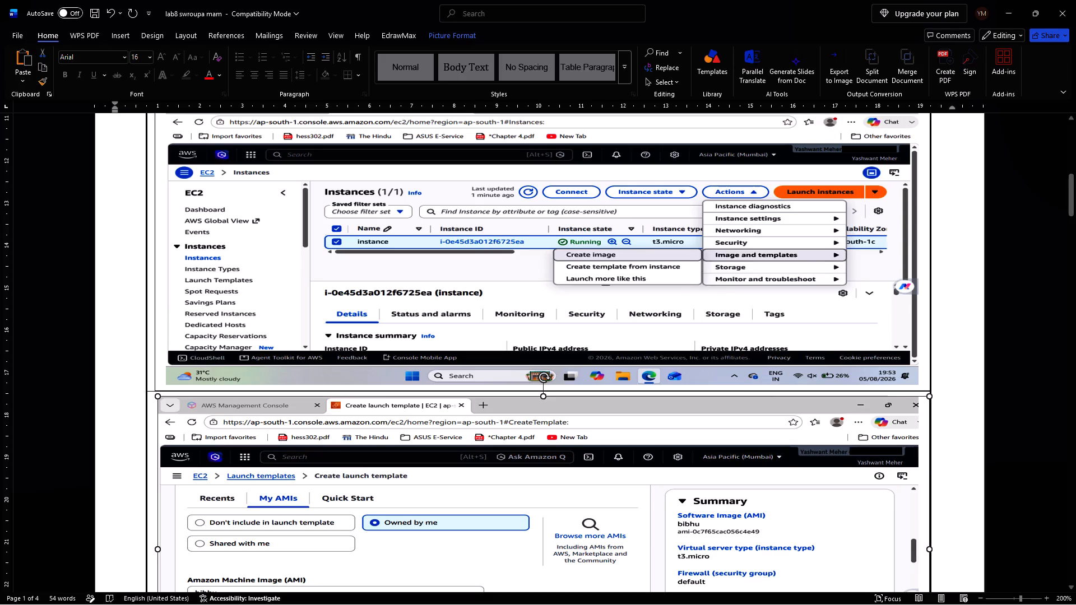
{"action": "left_click", "coordinate": [825, 462]}
{"action": "left_click", "coordinate": [852, 468]}
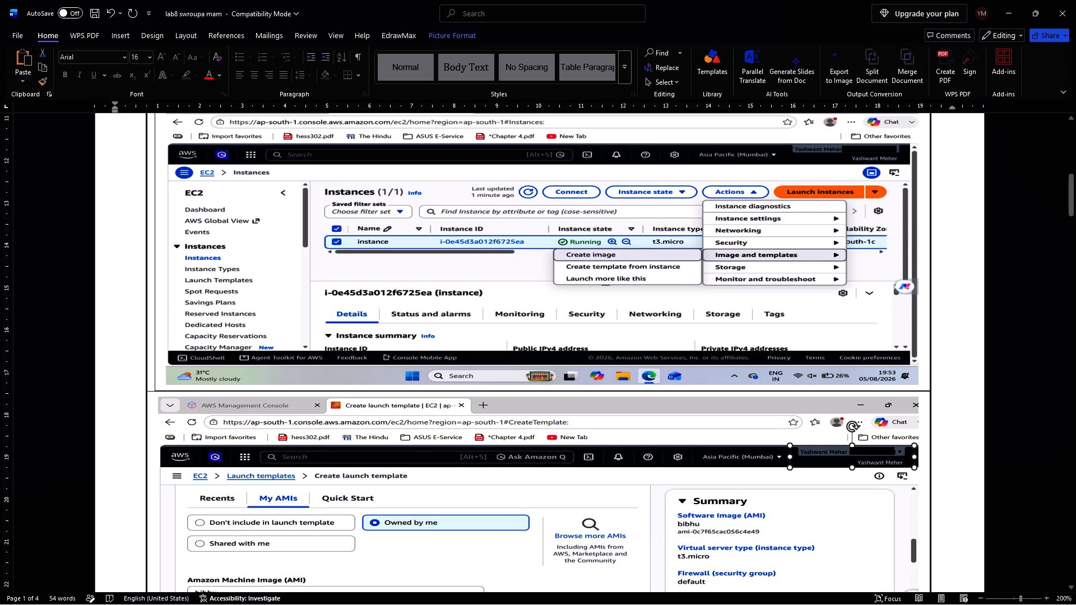
{"action": "left_click", "coordinate": [766, 469]}
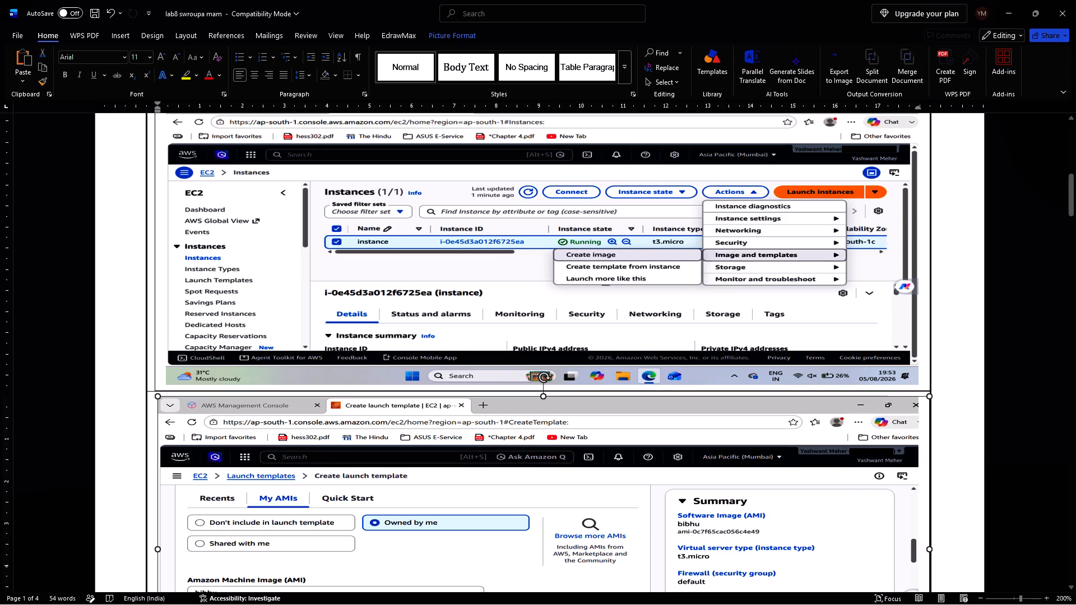
Duplicate the launch template label and place the copy over the account name in the Coding Phase page's Create Auto Scaling group screenshot.
{"action": "scroll", "coordinate": [806, 440], "scroll_direction": "down", "scroll_amount": 3}
{"action": "left_click", "coordinate": [856, 301]}
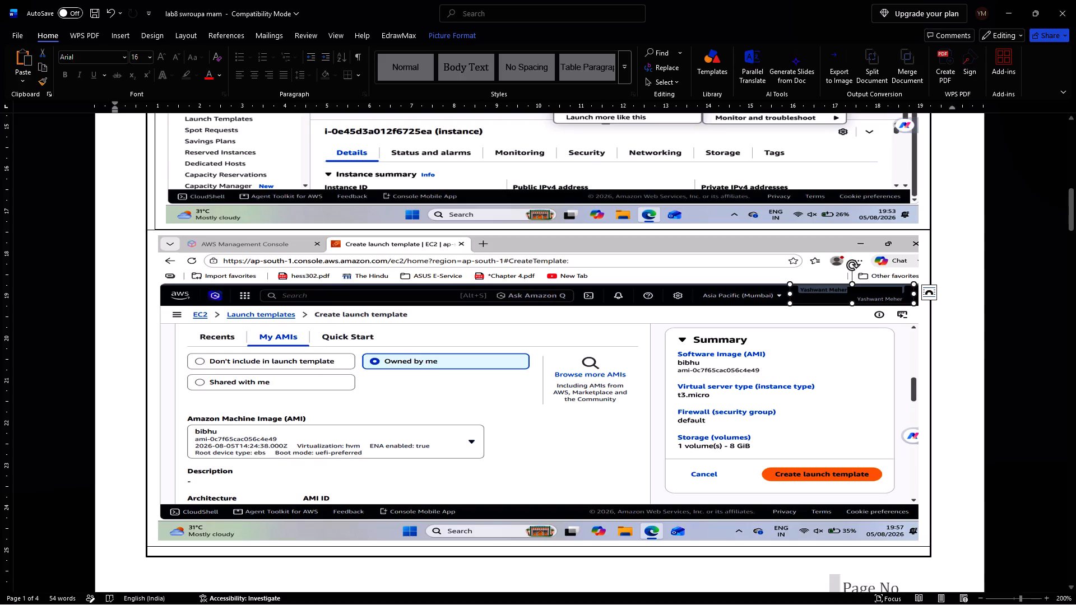
{"action": "key", "text": "ctrl+c"}
{"action": "key", "text": "ctrl+v"}
{"action": "left_click_drag", "start_coordinate": [854, 314], "coordinate": [855, 560]}
{"action": "scroll", "coordinate": [855, 560], "scroll_direction": "down", "scroll_amount": 6}
{"action": "left_click_drag", "start_coordinate": [839, 235], "coordinate": [831, 353]}
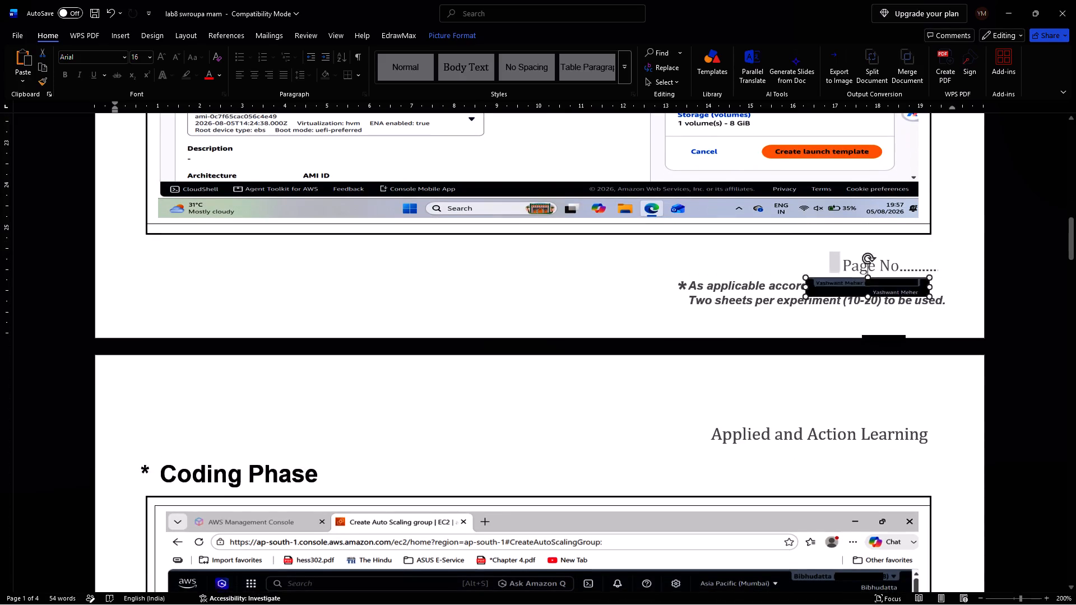
{"action": "left_click_drag", "start_coordinate": [831, 353], "coordinate": [807, 578]}
{"action": "scroll", "coordinate": [807, 578], "scroll_direction": "down", "scroll_amount": 3}
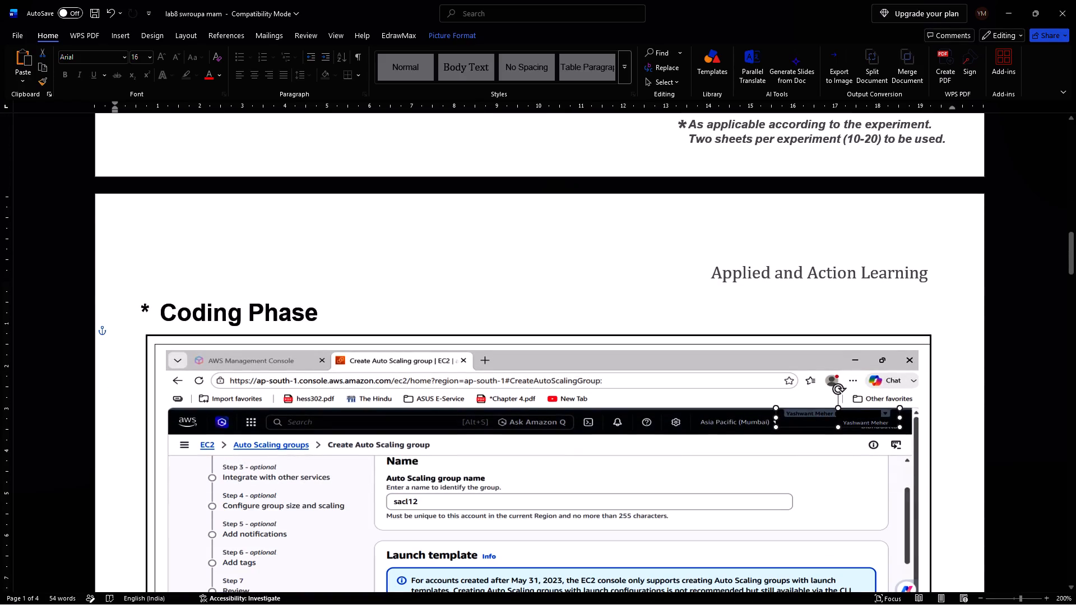
{"action": "left_click_drag", "start_coordinate": [828, 417], "coordinate": [834, 418]}
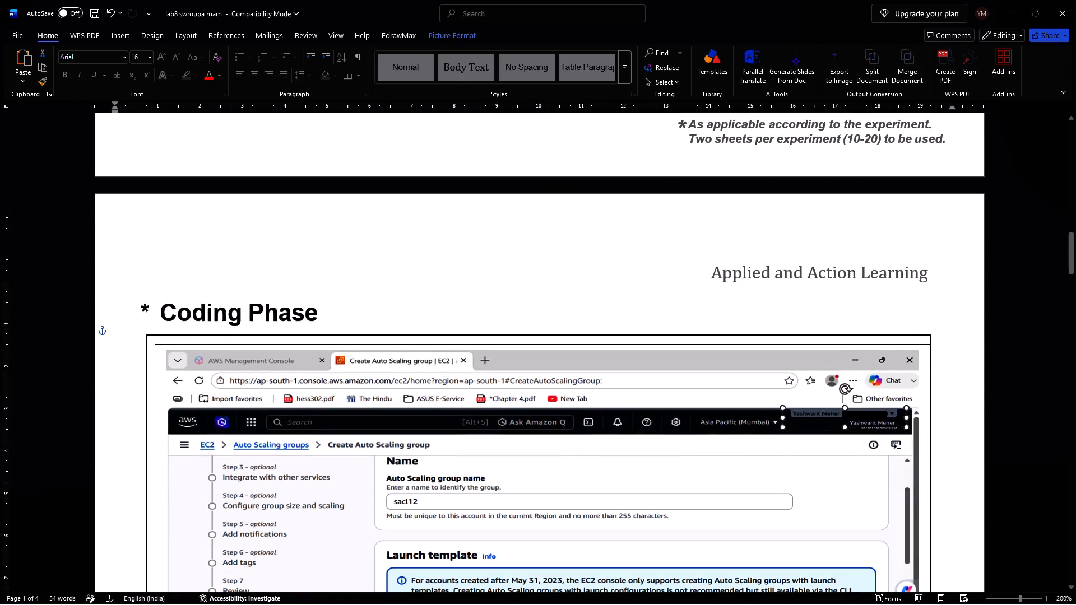
{"action": "left_click_drag", "start_coordinate": [834, 418], "coordinate": [836, 418]}
Stretch the Create Auto Scaling group screenshot's name label to about 0.56 cm high and nudge it down to cover the account name.
{"action": "left_click_drag", "start_coordinate": [845, 426], "coordinate": [845, 432]}
{"action": "left_click", "coordinate": [831, 447]}
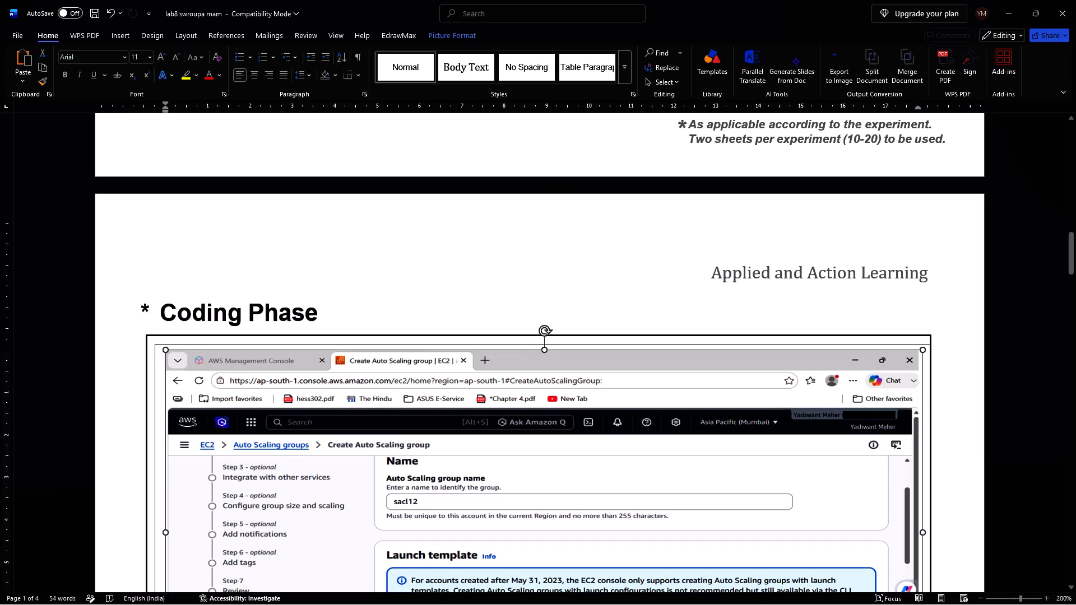
{"action": "left_click", "coordinate": [861, 421]}
{"action": "key", "text": "Down"}
{"action": "left_click", "coordinate": [839, 485]}
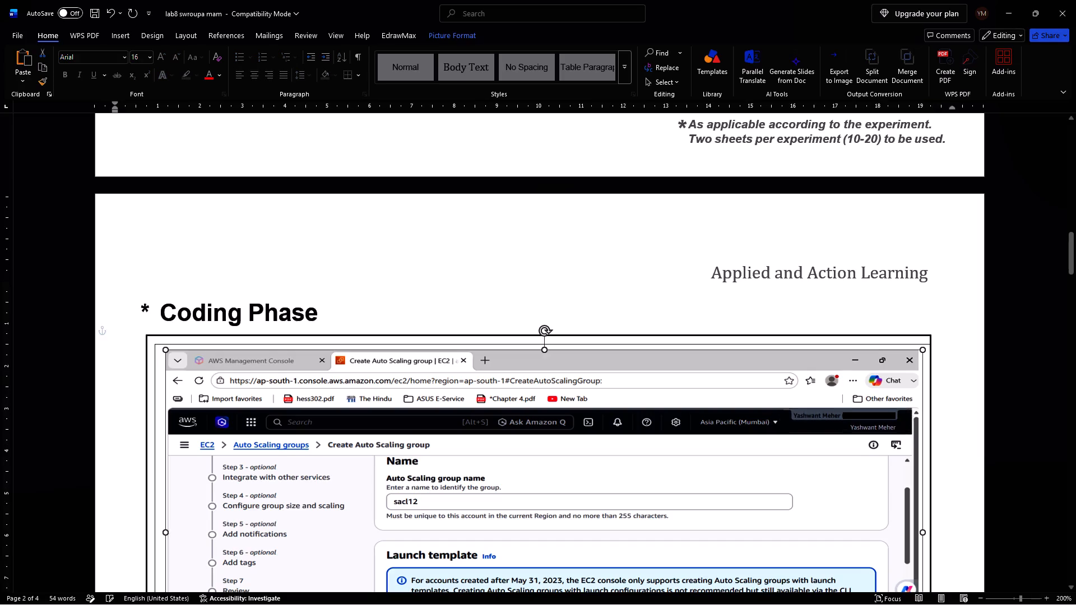
{"action": "left_click", "coordinate": [860, 417]}
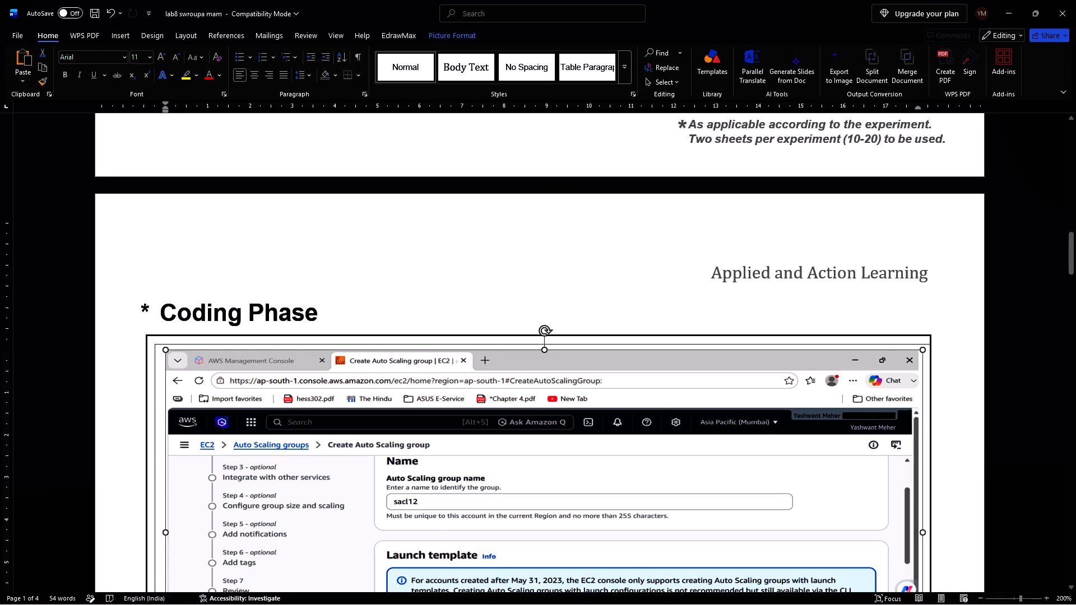
{"action": "left_click_drag", "start_coordinate": [860, 417], "coordinate": [812, 428]}
{"action": "left_click", "coordinate": [840, 421]}
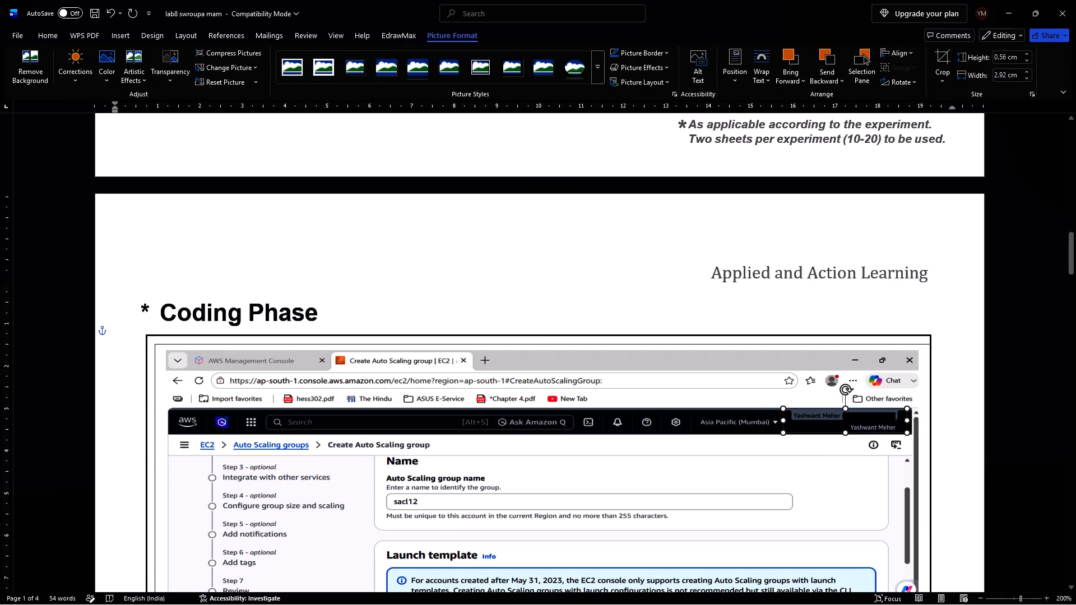
{"action": "left_click", "coordinate": [841, 457]}
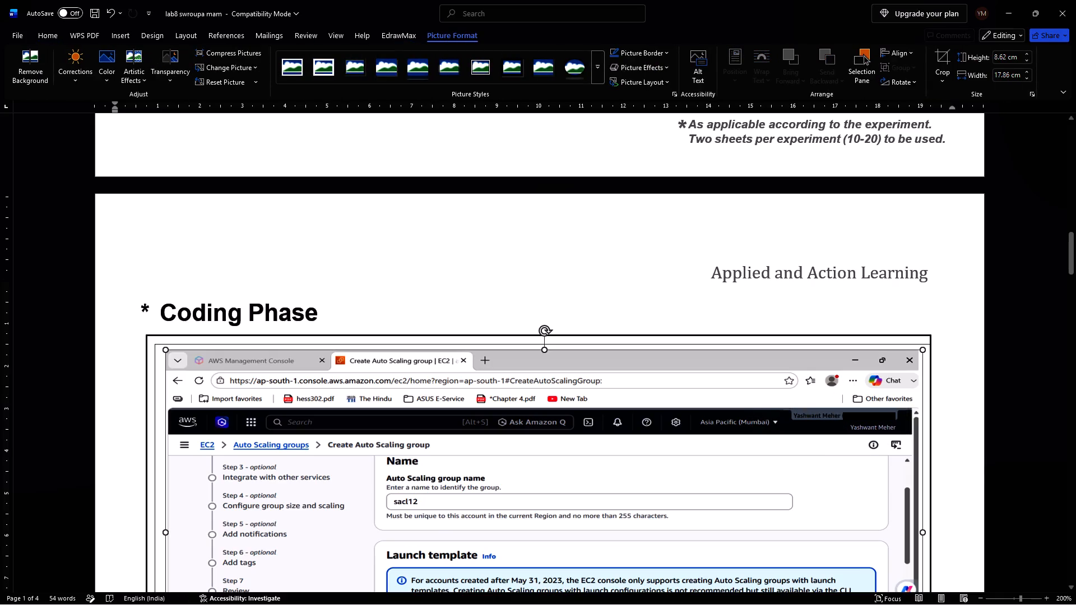
Fine-tune the name label on the sacl12 Auto Scaling group screenshot to about 0.56 cm high and 2.91 cm wide.
{"action": "left_click", "coordinate": [871, 422]}
{"action": "left_click", "coordinate": [881, 424]}
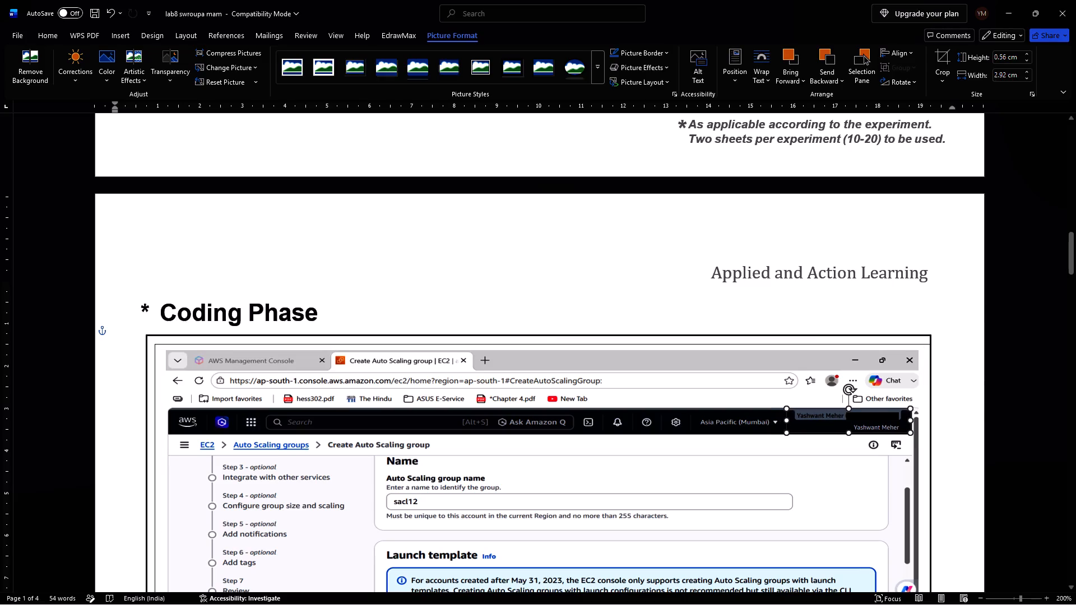
{"action": "left_click", "coordinate": [850, 434]}
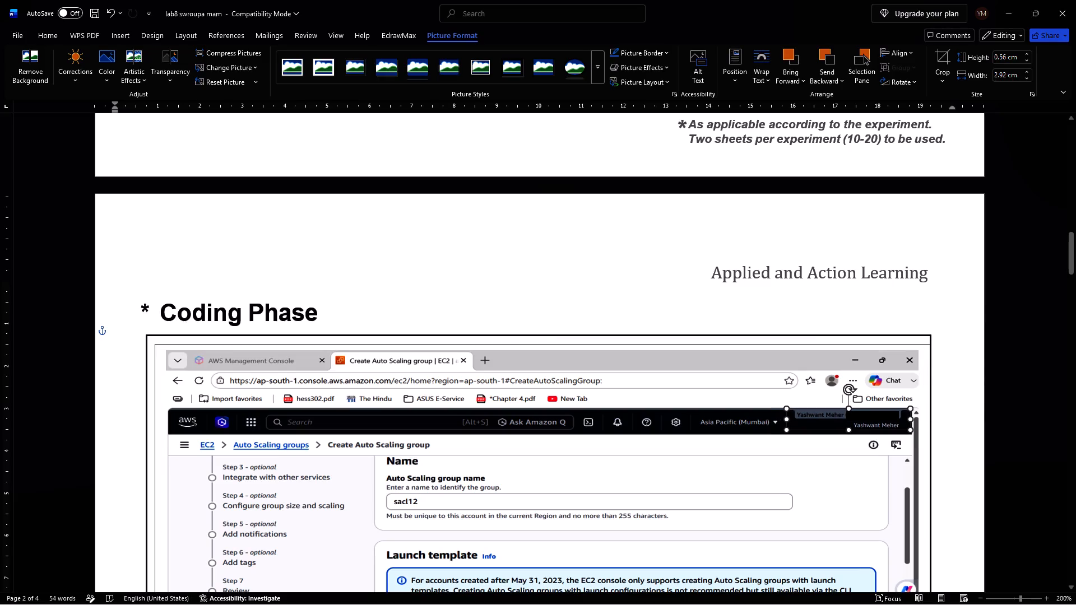
{"action": "left_click", "coordinate": [786, 431]}
{"action": "left_click", "coordinate": [848, 430]}
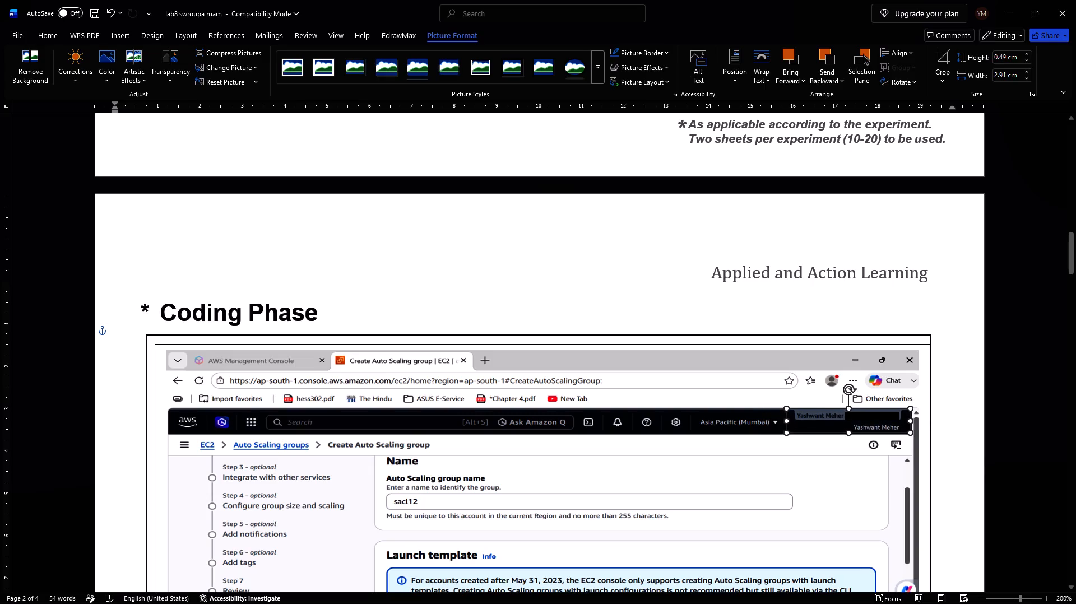
{"action": "left_click", "coordinate": [840, 452]}
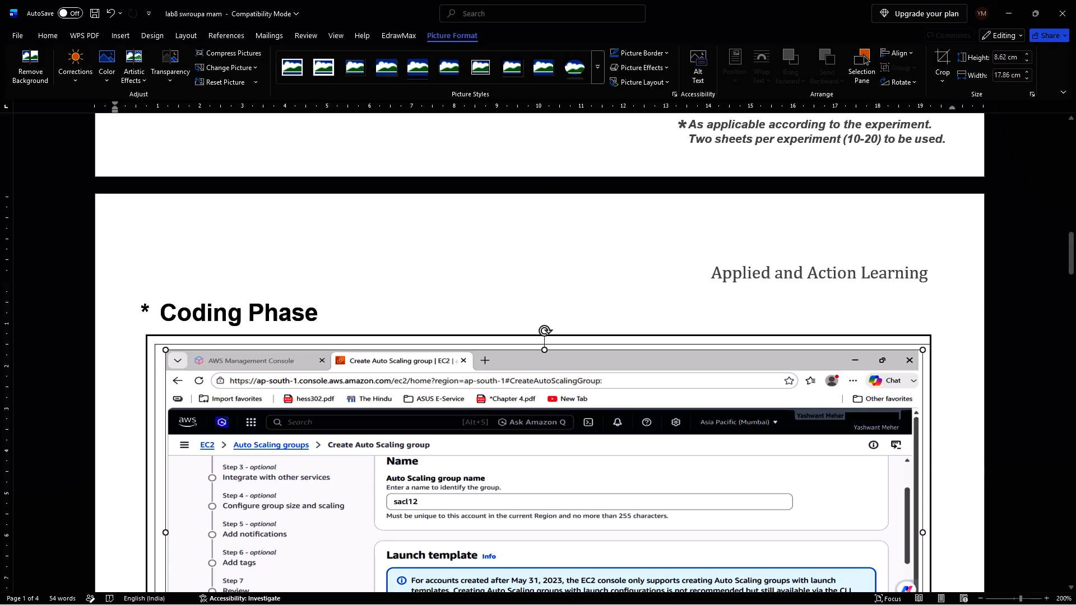
Duplicate the label over the account name in the Scaling limits screenshot and reduce the copy's height to about 0.45 cm.
{"action": "left_click", "coordinate": [834, 421]}
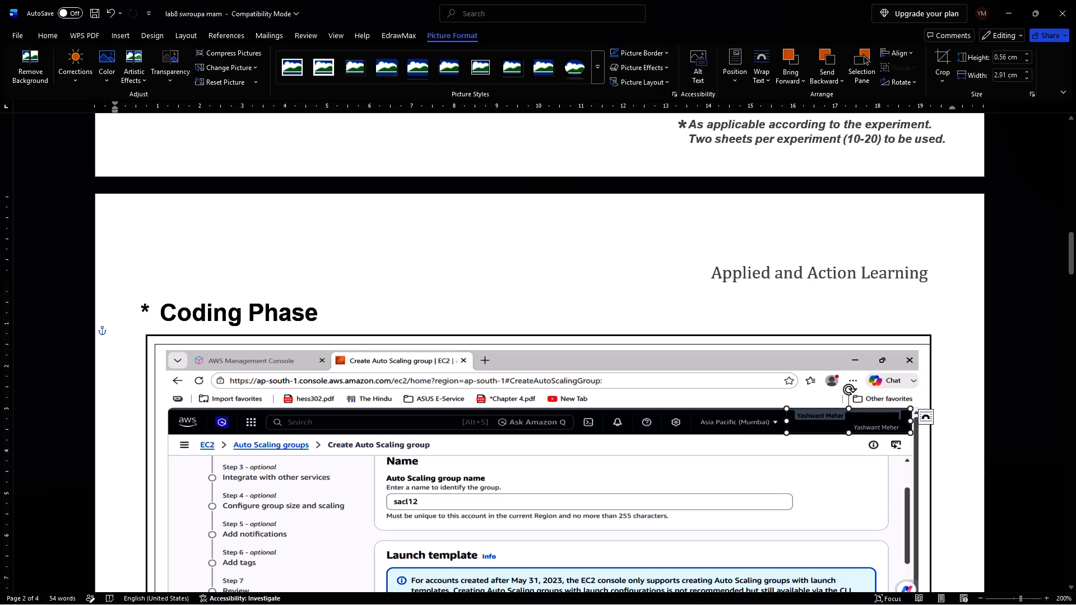
{"action": "key", "text": "ctrl+c"}
{"action": "key", "text": "ctrl+v"}
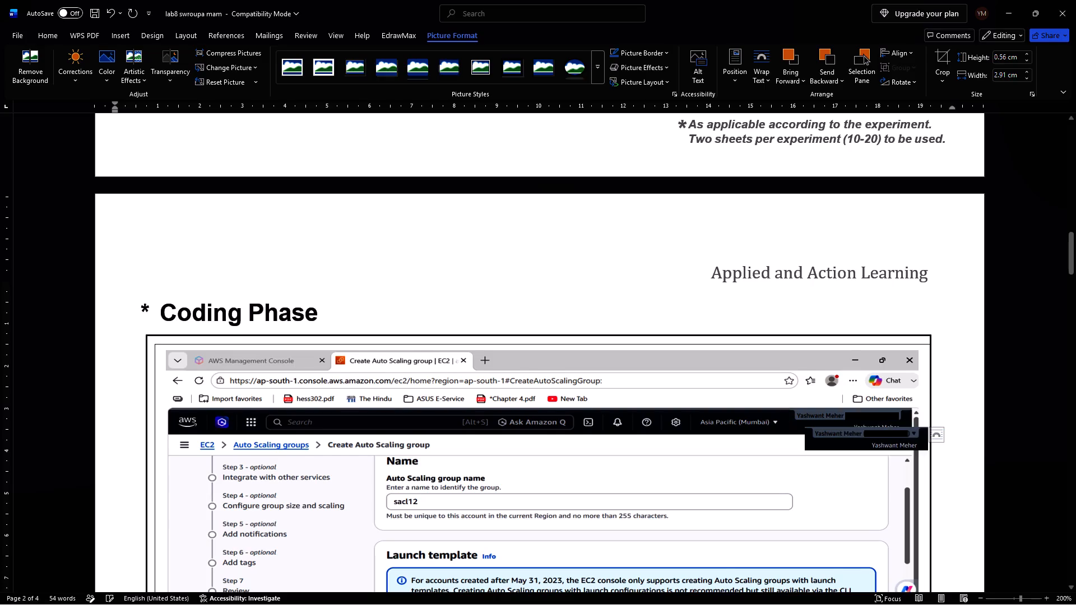
{"action": "scroll", "coordinate": [836, 425], "scroll_direction": "down", "scroll_amount": 2}
{"action": "left_click_drag", "start_coordinate": [862, 331], "coordinate": [802, 498]}
{"action": "scroll", "coordinate": [806, 495], "scroll_direction": "down", "scroll_amount": 4}
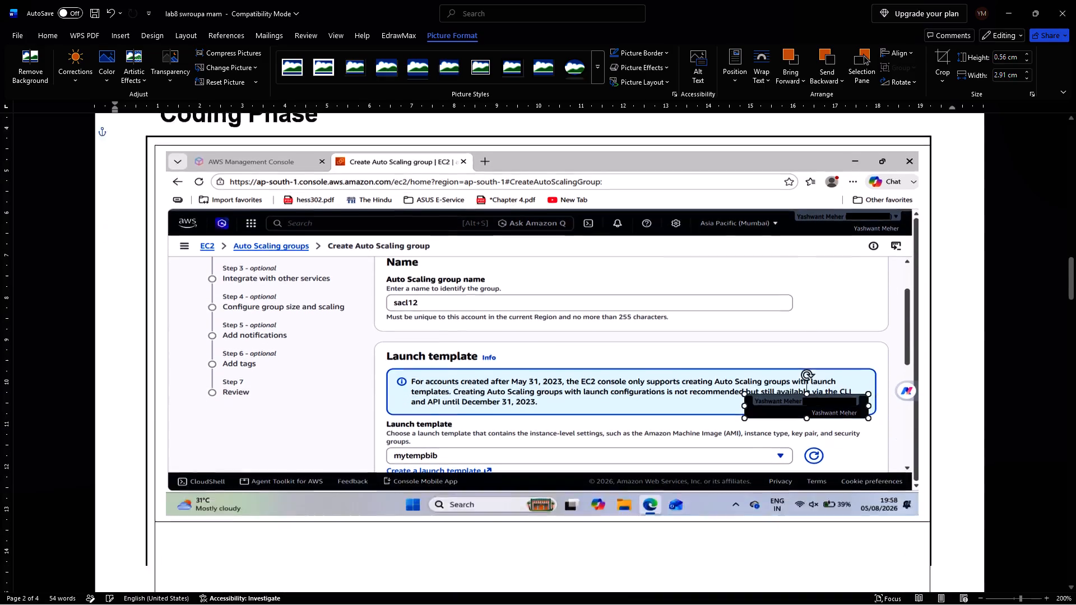
{"action": "left_click_drag", "start_coordinate": [819, 280], "coordinate": [851, 441]}
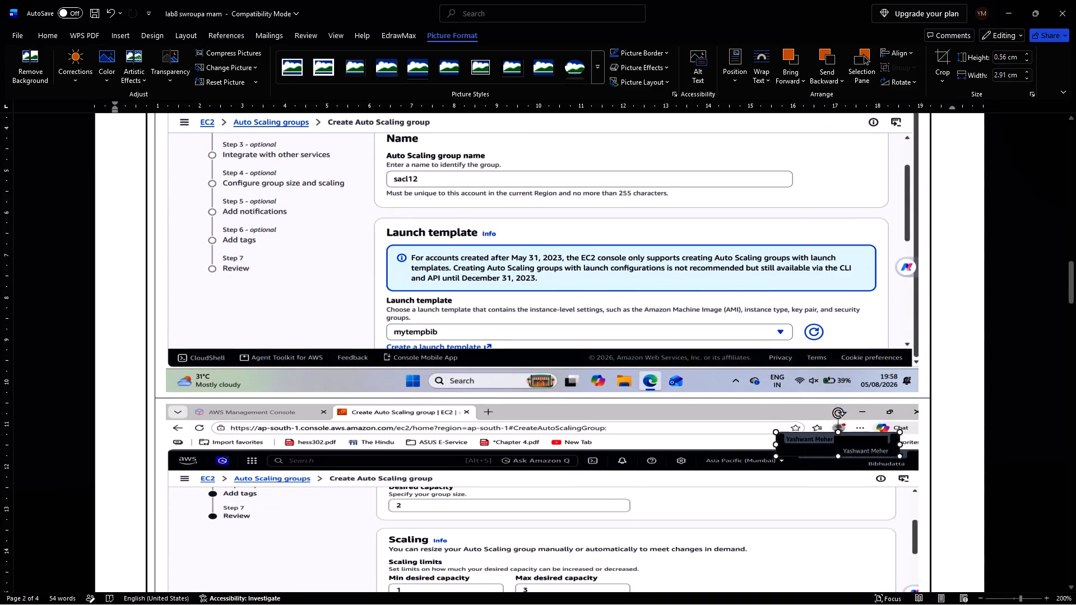
{"action": "left_click_drag", "start_coordinate": [851, 441], "coordinate": [870, 459]}
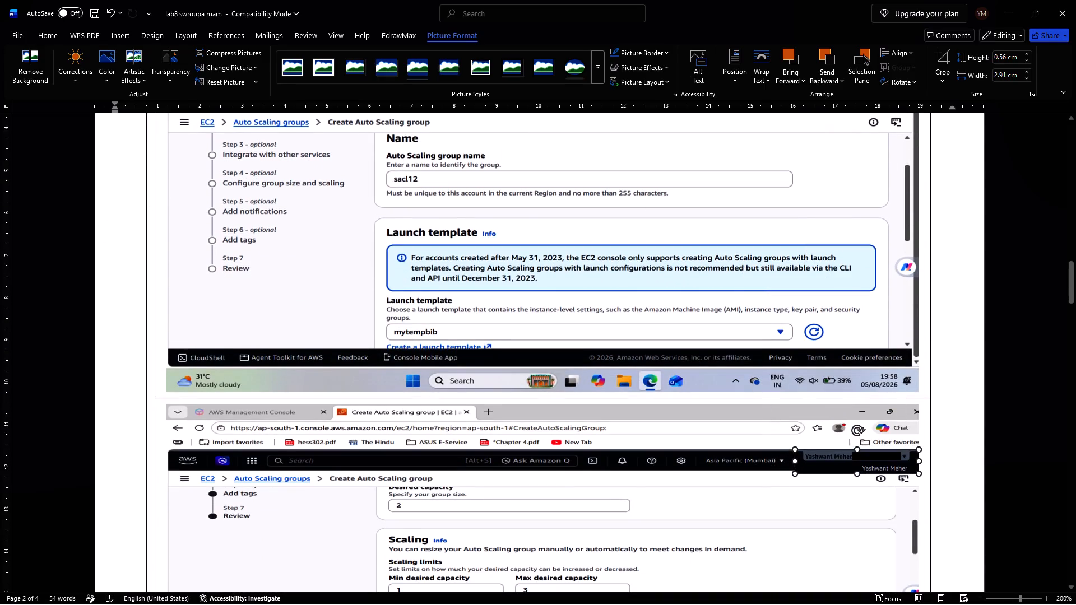
{"action": "left_click_drag", "start_coordinate": [870, 459], "coordinate": [869, 459]}
{"action": "left_click", "coordinate": [857, 473]}
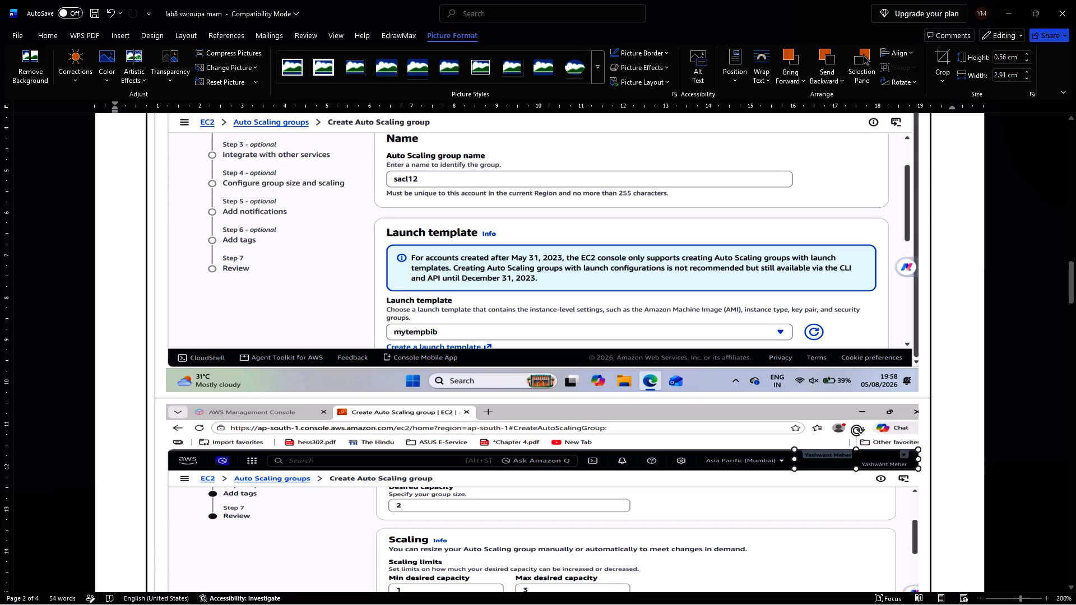
{"action": "left_click", "coordinate": [813, 487]}
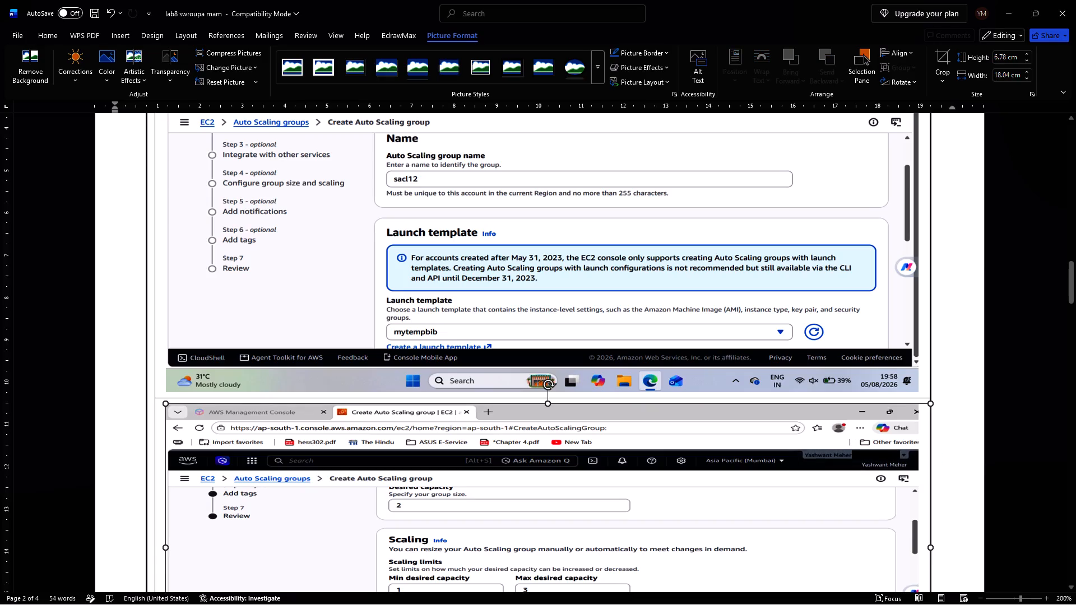
Duplicate the Scaling limits screenshot's label and place the copy on the AWS header of the small Step 5: Add notifications screenshot.
{"action": "left_click", "coordinate": [845, 462]}
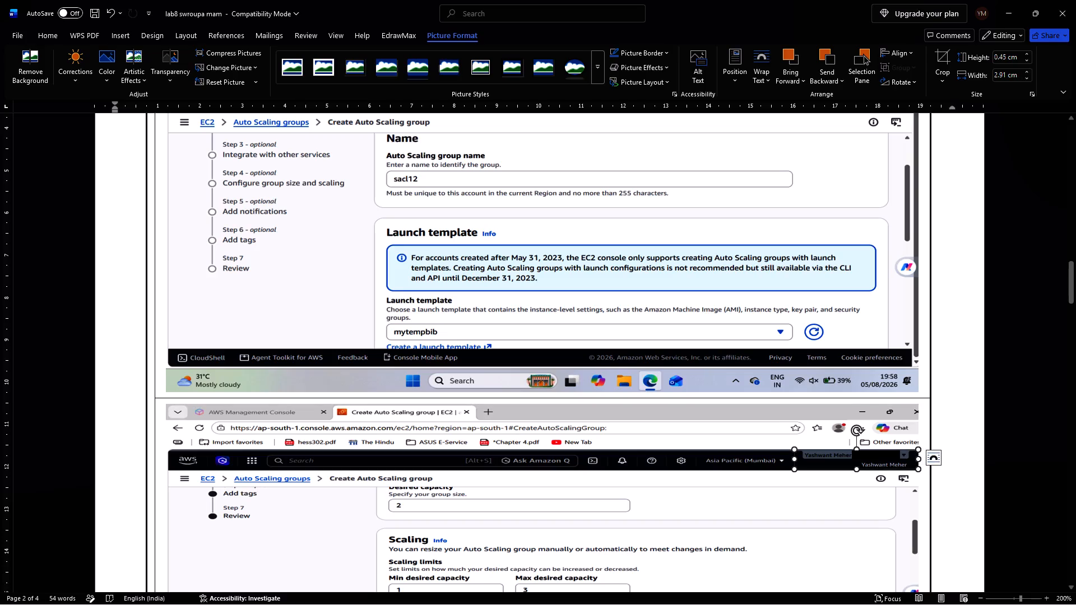
{"action": "key", "text": "ctrl+c"}
{"action": "key", "text": "ctrl+v"}
{"action": "scroll", "coordinate": [800, 465], "scroll_direction": "down", "scroll_amount": 4}
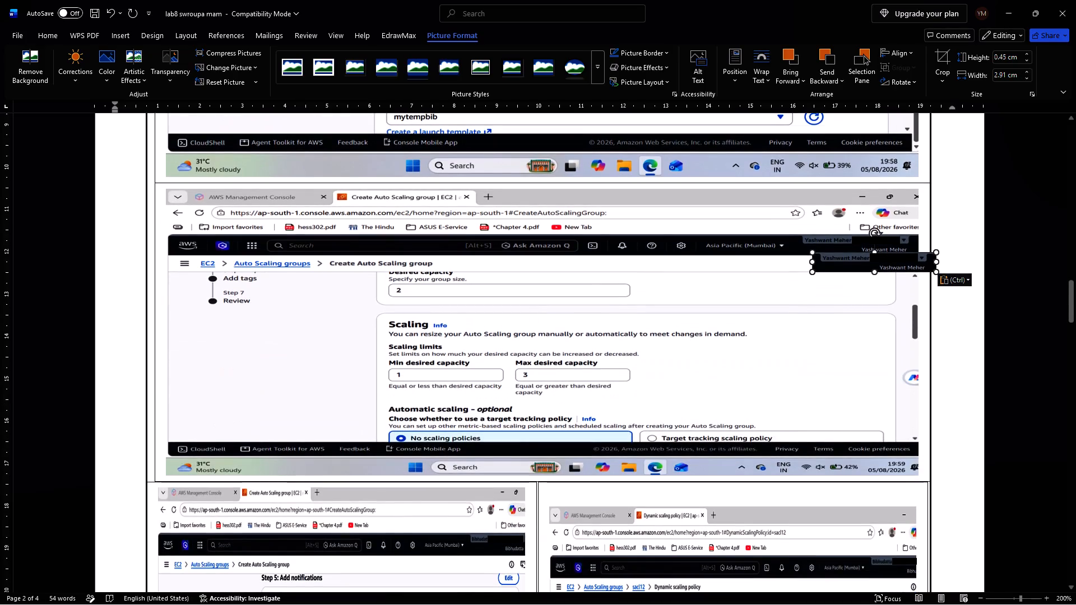
{"action": "left_click_drag", "start_coordinate": [885, 263], "coordinate": [698, 426]}
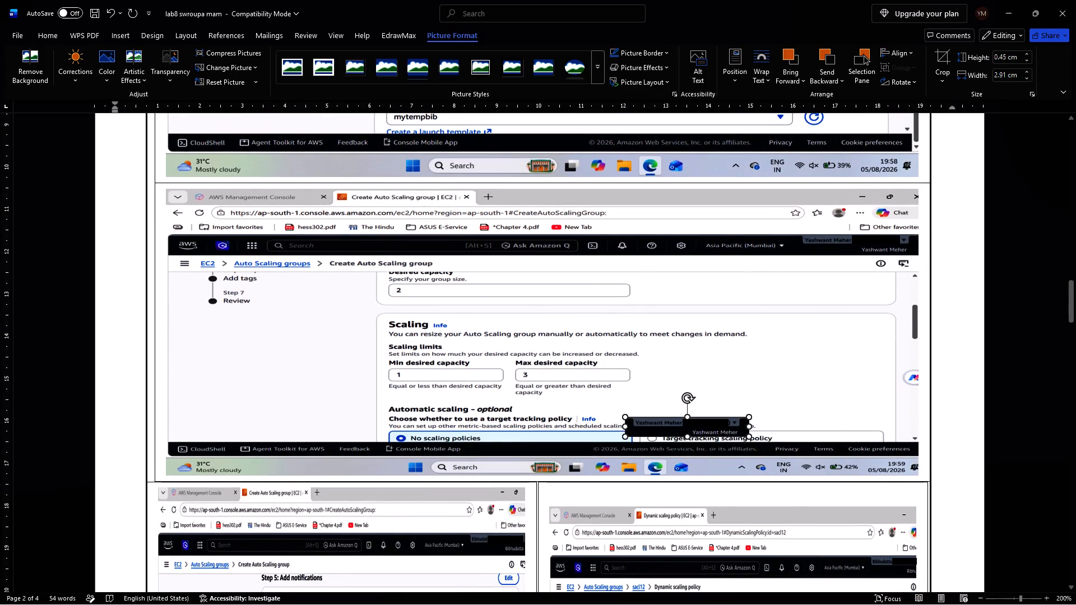
{"action": "scroll", "coordinate": [702, 427], "scroll_direction": "down", "scroll_amount": 1}
{"action": "left_click_drag", "start_coordinate": [711, 369], "coordinate": [532, 495]}
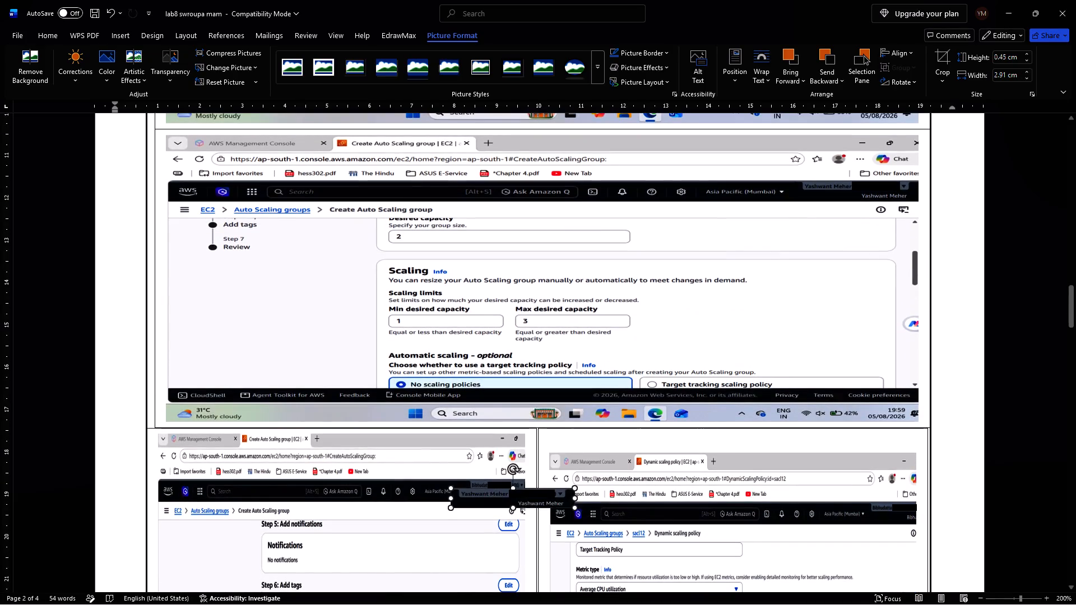
{"action": "left_click_drag", "start_coordinate": [532, 495], "coordinate": [463, 486]}
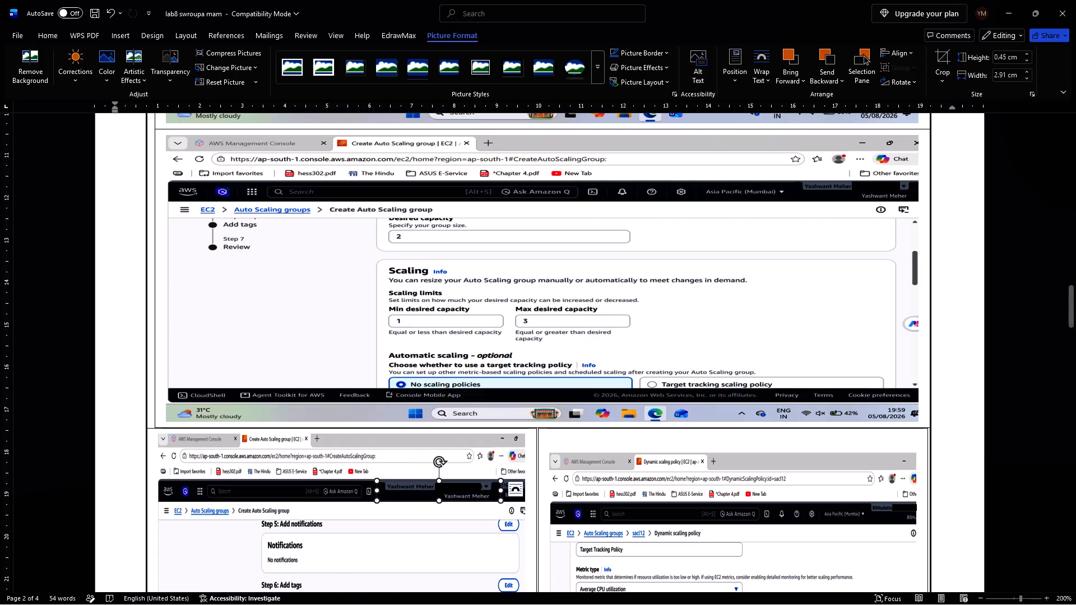
Crop the right edge of the Add notifications screenshot's name label to about 2.69 cm wide.
{"action": "left_click", "coordinate": [945, 58]}
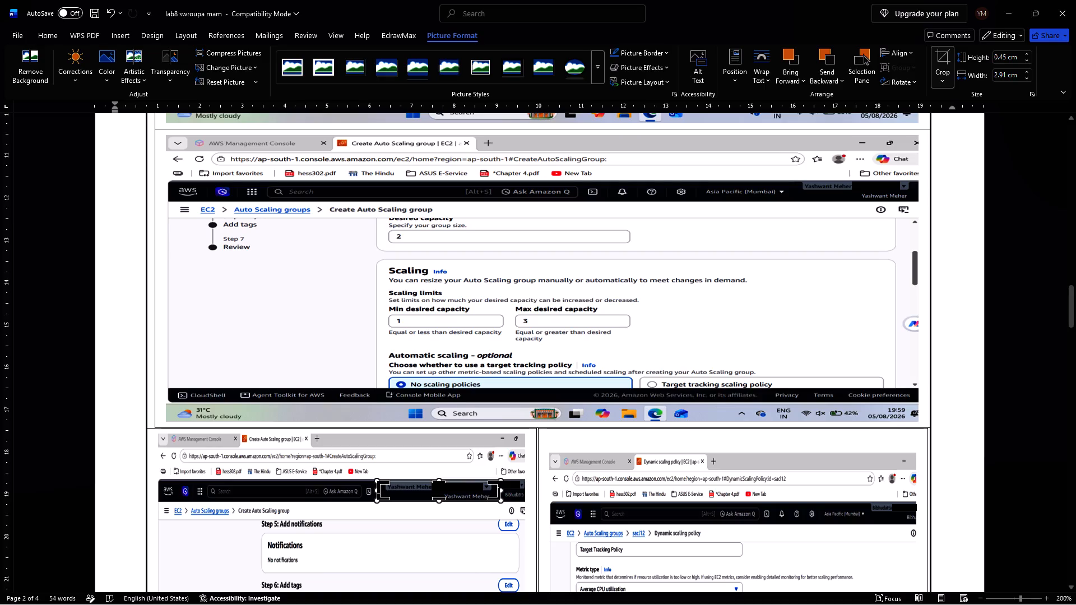
{"action": "left_click_drag", "start_coordinate": [498, 499], "coordinate": [499, 505]}
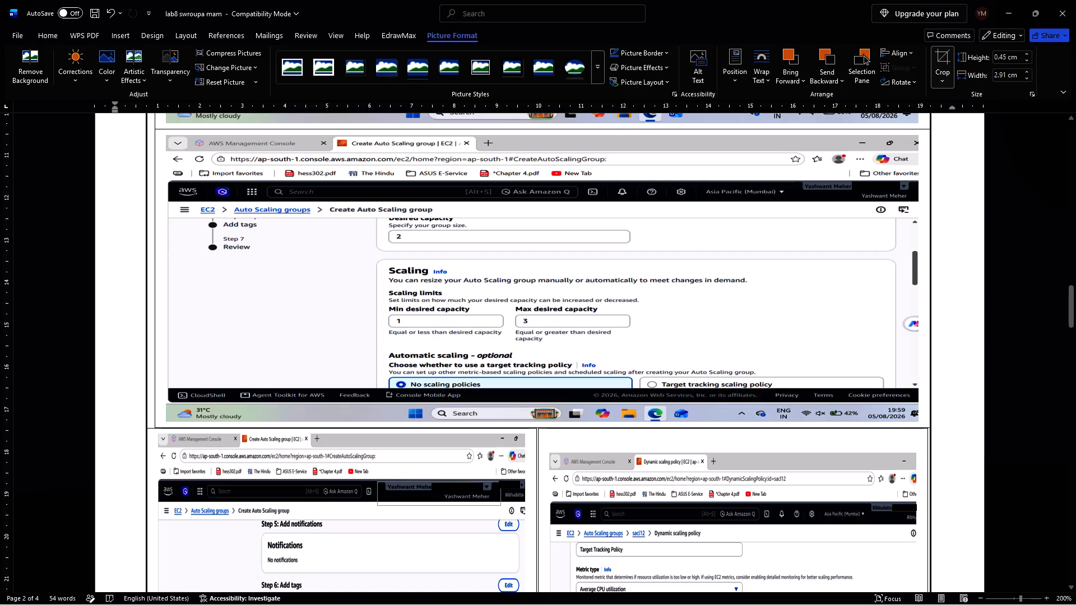
{"action": "left_click_drag", "start_coordinate": [499, 505], "coordinate": [491, 502]}
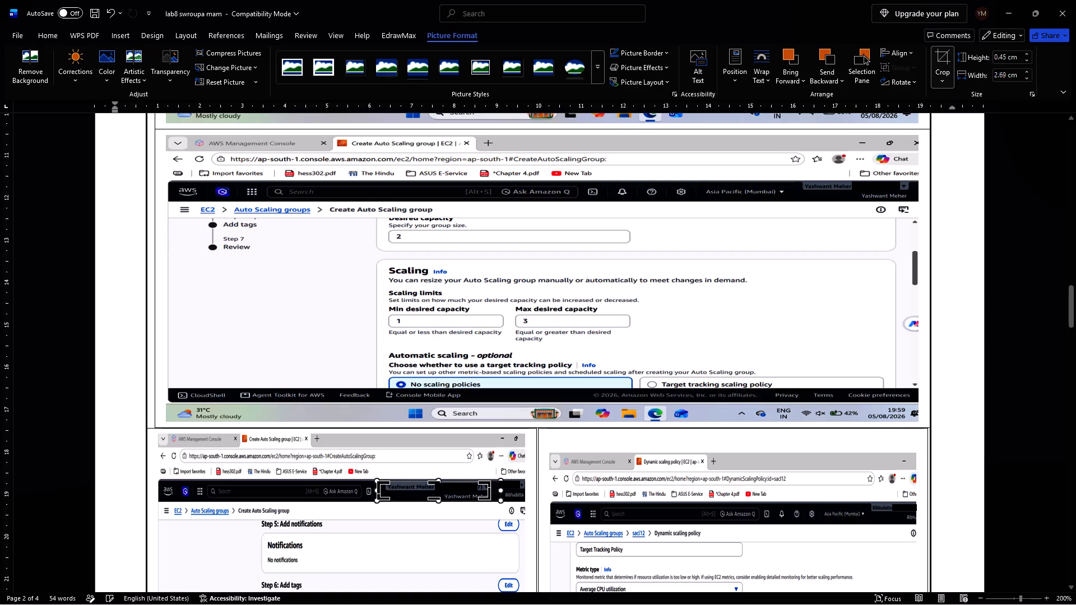
{"action": "key", "text": "Return"}
Move the cropped label to the right end of the Add notifications screenshot's AWS header, covering the account name.
{"action": "scroll", "coordinate": [491, 502], "scroll_direction": "down", "scroll_amount": 7}
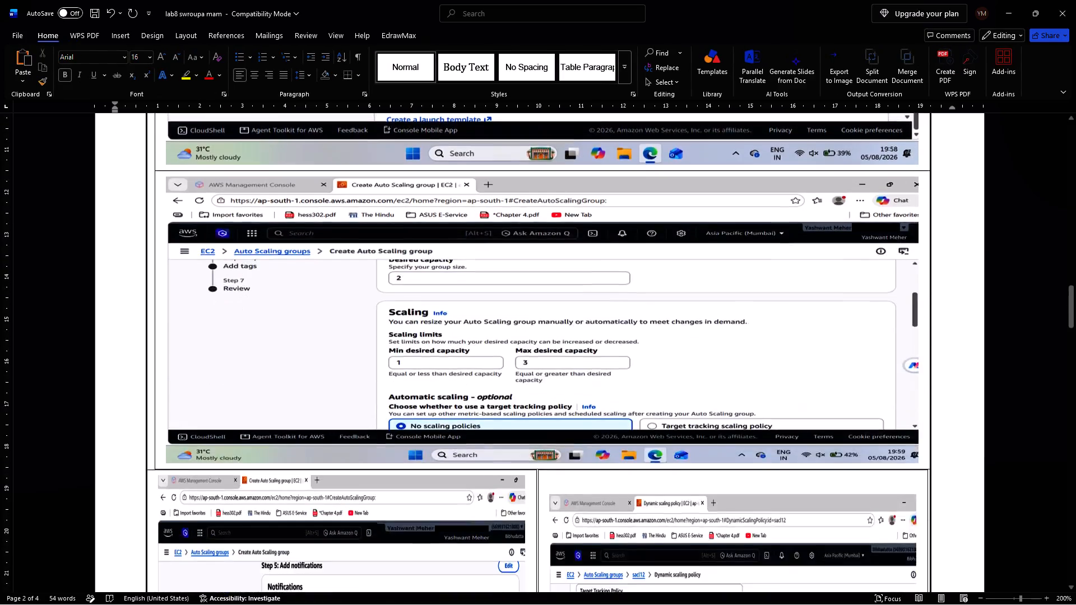
{"action": "scroll", "coordinate": [491, 502], "scroll_direction": "down", "scroll_amount": 6}
{"action": "scroll", "coordinate": [460, 390], "scroll_direction": "up", "scroll_amount": 3}
{"action": "left_click", "coordinate": [461, 356]}
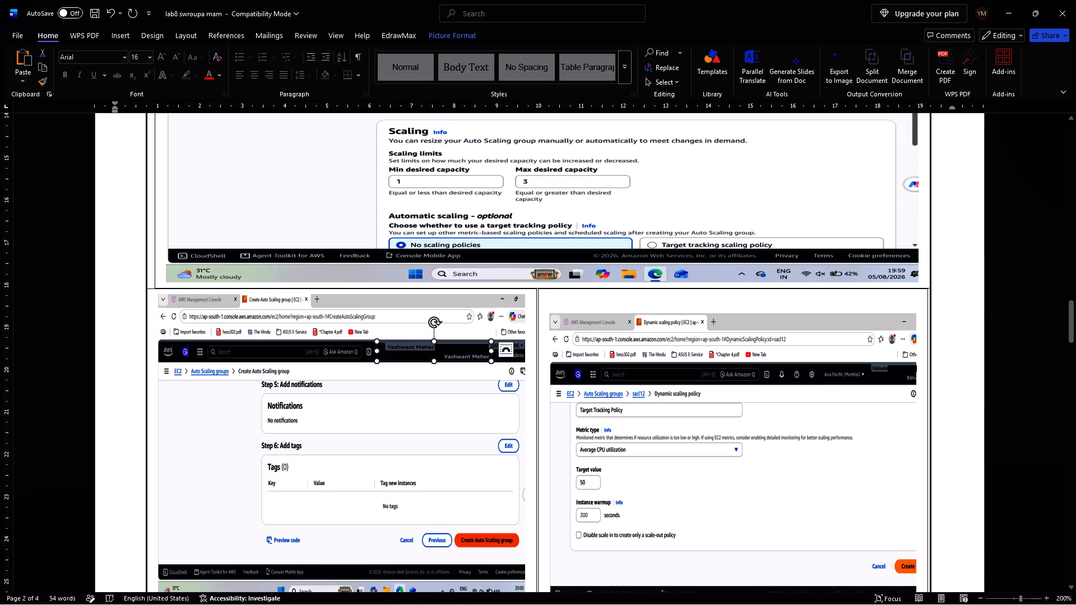
{"action": "left_click_drag", "start_coordinate": [463, 354], "coordinate": [498, 353]}
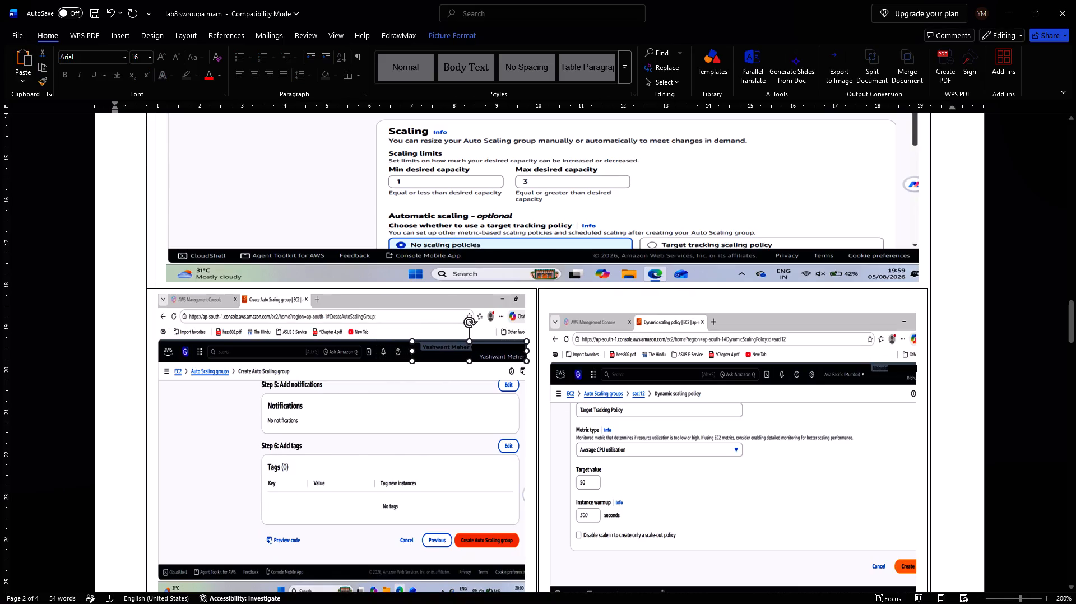
{"action": "left_click_drag", "start_coordinate": [498, 353], "coordinate": [495, 355]}
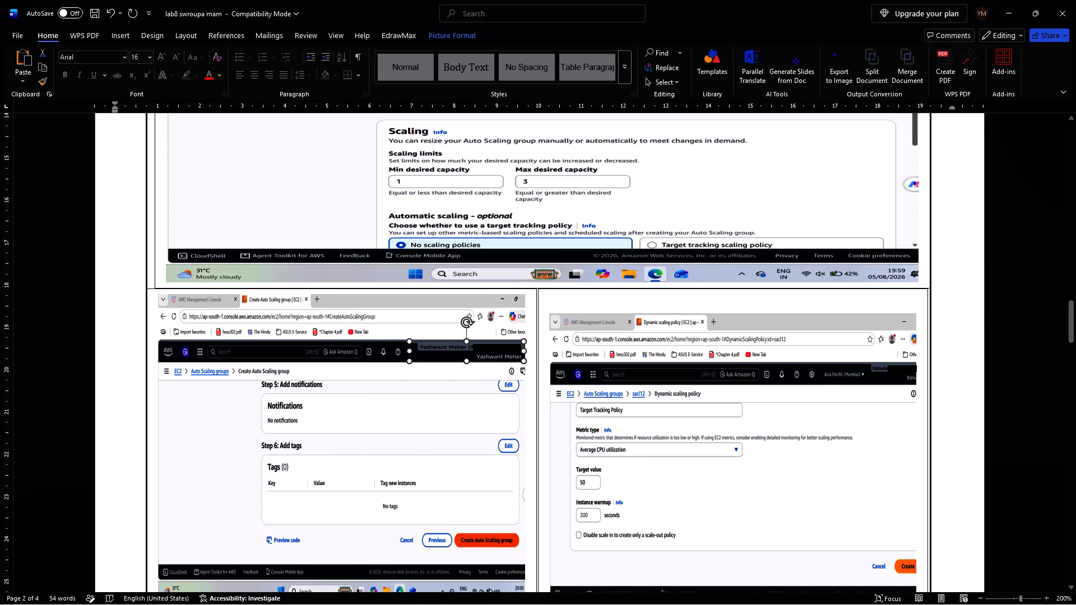
{"action": "left_click_drag", "start_coordinate": [495, 355], "coordinate": [496, 355]}
{"action": "left_click", "coordinate": [490, 400]}
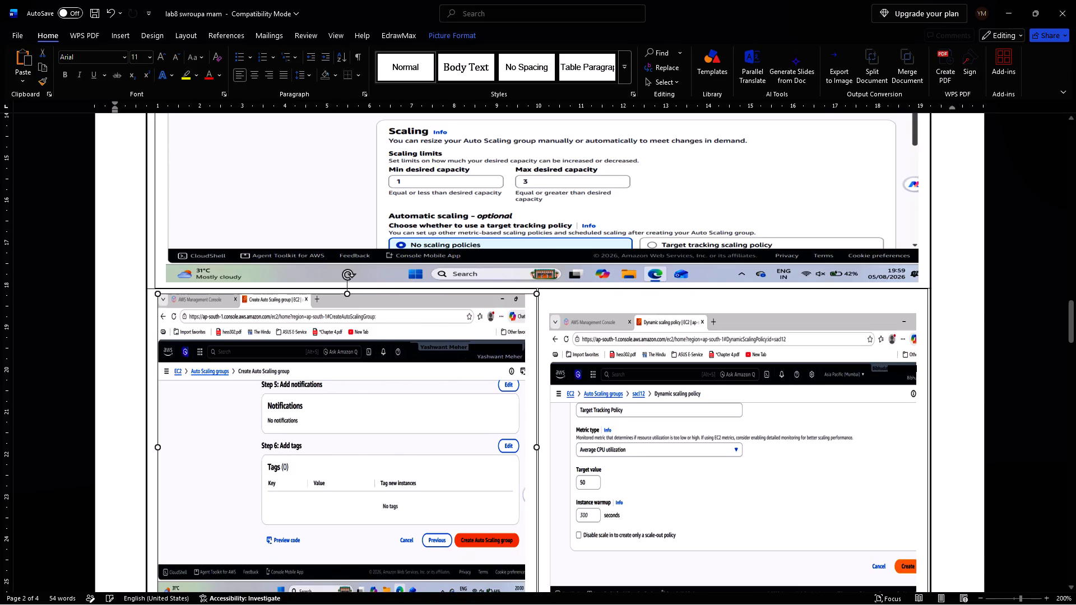
Narrow the Add notifications label from its left side to uncover the region name, and nudge it up within the AWS header.
{"action": "left_click", "coordinate": [446, 346]}
{"action": "left_click_drag", "start_coordinate": [411, 352], "coordinate": [428, 353]}
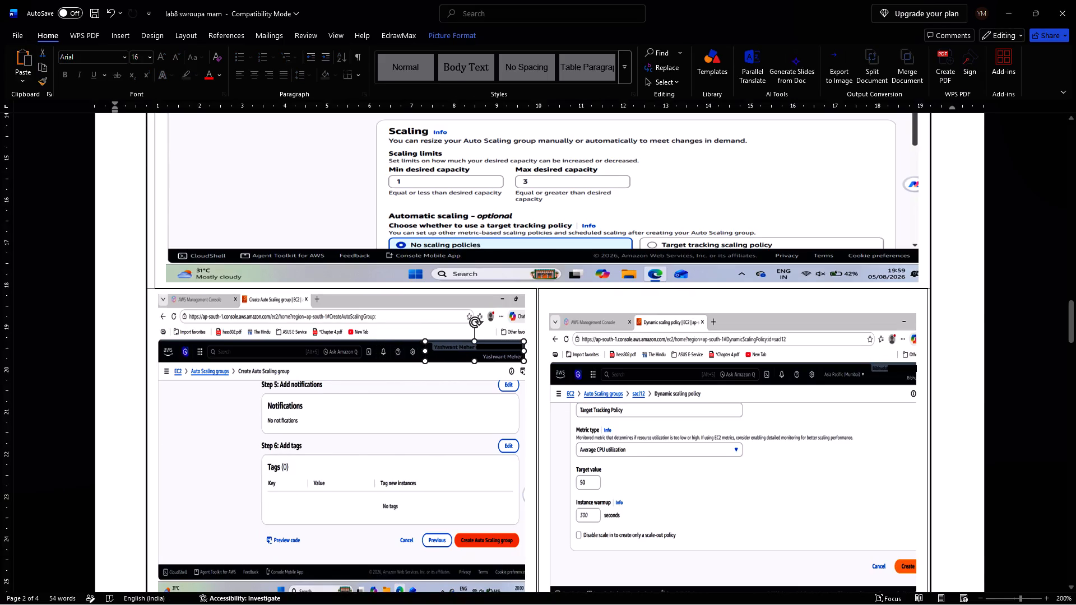
{"action": "left_click_drag", "start_coordinate": [428, 353], "coordinate": [465, 350]}
{"action": "left_click", "coordinate": [454, 392]}
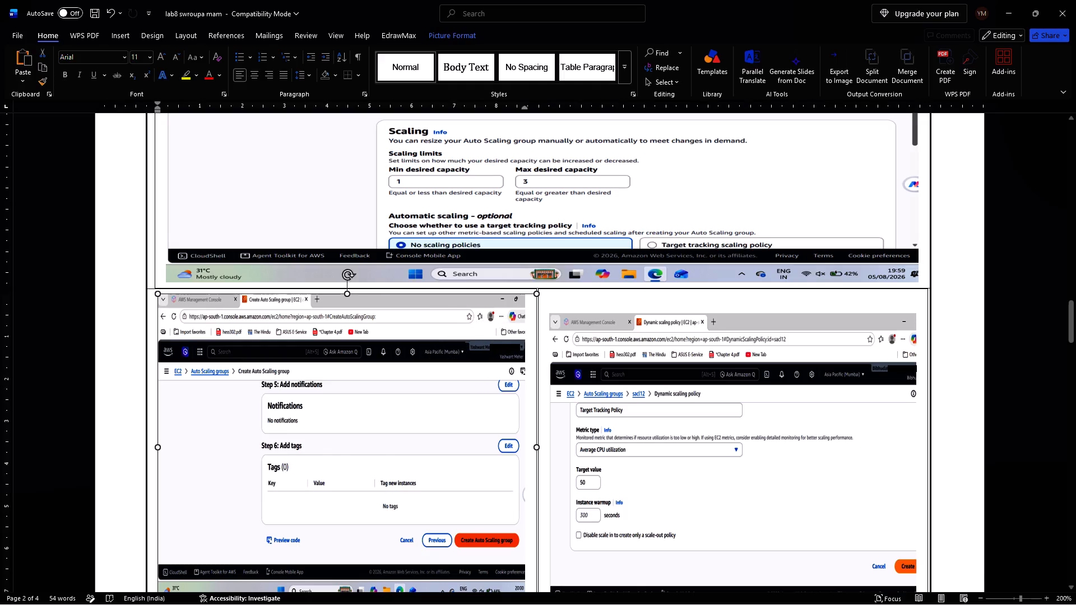
{"action": "left_click", "coordinate": [491, 350]}
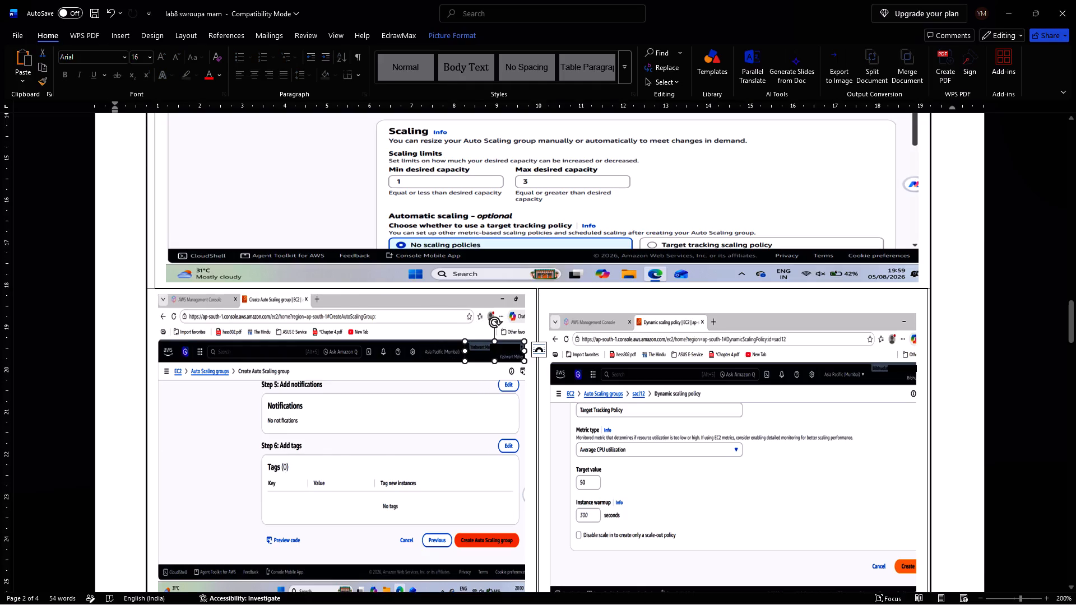
{"action": "key", "text": "Up"}
{"action": "key", "text": "Up"}
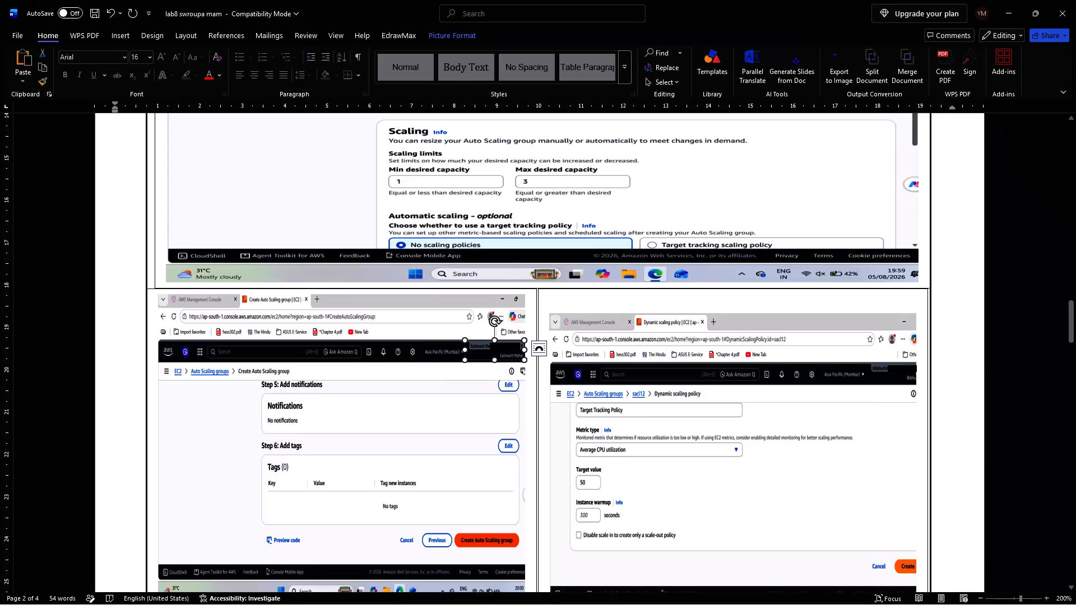
{"action": "left_click", "coordinate": [472, 408]}
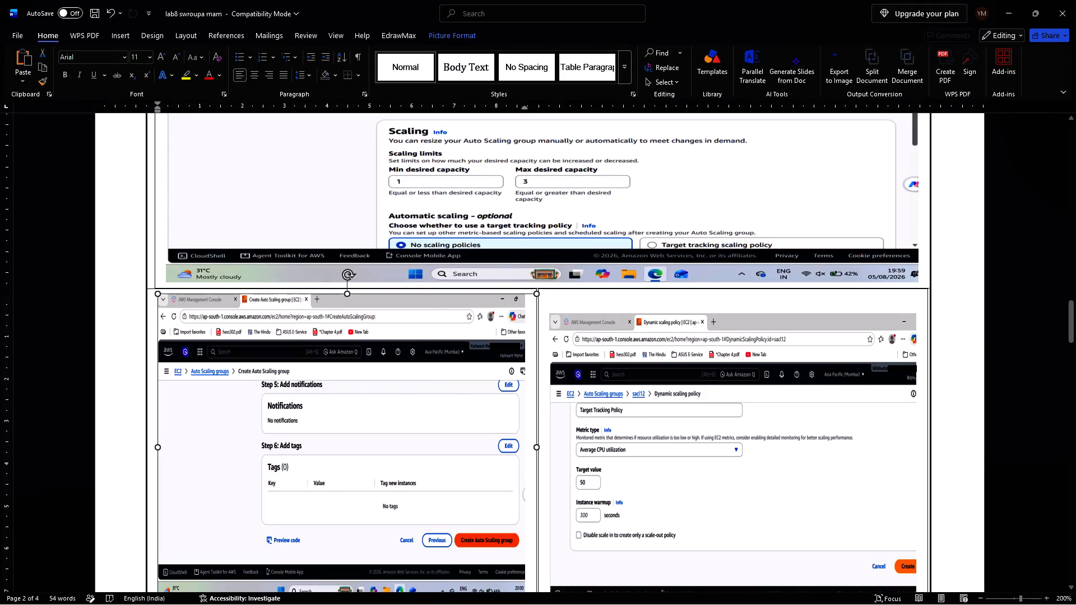
Duplicate the narrowed label and place the copy over the account name in the Dynamic scaling policy screenshot.
{"action": "left_click", "coordinate": [491, 350]}
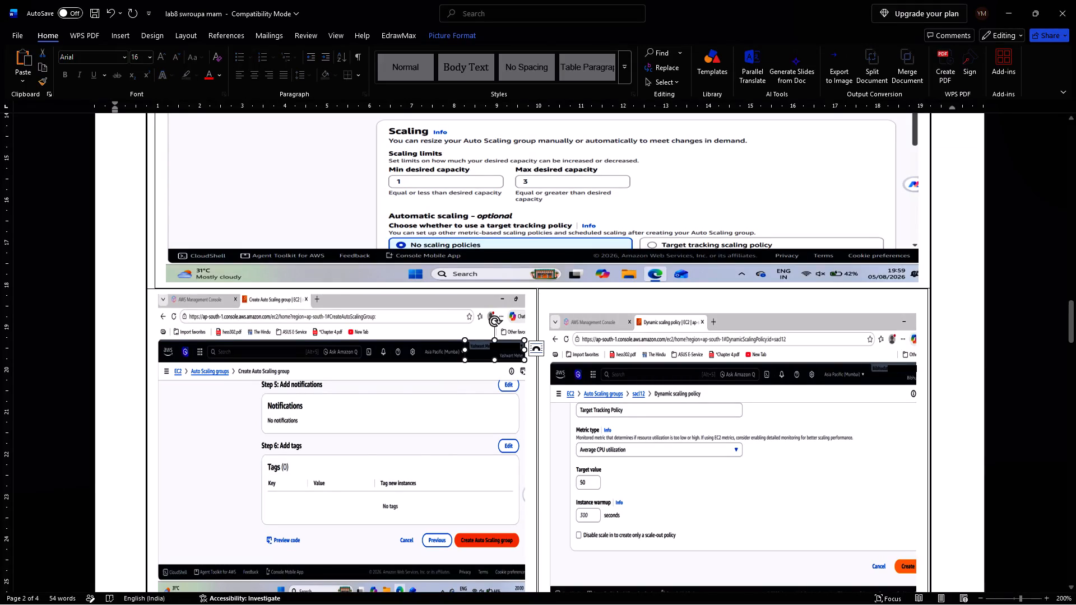
{"action": "key", "text": "ctrl+c"}
{"action": "key", "text": "ctrl+v"}
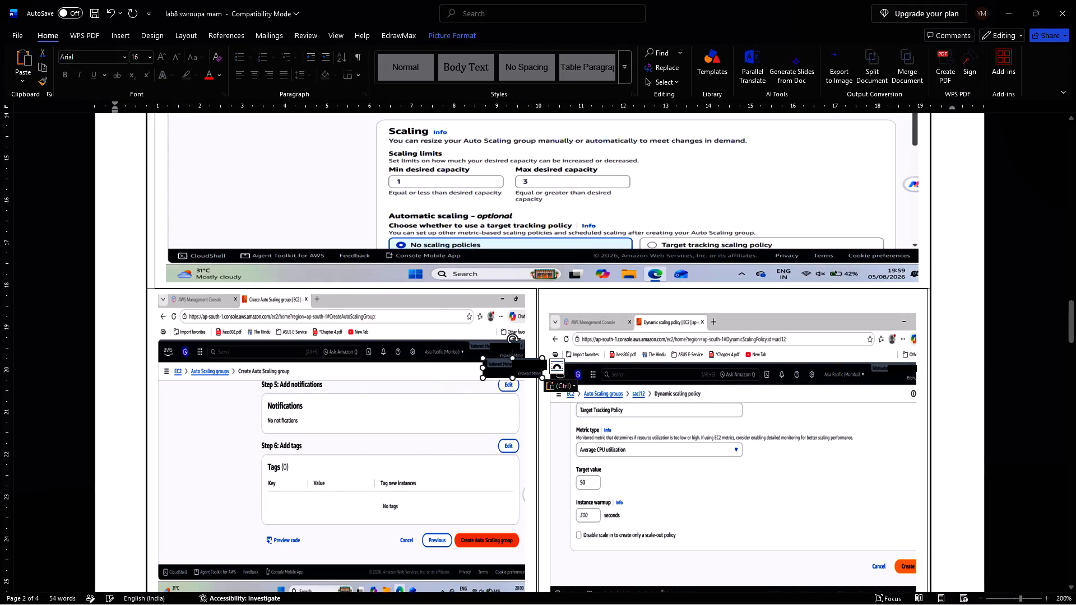
{"action": "left_click_drag", "start_coordinate": [518, 364], "coordinate": [874, 377]}
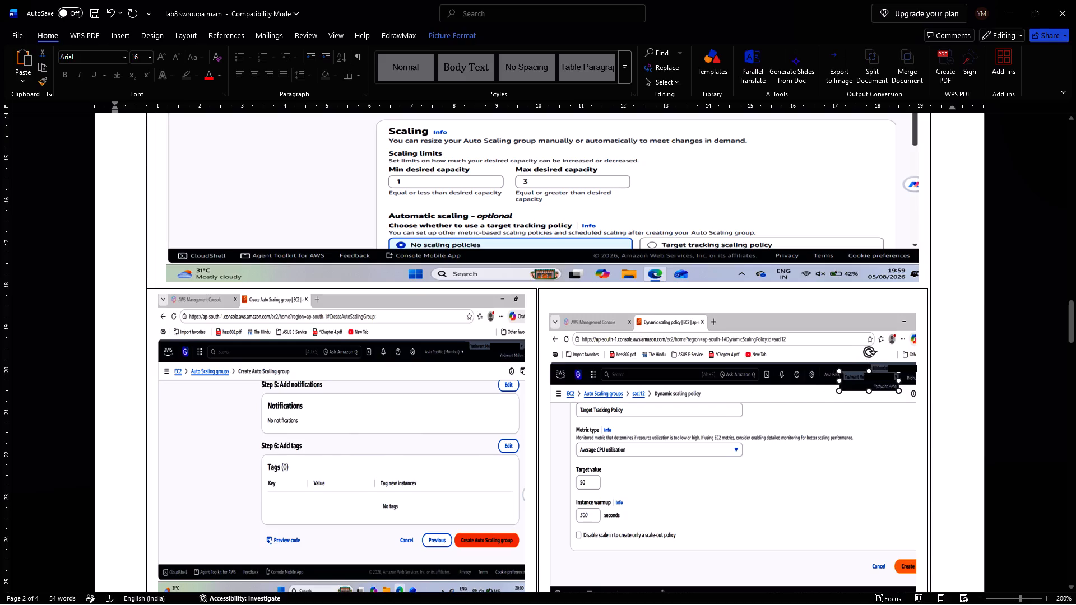
{"action": "left_click_drag", "start_coordinate": [874, 377], "coordinate": [902, 368]}
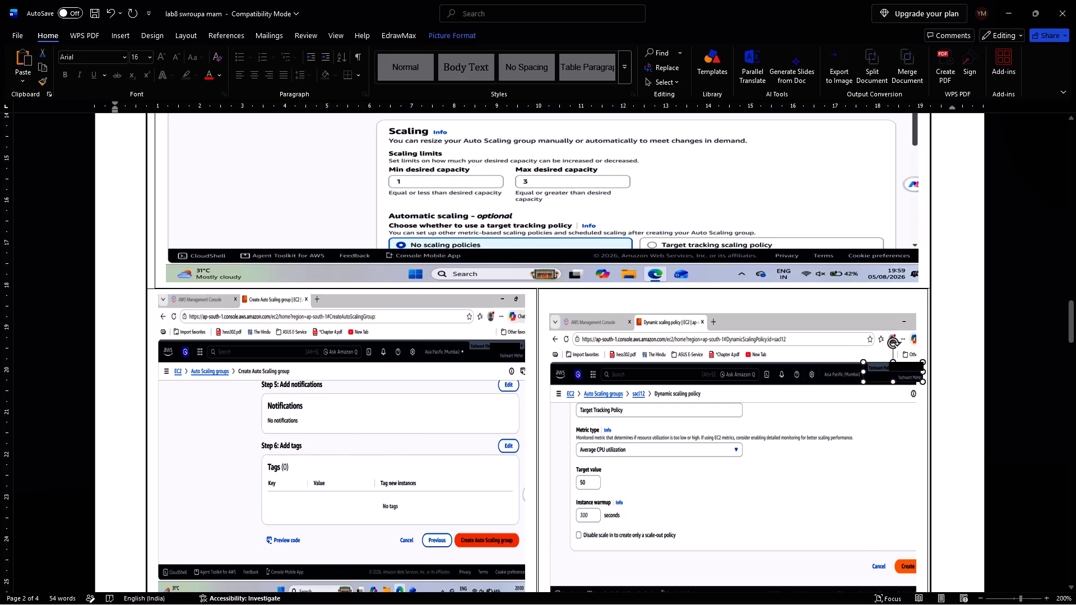
{"action": "left_click_drag", "start_coordinate": [902, 368], "coordinate": [901, 369]}
{"action": "left_click", "coordinate": [906, 440]}
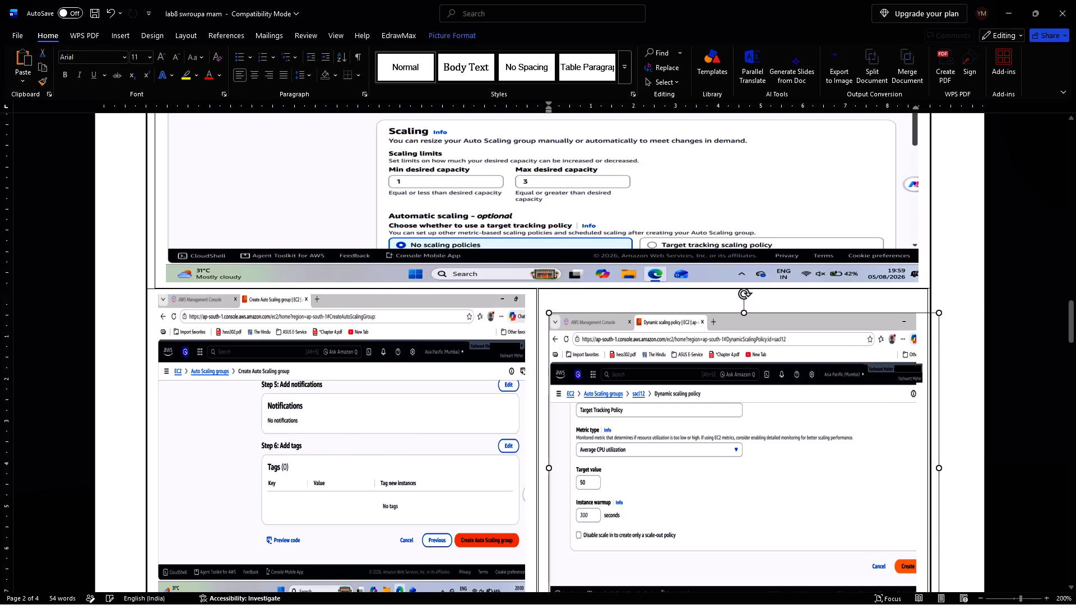
Nudge the name label on the Dynamic scaling policy screenshot slightly up within its AWS header.
{"action": "left_click", "coordinate": [893, 375]}
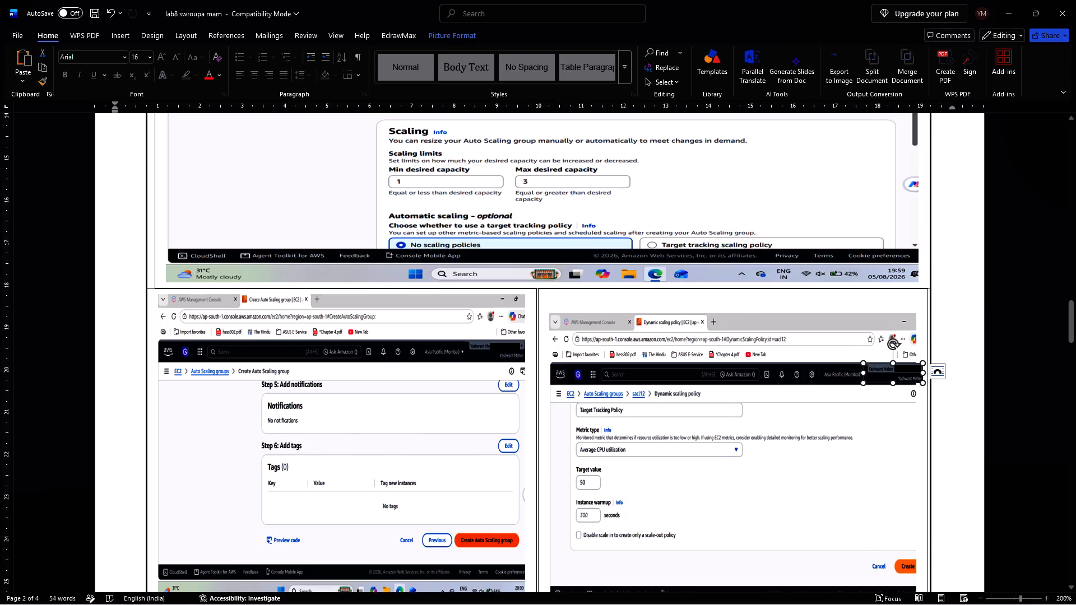
{"action": "left_click", "coordinate": [836, 441]}
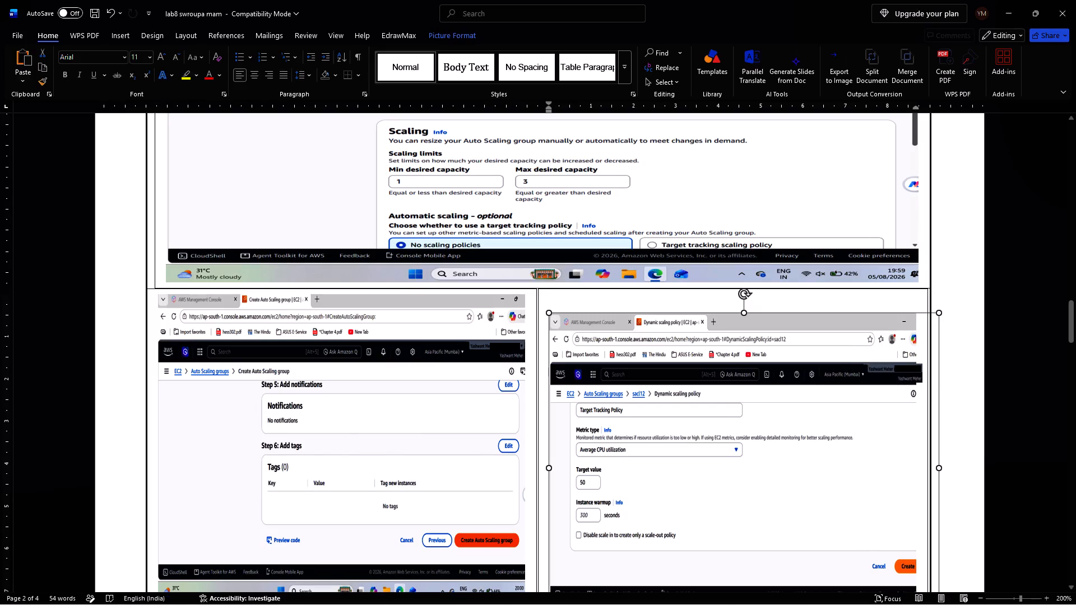
{"action": "left_click", "coordinate": [882, 373]}
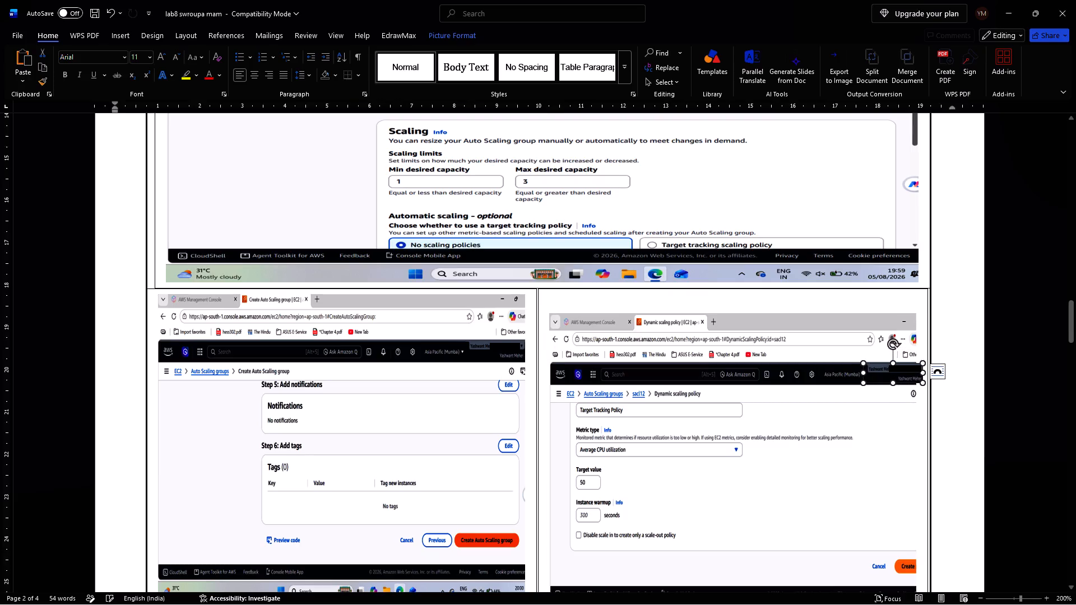
{"action": "left_click", "coordinate": [894, 412]}
{"action": "left_click", "coordinate": [882, 369]}
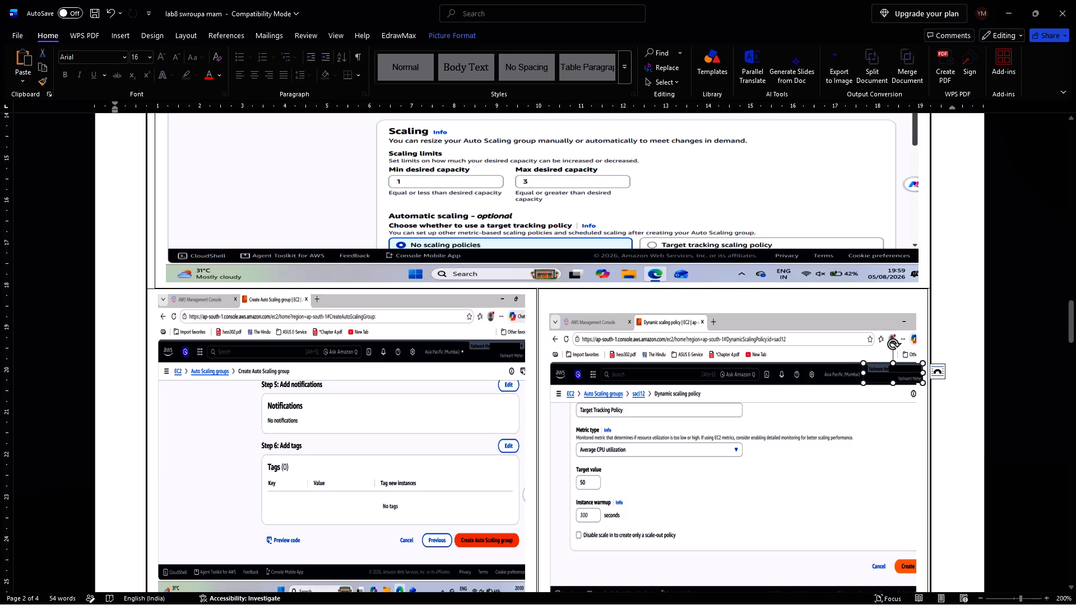
{"action": "key", "text": "Up"}
{"action": "left_click", "coordinate": [831, 494]}
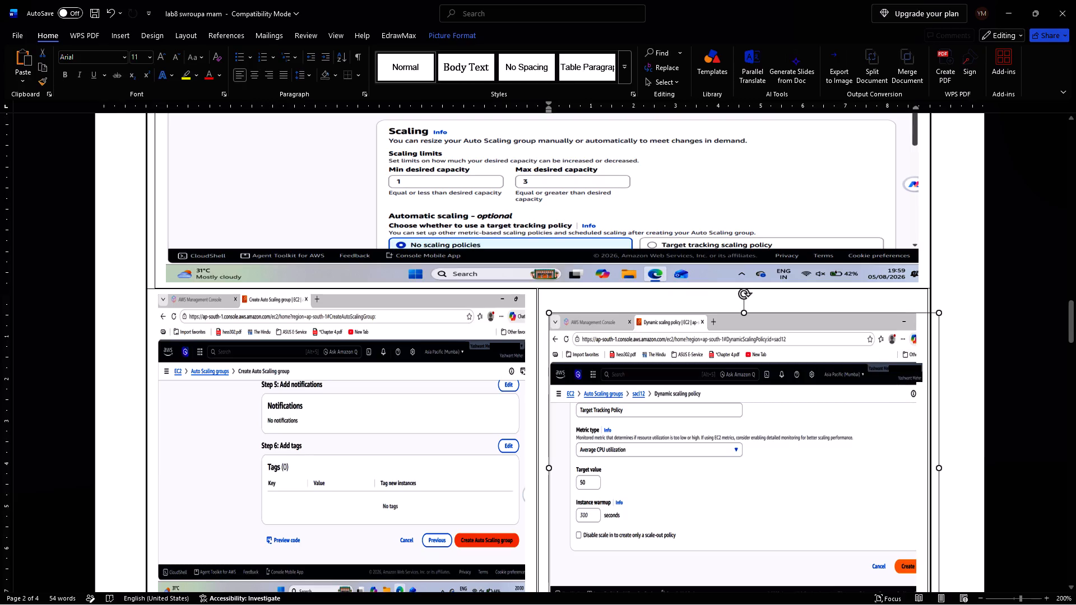
Crop the right edge of the Dynamic scaling policy screenshot's name label to about 1.2 cm wide.
{"action": "left_click", "coordinate": [902, 373]}
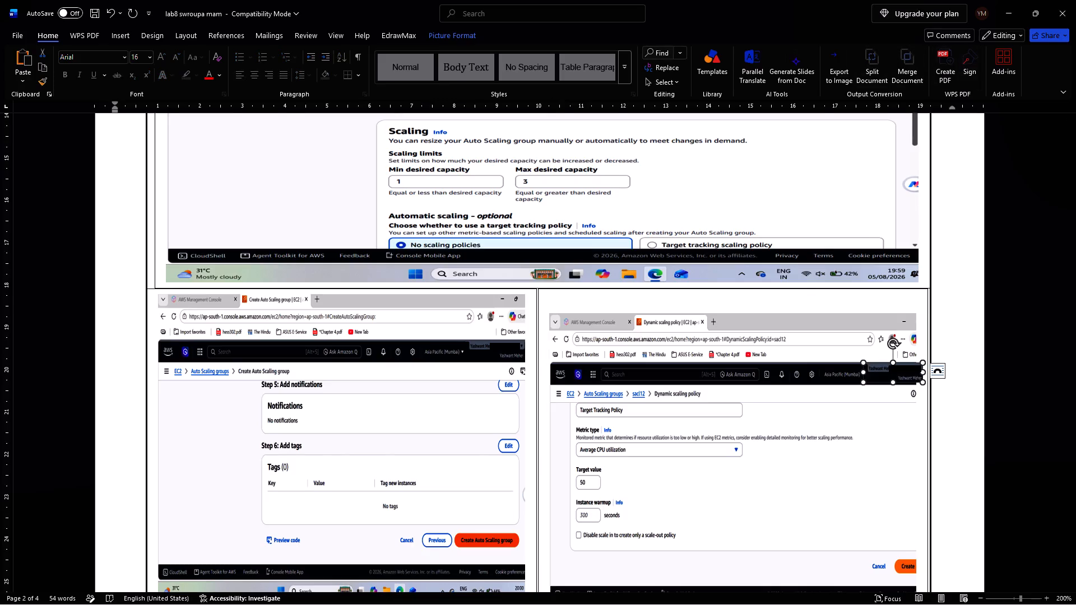
{"action": "left_click", "coordinate": [454, 37]}
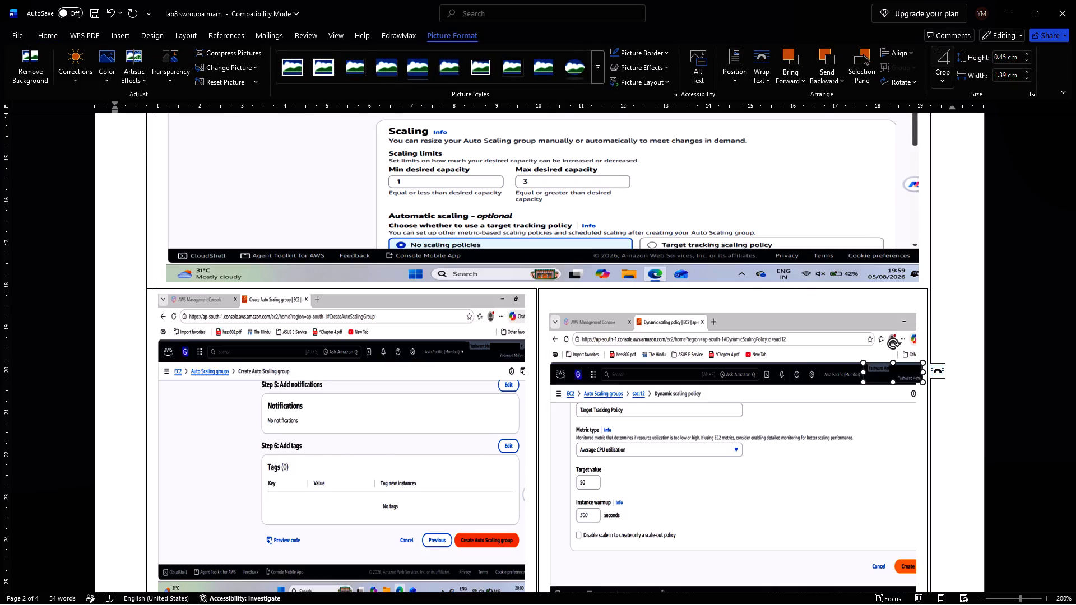
{"action": "left_click", "coordinate": [941, 59]}
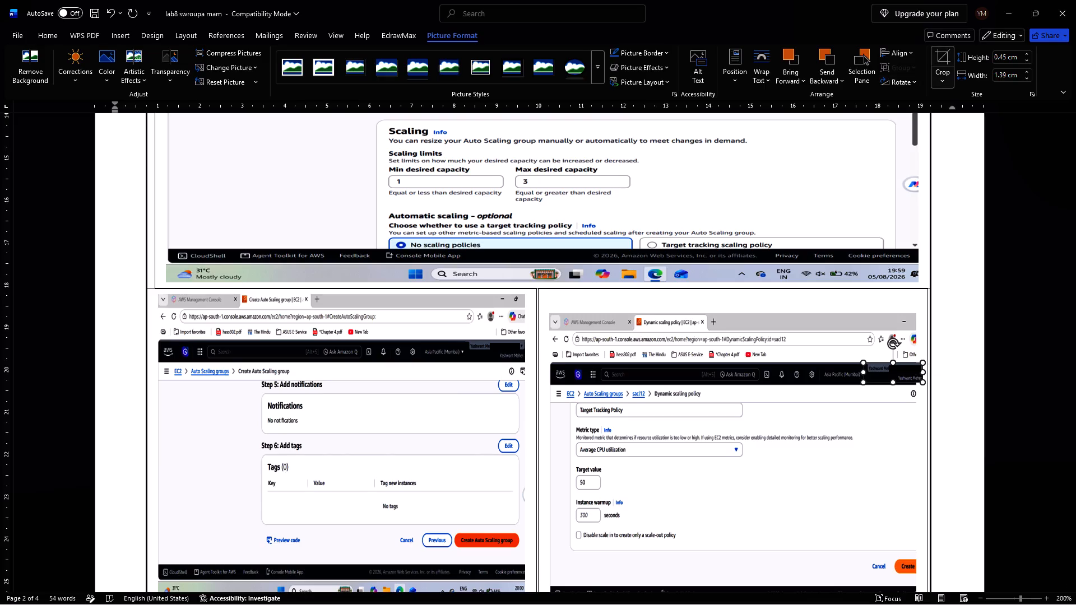
{"action": "left_click_drag", "start_coordinate": [920, 381], "coordinate": [917, 384]}
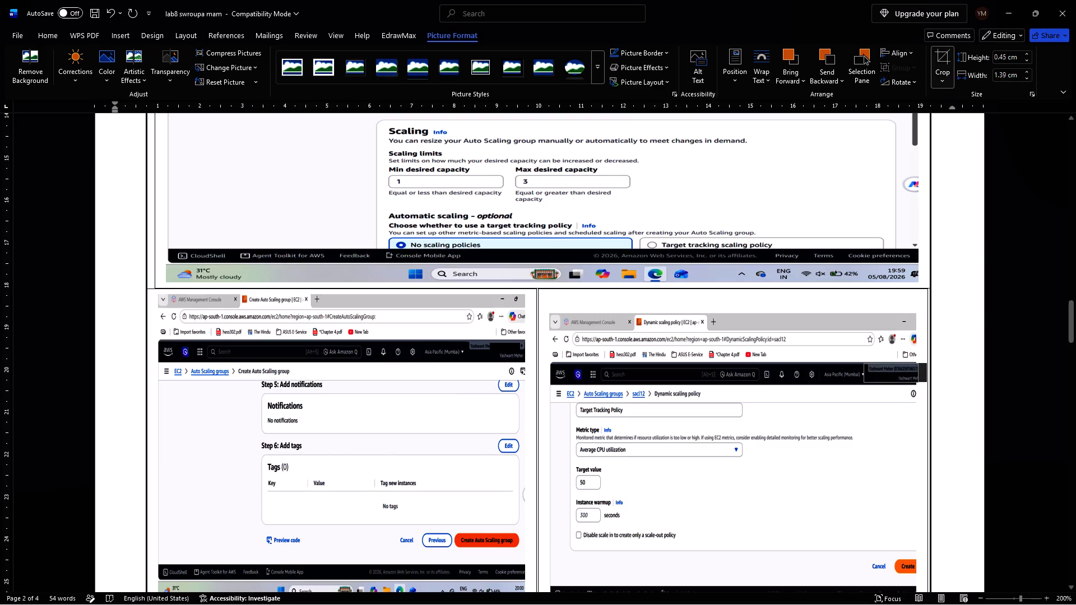
{"action": "left_click_drag", "start_coordinate": [917, 384], "coordinate": [915, 384]}
{"action": "key", "text": "Return"}
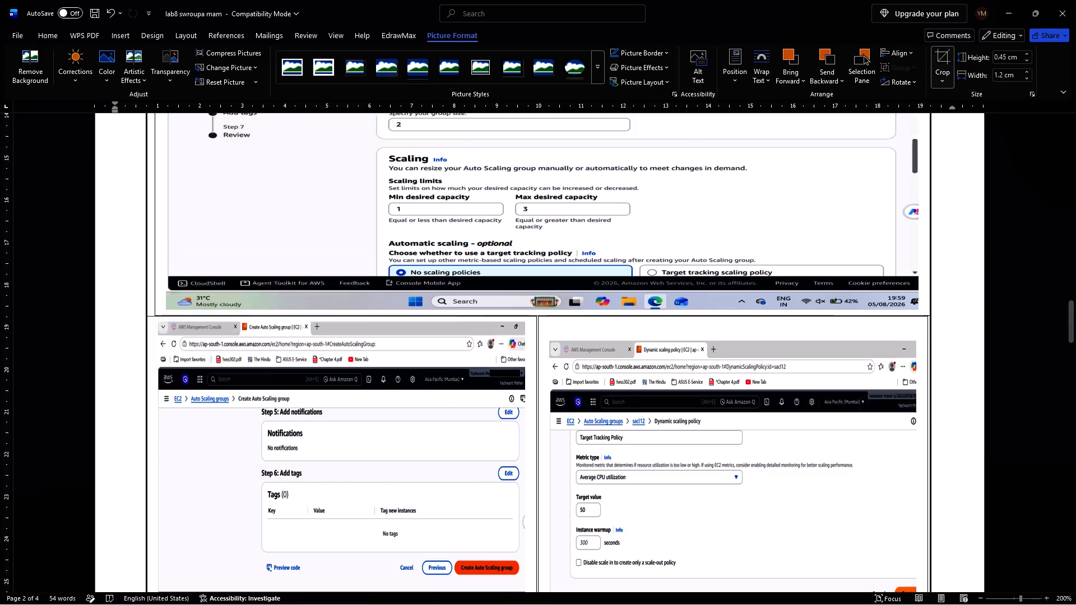
Duplicate the name label that covers the account name in the Scaling limits screenshot.
{"action": "scroll", "coordinate": [816, 380], "scroll_direction": "down", "scroll_amount": 8}
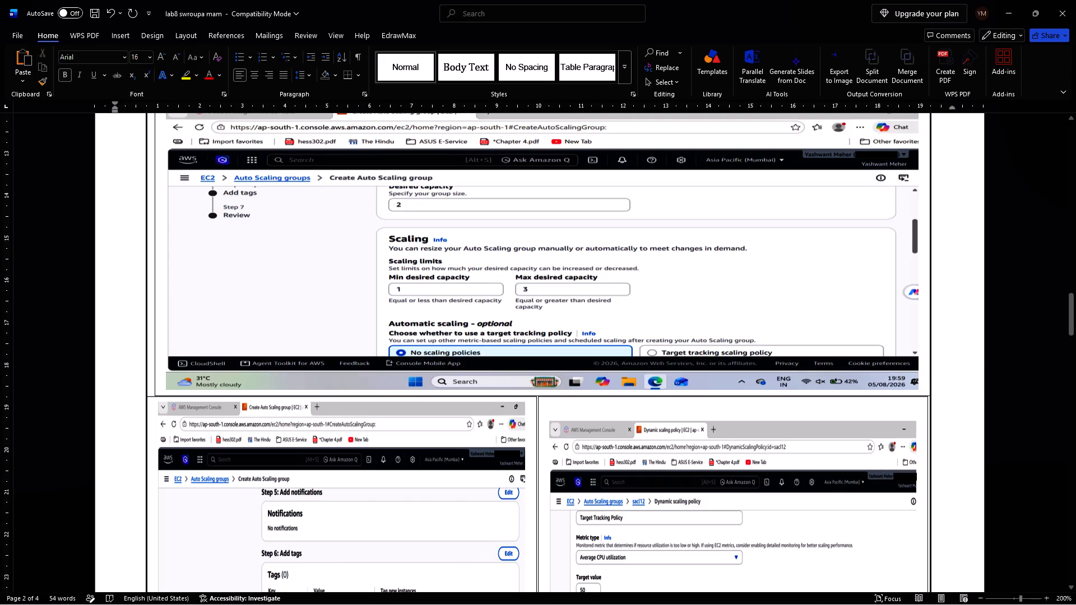
{"action": "scroll", "coordinate": [784, 428], "scroll_direction": "down", "scroll_amount": 3}
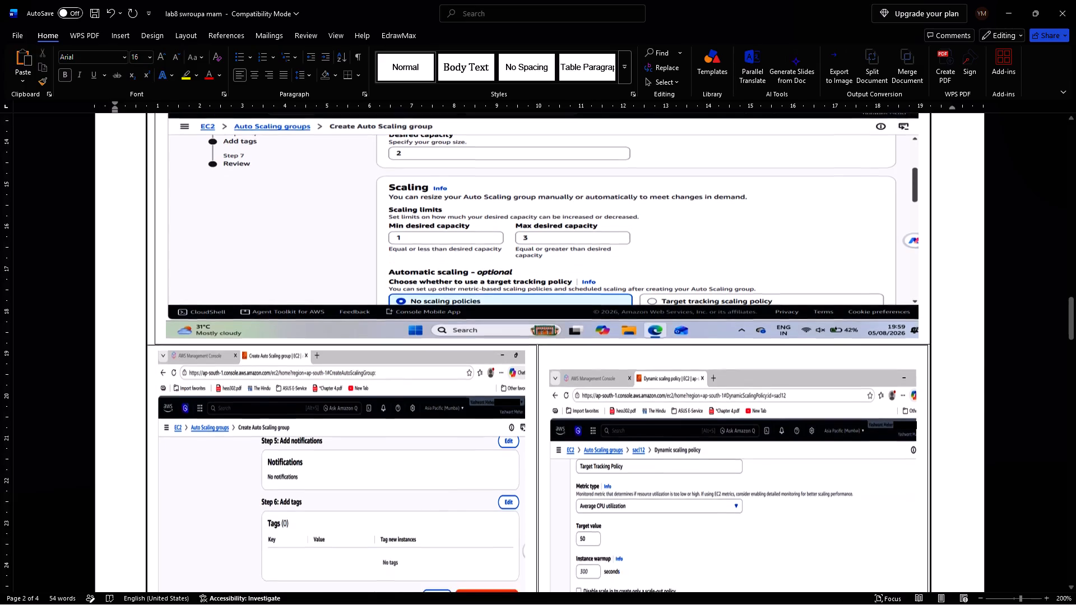
{"action": "scroll", "coordinate": [783, 426], "scroll_direction": "down", "scroll_amount": 3}
{"action": "scroll", "coordinate": [706, 365], "scroll_direction": "down", "scroll_amount": 7}
{"action": "scroll", "coordinate": [676, 319], "scroll_direction": "down", "scroll_amount": 12}
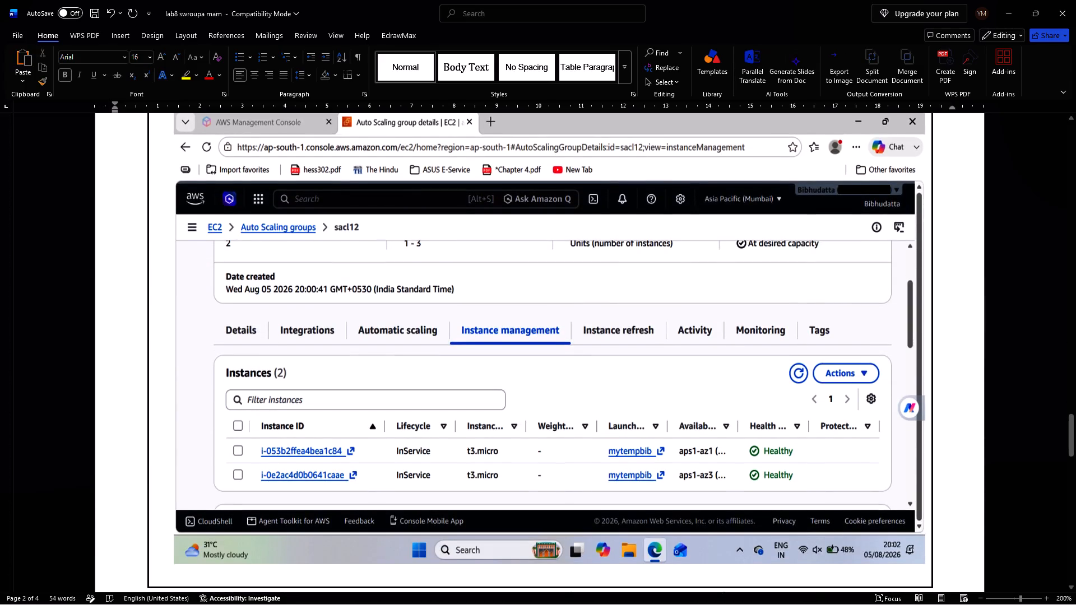
{"action": "scroll", "coordinate": [588, 296], "scroll_direction": "up", "scroll_amount": 20}
{"action": "scroll", "coordinate": [588, 296], "scroll_direction": "up", "scroll_amount": 8}
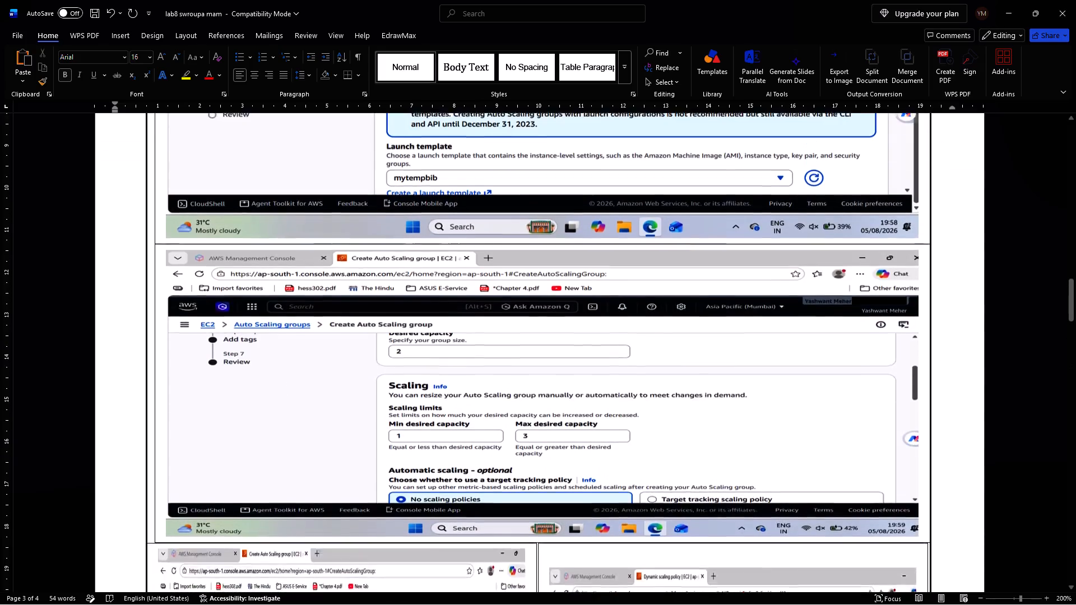
{"action": "left_click", "coordinate": [852, 318]}
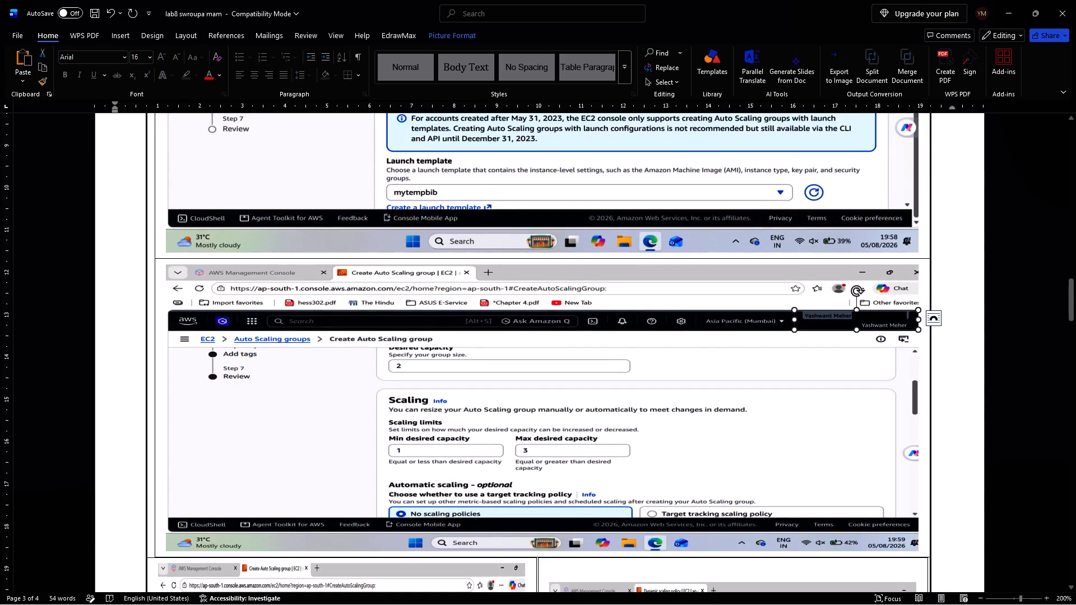
{"action": "key", "text": "ctrl+c"}
{"action": "key", "text": "ctrl+v"}
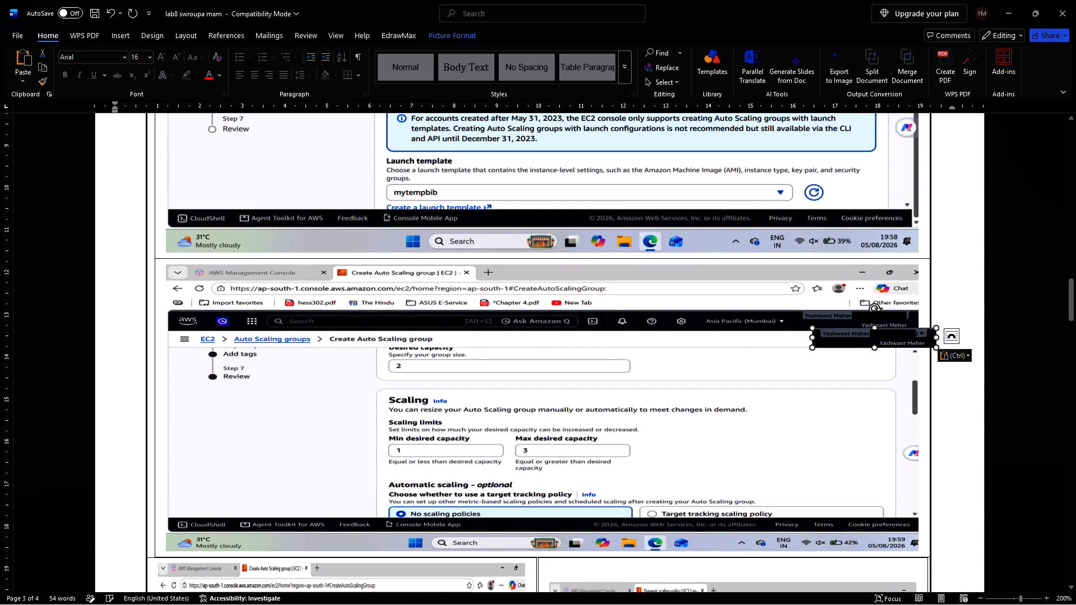
Move the duplicated label down to the Implementation Phase: Final Output screenshot, onto the account name area of its AWS header.
{"action": "left_click_drag", "start_coordinate": [847, 338], "coordinate": [800, 538]}
{"action": "scroll", "coordinate": [800, 538], "scroll_direction": "down", "scroll_amount": 7}
{"action": "left_click_drag", "start_coordinate": [796, 157], "coordinate": [800, 377]}
{"action": "key", "text": "Down"}
{"action": "key", "text": "Down"}
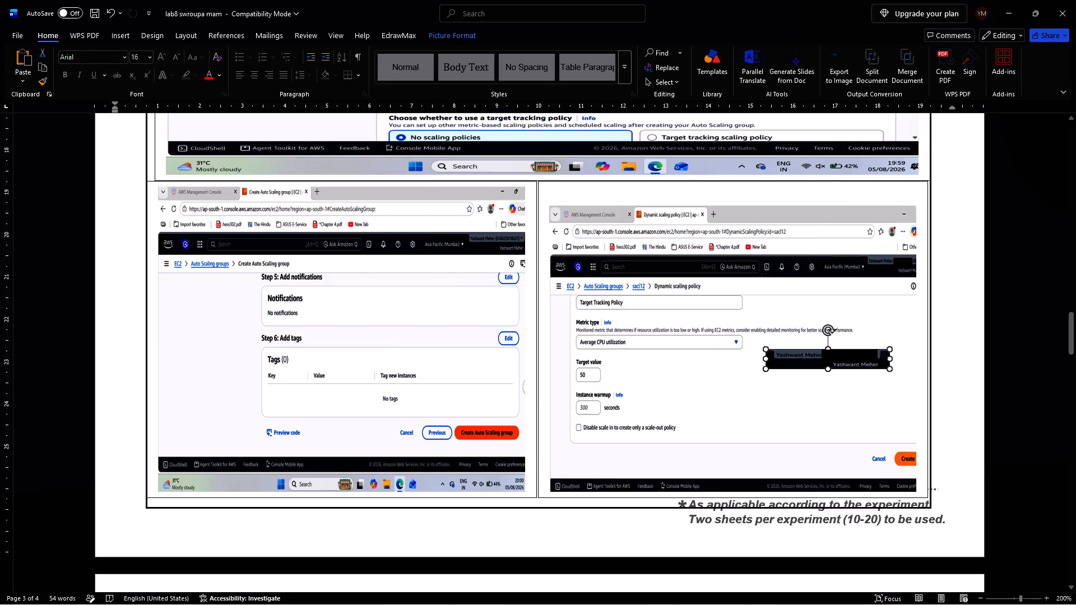
{"action": "left_click_drag", "start_coordinate": [800, 377], "coordinate": [783, 552]}
{"action": "key", "text": "Down"}
{"action": "key", "text": "Down"}
{"action": "key", "text": "Down"}
{"action": "scroll", "coordinate": [783, 551], "scroll_direction": "down", "scroll_amount": 4}
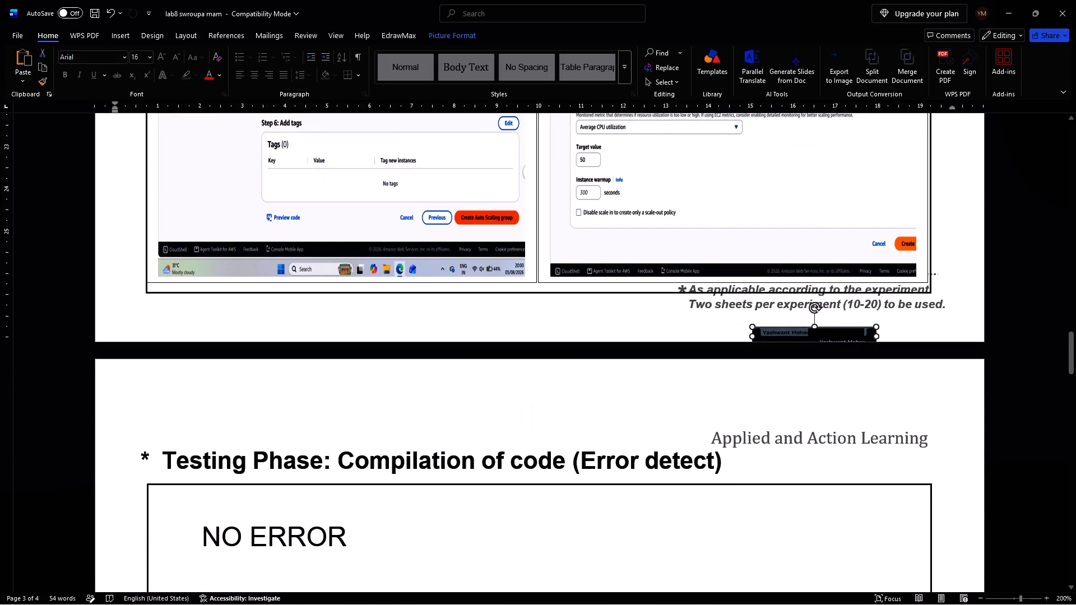
{"action": "left_click_drag", "start_coordinate": [801, 336], "coordinate": [773, 527]}
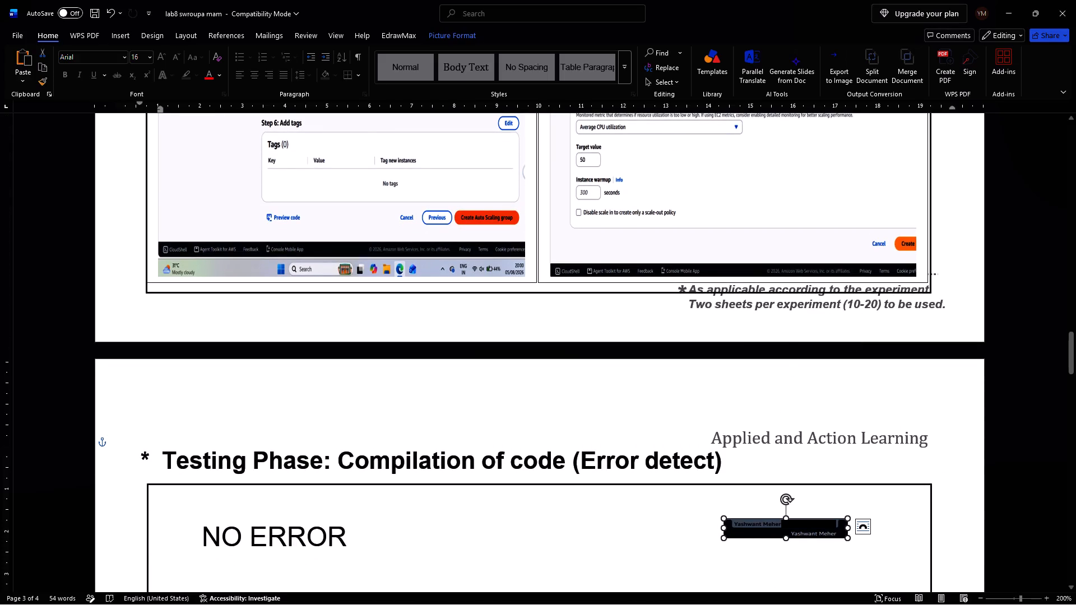
{"action": "scroll", "coordinate": [783, 495], "scroll_direction": "down", "scroll_amount": 4}
{"action": "left_click_drag", "start_coordinate": [769, 313], "coordinate": [765, 506]}
{"action": "scroll", "coordinate": [765, 505], "scroll_direction": "down", "scroll_amount": 6}
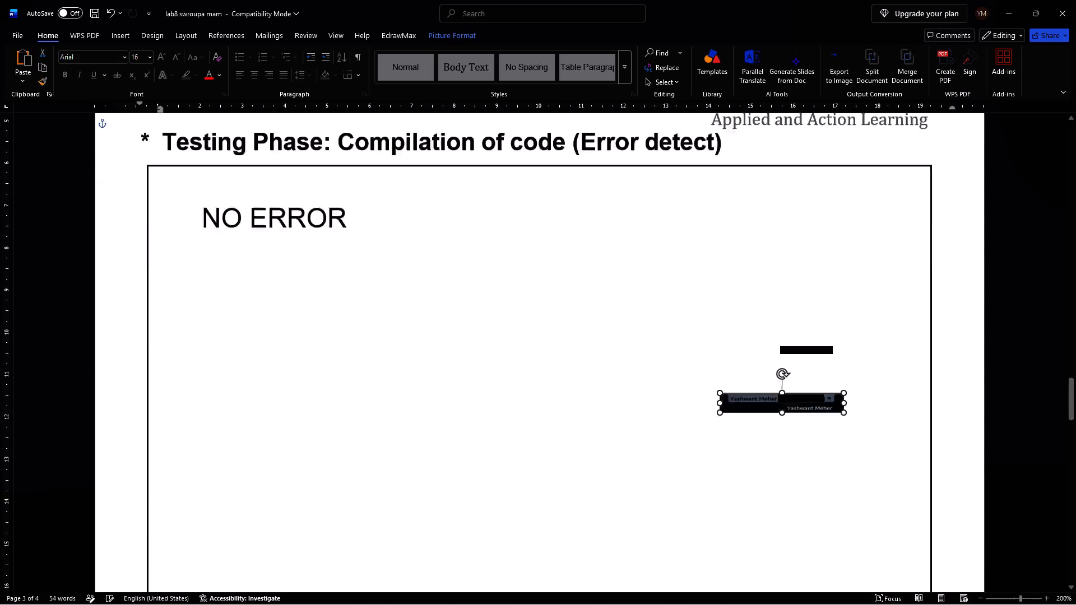
{"action": "left_click_drag", "start_coordinate": [762, 182], "coordinate": [806, 542]}
{"action": "scroll", "coordinate": [816, 519], "scroll_direction": "down", "scroll_amount": 1}
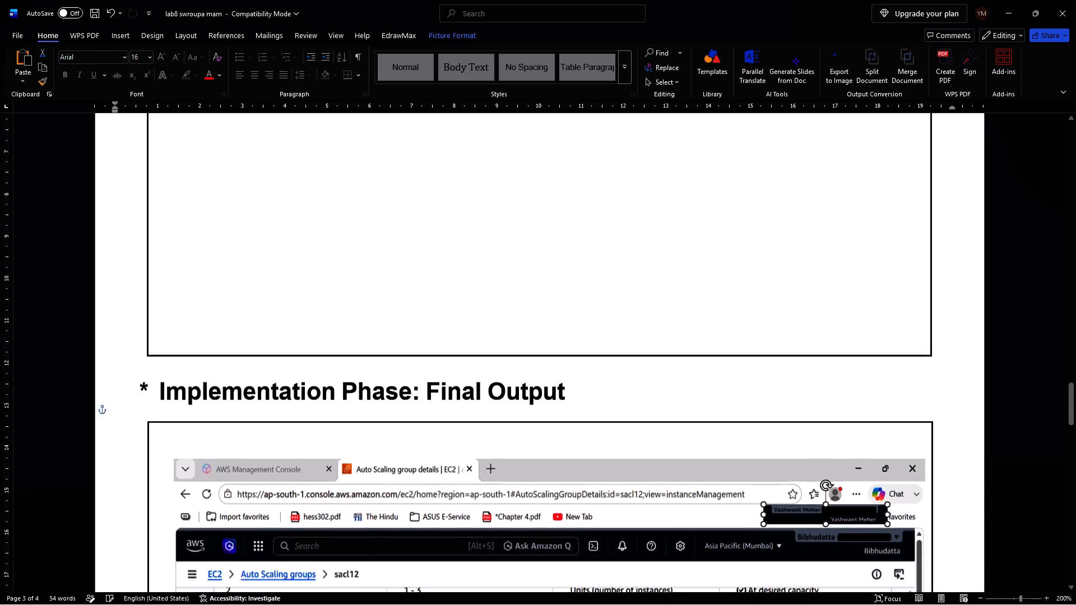
{"action": "scroll", "coordinate": [815, 518], "scroll_direction": "down", "scroll_amount": 2}
{"action": "left_click_drag", "start_coordinate": [801, 381], "coordinate": [824, 409]}
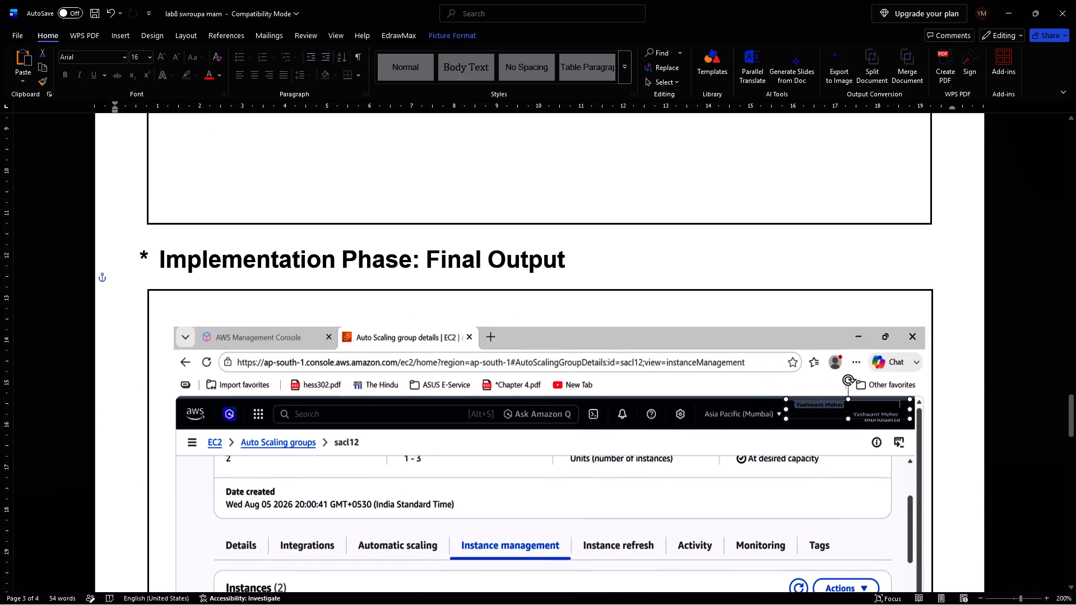
{"action": "left_click_drag", "start_coordinate": [824, 409], "coordinate": [826, 405]}
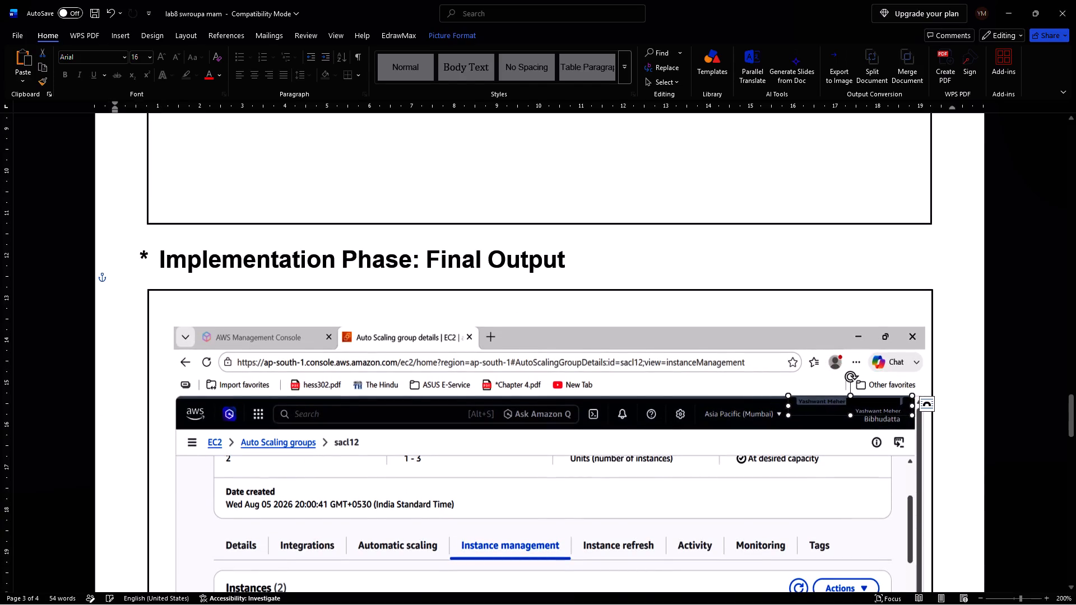
Enlarge the Final Output label downward and to the left, and align it with the AWS header's top to cover the old account name.
{"action": "left_click_drag", "start_coordinate": [851, 416], "coordinate": [851, 424]}
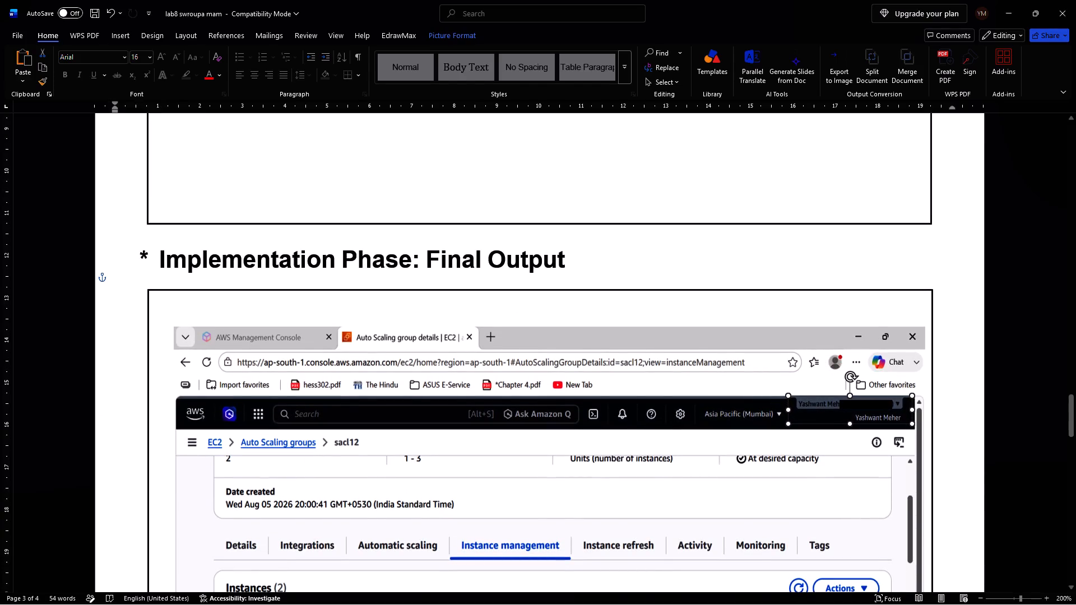
{"action": "left_click_drag", "start_coordinate": [851, 424], "coordinate": [851, 422]}
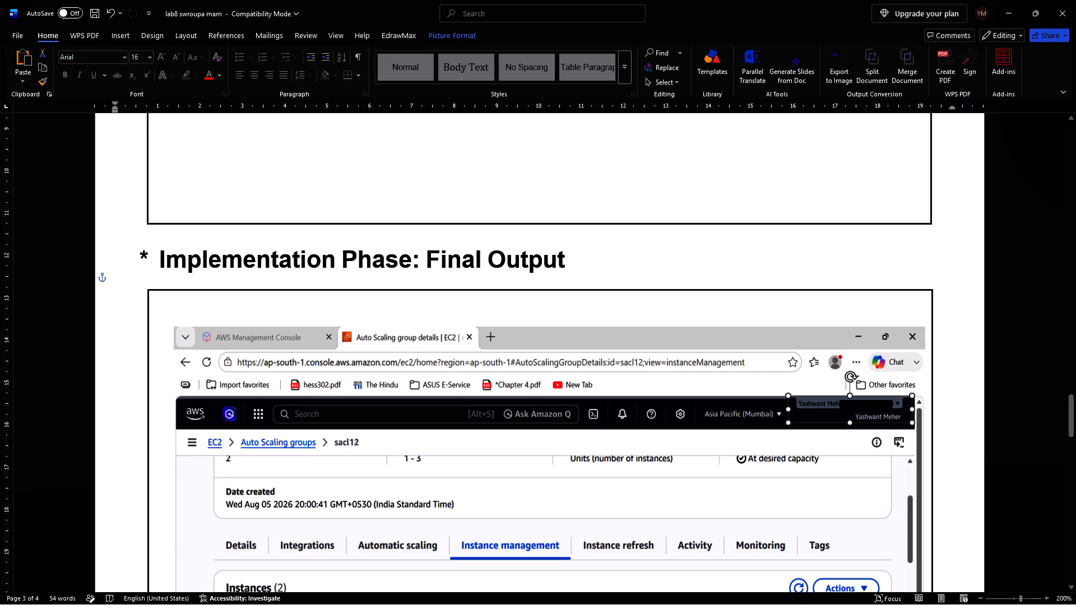
{"action": "left_click_drag", "start_coordinate": [851, 422], "coordinate": [851, 421]}
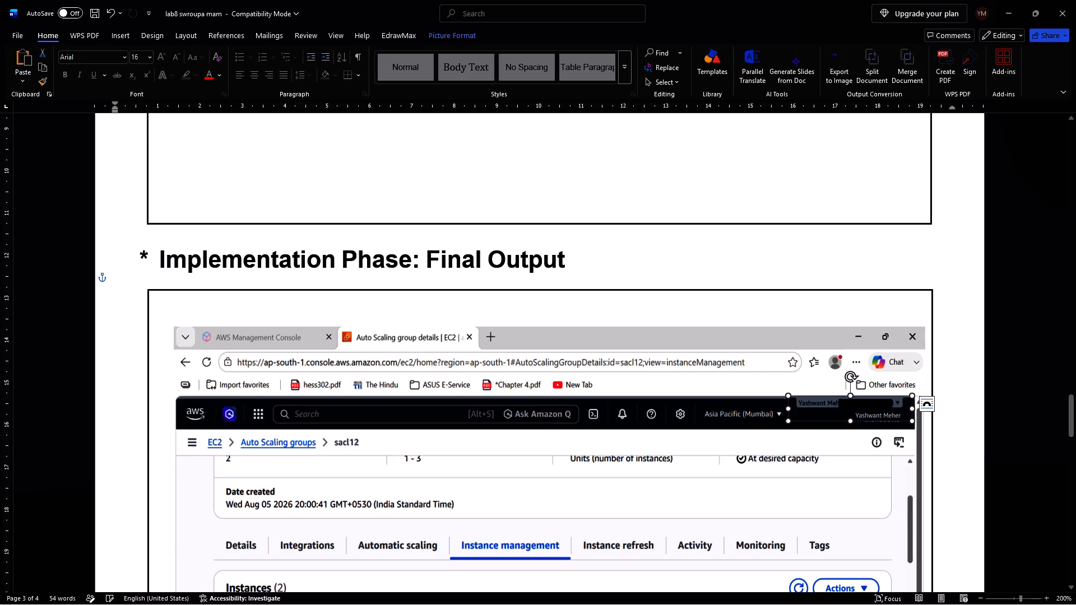
{"action": "left_click", "coordinate": [788, 421]}
{"action": "left_click", "coordinate": [863, 404]}
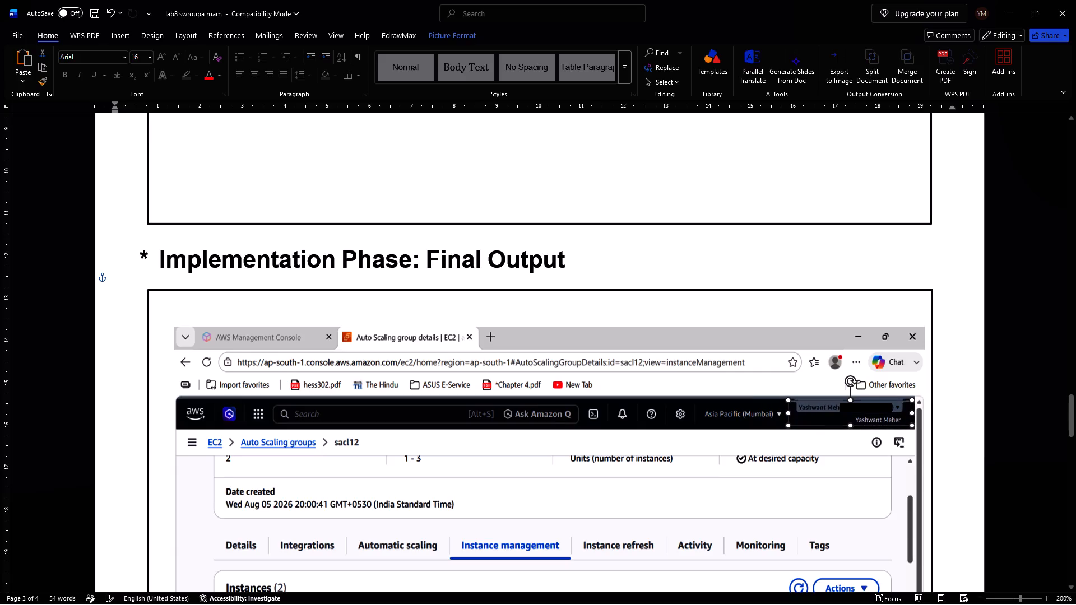
{"action": "left_click", "coordinate": [787, 426]}
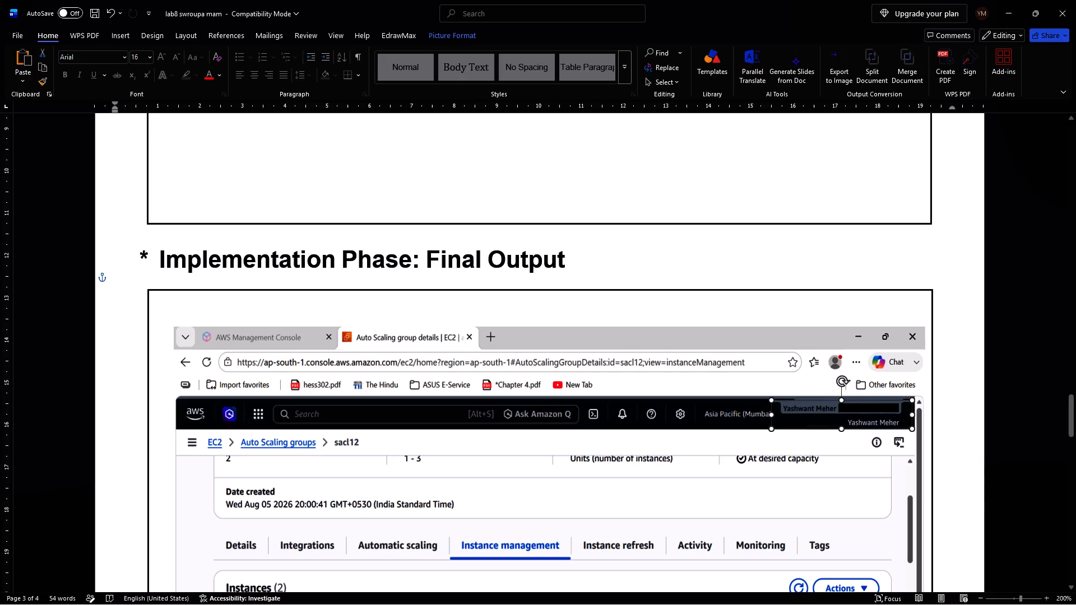
{"action": "left_click", "coordinate": [837, 412]}
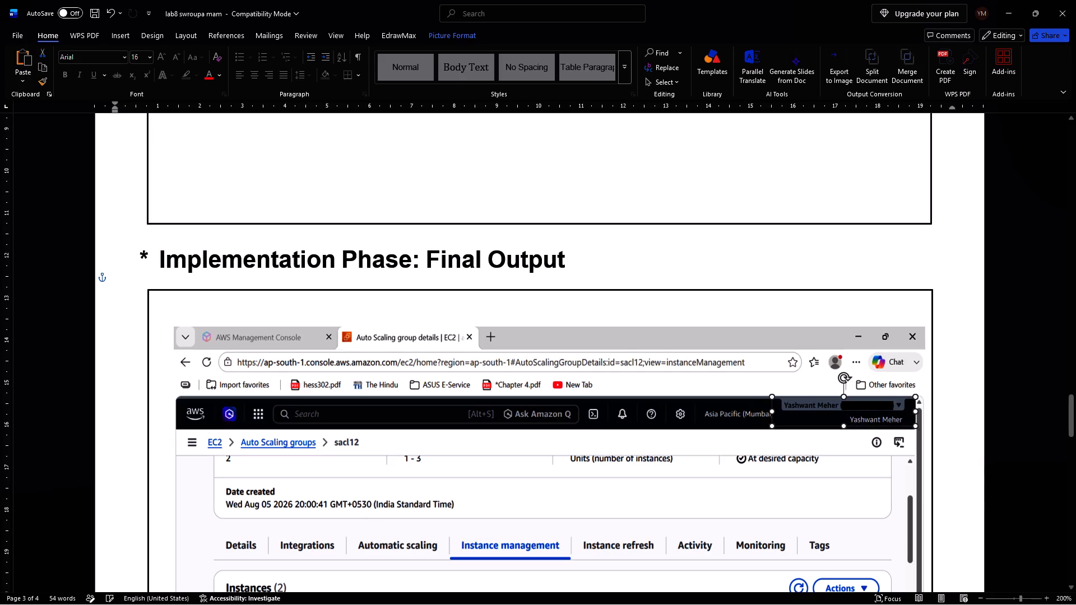
Check the Final Output label's fit over the account name and nudge it slightly left and down.
{"action": "left_click", "coordinate": [793, 460]}
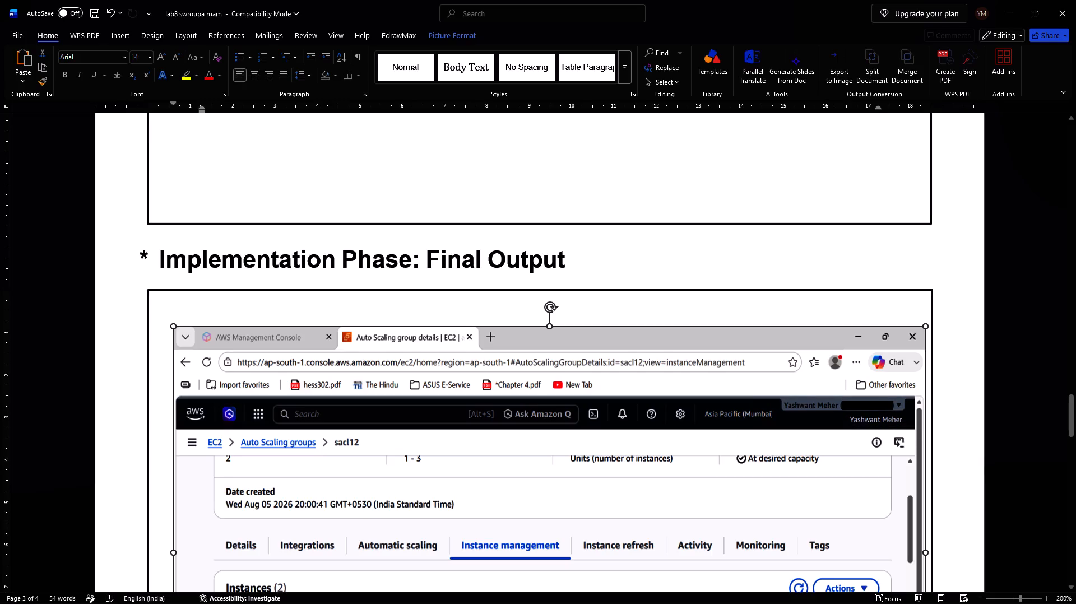
{"action": "left_click", "coordinate": [898, 414]}
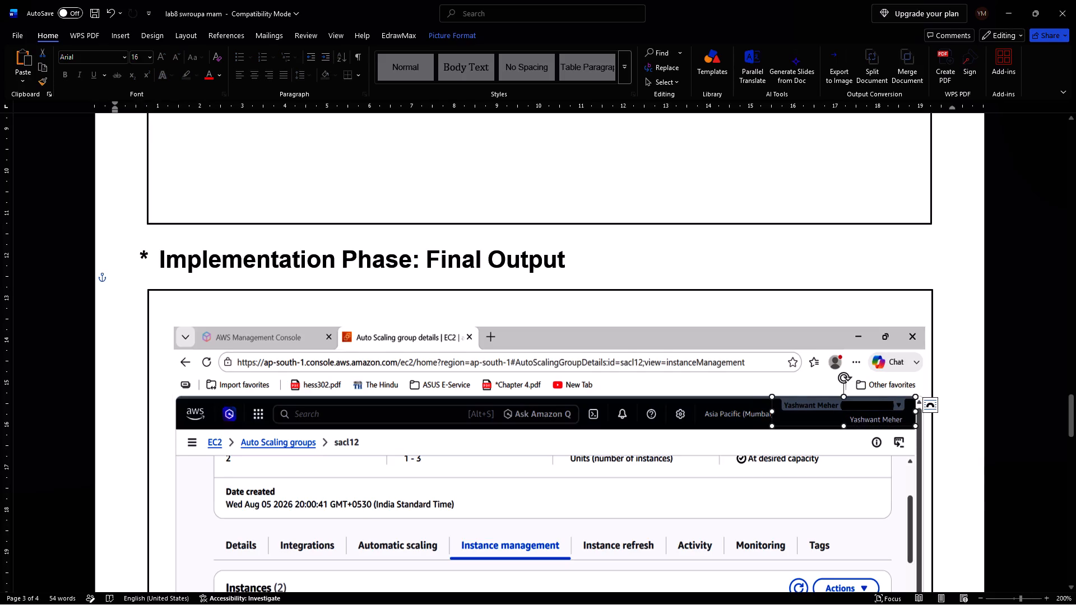
{"action": "left_click", "coordinate": [916, 411]}
{"action": "left_click", "coordinate": [900, 492]}
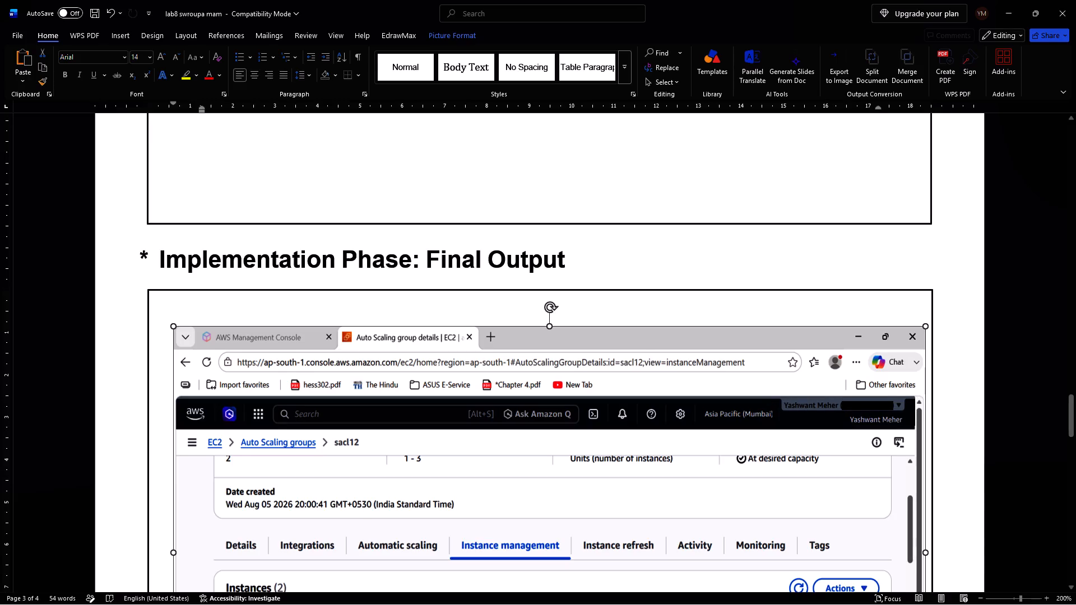
{"action": "left_click", "coordinate": [881, 412]}
{"action": "key", "text": "Left"}
{"action": "key", "text": "Down"}
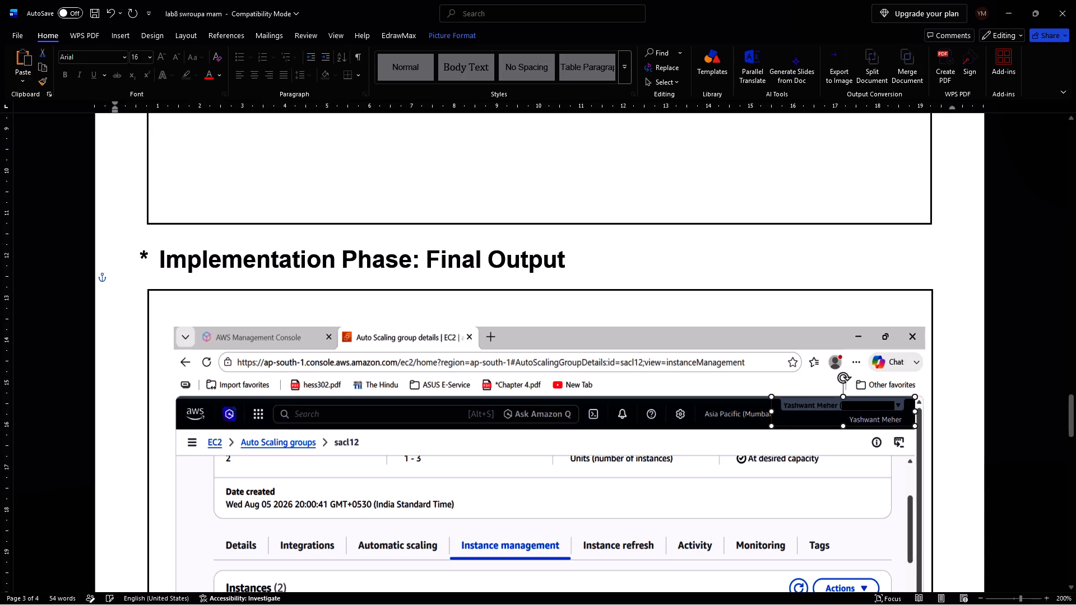
Nudge the Final Output label up and narrow it from its left side to uncover the Asia Pacific (Mumbai) region name.
{"action": "left_click", "coordinate": [896, 449]}
{"action": "left_click", "coordinate": [852, 411]}
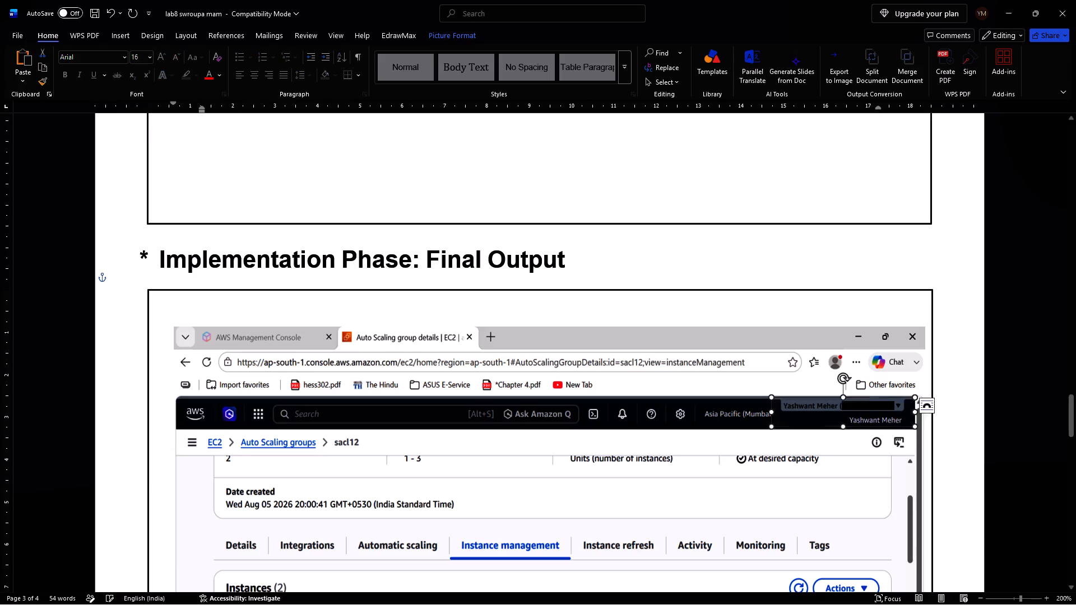
{"action": "key", "text": "Up"}
{"action": "left_click", "coordinate": [863, 470]}
{"action": "left_click", "coordinate": [791, 410]}
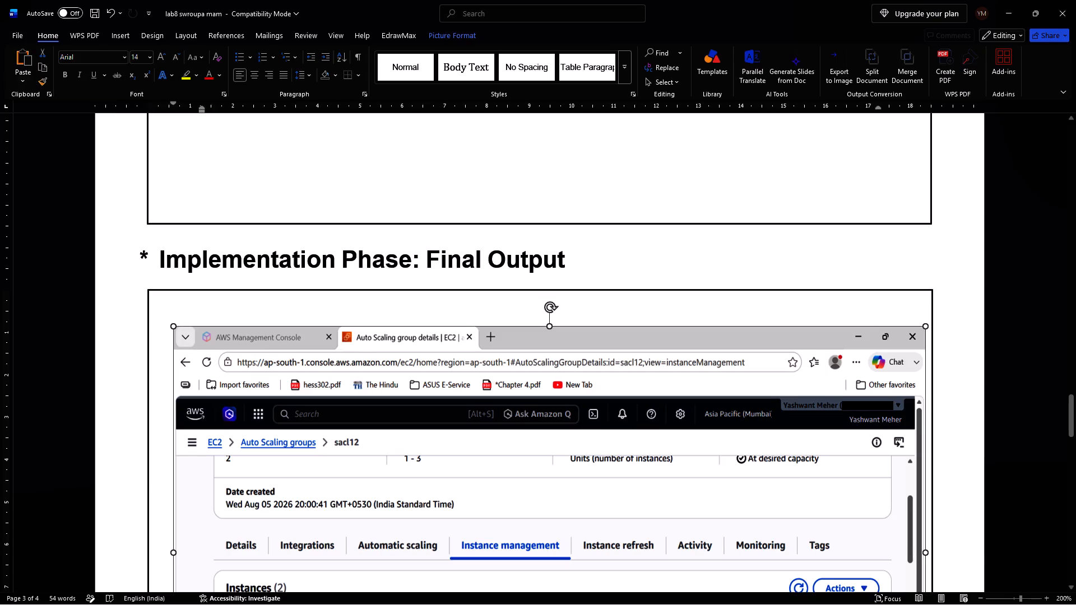
{"action": "left_click_drag", "start_coordinate": [774, 411], "coordinate": [782, 409]}
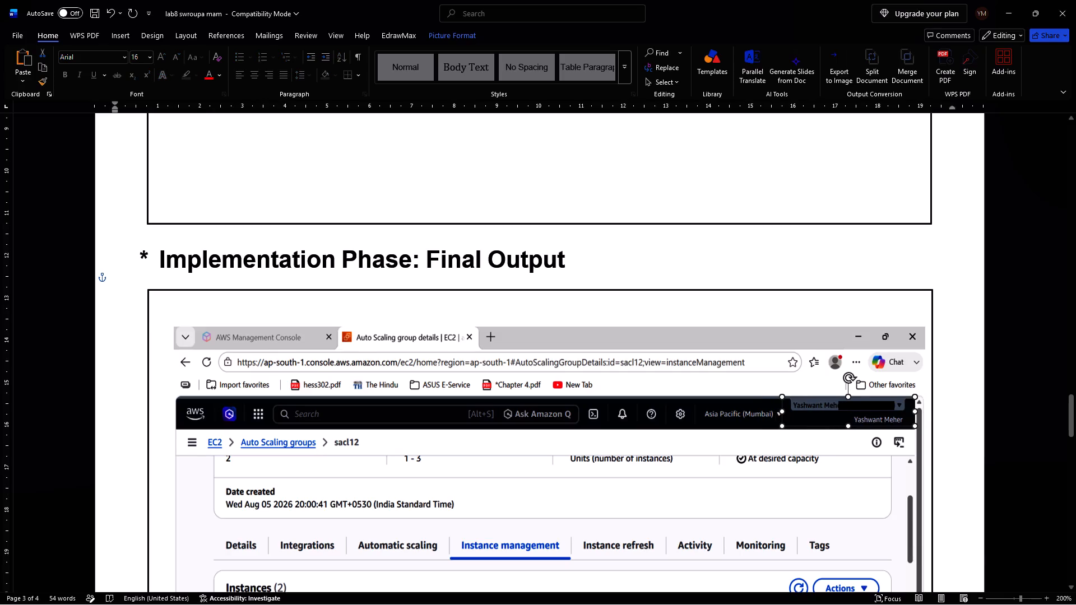
{"action": "left_click_drag", "start_coordinate": [782, 409], "coordinate": [788, 409]}
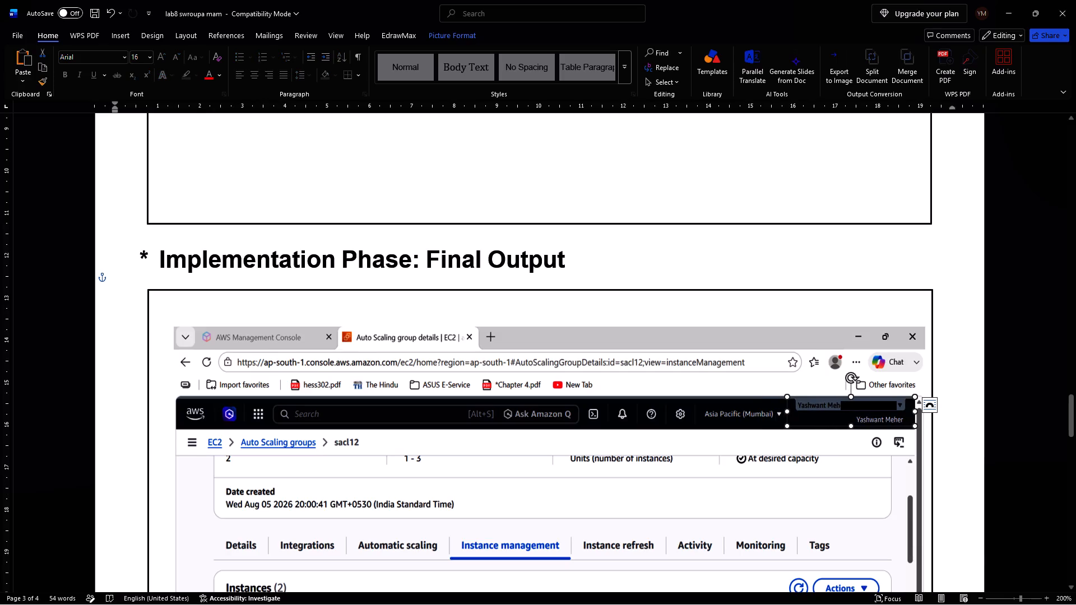
{"action": "left_click_drag", "start_coordinate": [787, 409], "coordinate": [809, 409]}
{"action": "key", "text": "ctrl+z"}
Crop the Final Output label at its lower-left corner to about 2.94 cm wide and 0.78 cm high.
{"action": "left_click", "coordinate": [466, 40]}
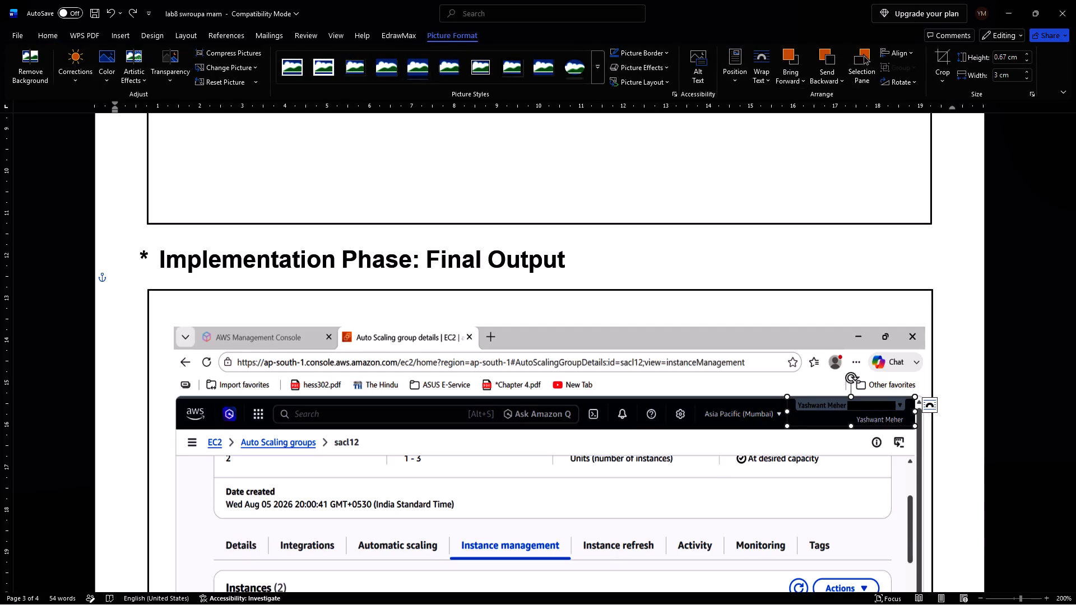
{"action": "left_click", "coordinate": [938, 55]}
{"action": "left_click_drag", "start_coordinate": [789, 424], "coordinate": [804, 422]}
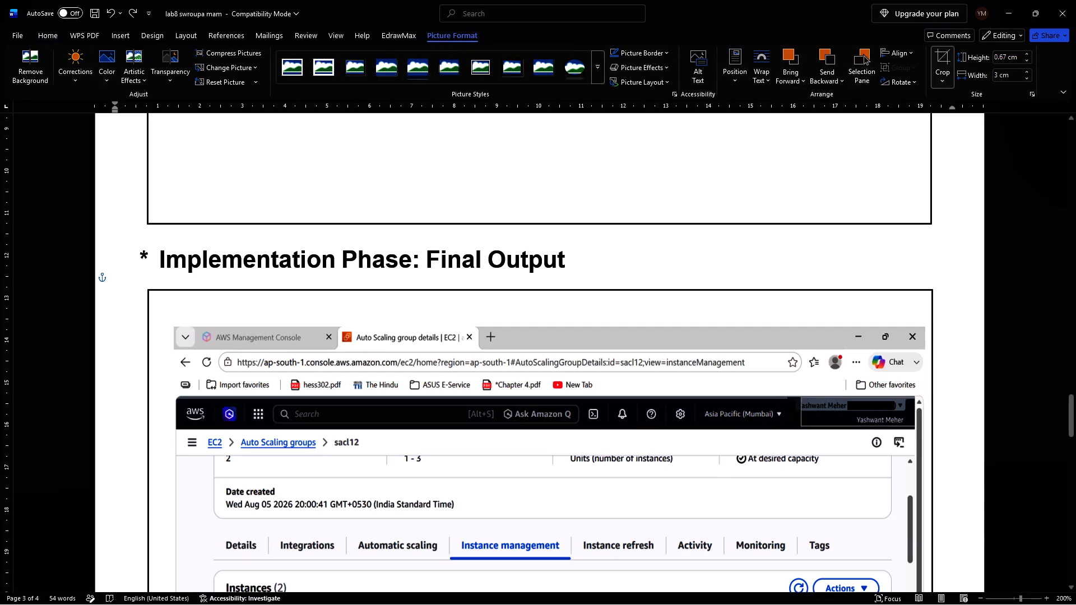
{"action": "left_click_drag", "start_coordinate": [804, 422], "coordinate": [790, 431]}
{"action": "key", "text": "Return"}
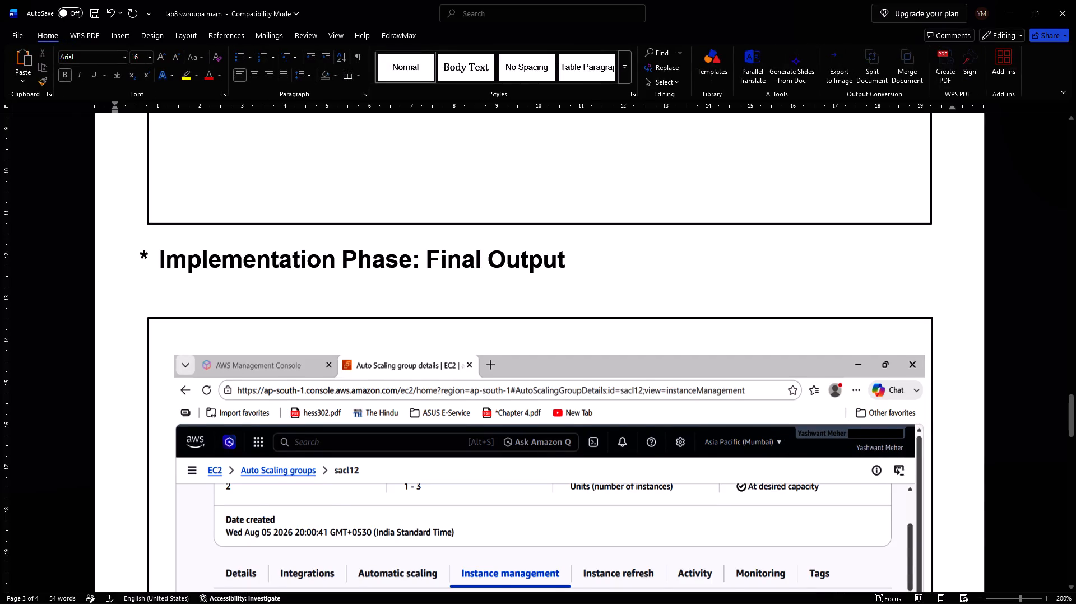
{"action": "left_click", "coordinate": [850, 439]}
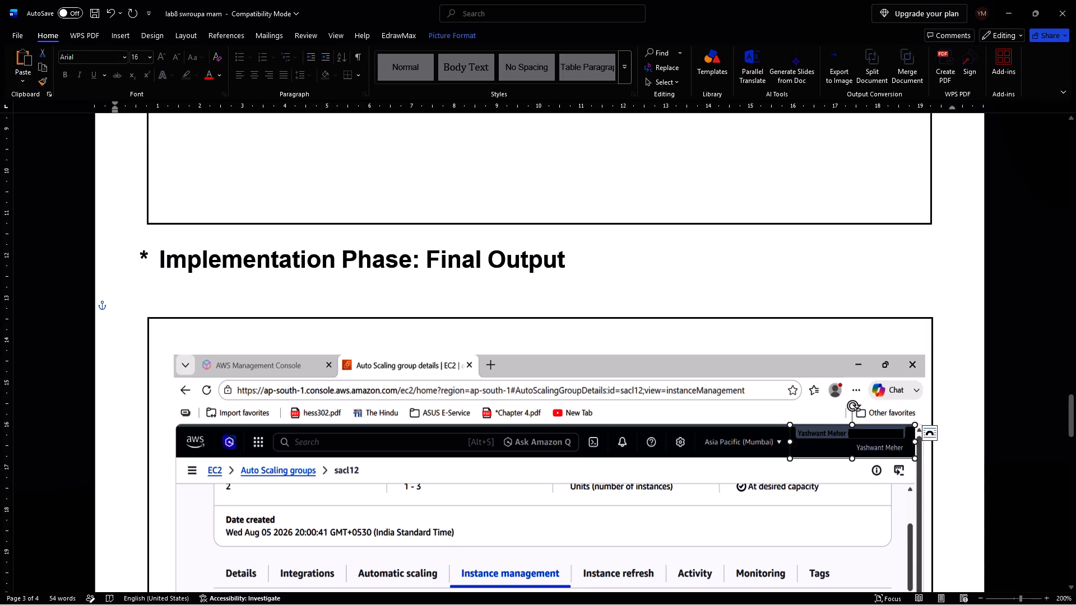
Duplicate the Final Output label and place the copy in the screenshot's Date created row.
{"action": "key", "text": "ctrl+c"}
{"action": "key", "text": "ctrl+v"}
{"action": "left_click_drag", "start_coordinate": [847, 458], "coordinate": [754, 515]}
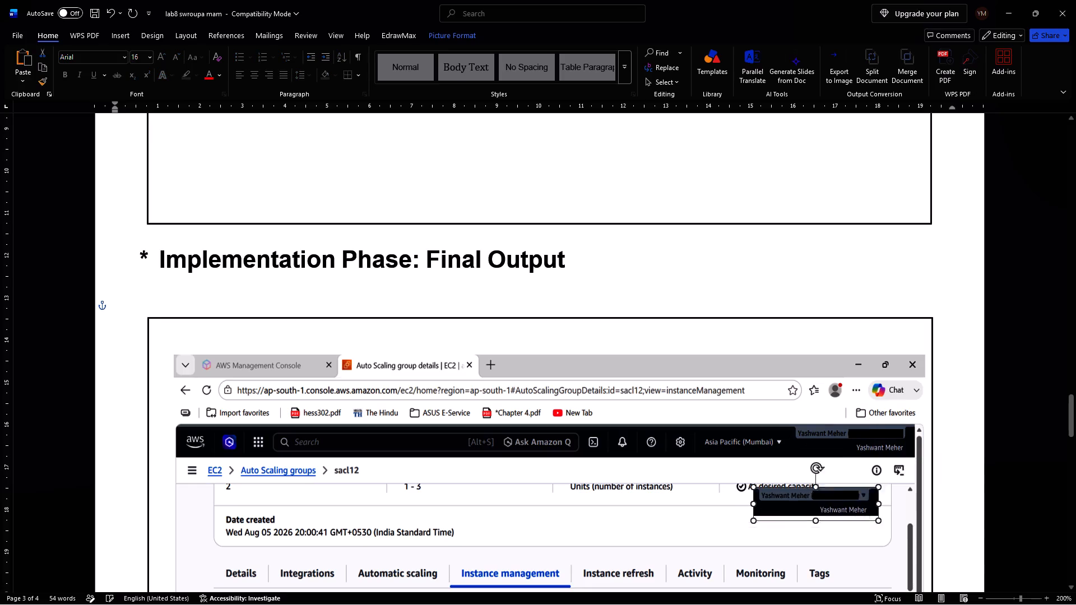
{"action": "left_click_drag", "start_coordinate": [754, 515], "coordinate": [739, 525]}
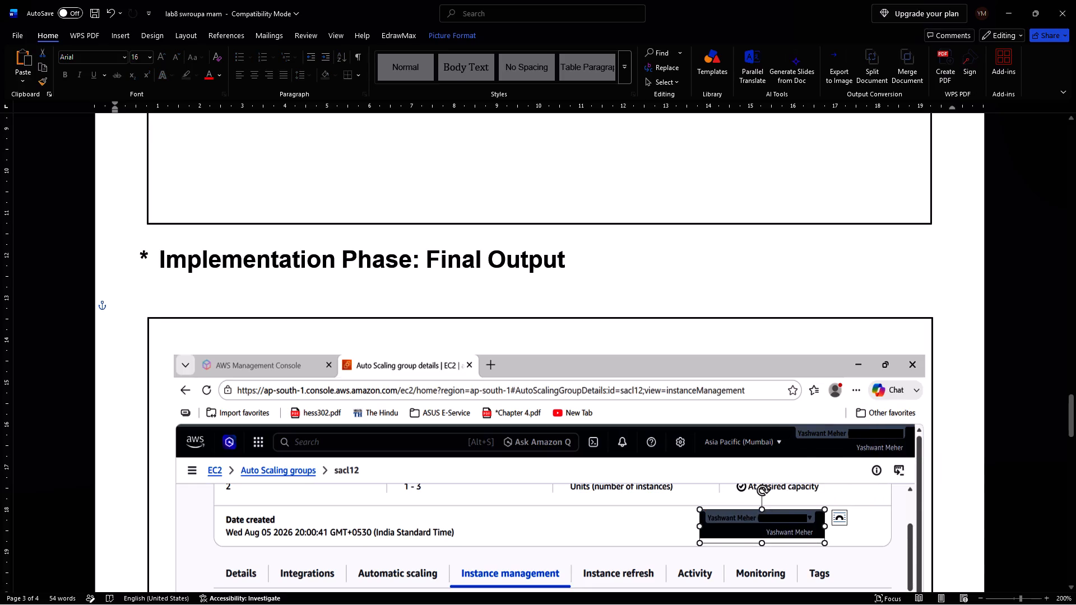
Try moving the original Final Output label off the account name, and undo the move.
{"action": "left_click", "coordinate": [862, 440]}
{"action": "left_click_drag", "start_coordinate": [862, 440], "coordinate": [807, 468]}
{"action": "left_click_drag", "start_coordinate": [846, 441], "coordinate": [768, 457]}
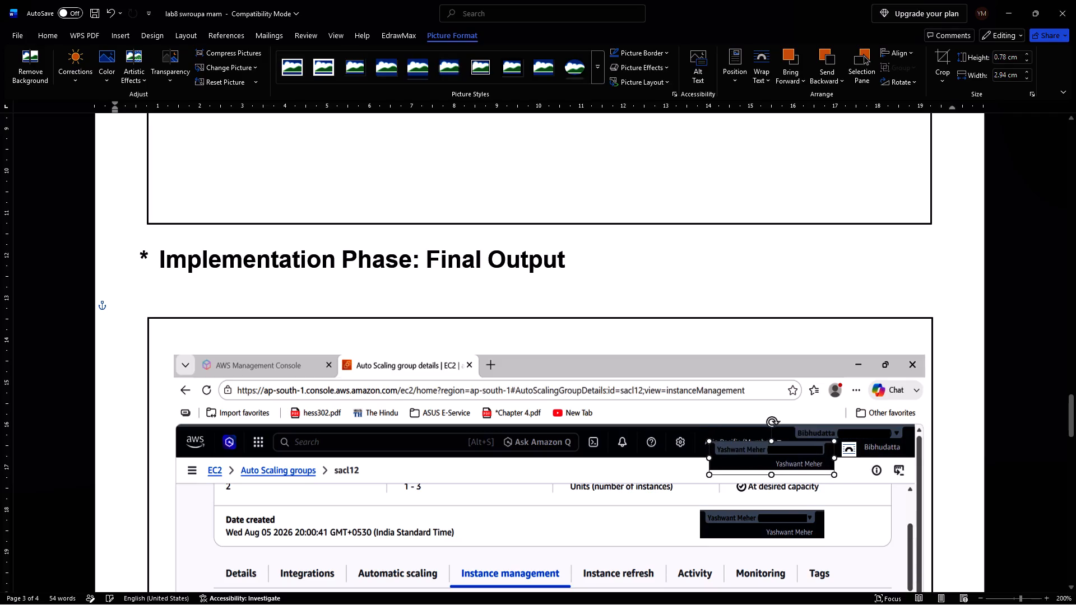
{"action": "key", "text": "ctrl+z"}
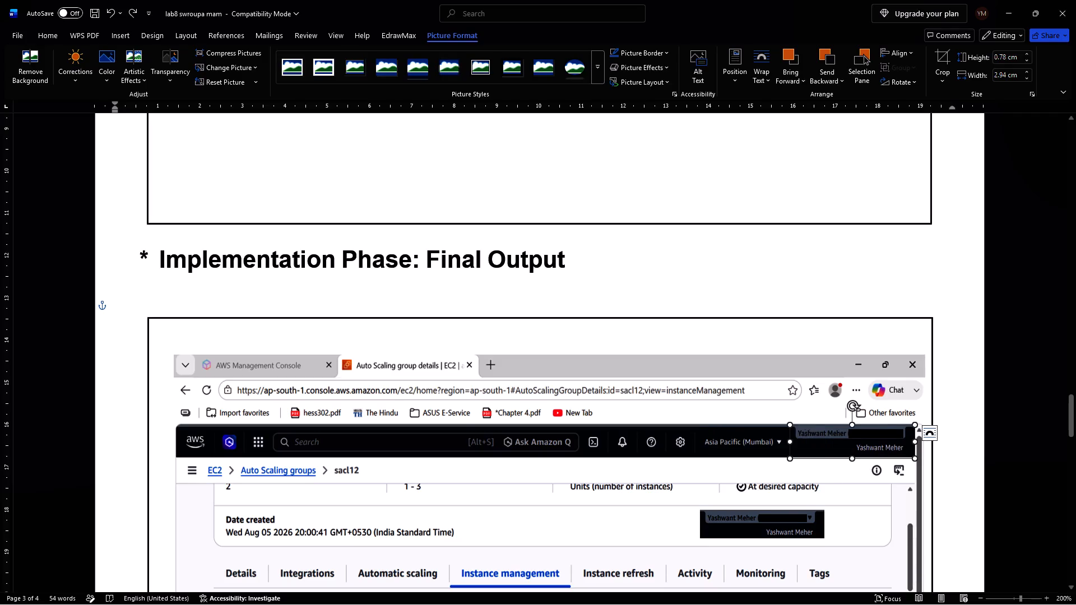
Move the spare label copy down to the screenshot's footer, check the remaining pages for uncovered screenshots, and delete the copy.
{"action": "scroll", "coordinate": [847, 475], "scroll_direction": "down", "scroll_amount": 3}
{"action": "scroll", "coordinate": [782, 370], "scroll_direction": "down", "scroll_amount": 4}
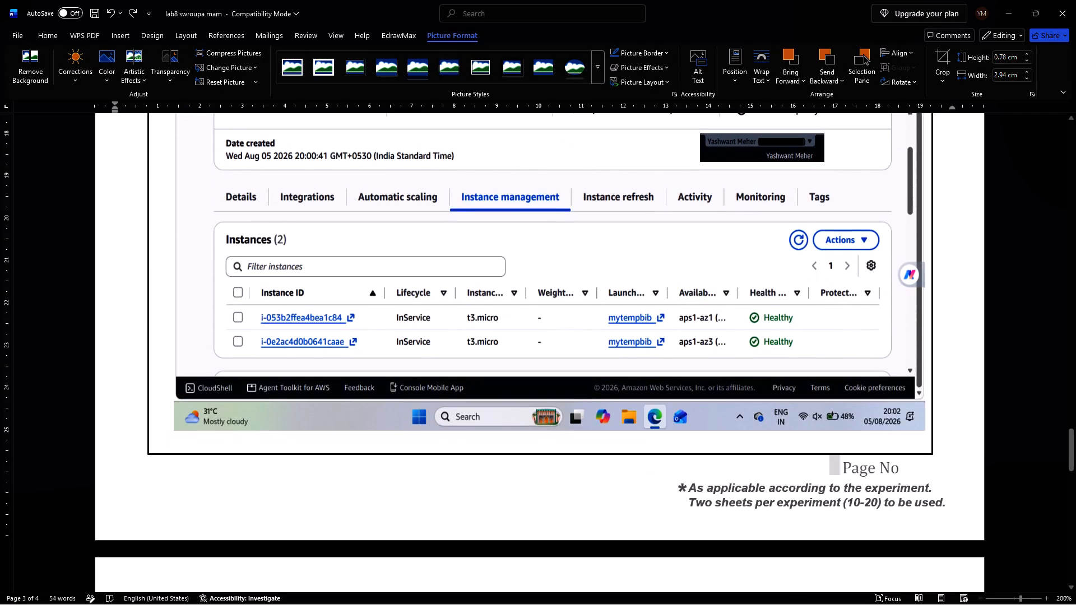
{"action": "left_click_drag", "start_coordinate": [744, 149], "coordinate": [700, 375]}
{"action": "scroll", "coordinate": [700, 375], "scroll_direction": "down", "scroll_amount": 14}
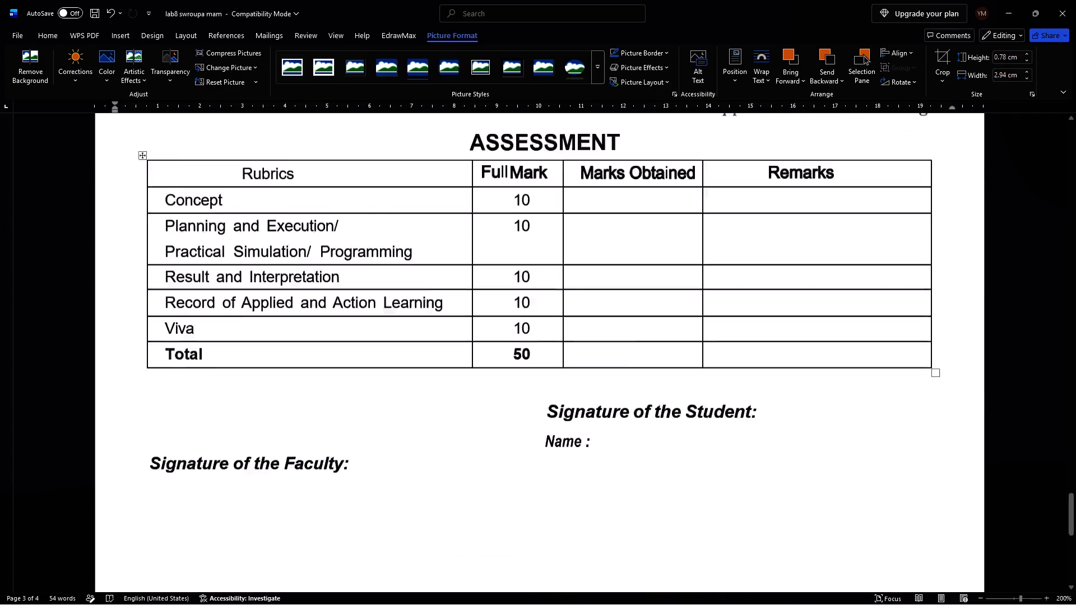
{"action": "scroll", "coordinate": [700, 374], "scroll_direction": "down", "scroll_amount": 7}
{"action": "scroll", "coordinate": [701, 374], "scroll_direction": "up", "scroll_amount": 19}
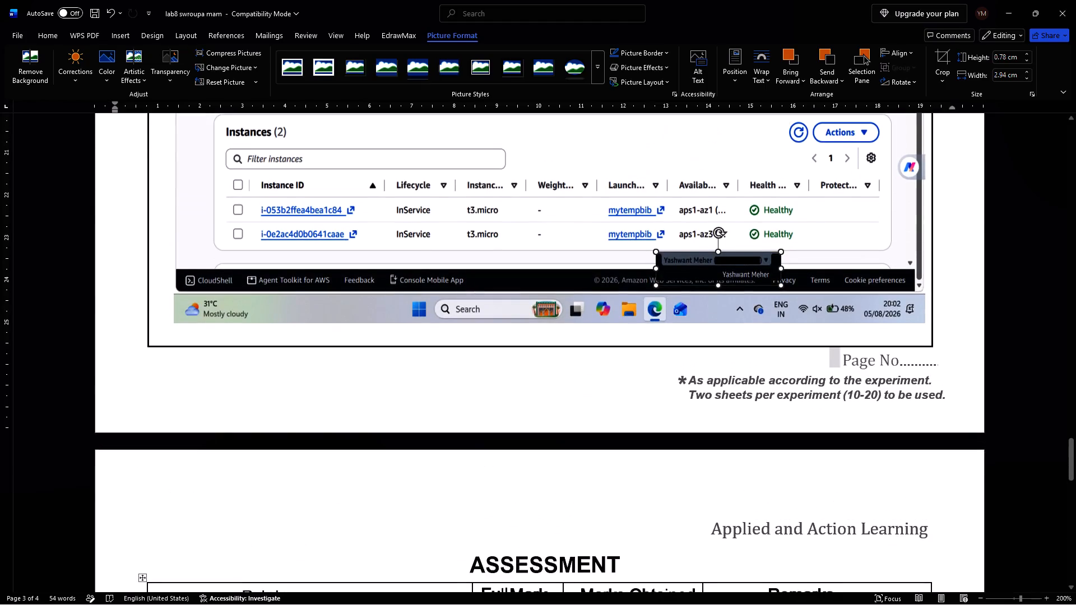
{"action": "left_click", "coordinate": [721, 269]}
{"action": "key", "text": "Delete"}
Look over the finished pages and start saving a copy of the document in the Desktop > 5th sem > ACAD folder.
{"action": "scroll", "coordinate": [721, 271], "scroll_direction": "up", "scroll_amount": 1}
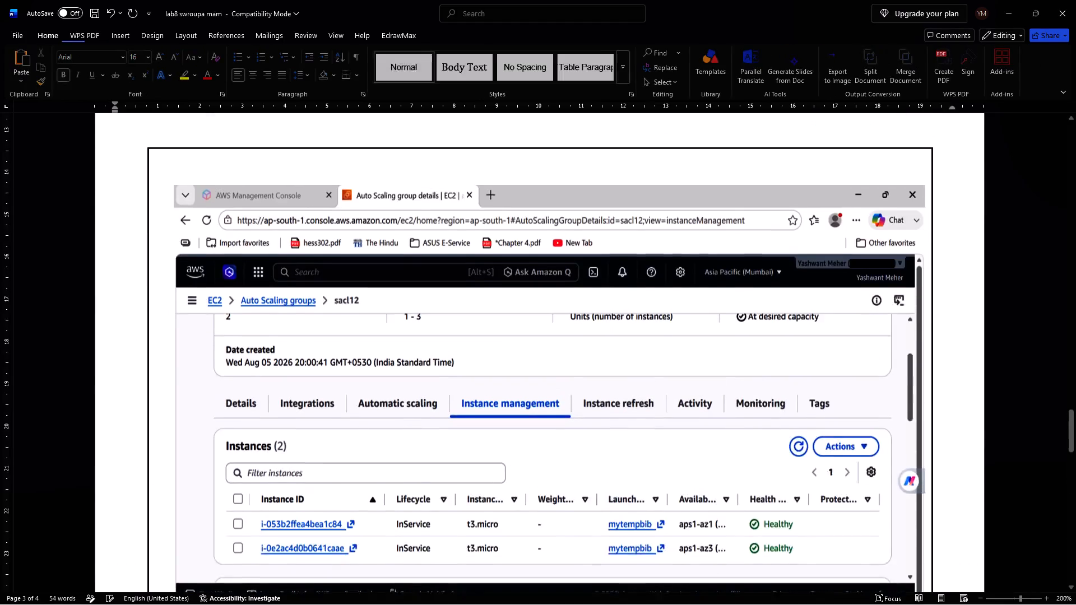
{"action": "scroll", "coordinate": [716, 307], "scroll_direction": "down", "scroll_amount": 10}
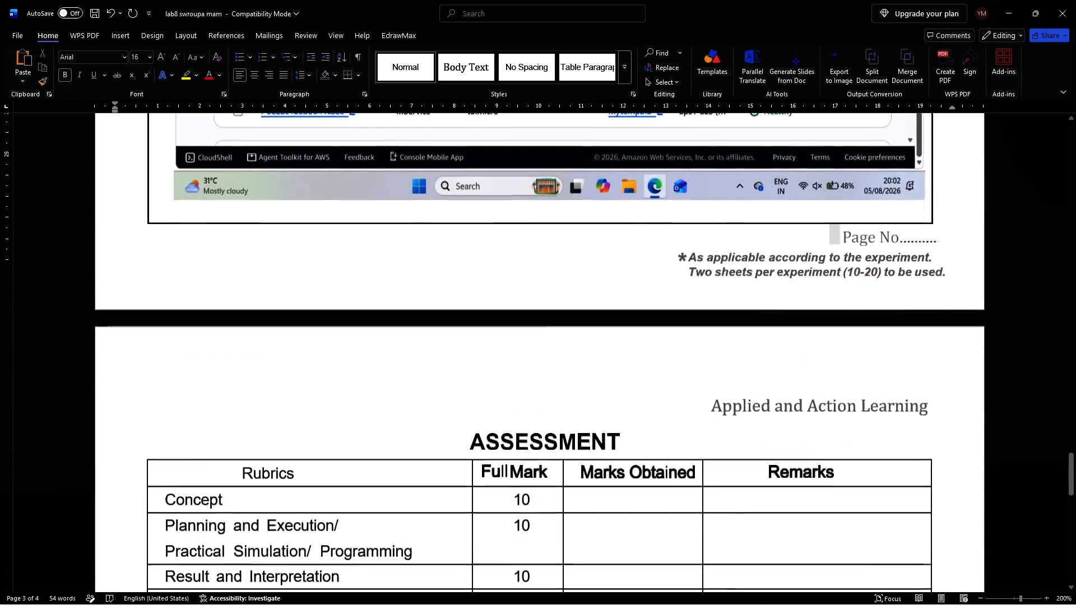
{"action": "scroll", "coordinate": [720, 328], "scroll_direction": "down", "scroll_amount": 6}
{"action": "scroll", "coordinate": [721, 330], "scroll_direction": "up", "scroll_amount": 20}
{"action": "scroll", "coordinate": [721, 330], "scroll_direction": "up", "scroll_amount": 9}
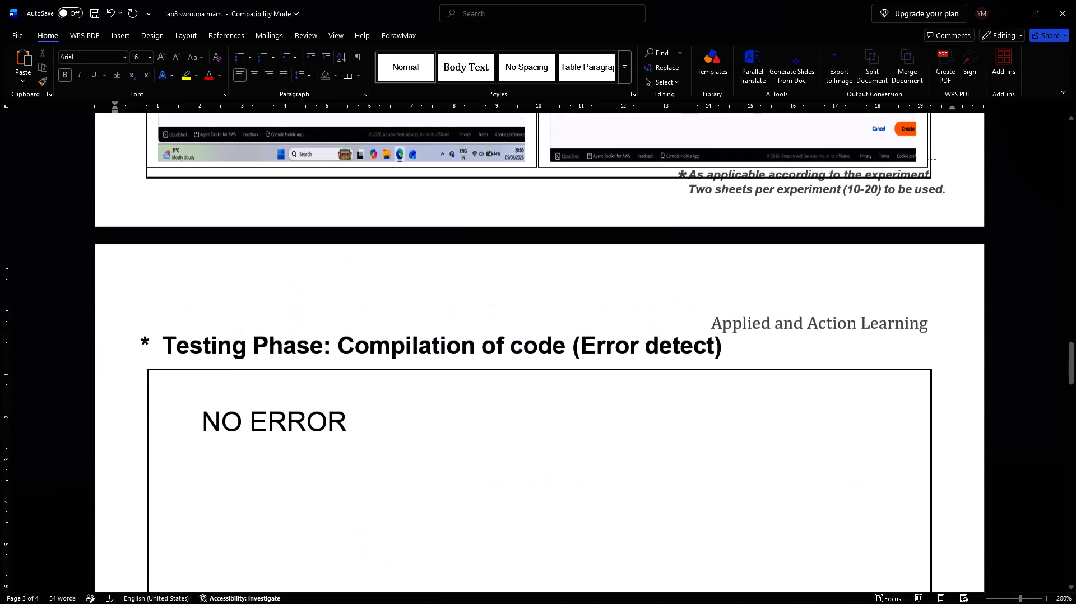
{"action": "left_click", "coordinate": [18, 38]}
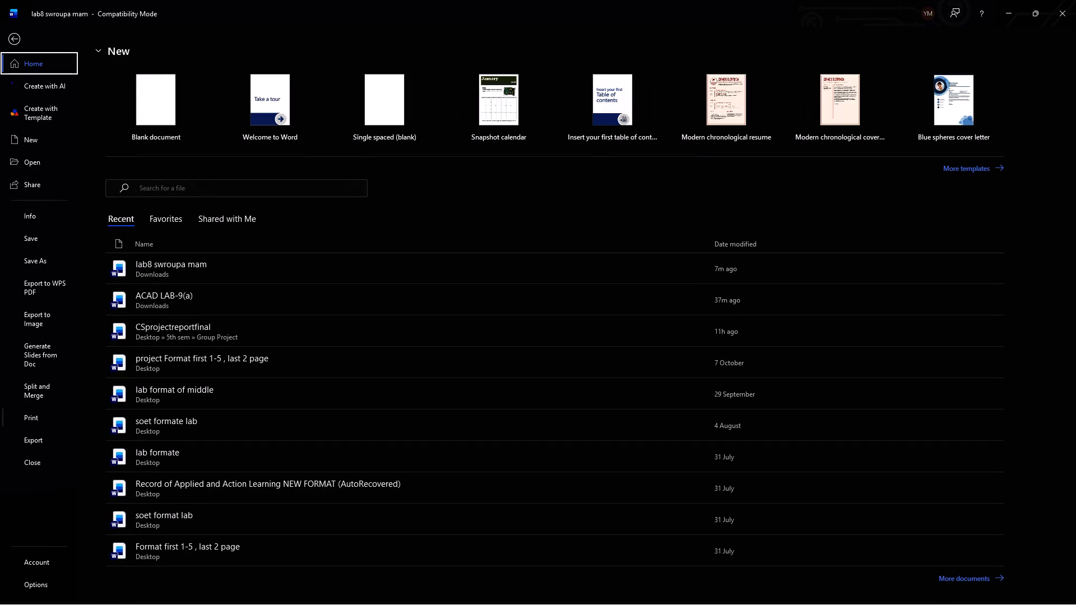
{"action": "left_click", "coordinate": [48, 262]}
{"action": "left_click", "coordinate": [163, 300]}
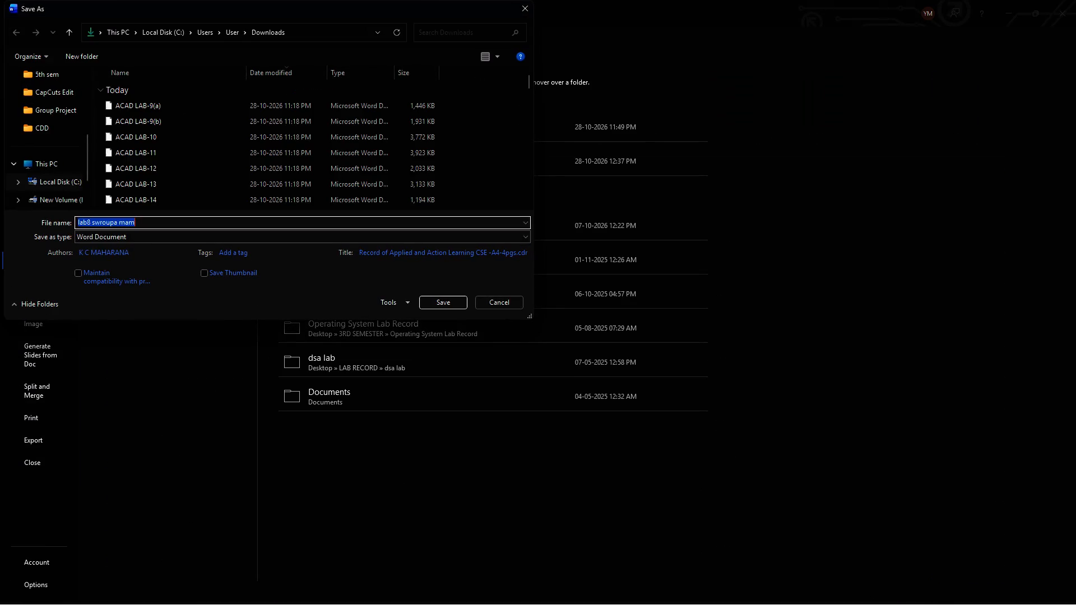
{"action": "scroll", "coordinate": [172, 164], "scroll_direction": "down", "scroll_amount": 7}
{"action": "scroll", "coordinate": [172, 163], "scroll_direction": "up", "scroll_amount": 5}
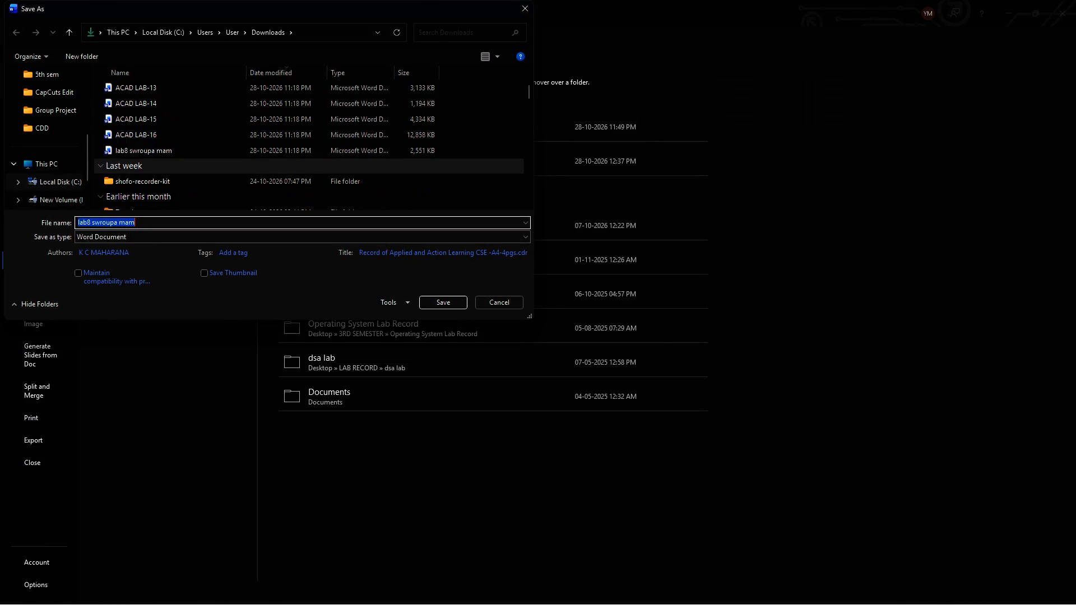
{"action": "scroll", "coordinate": [48, 117], "scroll_direction": "up", "scroll_amount": 6}
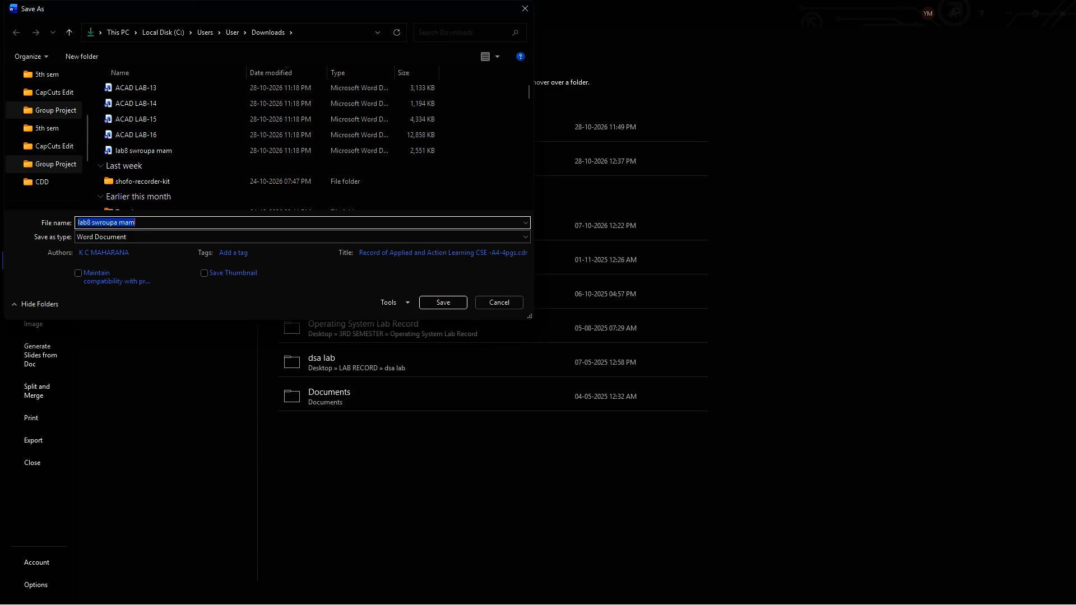
{"action": "left_click", "coordinate": [55, 134]}
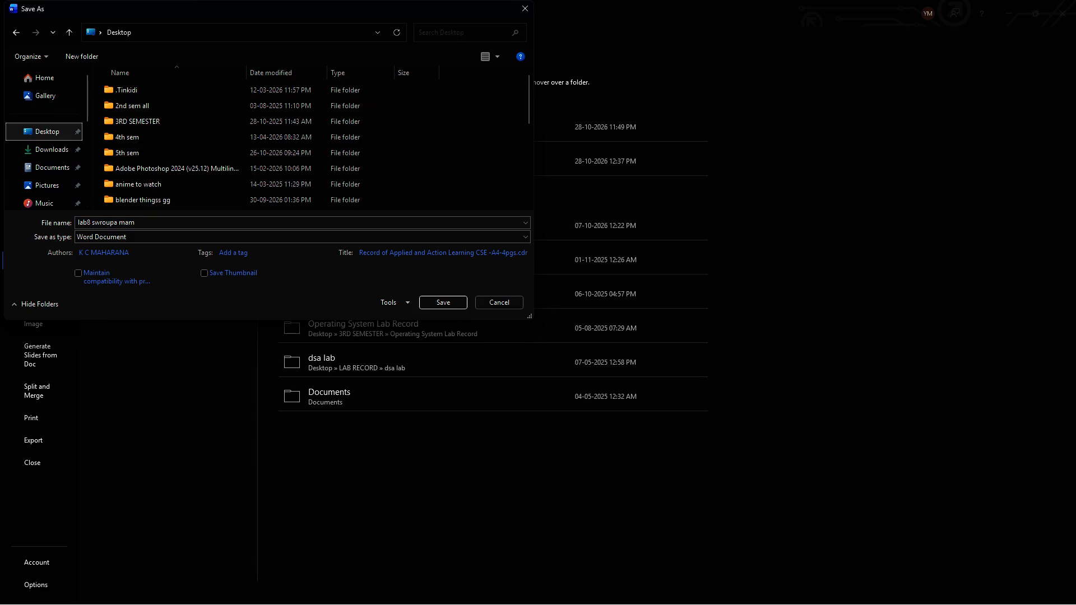
{"action": "scroll", "coordinate": [108, 165], "scroll_direction": "down", "scroll_amount": 3}
{"action": "double_click", "coordinate": [53, 108]}
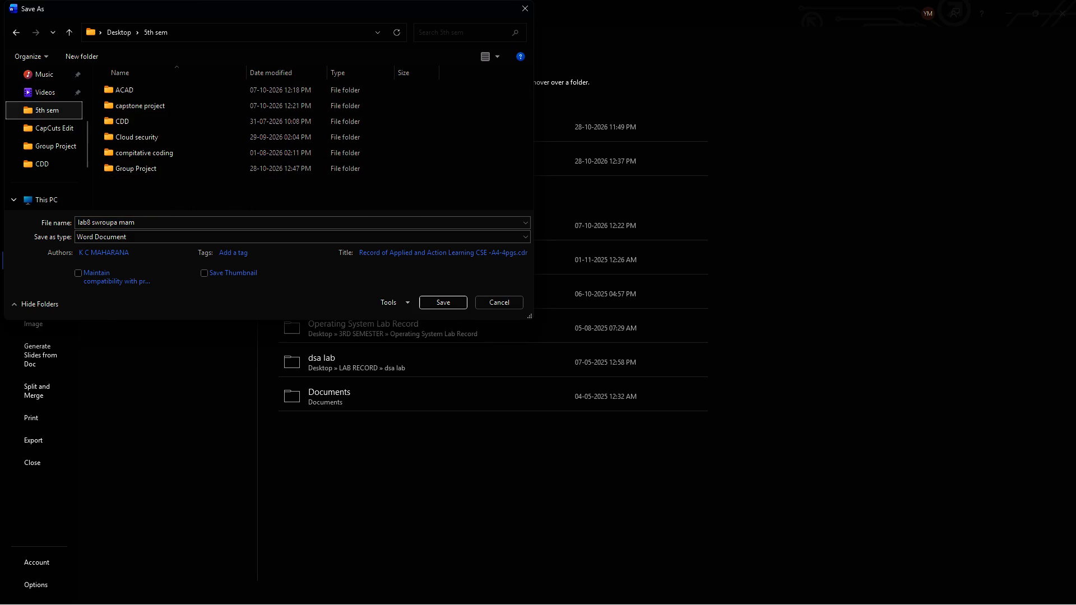
{"action": "double_click", "coordinate": [178, 91]}
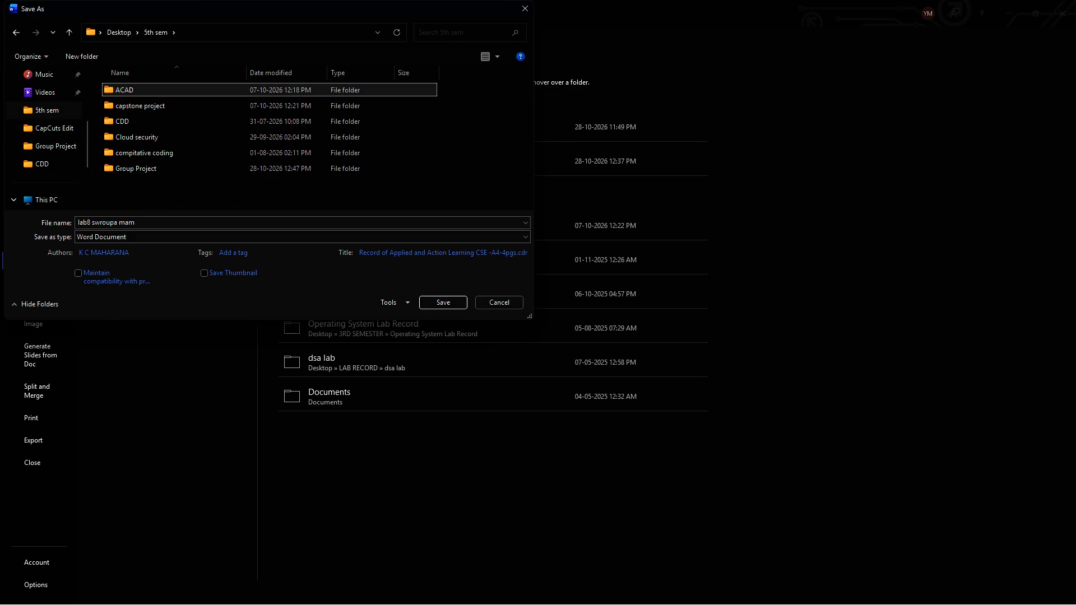
Save the copy as a PDF named "lab 8 (done )".
{"action": "left_click", "coordinate": [155, 235]}
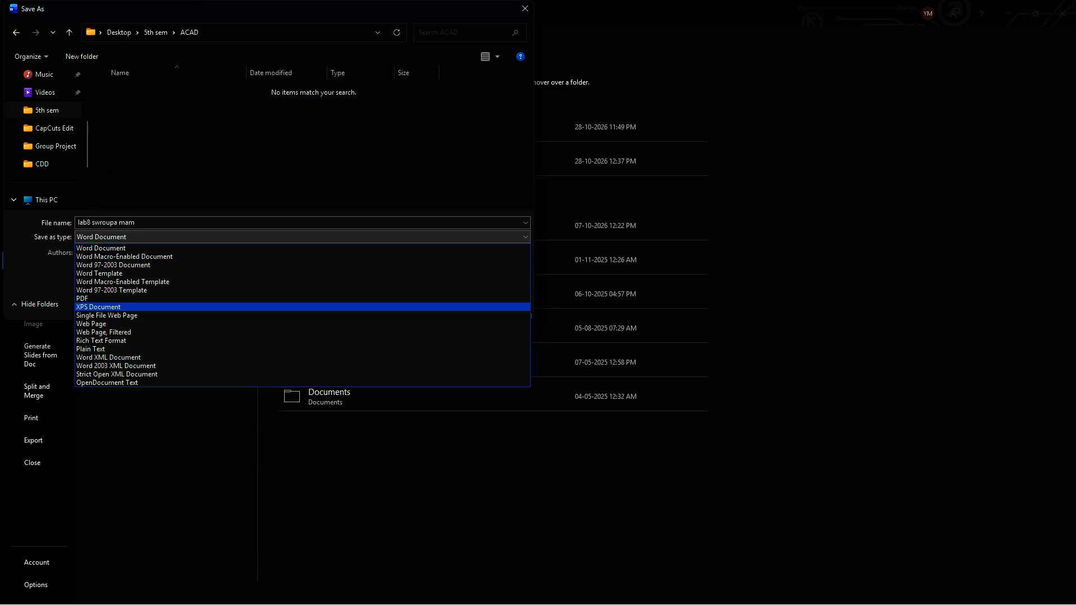
{"action": "left_click", "coordinate": [138, 300]}
{"action": "scroll", "coordinate": [179, 166], "scroll_direction": "down", "scroll_amount": 7}
{"action": "scroll", "coordinate": [162, 213], "scroll_direction": "down", "scroll_amount": 6}
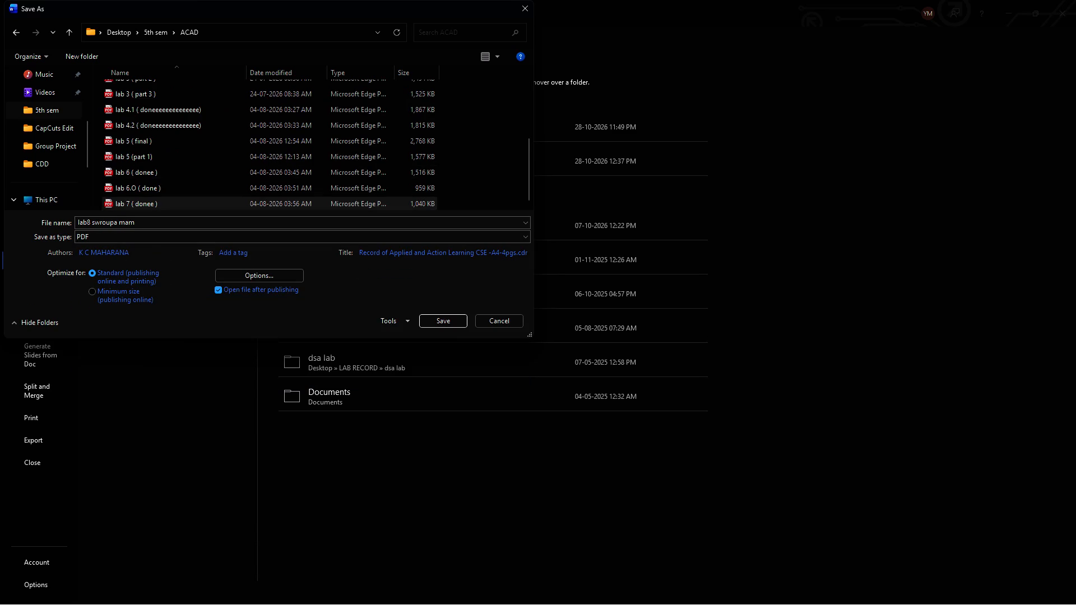
{"action": "left_click", "coordinate": [148, 225]}
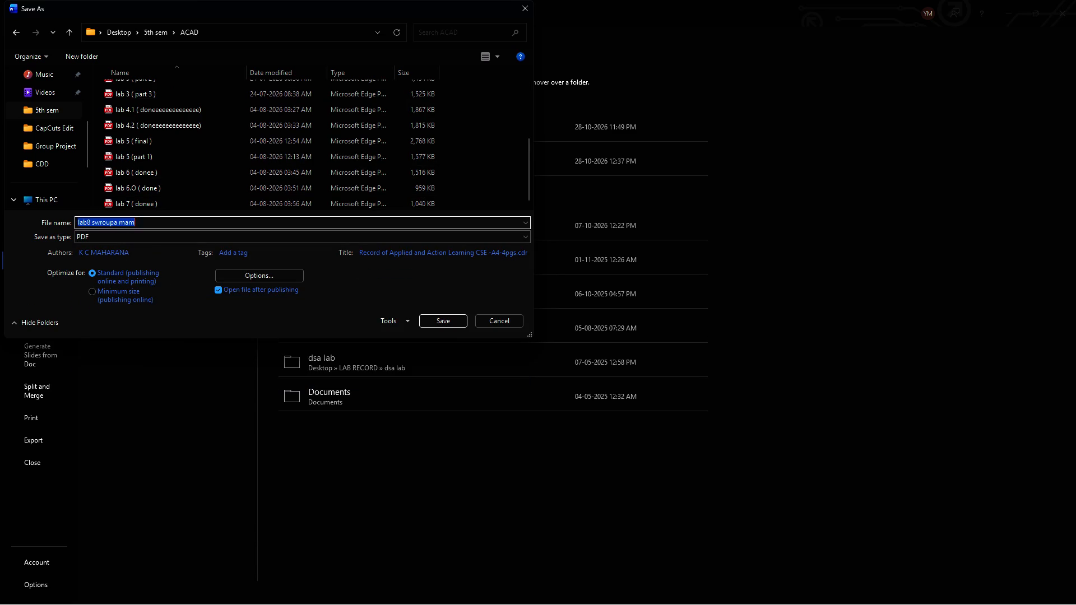
{"action": "type", "text": "lab"}
{"action": "key", "text": "space"}
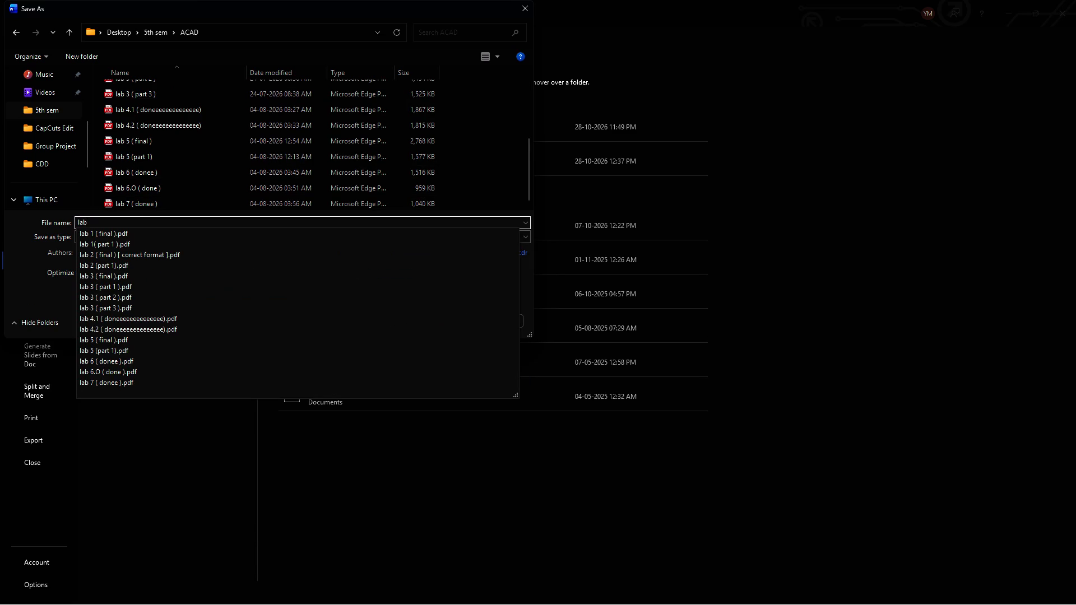
{"action": "type", "text": "8 ("}
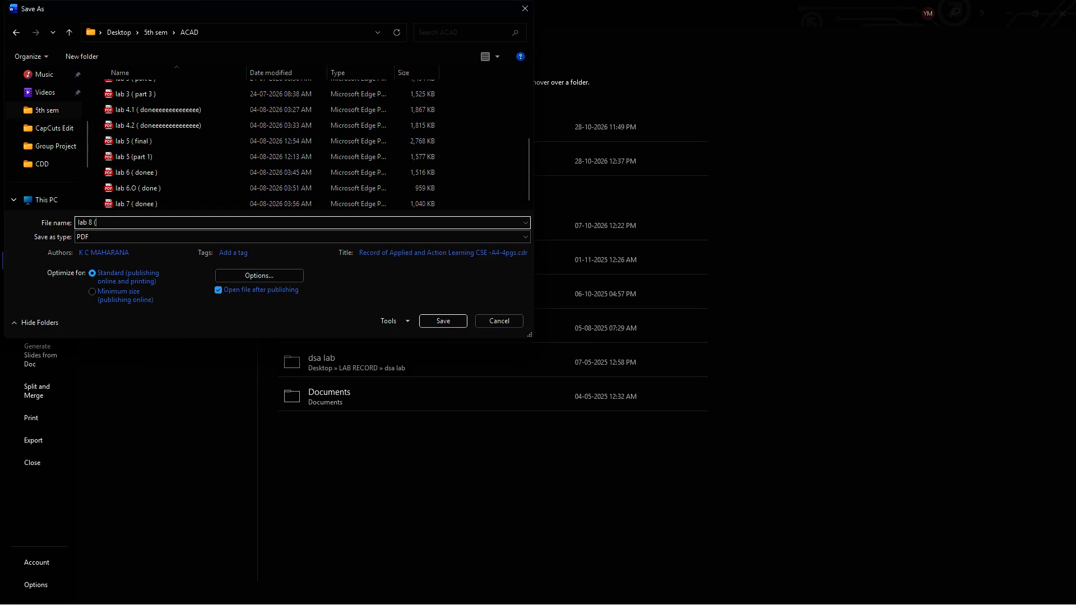
{"action": "type", "text": "done )"}
{"action": "left_click", "coordinate": [438, 324]}
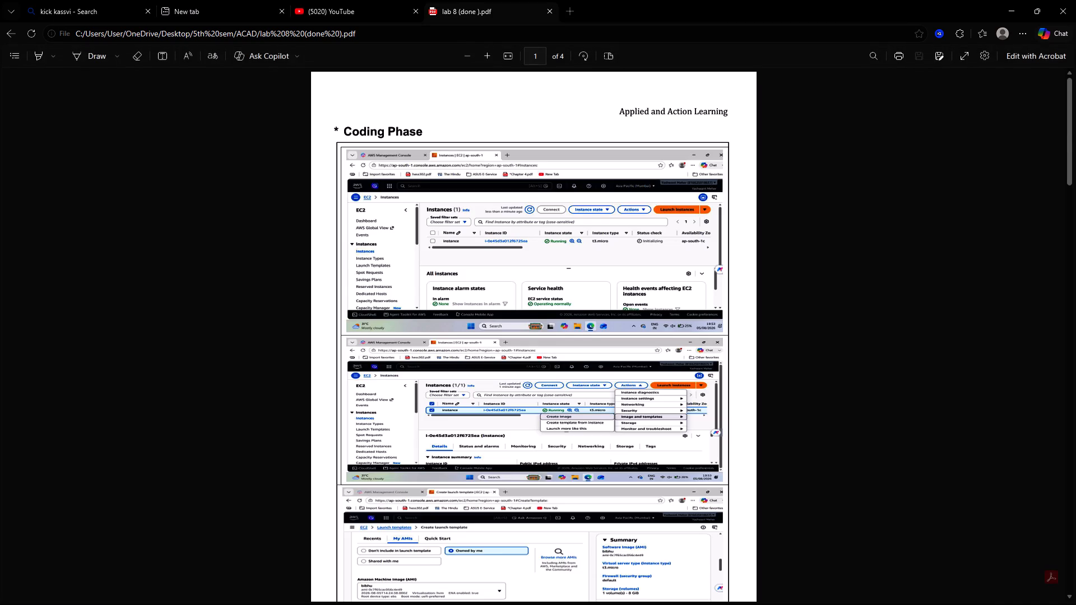
Look through the pages of the exported lab 8 PDF and close it.
{"action": "scroll", "coordinate": [595, 280], "scroll_direction": "down", "scroll_amount": 5}
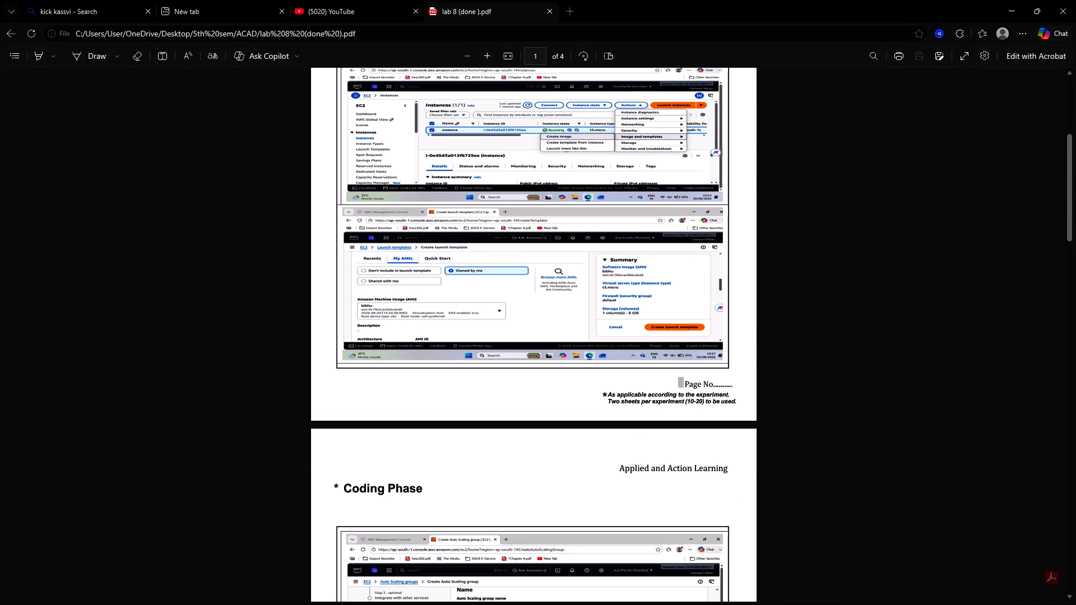
{"action": "scroll", "coordinate": [544, 203], "scroll_direction": "down", "scroll_amount": 6}
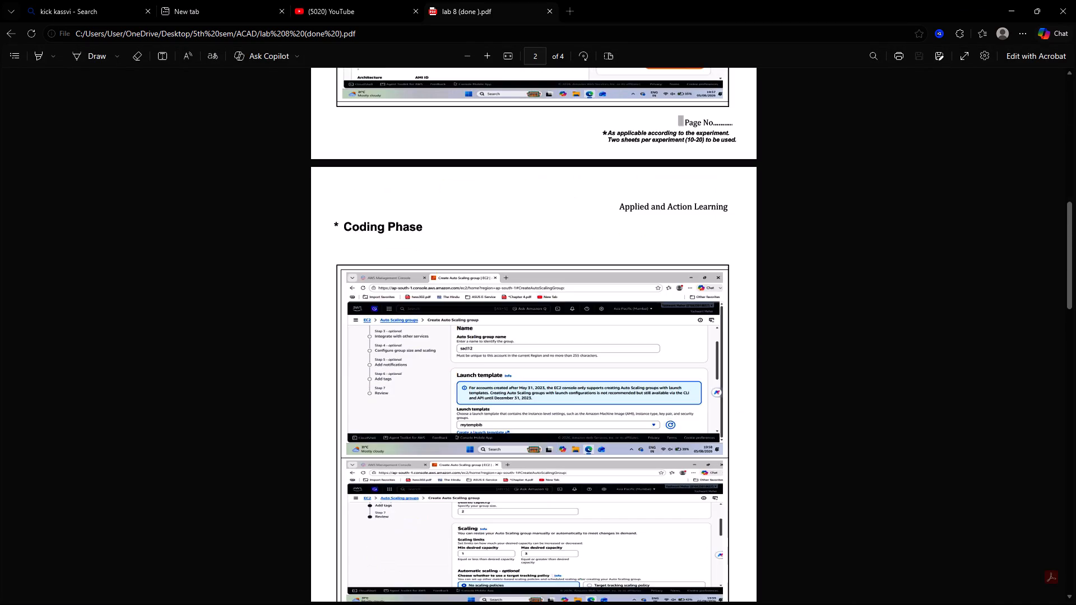
{"action": "scroll", "coordinate": [526, 225], "scroll_direction": "down", "scroll_amount": 13}
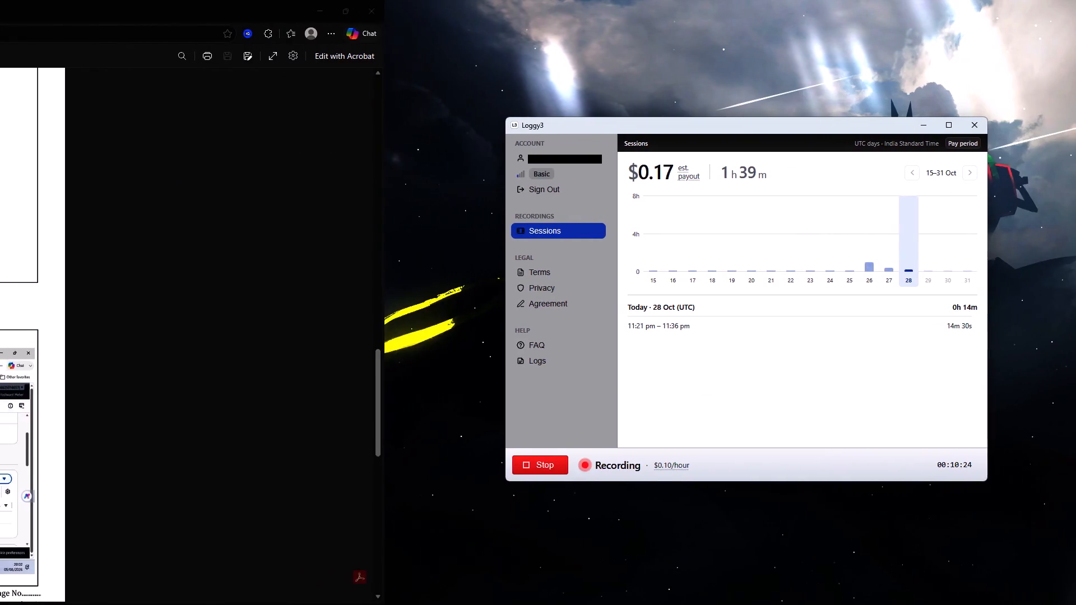
{"action": "scroll", "coordinate": [508, 290], "scroll_direction": "up", "scroll_amount": 18}
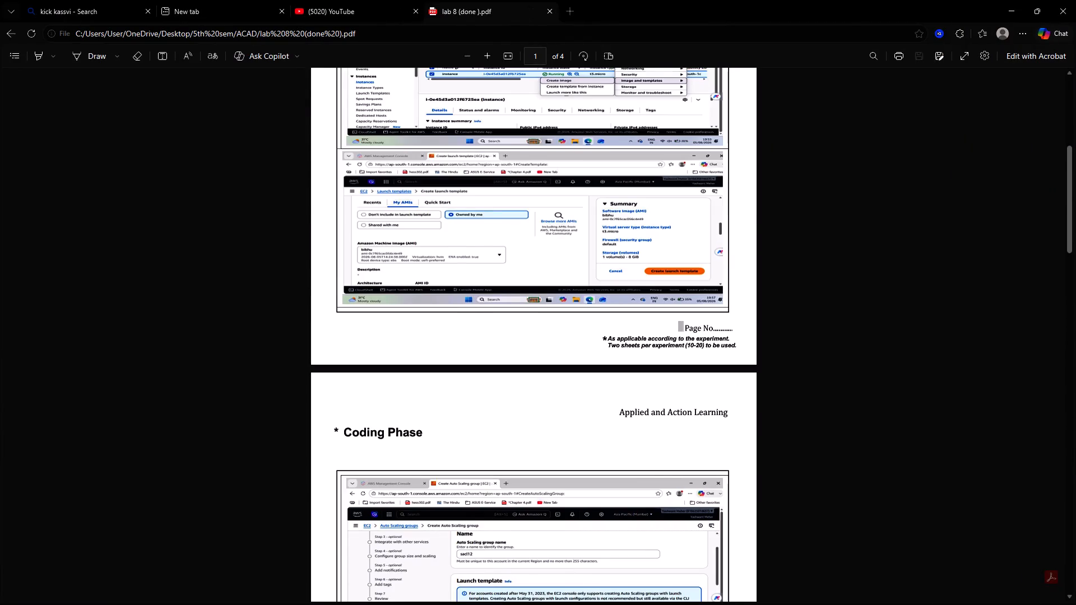
{"action": "scroll", "coordinate": [543, 309], "scroll_direction": "up", "scroll_amount": 7}
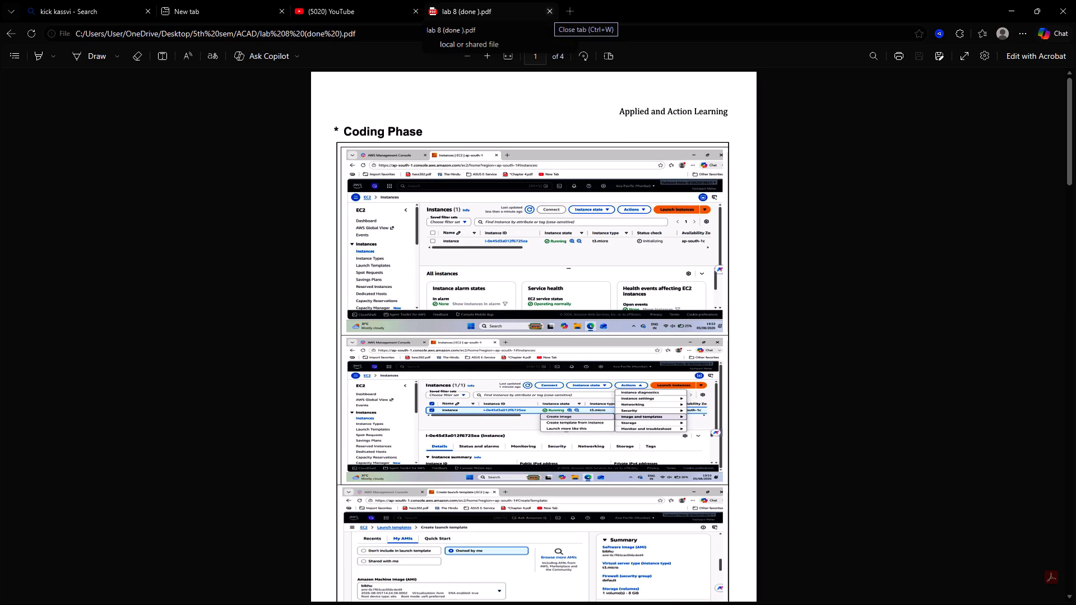
{"action": "left_click", "coordinate": [549, 13]}
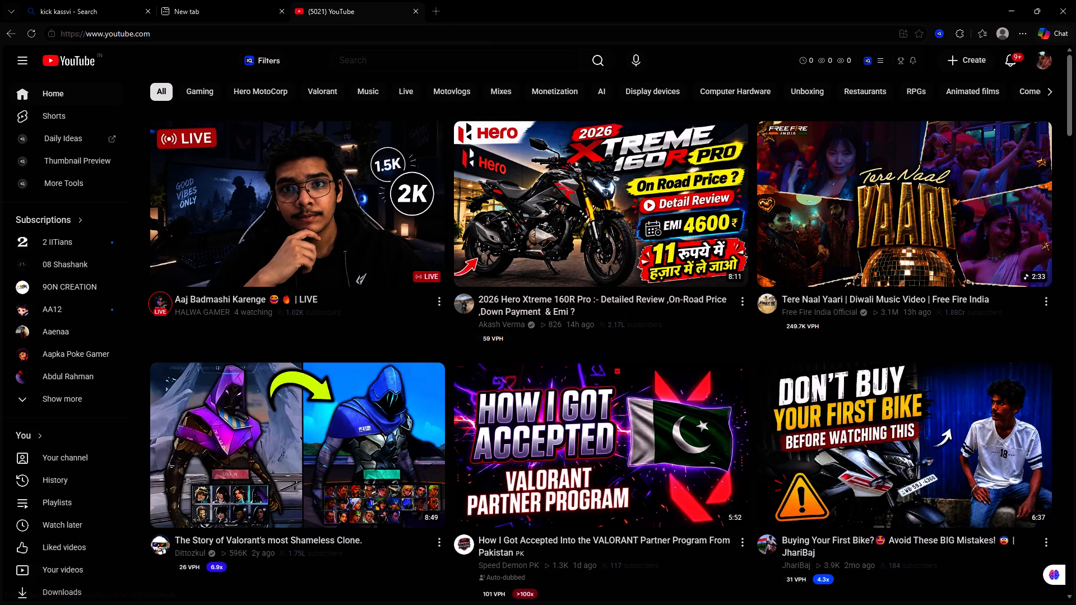
Switch back to Word and close the "lab8 swroupa mam" document without saving its changes.
{"action": "left_click", "coordinate": [1007, 1]}
{"action": "scroll", "coordinate": [379, 359], "scroll_direction": "up", "scroll_amount": 6}
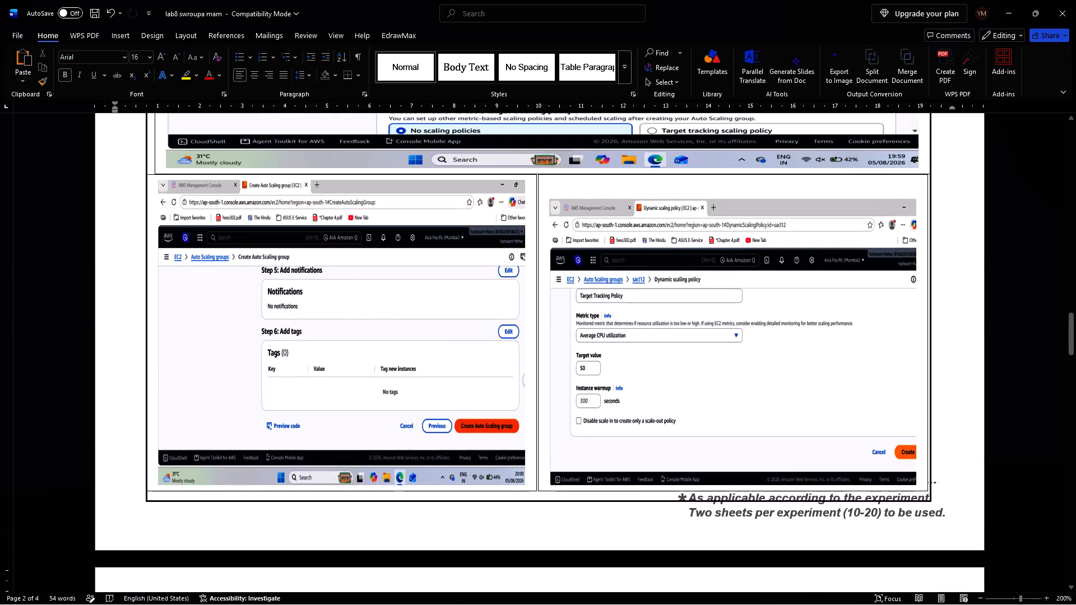
{"action": "scroll", "coordinate": [383, 360], "scroll_direction": "up", "scroll_amount": 6}
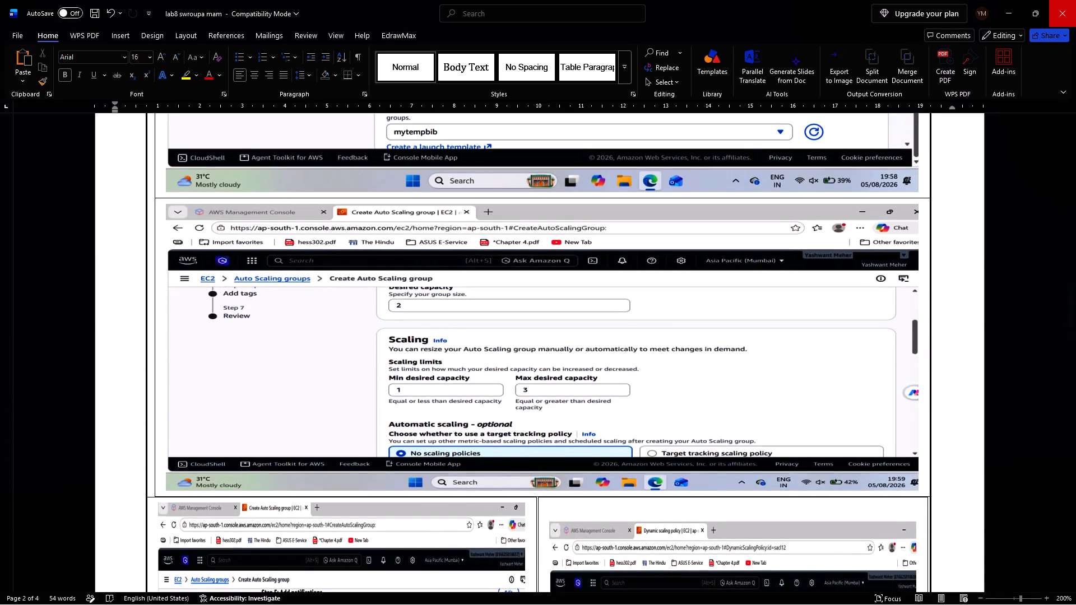
{"action": "left_click", "coordinate": [1065, 4]}
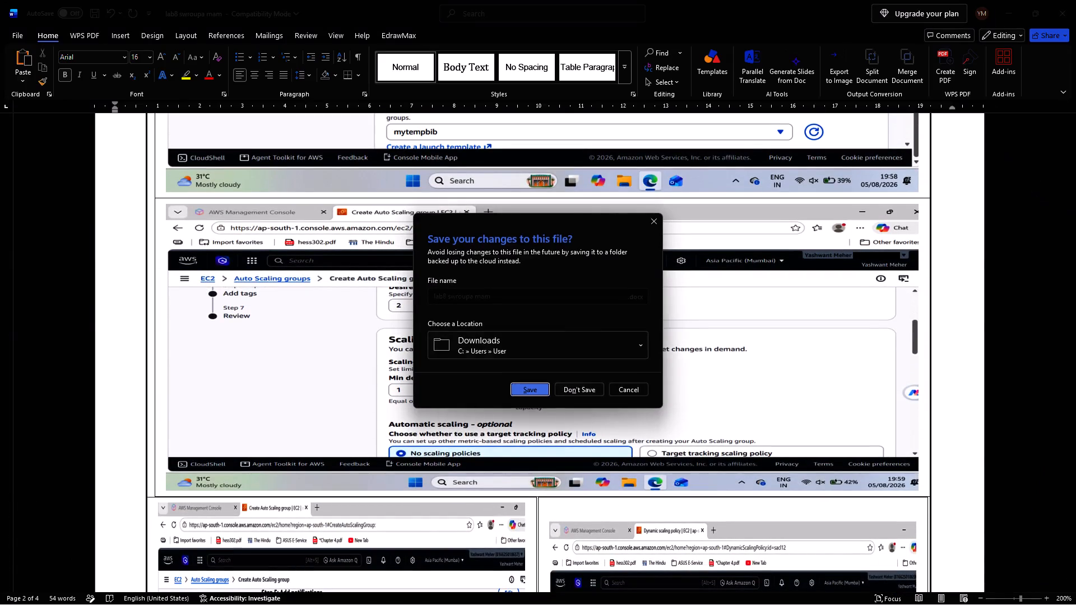
{"action": "left_click", "coordinate": [586, 391]}
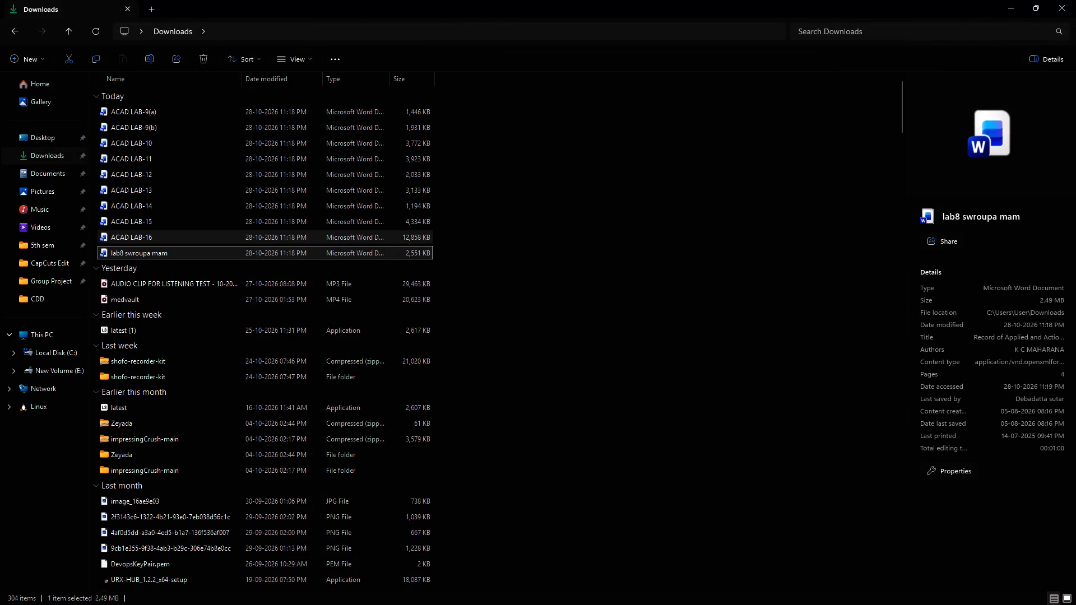
Open ACAD LAB-9(a) from the Downloads folder, enable editing and look over its pages.
{"action": "triple_click", "coordinate": [180, 115]}
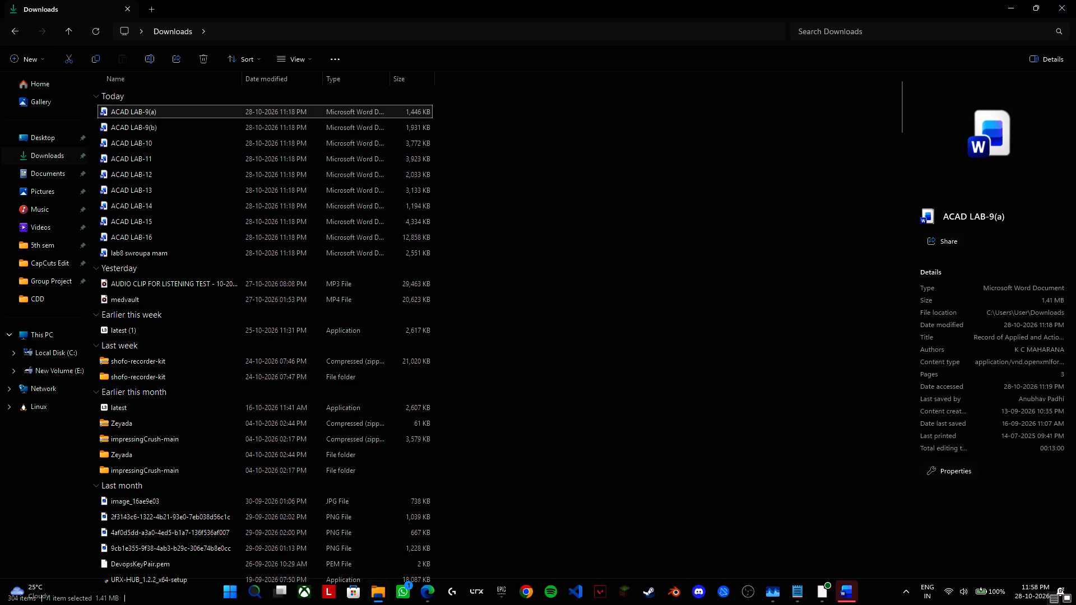
{"action": "left_click", "coordinate": [848, 594]}
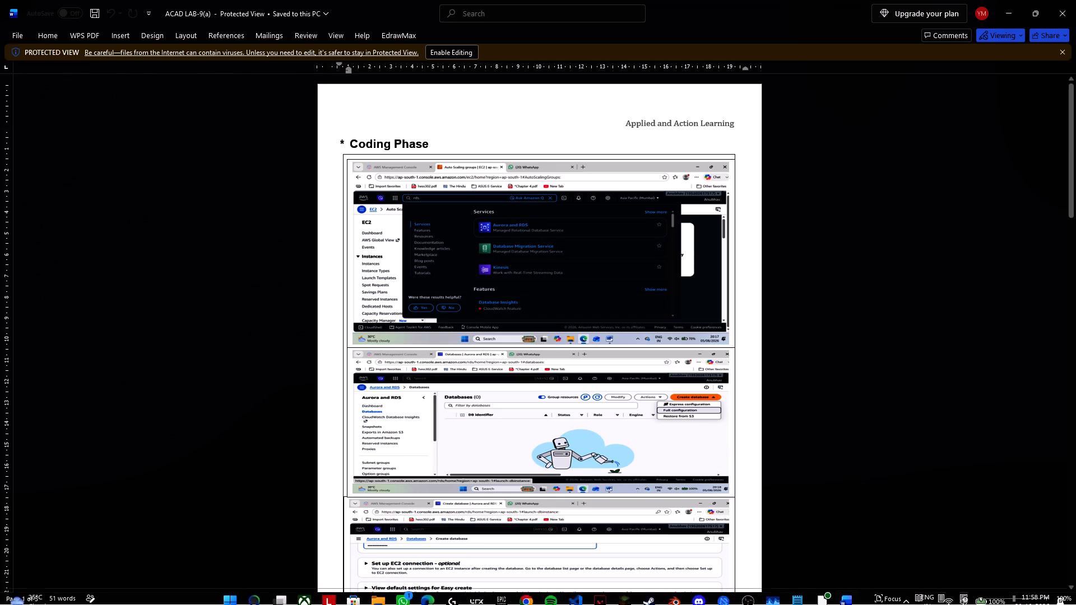
{"action": "scroll", "coordinate": [583, 285], "scroll_direction": "up", "scroll_amount": 3}
{"action": "left_click", "coordinate": [466, 51]}
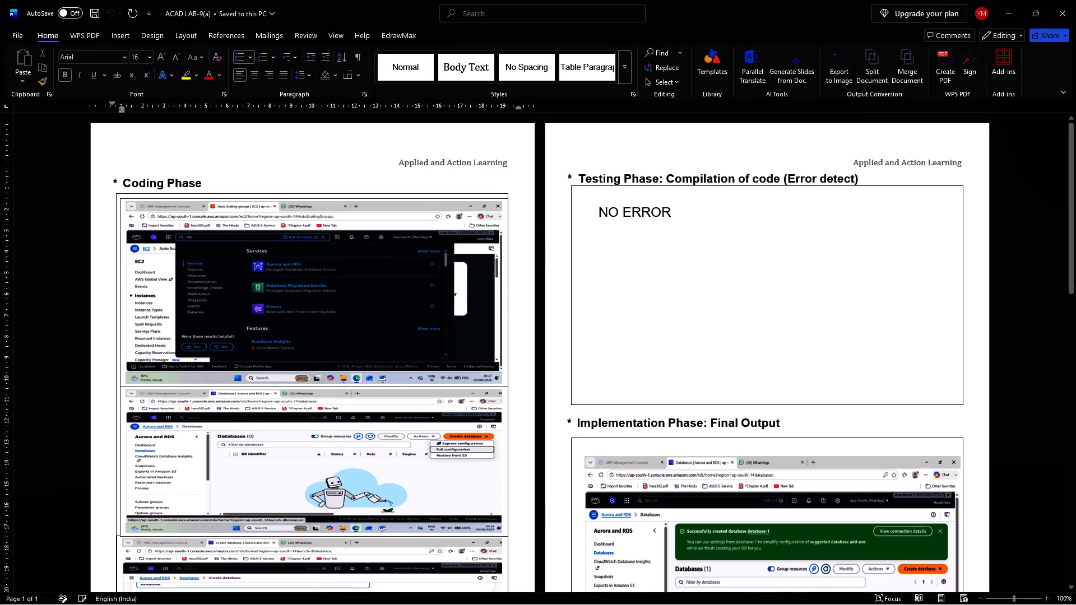
{"action": "scroll", "coordinate": [446, 243], "scroll_direction": "up", "scroll_amount": 5}
{"action": "scroll", "coordinate": [446, 243], "scroll_direction": "down", "scroll_amount": 15}
{"action": "scroll", "coordinate": [446, 243], "scroll_direction": "down", "scroll_amount": 7}
{"action": "scroll", "coordinate": [446, 243], "scroll_direction": "up", "scroll_amount": 20}
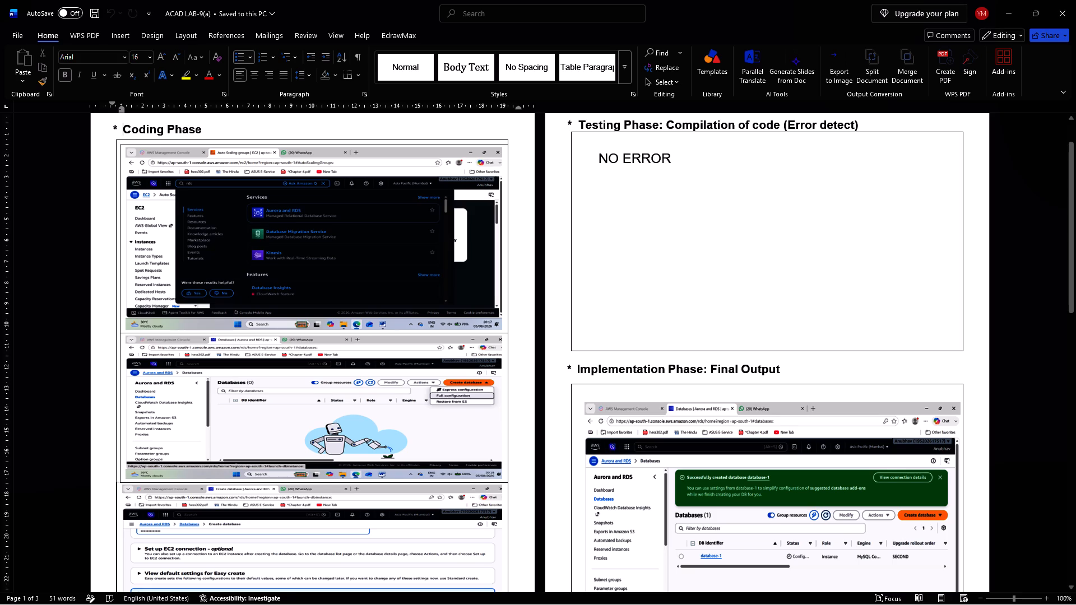
{"action": "scroll", "coordinate": [480, 320], "scroll_direction": "up", "scroll_amount": 5}
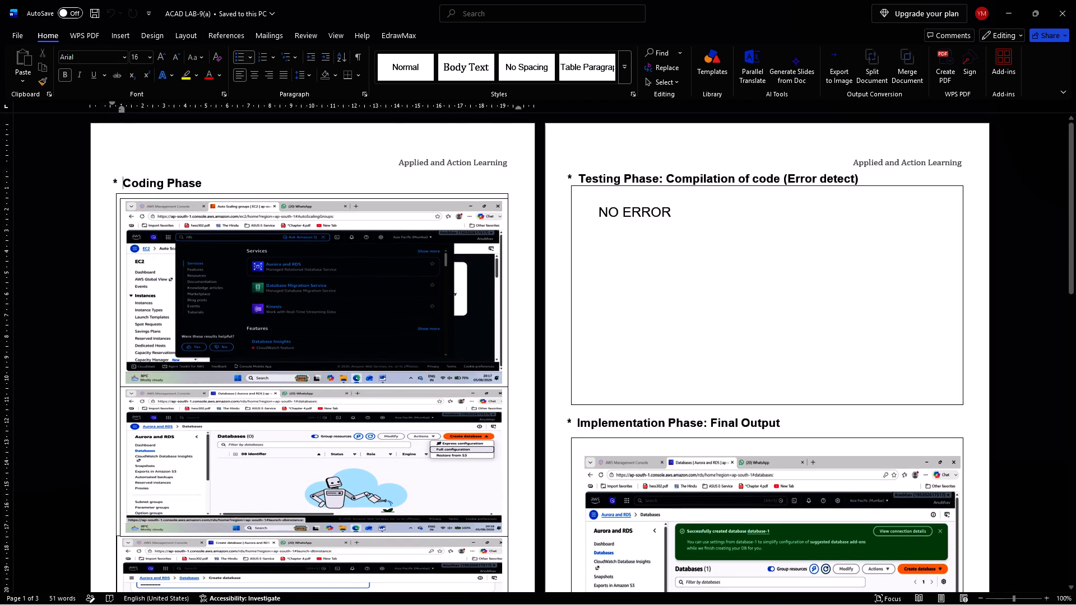
Insert the replacement account label picture from the Pictures > Screenshots folder at the Coding Phase heading.
{"action": "left_click", "coordinate": [126, 40]}
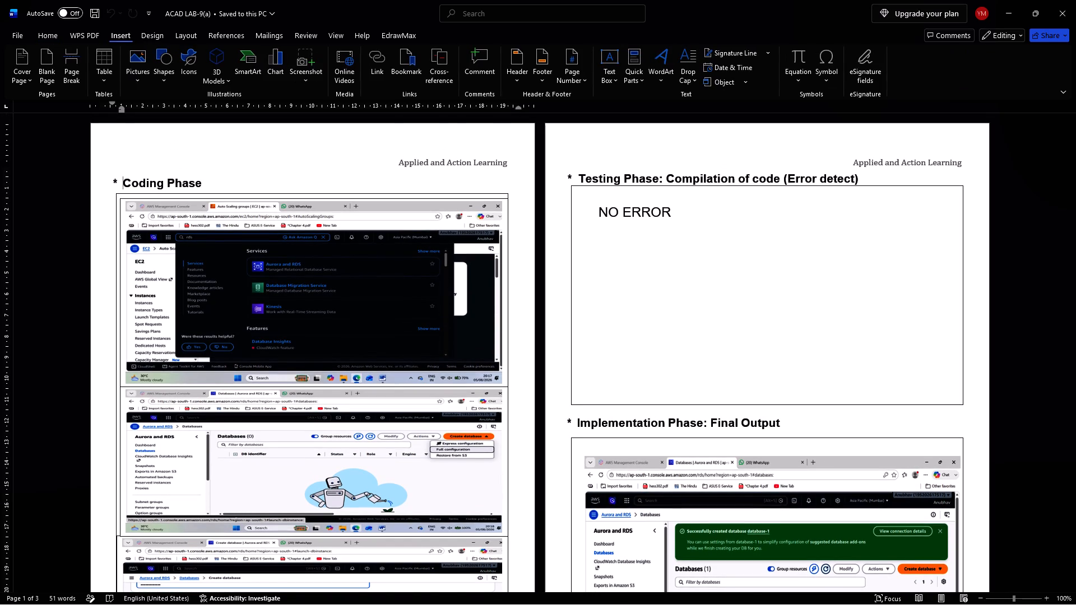
{"action": "left_click", "coordinate": [796, 595]}
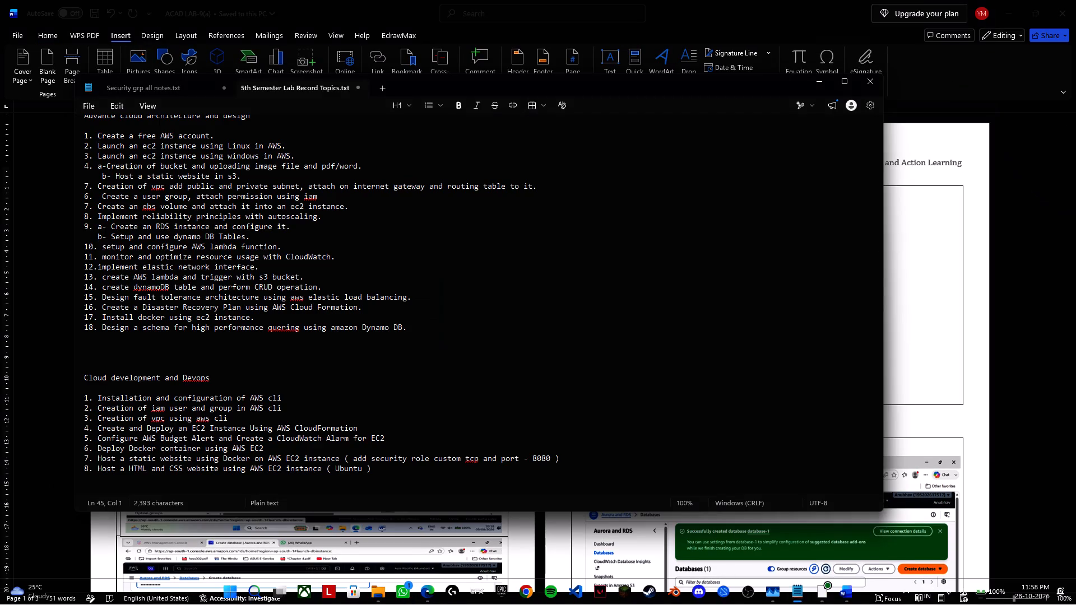
{"action": "left_click", "coordinate": [952, 261]}
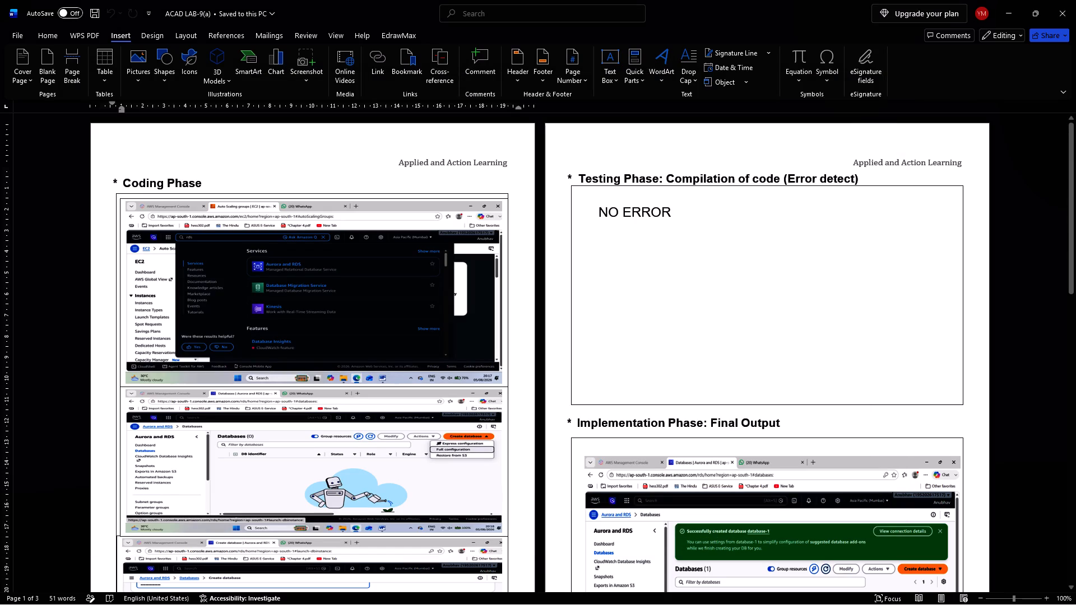
{"action": "left_click", "coordinate": [141, 57]}
{"action": "left_click", "coordinate": [171, 114]}
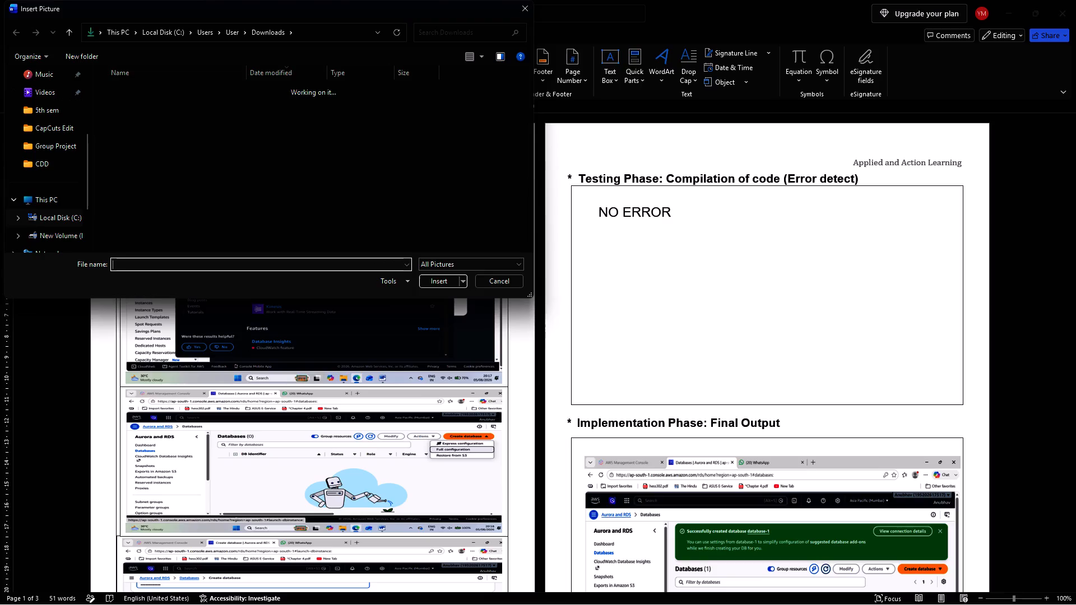
{"action": "scroll", "coordinate": [60, 105], "scroll_direction": "up", "scroll_amount": 4}
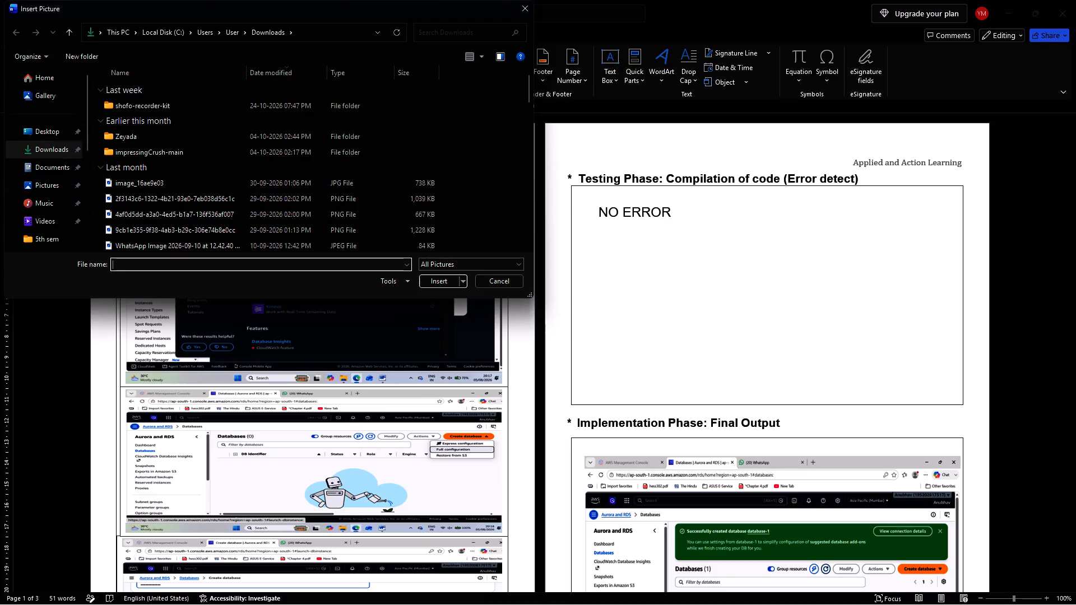
{"action": "left_click", "coordinate": [41, 184]}
{"action": "double_click", "coordinate": [357, 106]}
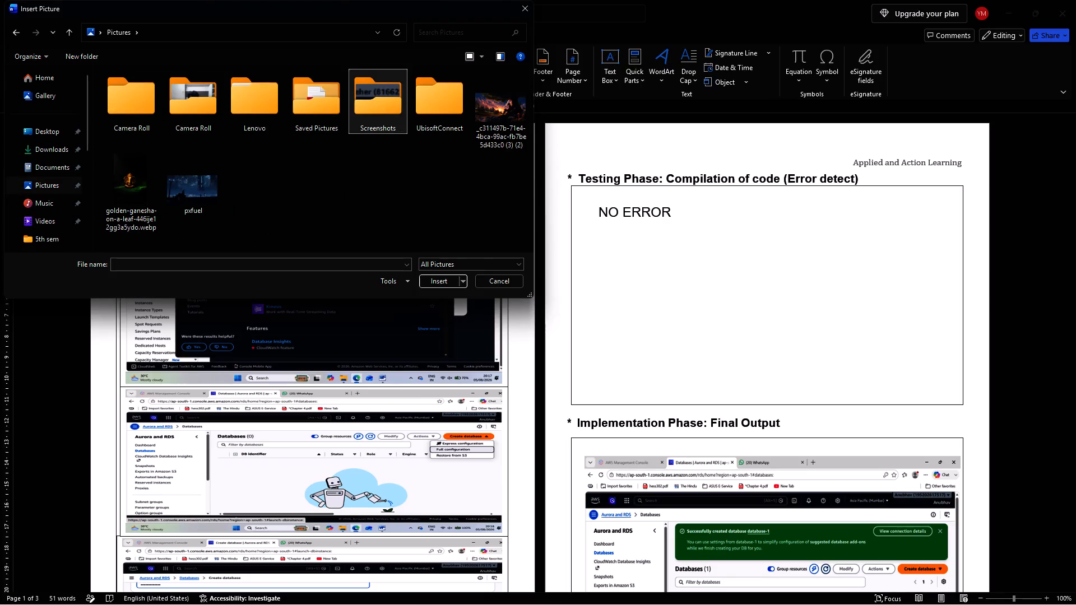
{"action": "left_click", "coordinate": [133, 92]}
{"action": "left_click", "coordinate": [446, 276]}
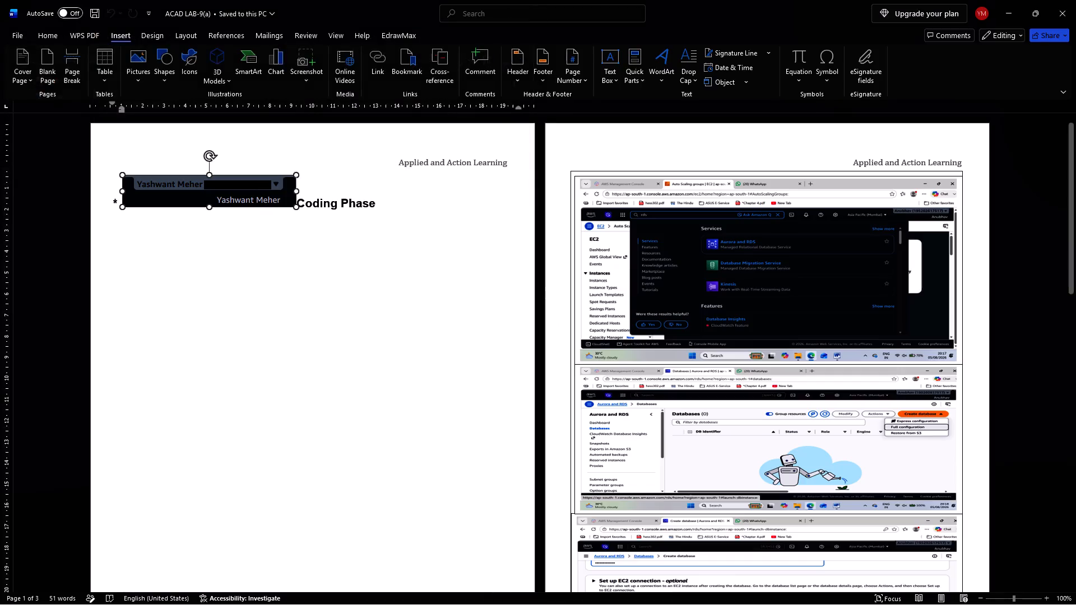
Set the label picture's text wrapping to In Front of Text and move it onto the first Coding Phase screenshot.
{"action": "left_click", "coordinate": [310, 180]}
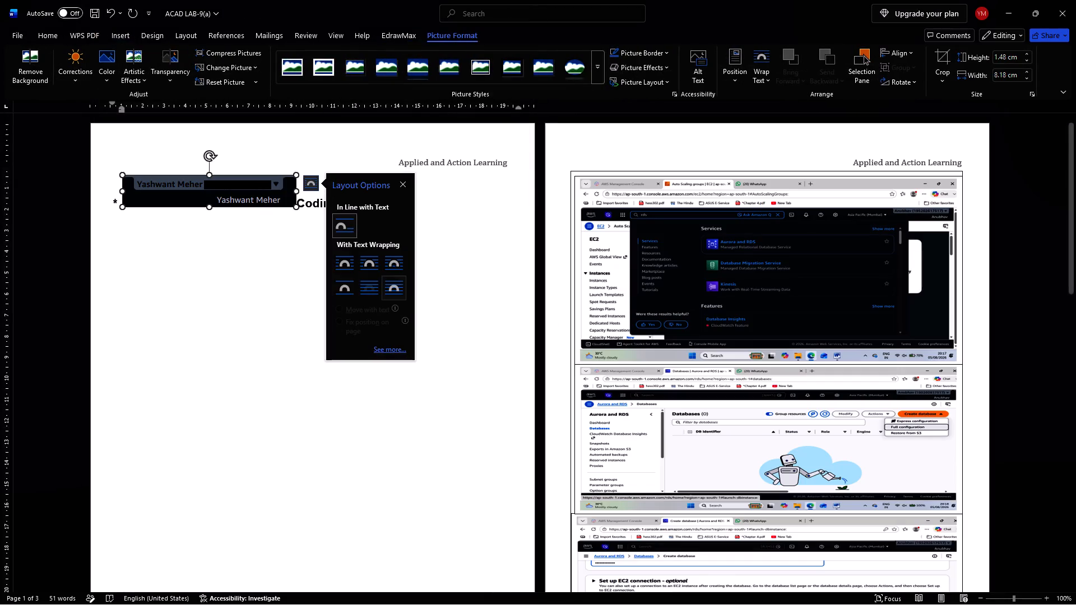
{"action": "left_click", "coordinate": [397, 287]}
{"action": "left_click_drag", "start_coordinate": [257, 190], "coordinate": [391, 272]}
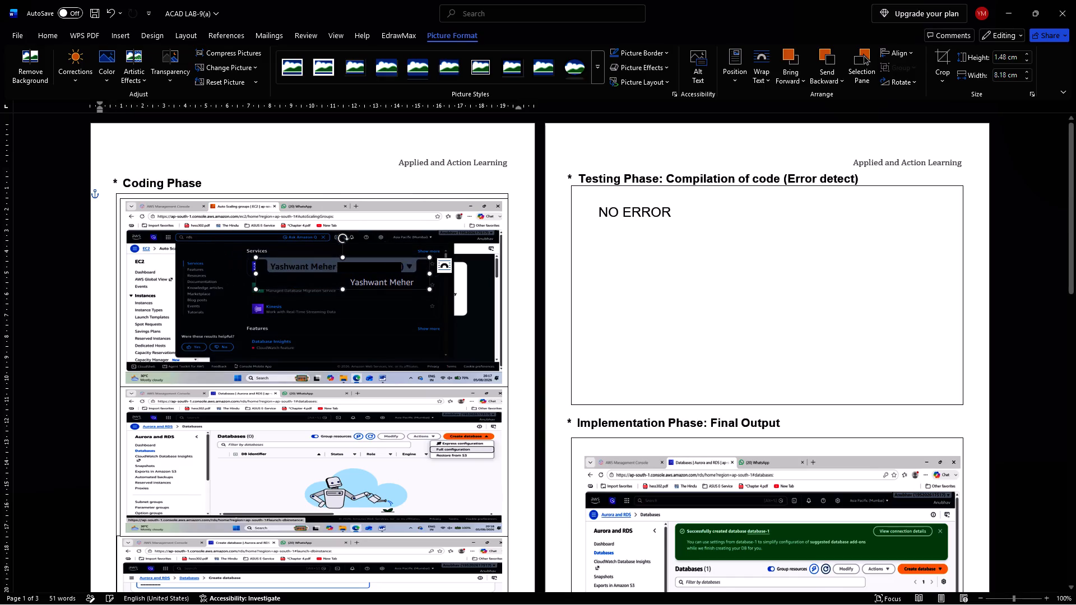
Shrink the label to about 0.52 cm by 2.84 cm and place it over the account name in the first screenshot's AWS header.
{"action": "scroll", "coordinate": [392, 273], "scroll_direction": "up", "scroll_amount": 11, "text": "ctrl"}
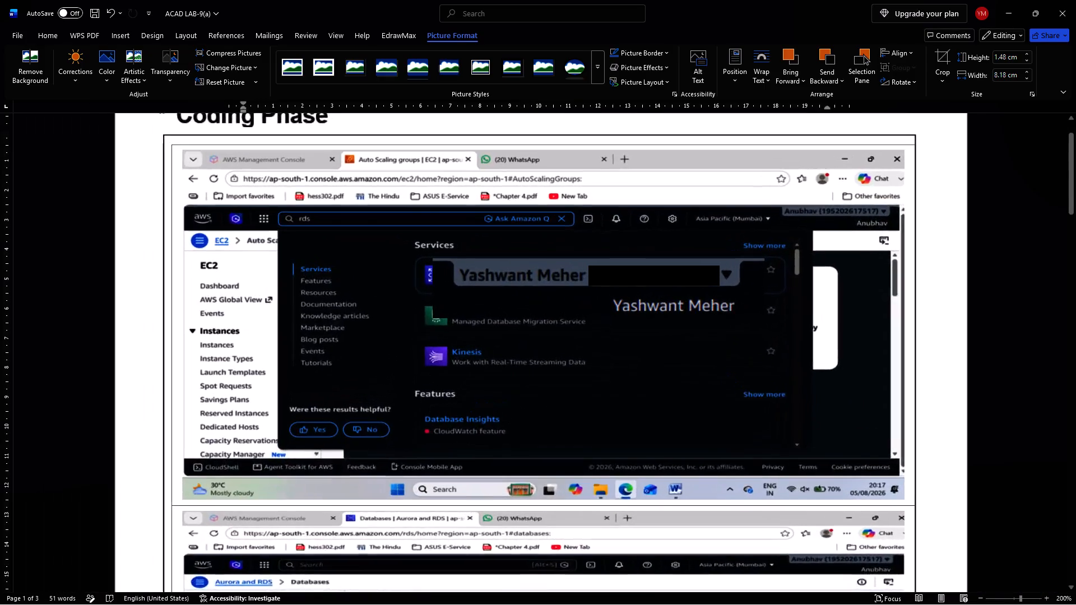
{"action": "scroll", "coordinate": [395, 273], "scroll_direction": "up", "scroll_amount": 1, "text": "ctrl"}
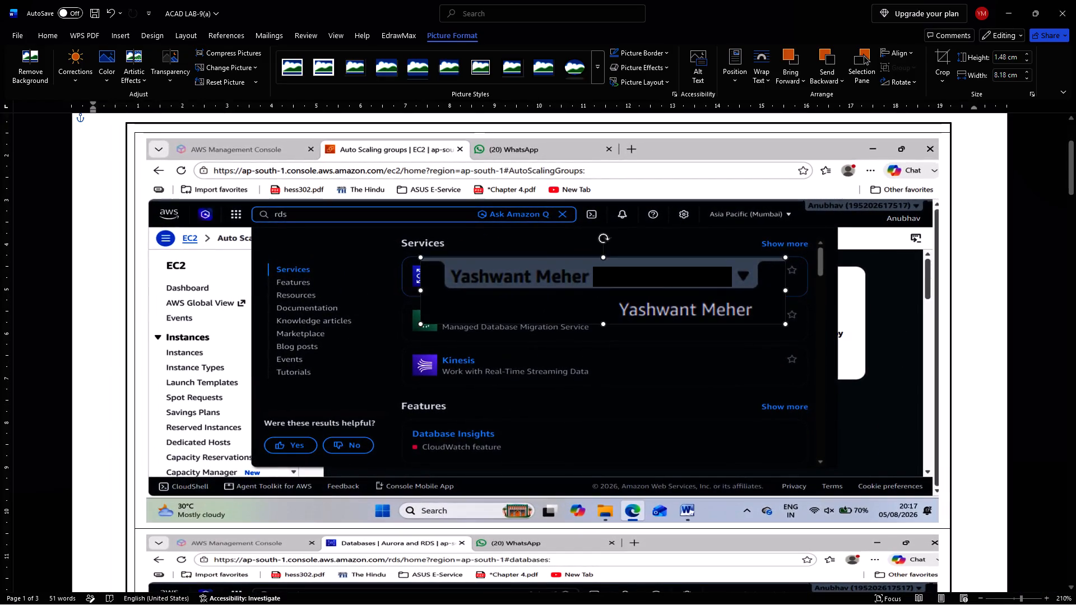
{"action": "left_click_drag", "start_coordinate": [648, 291], "coordinate": [781, 261]}
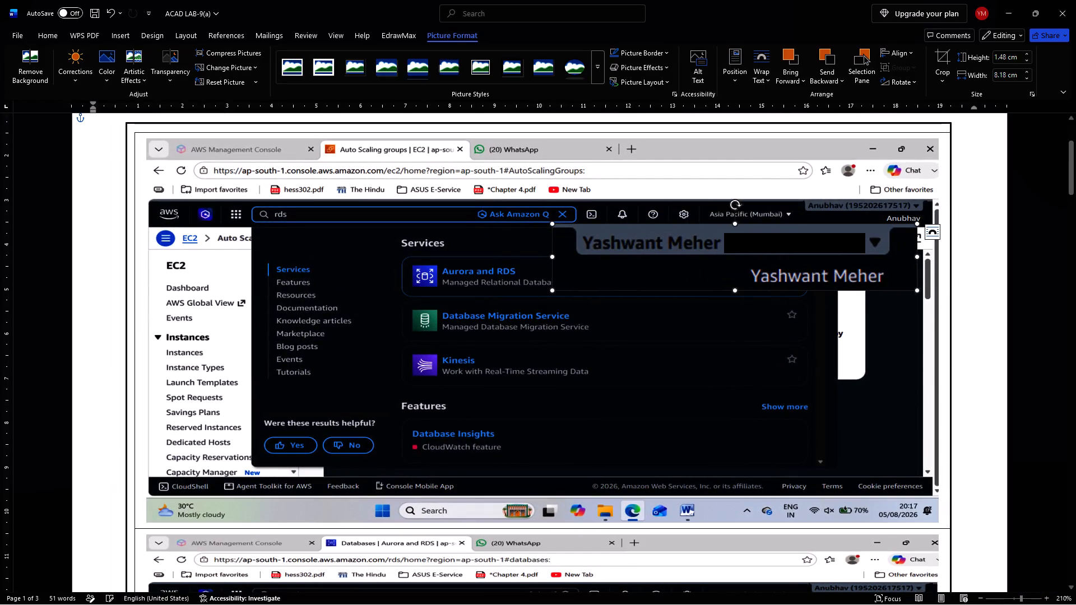
{"action": "left_click_drag", "start_coordinate": [550, 291], "coordinate": [790, 252]}
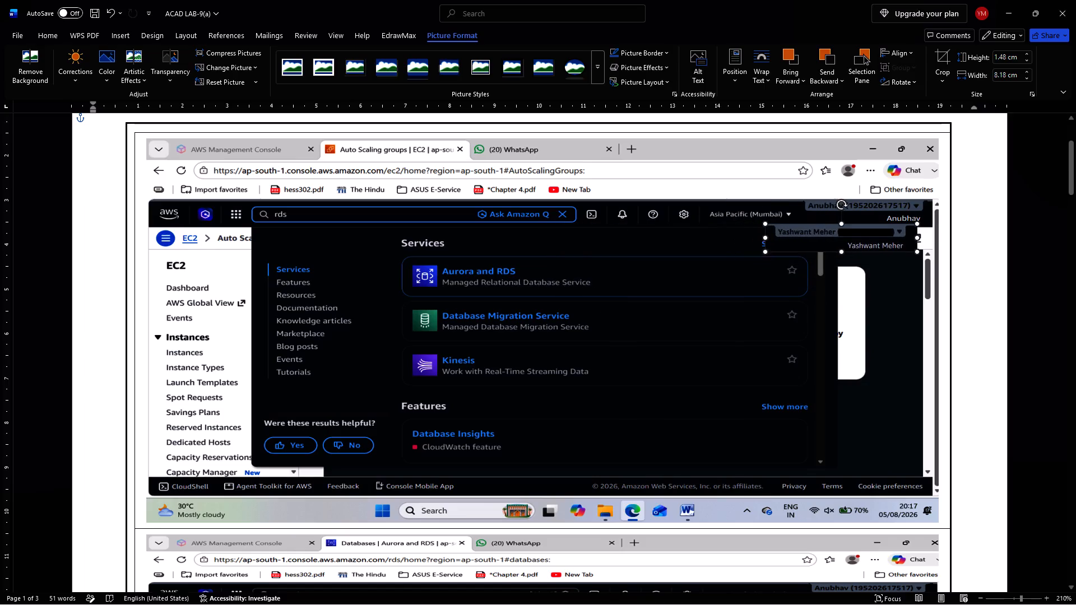
{"action": "left_click_drag", "start_coordinate": [790, 252], "coordinate": [813, 247]}
{"action": "left_click_drag", "start_coordinate": [870, 239], "coordinate": [872, 232]}
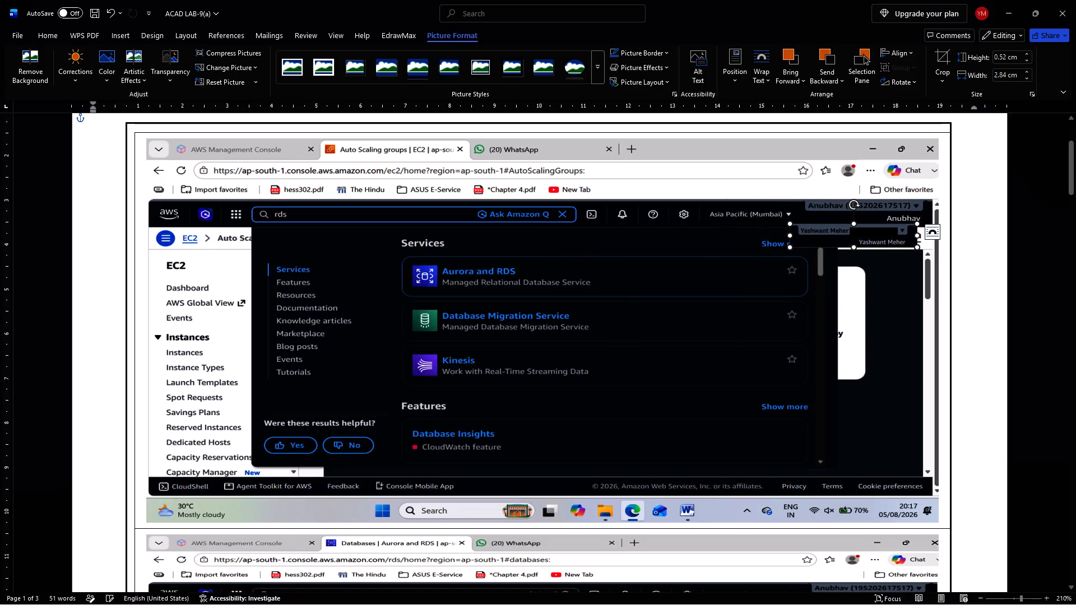
{"action": "left_click_drag", "start_coordinate": [872, 232], "coordinate": [879, 215]}
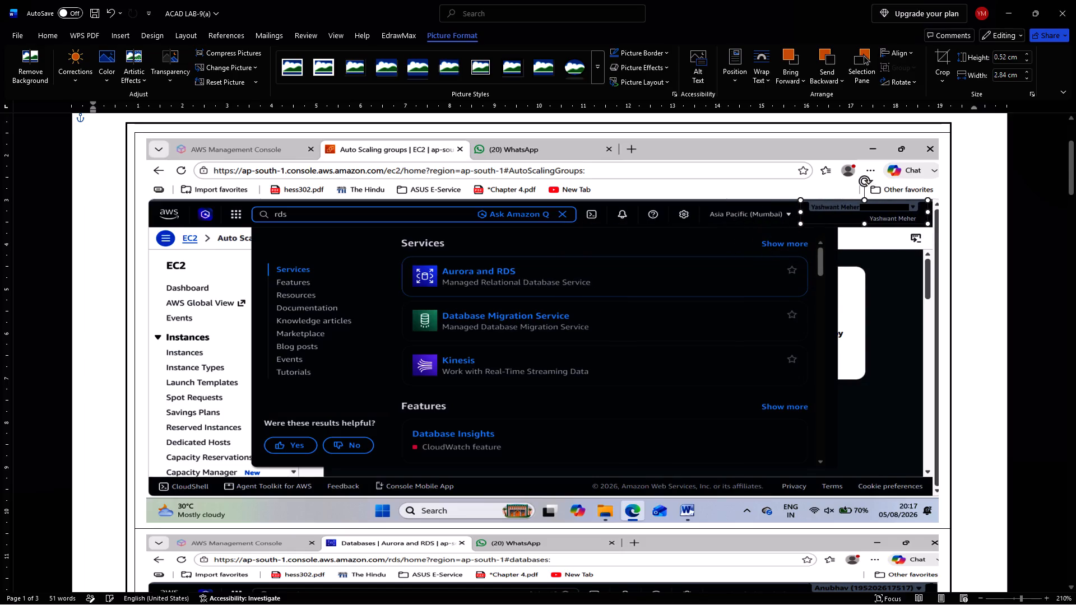
{"action": "left_click_drag", "start_coordinate": [879, 215], "coordinate": [882, 216]}
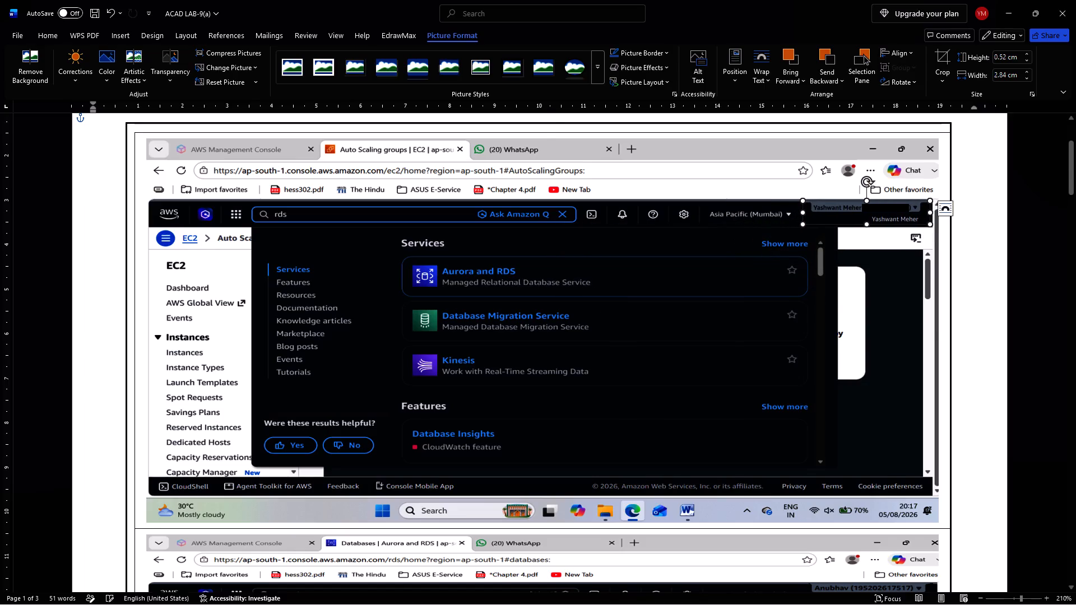
Nudge the label upward and extend its left edge slightly to fit the account name area of the first screenshot.
{"action": "left_click", "coordinate": [882, 267]}
{"action": "left_click", "coordinate": [857, 212]}
{"action": "key", "text": "Up"}
{"action": "left_click", "coordinate": [888, 288]}
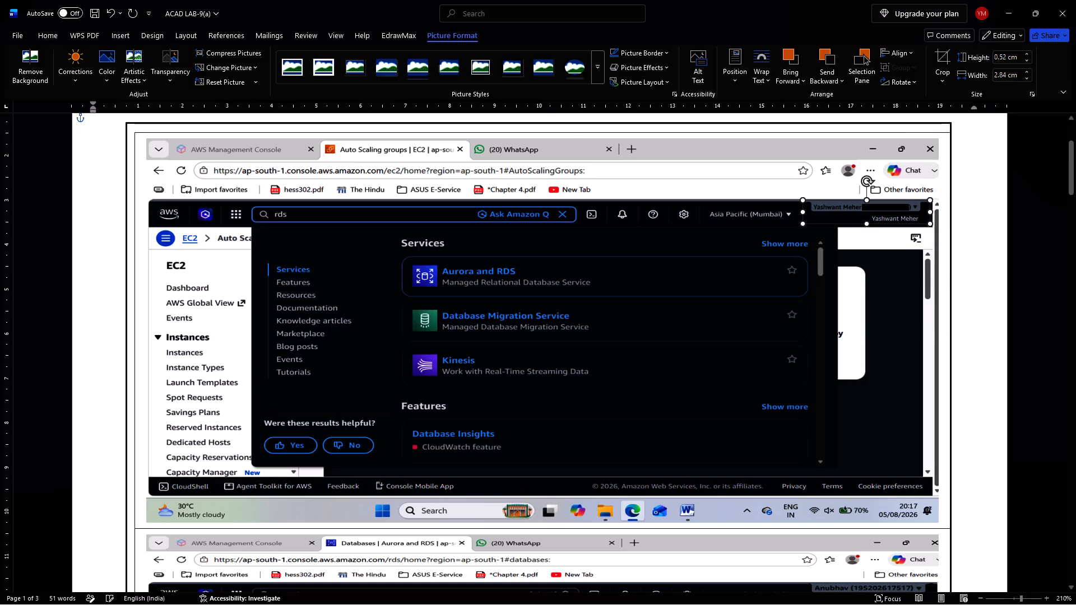
{"action": "left_click", "coordinate": [843, 206]}
{"action": "key", "text": "Up"}
{"action": "left_click", "coordinate": [859, 269]}
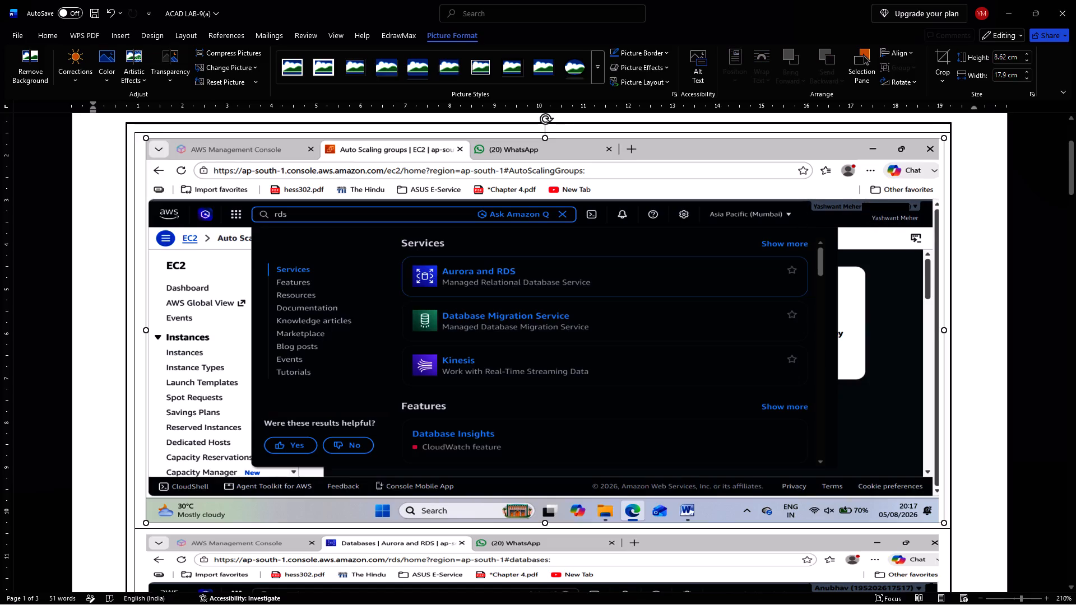
{"action": "left_click", "coordinate": [844, 213]}
{"action": "left_click", "coordinate": [800, 224]}
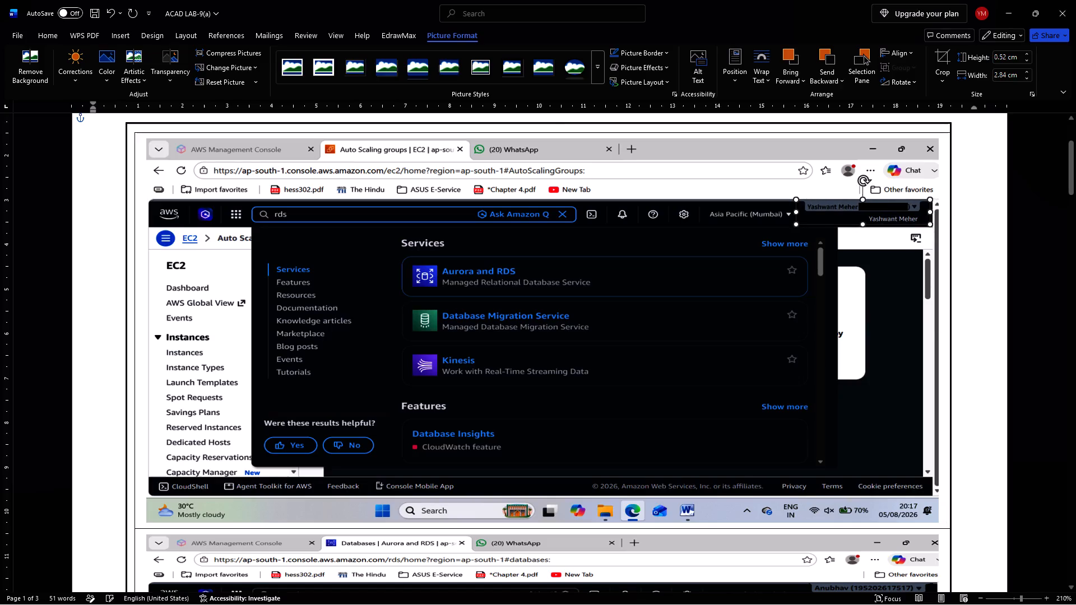
{"action": "left_click", "coordinate": [840, 269]}
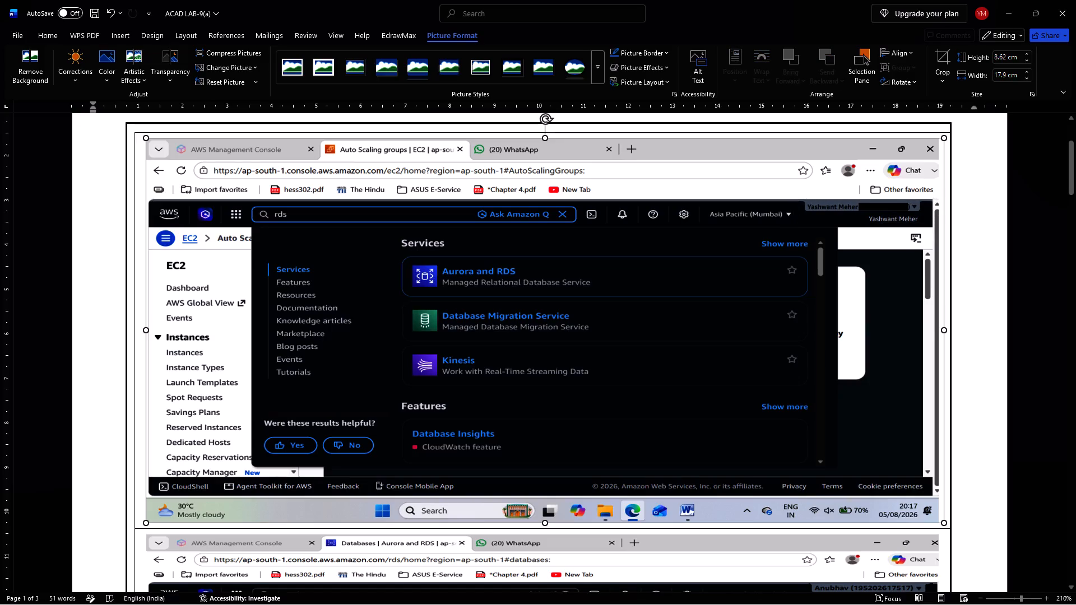
Duplicate the account label from the first screenshot and place the copy over the account name in the Databases screenshot's AWS header.
{"action": "left_click", "coordinate": [874, 219]}
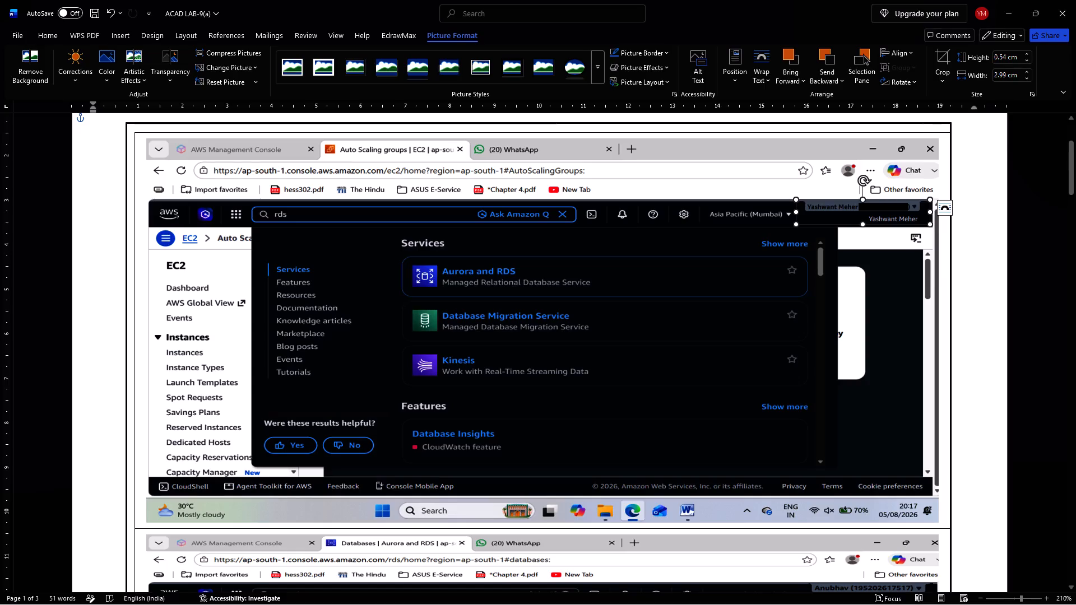
{"action": "key", "text": "ctrl+c"}
{"action": "key", "text": "ctrl+v"}
{"action": "left_click_drag", "start_coordinate": [876, 232], "coordinate": [843, 487]}
{"action": "scroll", "coordinate": [841, 481], "scroll_direction": "down", "scroll_amount": 3}
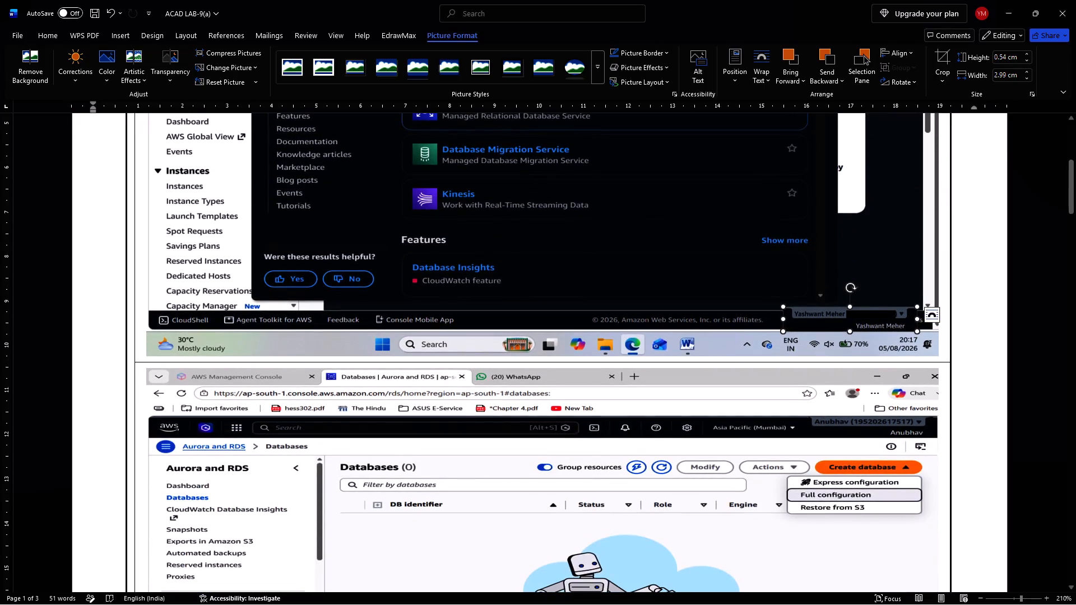
{"action": "left_click_drag", "start_coordinate": [843, 313], "coordinate": [860, 423]}
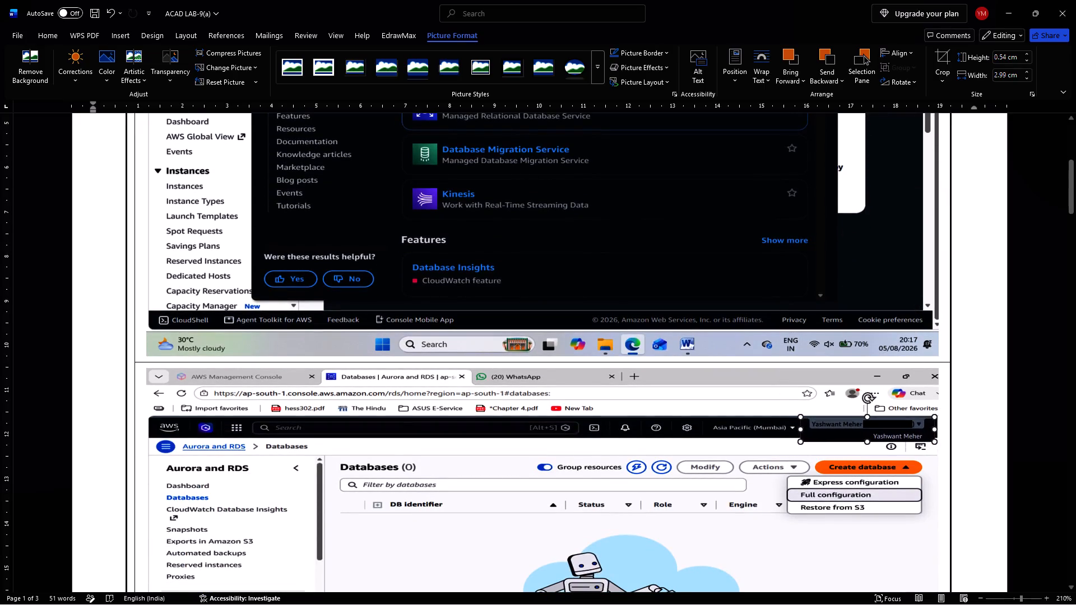
{"action": "left_click_drag", "start_coordinate": [860, 423], "coordinate": [863, 421]}
{"action": "left_click", "coordinate": [851, 461]}
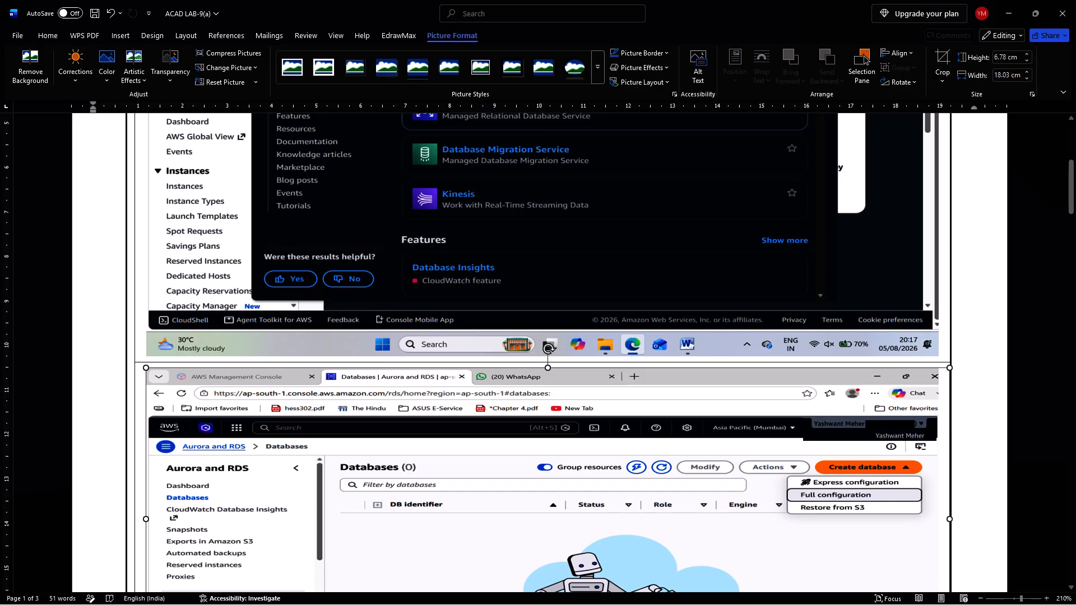
Reduce the height of the Databases screenshot's label to about 0.46 cm so that it fits the black header bar.
{"action": "left_click", "coordinate": [866, 430]}
{"action": "left_click", "coordinate": [869, 441]}
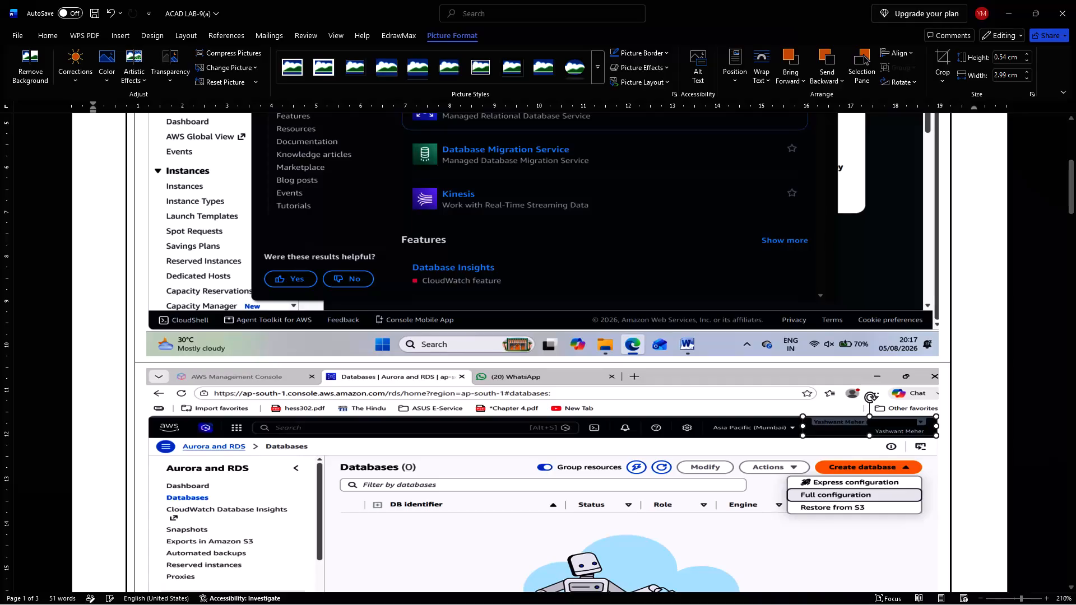
{"action": "left_click", "coordinate": [855, 454]}
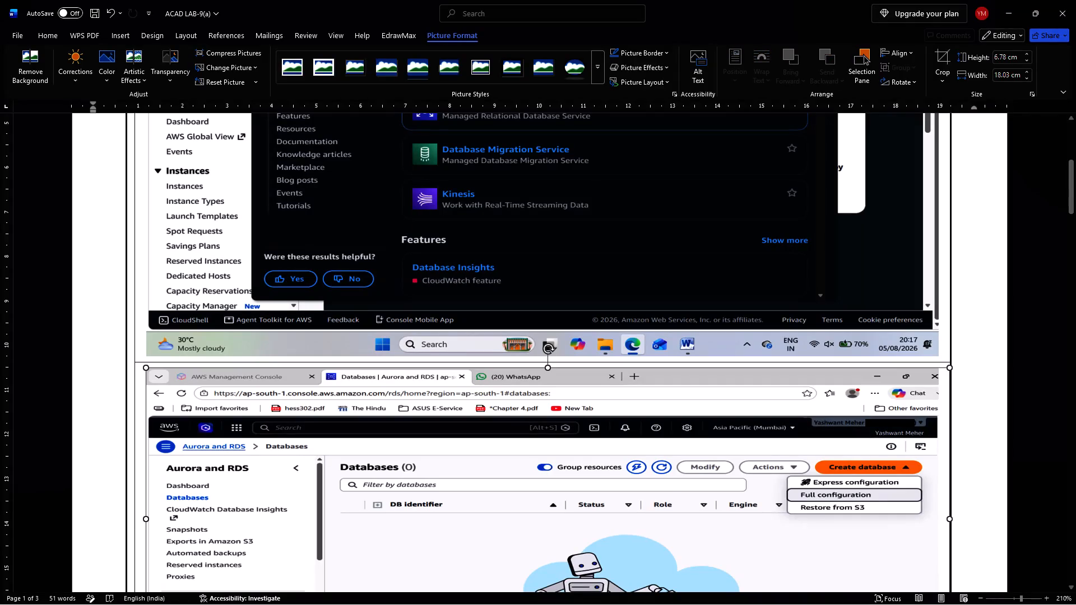
Duplicate the resized label and place the copy over the account name in the Create database screenshot's AWS header.
{"action": "left_click", "coordinate": [841, 426]}
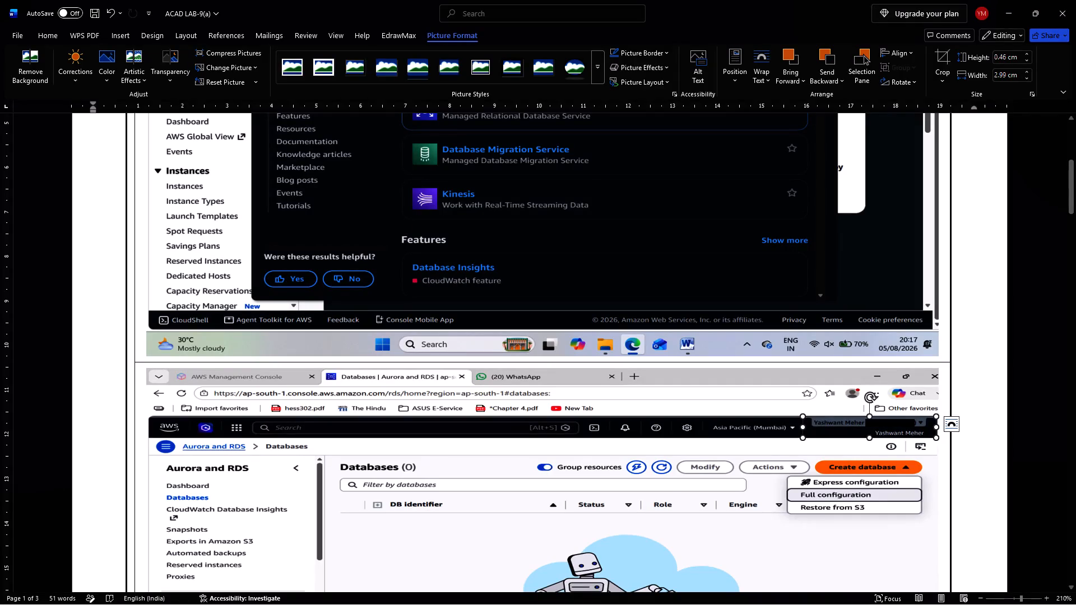
{"action": "key", "text": "ctrl+c"}
{"action": "key", "text": "ctrl+v"}
{"action": "scroll", "coordinate": [795, 421], "scroll_direction": "down", "scroll_amount": 7}
{"action": "scroll", "coordinate": [832, 305], "scroll_direction": "up", "scroll_amount": 1}
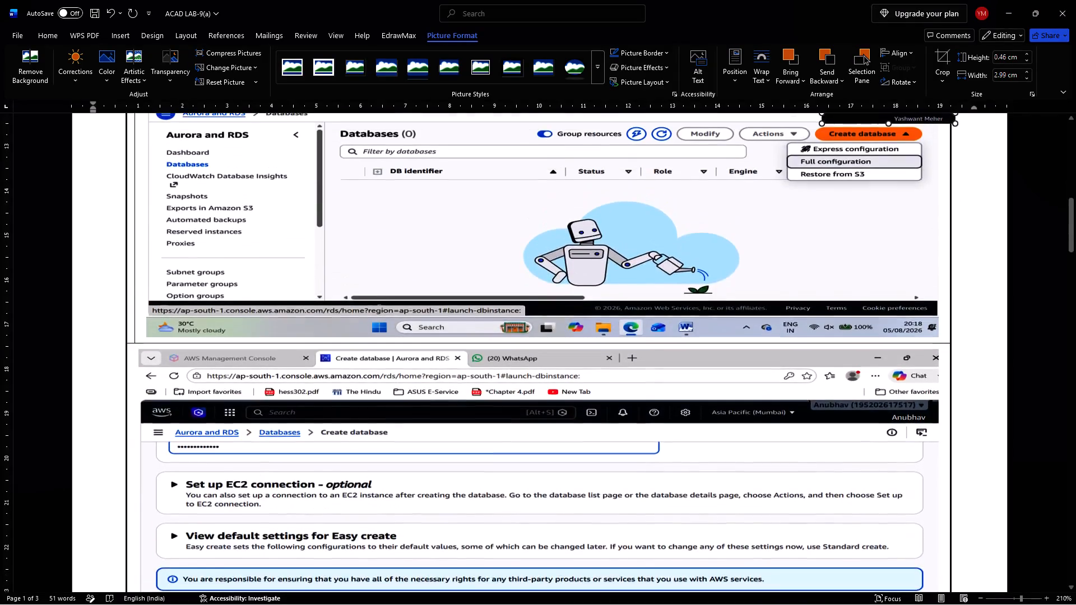
{"action": "scroll", "coordinate": [831, 322], "scroll_direction": "up", "scroll_amount": 3}
{"action": "left_click_drag", "start_coordinate": [871, 281], "coordinate": [848, 532]}
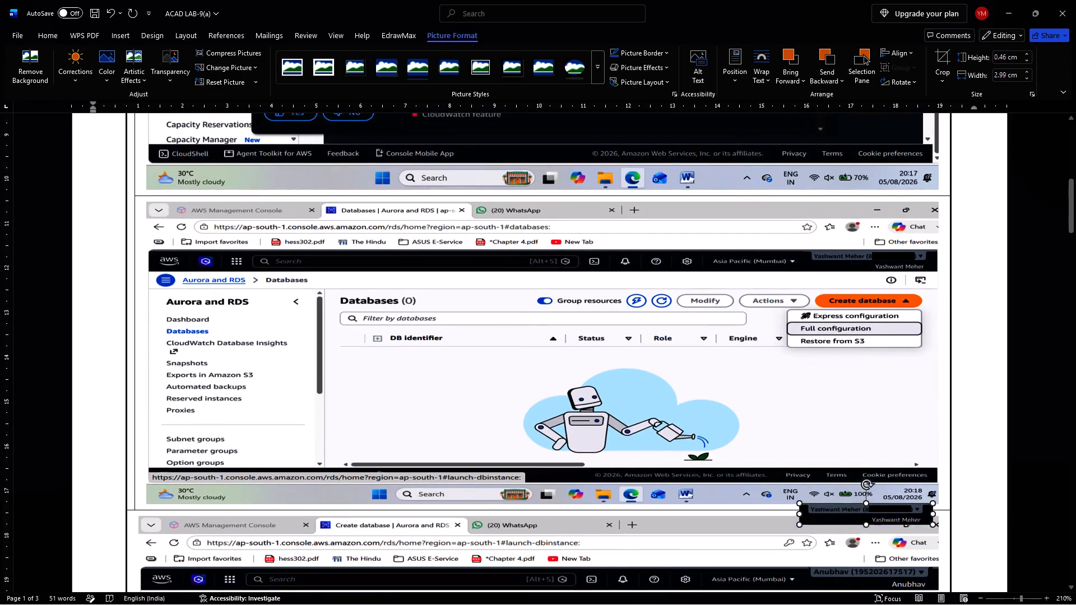
{"action": "left_click_drag", "start_coordinate": [848, 532], "coordinate": [847, 565]}
{"action": "scroll", "coordinate": [791, 494], "scroll_direction": "down", "scroll_amount": 2}
{"action": "left_click_drag", "start_coordinate": [833, 450], "coordinate": [832, 471]}
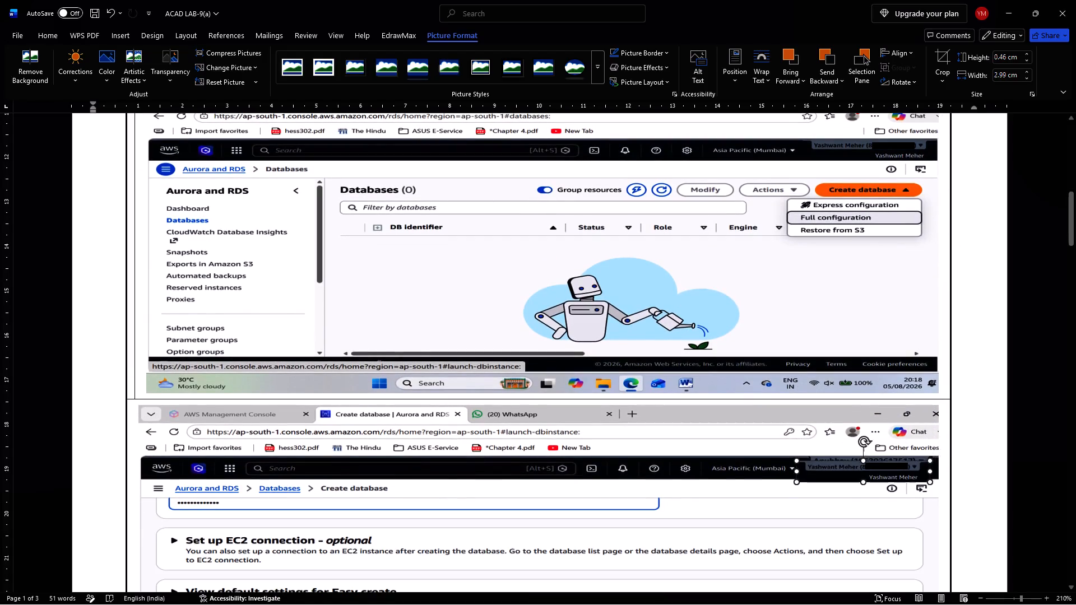
{"action": "left_click_drag", "start_coordinate": [832, 471], "coordinate": [840, 463]}
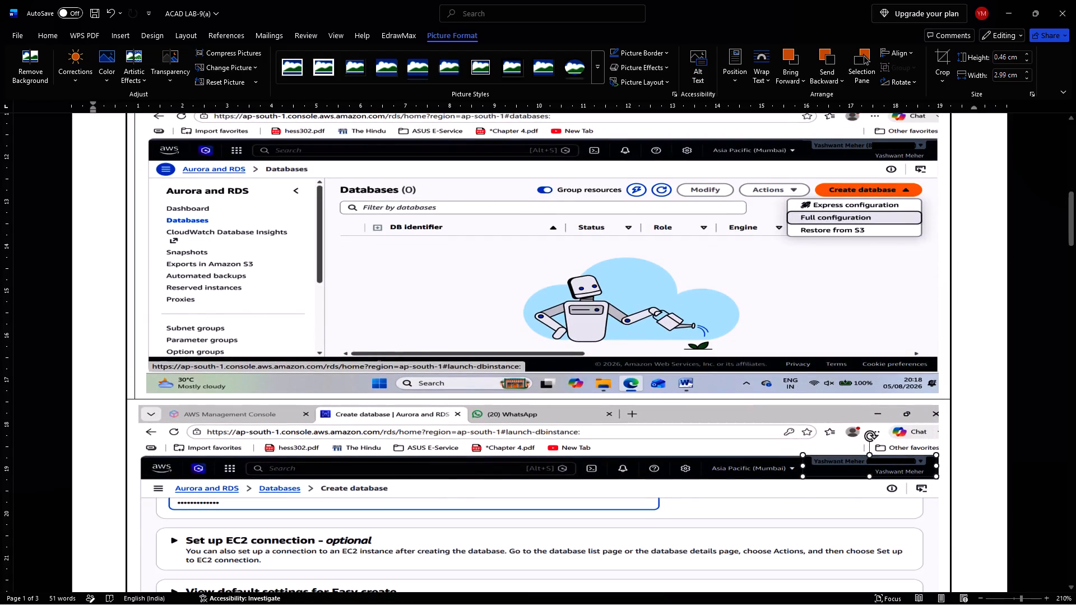
{"action": "left_click_drag", "start_coordinate": [840, 463], "coordinate": [840, 465]}
{"action": "left_click", "coordinate": [837, 492]}
Nudge the label in the Create database screenshot slightly downward to align it with the header bar.
{"action": "left_click", "coordinate": [858, 468]}
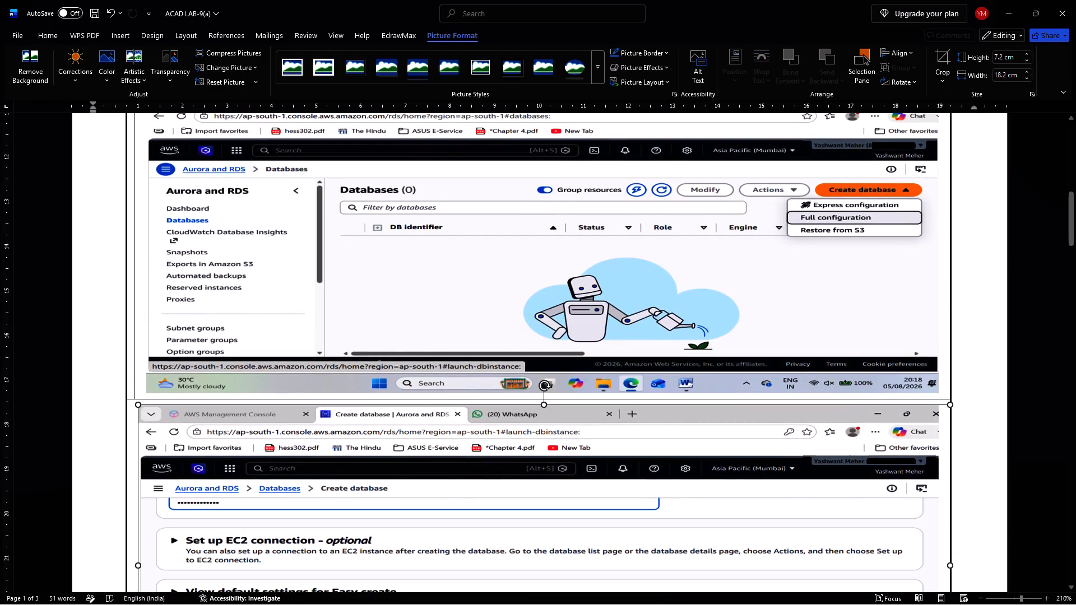
{"action": "key", "text": "Down"}
{"action": "left_click", "coordinate": [1005, 478]}
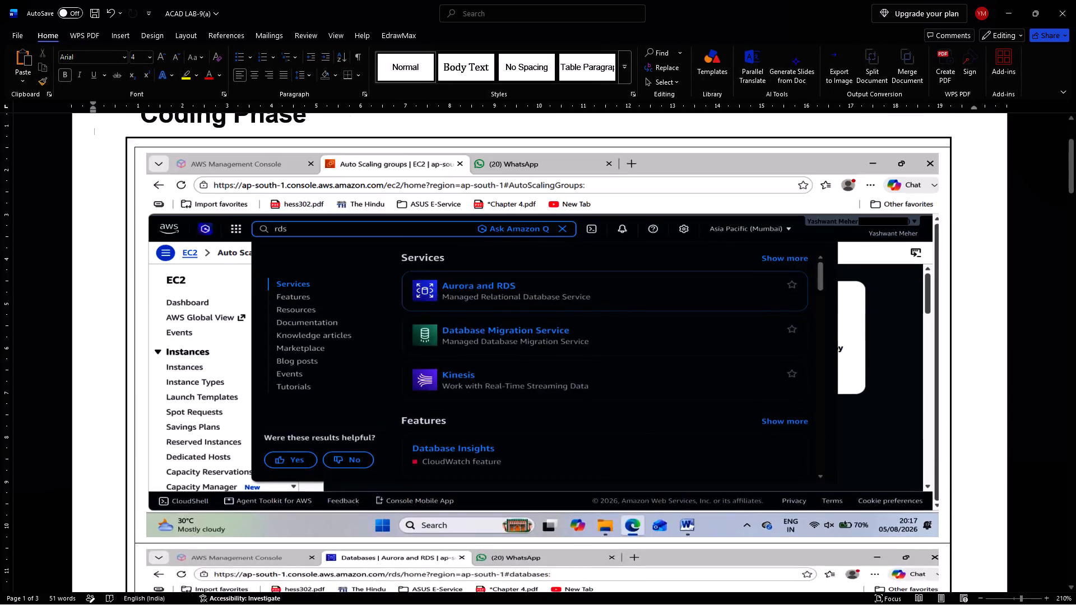
{"action": "scroll", "coordinate": [800, 454], "scroll_direction": "down", "scroll_amount": 6}
{"action": "scroll", "coordinate": [828, 308], "scroll_direction": "down", "scroll_amount": 2}
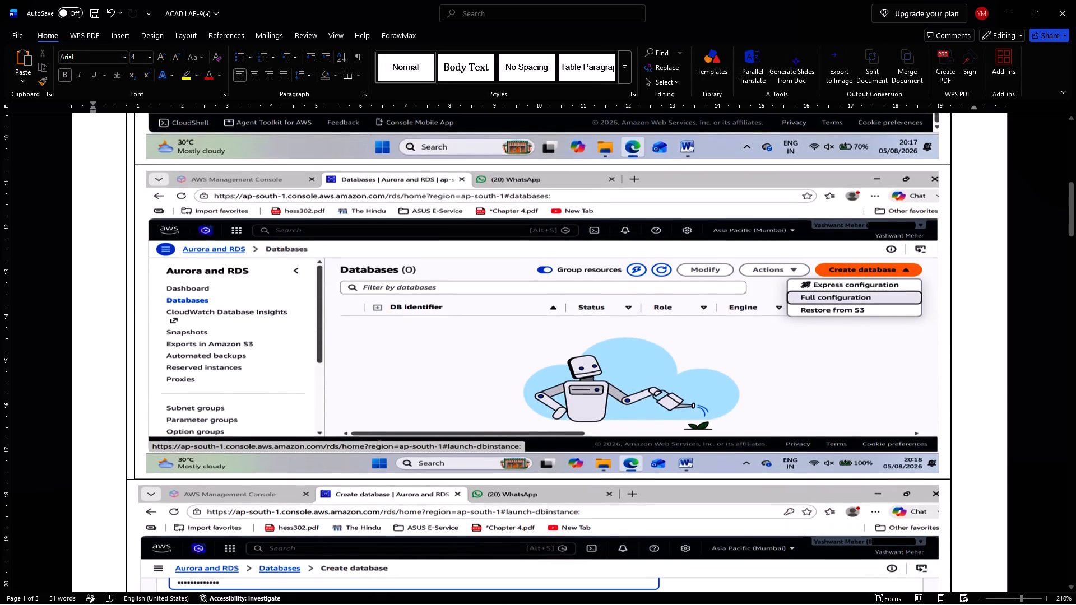
{"action": "scroll", "coordinate": [828, 311], "scroll_direction": "down", "scroll_amount": 1}
{"action": "scroll", "coordinate": [825, 353], "scroll_direction": "up", "scroll_amount": 4}
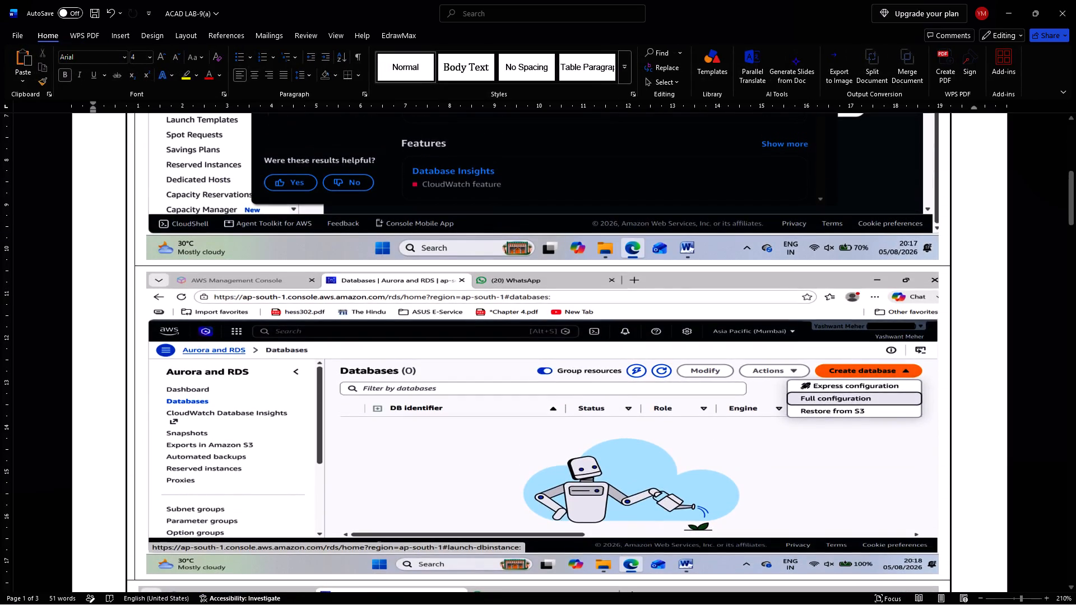
{"action": "scroll", "coordinate": [841, 350], "scroll_direction": "down", "scroll_amount": 5}
{"action": "left_click", "coordinate": [850, 368]}
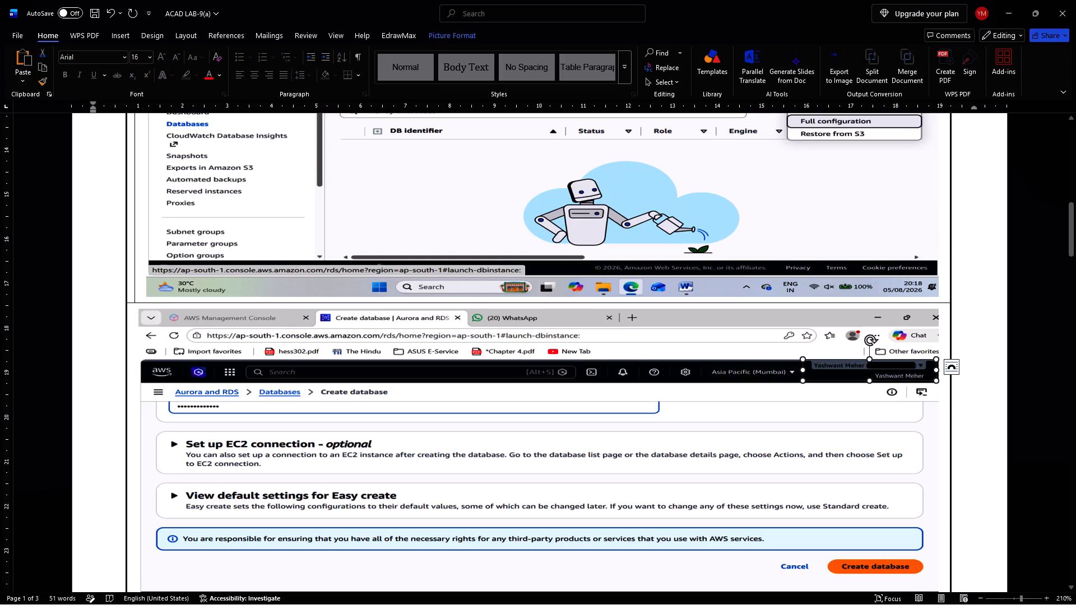
{"action": "key", "text": "Down"}
{"action": "left_click", "coordinate": [704, 379]}
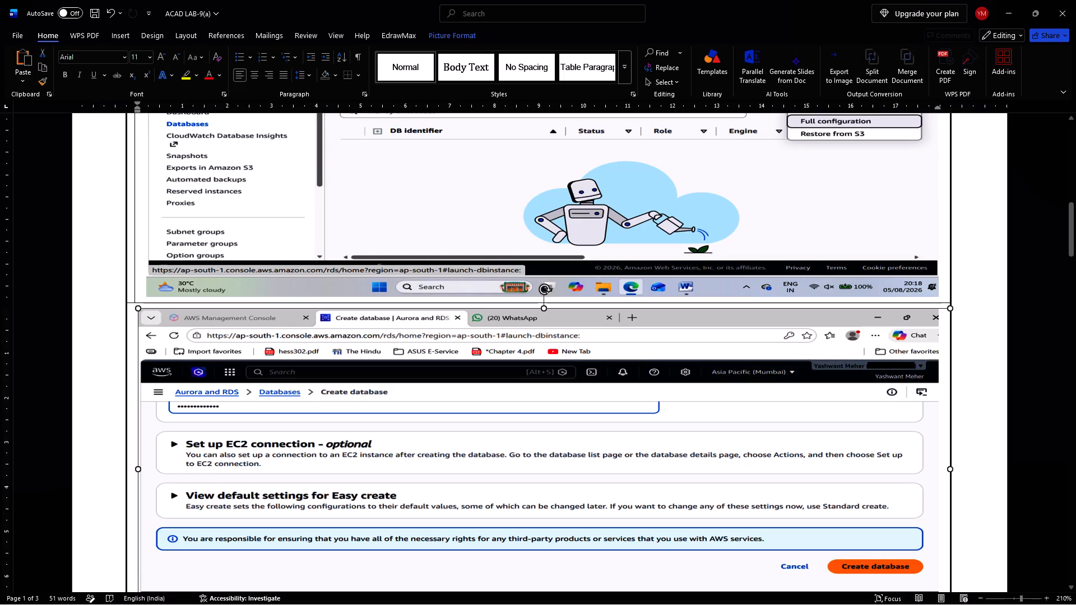
Duplicate the Create database screenshot's label and move the copy over the account name in the Implementation Phase: Final Output screenshot.
{"action": "scroll", "coordinate": [865, 371], "scroll_direction": "down", "scroll_amount": 7}
{"action": "scroll", "coordinate": [854, 369], "scroll_direction": "up", "scroll_amount": 5}
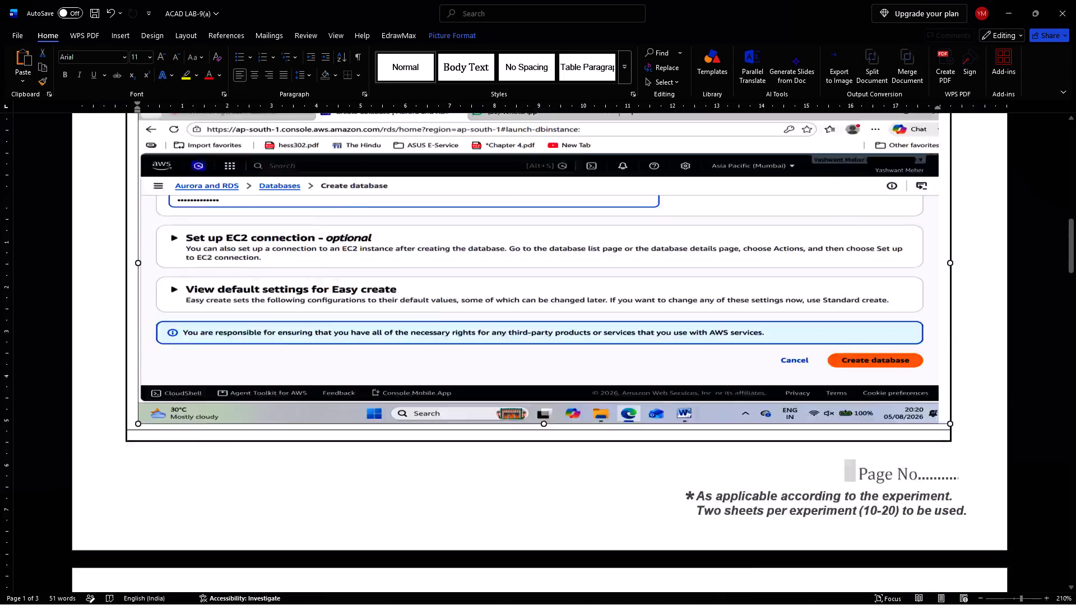
{"action": "scroll", "coordinate": [854, 369], "scroll_direction": "up", "scroll_amount": 1}
{"action": "left_click", "coordinate": [866, 309]}
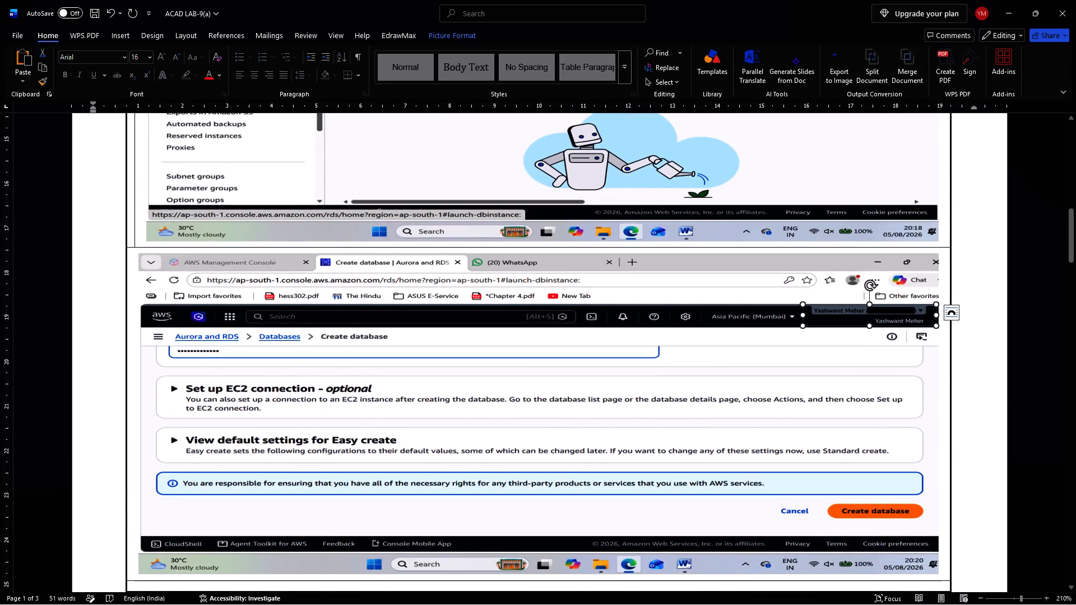
{"action": "key", "text": "ctrl+c"}
{"action": "key", "text": "ctrl+v"}
{"action": "scroll", "coordinate": [861, 323], "scroll_direction": "down", "scroll_amount": 4}
{"action": "scroll", "coordinate": [864, 197], "scroll_direction": "up", "scroll_amount": 2}
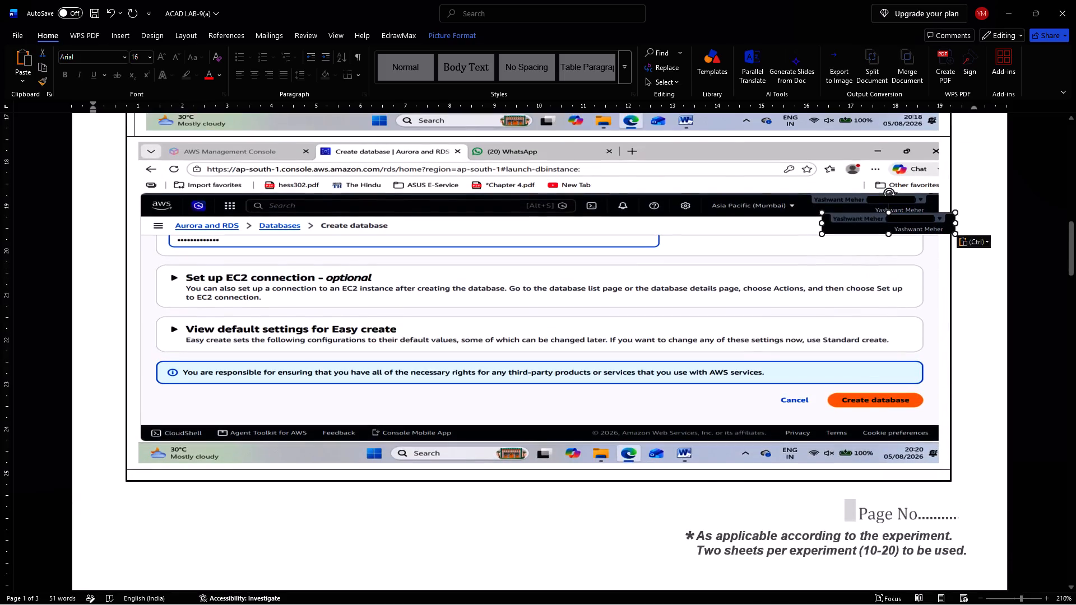
{"action": "left_click_drag", "start_coordinate": [851, 226], "coordinate": [771, 555]}
{"action": "scroll", "coordinate": [771, 555], "scroll_direction": "down", "scroll_amount": 6}
{"action": "left_click_drag", "start_coordinate": [781, 218], "coordinate": [769, 361]}
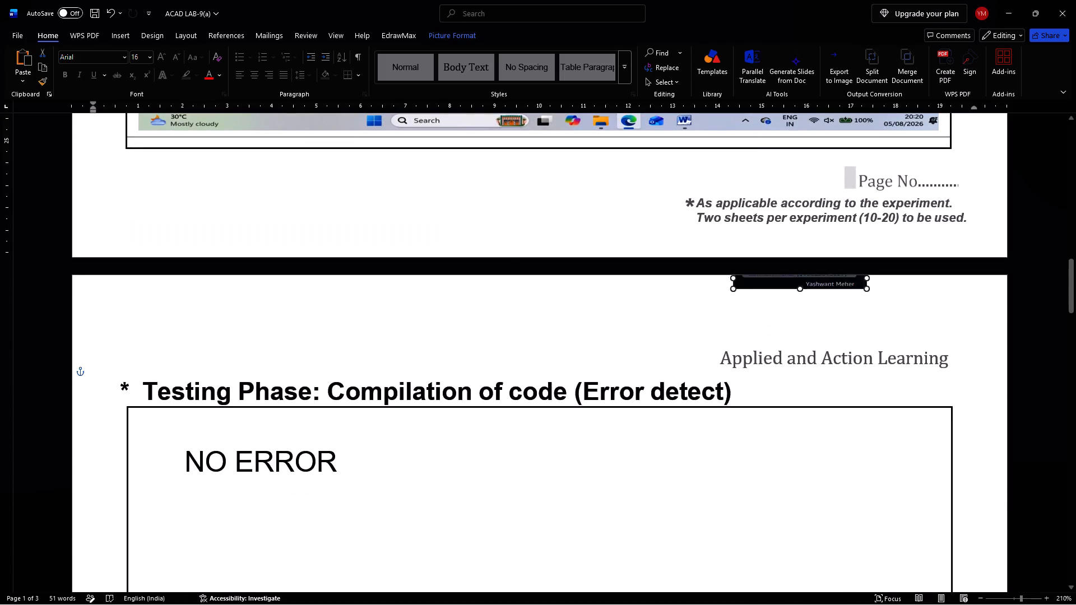
{"action": "left_click_drag", "start_coordinate": [769, 361], "coordinate": [759, 571]}
{"action": "scroll", "coordinate": [759, 562], "scroll_direction": "down", "scroll_amount": 6}
{"action": "left_click_drag", "start_coordinate": [766, 238], "coordinate": [735, 475]}
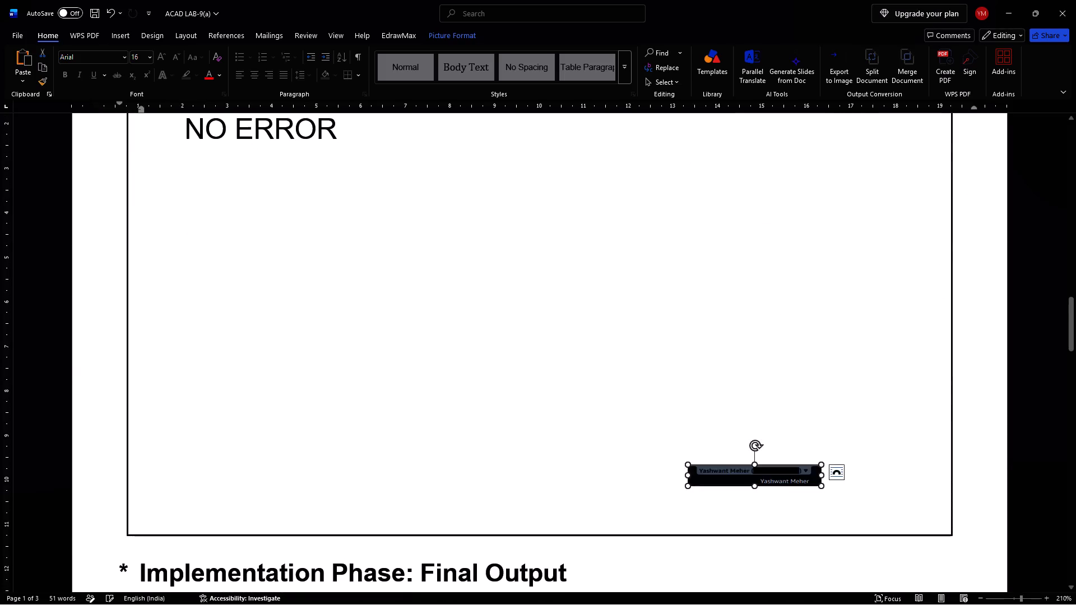
{"action": "scroll", "coordinate": [735, 475], "scroll_direction": "down", "scroll_amount": 4}
{"action": "left_click_drag", "start_coordinate": [744, 254], "coordinate": [753, 288]}
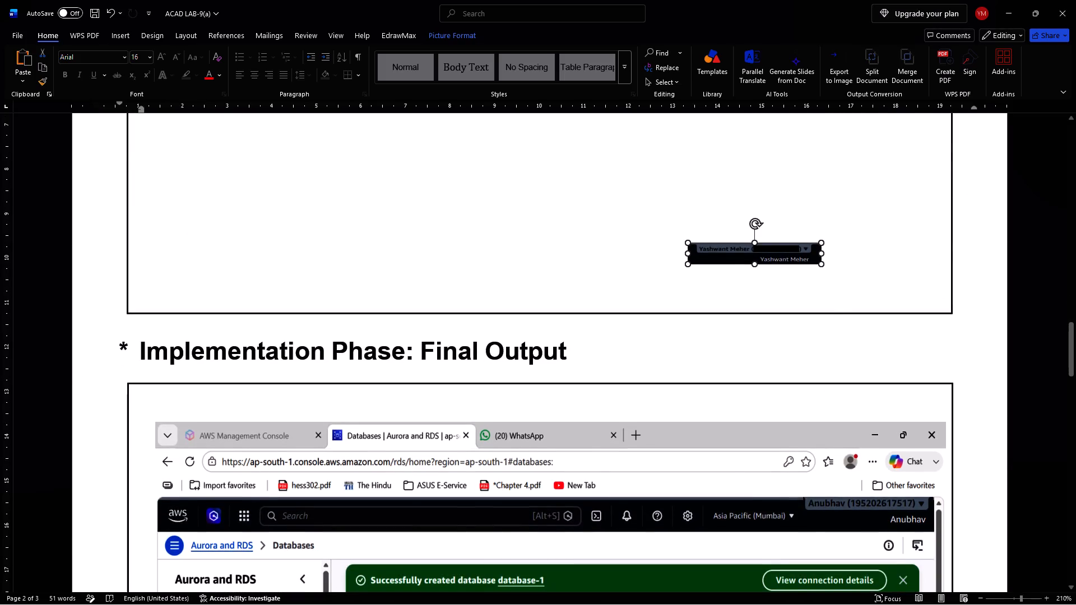
{"action": "left_click_drag", "start_coordinate": [753, 288], "coordinate": [853, 513]}
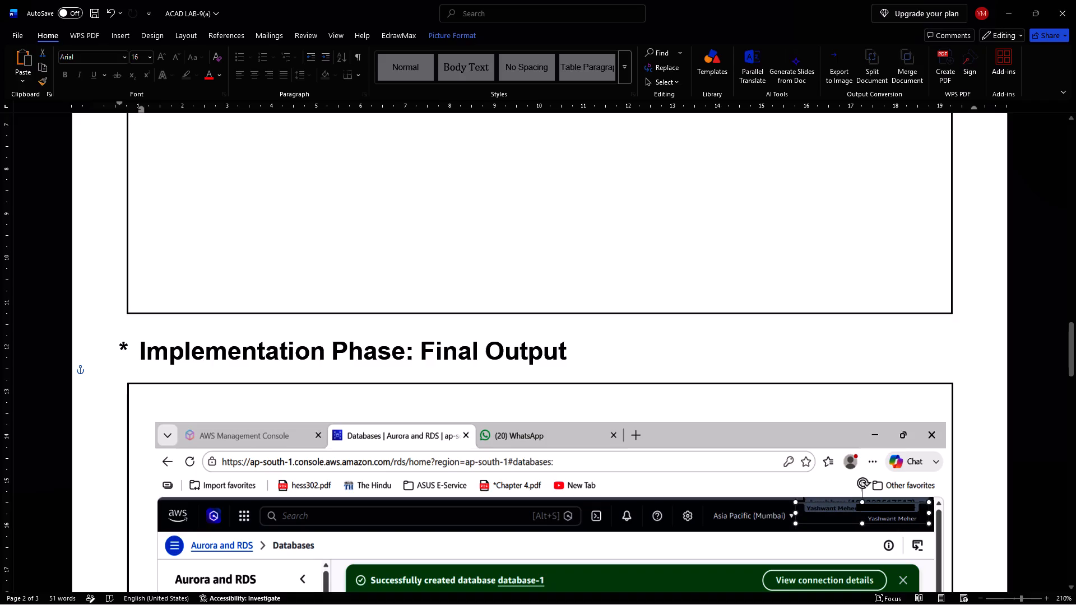
{"action": "left_click_drag", "start_coordinate": [853, 513], "coordinate": [852, 507]}
Enlarge the Final Output label to about 0.66 cm by 3.42 cm and realign it over the account name.
{"action": "left_click", "coordinate": [864, 518]}
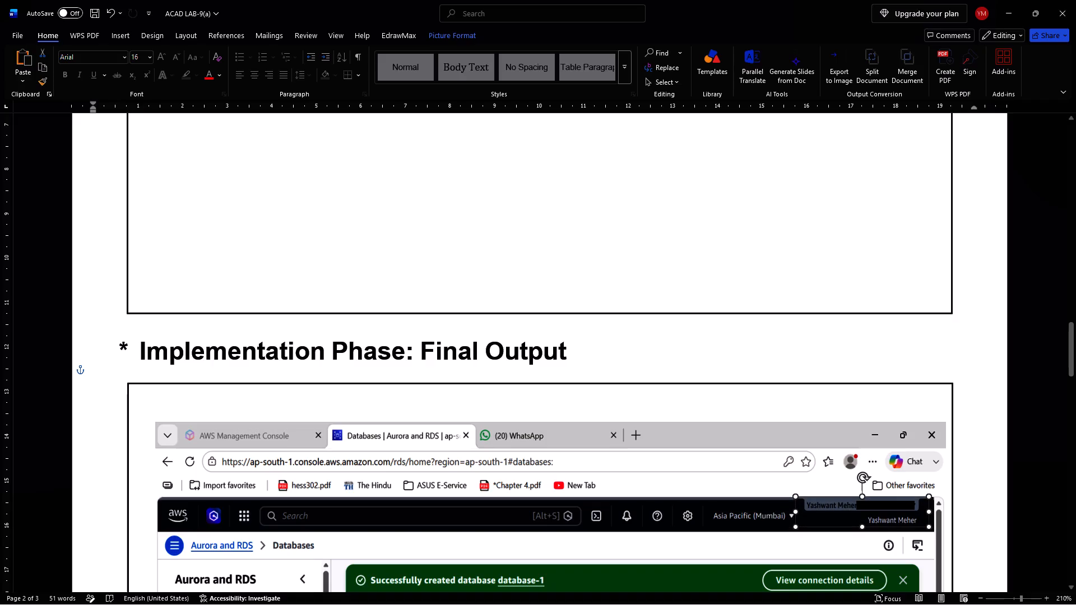
{"action": "left_click", "coordinate": [877, 510]}
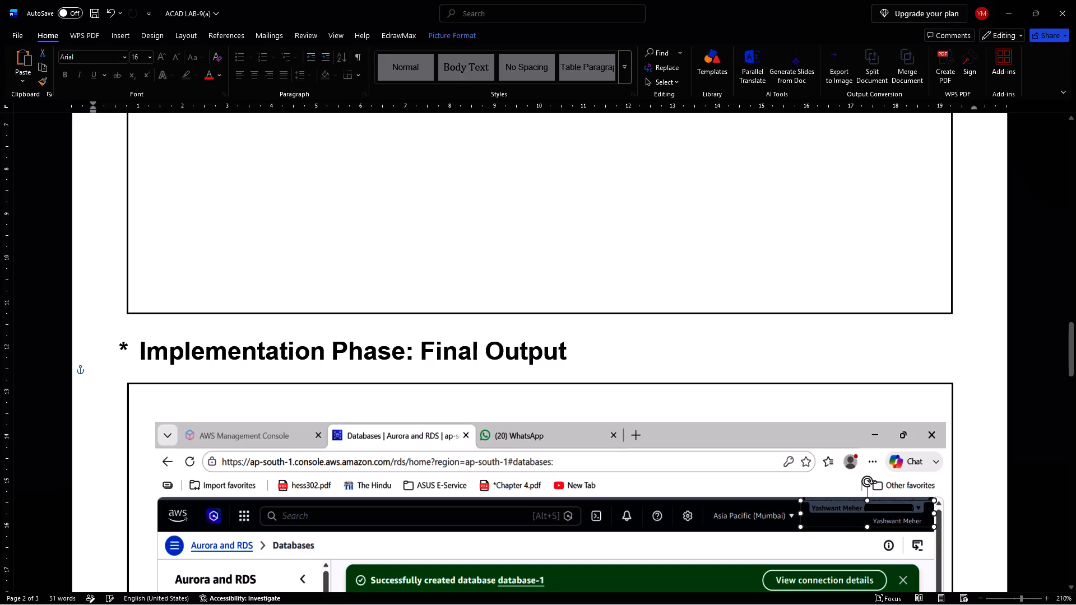
{"action": "left_click_drag", "start_coordinate": [803, 524], "coordinate": [798, 527]}
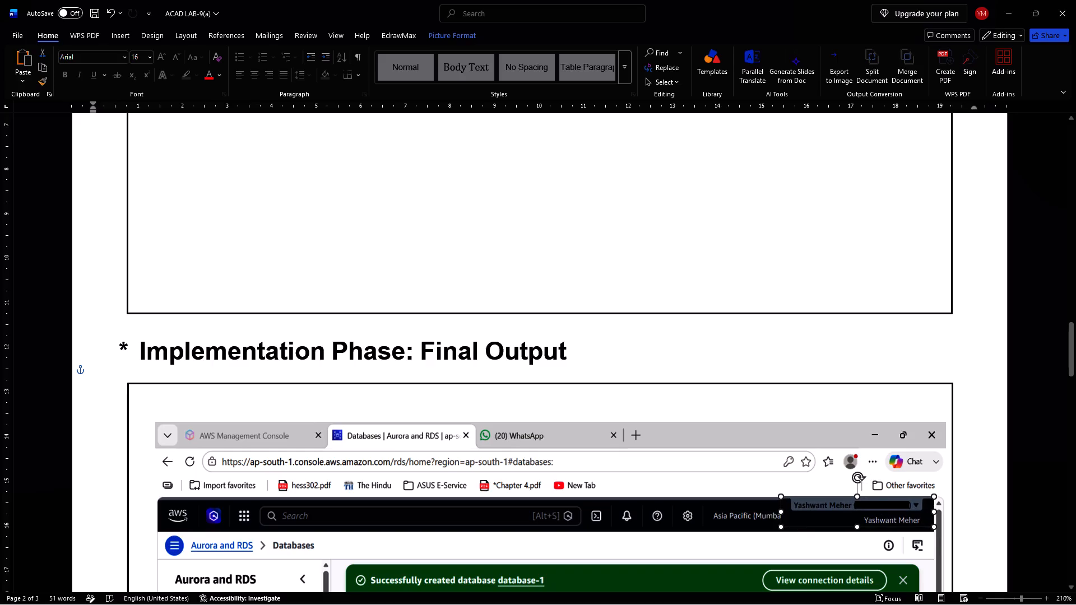
{"action": "left_click_drag", "start_coordinate": [798, 527], "coordinate": [809, 523]}
{"action": "left_click", "coordinate": [863, 509]}
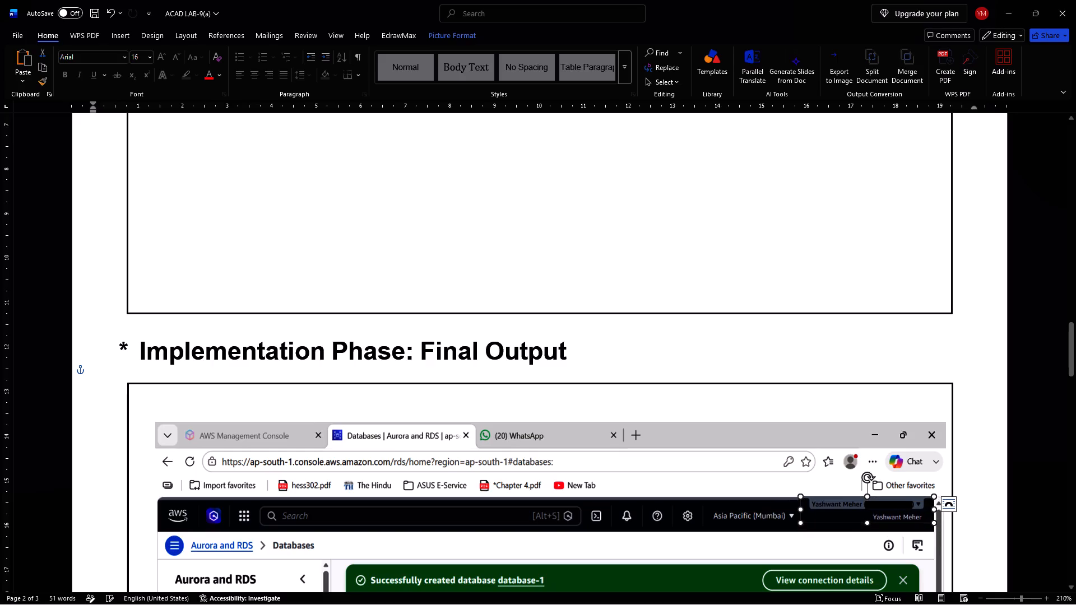
{"action": "left_click", "coordinate": [798, 523]}
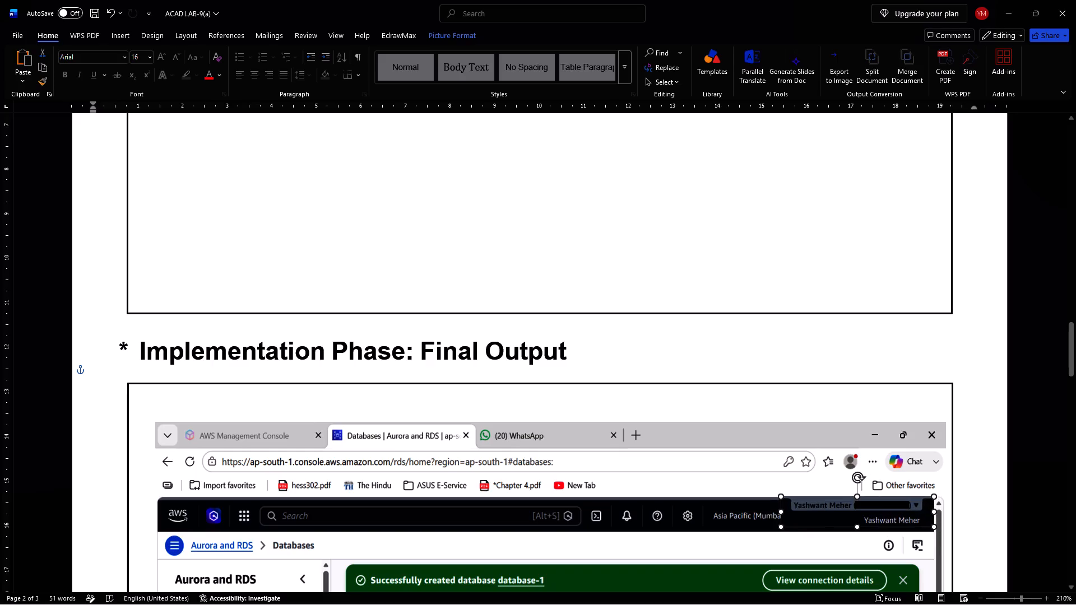
{"action": "left_click_drag", "start_coordinate": [861, 508], "coordinate": [865, 513]}
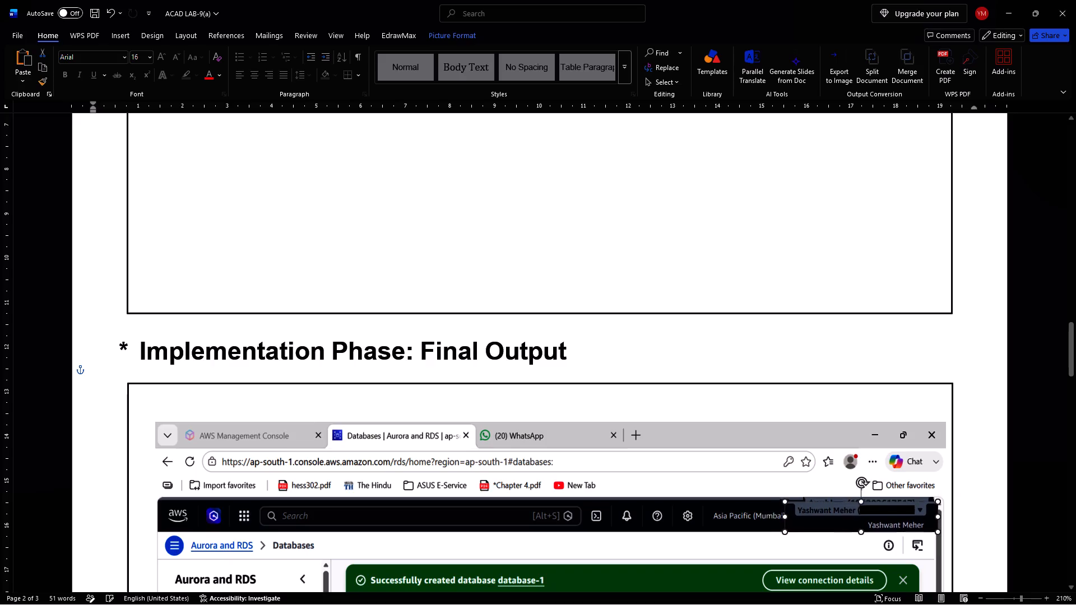
{"action": "left_click_drag", "start_coordinate": [865, 513], "coordinate": [869, 510]}
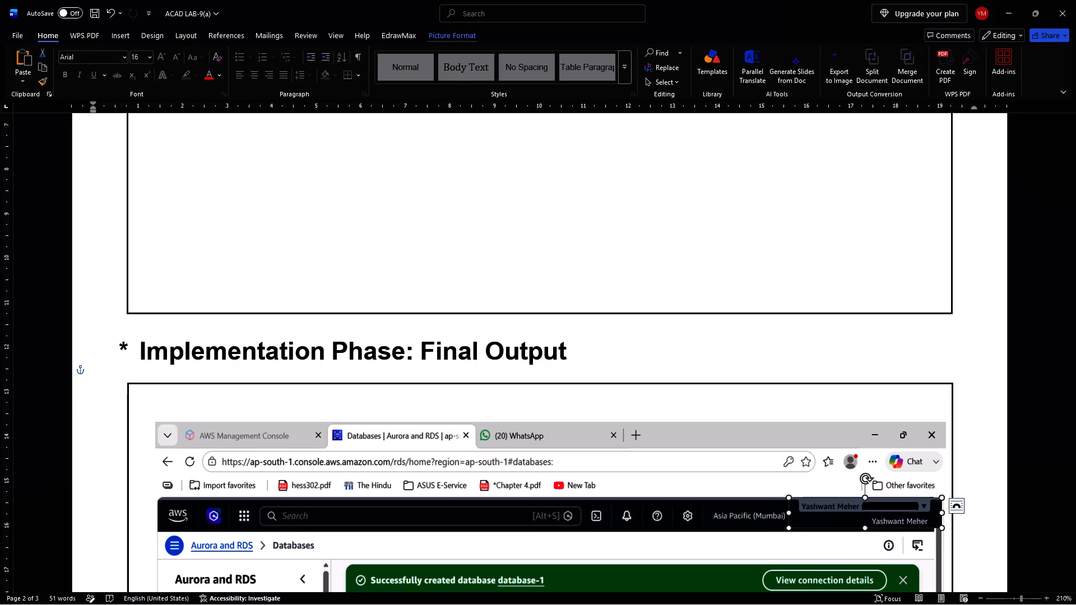
Crop the Final Output label's right and left edges, reducing it to about 0.66 cm by 3.08 cm.
{"action": "left_click", "coordinate": [433, 35]}
{"action": "left_click", "coordinate": [944, 54]}
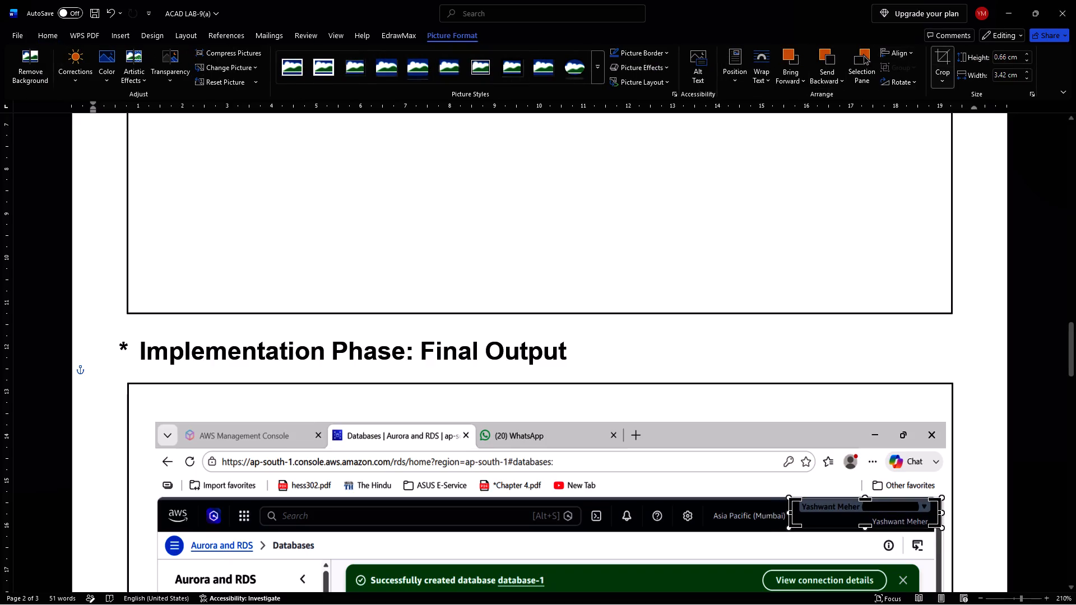
{"action": "left_click_drag", "start_coordinate": [938, 527], "coordinate": [933, 528]}
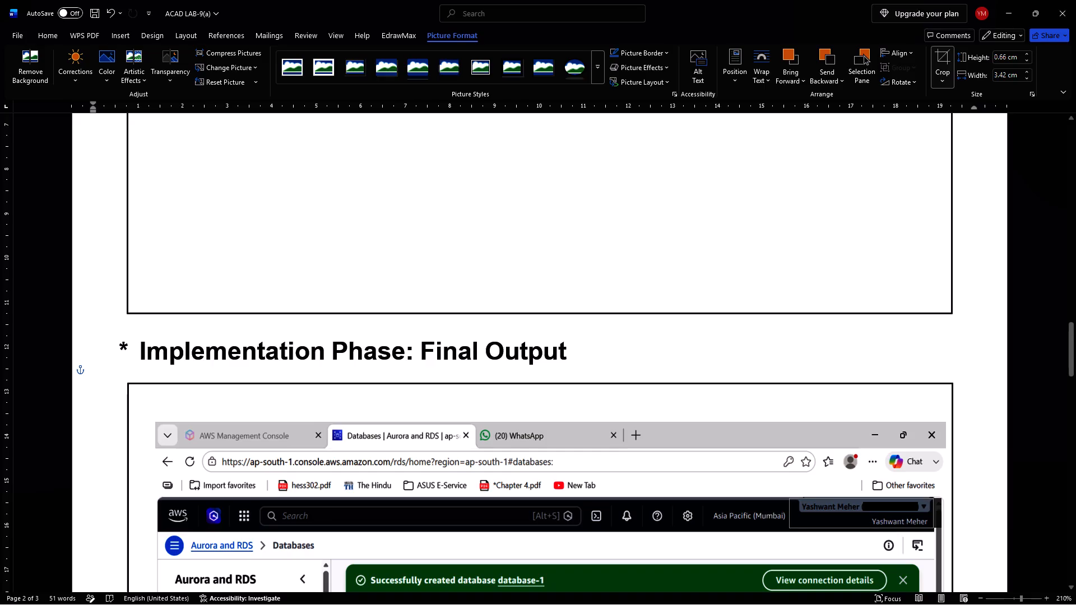
{"action": "left_click_drag", "start_coordinate": [933, 528], "coordinate": [933, 529]}
{"action": "left_click_drag", "start_coordinate": [933, 529], "coordinate": [933, 529]}
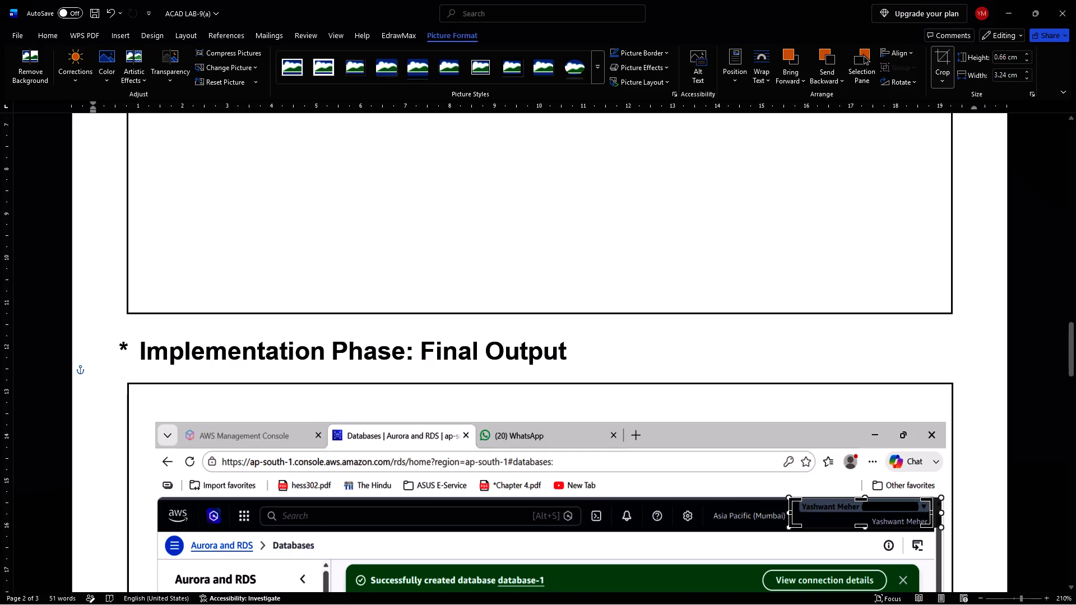
{"action": "left_click", "coordinate": [791, 527]}
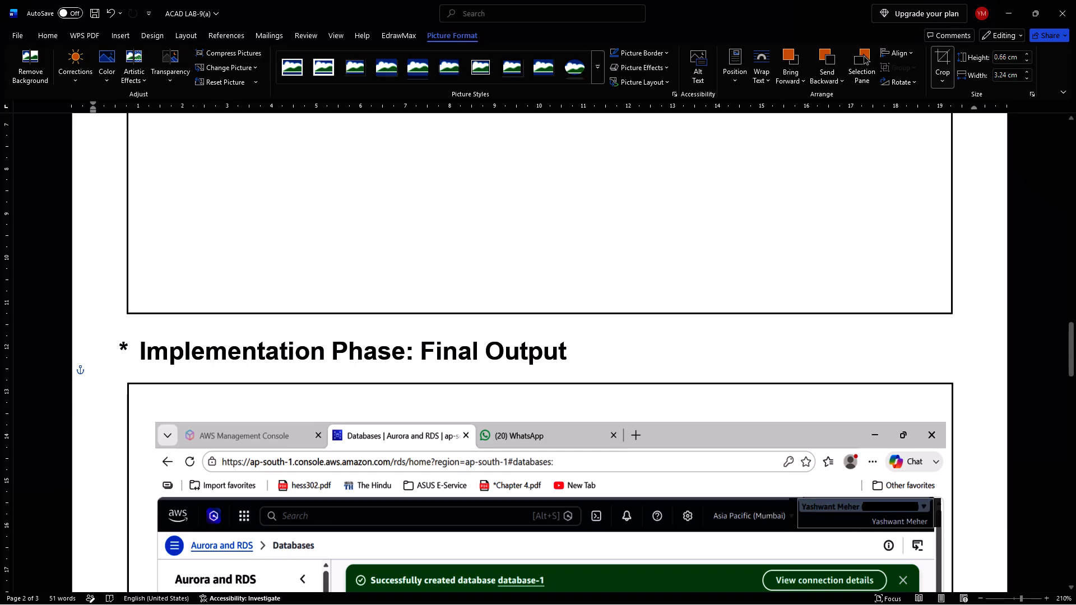
{"action": "key", "text": "Return"}
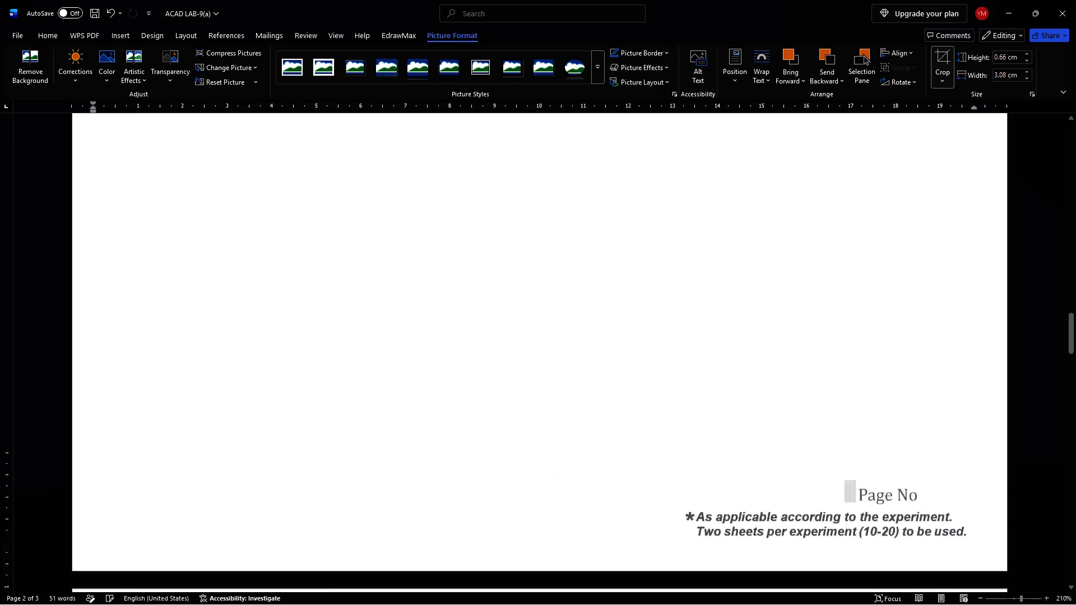
Review the pages around the Create database and Final Output screenshots to check the label placement and page layout.
{"action": "scroll", "coordinate": [743, 475], "scroll_direction": "down", "scroll_amount": 6}
{"action": "scroll", "coordinate": [741, 472], "scroll_direction": "up", "scroll_amount": 14}
{"action": "scroll", "coordinate": [741, 469], "scroll_direction": "down", "scroll_amount": 7}
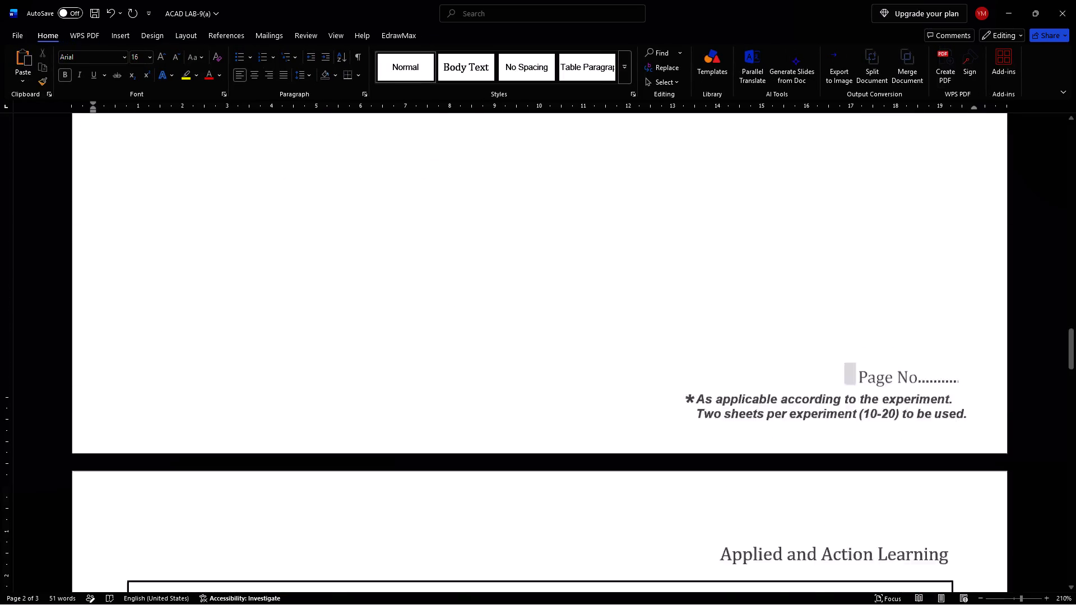
{"action": "scroll", "coordinate": [743, 468], "scroll_direction": "down", "scroll_amount": 9}
{"action": "scroll", "coordinate": [749, 392], "scroll_direction": "up", "scroll_amount": 6}
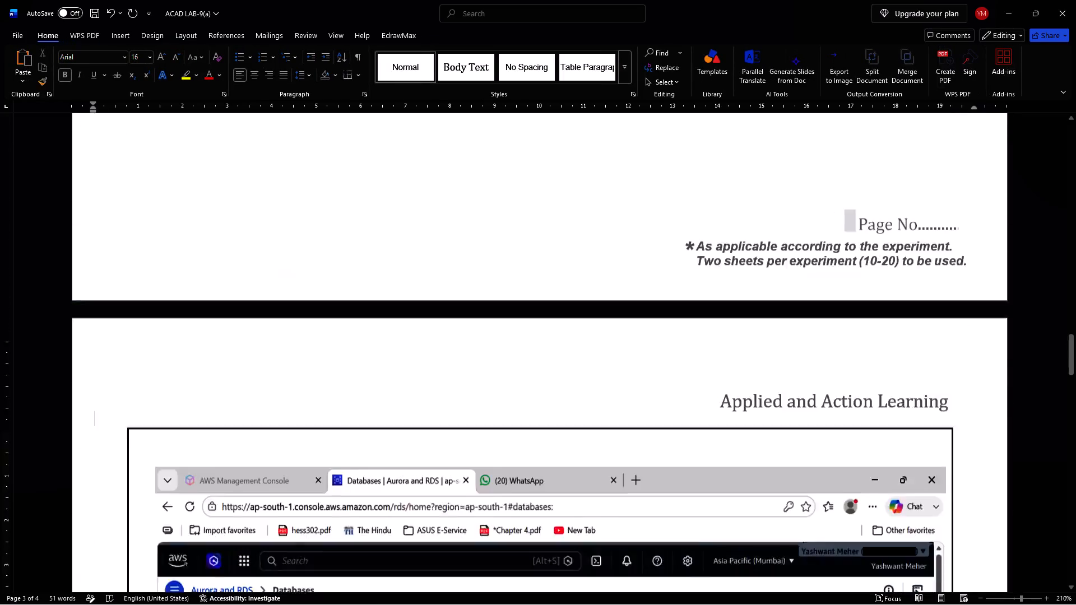
{"action": "scroll", "coordinate": [749, 388], "scroll_direction": "up", "scroll_amount": 19}
{"action": "scroll", "coordinate": [752, 373], "scroll_direction": "up", "scroll_amount": 13}
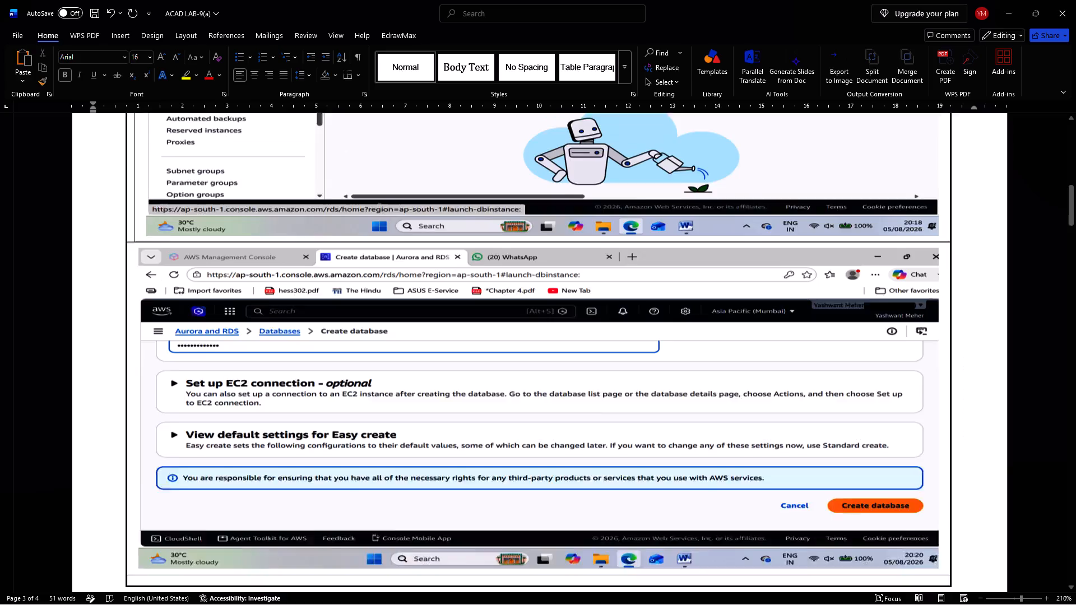
{"action": "scroll", "coordinate": [752, 372], "scroll_direction": "down", "scroll_amount": 20}
{"action": "scroll", "coordinate": [752, 372], "scroll_direction": "down", "scroll_amount": 17}
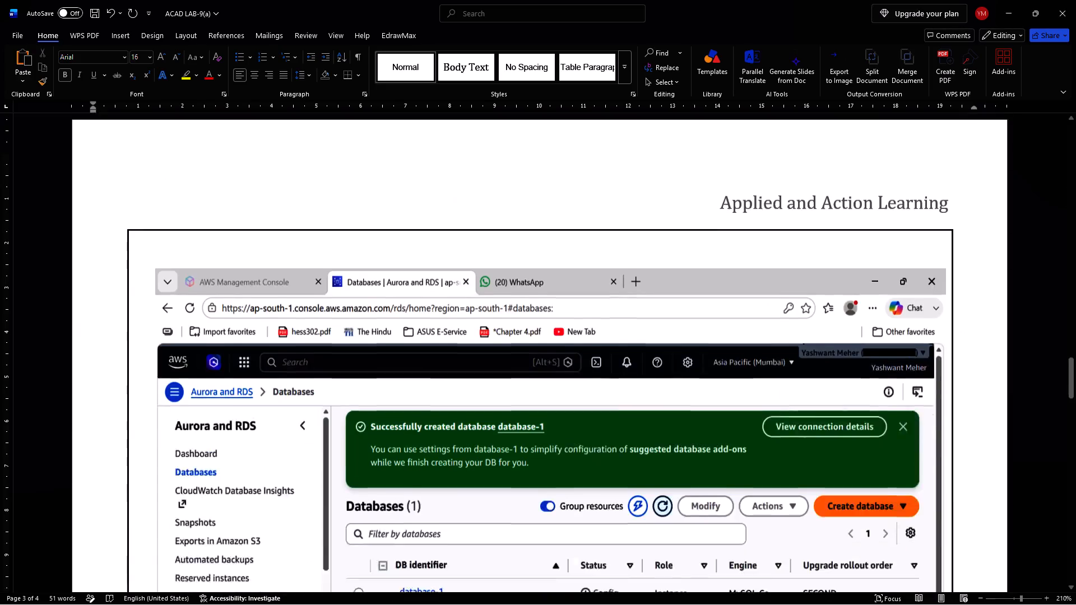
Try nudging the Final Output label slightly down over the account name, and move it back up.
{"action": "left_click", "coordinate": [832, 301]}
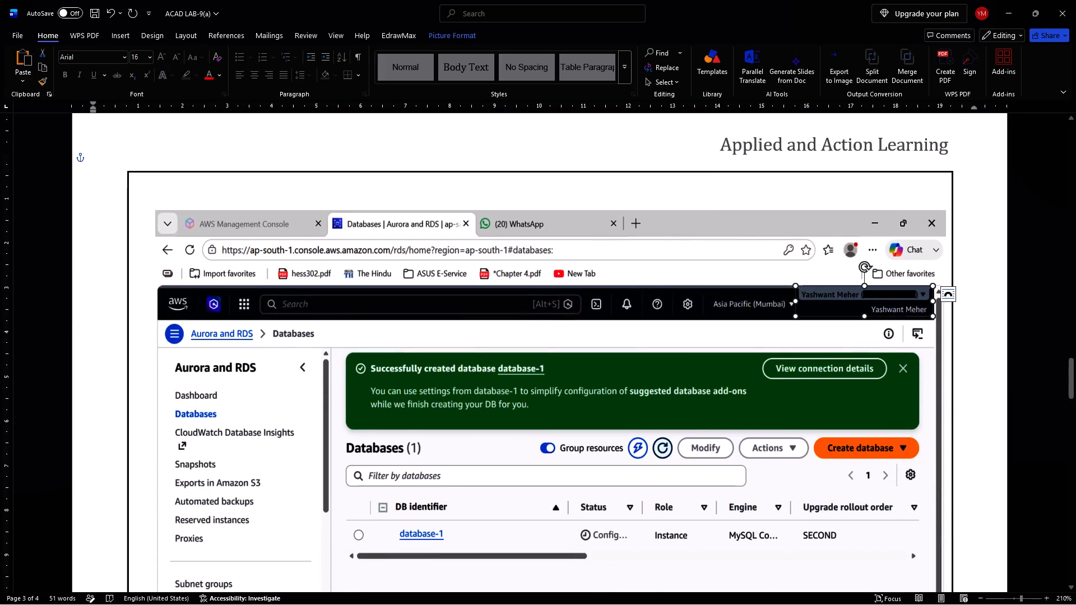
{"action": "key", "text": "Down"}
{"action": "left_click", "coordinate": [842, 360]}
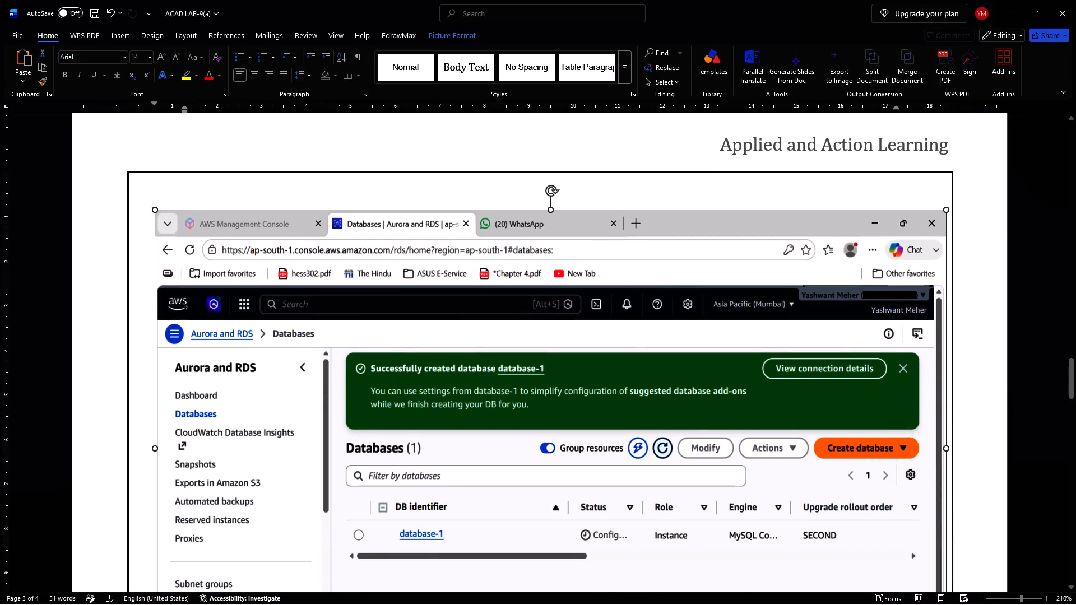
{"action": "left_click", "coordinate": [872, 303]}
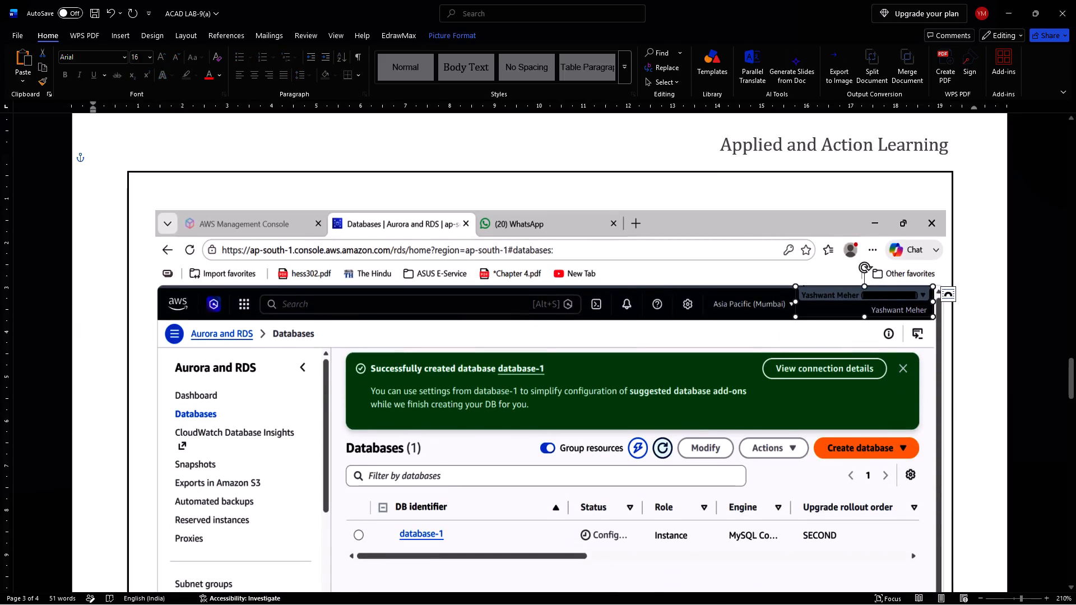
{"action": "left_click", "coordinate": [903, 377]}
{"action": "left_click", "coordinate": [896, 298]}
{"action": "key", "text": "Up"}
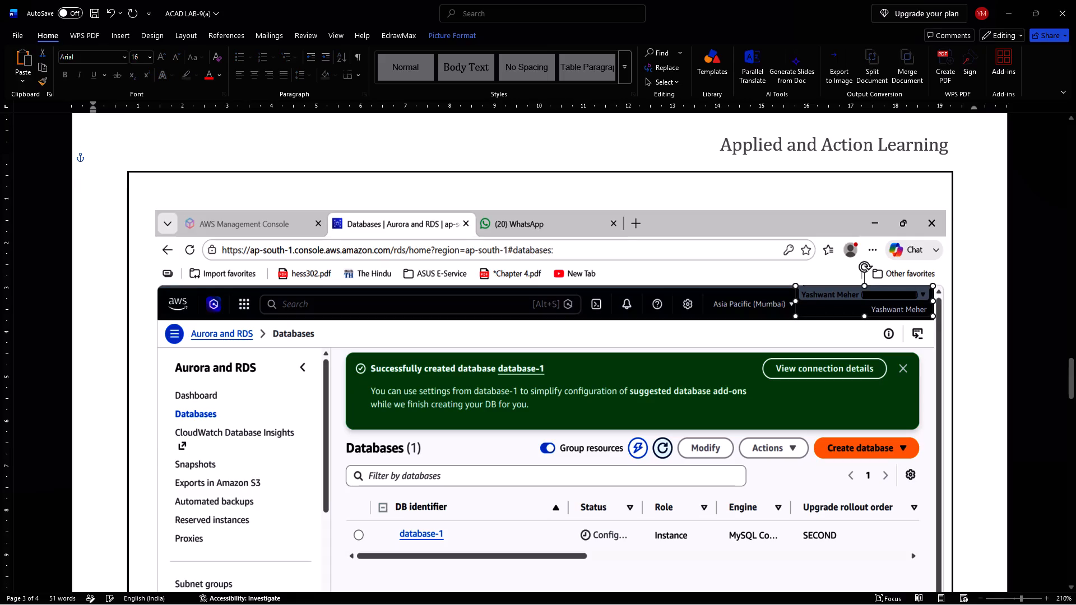
Check the Final Output label's alignment with the AWS header and review the rest of the document through the signature section.
{"action": "left_click", "coordinate": [901, 361]}
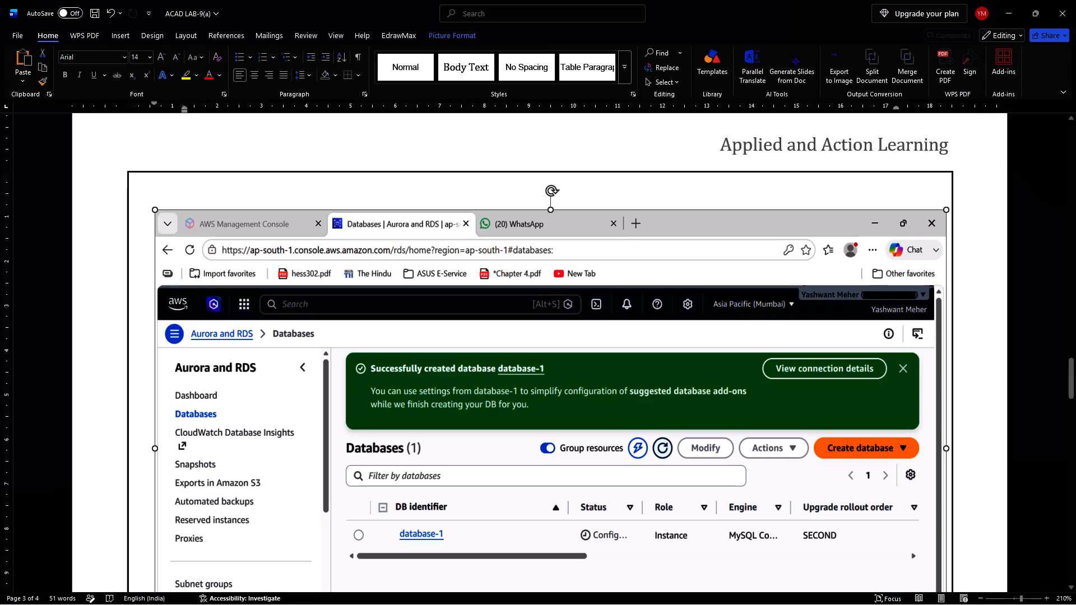
{"action": "left_click", "coordinate": [847, 305]}
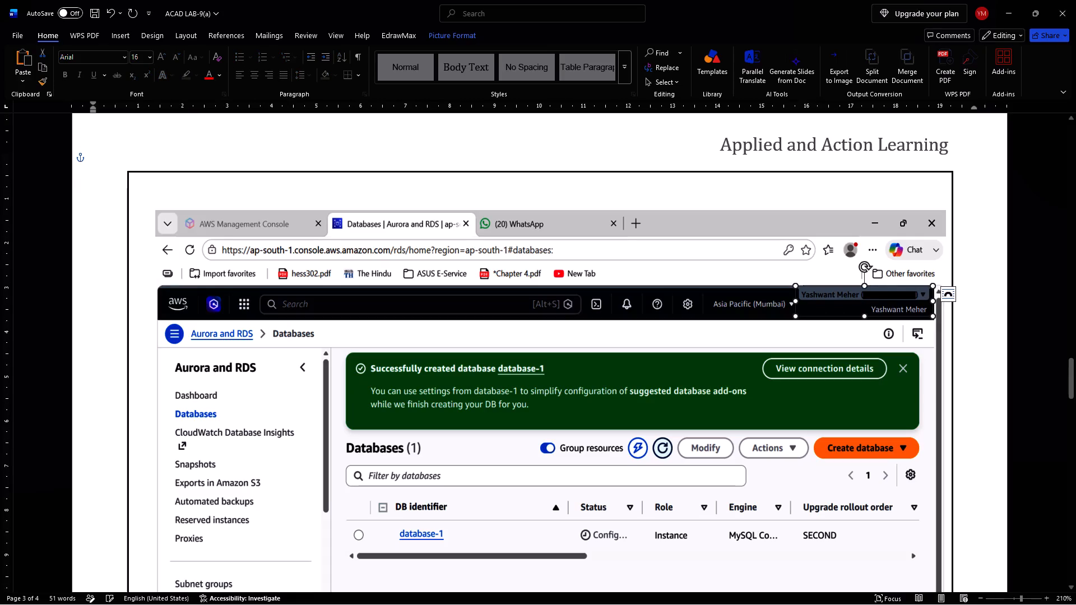
{"action": "left_click", "coordinate": [864, 285]}
{"action": "left_click", "coordinate": [820, 375]}
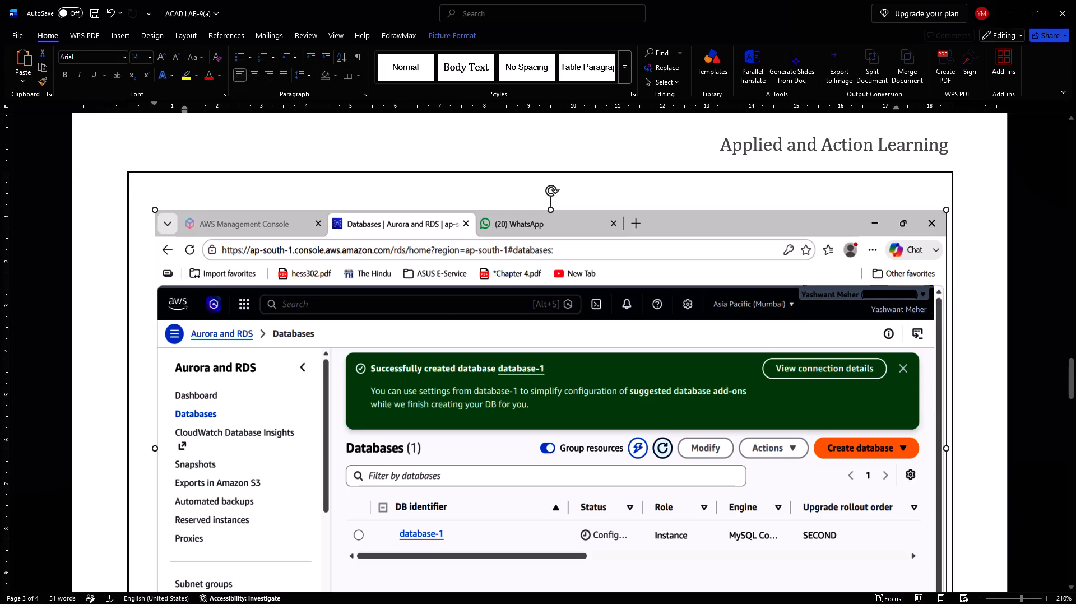
{"action": "scroll", "coordinate": [827, 342], "scroll_direction": "down", "scroll_amount": 1}
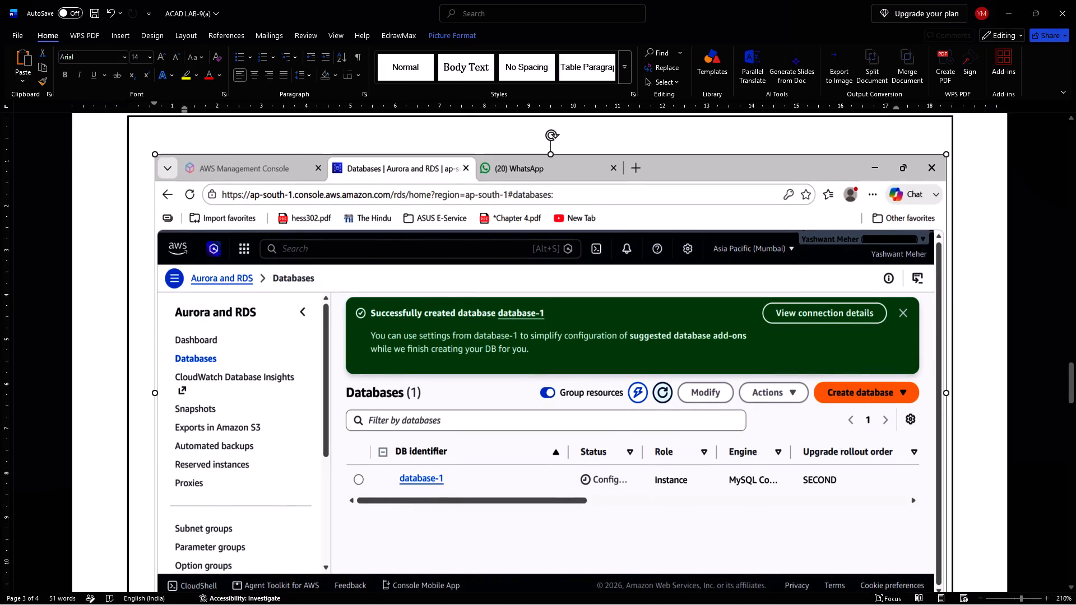
{"action": "scroll", "coordinate": [781, 297], "scroll_direction": "down", "scroll_amount": 20}
{"action": "scroll", "coordinate": [783, 297], "scroll_direction": "down", "scroll_amount": 8}
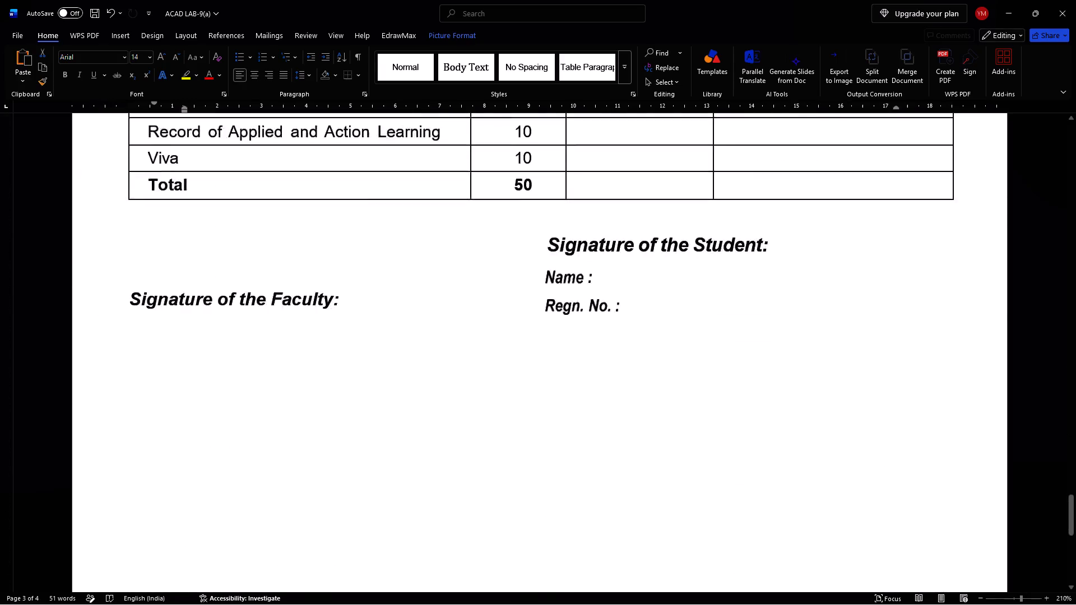
{"action": "scroll", "coordinate": [783, 297], "scroll_direction": "up", "scroll_amount": 20}
{"action": "scroll", "coordinate": [783, 297], "scroll_direction": "up", "scroll_amount": 8}
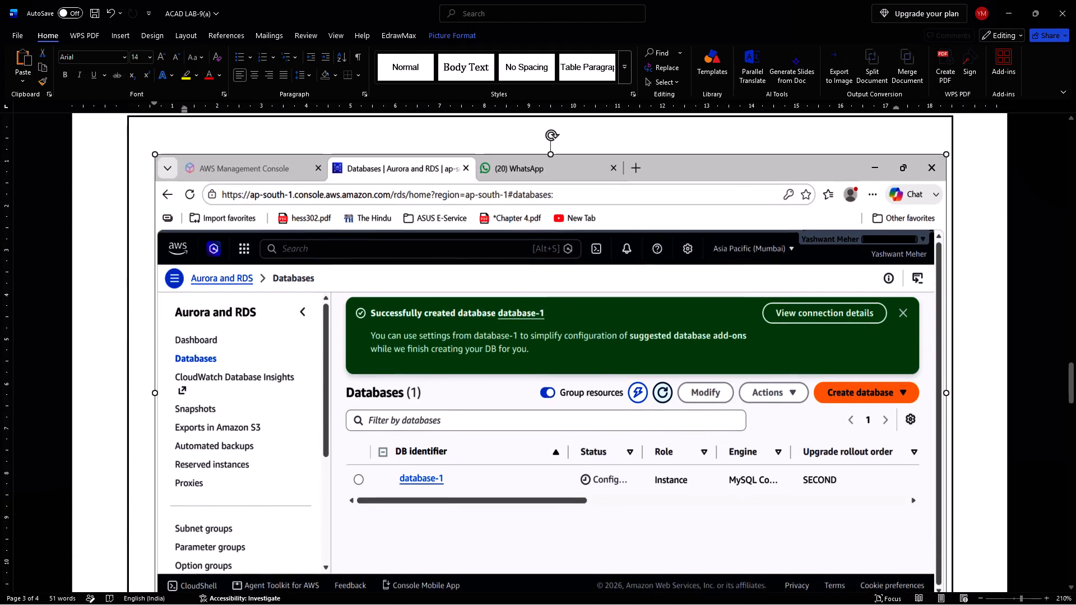
{"action": "scroll", "coordinate": [657, 250], "scroll_direction": "down", "scroll_amount": 4}
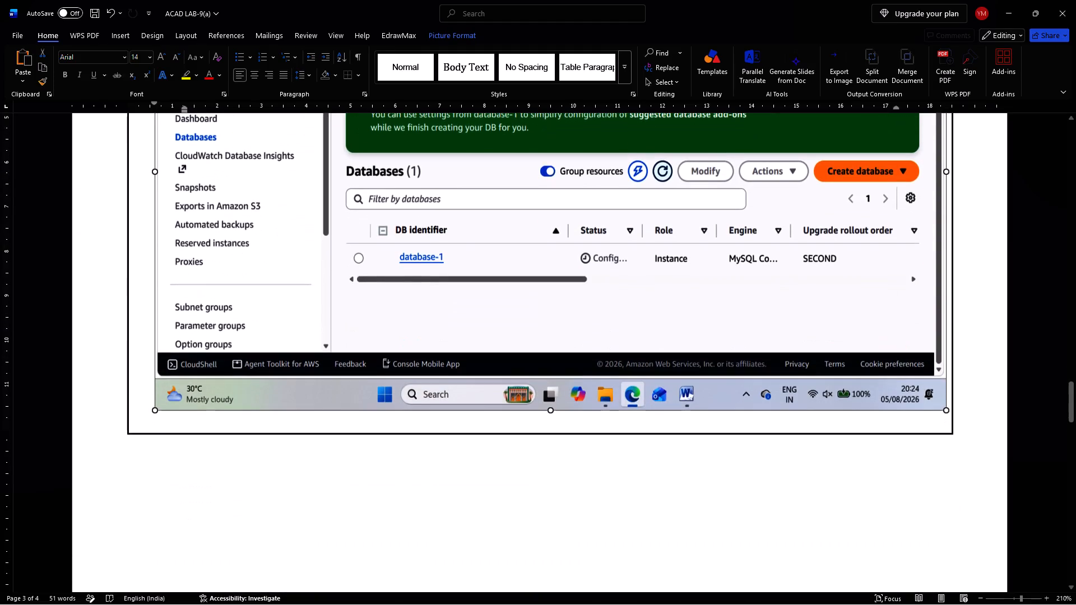
Start saving a copy of the document as PDF in the ACAD folder under Desktop > 5th sem.
{"action": "left_click", "coordinate": [15, 38]}
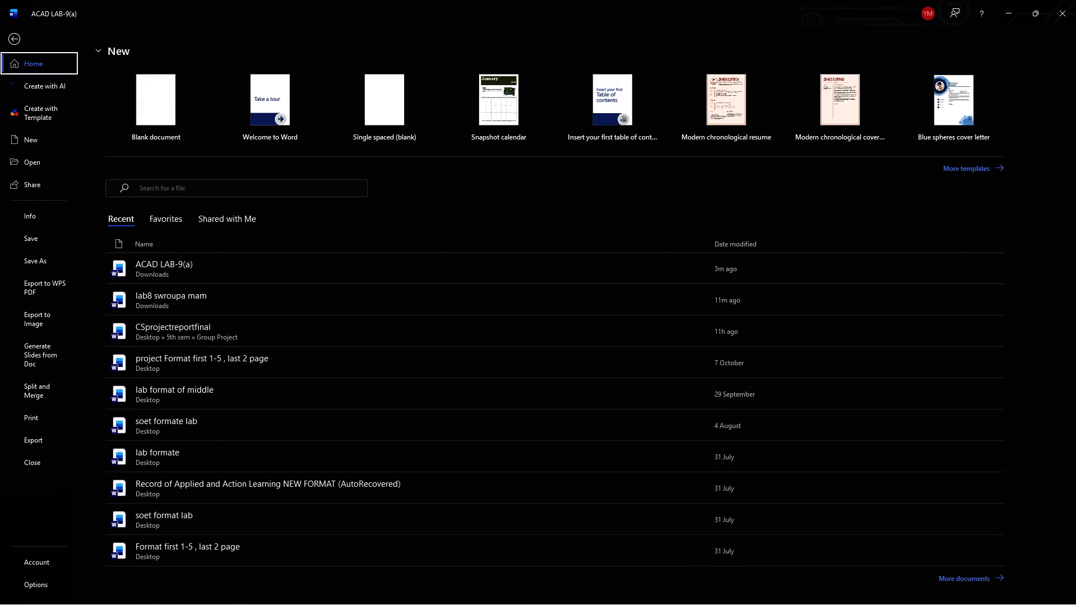
{"action": "left_click", "coordinate": [33, 260]}
{"action": "left_click", "coordinate": [133, 305]}
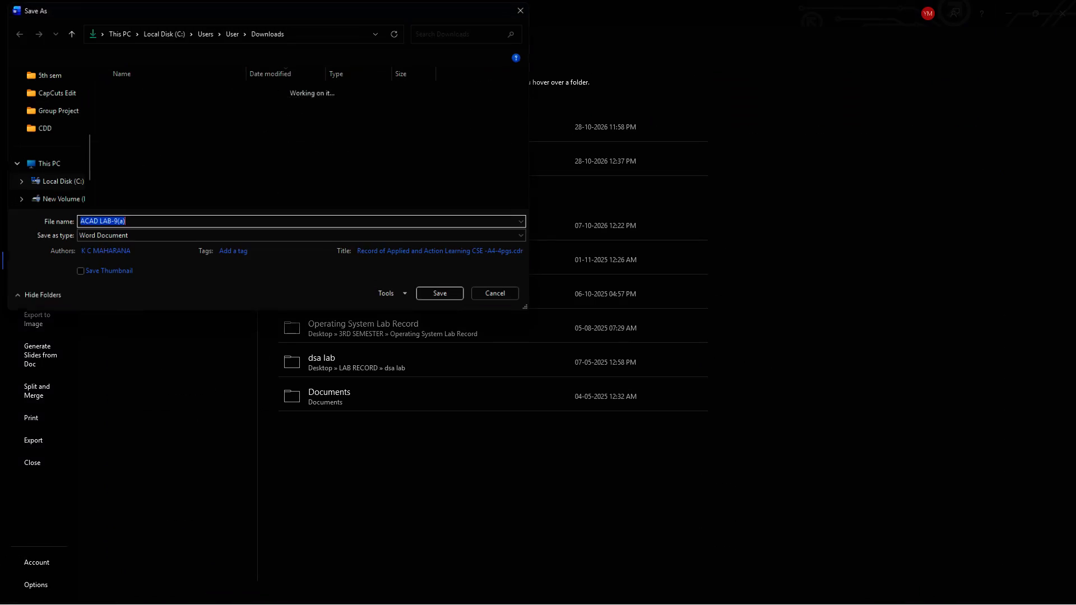
{"action": "scroll", "coordinate": [54, 131], "scroll_direction": "up", "scroll_amount": 1}
{"action": "left_click", "coordinate": [54, 132]}
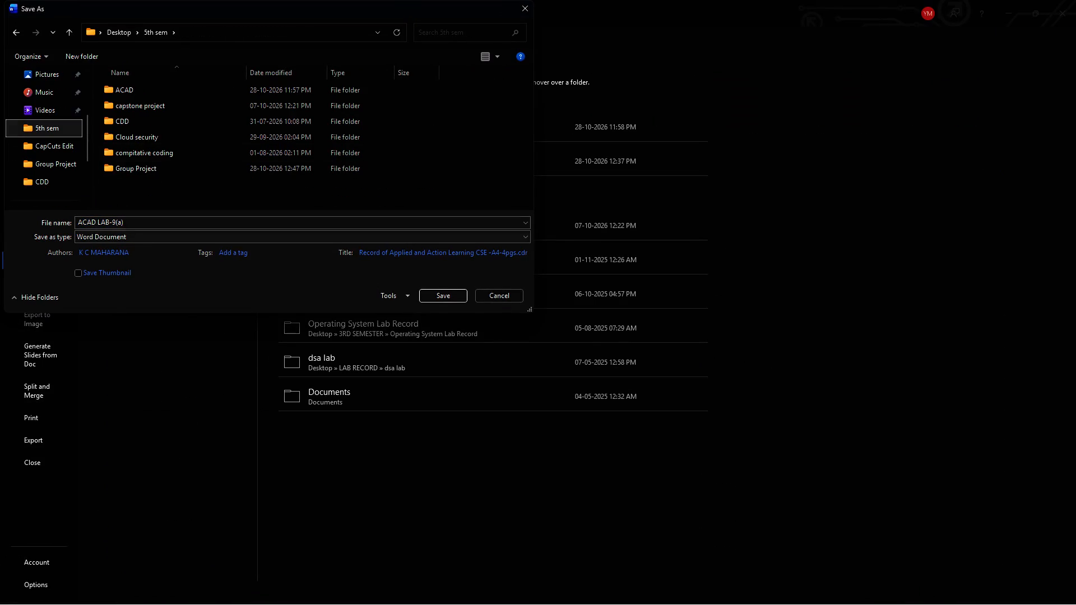
{"action": "left_click", "coordinate": [115, 237]}
{"action": "left_click", "coordinate": [109, 297]}
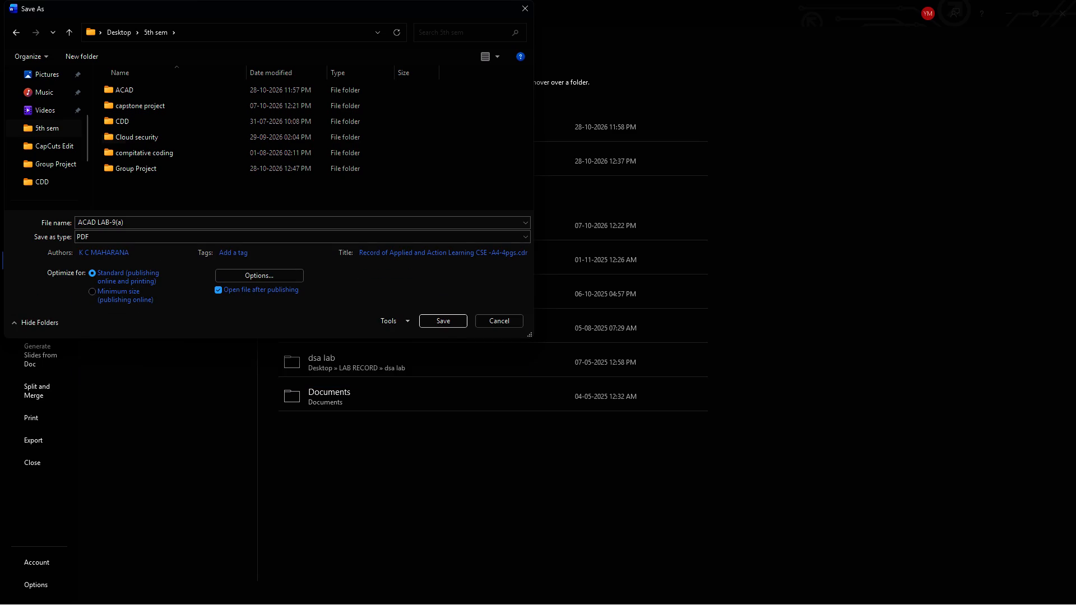
{"action": "double_click", "coordinate": [157, 95]}
{"action": "scroll", "coordinate": [184, 175], "scroll_direction": "down", "scroll_amount": 8}
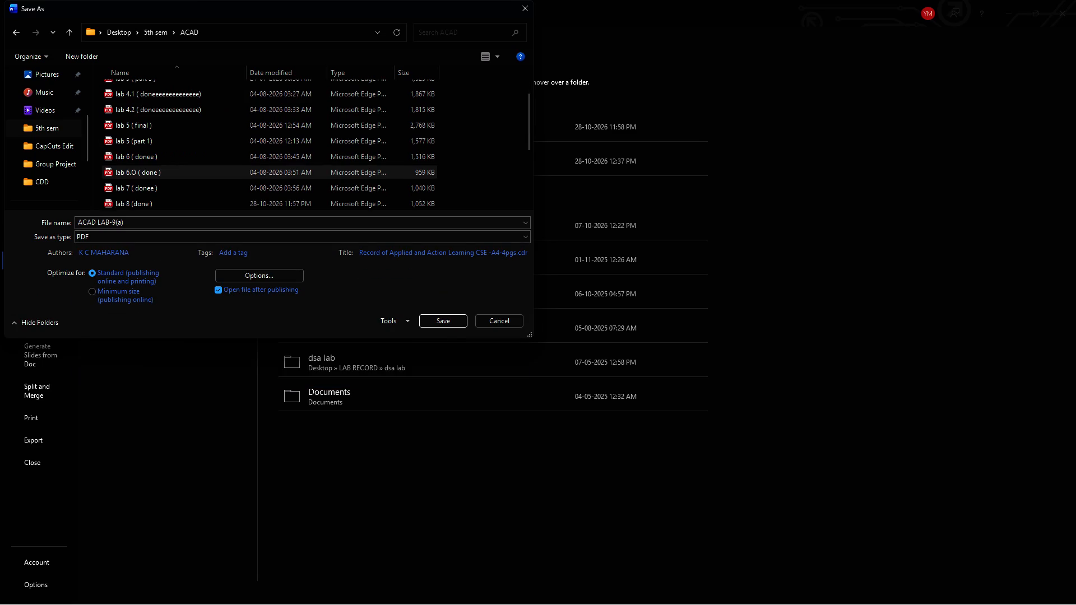
Name the PDF copy "lab 9 a ( done )" and save it in the ACAD folder.
{"action": "double_click", "coordinate": [132, 222]}
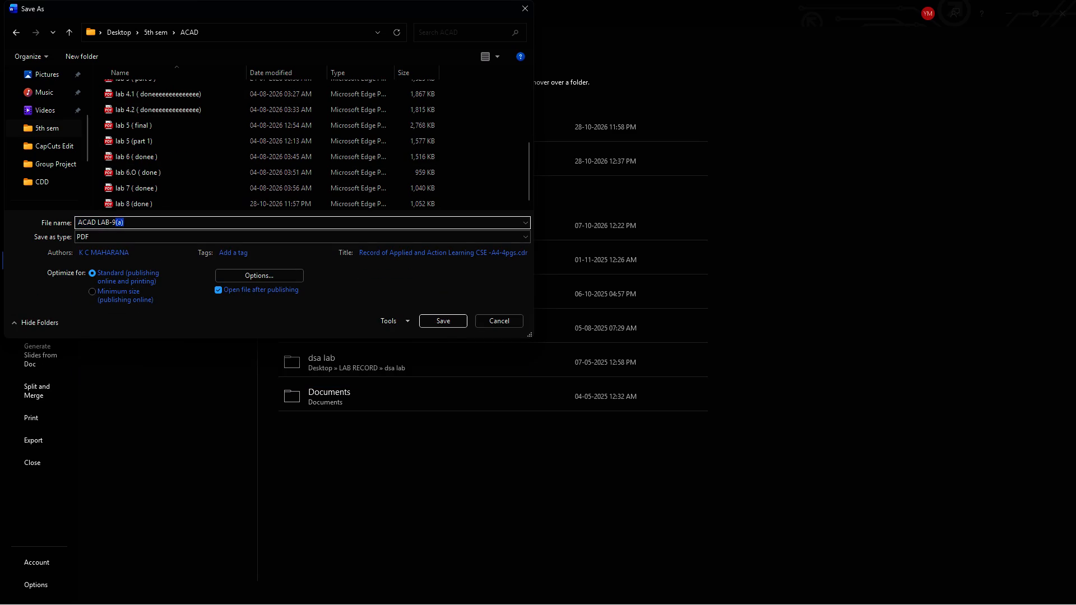
{"action": "left_click", "coordinate": [96, 222]}
{"action": "left_click_drag", "start_coordinate": [128, 224], "coordinate": [60, 216]}
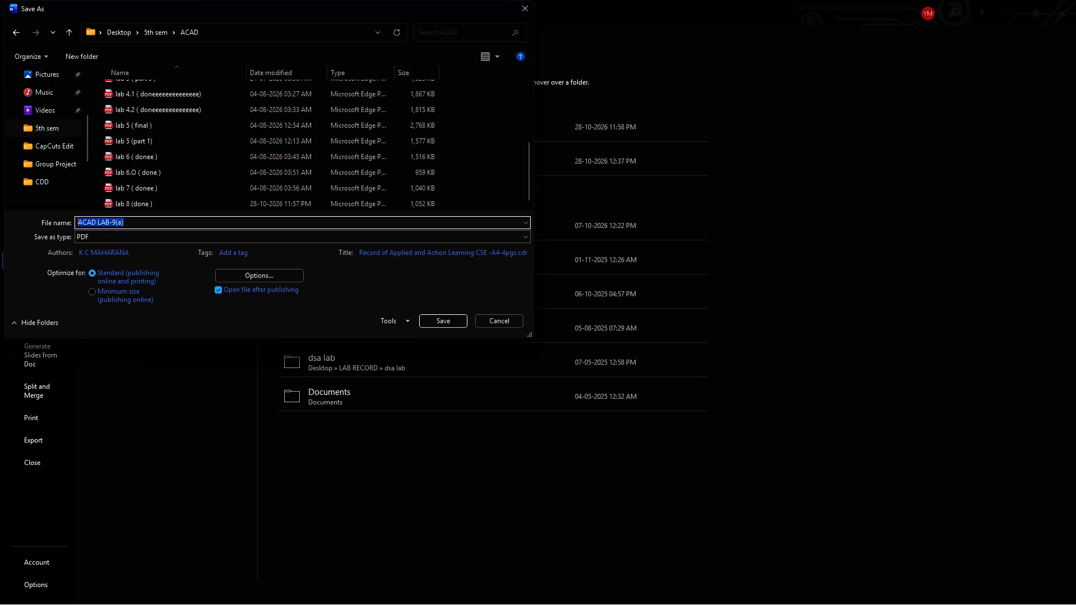
{"action": "type", "text": "lab"}
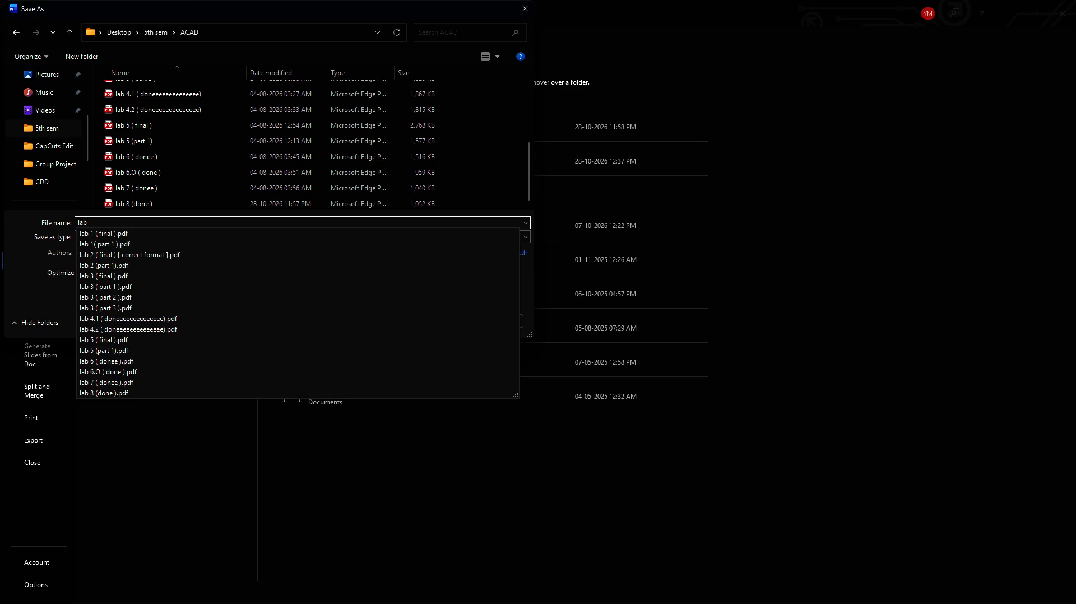
{"action": "key", "text": "space"}
{"action": "type", "text": "9"}
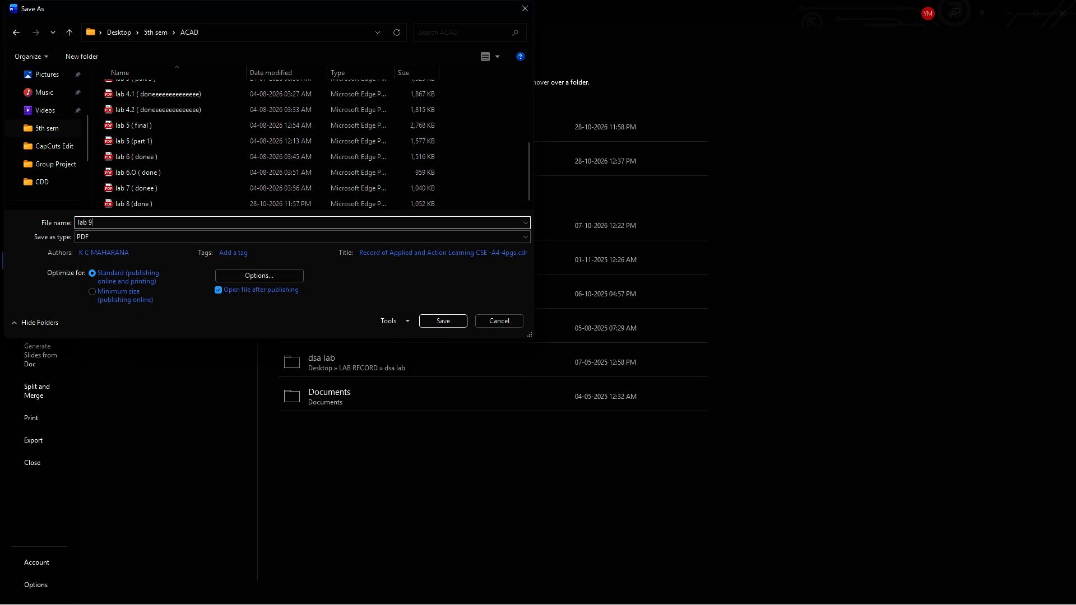
{"action": "key", "text": "space"}
{"action": "type", "text": "1"}
{"action": "key", "text": "BackSpace"}
{"action": "key", "text": "a"}
{"action": "key", "text": "shift+parenleft"}
{"action": "key", "text": "BackSpace"}
{"action": "key", "text": "space"}
{"action": "type", "text": "( done )"}
{"action": "left_click", "coordinate": [446, 324]}
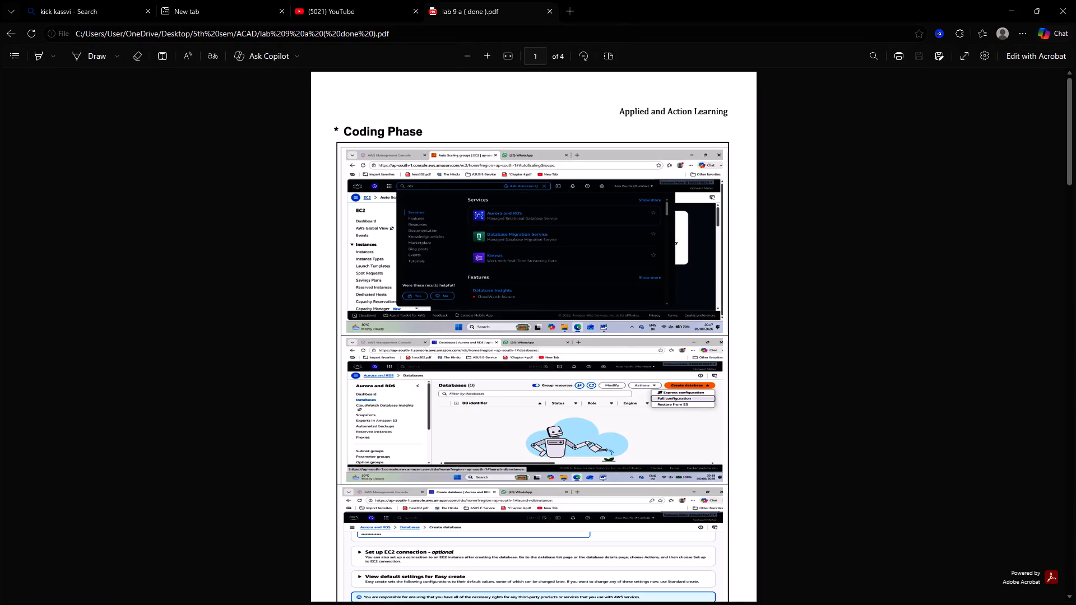
Check the pages of the published lab 9 a PDF through the assessment table, then close it and put the browser away.
{"action": "scroll", "coordinate": [690, 379], "scroll_direction": "down", "scroll_amount": 8}
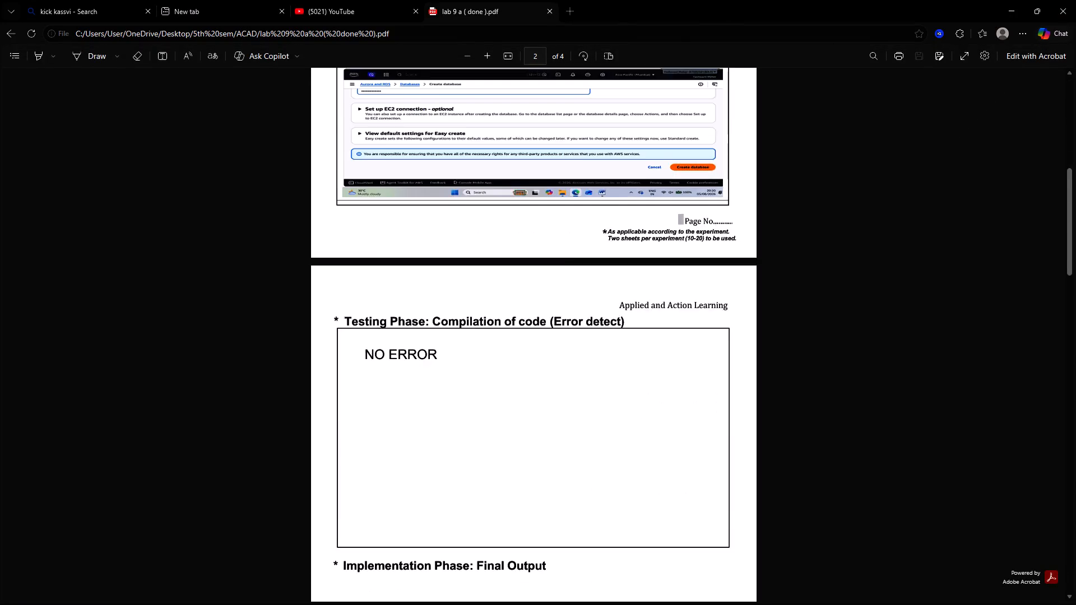
{"action": "scroll", "coordinate": [690, 380], "scroll_direction": "down", "scroll_amount": 20}
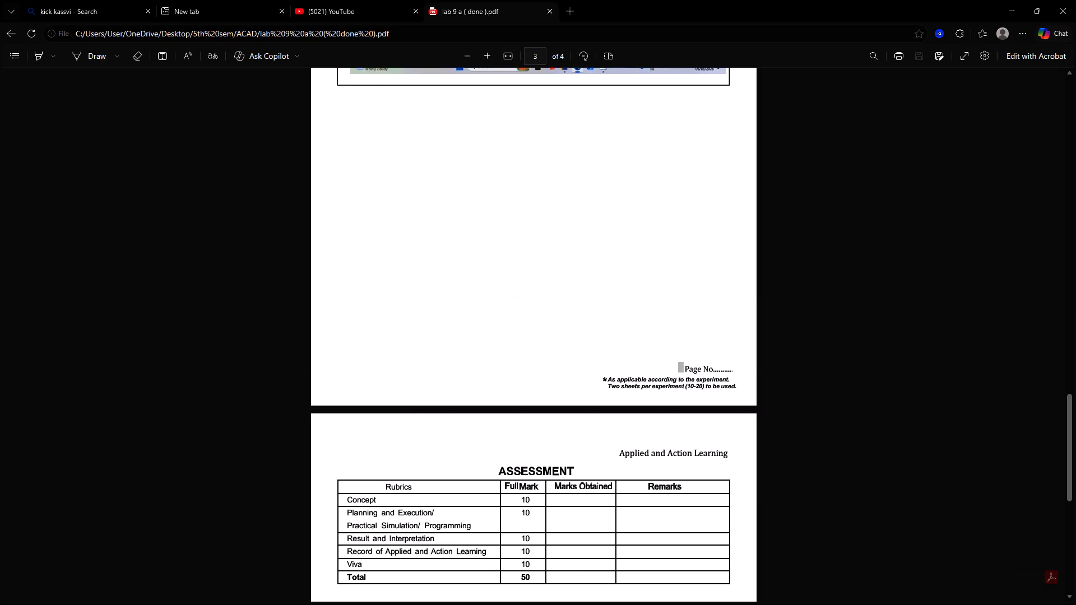
{"action": "scroll", "coordinate": [691, 383], "scroll_direction": "down", "scroll_amount": 12}
{"action": "left_click", "coordinate": [551, 7]}
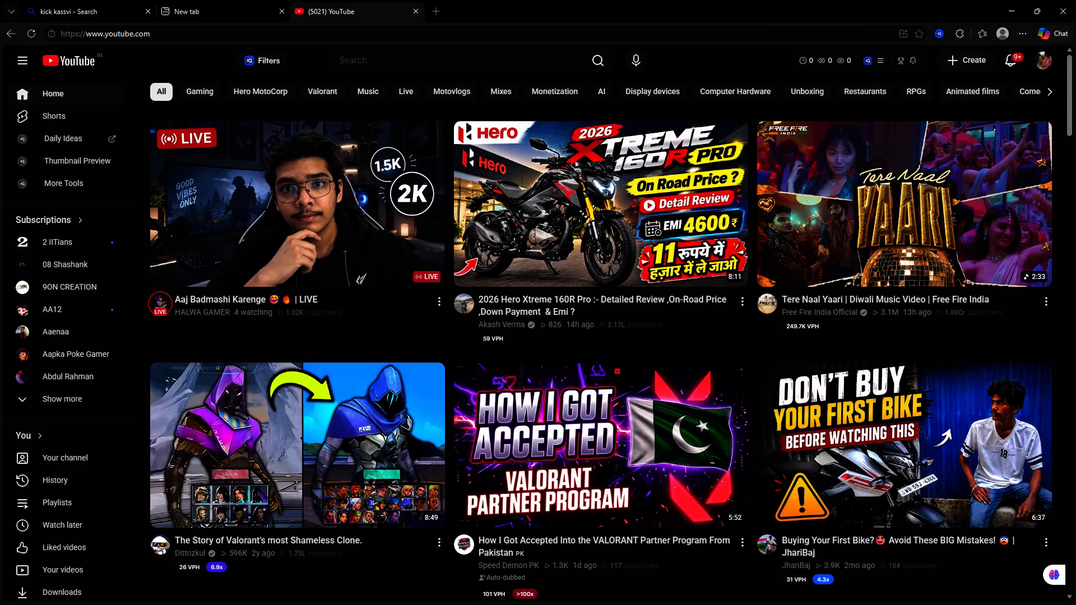
{"action": "left_click", "coordinate": [1015, 1]}
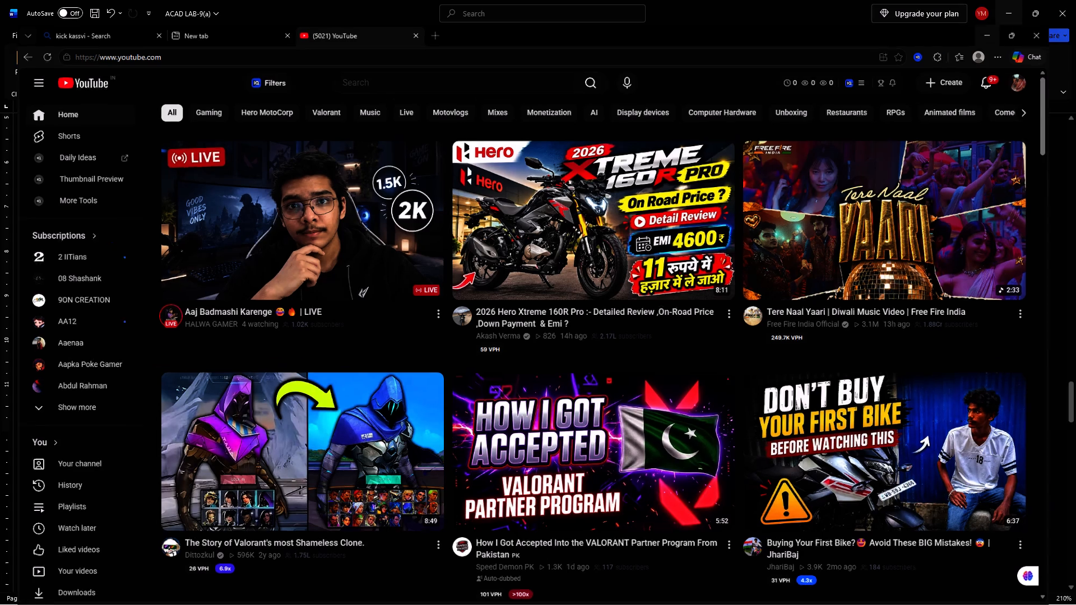
Close the ACAD LAB-9(a) document, saving its changes in Downloads.
{"action": "left_click", "coordinate": [1075, 0]}
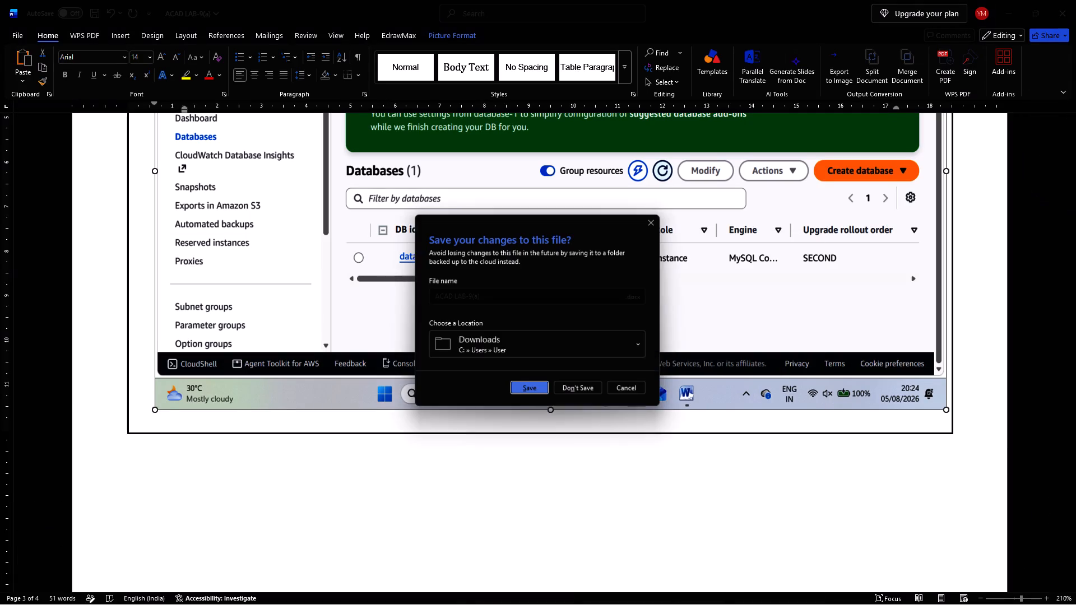
{"action": "left_click", "coordinate": [534, 393]}
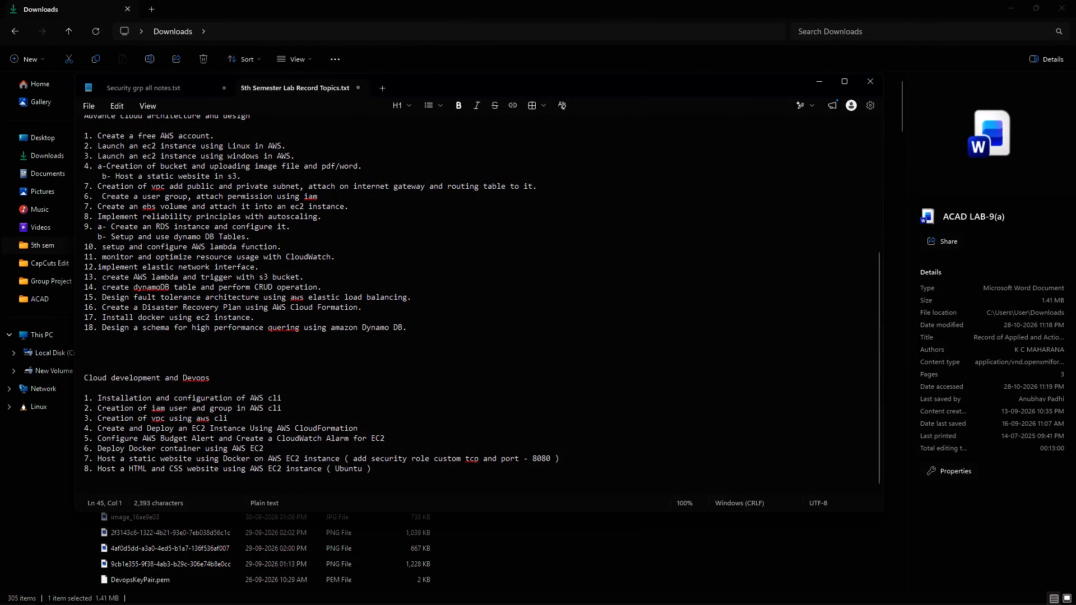
Open ACAD LAB-9(b) from the Downloads folder and enable editing.
{"action": "left_click", "coordinate": [39, 530]}
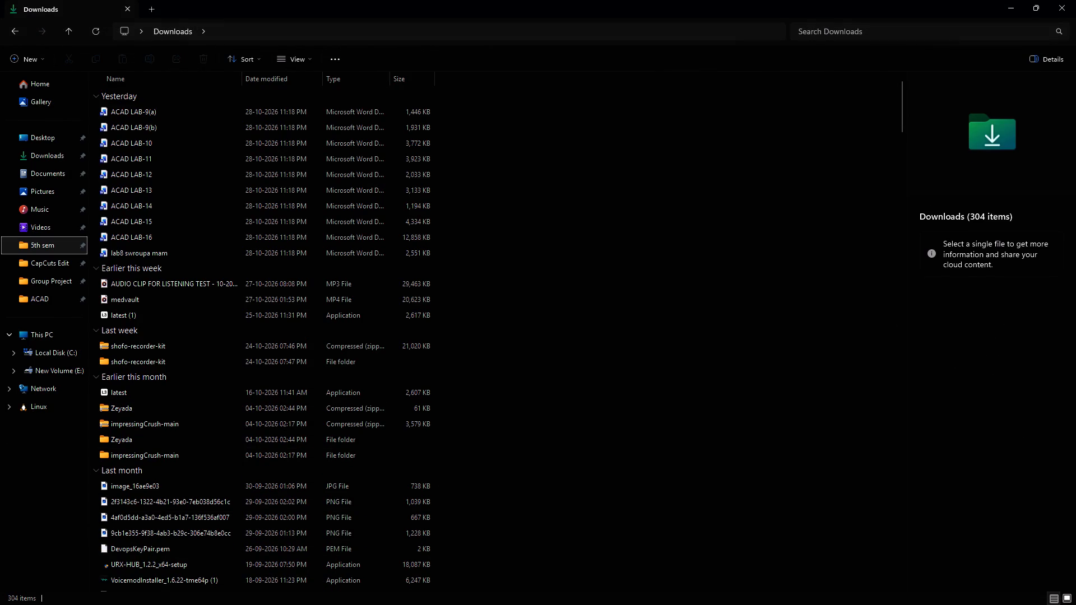
{"action": "left_click", "coordinate": [161, 124]}
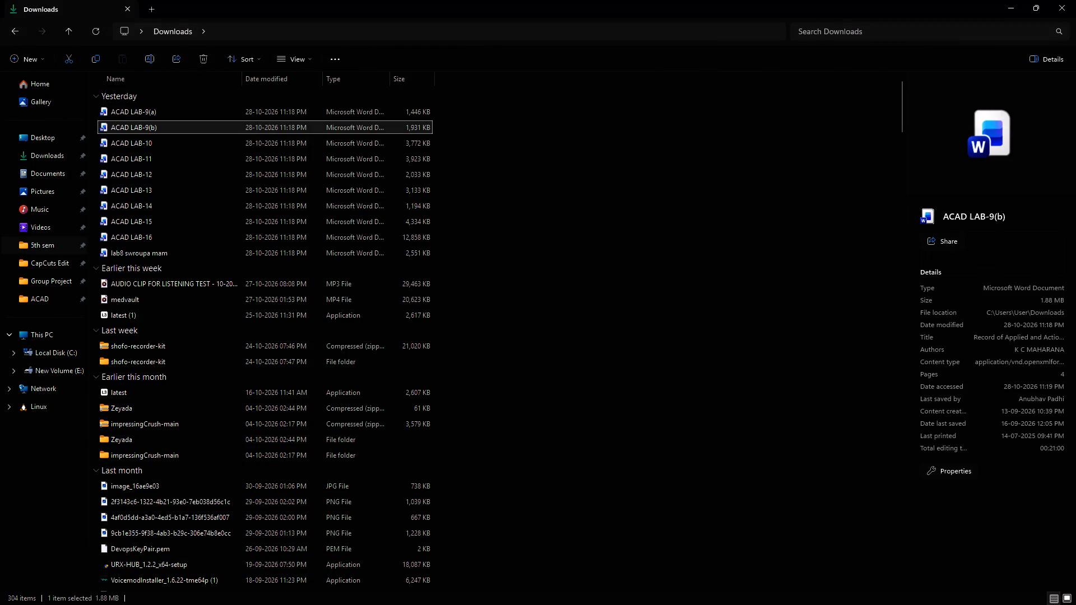
{"action": "double_click", "coordinate": [161, 124]}
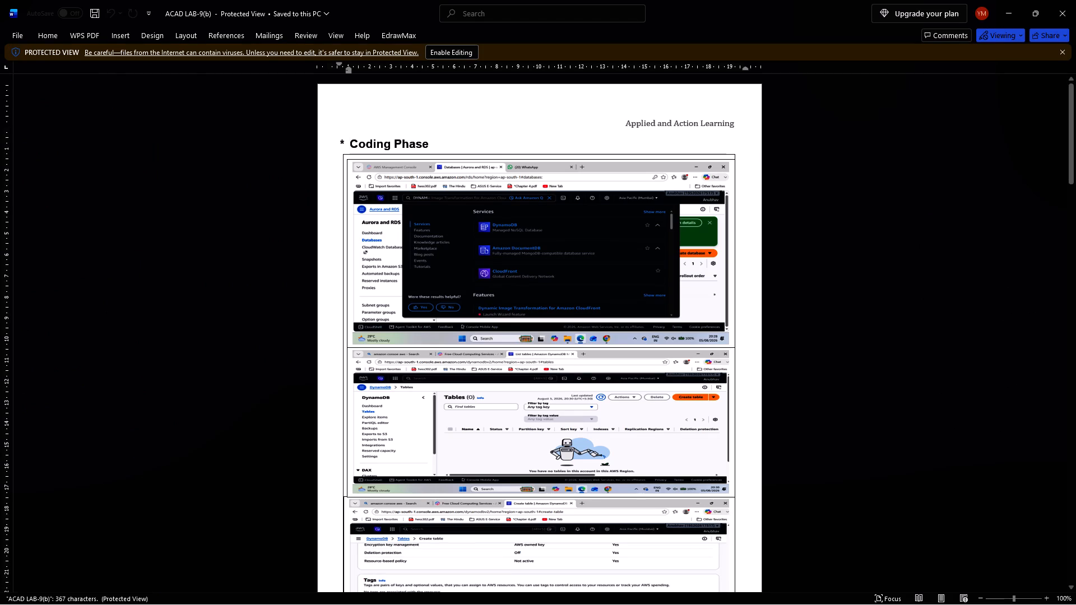
{"action": "left_click", "coordinate": [457, 52]}
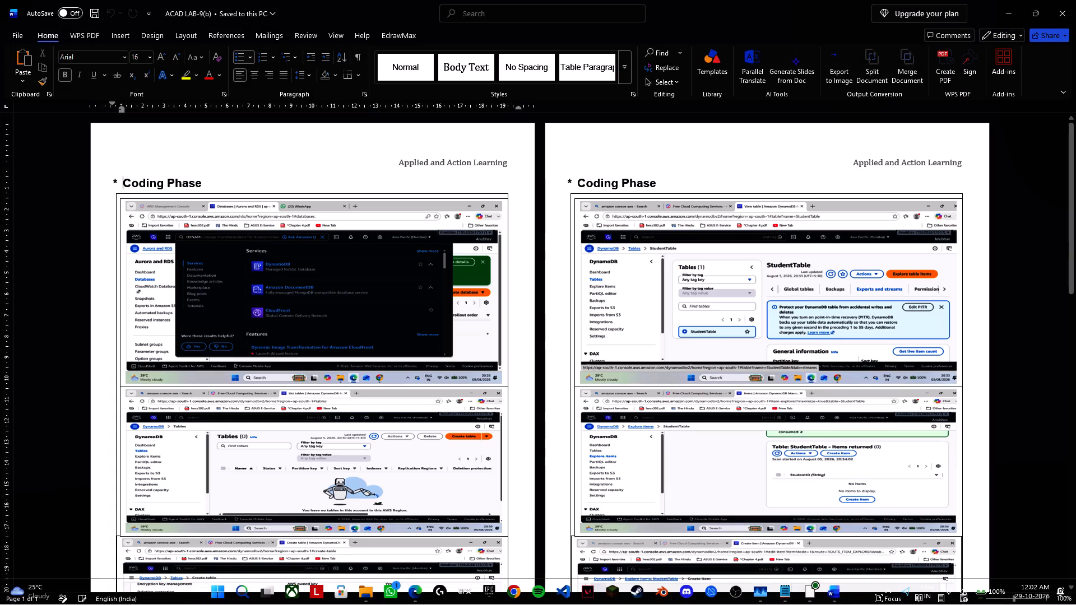
Insert the account-name label picture from Pictures > Screenshots and set its text wrapping to In Front of Text.
{"action": "left_click", "coordinate": [131, 30]}
{"action": "left_click", "coordinate": [134, 59]}
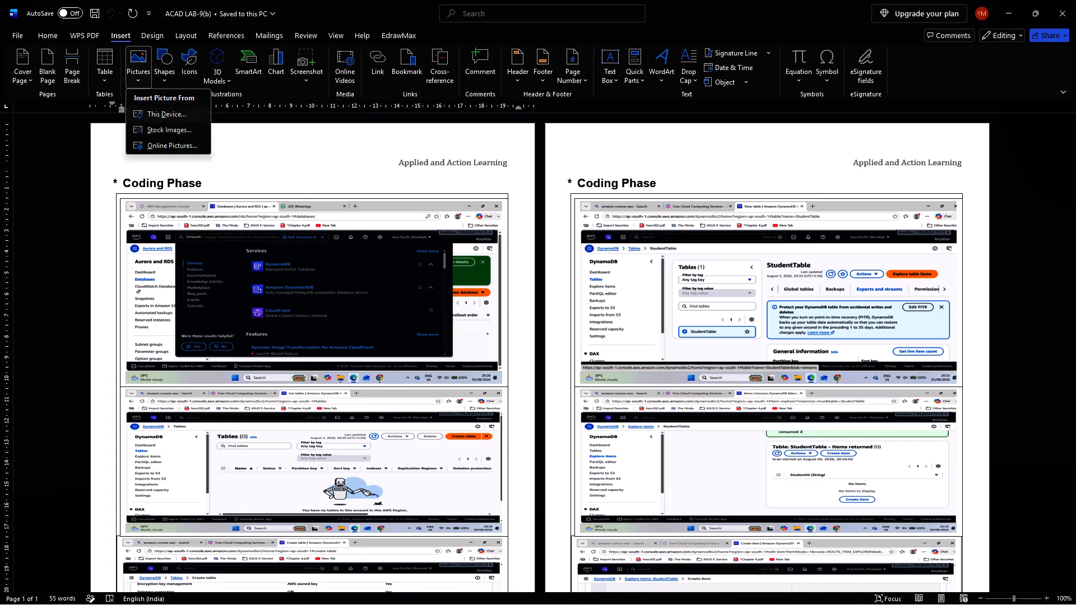
{"action": "left_click", "coordinate": [155, 116]}
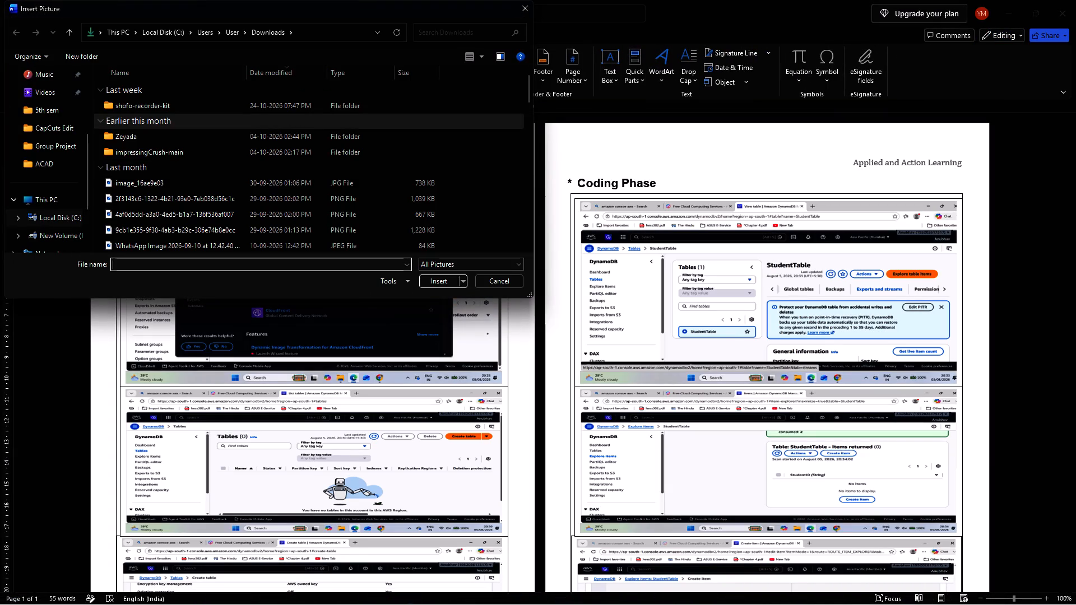
{"action": "scroll", "coordinate": [59, 86], "scroll_direction": "up", "scroll_amount": 2}
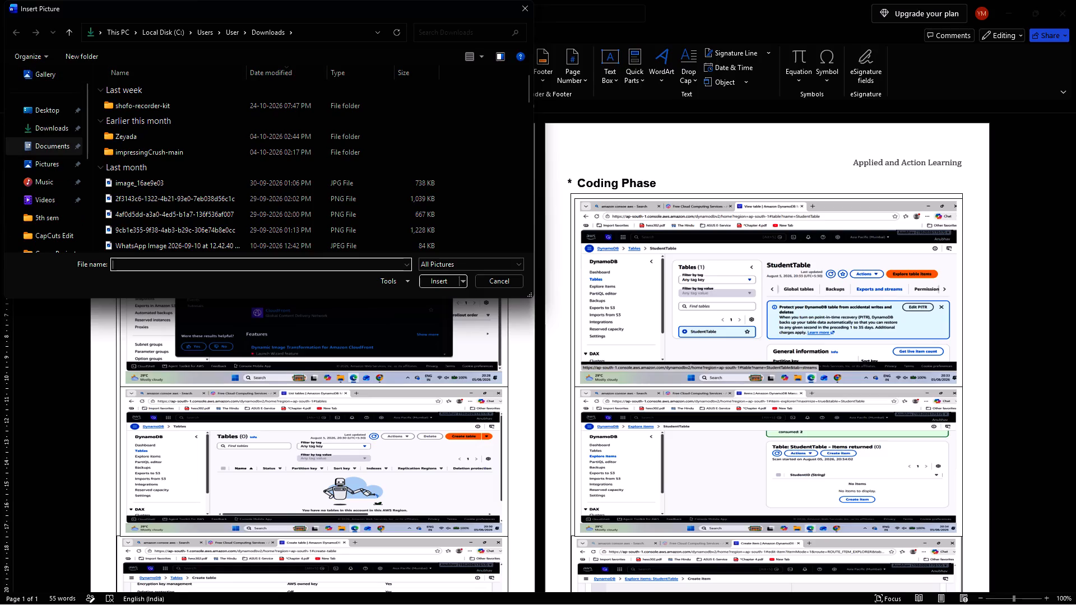
{"action": "left_click", "coordinate": [56, 159]}
{"action": "double_click", "coordinate": [389, 118]}
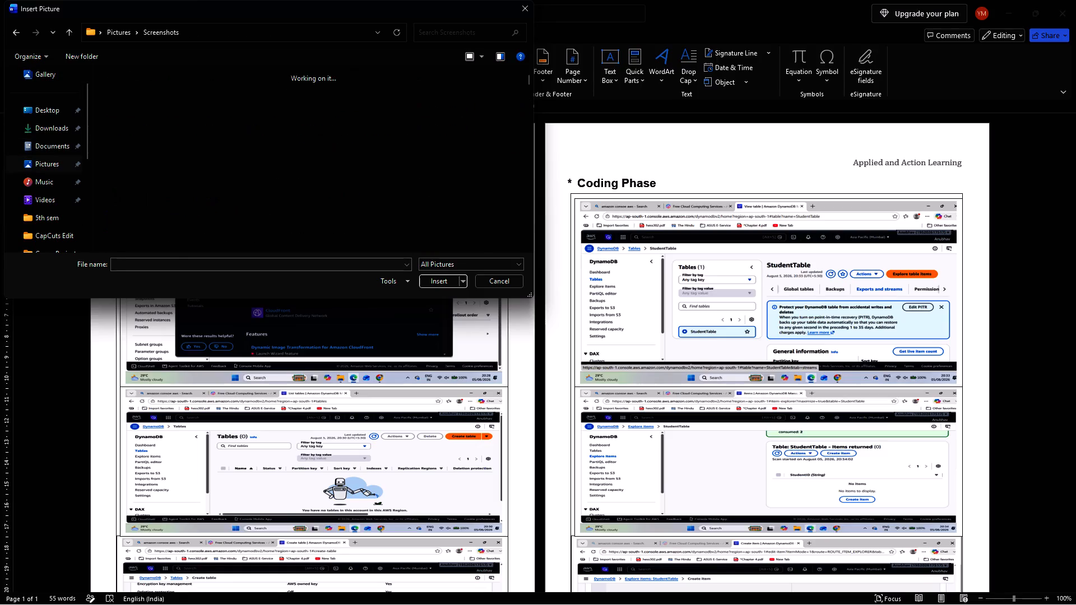
{"action": "left_click", "coordinate": [122, 99]}
{"action": "left_click", "coordinate": [436, 281]}
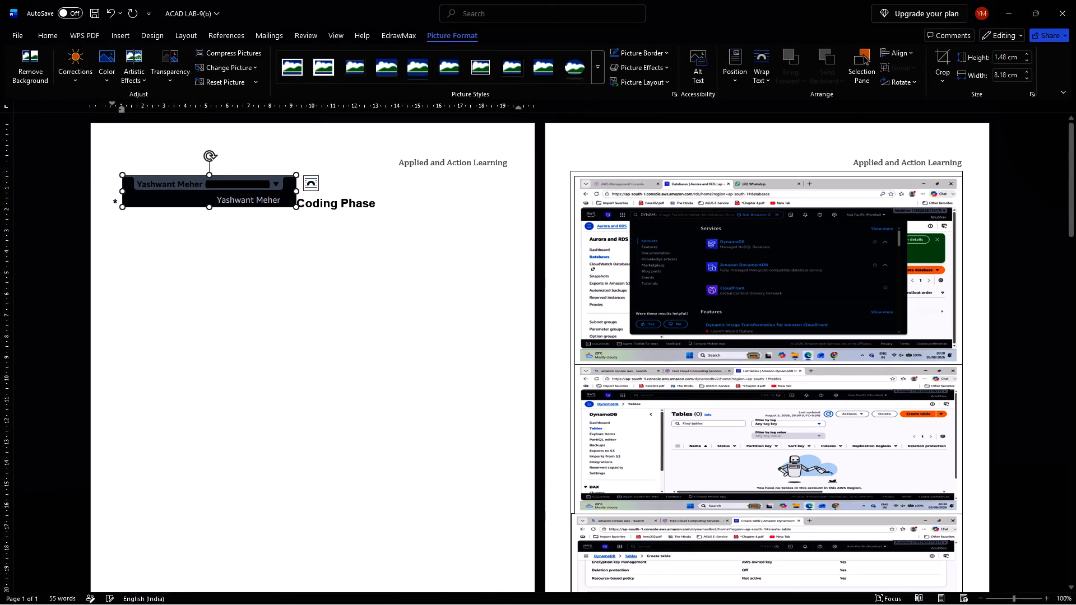
{"action": "left_click", "coordinate": [311, 178]}
{"action": "left_click", "coordinate": [397, 289]}
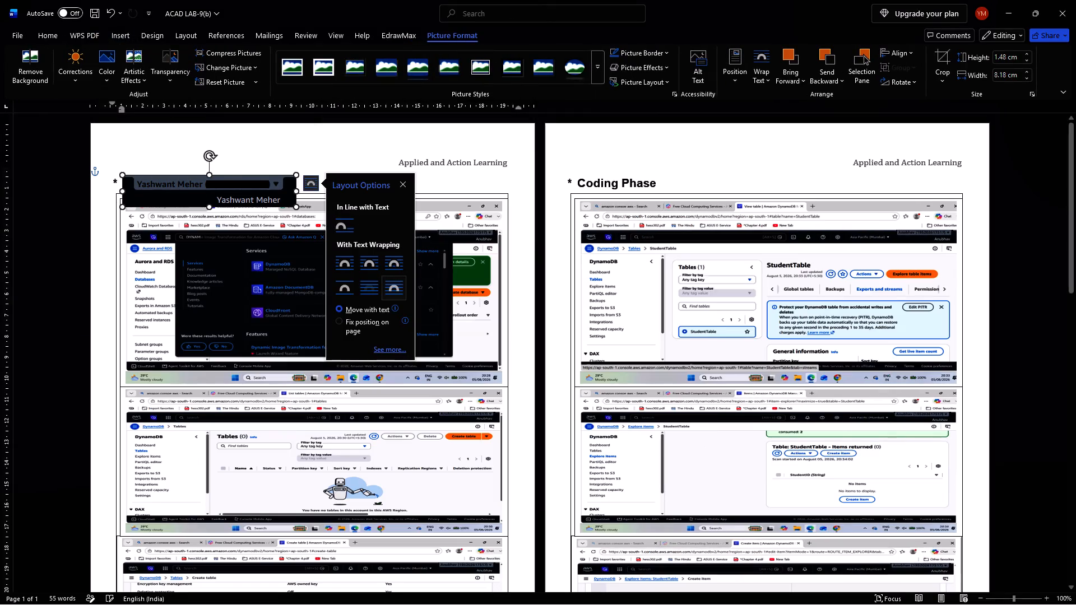
Move the label onto the account name in the AWS header of the first Coding Phase screenshot, aligned with the header's right end.
{"action": "left_click_drag", "start_coordinate": [263, 187], "coordinate": [484, 253]}
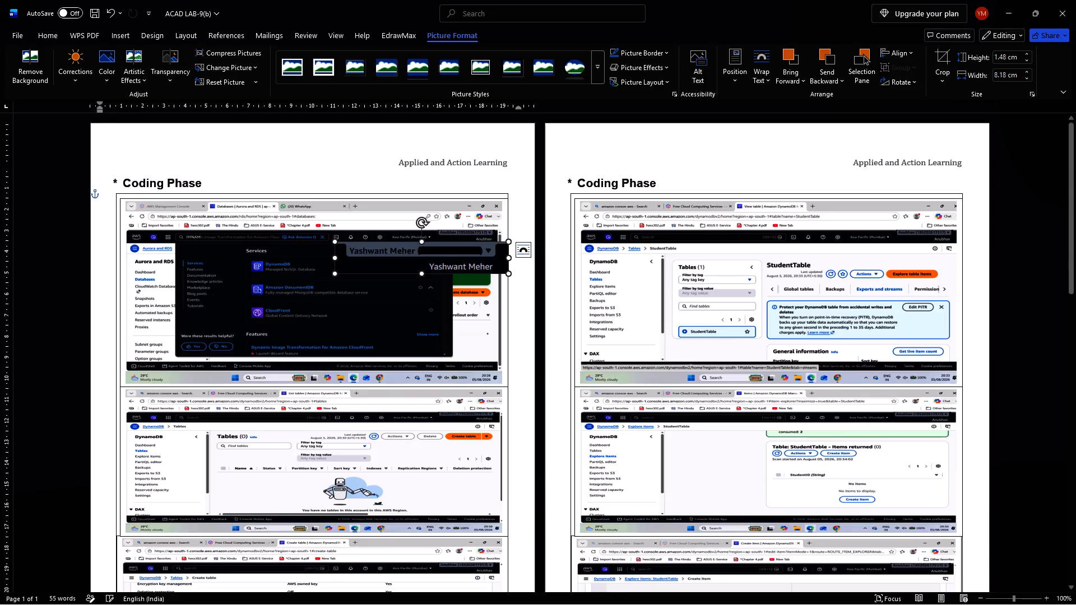
{"action": "scroll", "coordinate": [484, 257], "scroll_direction": "up", "scroll_amount": 11, "text": "ctrl"}
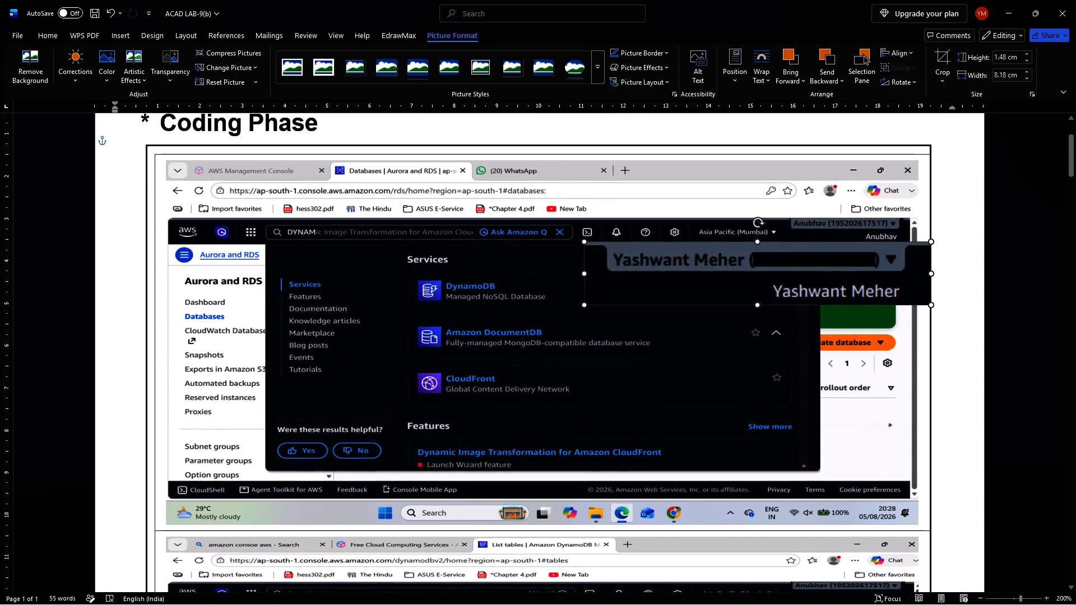
{"action": "scroll", "coordinate": [867, 283], "scroll_direction": "up", "scroll_amount": 4, "text": "ctrl"}
{"action": "left_click_drag", "start_coordinate": [885, 283], "coordinate": [847, 258]}
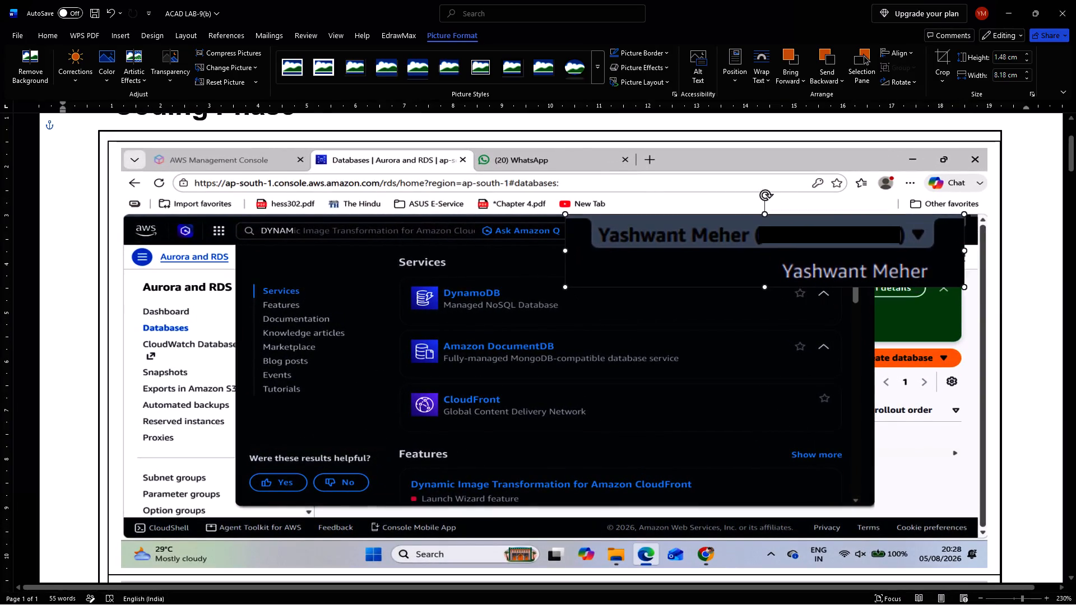
{"action": "left_click_drag", "start_coordinate": [847, 258], "coordinate": [861, 254]}
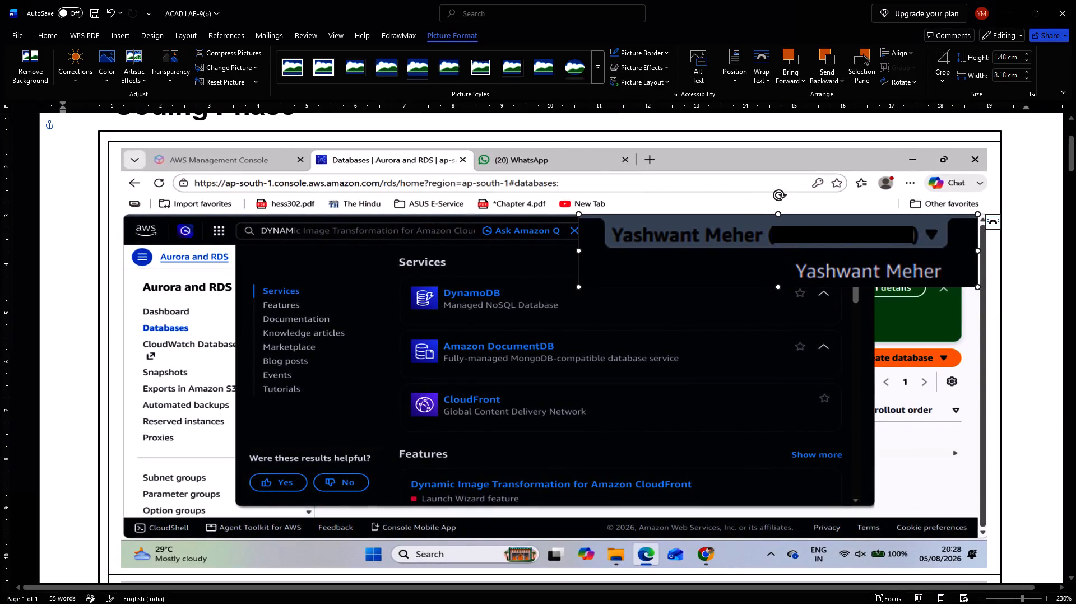
Shrink the label to about 0.55 cm by 3.03 cm so it covers only the account name in the first screenshot.
{"action": "left_click_drag", "start_coordinate": [578, 290], "coordinate": [748, 261]}
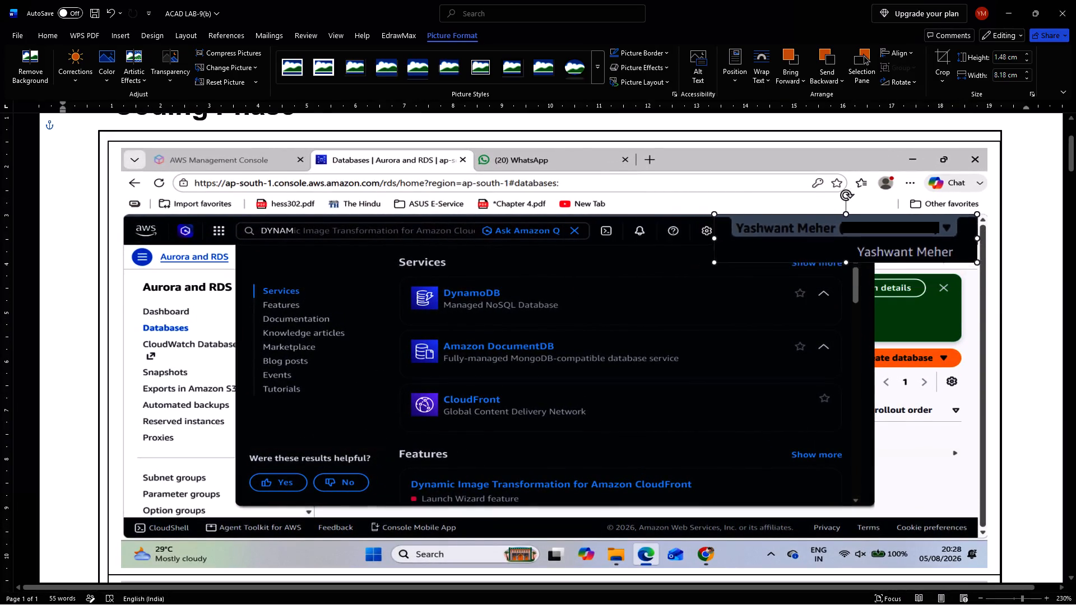
{"action": "left_click_drag", "start_coordinate": [748, 261], "coordinate": [840, 241]}
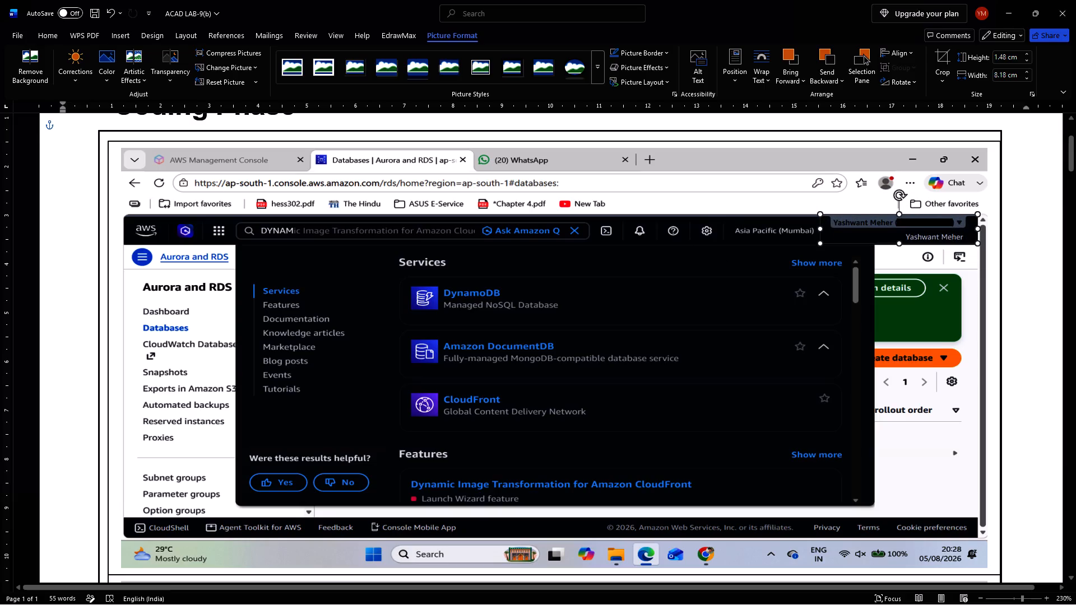
{"action": "left_click_drag", "start_coordinate": [840, 241], "coordinate": [839, 241]}
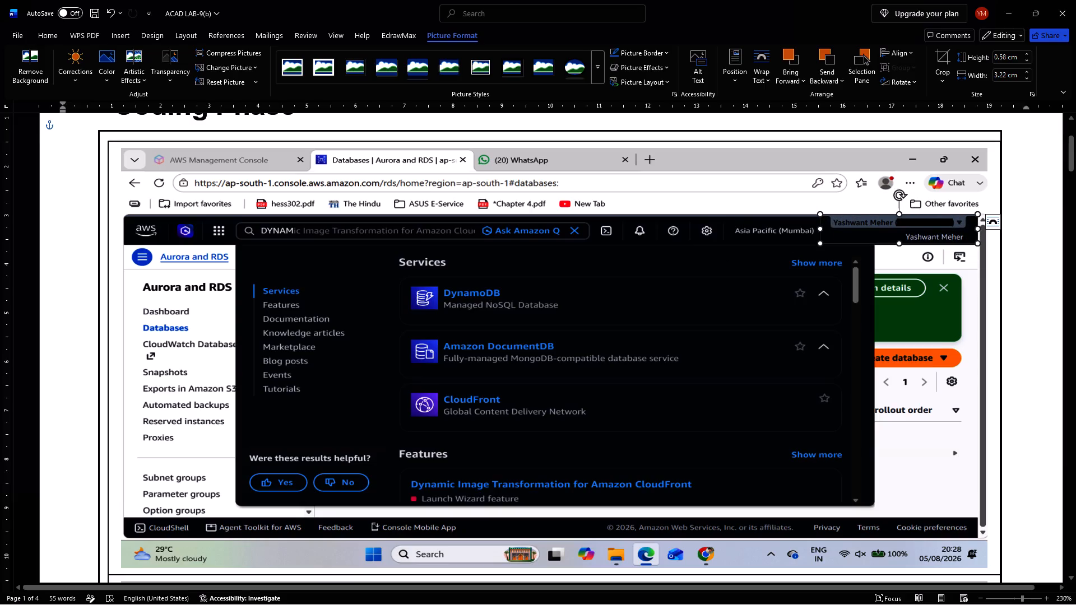
{"action": "left_click_drag", "start_coordinate": [822, 243], "coordinate": [830, 238]}
{"action": "left_click", "coordinate": [907, 231]}
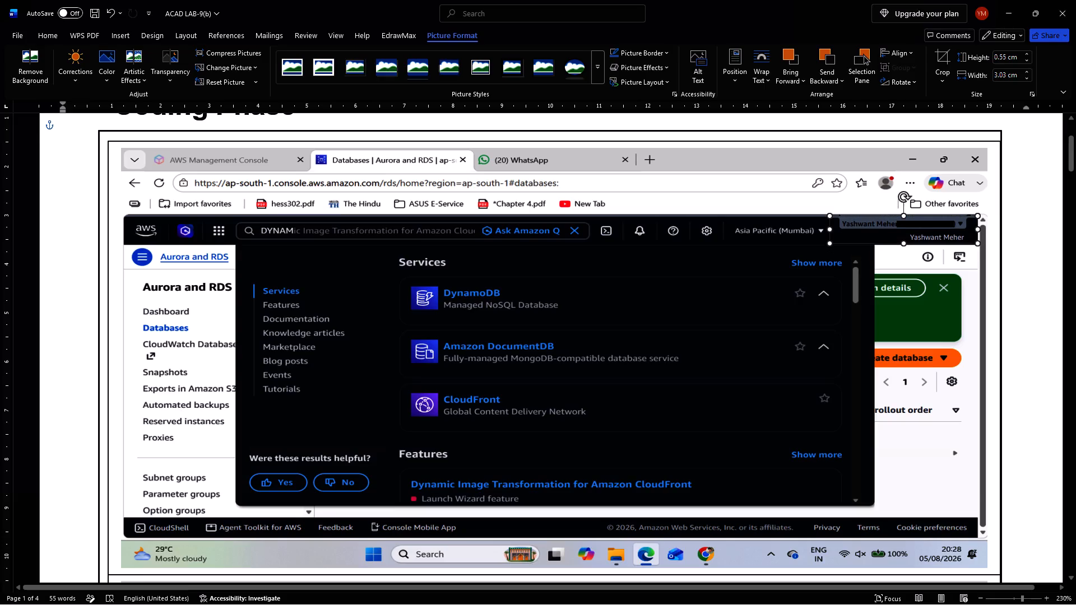
{"action": "left_click", "coordinate": [929, 282]}
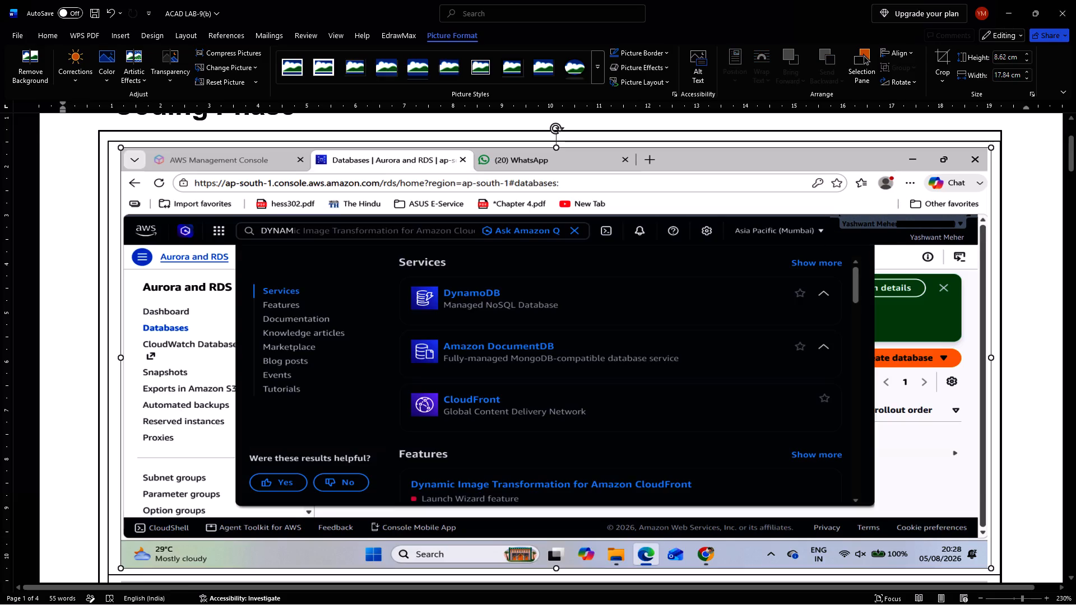
Trim the label over the first screenshot's account name to about 0.48 cm by 3.01 cm and nudge it down to fit the AWS header.
{"action": "left_click", "coordinate": [889, 230]}
{"action": "key", "text": "Up"}
{"action": "left_click", "coordinate": [764, 290]}
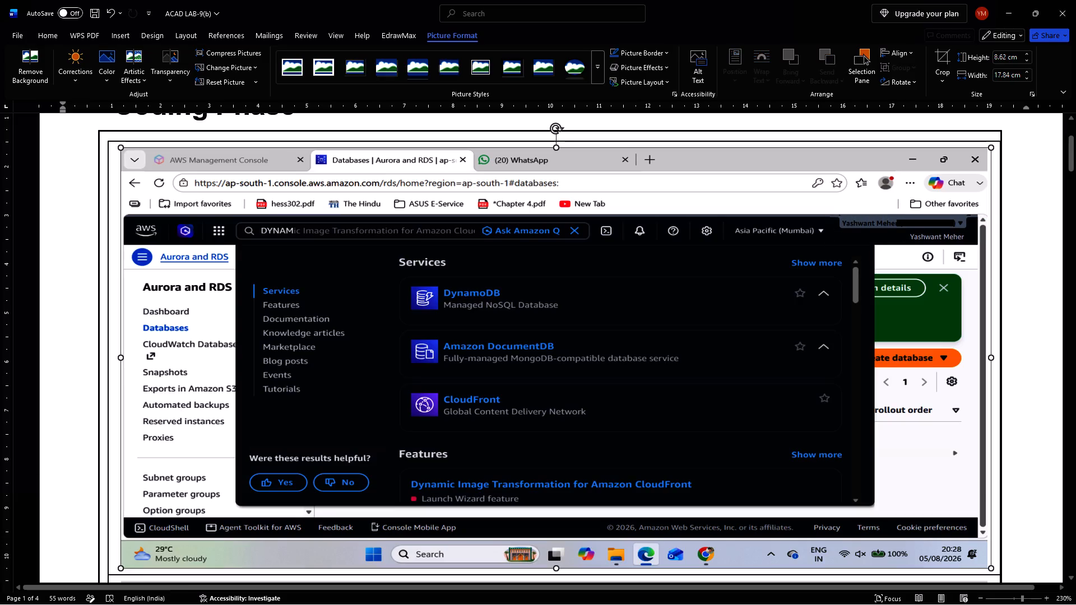
{"action": "left_click", "coordinate": [889, 229]}
{"action": "key", "text": "Up"}
{"action": "left_click", "coordinate": [776, 292]}
{"action": "left_click", "coordinate": [901, 239]}
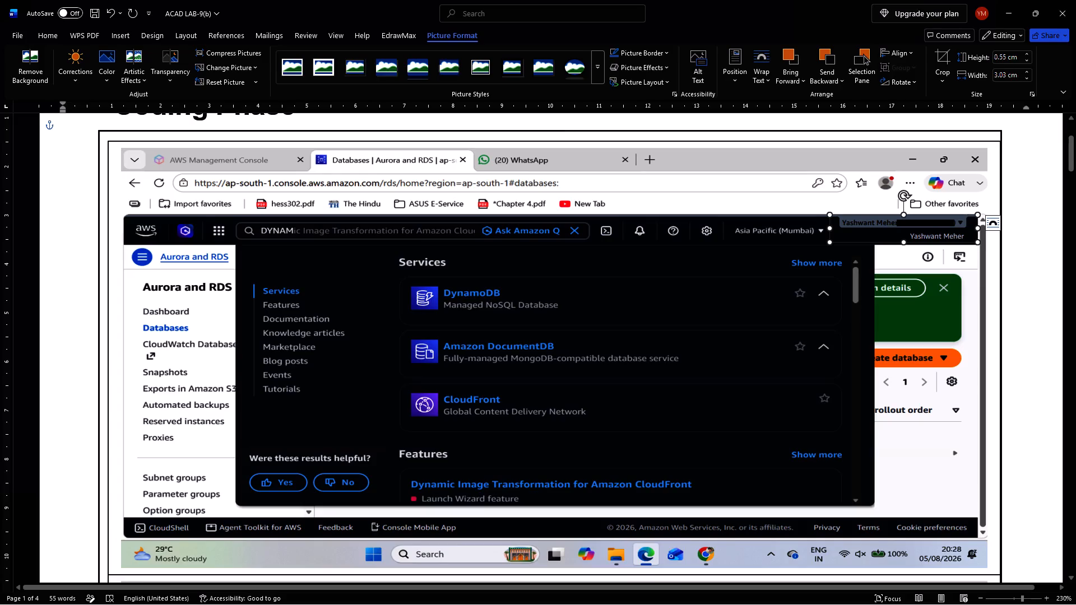
{"action": "left_click_drag", "start_coordinate": [903, 243], "coordinate": [903, 239]}
{"action": "left_click_drag", "start_coordinate": [903, 239], "coordinate": [904, 238]}
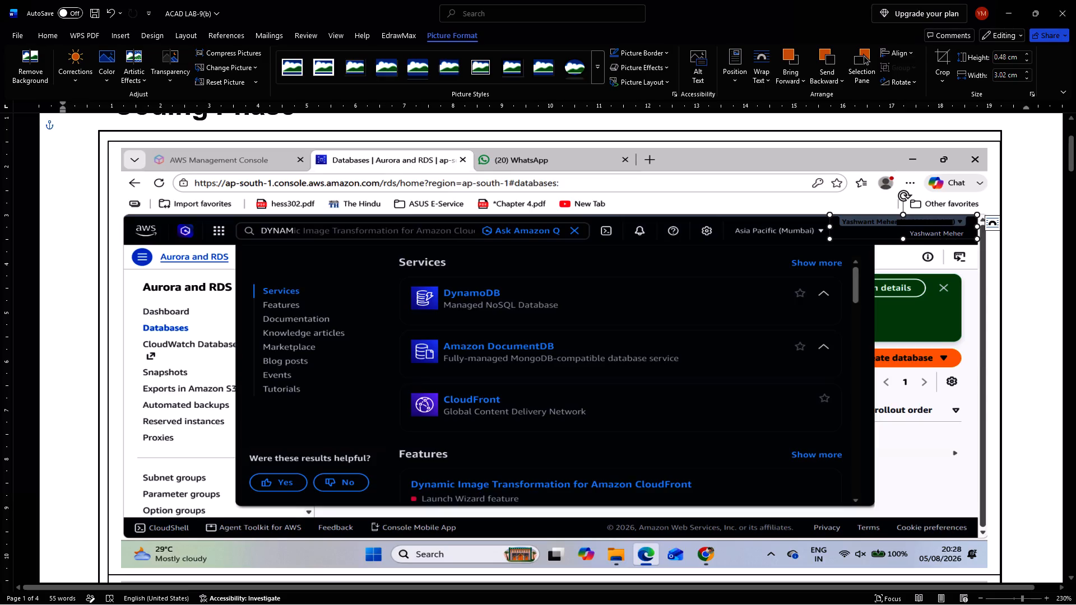
{"action": "left_click", "coordinate": [902, 239]}
{"action": "left_click", "coordinate": [828, 226]}
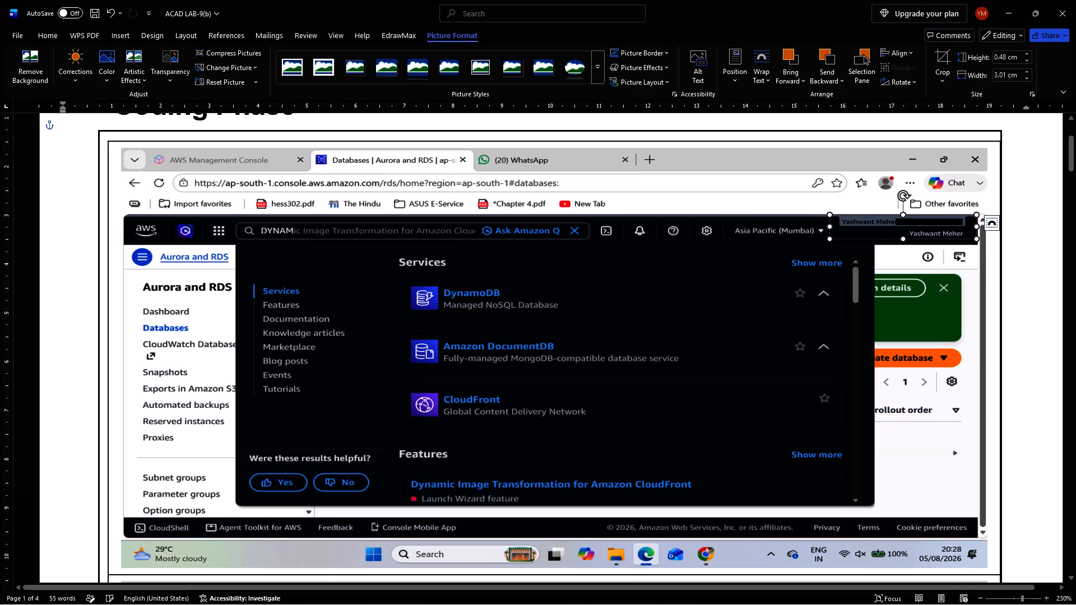
{"action": "key", "text": "Down"}
{"action": "left_click", "coordinate": [869, 285]}
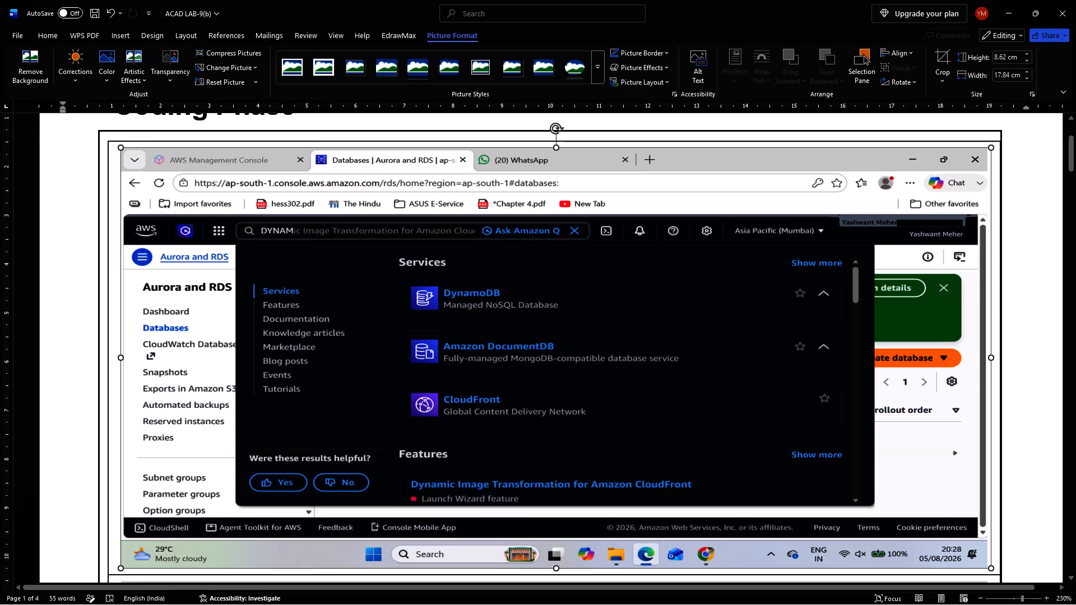
{"action": "left_click", "coordinate": [917, 229]}
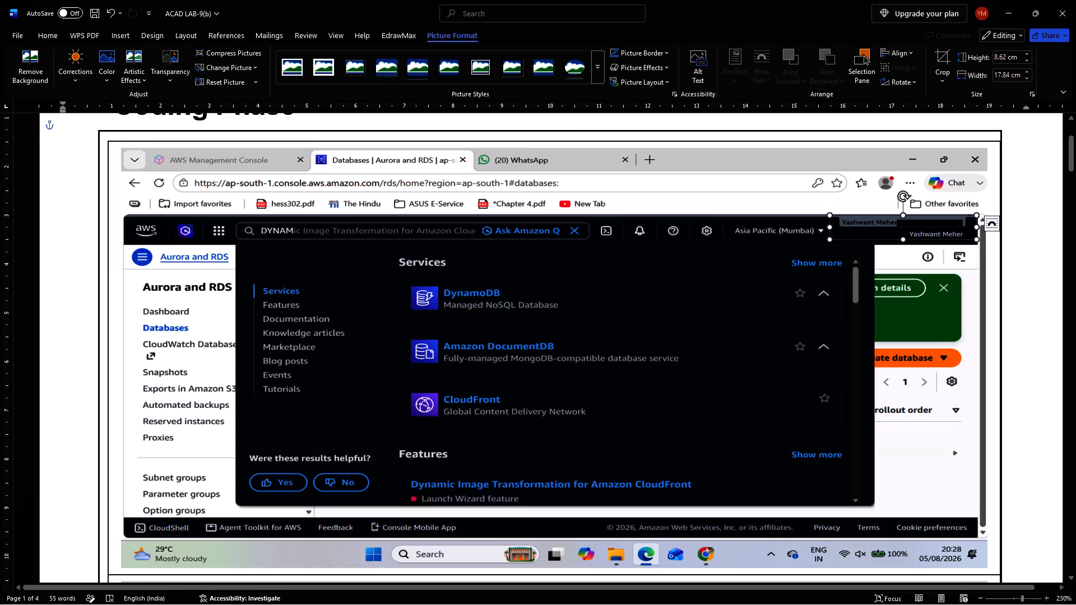
{"action": "left_click", "coordinate": [879, 272]}
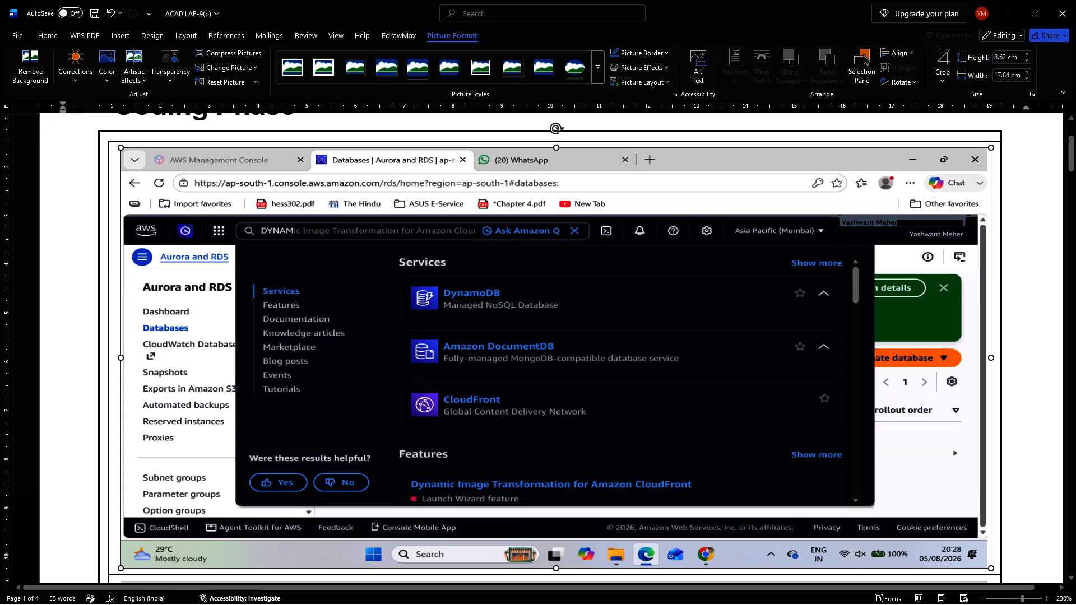
Duplicate the label and place the copy over the account name in the AWS header of the DynamoDB Tables screenshot.
{"action": "left_click", "coordinate": [872, 239]}
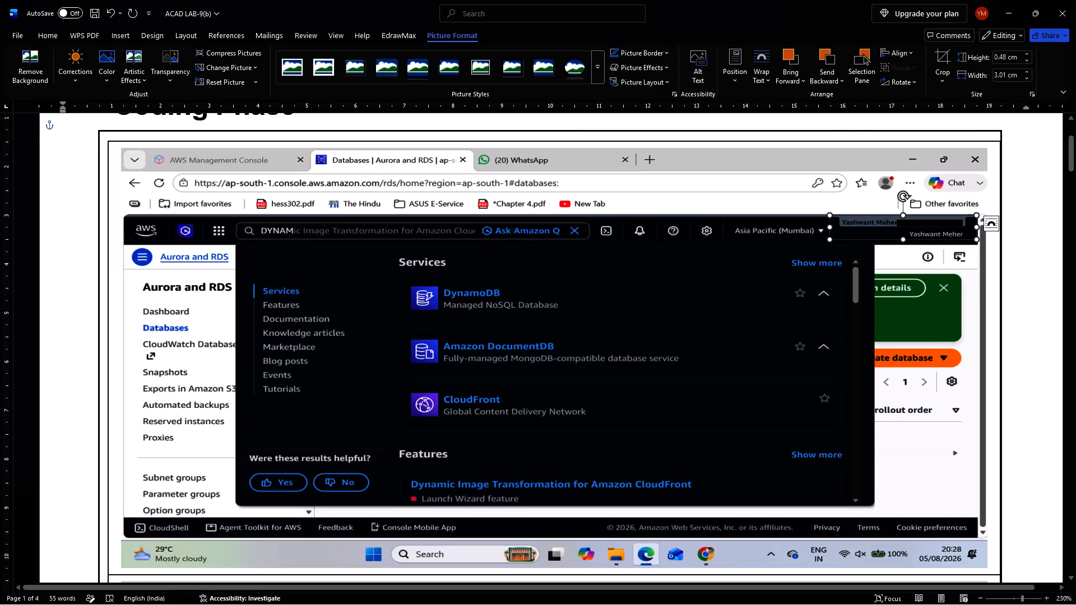
{"action": "key", "text": "ctrl+c"}
{"action": "key", "text": "ctrl+v"}
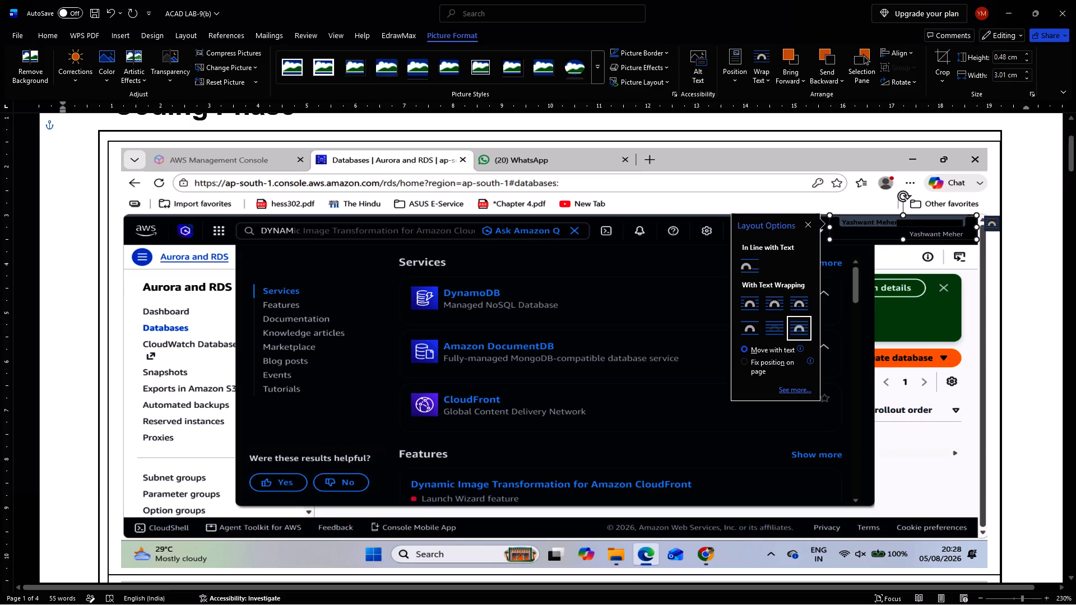
{"action": "left_click", "coordinate": [891, 233]}
{"action": "left_click", "coordinate": [808, 222]}
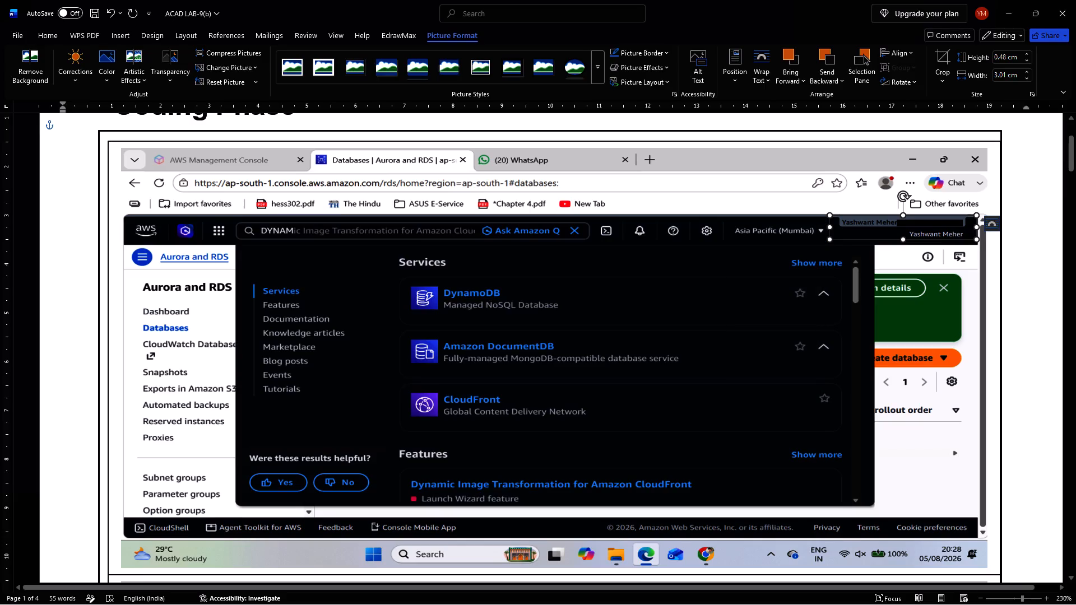
{"action": "left_click", "coordinate": [885, 223]}
{"action": "key", "text": "ctrl+c"}
{"action": "key", "text": "ctrl+v"}
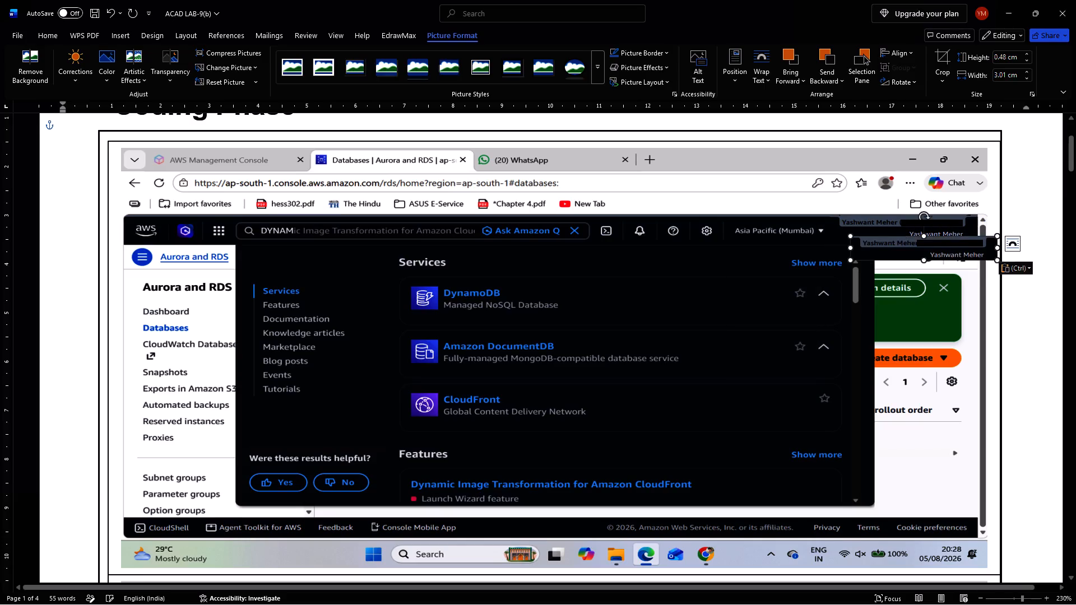
{"action": "left_click_drag", "start_coordinate": [902, 252], "coordinate": [841, 449]}
{"action": "scroll", "coordinate": [834, 448], "scroll_direction": "down", "scroll_amount": 5}
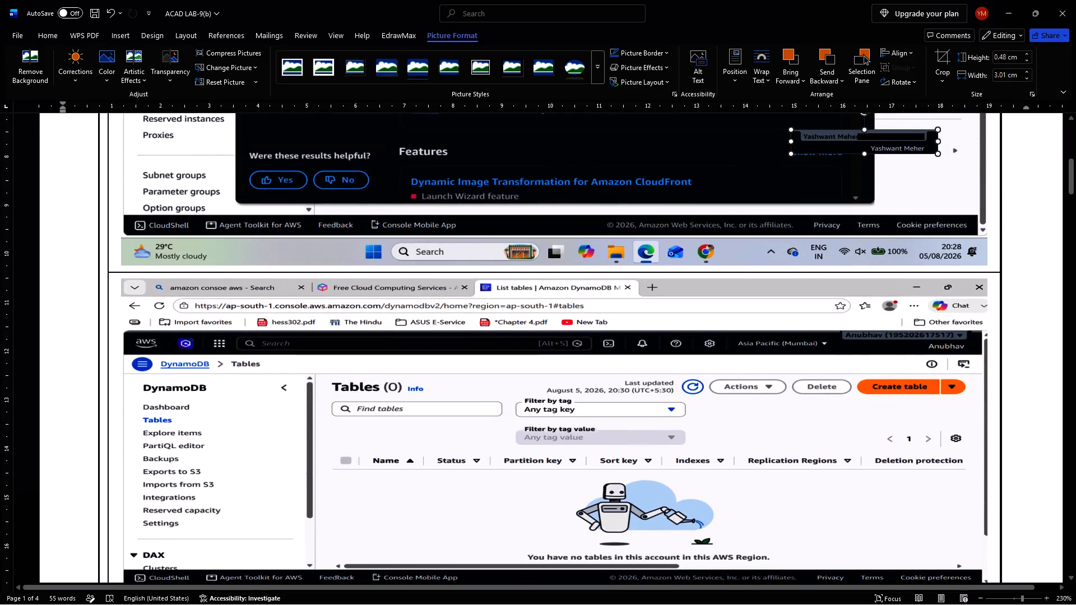
{"action": "left_click_drag", "start_coordinate": [846, 143], "coordinate": [888, 344]}
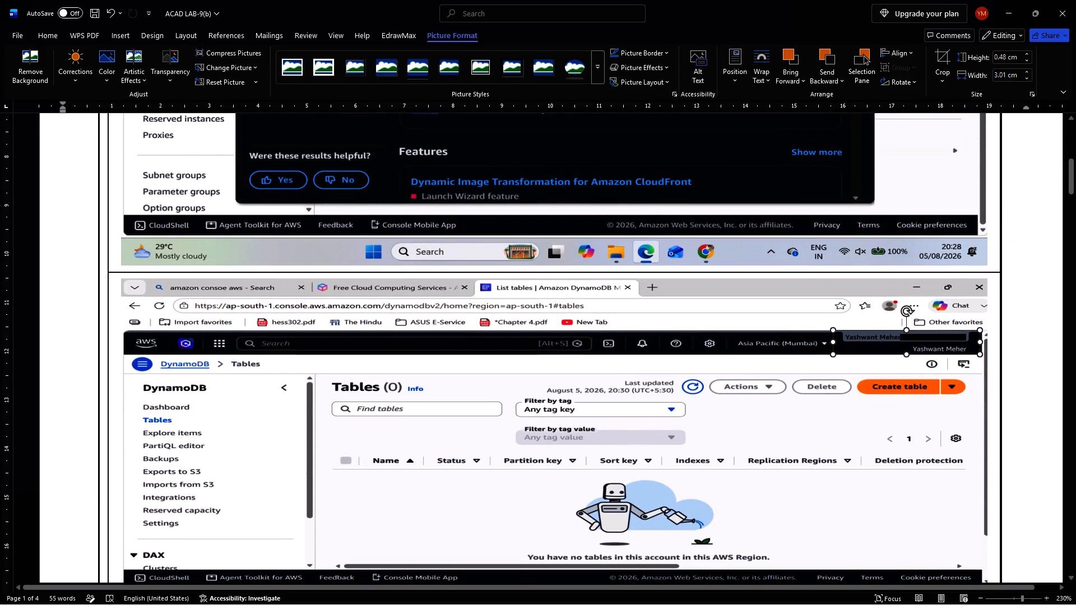
{"action": "left_click_drag", "start_coordinate": [888, 344], "coordinate": [888, 345]}
Nudge the Tables screenshot's label slightly down and reduce it to about 0.41 cm by 3 cm so it stays within the AWS header.
{"action": "left_click", "coordinate": [905, 375]}
{"action": "left_click", "coordinate": [913, 351]}
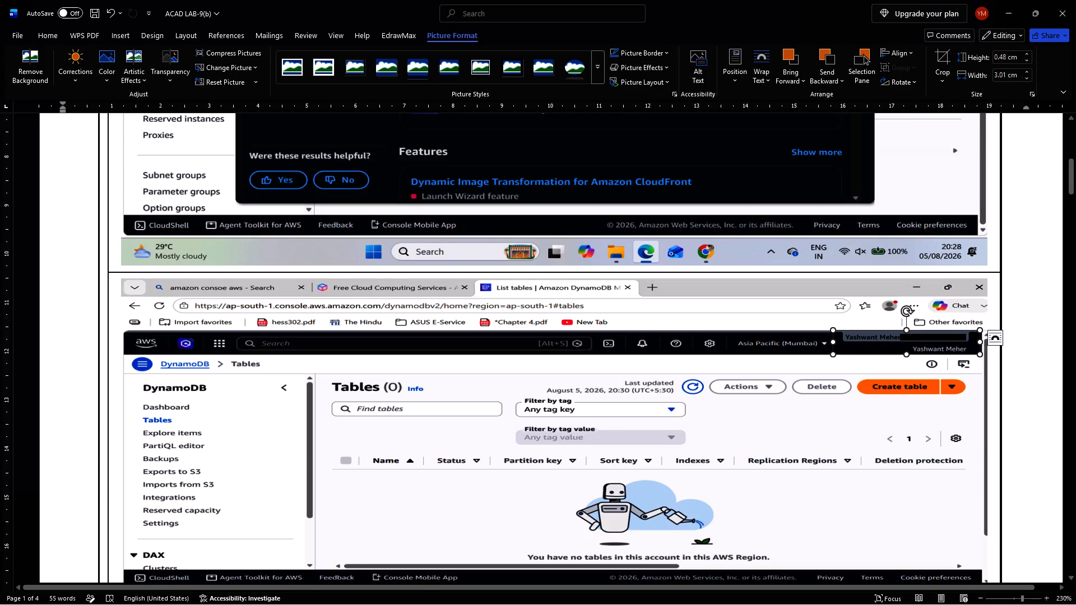
{"action": "key", "text": "Down"}
{"action": "left_click", "coordinate": [846, 394]}
{"action": "left_click", "coordinate": [874, 342]}
{"action": "key", "text": "Down"}
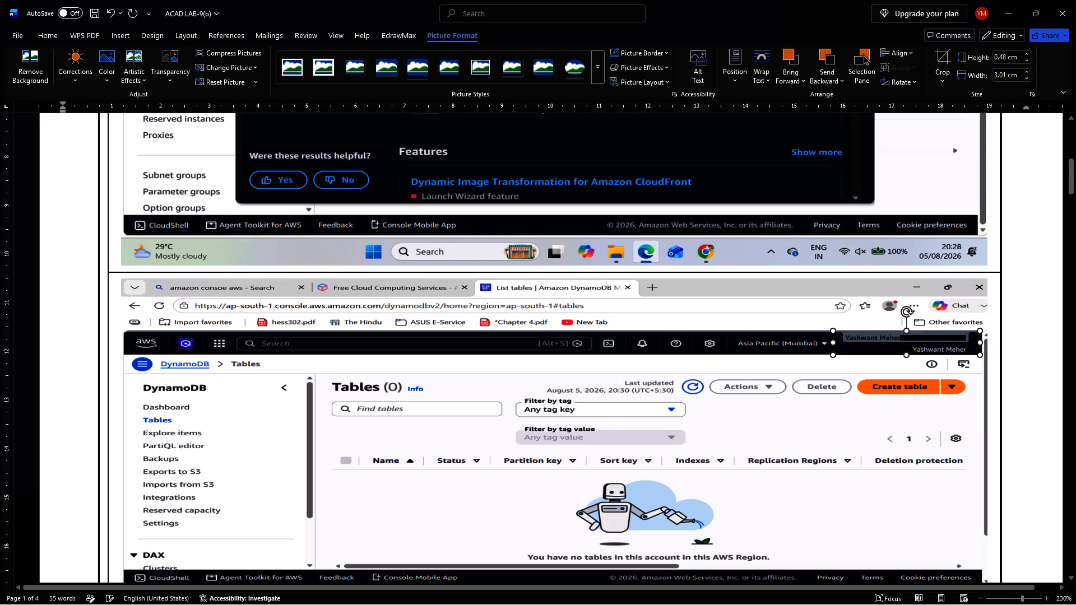
{"action": "left_click", "coordinate": [873, 375]}
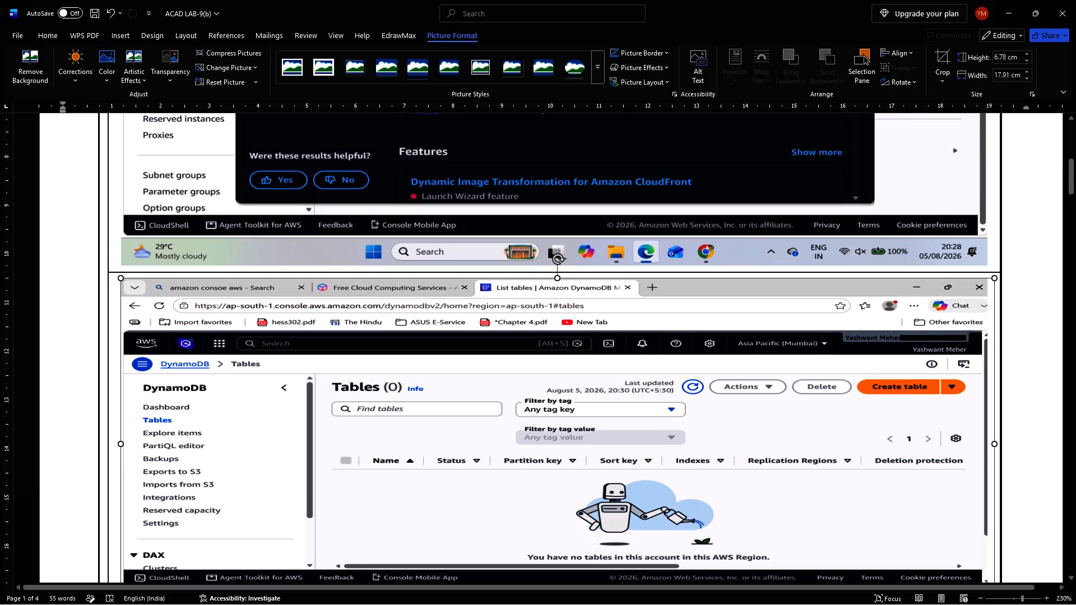
{"action": "left_click", "coordinate": [891, 351]}
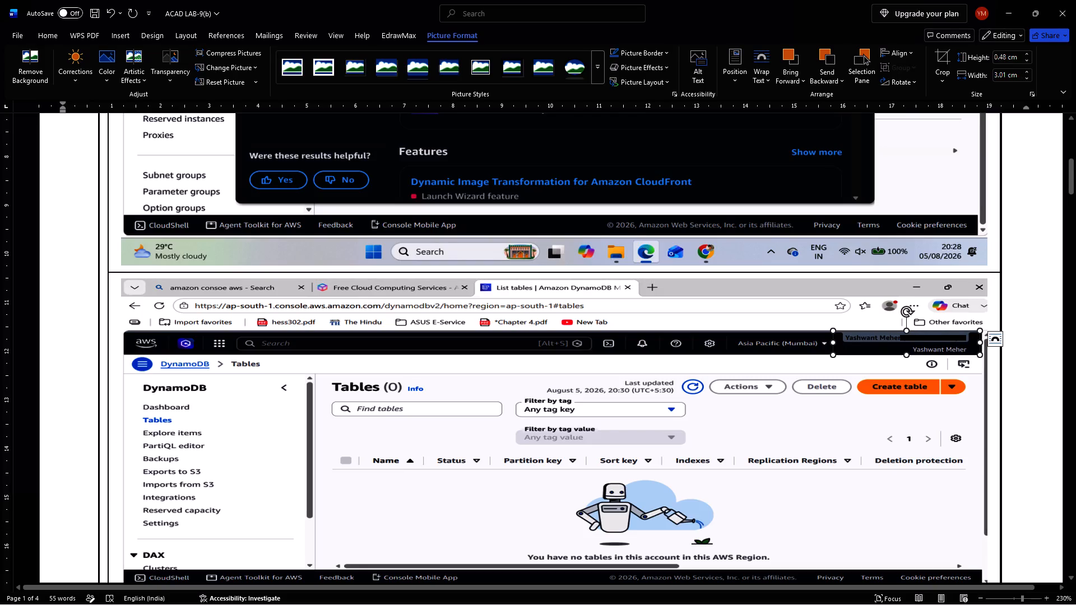
{"action": "left_click", "coordinate": [906, 355]}
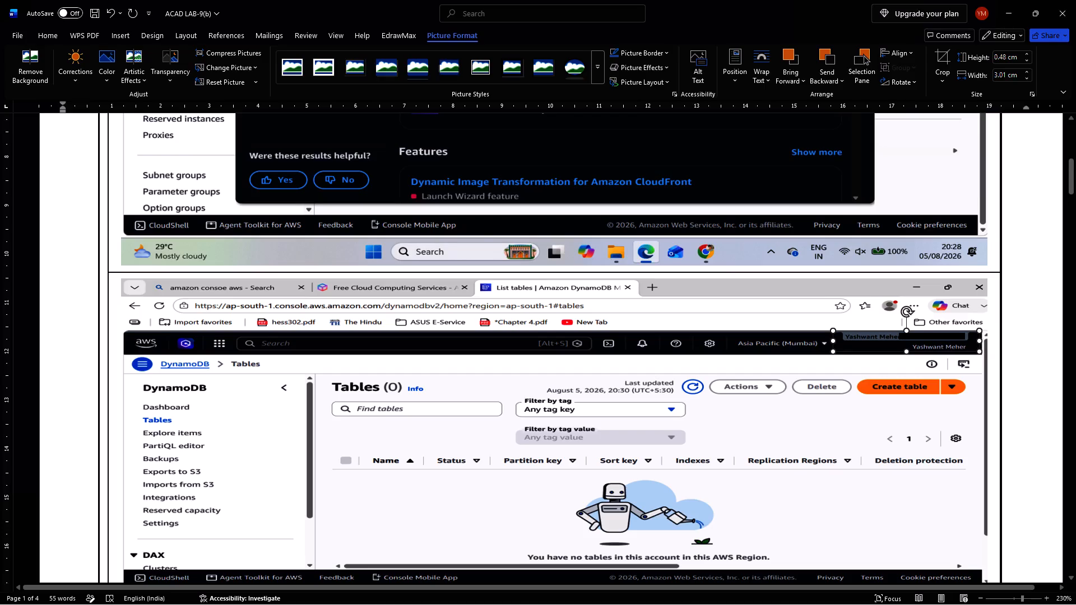
{"action": "left_click", "coordinate": [893, 375]}
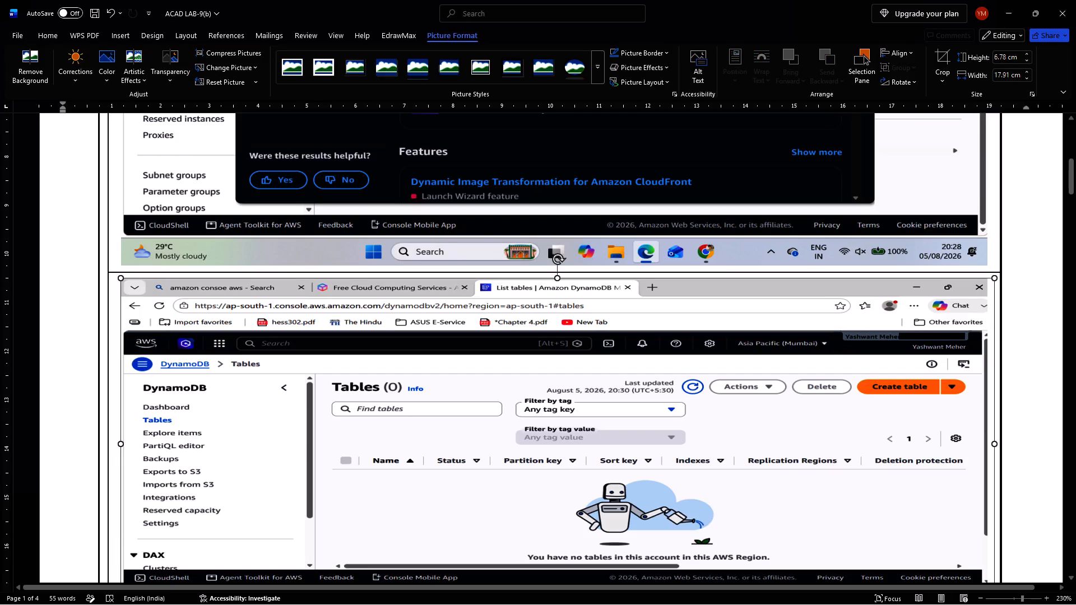
Duplicate the Tables screenshot's label and place the copy over the account name in the AWS header of the Create table screenshot.
{"action": "left_click", "coordinate": [911, 349]}
{"action": "key", "text": "ctrl+c"}
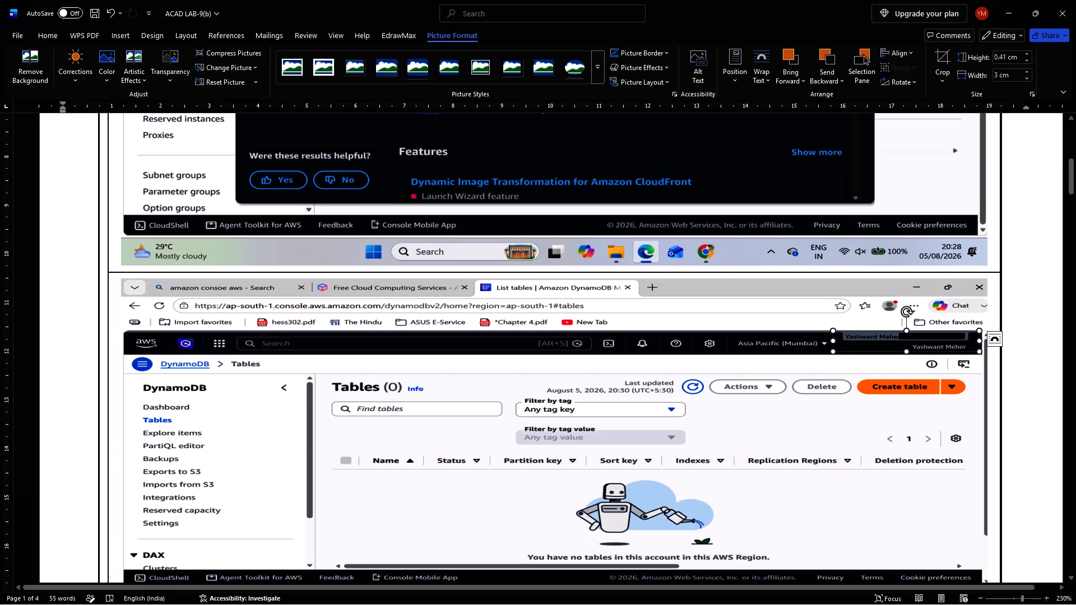
{"action": "key", "text": "ctrl+v"}
{"action": "scroll", "coordinate": [861, 401], "scroll_direction": "down", "scroll_amount": 4}
{"action": "left_click_drag", "start_coordinate": [889, 124], "coordinate": [863, 189]}
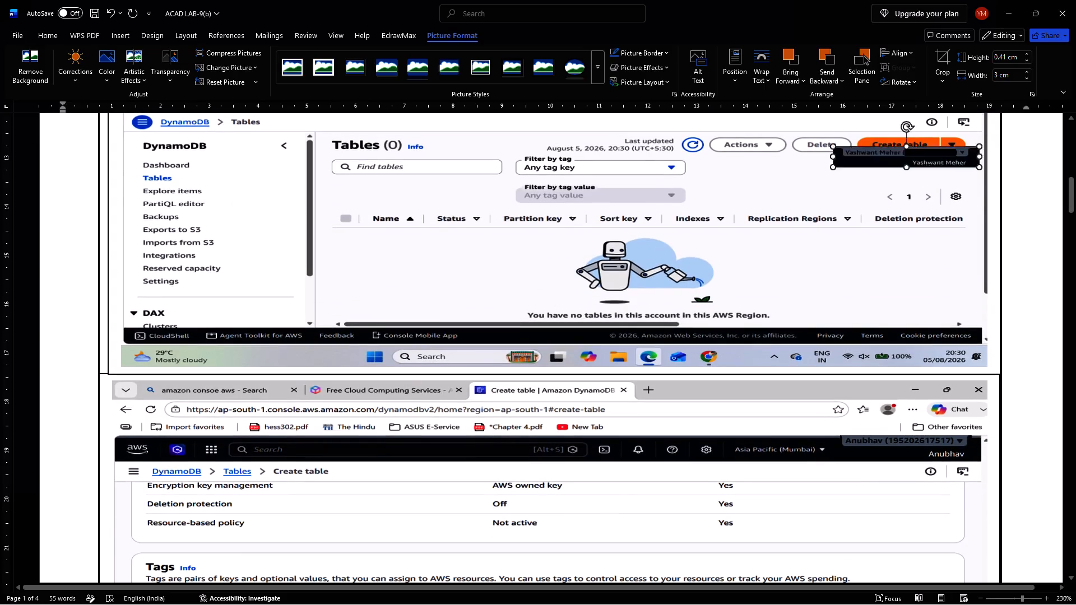
{"action": "left_click_drag", "start_coordinate": [863, 189], "coordinate": [868, 450]}
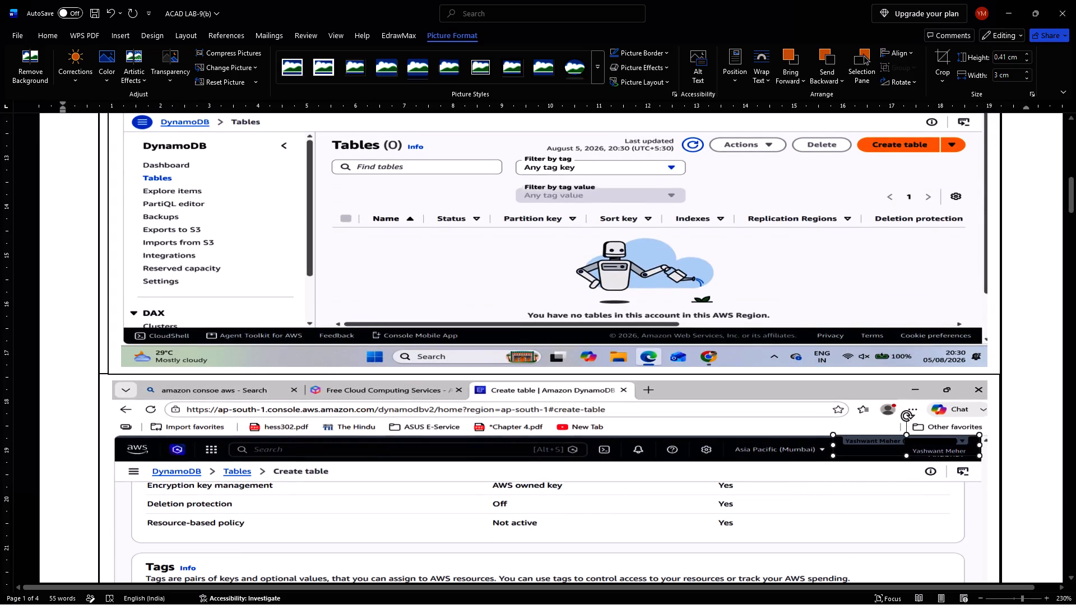
{"action": "left_click_drag", "start_coordinate": [868, 450], "coordinate": [869, 449]}
Enlarge the Create table screenshot's label to about 0.51 cm by 2.99 cm and nudge it to cover the account name fully.
{"action": "left_click", "coordinate": [906, 456]}
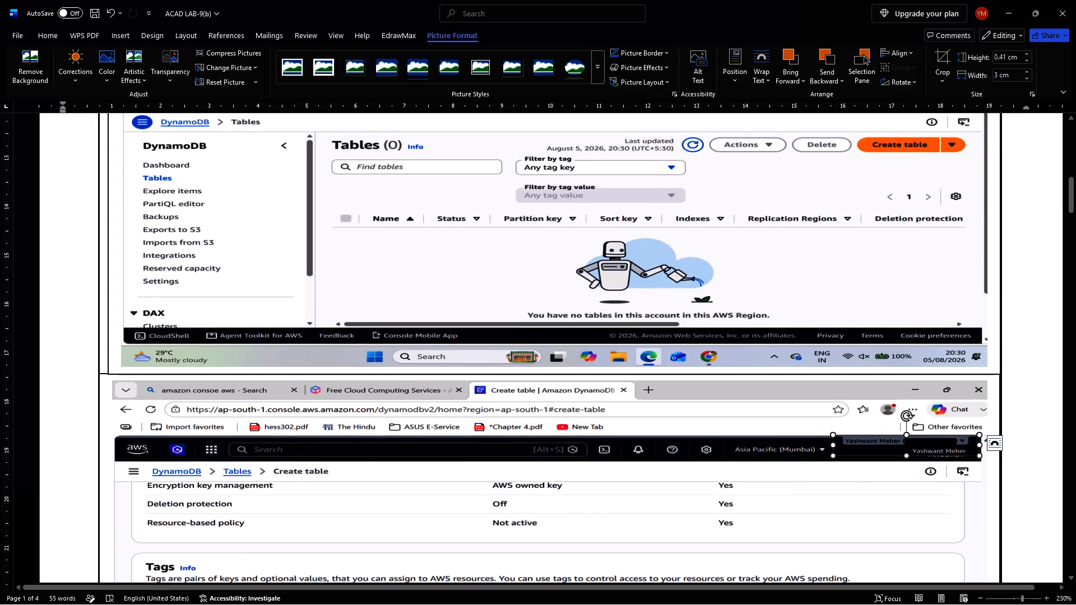
{"action": "left_click", "coordinate": [884, 480]}
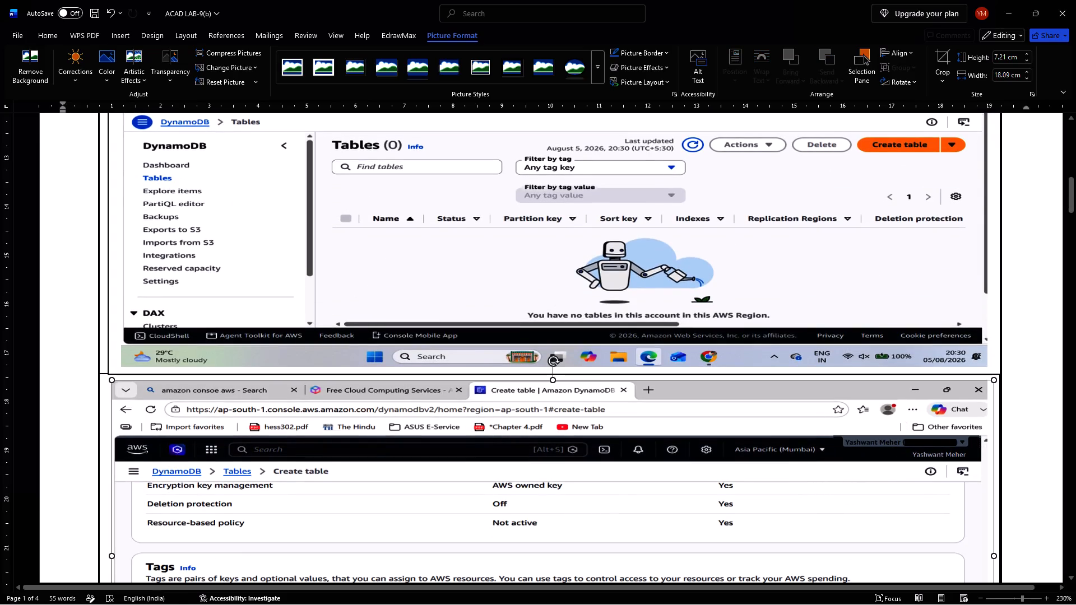
{"action": "left_click", "coordinate": [897, 446]}
{"action": "key", "text": "Down"}
{"action": "key", "text": "Down"}
{"action": "key", "text": "Down"}
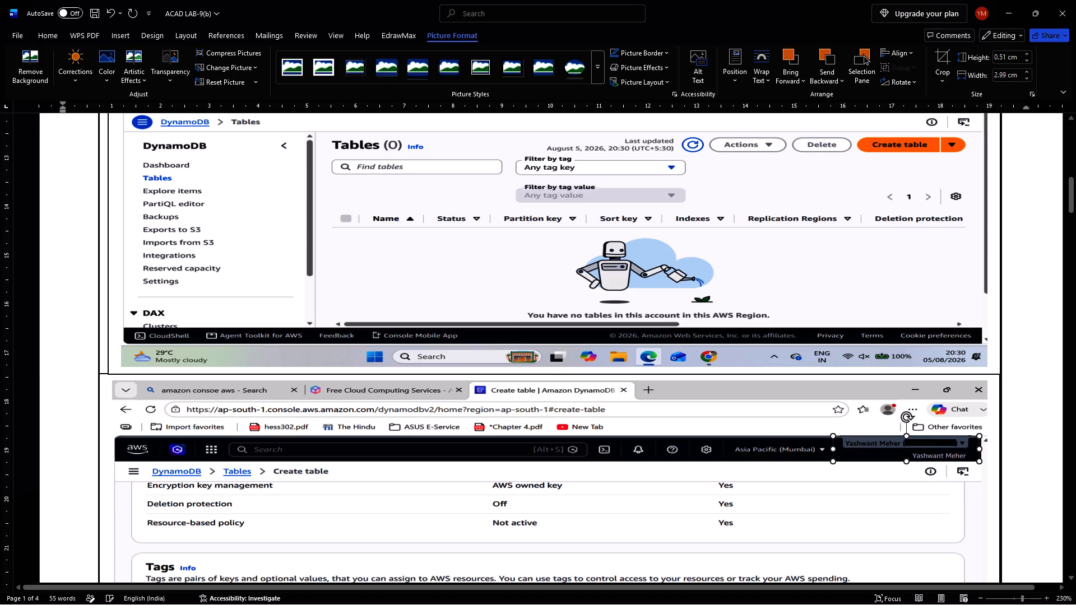
{"action": "key", "text": "Up"}
{"action": "key", "text": "Right"}
{"action": "left_click", "coordinate": [881, 480]}
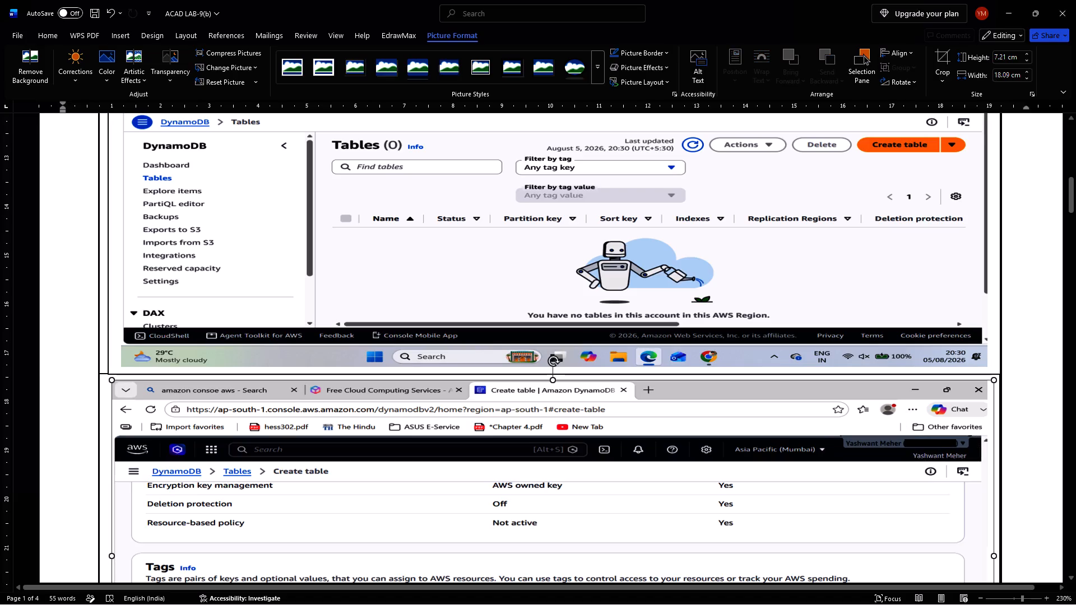
{"action": "left_click", "coordinate": [918, 458]}
{"action": "left_click", "coordinate": [984, 498]}
Duplicate the Create table screenshot's label and place the copy over the account name in the Coding Phase's StudentTable view screenshot.
{"action": "left_click", "coordinate": [878, 444]}
{"action": "key", "text": "ctrl+c"}
{"action": "key", "text": "ctrl+v"}
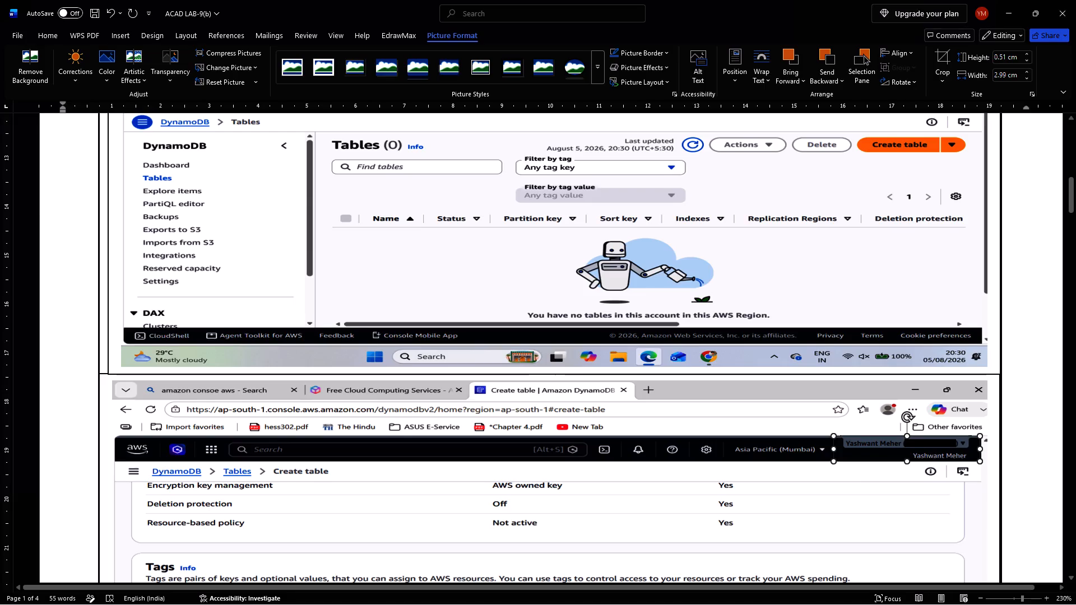
{"action": "scroll", "coordinate": [865, 443], "scroll_direction": "down", "scroll_amount": 3}
{"action": "scroll", "coordinate": [859, 306], "scroll_direction": "down", "scroll_amount": 3}
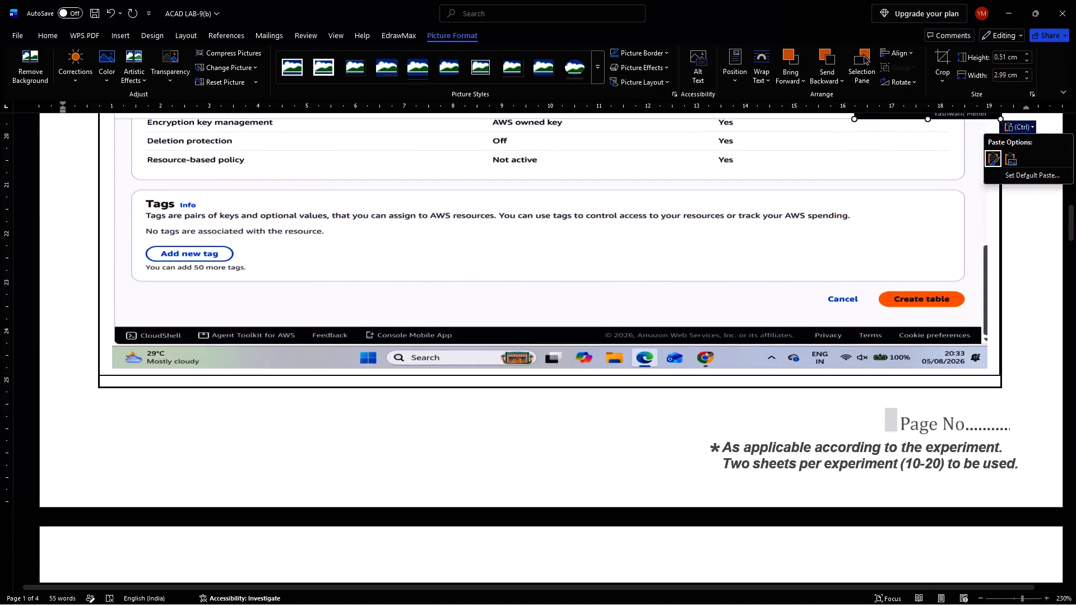
{"action": "scroll", "coordinate": [881, 160], "scroll_direction": "up", "scroll_amount": 2}
{"action": "left_click_drag", "start_coordinate": [892, 221], "coordinate": [828, 462]}
{"action": "left_click_drag", "start_coordinate": [909, 228], "coordinate": [804, 336]}
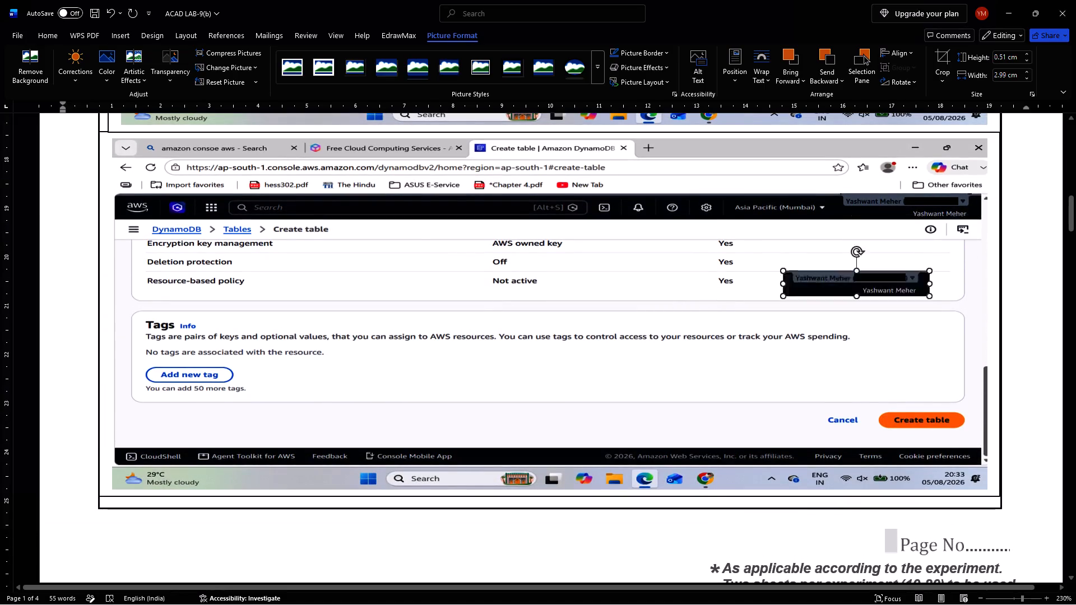
{"action": "left_click_drag", "start_coordinate": [804, 336], "coordinate": [760, 538]}
{"action": "scroll", "coordinate": [763, 536], "scroll_direction": "down", "scroll_amount": 4}
{"action": "left_click_drag", "start_coordinate": [769, 304], "coordinate": [732, 567]}
{"action": "scroll", "coordinate": [745, 559], "scroll_direction": "down", "scroll_amount": 2}
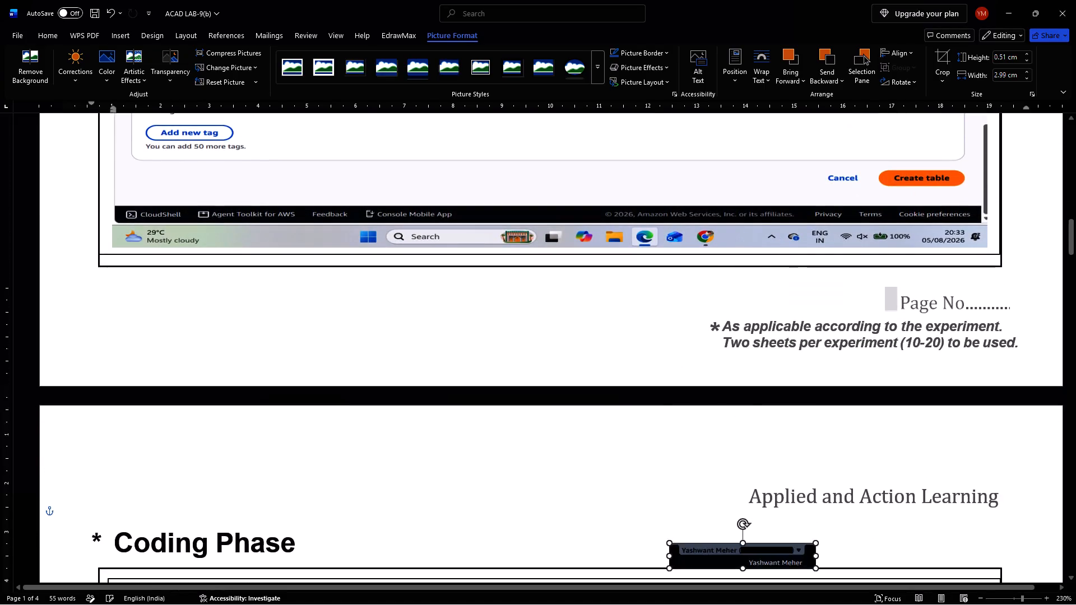
{"action": "scroll", "coordinate": [746, 557], "scroll_direction": "down", "scroll_amount": 2}
{"action": "left_click_drag", "start_coordinate": [748, 314], "coordinate": [902, 436]}
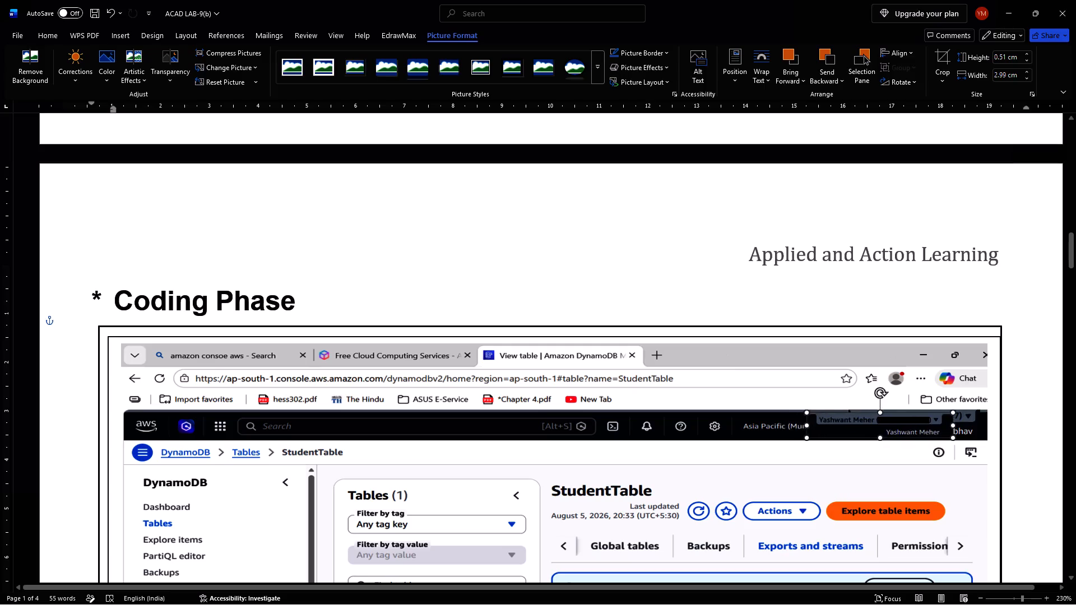
{"action": "left_click_drag", "start_coordinate": [902, 436], "coordinate": [917, 425]}
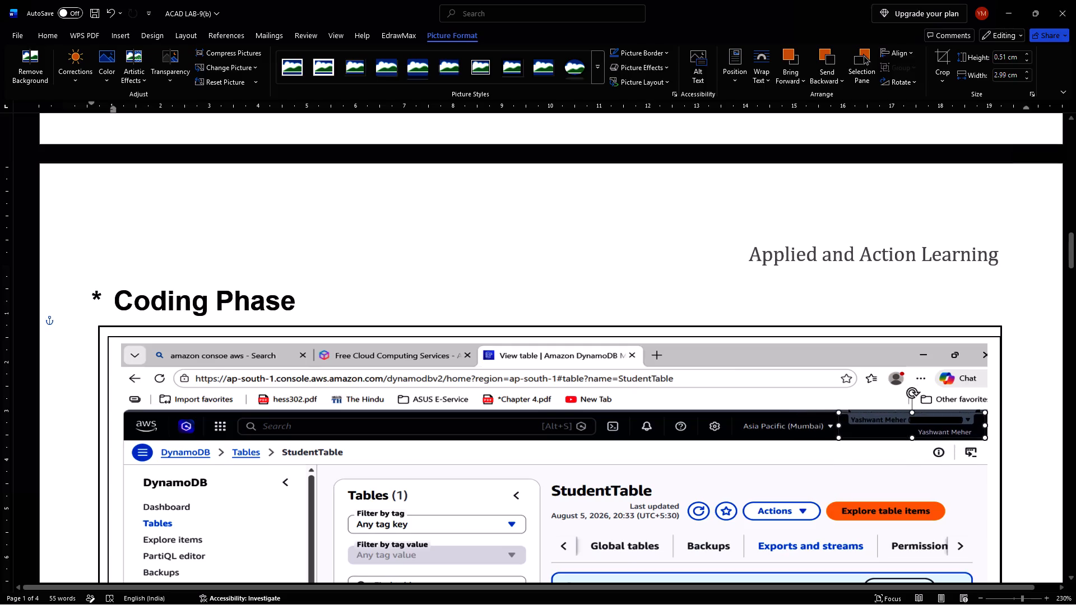
{"action": "left_click_drag", "start_coordinate": [917, 425], "coordinate": [919, 421]}
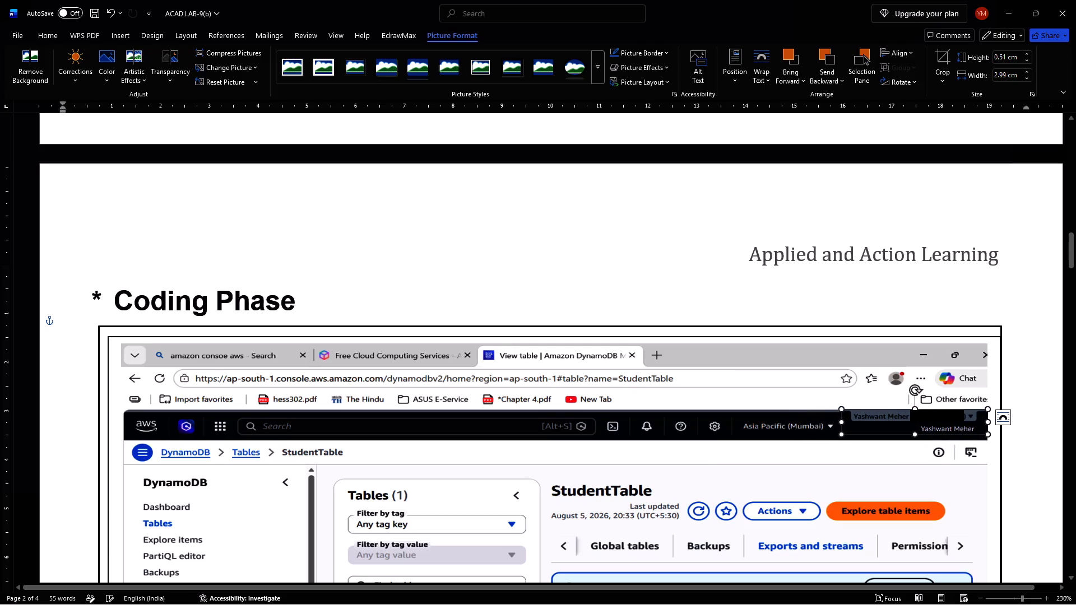
Enlarge the StudentTable view screenshot's label to about 0.58 cm high and nudge it slightly down within the AWS header.
{"action": "left_click", "coordinate": [915, 435]}
{"action": "left_click", "coordinate": [905, 458]}
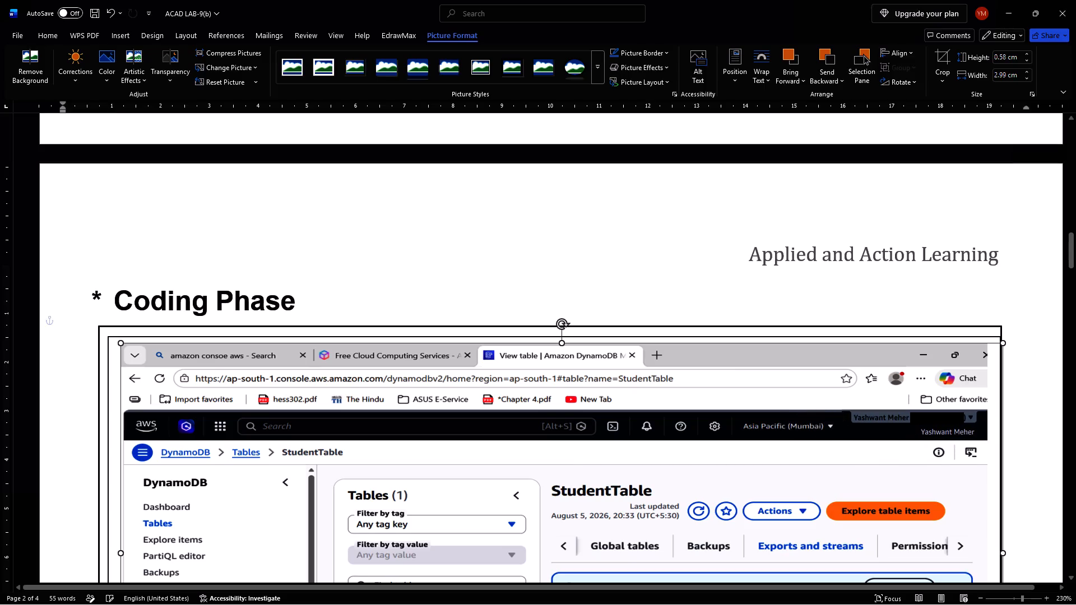
{"action": "left_click", "coordinate": [896, 427]}
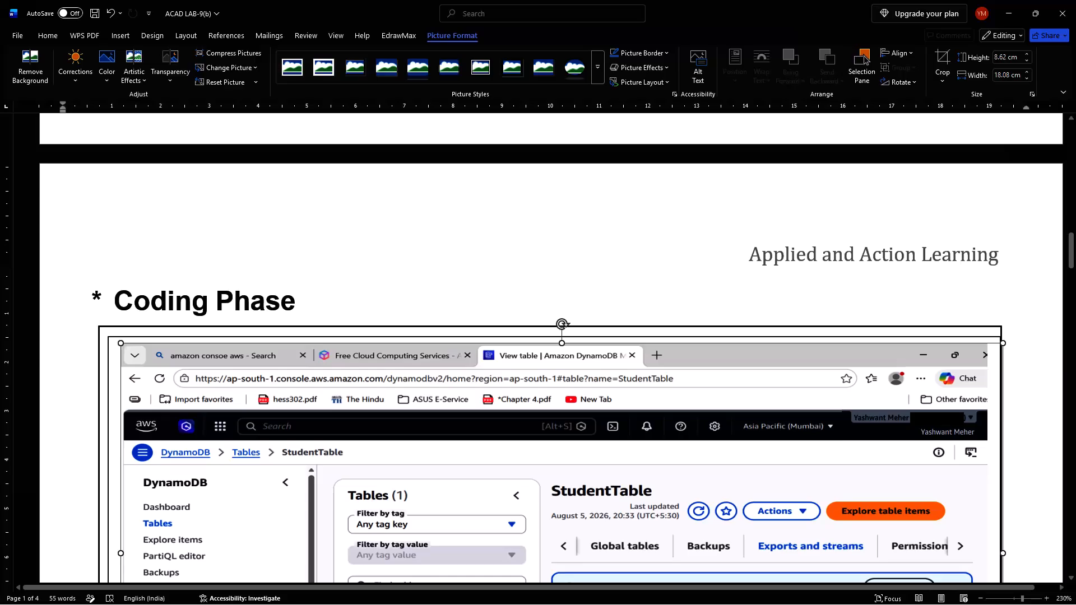
{"action": "key", "text": "Down"}
{"action": "left_click", "coordinate": [816, 450]}
{"action": "left_click", "coordinate": [894, 431]}
{"action": "key", "text": "Down"}
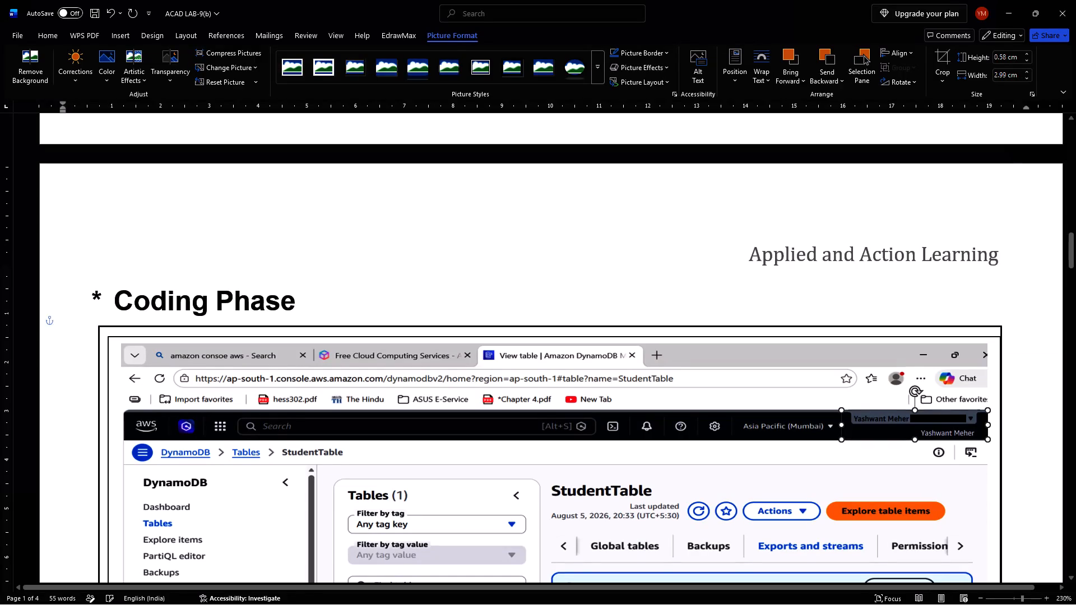
{"action": "left_click", "coordinate": [902, 474]}
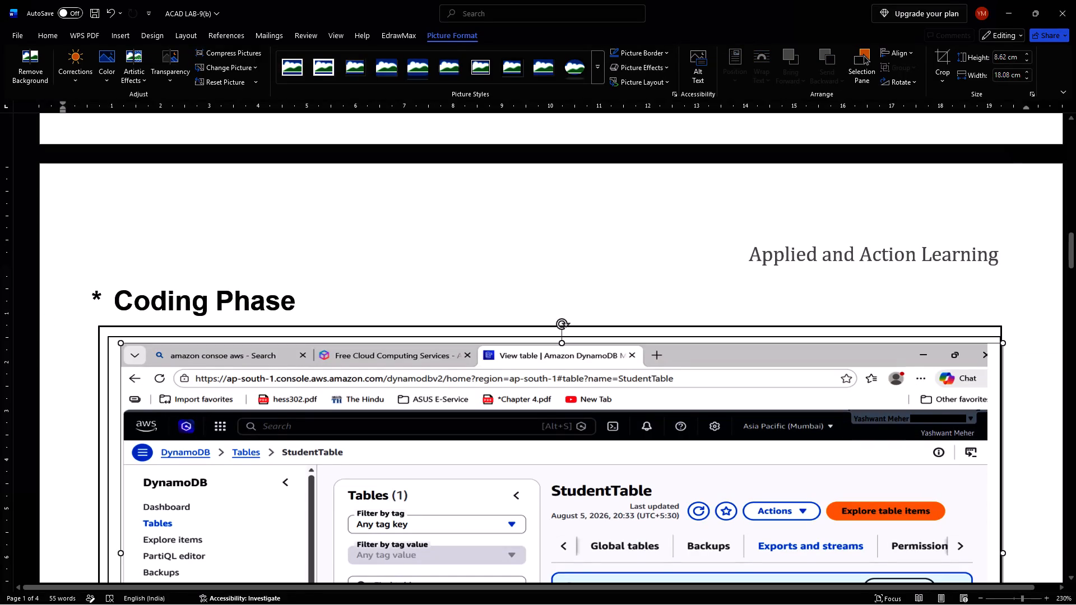
Duplicate the StudentTable view screenshot's label and place the copy over the account name in the Explore items screenshot's AWS header.
{"action": "left_click", "coordinate": [927, 431]}
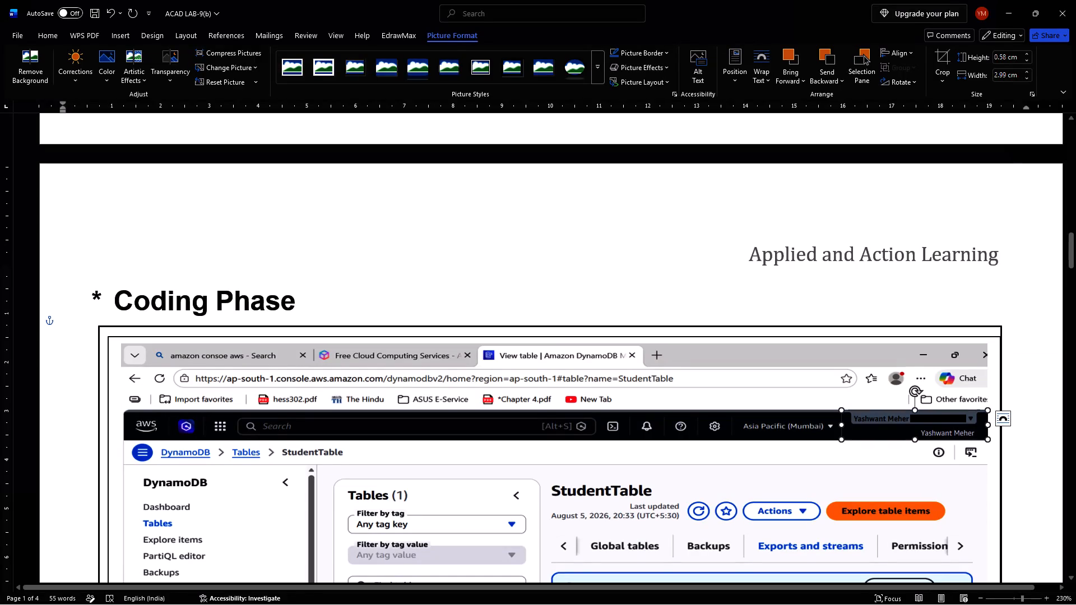
{"action": "key", "text": "ctrl+c"}
{"action": "key", "text": "ctrl+v"}
{"action": "scroll", "coordinate": [730, 430], "scroll_direction": "down", "scroll_amount": 2}
{"action": "scroll", "coordinate": [762, 350], "scroll_direction": "down", "scroll_amount": 3}
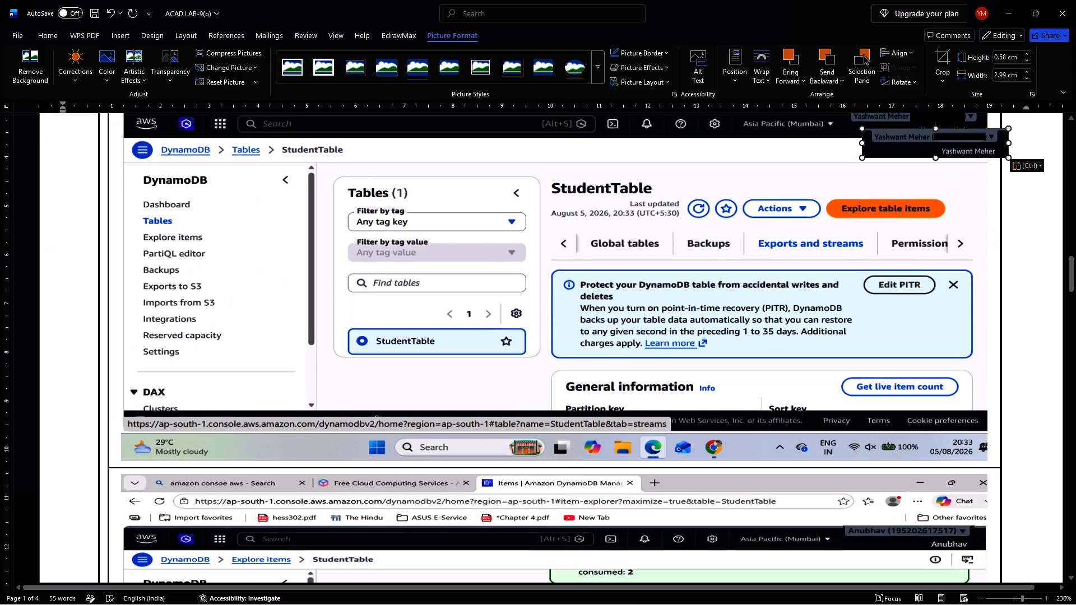
{"action": "left_click_drag", "start_coordinate": [890, 139], "coordinate": [727, 514]}
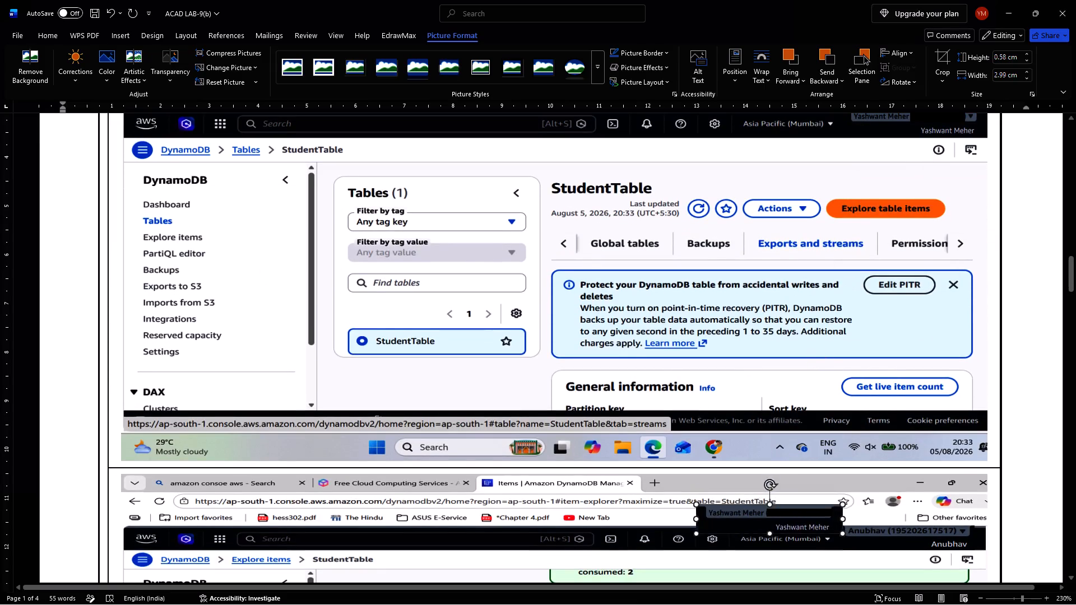
{"action": "left_click_drag", "start_coordinate": [727, 514], "coordinate": [745, 508]}
{"action": "scroll", "coordinate": [636, 450], "scroll_direction": "down", "scroll_amount": 4}
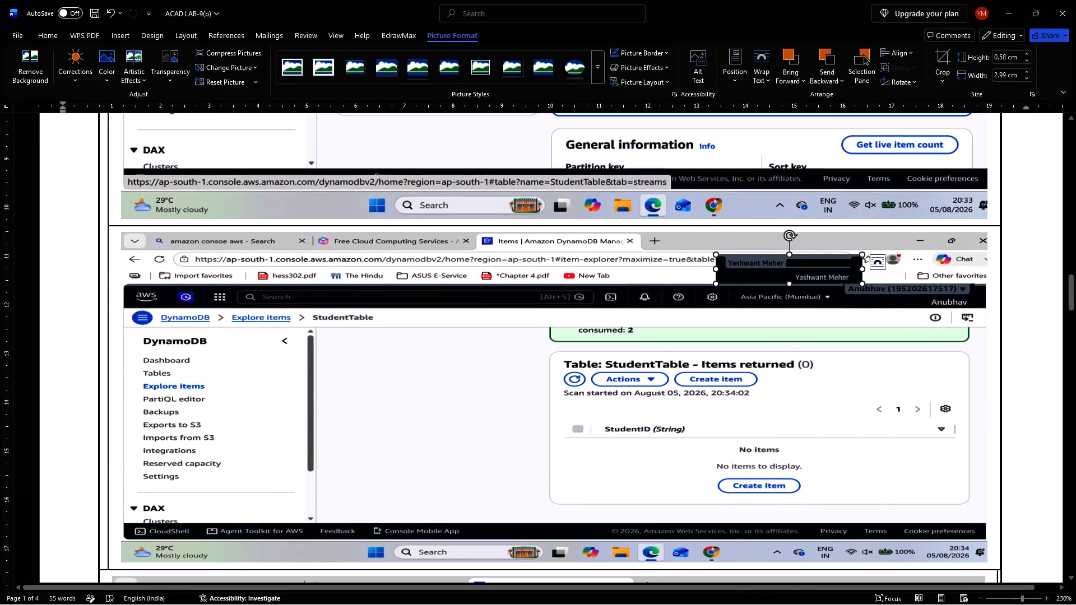
{"action": "left_click_drag", "start_coordinate": [769, 269], "coordinate": [870, 300]}
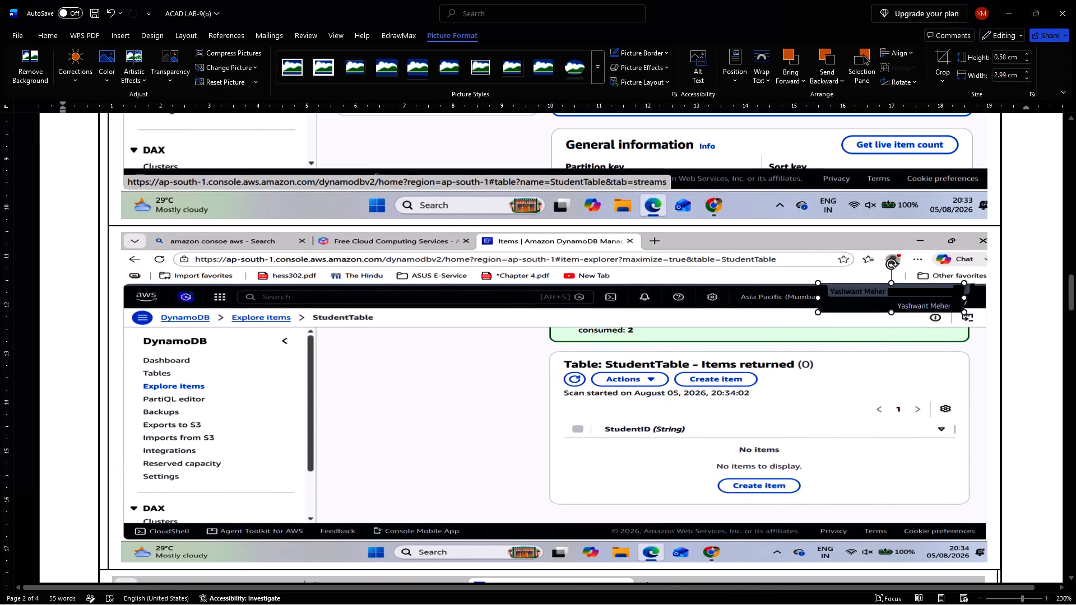
{"action": "left_click_drag", "start_coordinate": [870, 300], "coordinate": [892, 299]}
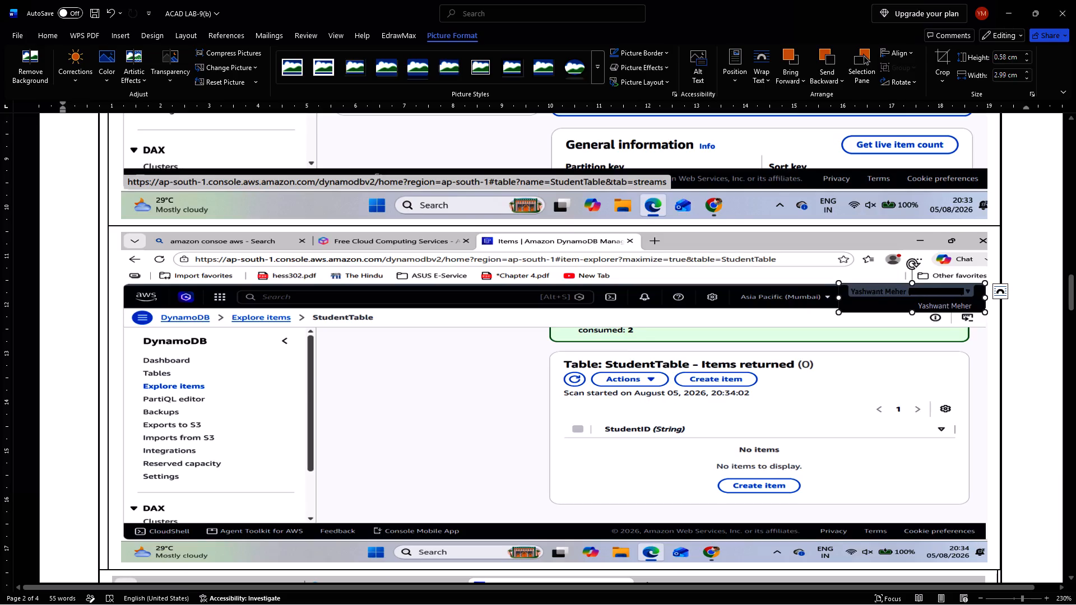
Reduce the Explore items screenshot's label to about 0.48 cm high and nudge it slightly down to fit the AWS header.
{"action": "left_click_drag", "start_coordinate": [912, 313], "coordinate": [912, 308]}
{"action": "left_click", "coordinate": [906, 345]}
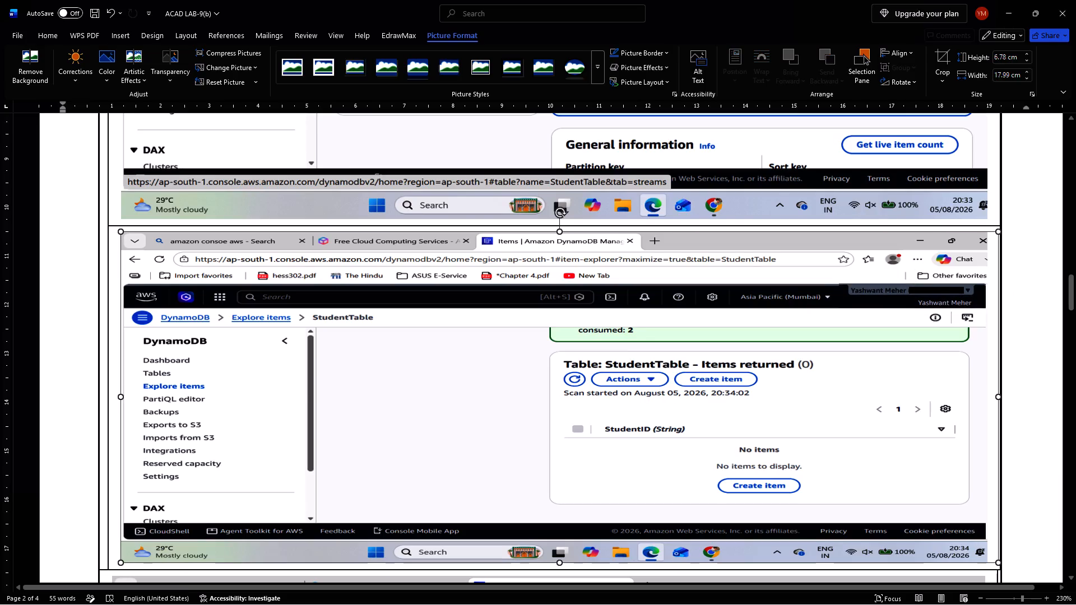
{"action": "left_click", "coordinate": [903, 297]}
{"action": "key", "text": "Down"}
{"action": "left_click", "coordinate": [906, 352]}
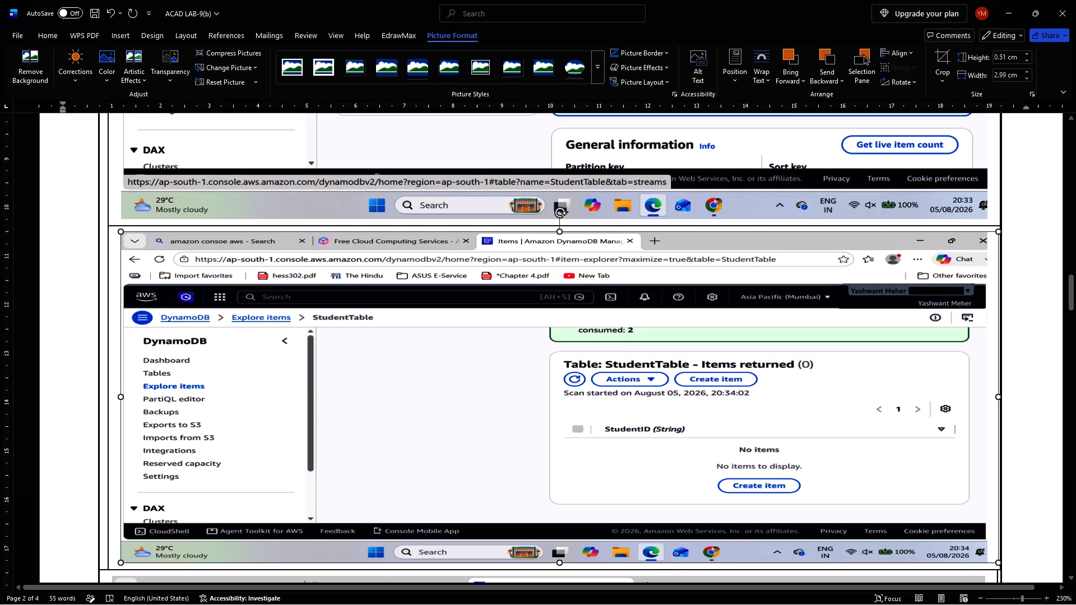
{"action": "left_click", "coordinate": [904, 302]}
{"action": "key", "text": "Down"}
{"action": "left_click", "coordinate": [913, 308]}
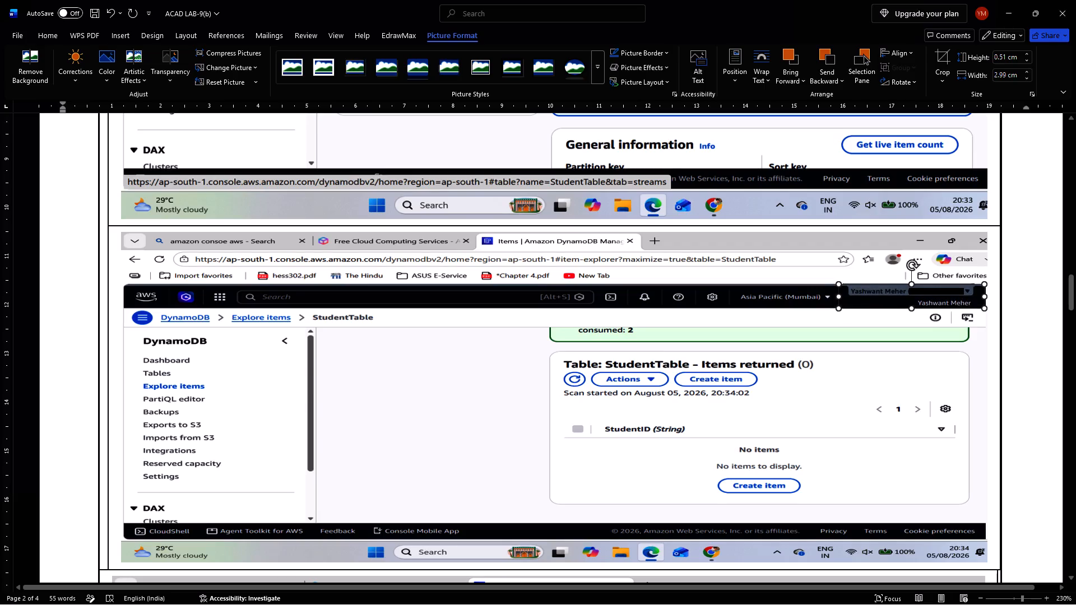
{"action": "left_click", "coordinate": [912, 335]}
Duplicate the Explore items screenshot's label, place the copy over the account name in the Create item screenshot's AWS header, and nudge it up.
{"action": "left_click", "coordinate": [902, 296]}
{"action": "key", "text": "ctrl+c"}
{"action": "key", "text": "ctrl+v"}
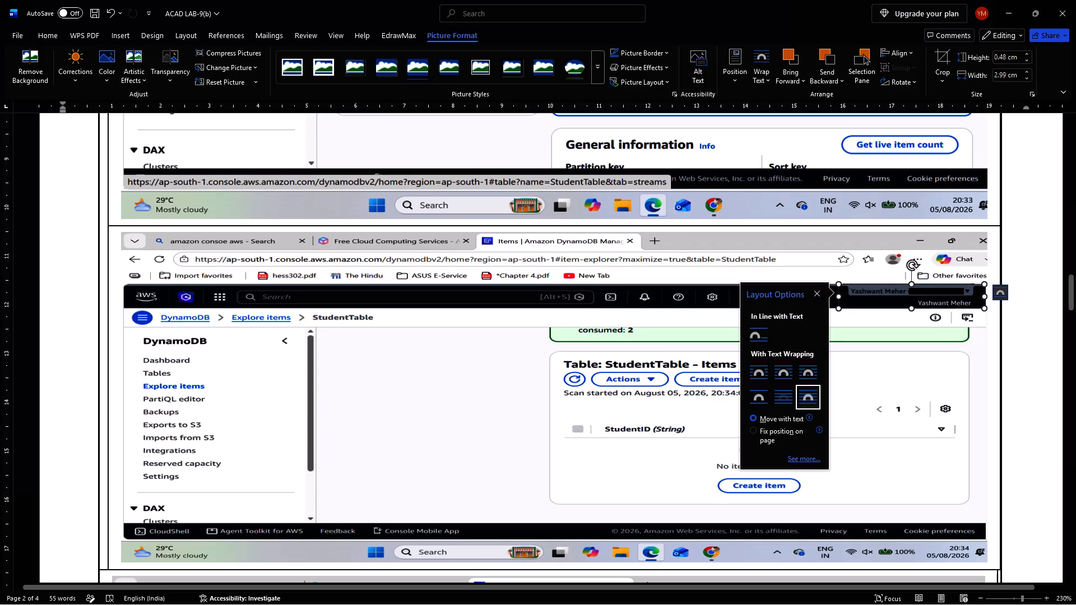
{"action": "left_click", "coordinate": [817, 291]}
{"action": "key", "text": "ctrl+c"}
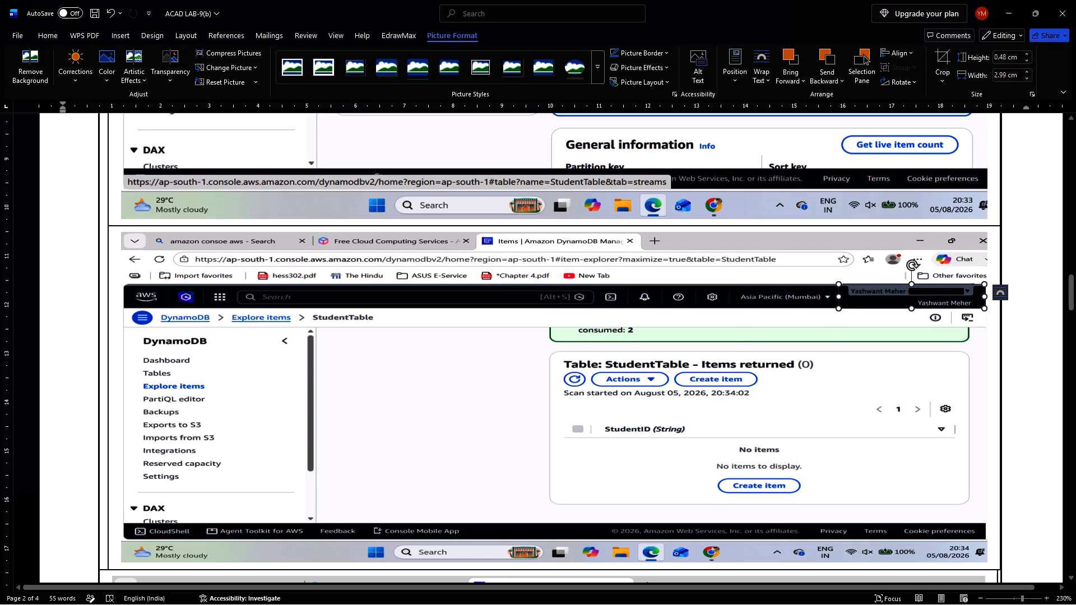
{"action": "key", "text": "ctrl+v"}
{"action": "scroll", "coordinate": [875, 323], "scroll_direction": "down", "scroll_amount": 2}
{"action": "left_click_drag", "start_coordinate": [909, 199], "coordinate": [874, 389]}
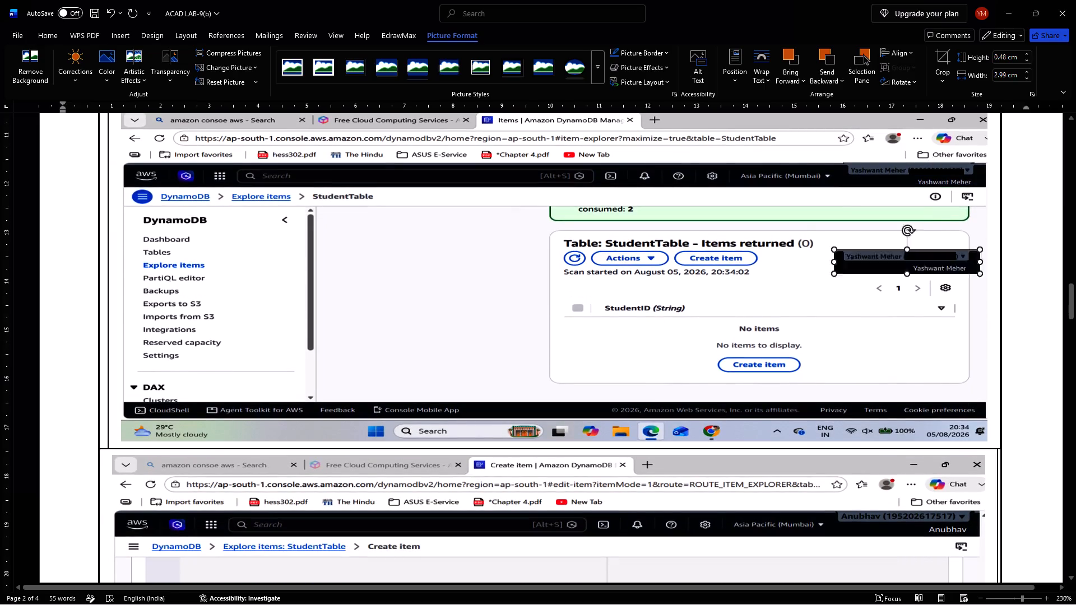
{"action": "left_click_drag", "start_coordinate": [874, 389], "coordinate": [884, 528]}
{"action": "left_click", "coordinate": [879, 549]}
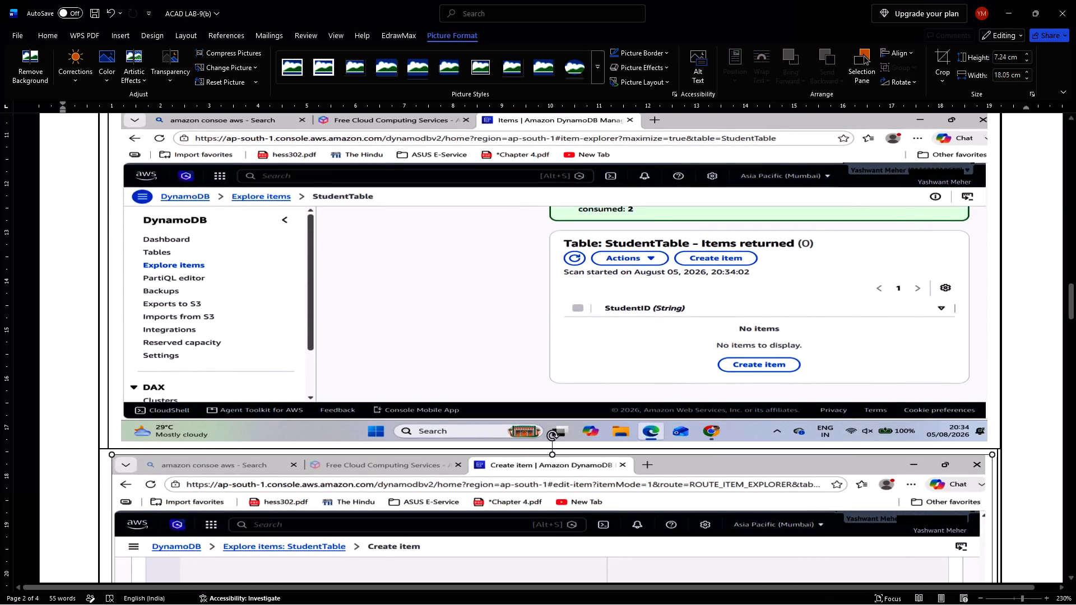
{"action": "left_click", "coordinate": [892, 518]}
{"action": "key", "text": "Up"}
{"action": "scroll", "coordinate": [789, 524], "scroll_direction": "down", "scroll_amount": 3}
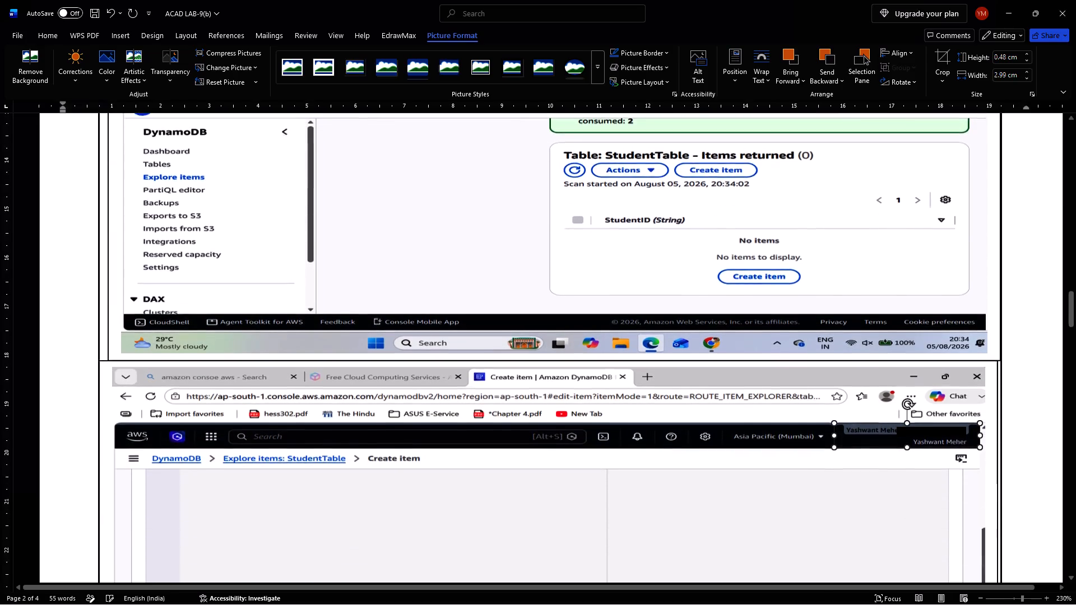
{"action": "left_click", "coordinate": [818, 367]}
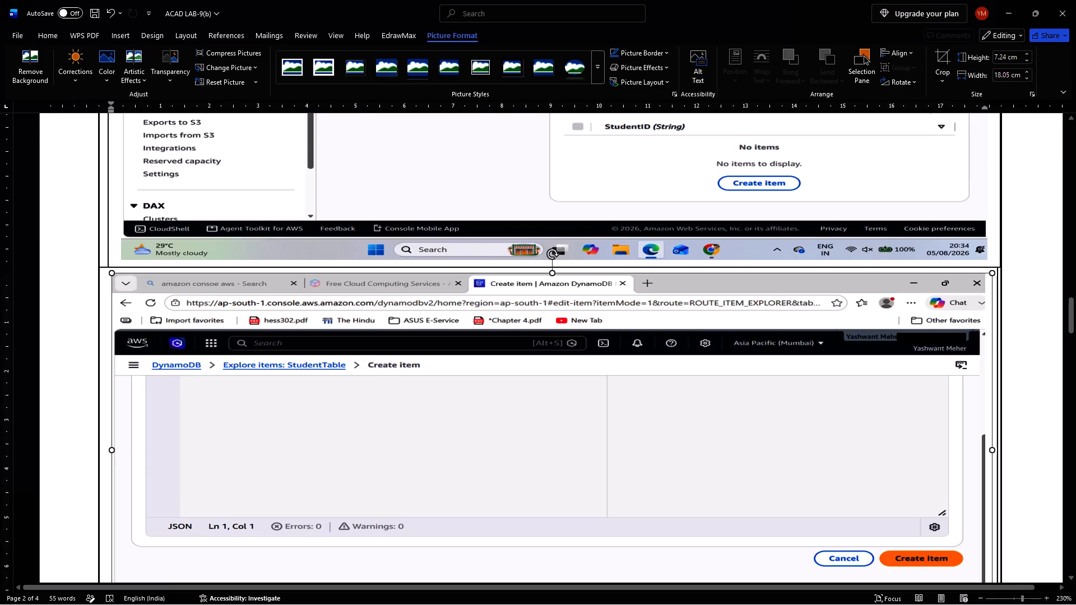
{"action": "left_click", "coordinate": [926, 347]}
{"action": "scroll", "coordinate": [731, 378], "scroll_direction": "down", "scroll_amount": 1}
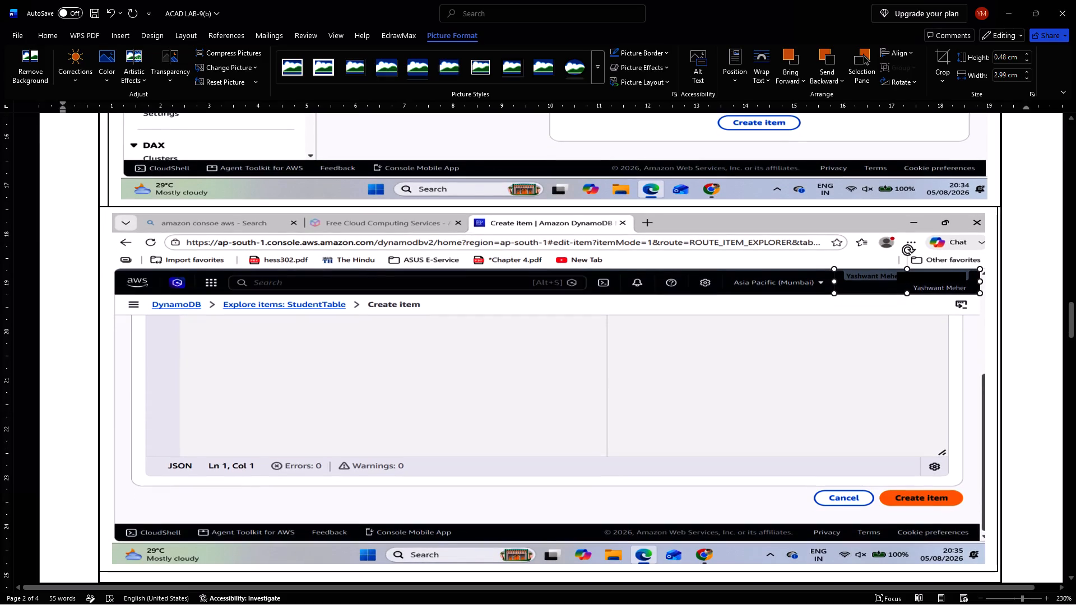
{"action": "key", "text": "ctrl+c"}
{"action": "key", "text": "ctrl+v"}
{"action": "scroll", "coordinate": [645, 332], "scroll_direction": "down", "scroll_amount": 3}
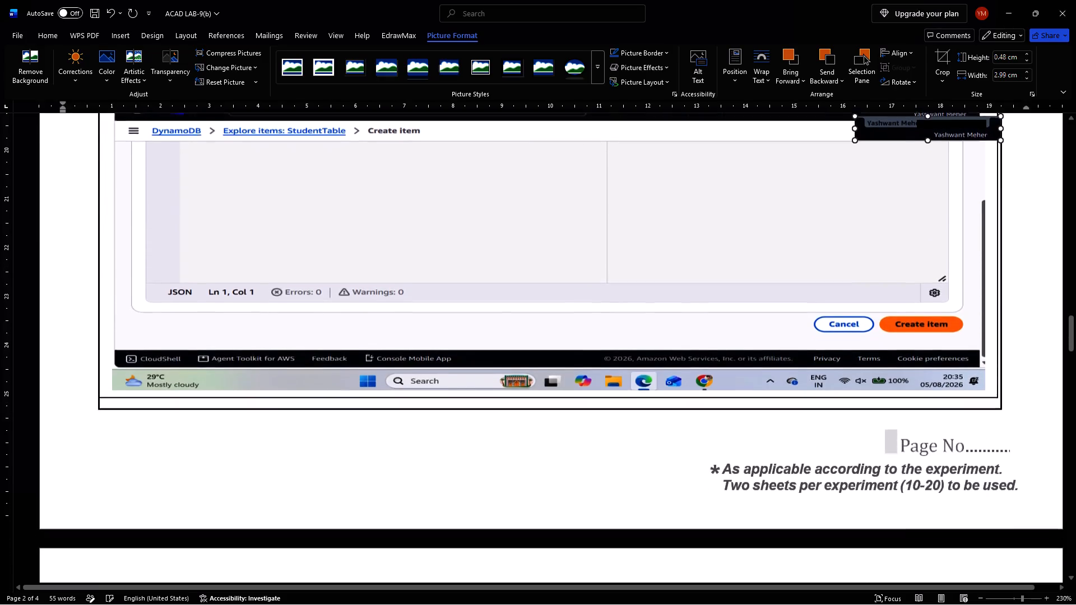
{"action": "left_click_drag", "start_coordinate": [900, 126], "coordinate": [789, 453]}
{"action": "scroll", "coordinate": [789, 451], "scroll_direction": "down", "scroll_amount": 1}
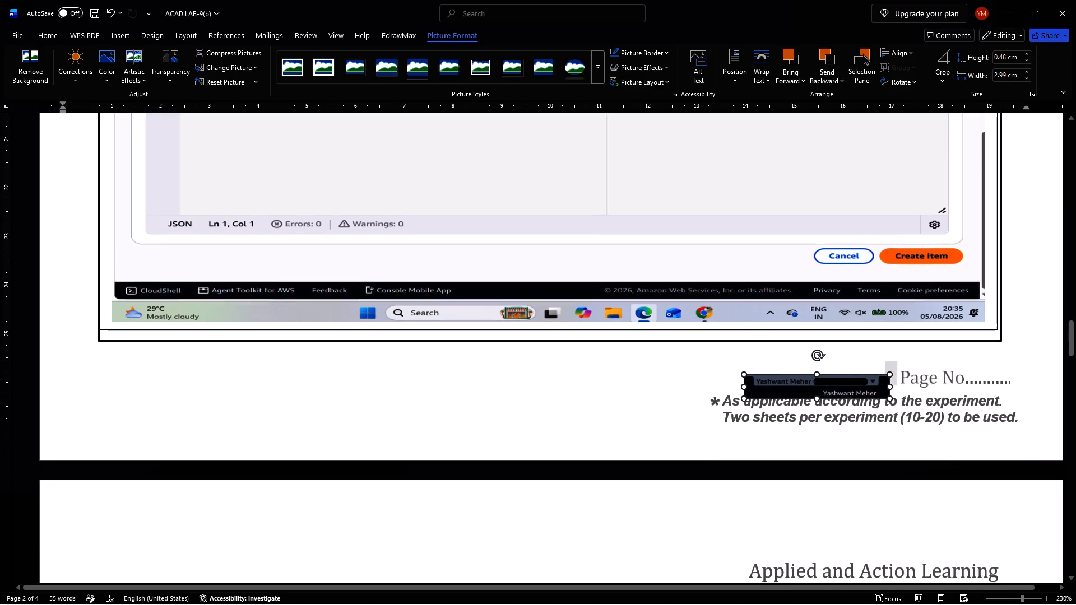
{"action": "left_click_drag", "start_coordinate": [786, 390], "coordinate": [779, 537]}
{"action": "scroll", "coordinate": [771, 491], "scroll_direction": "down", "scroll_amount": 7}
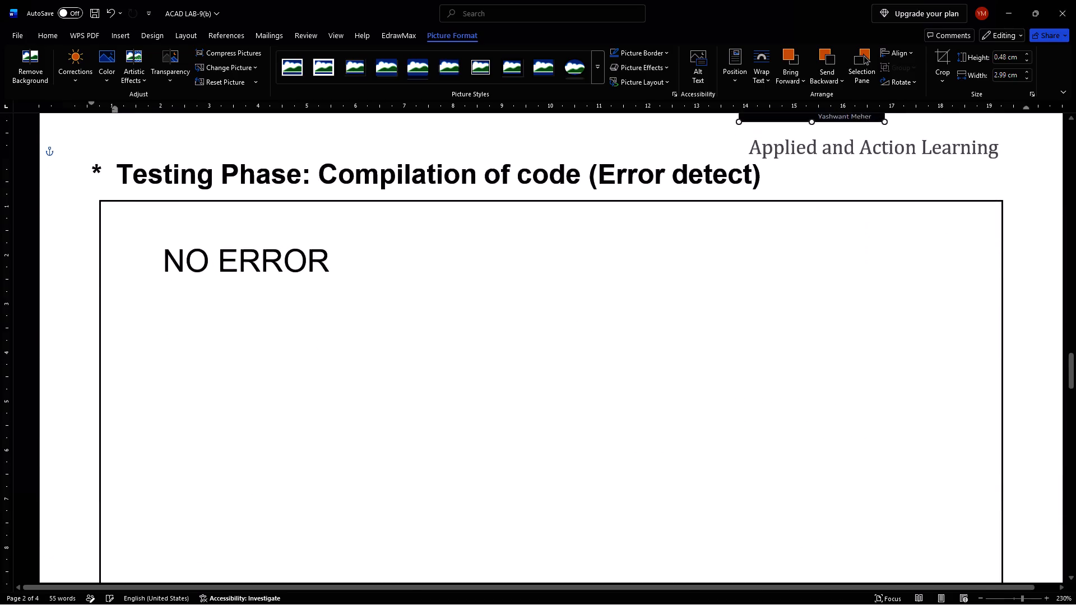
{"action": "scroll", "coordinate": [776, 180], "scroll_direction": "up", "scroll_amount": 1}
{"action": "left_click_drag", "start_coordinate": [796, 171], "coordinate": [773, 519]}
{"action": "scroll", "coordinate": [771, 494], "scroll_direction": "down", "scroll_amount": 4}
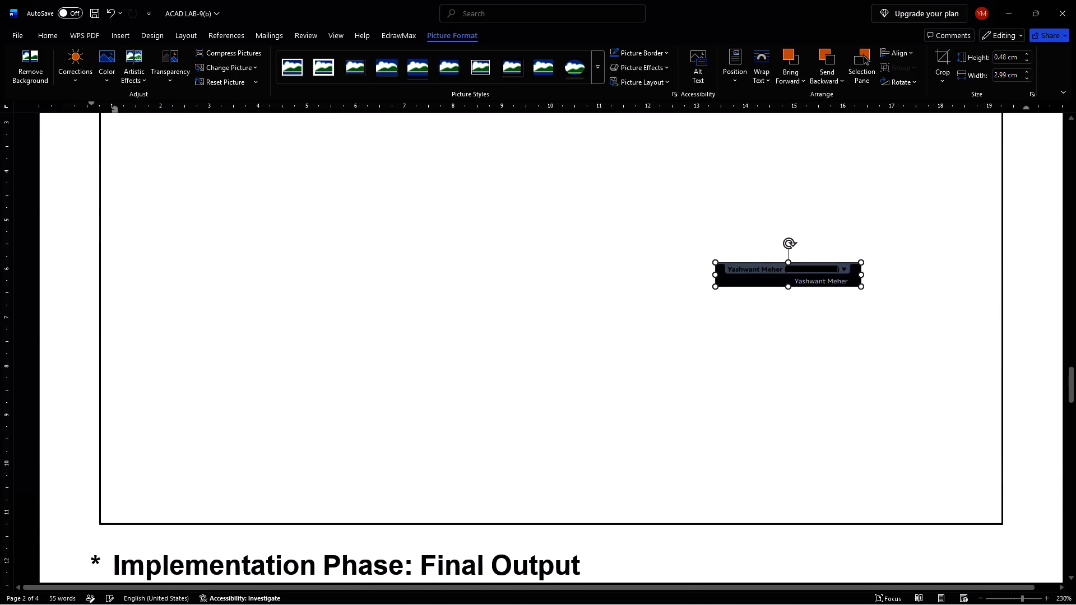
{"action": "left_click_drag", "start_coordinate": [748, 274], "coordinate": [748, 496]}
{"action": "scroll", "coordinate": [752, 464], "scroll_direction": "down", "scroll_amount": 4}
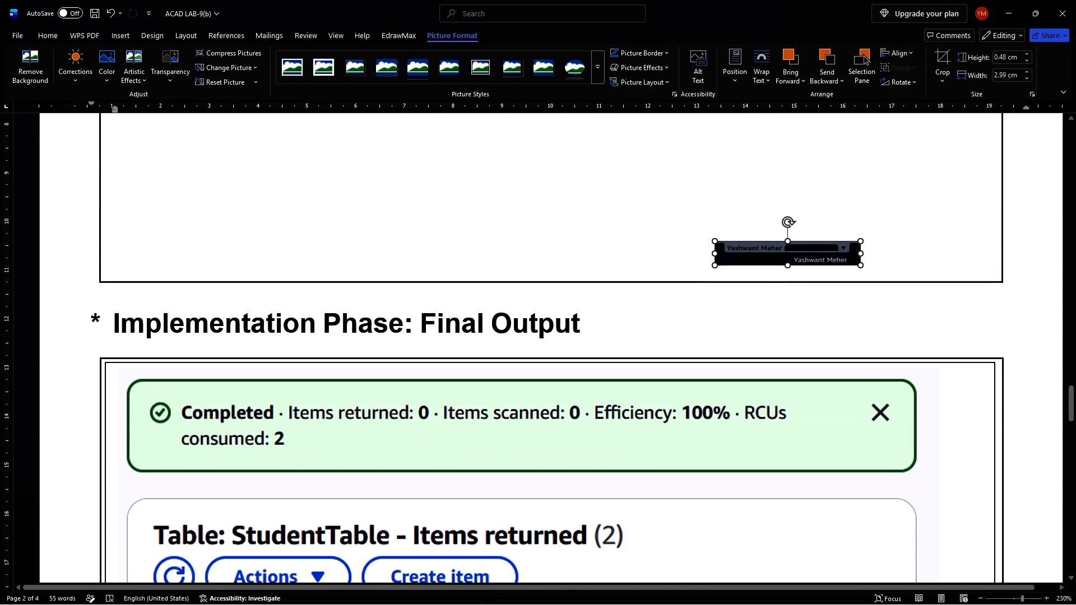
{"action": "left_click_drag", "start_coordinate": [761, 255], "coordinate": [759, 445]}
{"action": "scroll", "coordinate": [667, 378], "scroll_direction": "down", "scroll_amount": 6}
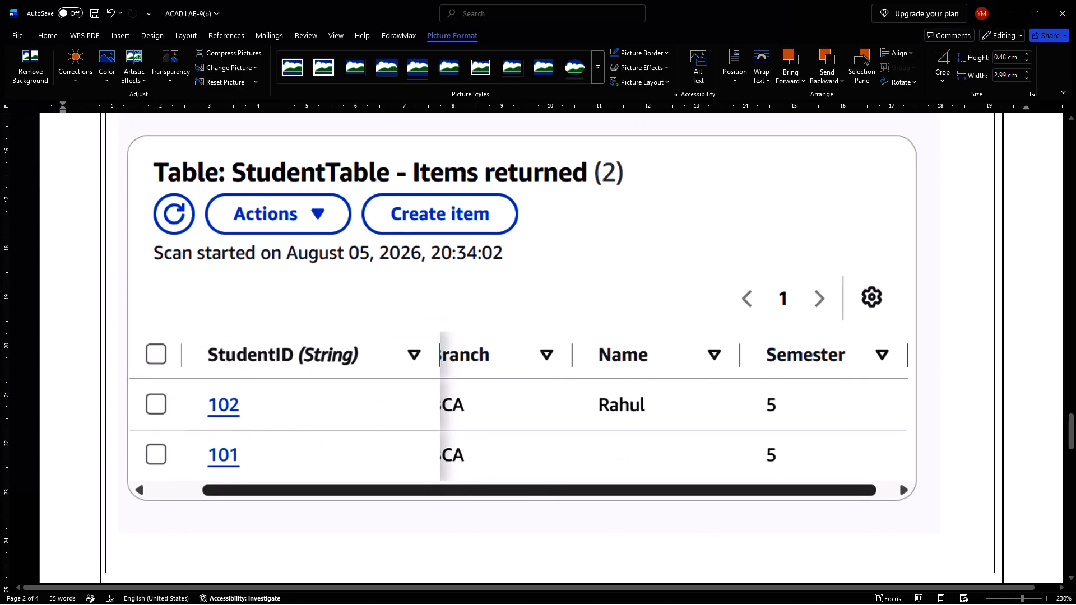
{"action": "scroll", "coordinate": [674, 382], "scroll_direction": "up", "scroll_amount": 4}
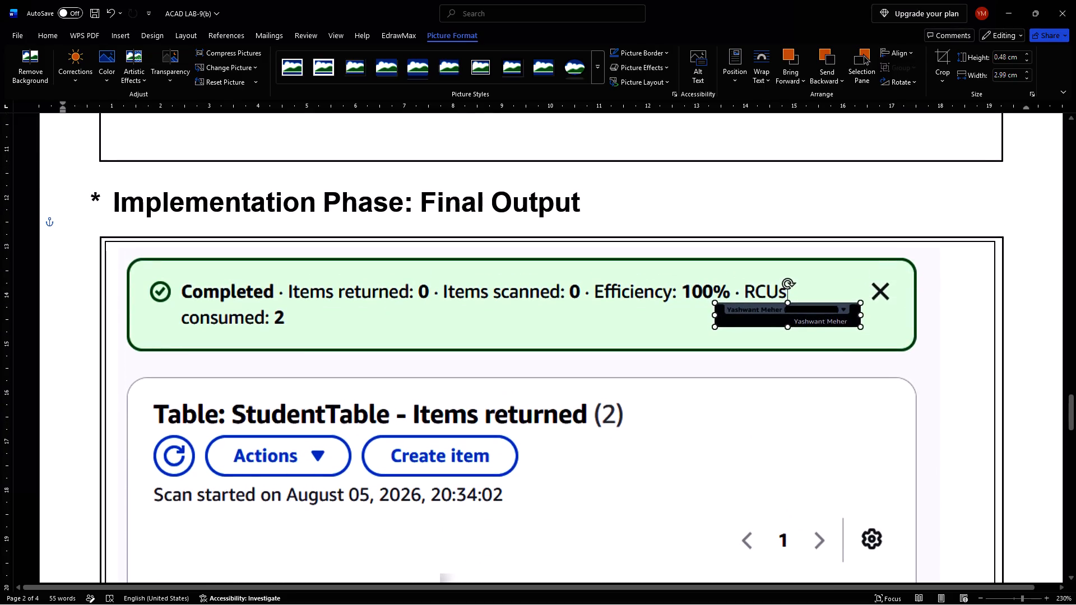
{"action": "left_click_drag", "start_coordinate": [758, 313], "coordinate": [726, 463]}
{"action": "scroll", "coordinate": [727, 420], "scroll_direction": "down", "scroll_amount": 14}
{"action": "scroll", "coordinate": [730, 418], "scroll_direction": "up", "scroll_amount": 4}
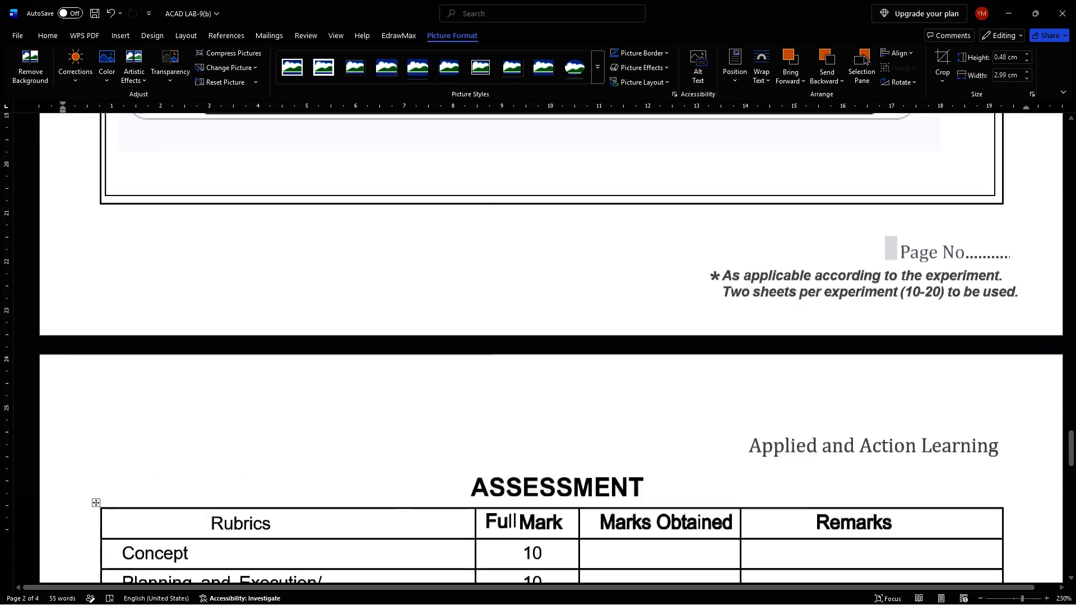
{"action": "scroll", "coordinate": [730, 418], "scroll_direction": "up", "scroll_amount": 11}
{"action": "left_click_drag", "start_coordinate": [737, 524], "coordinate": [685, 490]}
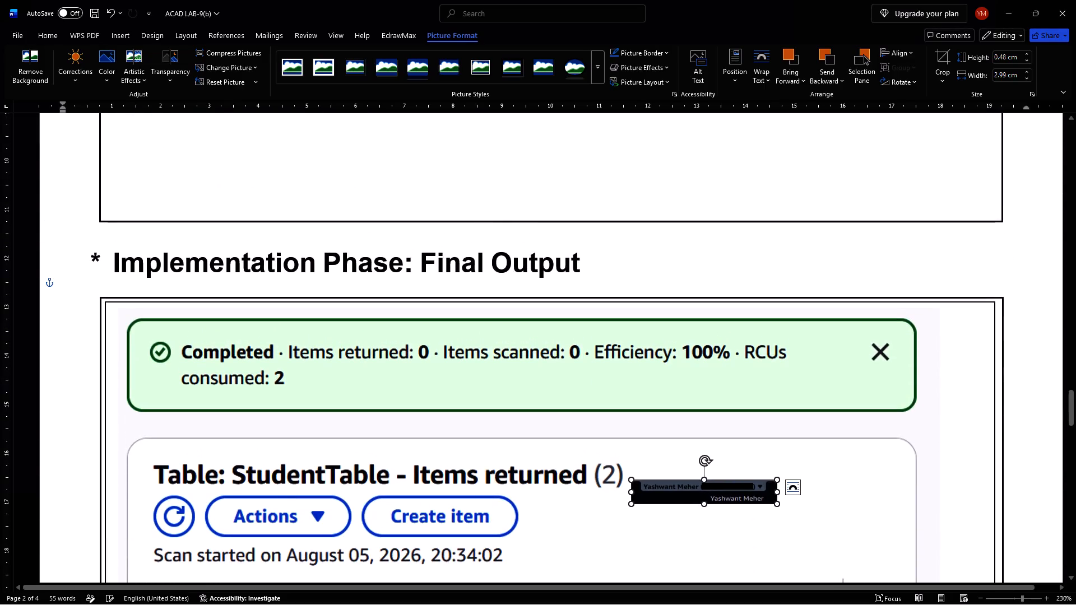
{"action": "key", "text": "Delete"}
Look over the pages of the document to check that the labels cover the account name in every AWS screenshot.
{"action": "scroll", "coordinate": [693, 446], "scroll_direction": "down", "scroll_amount": 2}
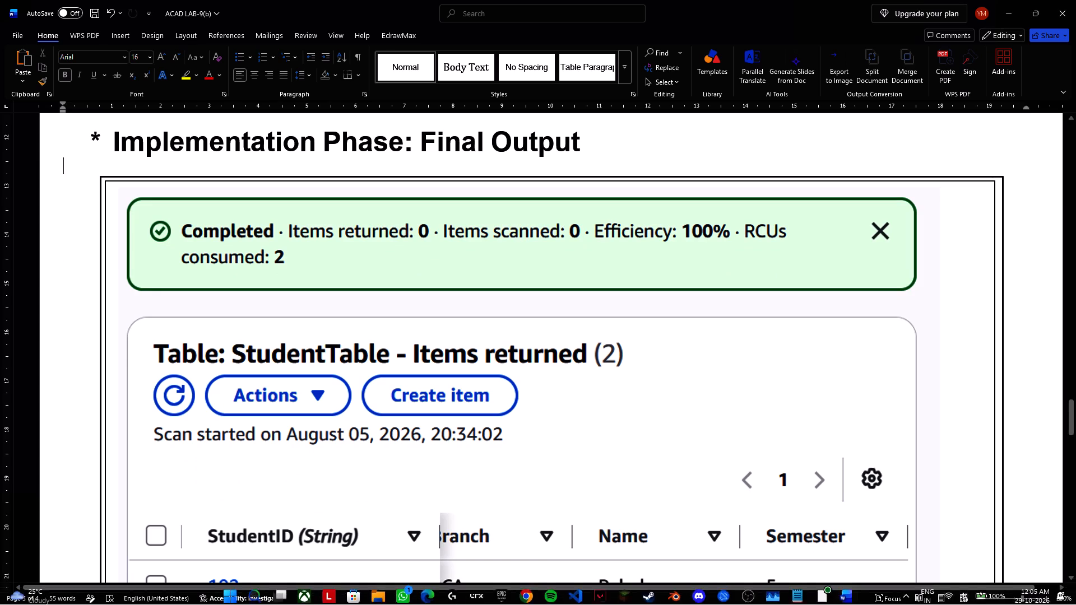
{"action": "left_click", "coordinate": [1007, 598]}
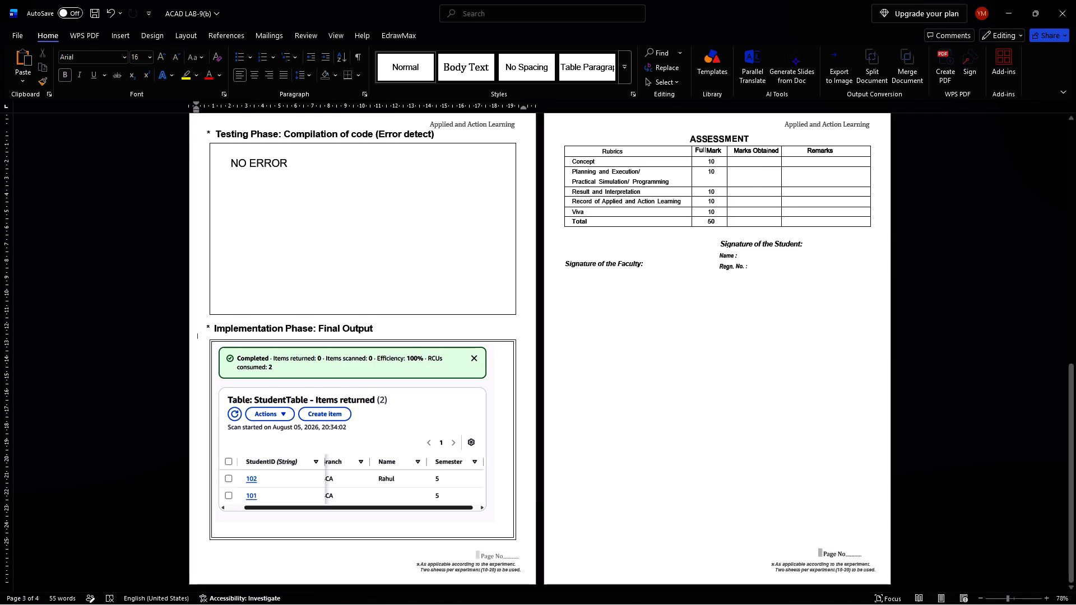
{"action": "scroll", "coordinate": [786, 341], "scroll_direction": "up", "scroll_amount": 3}
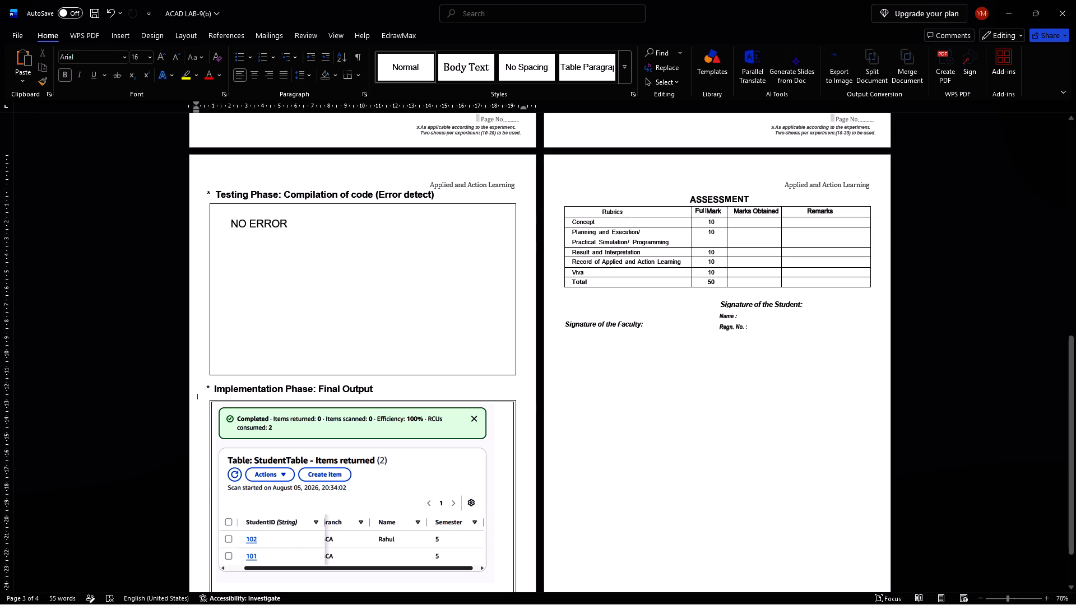
{"action": "left_click", "coordinate": [322, 499]}
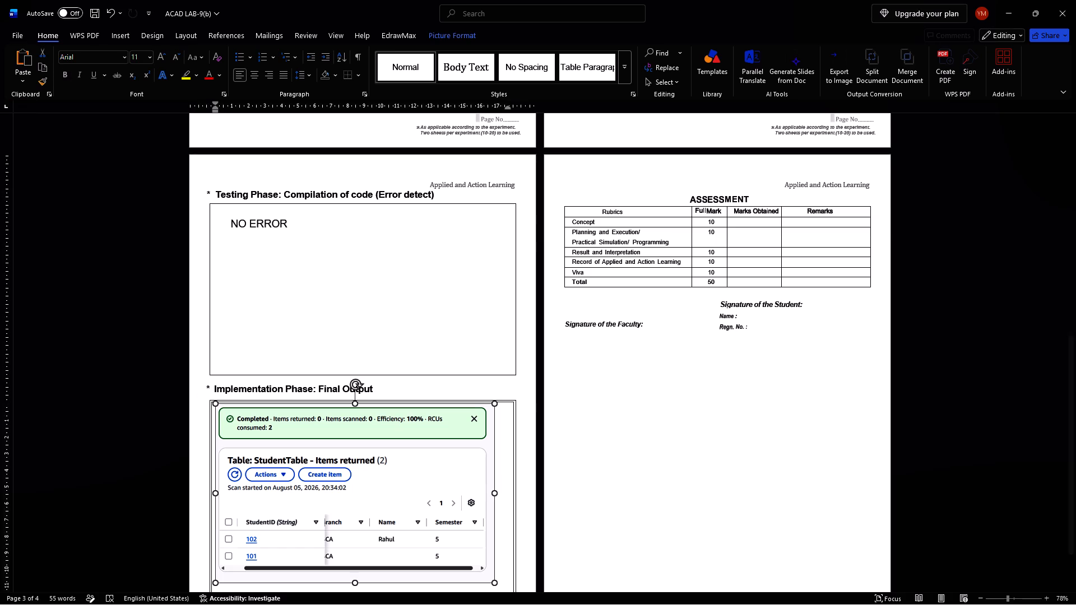
{"action": "scroll", "coordinate": [438, 309], "scroll_direction": "up", "scroll_amount": 2}
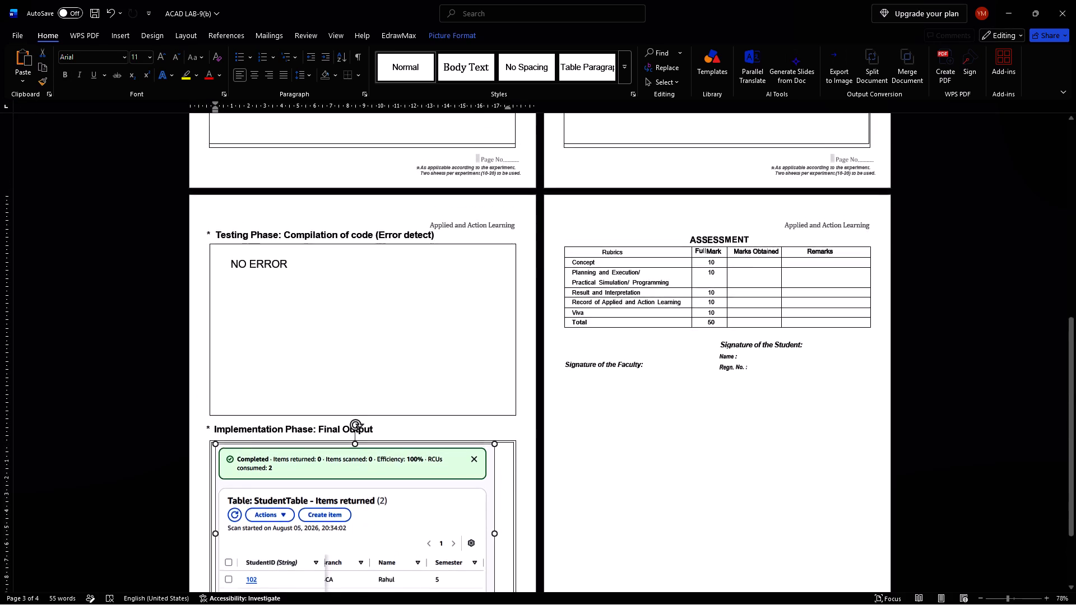
{"action": "scroll", "coordinate": [466, 344], "scroll_direction": "up", "scroll_amount": 9}
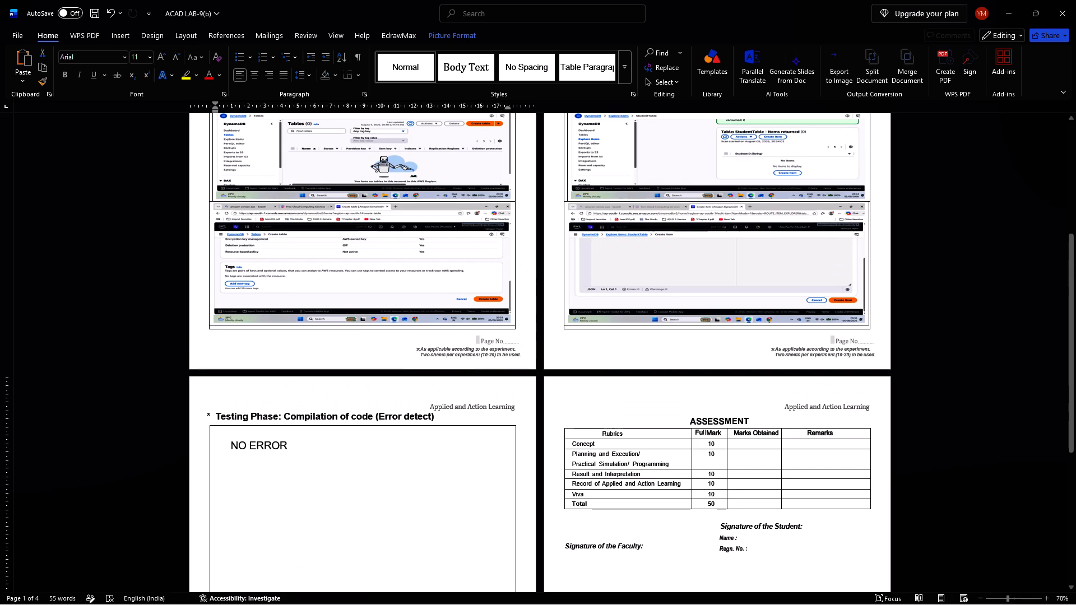
{"action": "scroll", "coordinate": [466, 345], "scroll_direction": "up", "scroll_amount": 12}
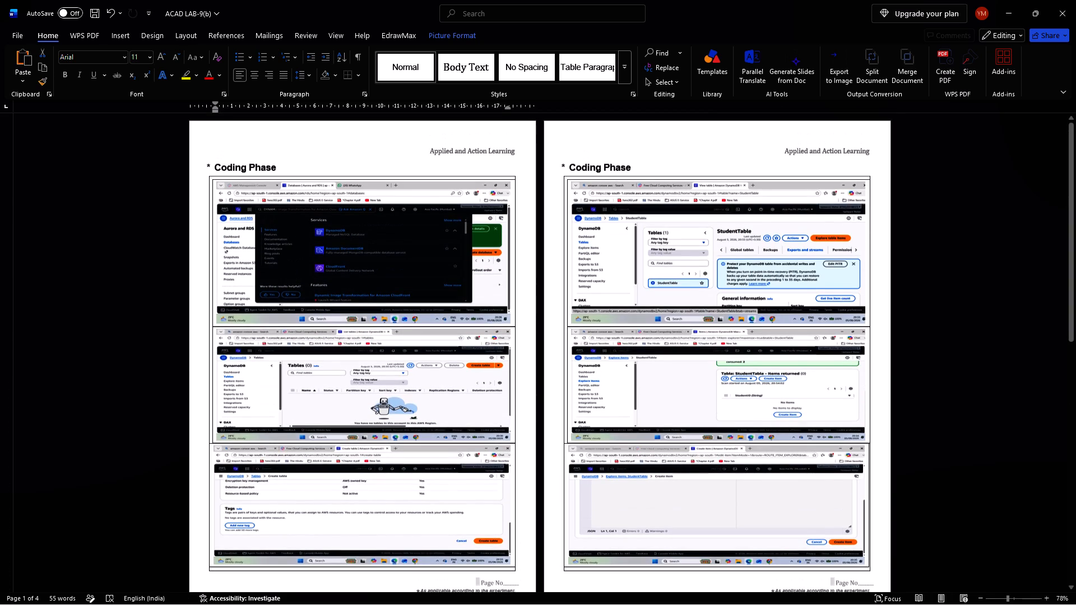
{"action": "scroll", "coordinate": [479, 239], "scroll_direction": "up", "scroll_amount": 2, "text": "ctrl"}
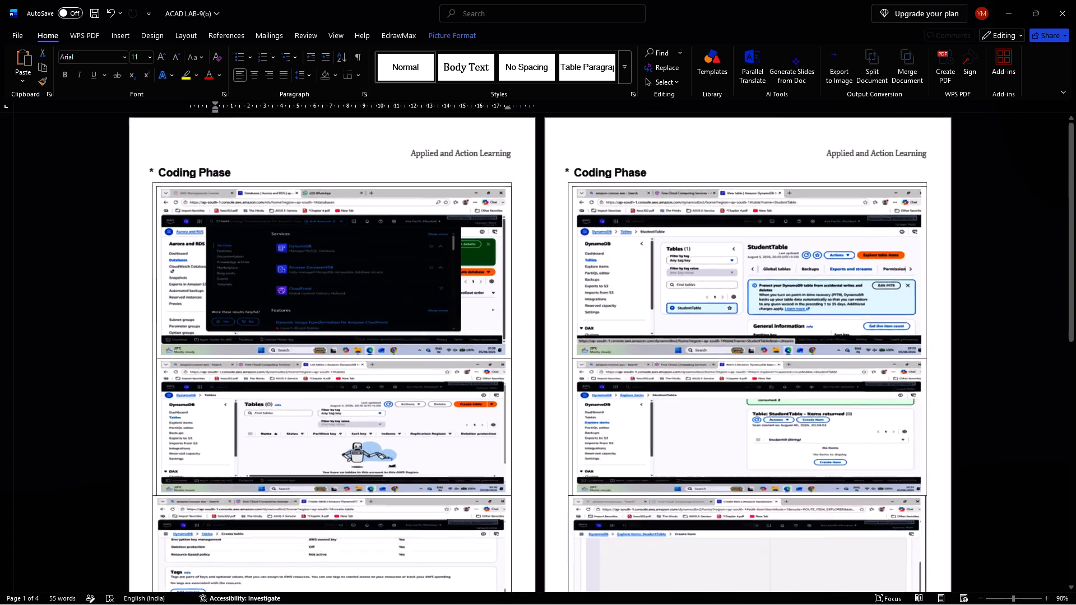
{"action": "scroll", "coordinate": [479, 239], "scroll_direction": "up", "scroll_amount": 15, "text": "ctrl"}
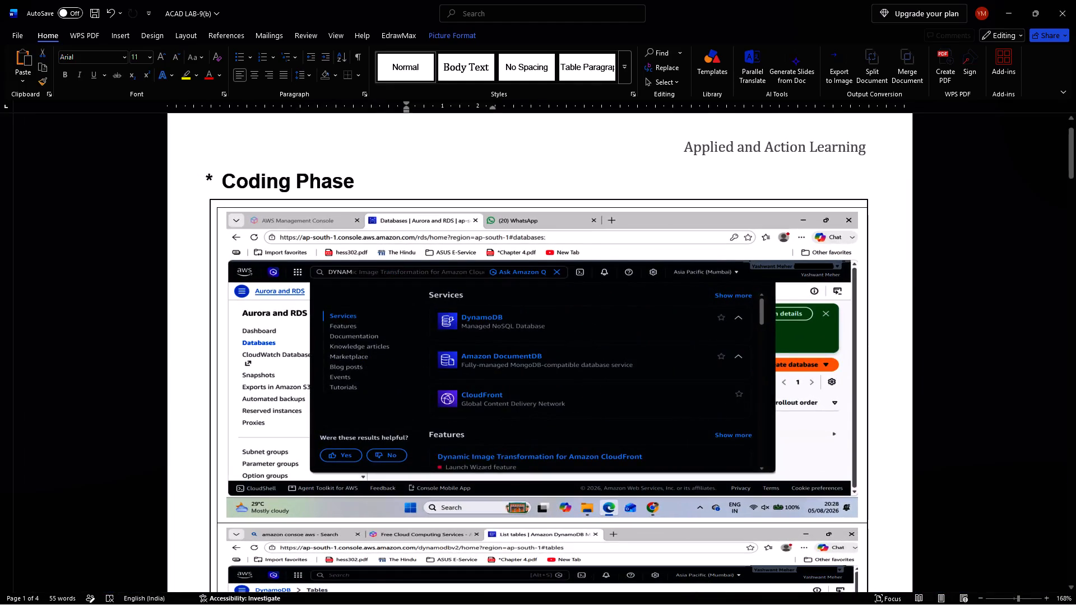
{"action": "scroll", "coordinate": [825, 300], "scroll_direction": "down", "scroll_amount": 6, "text": "ctrl"}
{"action": "scroll", "coordinate": [689, 287], "scroll_direction": "up", "scroll_amount": 6, "text": "ctrl"}
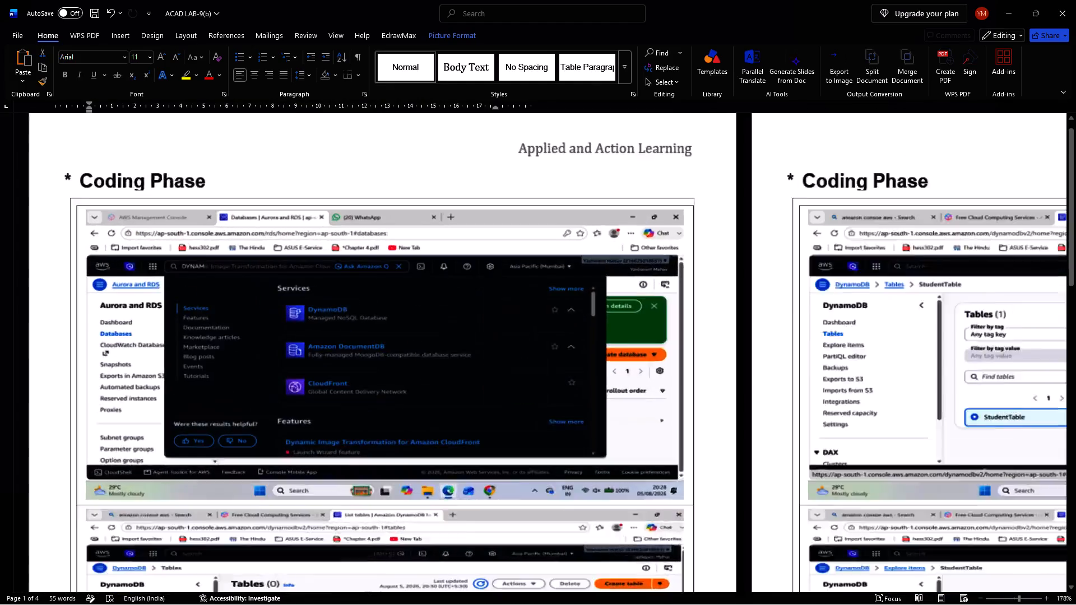
{"action": "scroll", "coordinate": [689, 287], "scroll_direction": "up", "scroll_amount": 2, "text": "ctrl"}
{"action": "scroll", "coordinate": [689, 287], "scroll_direction": "down", "scroll_amount": 9, "text": "ctrl"}
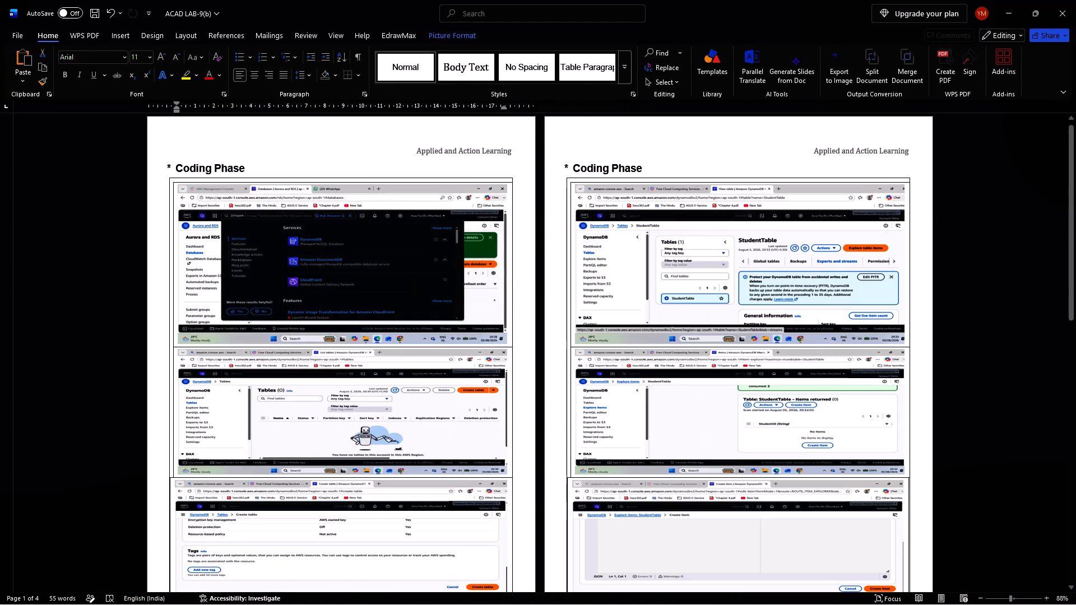
Fine-tune the height of the label covering the account name in the Aurora and RDS Databases screenshot's AWS header.
{"action": "left_click", "coordinate": [473, 218]}
{"action": "left_click", "coordinate": [513, 274]}
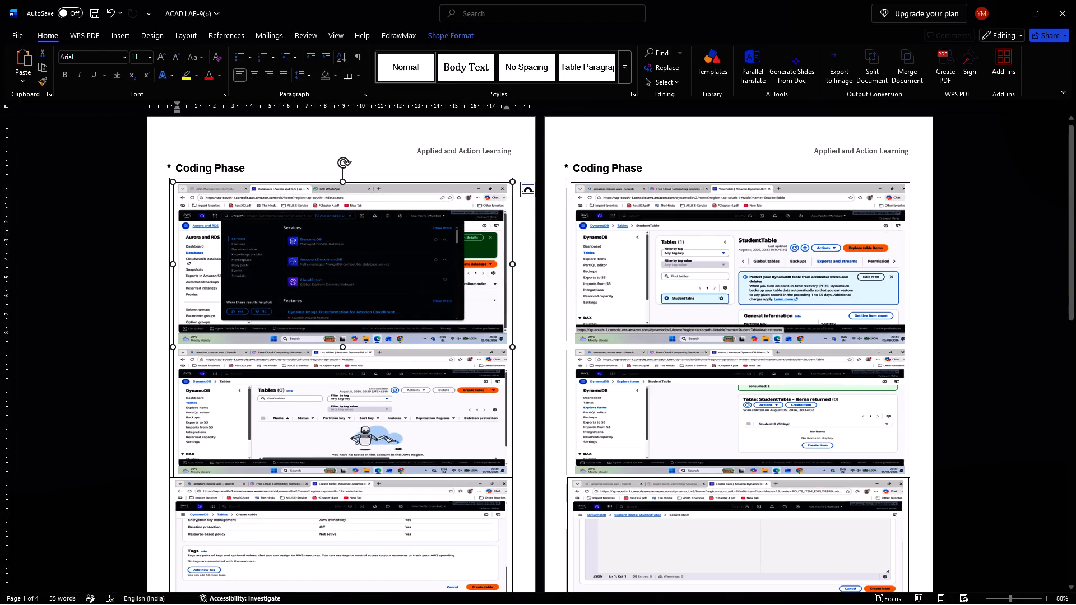
{"action": "left_click", "coordinate": [481, 217]}
{"action": "scroll", "coordinate": [487, 233], "scroll_direction": "up", "scroll_amount": 10, "text": "ctrl"}
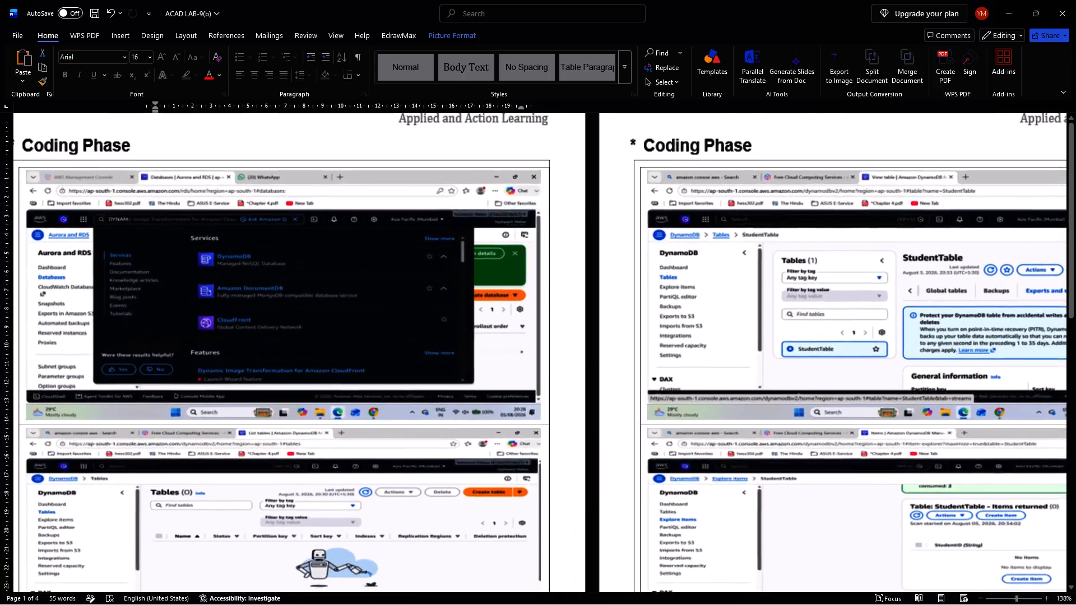
{"action": "scroll", "coordinate": [487, 233], "scroll_direction": "up", "scroll_amount": 1, "text": "ctrl"}
{"action": "scroll", "coordinate": [487, 234], "scroll_direction": "right", "scroll_amount": 1}
{"action": "scroll", "coordinate": [487, 234], "scroll_direction": "up", "scroll_amount": 5, "text": "ctrl"}
{"action": "scroll", "coordinate": [639, 248], "scroll_direction": "up", "scroll_amount": 3, "text": "ctrl"}
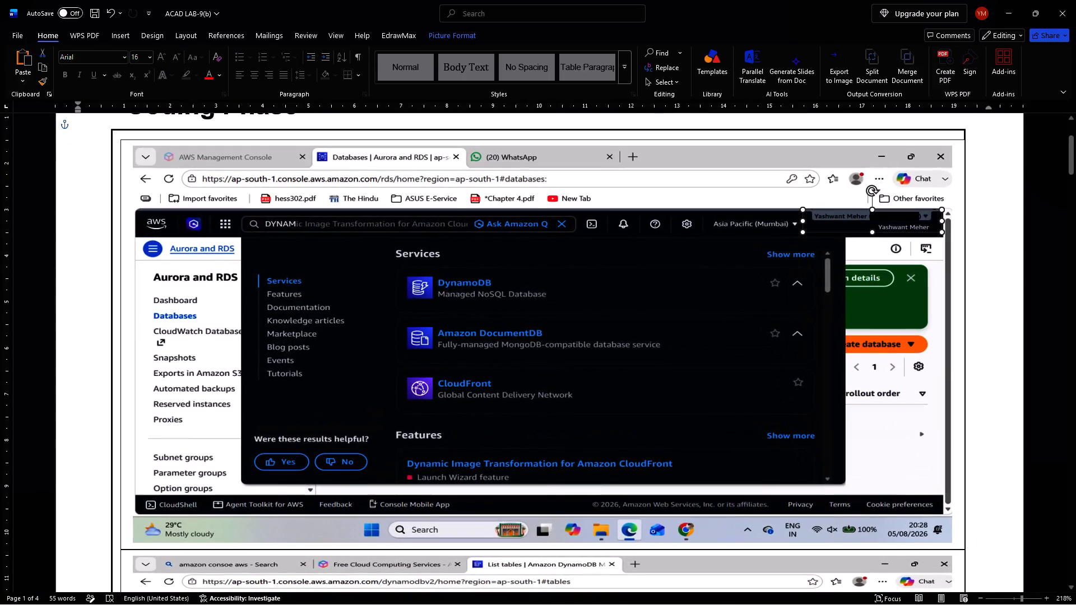
{"action": "left_click", "coordinate": [873, 234]}
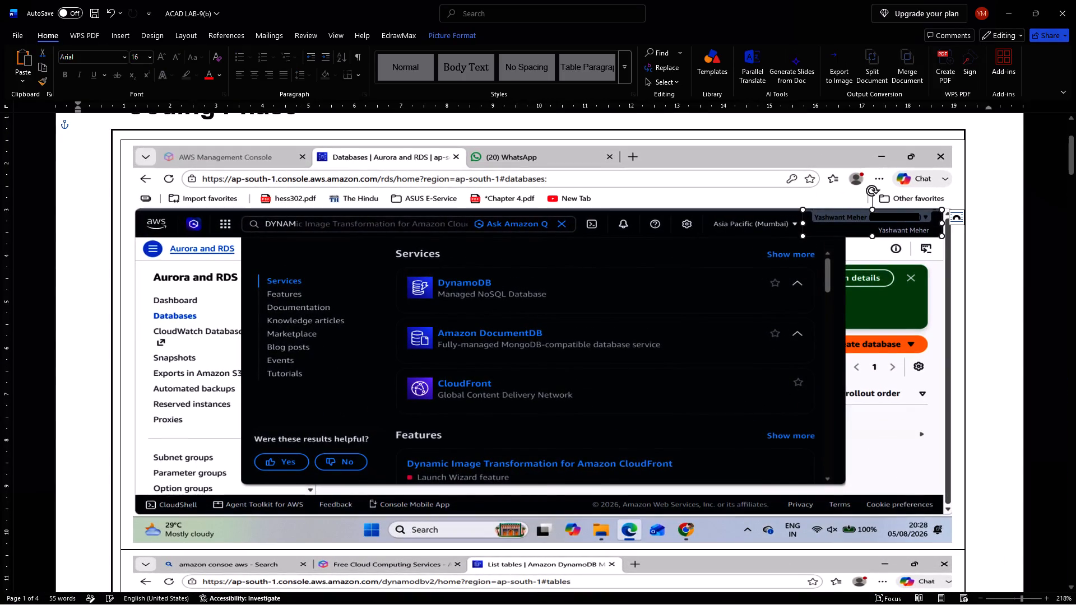
{"action": "left_click", "coordinate": [871, 237]}
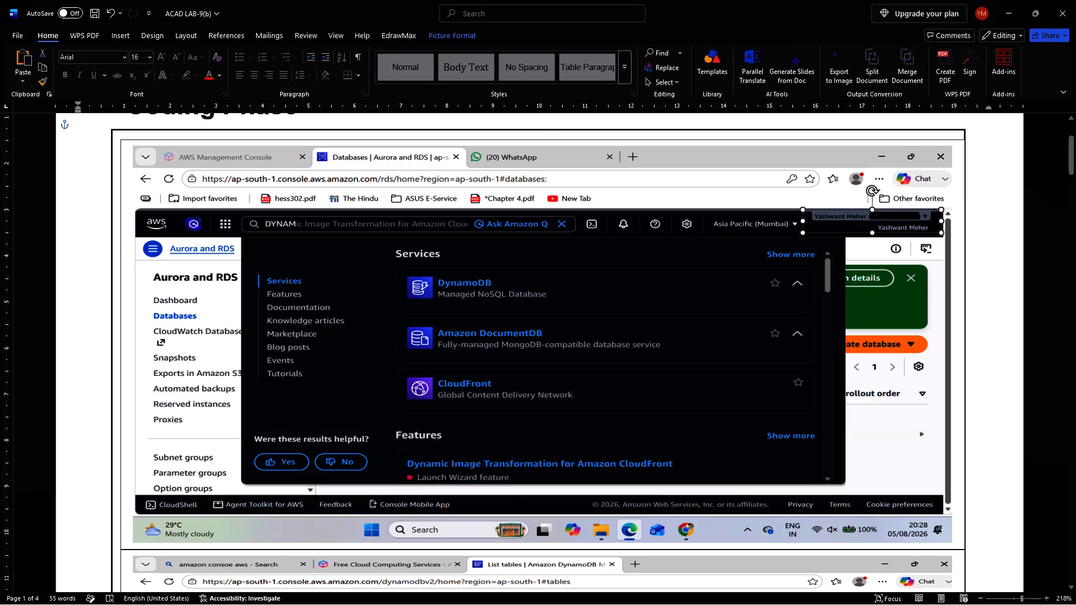
{"action": "left_click", "coordinate": [868, 254]}
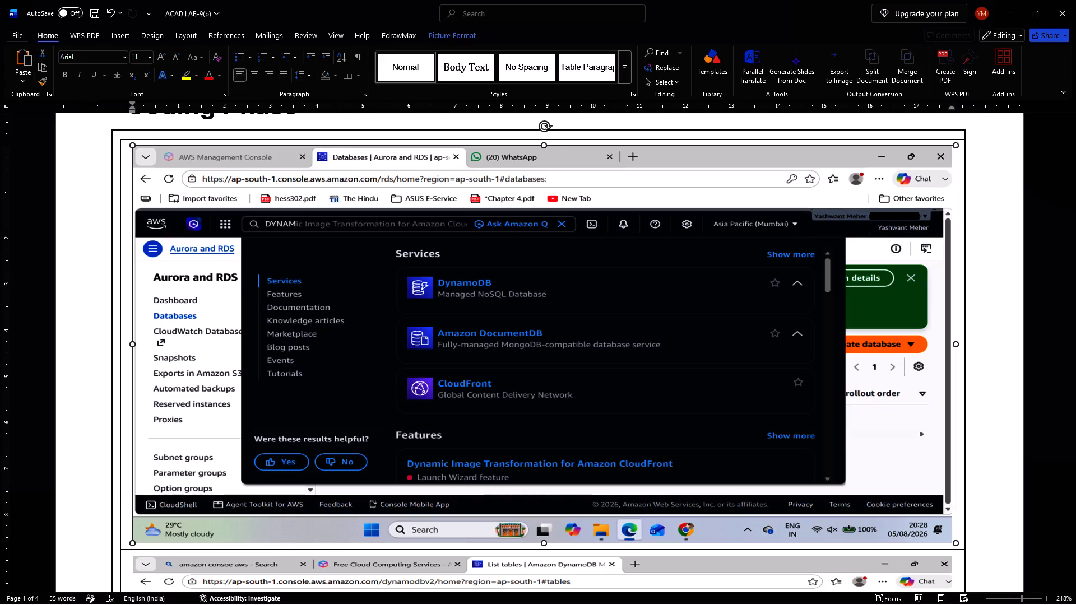
Save the document as a PDF named "lab 9 b ( done )" in the ACAD folder inside 5th sem.
{"action": "left_click", "coordinate": [17, 38]}
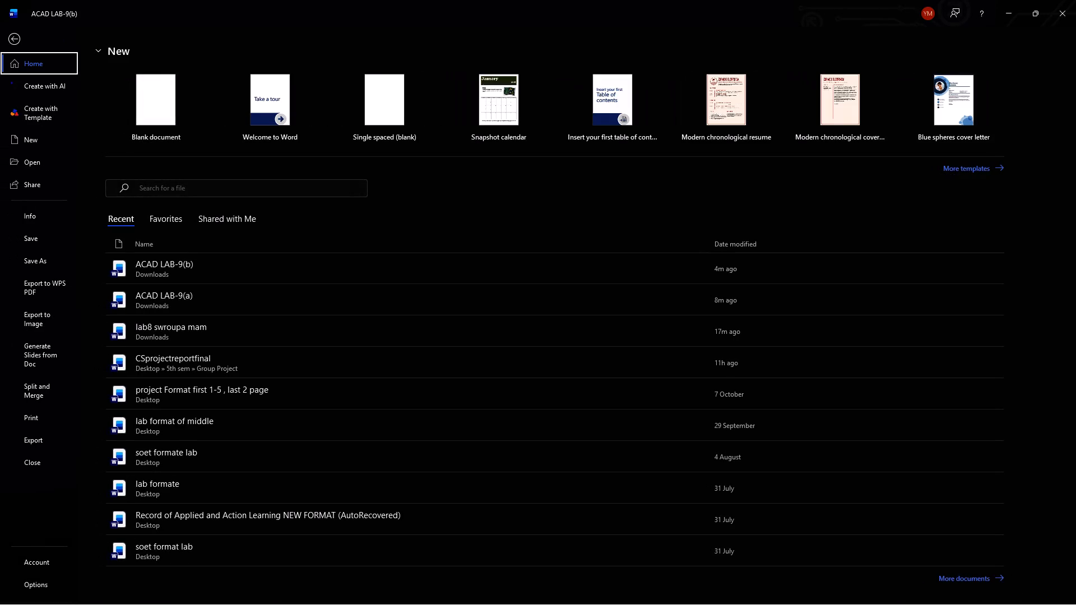
{"action": "left_click", "coordinate": [46, 266]}
{"action": "left_click", "coordinate": [166, 304]}
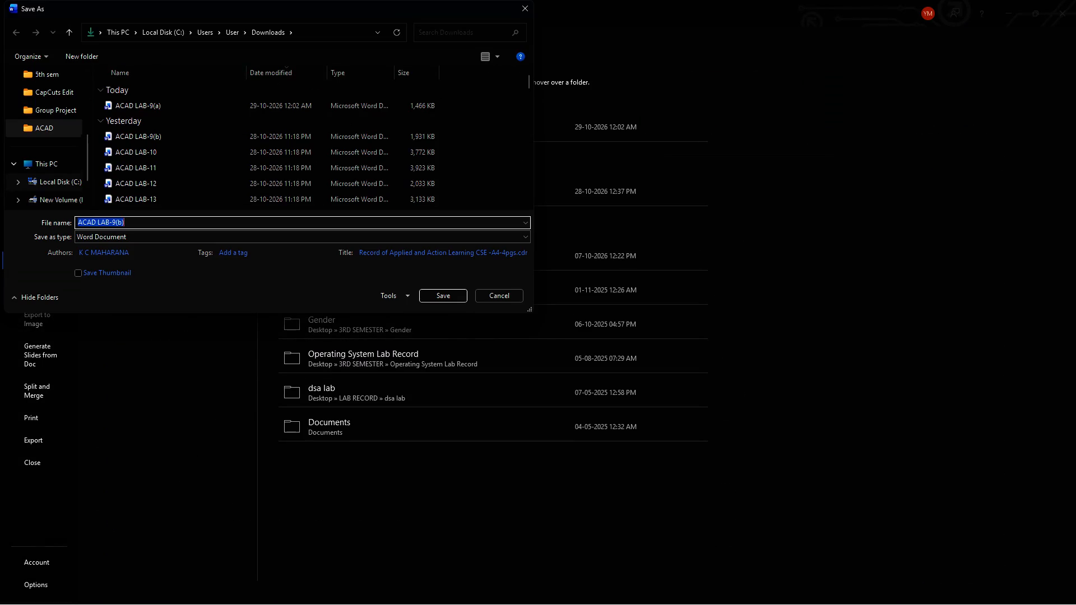
{"action": "scroll", "coordinate": [52, 147], "scroll_direction": "up", "scroll_amount": 2}
{"action": "left_click", "coordinate": [48, 199]}
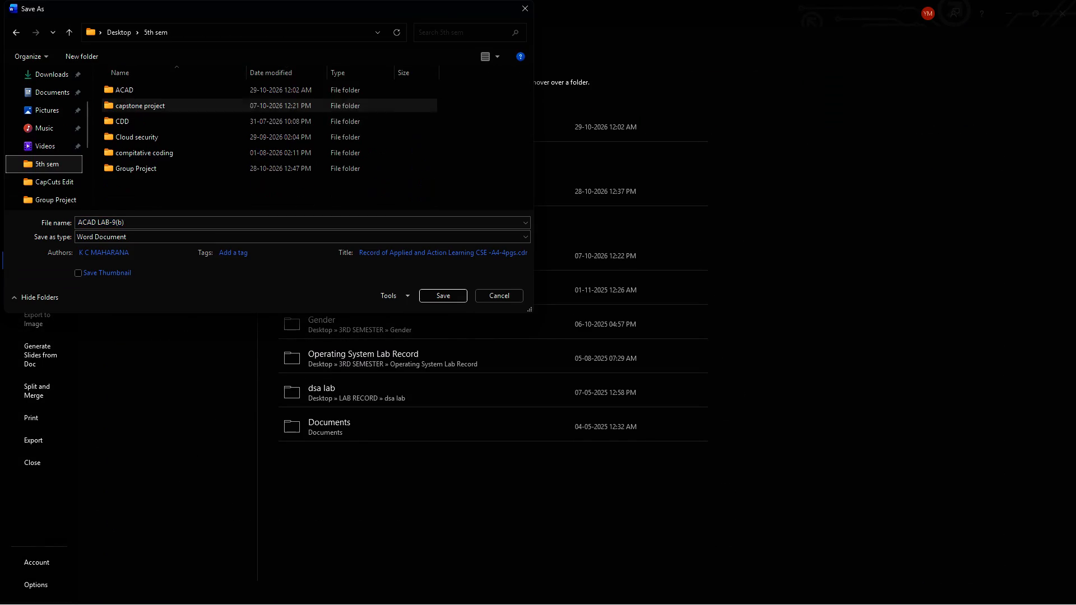
{"action": "double_click", "coordinate": [170, 90]}
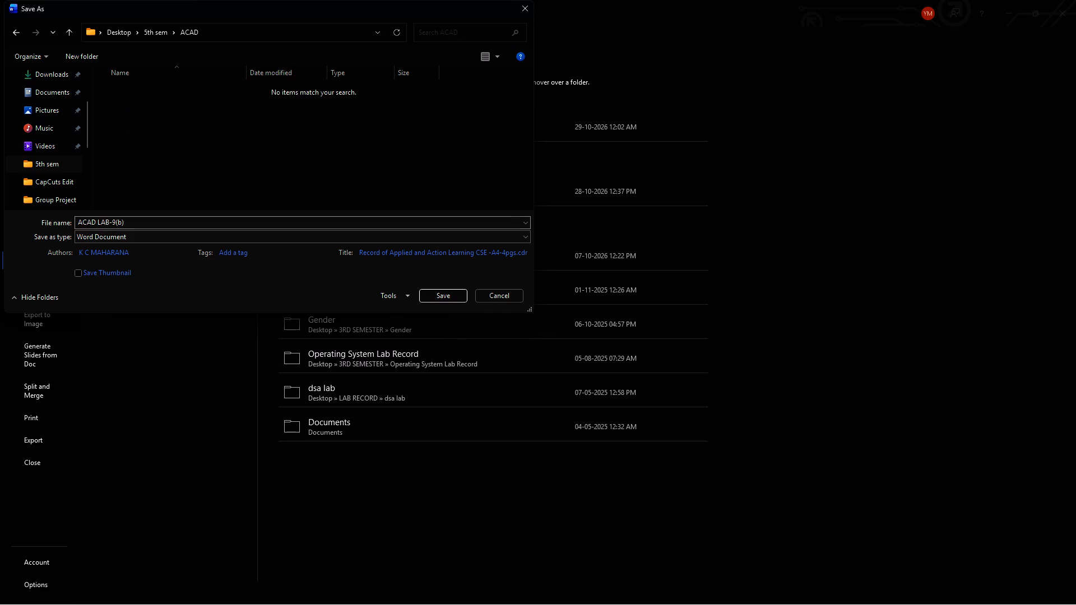
{"action": "left_click", "coordinate": [135, 224]}
{"action": "type", "text": "lab"}
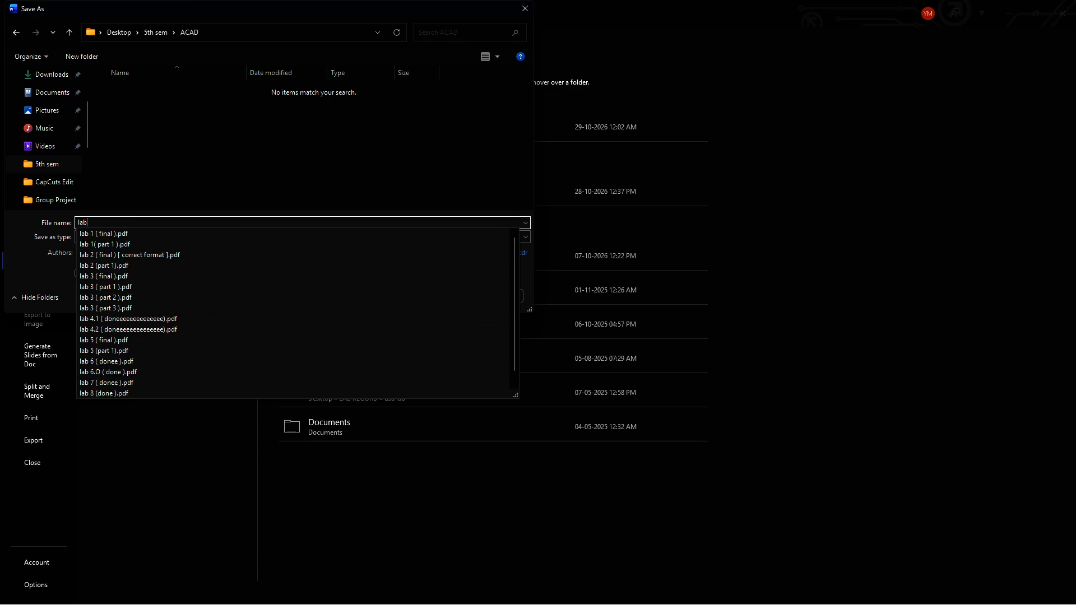
{"action": "left_click", "coordinate": [7, 286]}
{"action": "left_click", "coordinate": [92, 238]}
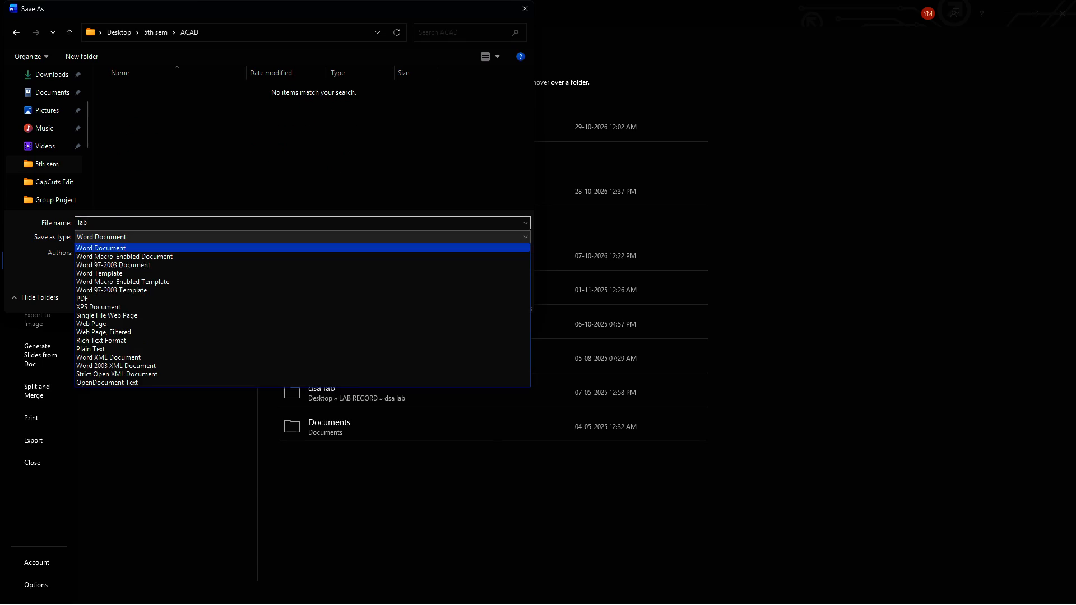
{"action": "left_click", "coordinate": [101, 299]}
{"action": "left_click", "coordinate": [124, 223]}
{"action": "left_click", "coordinate": [123, 225]}
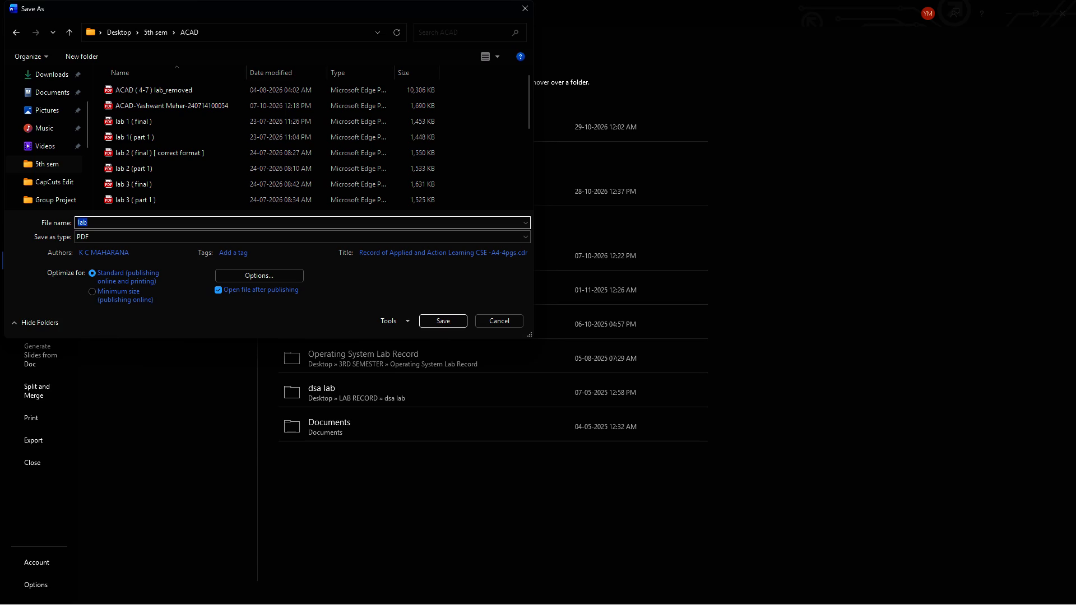
{"action": "left_click", "coordinate": [89, 222]}
{"action": "key", "text": "space"}
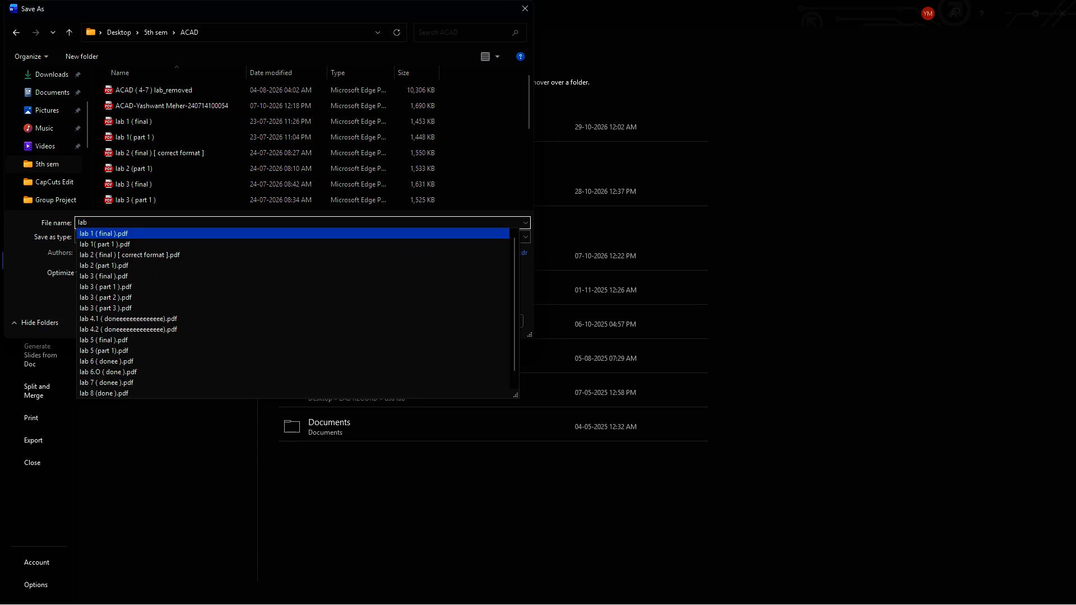
{"action": "key", "text": "9"}
{"action": "key", "text": "space"}
{"action": "key", "text": "b"}
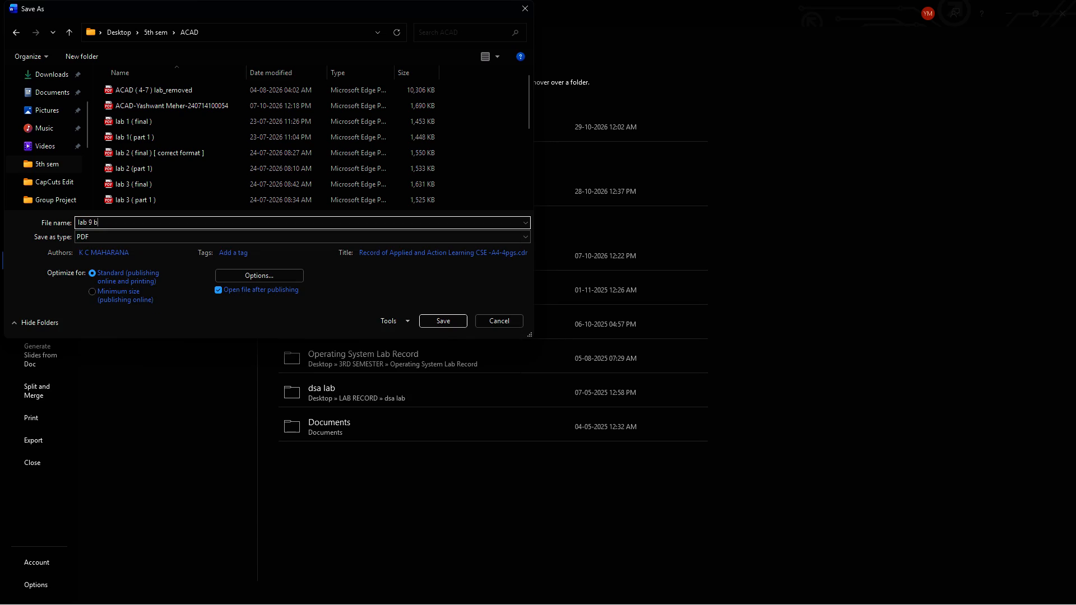
{"action": "key", "text": "space"}
{"action": "type", "text": "( done )"}
{"action": "key", "text": "Return"}
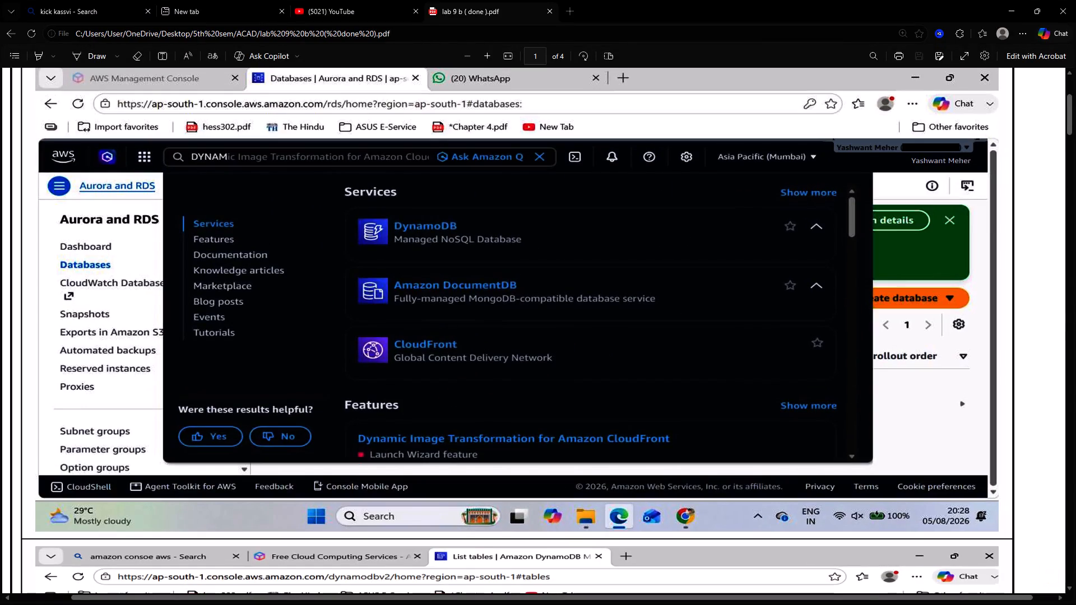
Close the exported PDF, minimize the browser, and close the ACAD LAB-9(b) document without saving its changes.
{"action": "left_click", "coordinate": [551, 13]}
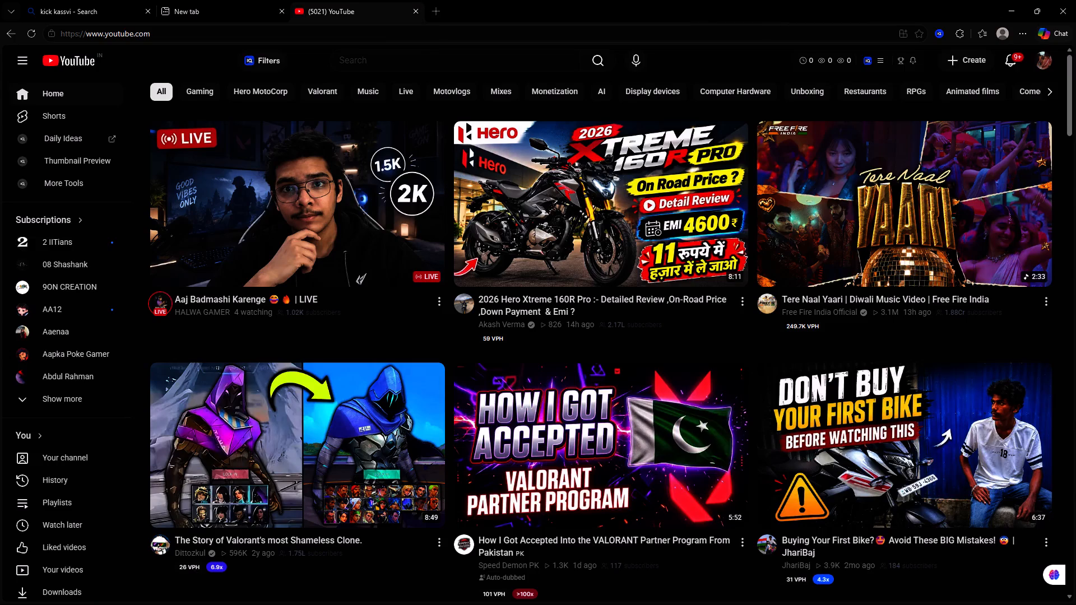
{"action": "left_click", "coordinate": [1010, 11]}
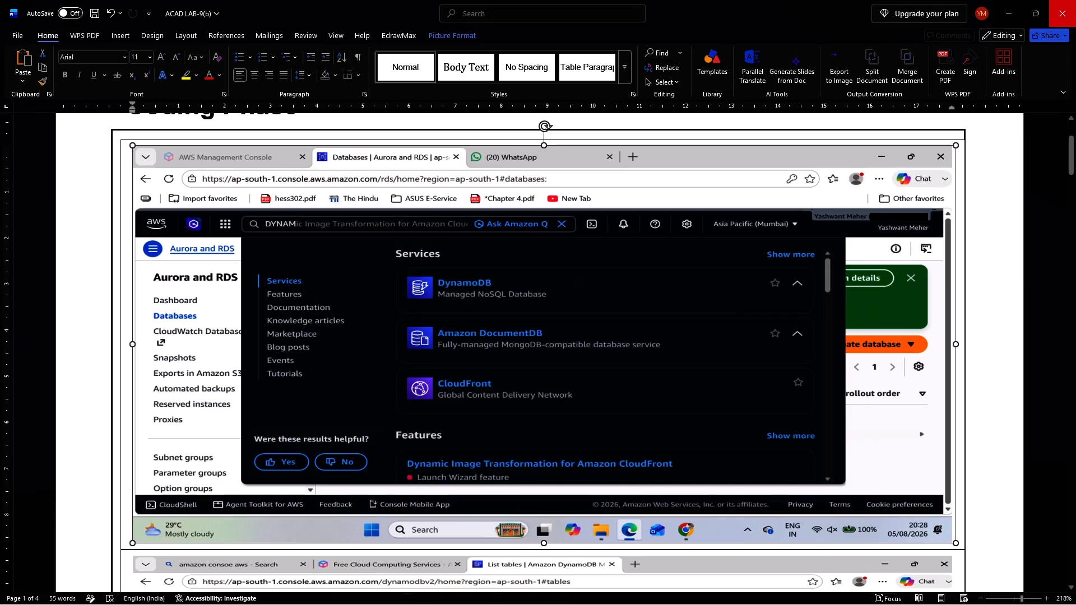
{"action": "left_click", "coordinate": [1075, 12]}
{"action": "left_click", "coordinate": [522, 386]}
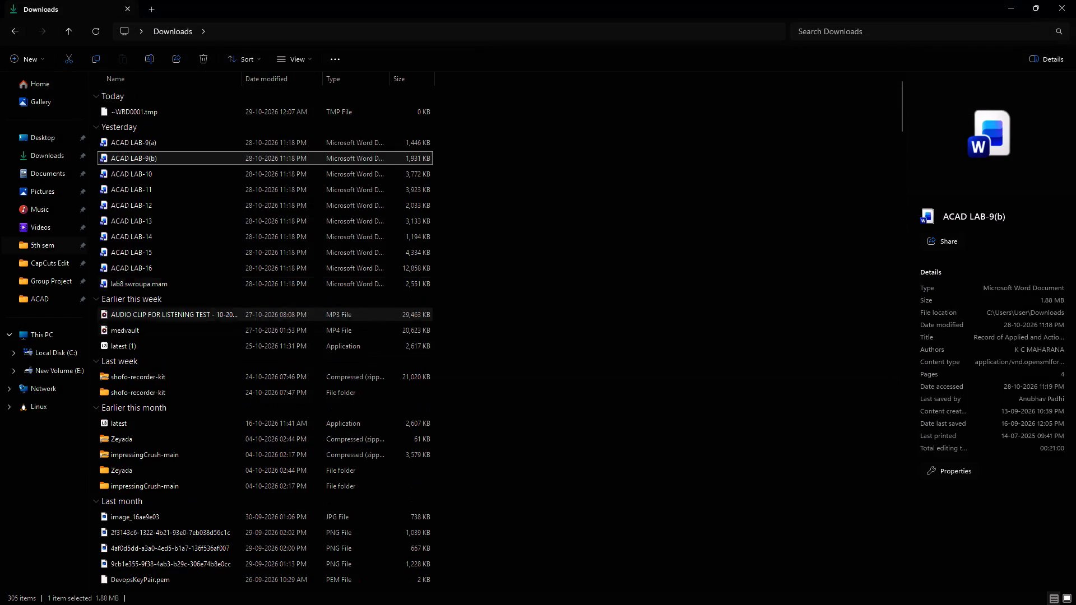
Open ACAD LAB-10 from the Downloads folder and enable editing.
{"action": "scroll", "coordinate": [287, 137], "scroll_direction": "up", "scroll_amount": 4}
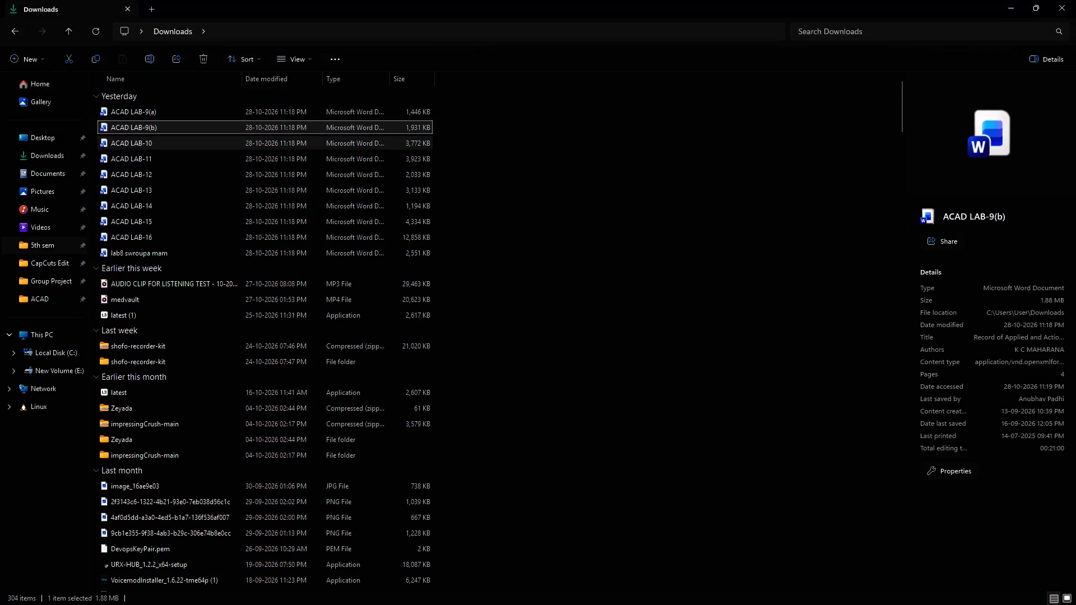
{"action": "double_click", "coordinate": [221, 144]}
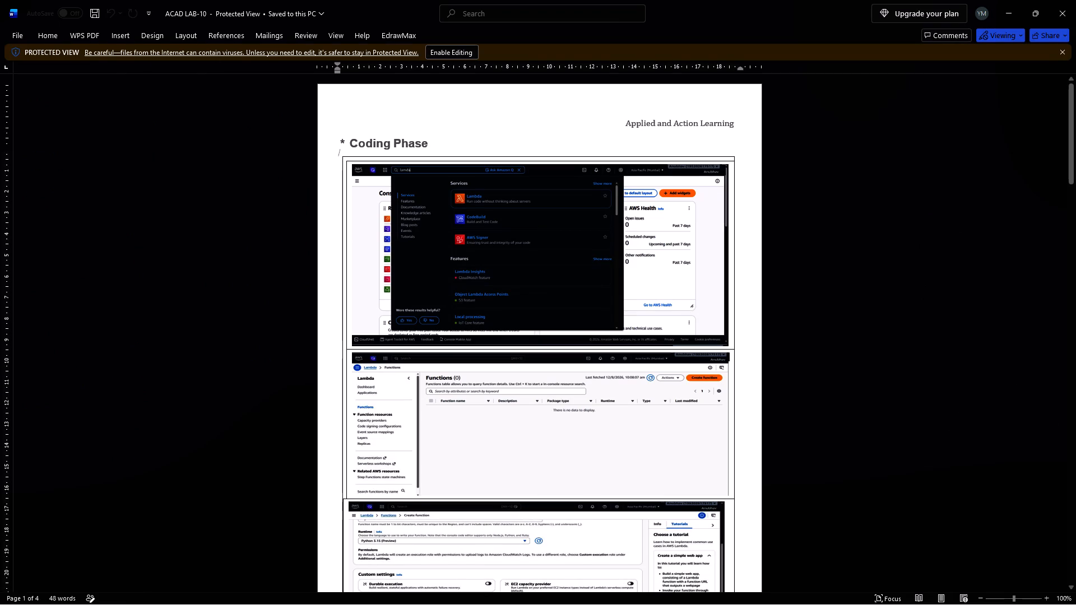
{"action": "left_click", "coordinate": [457, 52]}
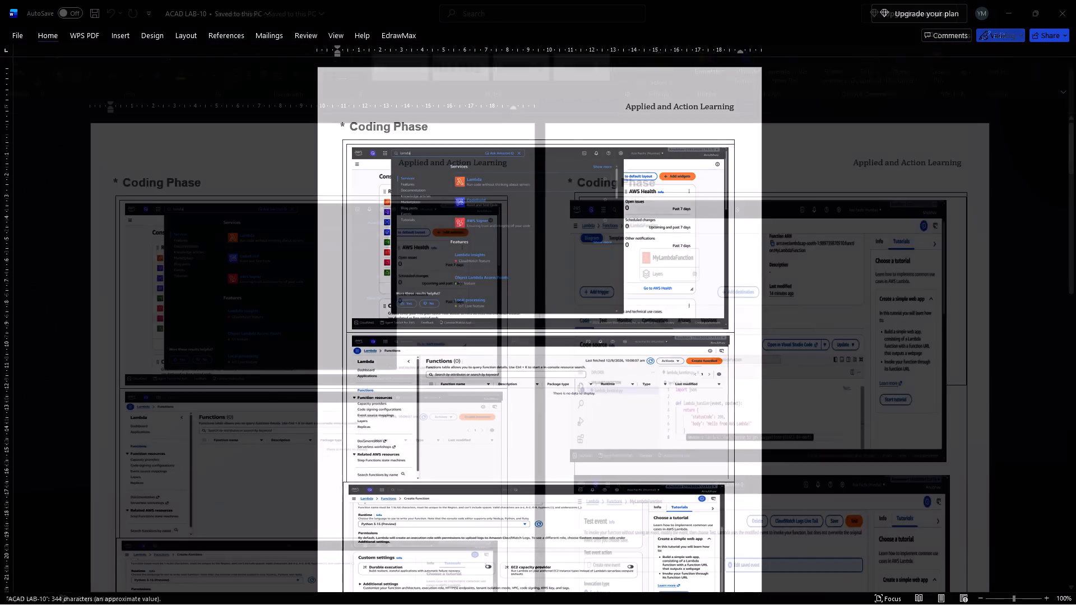
Insert the "All my name" picture from the Pictures Screenshots folder on page 1 and set its wrapping to in front of text.
{"action": "scroll", "coordinate": [474, 217], "scroll_direction": "up", "scroll_amount": 5}
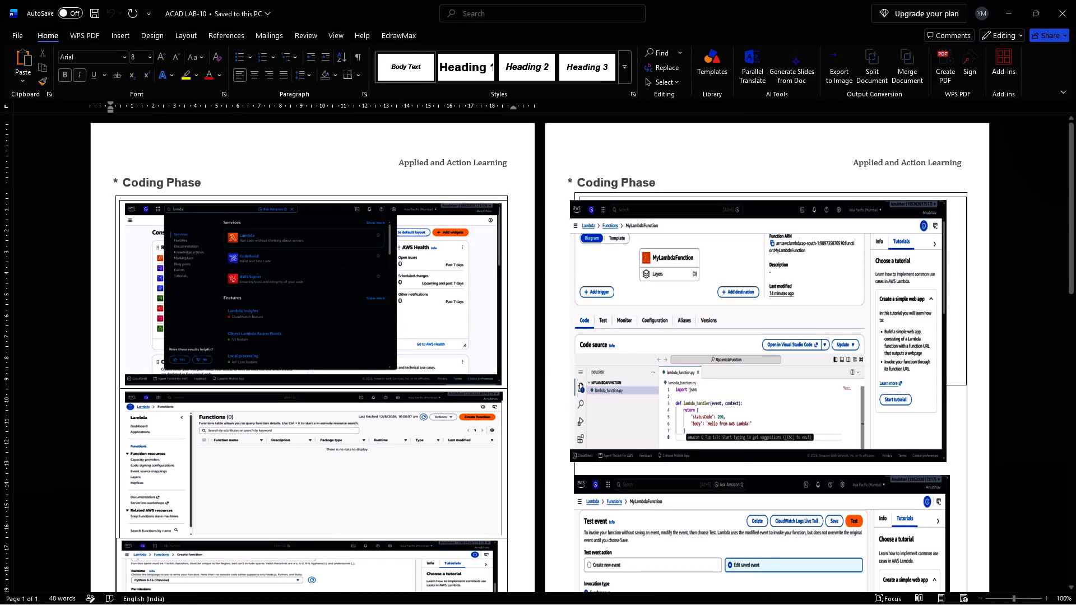
{"action": "scroll", "coordinate": [478, 221], "scroll_direction": "up", "scroll_amount": 7, "text": "ctrl"}
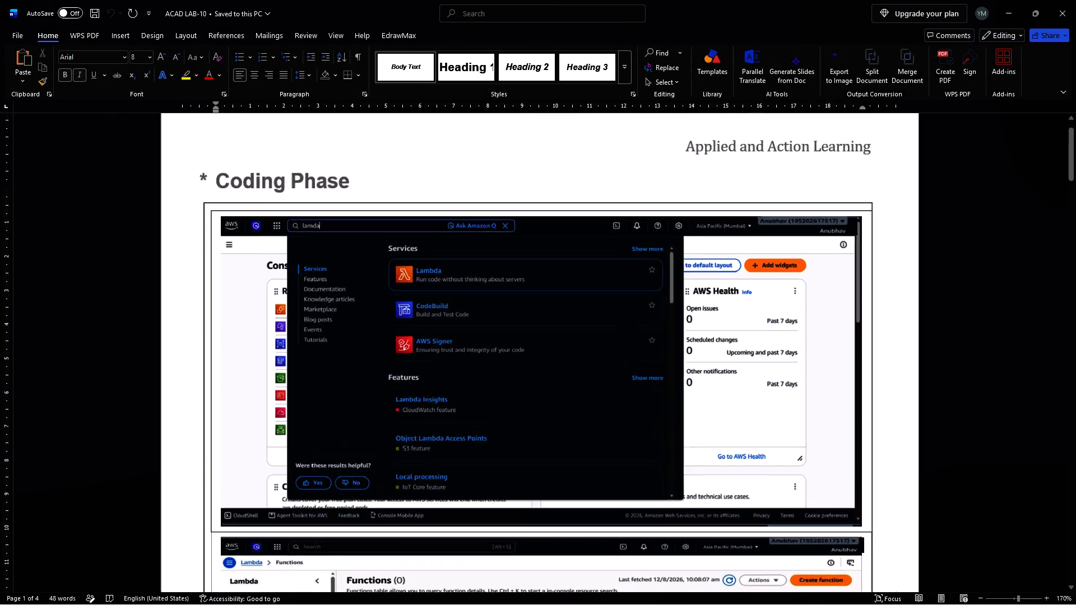
{"action": "scroll", "coordinate": [478, 221], "scroll_direction": "up", "scroll_amount": 3, "text": "ctrl"}
{"action": "left_click", "coordinate": [118, 36]}
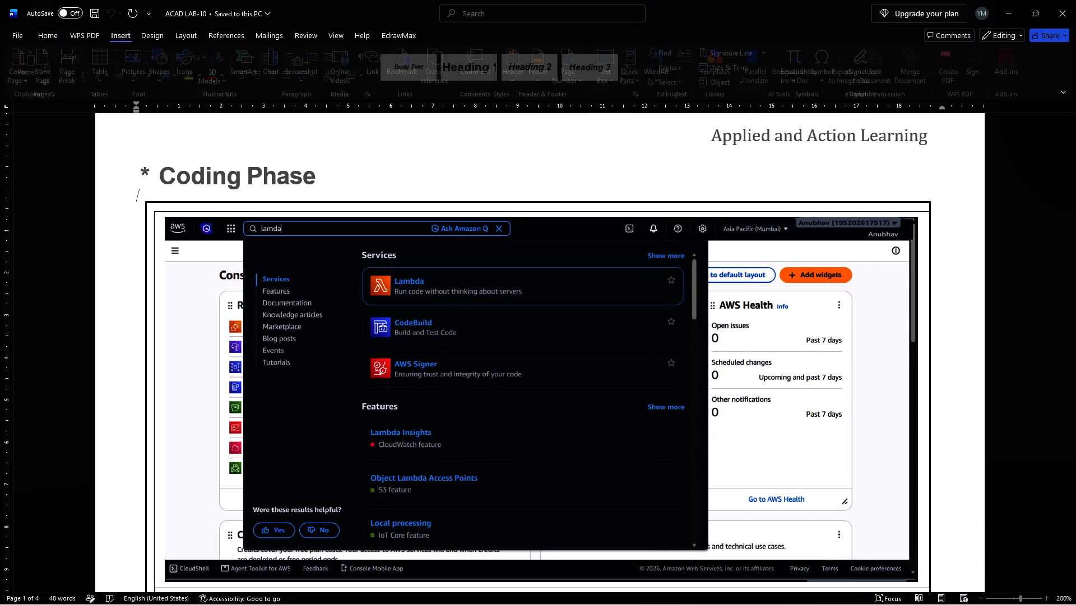
{"action": "left_click", "coordinate": [129, 62]}
{"action": "left_click", "coordinate": [155, 112]}
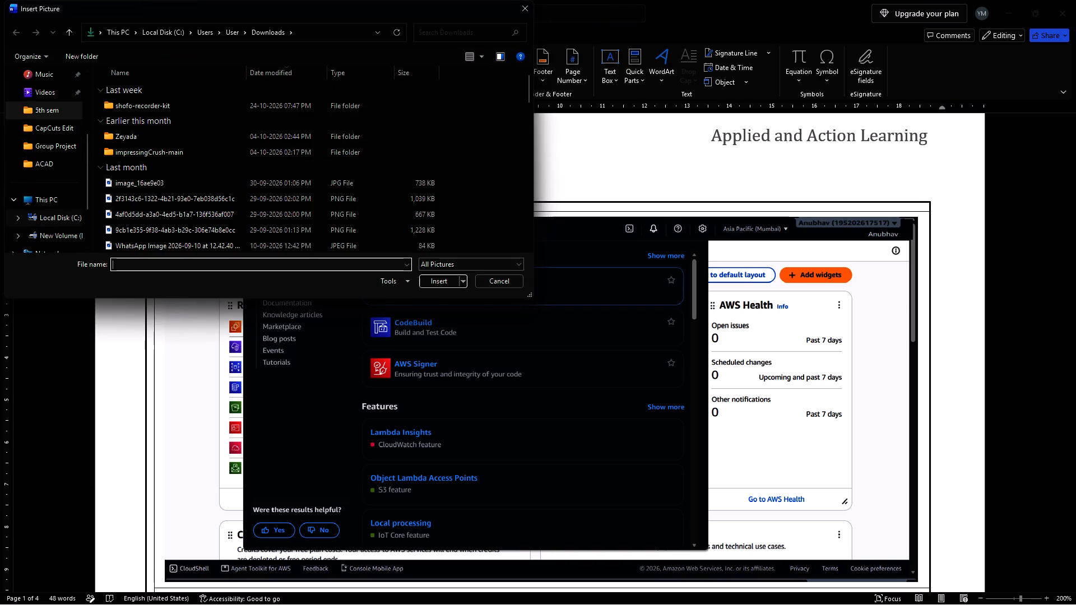
{"action": "scroll", "coordinate": [51, 106], "scroll_direction": "up", "scroll_amount": 3}
{"action": "left_click", "coordinate": [44, 186]}
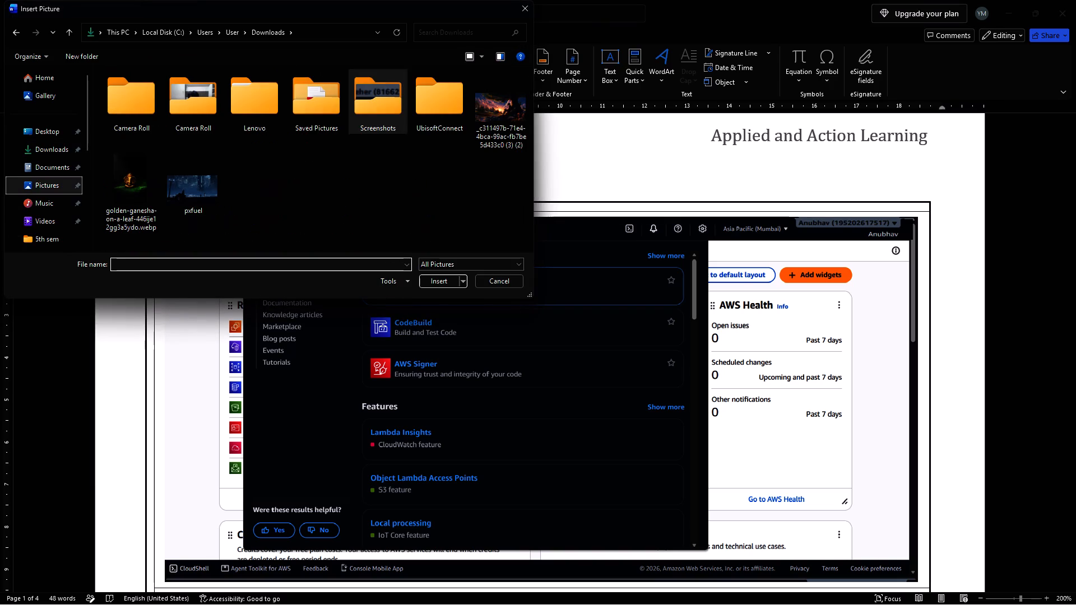
{"action": "double_click", "coordinate": [383, 109]}
{"action": "left_click", "coordinate": [131, 104]}
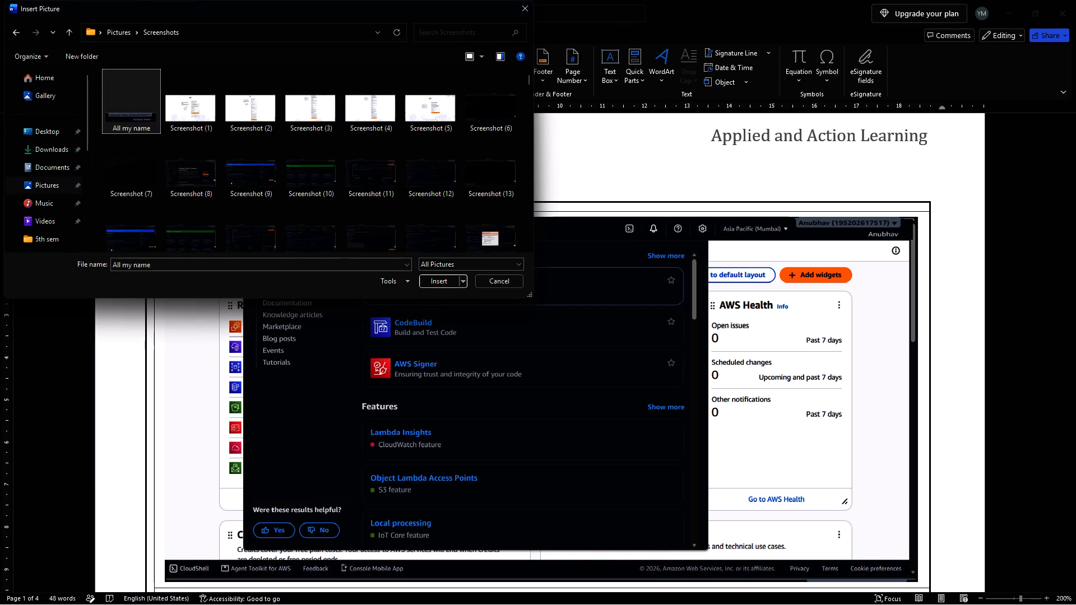
{"action": "left_click", "coordinate": [451, 279]}
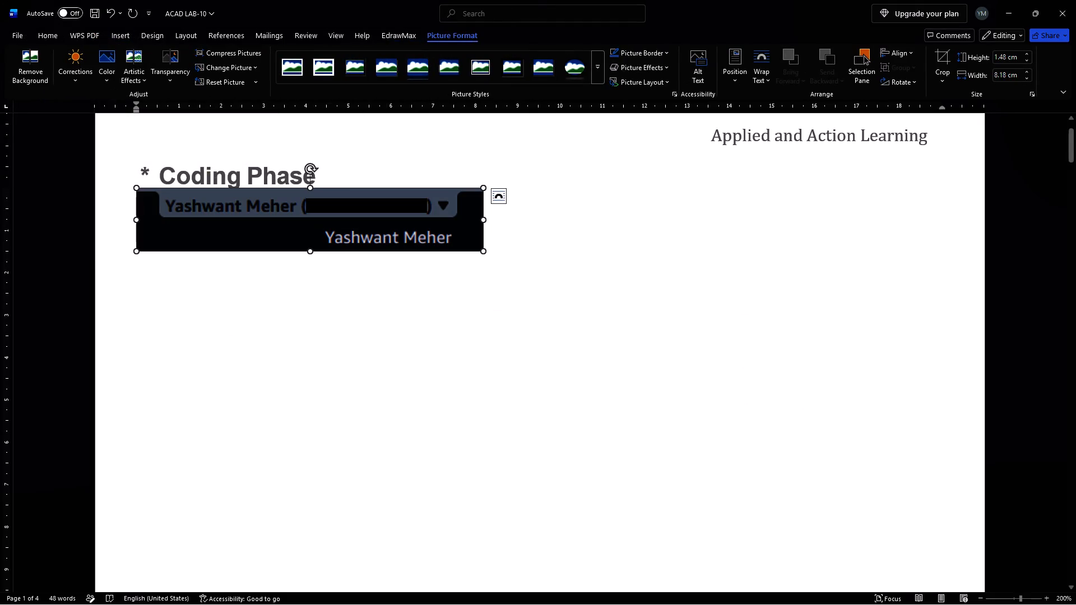
{"action": "left_click", "coordinate": [500, 203]}
{"action": "left_click", "coordinate": [585, 290]}
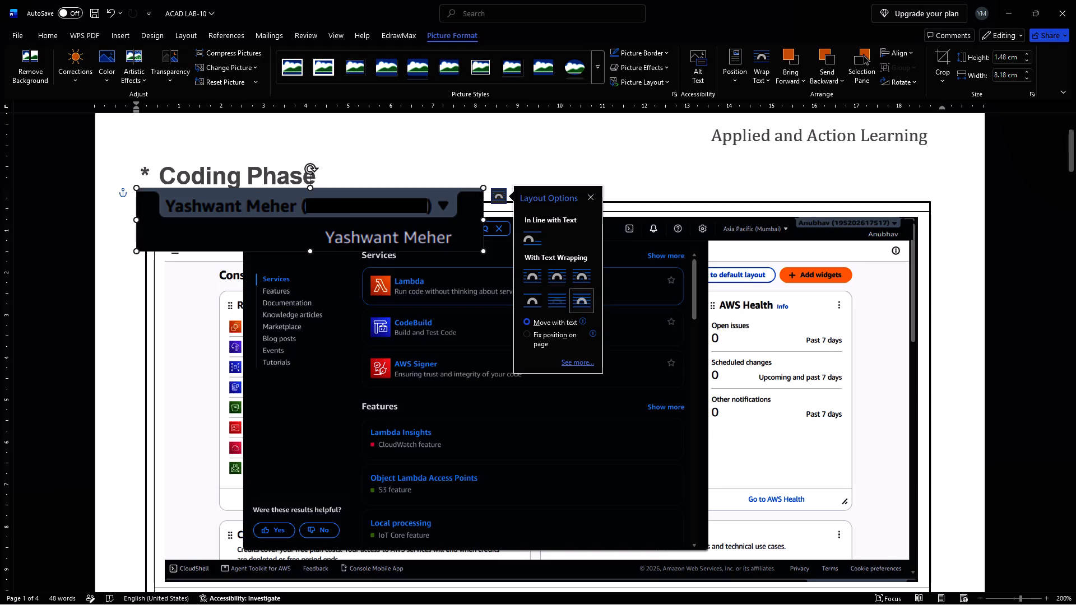
Place the label over the account name in the Lambda search screenshot's AWS header, shrinking it to about 0.5 by 2.76 cm.
{"action": "left_click_drag", "start_coordinate": [439, 216], "coordinate": [796, 308]}
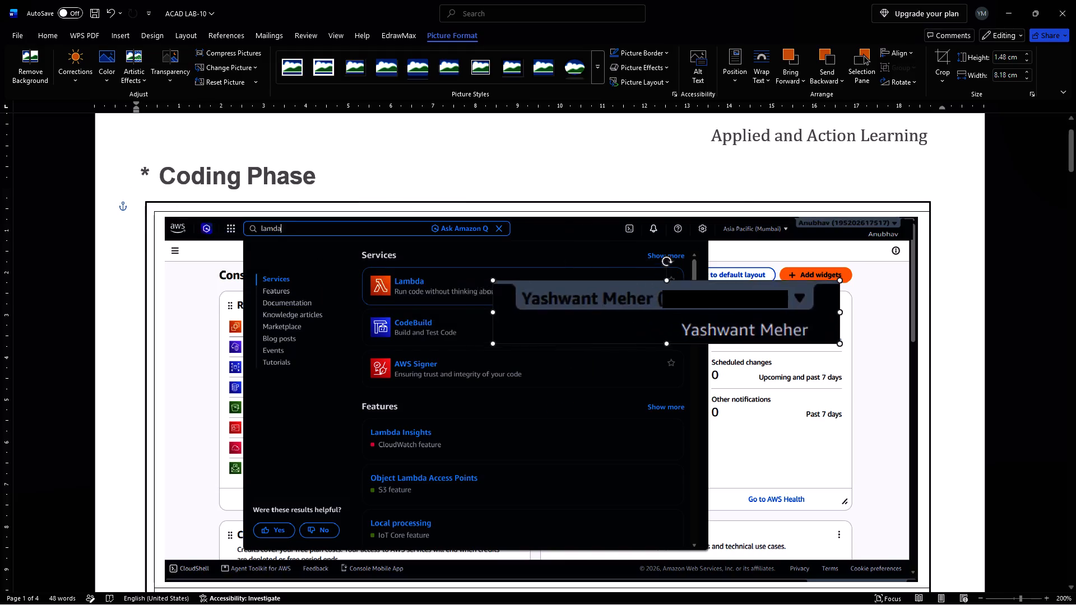
{"action": "left_click_drag", "start_coordinate": [796, 308], "coordinate": [864, 251]}
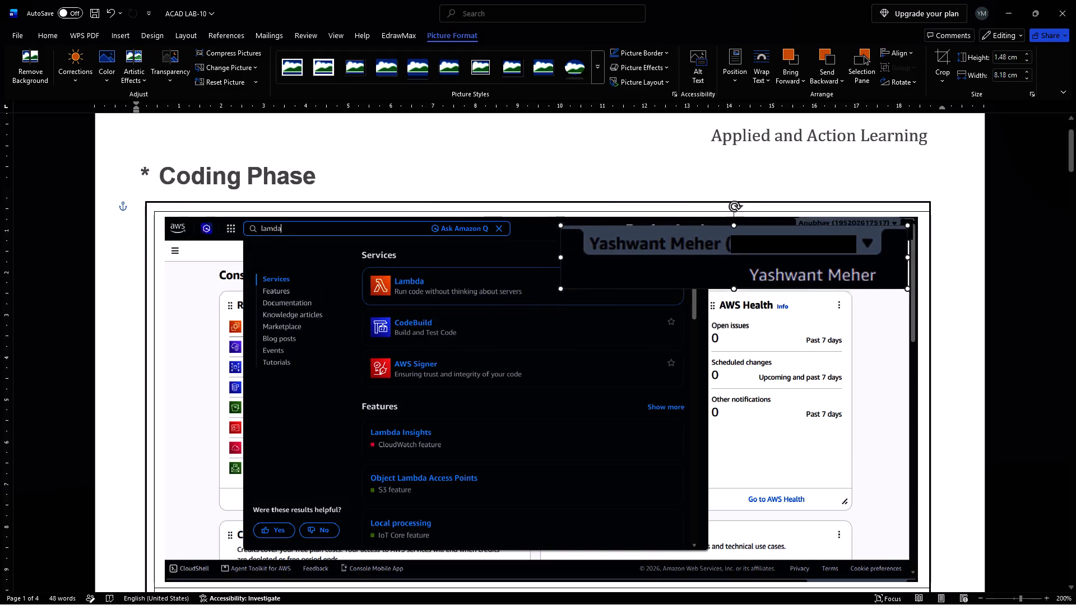
{"action": "left_click_drag", "start_coordinate": [864, 251], "coordinate": [870, 246]}
{"action": "left_click_drag", "start_coordinate": [564, 282], "coordinate": [873, 244]}
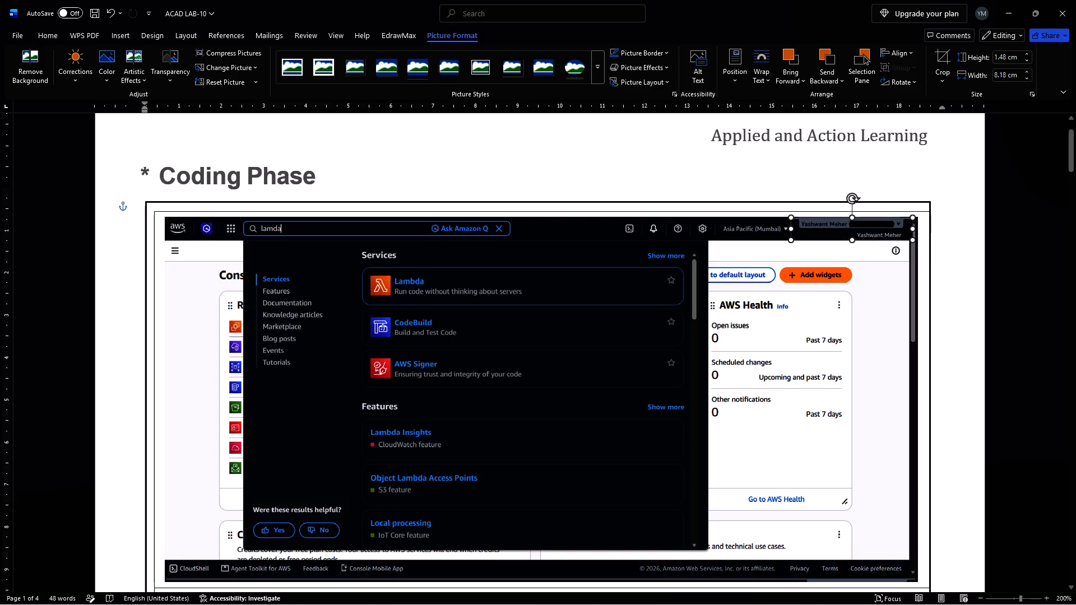
{"action": "left_click_drag", "start_coordinate": [873, 244], "coordinate": [882, 239]}
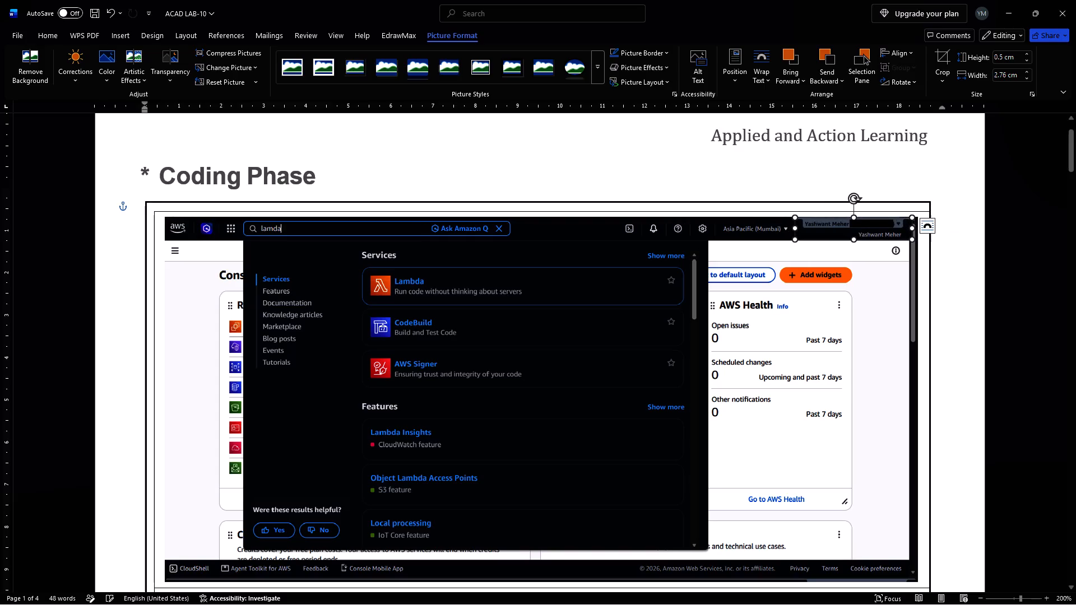
Nudge the name label slightly up and to the left to line it up with the Lambda search screenshot's AWS header.
{"action": "left_click", "coordinate": [822, 263]}
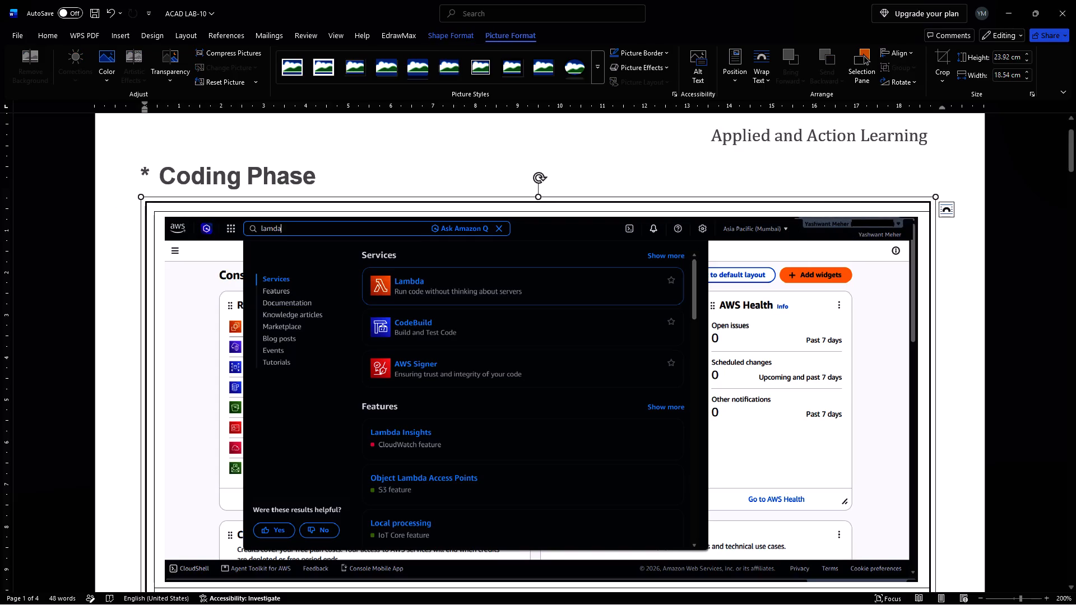
{"action": "left_click", "coordinate": [823, 232]}
{"action": "key", "text": "Up"}
{"action": "key", "text": "Up"}
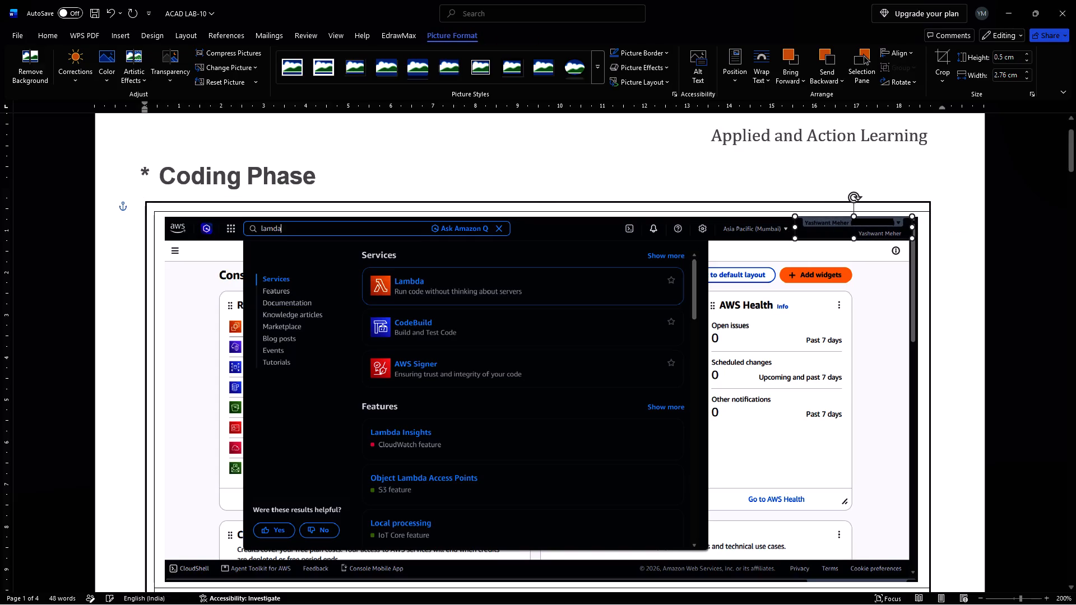
{"action": "left_click", "coordinate": [828, 266]}
{"action": "left_click", "coordinate": [815, 222]}
{"action": "key", "text": "Up"}
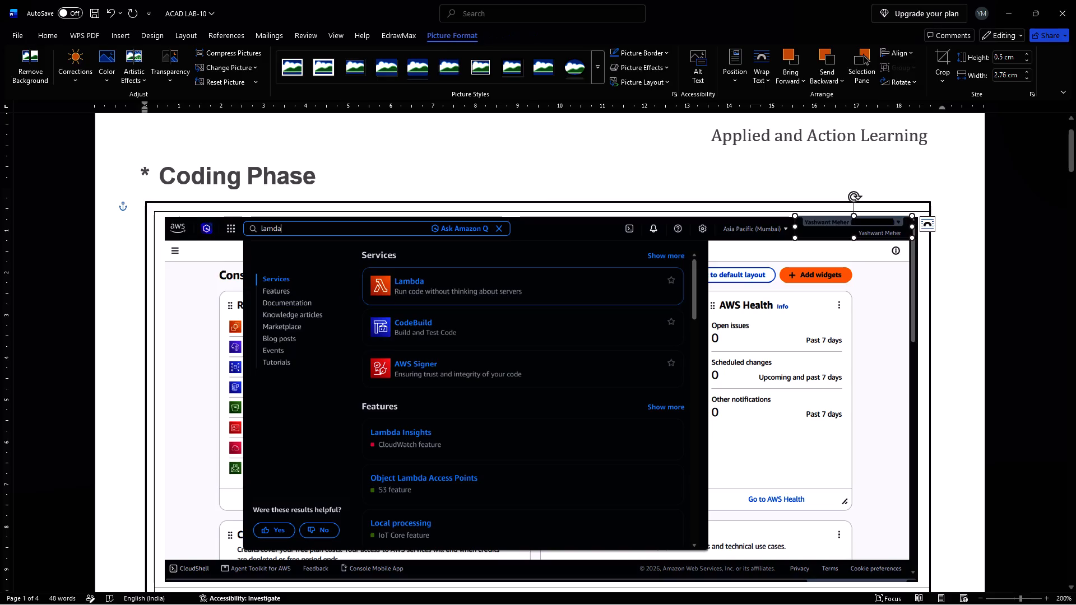
{"action": "left_click", "coordinate": [829, 254]}
{"action": "key", "text": "Left"}
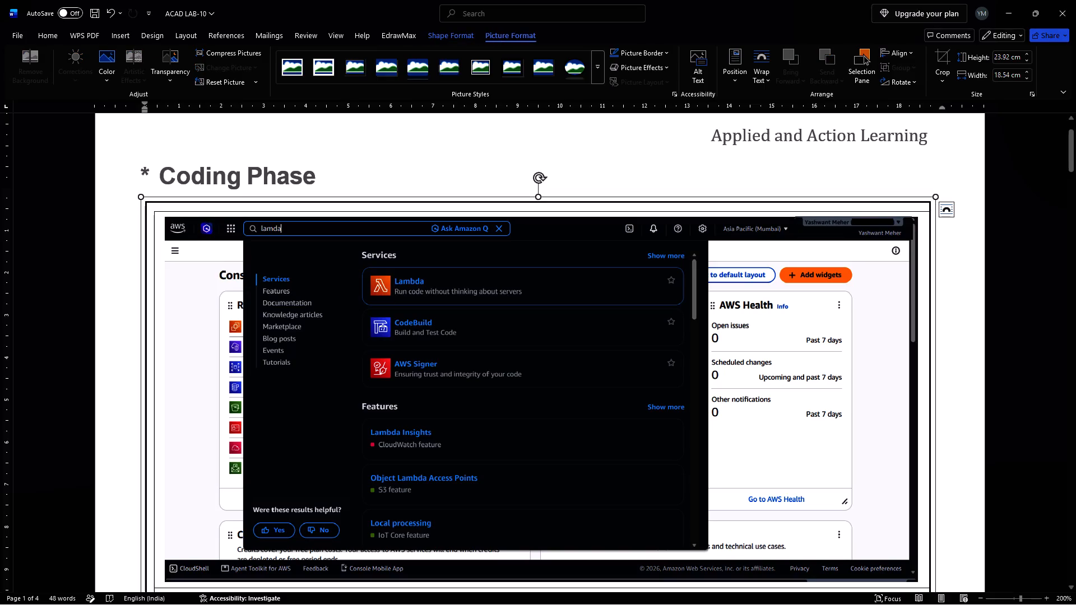
{"action": "key", "text": "Left"}
{"action": "left_click", "coordinate": [883, 223]}
{"action": "key", "text": "Left"}
{"action": "key", "text": "Left"}
{"action": "key", "text": "Left"}
{"action": "key", "text": "Left"}
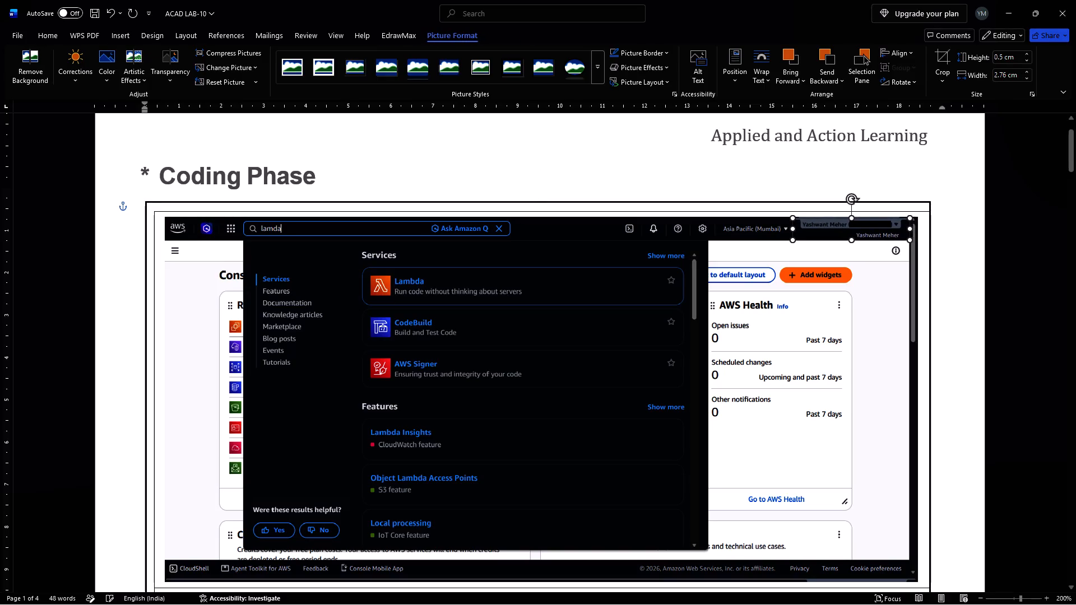
{"action": "left_click", "coordinate": [880, 264]}
{"action": "left_click", "coordinate": [872, 231]}
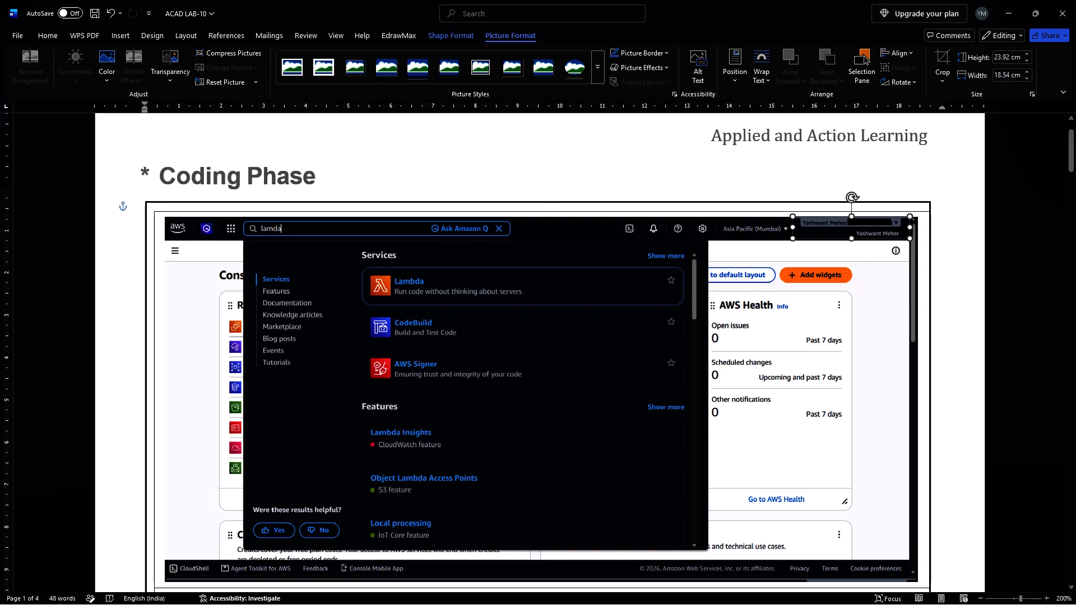
{"action": "left_click", "coordinate": [870, 261]}
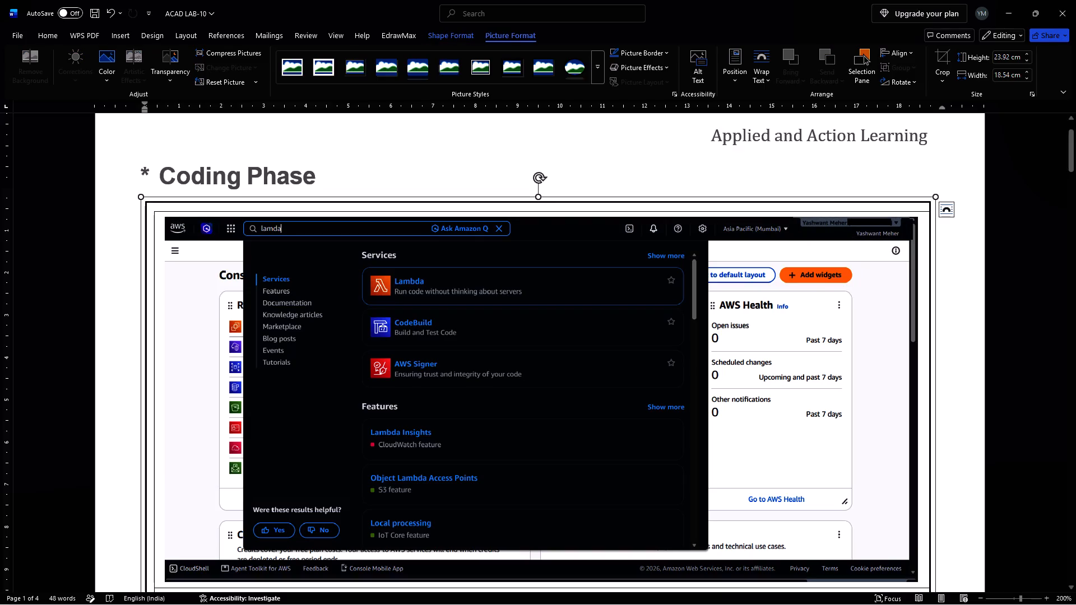
Copy the name label and place the copy over the account name in the Lambda Functions screenshot's AWS header.
{"action": "left_click", "coordinate": [804, 235]}
{"action": "key", "text": "ctrl+c"}
{"action": "key", "text": "ctrl+c"}
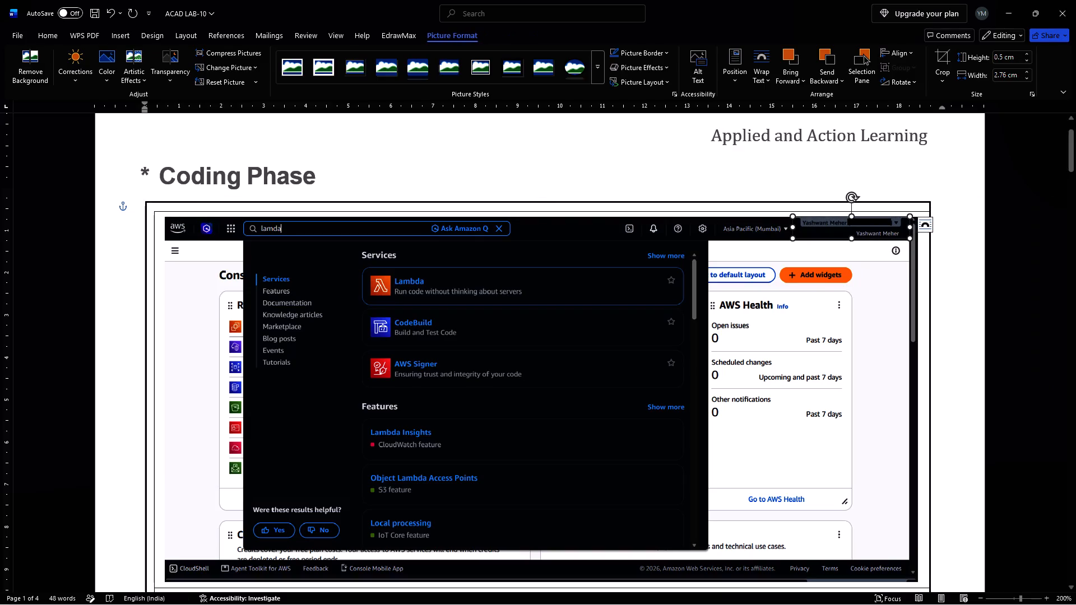
{"action": "key", "text": "ctrl+v"}
{"action": "left_click_drag", "start_coordinate": [850, 248], "coordinate": [773, 522]}
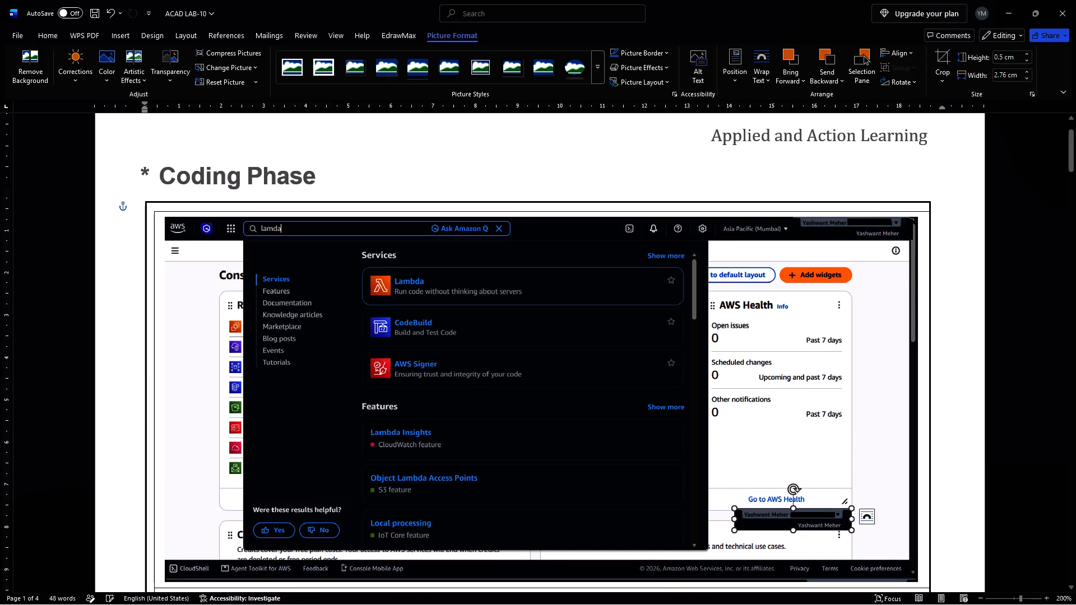
{"action": "scroll", "coordinate": [778, 503], "scroll_direction": "down", "scroll_amount": 5}
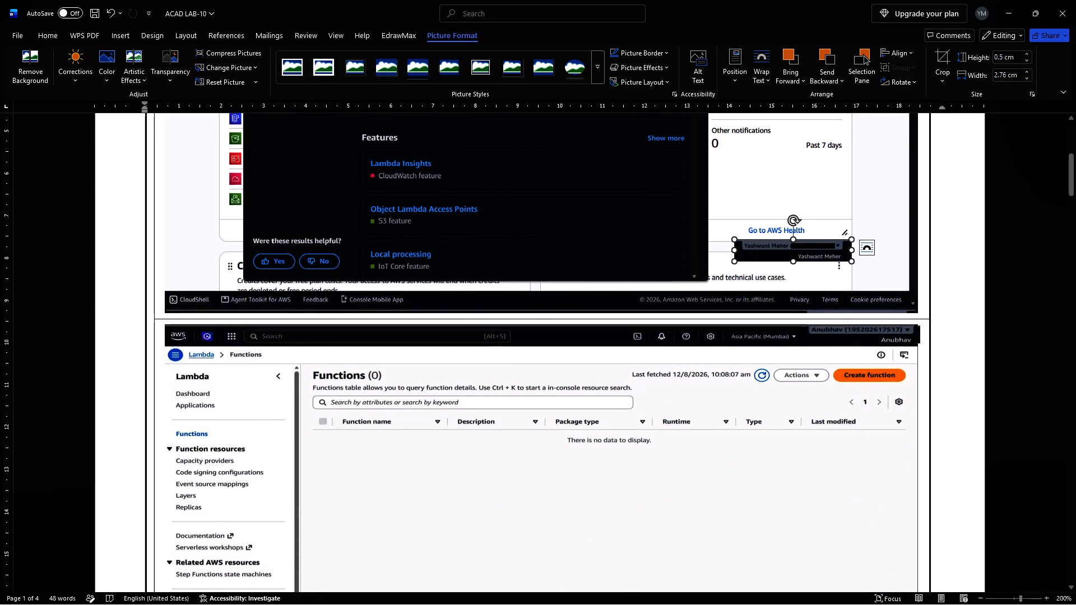
{"action": "left_click_drag", "start_coordinate": [794, 250], "coordinate": [857, 335]}
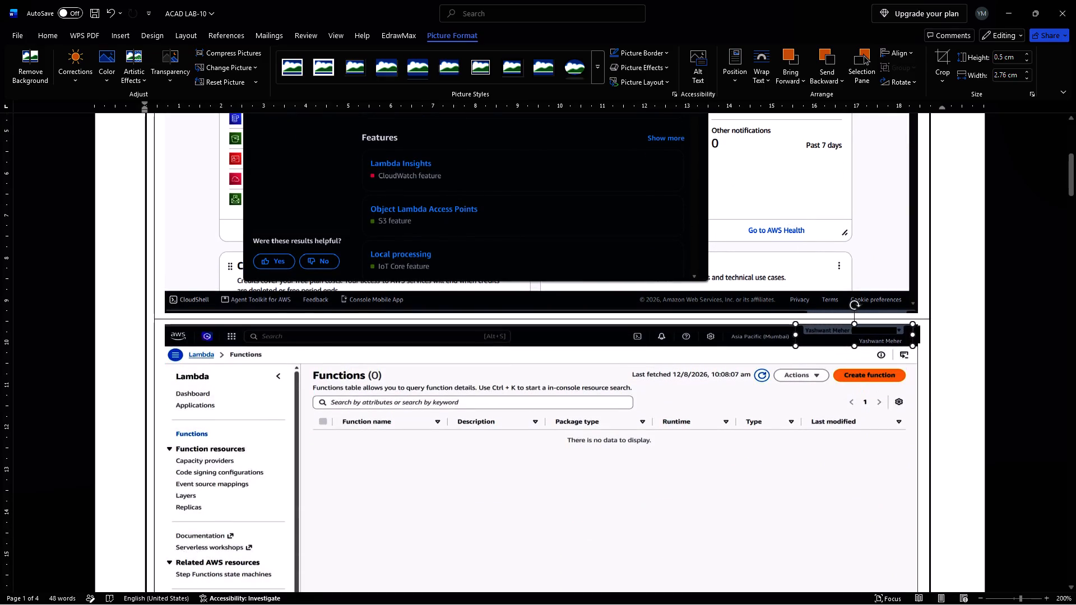
{"action": "left_click_drag", "start_coordinate": [857, 335], "coordinate": [857, 334]}
{"action": "left_click", "coordinate": [935, 358]}
Stretch the copied label slightly toward the right end of the Functions screenshot's header and nudge it down.
{"action": "scroll", "coordinate": [764, 365], "scroll_direction": "up", "scroll_amount": 9}
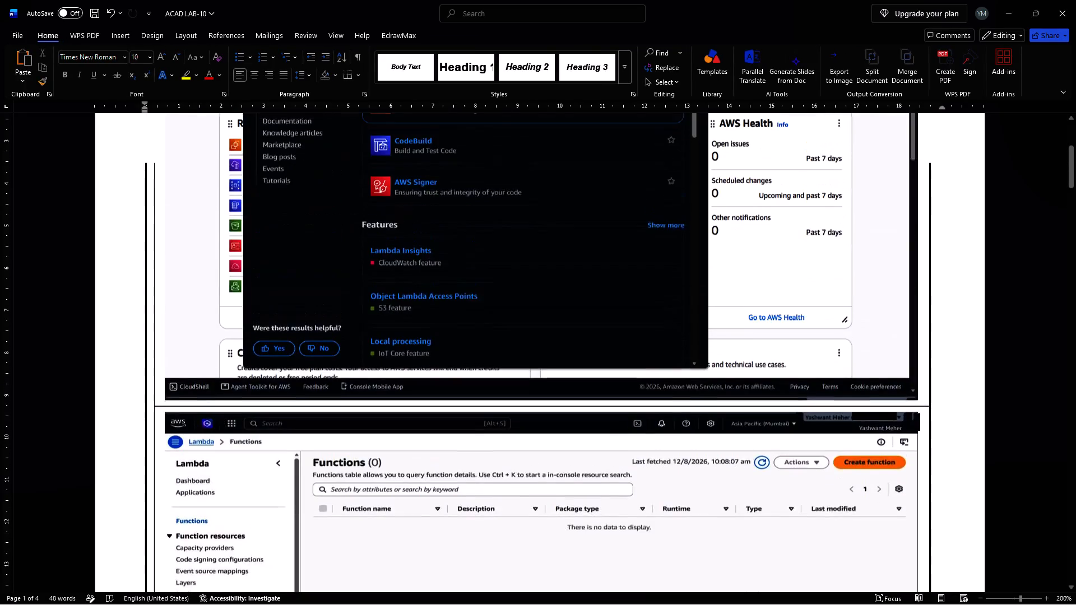
{"action": "left_click", "coordinate": [891, 429]}
{"action": "left_click", "coordinate": [912, 430]}
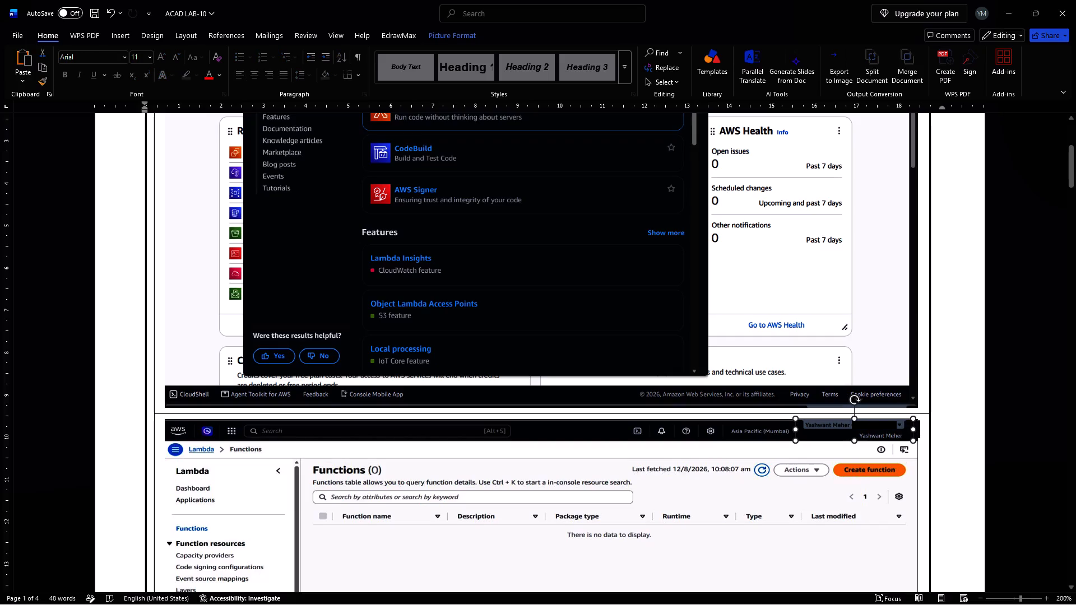
{"action": "left_click", "coordinate": [791, 468]}
{"action": "left_click", "coordinate": [836, 431]}
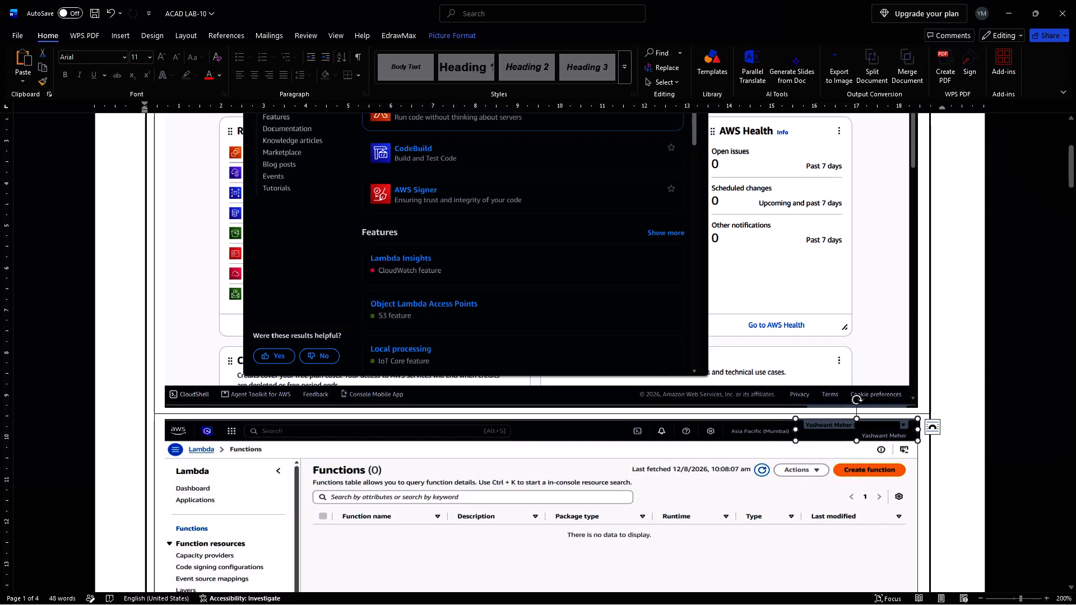
{"action": "key", "text": "Down"}
{"action": "left_click", "coordinate": [834, 454]}
{"action": "left_click", "coordinate": [930, 457]}
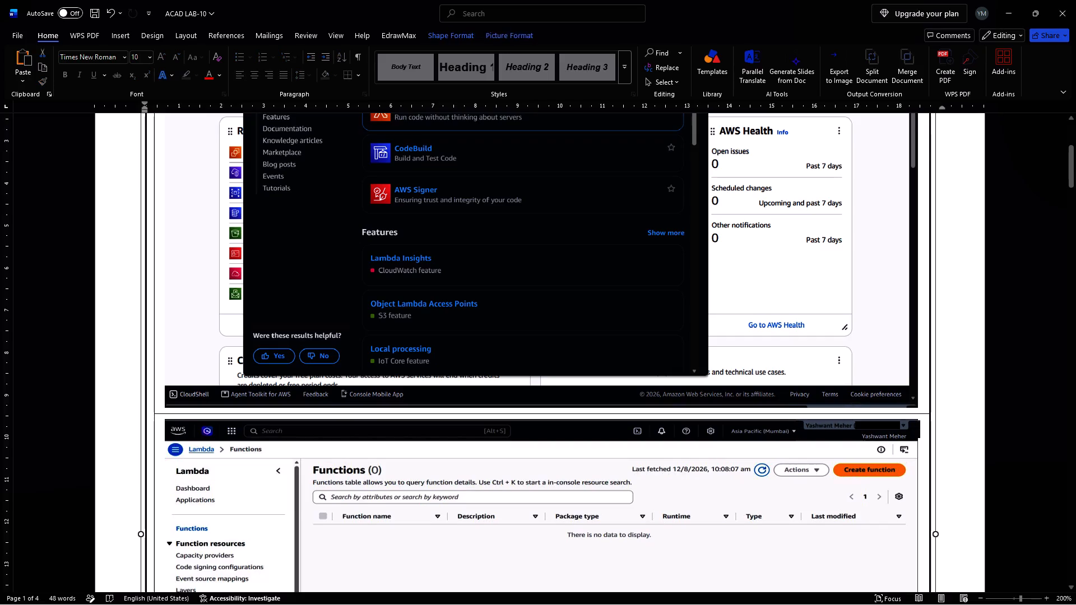
{"action": "left_click", "coordinate": [963, 427]}
{"action": "scroll", "coordinate": [834, 418], "scroll_direction": "up", "scroll_amount": 9}
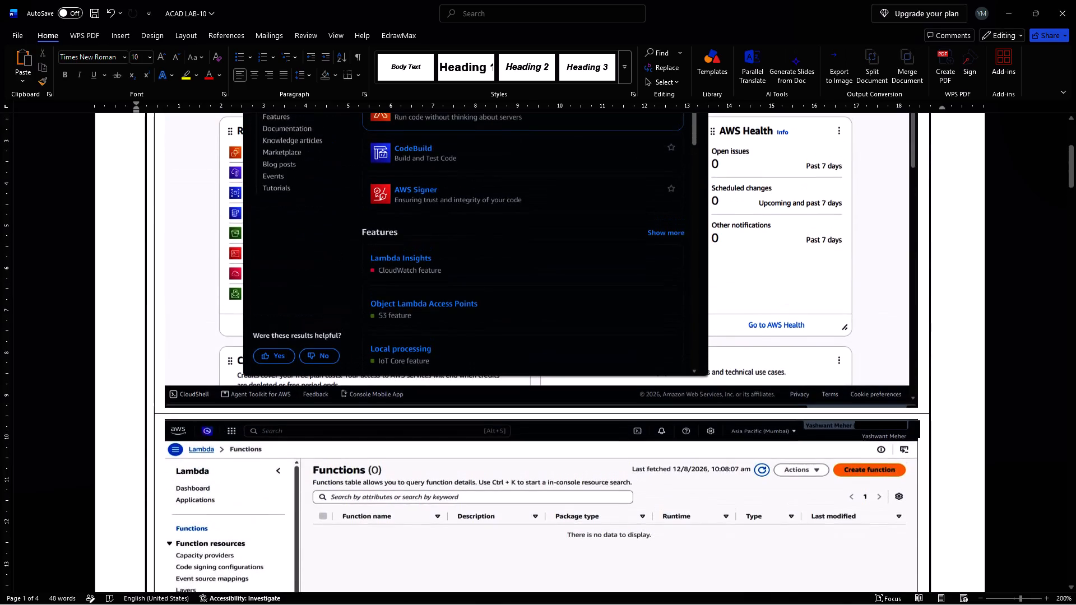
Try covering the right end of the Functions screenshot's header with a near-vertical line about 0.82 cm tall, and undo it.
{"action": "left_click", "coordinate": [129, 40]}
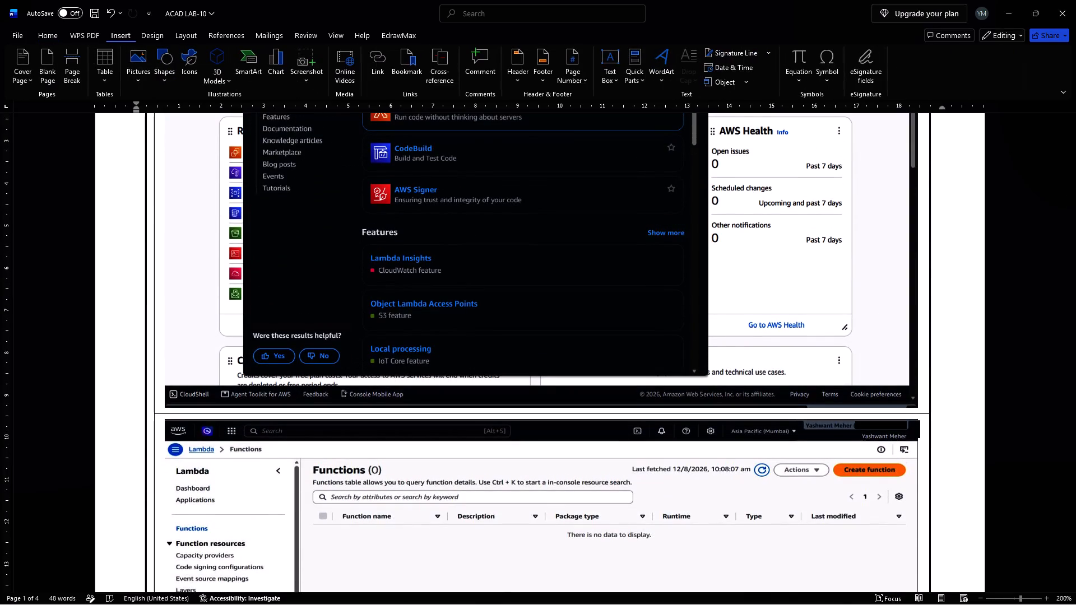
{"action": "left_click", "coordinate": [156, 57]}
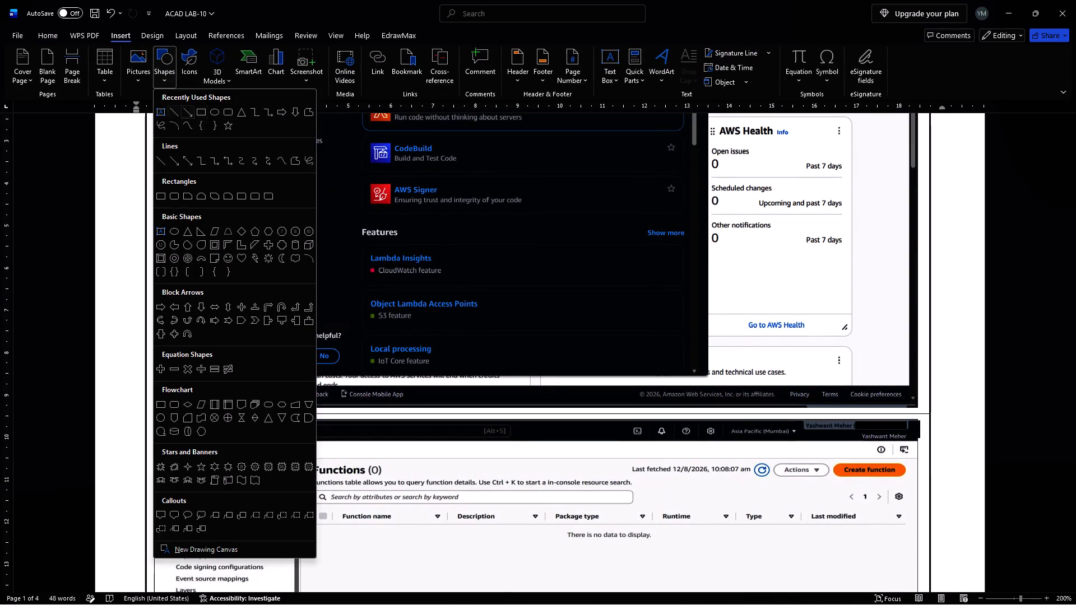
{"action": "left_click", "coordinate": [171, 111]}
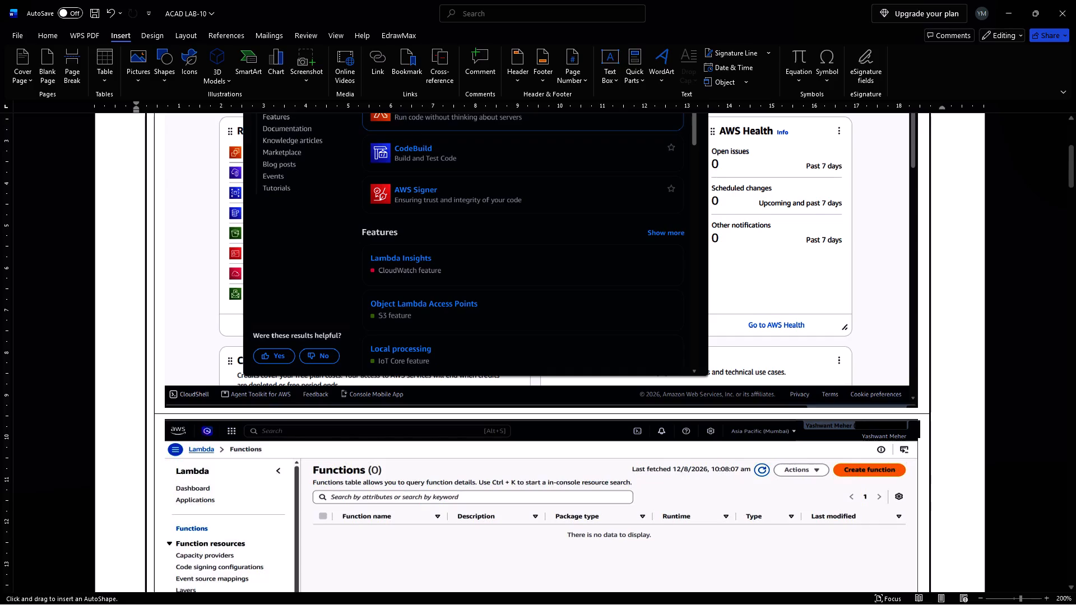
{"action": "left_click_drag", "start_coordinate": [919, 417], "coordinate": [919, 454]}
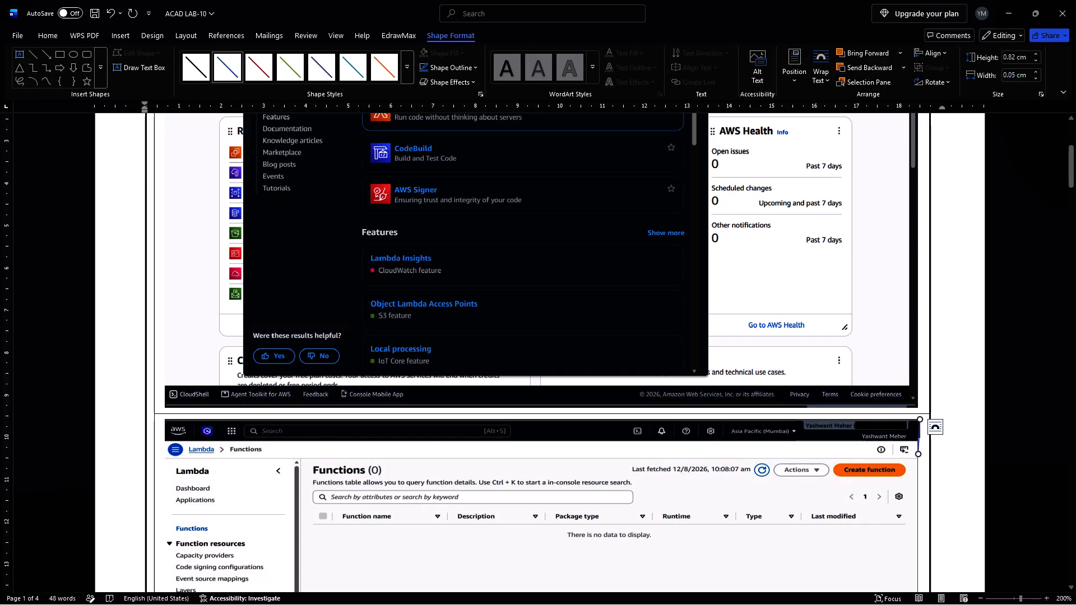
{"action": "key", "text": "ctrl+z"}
Draw a rectangle about 1.27 by 0.89 cm above the Functions screenshot's header, with white fill and white outline.
{"action": "left_click", "coordinate": [119, 28]}
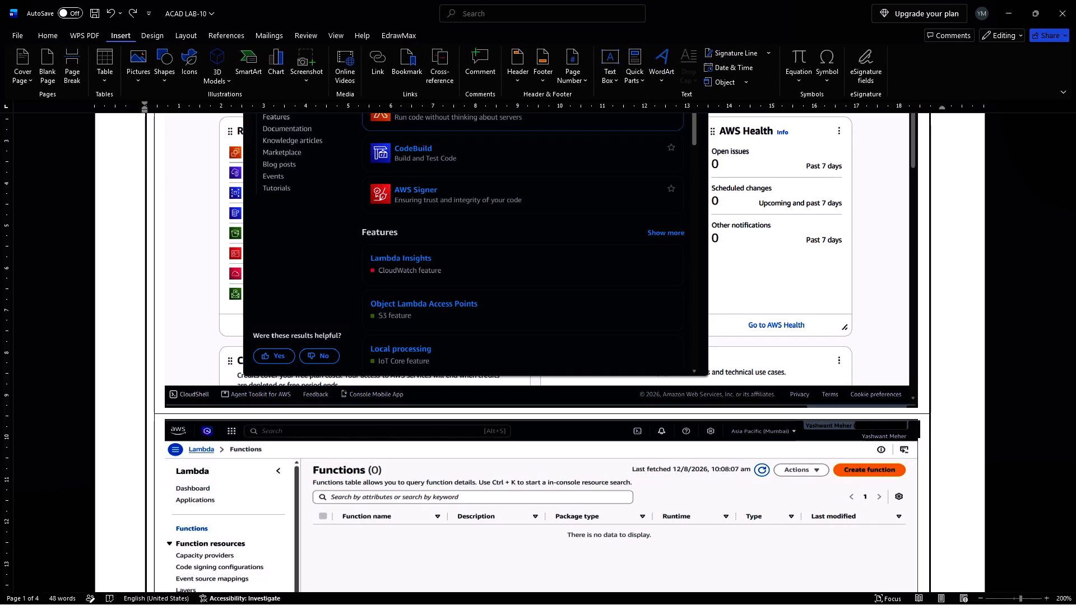
{"action": "left_click", "coordinate": [164, 82]}
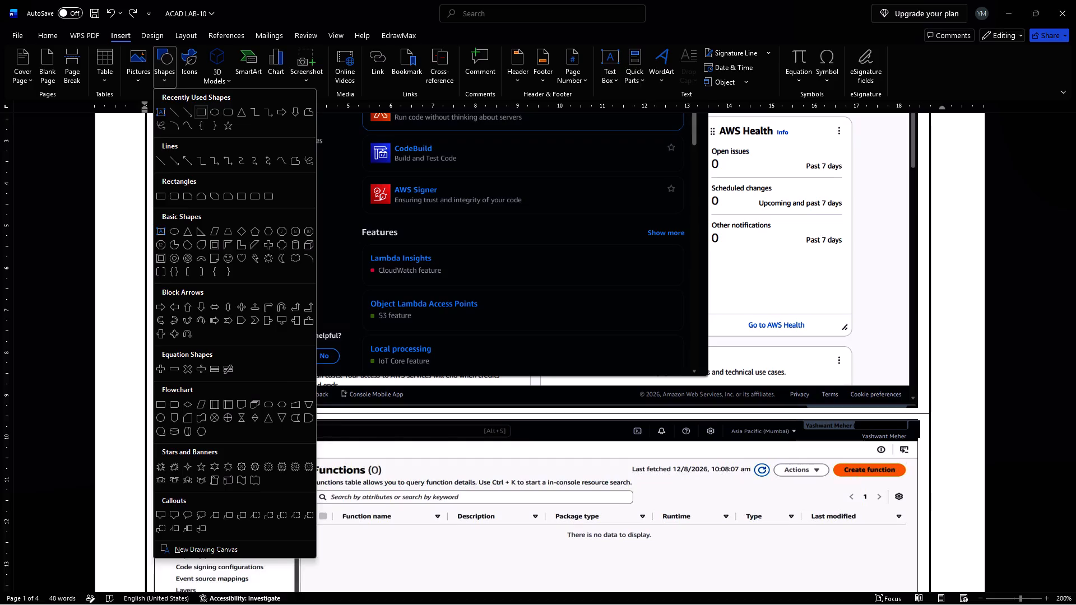
{"action": "left_click", "coordinate": [197, 111]}
{"action": "left_click_drag", "start_coordinate": [842, 348], "coordinate": [882, 404]}
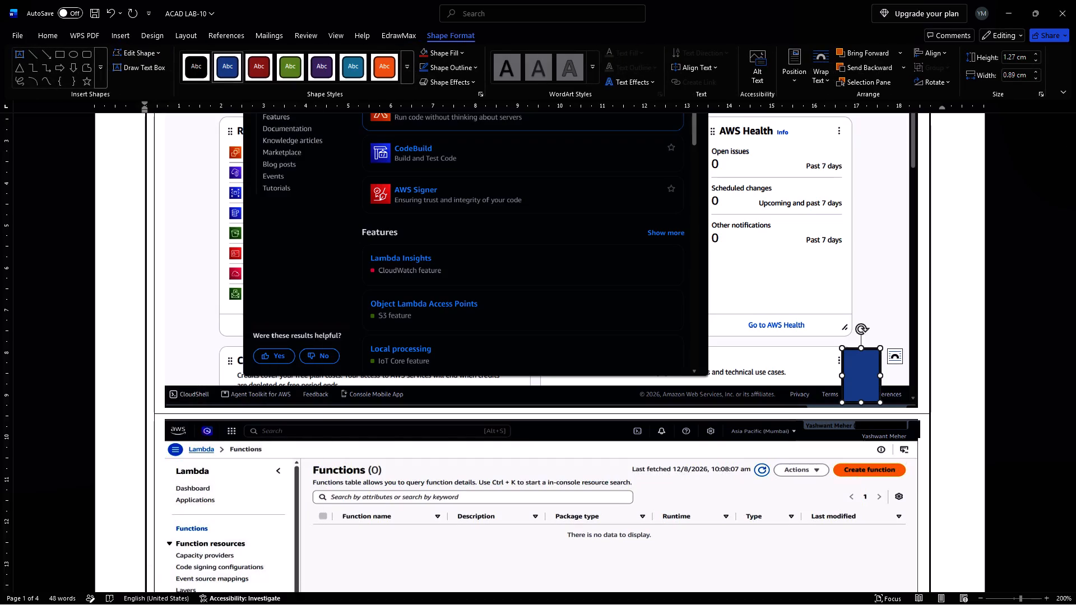
{"action": "left_click", "coordinate": [426, 54]}
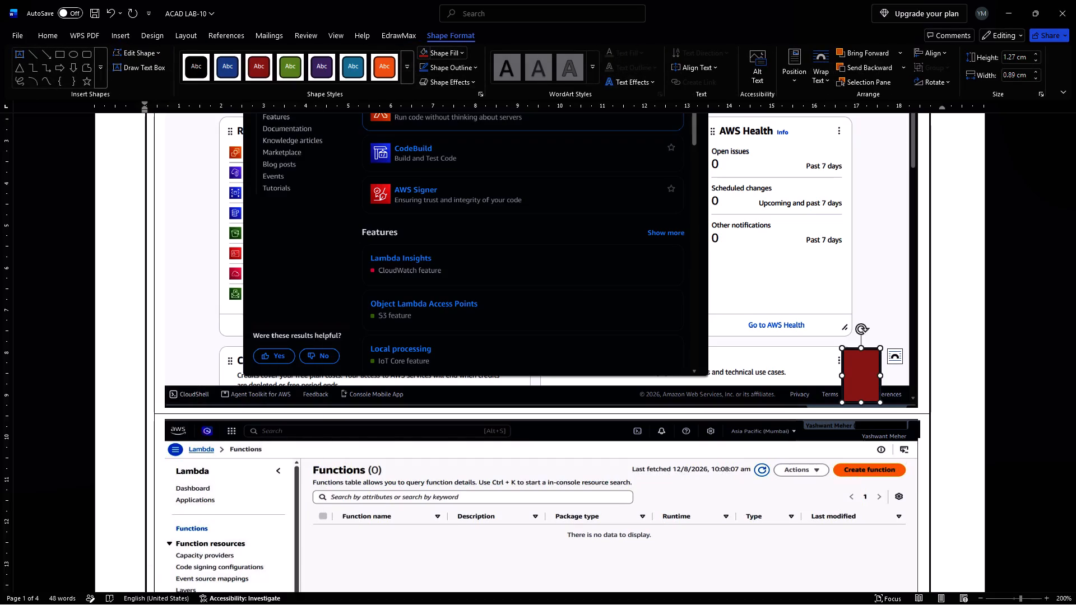
{"action": "left_click", "coordinate": [450, 57]}
{"action": "left_click", "coordinate": [425, 111]}
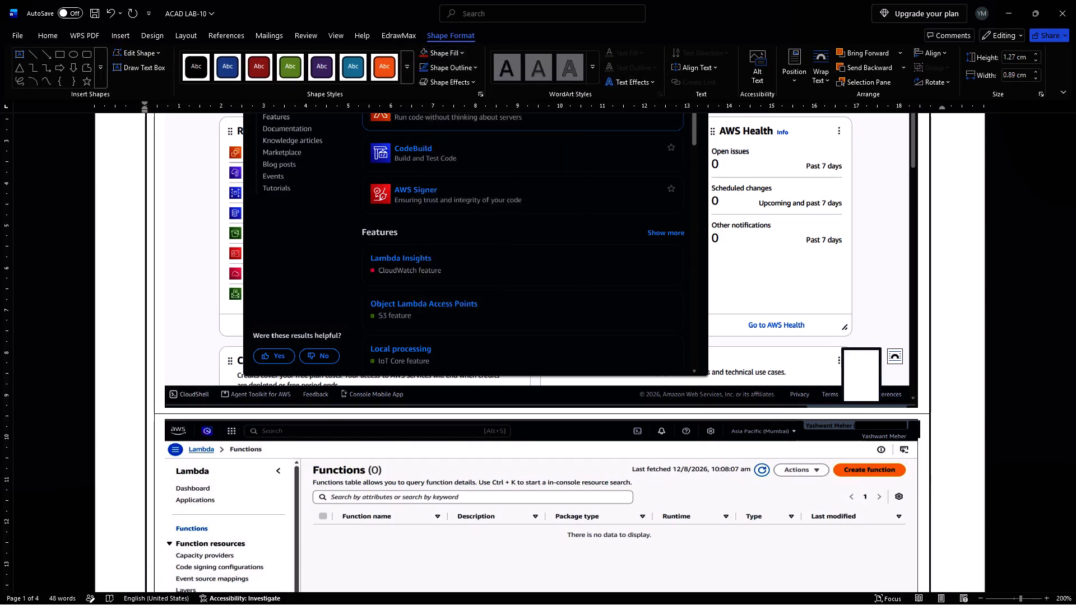
{"action": "left_click", "coordinate": [426, 67]}
{"action": "left_click", "coordinate": [449, 68]}
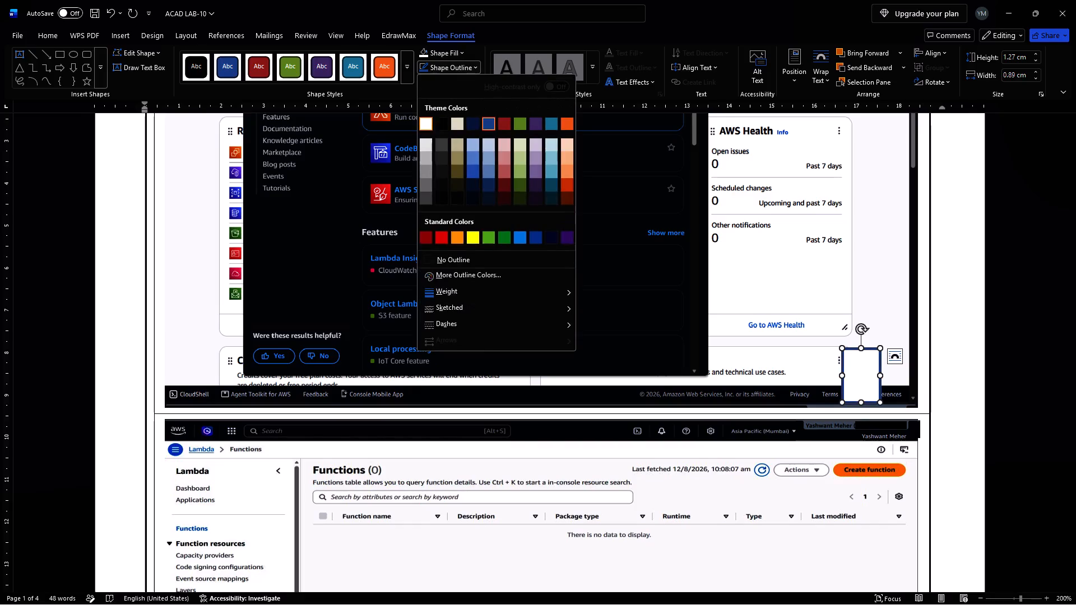
{"action": "left_click", "coordinate": [425, 129]}
Bring the white rectangle down to the Functions screenshot and shrink it to a narrow strip about 0.92 by 0.17 cm.
{"action": "scroll", "coordinate": [883, 434], "scroll_direction": "down", "scroll_amount": 1}
{"action": "left_click_drag", "start_coordinate": [857, 318], "coordinate": [859, 318]}
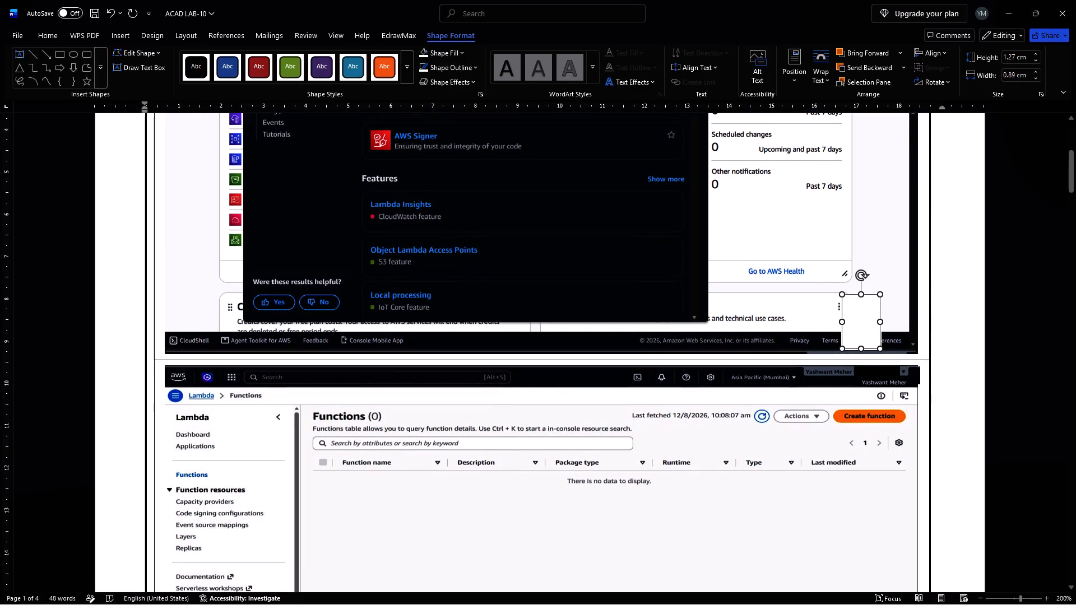
{"action": "left_click_drag", "start_coordinate": [859, 318], "coordinate": [889, 411]}
{"action": "left_click_drag", "start_coordinate": [912, 439], "coordinate": [886, 412]}
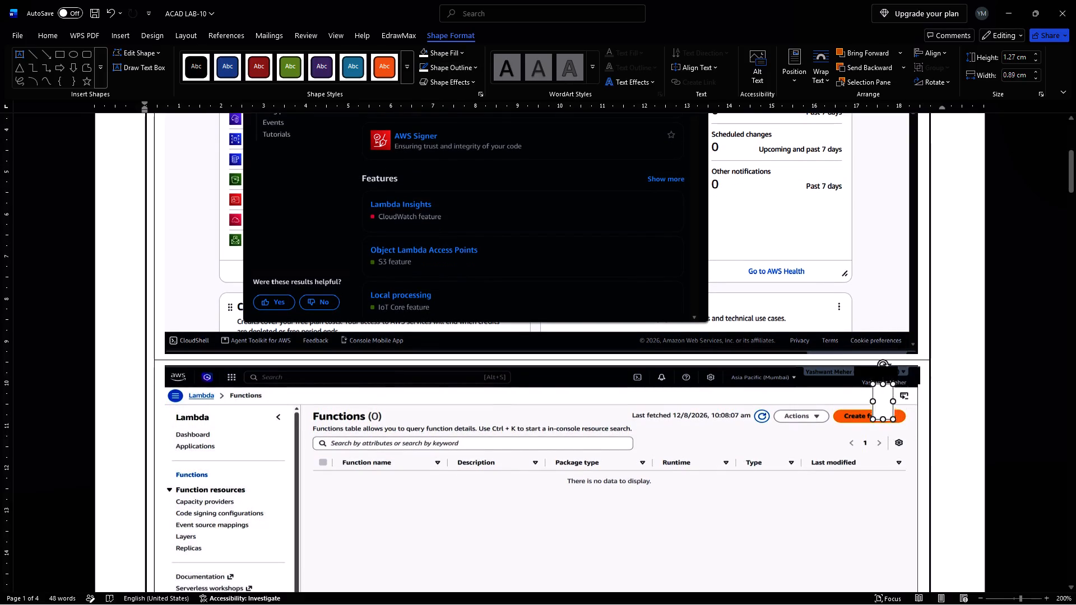
{"action": "left_click_drag", "start_coordinate": [886, 412], "coordinate": [906, 443]}
{"action": "scroll", "coordinate": [903, 441], "scroll_direction": "up", "scroll_amount": 2, "text": "ctrl"}
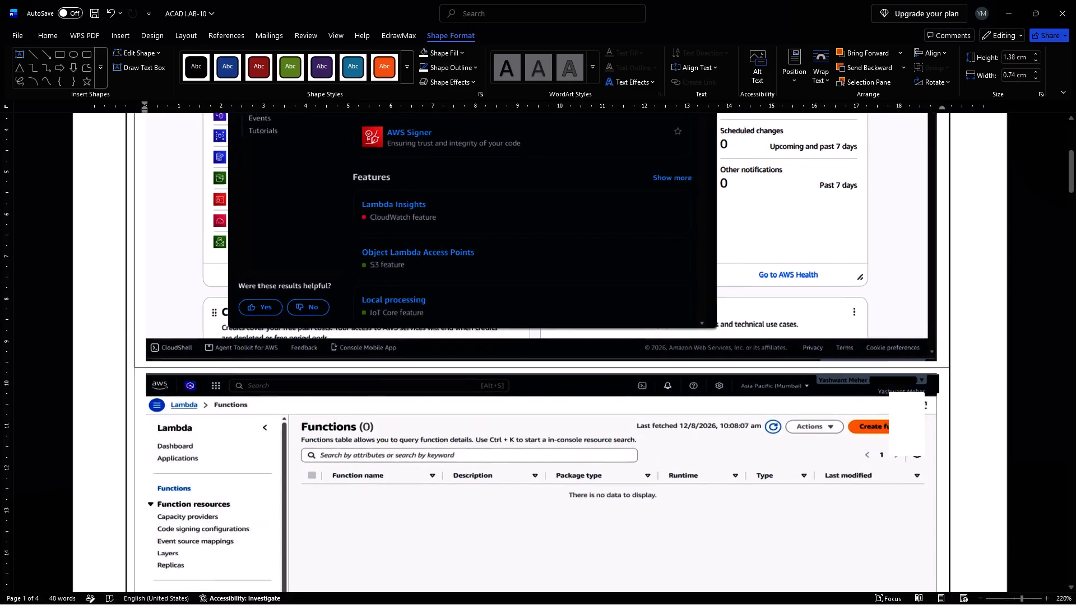
{"action": "scroll", "coordinate": [903, 441], "scroll_direction": "up", "scroll_amount": 16, "text": "ctrl"}
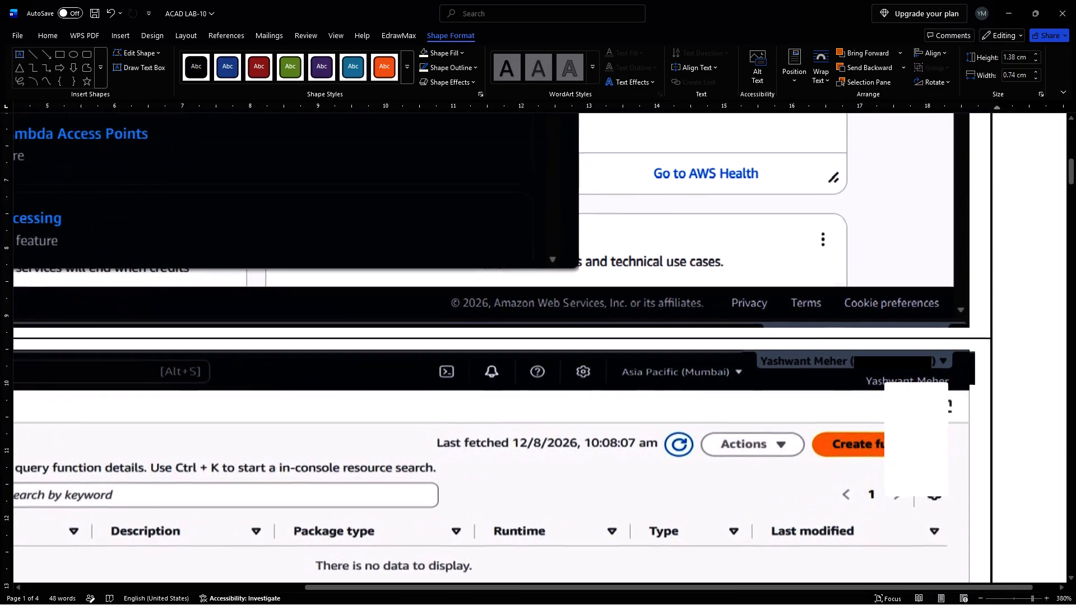
{"action": "left_click_drag", "start_coordinate": [947, 495], "coordinate": [918, 447]}
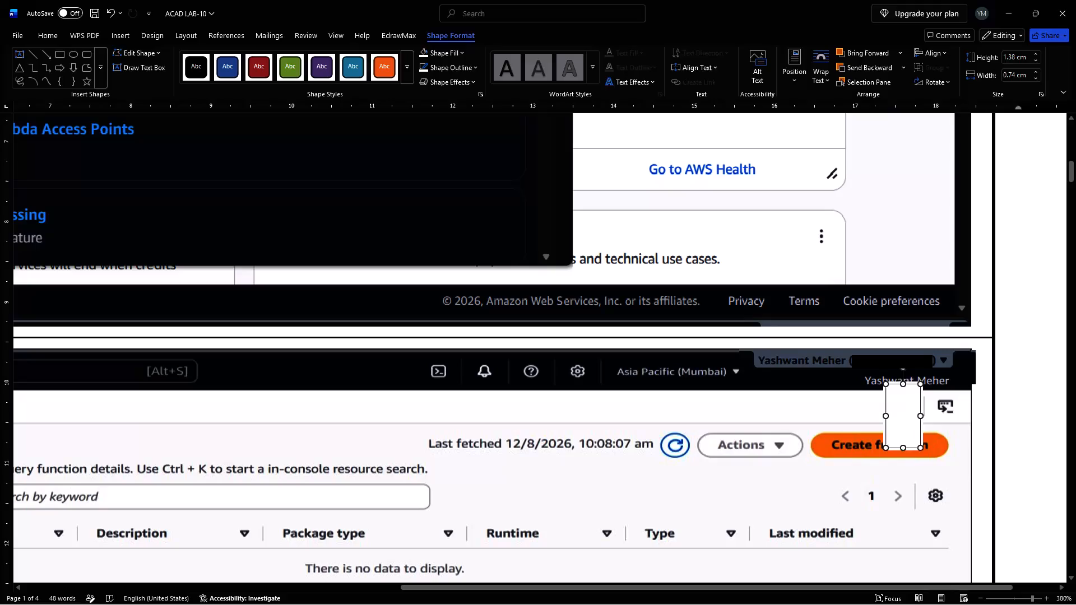
{"action": "left_click_drag", "start_coordinate": [918, 447], "coordinate": [900, 522]}
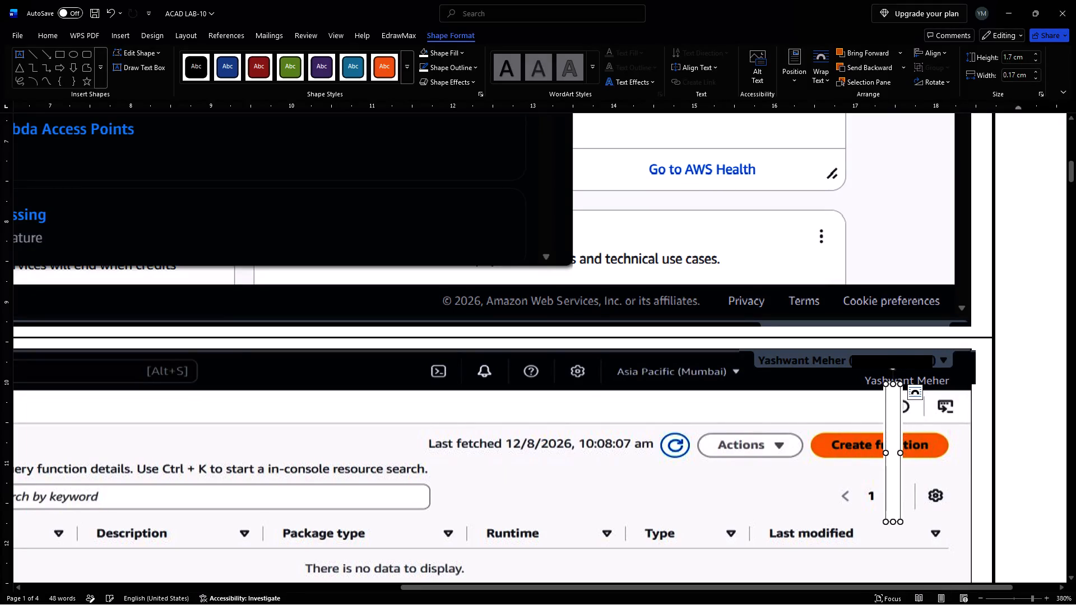
{"action": "left_click_drag", "start_coordinate": [892, 525], "coordinate": [895, 458]}
Move the white strip over the part of the header that overhangs the Functions screenshot's right edge.
{"action": "left_click_drag", "start_coordinate": [892, 404], "coordinate": [936, 399]}
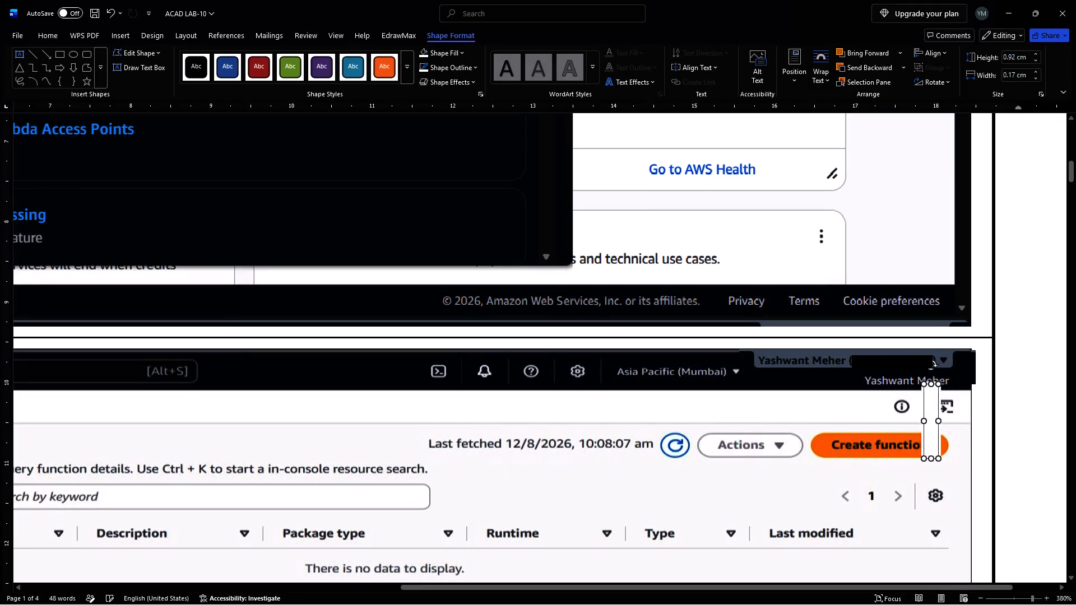
{"action": "left_click_drag", "start_coordinate": [936, 399], "coordinate": [981, 369]}
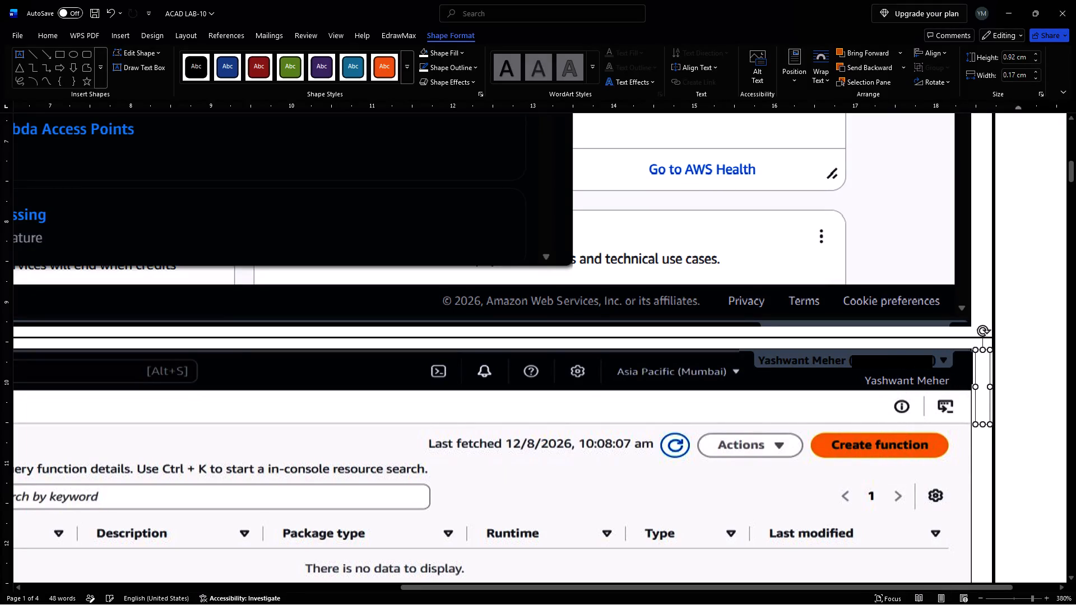
{"action": "left_click_drag", "start_coordinate": [981, 369], "coordinate": [980, 364]}
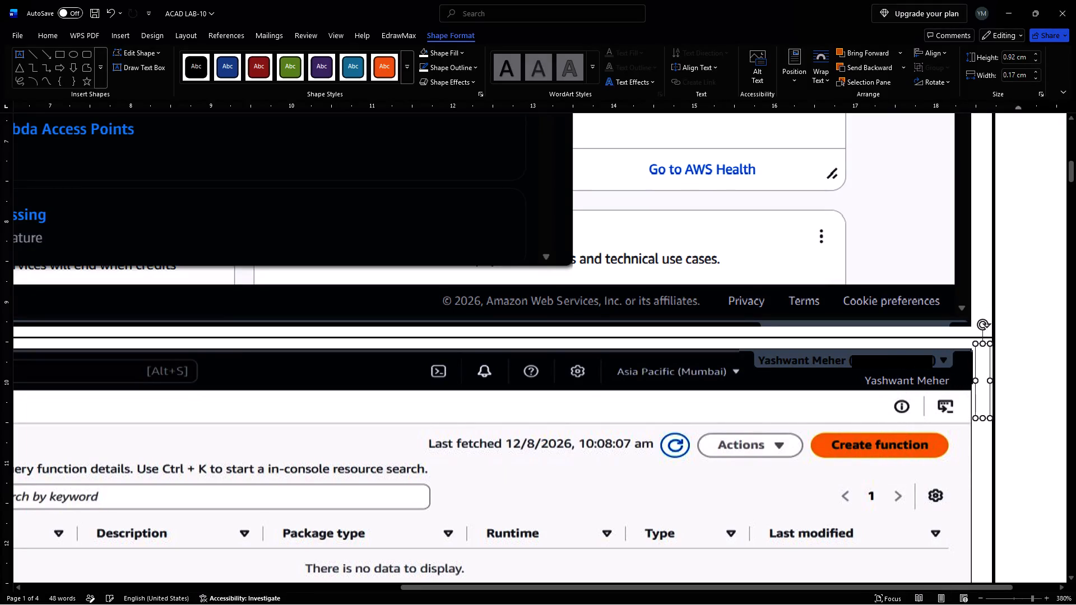
Nudge the white strip slightly left against the right edge of the Functions screenshot's header.
{"action": "left_click", "coordinate": [957, 458]}
{"action": "left_click", "coordinate": [977, 378]}
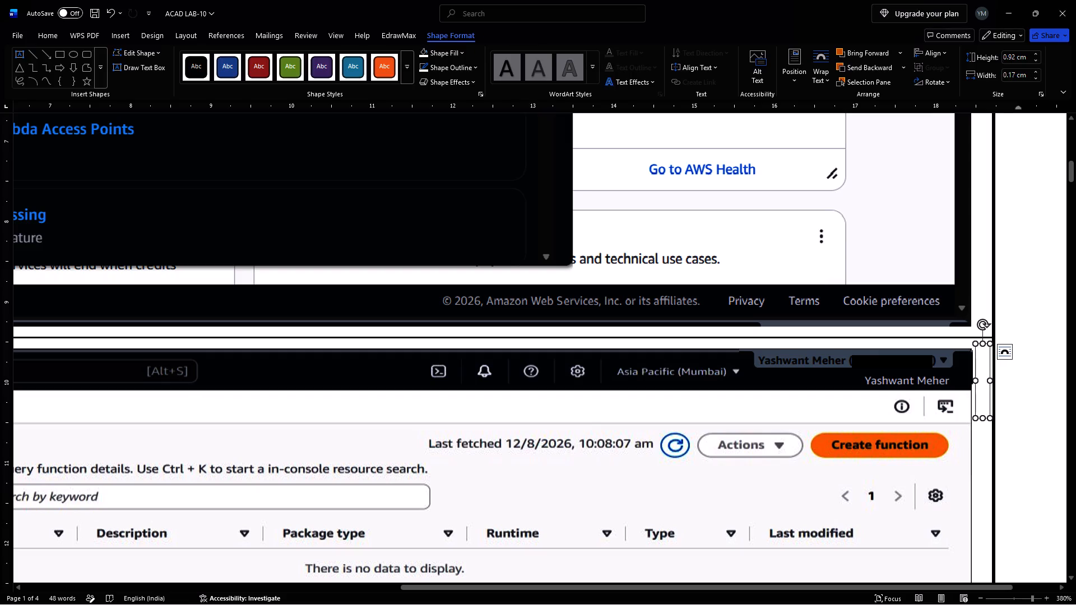
{"action": "key", "text": "Left"}
{"action": "key", "text": "Left"}
{"action": "left_click", "coordinate": [1052, 418]}
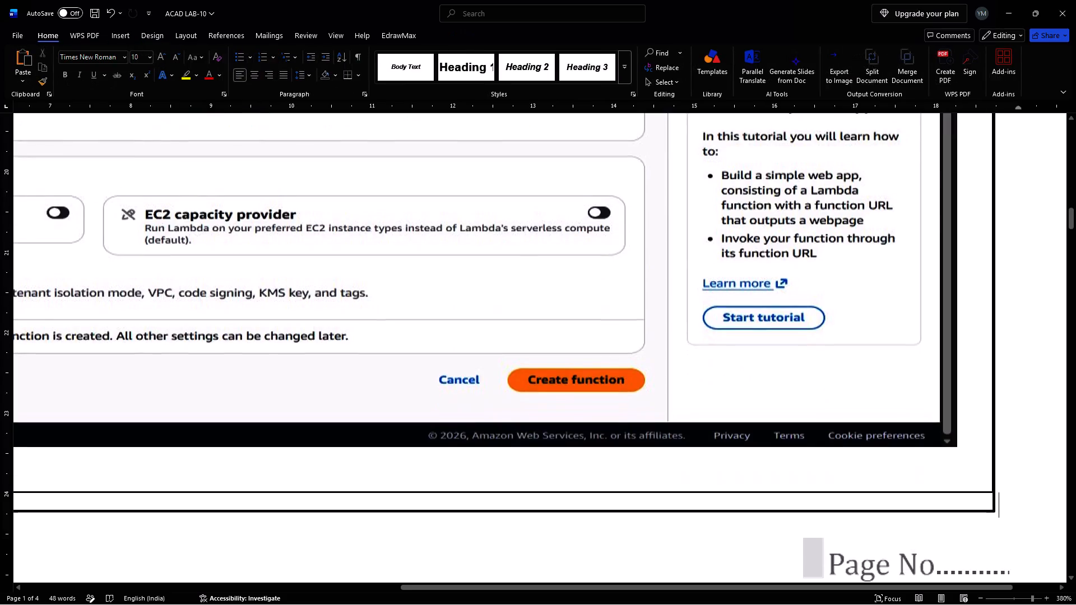
Duplicate the cover patch from the Functions screenshot's header and place the copy over the account name in the Create function screenshot.
{"action": "scroll", "coordinate": [785, 392], "scroll_direction": "up", "scroll_amount": 7}
{"action": "scroll", "coordinate": [786, 391], "scroll_direction": "down", "scroll_amount": 2}
{"action": "scroll", "coordinate": [788, 391], "scroll_direction": "up", "scroll_amount": 6}
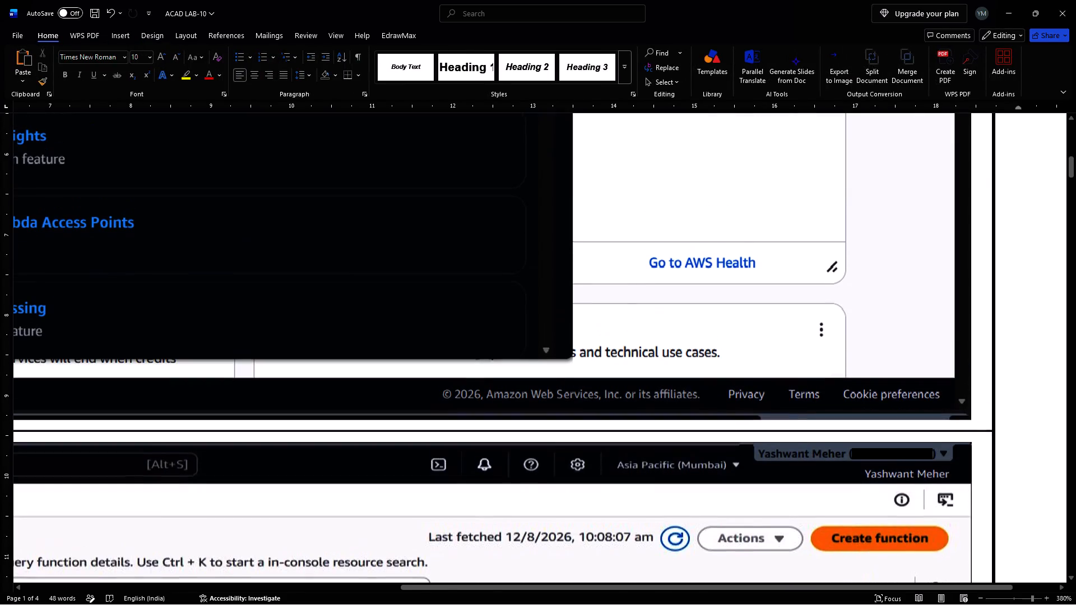
{"action": "scroll", "coordinate": [788, 391], "scroll_direction": "down", "scroll_amount": 4, "text": "ctrl"}
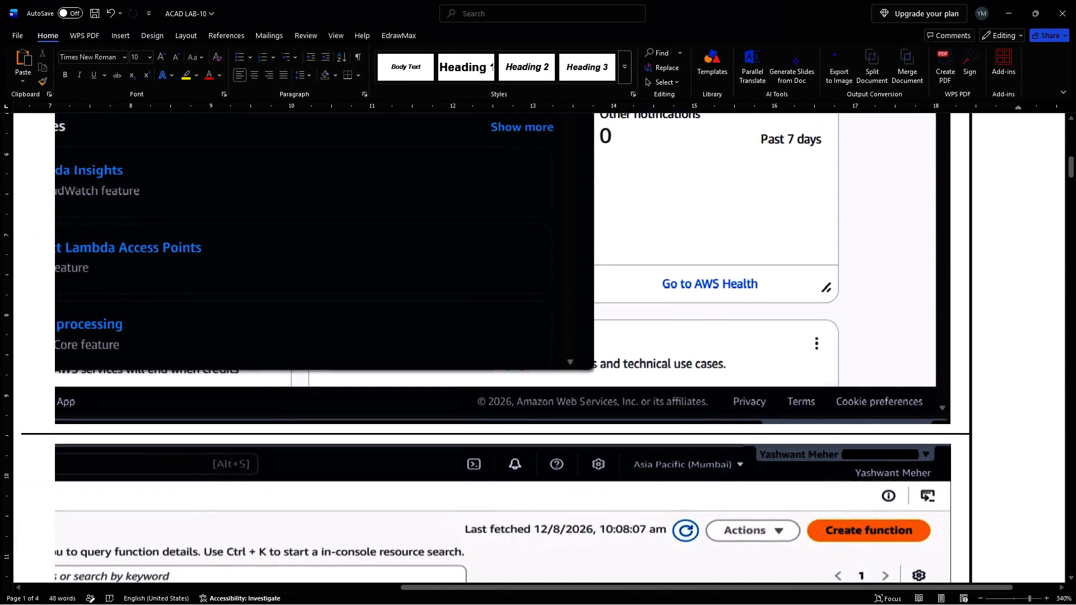
{"action": "scroll", "coordinate": [788, 391], "scroll_direction": "down", "scroll_amount": 12, "text": "ctrl"}
{"action": "scroll", "coordinate": [819, 378], "scroll_direction": "up", "scroll_amount": 2}
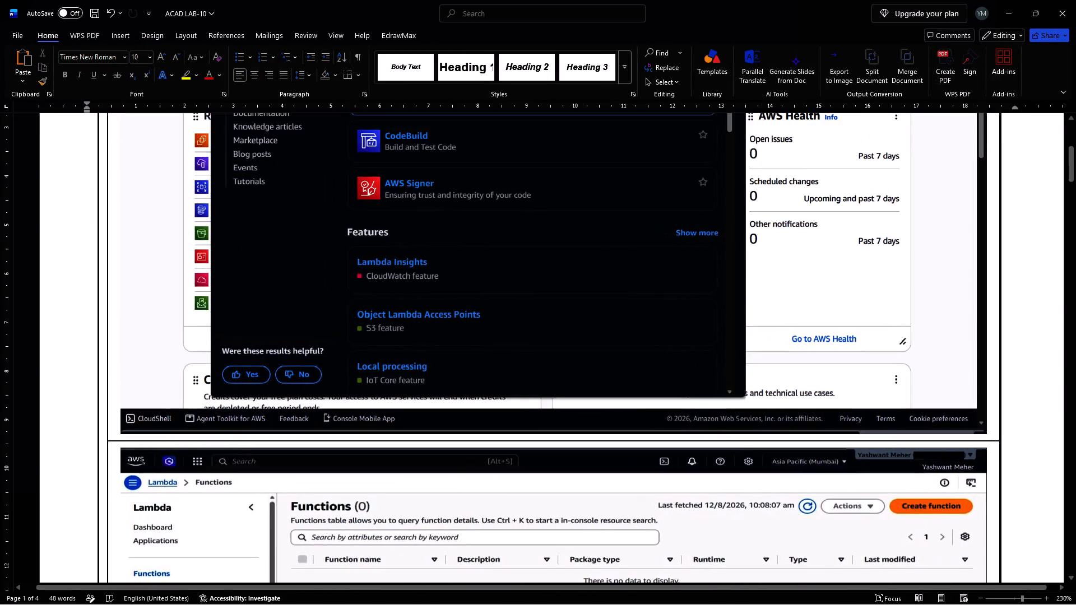
{"action": "scroll", "coordinate": [819, 378], "scroll_direction": "up", "scroll_amount": 3}
{"action": "scroll", "coordinate": [819, 378], "scroll_direction": "down", "scroll_amount": 2}
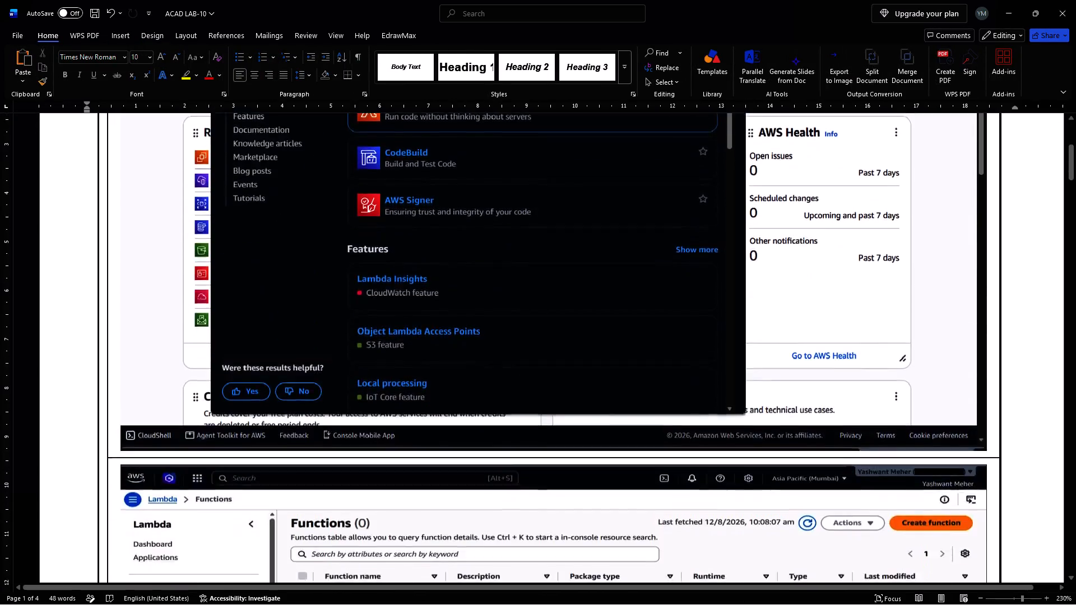
{"action": "scroll", "coordinate": [819, 378], "scroll_direction": "down", "scroll_amount": 1}
{"action": "left_click", "coordinate": [907, 278]}
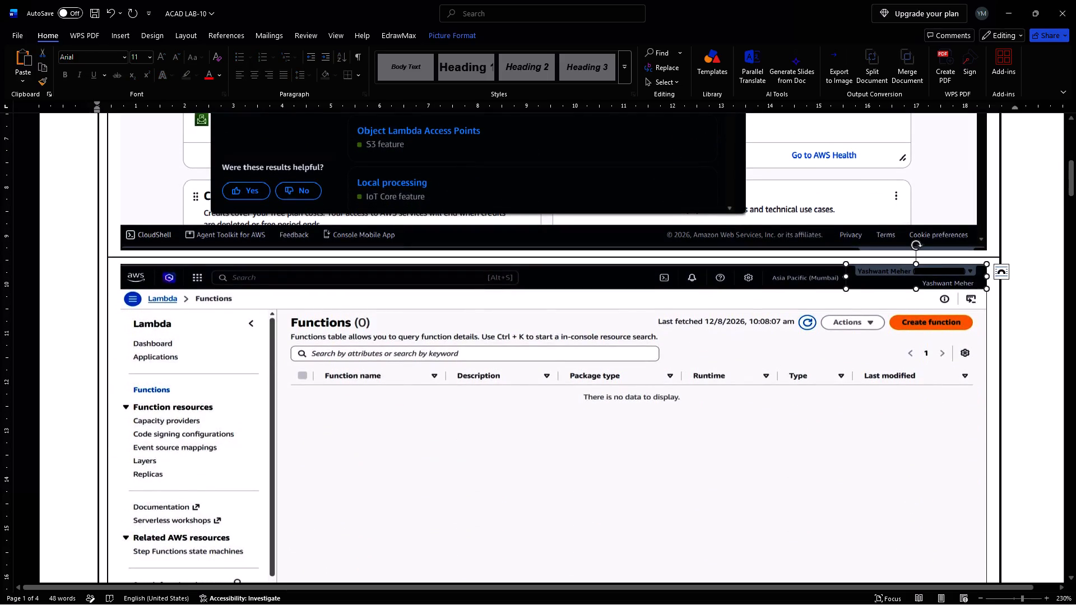
{"action": "key", "text": "ctrl+c"}
{"action": "key", "text": "ctrl+v"}
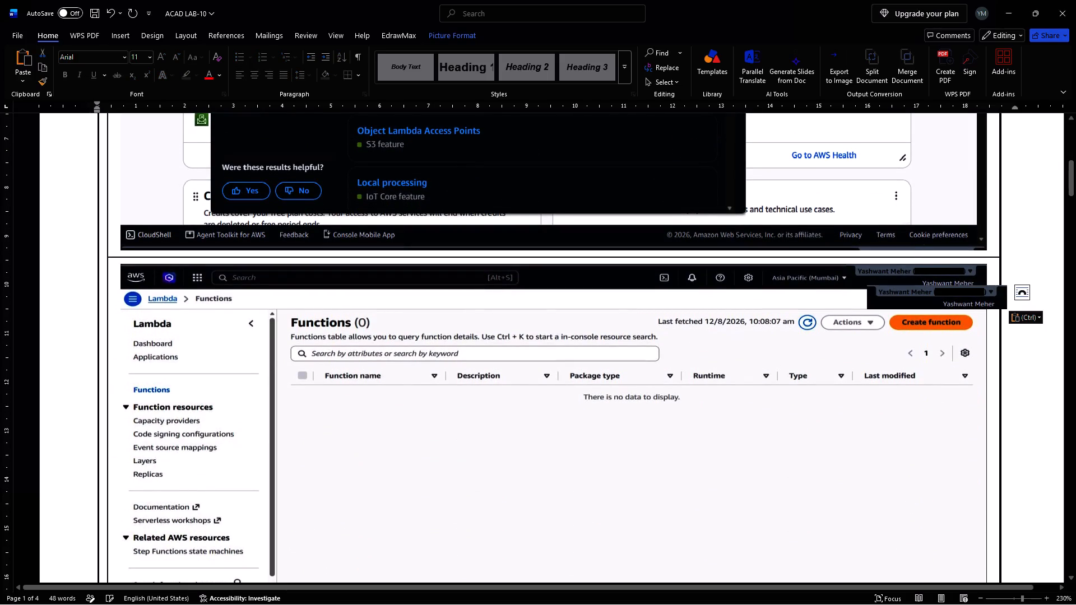
{"action": "left_click_drag", "start_coordinate": [933, 292], "coordinate": [789, 474]}
{"action": "scroll", "coordinate": [786, 455], "scroll_direction": "down", "scroll_amount": 4}
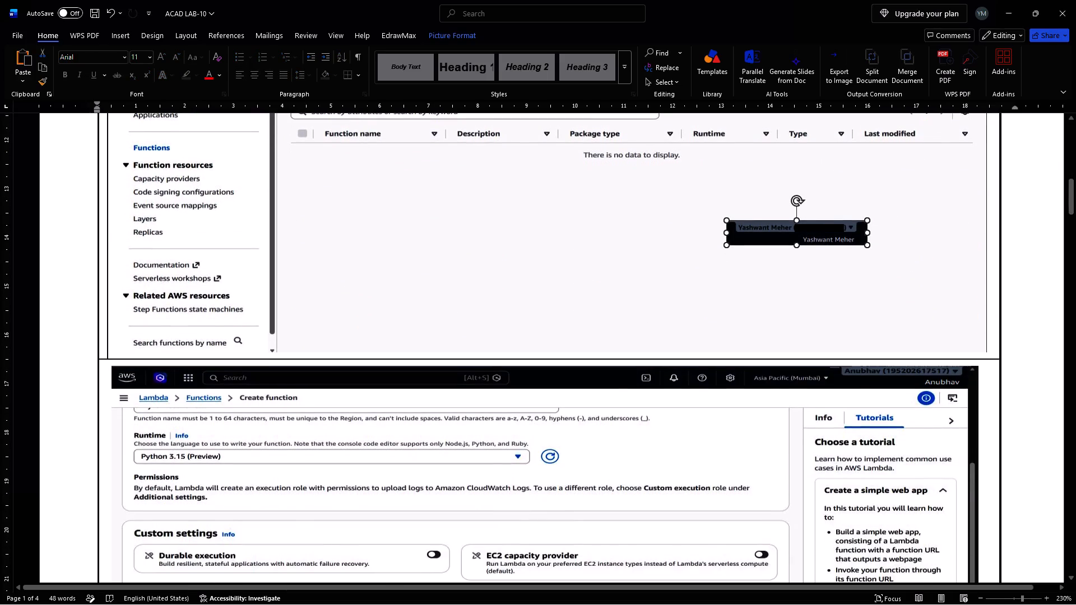
{"action": "left_click_drag", "start_coordinate": [822, 230], "coordinate": [923, 379]}
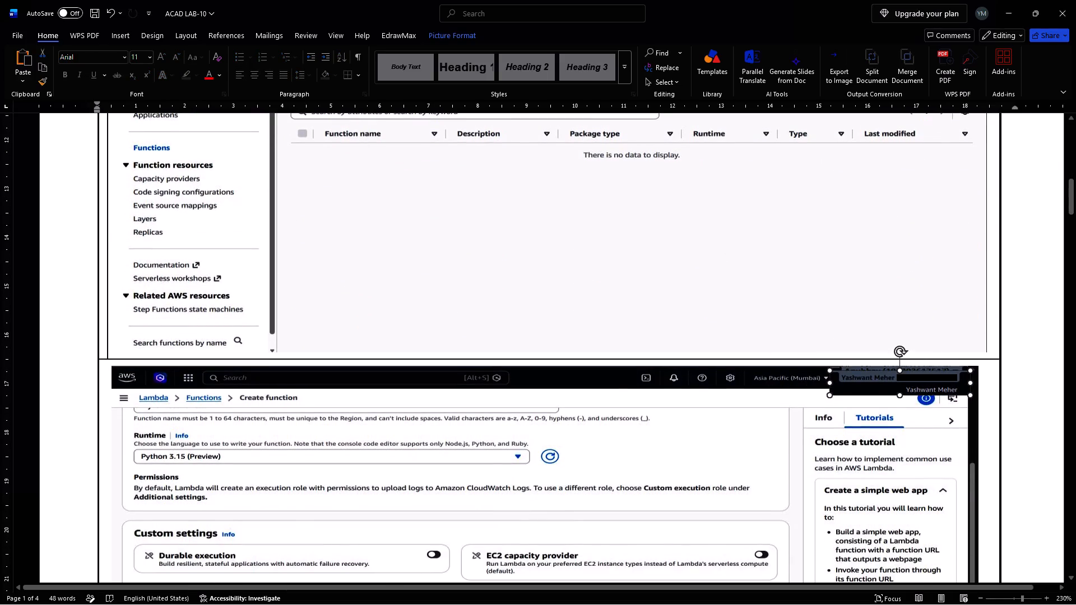
{"action": "left_click_drag", "start_coordinate": [923, 379], "coordinate": [923, 378]}
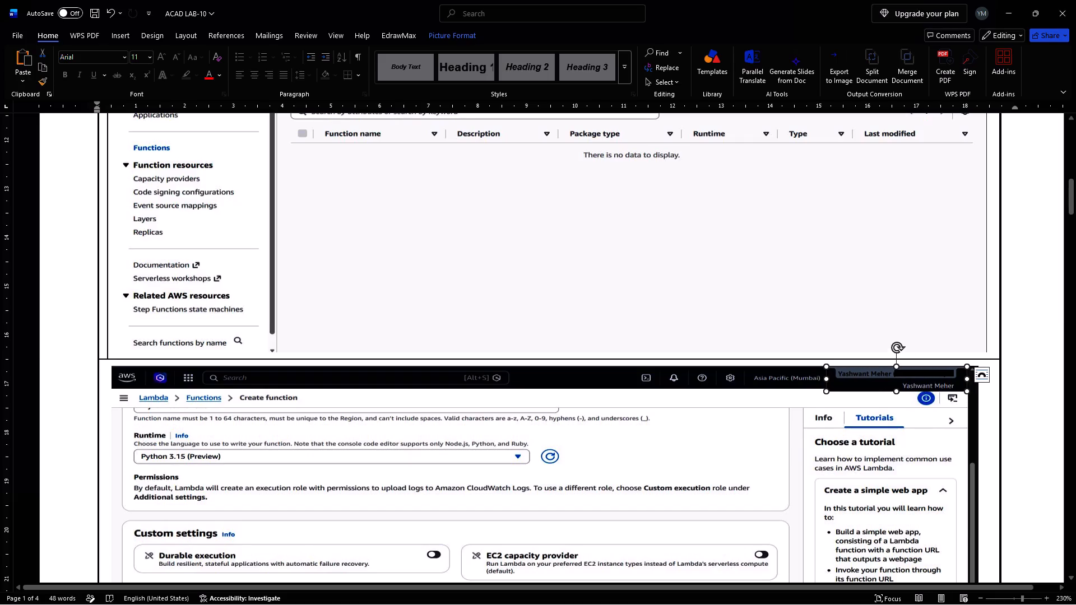
Shrink the patch on the Create function screenshot so it fits within the dark header bar.
{"action": "left_click_drag", "start_coordinate": [827, 390], "coordinate": [831, 385]}
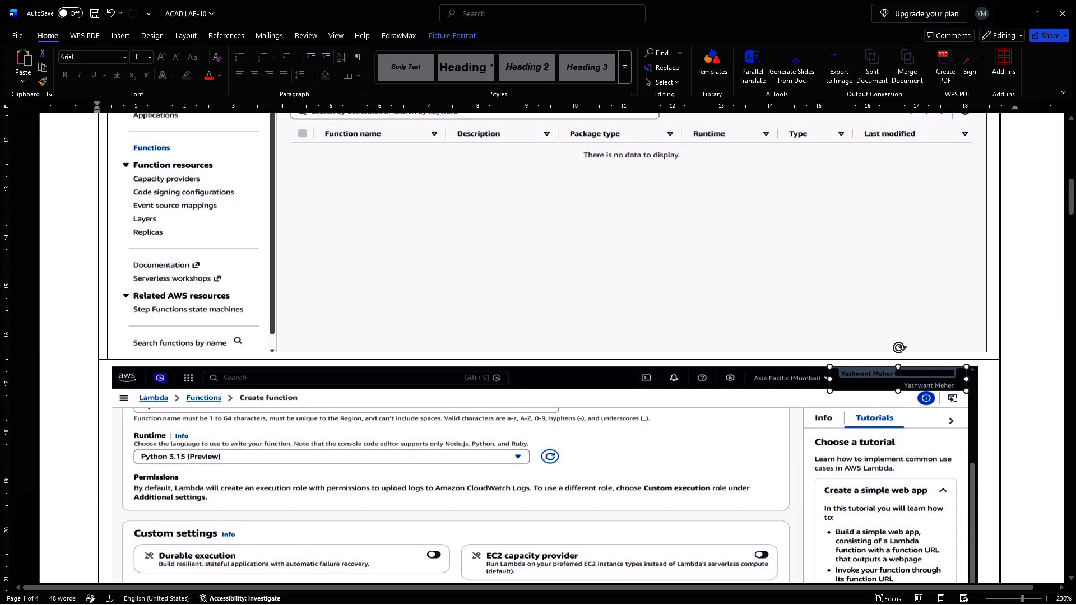
{"action": "left_click_drag", "start_coordinate": [831, 385], "coordinate": [834, 384]}
{"action": "left_click", "coordinate": [901, 389]}
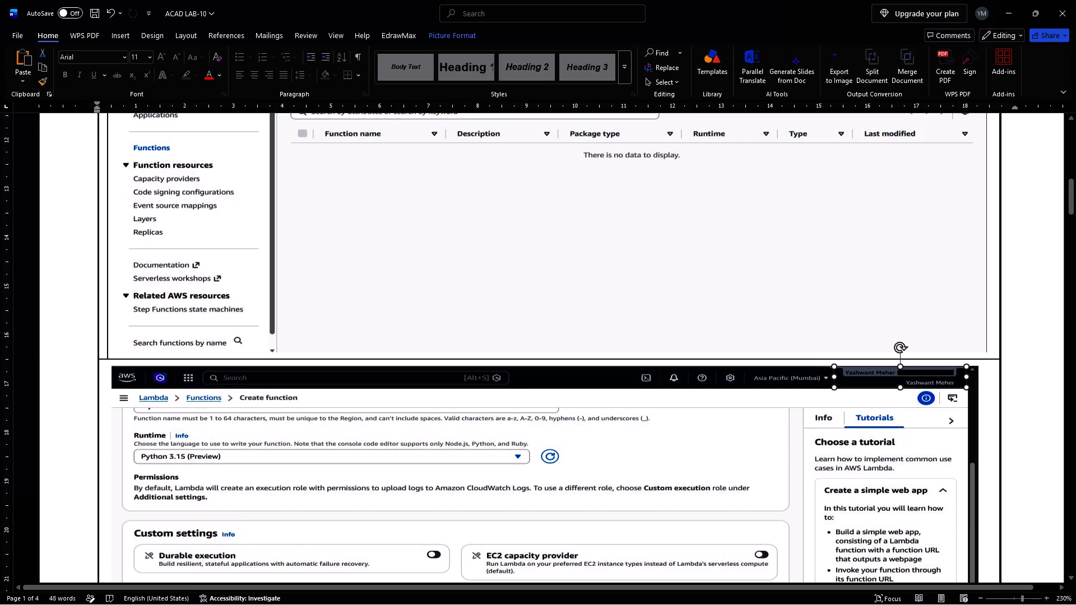
{"action": "left_click", "coordinate": [814, 421]}
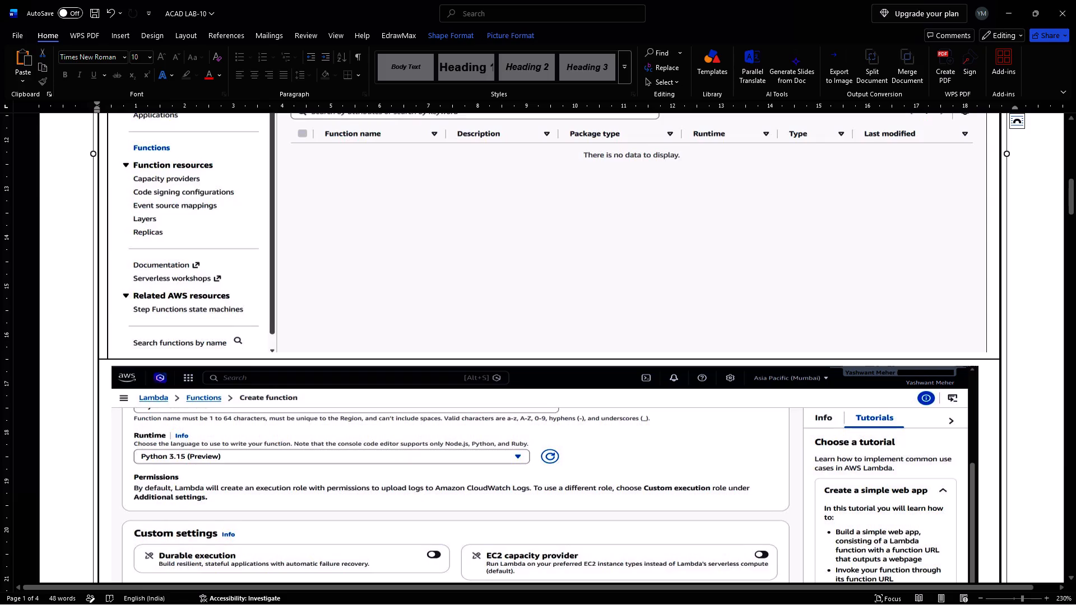
Duplicate the Create function screenshot's cover patch and place the copy over the account name in the Coding Phase page's first MyLambdaFunction screenshot.
{"action": "left_click", "coordinate": [862, 378]}
{"action": "key", "text": "ctrl+c"}
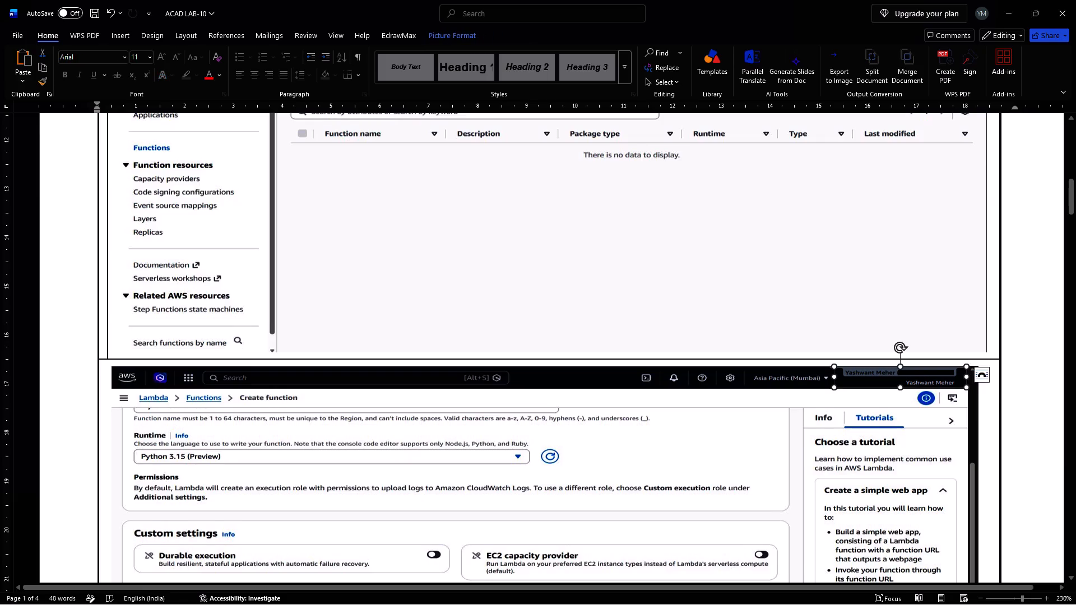
{"action": "key", "text": "ctrl+v"}
{"action": "scroll", "coordinate": [803, 403], "scroll_direction": "down", "scroll_amount": 2}
{"action": "left_click_drag", "start_coordinate": [883, 276], "coordinate": [778, 457]}
{"action": "scroll", "coordinate": [792, 385], "scroll_direction": "down", "scroll_amount": 7}
{"action": "scroll", "coordinate": [795, 356], "scroll_direction": "up", "scroll_amount": 3}
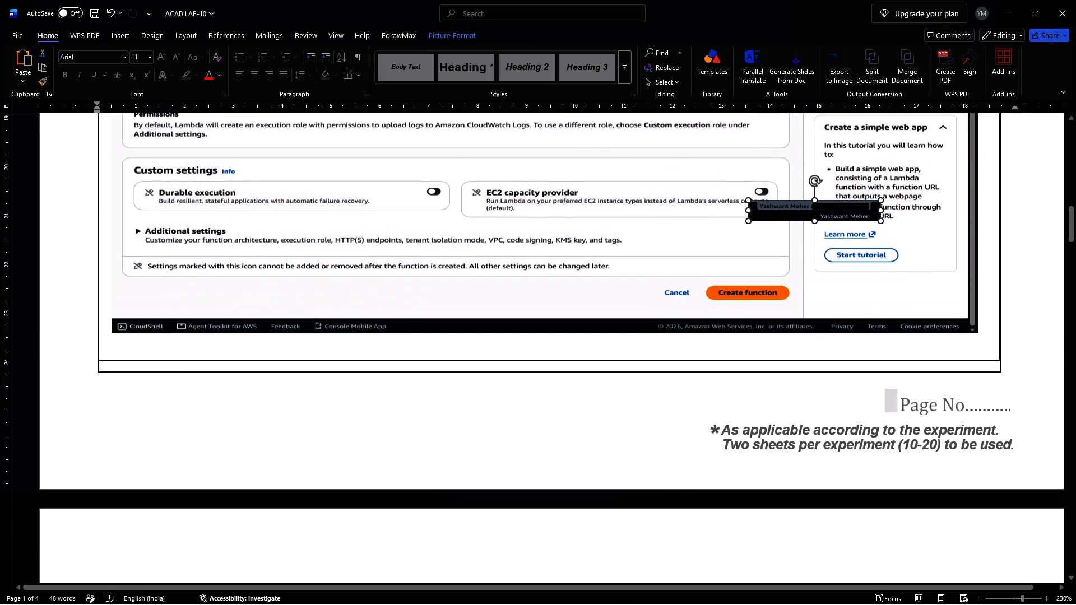
{"action": "left_click_drag", "start_coordinate": [796, 213], "coordinate": [788, 556]}
{"action": "scroll", "coordinate": [790, 532], "scroll_direction": "down", "scroll_amount": 4}
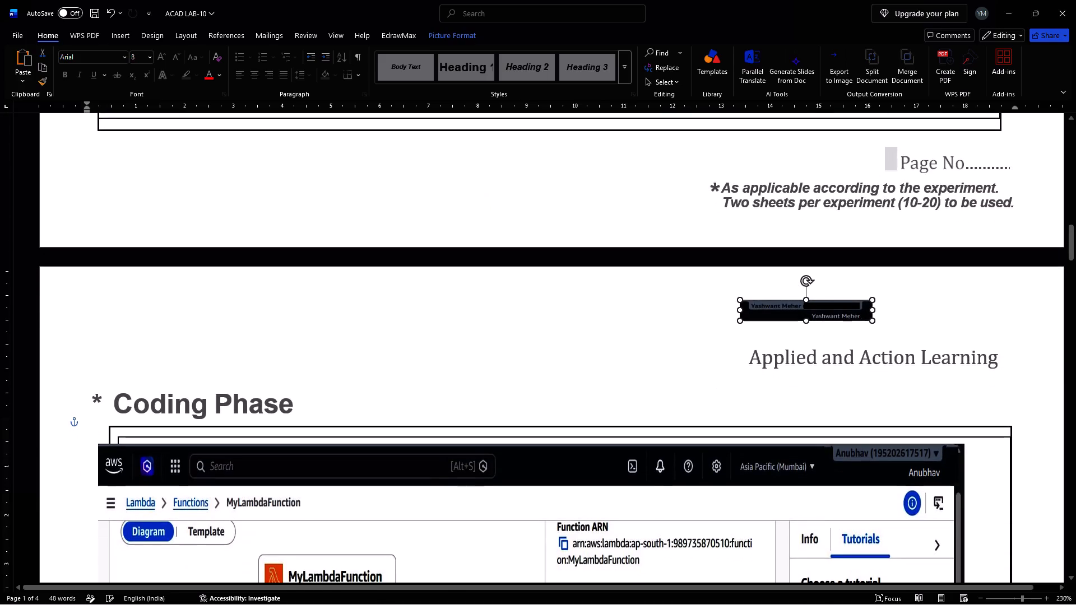
{"action": "left_click_drag", "start_coordinate": [796, 314], "coordinate": [865, 459]}
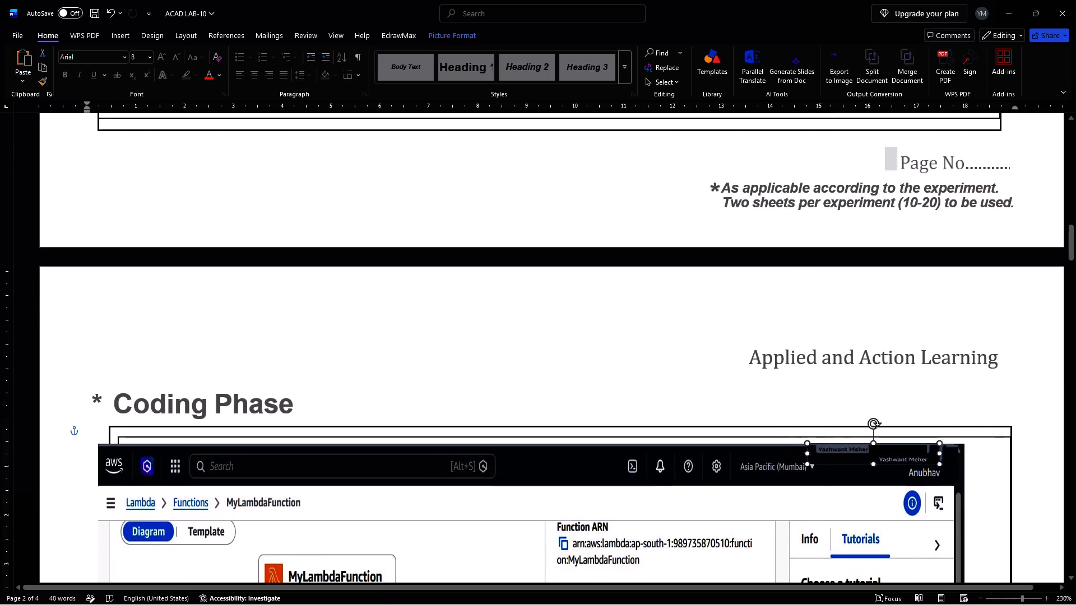
{"action": "left_click_drag", "start_coordinate": [865, 459], "coordinate": [877, 458]}
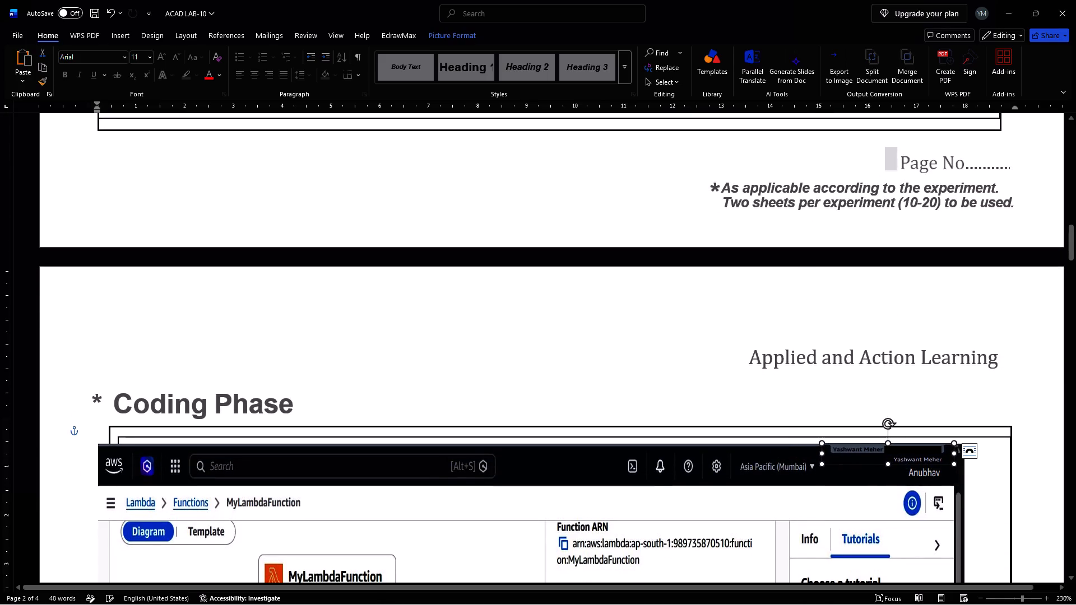
Stretch the patch on the first MyLambdaFunction screenshot to the header bar's full height and nudge it down slightly.
{"action": "left_click_drag", "start_coordinate": [888, 464], "coordinate": [889, 483]}
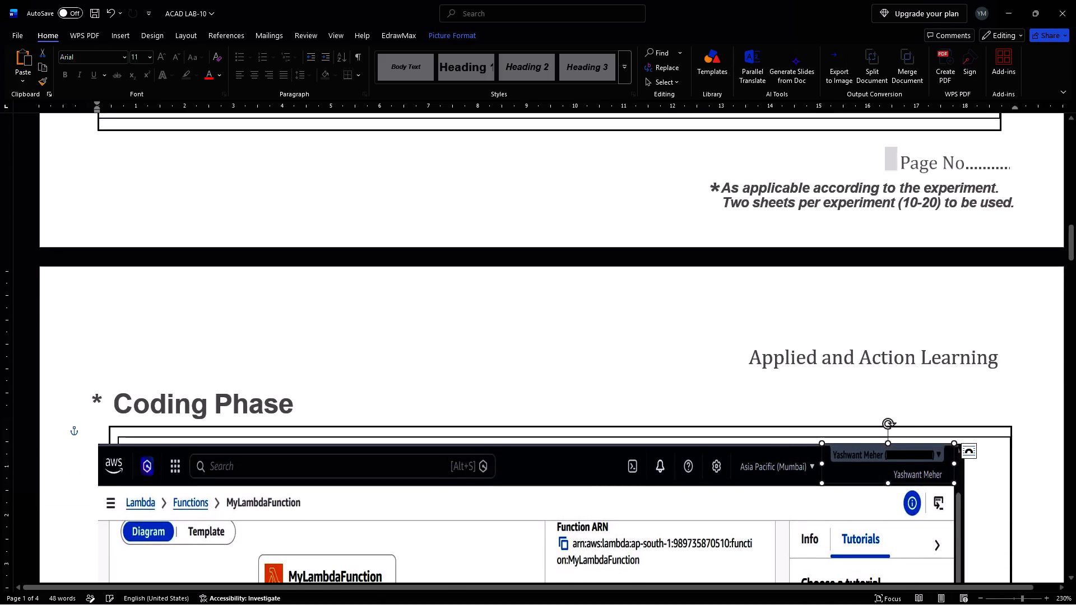
{"action": "left_click", "coordinate": [888, 499]}
{"action": "left_click", "coordinate": [874, 466]}
{"action": "key", "text": "Down"}
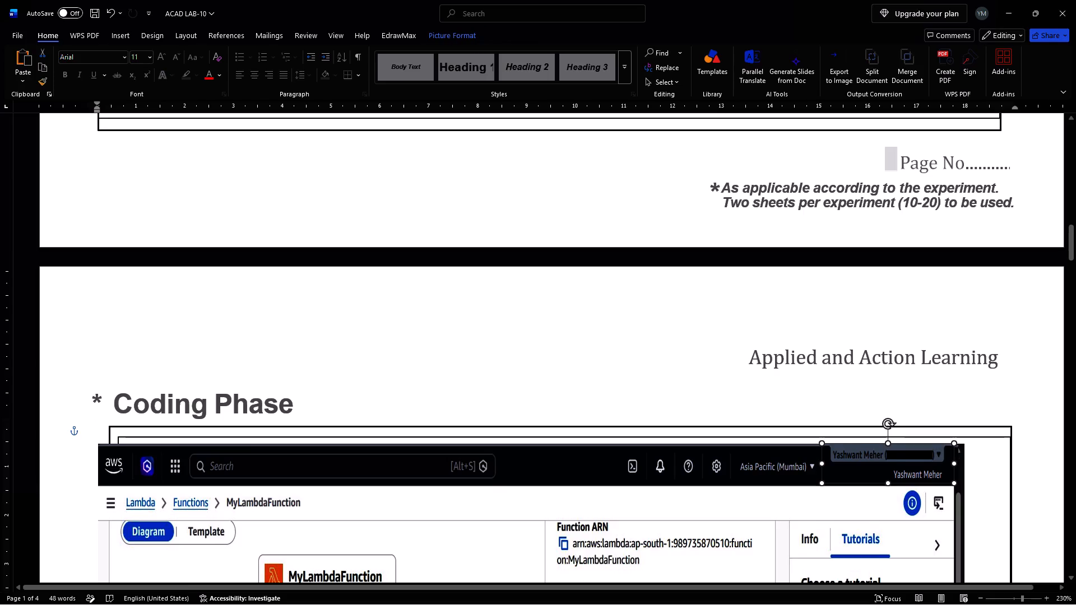
{"action": "left_click", "coordinate": [789, 493]}
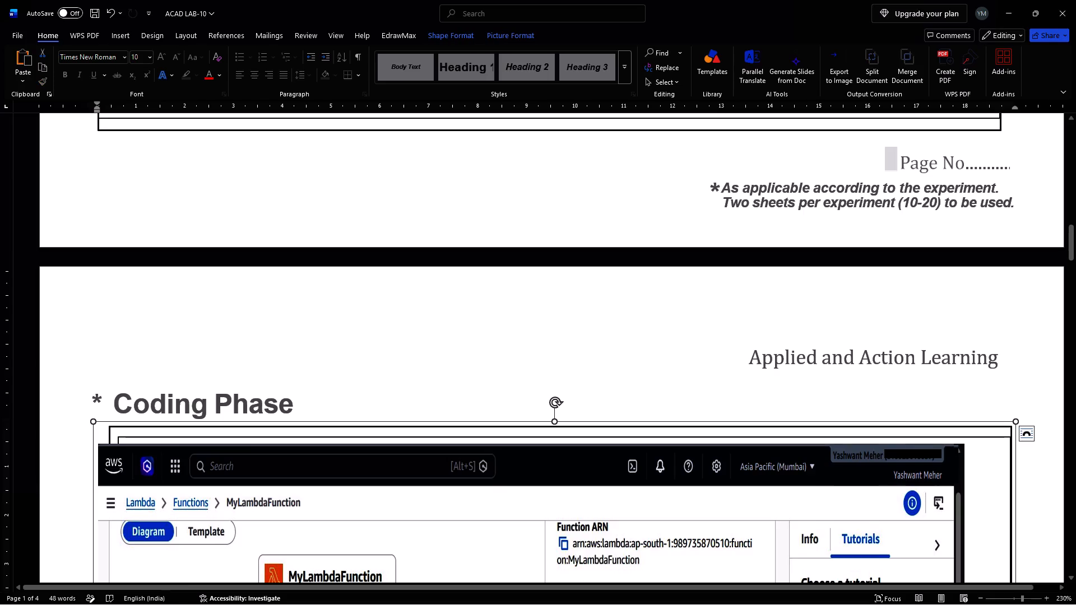
{"action": "left_click", "coordinate": [917, 472]}
{"action": "left_click", "coordinate": [1000, 477]}
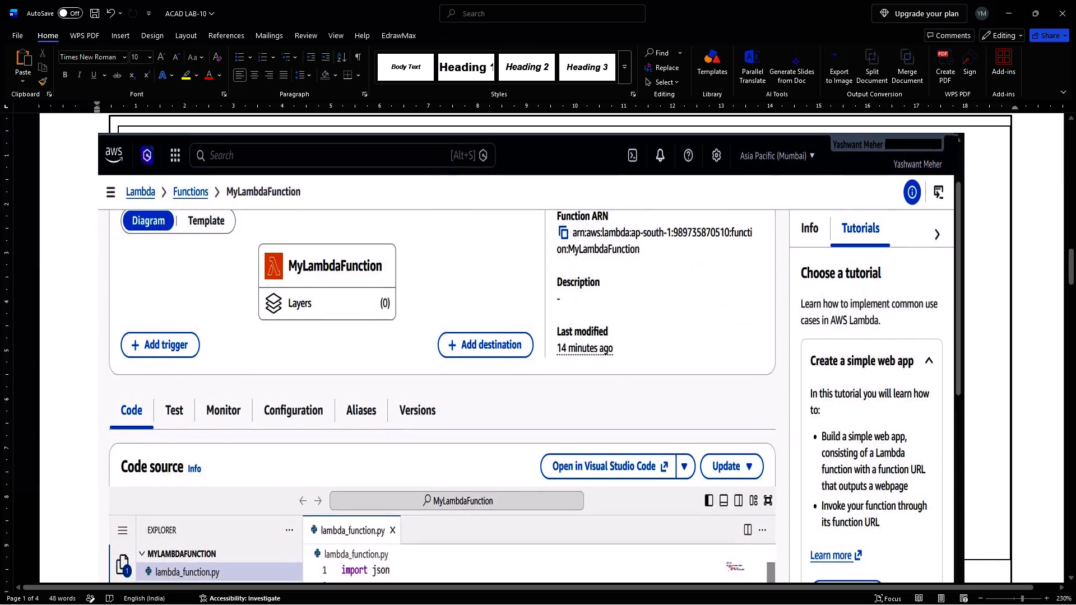
Duplicate the patch from the first MyLambdaFunction screenshot and place the copy over the account name in the Test event screenshot's header.
{"action": "scroll", "coordinate": [899, 372], "scroll_direction": "up", "scroll_amount": 2}
{"action": "left_click", "coordinate": [887, 283]}
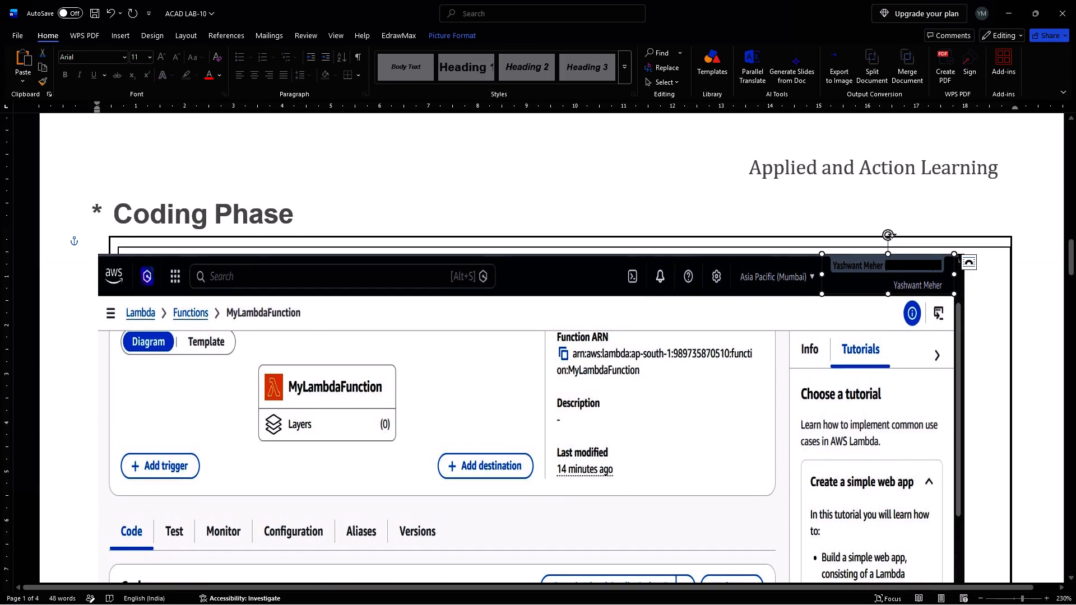
{"action": "key", "text": "ctrl+c"}
{"action": "key", "text": "ctrl+v"}
{"action": "left_click_drag", "start_coordinate": [896, 295], "coordinate": [823, 474]}
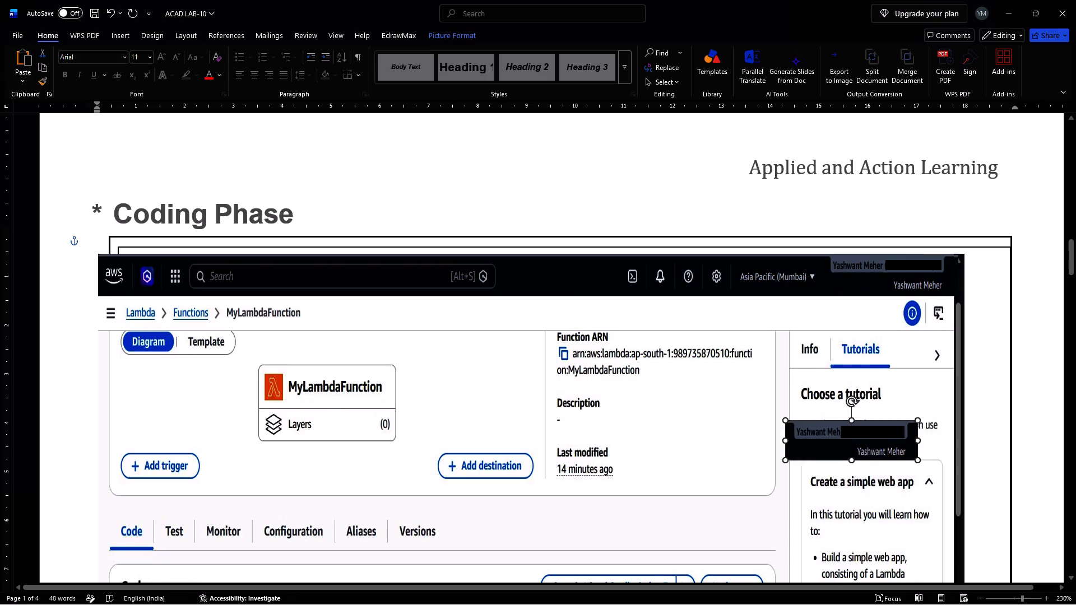
{"action": "left_click_drag", "start_coordinate": [823, 474], "coordinate": [817, 484]}
{"action": "scroll", "coordinate": [821, 441], "scroll_direction": "down", "scroll_amount": 3}
{"action": "left_click_drag", "start_coordinate": [803, 304], "coordinate": [747, 401]}
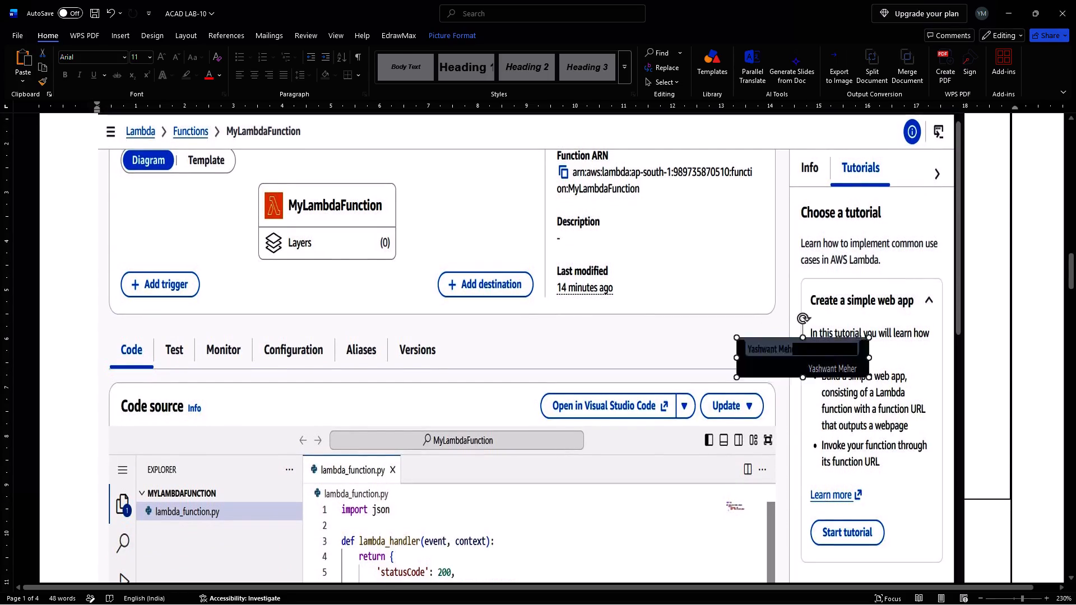
{"action": "left_click_drag", "start_coordinate": [747, 401], "coordinate": [699, 477]}
{"action": "scroll", "coordinate": [715, 445], "scroll_direction": "down", "scroll_amount": 6}
{"action": "scroll", "coordinate": [706, 268], "scroll_direction": "up", "scroll_amount": 2}
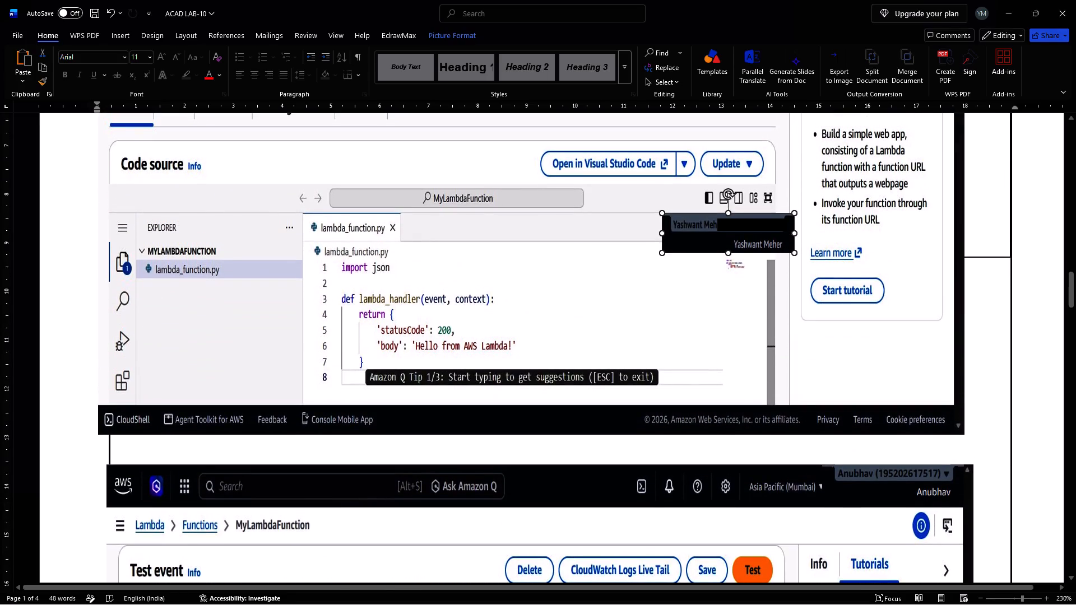
{"action": "left_click_drag", "start_coordinate": [729, 236], "coordinate": [896, 490]}
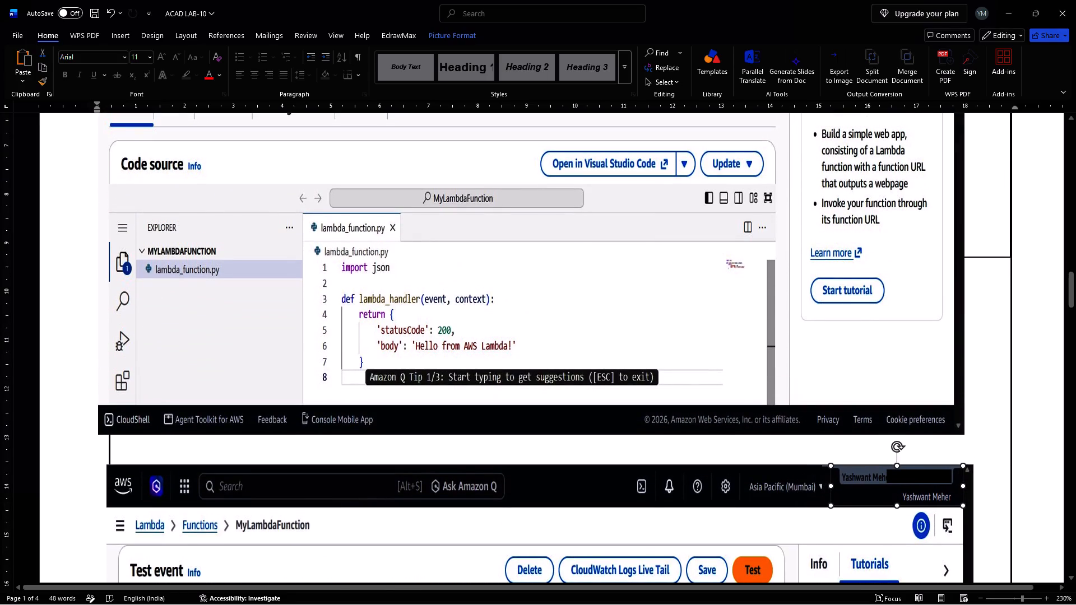
{"action": "left_click_drag", "start_coordinate": [896, 490], "coordinate": [897, 489]}
Nudge the patch on the Test event screenshot up slightly to align it with the header bar.
{"action": "left_click", "coordinate": [748, 463]}
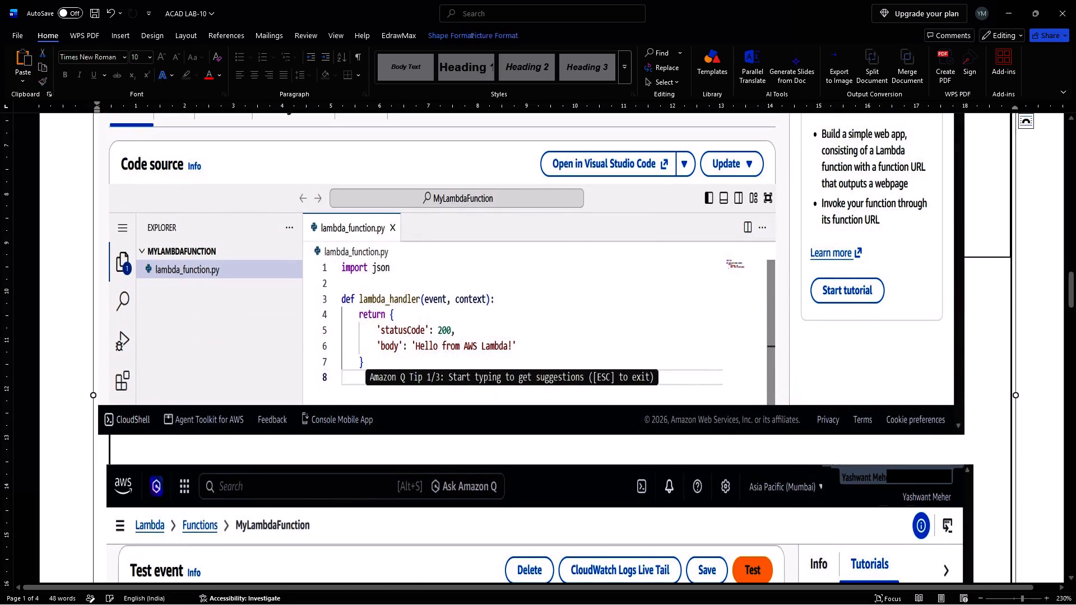
{"action": "left_click", "coordinate": [874, 476]}
{"action": "key", "text": "Up"}
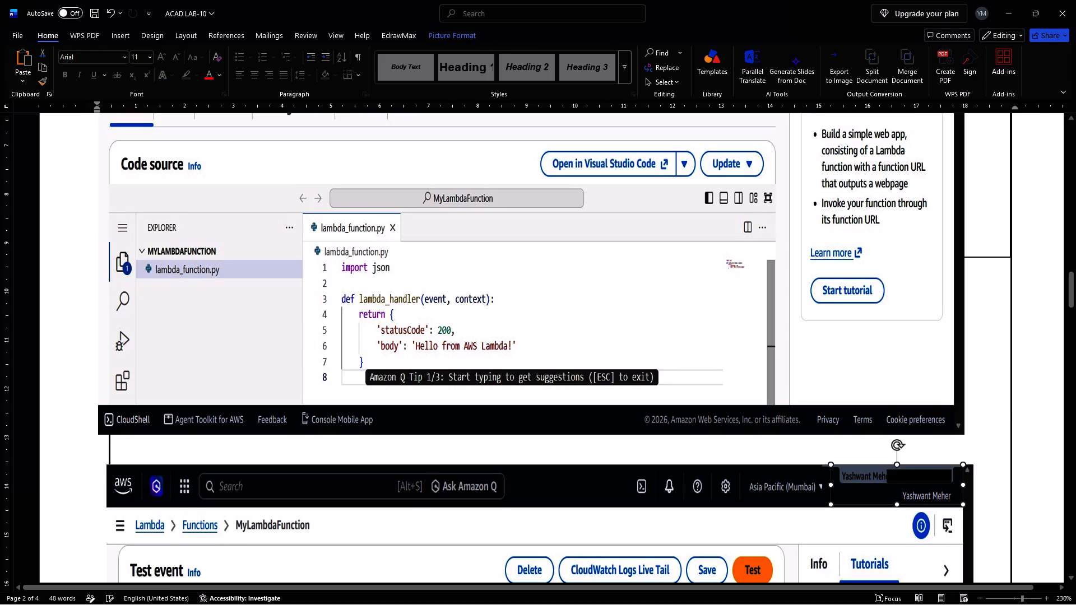
{"action": "key", "text": "Up"}
{"action": "left_click", "coordinate": [796, 537]}
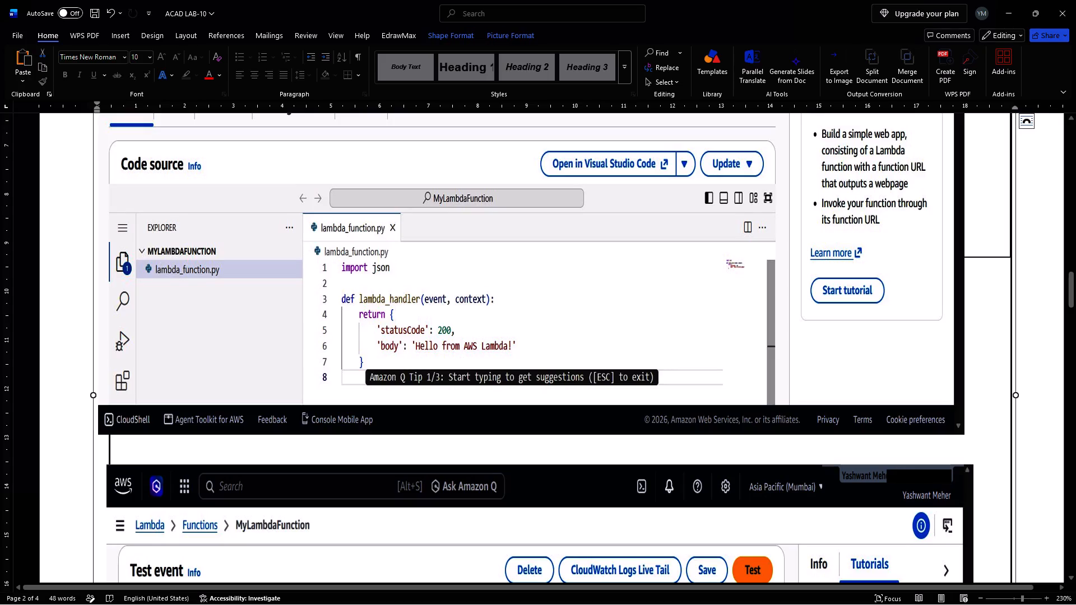
Duplicate the cover patch from the Test event screenshot and move the copy down to the Testing Phase page's heading.
{"action": "left_click", "coordinate": [902, 492]}
{"action": "key", "text": "ctrl+c"}
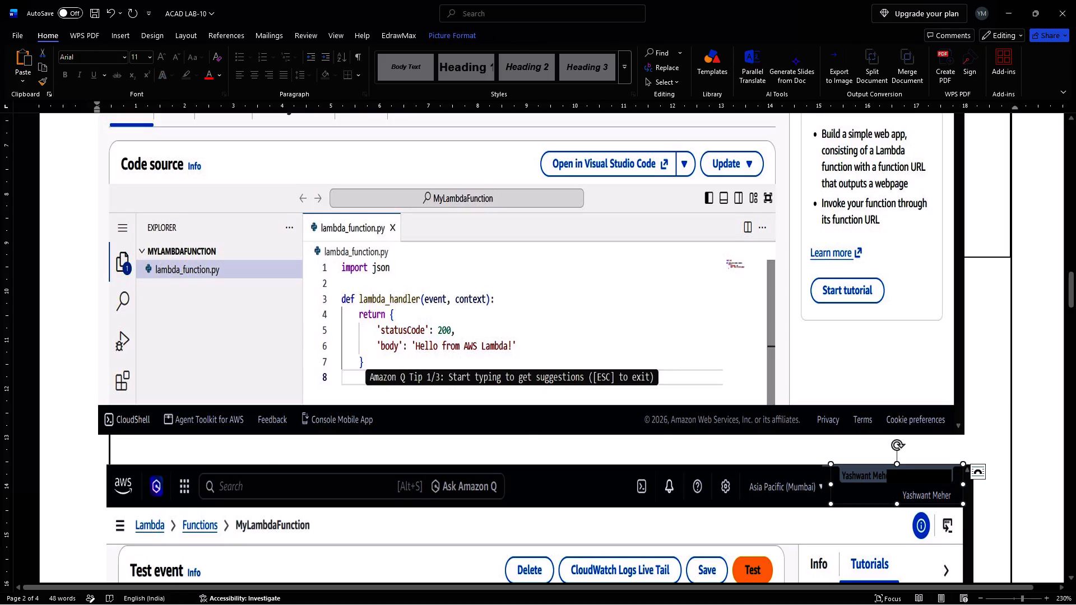
{"action": "key", "text": "ctrl+v"}
{"action": "scroll", "coordinate": [734, 434], "scroll_direction": "down", "scroll_amount": 4}
{"action": "left_click_drag", "start_coordinate": [873, 259], "coordinate": [751, 534]}
{"action": "scroll", "coordinate": [760, 435], "scroll_direction": "down", "scroll_amount": 4, "text": "ctrl"}
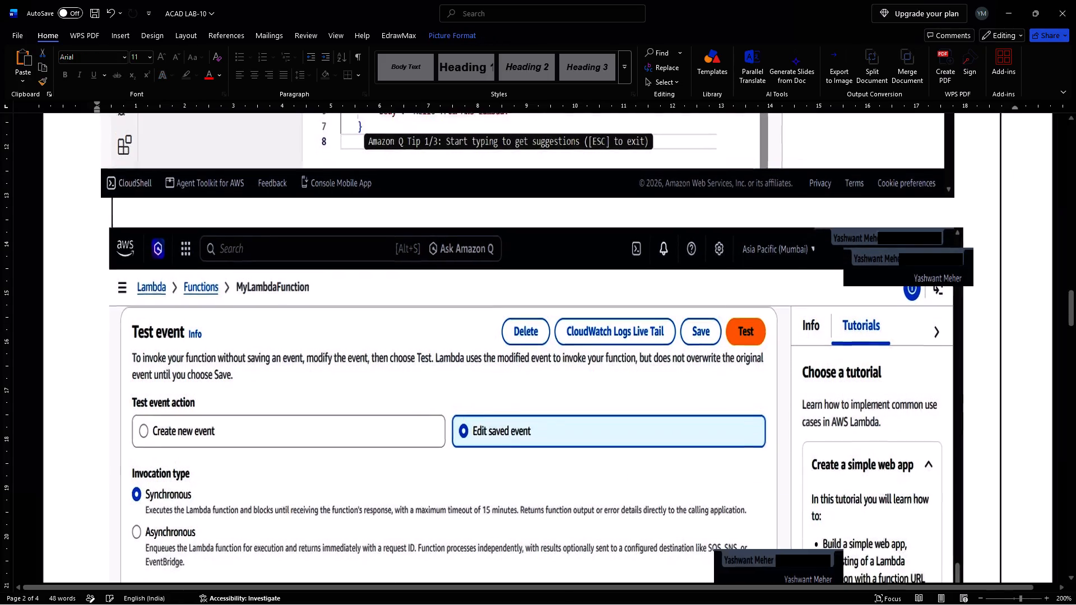
{"action": "scroll", "coordinate": [760, 435], "scroll_direction": "down", "scroll_amount": 3, "text": "ctrl"}
{"action": "scroll", "coordinate": [752, 457], "scroll_direction": "down", "scroll_amount": 4}
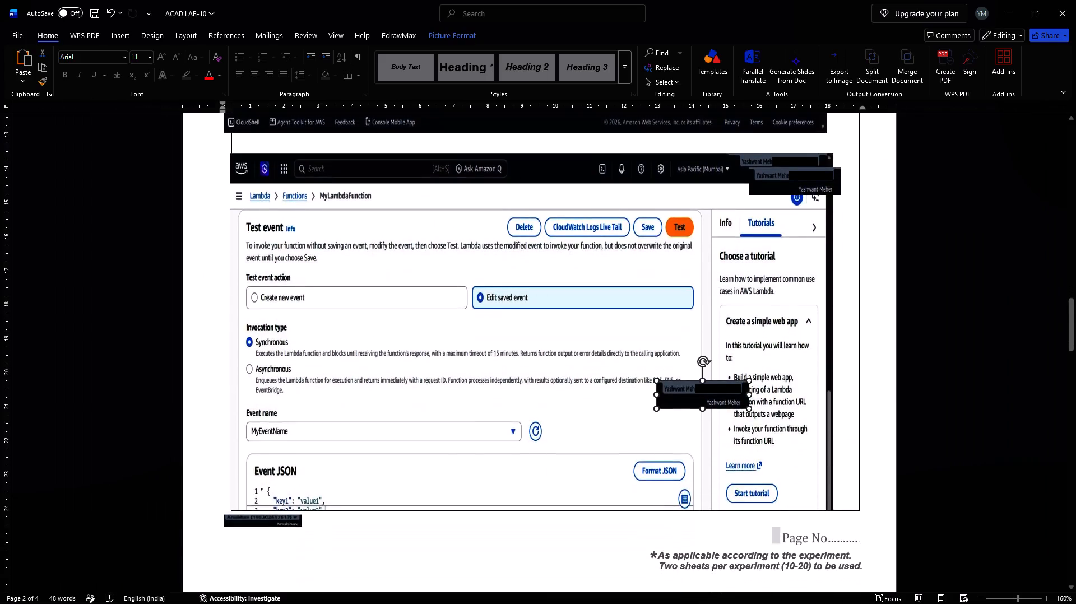
{"action": "scroll", "coordinate": [752, 457], "scroll_direction": "down", "scroll_amount": 9}
{"action": "scroll", "coordinate": [752, 457], "scroll_direction": "up", "scroll_amount": 6}
{"action": "left_click_drag", "start_coordinate": [709, 265], "coordinate": [709, 551]}
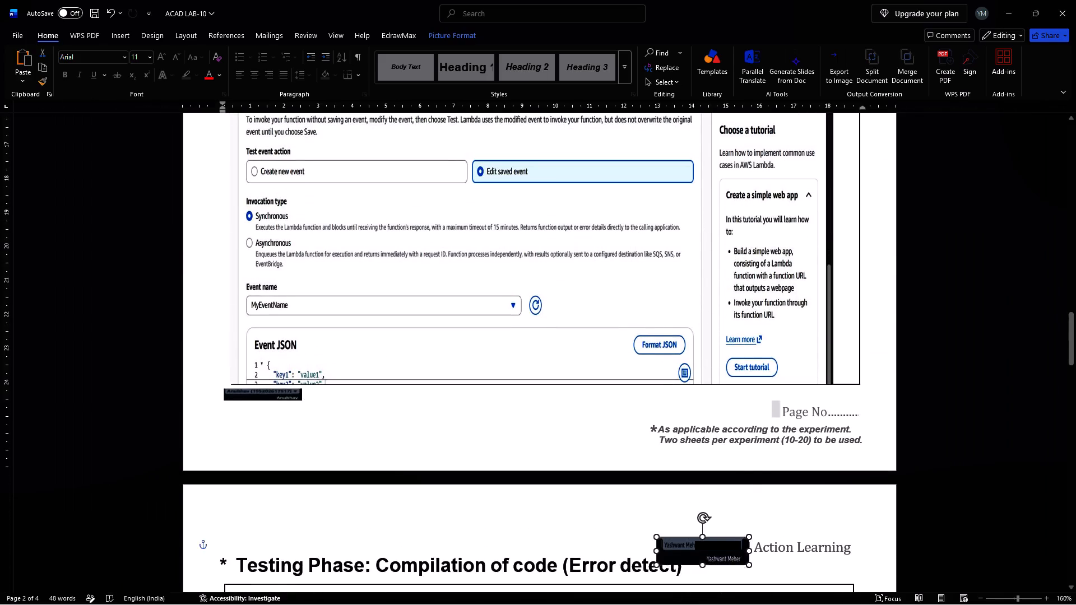
{"action": "left_click_drag", "start_coordinate": [709, 551], "coordinate": [715, 601]}
{"action": "left_click_drag", "start_coordinate": [715, 272], "coordinate": [739, 568]}
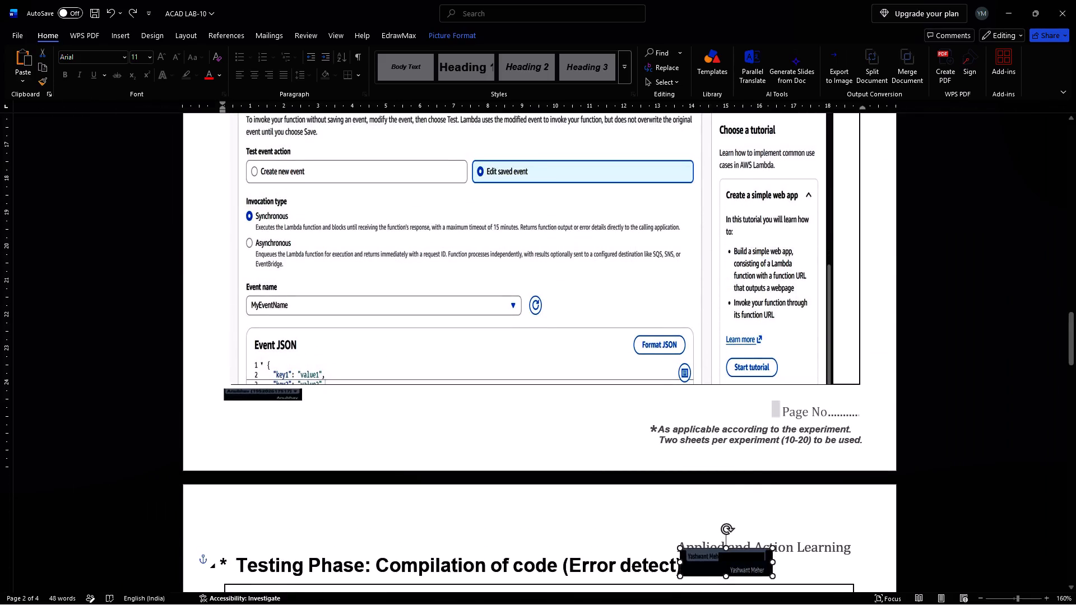
{"action": "left_click_drag", "start_coordinate": [739, 568], "coordinate": [739, 570]}
Move the copied patch down to the Implementation Phase's Final Output screenshot and place it over the account name in the header.
{"action": "scroll", "coordinate": [741, 559], "scroll_direction": "down", "scroll_amount": 7}
{"action": "scroll", "coordinate": [749, 463], "scroll_direction": "down", "scroll_amount": 6}
{"action": "scroll", "coordinate": [749, 463], "scroll_direction": "up", "scroll_amount": 5}
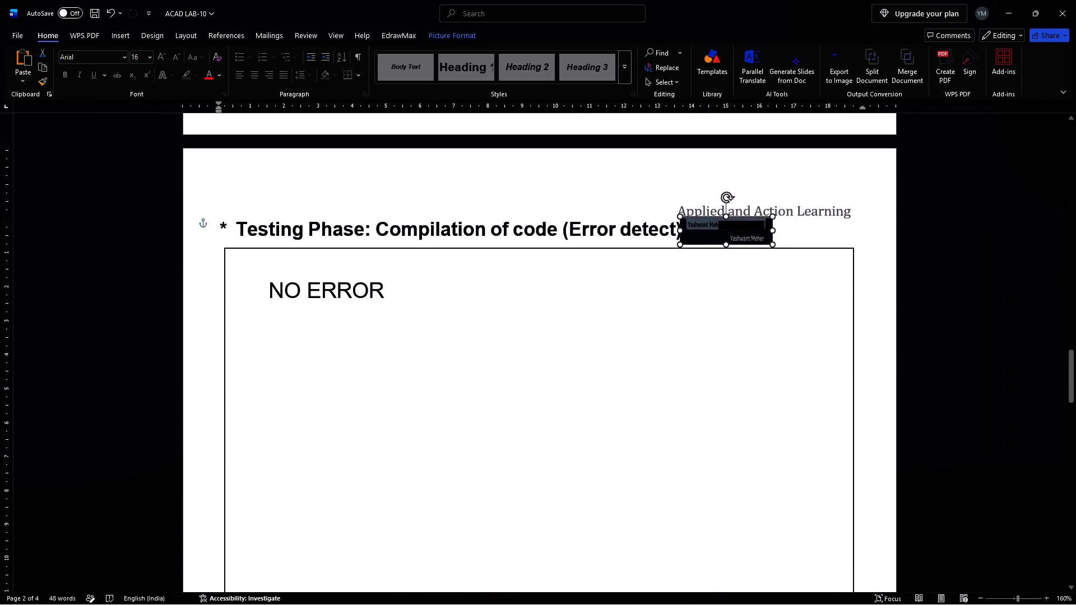
{"action": "left_click_drag", "start_coordinate": [739, 222], "coordinate": [739, 578]}
{"action": "scroll", "coordinate": [742, 525], "scroll_direction": "down", "scroll_amount": 2}
{"action": "scroll", "coordinate": [740, 387], "scroll_direction": "up", "scroll_amount": 3}
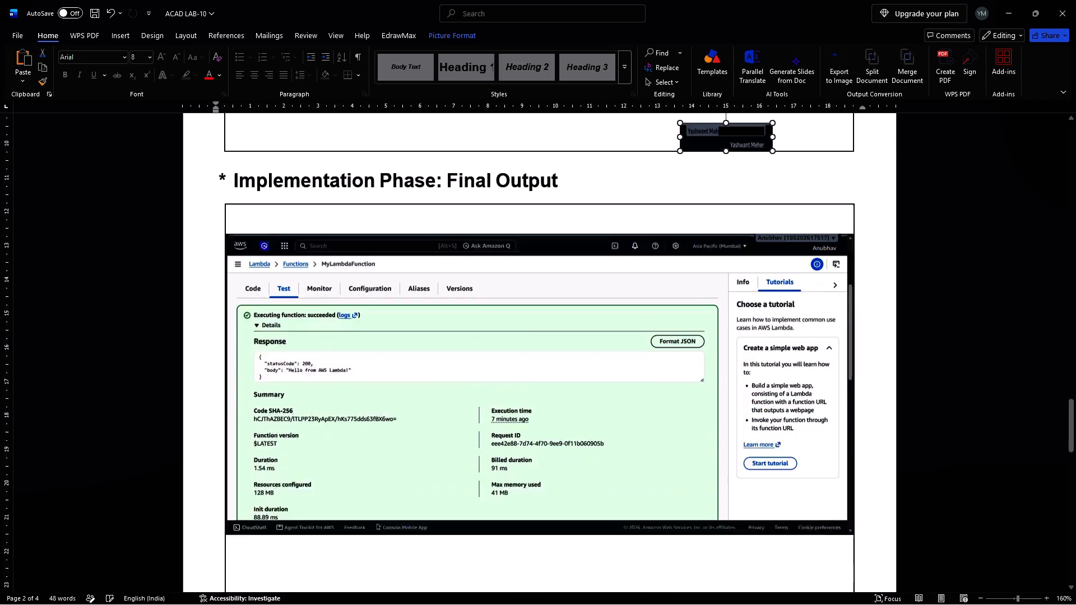
{"action": "scroll", "coordinate": [740, 387], "scroll_direction": "up", "scroll_amount": 3}
{"action": "left_click_drag", "start_coordinate": [735, 294], "coordinate": [778, 427]}
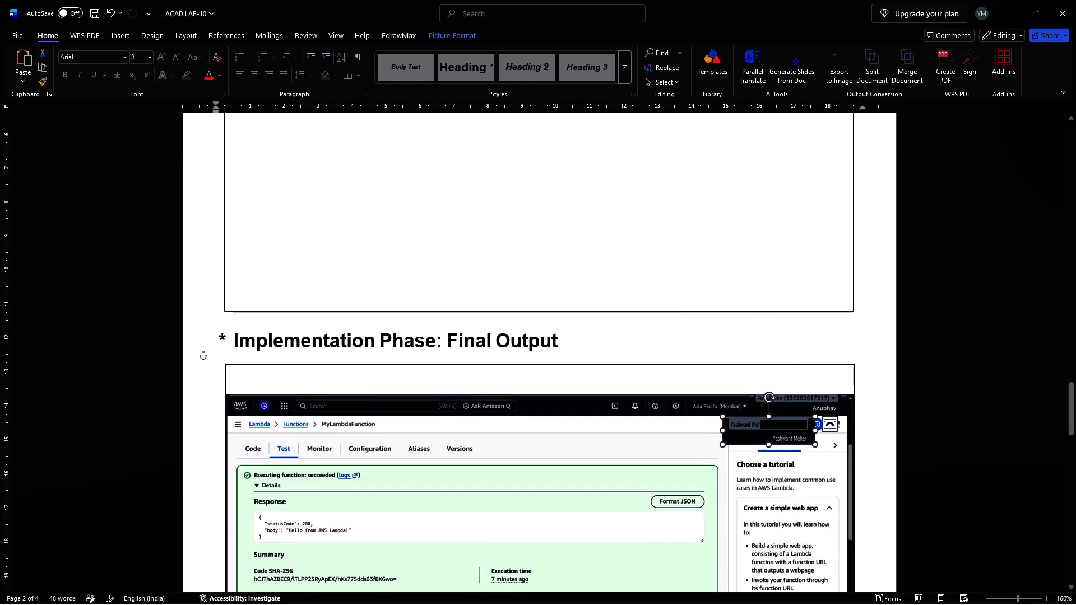
{"action": "scroll", "coordinate": [781, 437], "scroll_direction": "up", "scroll_amount": 7, "text": "ctrl"}
{"action": "left_click_drag", "start_coordinate": [879, 439], "coordinate": [921, 404]}
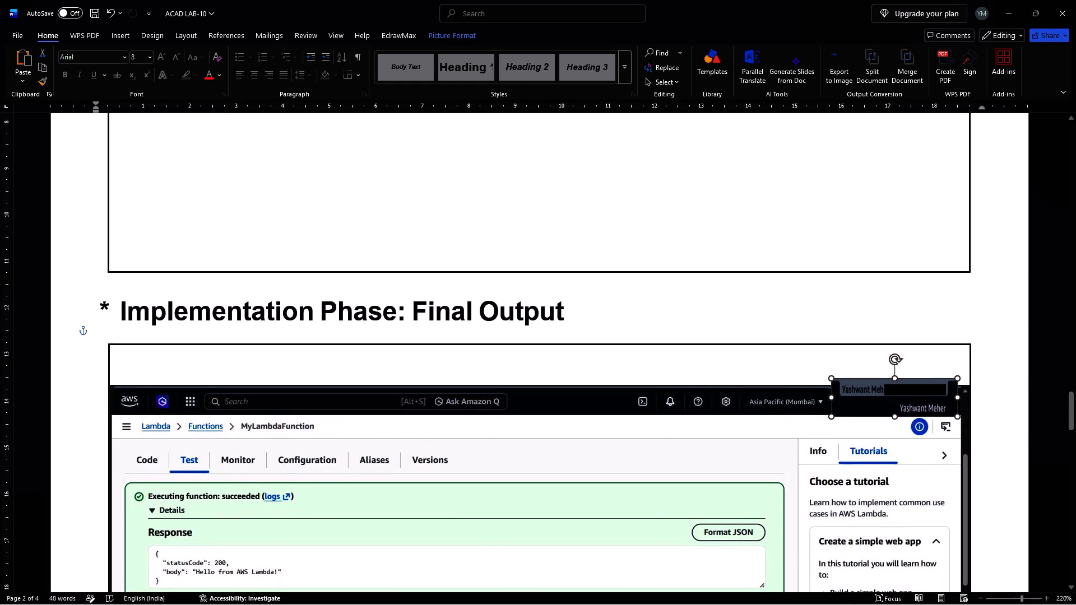
{"action": "left_click_drag", "start_coordinate": [921, 404], "coordinate": [921, 408]}
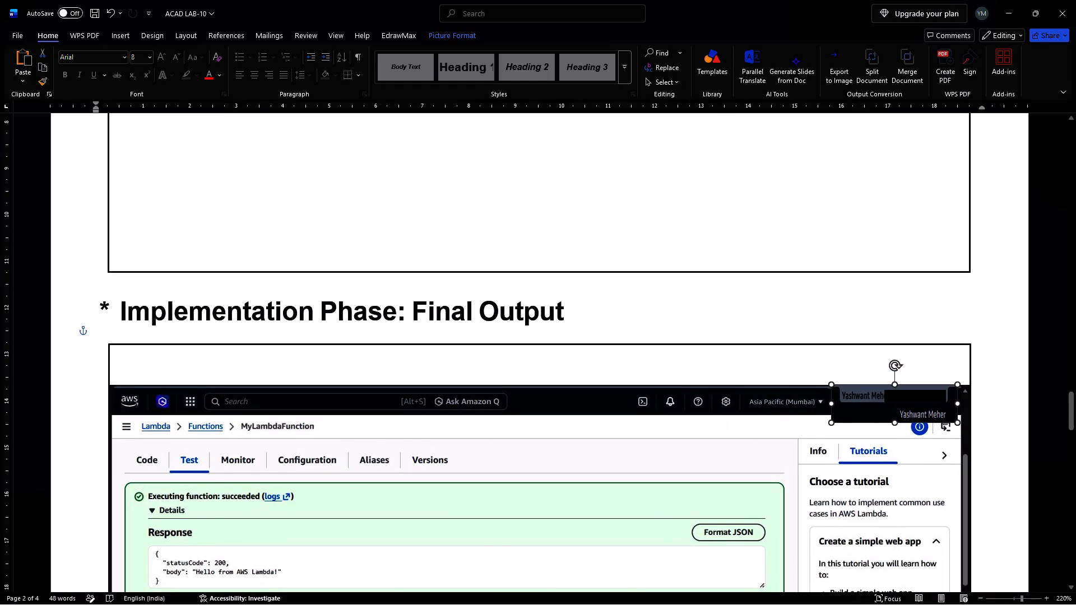
{"action": "left_click_drag", "start_coordinate": [921, 408], "coordinate": [921, 409]}
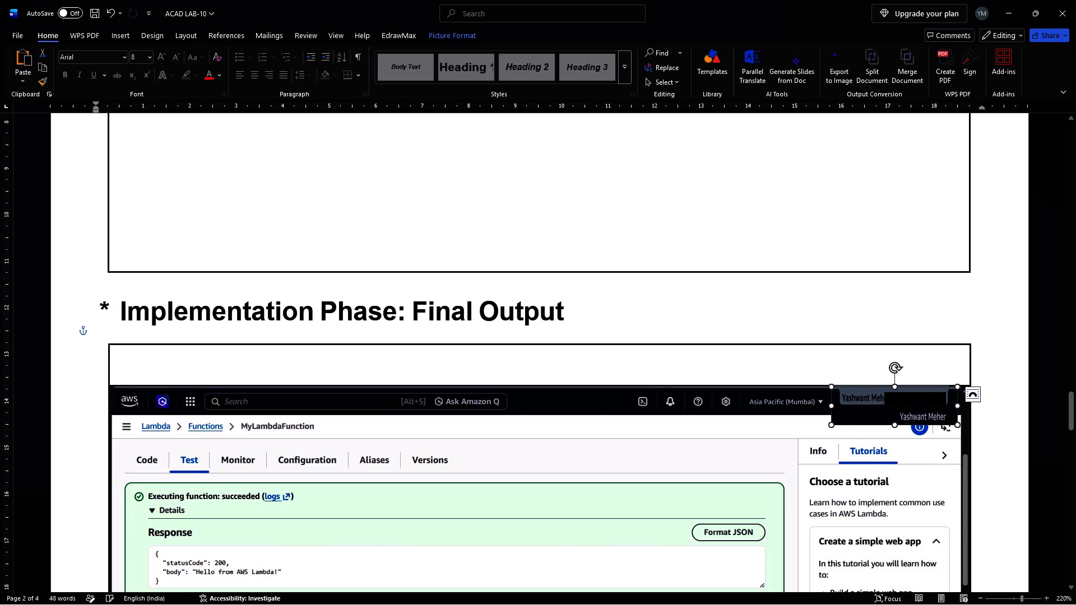
Reduce the Final Output patch's height to match the header bar and nudge it up slightly.
{"action": "left_click_drag", "start_coordinate": [894, 425], "coordinate": [892, 413]}
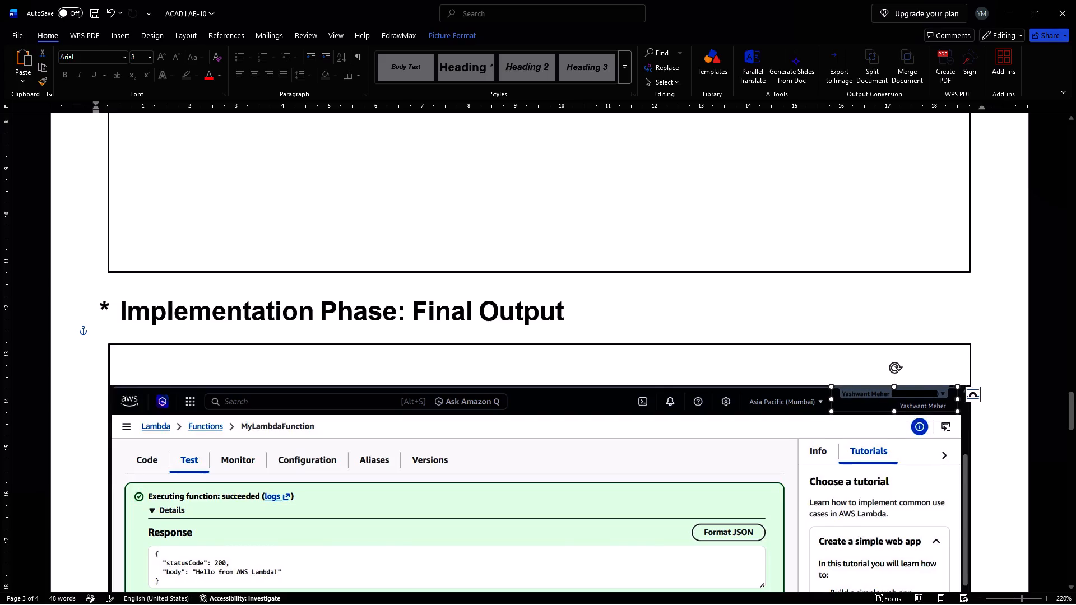
{"action": "left_click", "coordinate": [889, 450]}
{"action": "left_click", "coordinate": [878, 401]}
{"action": "key", "text": "Up"}
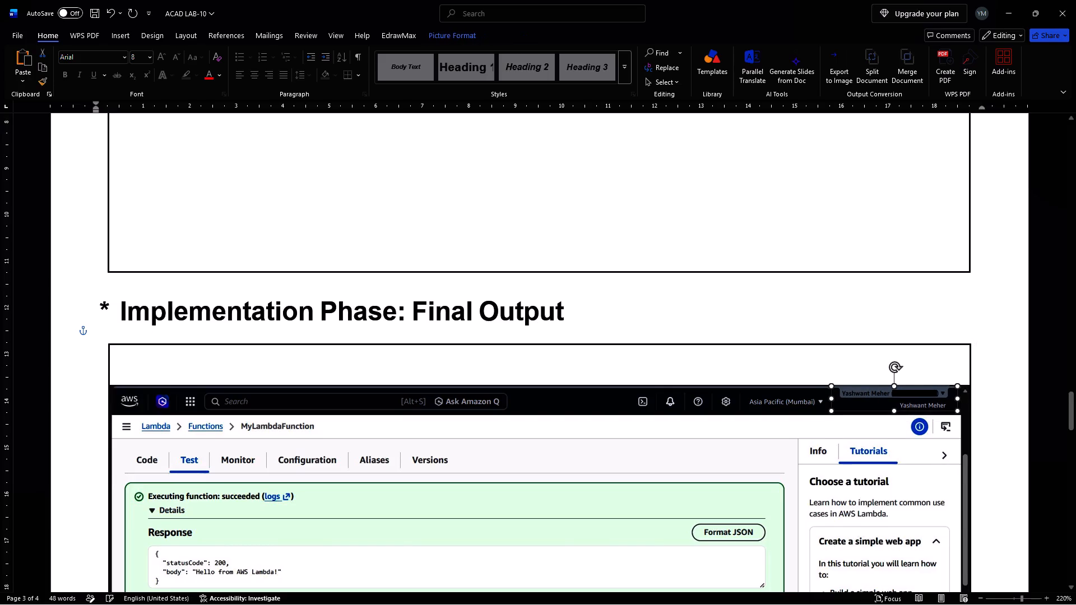
Widen the Final Output patch slightly toward the region name and nudge it right a little.
{"action": "left_click", "coordinate": [876, 441]}
{"action": "left_click", "coordinate": [859, 402]}
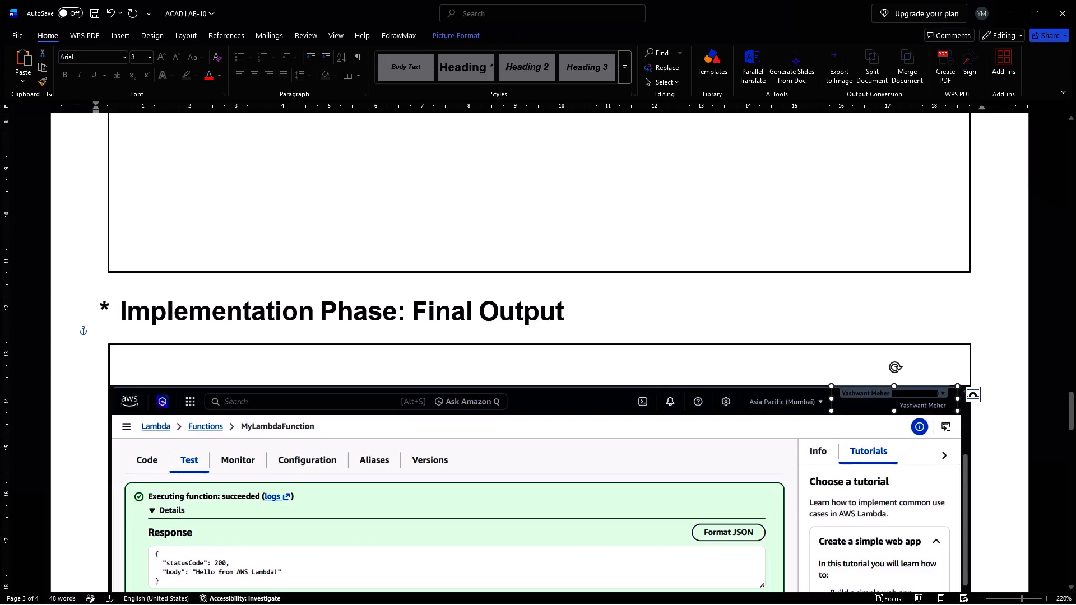
{"action": "left_click", "coordinate": [828, 399]}
{"action": "left_click", "coordinate": [845, 456]}
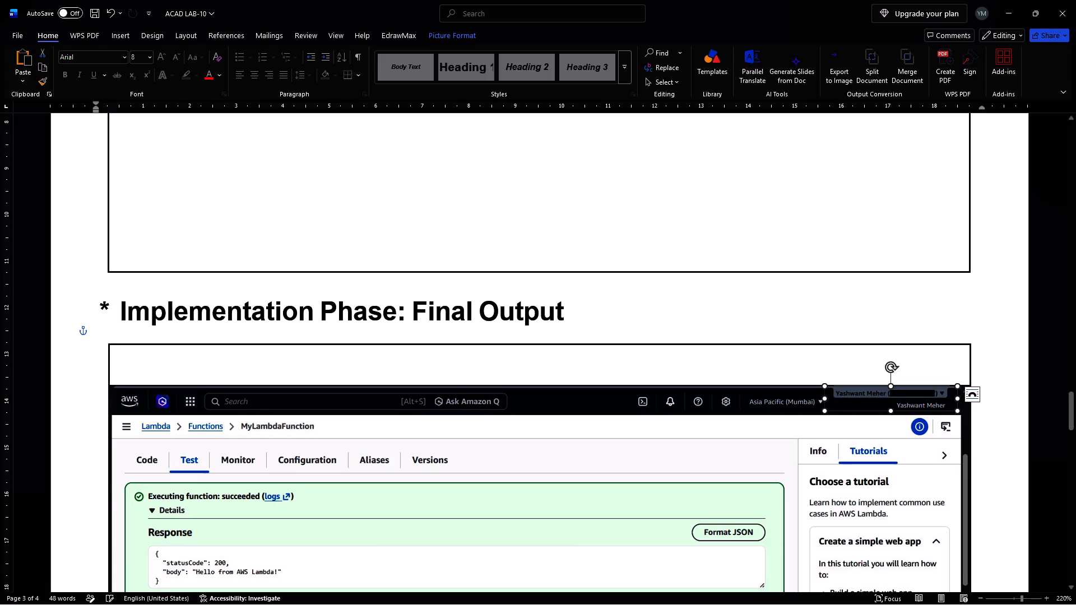
{"action": "left_click", "coordinate": [896, 405]}
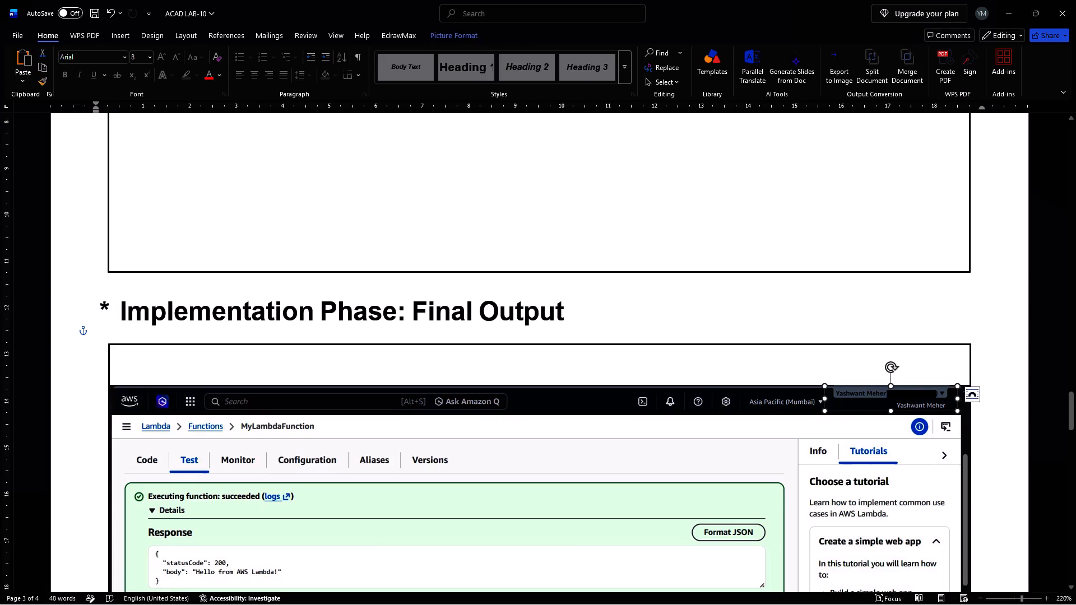
{"action": "left_click", "coordinate": [904, 439]}
{"action": "left_click", "coordinate": [924, 398]}
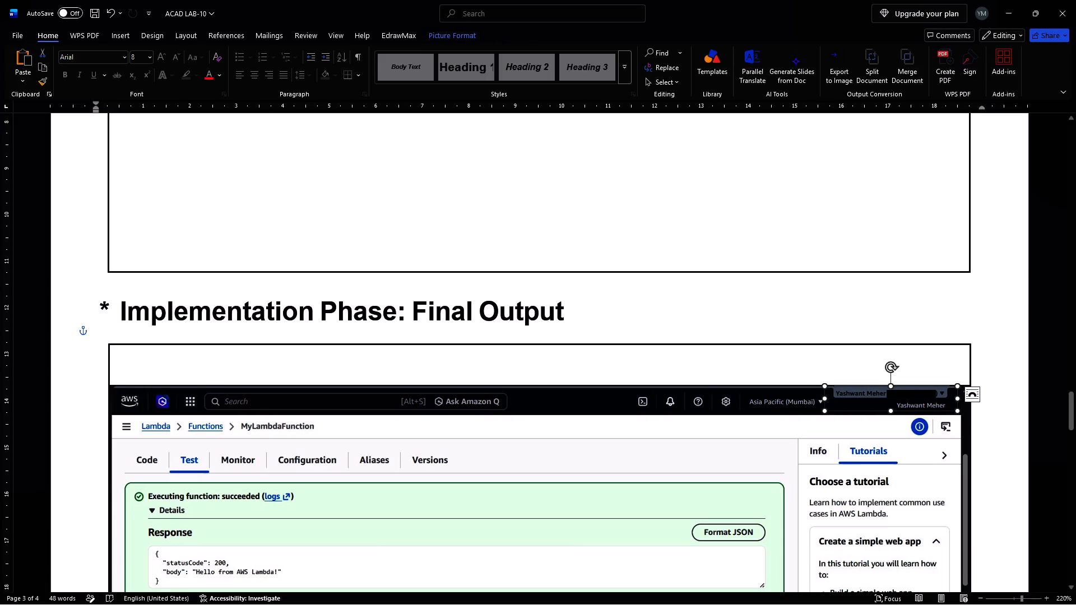
{"action": "left_click", "coordinate": [959, 399]}
{"action": "left_click", "coordinate": [943, 434]}
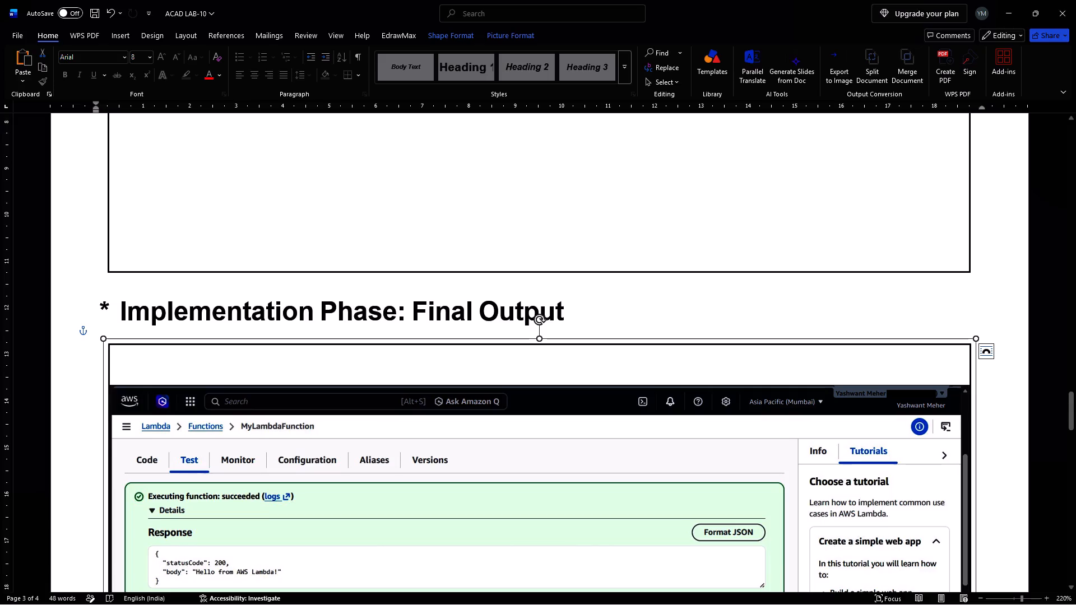
{"action": "left_click", "coordinate": [912, 402]}
{"action": "key", "text": "Right"}
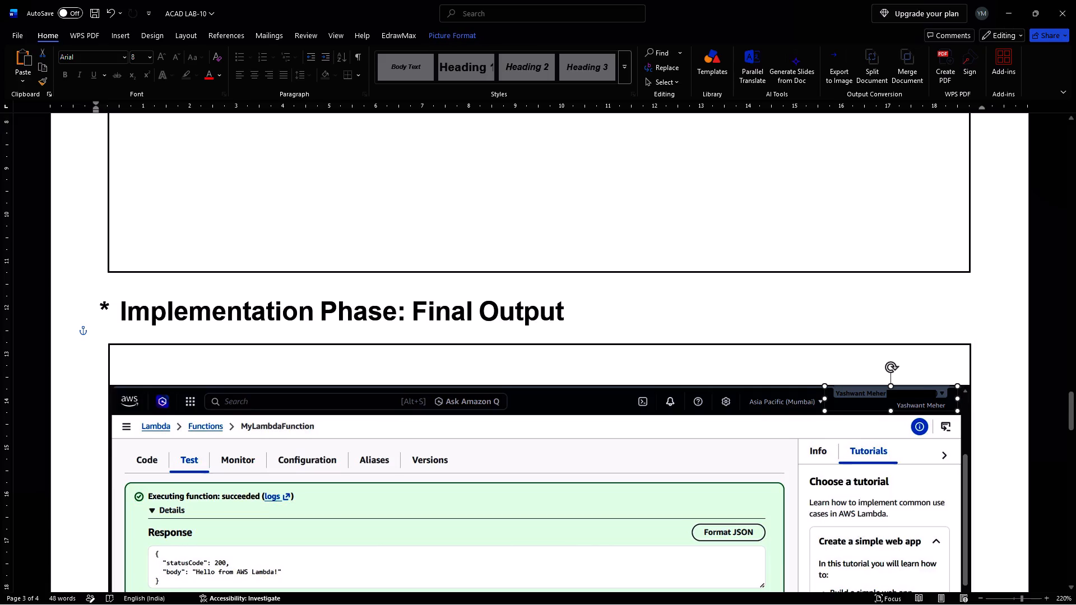
{"action": "key", "text": "Right"}
{"action": "left_click", "coordinate": [884, 438]}
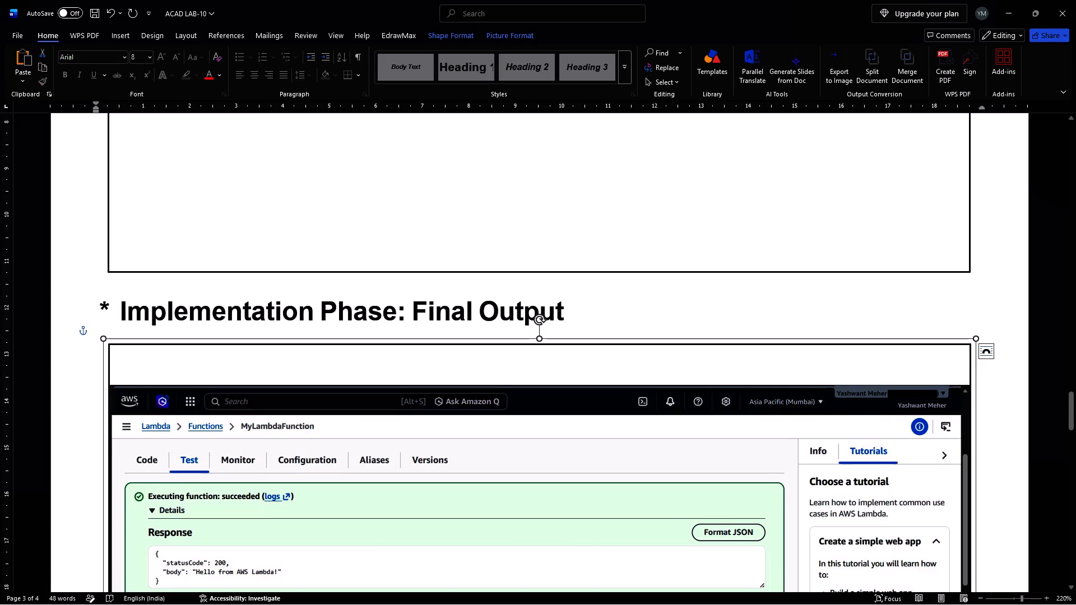
Stretch the Final Output patch slightly at its upper and lower edges, then nudge it down to align with the header bar.
{"action": "left_click", "coordinate": [882, 399]}
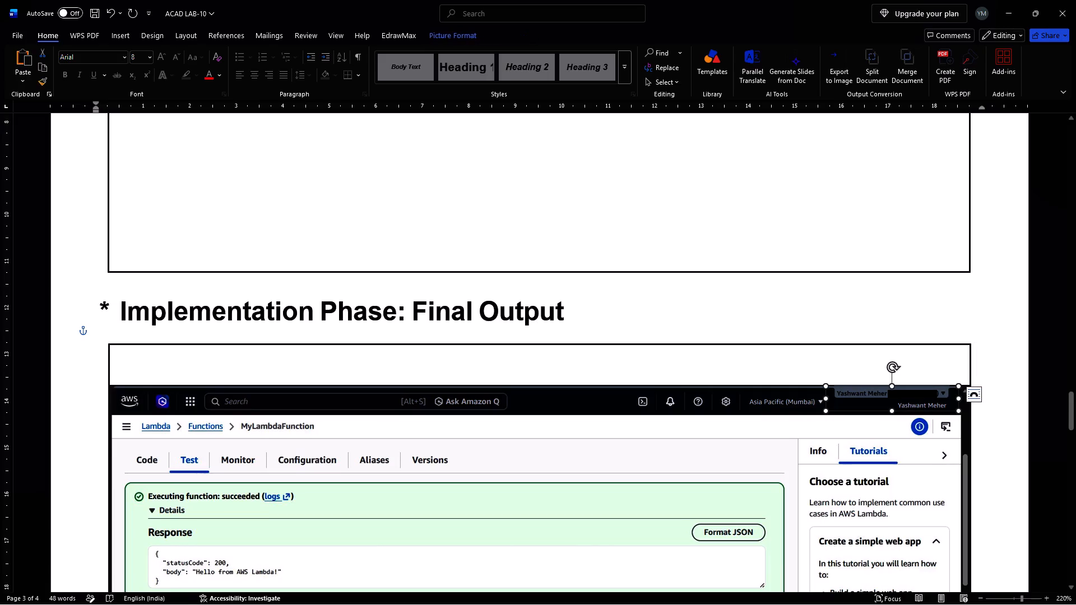
{"action": "left_click", "coordinate": [893, 385]}
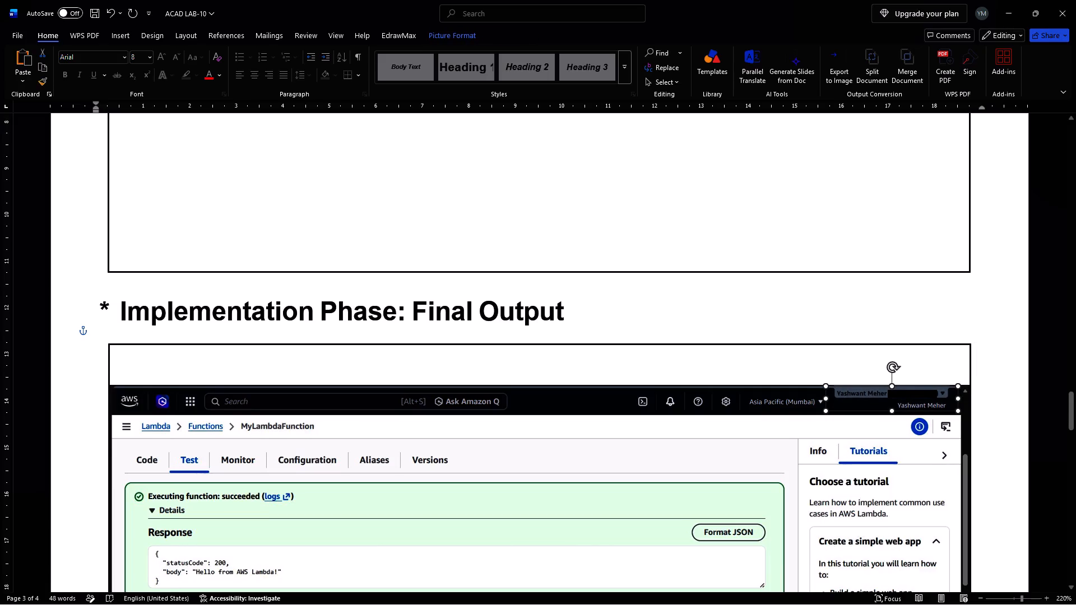
{"action": "left_click", "coordinate": [833, 432]}
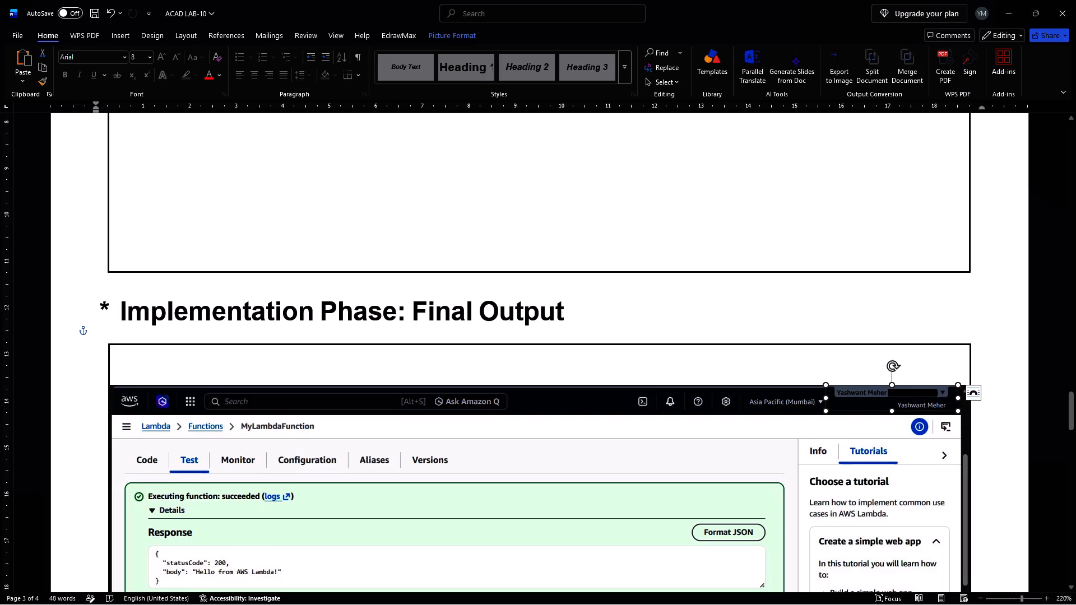
{"action": "left_click", "coordinate": [863, 402]}
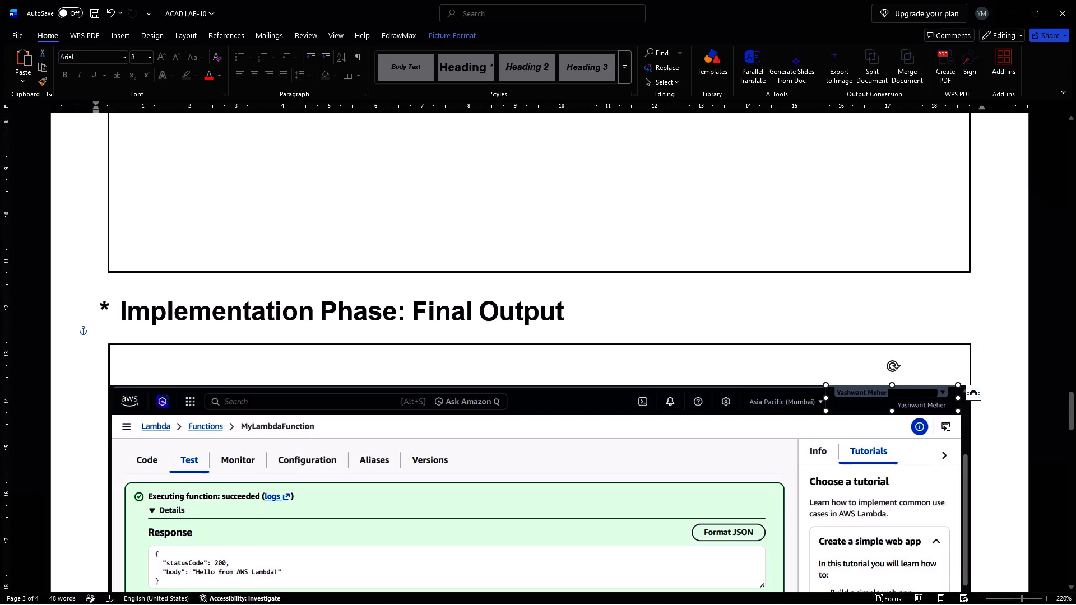
{"action": "left_click", "coordinate": [892, 411]}
{"action": "left_click", "coordinate": [886, 437]}
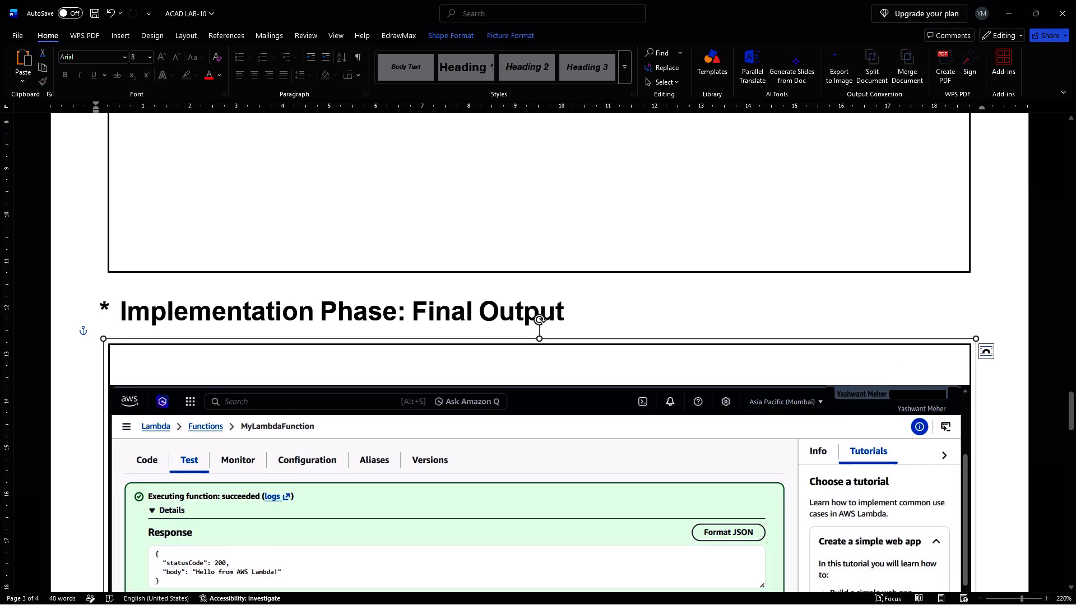
{"action": "left_click", "coordinate": [866, 397]}
{"action": "left_click", "coordinate": [893, 415]}
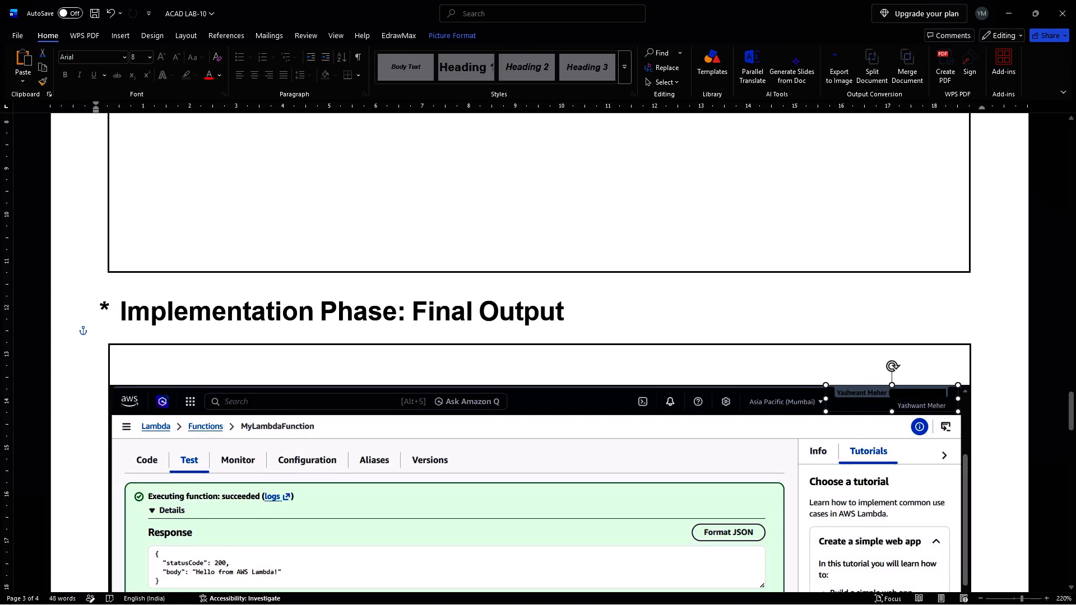
{"action": "key", "text": "Down"}
{"action": "key", "text": "Down"}
{"action": "left_click", "coordinate": [864, 447]}
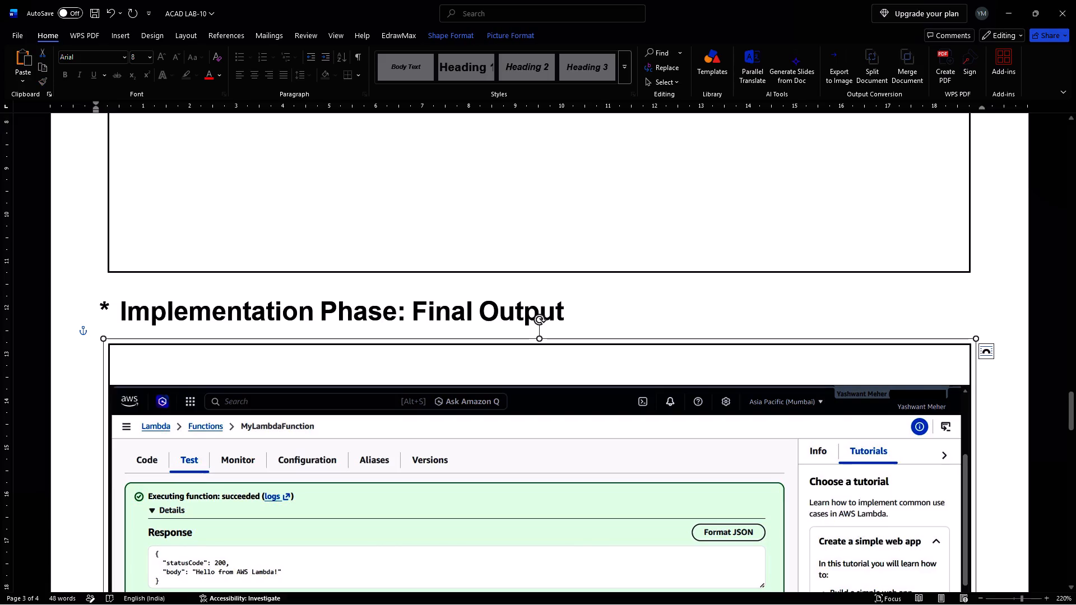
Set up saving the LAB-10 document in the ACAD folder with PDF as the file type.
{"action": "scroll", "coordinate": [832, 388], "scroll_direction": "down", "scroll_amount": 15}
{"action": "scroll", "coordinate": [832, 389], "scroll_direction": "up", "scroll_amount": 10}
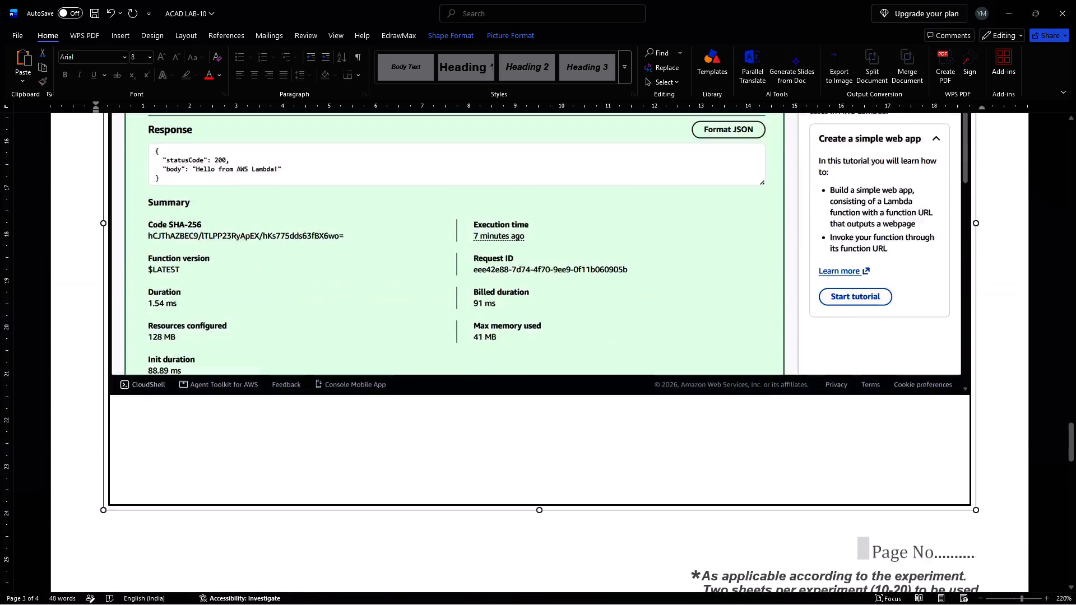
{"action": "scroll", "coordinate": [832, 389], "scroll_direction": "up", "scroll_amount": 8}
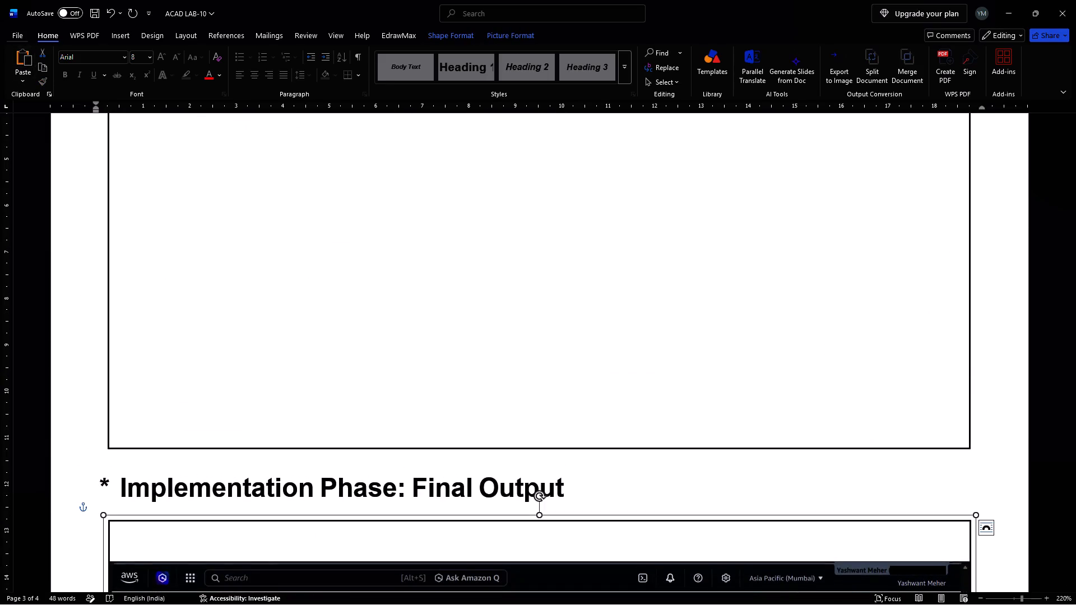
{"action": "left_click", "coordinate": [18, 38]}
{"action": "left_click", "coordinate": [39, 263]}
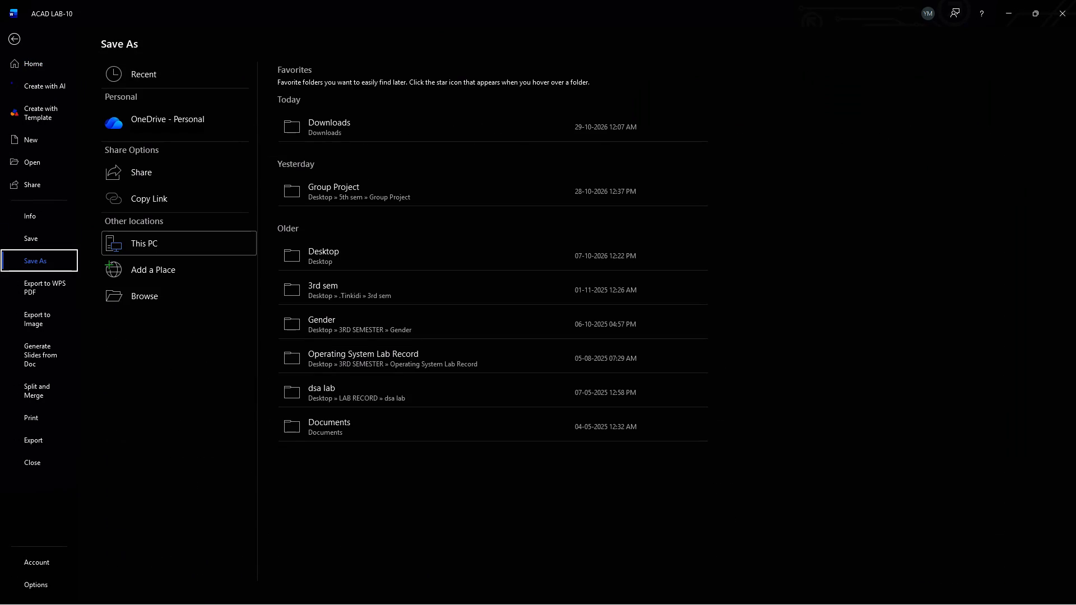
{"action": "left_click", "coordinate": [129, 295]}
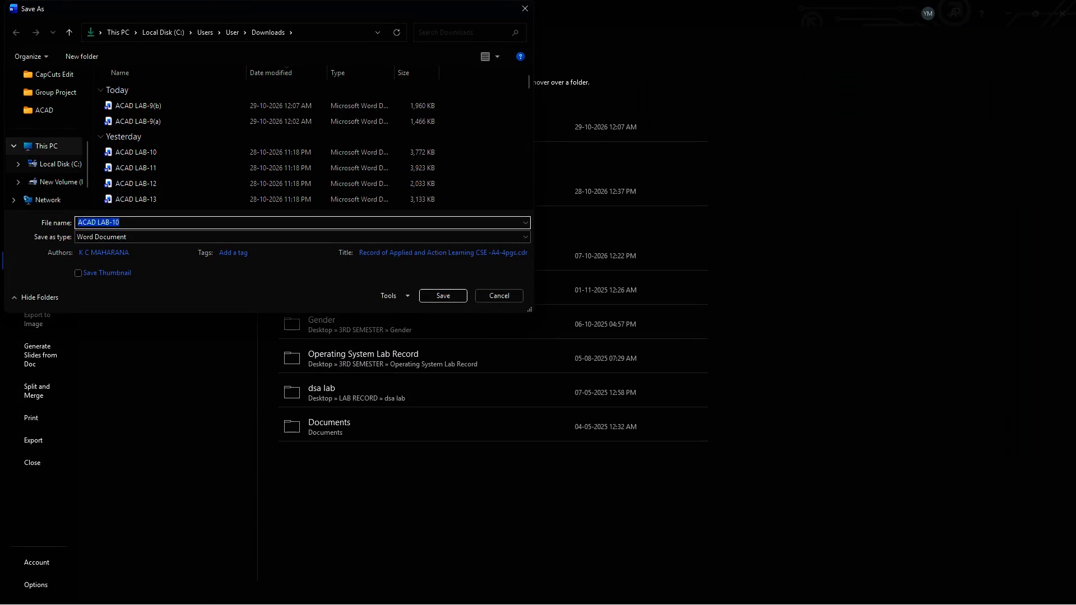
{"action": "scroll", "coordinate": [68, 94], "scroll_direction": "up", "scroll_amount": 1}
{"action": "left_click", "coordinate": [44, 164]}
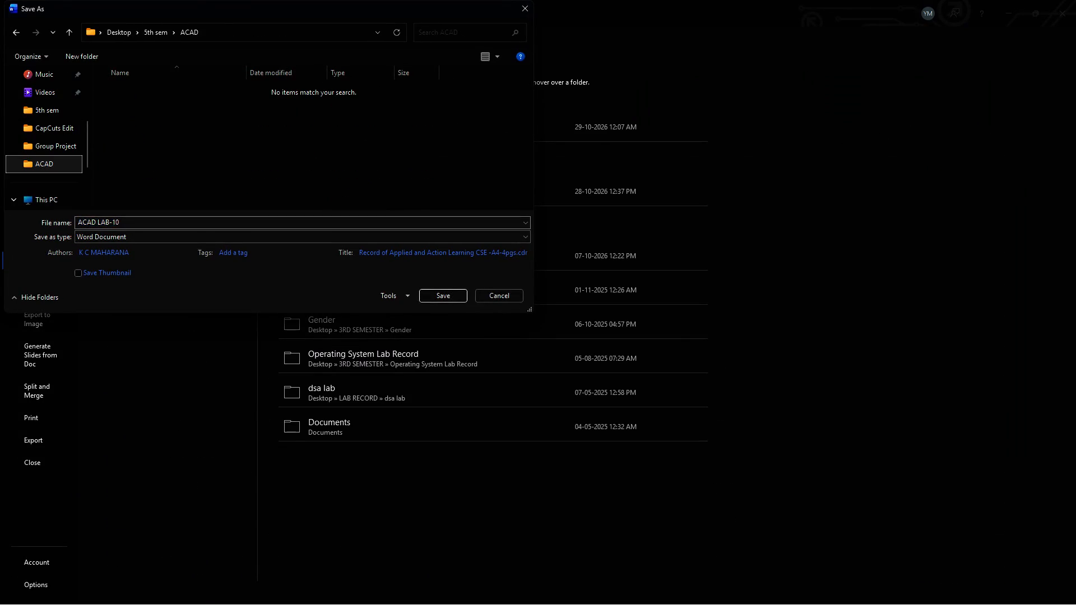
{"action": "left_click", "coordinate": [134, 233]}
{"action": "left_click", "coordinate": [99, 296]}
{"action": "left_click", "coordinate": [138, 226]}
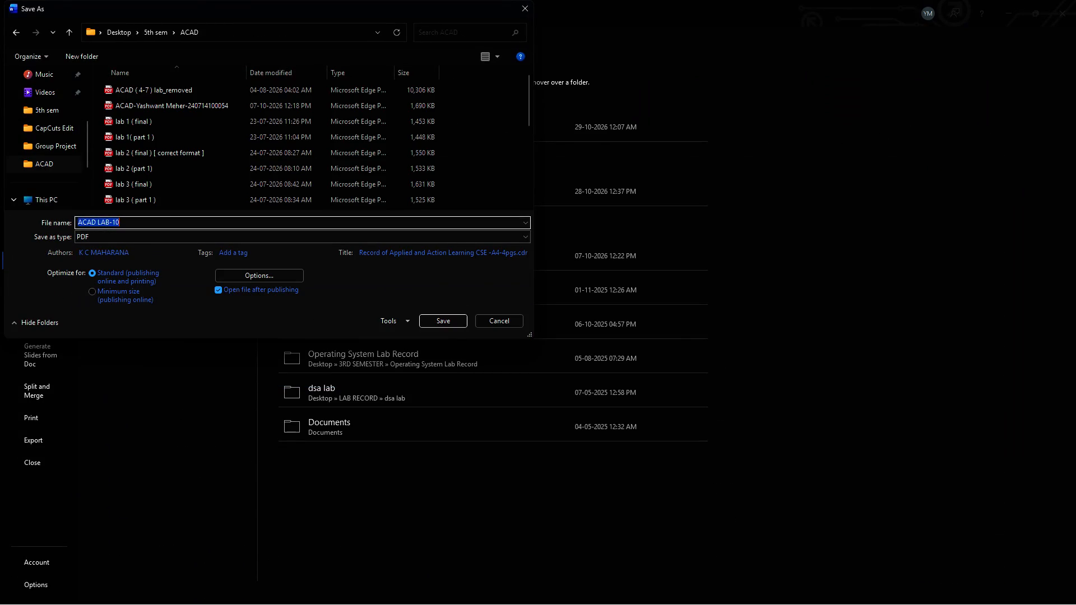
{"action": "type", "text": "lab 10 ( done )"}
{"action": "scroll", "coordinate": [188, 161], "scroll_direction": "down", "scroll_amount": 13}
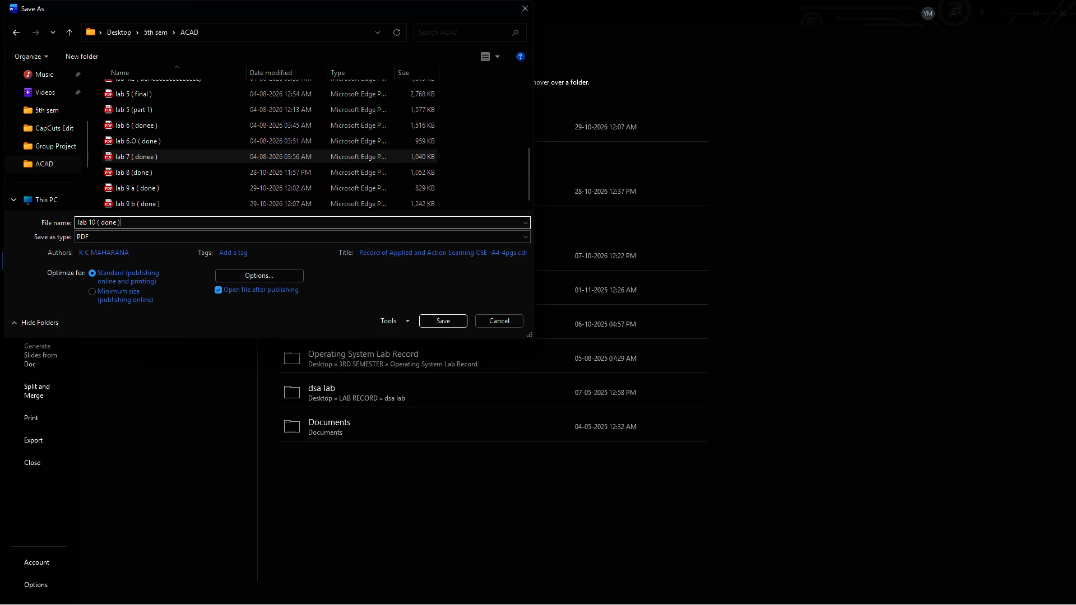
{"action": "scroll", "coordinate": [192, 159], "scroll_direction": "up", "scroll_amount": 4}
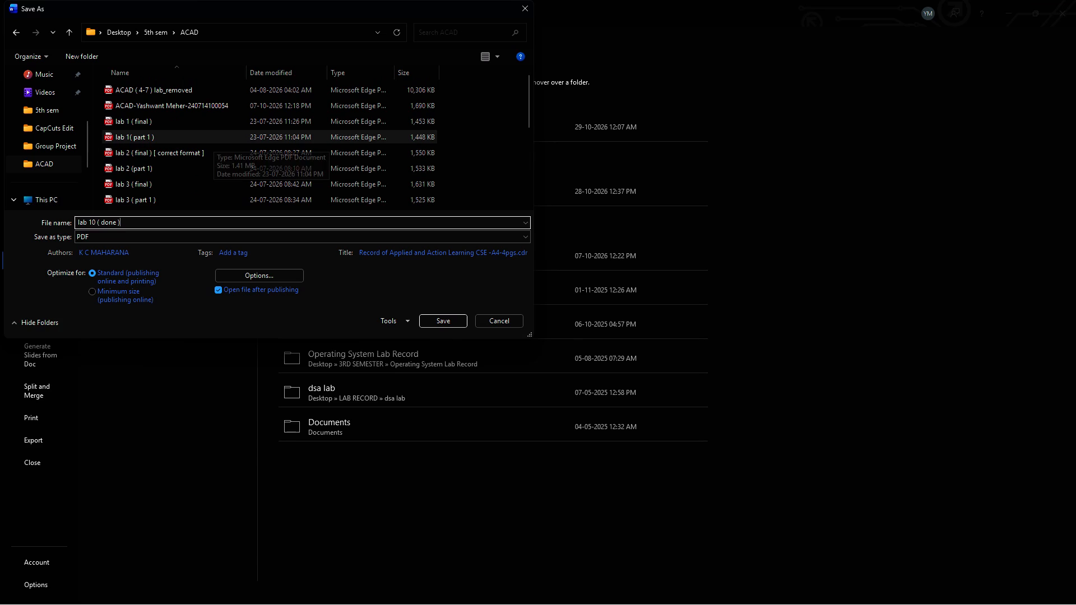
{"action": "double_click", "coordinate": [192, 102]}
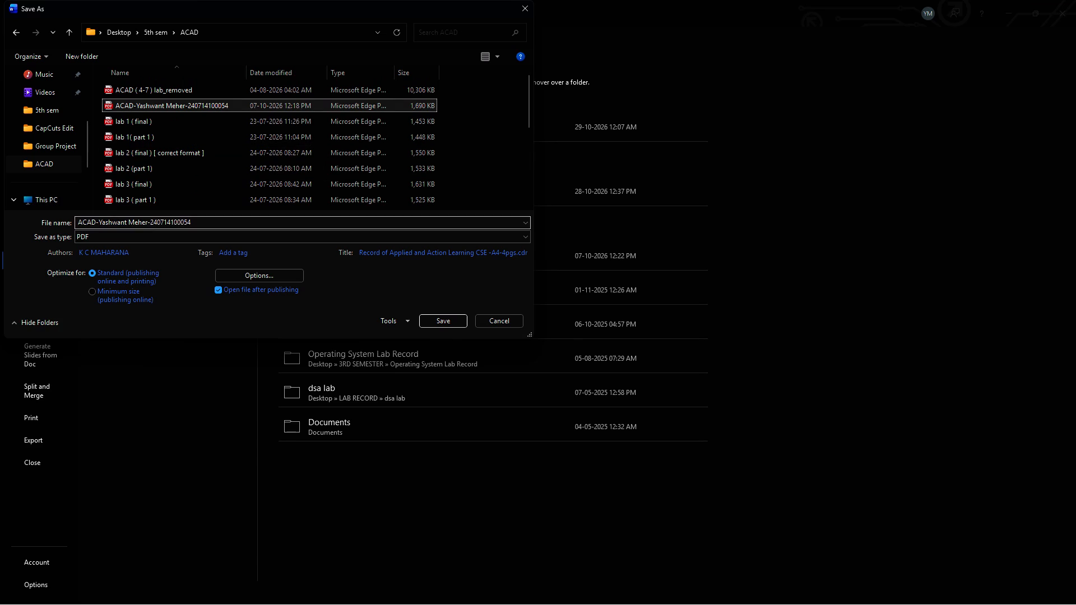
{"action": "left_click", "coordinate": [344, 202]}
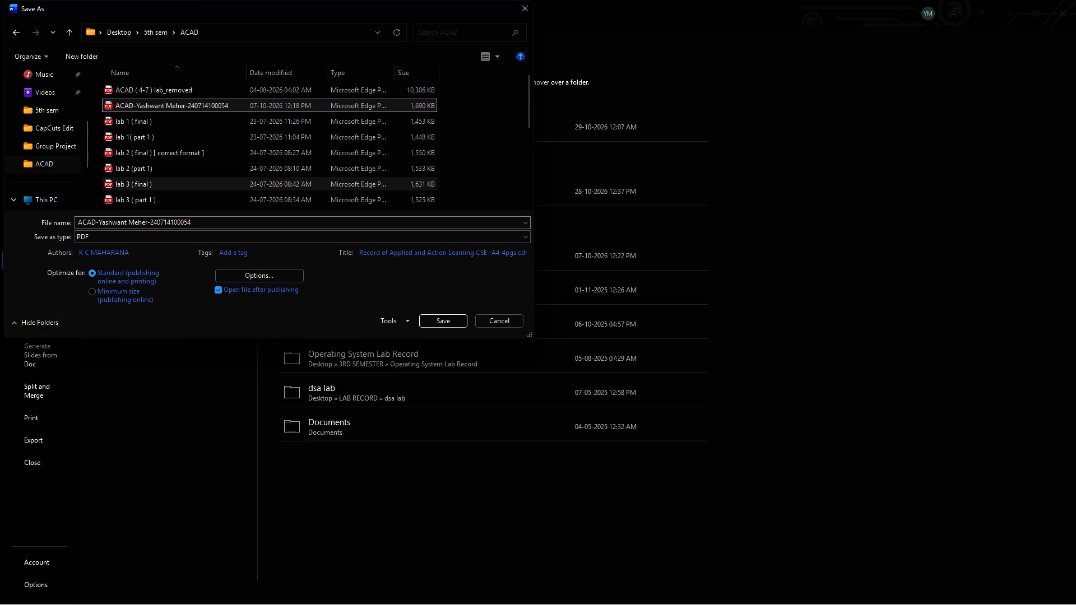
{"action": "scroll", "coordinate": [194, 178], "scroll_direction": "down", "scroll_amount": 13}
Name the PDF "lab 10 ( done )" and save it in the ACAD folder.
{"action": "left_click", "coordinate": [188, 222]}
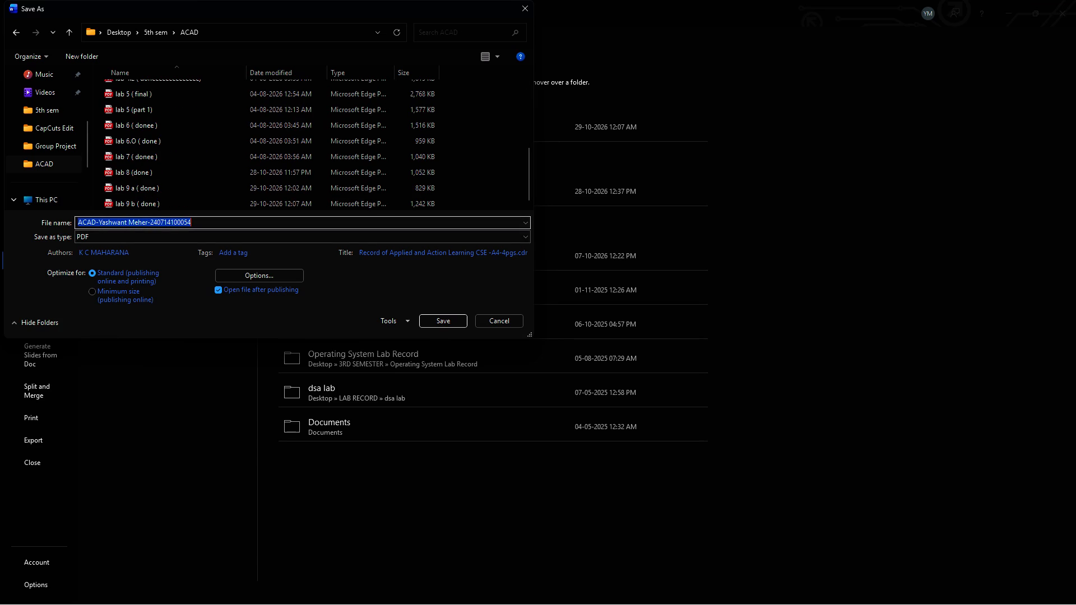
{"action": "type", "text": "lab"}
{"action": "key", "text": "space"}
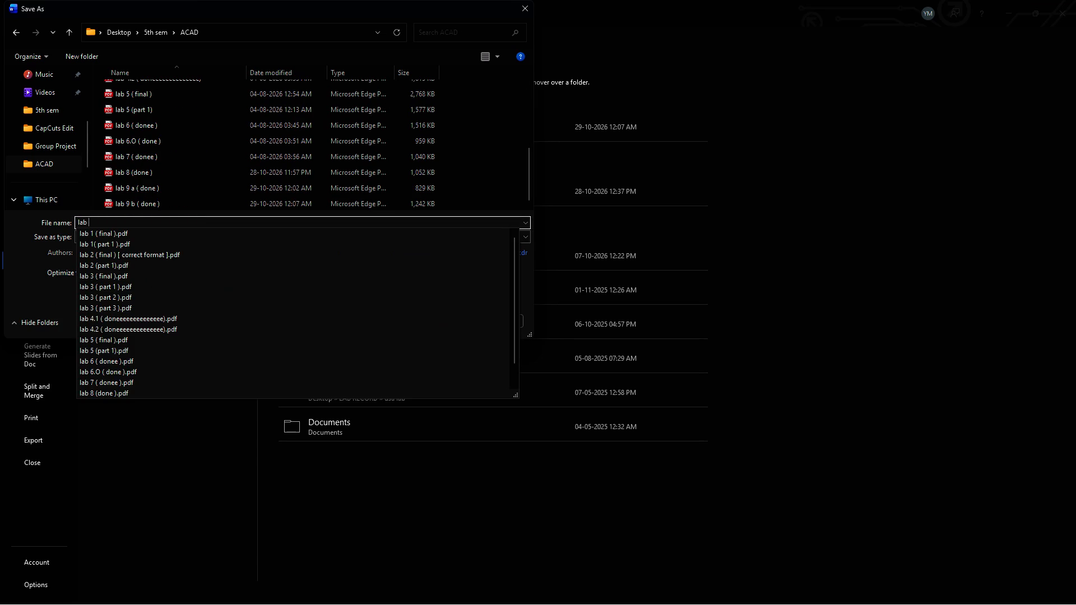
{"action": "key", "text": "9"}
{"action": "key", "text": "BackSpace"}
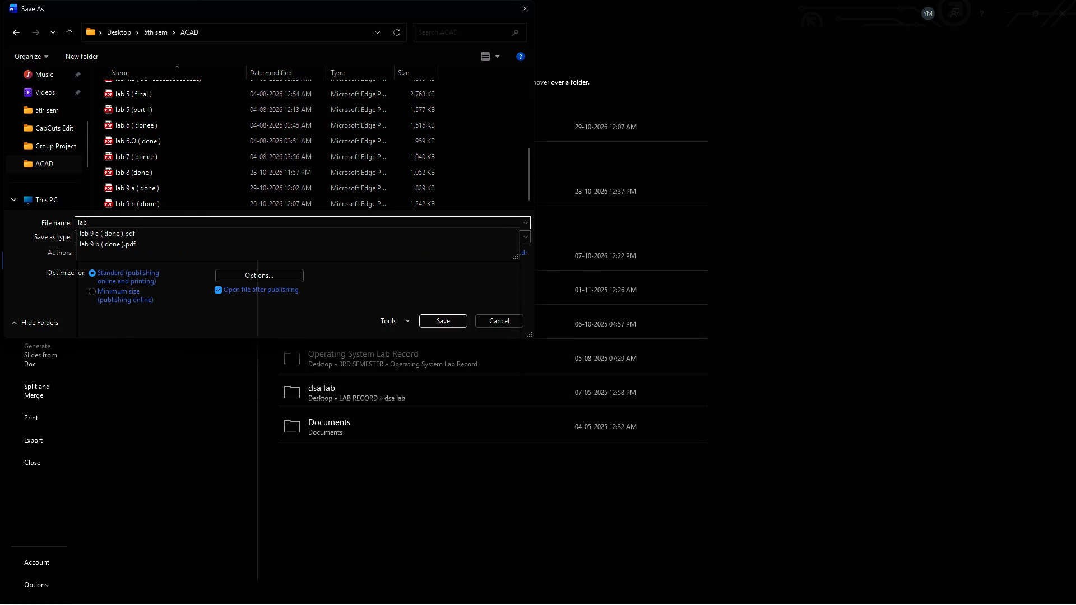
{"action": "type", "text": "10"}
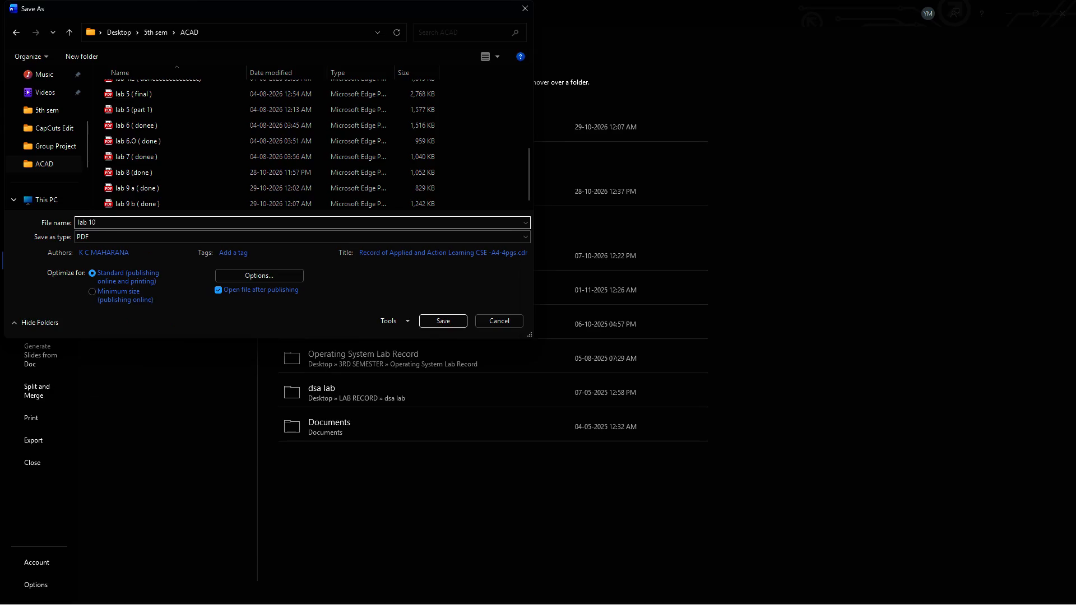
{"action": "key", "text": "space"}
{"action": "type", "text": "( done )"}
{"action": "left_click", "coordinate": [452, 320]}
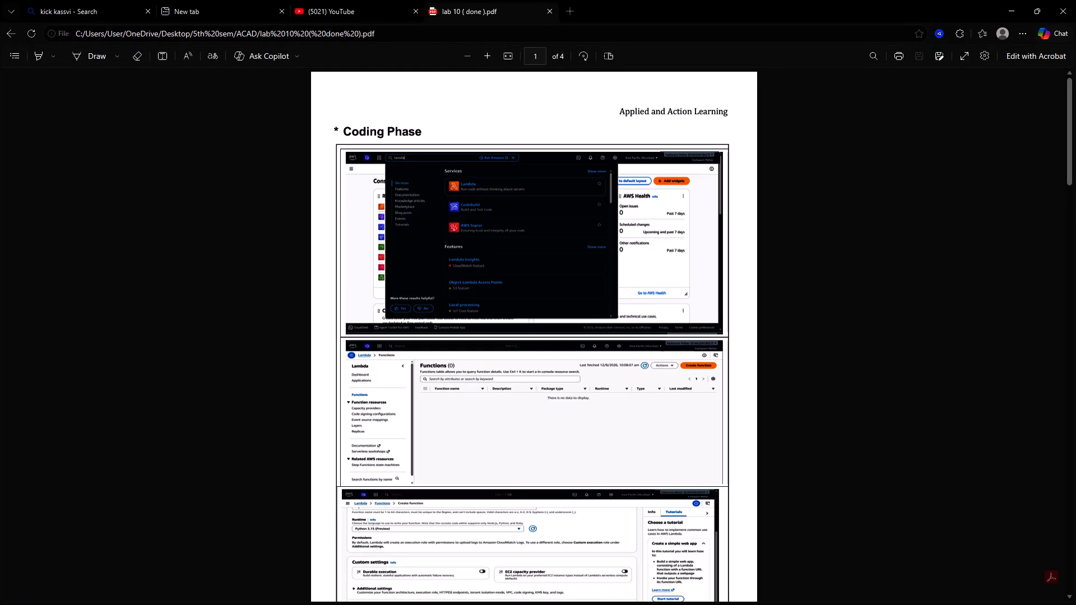
Check the account-name patches on every page of the exported lab 10 PDF.
{"action": "scroll", "coordinate": [616, 216], "scroll_direction": "down", "scroll_amount": 8}
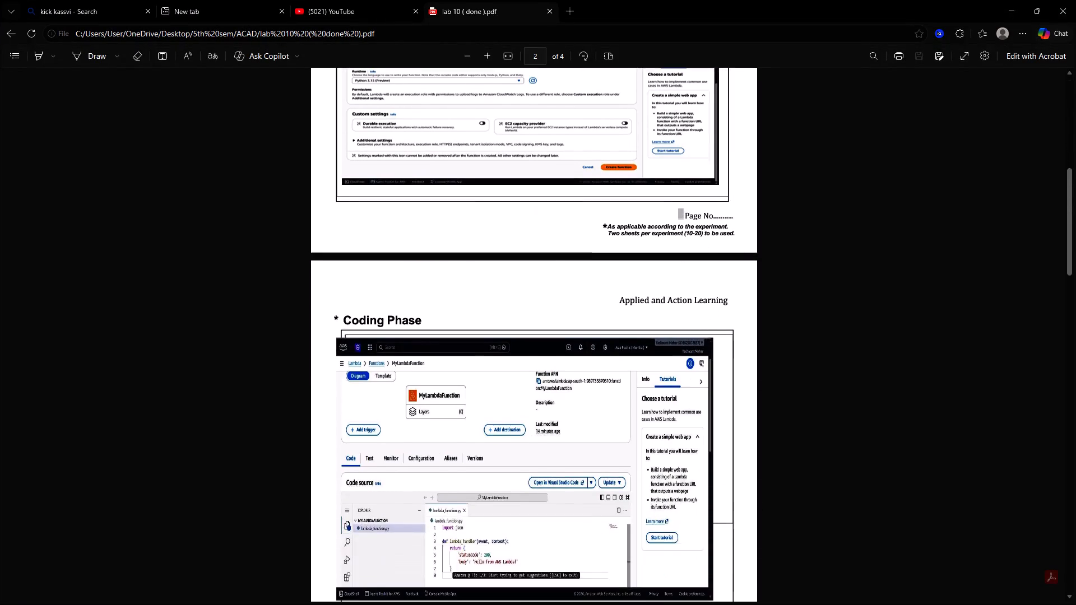
{"action": "scroll", "coordinate": [616, 216], "scroll_direction": "down", "scroll_amount": 6}
{"action": "left_click", "coordinate": [701, 286]}
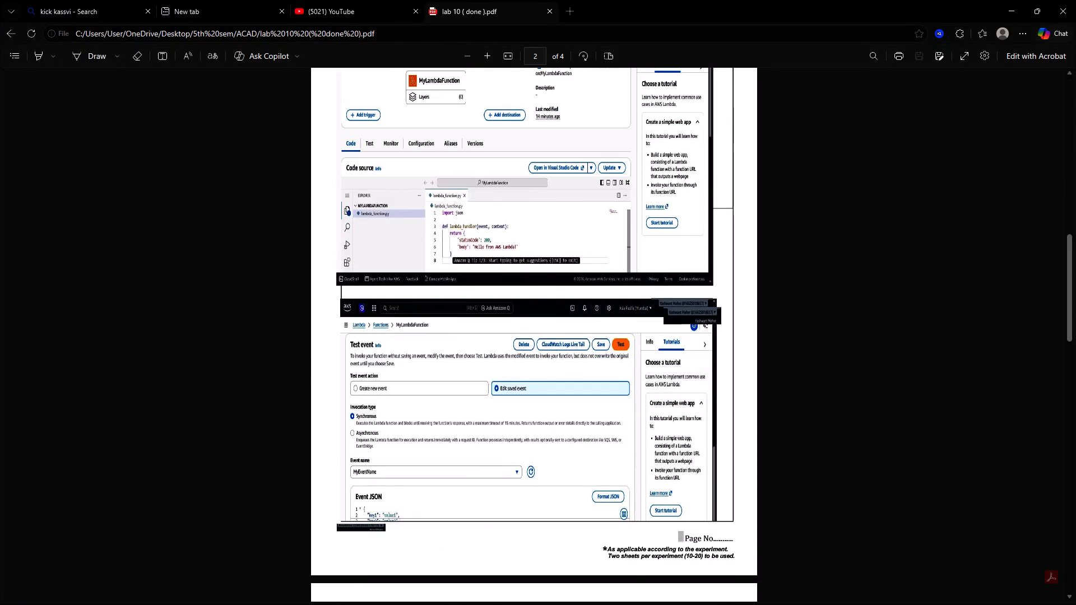
{"action": "scroll", "coordinate": [698, 294], "scroll_direction": "down", "scroll_amount": 3}
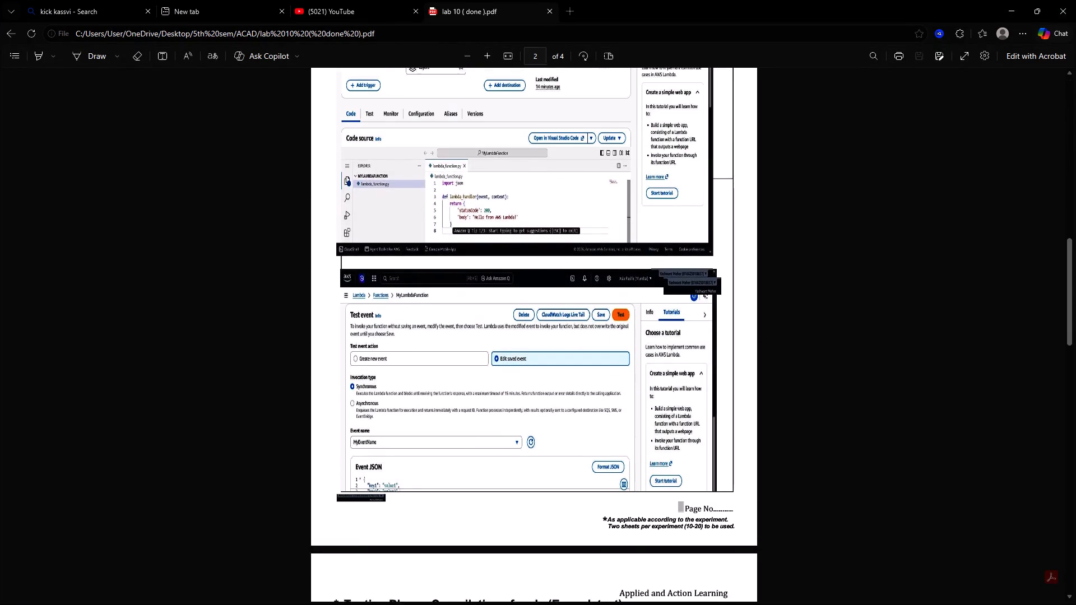
{"action": "scroll", "coordinate": [698, 294], "scroll_direction": "down", "scroll_amount": 8}
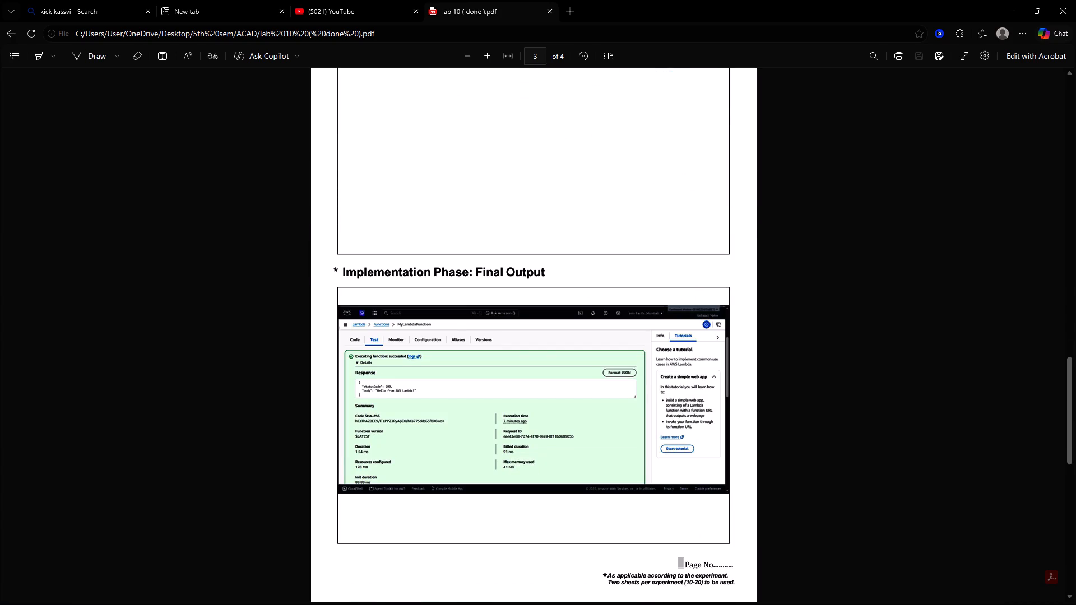
{"action": "scroll", "coordinate": [718, 311], "scroll_direction": "up", "scroll_amount": 6}
{"action": "scroll", "coordinate": [718, 310], "scroll_direction": "down", "scroll_amount": 15}
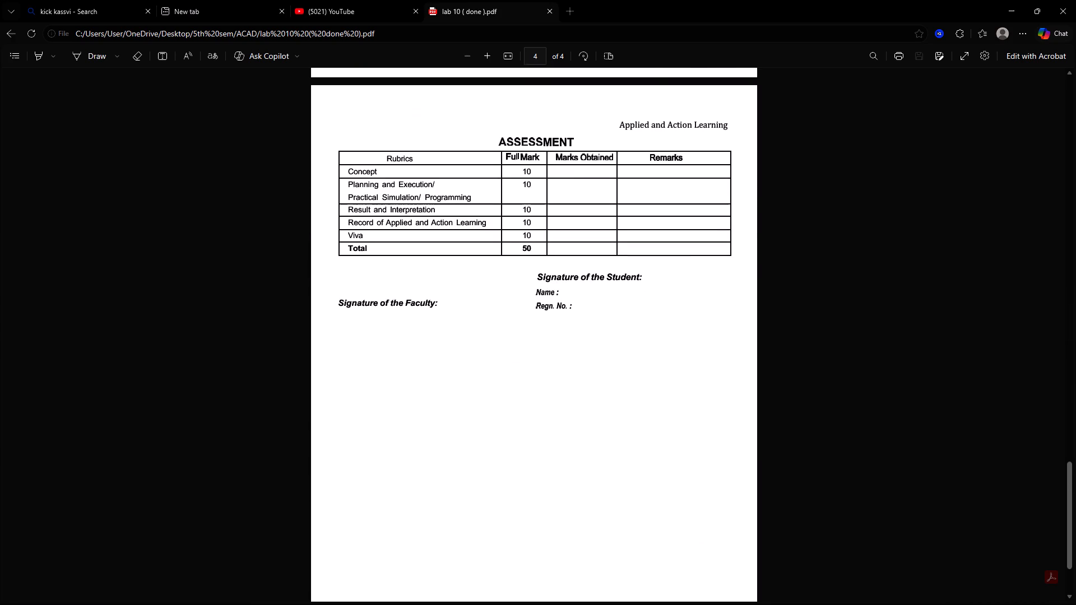
Switch back to Word and delete the surplus lower patch on the Test event screenshot's header on page 2.
{"action": "left_click", "coordinate": [1017, 6]}
{"action": "scroll", "coordinate": [795, 283], "scroll_direction": "down", "scroll_amount": 5}
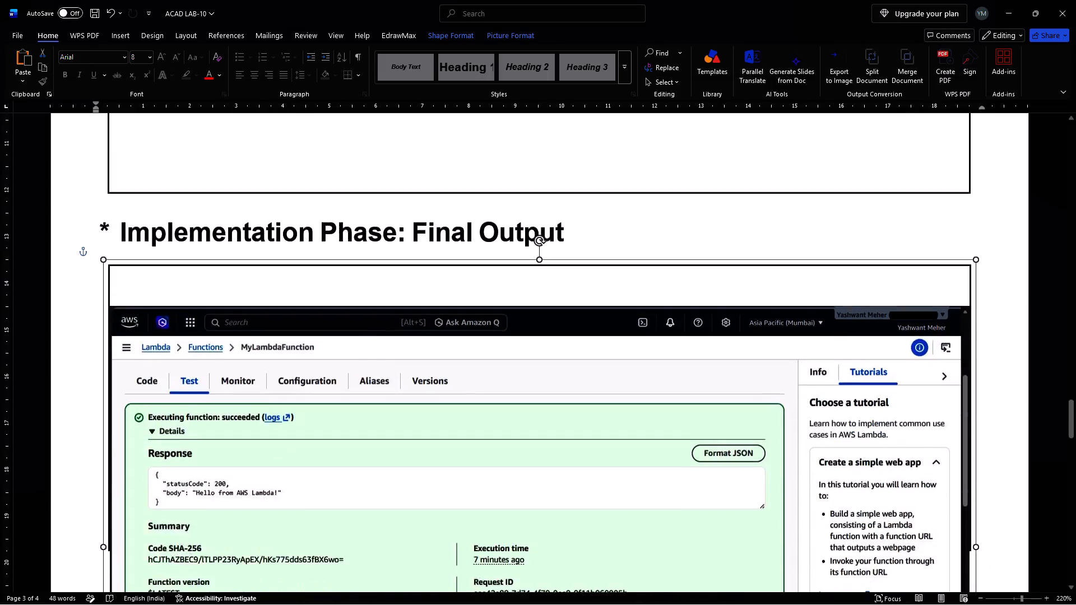
{"action": "scroll", "coordinate": [794, 287], "scroll_direction": "up", "scroll_amount": 20}
{"action": "scroll", "coordinate": [794, 286], "scroll_direction": "up", "scroll_amount": 3}
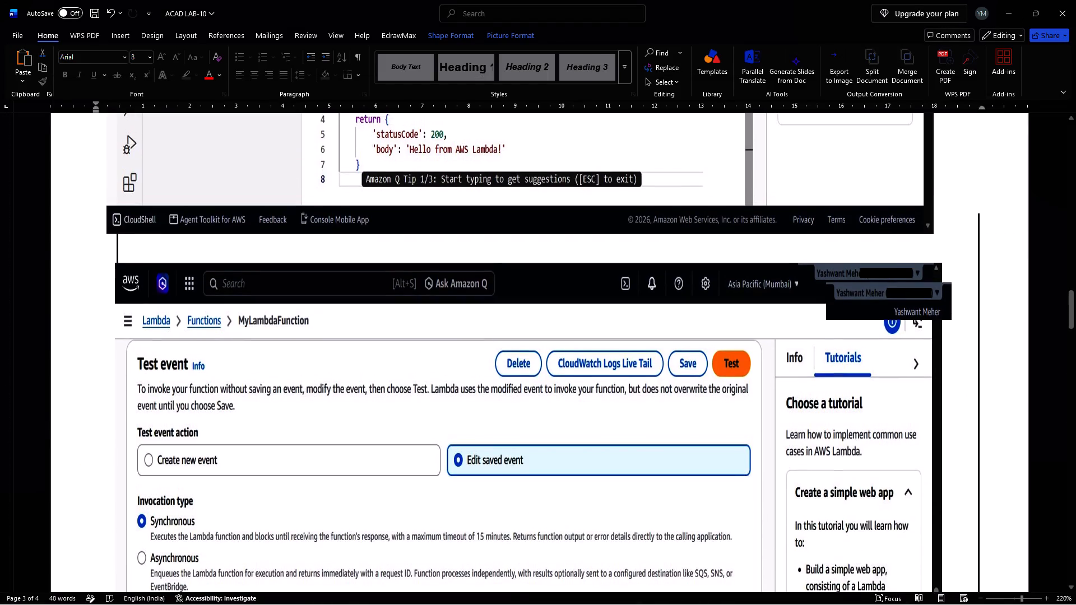
{"action": "left_click", "coordinate": [848, 300]}
{"action": "key", "text": "Delete"}
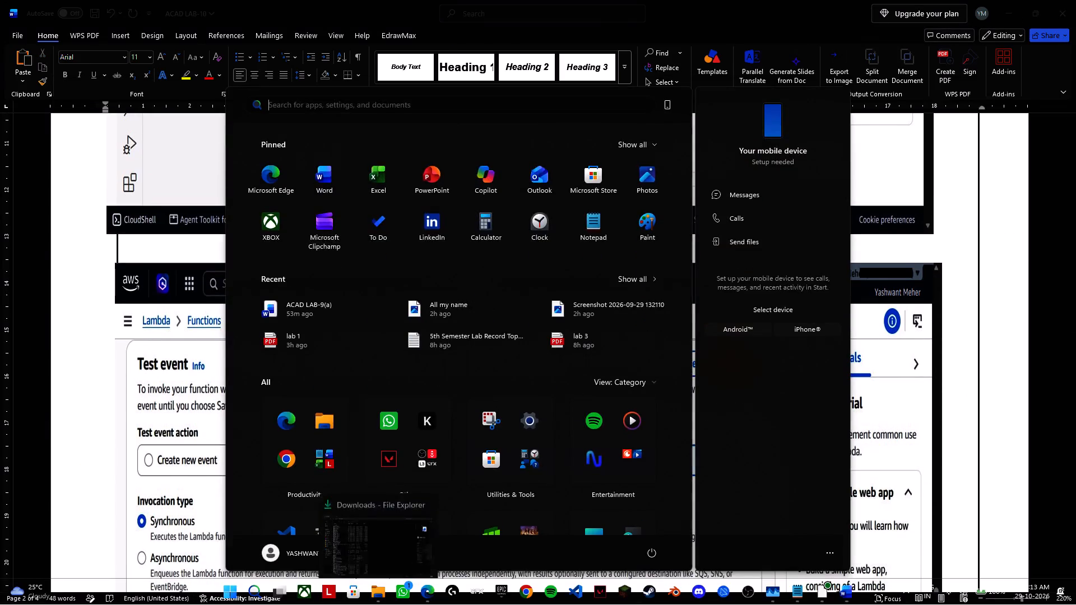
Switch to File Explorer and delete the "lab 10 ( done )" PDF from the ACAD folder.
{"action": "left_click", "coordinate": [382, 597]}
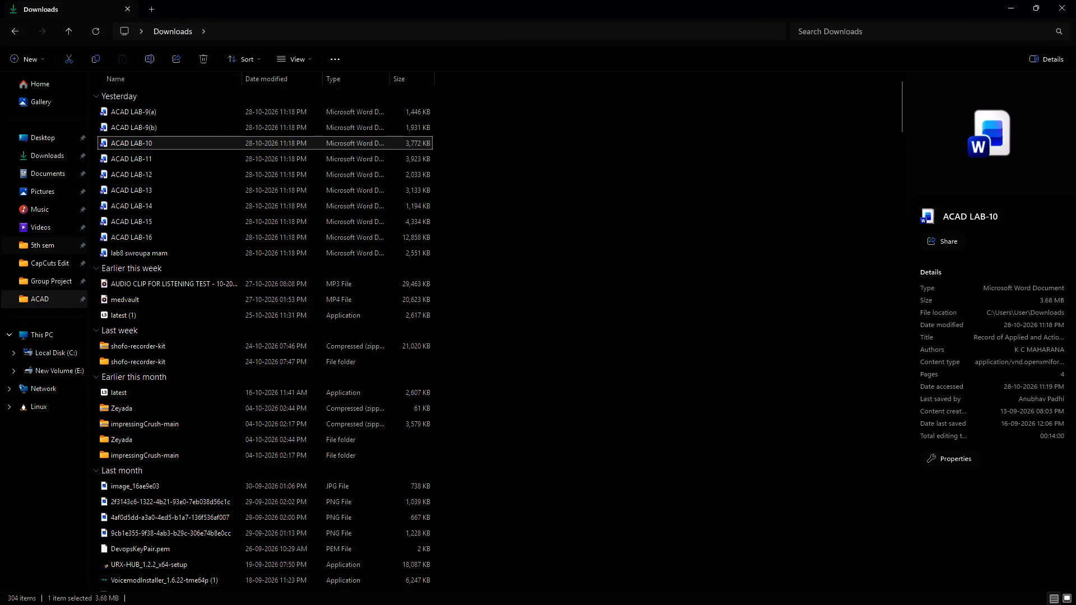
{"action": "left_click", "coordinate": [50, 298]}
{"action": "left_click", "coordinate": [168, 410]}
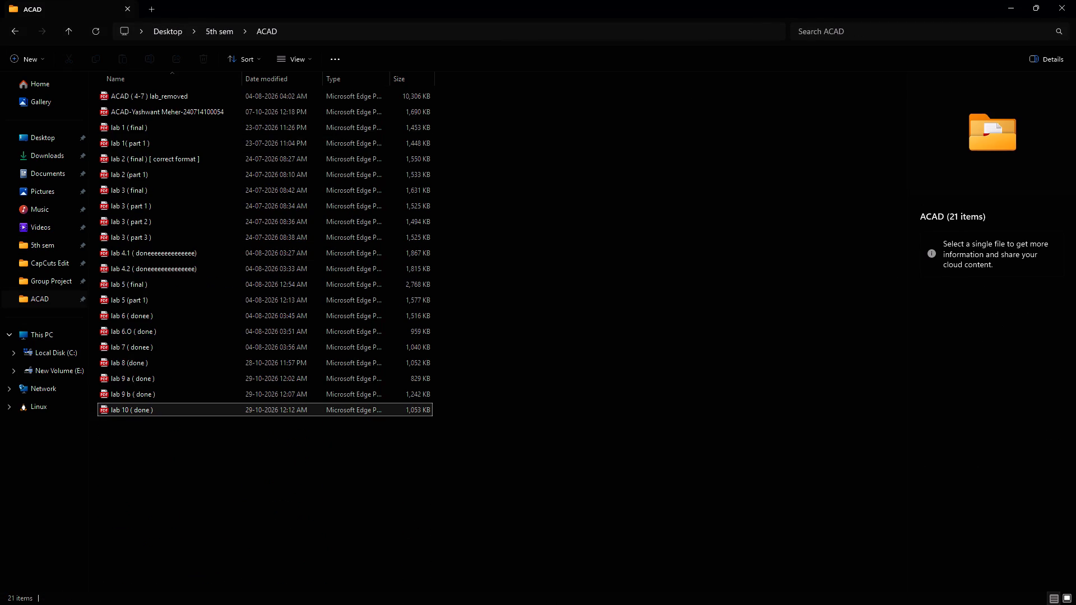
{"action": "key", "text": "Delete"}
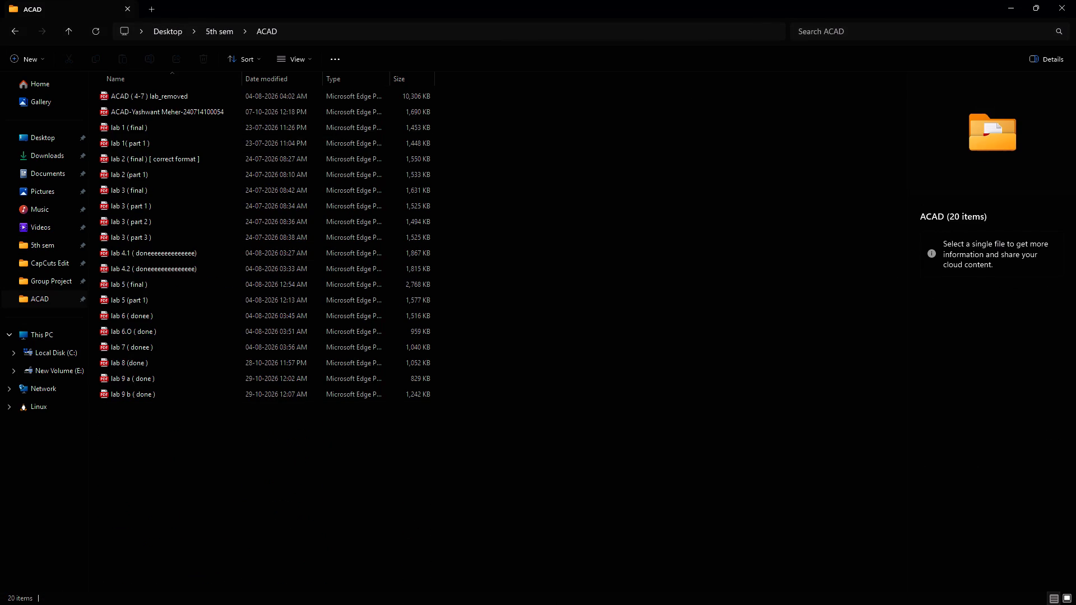
Return to Word and save the LAB-10 document as a PDF named "lab 10 ( done )" in the ACAD folder.
{"action": "left_click", "coordinate": [1007, 1]}
{"action": "left_click", "coordinate": [12, 30]}
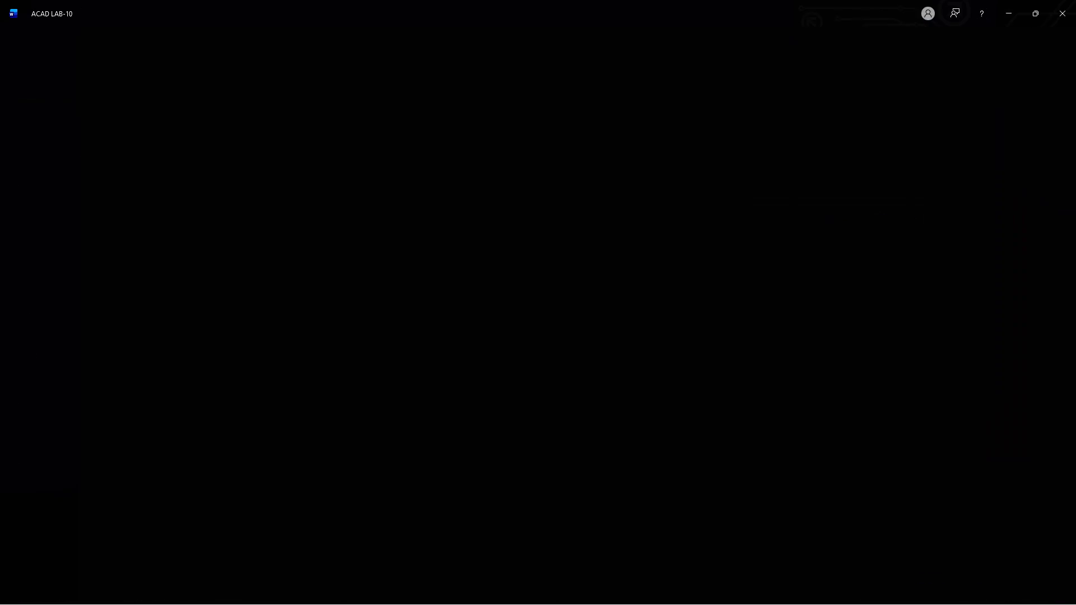
{"action": "left_click", "coordinate": [42, 264]}
{"action": "left_click", "coordinate": [128, 295]}
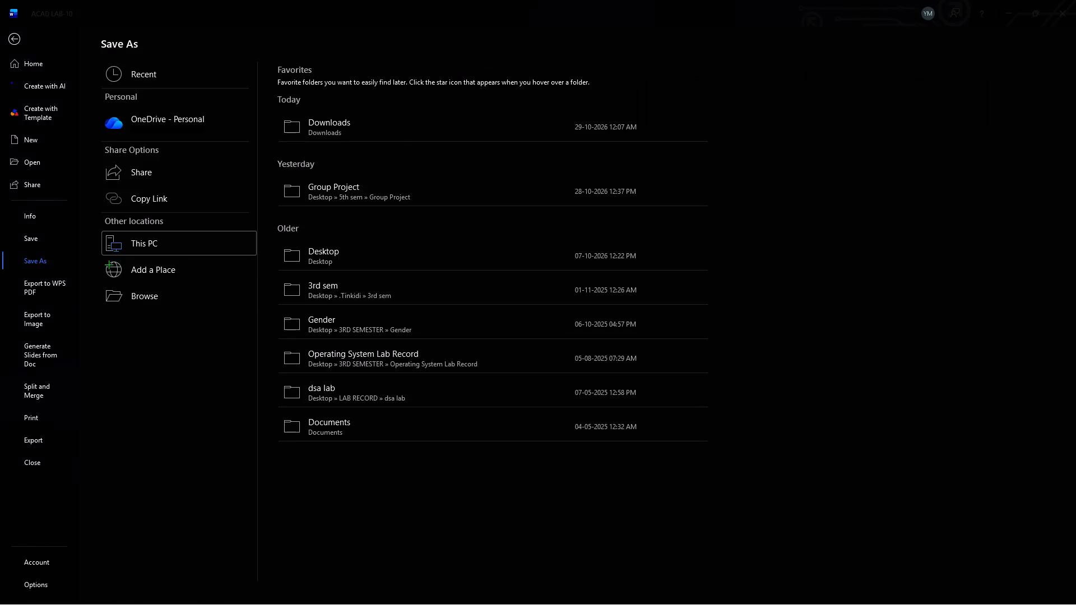
{"action": "left_click", "coordinate": [135, 239]}
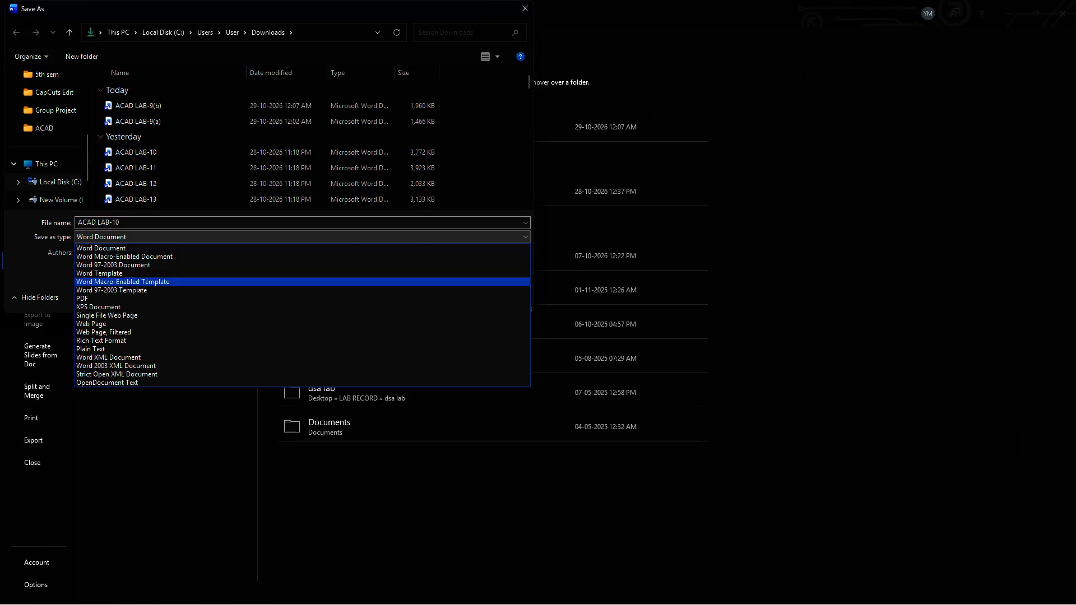
{"action": "left_click", "coordinate": [110, 301]}
{"action": "left_click", "coordinate": [54, 128]}
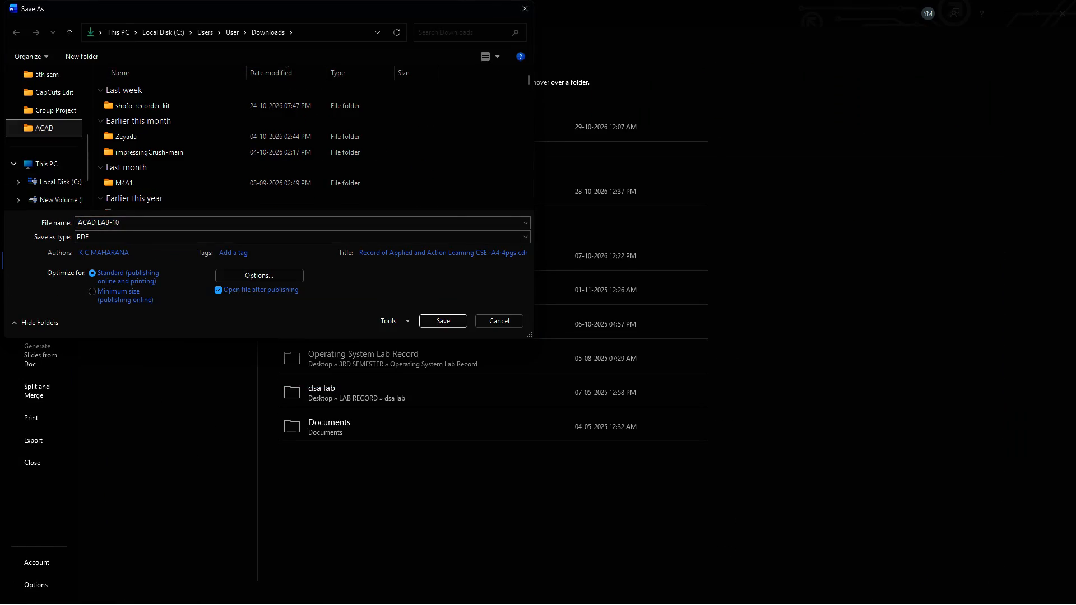
{"action": "scroll", "coordinate": [186, 129], "scroll_direction": "down", "scroll_amount": 13}
{"action": "left_click", "coordinate": [137, 223]}
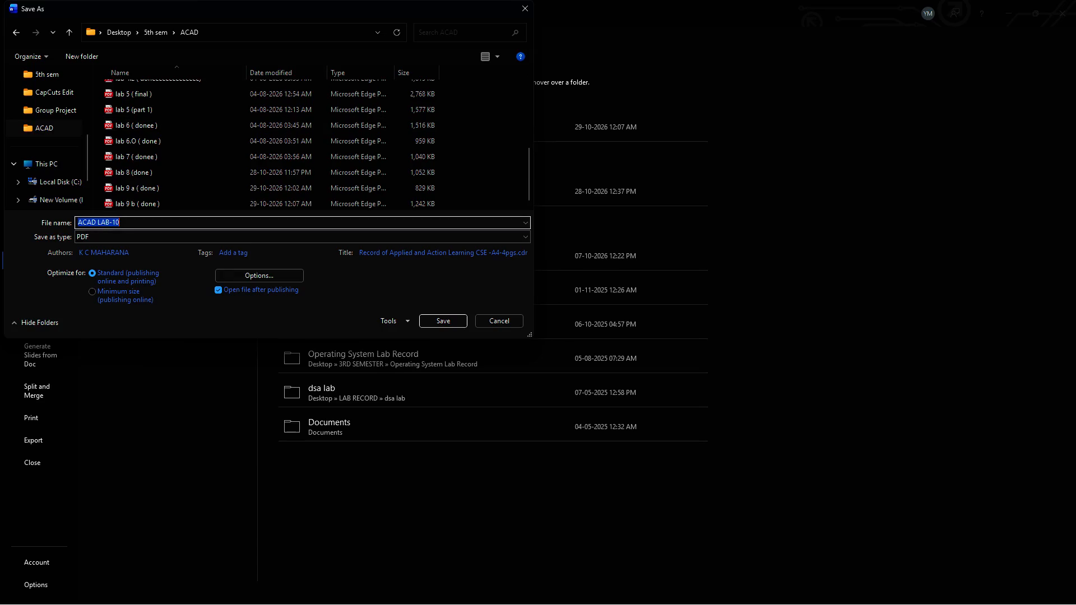
{"action": "type", "text": "lab 10 ( done )"}
{"action": "key", "text": "Return"}
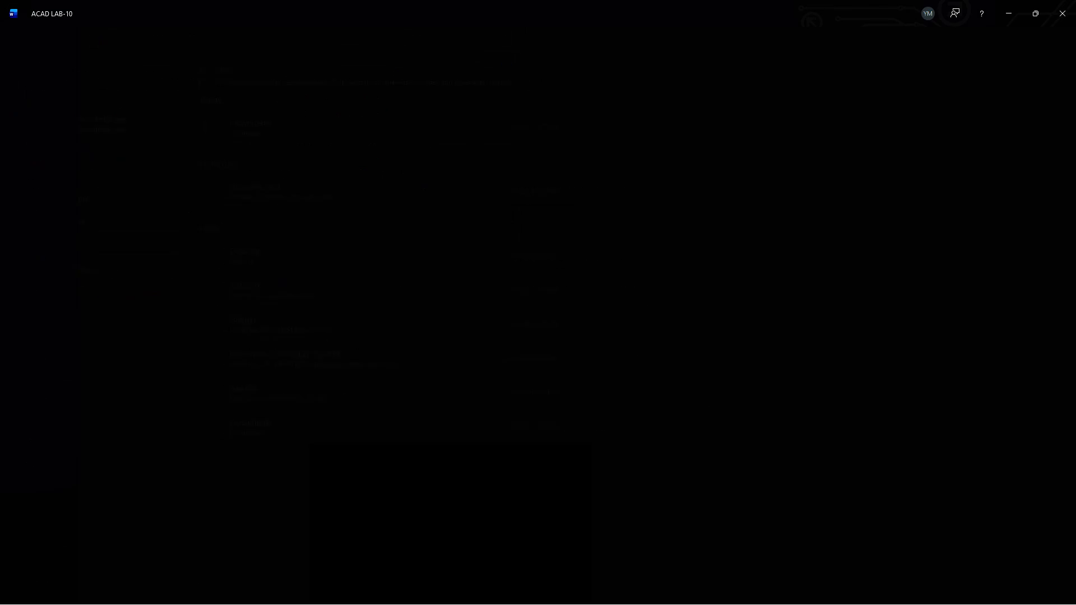
Check the account-name patches on all four pages of the re-exported "lab 10 ( done )" PDF, back to the first page.
{"action": "scroll", "coordinate": [573, 244], "scroll_direction": "up", "scroll_amount": 4}
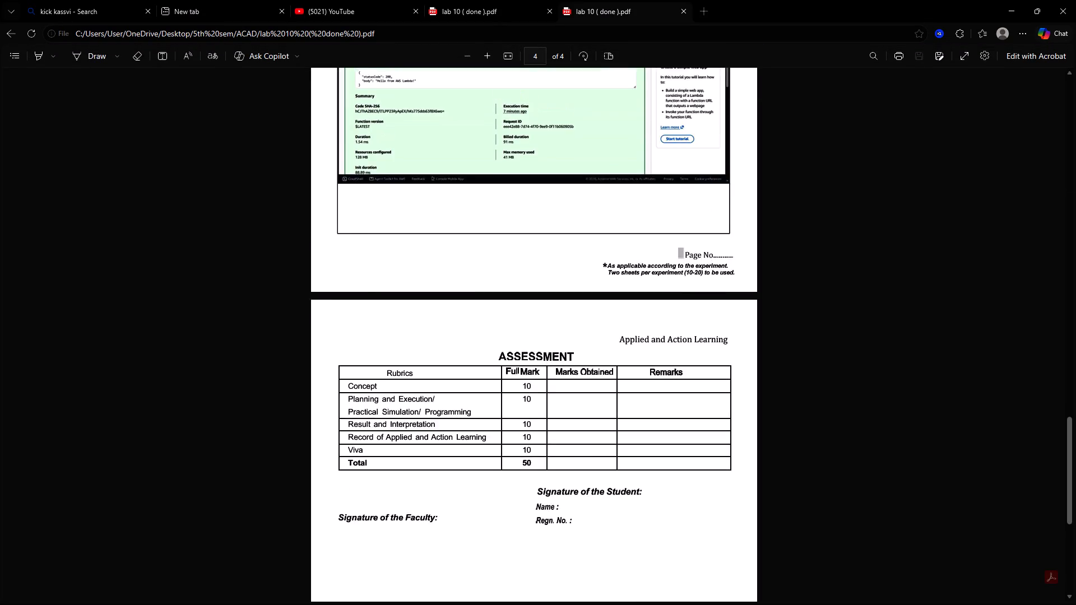
{"action": "scroll", "coordinate": [582, 243], "scroll_direction": "up", "scroll_amount": 5}
{"action": "scroll", "coordinate": [641, 344], "scroll_direction": "up", "scroll_amount": 8}
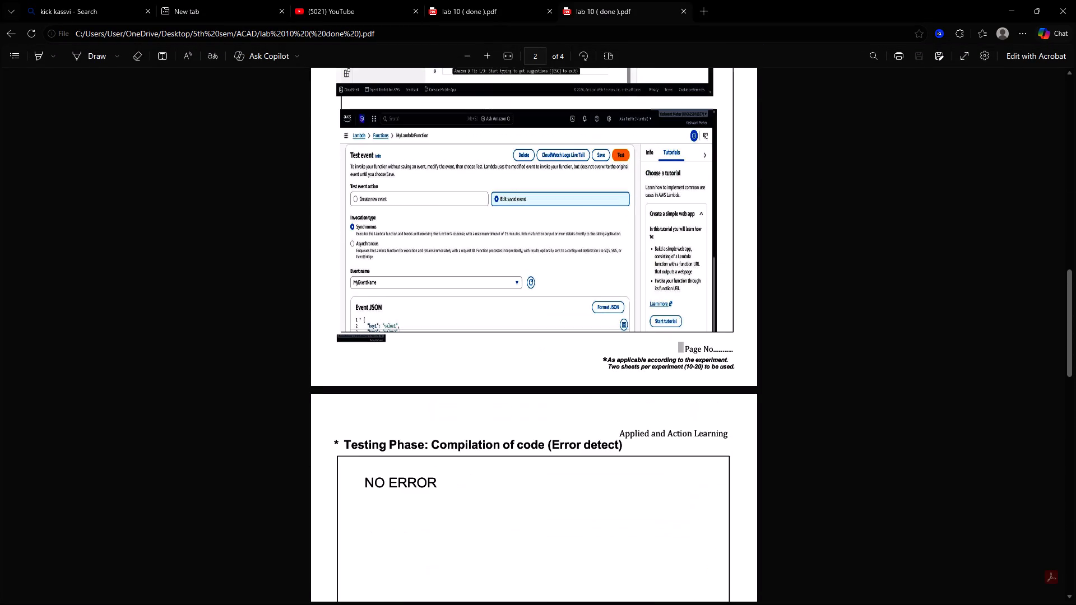
{"action": "scroll", "coordinate": [639, 344], "scroll_direction": "up", "scroll_amount": 11}
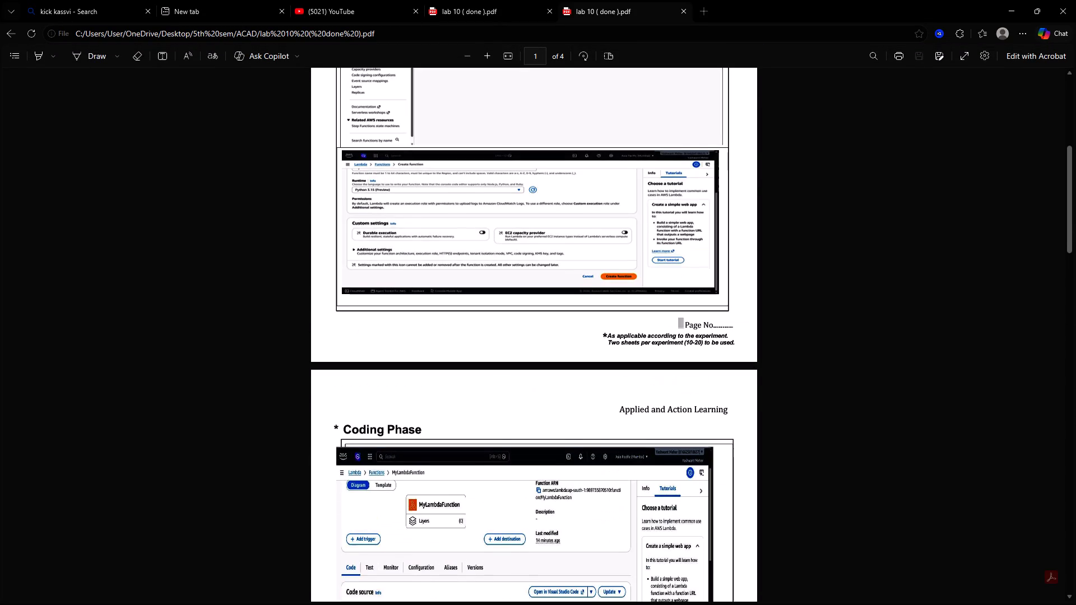
{"action": "scroll", "coordinate": [639, 344], "scroll_direction": "up", "scroll_amount": 12}
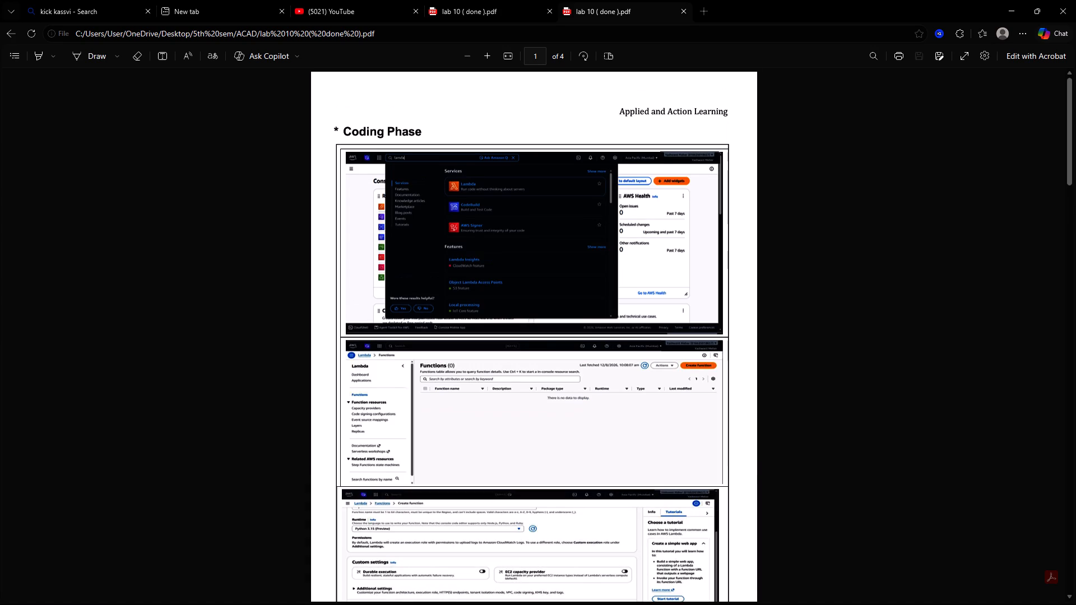
Close both open copies of the "lab 10 ( done )" PDF and minimize the browser to get back to Word.
{"action": "left_click", "coordinate": [683, 13]}
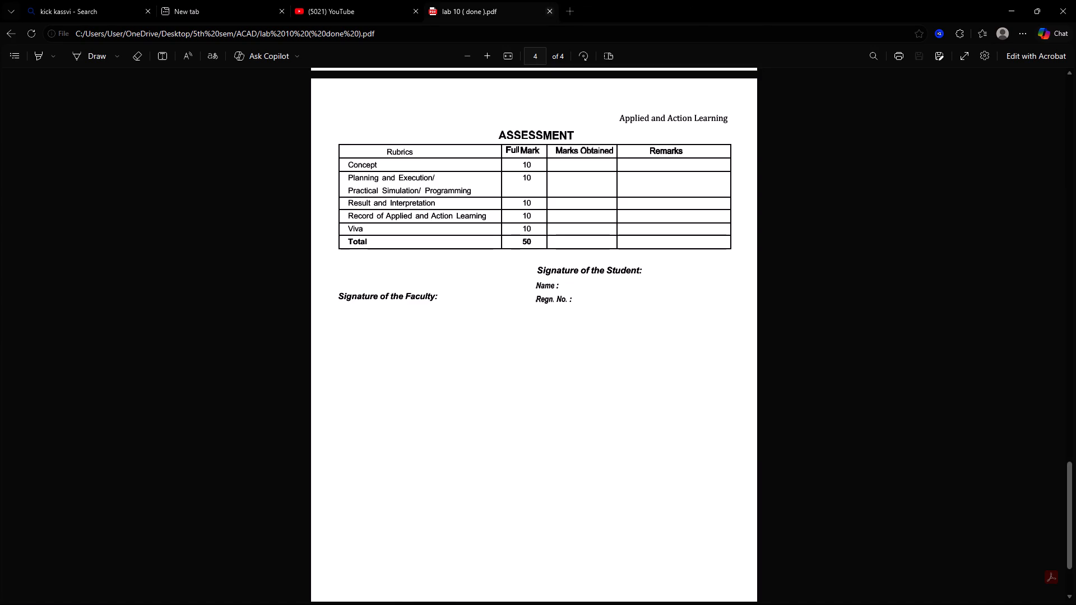
{"action": "left_click", "coordinate": [549, 8]}
{"action": "left_click", "coordinate": [1002, 0]}
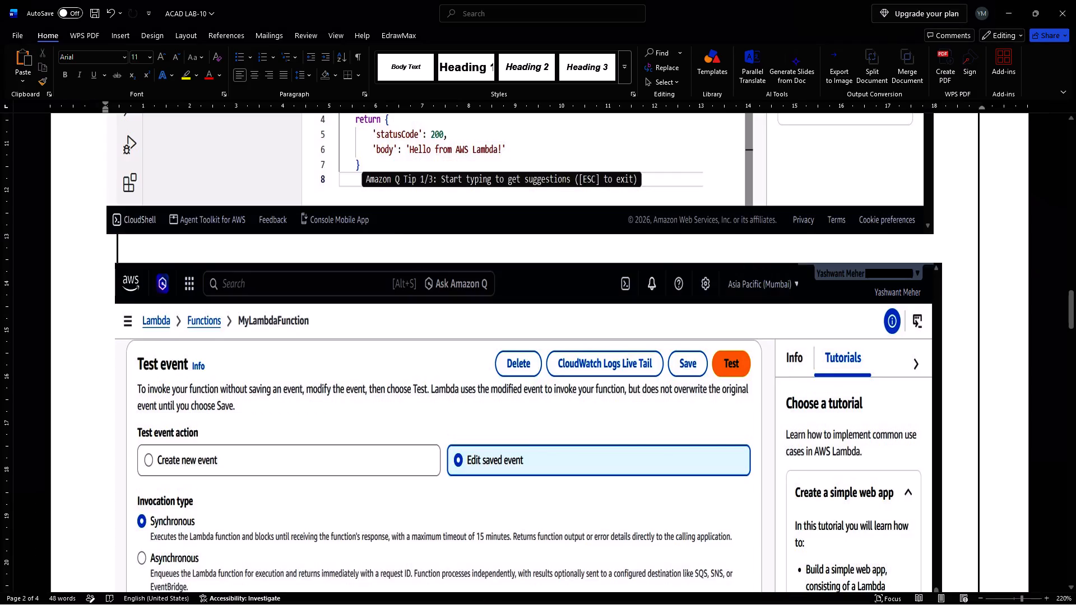
Close the ACAD LAB-10 Word document without saving its changes.
{"action": "scroll", "coordinate": [574, 278], "scroll_direction": "up", "scroll_amount": 5}
{"action": "left_click", "coordinate": [1075, 0]}
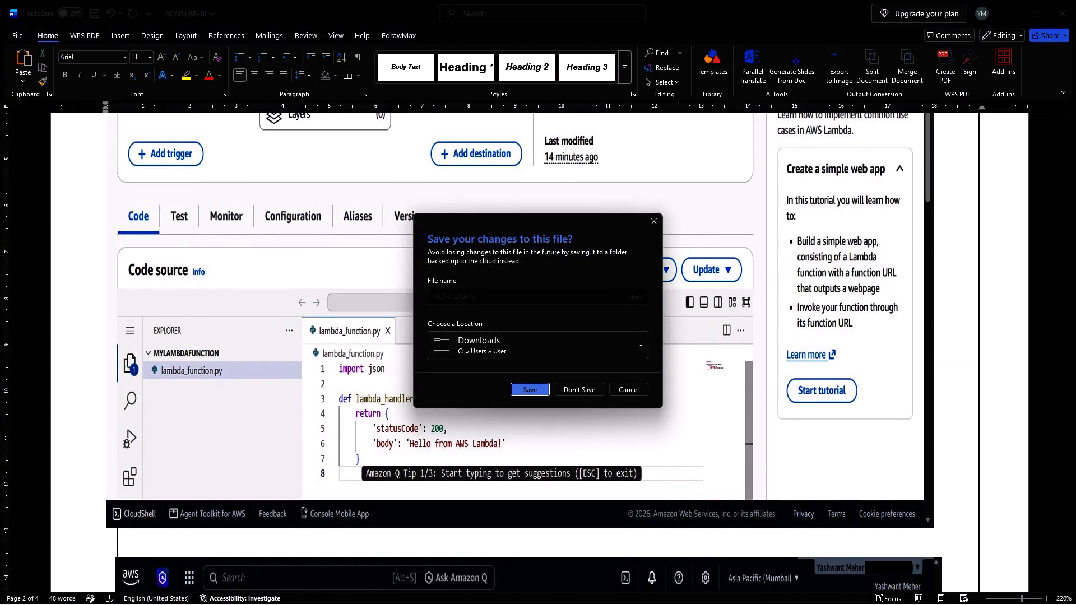
{"action": "left_click", "coordinate": [565, 383]}
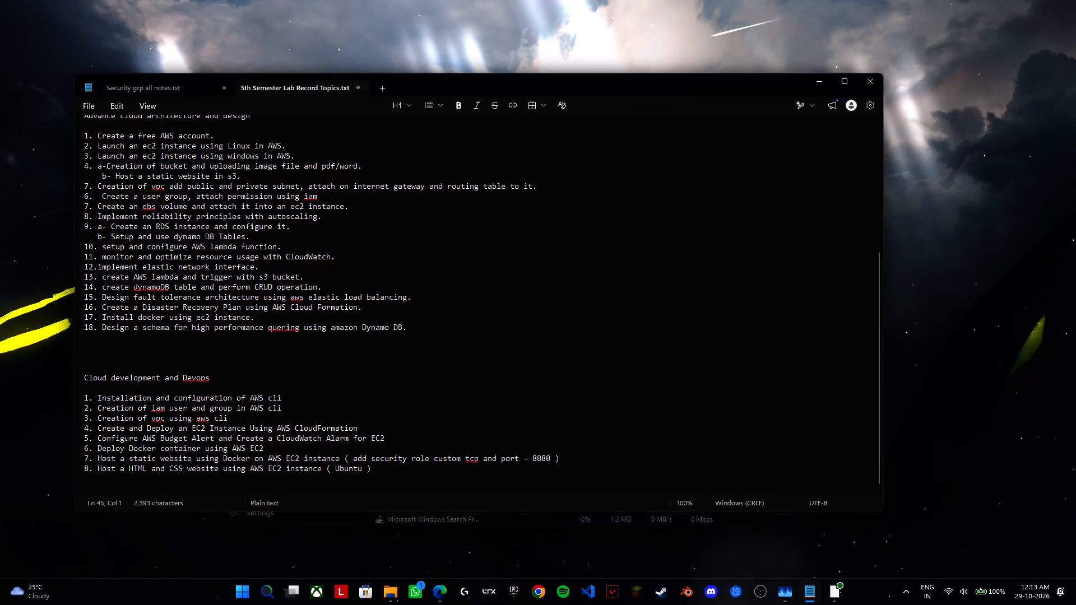
Switch to File Explorer and open the ACAD LAB-11 document from the Downloads folder.
{"action": "left_click", "coordinate": [390, 599]}
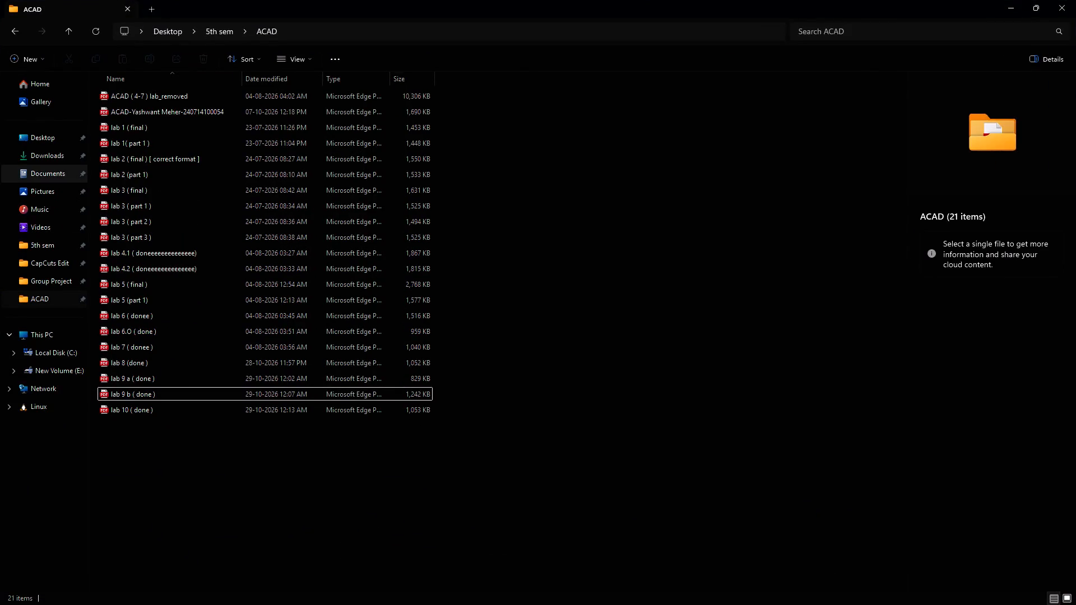
{"action": "left_click", "coordinate": [69, 151]}
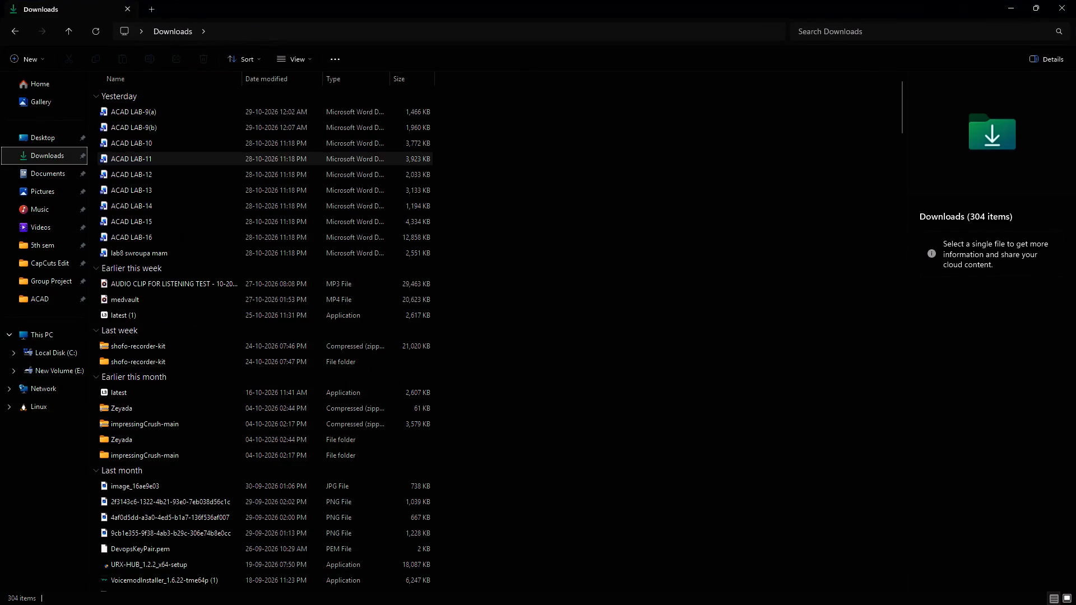
{"action": "double_click", "coordinate": [152, 157]}
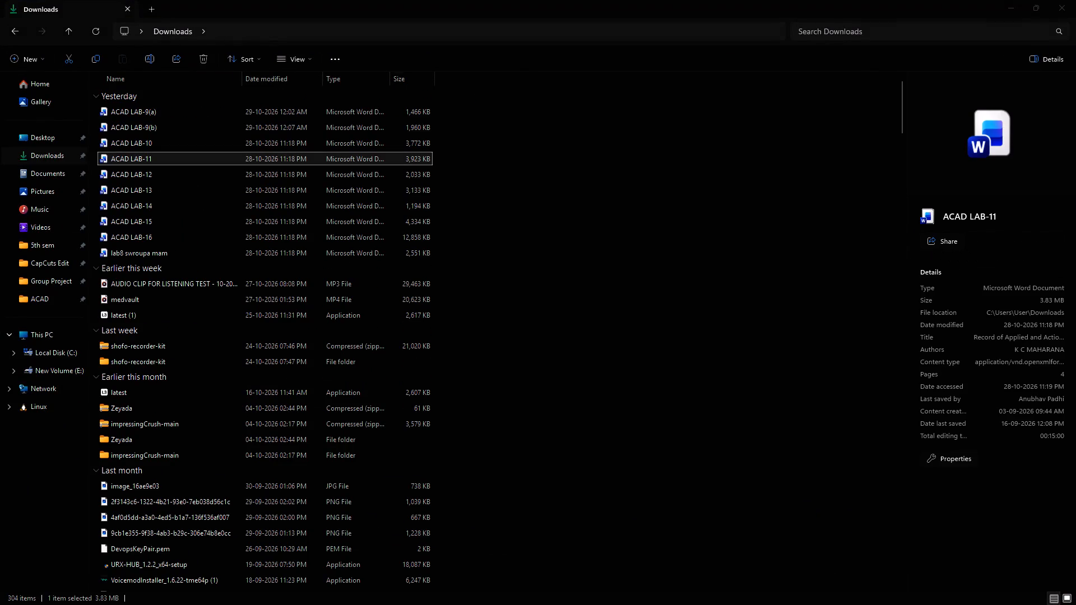
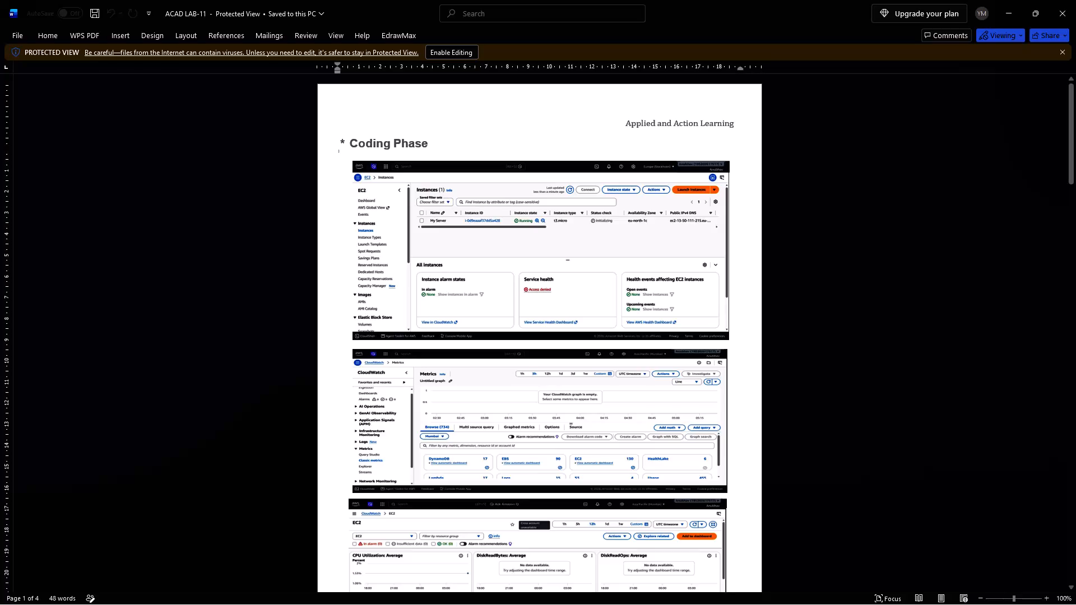
Enable editing of the protected ACAD LAB-11 document.
{"action": "scroll", "coordinate": [662, 304], "scroll_direction": "up", "scroll_amount": 3}
{"action": "left_click", "coordinate": [458, 58]}
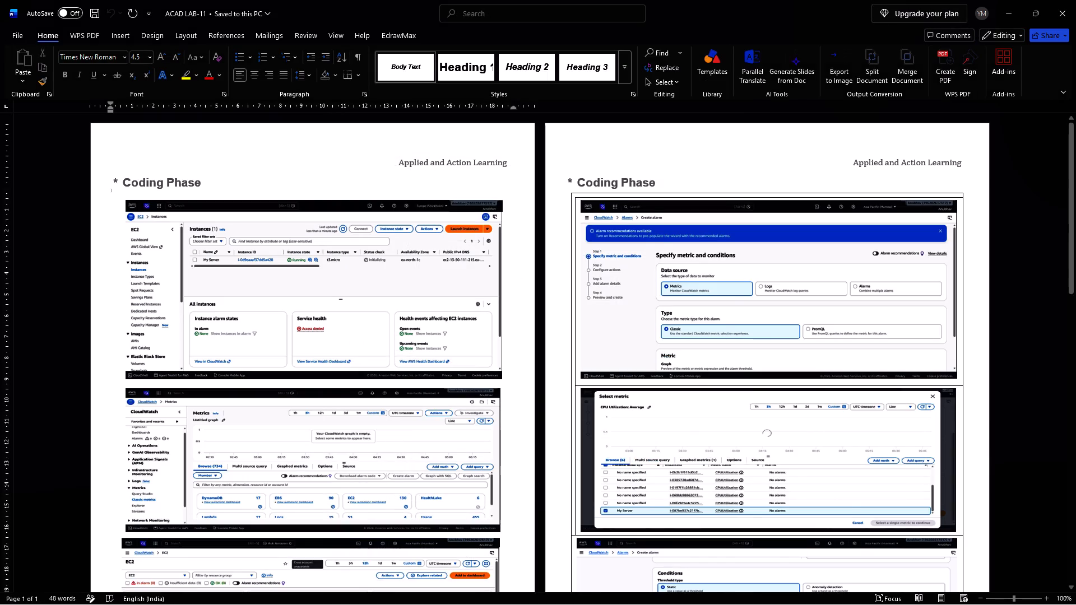
Insert the picture "All my name" from the Screenshots folder at the start of the first page.
{"action": "scroll", "coordinate": [411, 302], "scroll_direction": "up", "scroll_amount": 13, "text": "ctrl"}
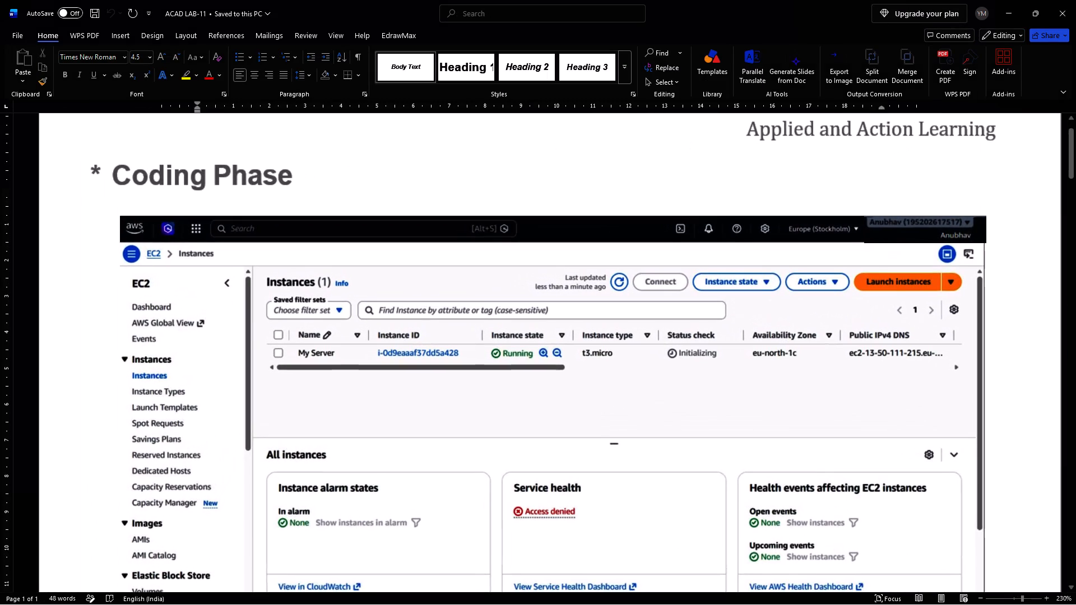
{"action": "left_click", "coordinate": [125, 39]}
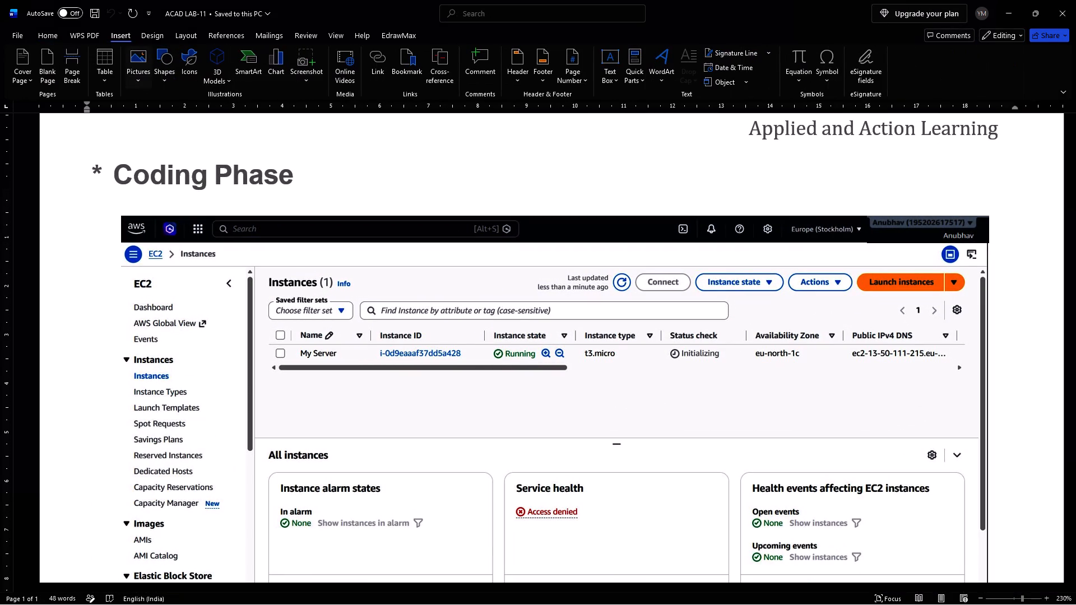
{"action": "left_click", "coordinate": [138, 58]}
{"action": "left_click", "coordinate": [150, 113]}
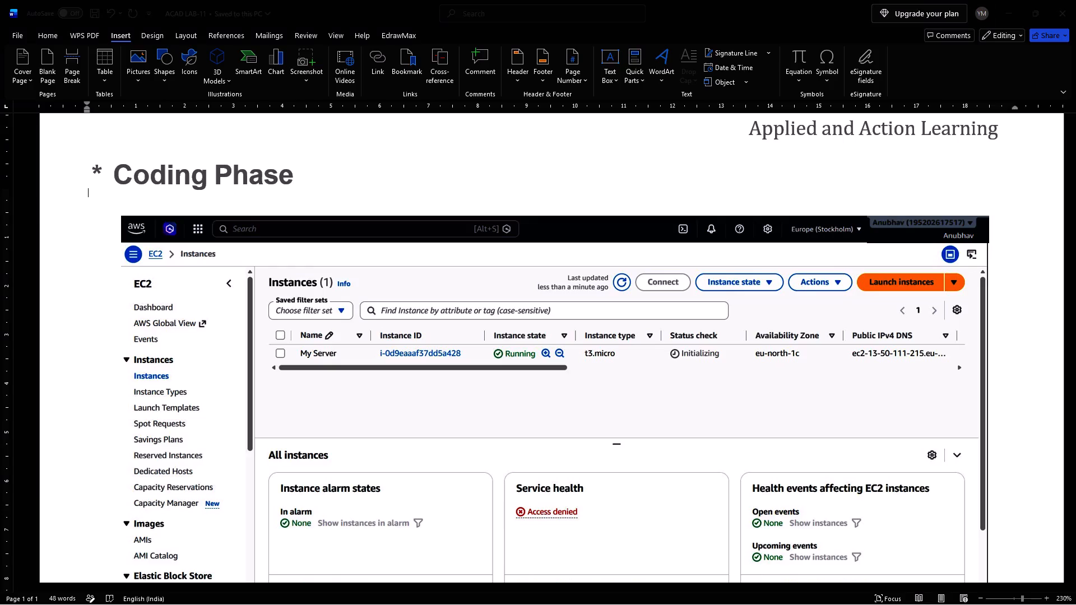
{"action": "scroll", "coordinate": [38, 129], "scroll_direction": "up", "scroll_amount": 1}
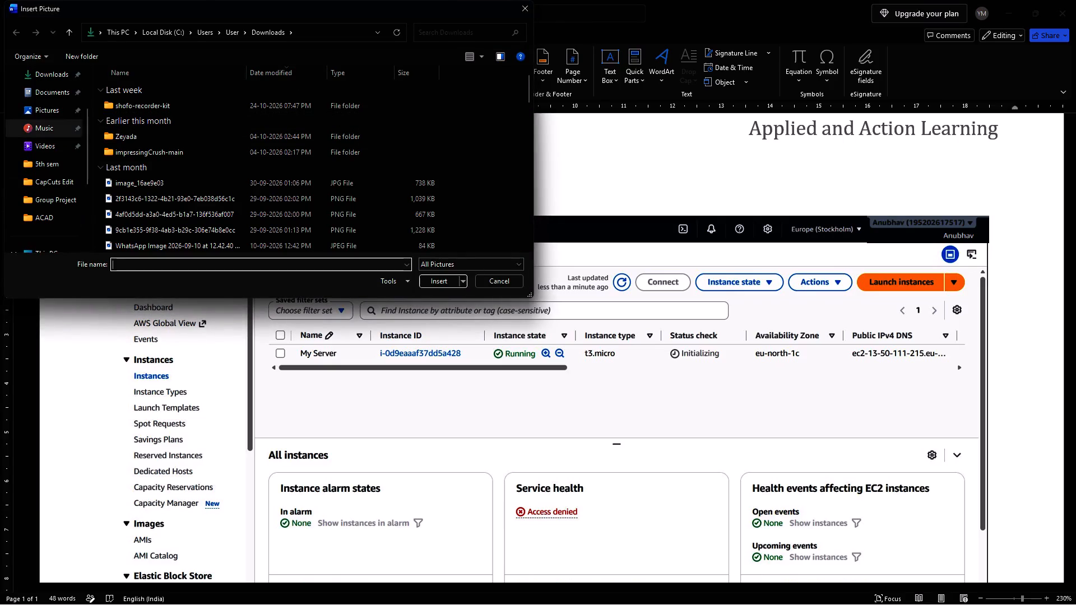
{"action": "left_click", "coordinate": [61, 110]}
{"action": "double_click", "coordinate": [367, 104]}
{"action": "left_click", "coordinate": [120, 98]}
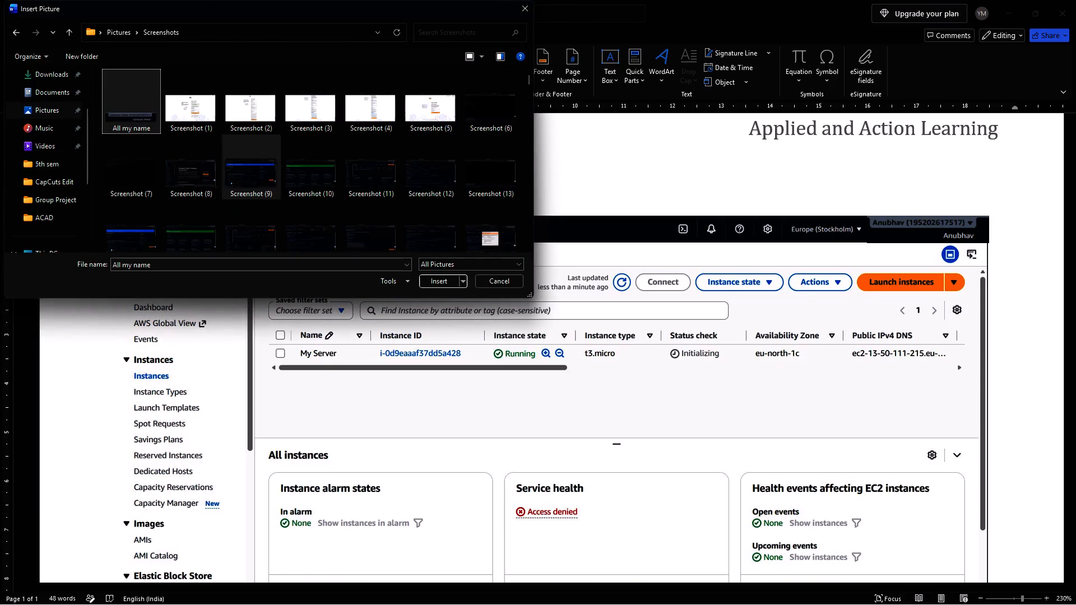
{"action": "left_click", "coordinate": [435, 283]}
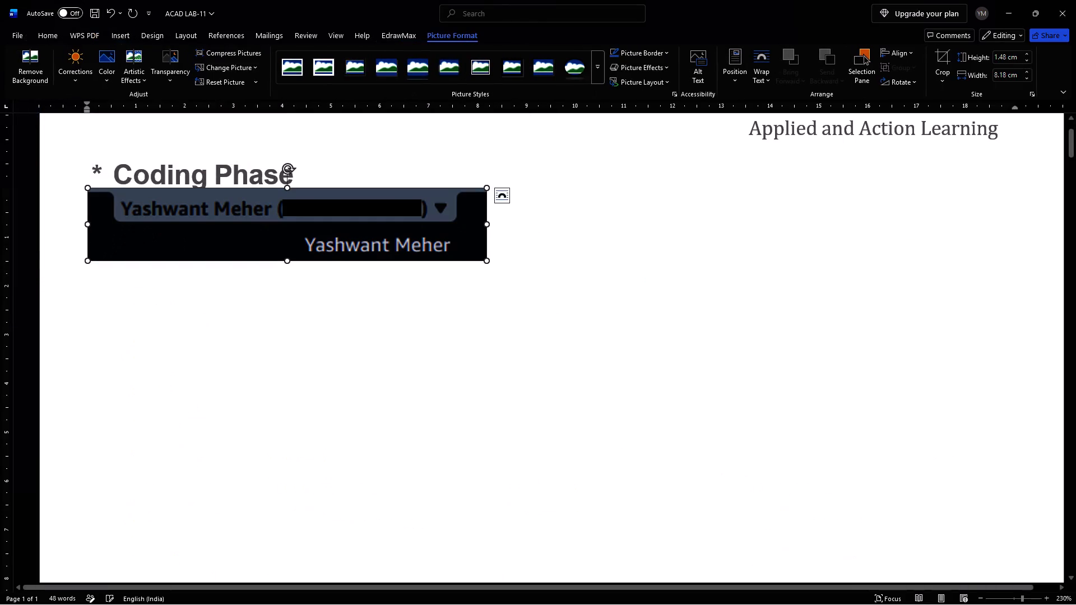
Set the picture in front of text and shrink it to about 0.44 × 2.41 cm over the EC2 Instances screenshot's account name.
{"action": "left_click", "coordinate": [503, 195]}
{"action": "left_click", "coordinate": [584, 292]}
{"action": "left_click_drag", "start_coordinate": [415, 234], "coordinate": [415, 241]}
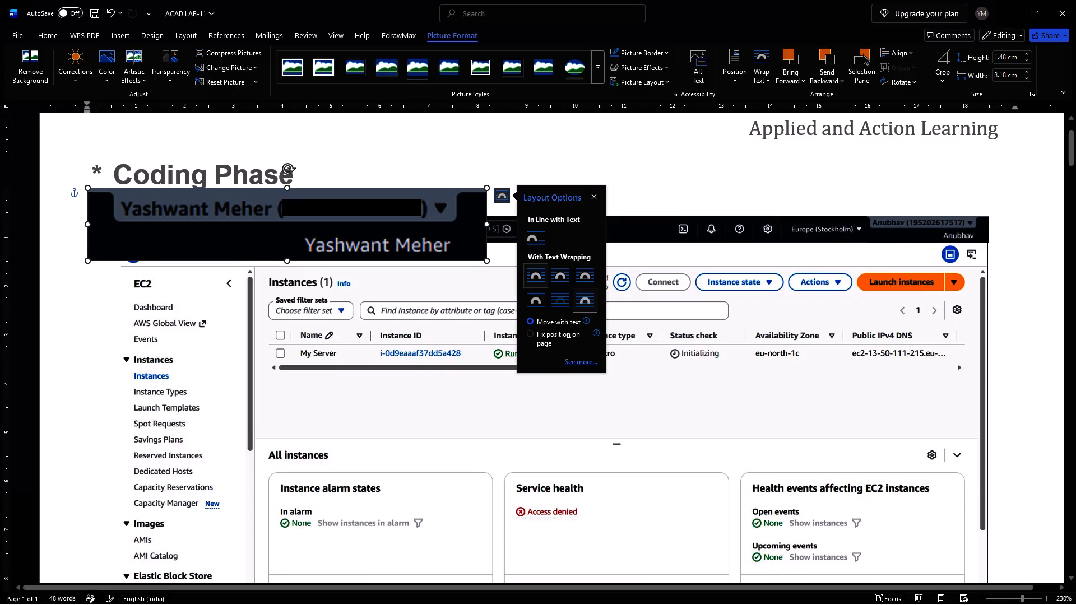
{"action": "left_click_drag", "start_coordinate": [415, 241], "coordinate": [913, 263]}
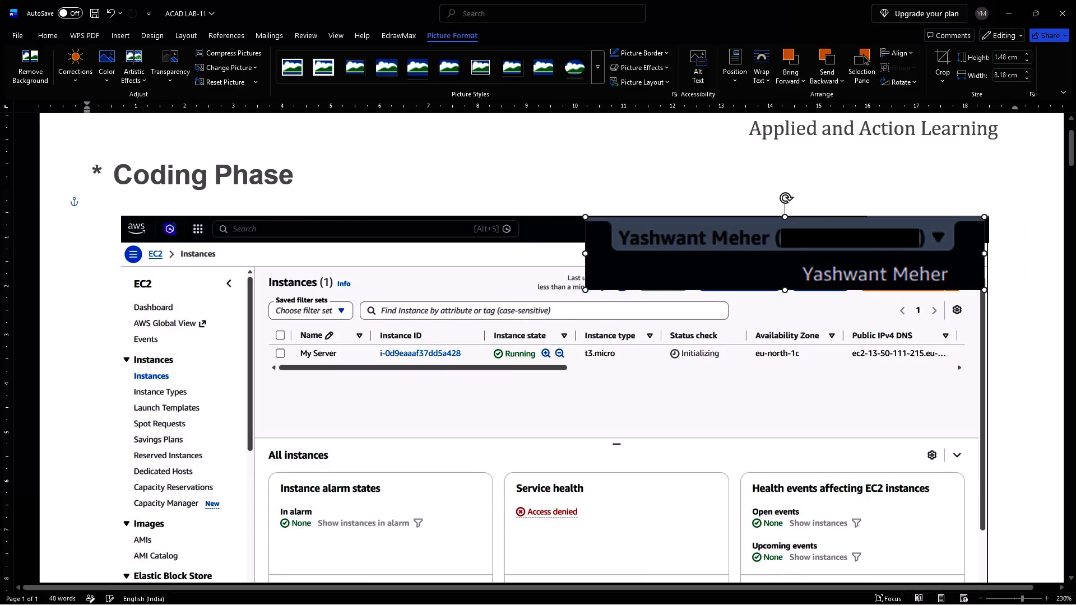
{"action": "left_click_drag", "start_coordinate": [913, 263], "coordinate": [914, 263]}
{"action": "left_click_drag", "start_coordinate": [585, 289], "coordinate": [872, 235]}
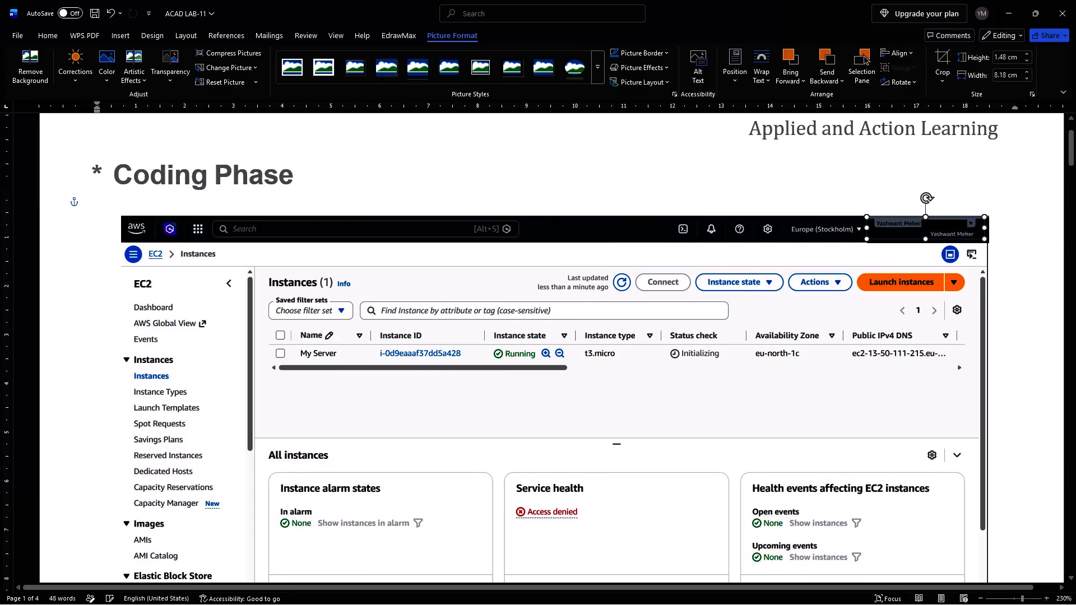
{"action": "left_click_drag", "start_coordinate": [872, 235], "coordinate": [865, 236]}
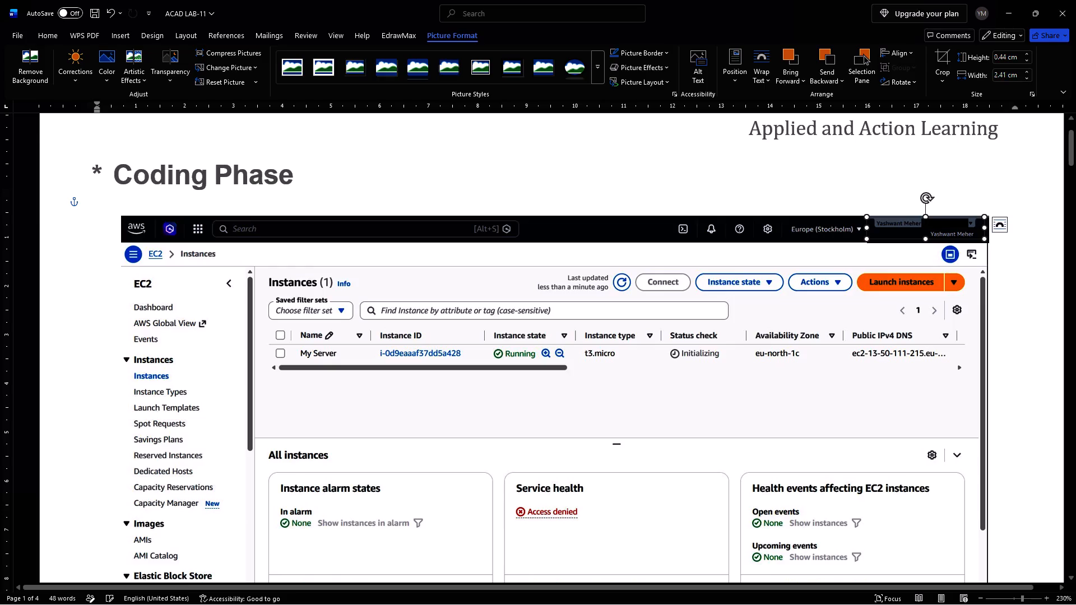
Nudge the first patch up and stretch its height to about 0.51 cm so it fully covers the account name.
{"action": "left_click", "coordinate": [852, 277]}
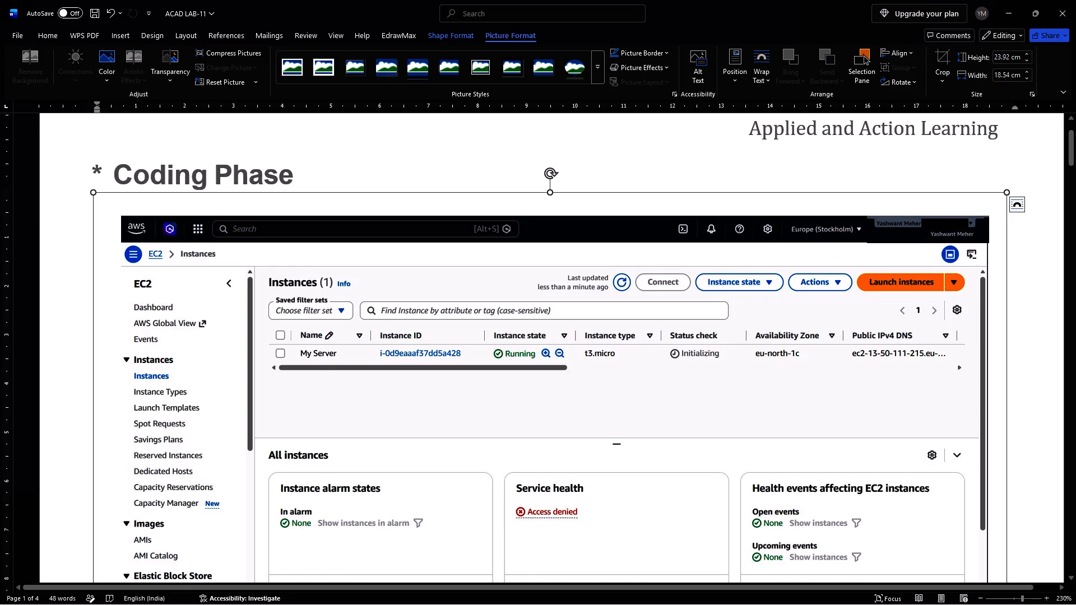
{"action": "left_click", "coordinate": [911, 227]}
{"action": "left_click", "coordinate": [901, 264]}
{"action": "left_click", "coordinate": [898, 224]}
{"action": "key", "text": "Up"}
{"action": "left_click", "coordinate": [897, 269]}
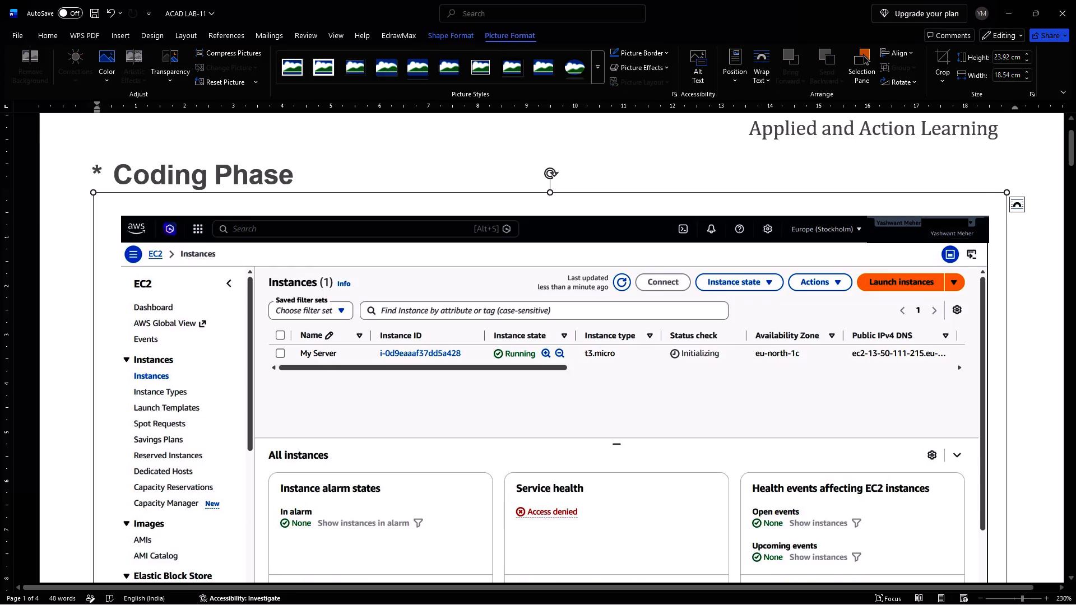
{"action": "left_click", "coordinate": [901, 225]}
{"action": "key", "text": "Up"}
{"action": "left_click", "coordinate": [907, 252]}
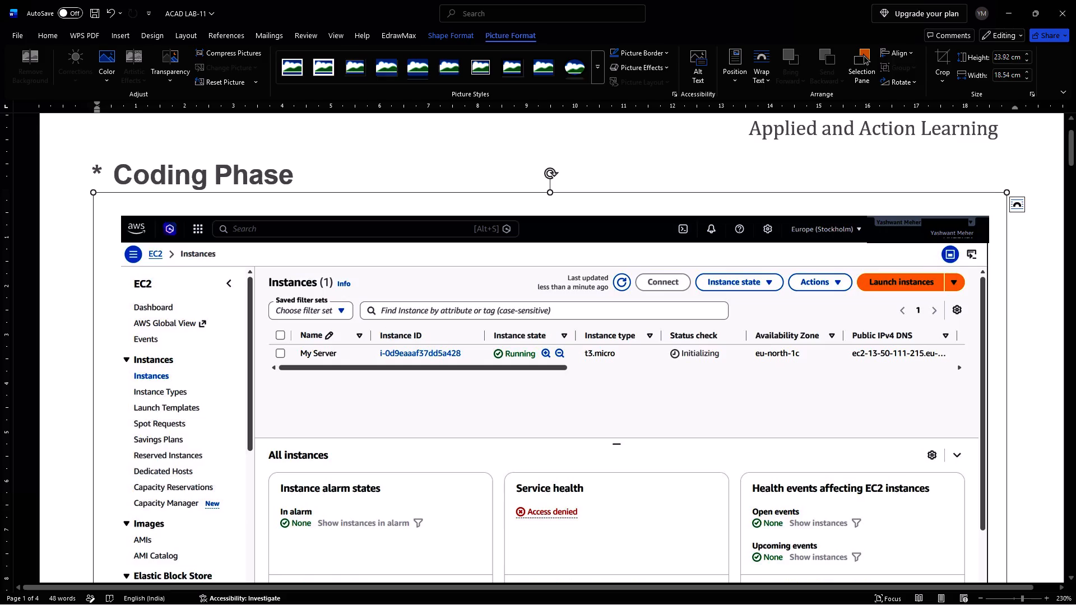
{"action": "left_click", "coordinate": [899, 223]}
{"action": "left_click", "coordinate": [926, 238]}
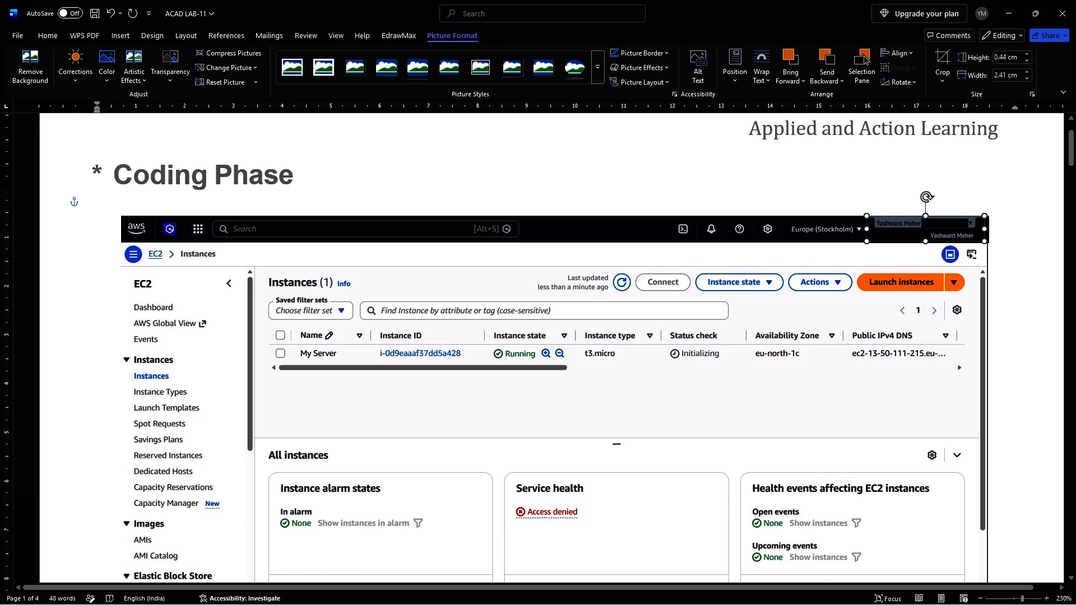
{"action": "left_click", "coordinate": [915, 263]}
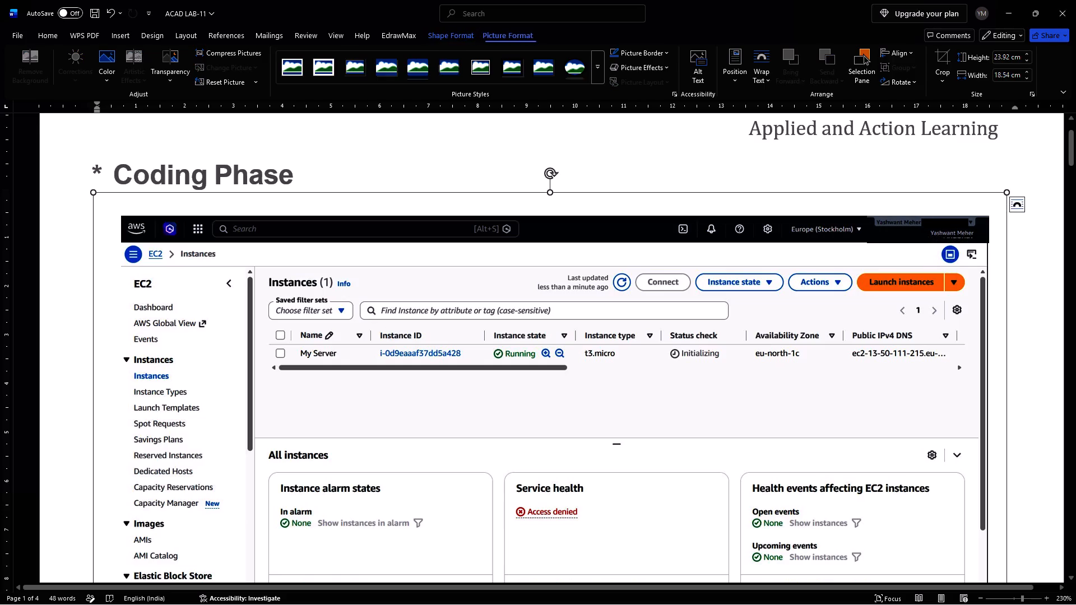
{"action": "left_click", "coordinate": [935, 228]}
{"action": "left_click", "coordinate": [925, 239]}
{"action": "left_click", "coordinate": [923, 263]}
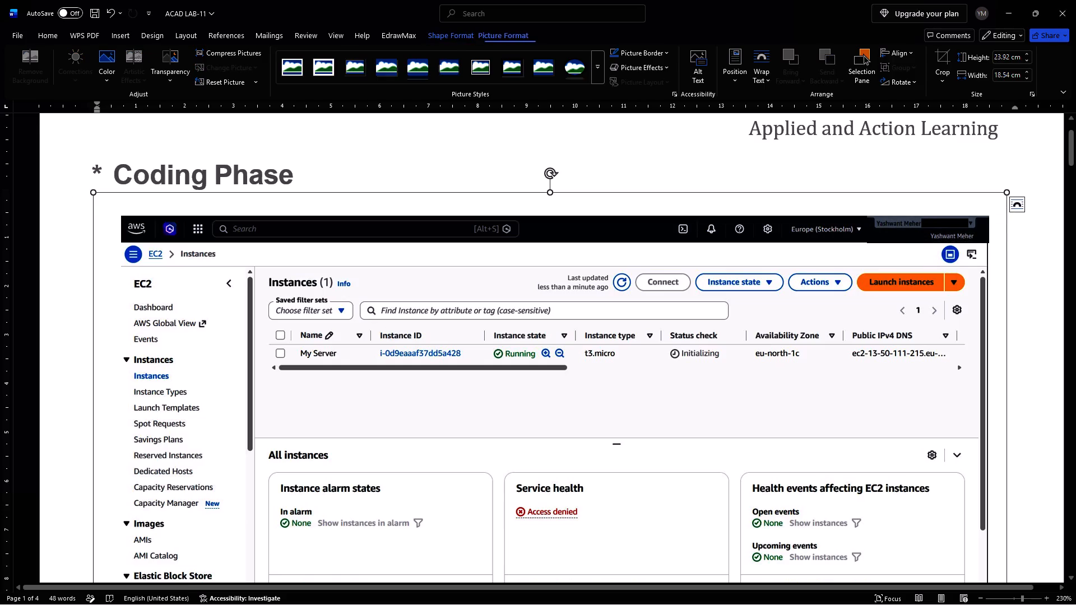
Copy the patch onto the account name in the CloudWatch Metrics screenshot and reduce its height to about 0.39 cm.
{"action": "left_click", "coordinate": [922, 235]}
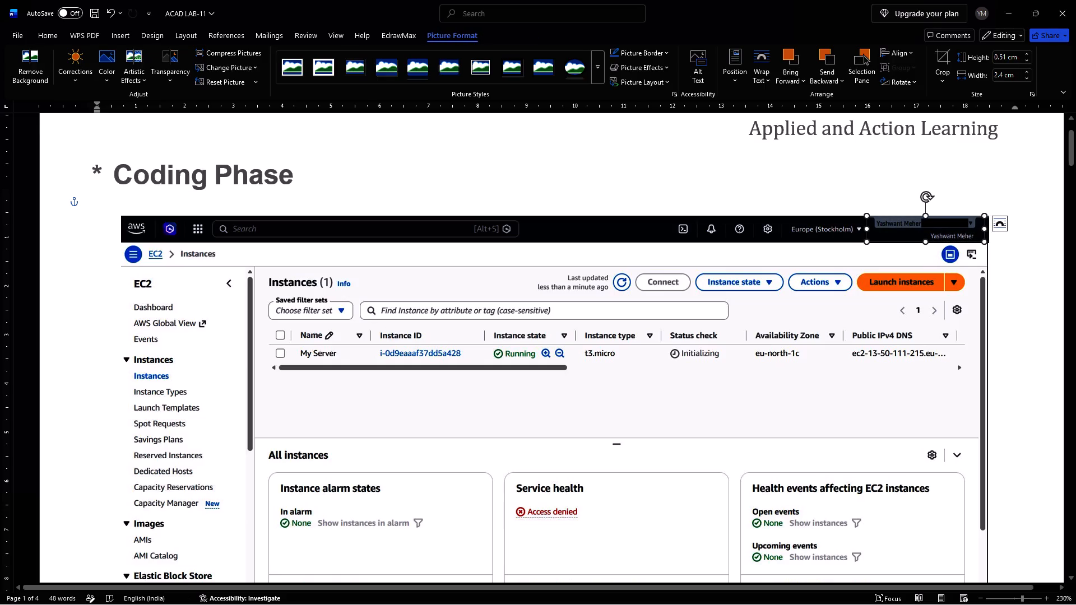
{"action": "key", "text": "ctrl+c"}
{"action": "key", "text": "ctrl+v"}
{"action": "scroll", "coordinate": [903, 254], "scroll_direction": "down", "scroll_amount": 4}
{"action": "scroll", "coordinate": [929, 178], "scroll_direction": "up", "scroll_amount": 3}
{"action": "left_click_drag", "start_coordinate": [931, 188], "coordinate": [794, 435]}
{"action": "scroll", "coordinate": [805, 367], "scroll_direction": "down", "scroll_amount": 2}
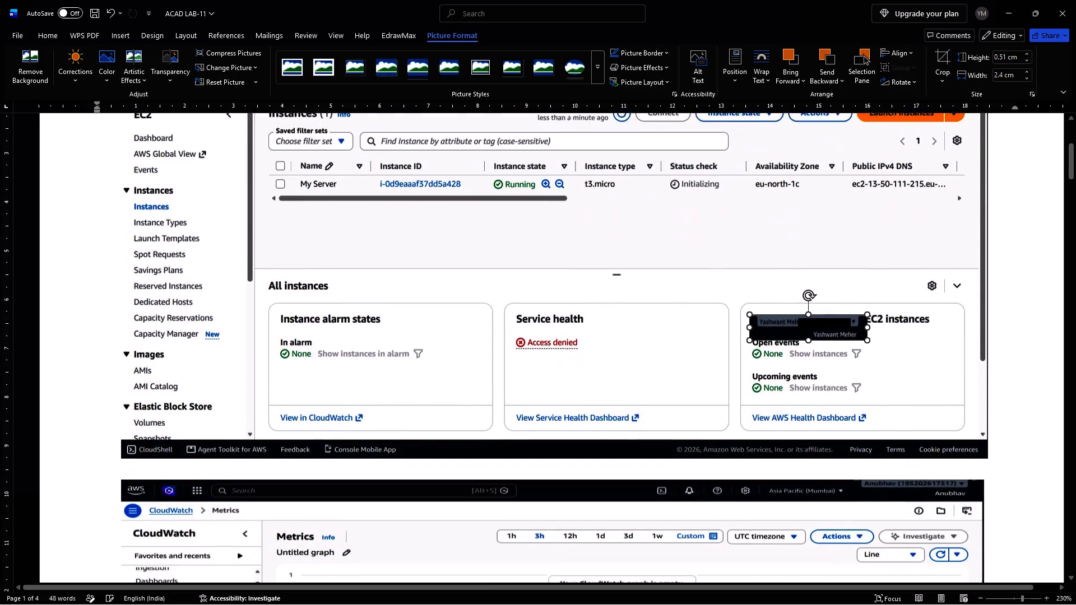
{"action": "left_click_drag", "start_coordinate": [789, 313], "coordinate": [889, 483]}
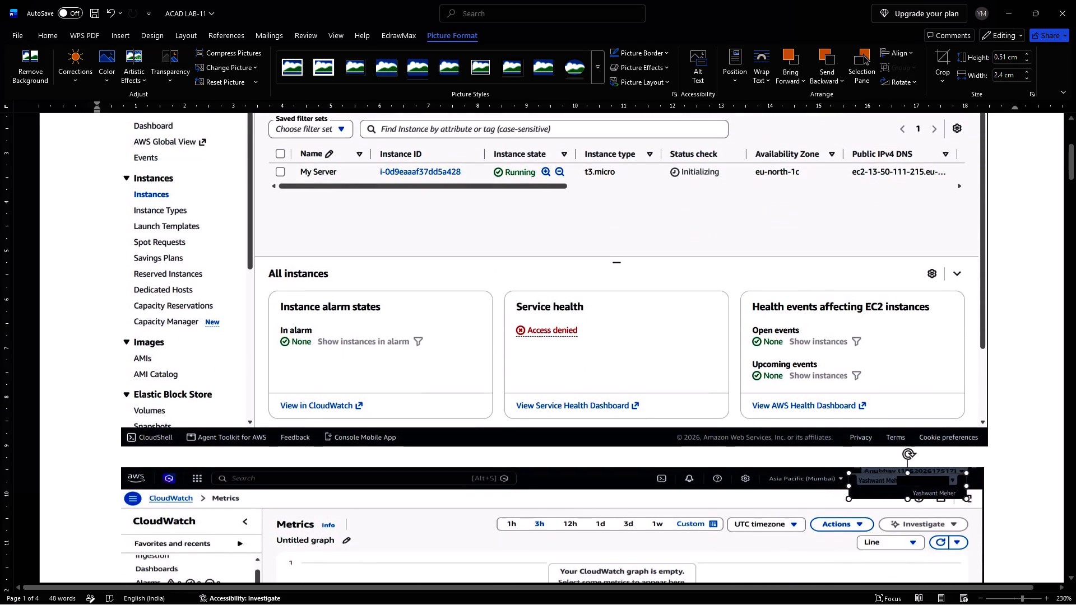
{"action": "left_click_drag", "start_coordinate": [889, 483], "coordinate": [893, 479]}
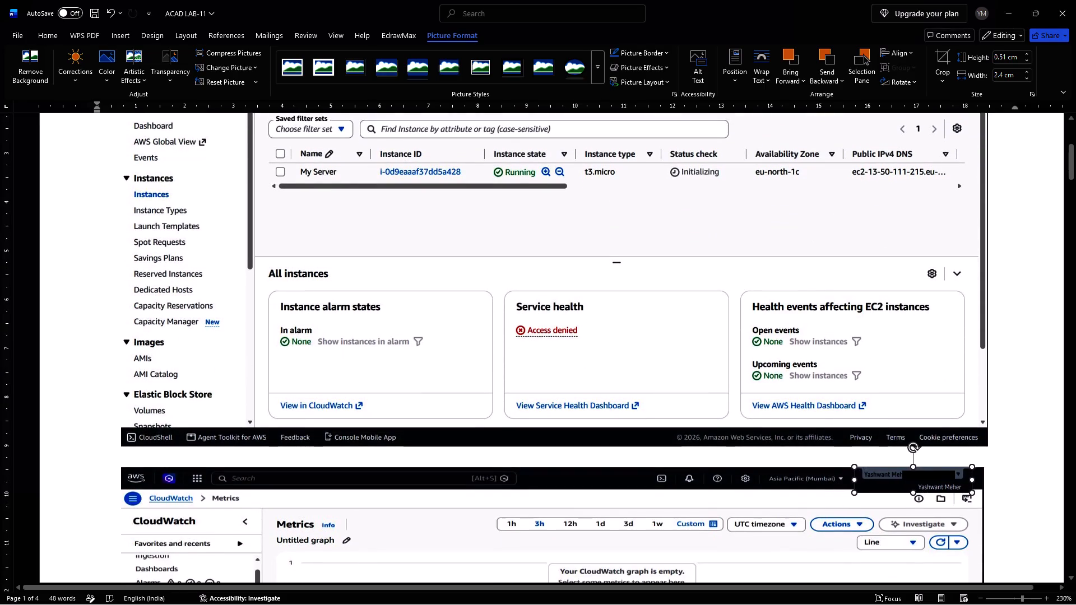
{"action": "left_click_drag", "start_coordinate": [893, 479], "coordinate": [897, 478]}
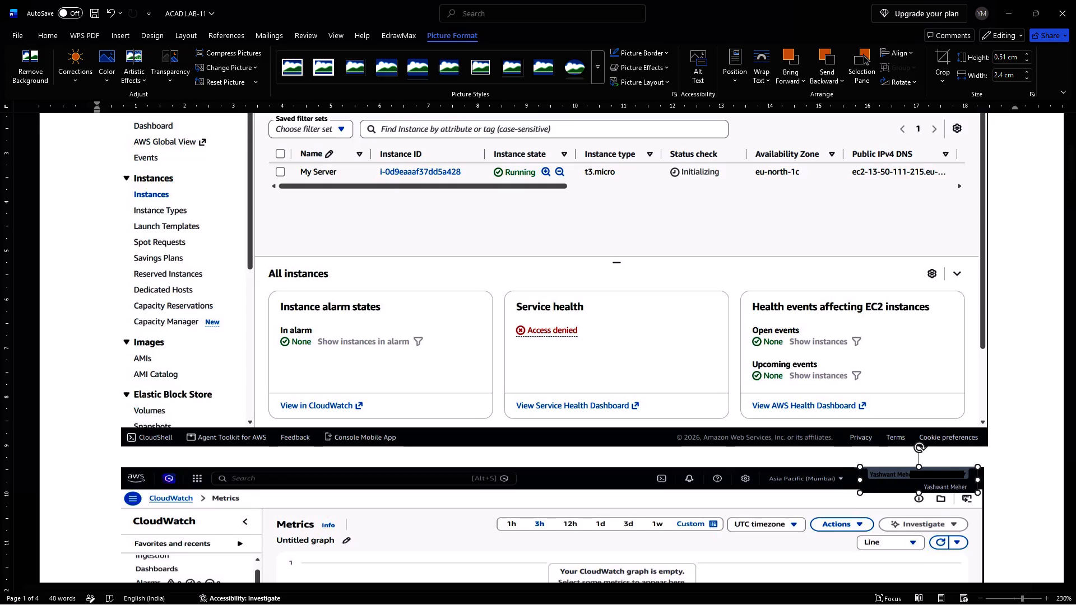
{"action": "left_click_drag", "start_coordinate": [897, 478], "coordinate": [895, 480]}
{"action": "left_click_drag", "start_coordinate": [916, 493], "coordinate": [912, 485]}
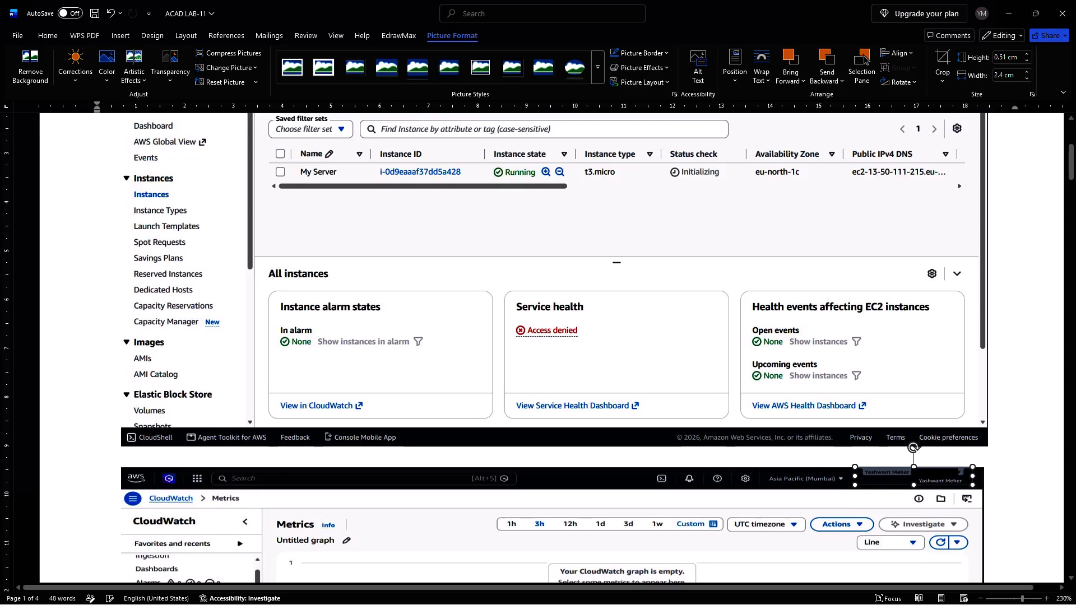
{"action": "left_click_drag", "start_coordinate": [912, 485], "coordinate": [913, 487]}
{"action": "left_click", "coordinate": [896, 529]}
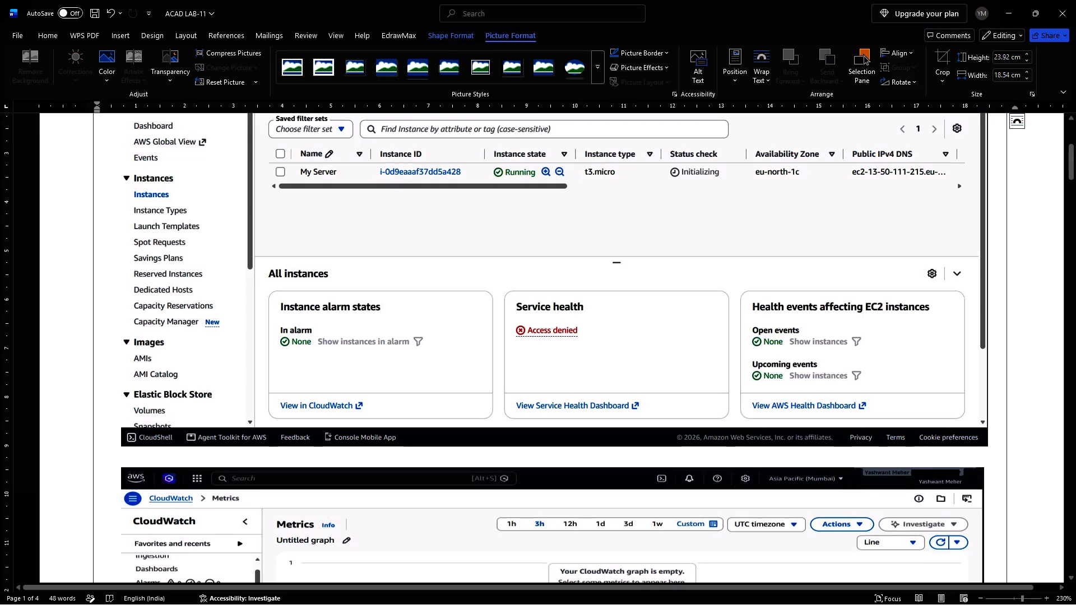
Copy the Metrics patch onto the account name in the CloudWatch EC2 dashboard screenshot and enlarge it to about 0.45 × 2.76 cm.
{"action": "left_click", "coordinate": [896, 481]}
{"action": "key", "text": "ctrl+c"}
{"action": "key", "text": "ctrl+v"}
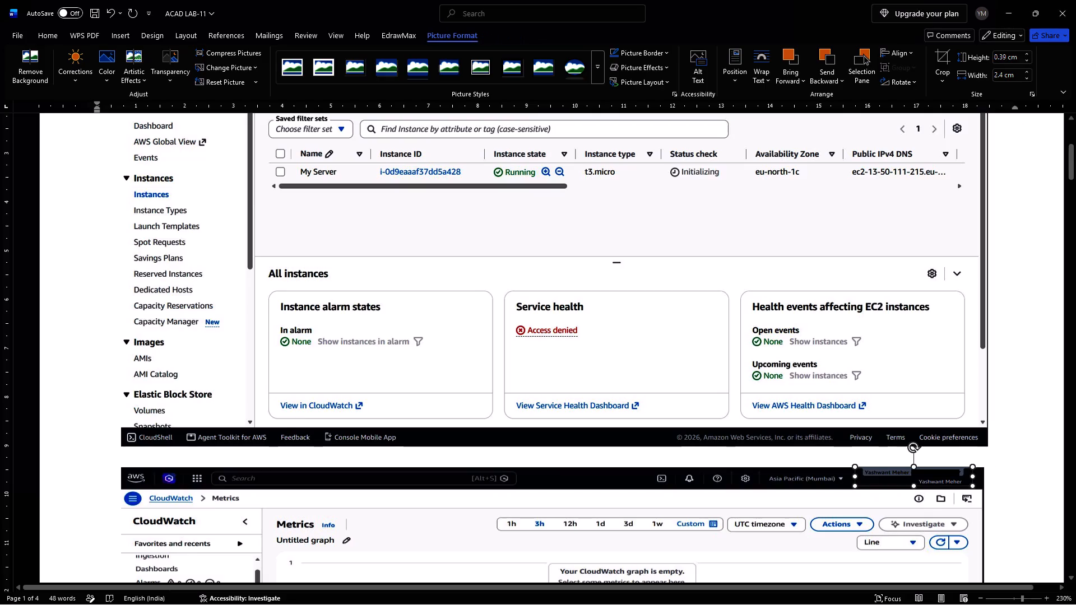
{"action": "scroll", "coordinate": [752, 415], "scroll_direction": "down", "scroll_amount": 3}
{"action": "left_click_drag", "start_coordinate": [898, 315], "coordinate": [671, 485]}
{"action": "scroll", "coordinate": [694, 443], "scroll_direction": "down", "scroll_amount": 3}
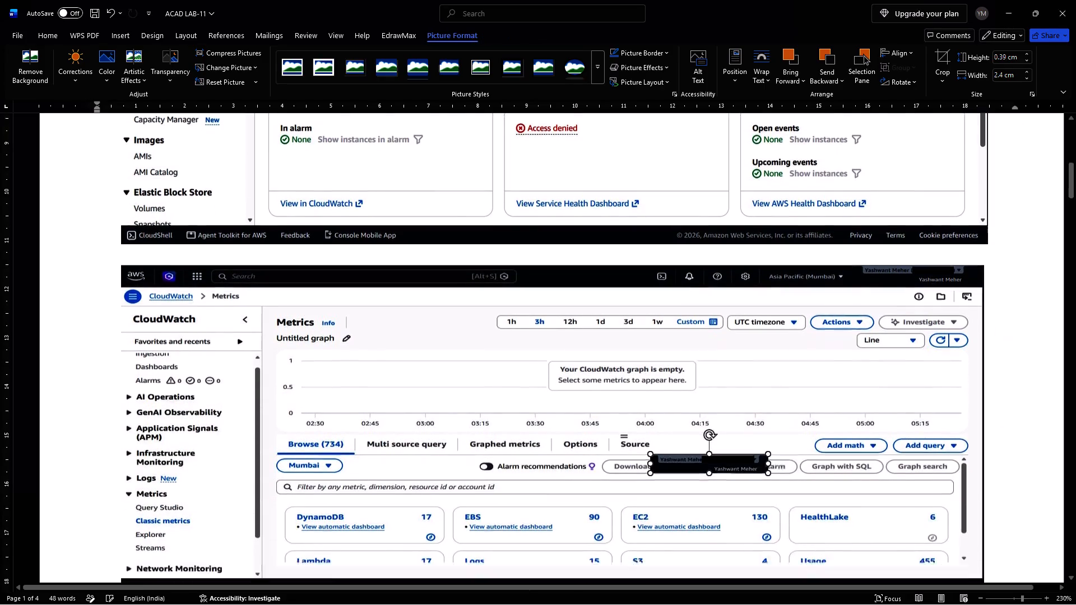
{"action": "scroll", "coordinate": [694, 440], "scroll_direction": "down", "scroll_amount": 1}
{"action": "left_click_drag", "start_coordinate": [705, 240], "coordinate": [899, 404]}
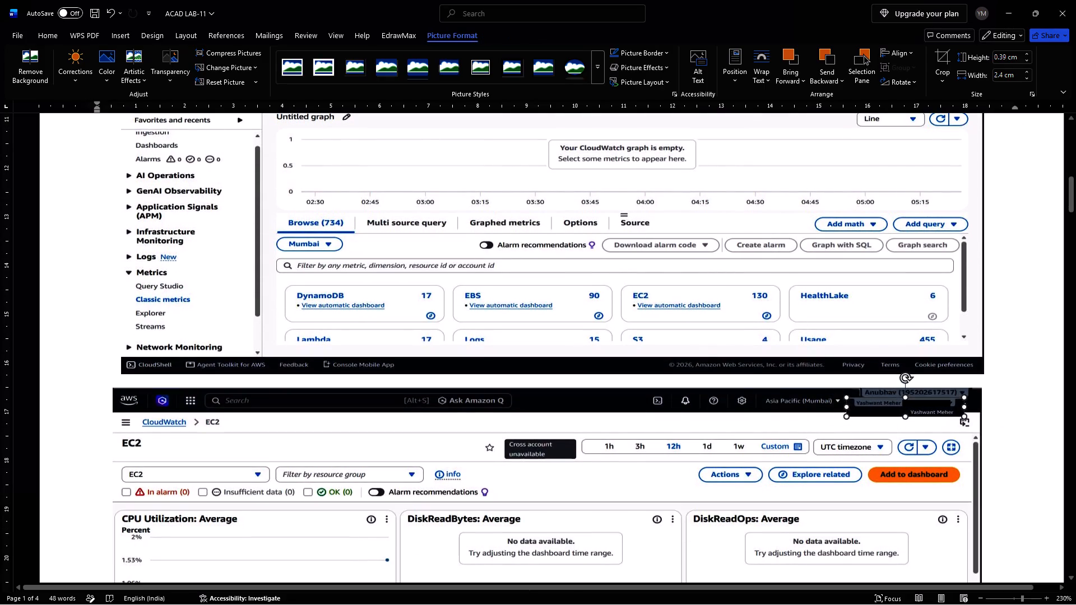
{"action": "left_click_drag", "start_coordinate": [899, 404], "coordinate": [910, 394]}
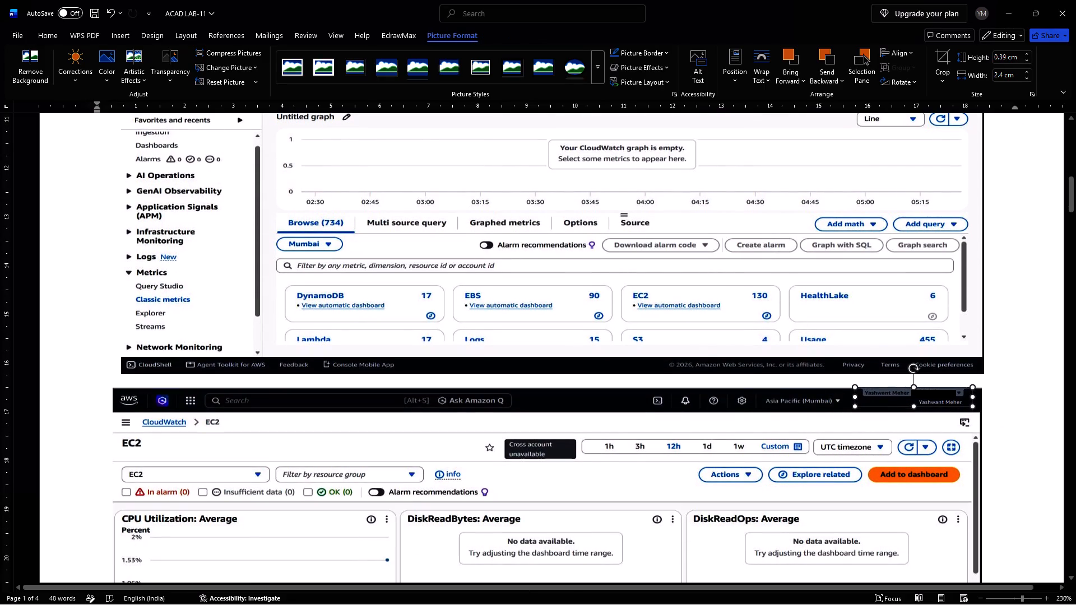
{"action": "left_click", "coordinate": [914, 408]}
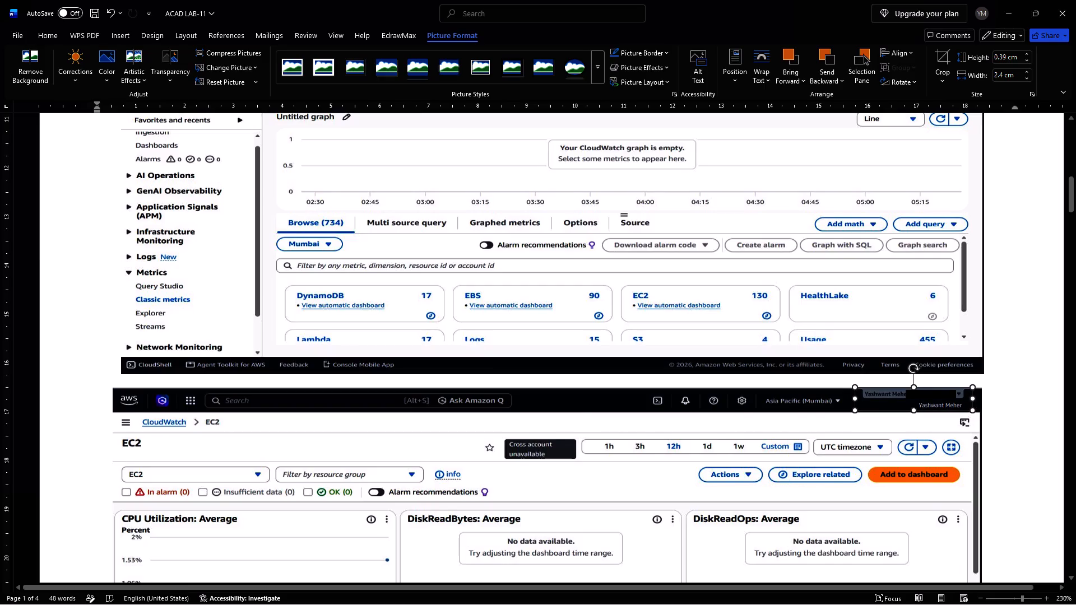
{"action": "left_click_drag", "start_coordinate": [970, 399], "coordinate": [978, 399]}
{"action": "left_click_drag", "start_coordinate": [855, 400], "coordinate": [847, 400]}
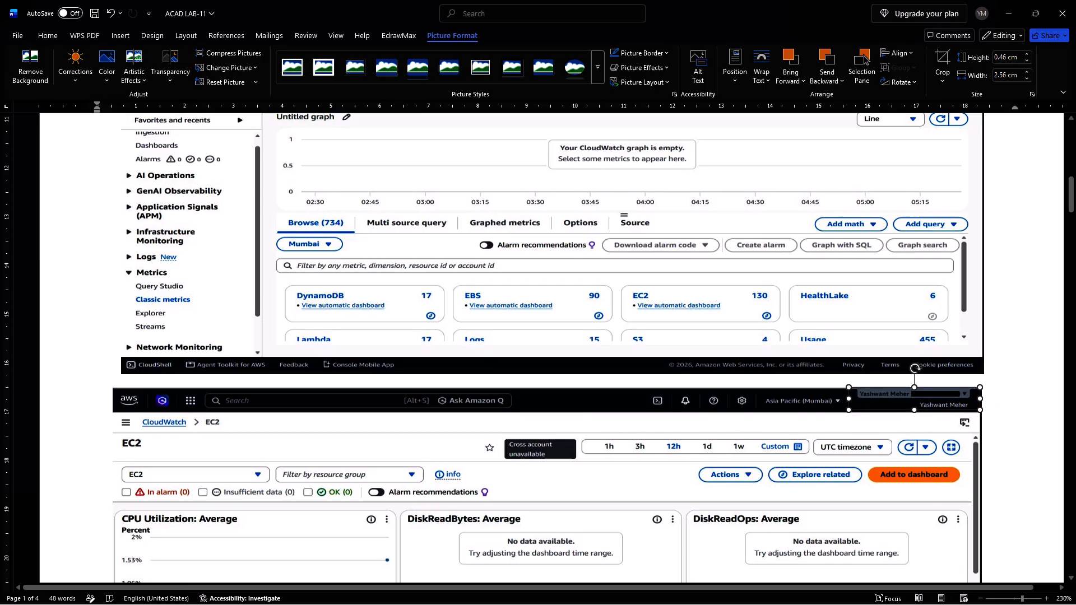
{"action": "left_click_drag", "start_coordinate": [847, 400], "coordinate": [846, 400]}
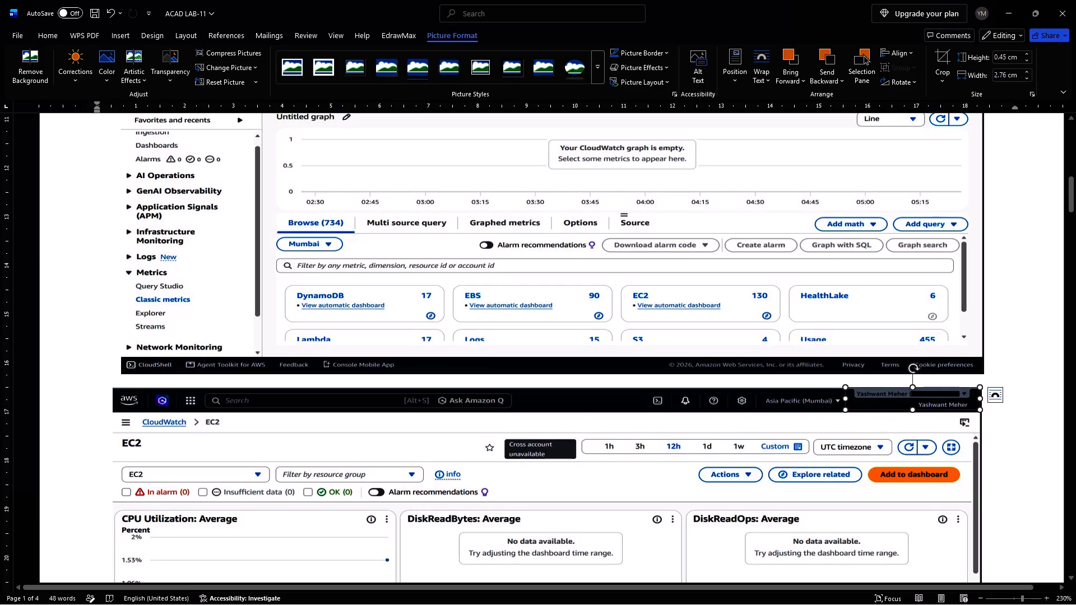
{"action": "left_click", "coordinate": [709, 453]}
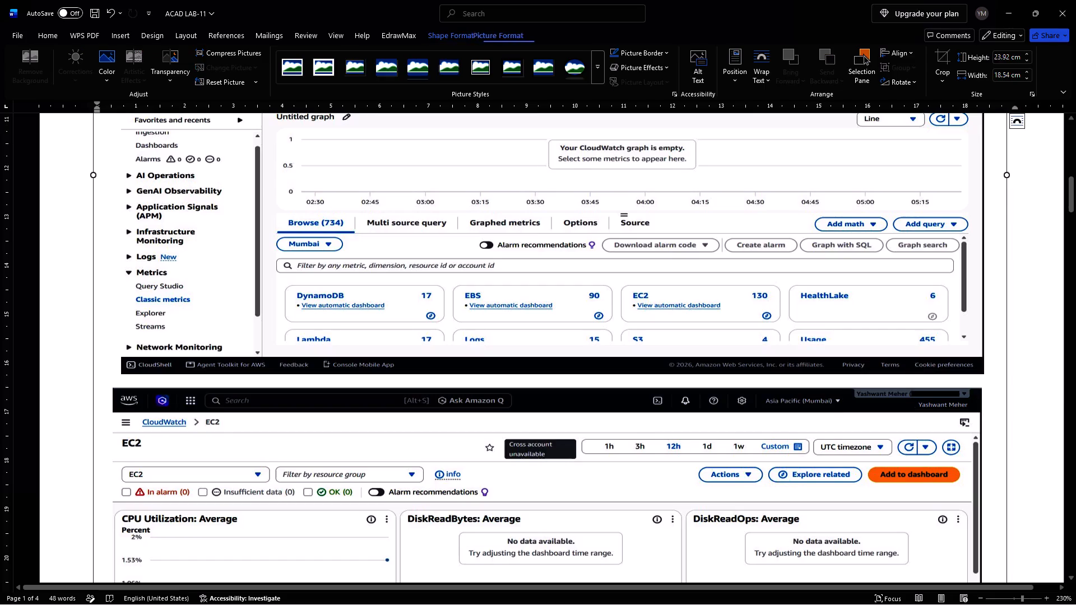
Copy the EC2 dashboard patch onto the account name in the Create alarm screenshot at the start of the Coding Phase page.
{"action": "left_click", "coordinate": [893, 401]}
{"action": "key", "text": "ctrl+c"}
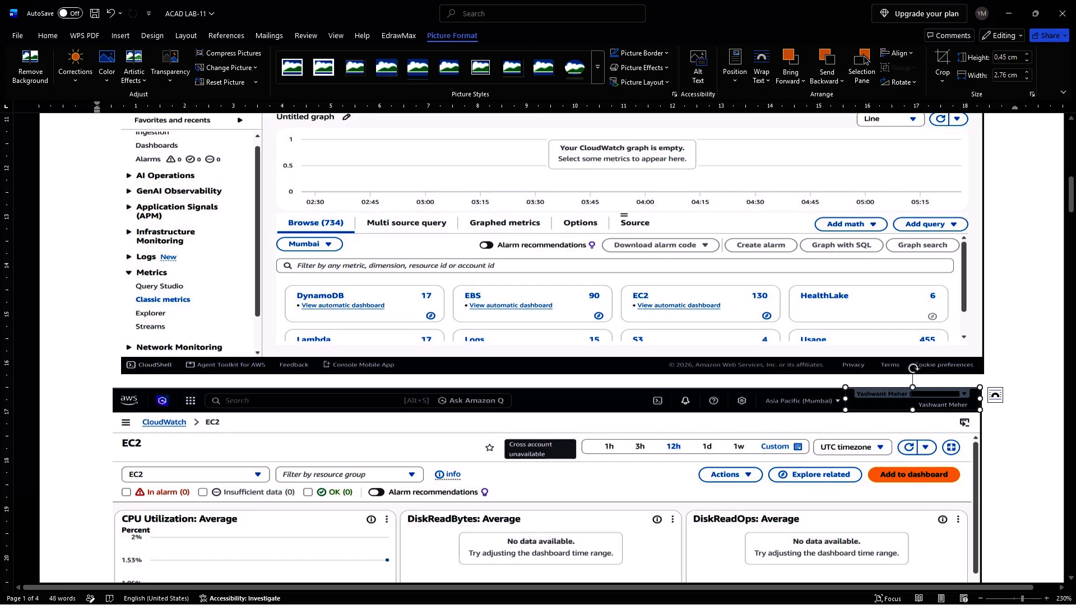
{"action": "key", "text": "ctrl+v"}
{"action": "scroll", "coordinate": [794, 399], "scroll_direction": "down", "scroll_amount": 2}
{"action": "left_click_drag", "start_coordinate": [908, 298], "coordinate": [722, 505]}
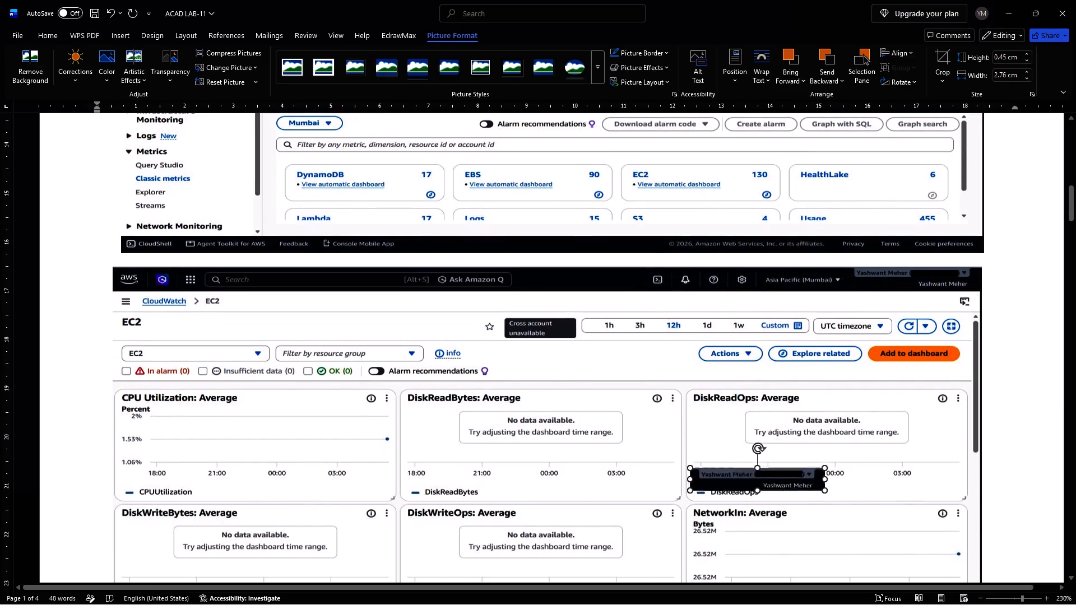
{"action": "left_click_drag", "start_coordinate": [722, 505], "coordinate": [716, 526]}
{"action": "scroll", "coordinate": [743, 476], "scroll_direction": "down", "scroll_amount": 4}
{"action": "left_click_drag", "start_coordinate": [712, 289], "coordinate": [734, 534]}
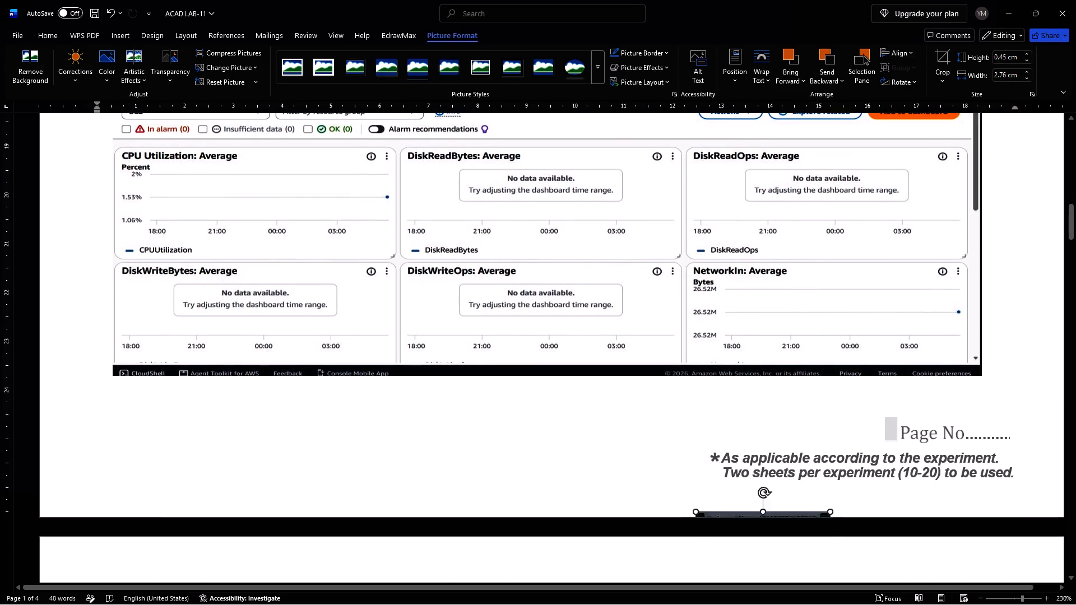
{"action": "left_click_drag", "start_coordinate": [734, 534], "coordinate": [735, 561]}
{"action": "scroll", "coordinate": [725, 506], "scroll_direction": "down", "scroll_amount": 6}
{"action": "left_click_drag", "start_coordinate": [749, 188], "coordinate": [871, 397]}
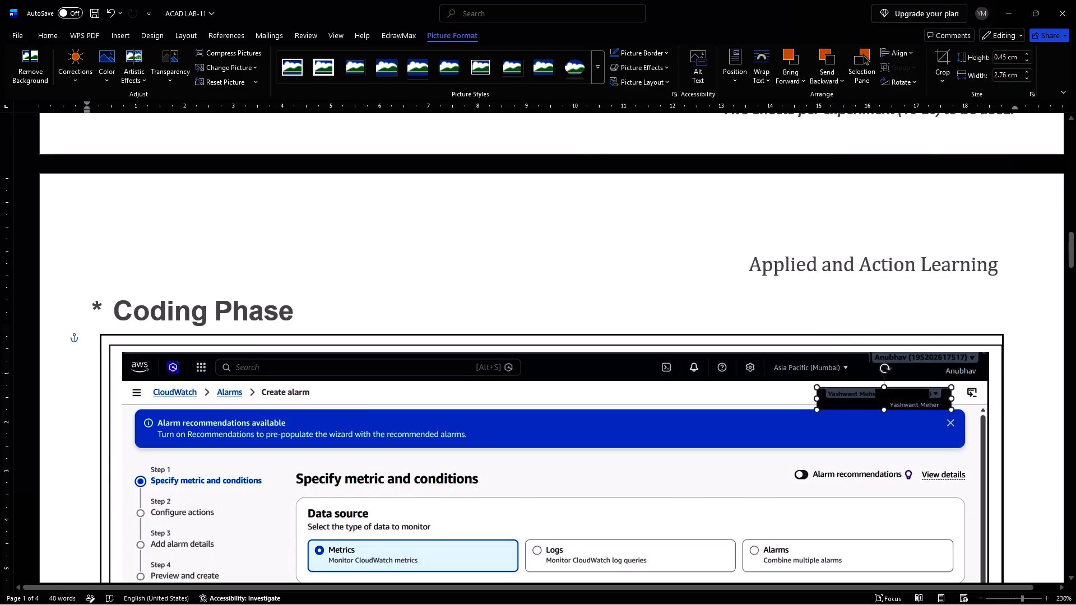
{"action": "left_click_drag", "start_coordinate": [871, 397], "coordinate": [905, 362]}
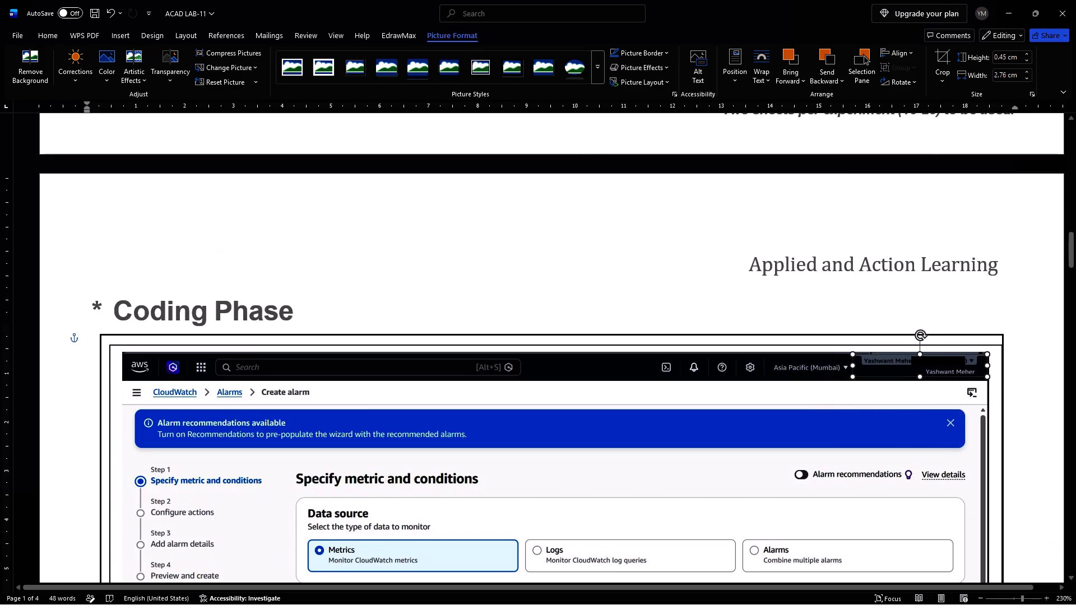
{"action": "left_click_drag", "start_coordinate": [905, 362], "coordinate": [905, 362]}
Stretch the Create alarm patch to about 0.52 × 2.75 cm and nudge it down so it fully covers the account name.
{"action": "left_click", "coordinate": [921, 375]}
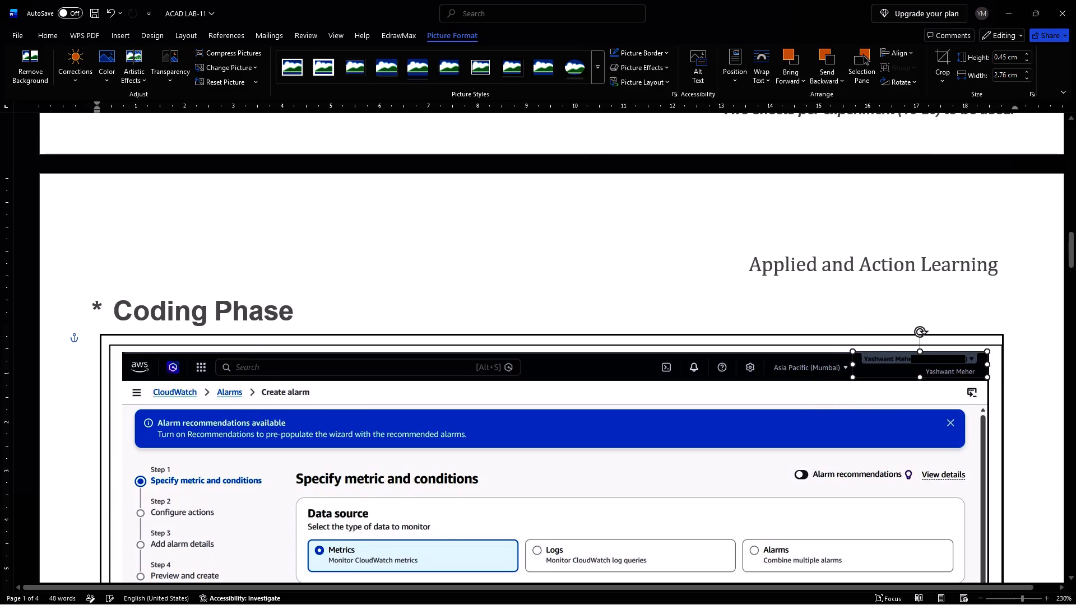
{"action": "left_click", "coordinate": [927, 403]}
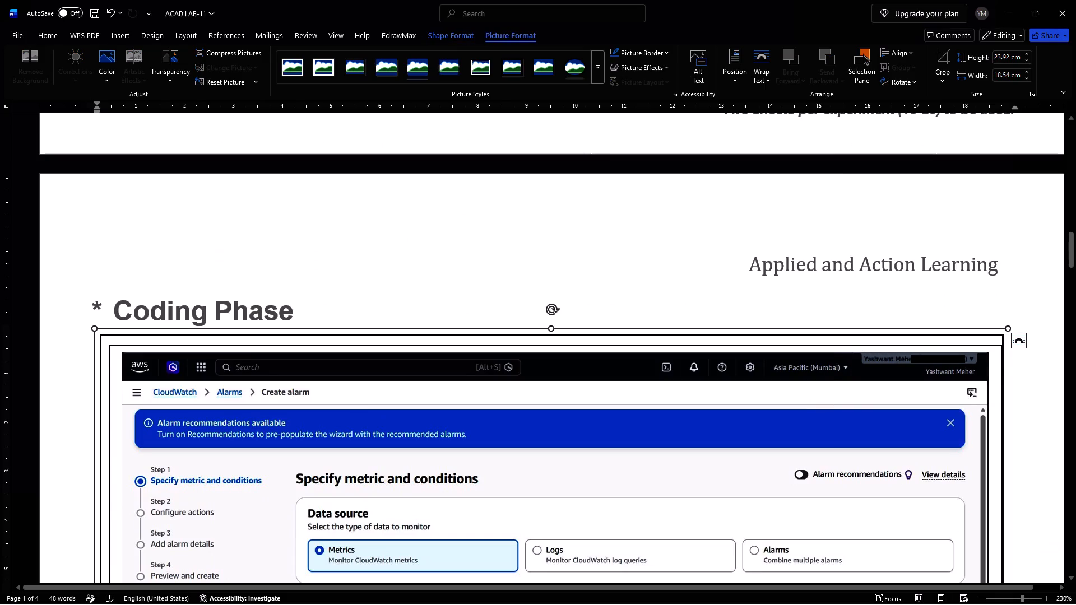
{"action": "left_click", "coordinate": [904, 375]}
{"action": "key", "text": "Down"}
{"action": "left_click", "coordinate": [908, 395]}
{"action": "left_click", "coordinate": [908, 366]}
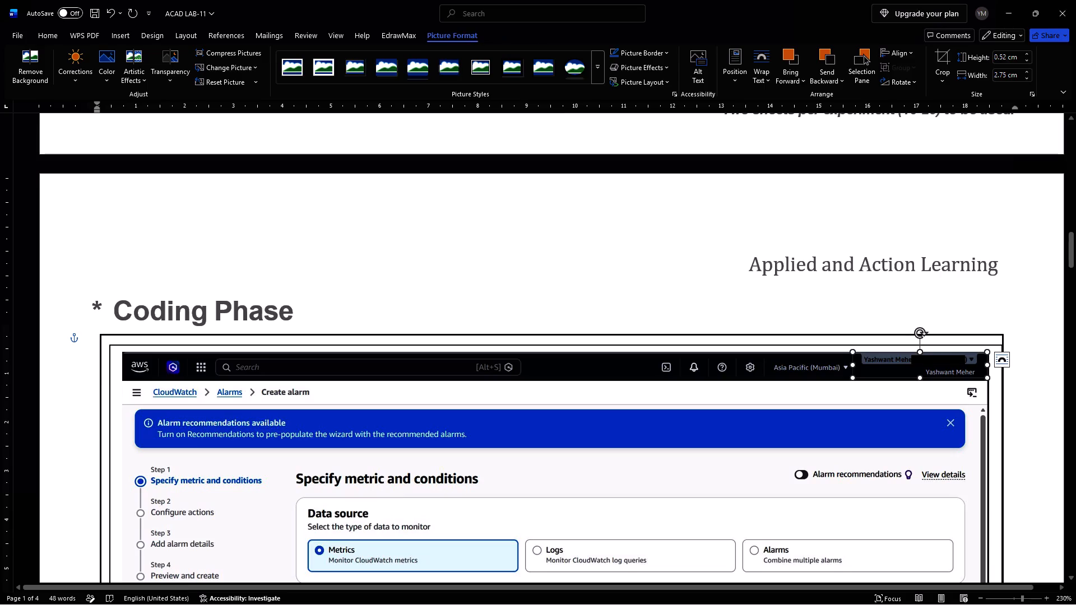
Copy the Create alarm patch to the Select metric screenshot, placing it over the empty CPU Utilization graph.
{"action": "key", "text": "ctrl+c"}
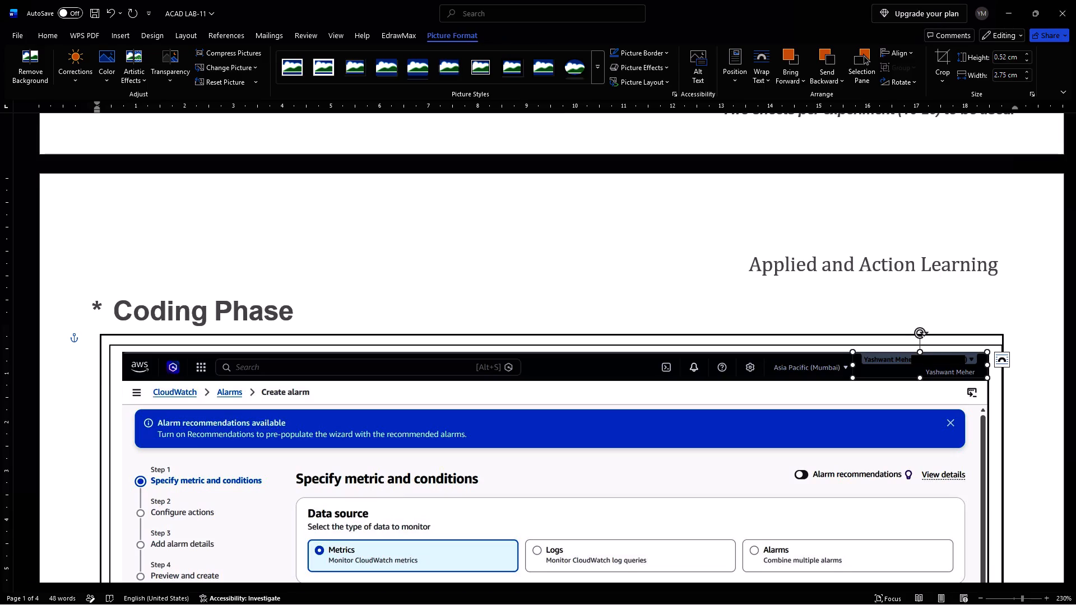
{"action": "key", "text": "ctrl+v"}
{"action": "scroll", "coordinate": [864, 373], "scroll_direction": "down", "scroll_amount": 1}
{"action": "left_click_drag", "start_coordinate": [901, 322], "coordinate": [789, 566]}
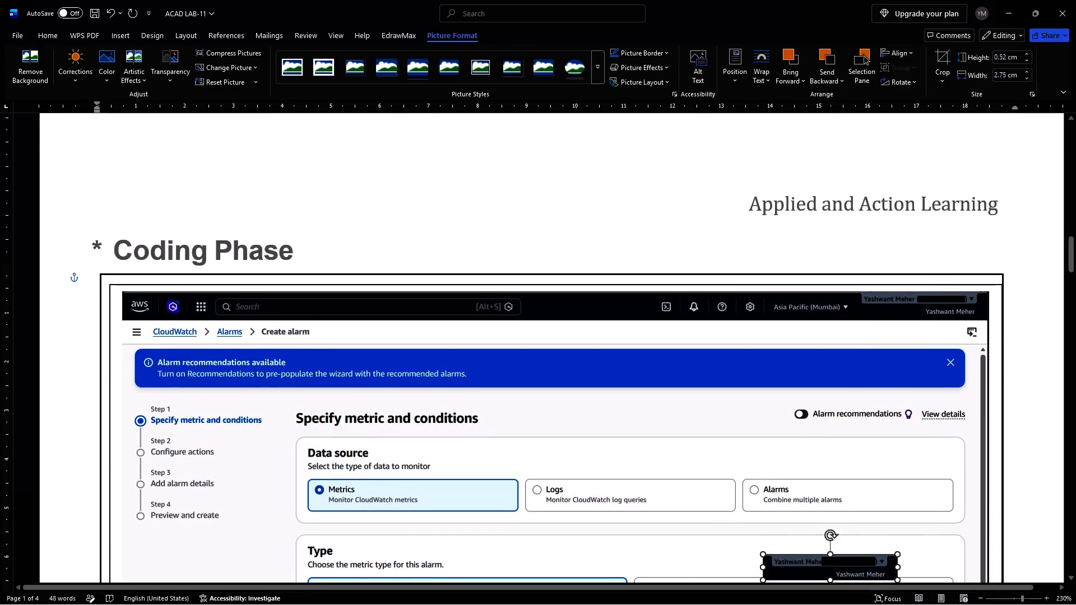
{"action": "left_click_drag", "start_coordinate": [789, 566], "coordinate": [788, 566]}
{"action": "scroll", "coordinate": [757, 436], "scroll_direction": "down", "scroll_amount": 6}
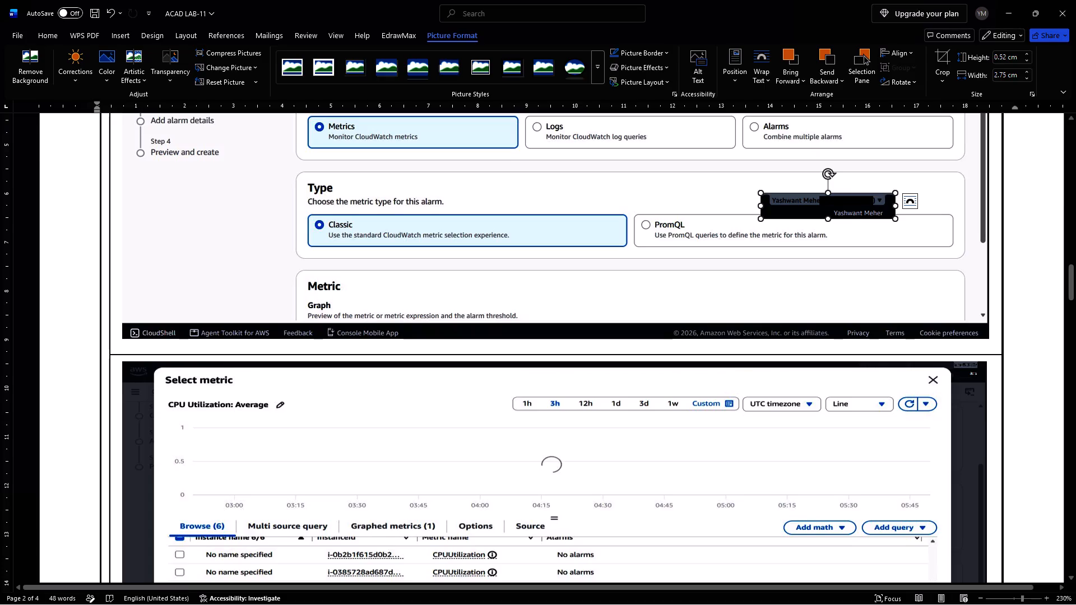
{"action": "left_click_drag", "start_coordinate": [816, 206], "coordinate": [881, 395]}
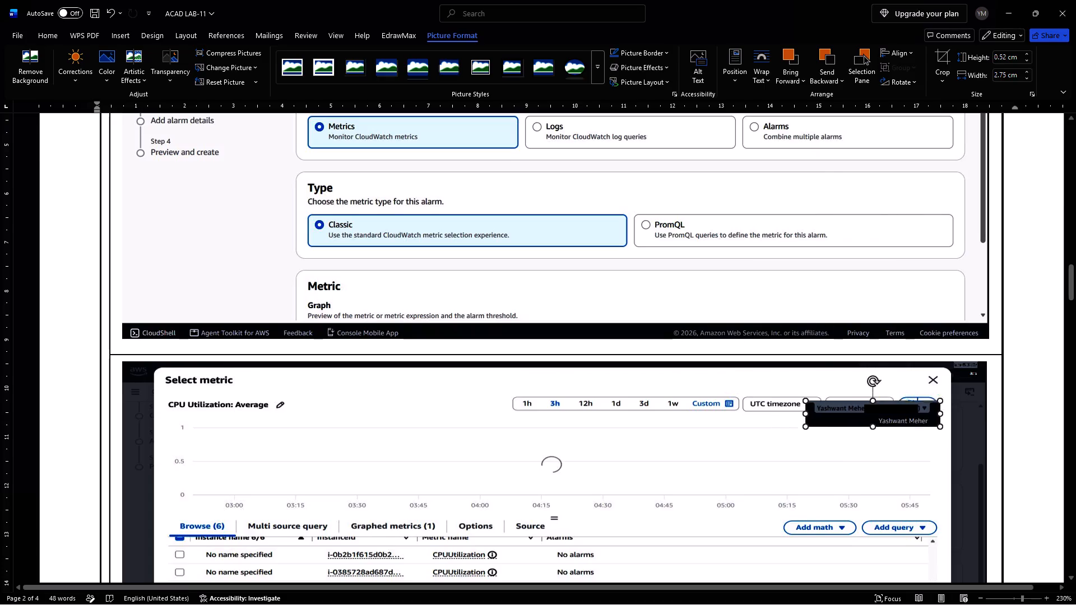
{"action": "left_click_drag", "start_coordinate": [881, 395], "coordinate": [712, 447]}
{"action": "scroll", "coordinate": [815, 360], "scroll_direction": "down", "scroll_amount": 3}
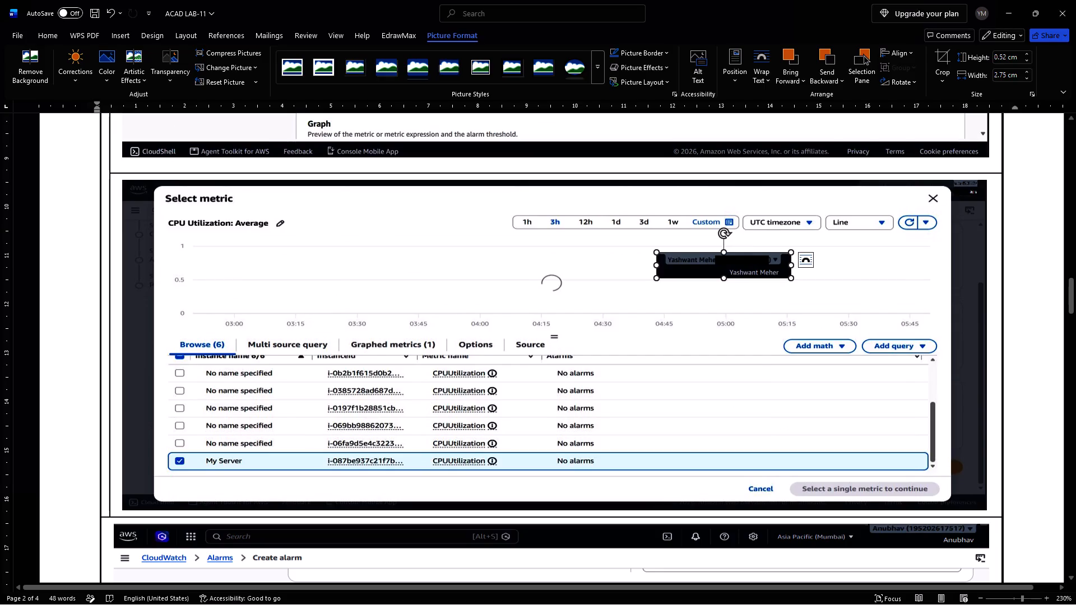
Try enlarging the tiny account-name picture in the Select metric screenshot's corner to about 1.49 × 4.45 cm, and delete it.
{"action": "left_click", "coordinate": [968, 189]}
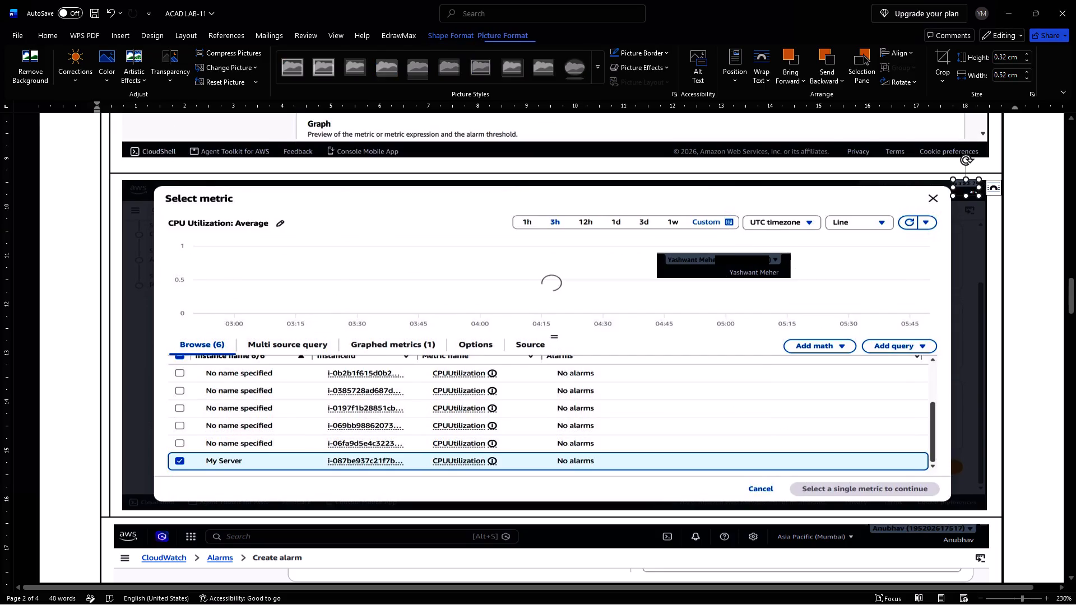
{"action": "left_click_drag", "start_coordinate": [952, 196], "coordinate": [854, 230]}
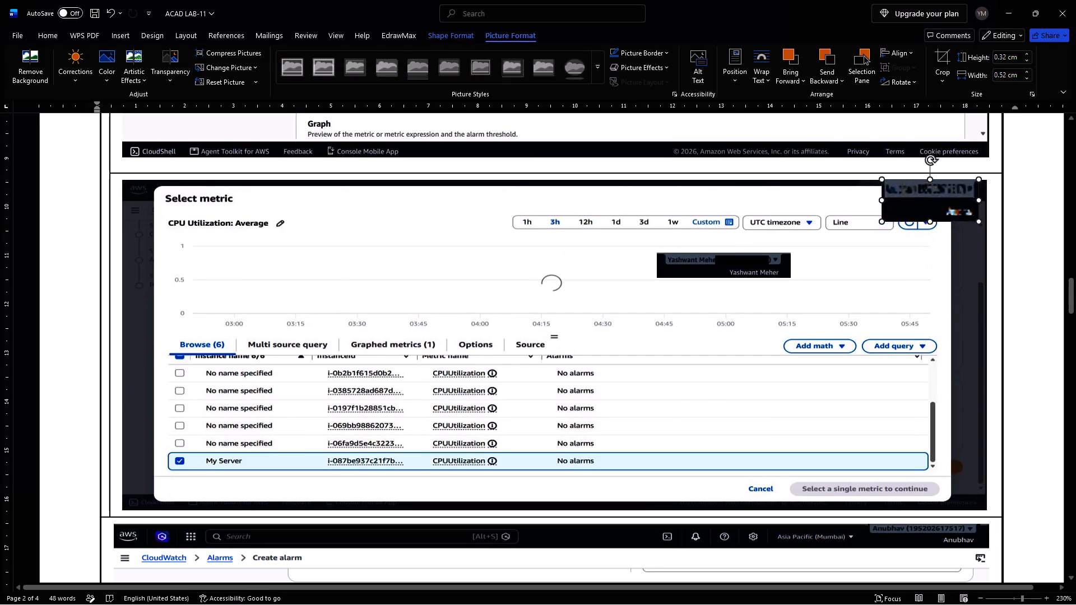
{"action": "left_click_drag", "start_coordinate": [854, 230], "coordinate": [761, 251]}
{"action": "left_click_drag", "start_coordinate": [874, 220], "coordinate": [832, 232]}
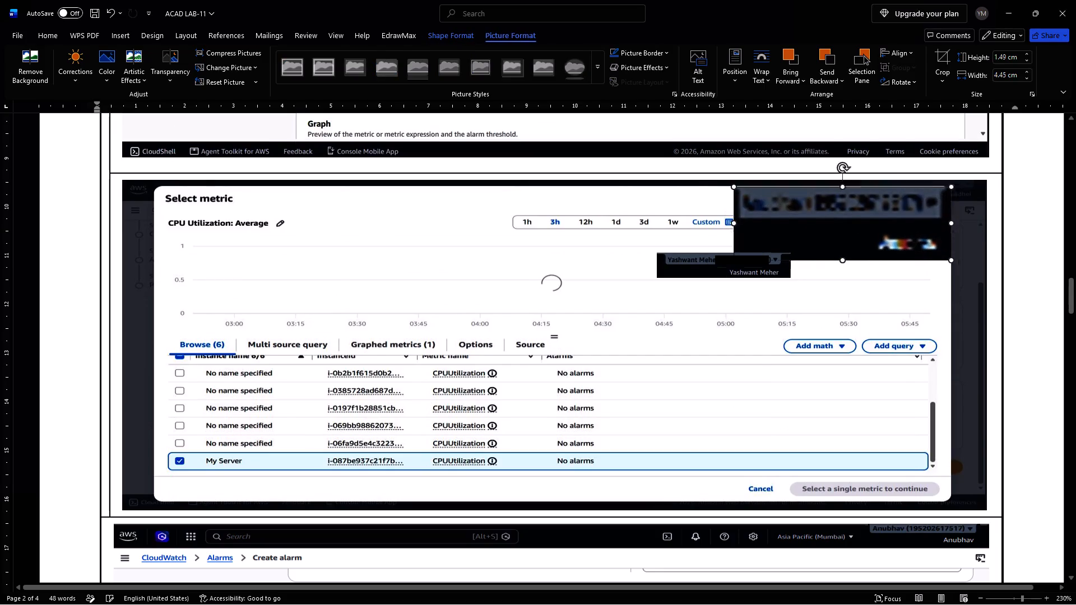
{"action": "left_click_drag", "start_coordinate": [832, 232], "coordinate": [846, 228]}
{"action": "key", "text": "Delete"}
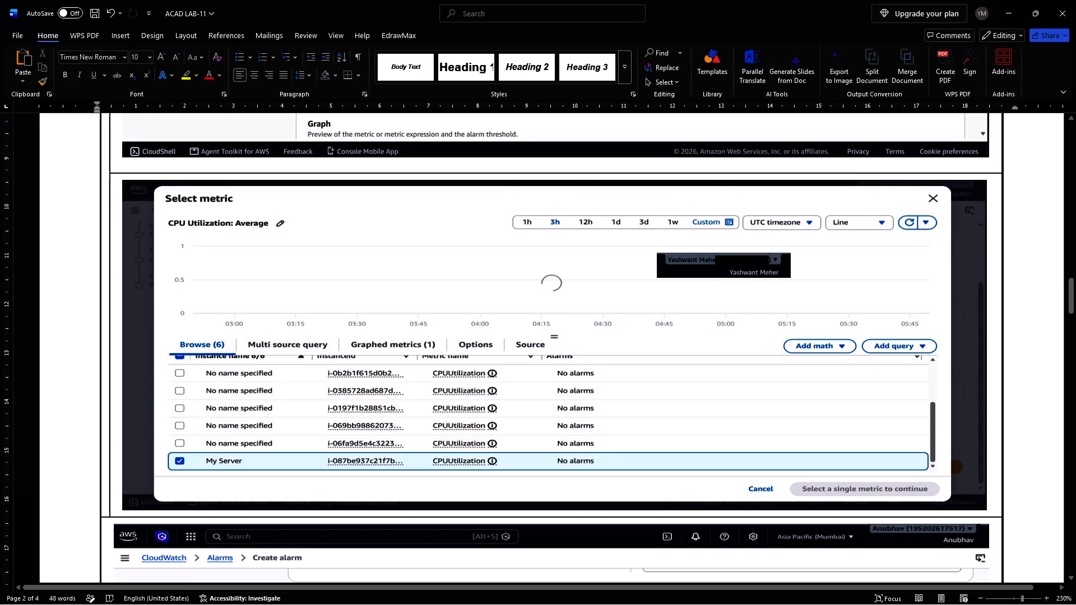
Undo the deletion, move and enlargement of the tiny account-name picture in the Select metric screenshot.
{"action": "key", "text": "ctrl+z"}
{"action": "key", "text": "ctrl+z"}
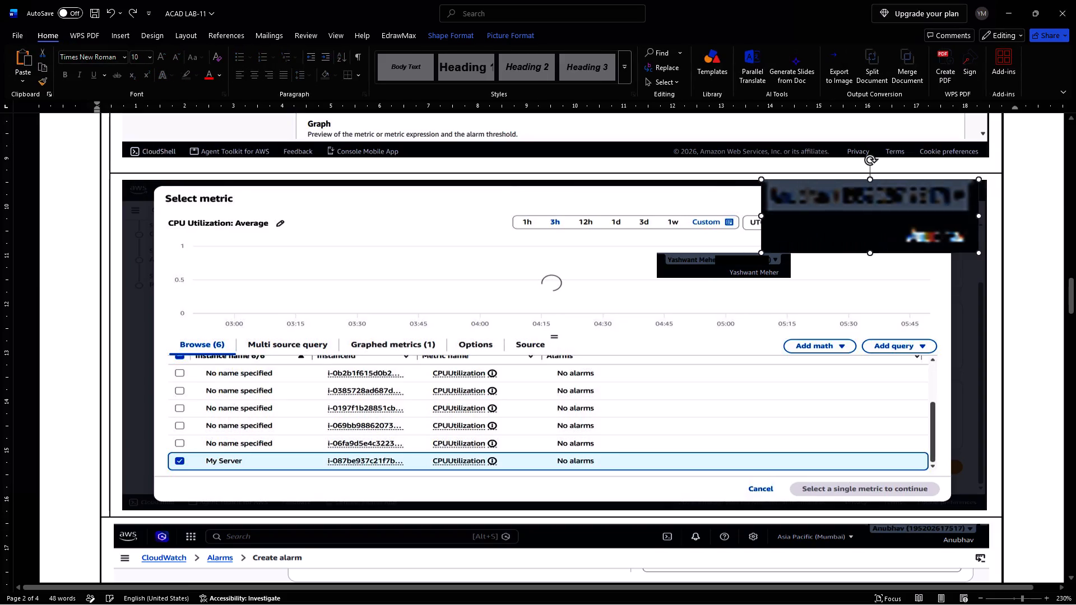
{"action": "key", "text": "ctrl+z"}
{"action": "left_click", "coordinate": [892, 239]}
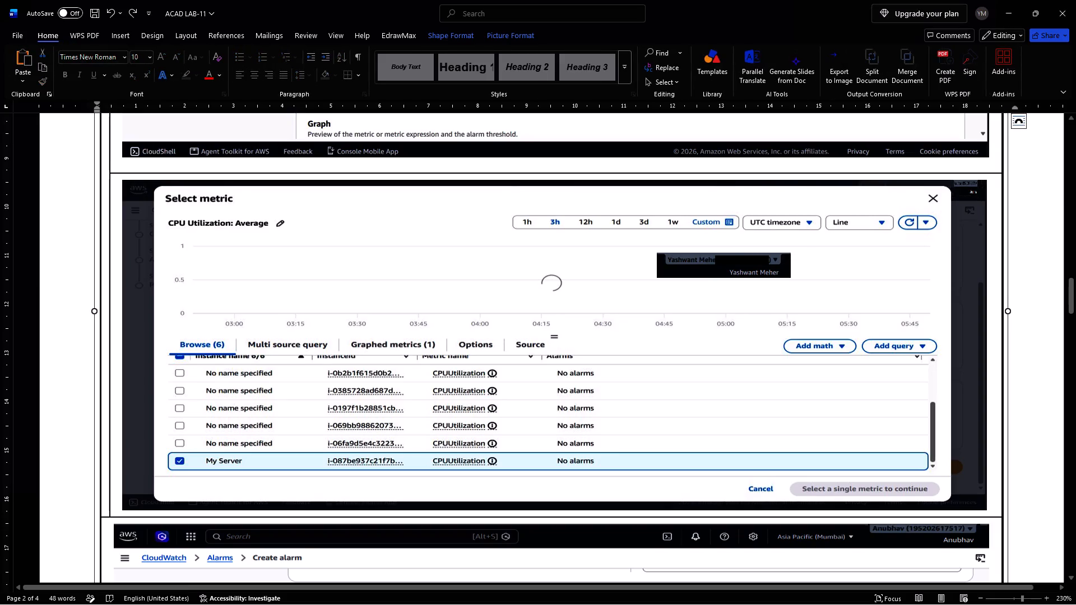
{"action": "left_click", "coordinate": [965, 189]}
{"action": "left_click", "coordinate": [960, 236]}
Draw a rectangle about 0.55 × 0.82 cm just below the refresh control in the Select metric screenshot.
{"action": "left_click", "coordinate": [120, 32]}
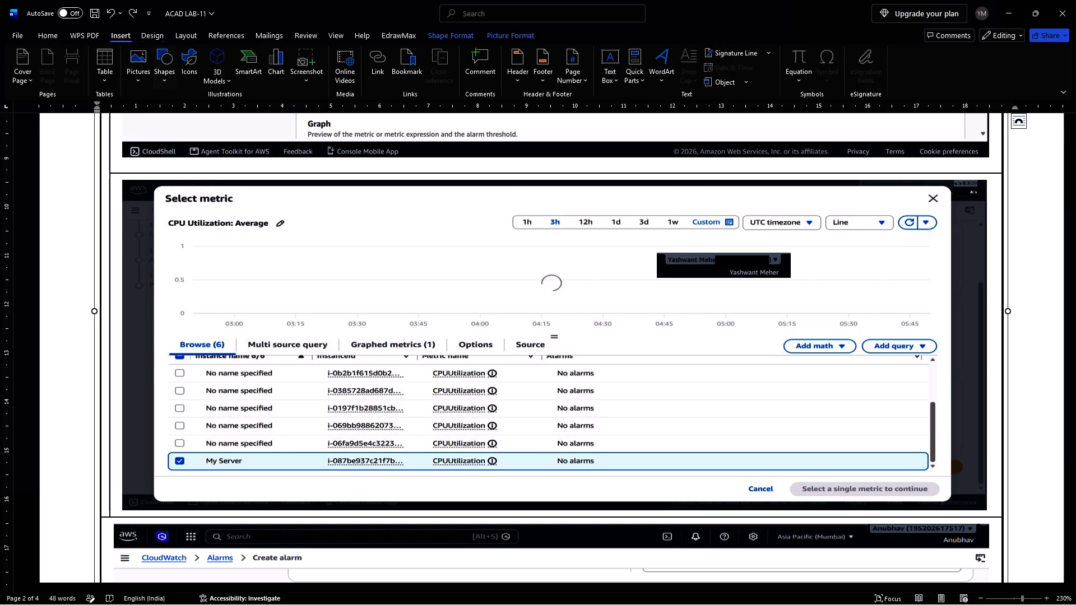
{"action": "left_click", "coordinate": [156, 63]}
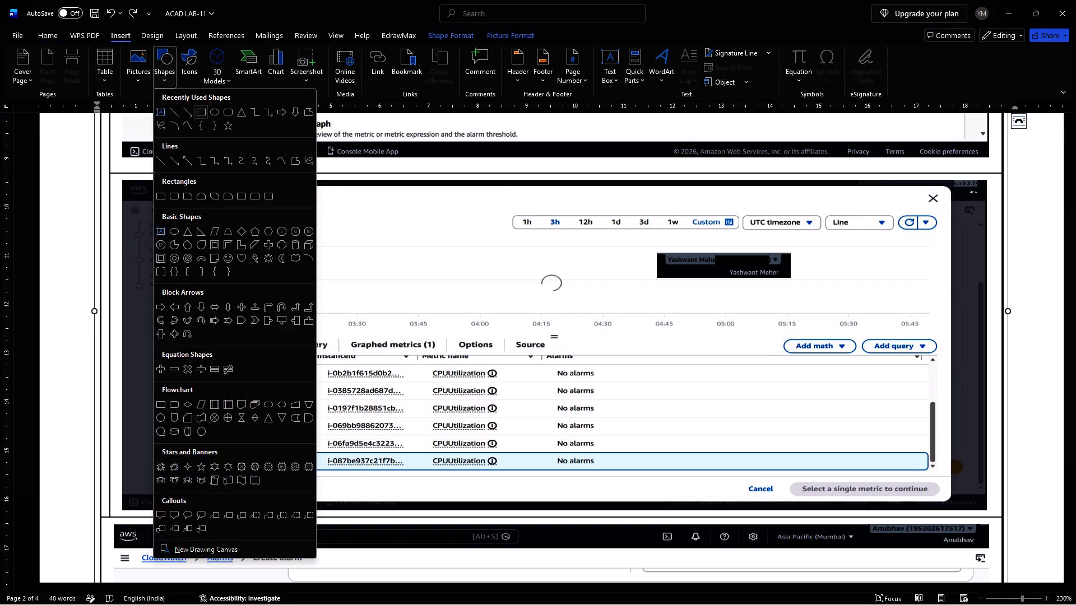
{"action": "left_click", "coordinate": [198, 109]}
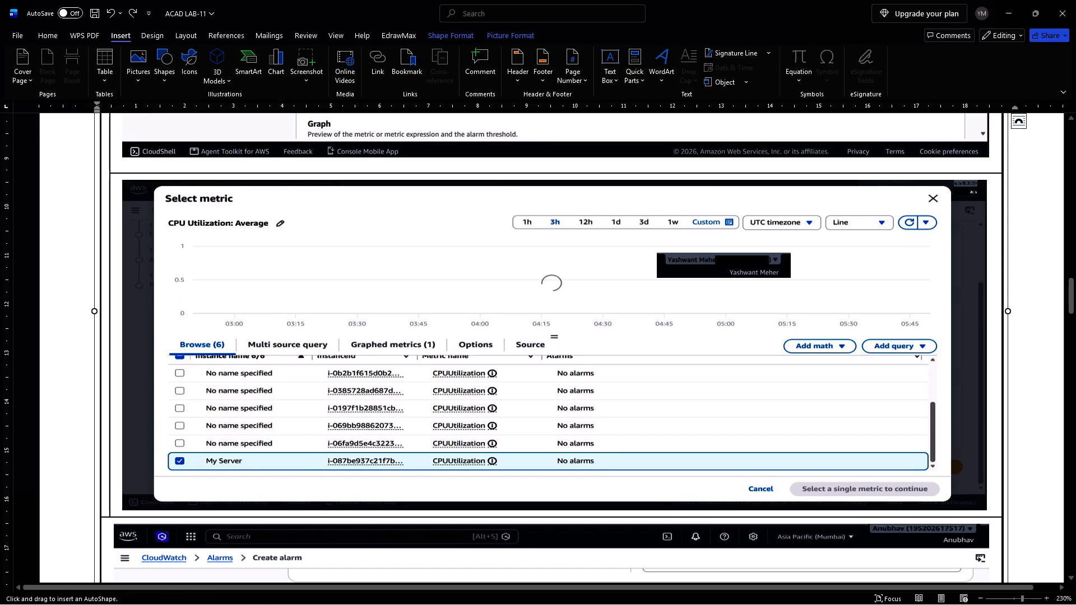
{"action": "left_click_drag", "start_coordinate": [892, 232], "coordinate": [922, 263]}
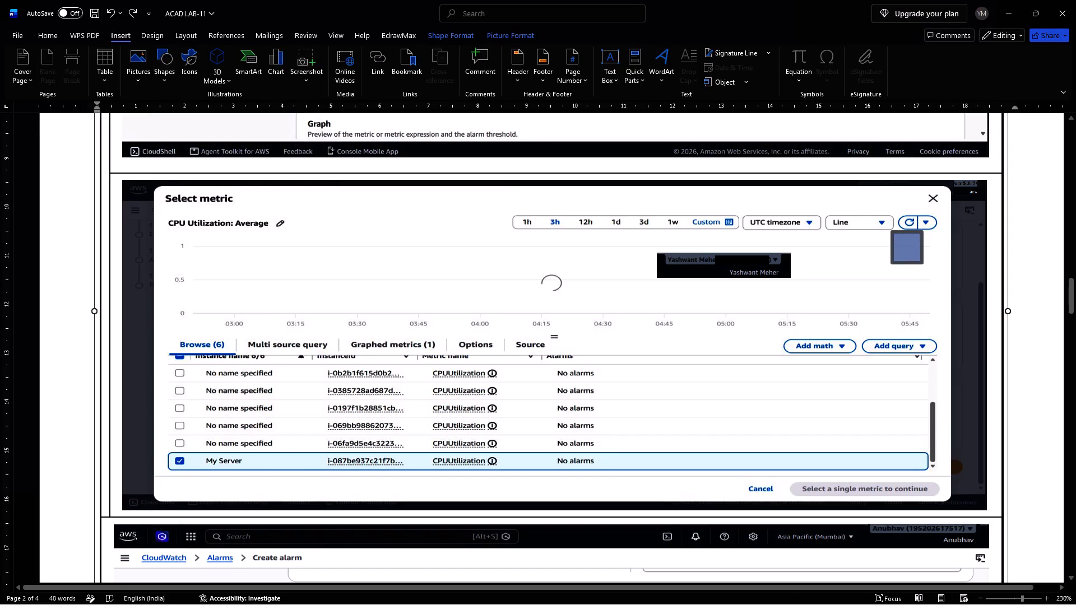
{"action": "left_click_drag", "start_coordinate": [922, 263], "coordinate": [933, 258]}
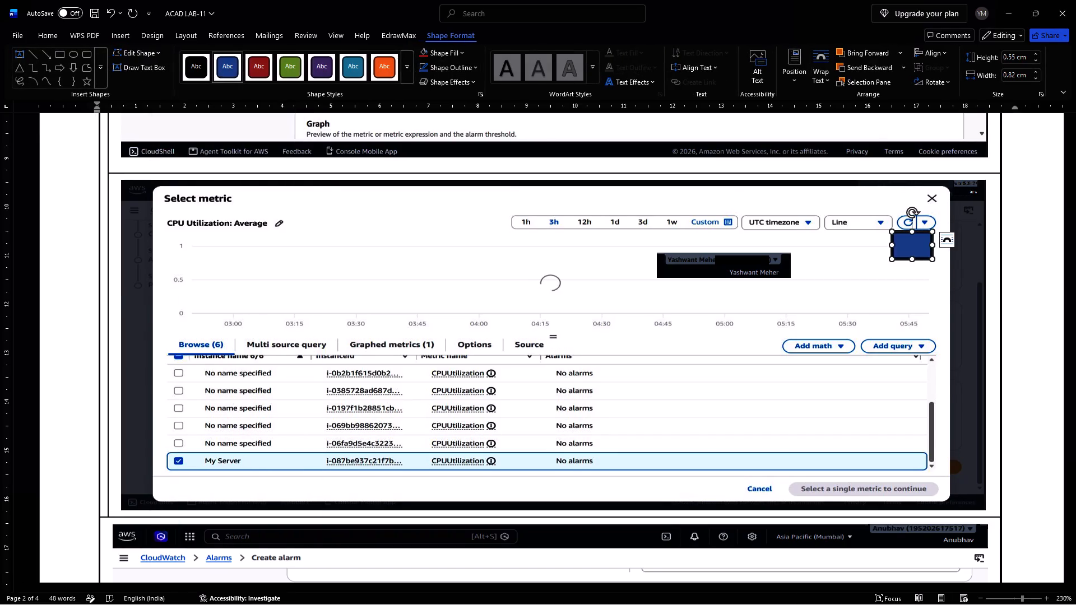
Fill the new rectangle with red #C0504D.
{"action": "left_click", "coordinate": [419, 55]}
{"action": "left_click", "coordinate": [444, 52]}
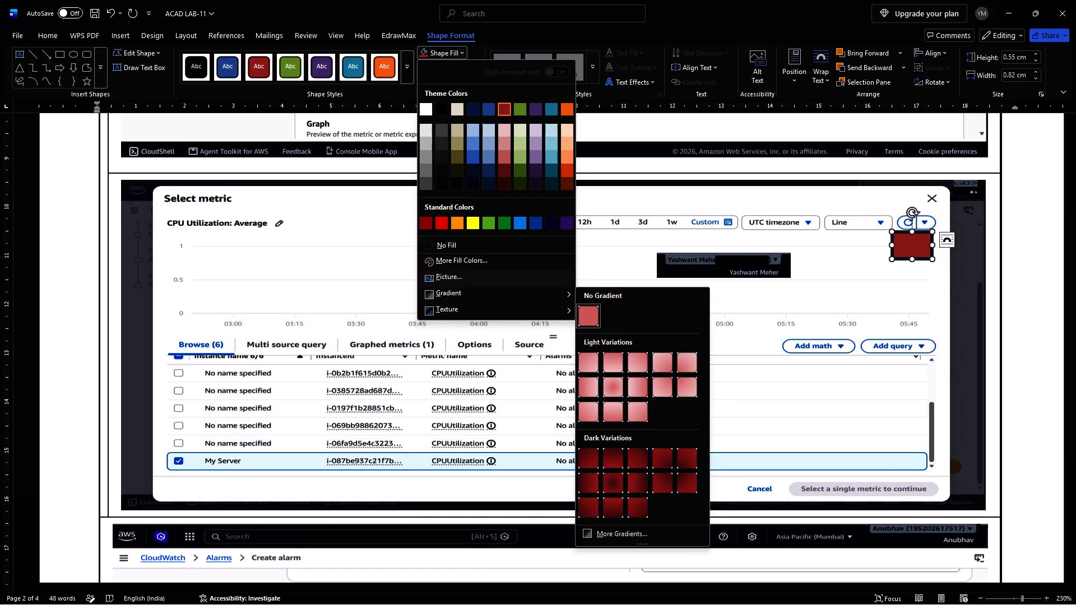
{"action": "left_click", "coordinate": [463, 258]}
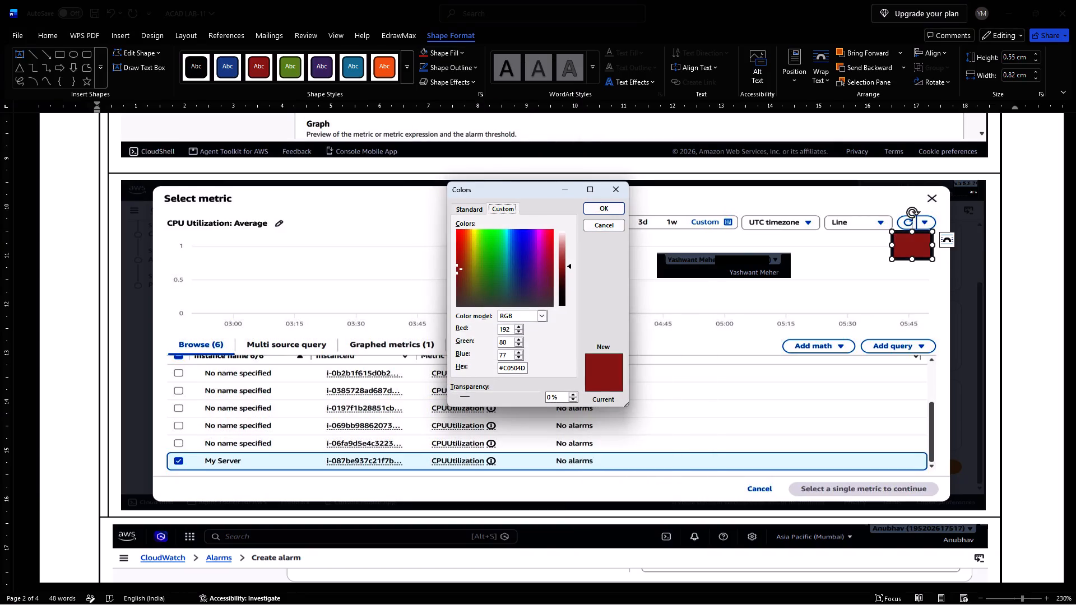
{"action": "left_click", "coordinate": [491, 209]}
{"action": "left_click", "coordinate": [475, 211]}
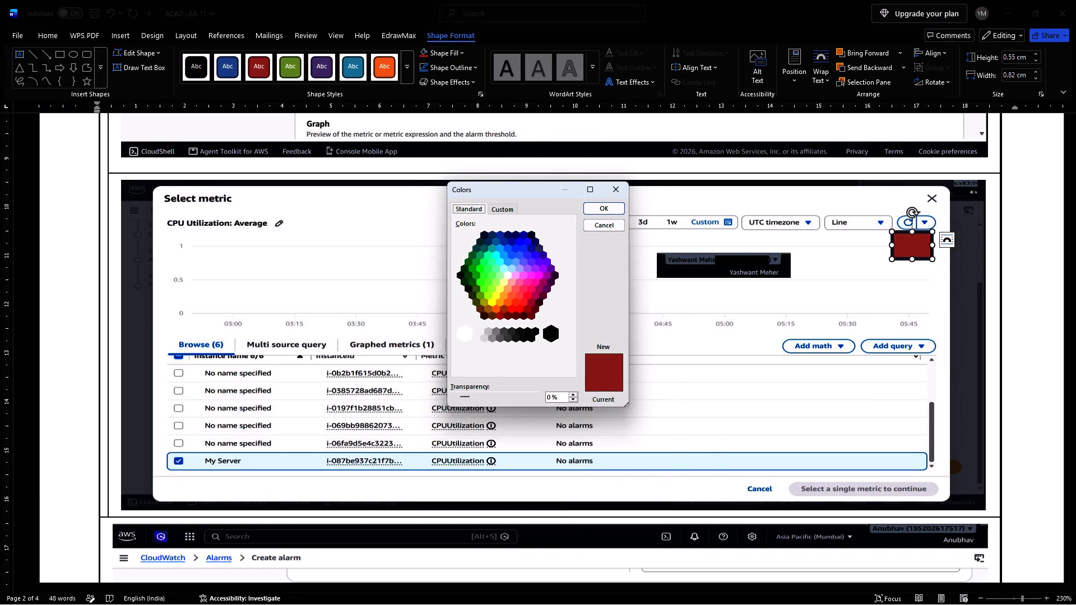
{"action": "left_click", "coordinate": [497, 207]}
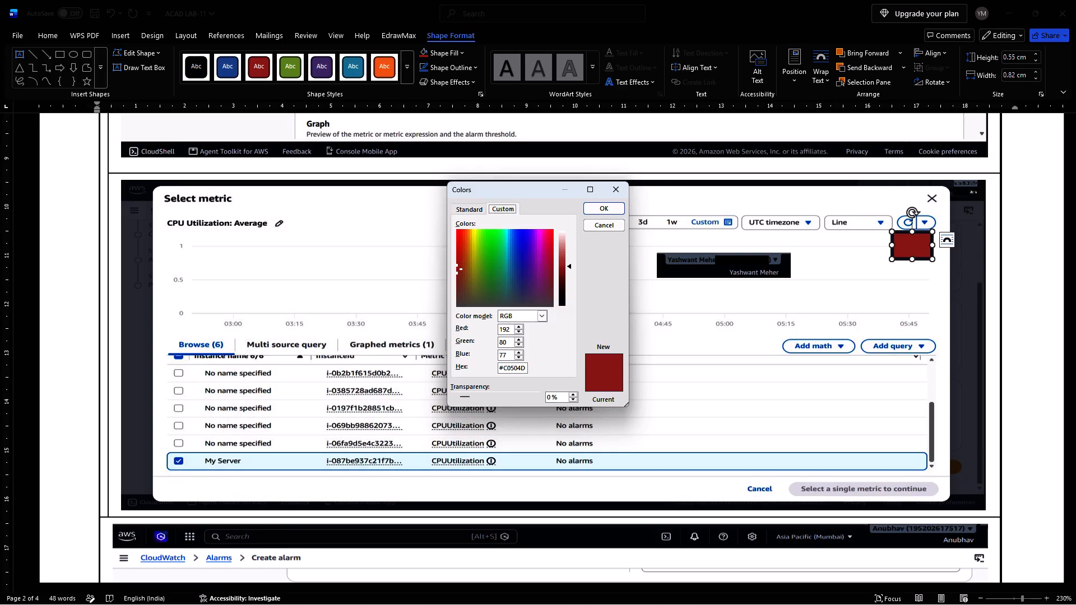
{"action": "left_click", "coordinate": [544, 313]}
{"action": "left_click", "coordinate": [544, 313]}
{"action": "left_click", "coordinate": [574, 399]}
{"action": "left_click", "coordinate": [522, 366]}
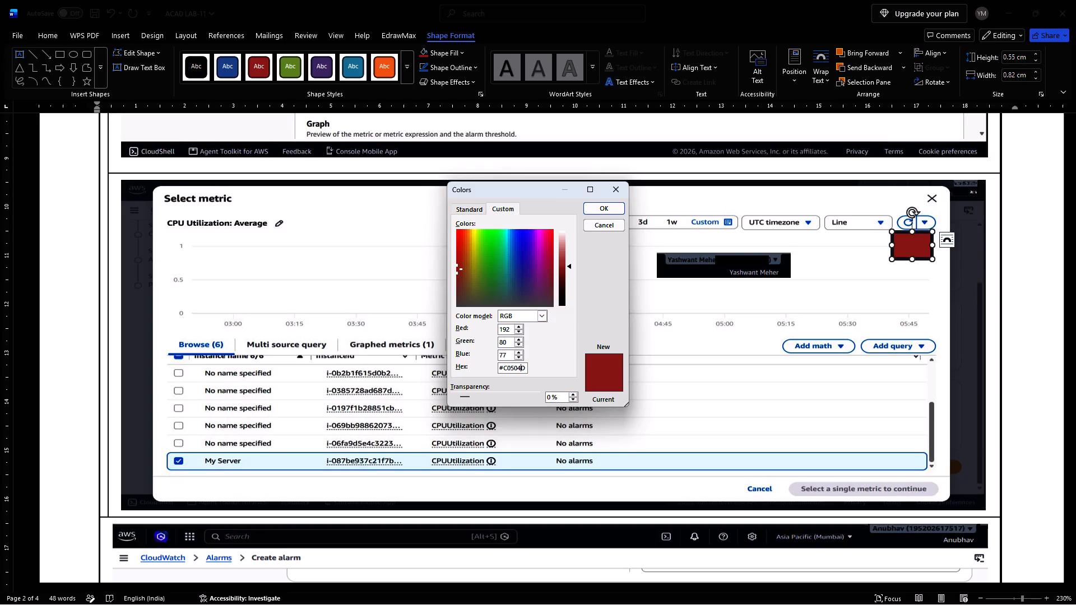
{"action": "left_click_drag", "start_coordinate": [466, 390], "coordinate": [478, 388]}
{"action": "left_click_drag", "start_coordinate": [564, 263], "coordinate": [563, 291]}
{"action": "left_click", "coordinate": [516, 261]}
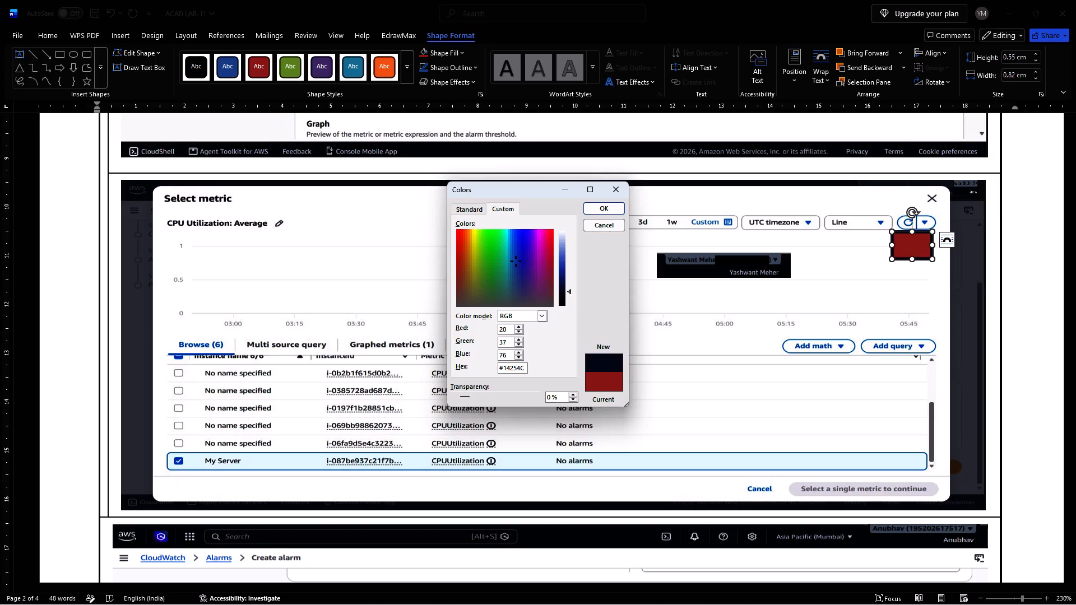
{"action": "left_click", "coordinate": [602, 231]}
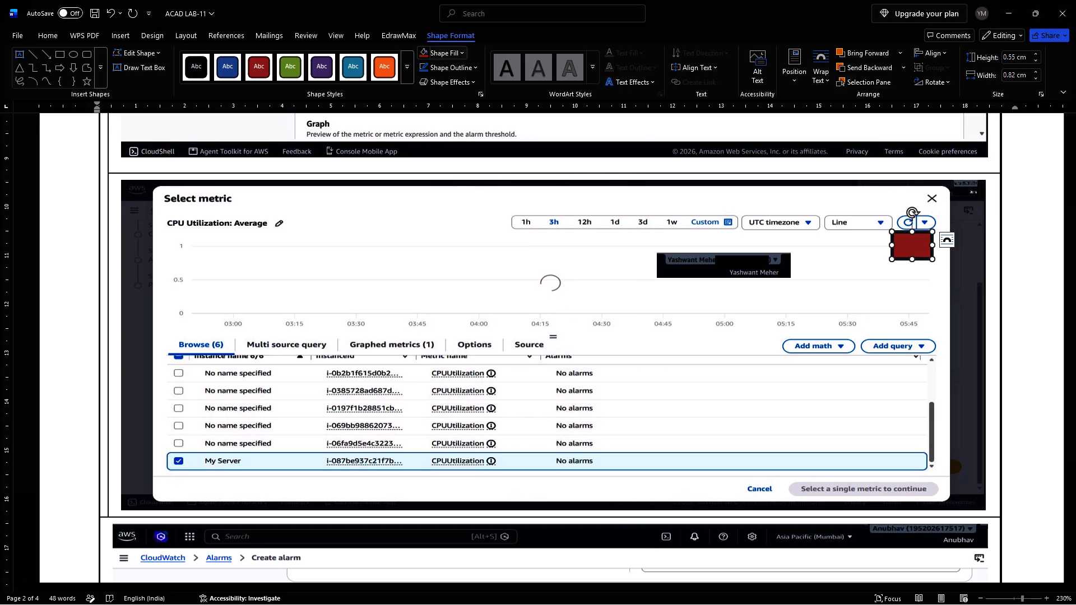
Move the red rectangle onto the graph area, just below the Line selector of the Select metric screenshot.
{"action": "left_click", "coordinate": [442, 64]}
{"action": "left_click", "coordinate": [442, 64]}
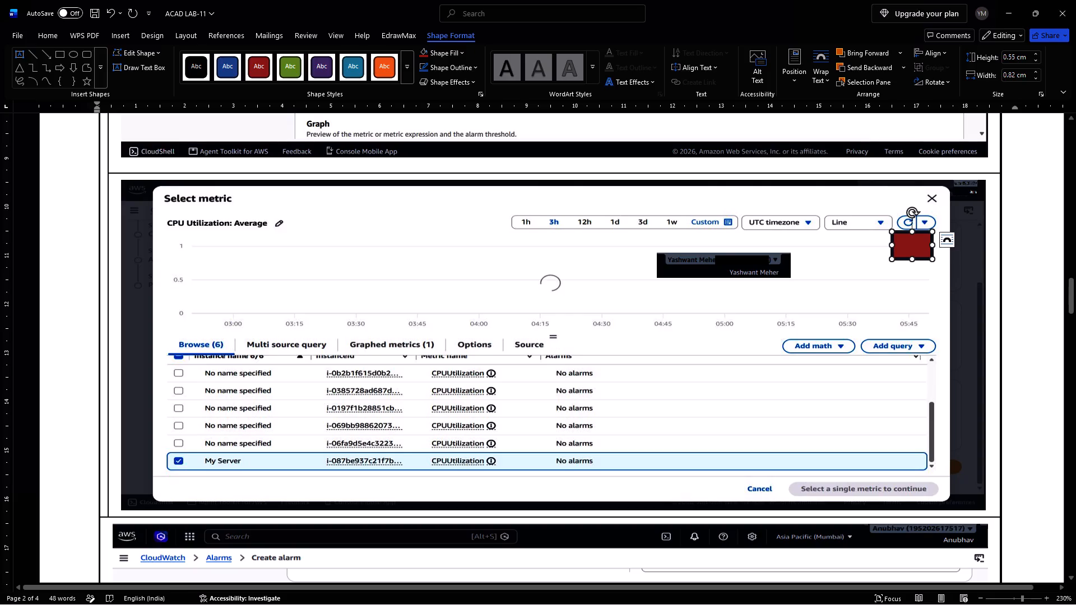
{"action": "left_click_drag", "start_coordinate": [917, 248], "coordinate": [884, 257]}
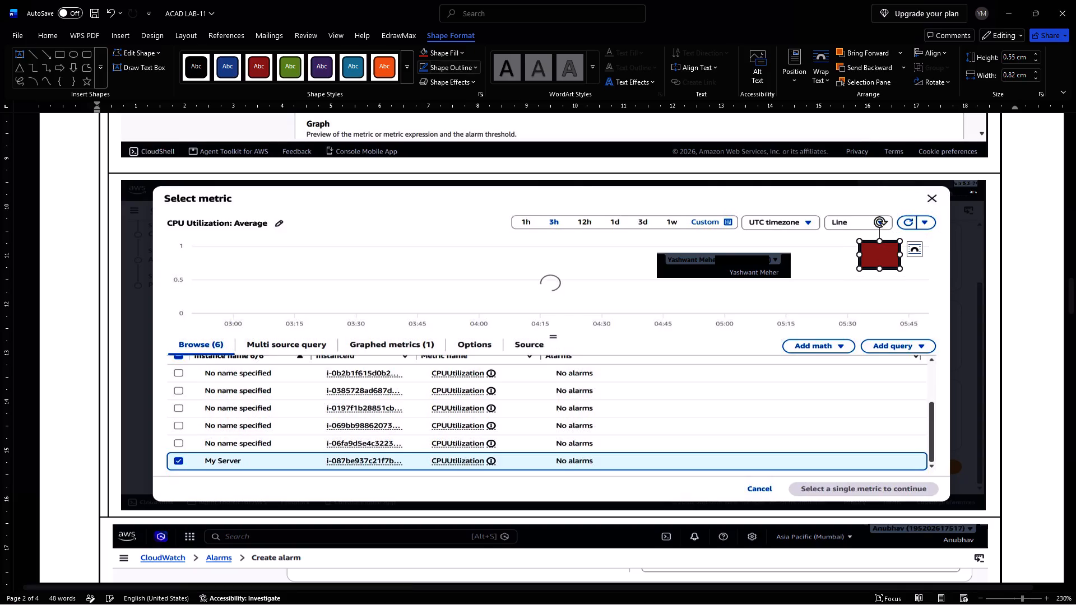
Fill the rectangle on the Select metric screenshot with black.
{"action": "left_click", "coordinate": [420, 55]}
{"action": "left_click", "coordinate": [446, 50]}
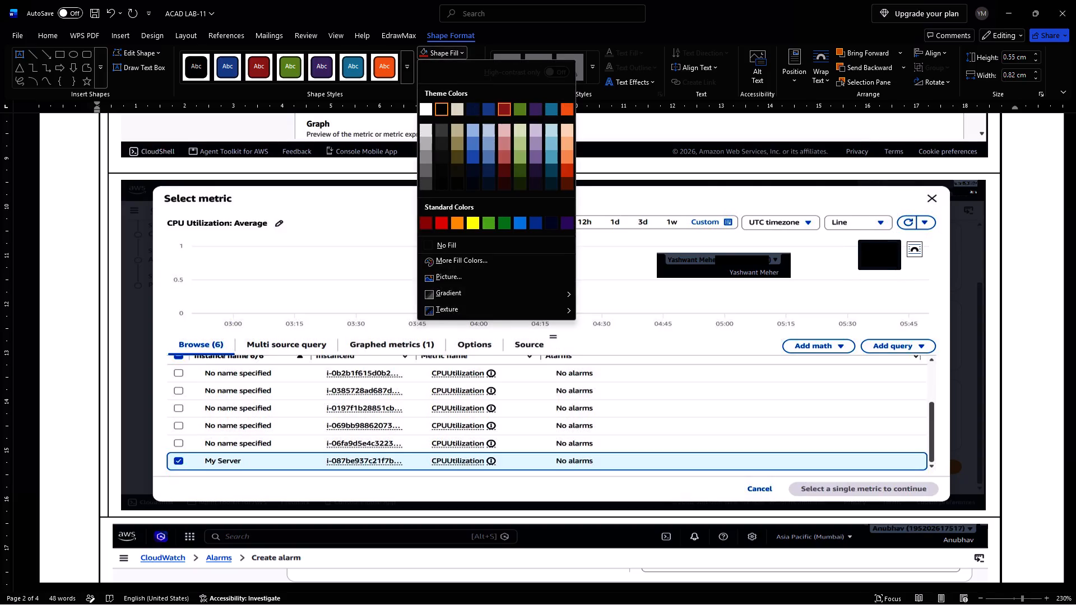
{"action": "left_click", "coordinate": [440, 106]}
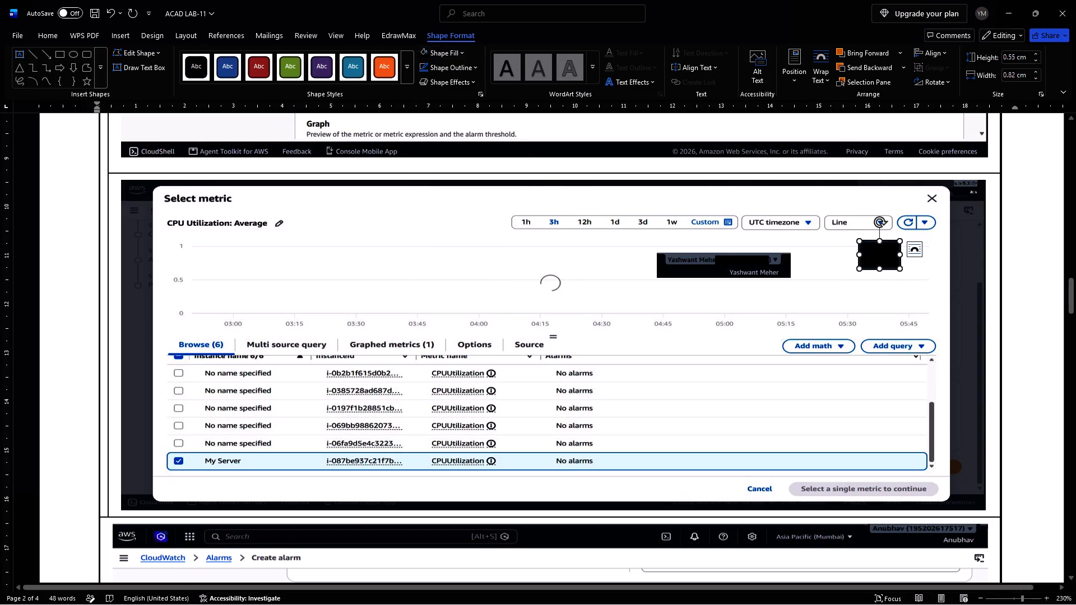
Remove the outline of the rectangle on the Select metric screenshot.
{"action": "left_click", "coordinate": [429, 67]}
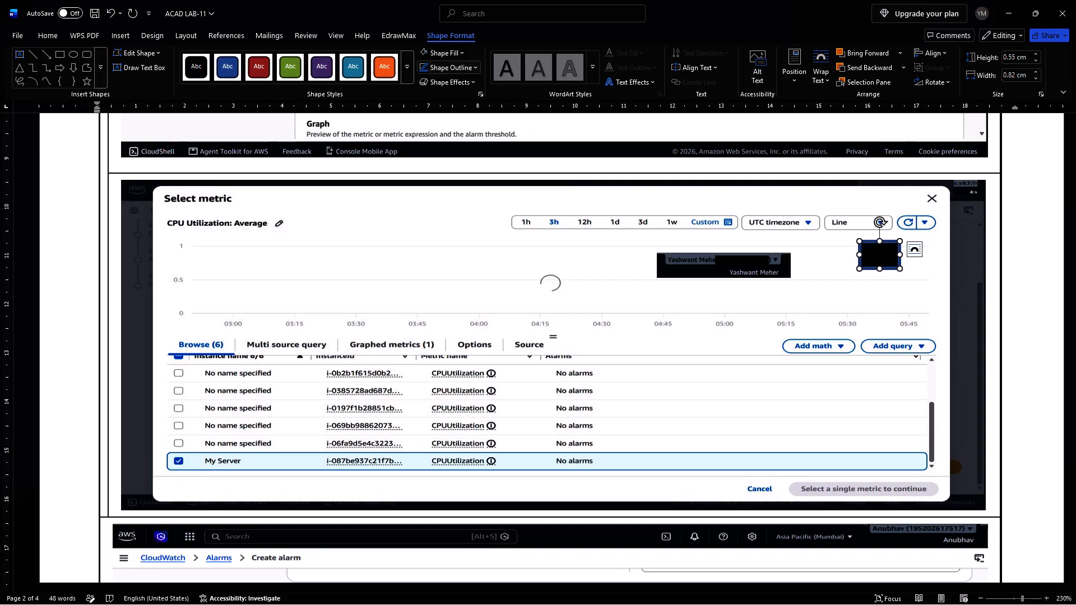
{"action": "left_click", "coordinate": [451, 67]}
{"action": "left_click", "coordinate": [458, 256]}
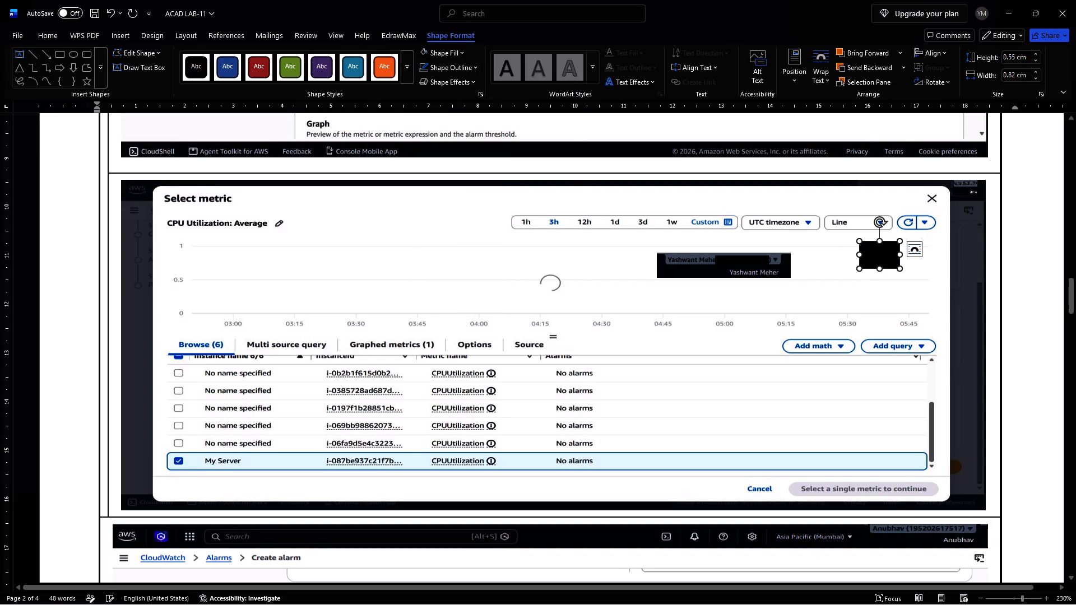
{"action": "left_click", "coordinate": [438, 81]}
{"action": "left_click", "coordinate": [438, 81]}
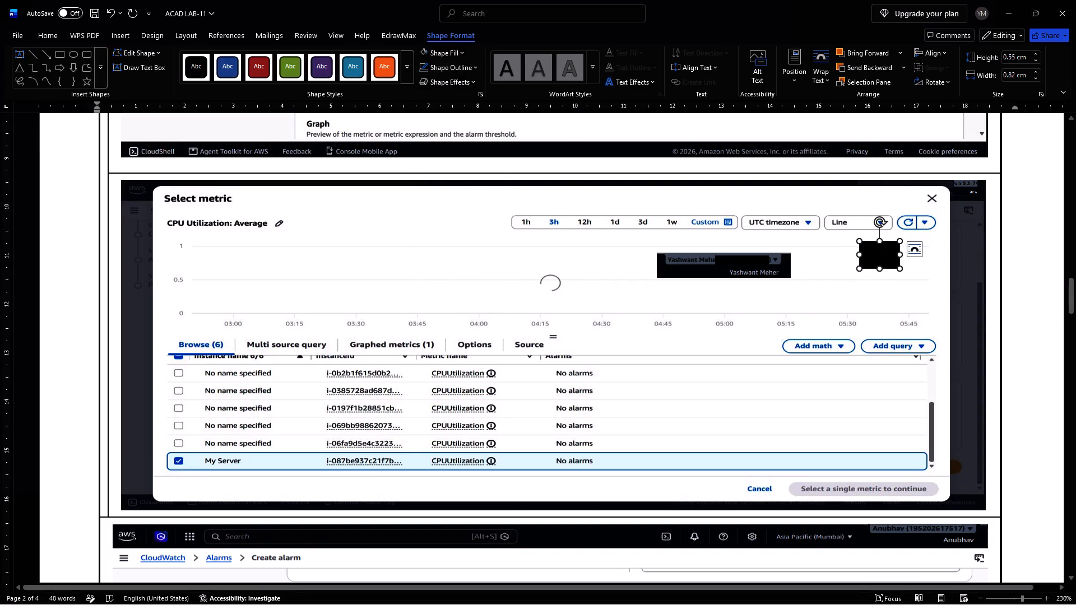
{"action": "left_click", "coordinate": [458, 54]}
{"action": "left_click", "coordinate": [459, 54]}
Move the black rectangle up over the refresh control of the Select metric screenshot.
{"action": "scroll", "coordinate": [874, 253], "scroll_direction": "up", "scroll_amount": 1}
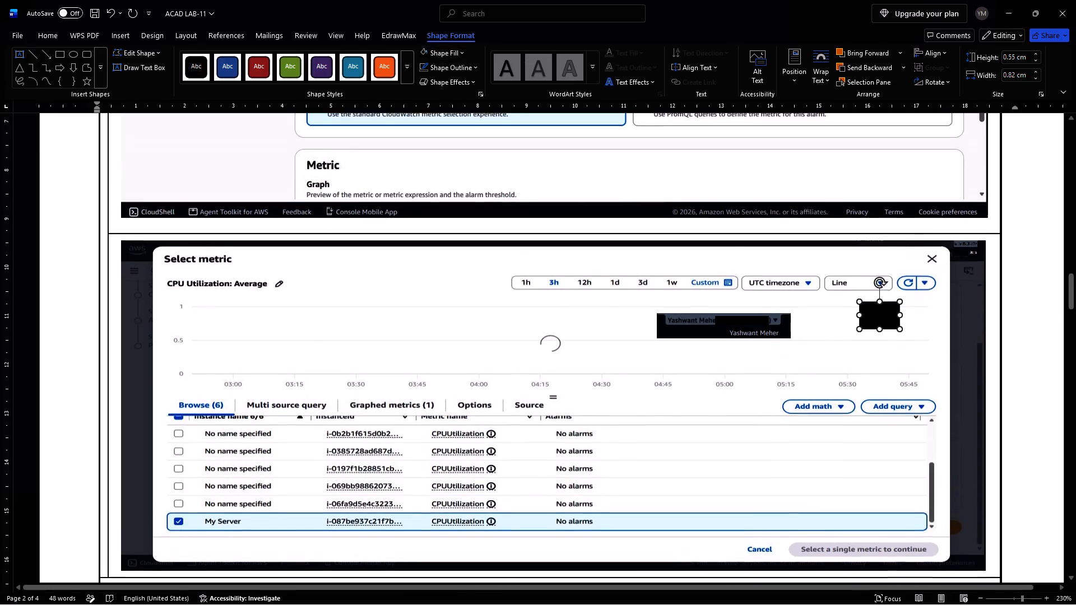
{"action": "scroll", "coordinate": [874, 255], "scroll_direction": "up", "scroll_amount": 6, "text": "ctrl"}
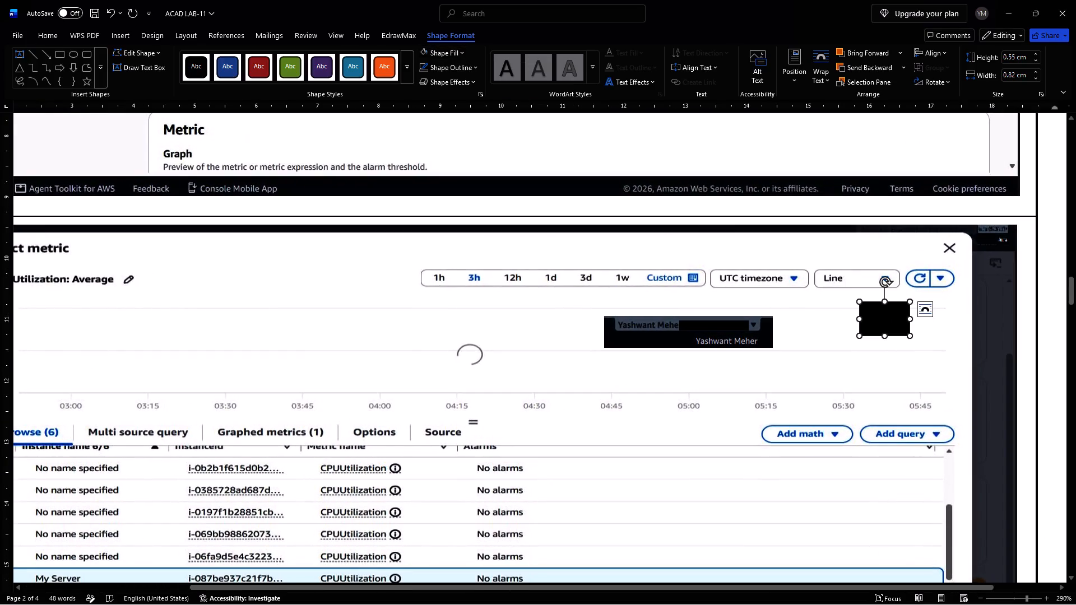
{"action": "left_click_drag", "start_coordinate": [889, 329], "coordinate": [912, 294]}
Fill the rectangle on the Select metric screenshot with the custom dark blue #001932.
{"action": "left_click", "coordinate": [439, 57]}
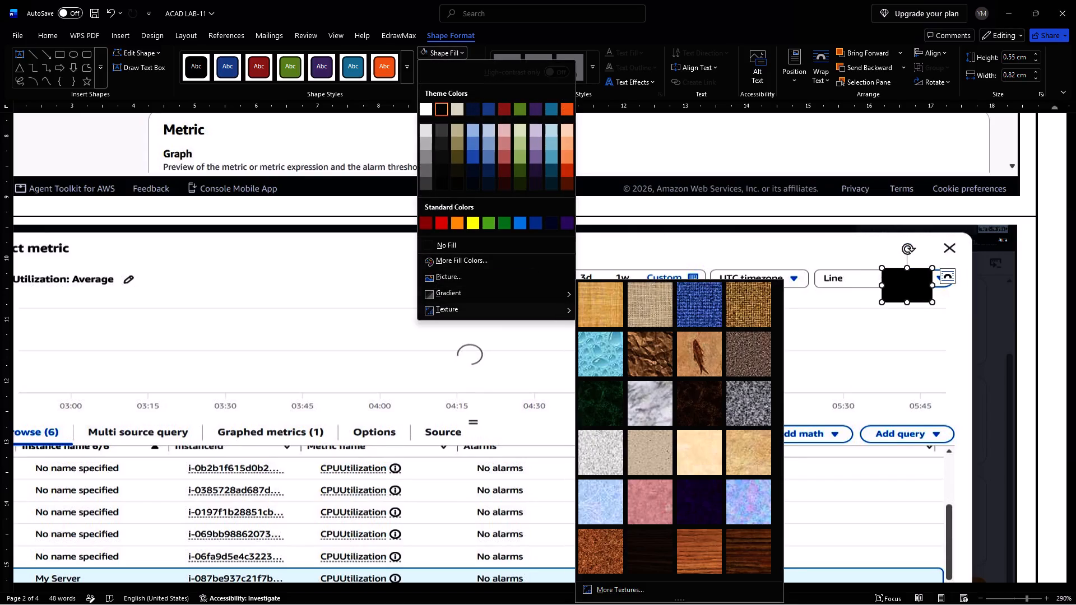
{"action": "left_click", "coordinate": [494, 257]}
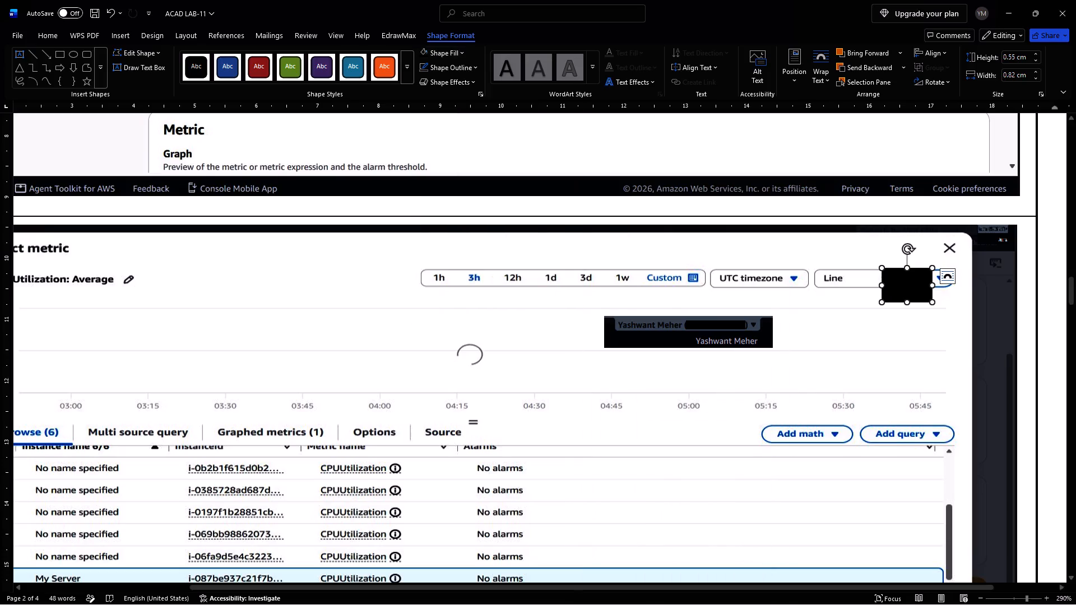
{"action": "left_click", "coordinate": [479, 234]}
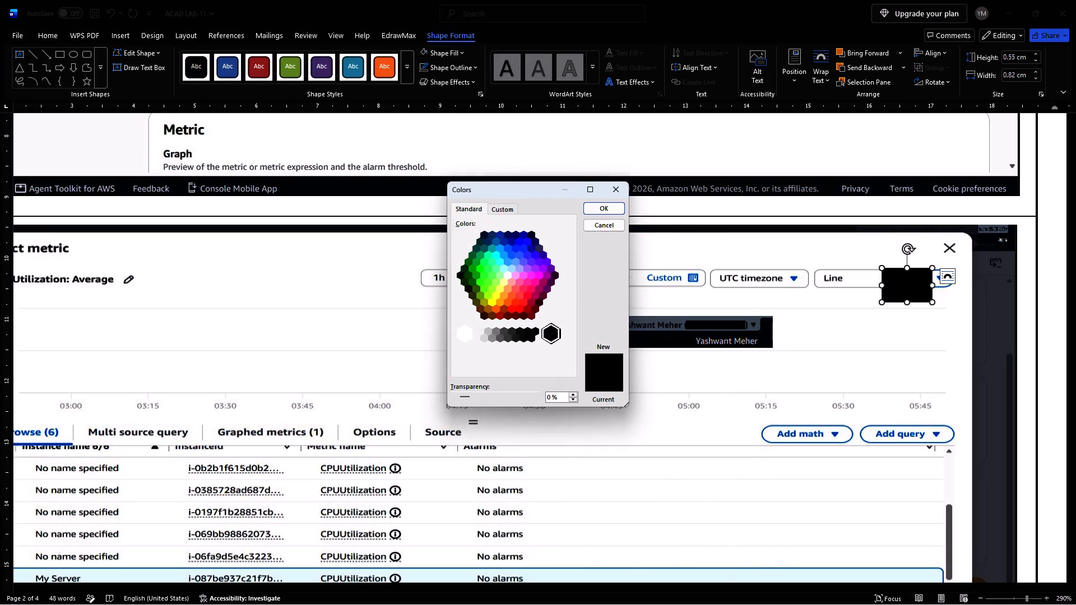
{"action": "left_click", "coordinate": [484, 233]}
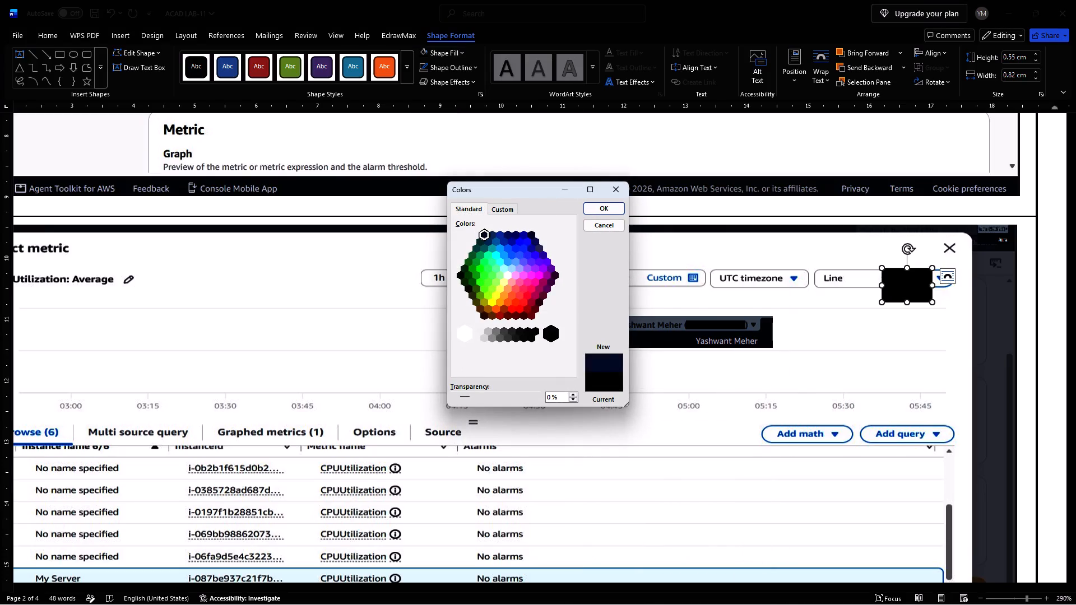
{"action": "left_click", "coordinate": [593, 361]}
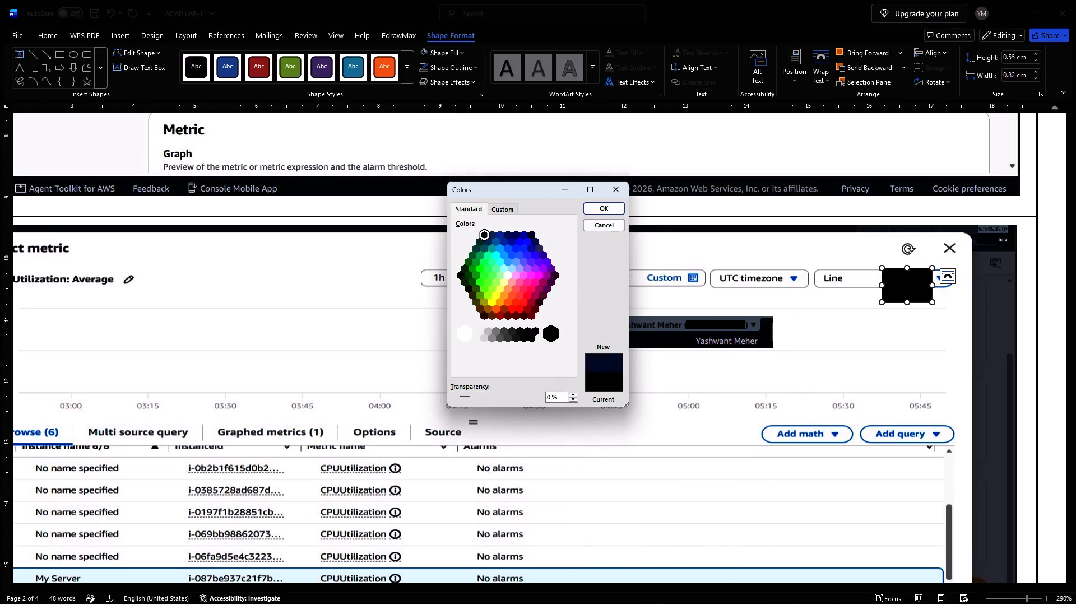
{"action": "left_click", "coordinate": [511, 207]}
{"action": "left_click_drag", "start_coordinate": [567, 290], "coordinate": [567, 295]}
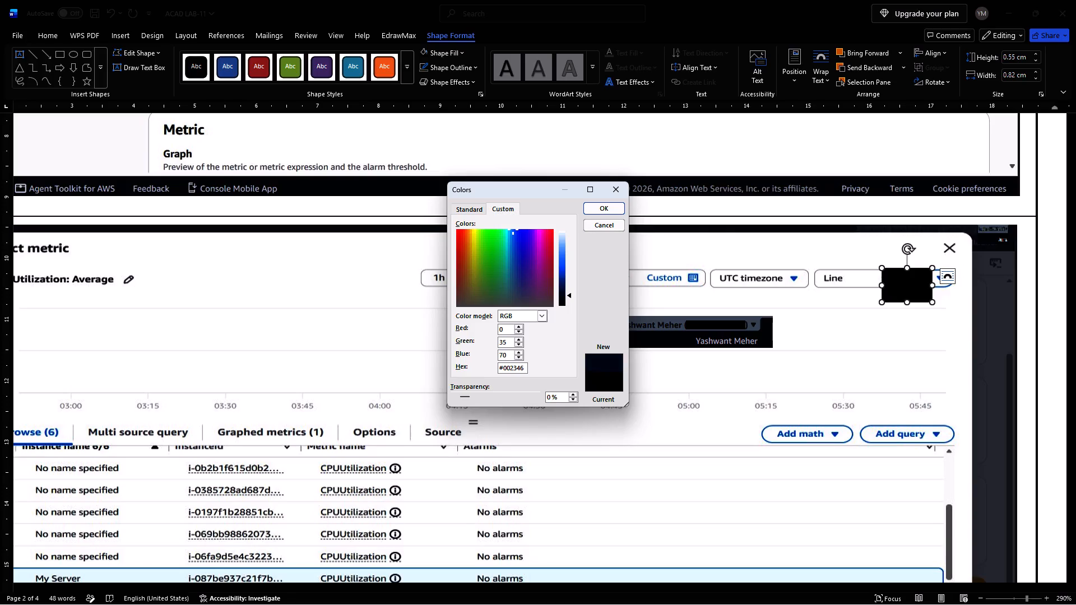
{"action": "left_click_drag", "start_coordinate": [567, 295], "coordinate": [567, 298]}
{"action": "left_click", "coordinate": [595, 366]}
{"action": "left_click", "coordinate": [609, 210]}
Move the rectangle over the dimmed account name in the Select metric screenshot's upper-right corner and shrink it to about 0.32 × 0.63 cm.
{"action": "left_click_drag", "start_coordinate": [910, 287], "coordinate": [917, 285]}
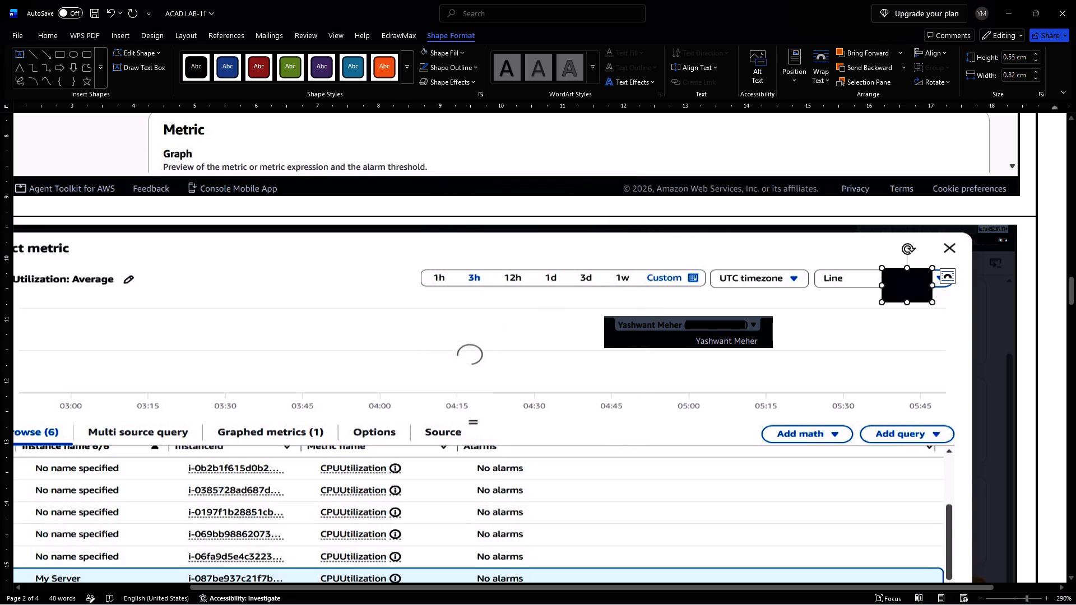
{"action": "left_click_drag", "start_coordinate": [917, 285], "coordinate": [989, 246]}
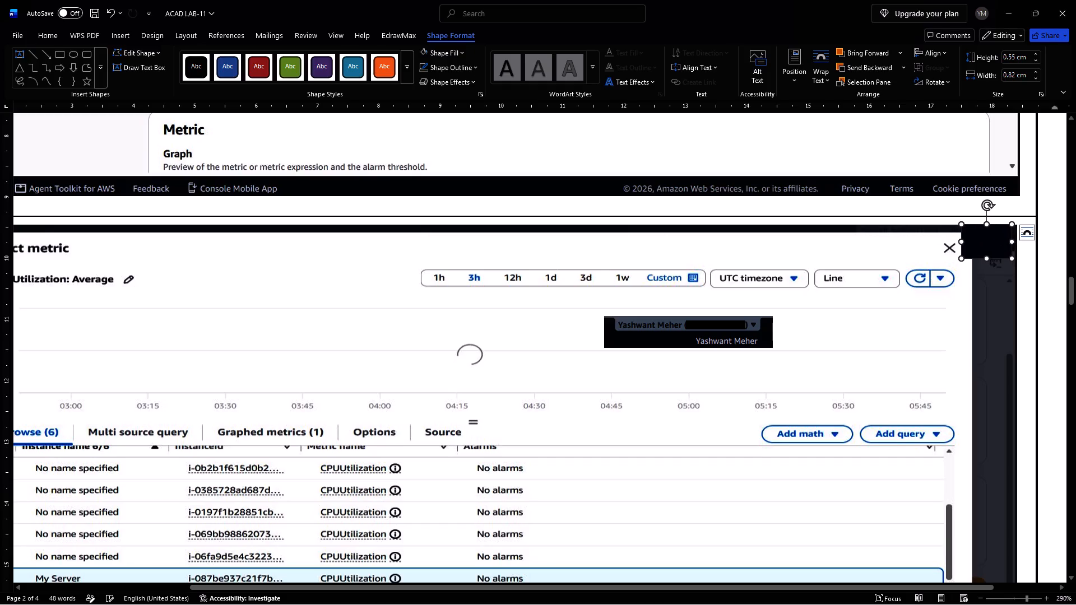
{"action": "left_click_drag", "start_coordinate": [959, 259], "coordinate": [973, 243]}
{"action": "left_click", "coordinate": [984, 273]}
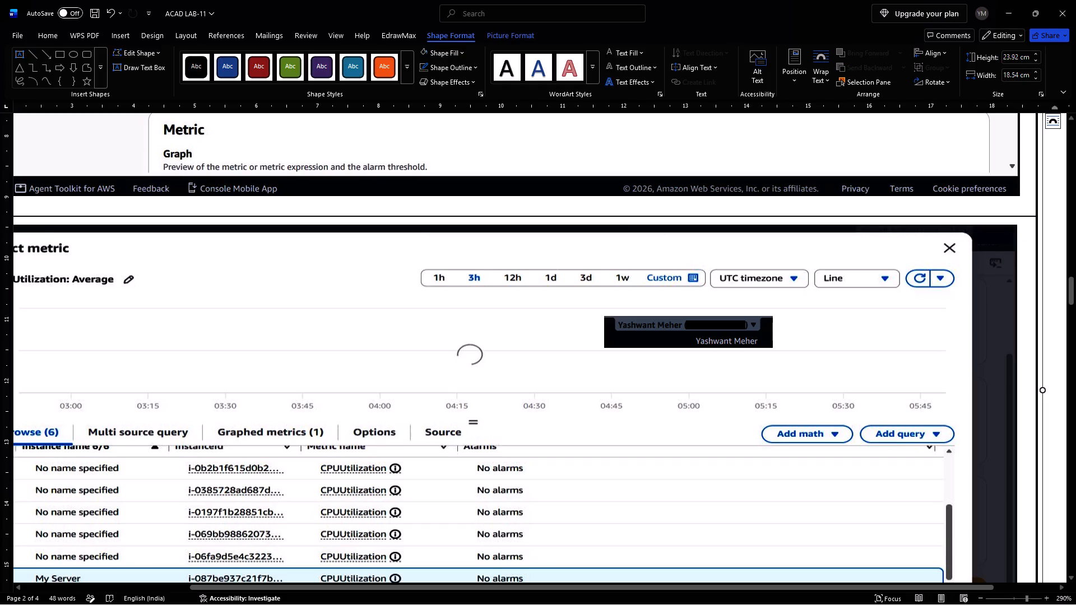
Review the screenshots on page 2 and the start of the next page for how the account names are covered.
{"action": "scroll", "coordinate": [965, 263], "scroll_direction": "up", "scroll_amount": 6, "text": "ctrl"}
{"action": "scroll", "coordinate": [965, 263], "scroll_direction": "left", "scroll_amount": 3}
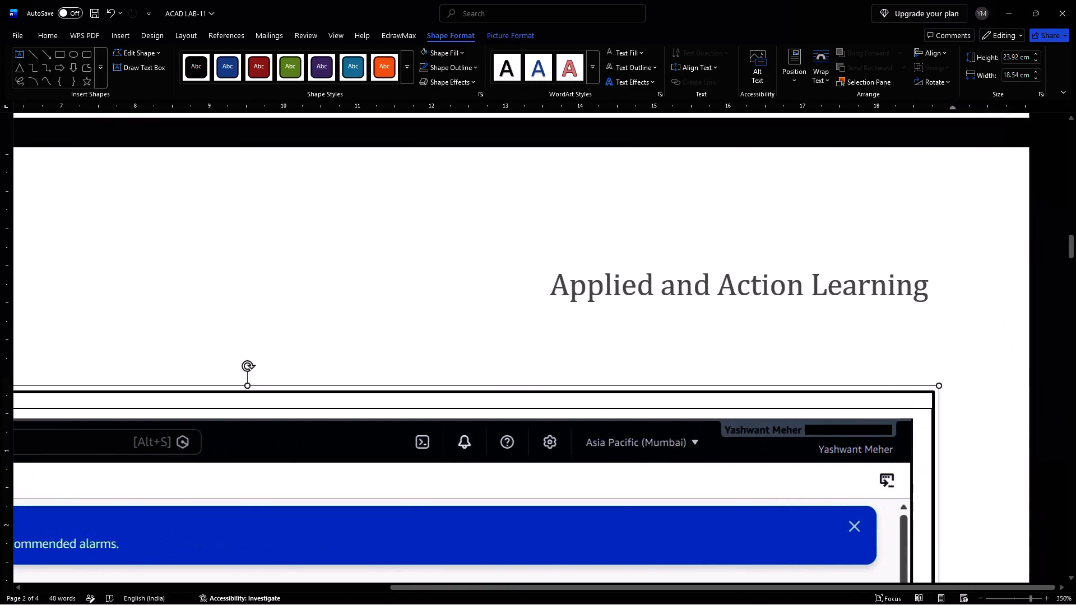
{"action": "scroll", "coordinate": [965, 263], "scroll_direction": "left", "scroll_amount": 1}
{"action": "scroll", "coordinate": [965, 263], "scroll_direction": "down", "scroll_amount": 3}
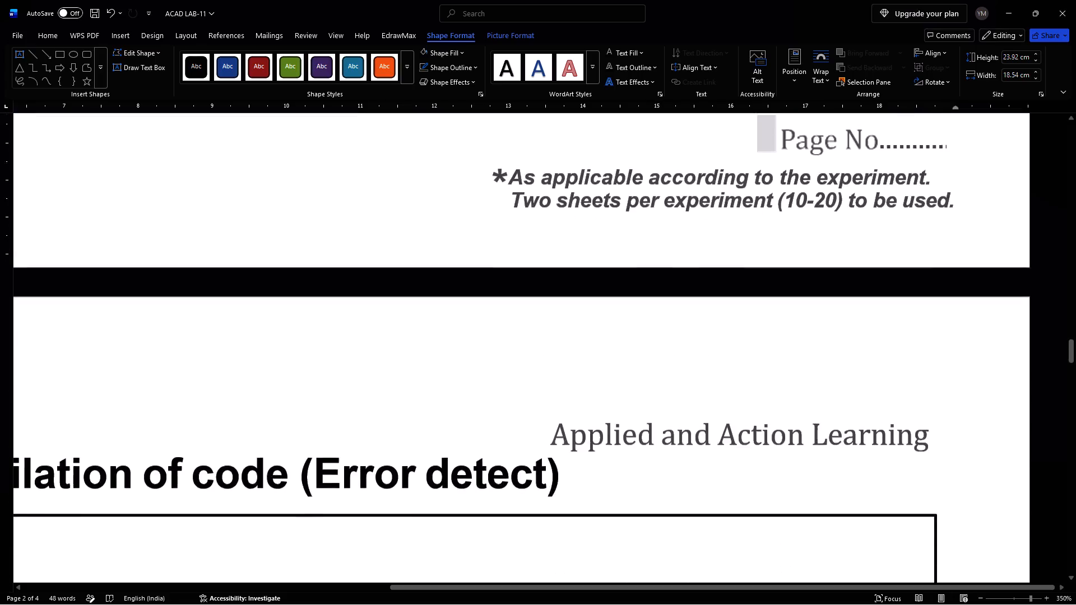
{"action": "scroll", "coordinate": [965, 263], "scroll_direction": "down", "scroll_amount": 1}
{"action": "scroll", "coordinate": [965, 263], "scroll_direction": "up", "scroll_amount": 3}
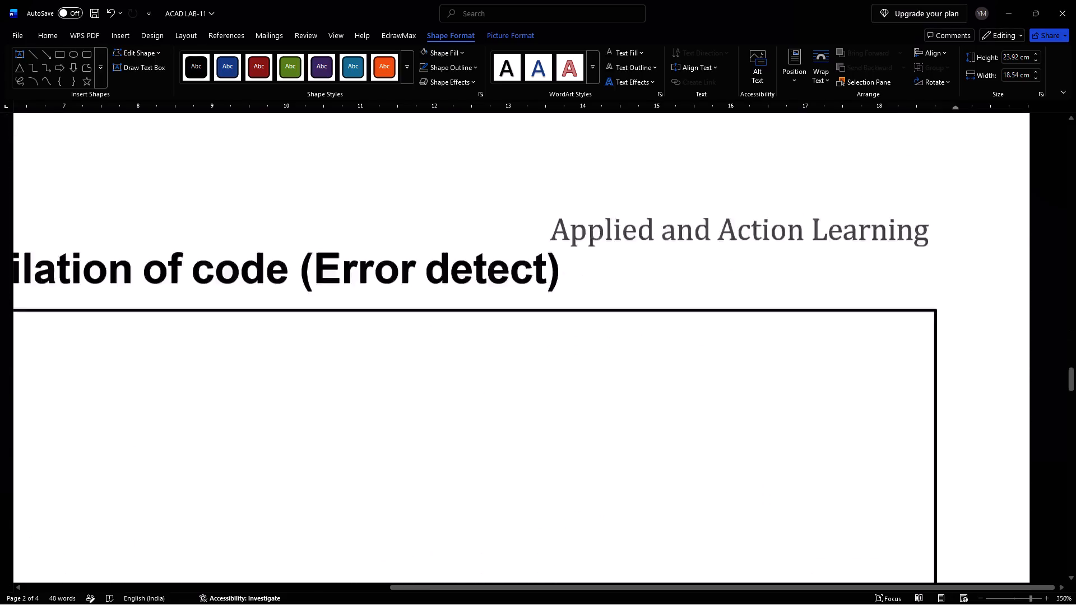
{"action": "scroll", "coordinate": [965, 263], "scroll_direction": "up", "scroll_amount": 3}
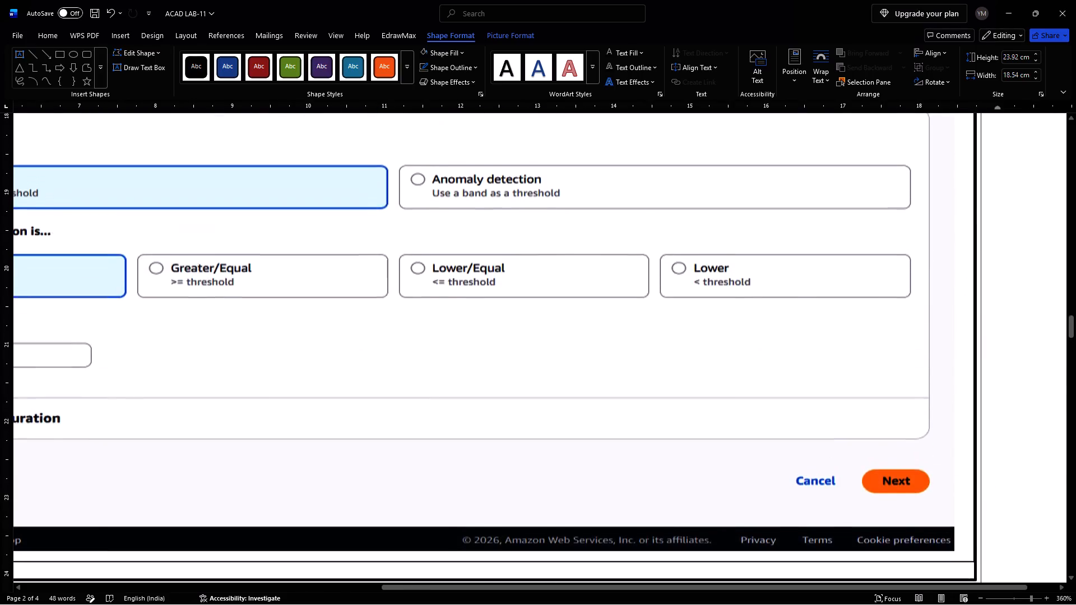
{"action": "scroll", "coordinate": [934, 282], "scroll_direction": "up", "scroll_amount": 10}
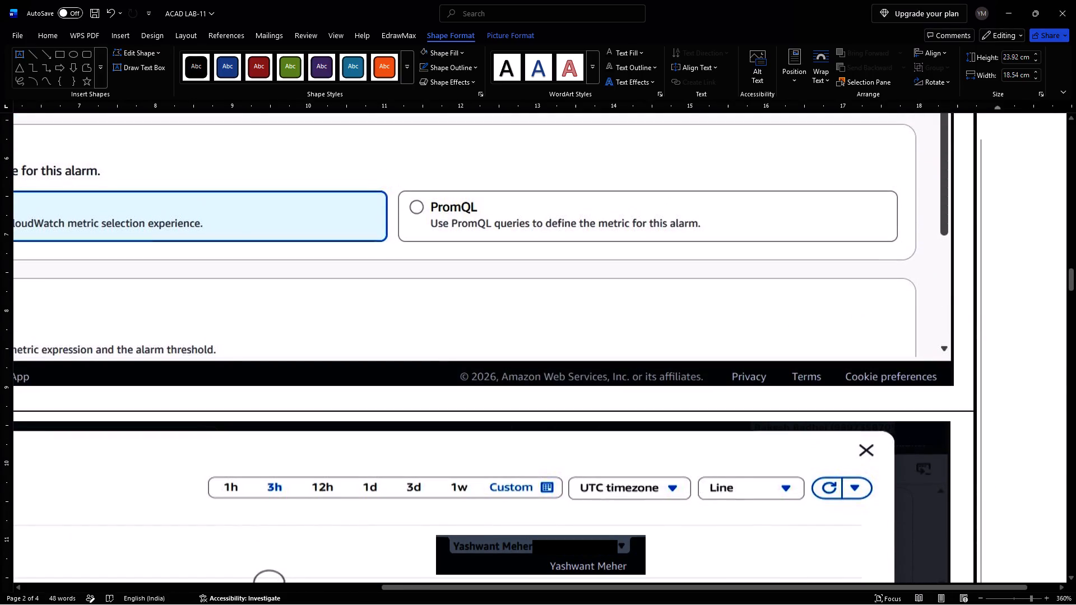
{"action": "scroll", "coordinate": [842, 329], "scroll_direction": "up", "scroll_amount": 1}
{"action": "scroll", "coordinate": [874, 396], "scroll_direction": "down", "scroll_amount": 3}
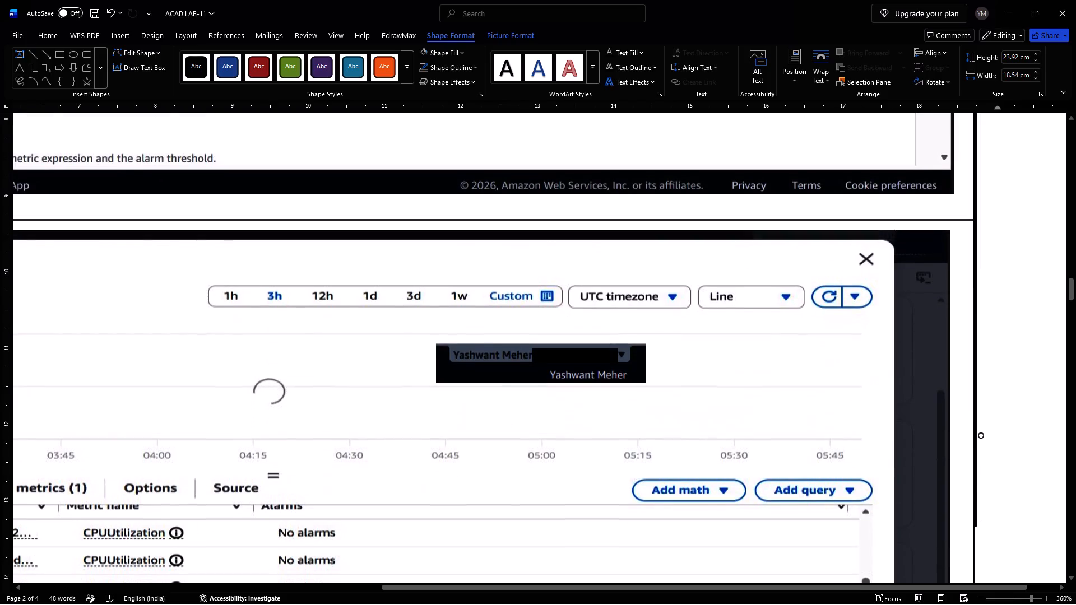
Change the fill of the small rectangle covering the Select metric screenshot's account name to custom colour #082532.
{"action": "left_click", "coordinate": [922, 250]}
{"action": "left_click", "coordinate": [809, 312]}
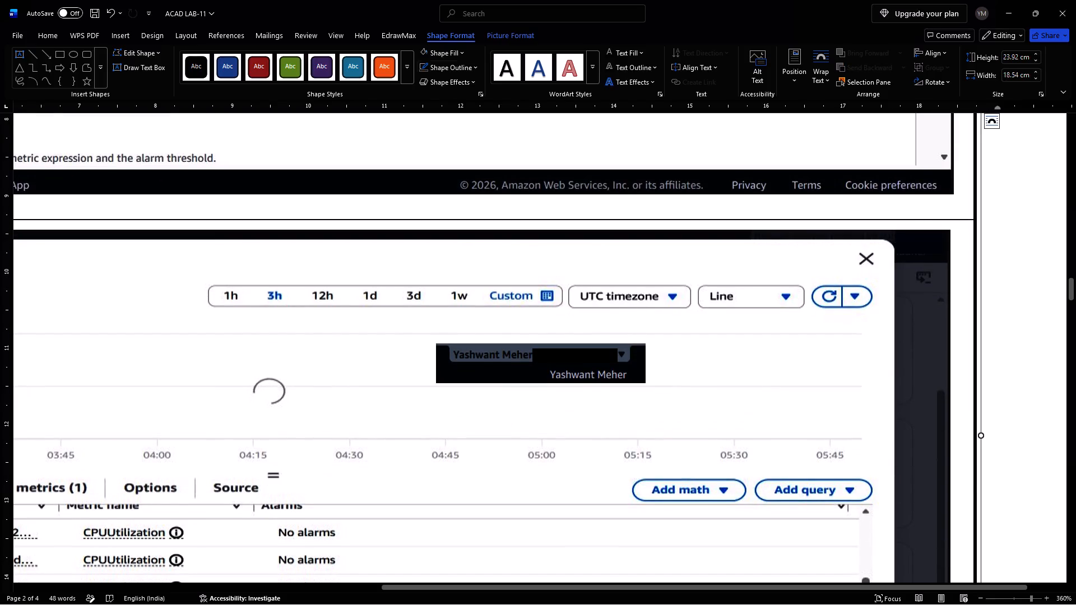
{"action": "left_click", "coordinate": [434, 50]}
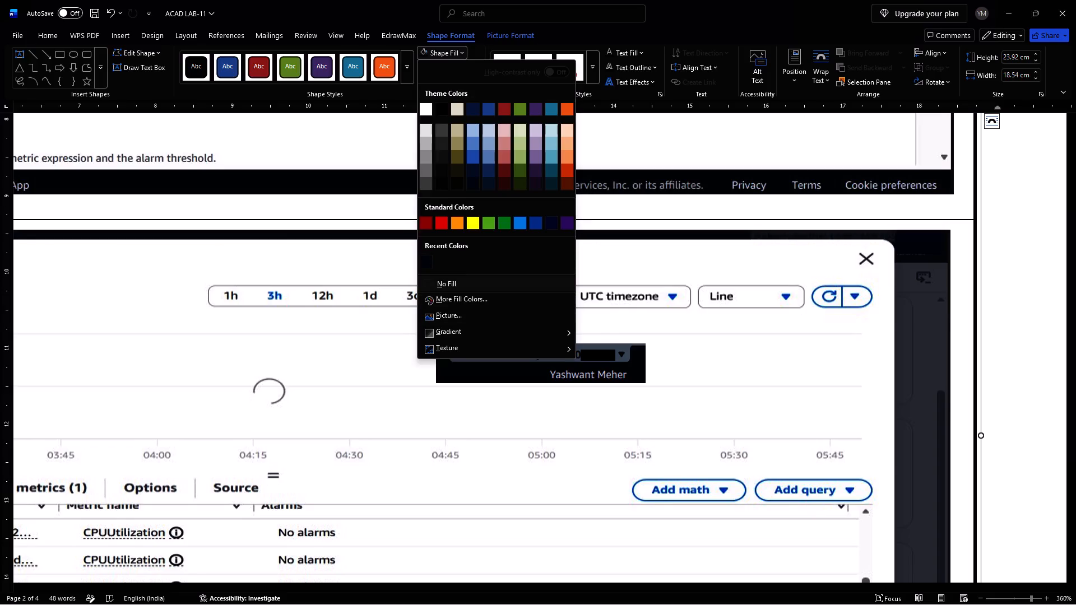
{"action": "left_click", "coordinate": [931, 250]}
{"action": "left_click", "coordinate": [925, 246]}
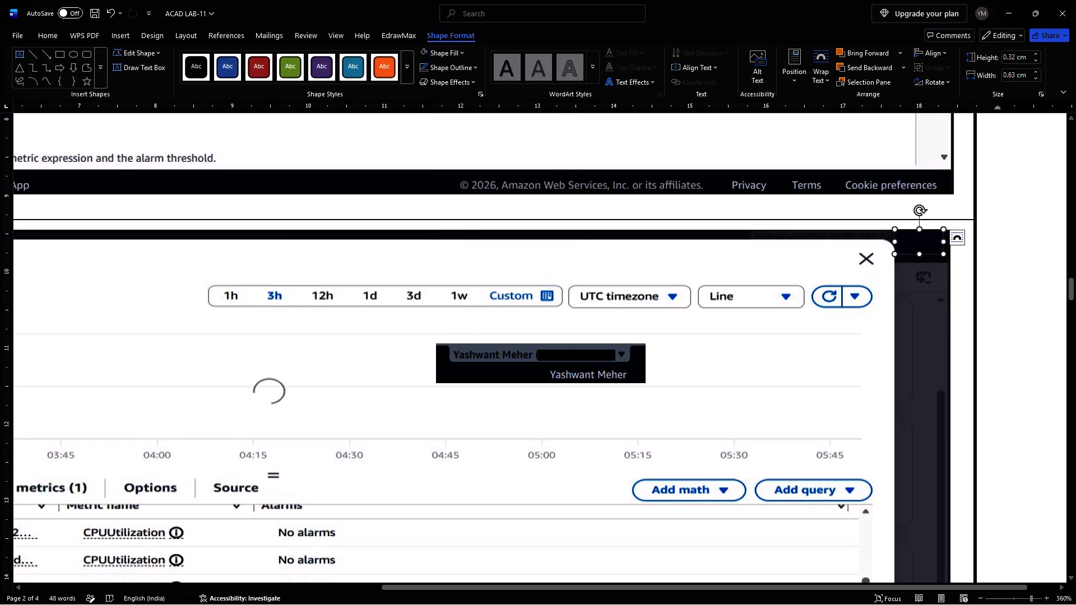
{"action": "left_click", "coordinate": [463, 54]}
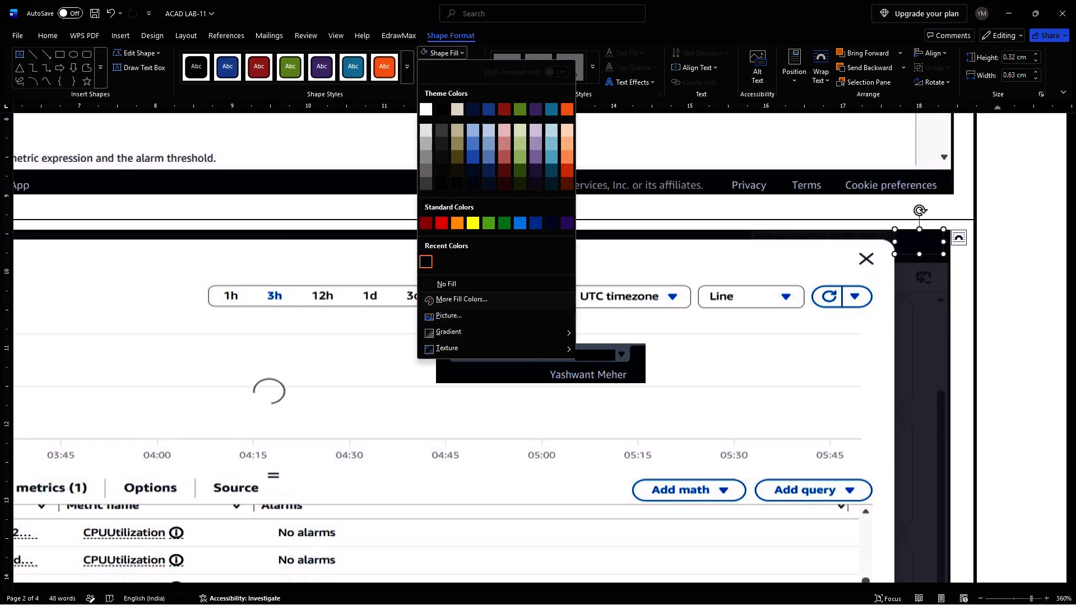
{"action": "left_click", "coordinate": [479, 296]}
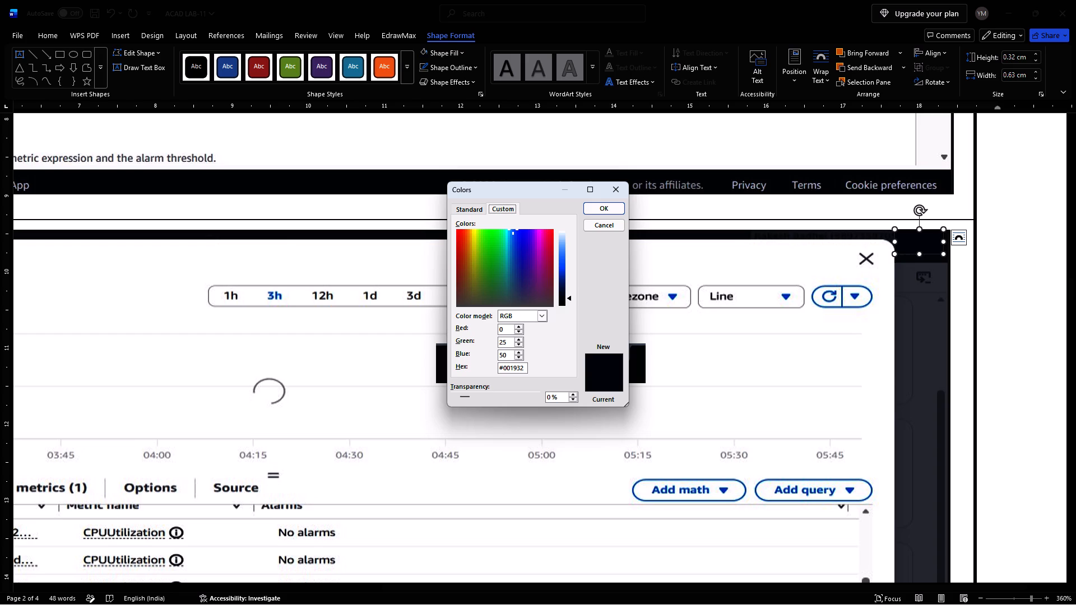
{"action": "left_click_drag", "start_coordinate": [513, 231], "coordinate": [503, 259]}
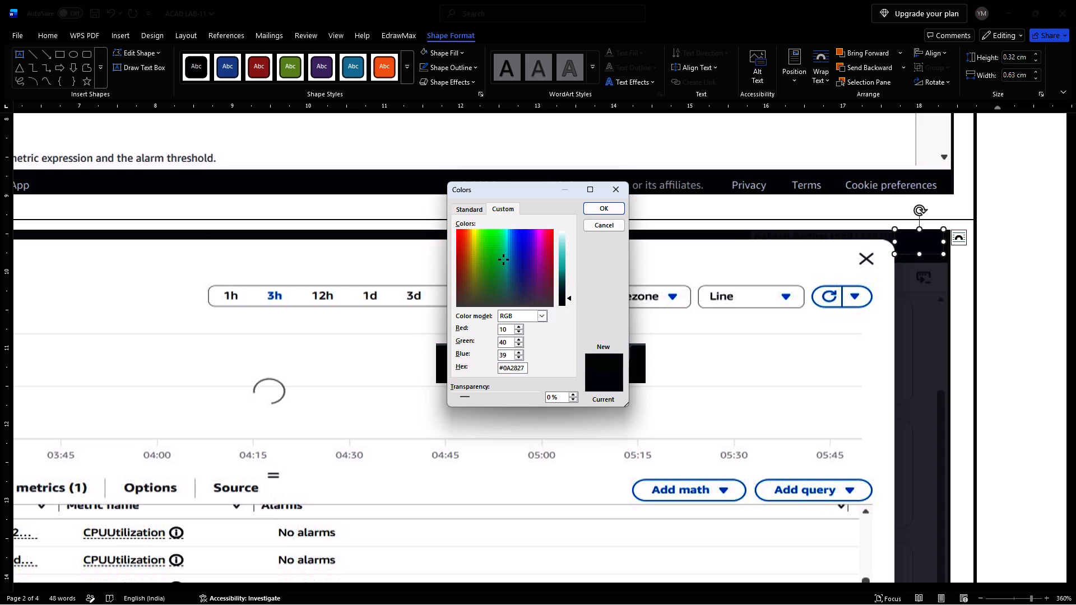
{"action": "left_click_drag", "start_coordinate": [503, 259], "coordinate": [509, 251]}
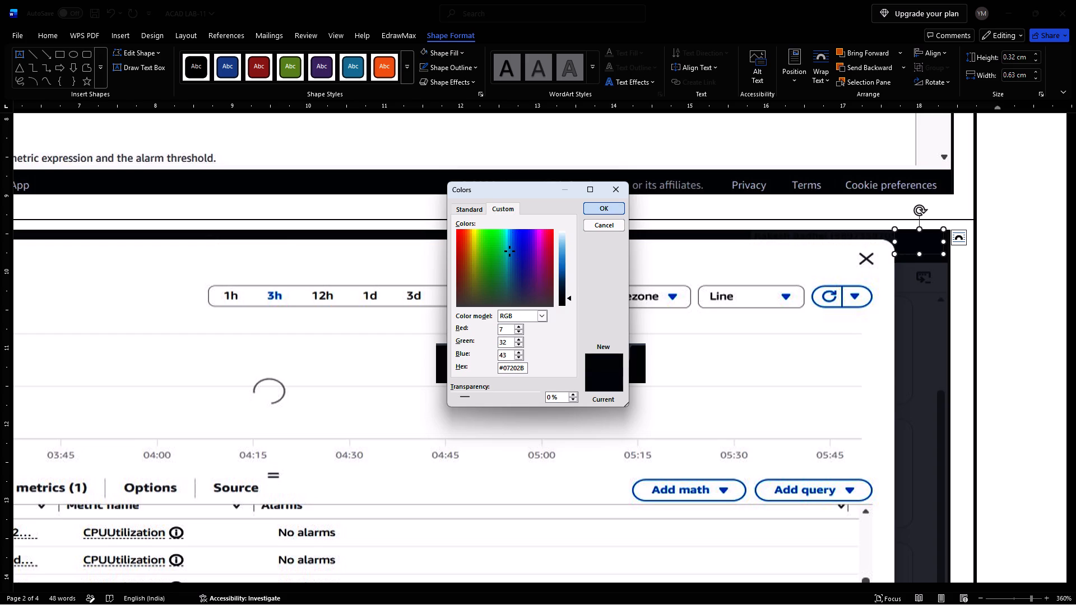
{"action": "left_click", "coordinate": [572, 297]}
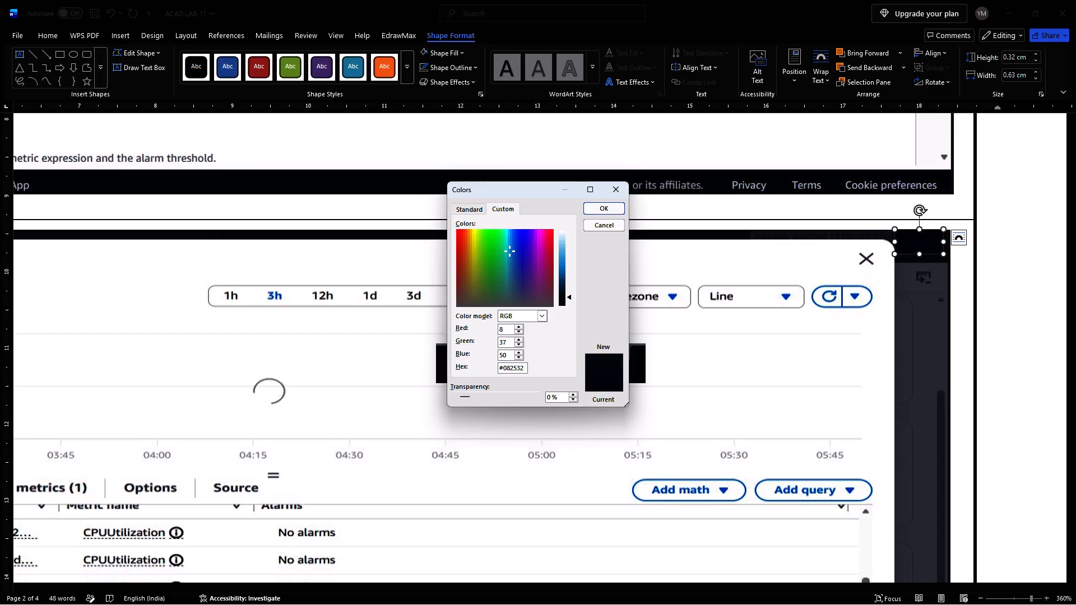
{"action": "left_click", "coordinate": [602, 205]}
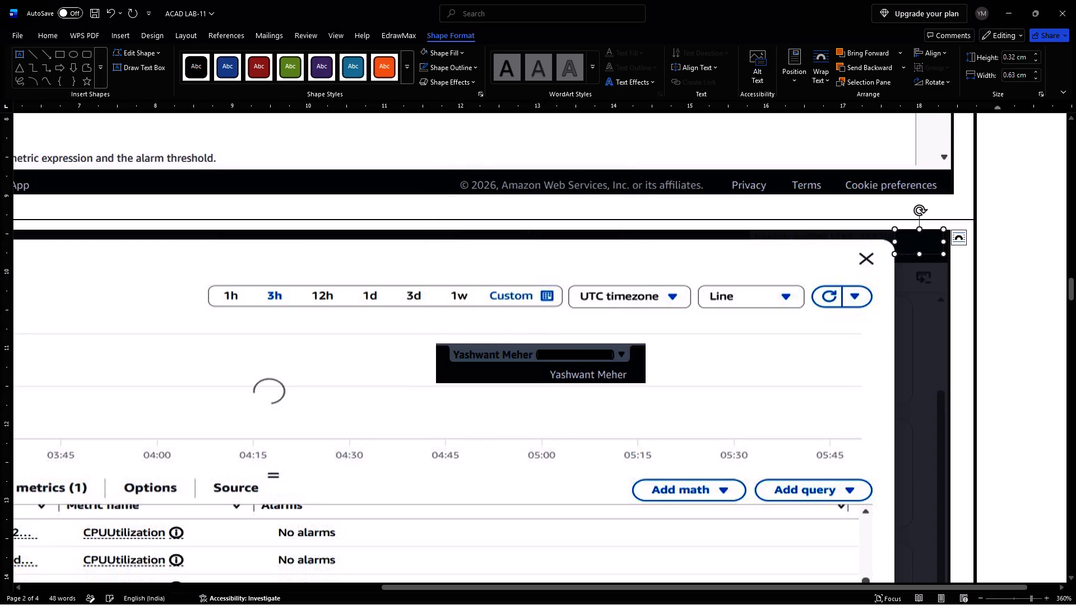
{"action": "left_click", "coordinate": [911, 269]}
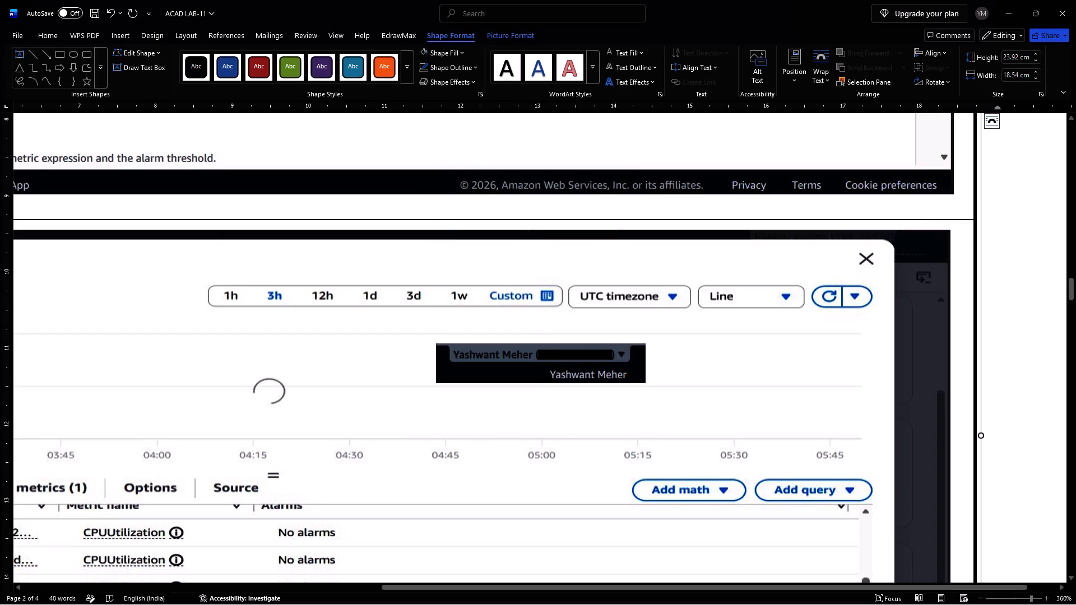
{"action": "left_click", "coordinate": [919, 249]}
{"action": "left_click", "coordinate": [919, 256]}
{"action": "left_click", "coordinate": [911, 282]}
Open the shapes gallery to insert another shape on the Select metric screenshot.
{"action": "left_click", "coordinate": [746, 232]}
{"action": "left_click", "coordinate": [750, 222]}
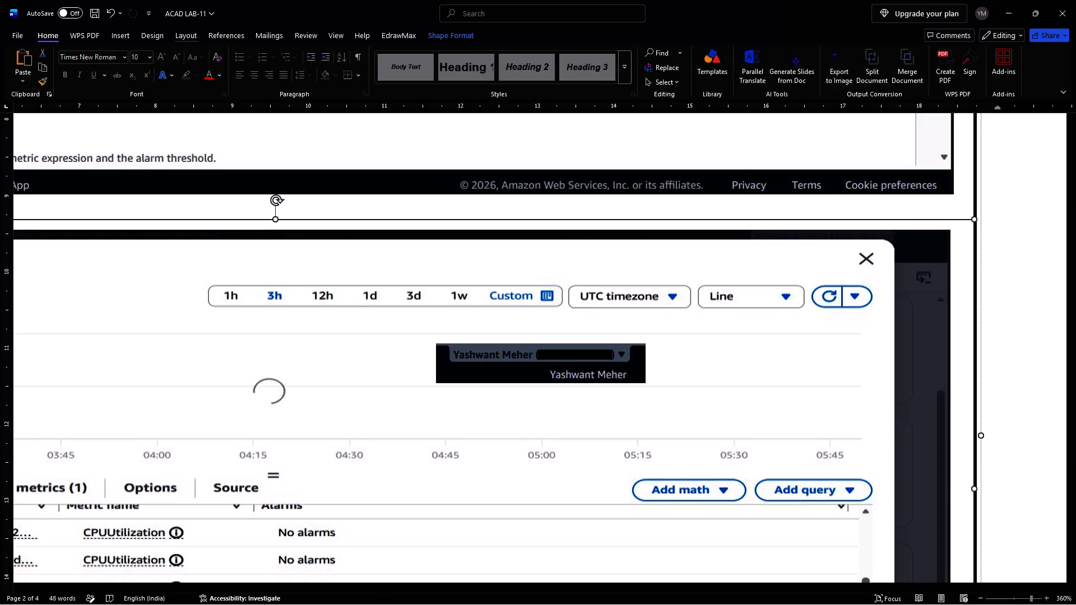
{"action": "left_click", "coordinate": [129, 37]}
{"action": "left_click", "coordinate": [170, 54]}
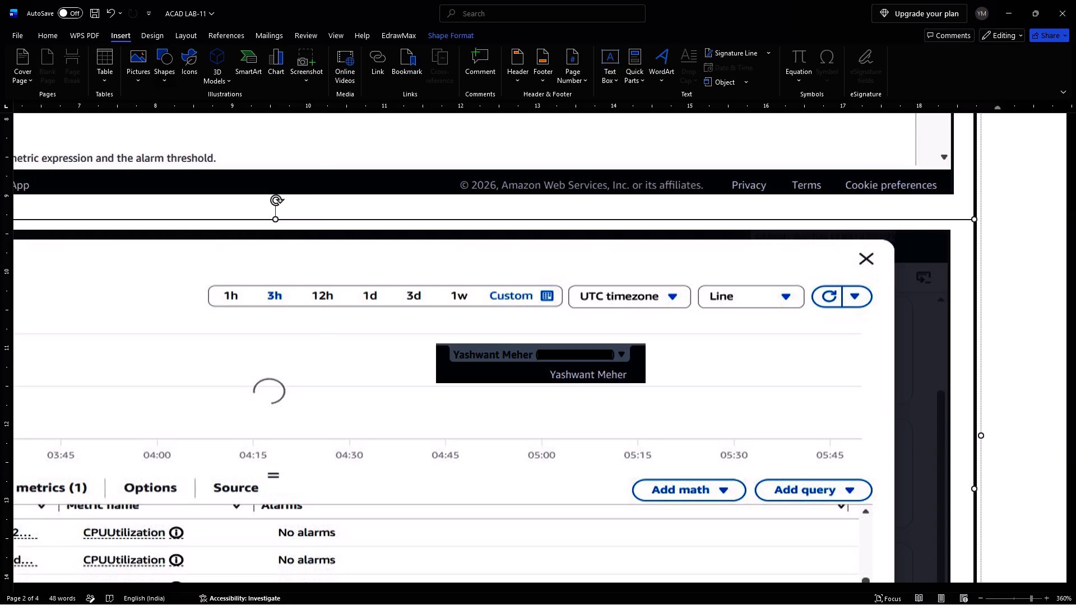
Duplicate the dark cover rectangle at the Select metric screenshot's upper-right corner, place the copy along its top edge, and widen it to about 2 cm.
{"action": "double_click", "coordinate": [907, 246]}
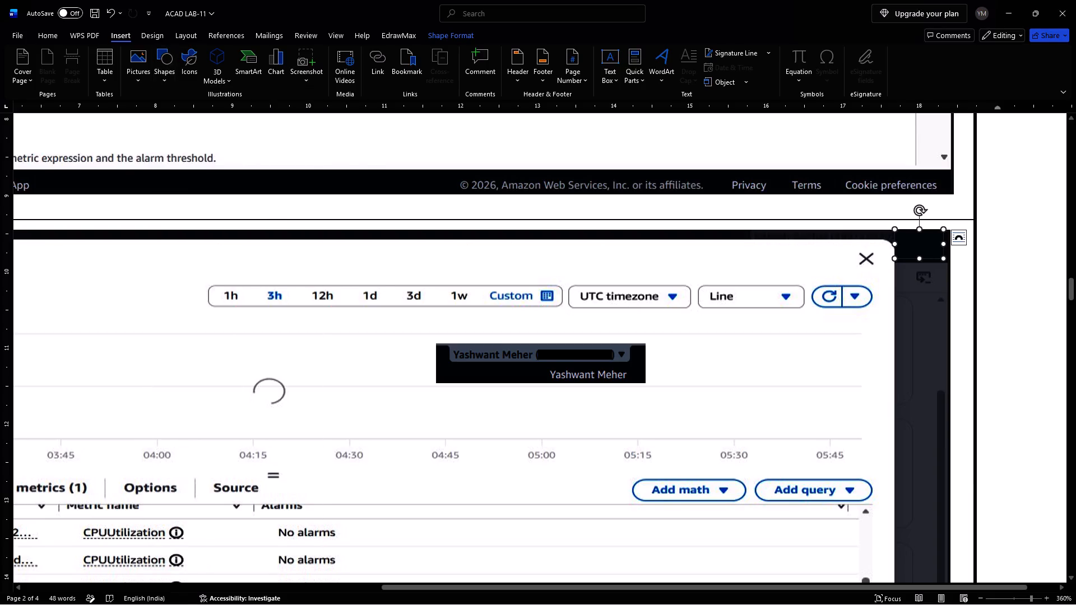
{"action": "key", "text": "ctrl+c"}
{"action": "key", "text": "ctrl+v"}
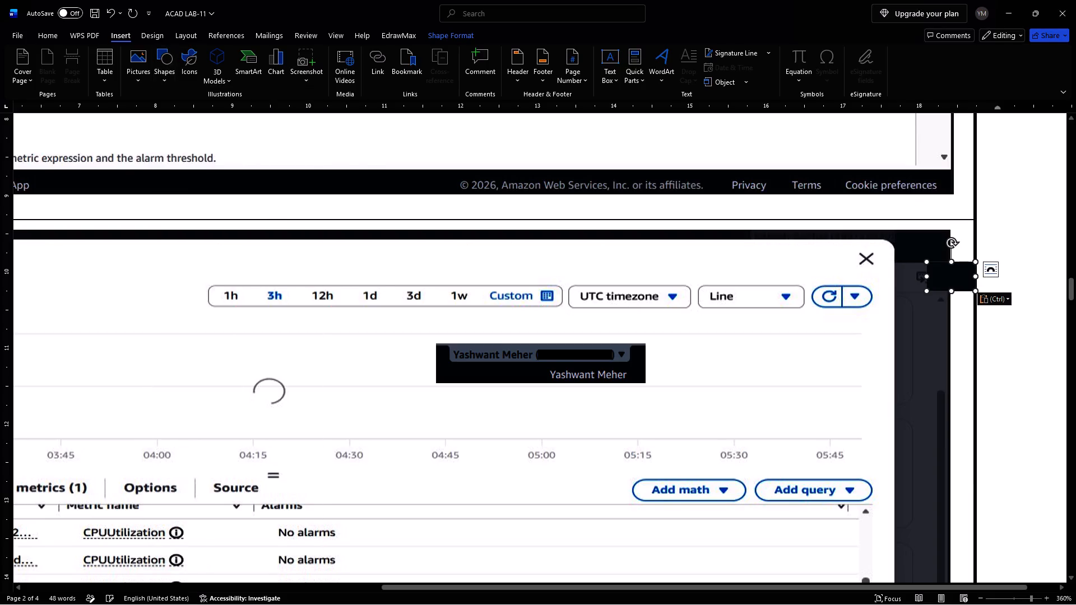
{"action": "left_click_drag", "start_coordinate": [940, 277], "coordinate": [760, 244]}
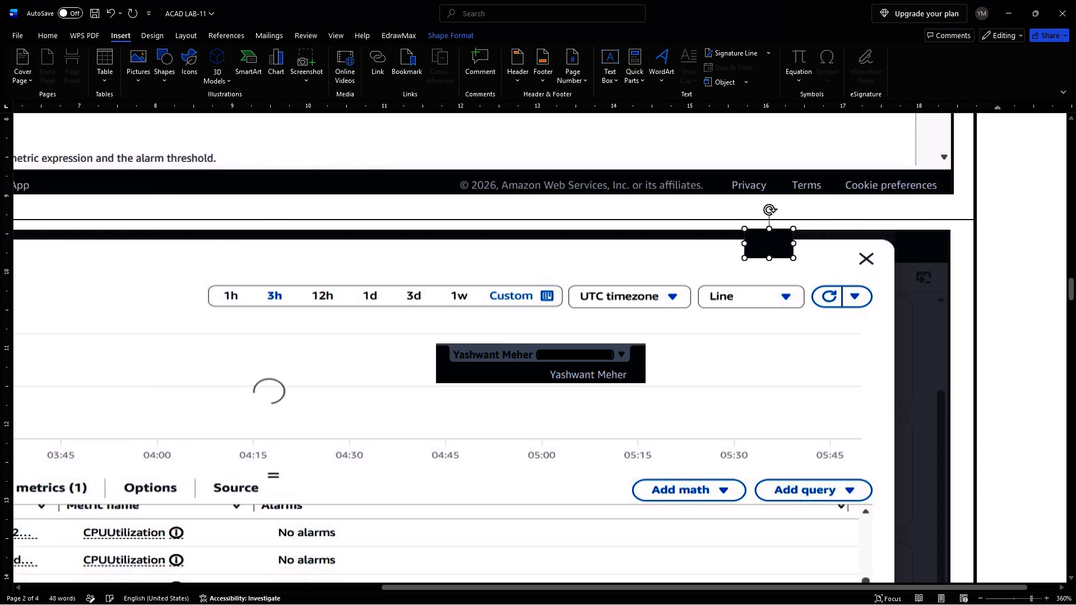
{"action": "left_click_drag", "start_coordinate": [760, 244], "coordinate": [763, 245]}
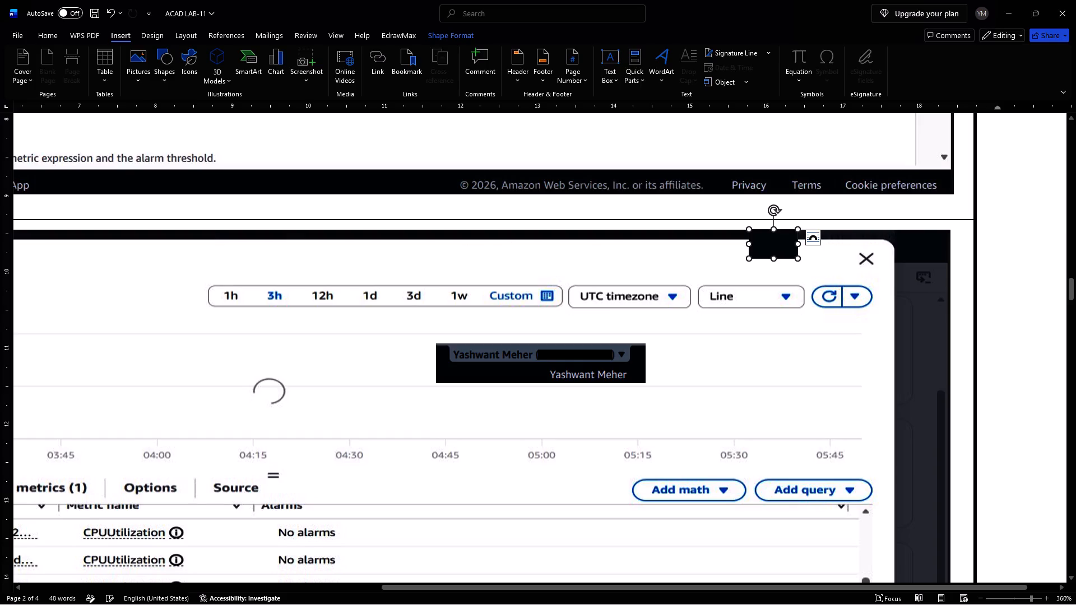
{"action": "left_click_drag", "start_coordinate": [800, 244], "coordinate": [900, 240]}
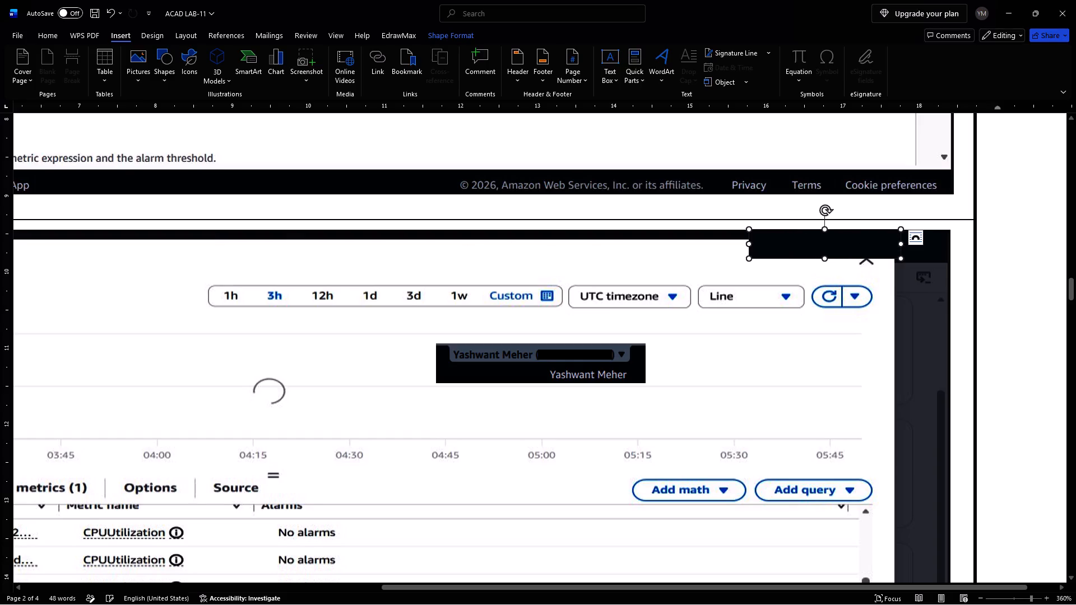
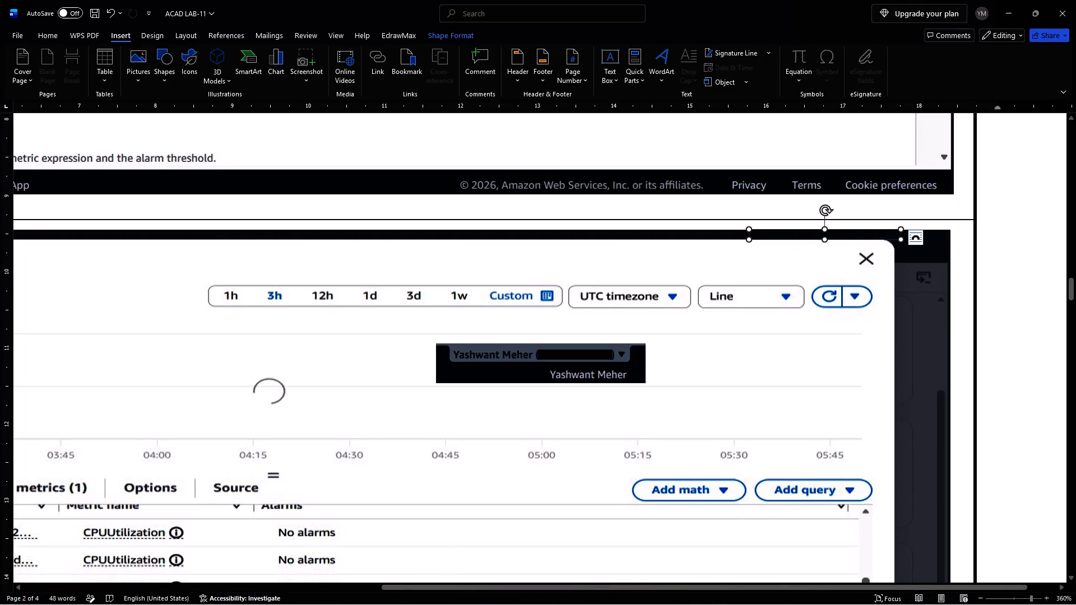
Move the floating account-name label picture down over the metrics list in the Select metric screenshot, towards the next screenshot's header.
{"action": "left_click", "coordinate": [850, 274]}
{"action": "scroll", "coordinate": [580, 364], "scroll_direction": "down", "scroll_amount": 2}
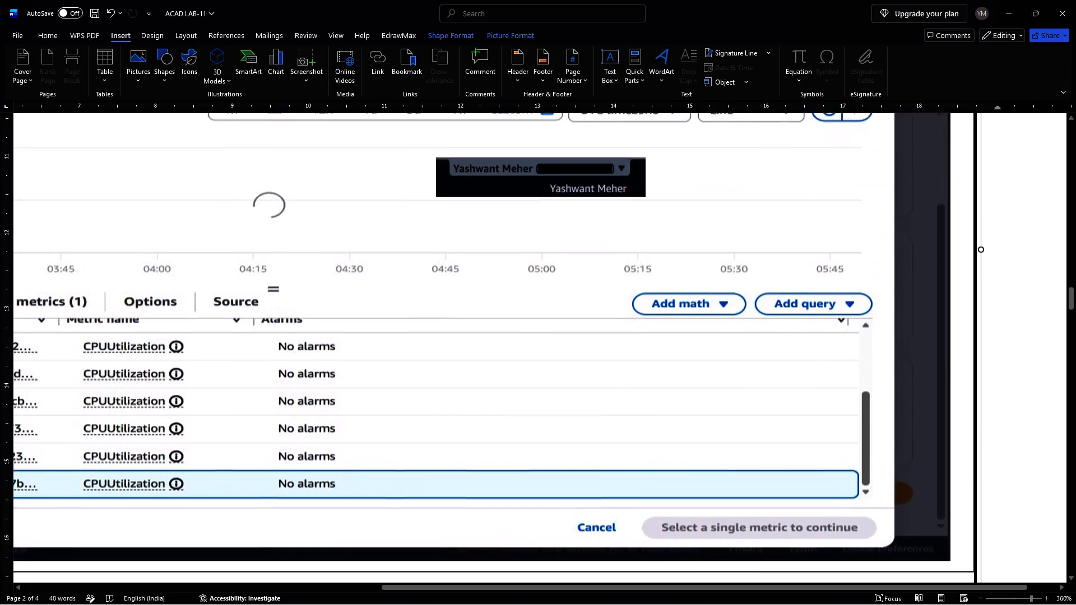
{"action": "left_click_drag", "start_coordinate": [574, 176], "coordinate": [643, 371]}
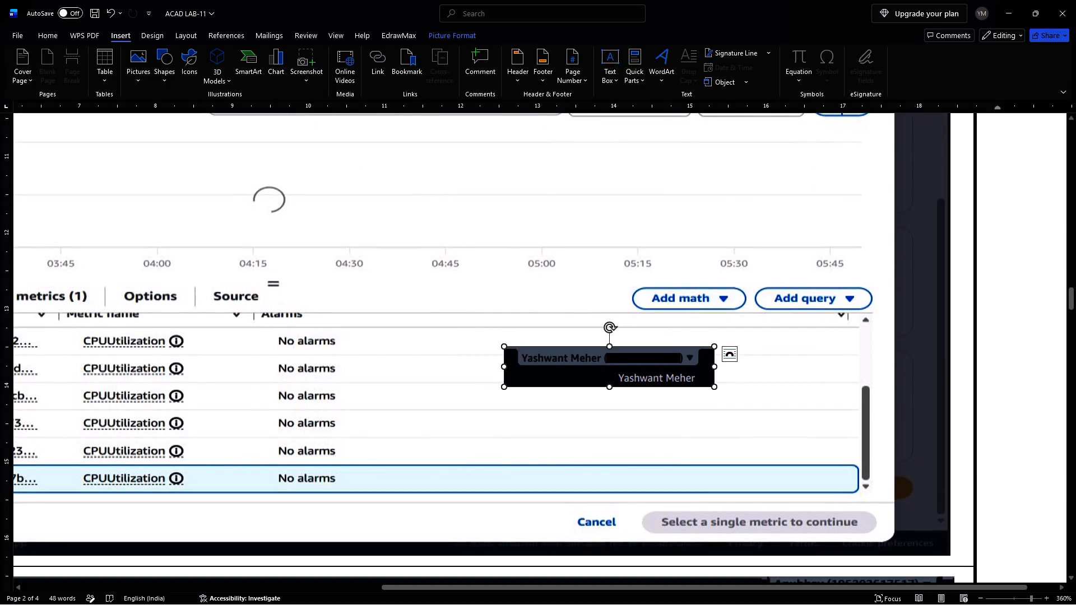
{"action": "scroll", "coordinate": [644, 371], "scroll_direction": "down", "scroll_amount": 3, "text": "ctrl"}
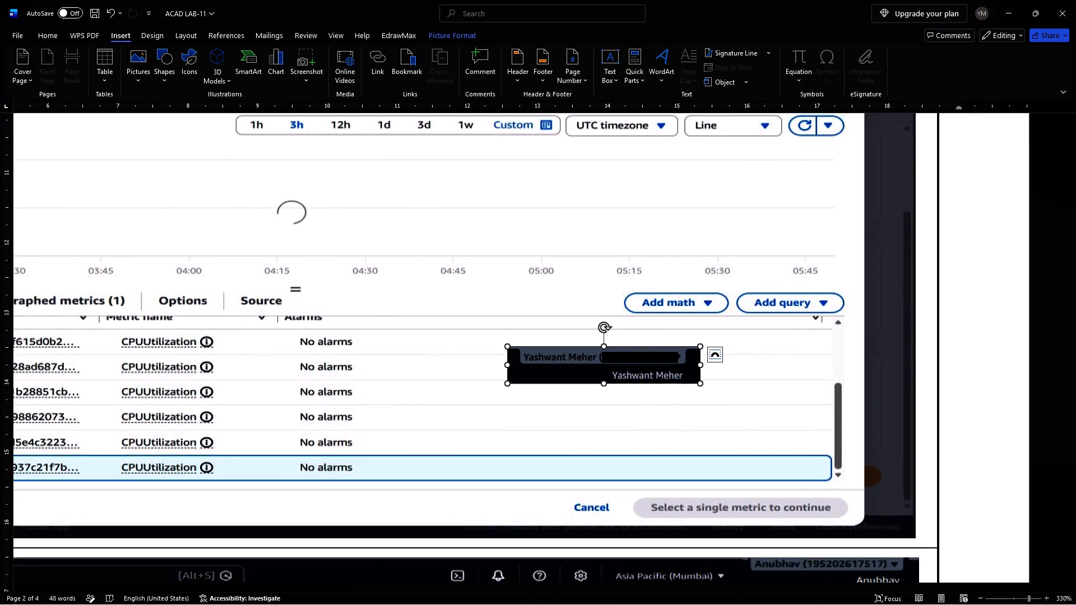
Move the account-name label picture from the Select metric screenshot over the Create alarm screenshot's account area and resize it to cover the old name.
{"action": "scroll", "coordinate": [644, 371], "scroll_direction": "down", "scroll_amount": 3, "text": "ctrl"}
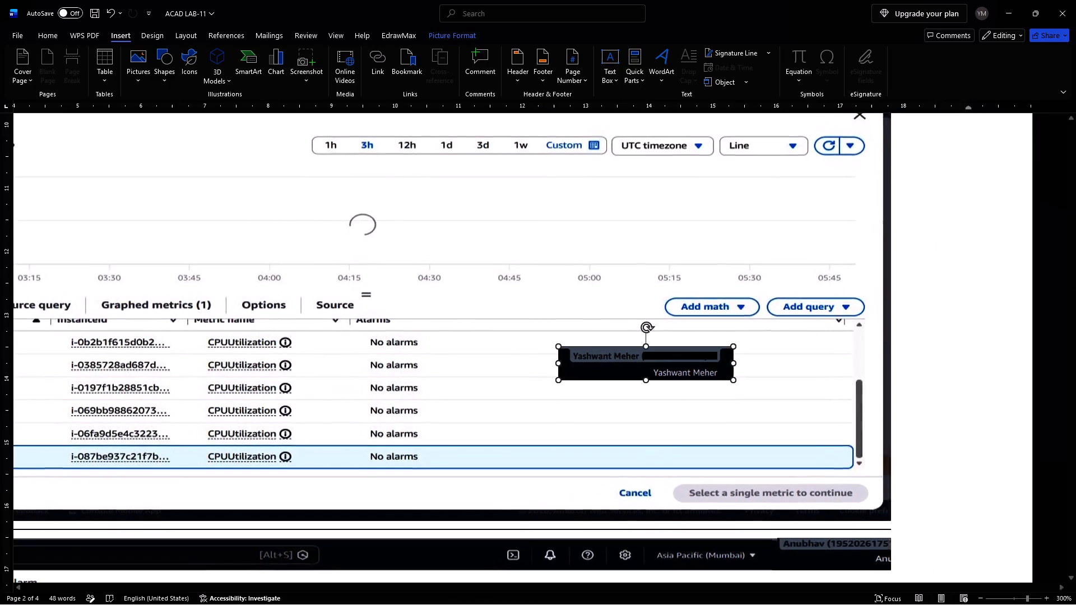
{"action": "scroll", "coordinate": [644, 371], "scroll_direction": "down", "scroll_amount": 4, "text": "ctrl"}
{"action": "scroll", "coordinate": [644, 371], "scroll_direction": "down", "scroll_amount": 1}
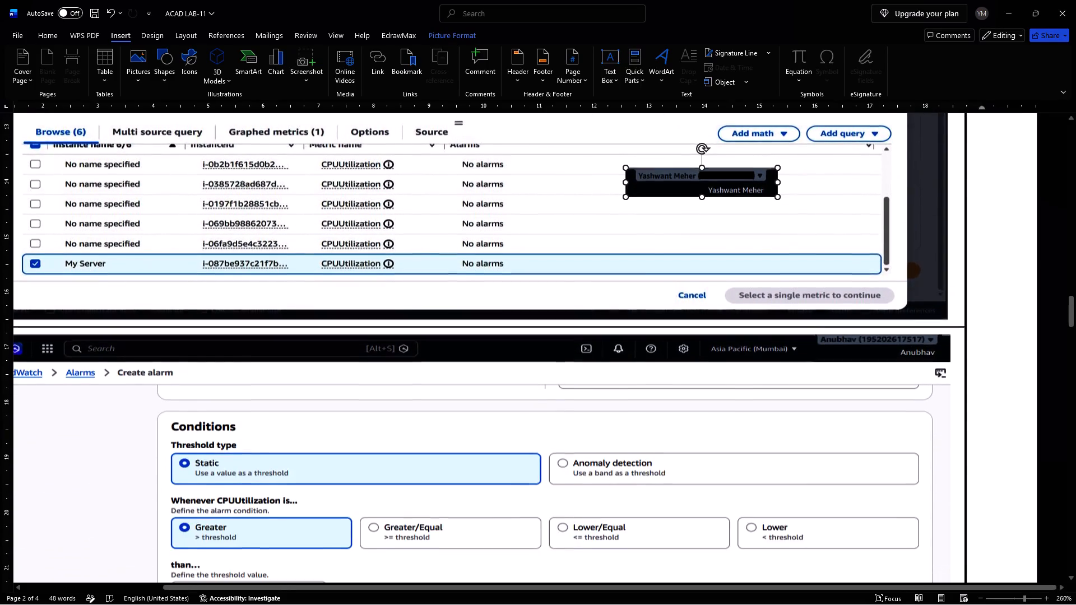
{"action": "scroll", "coordinate": [644, 371], "scroll_direction": "down", "scroll_amount": 1}
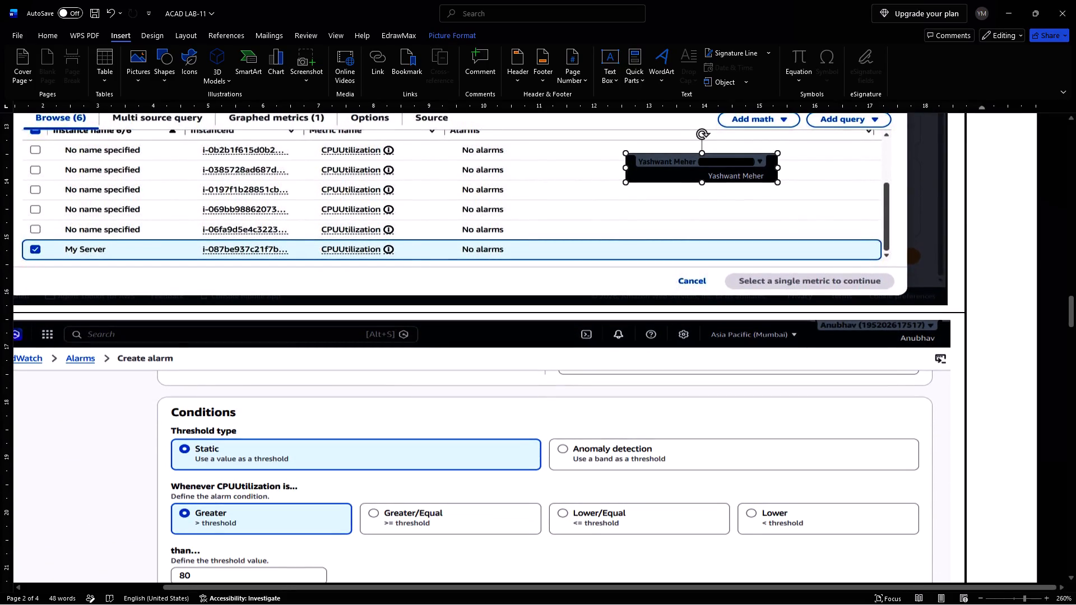
{"action": "left_click_drag", "start_coordinate": [727, 166], "coordinate": [896, 334]}
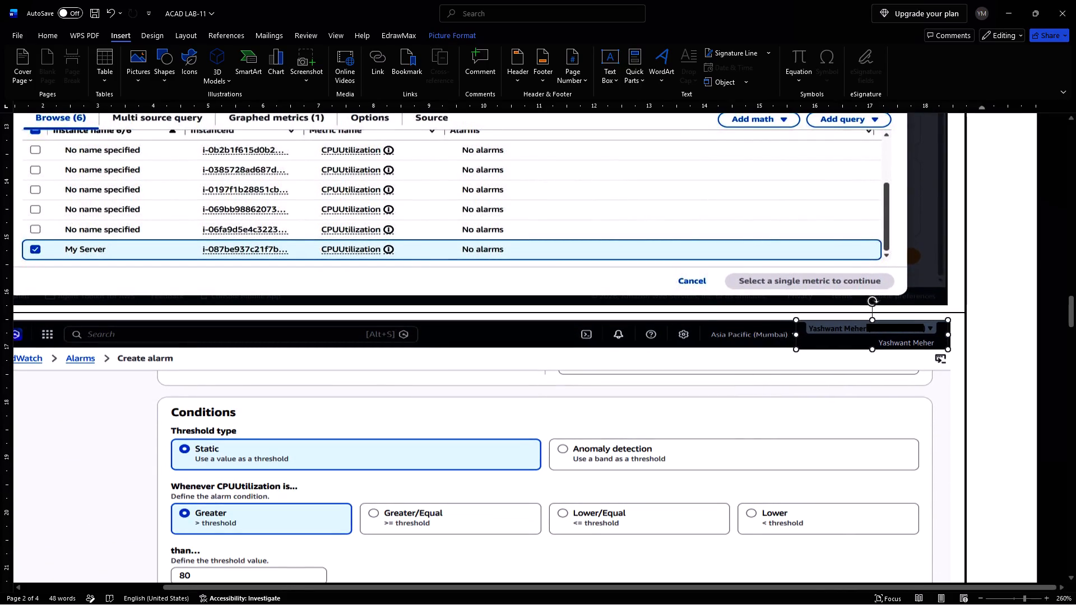
{"action": "left_click_drag", "start_coordinate": [896, 334], "coordinate": [899, 334]}
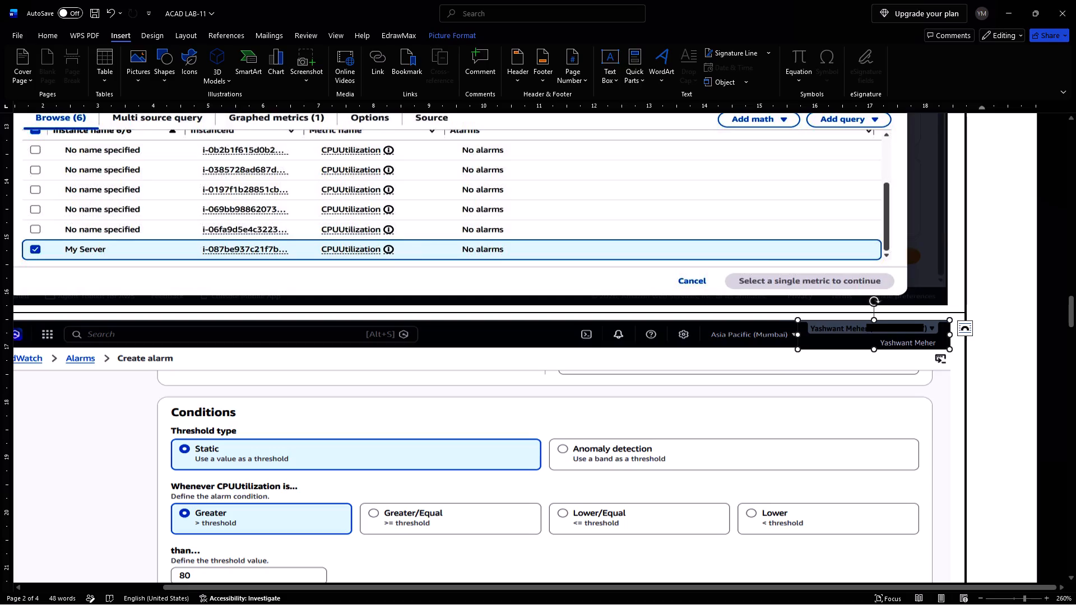
{"action": "left_click_drag", "start_coordinate": [798, 333], "coordinate": [810, 325]}
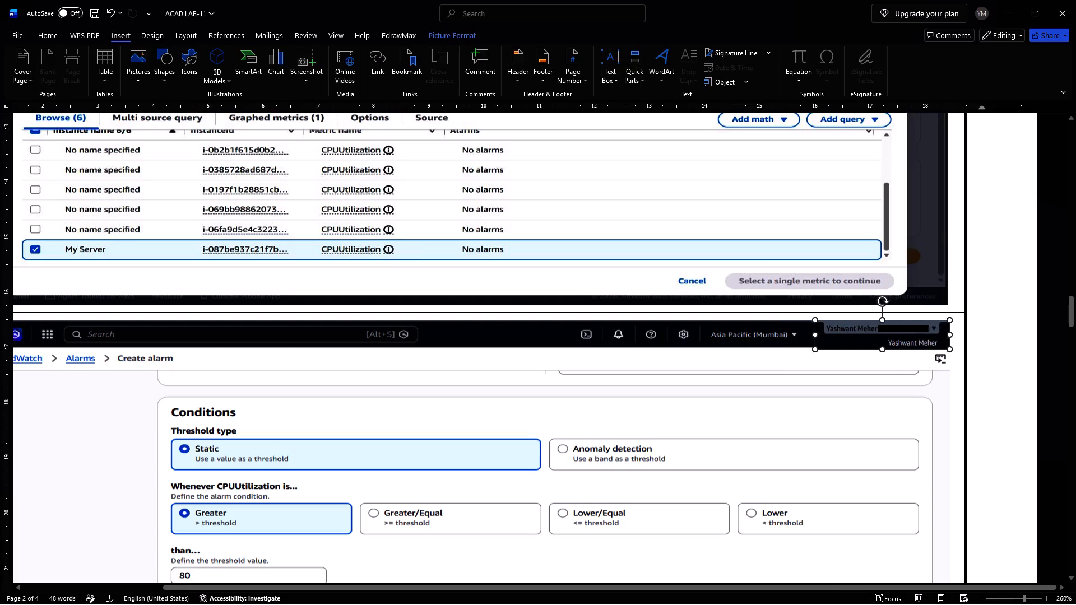
{"action": "left_click_drag", "start_coordinate": [810, 325], "coordinate": [805, 325]}
{"action": "left_click", "coordinate": [687, 343]}
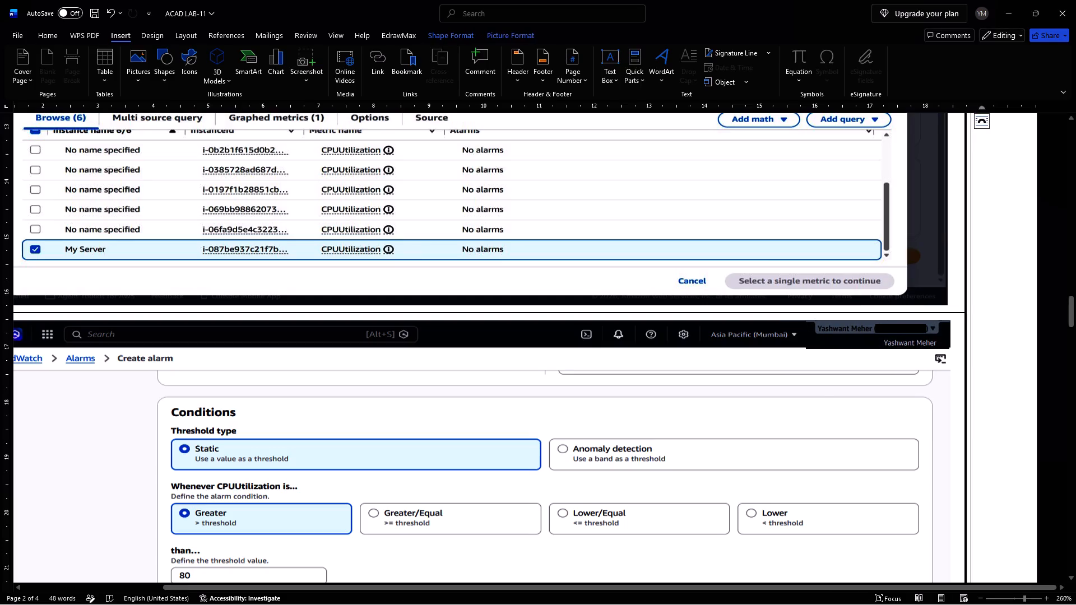
{"action": "left_click", "coordinate": [860, 339]}
{"action": "left_click", "coordinate": [877, 348]}
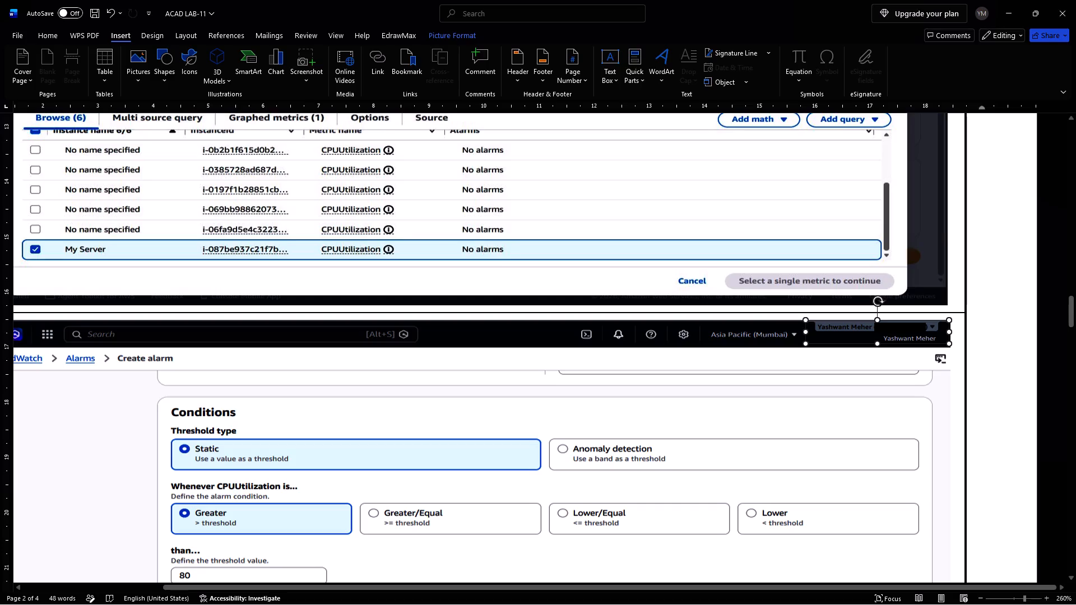
{"action": "left_click", "coordinate": [829, 364]}
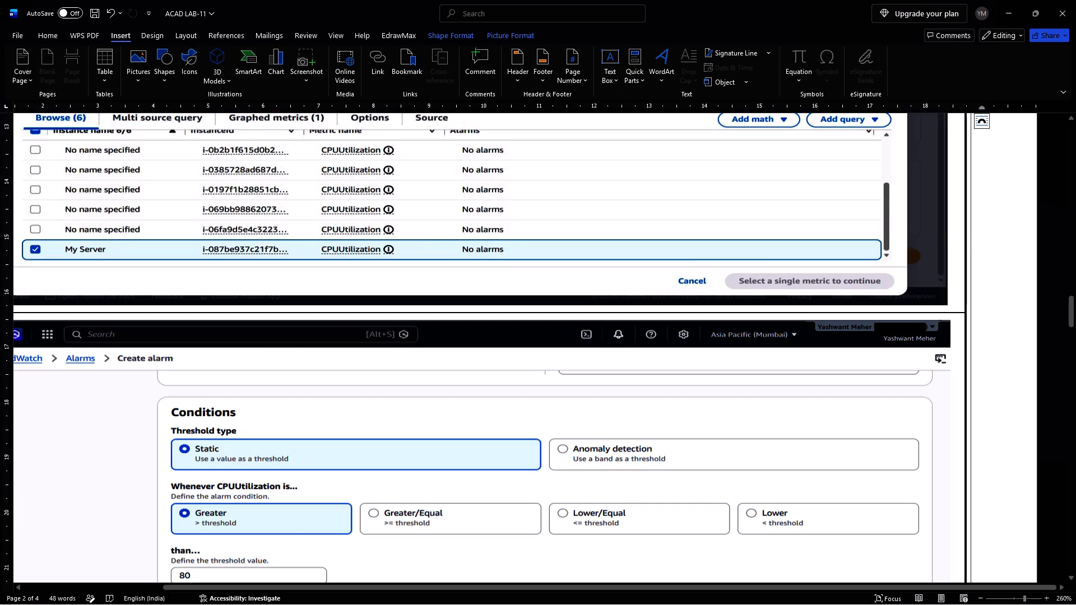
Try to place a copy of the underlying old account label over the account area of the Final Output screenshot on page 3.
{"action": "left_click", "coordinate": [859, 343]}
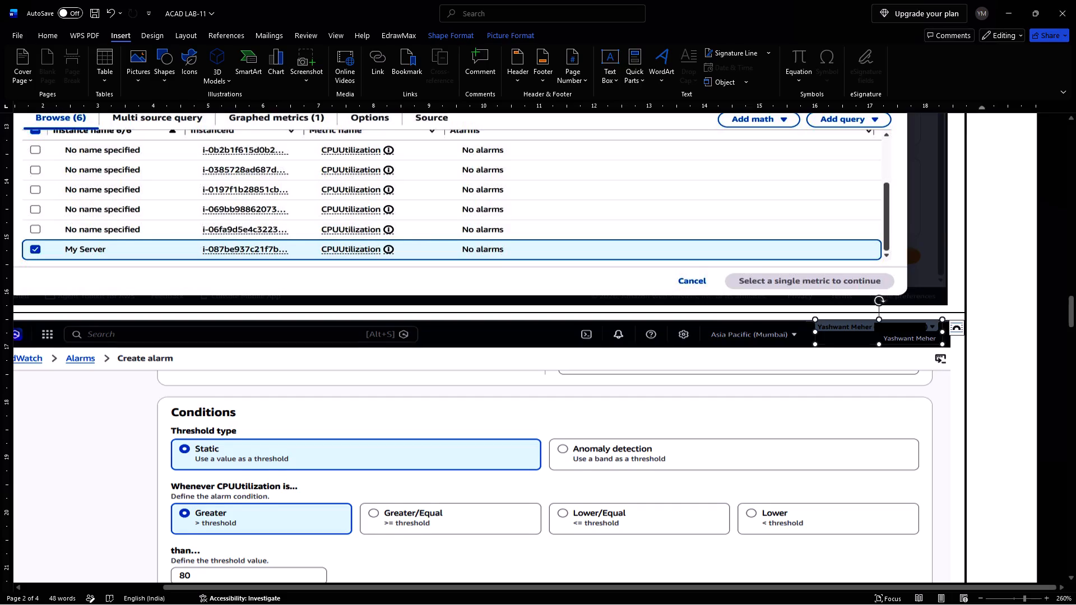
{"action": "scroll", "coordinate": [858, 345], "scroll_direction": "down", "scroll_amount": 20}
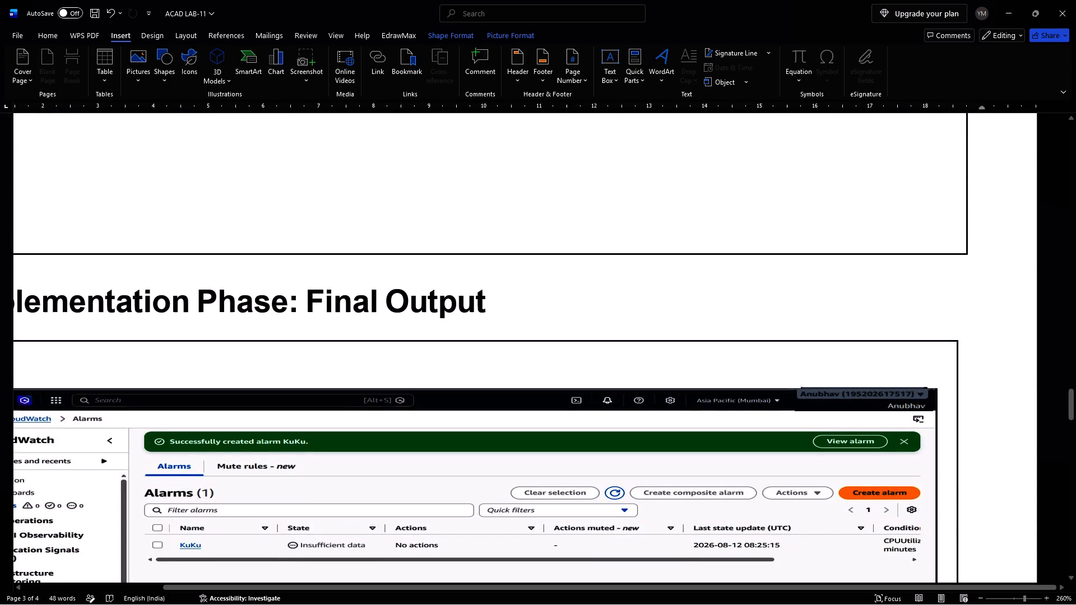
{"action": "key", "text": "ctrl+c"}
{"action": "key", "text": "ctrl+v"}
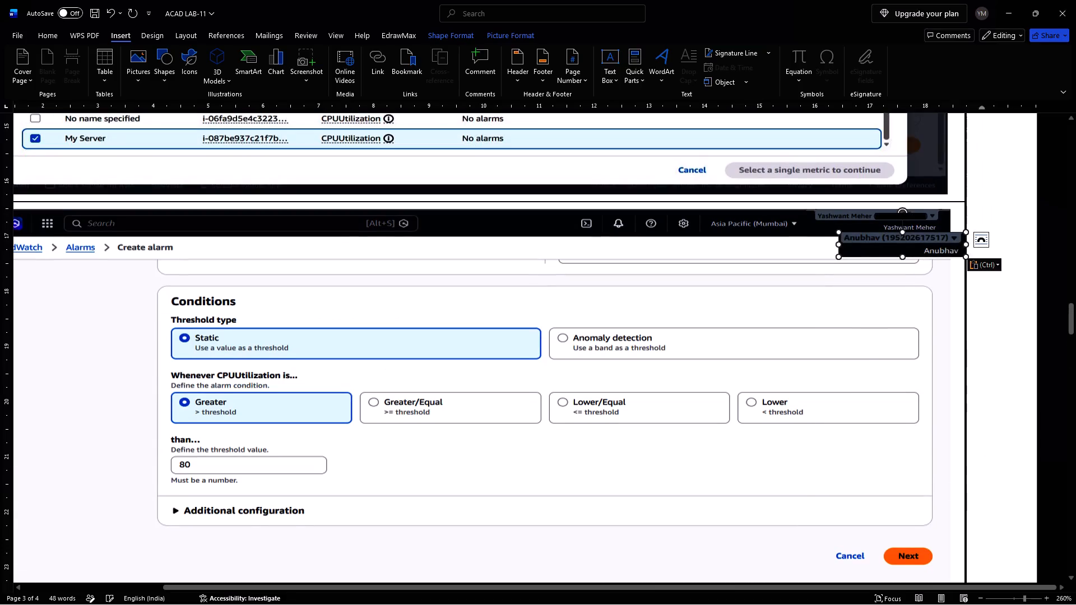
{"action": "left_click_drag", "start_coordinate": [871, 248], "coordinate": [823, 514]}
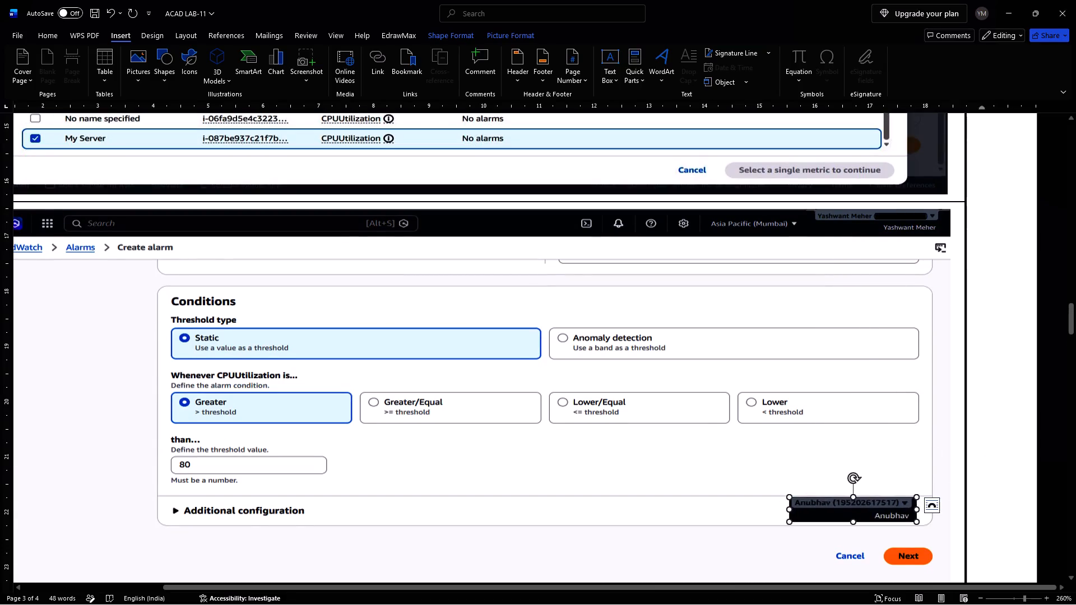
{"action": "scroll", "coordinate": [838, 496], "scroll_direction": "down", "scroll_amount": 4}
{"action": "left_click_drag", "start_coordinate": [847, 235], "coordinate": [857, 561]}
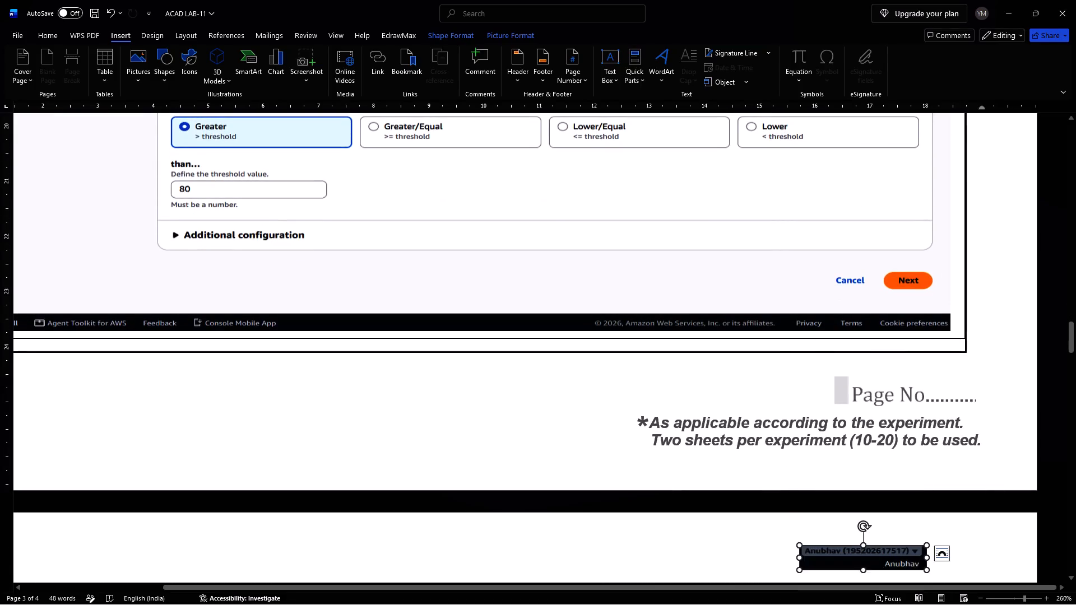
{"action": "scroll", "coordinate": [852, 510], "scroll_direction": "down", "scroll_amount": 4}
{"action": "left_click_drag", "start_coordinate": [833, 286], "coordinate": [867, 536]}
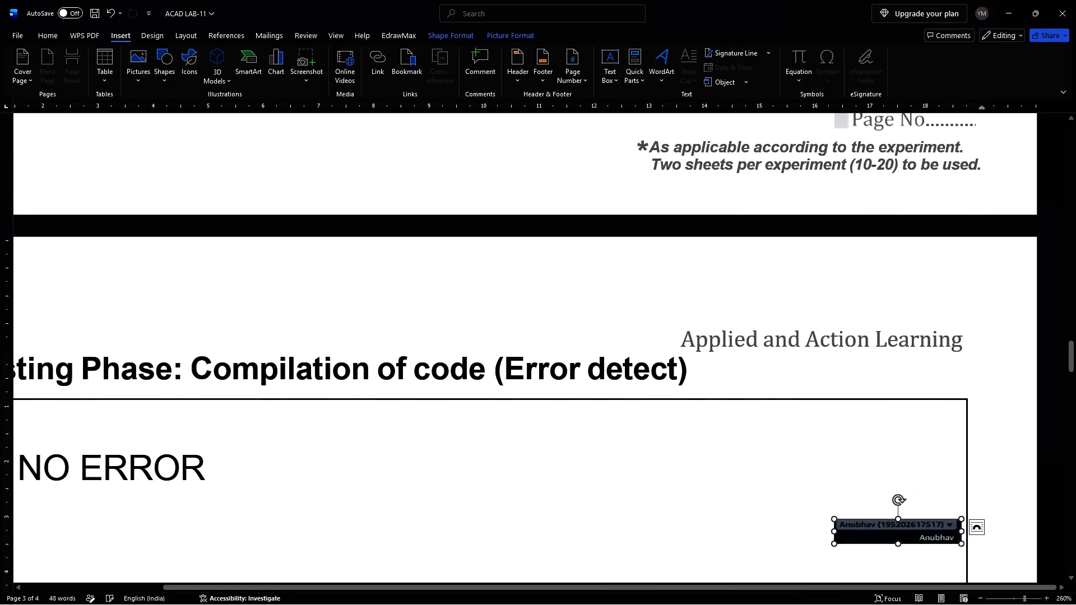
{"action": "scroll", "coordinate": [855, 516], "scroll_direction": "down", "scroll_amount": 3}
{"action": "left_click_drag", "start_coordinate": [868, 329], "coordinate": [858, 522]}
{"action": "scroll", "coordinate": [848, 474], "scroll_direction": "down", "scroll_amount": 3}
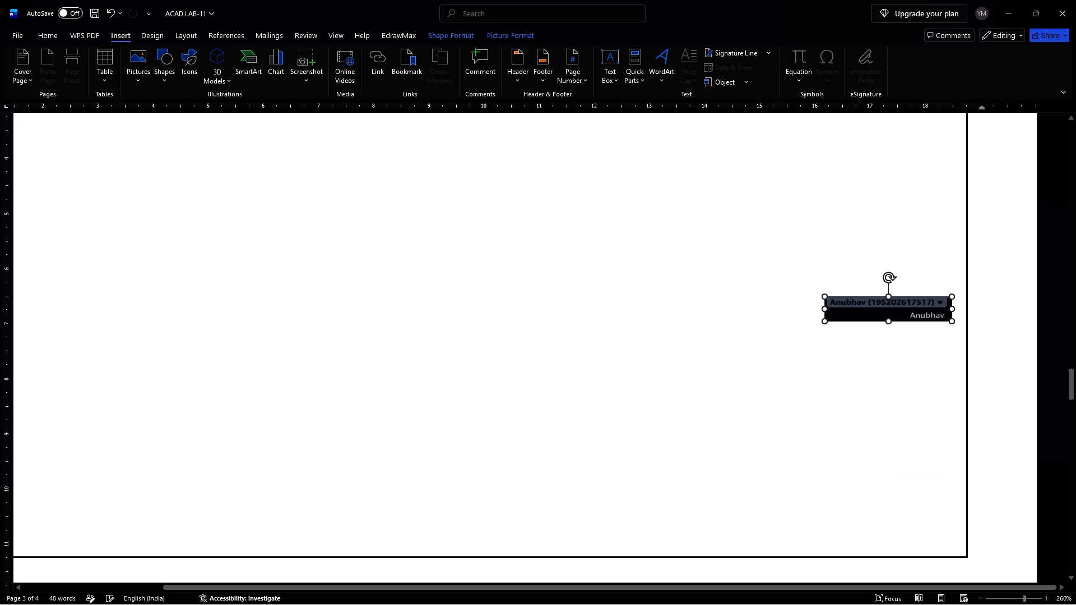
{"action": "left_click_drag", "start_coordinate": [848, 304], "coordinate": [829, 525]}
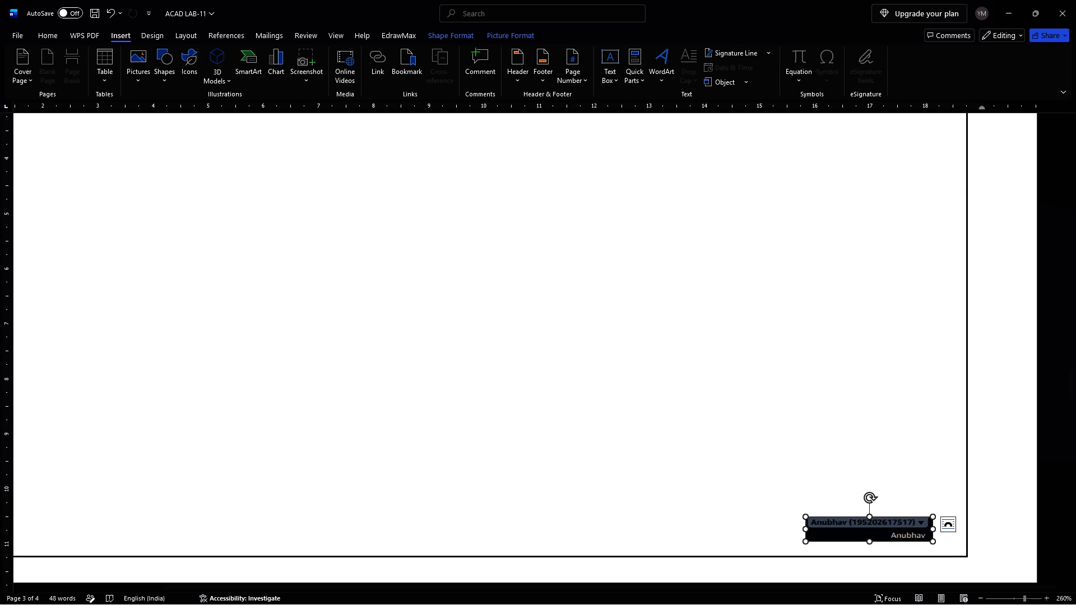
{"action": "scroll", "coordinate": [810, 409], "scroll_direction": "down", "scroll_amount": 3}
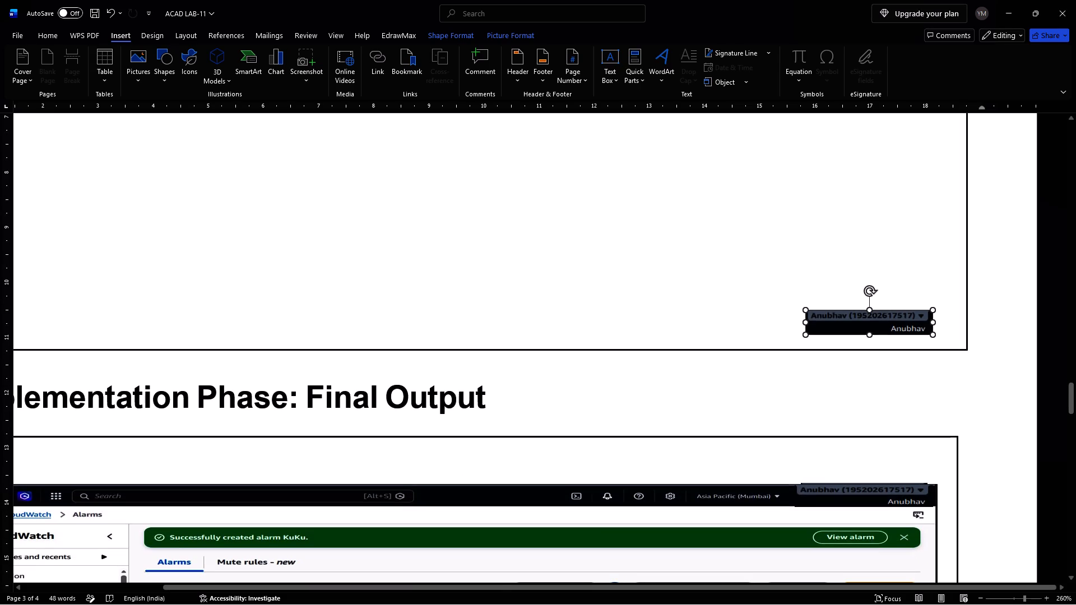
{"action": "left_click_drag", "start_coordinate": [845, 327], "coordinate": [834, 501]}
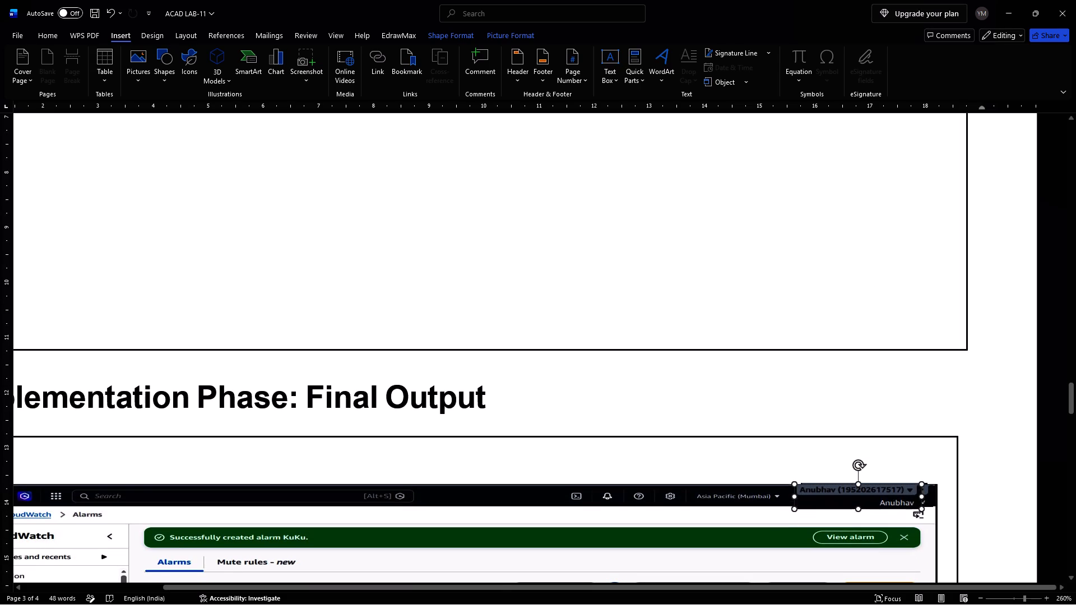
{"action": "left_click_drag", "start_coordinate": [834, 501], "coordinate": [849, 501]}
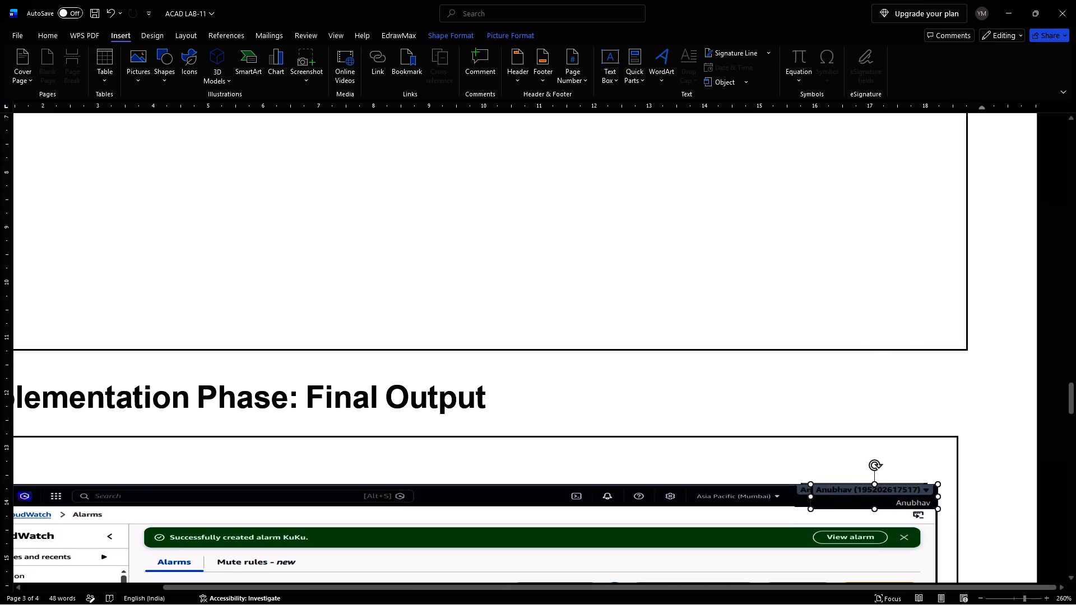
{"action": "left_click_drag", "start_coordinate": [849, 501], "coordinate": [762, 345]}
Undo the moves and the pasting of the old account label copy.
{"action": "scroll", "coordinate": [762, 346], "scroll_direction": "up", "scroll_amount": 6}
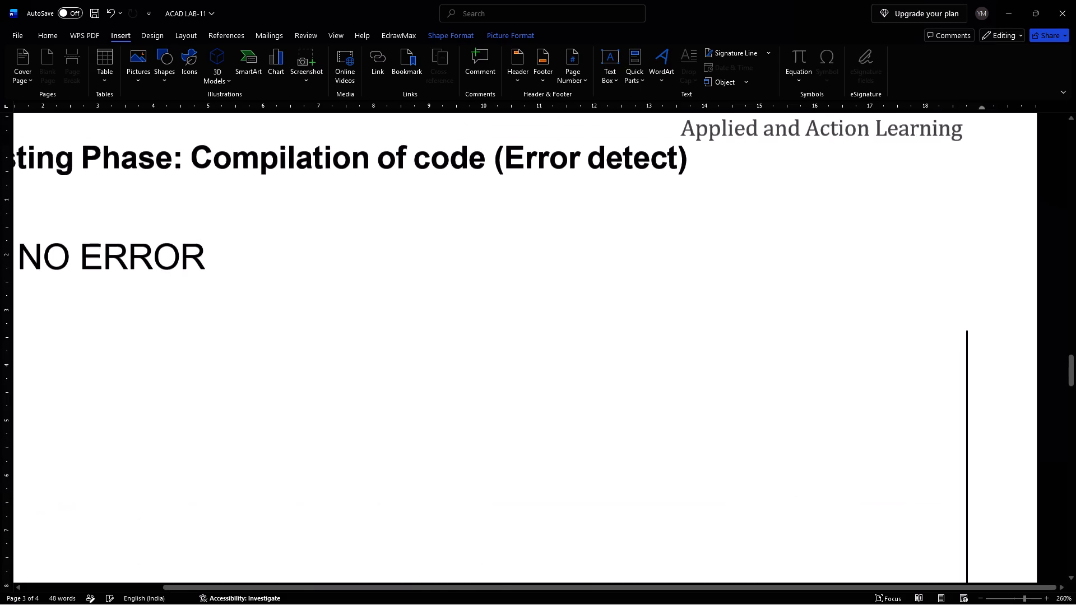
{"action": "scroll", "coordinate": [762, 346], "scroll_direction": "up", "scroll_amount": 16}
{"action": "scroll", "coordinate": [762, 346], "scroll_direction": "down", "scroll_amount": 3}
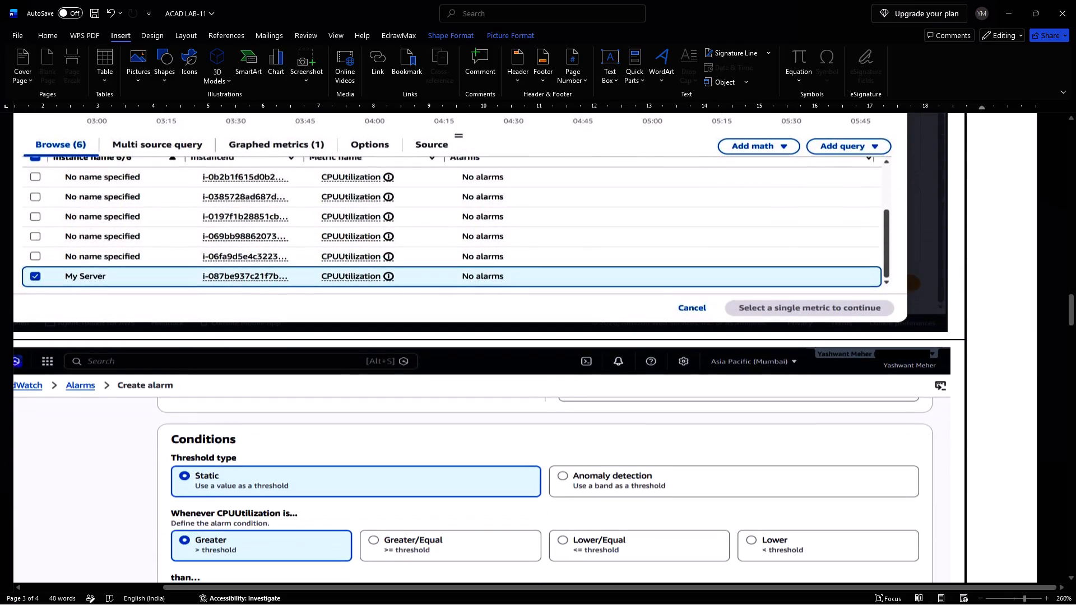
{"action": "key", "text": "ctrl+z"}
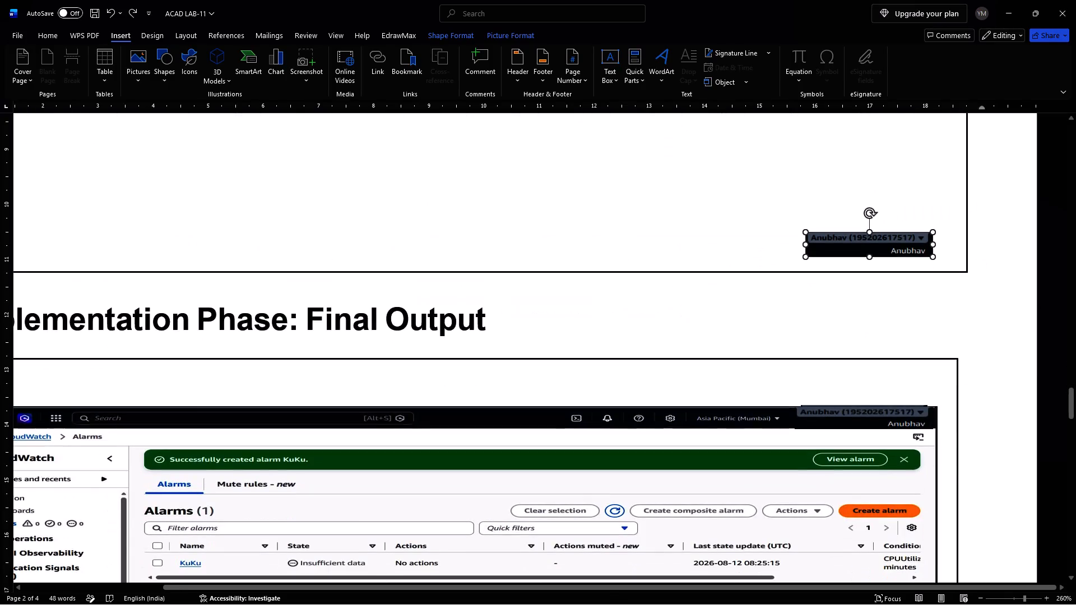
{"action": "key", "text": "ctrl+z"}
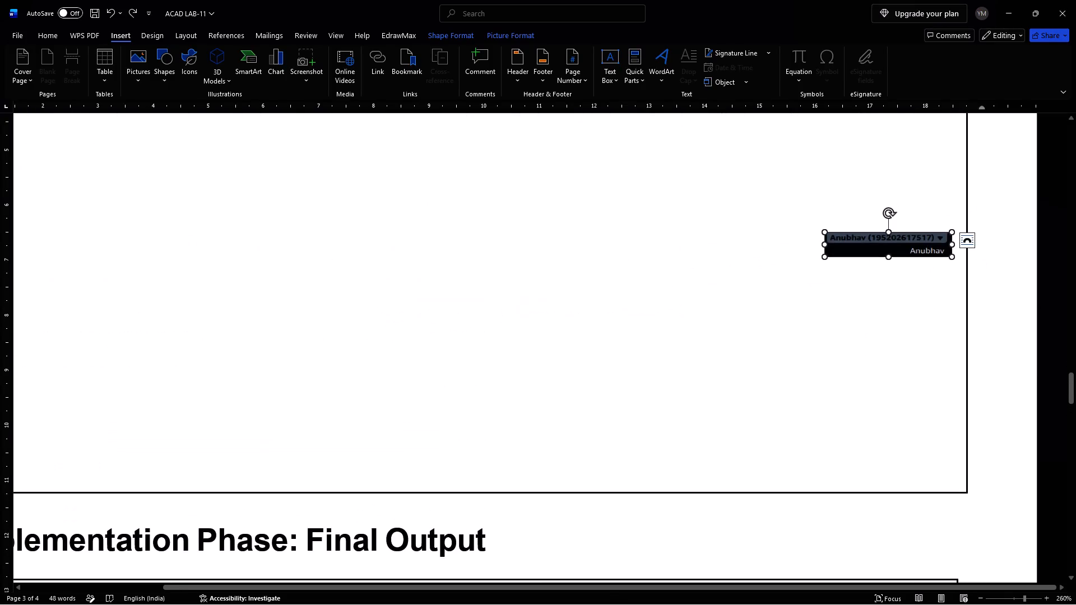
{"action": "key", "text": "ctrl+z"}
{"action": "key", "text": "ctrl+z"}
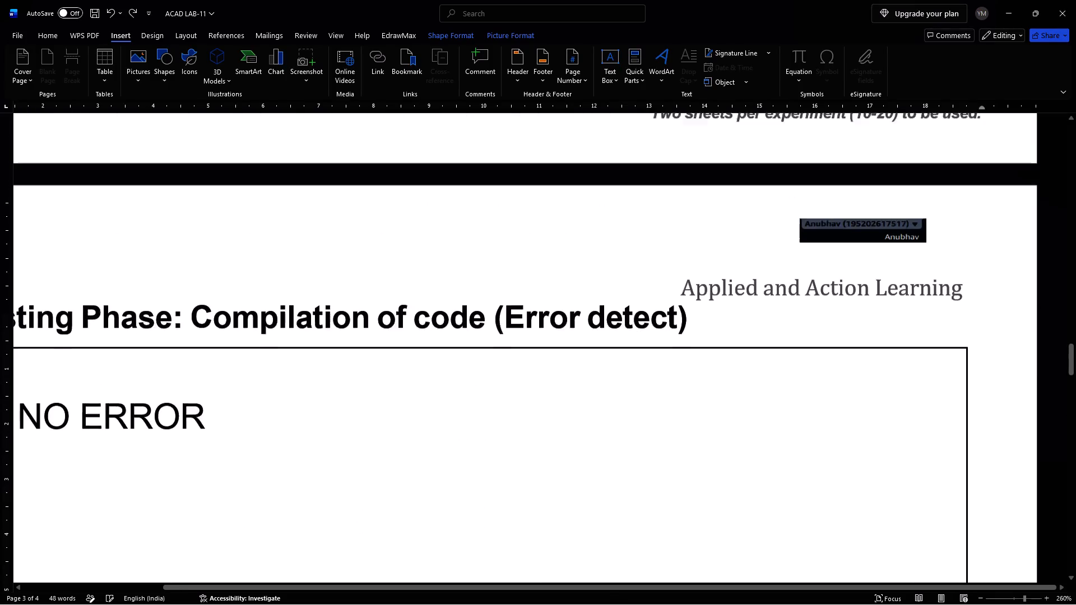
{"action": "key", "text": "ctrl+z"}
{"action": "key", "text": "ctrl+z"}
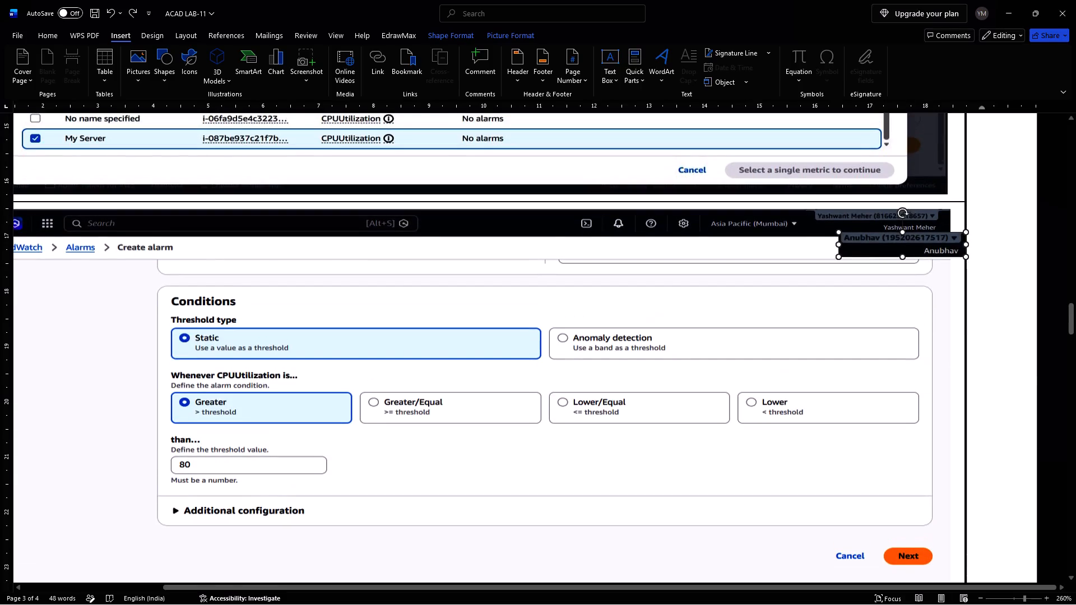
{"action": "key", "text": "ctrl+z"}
Duplicate the new account label on the Create alarm screenshot and move the copy below the Lower threshold option.
{"action": "left_click", "coordinate": [859, 224]}
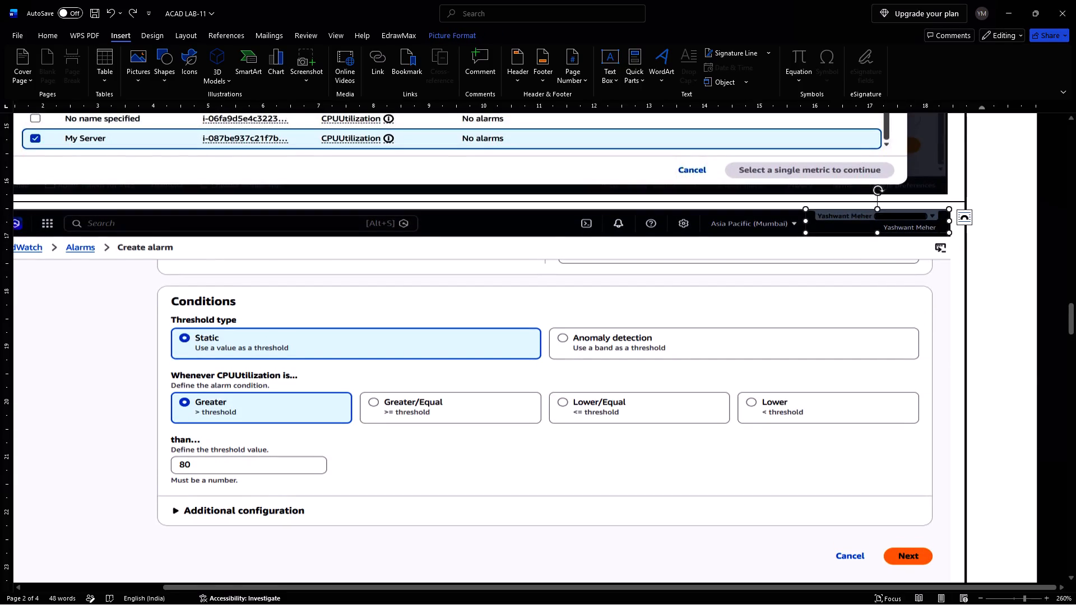
{"action": "key", "text": "ctrl+c"}
{"action": "key", "text": "ctrl+v"}
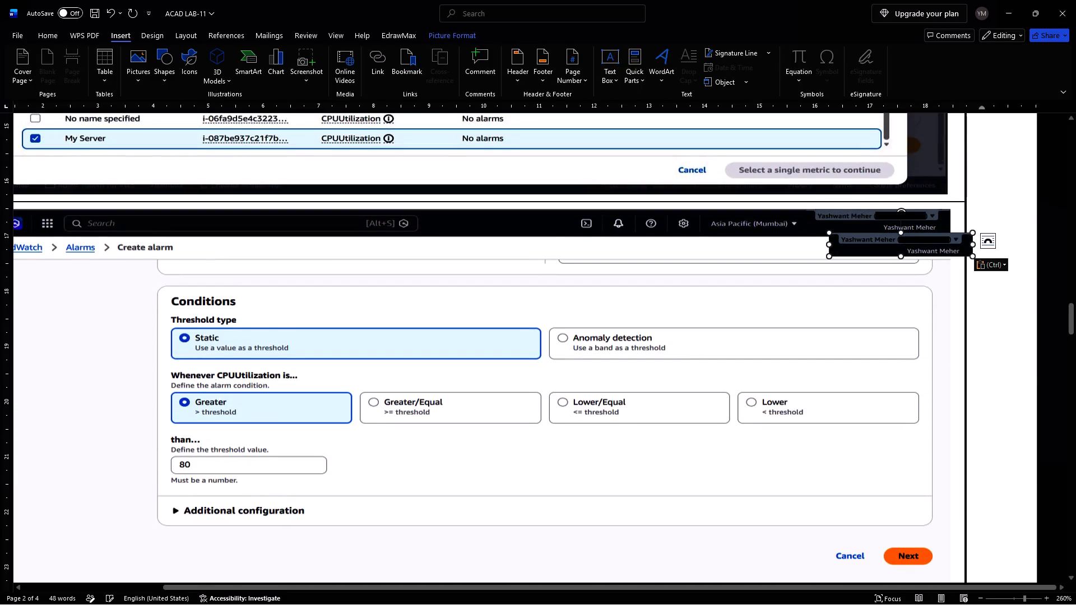
{"action": "left_click_drag", "start_coordinate": [859, 246], "coordinate": [780, 441]}
{"action": "scroll", "coordinate": [809, 412], "scroll_direction": "down", "scroll_amount": 3}
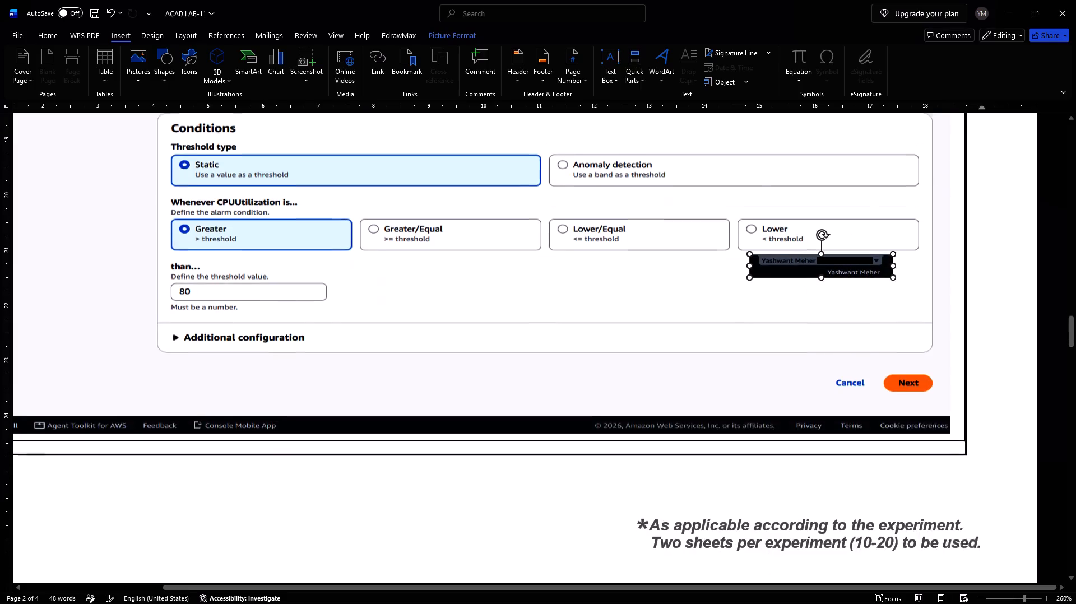
{"action": "scroll", "coordinate": [805, 237], "scroll_direction": "up", "scroll_amount": 5}
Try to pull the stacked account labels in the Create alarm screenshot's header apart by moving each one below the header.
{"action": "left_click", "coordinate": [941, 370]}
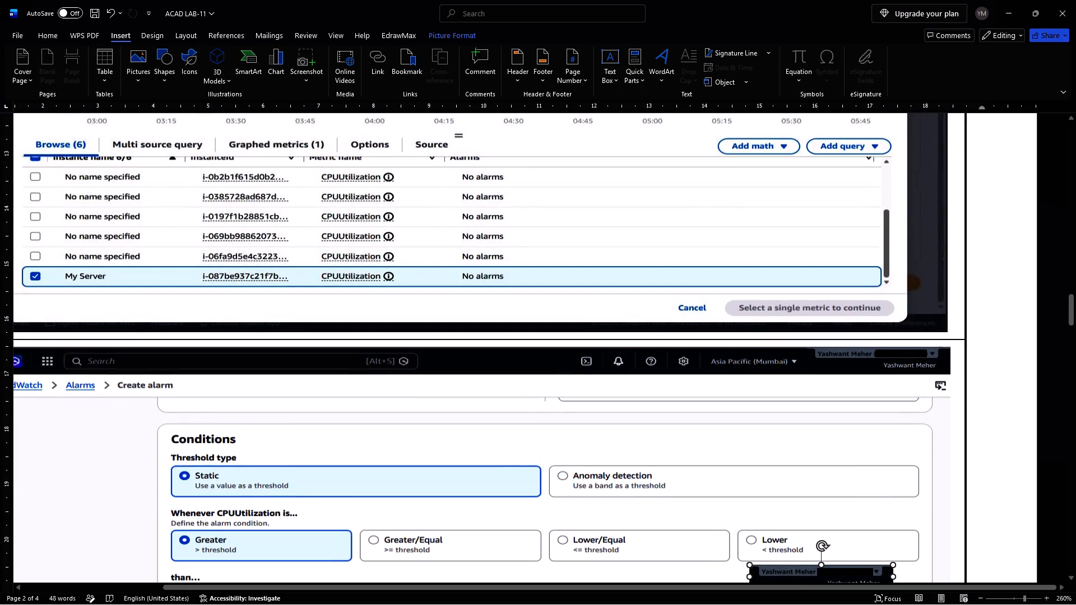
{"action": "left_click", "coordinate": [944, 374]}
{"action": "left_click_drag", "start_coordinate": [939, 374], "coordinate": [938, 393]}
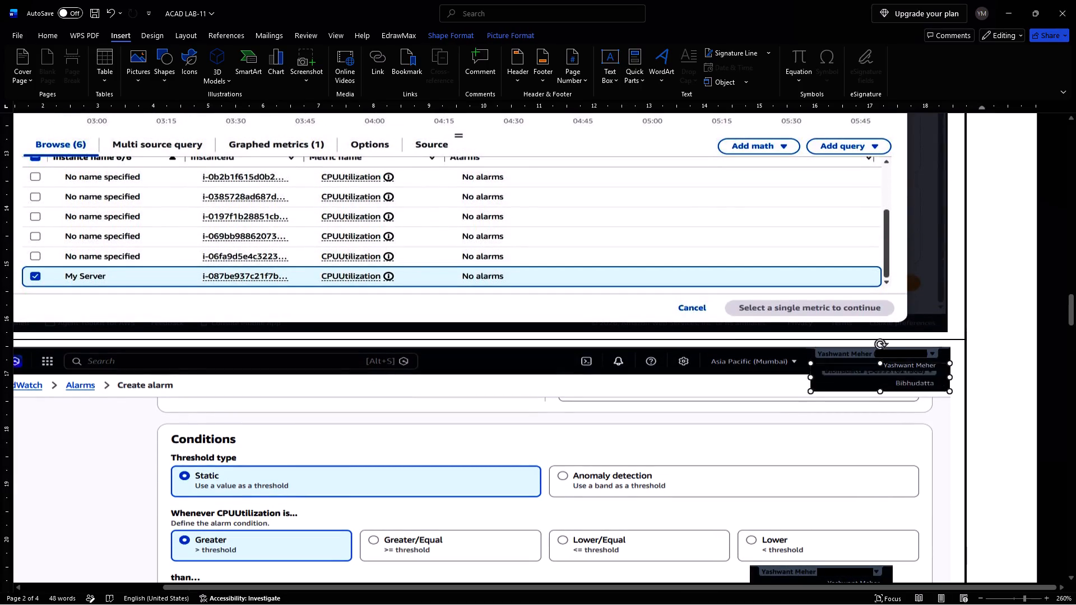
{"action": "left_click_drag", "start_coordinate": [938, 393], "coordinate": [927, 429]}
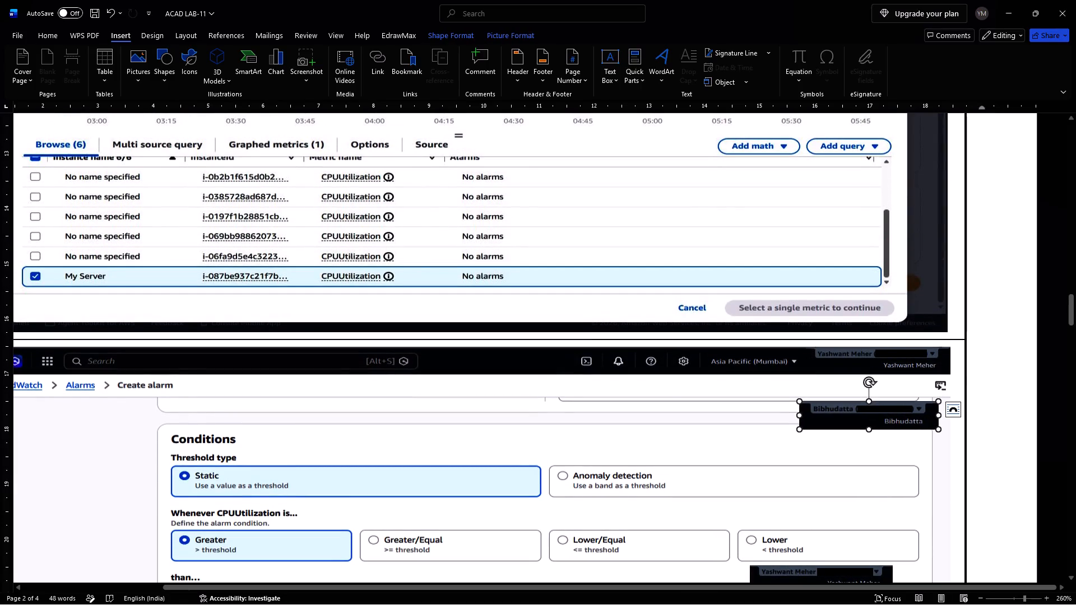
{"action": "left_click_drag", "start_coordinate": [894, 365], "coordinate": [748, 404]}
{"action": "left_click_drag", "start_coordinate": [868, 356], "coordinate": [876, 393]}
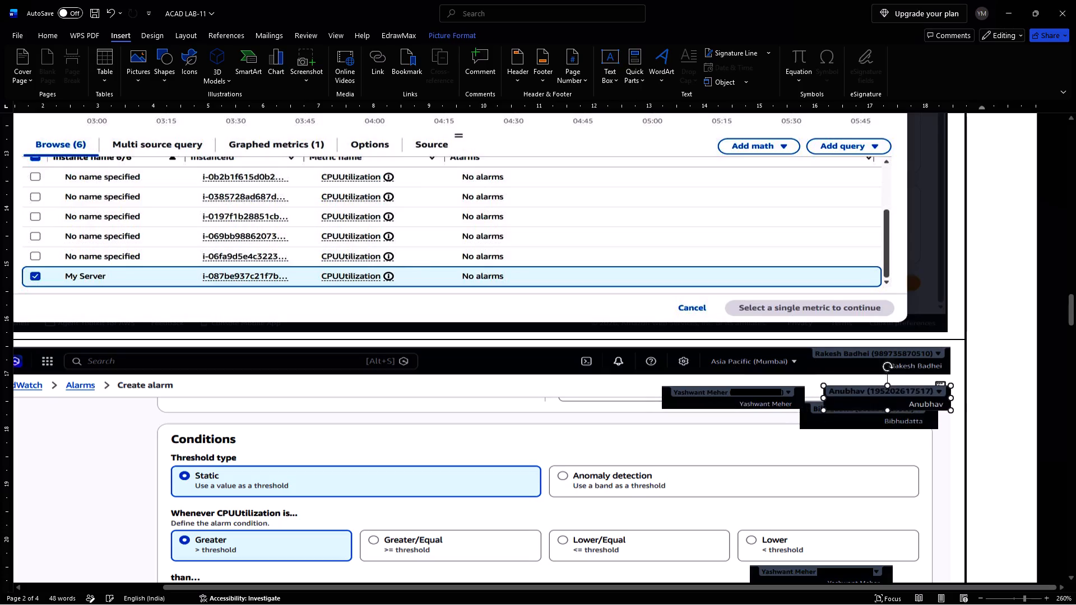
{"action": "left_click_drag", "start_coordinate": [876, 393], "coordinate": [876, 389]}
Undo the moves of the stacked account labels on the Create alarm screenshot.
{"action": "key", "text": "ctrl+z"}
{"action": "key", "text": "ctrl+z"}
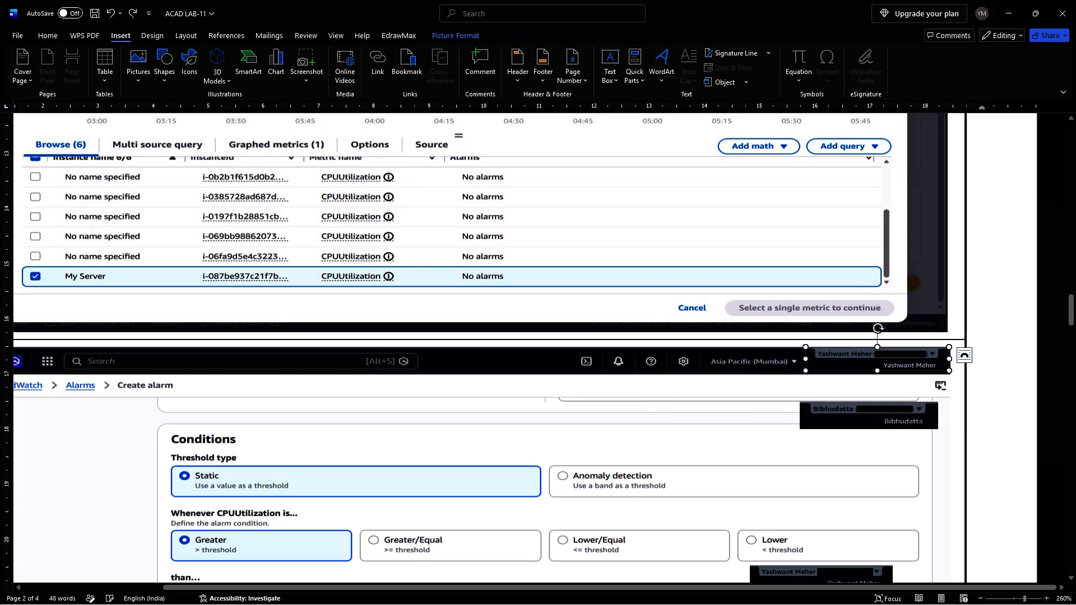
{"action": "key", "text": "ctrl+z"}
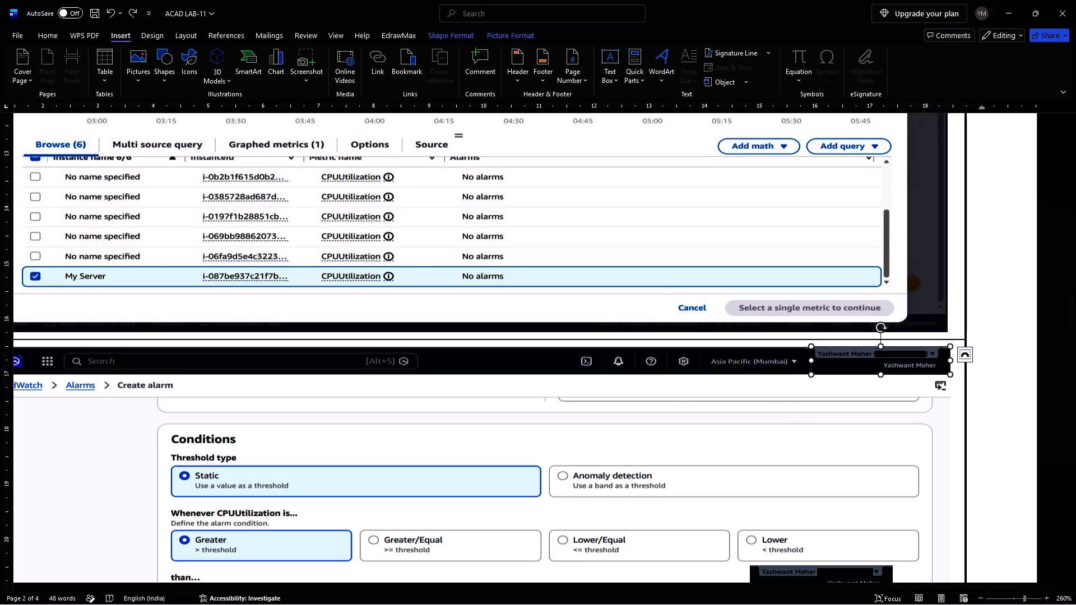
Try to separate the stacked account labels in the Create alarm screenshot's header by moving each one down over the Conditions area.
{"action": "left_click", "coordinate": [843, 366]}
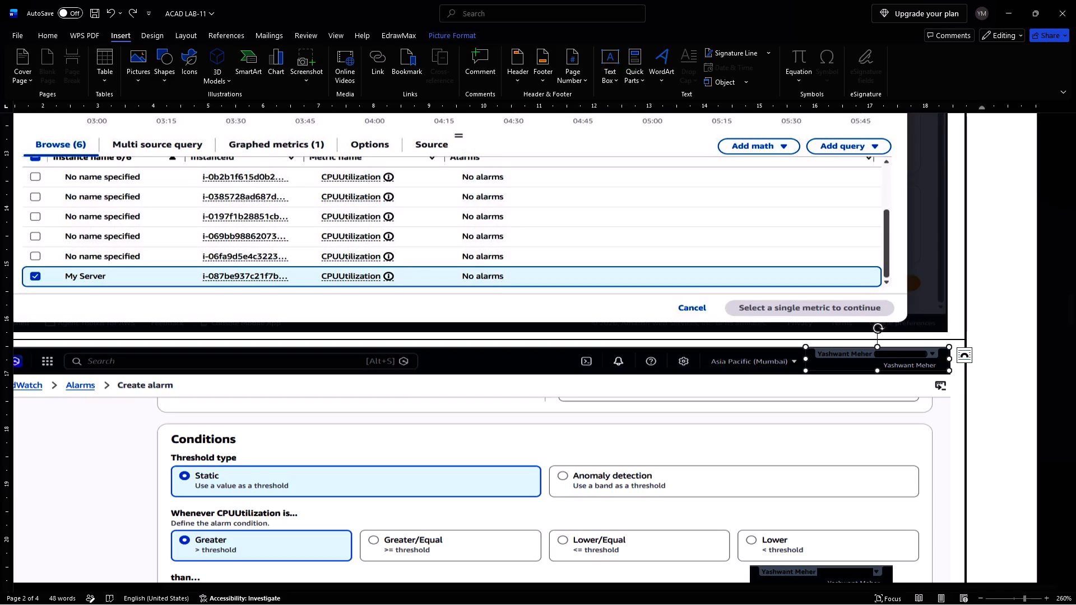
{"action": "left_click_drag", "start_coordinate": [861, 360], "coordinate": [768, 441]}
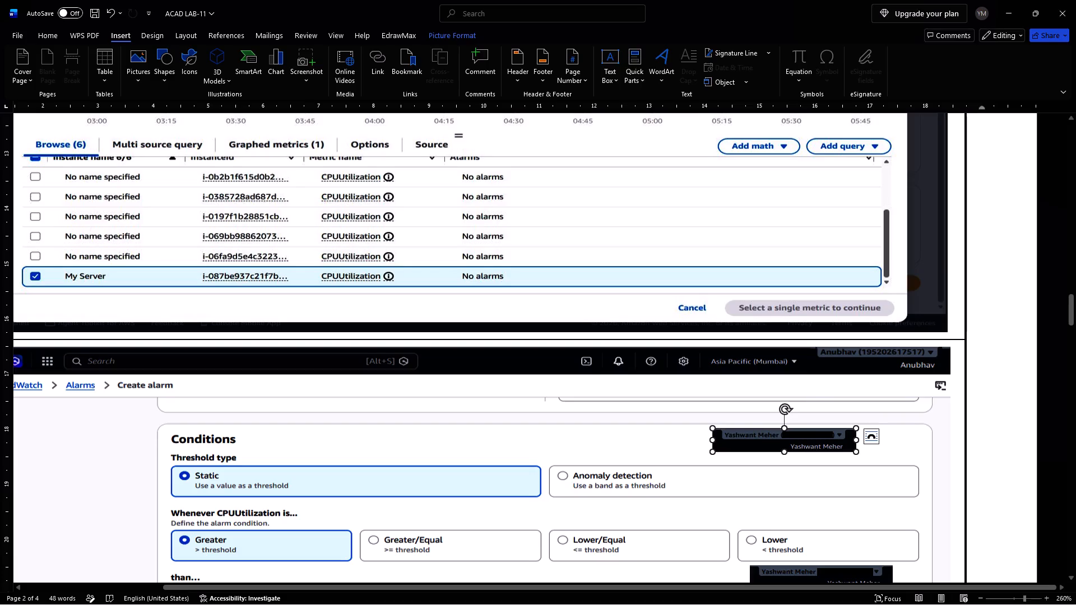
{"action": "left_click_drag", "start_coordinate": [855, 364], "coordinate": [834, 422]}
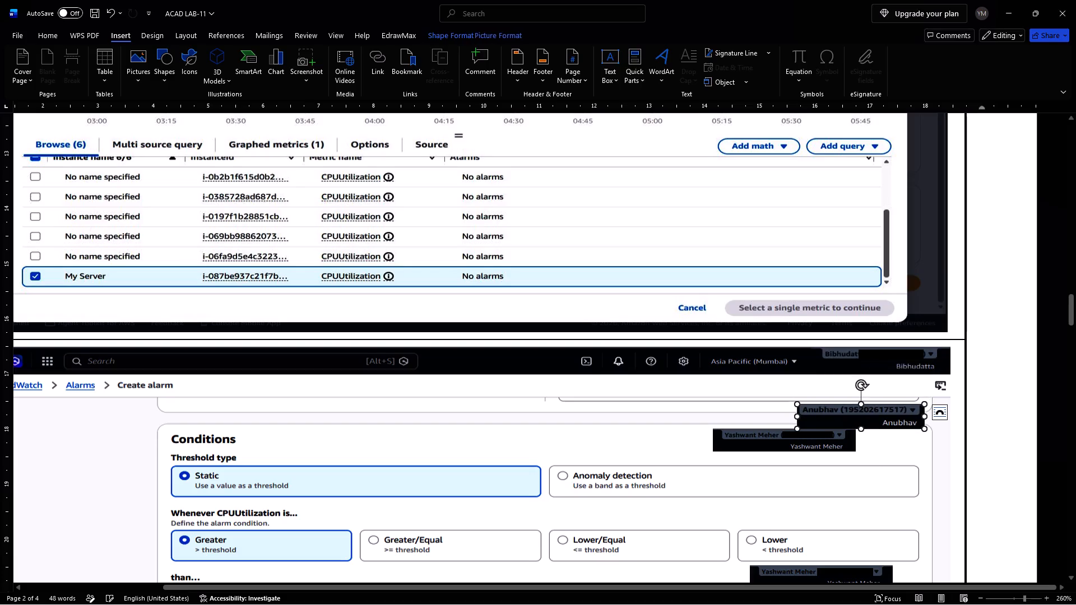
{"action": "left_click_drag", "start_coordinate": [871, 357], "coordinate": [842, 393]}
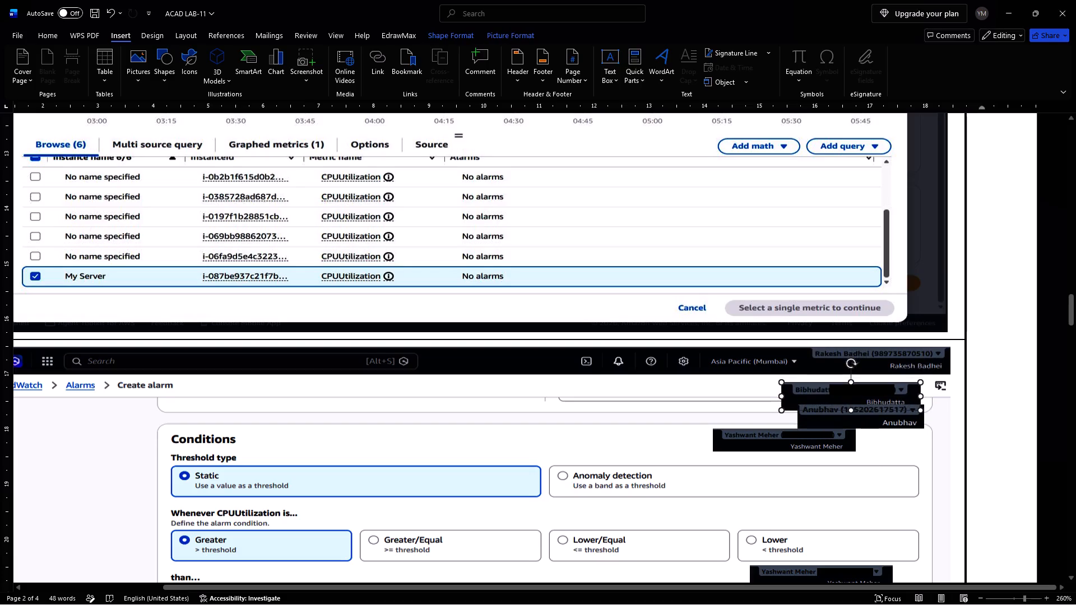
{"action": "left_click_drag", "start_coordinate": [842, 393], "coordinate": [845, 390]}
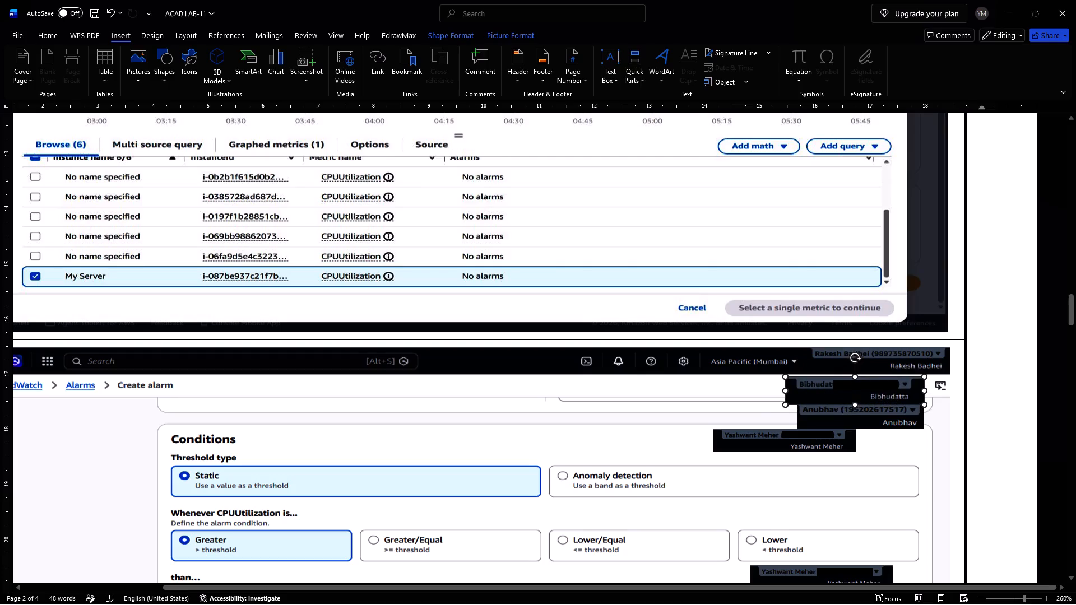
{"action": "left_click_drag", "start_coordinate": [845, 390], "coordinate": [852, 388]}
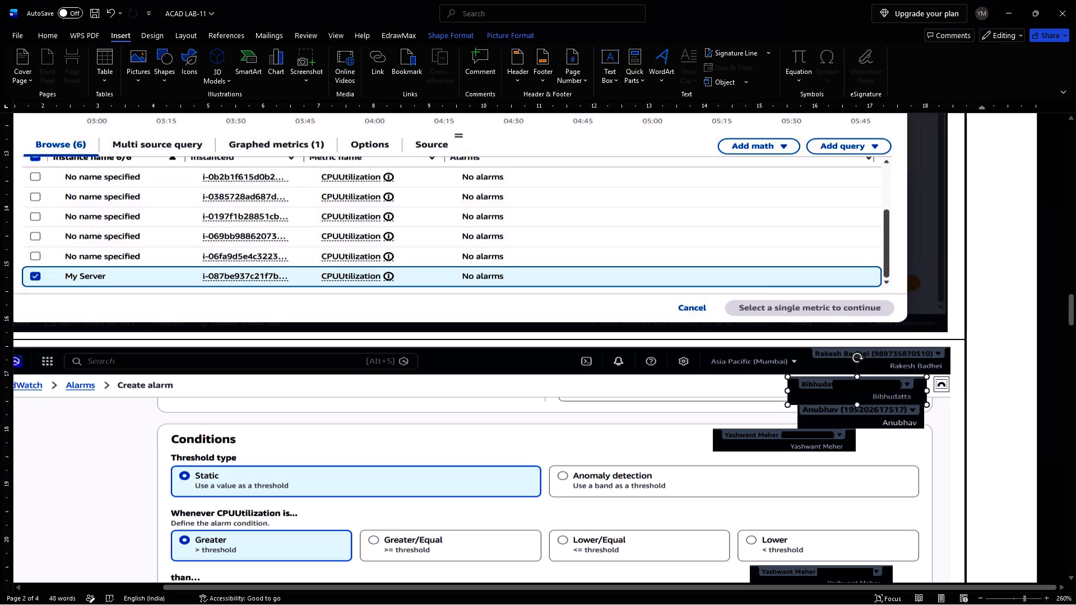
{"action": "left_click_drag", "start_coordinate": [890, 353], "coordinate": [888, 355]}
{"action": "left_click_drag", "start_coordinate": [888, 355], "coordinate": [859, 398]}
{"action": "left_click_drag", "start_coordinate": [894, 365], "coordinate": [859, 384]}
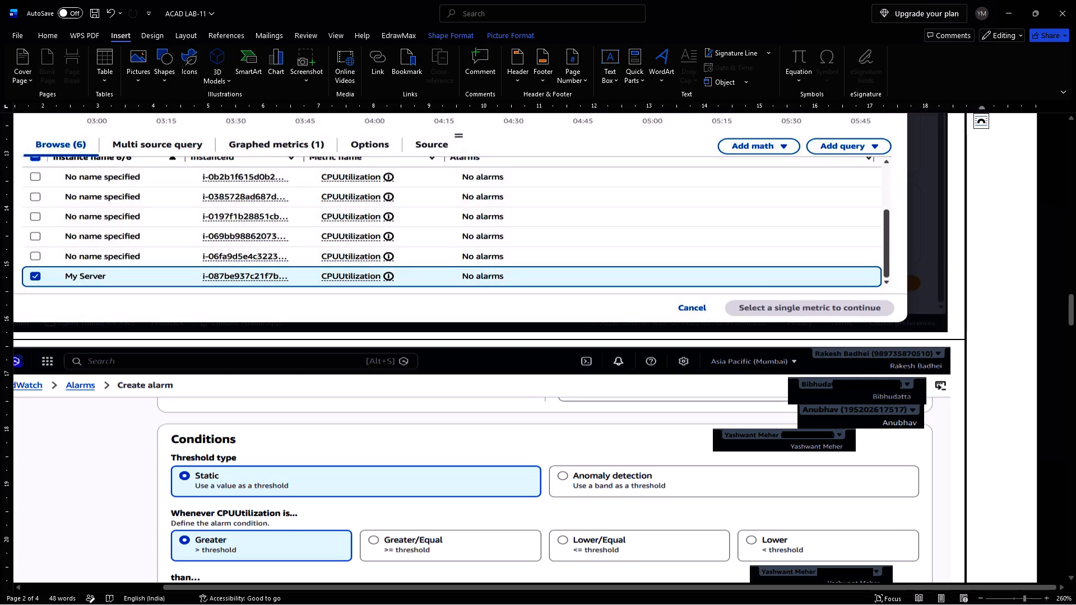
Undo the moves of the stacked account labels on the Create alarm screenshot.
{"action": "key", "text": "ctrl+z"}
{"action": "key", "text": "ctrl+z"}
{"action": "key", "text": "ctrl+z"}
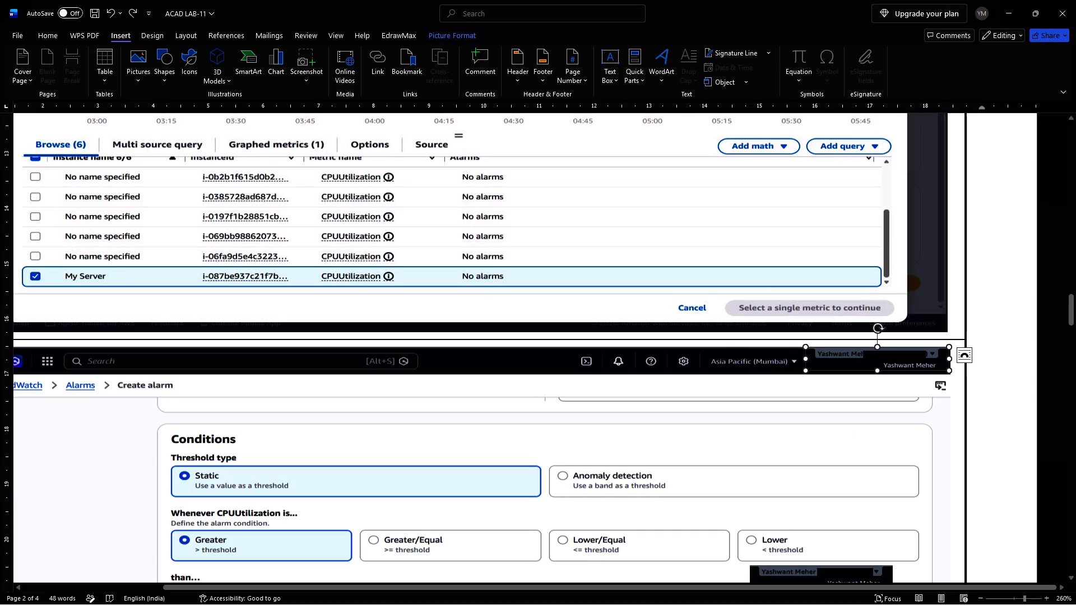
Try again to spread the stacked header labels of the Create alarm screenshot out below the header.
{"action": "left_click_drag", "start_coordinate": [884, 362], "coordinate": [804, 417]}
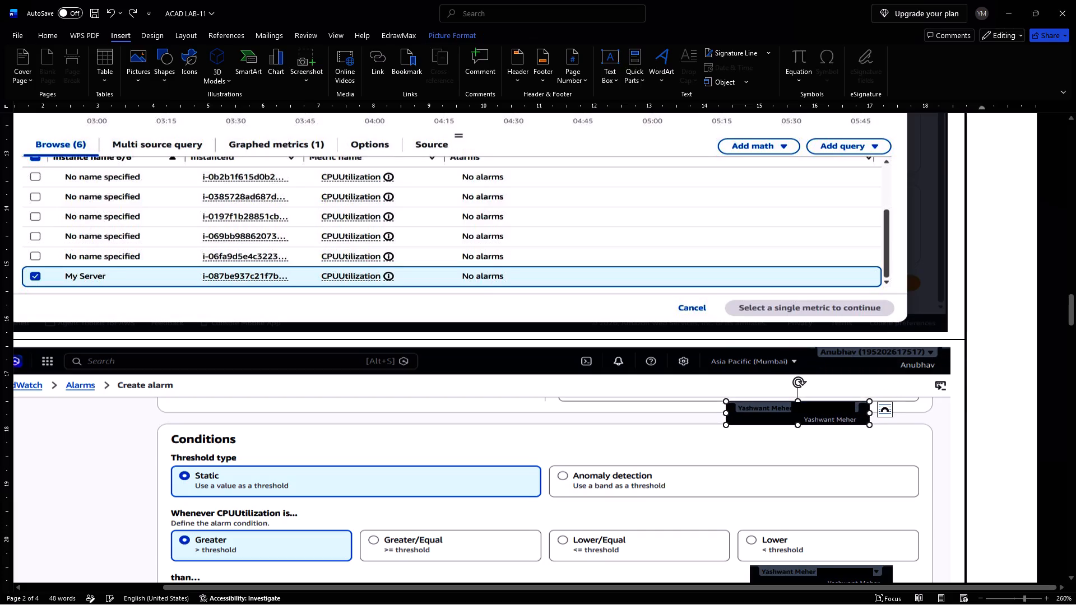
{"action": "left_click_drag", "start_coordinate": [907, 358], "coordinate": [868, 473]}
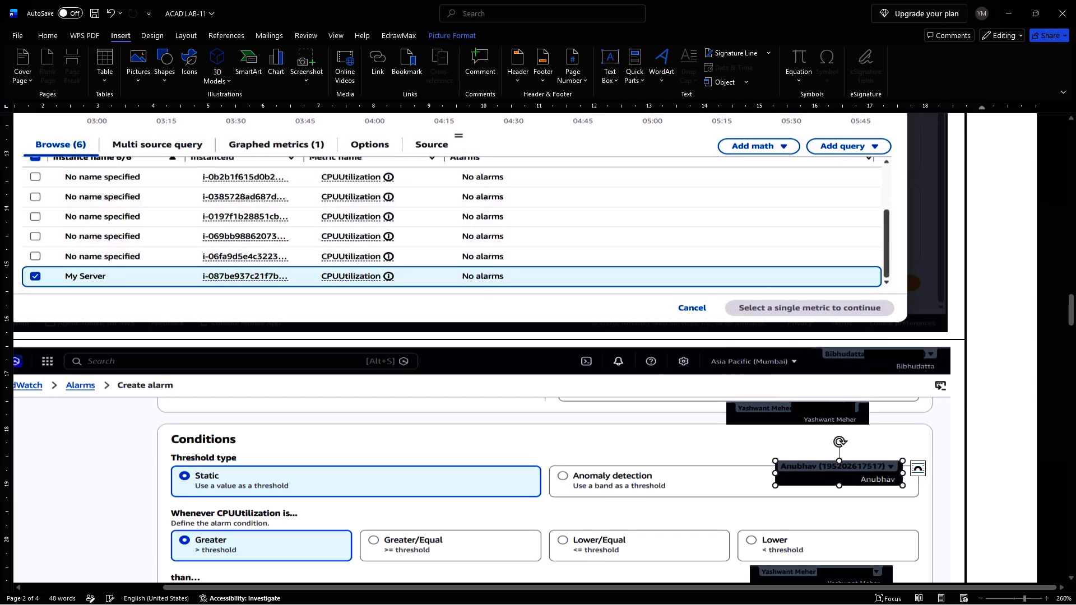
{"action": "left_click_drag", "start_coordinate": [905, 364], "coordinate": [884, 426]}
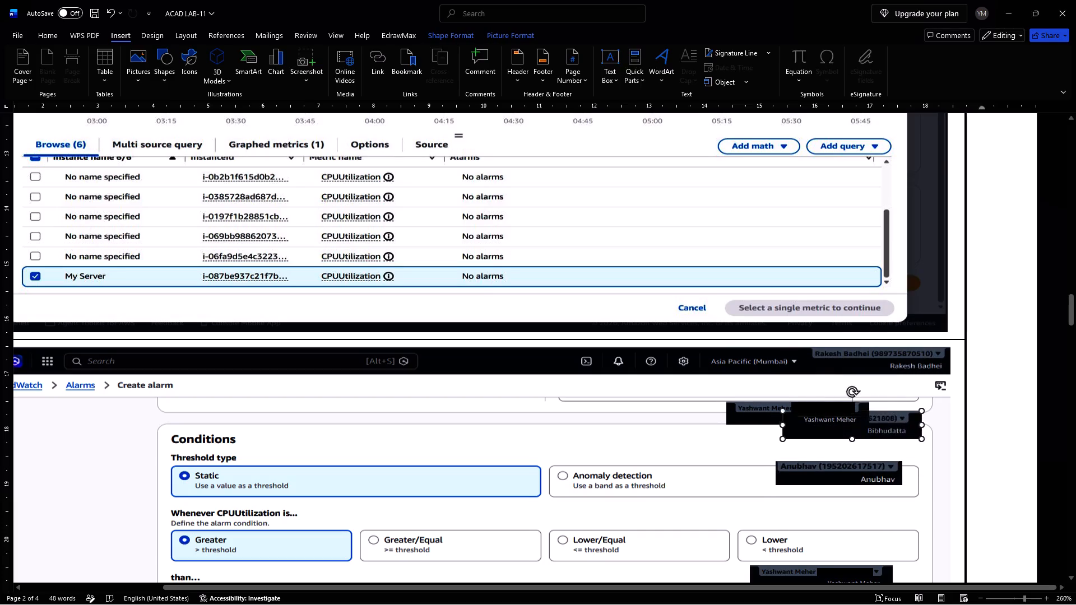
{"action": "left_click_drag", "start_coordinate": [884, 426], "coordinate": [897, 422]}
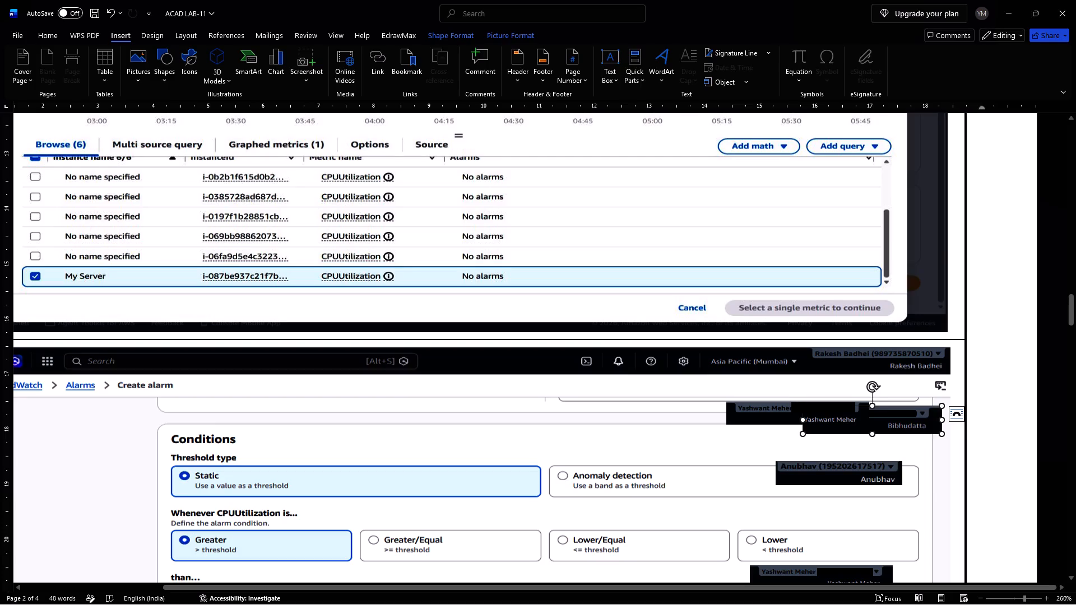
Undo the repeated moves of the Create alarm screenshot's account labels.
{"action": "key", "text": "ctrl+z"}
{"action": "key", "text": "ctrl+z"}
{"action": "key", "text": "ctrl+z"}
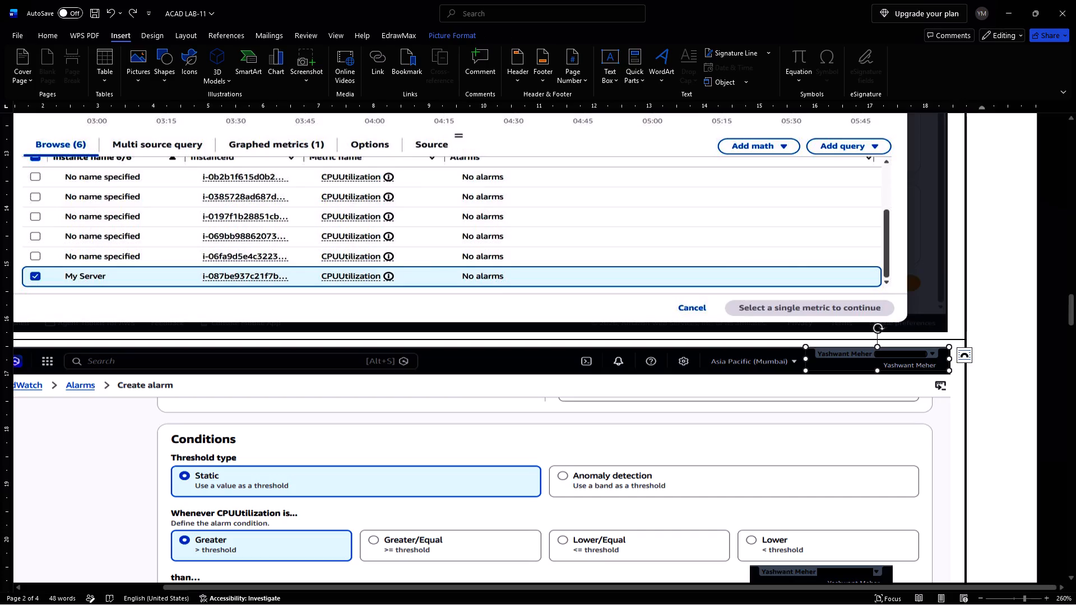
Move the spare new account label from below the Lower threshold option to just above the Alarms screenshot under Implementation Phase: Final Output.
{"action": "scroll", "coordinate": [859, 373], "scroll_direction": "down", "scroll_amount": 1}
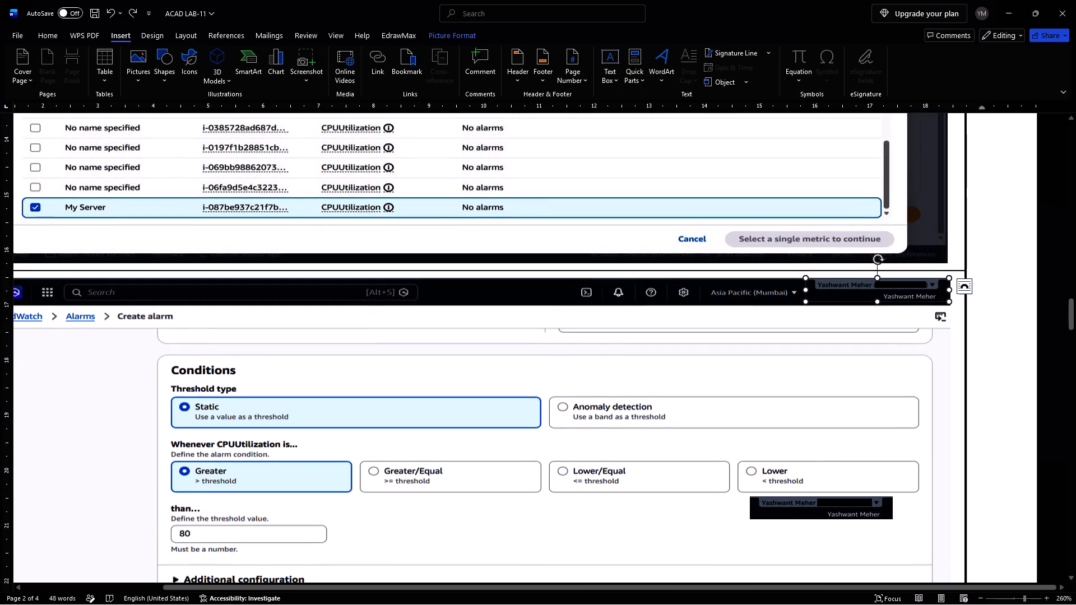
{"action": "left_click", "coordinate": [806, 508]}
{"action": "scroll", "coordinate": [770, 459], "scroll_direction": "down", "scroll_amount": 4}
{"action": "left_click_drag", "start_coordinate": [775, 232], "coordinate": [743, 485]}
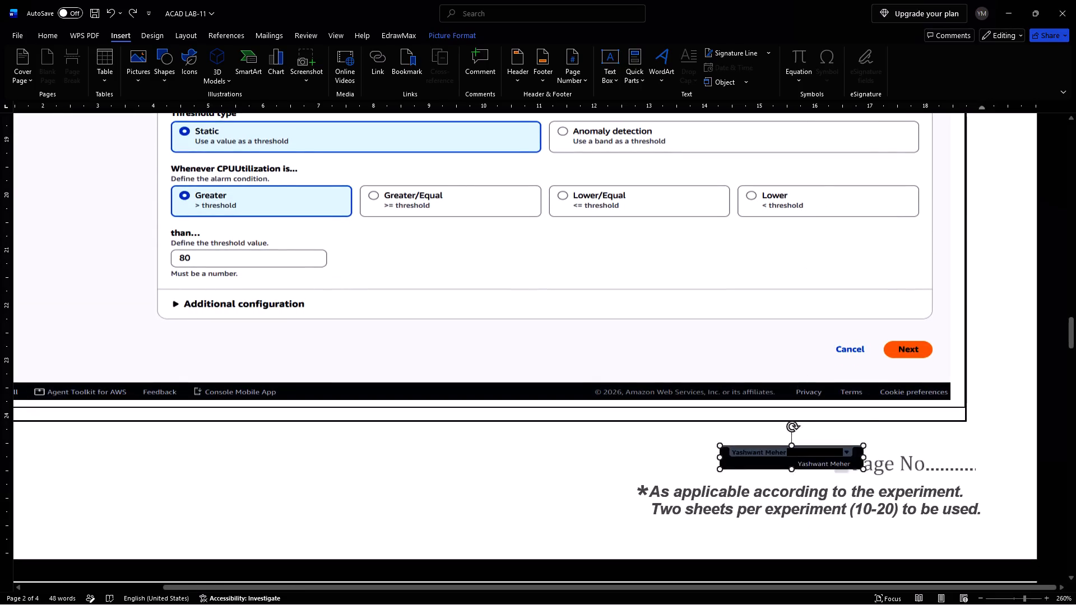
{"action": "left_click_drag", "start_coordinate": [743, 485], "coordinate": [740, 501]}
{"action": "scroll", "coordinate": [740, 500], "scroll_direction": "down", "scroll_amount": 2}
{"action": "left_click_drag", "start_coordinate": [761, 364], "coordinate": [745, 537]}
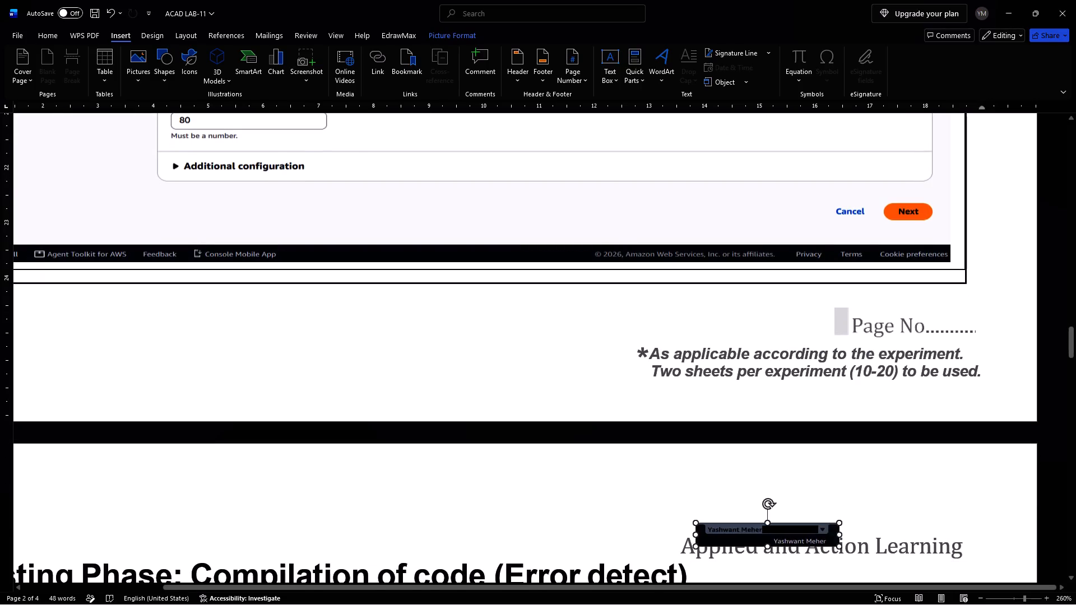
{"action": "scroll", "coordinate": [794, 525], "scroll_direction": "down", "scroll_amount": 4}
{"action": "left_click_drag", "start_coordinate": [749, 257], "coordinate": [768, 519]}
{"action": "scroll", "coordinate": [768, 518], "scroll_direction": "down", "scroll_amount": 3}
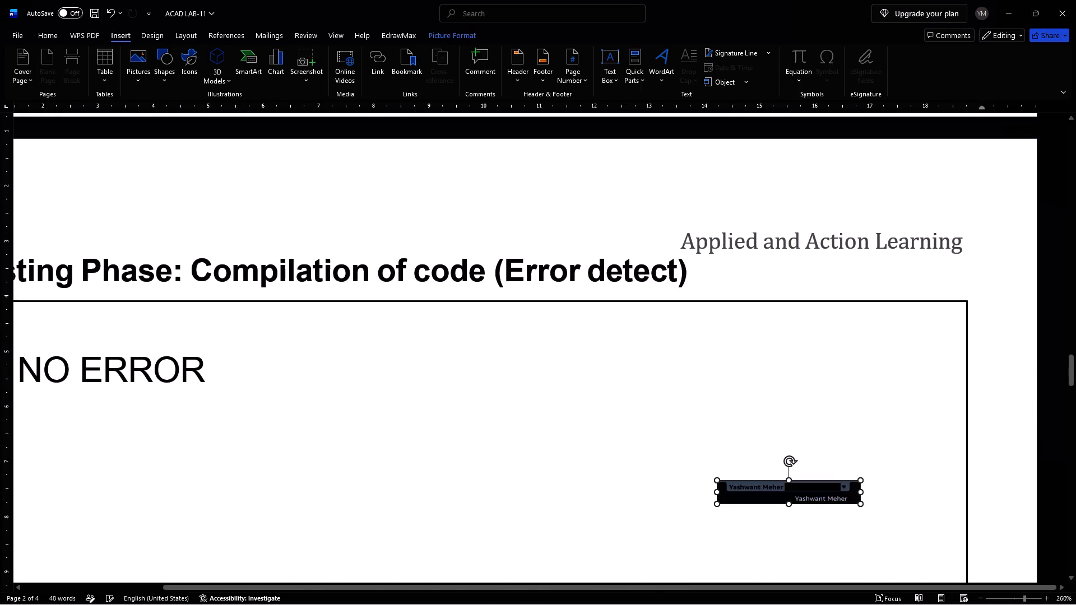
{"action": "left_click_drag", "start_coordinate": [748, 314], "coordinate": [728, 567]}
{"action": "scroll", "coordinate": [739, 541], "scroll_direction": "down", "scroll_amount": 4}
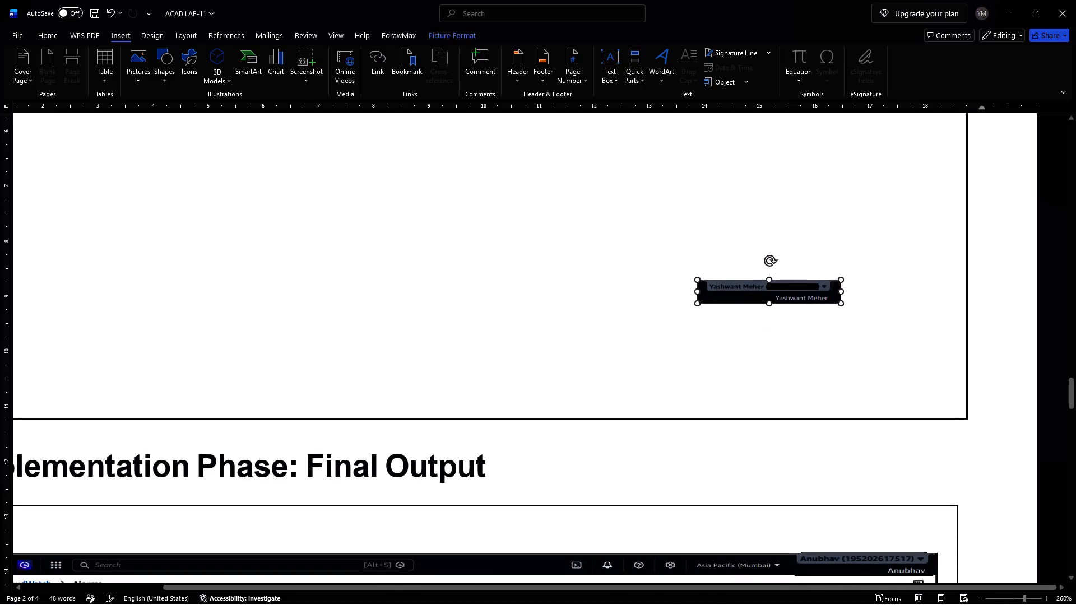
{"action": "left_click_drag", "start_coordinate": [751, 300], "coordinate": [716, 543]}
{"action": "scroll", "coordinate": [820, 513], "scroll_direction": "down", "scroll_amount": 1}
Delete the two old account label overlays stacked on the header of the Alarms screenshot under Final Output.
{"action": "left_click", "coordinate": [834, 495]}
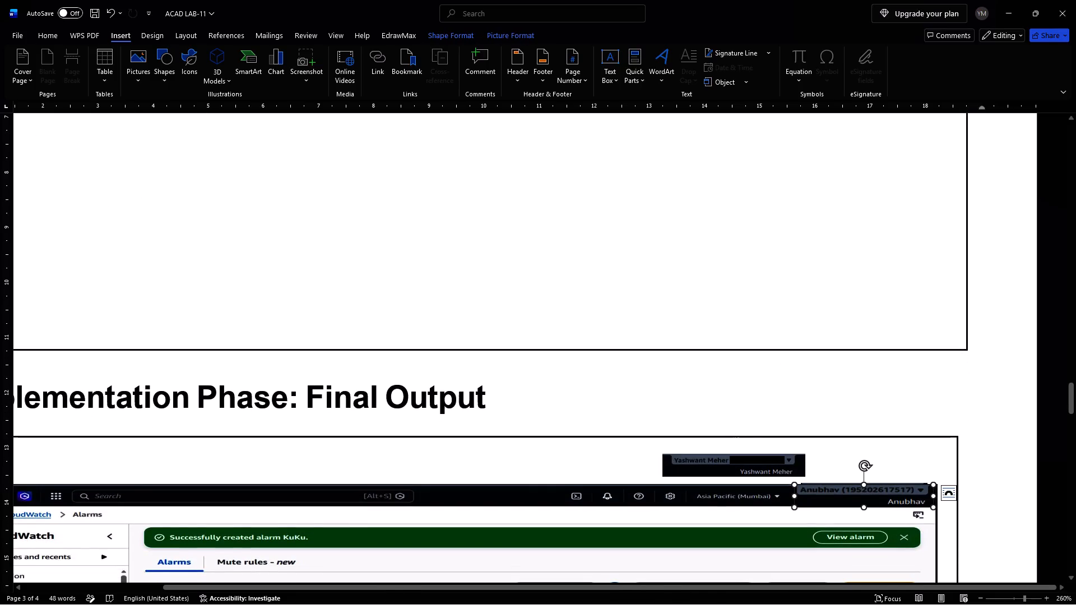
{"action": "key", "text": "Delete"}
{"action": "left_click", "coordinate": [834, 495]}
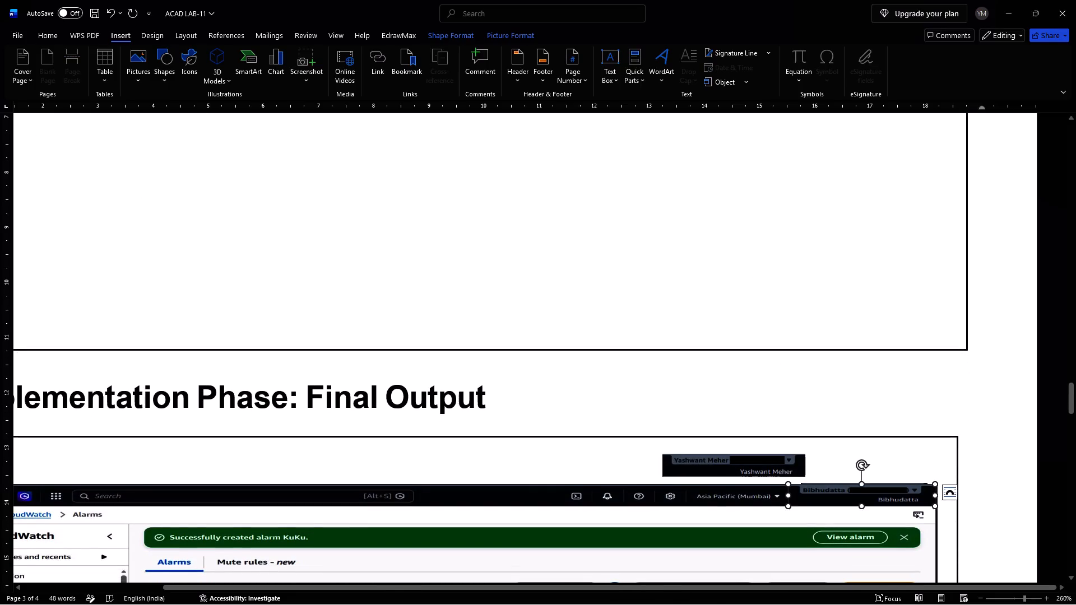
{"action": "key", "text": "Delete"}
{"action": "left_click", "coordinate": [834, 495]}
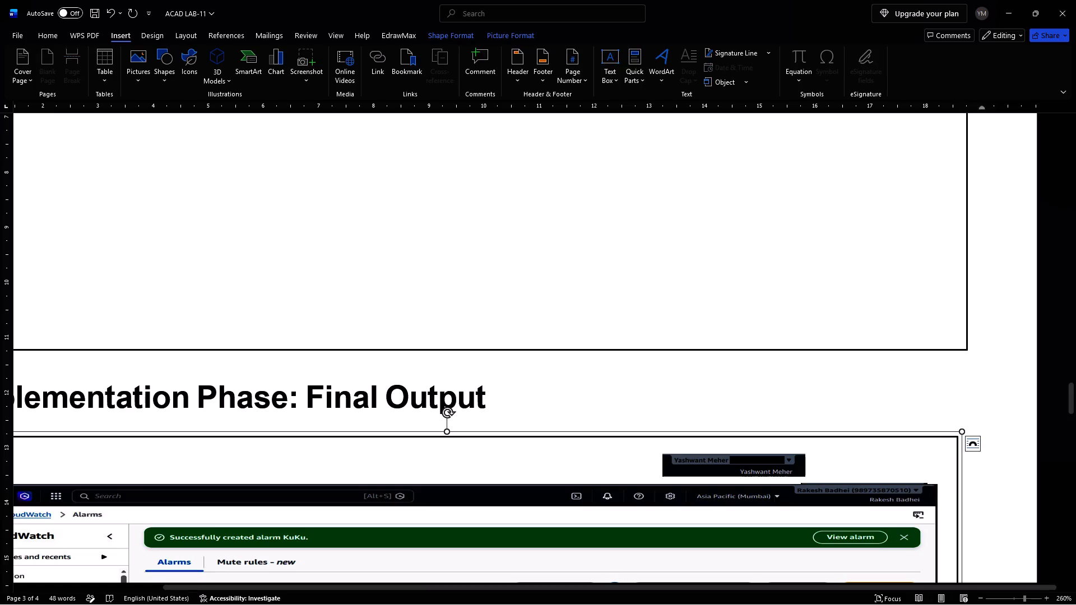
Place the new account label over the account name in the Alarms screenshot's header and widen it slightly to cover the old text.
{"action": "left_click", "coordinate": [743, 456]}
{"action": "left_click_drag", "start_coordinate": [749, 464], "coordinate": [880, 495]}
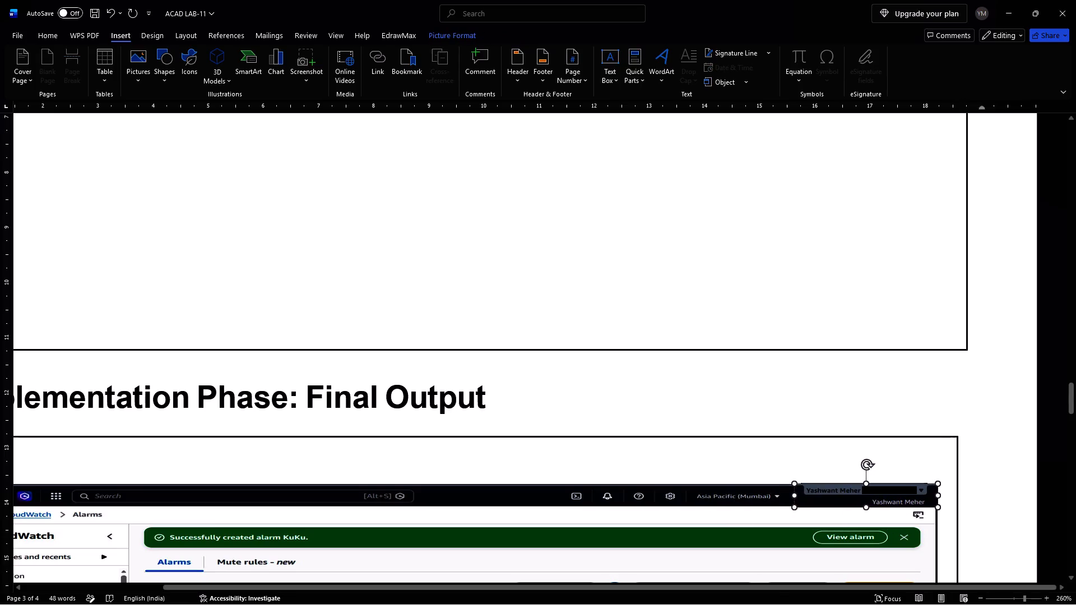
{"action": "left_click_drag", "start_coordinate": [880, 495], "coordinate": [881, 494]}
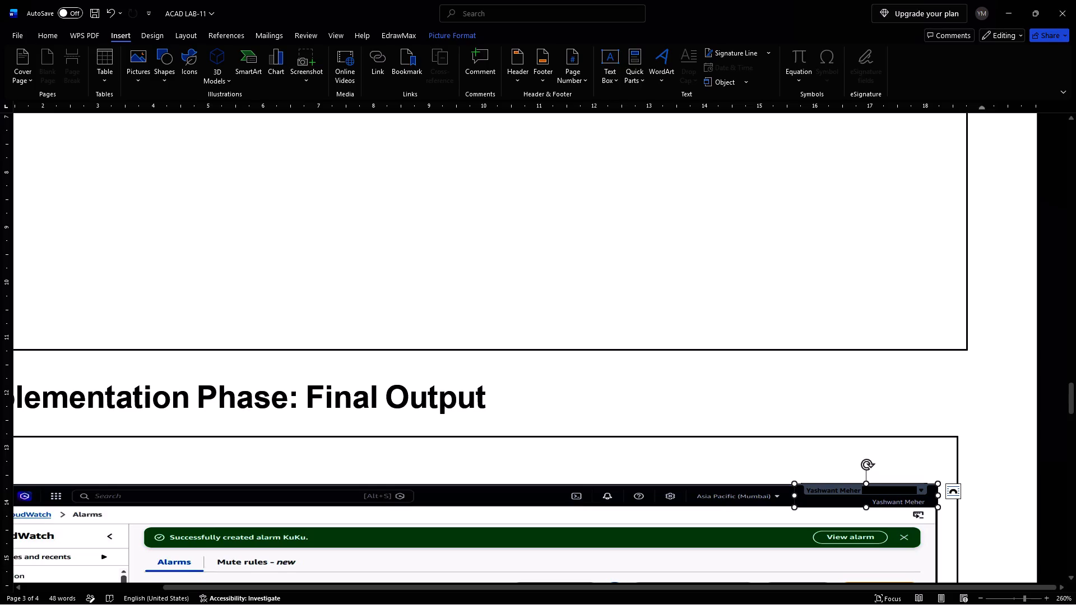
{"action": "left_click", "coordinate": [795, 522]}
{"action": "left_click", "coordinate": [841, 500]}
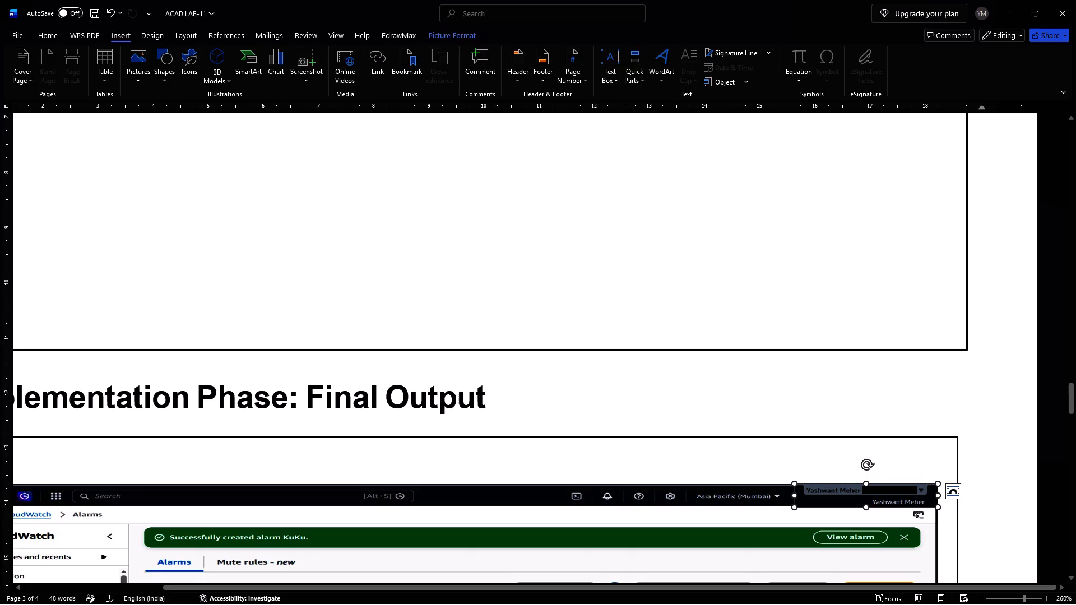
{"action": "left_click_drag", "start_coordinate": [795, 495], "coordinate": [789, 495]}
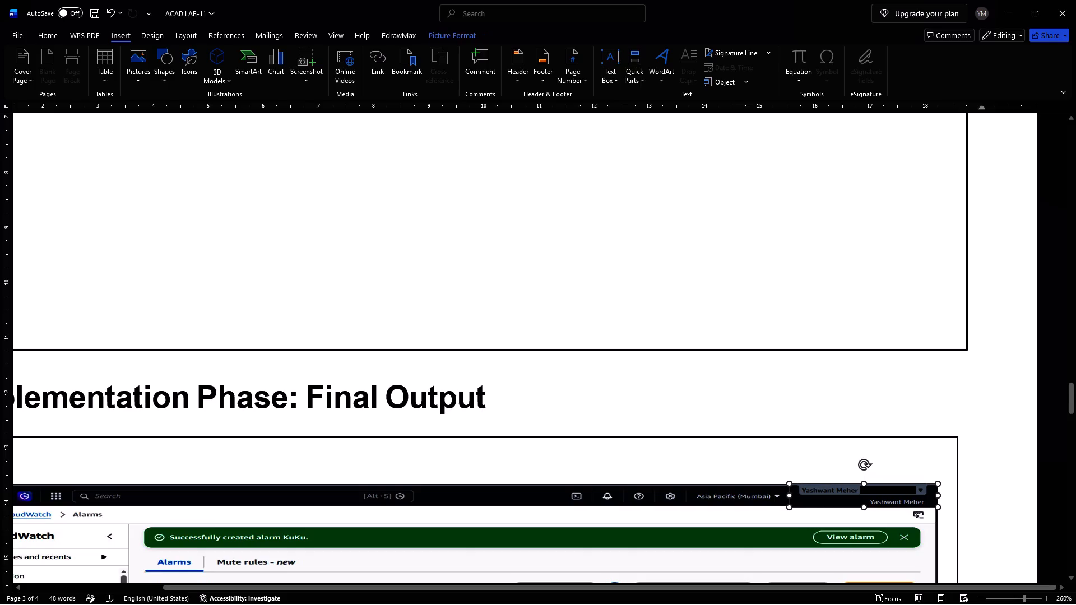
{"action": "left_click", "coordinate": [837, 518]}
{"action": "left_click", "coordinate": [861, 503]}
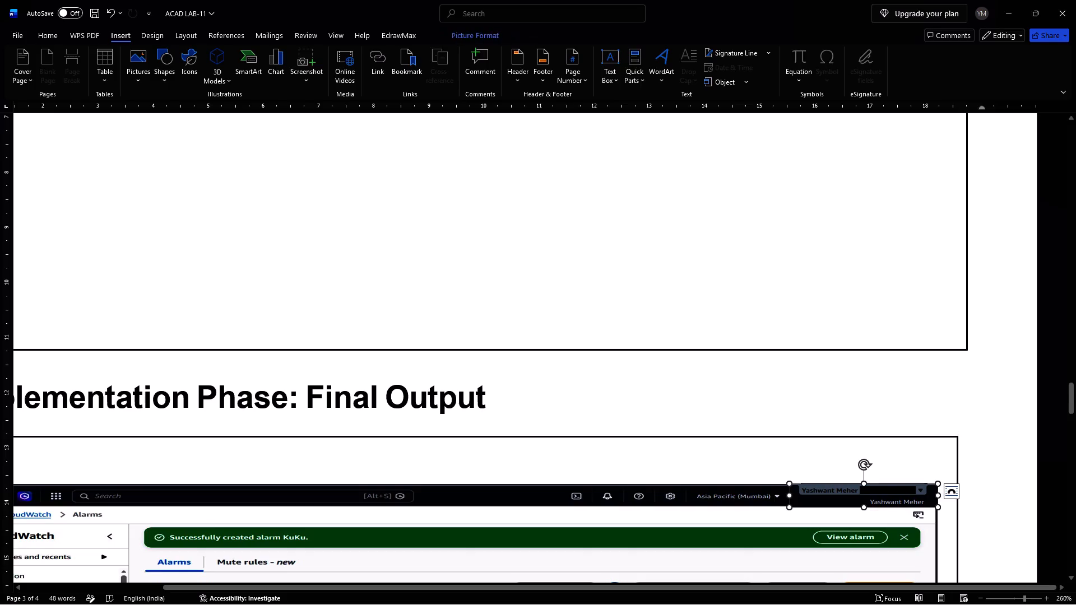
{"action": "left_click", "coordinate": [863, 507]}
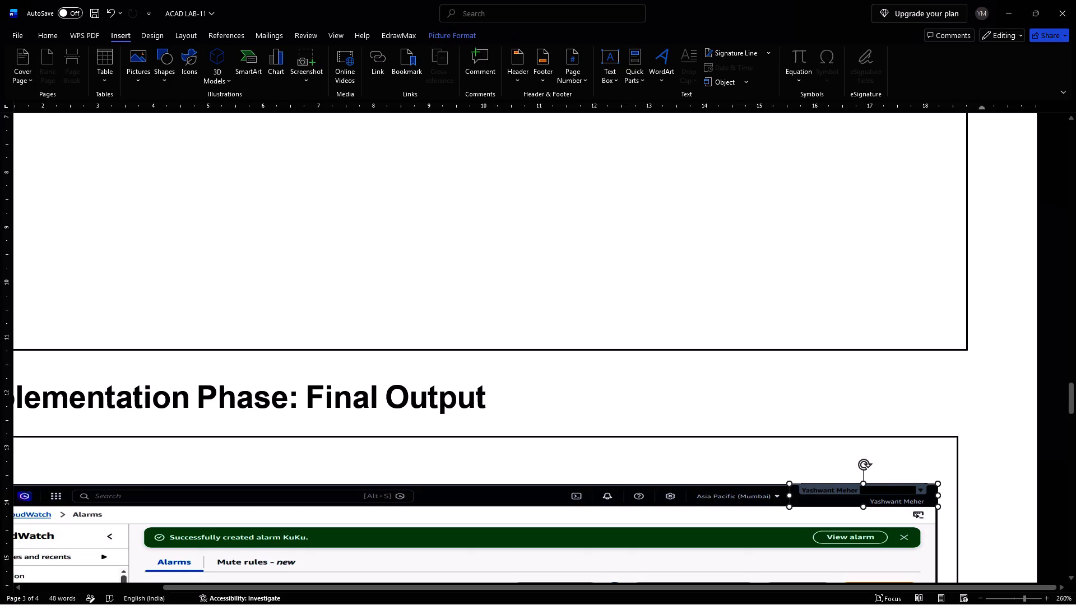
{"action": "left_click", "coordinate": [856, 525]}
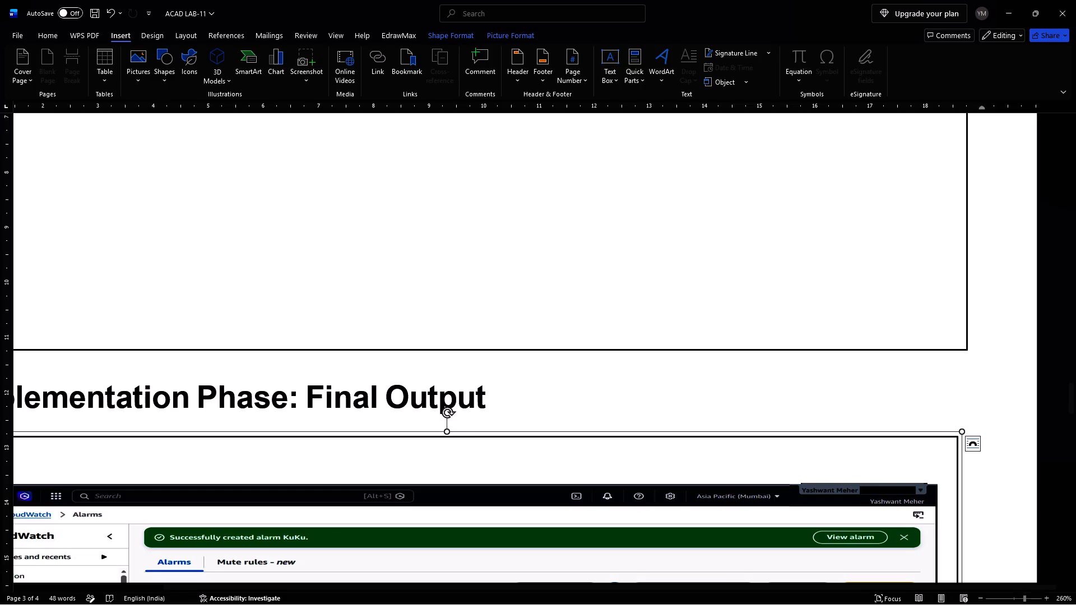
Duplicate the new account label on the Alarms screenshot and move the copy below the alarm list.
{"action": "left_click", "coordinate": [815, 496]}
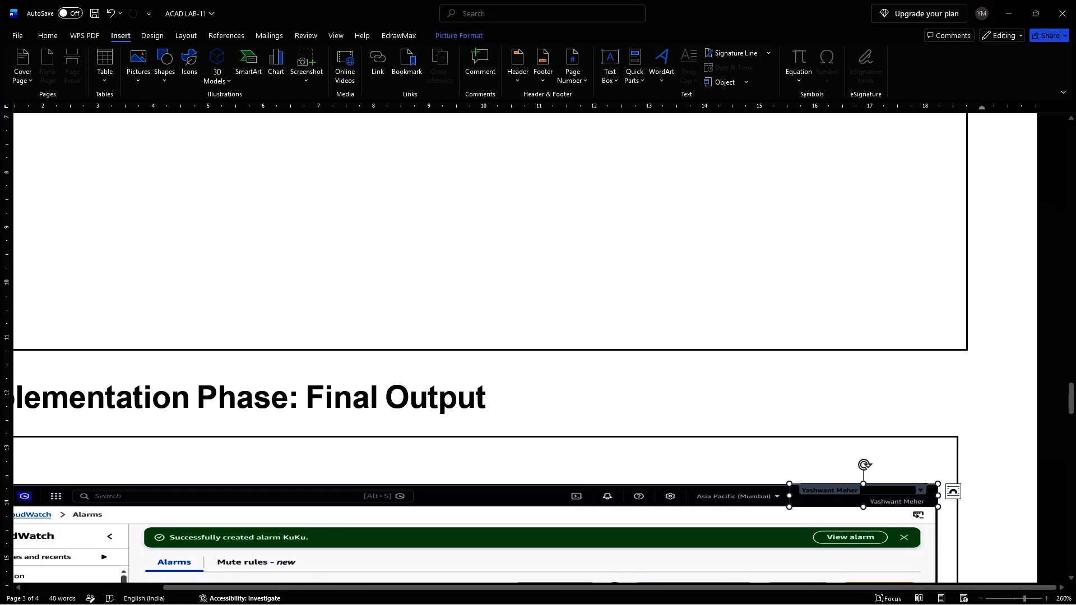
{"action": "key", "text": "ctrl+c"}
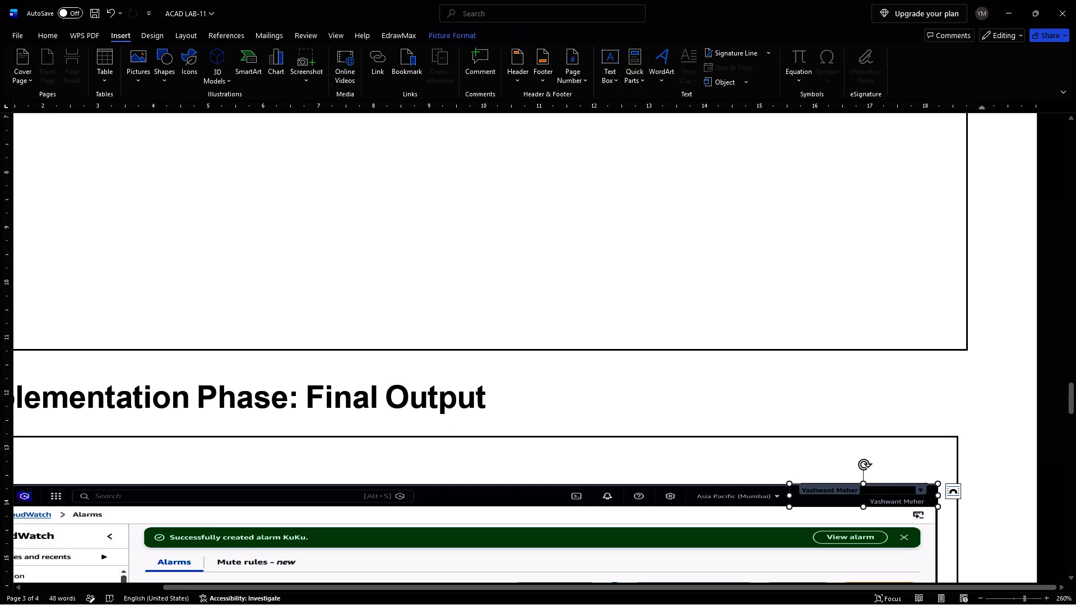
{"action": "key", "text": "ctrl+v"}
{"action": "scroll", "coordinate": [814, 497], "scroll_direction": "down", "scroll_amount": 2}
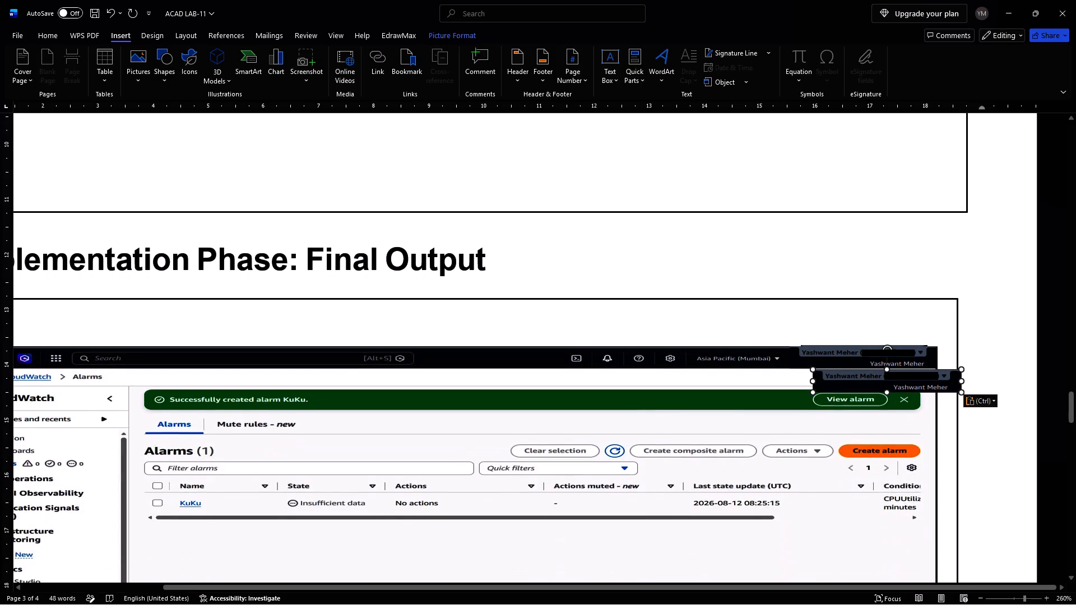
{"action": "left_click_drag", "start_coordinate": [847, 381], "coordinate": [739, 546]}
Check the rest of the document, through the Assessment page, for further screenshots that need an account label.
{"action": "scroll", "coordinate": [744, 473], "scroll_direction": "down", "scroll_amount": 4}
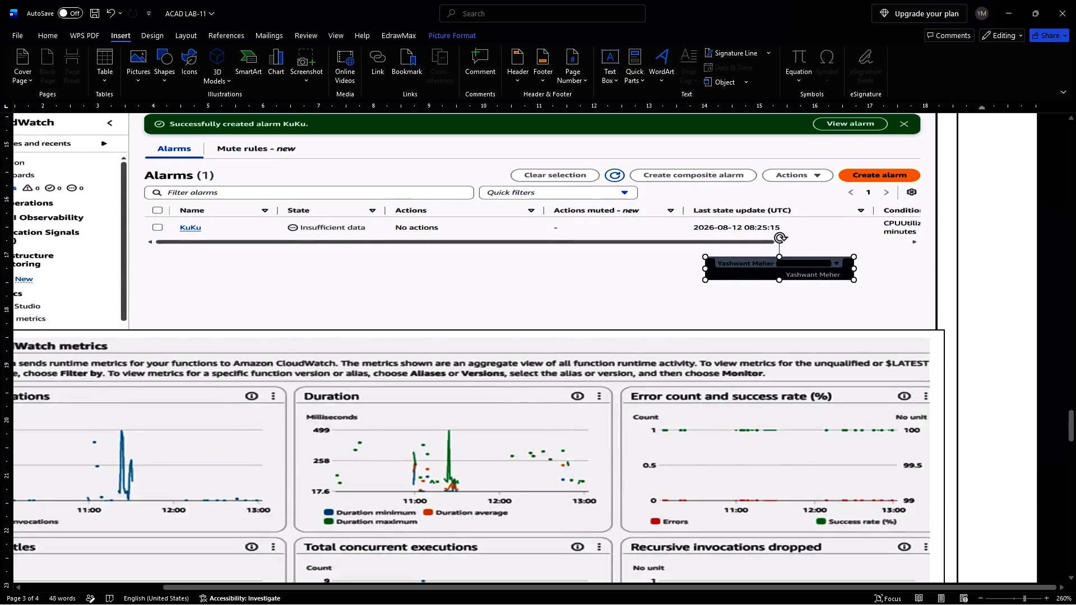
{"action": "scroll", "coordinate": [746, 308], "scroll_direction": "down", "scroll_amount": 11}
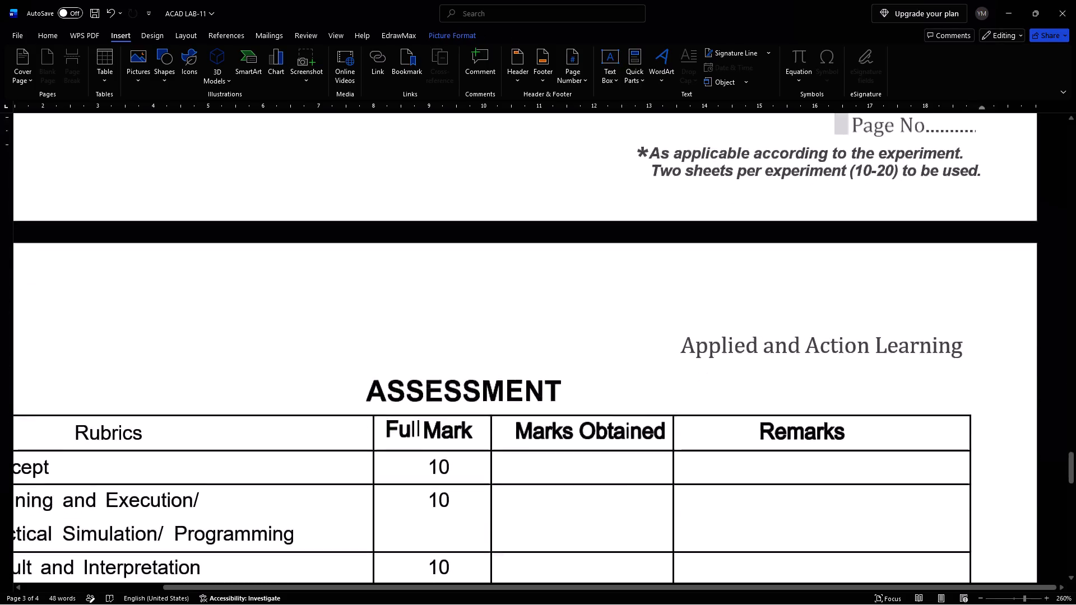
{"action": "scroll", "coordinate": [746, 309], "scroll_direction": "down", "scroll_amount": 2}
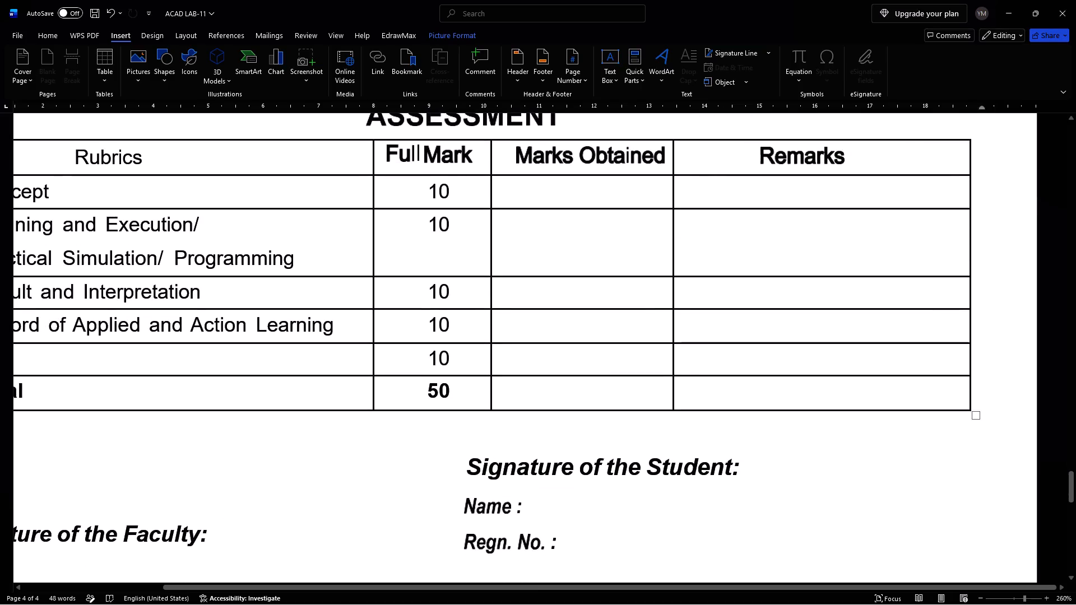
{"action": "scroll", "coordinate": [749, 314], "scroll_direction": "up", "scroll_amount": 5}
{"action": "scroll", "coordinate": [749, 314], "scroll_direction": "down", "scroll_amount": 7}
{"action": "scroll", "coordinate": [749, 314], "scroll_direction": "up", "scroll_amount": 4}
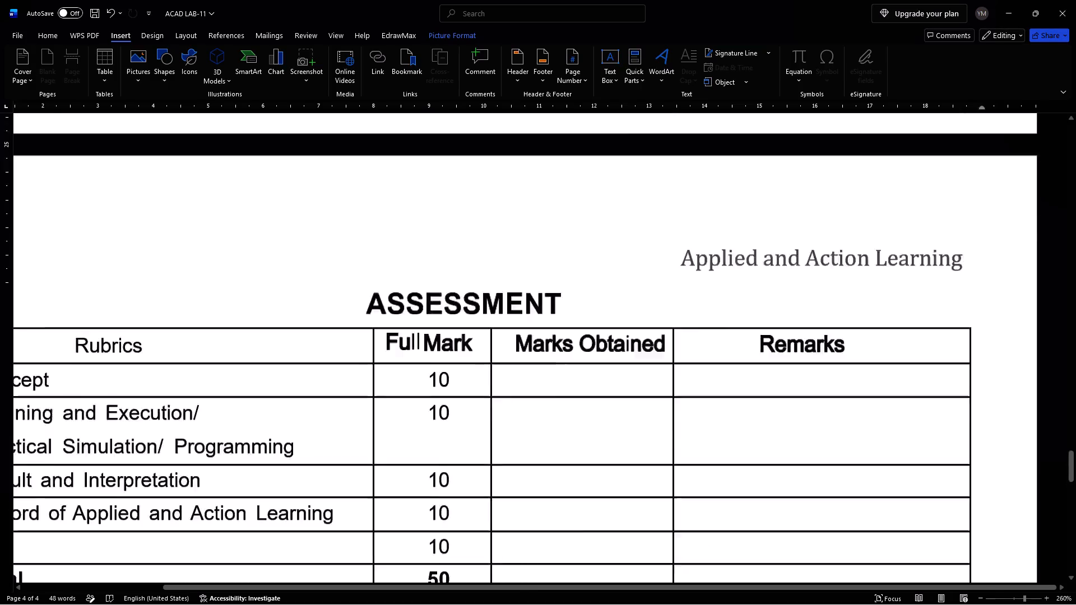
{"action": "scroll", "coordinate": [749, 314], "scroll_direction": "up", "scroll_amount": 15}
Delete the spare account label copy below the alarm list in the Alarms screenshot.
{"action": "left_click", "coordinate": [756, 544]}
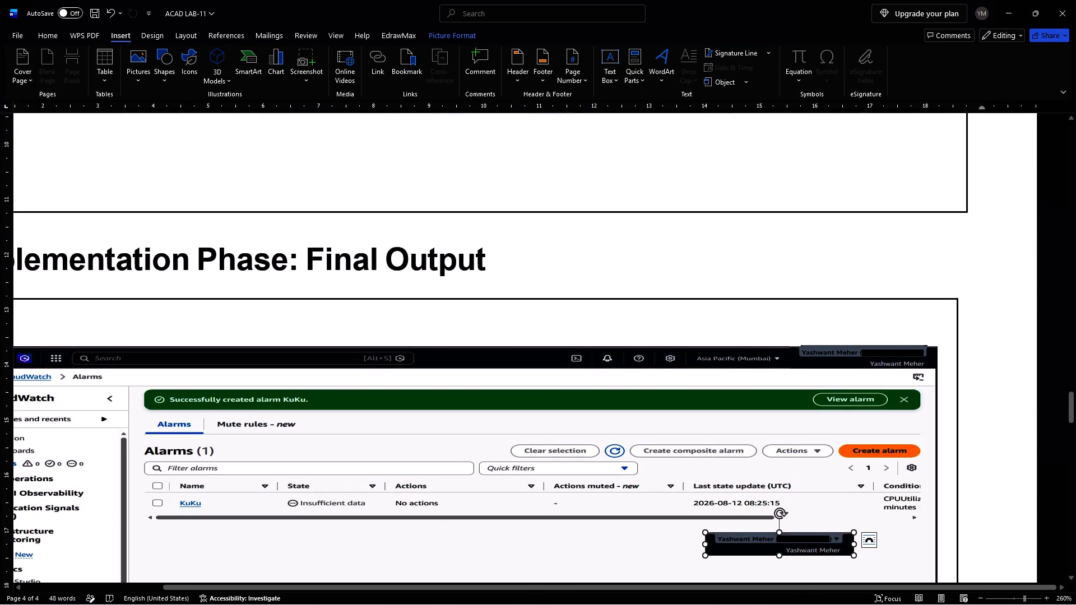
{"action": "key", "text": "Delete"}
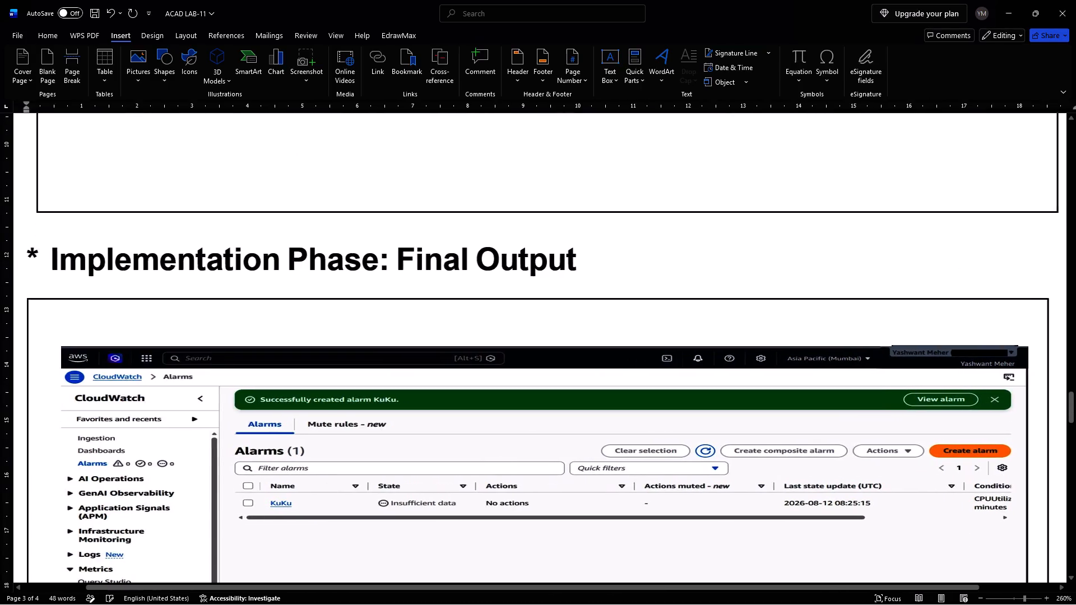
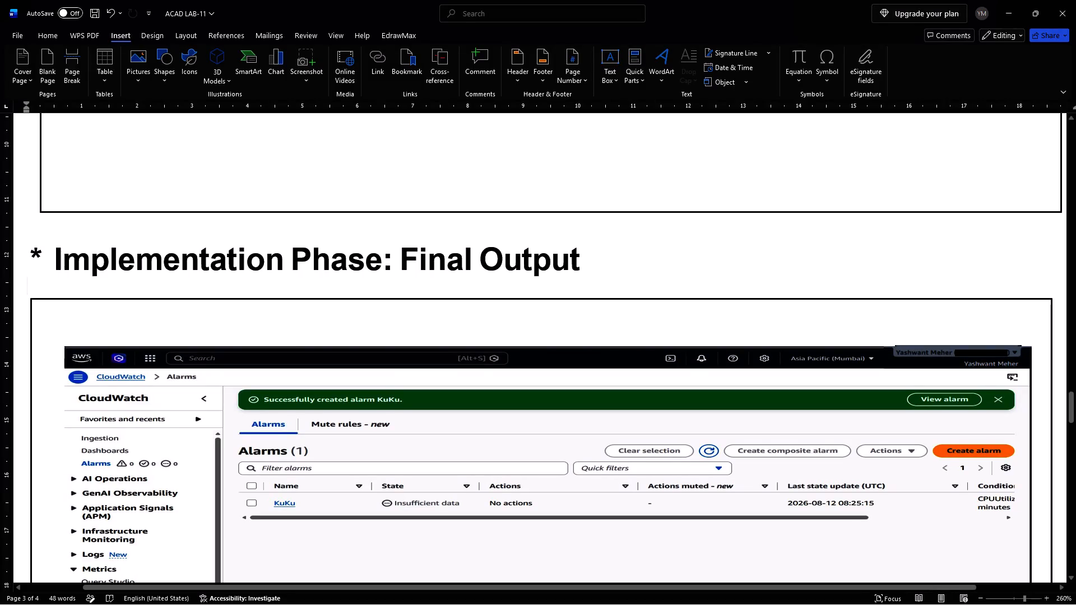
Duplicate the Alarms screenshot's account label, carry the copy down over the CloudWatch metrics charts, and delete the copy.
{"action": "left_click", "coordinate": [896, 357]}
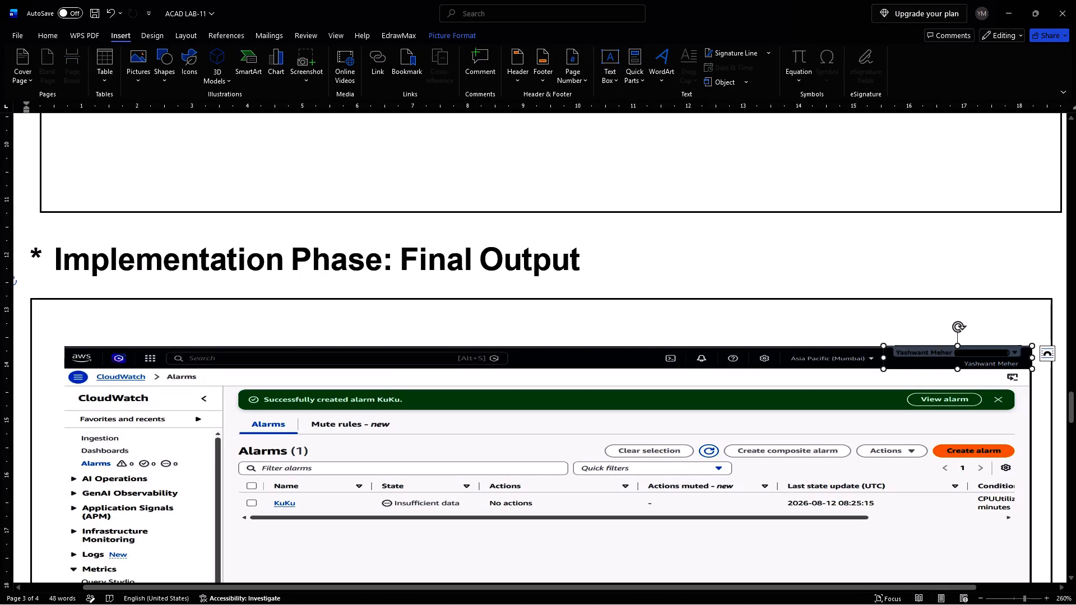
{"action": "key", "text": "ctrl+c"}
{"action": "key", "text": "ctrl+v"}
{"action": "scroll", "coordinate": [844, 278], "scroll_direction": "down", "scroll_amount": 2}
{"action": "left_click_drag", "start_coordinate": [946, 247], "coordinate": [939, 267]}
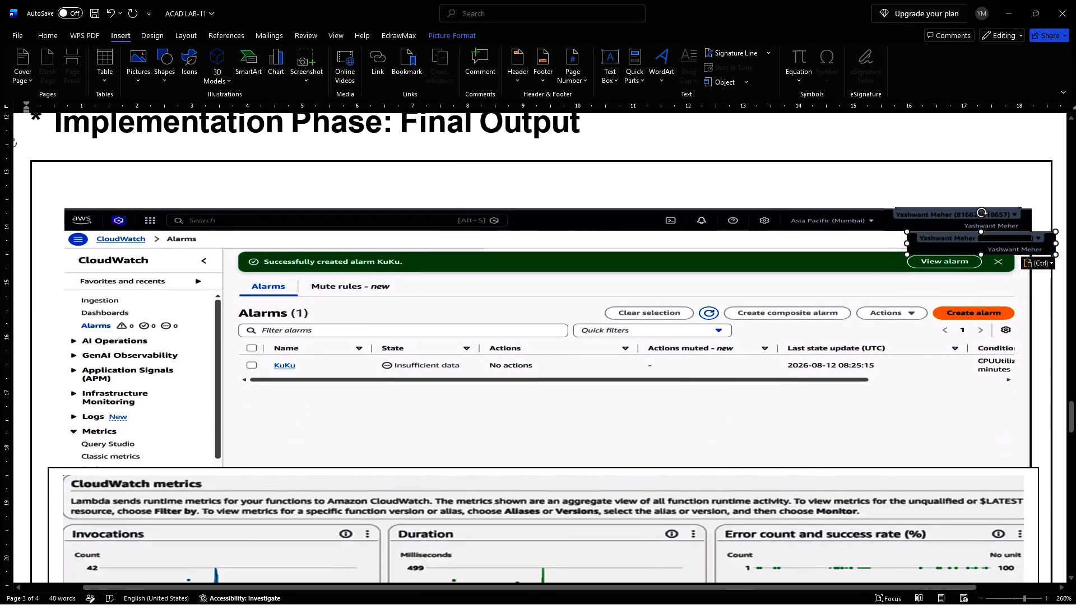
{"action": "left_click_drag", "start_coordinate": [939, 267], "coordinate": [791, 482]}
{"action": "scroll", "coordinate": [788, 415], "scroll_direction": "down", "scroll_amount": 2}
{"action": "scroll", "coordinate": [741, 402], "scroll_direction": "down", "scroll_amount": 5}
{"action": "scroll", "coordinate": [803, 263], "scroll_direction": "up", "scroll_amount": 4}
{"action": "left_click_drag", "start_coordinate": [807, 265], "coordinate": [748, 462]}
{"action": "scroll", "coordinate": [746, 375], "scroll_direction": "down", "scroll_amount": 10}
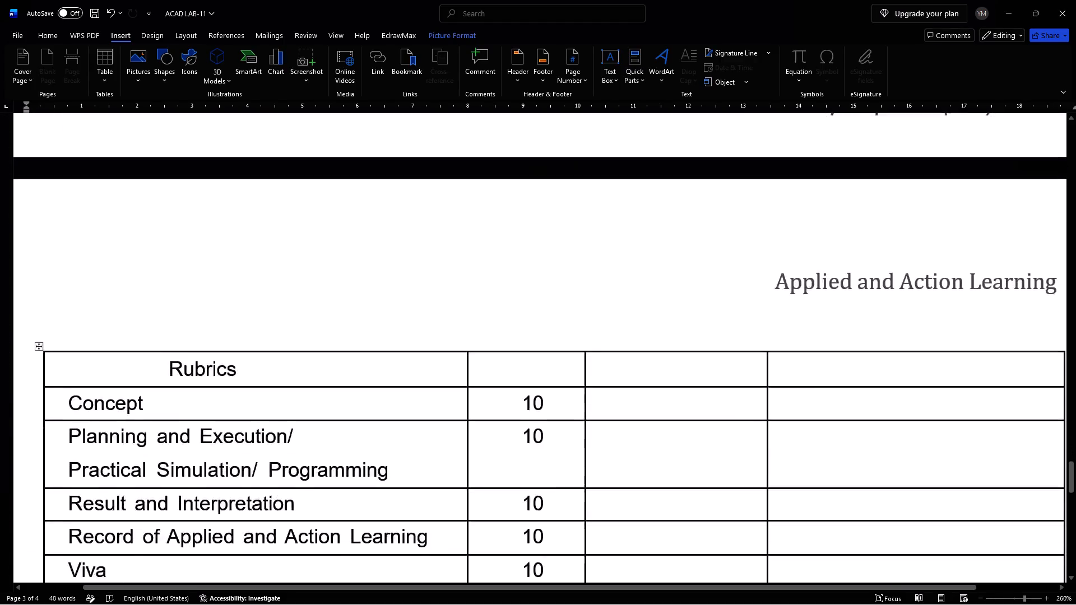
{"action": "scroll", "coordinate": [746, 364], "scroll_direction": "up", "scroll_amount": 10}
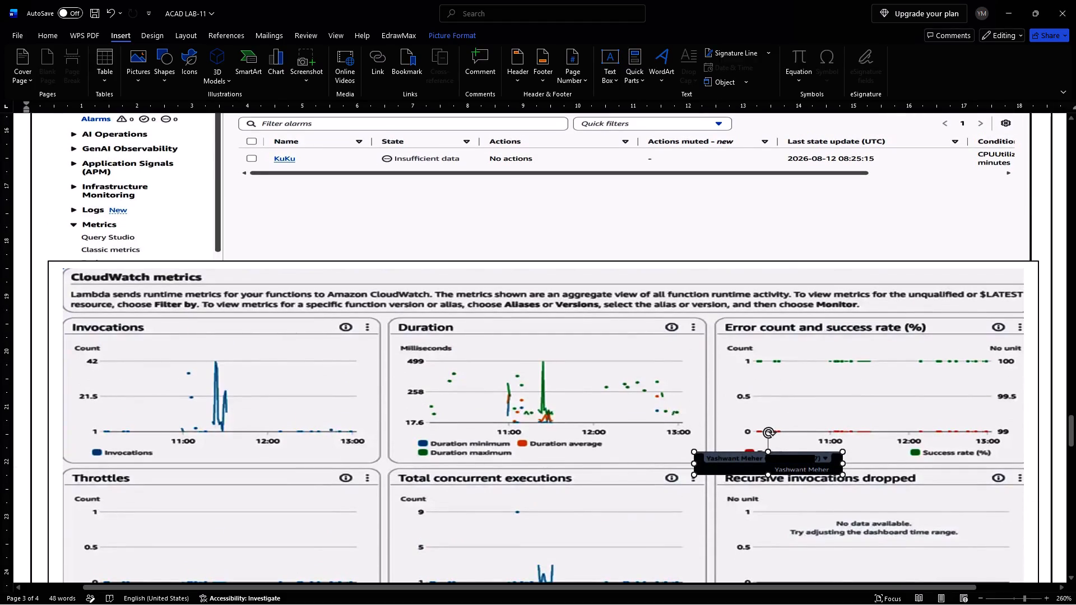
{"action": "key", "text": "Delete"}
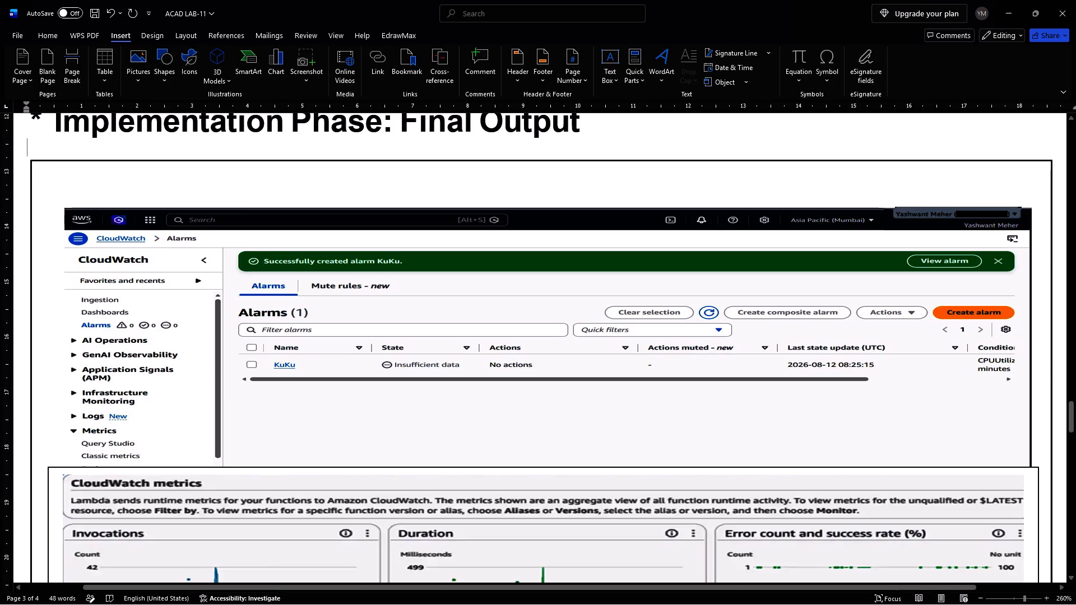
Save the finished LAB-11 document as a PDF named "lab 11 ( done )" in the ACAD folder.
{"action": "scroll", "coordinate": [776, 334], "scroll_direction": "down", "scroll_amount": 6}
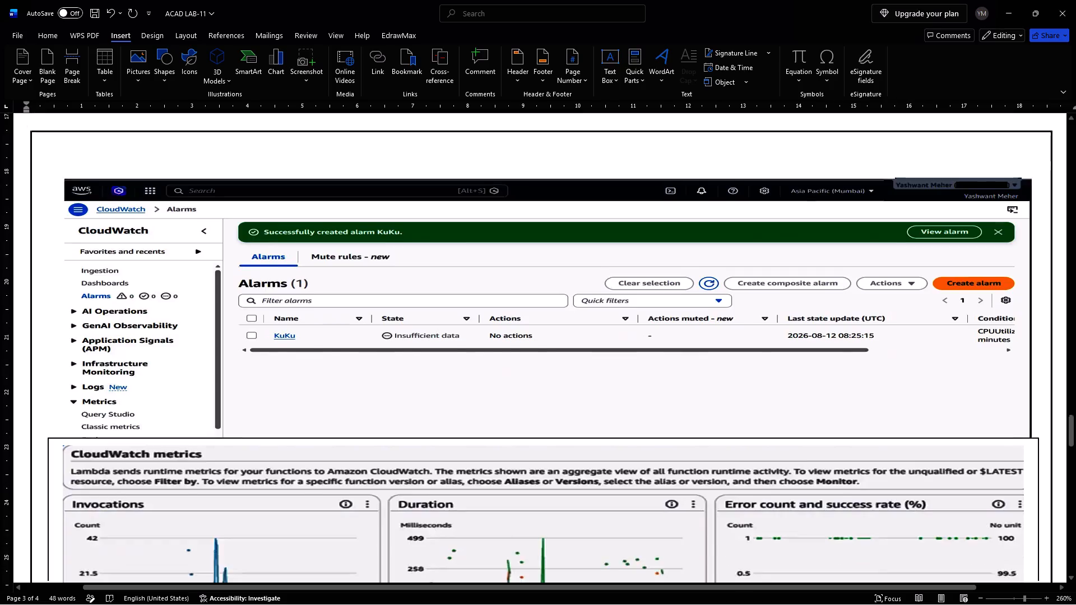
{"action": "scroll", "coordinate": [768, 324], "scroll_direction": "down", "scroll_amount": 6}
{"action": "scroll", "coordinate": [725, 292], "scroll_direction": "up", "scroll_amount": 7}
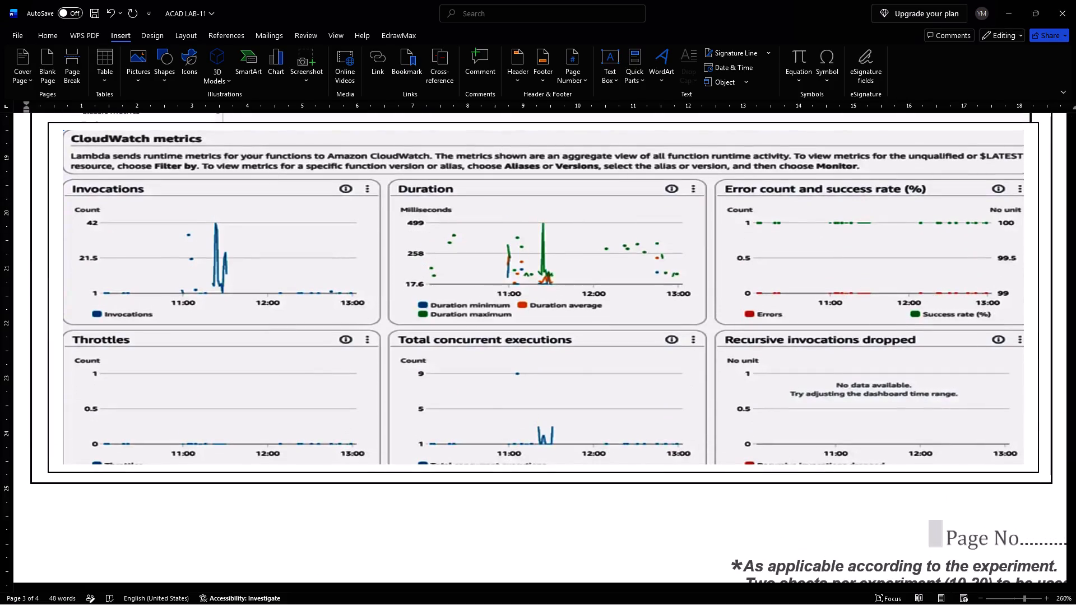
{"action": "left_click", "coordinate": [11, 36]}
{"action": "left_click", "coordinate": [41, 262]}
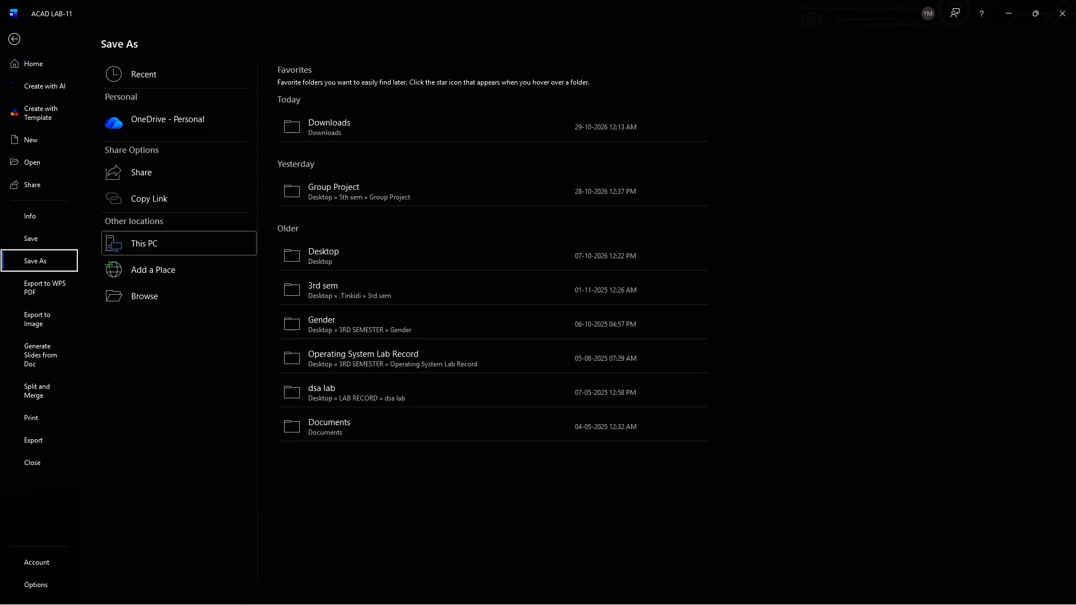
{"action": "left_click", "coordinate": [185, 296]}
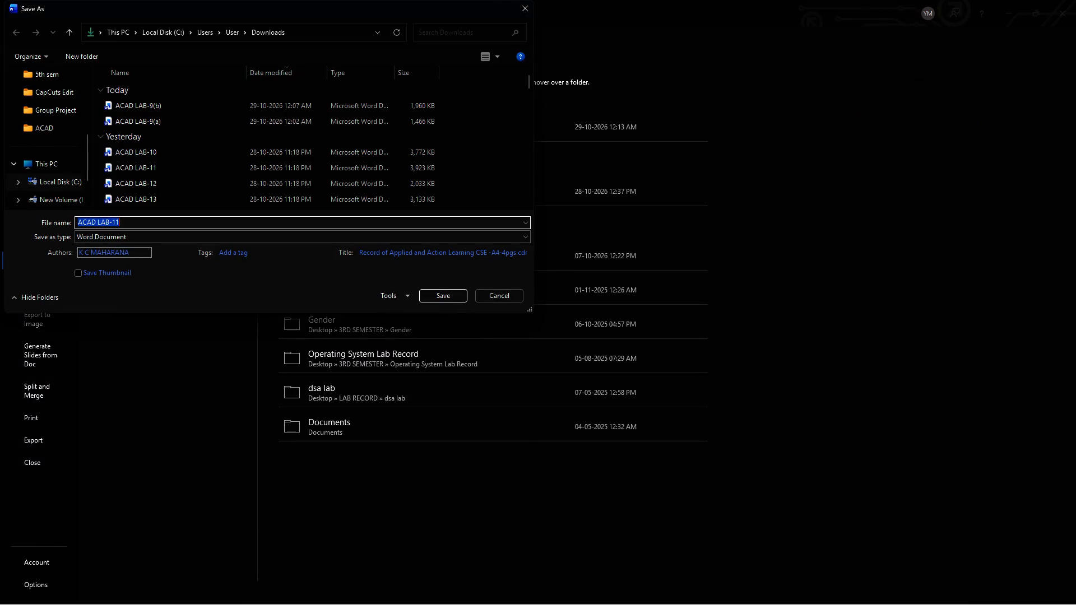
{"action": "left_click", "coordinate": [47, 126]}
{"action": "left_click", "coordinate": [114, 239]}
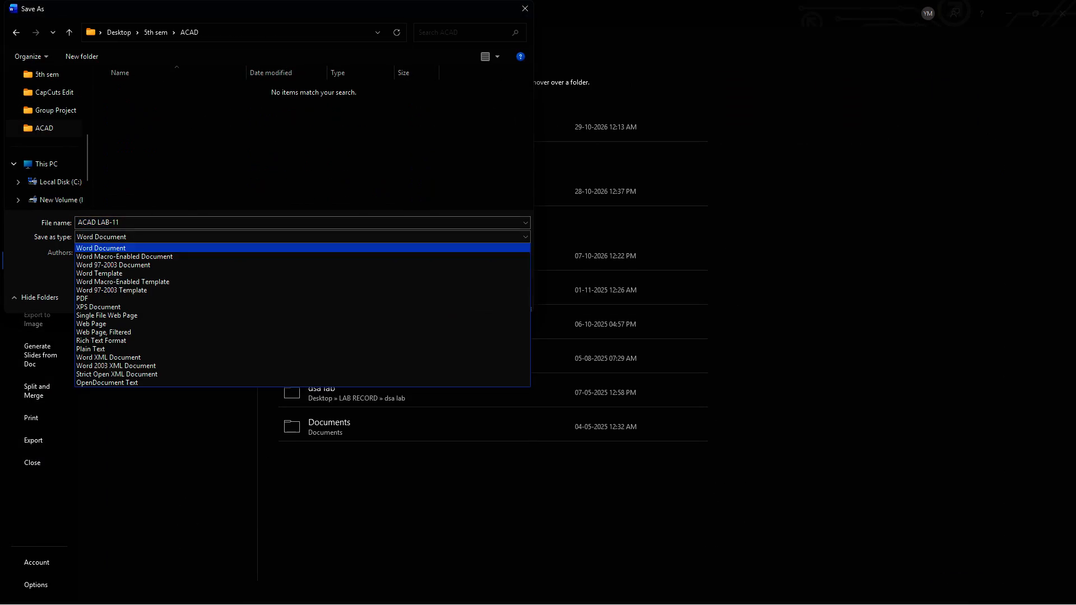
{"action": "left_click", "coordinate": [92, 299]}
{"action": "left_click", "coordinate": [125, 219]}
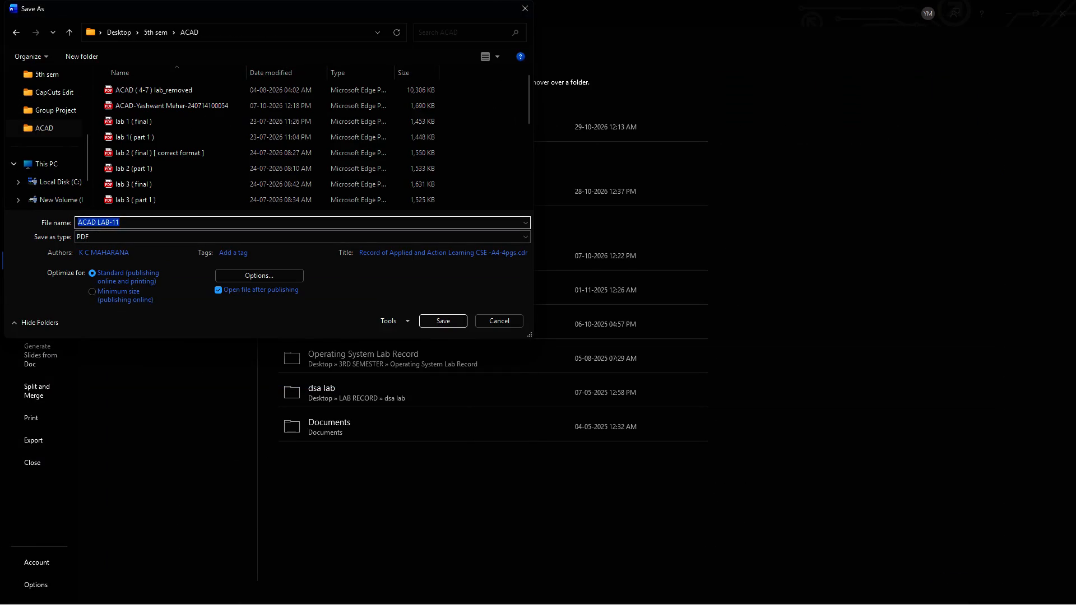
{"action": "type", "text": "lab1"}
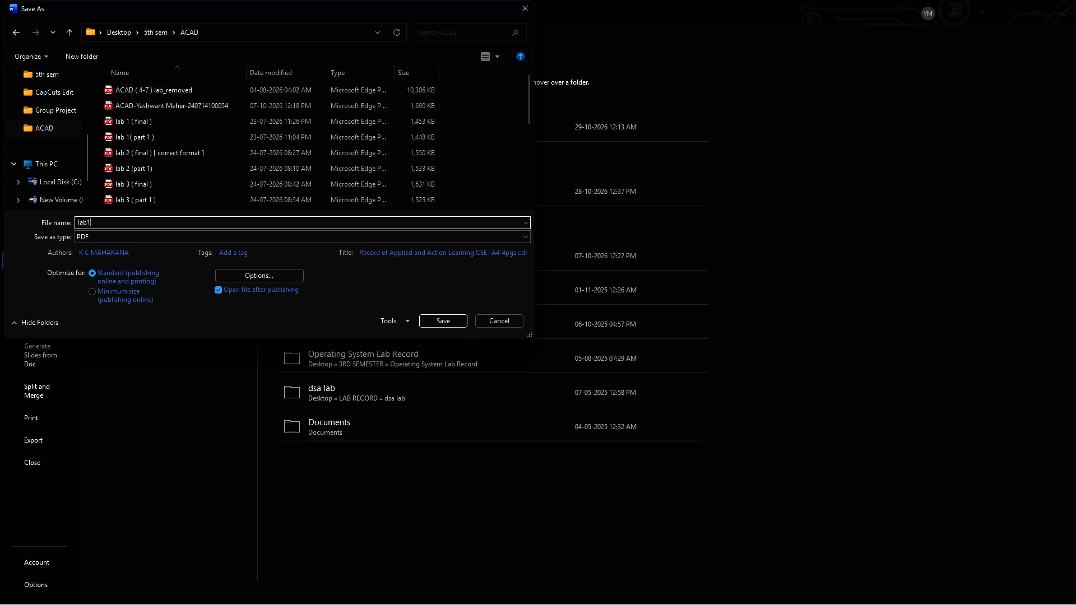
{"action": "key", "text": "BackSpace"}
{"action": "key", "text": "space"}
{"action": "type", "text": "11"}
{"action": "key", "text": "space"}
{"action": "type", "text": "( done"}
{"action": "key", "text": "space"}
{"action": "type", "text": ")"}
{"action": "key", "text": "Return"}
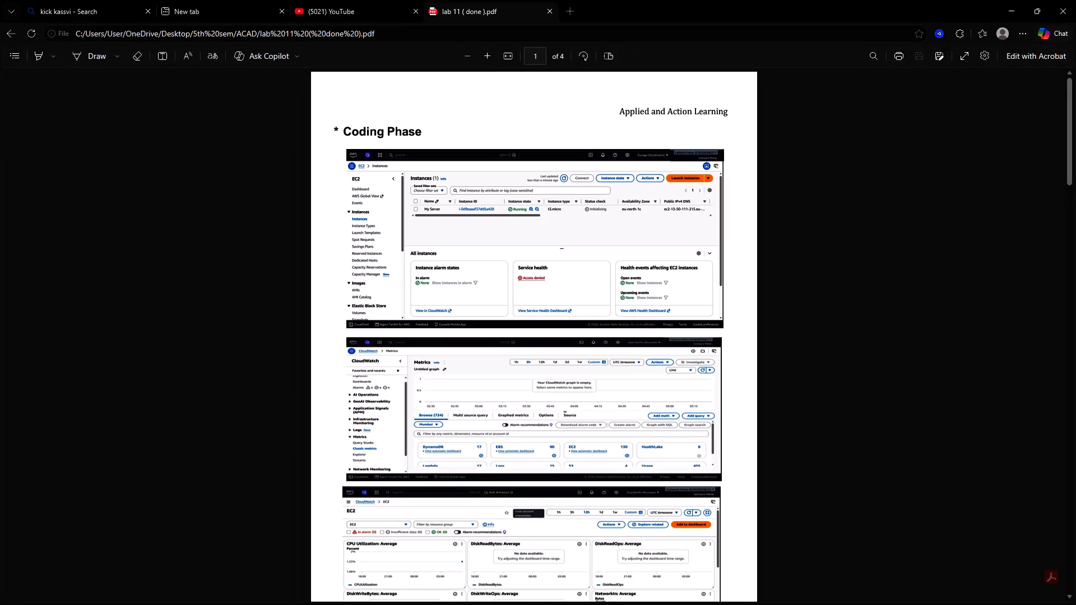
Look through the exported lab 11 PDF from the Coding Phase pages to the Assessment page, and close it.
{"action": "scroll", "coordinate": [687, 346], "scroll_direction": "down", "scroll_amount": 12}
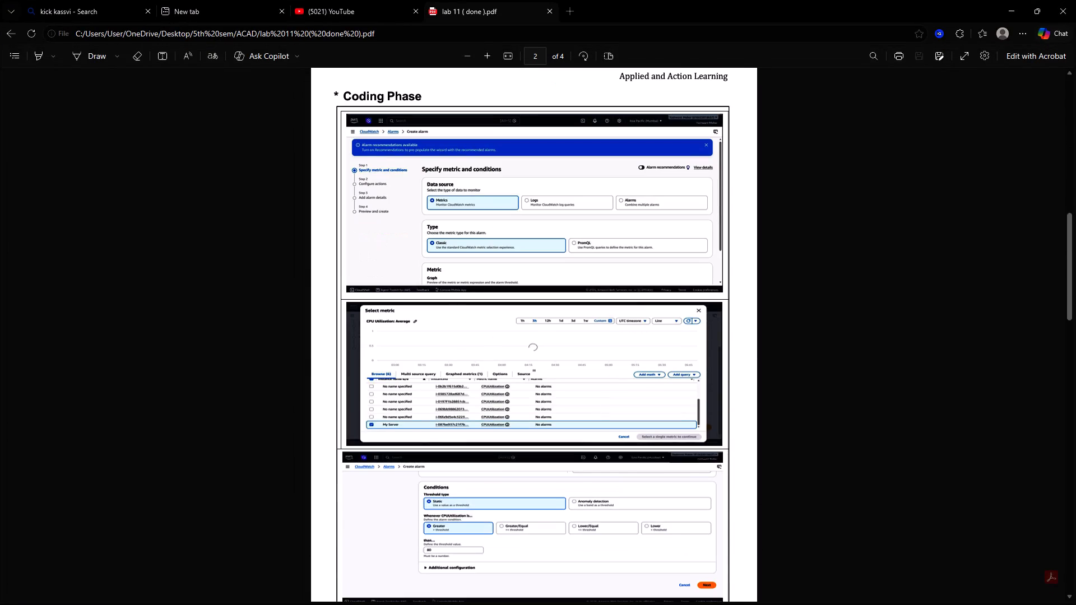
{"action": "scroll", "coordinate": [687, 350], "scroll_direction": "down", "scroll_amount": 5}
{"action": "scroll", "coordinate": [687, 350], "scroll_direction": "up", "scroll_amount": 5}
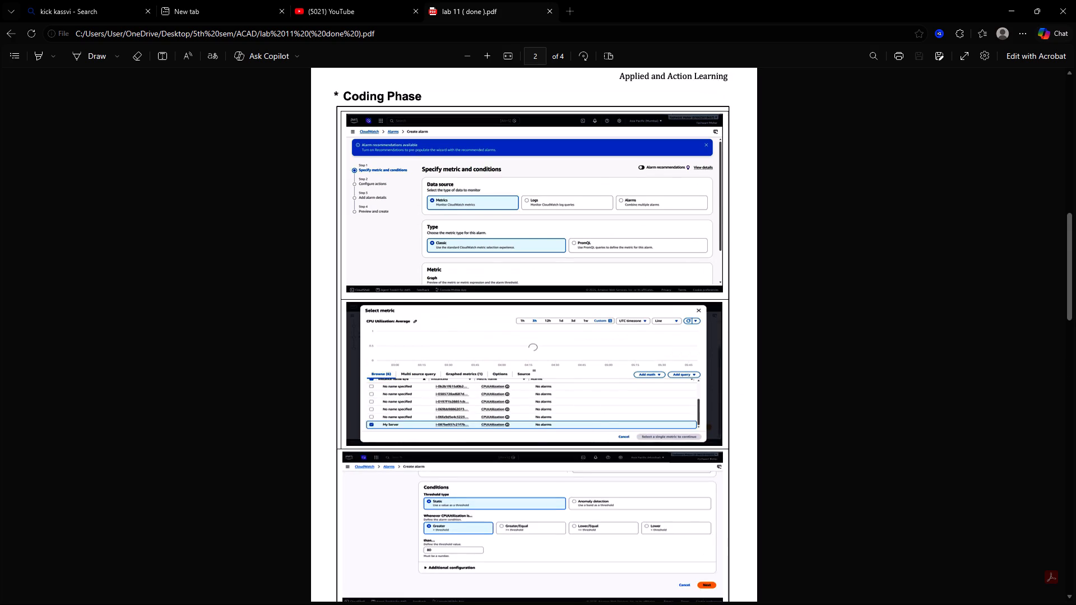
{"action": "scroll", "coordinate": [717, 358], "scroll_direction": "down", "scroll_amount": 20}
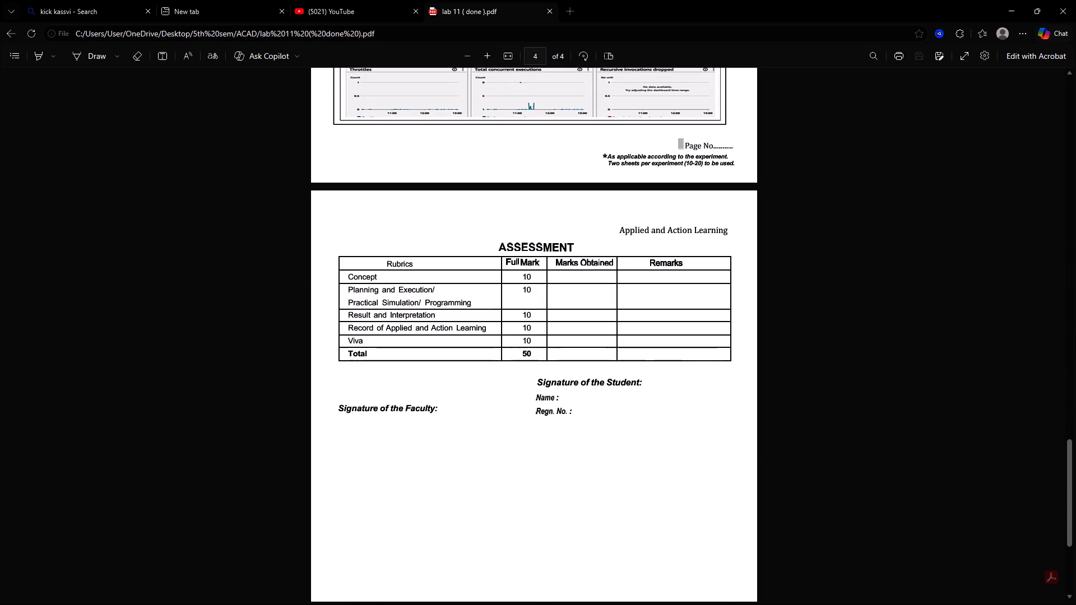
{"action": "left_click", "coordinate": [550, 10]}
{"action": "left_click", "coordinate": [1015, 2]}
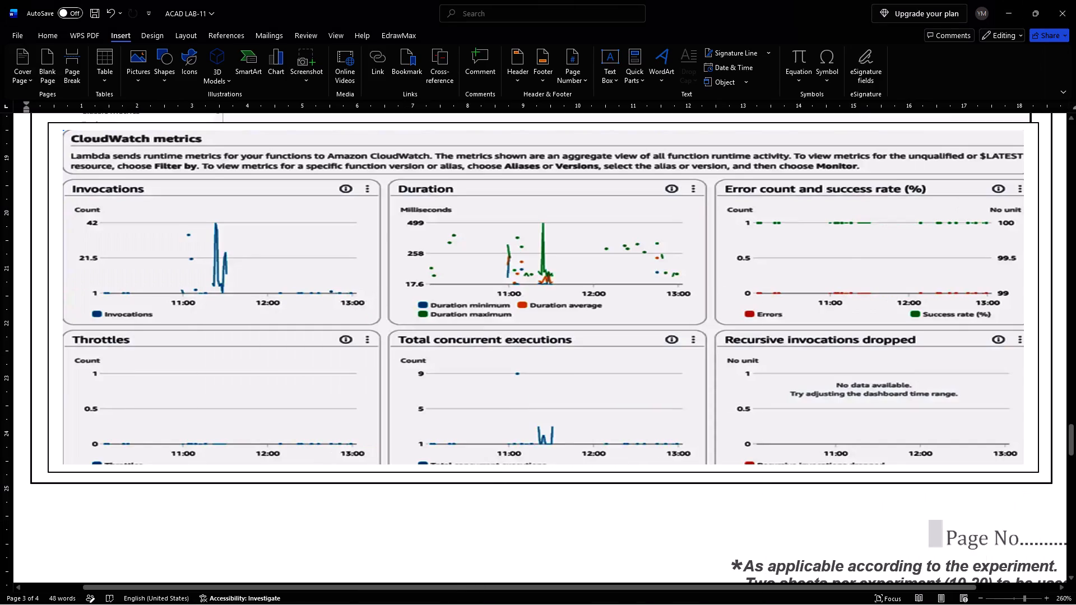
Close the ACAD LAB-11 Word document without saving its changes.
{"action": "left_click", "coordinate": [1075, 11]}
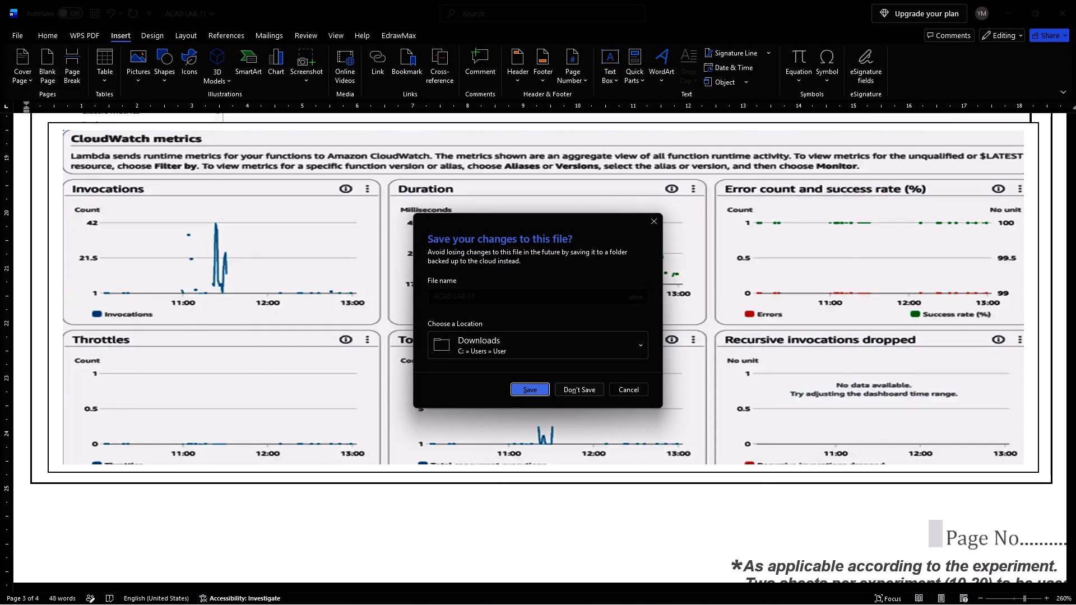
{"action": "left_click", "coordinate": [582, 386]}
Open the ACAD LAB-12 document from the file explorer and enable editing.
{"action": "double_click", "coordinate": [159, 179]}
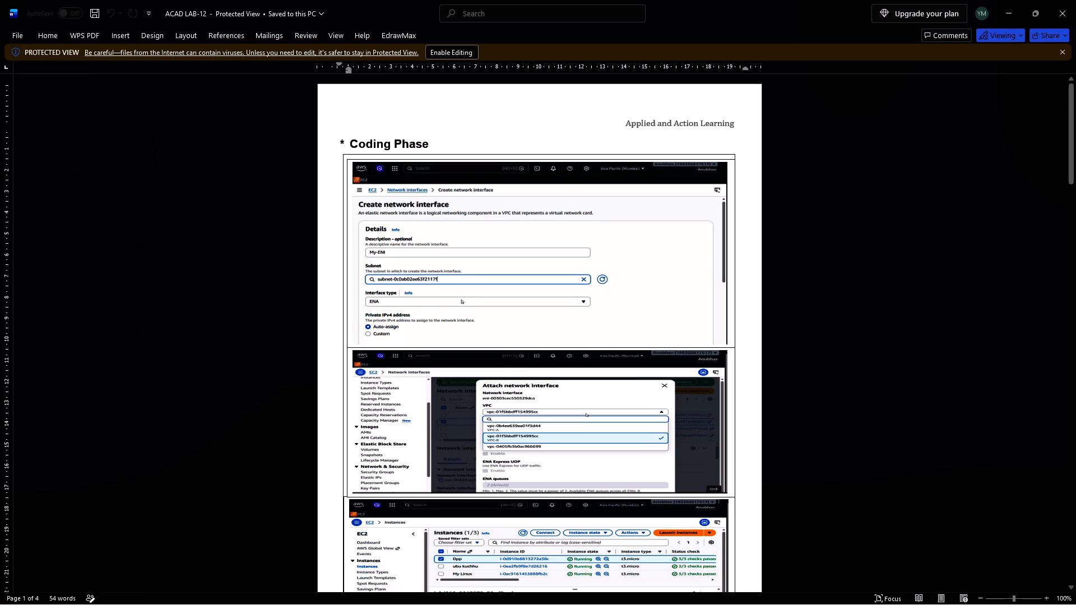
{"action": "left_click", "coordinate": [447, 57]}
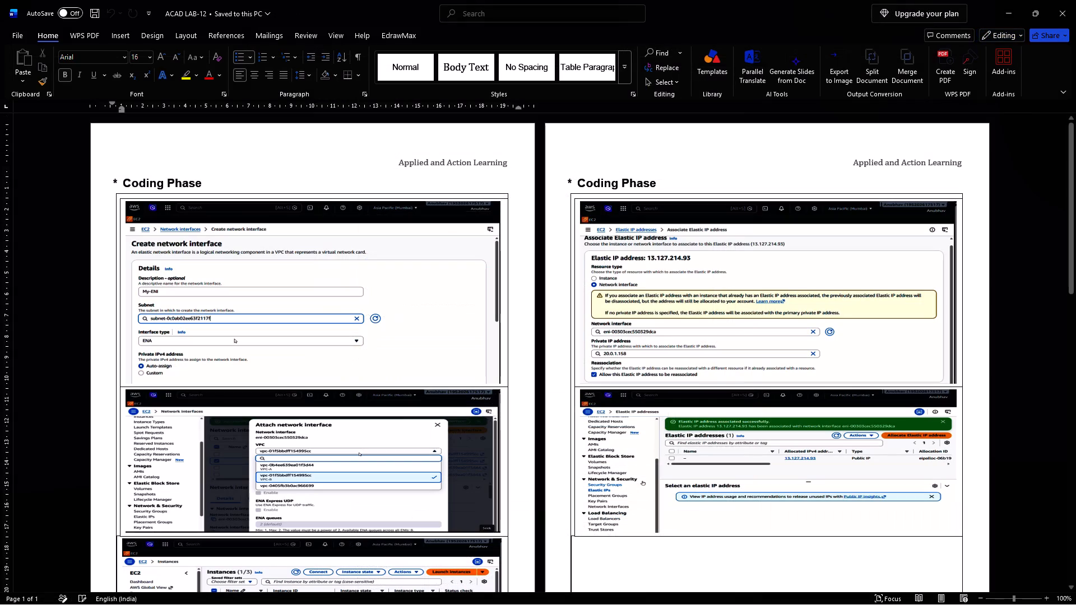
Insert the "All my name" picture from the Screenshots folder in Pictures at the Coding Phase heading on page 1.
{"action": "scroll", "coordinate": [491, 182], "scroll_direction": "up", "scroll_amount": 3, "text": "ctrl"}
{"action": "scroll", "coordinate": [495, 184], "scroll_direction": "right", "scroll_amount": 1}
{"action": "scroll", "coordinate": [495, 184], "scroll_direction": "up", "scroll_amount": 2, "text": "ctrl"}
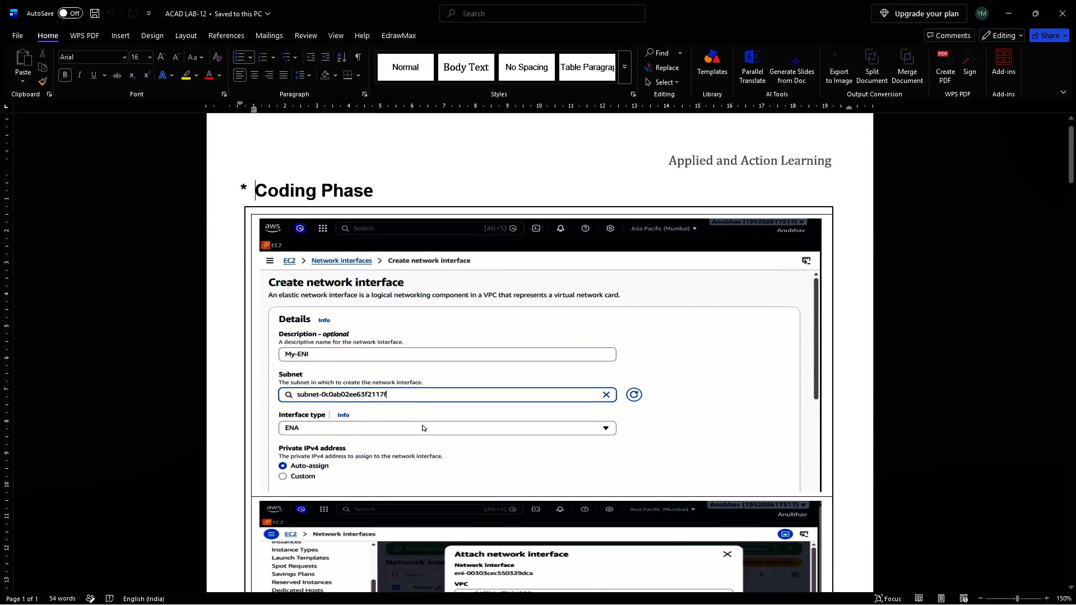
{"action": "scroll", "coordinate": [495, 184], "scroll_direction": "up", "scroll_amount": 4, "text": "ctrl"}
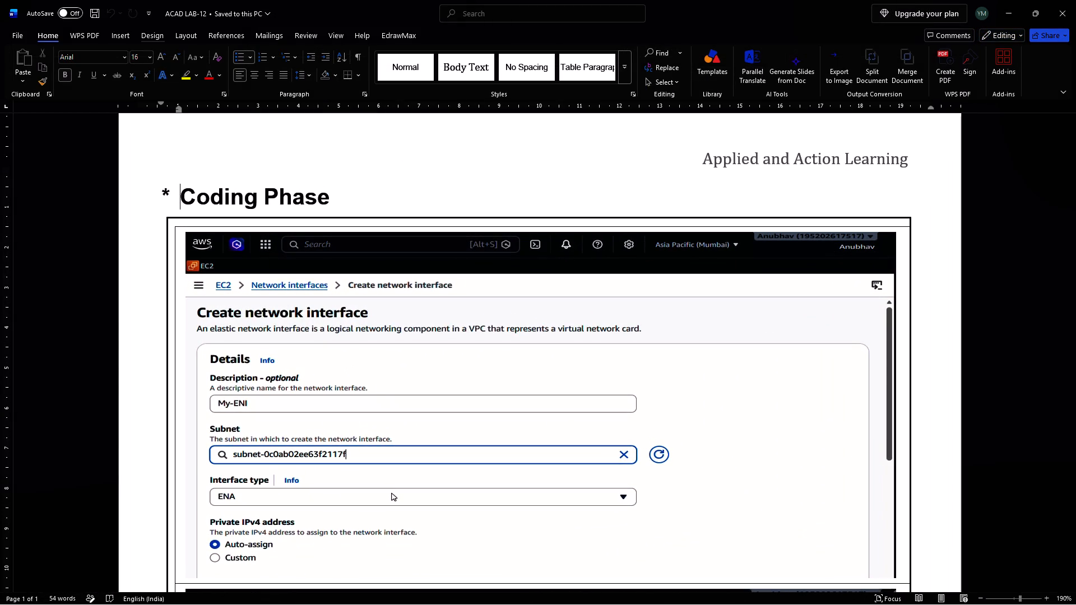
{"action": "left_click", "coordinate": [131, 38]}
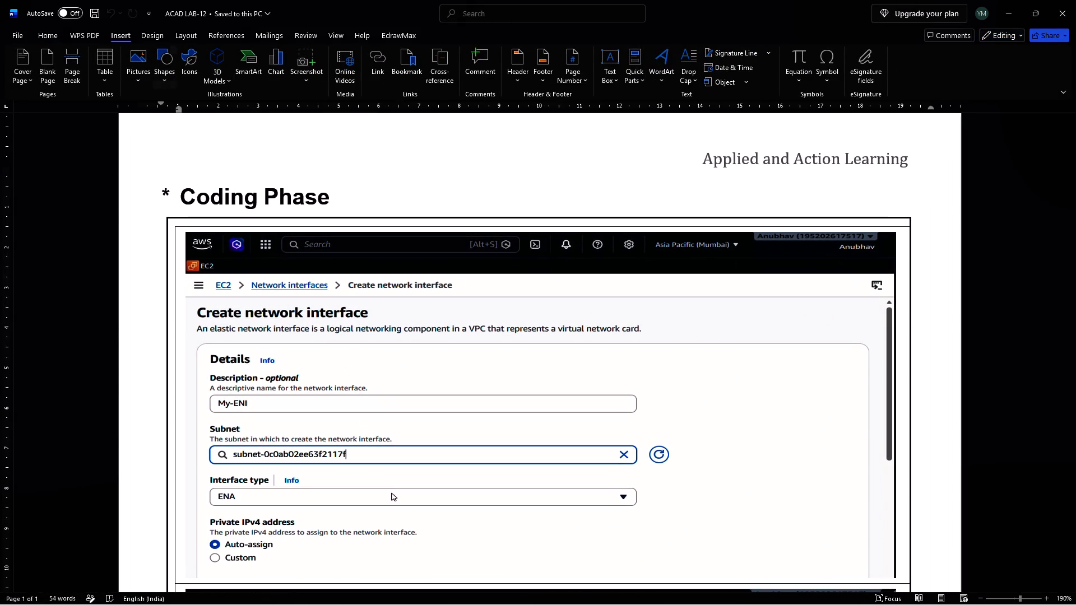
{"action": "left_click", "coordinate": [143, 56]}
{"action": "left_click", "coordinate": [165, 116]}
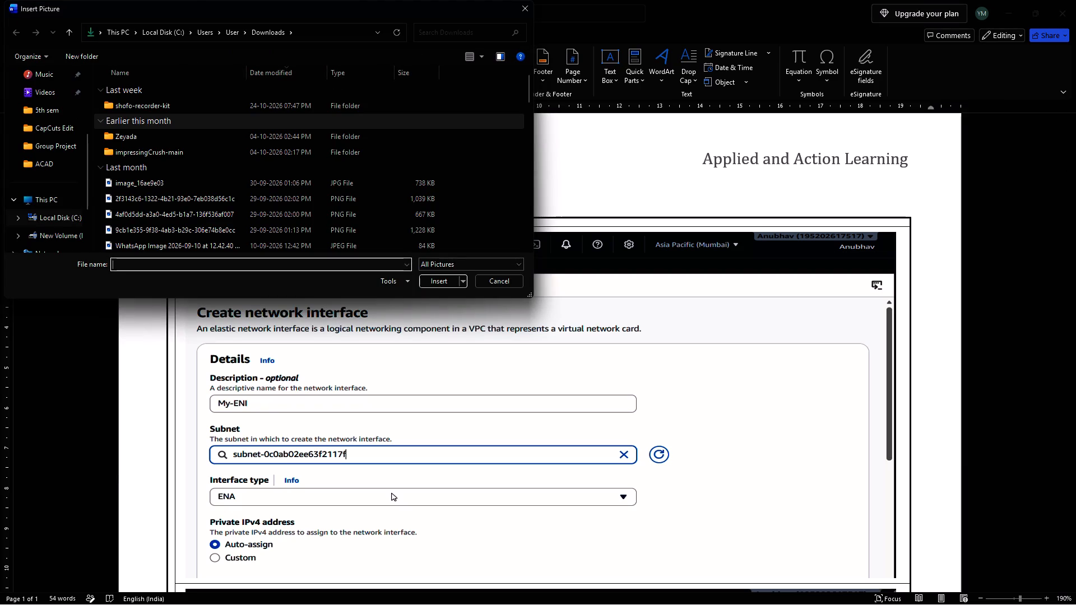
{"action": "scroll", "coordinate": [67, 94], "scroll_direction": "up", "scroll_amount": 1}
{"action": "left_click", "coordinate": [67, 100]}
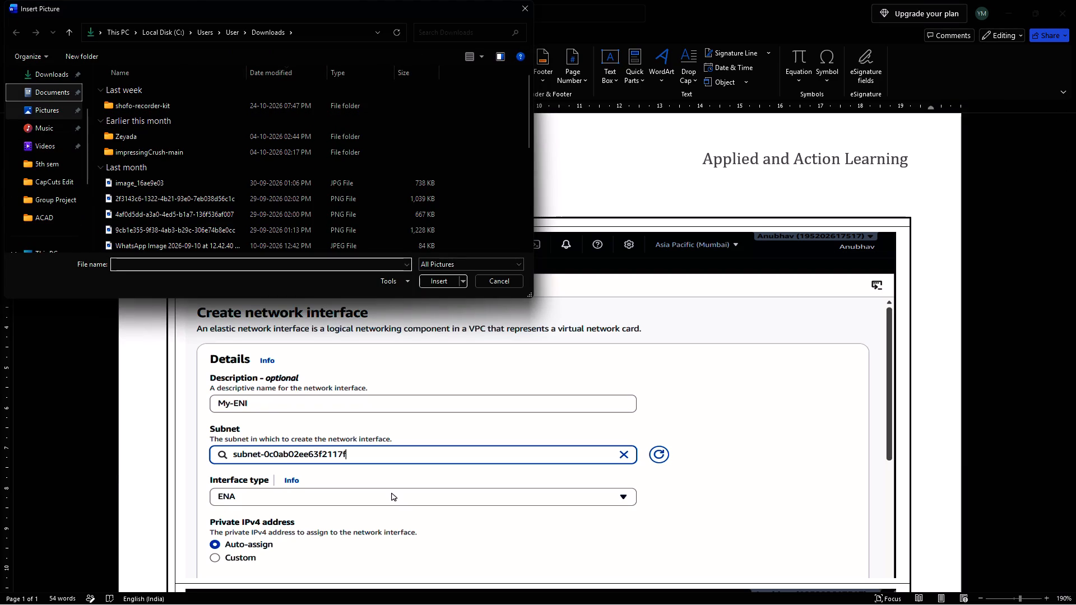
{"action": "left_click", "coordinate": [62, 108]}
{"action": "double_click", "coordinate": [396, 106]}
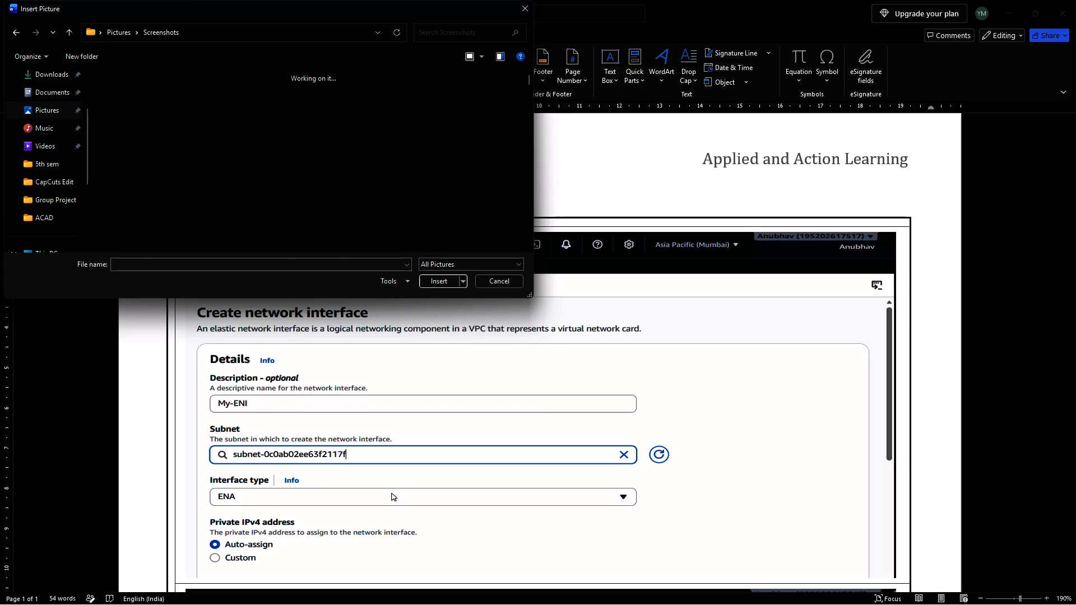
{"action": "left_click", "coordinate": [142, 111]}
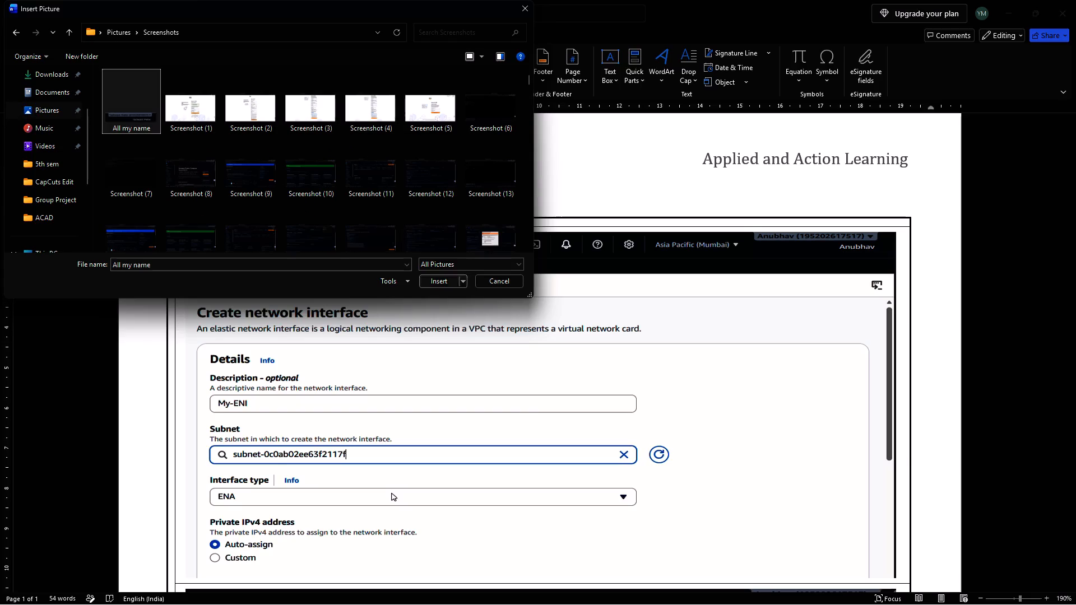
{"action": "left_click", "coordinate": [426, 282]}
Set the name picture in front of text and fit it, at about 3.87 × 0.6 cm, over the Create network interface screenshot's account name.
{"action": "left_click", "coordinate": [530, 186]}
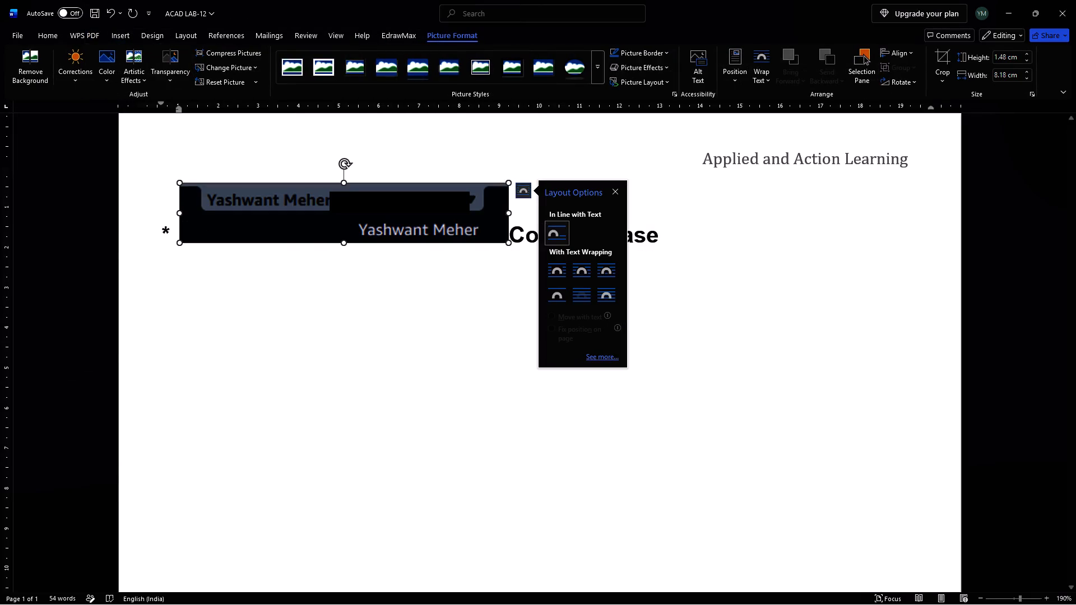
{"action": "left_click", "coordinate": [616, 299]}
{"action": "left_click_drag", "start_coordinate": [433, 221], "coordinate": [787, 263]}
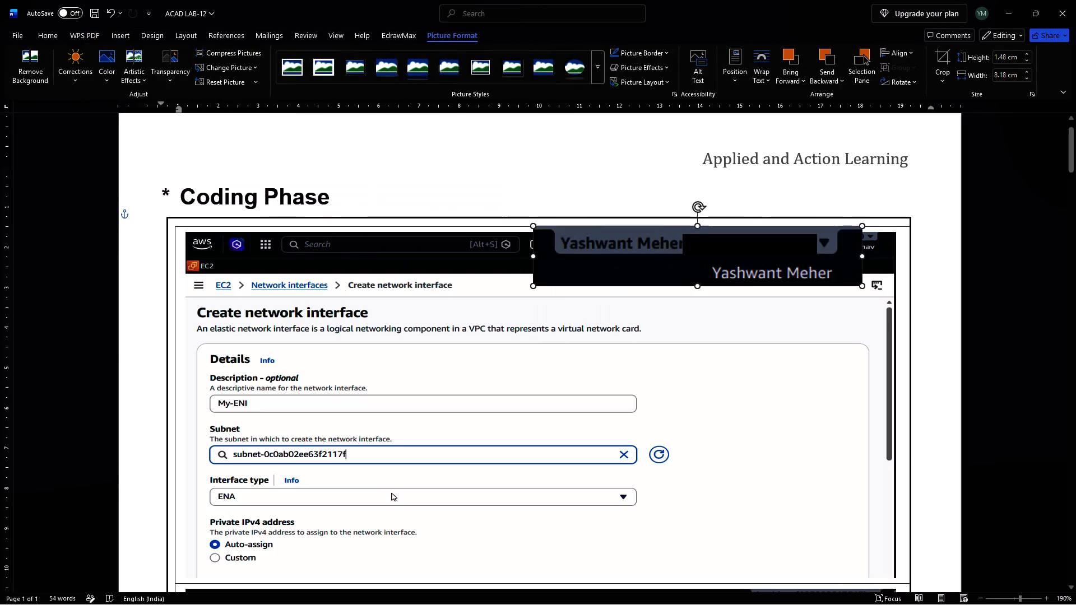
{"action": "left_click_drag", "start_coordinate": [787, 263], "coordinate": [819, 271]}
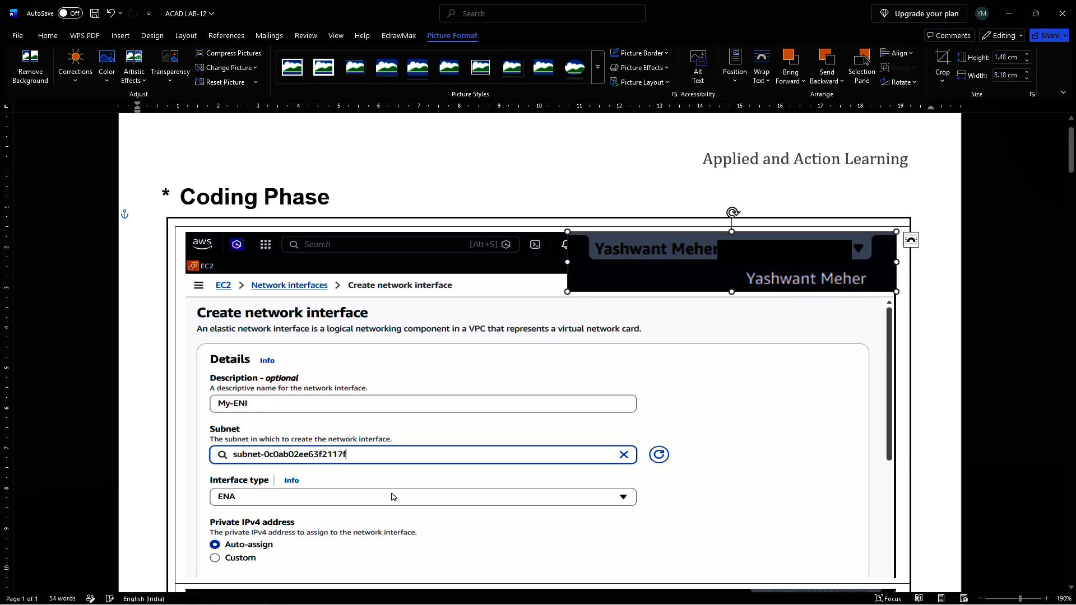
{"action": "left_click_drag", "start_coordinate": [564, 293], "coordinate": [771, 252]}
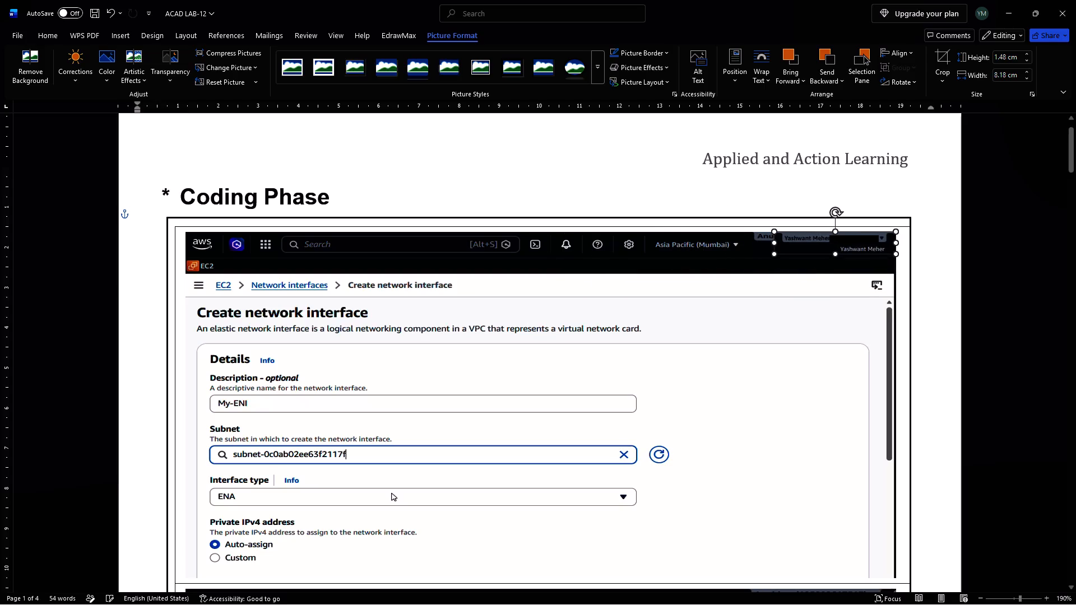
{"action": "left_click_drag", "start_coordinate": [771, 252], "coordinate": [740, 253]}
{"action": "left_click_drag", "start_coordinate": [818, 262], "coordinate": [818, 255]}
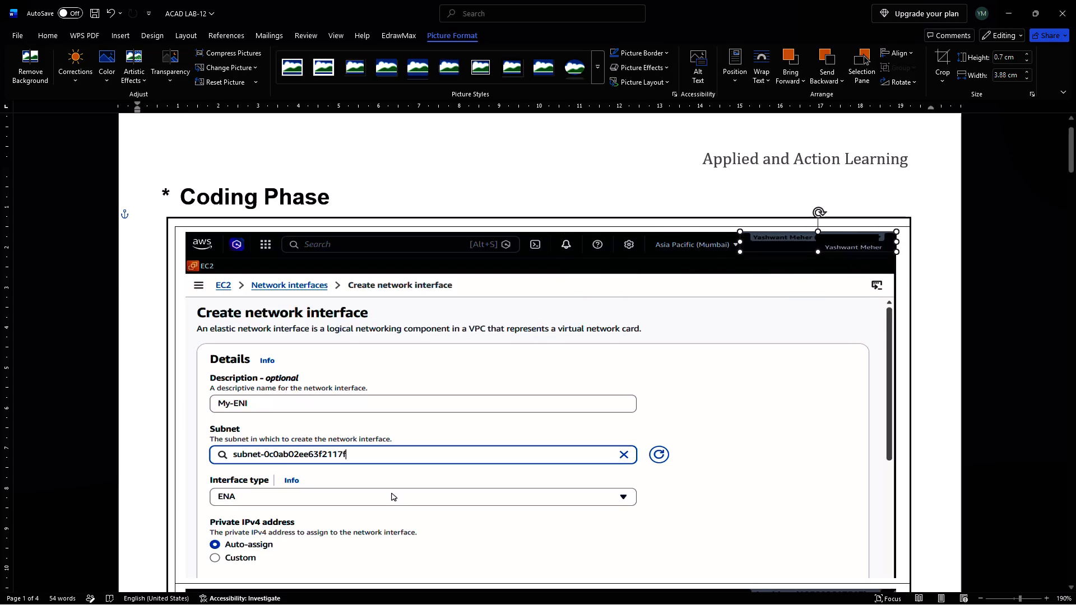
{"action": "left_click_drag", "start_coordinate": [818, 255], "coordinate": [818, 256]}
{"action": "left_click", "coordinate": [769, 291]}
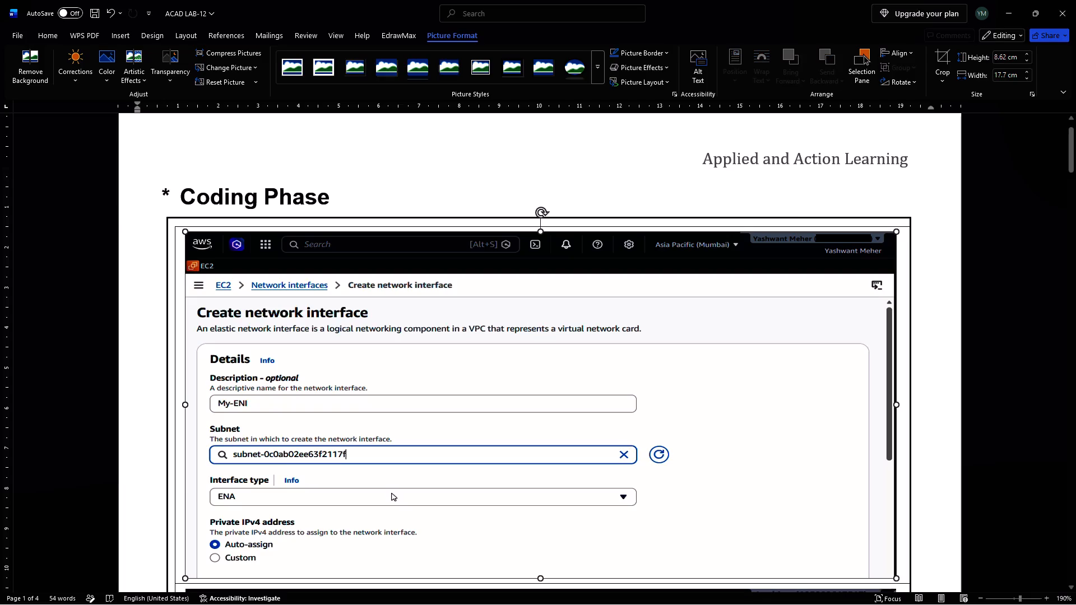
{"action": "left_click", "coordinate": [786, 286]}
Duplicate the fitted name picture and move the copy down to the top bar of the Attach network interface screenshot, beside the account name.
{"action": "left_click", "coordinate": [788, 250]}
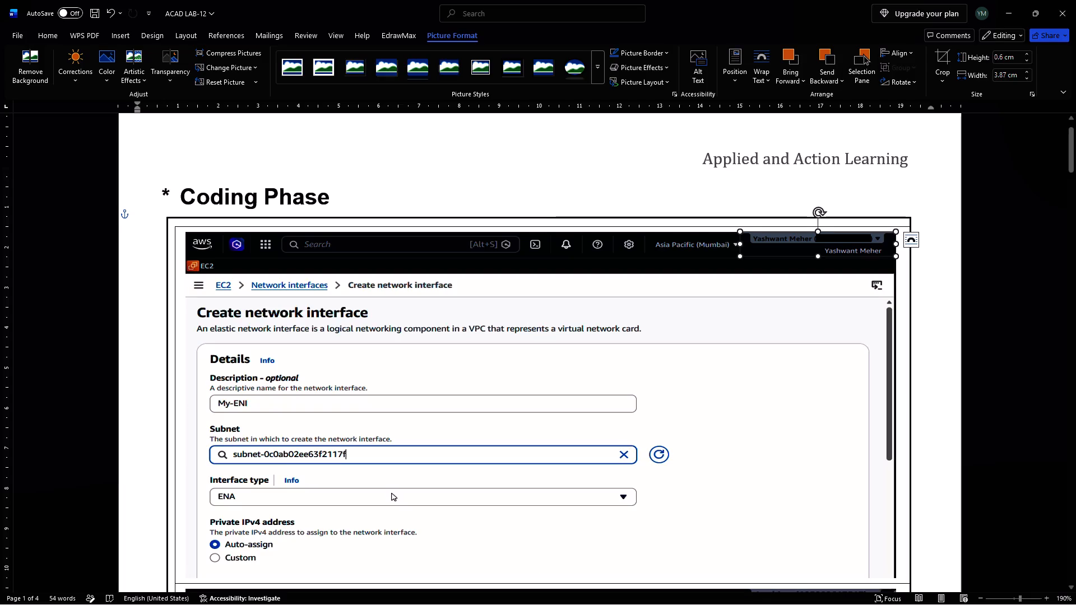
{"action": "key", "text": "ctrl+c"}
{"action": "key", "text": "ctrl+v"}
{"action": "left_click_drag", "start_coordinate": [842, 262], "coordinate": [819, 498]}
{"action": "scroll", "coordinate": [778, 451], "scroll_direction": "down", "scroll_amount": 5}
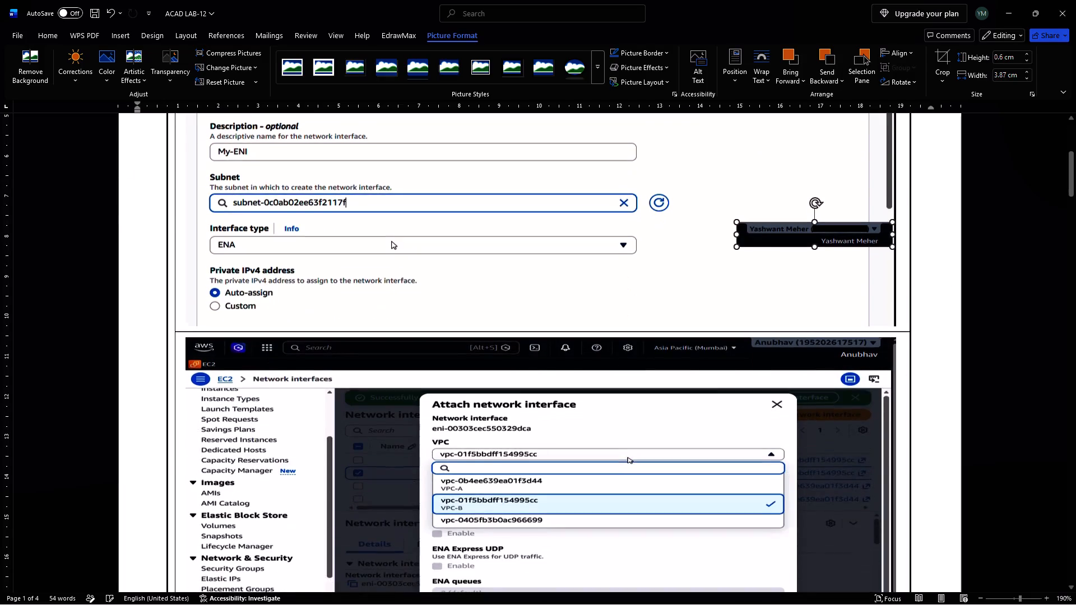
{"action": "left_click_drag", "start_coordinate": [793, 240], "coordinate": [783, 359]}
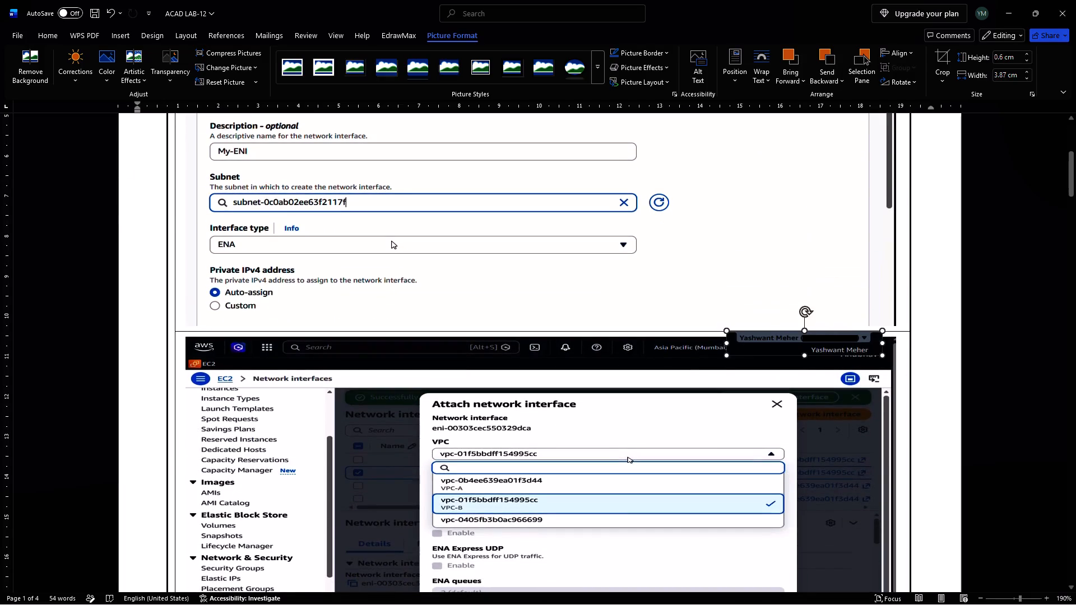
{"action": "left_click_drag", "start_coordinate": [783, 359], "coordinate": [786, 351]}
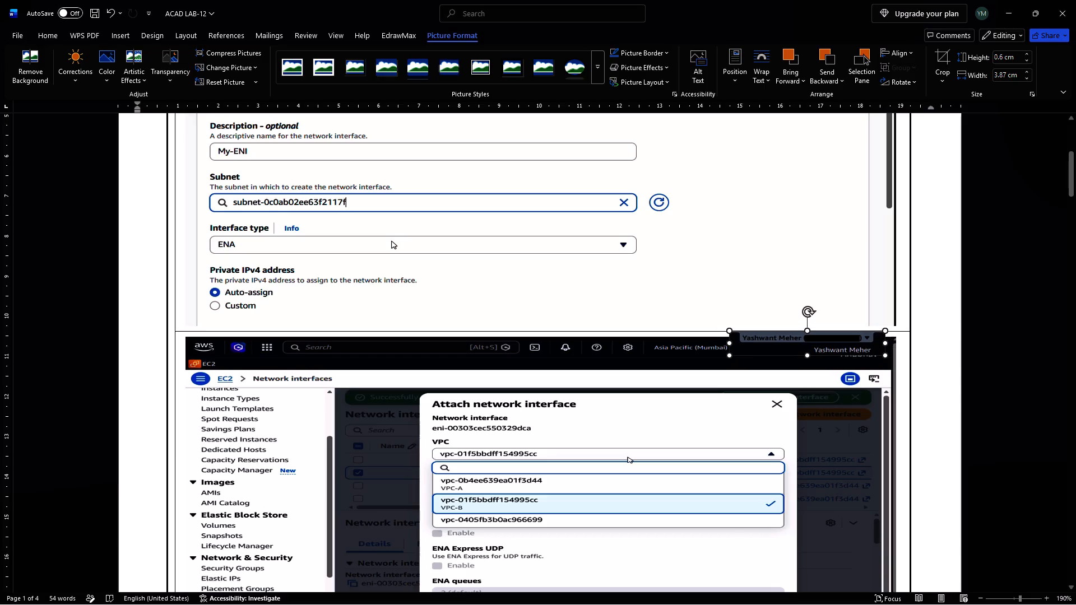
{"action": "left_click_drag", "start_coordinate": [786, 351], "coordinate": [762, 345]}
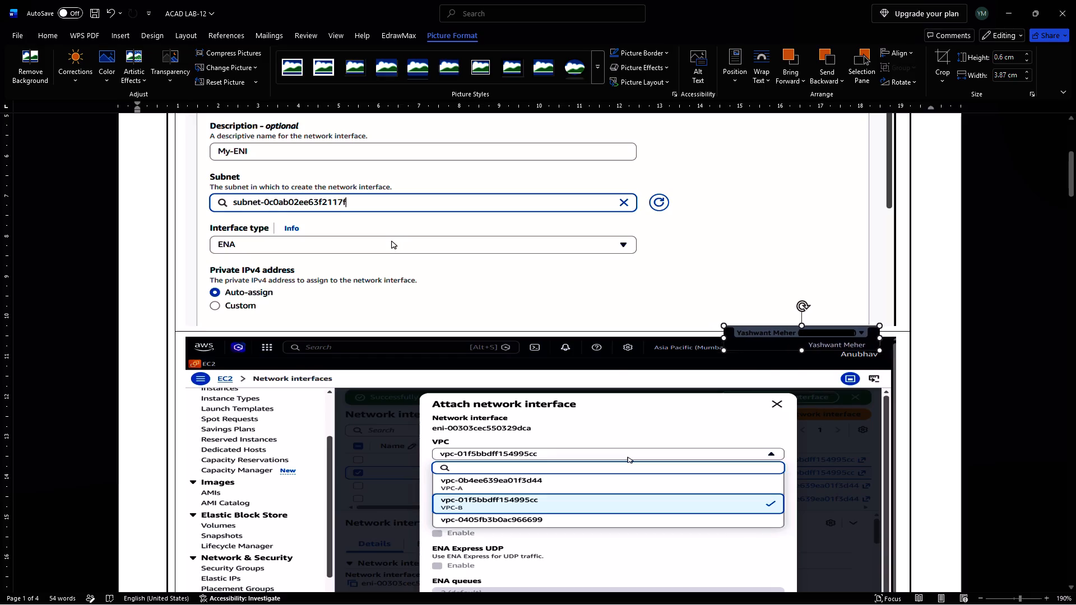
{"action": "left_click_drag", "start_coordinate": [762, 345], "coordinate": [672, 360]}
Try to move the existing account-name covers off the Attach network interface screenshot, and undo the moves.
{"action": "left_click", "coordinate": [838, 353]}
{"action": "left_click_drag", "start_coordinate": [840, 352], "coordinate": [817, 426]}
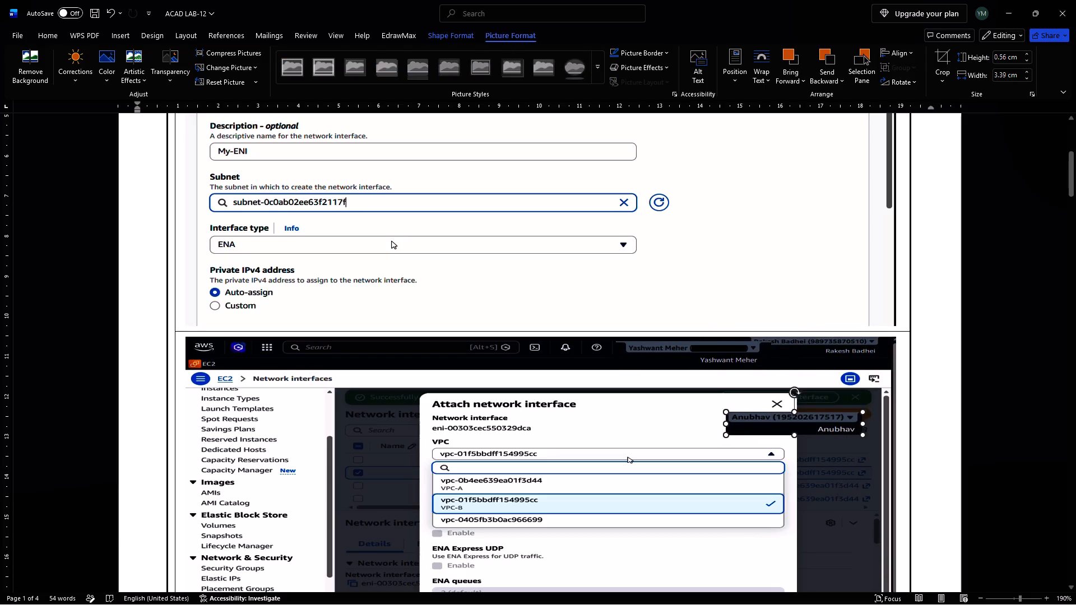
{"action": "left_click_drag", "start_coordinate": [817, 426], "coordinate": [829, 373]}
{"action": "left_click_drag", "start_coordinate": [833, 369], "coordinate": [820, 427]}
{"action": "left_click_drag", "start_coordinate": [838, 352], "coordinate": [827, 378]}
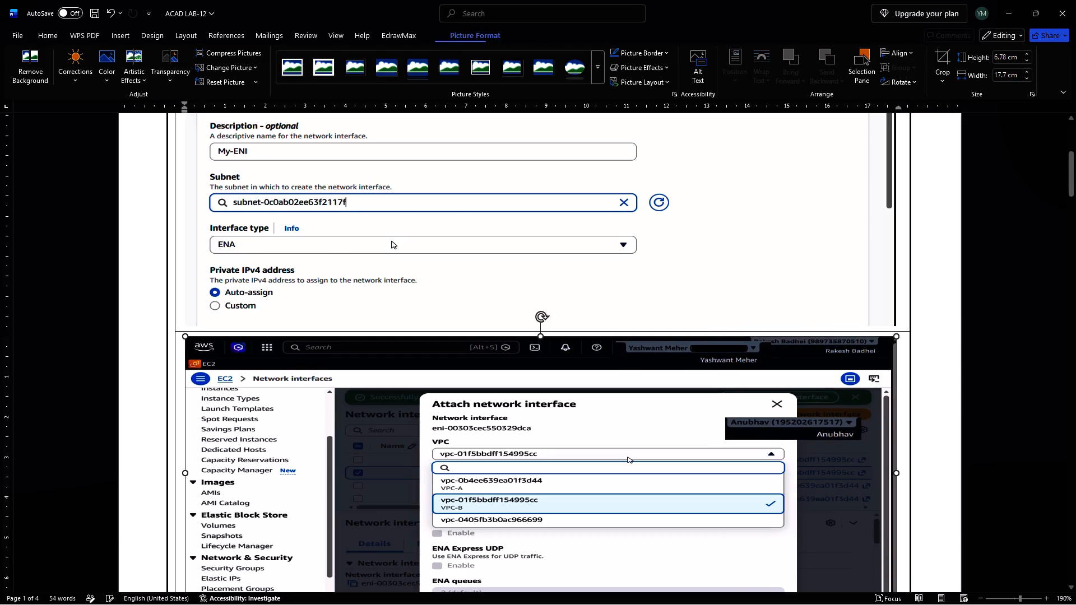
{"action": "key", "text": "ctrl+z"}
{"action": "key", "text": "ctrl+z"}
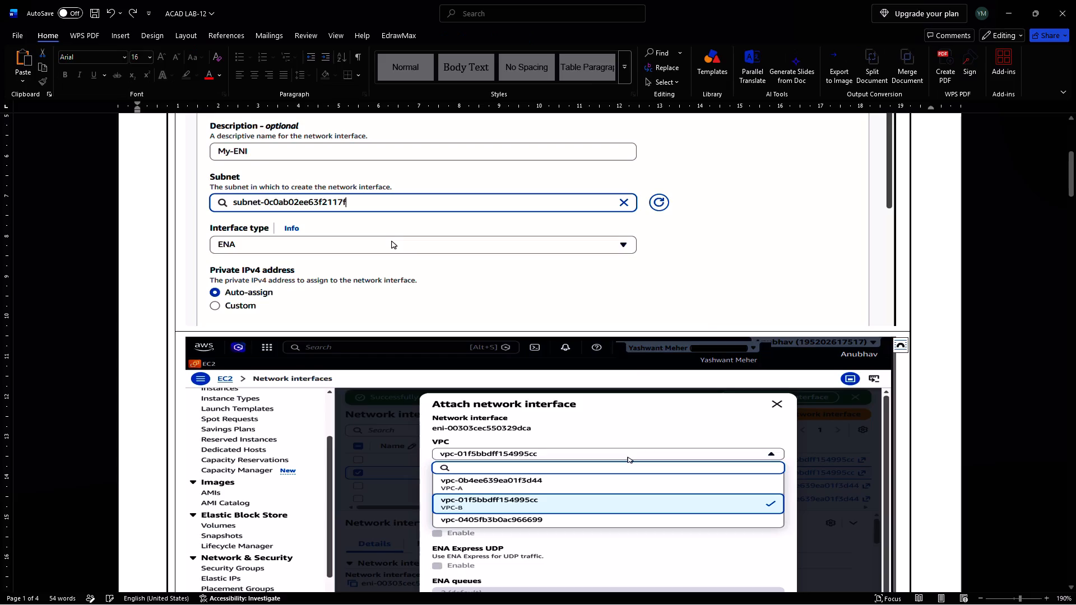
Place the name picture copy over the account name in the Attach network interface screenshot and shrink it to about 3.41 × 0.53 cm.
{"action": "left_click_drag", "start_coordinate": [725, 349], "coordinate": [846, 347]}
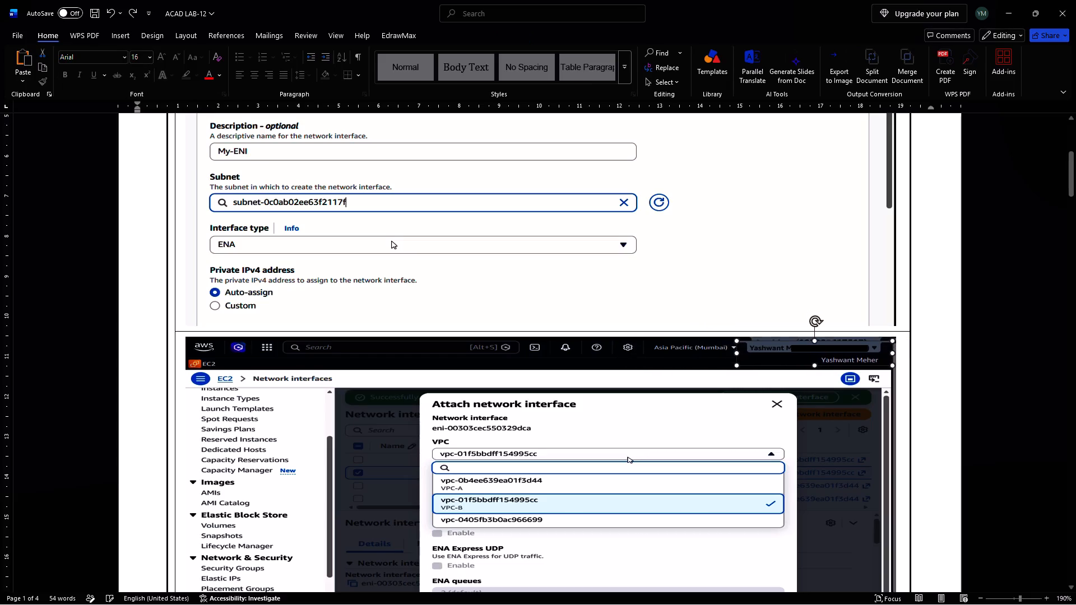
{"action": "left_click_drag", "start_coordinate": [846, 347], "coordinate": [843, 342]}
{"action": "left_click", "coordinate": [813, 375]}
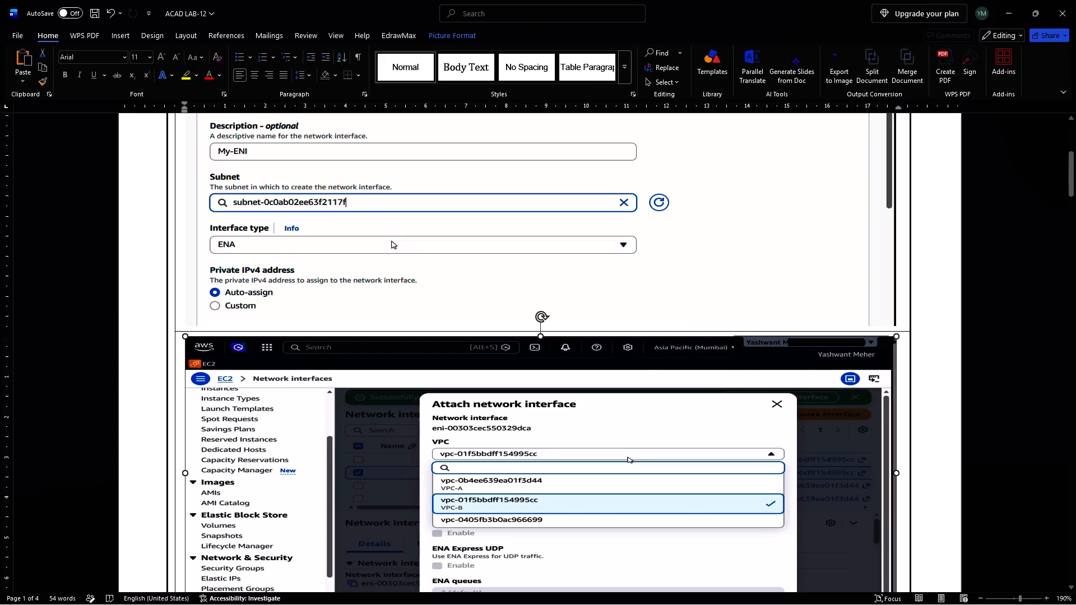
{"action": "left_click", "coordinate": [810, 355]}
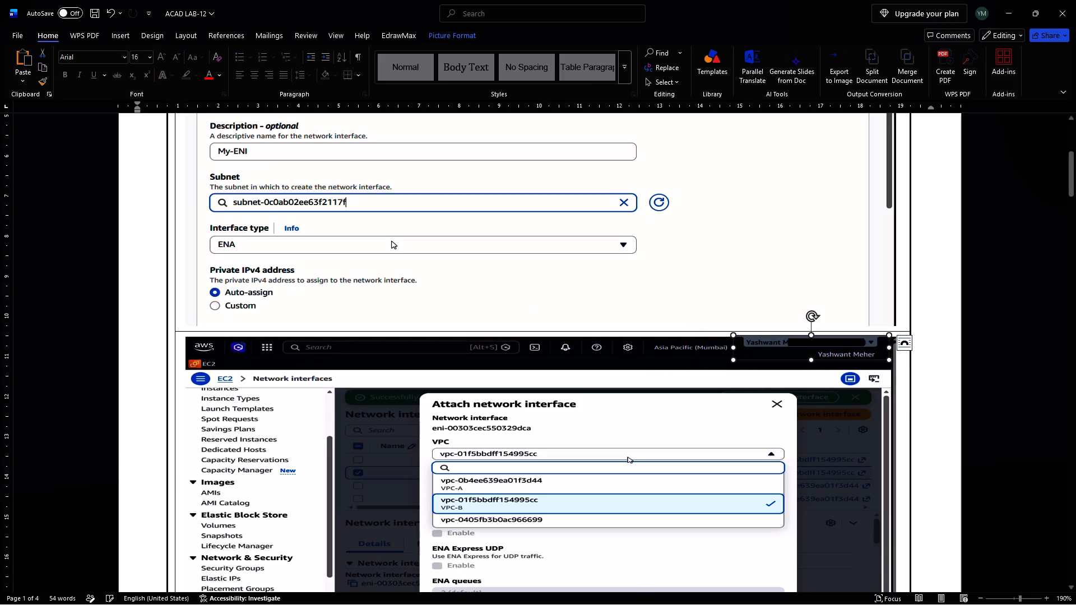
{"action": "left_click_drag", "start_coordinate": [733, 362], "coordinate": [744, 352]}
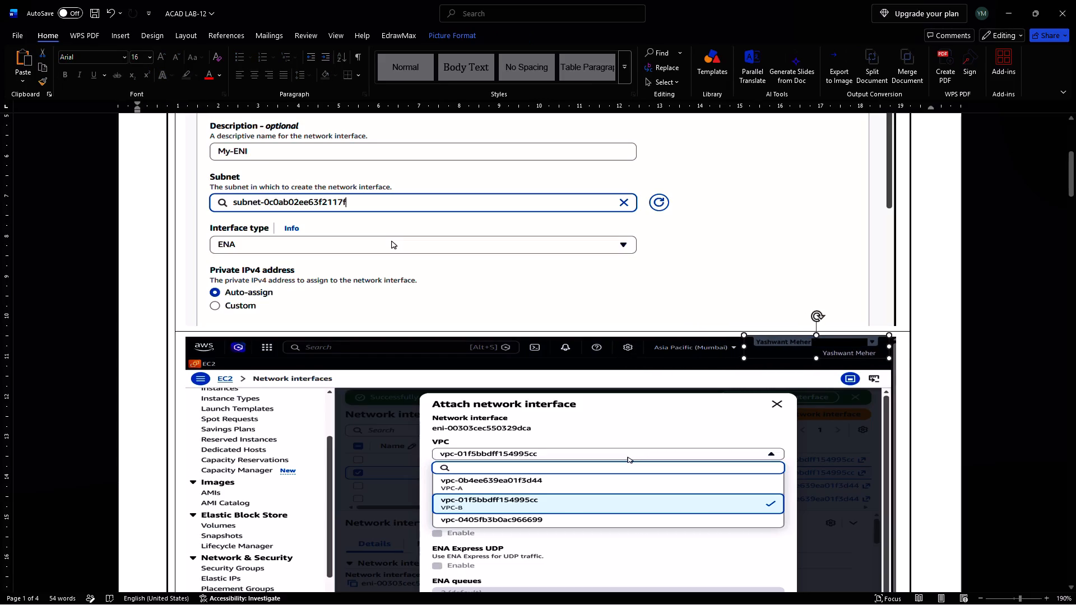
{"action": "left_click_drag", "start_coordinate": [744, 352], "coordinate": [752, 348]}
{"action": "left_click", "coordinate": [749, 375]}
{"action": "left_click", "coordinate": [785, 348]}
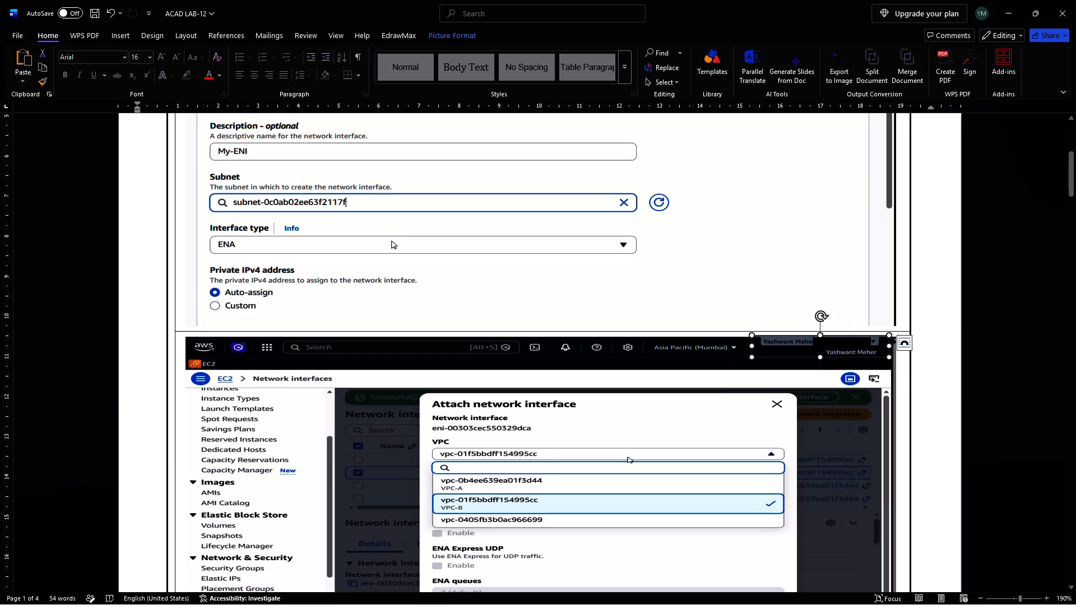
{"action": "key", "text": "Left"}
{"action": "key", "text": "Left"}
{"action": "left_click_drag", "start_coordinate": [796, 404], "coordinate": [796, 412]}
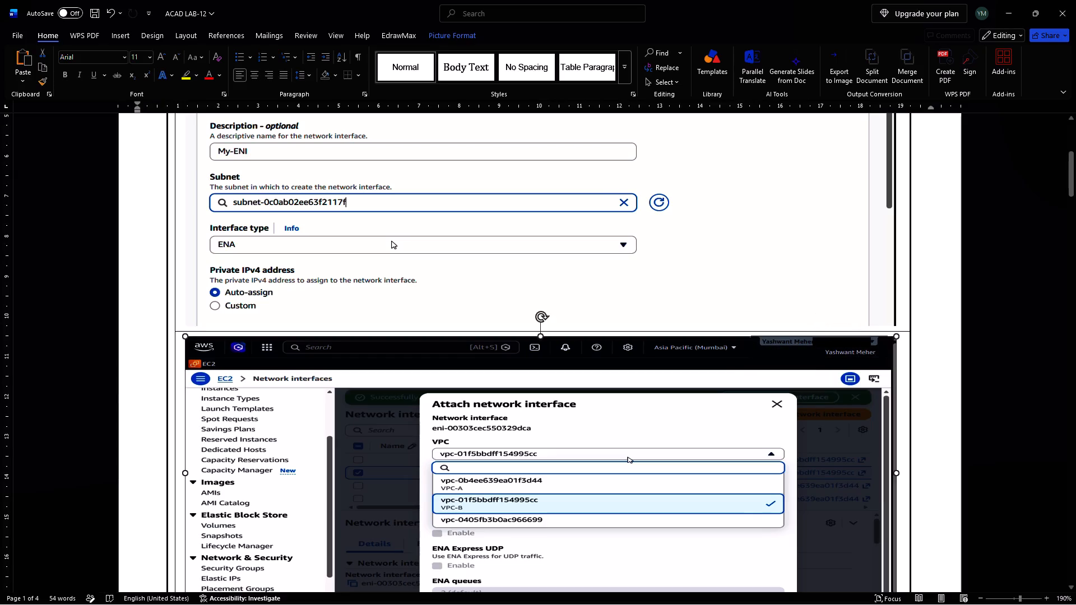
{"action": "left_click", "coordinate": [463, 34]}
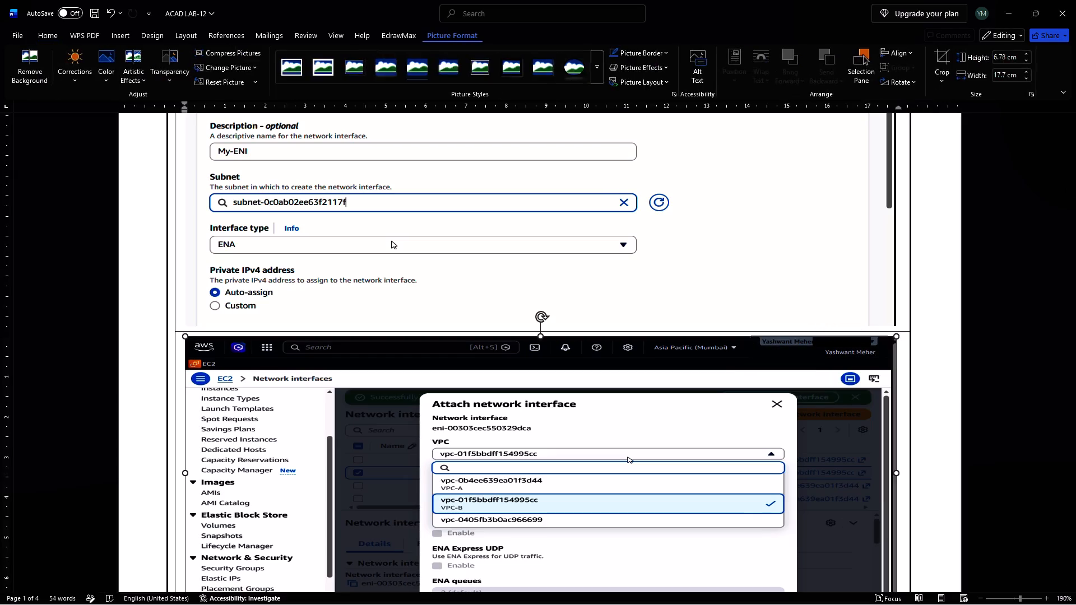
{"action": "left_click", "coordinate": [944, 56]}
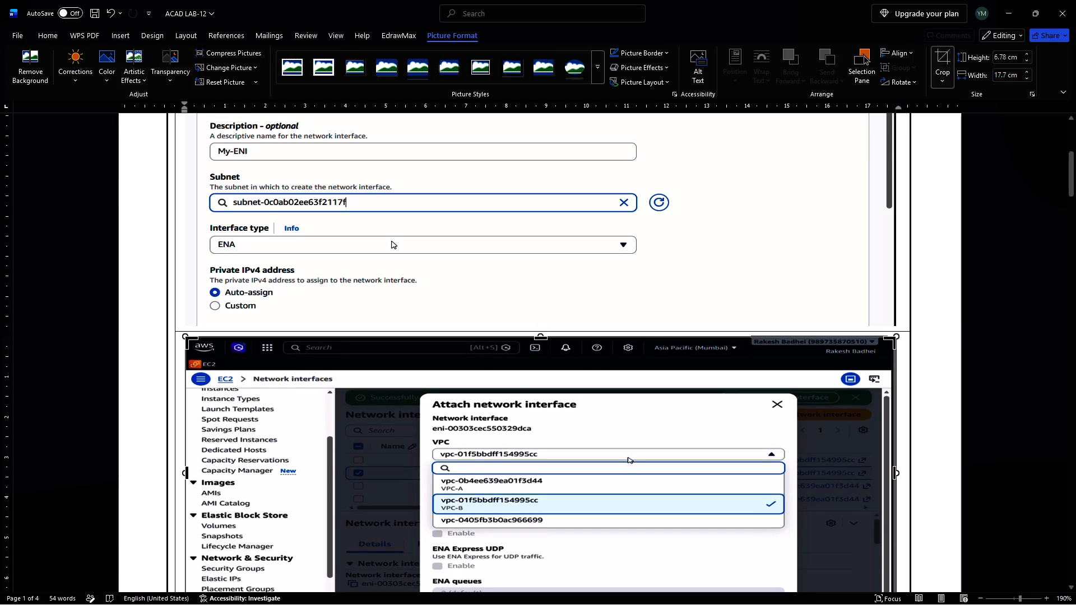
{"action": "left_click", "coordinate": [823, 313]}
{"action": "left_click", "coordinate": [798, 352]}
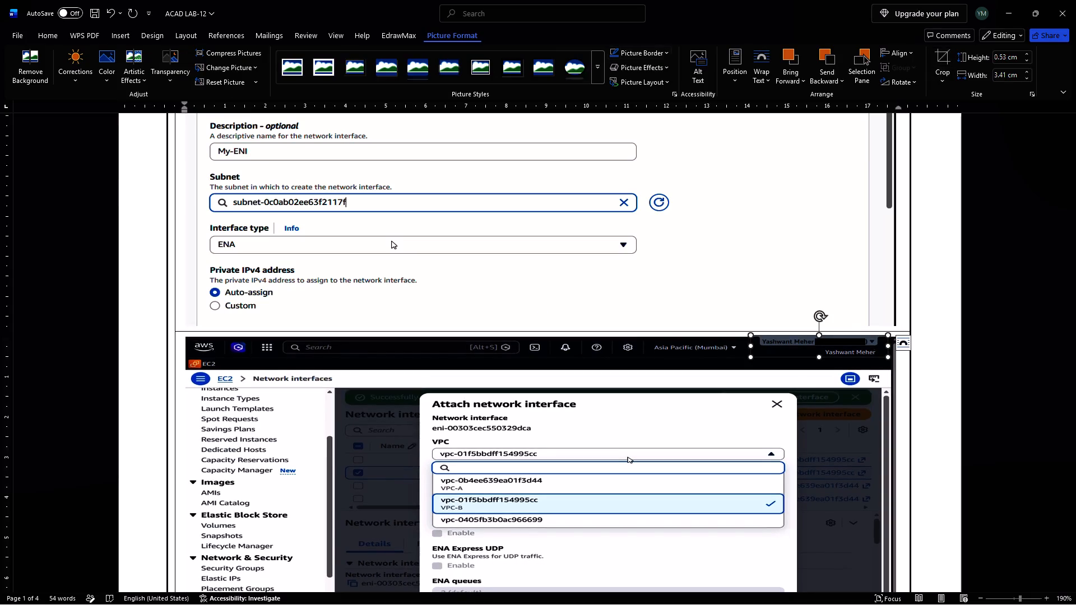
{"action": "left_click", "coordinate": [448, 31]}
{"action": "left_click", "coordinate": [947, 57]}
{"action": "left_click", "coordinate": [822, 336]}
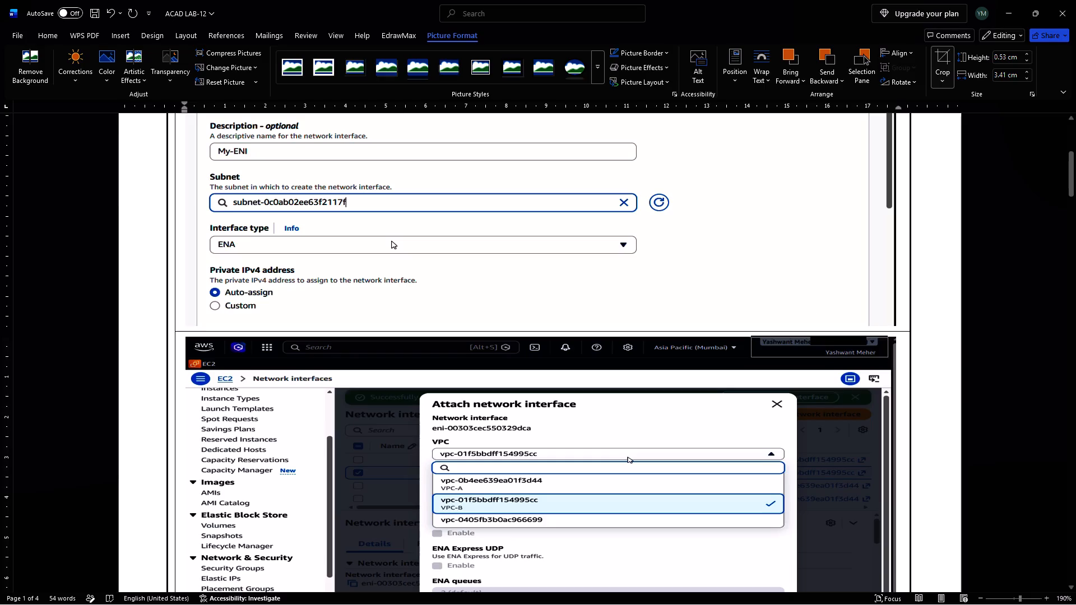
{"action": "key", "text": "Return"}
Duplicate the name picture on the Create network interface screenshot and move the copy down to that screenshot's lower part.
{"action": "scroll", "coordinate": [834, 451], "scroll_direction": "down", "scroll_amount": 4}
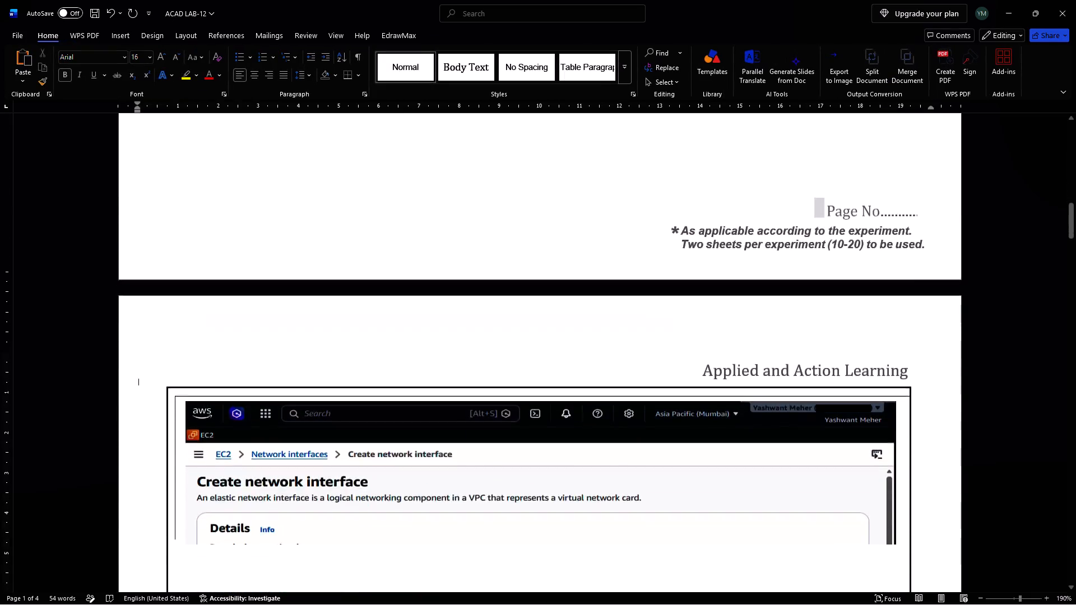
{"action": "left_click", "coordinate": [801, 387]}
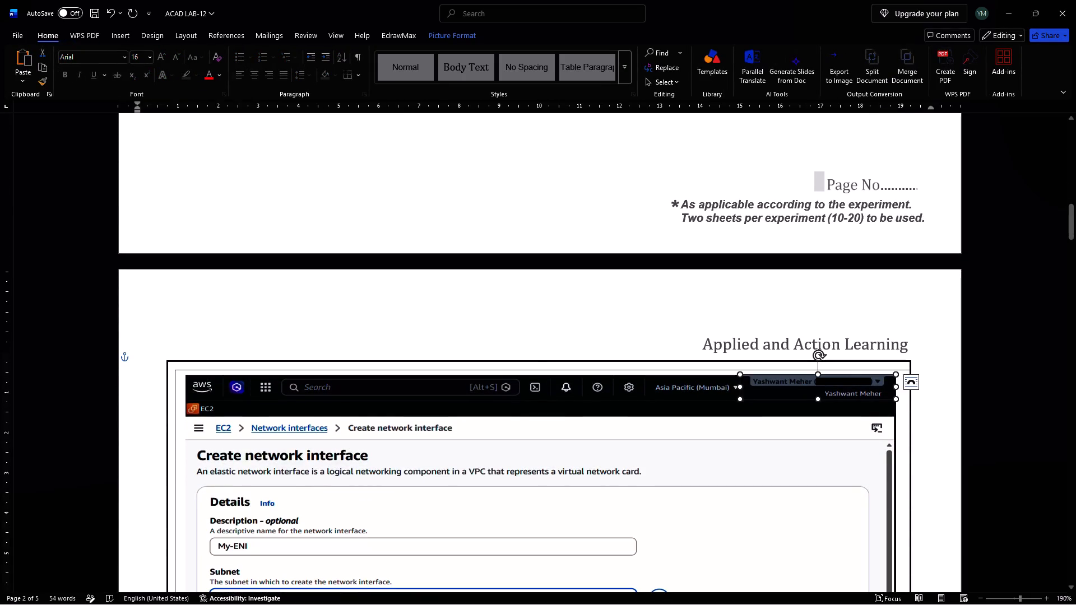
{"action": "left_click", "coordinate": [820, 427]}
{"action": "scroll", "coordinate": [820, 427], "scroll_direction": "down", "scroll_amount": 6}
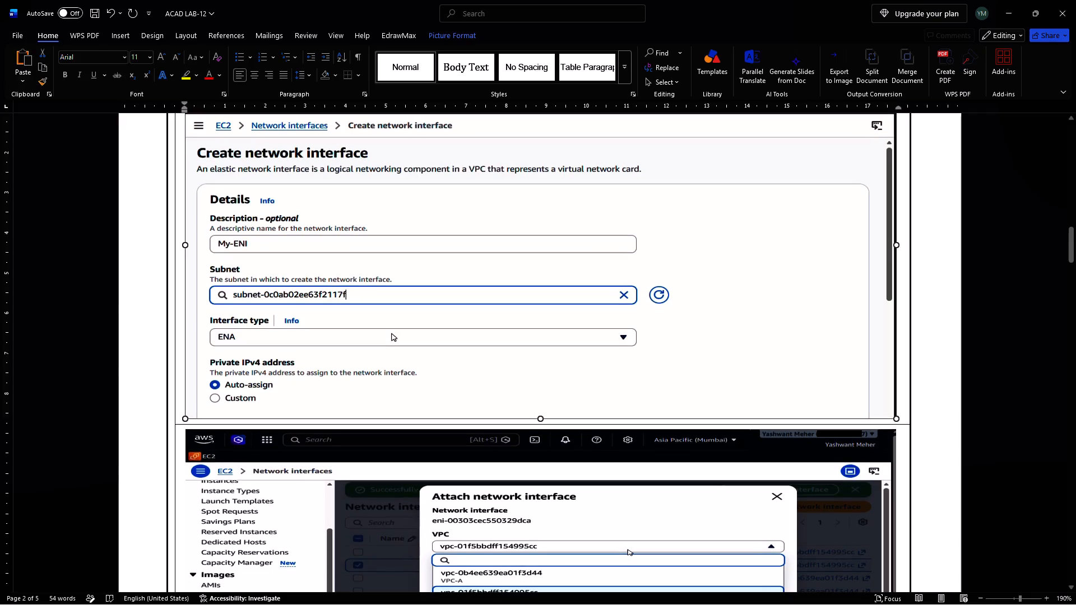
{"action": "left_click", "coordinate": [817, 436]}
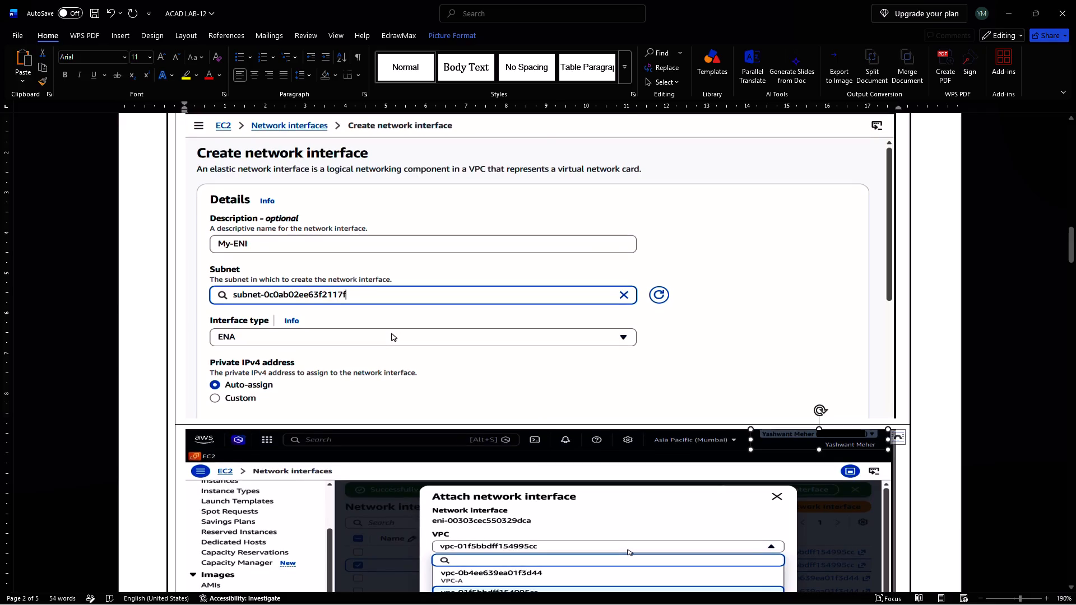
{"action": "scroll", "coordinate": [797, 413], "scroll_direction": "up", "scroll_amount": 4}
{"action": "left_click", "coordinate": [812, 293]}
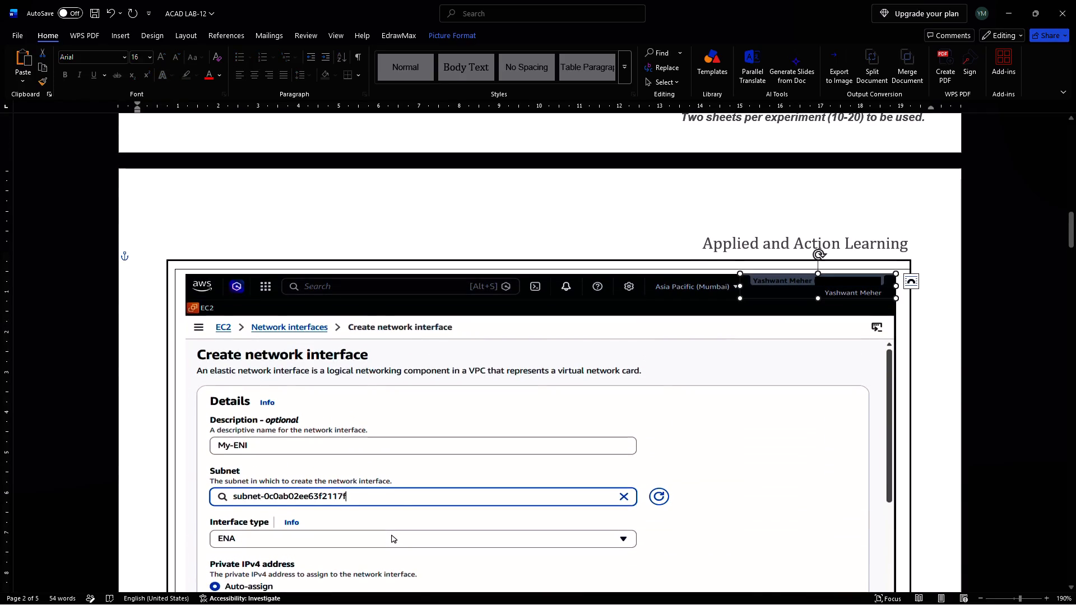
{"action": "key", "text": "ctrl+c"}
{"action": "key", "text": "ctrl+v"}
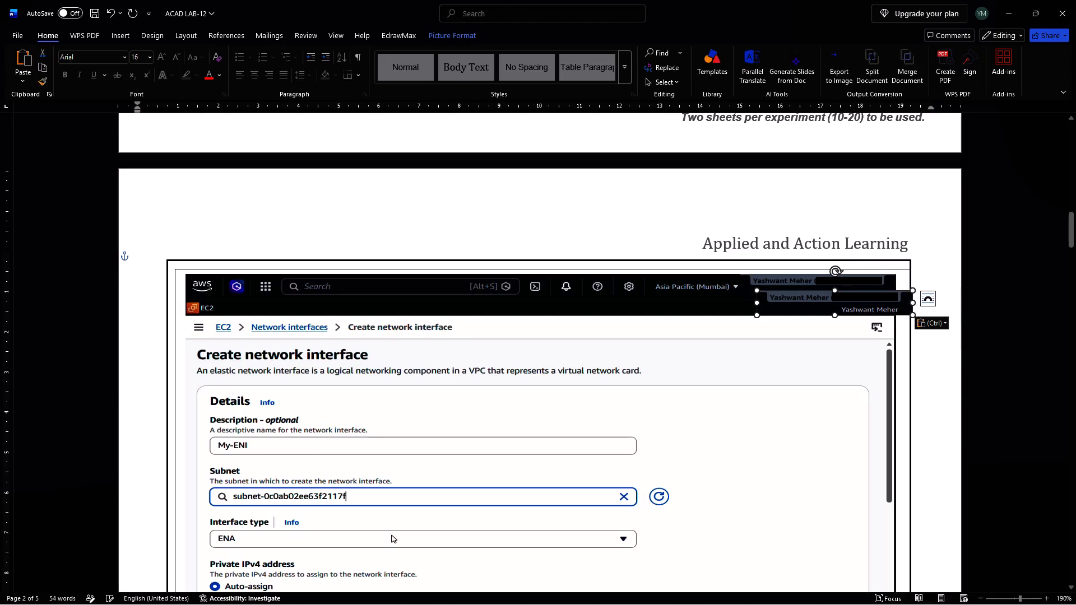
{"action": "left_click_drag", "start_coordinate": [808, 303], "coordinate": [731, 570]}
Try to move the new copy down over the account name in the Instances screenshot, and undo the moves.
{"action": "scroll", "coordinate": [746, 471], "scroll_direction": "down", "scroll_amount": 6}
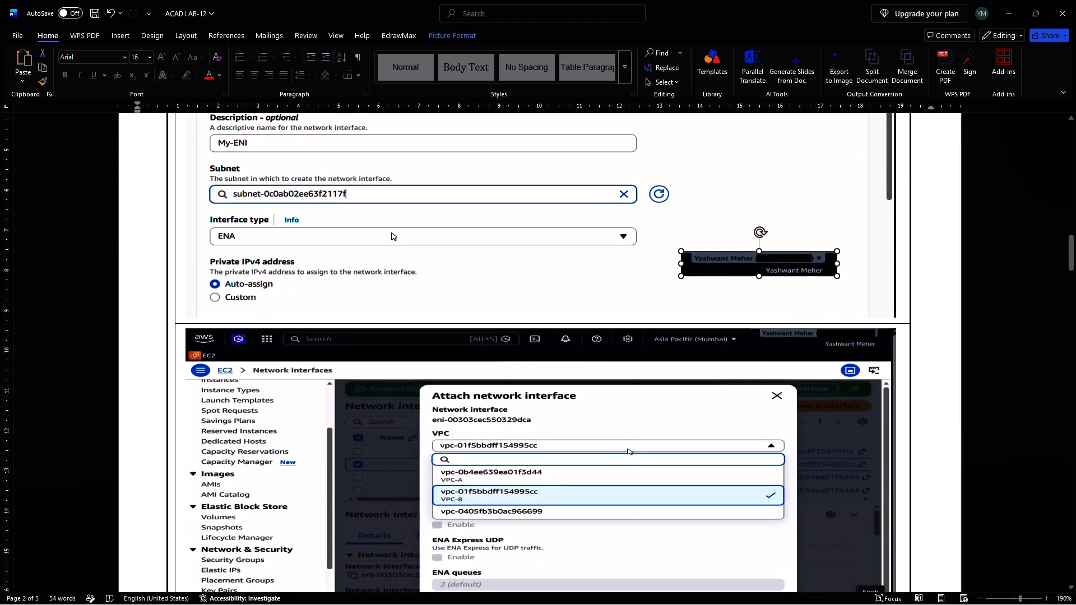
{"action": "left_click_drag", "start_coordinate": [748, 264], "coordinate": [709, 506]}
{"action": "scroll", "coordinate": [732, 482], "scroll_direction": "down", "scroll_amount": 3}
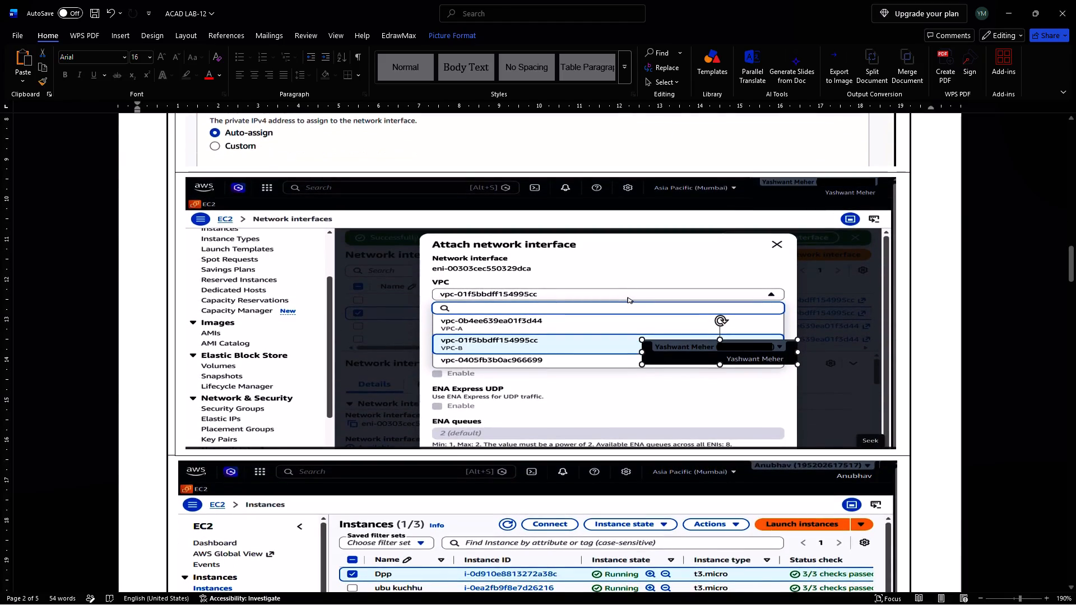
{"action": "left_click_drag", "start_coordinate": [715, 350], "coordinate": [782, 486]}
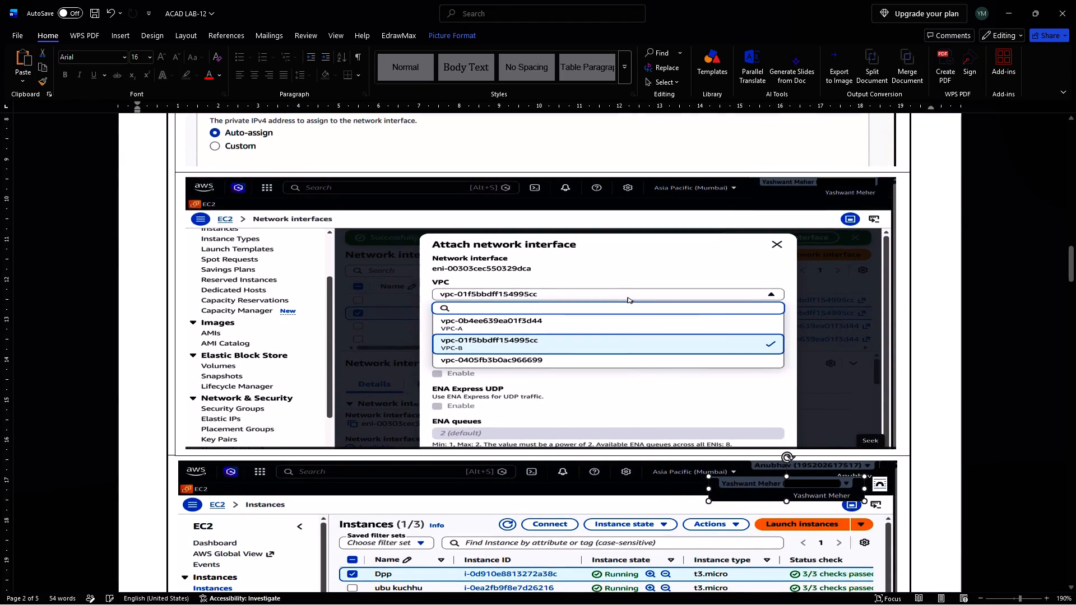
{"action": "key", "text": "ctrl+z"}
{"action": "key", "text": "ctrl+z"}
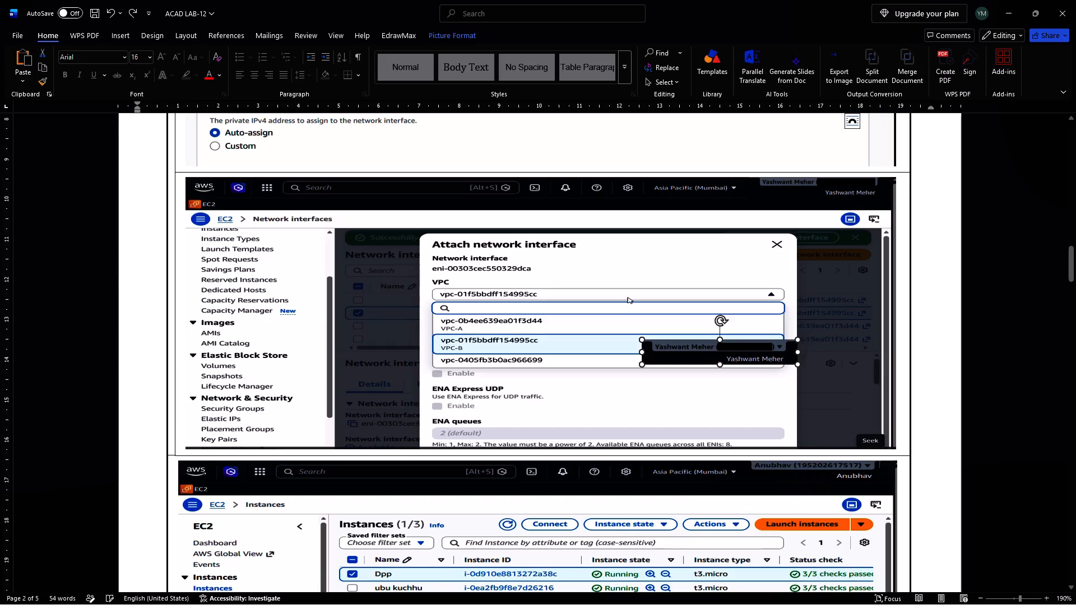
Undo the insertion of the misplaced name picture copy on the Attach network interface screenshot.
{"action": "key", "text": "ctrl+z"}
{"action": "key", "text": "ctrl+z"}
Duplicate the name picture on the Attach network interface screenshot and place the copy over the account name in the Instances screenshot.
{"action": "scroll", "coordinate": [801, 284], "scroll_direction": "down", "scroll_amount": 6}
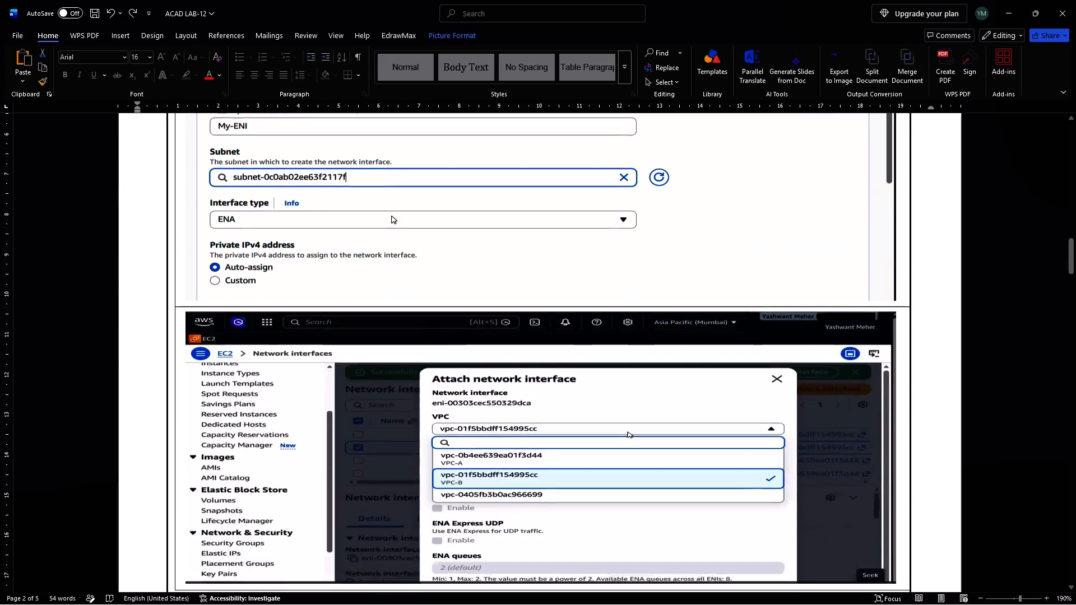
{"action": "left_click", "coordinate": [803, 283]}
{"action": "key", "text": "ctrl+c"}
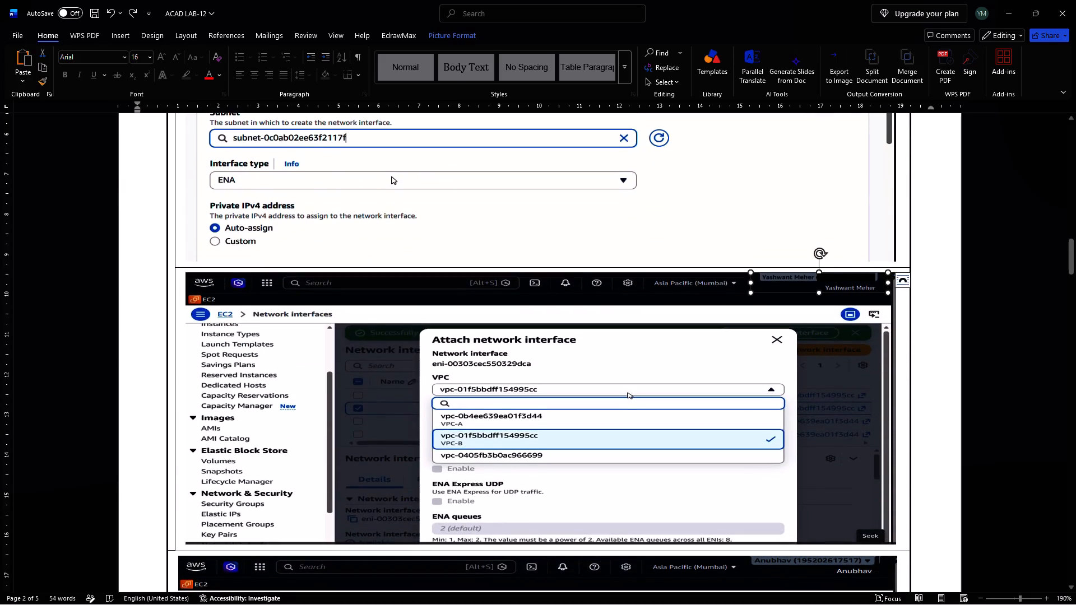
{"action": "key", "text": "ctrl+v"}
{"action": "scroll", "coordinate": [803, 283], "scroll_direction": "down", "scroll_amount": 2}
{"action": "left_click_drag", "start_coordinate": [815, 200], "coordinate": [792, 470]}
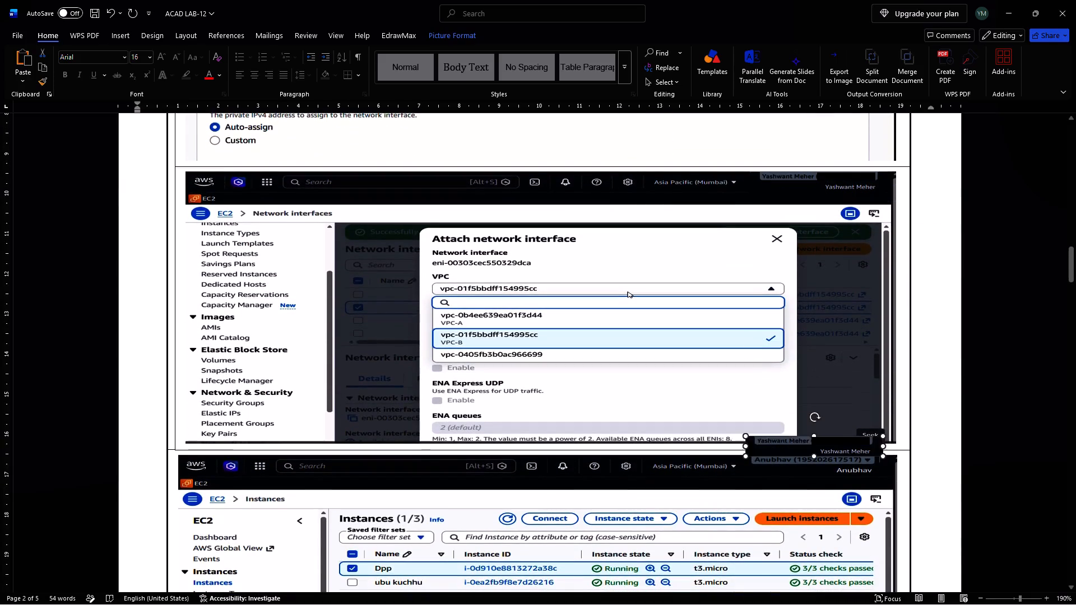
{"action": "left_click_drag", "start_coordinate": [792, 470], "coordinate": [794, 468]}
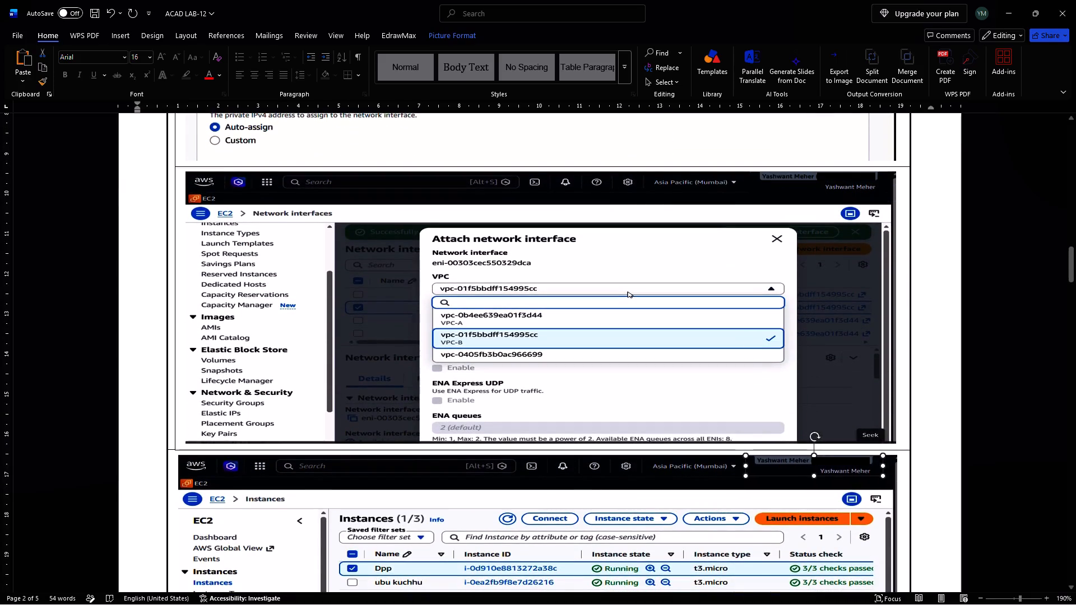
{"action": "left_click_drag", "start_coordinate": [794, 468], "coordinate": [790, 467]}
Shift the Instances screenshot's name cover slightly right and widen it to span the account-name area.
{"action": "left_click", "coordinate": [811, 474]}
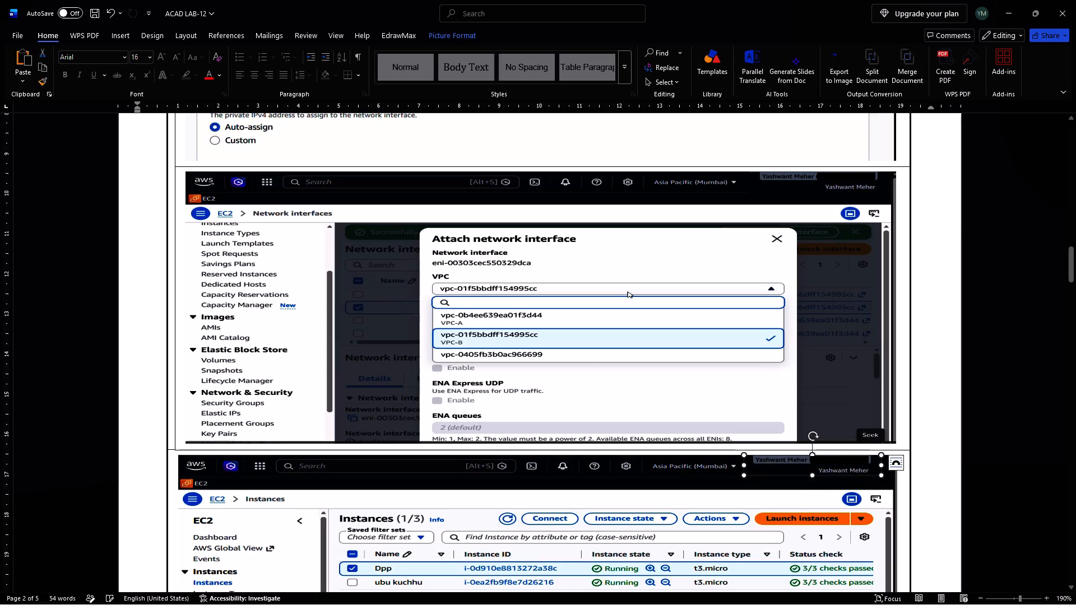
{"action": "left_click_drag", "start_coordinate": [823, 468], "coordinate": [831, 469]}
{"action": "left_click_drag", "start_coordinate": [751, 468], "coordinate": [746, 467]}
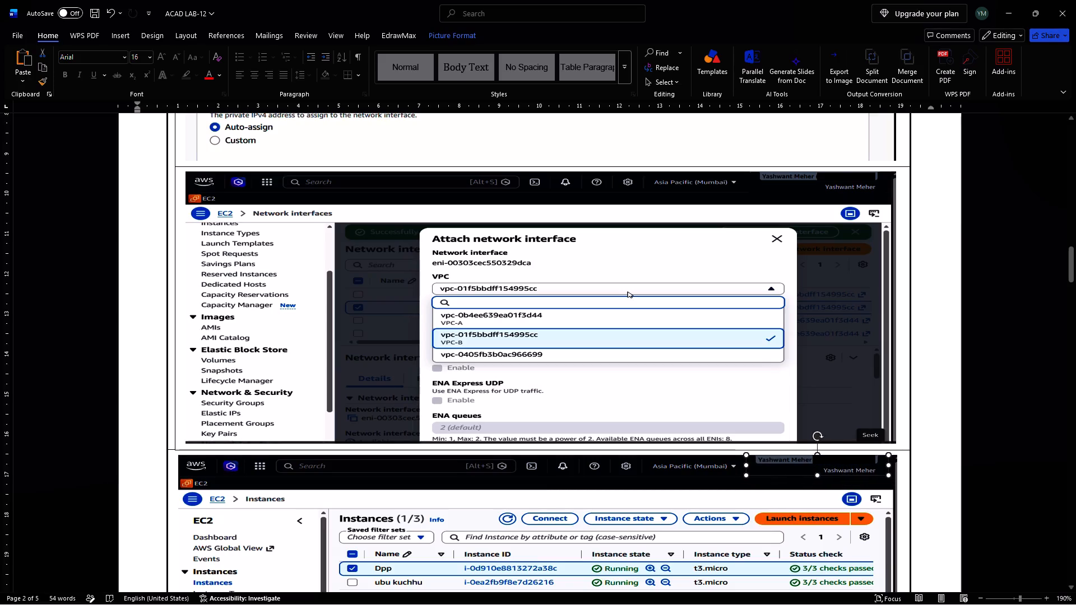
{"action": "left_click_drag", "start_coordinate": [746, 467], "coordinate": [746, 467]}
{"action": "left_click", "coordinate": [674, 477]}
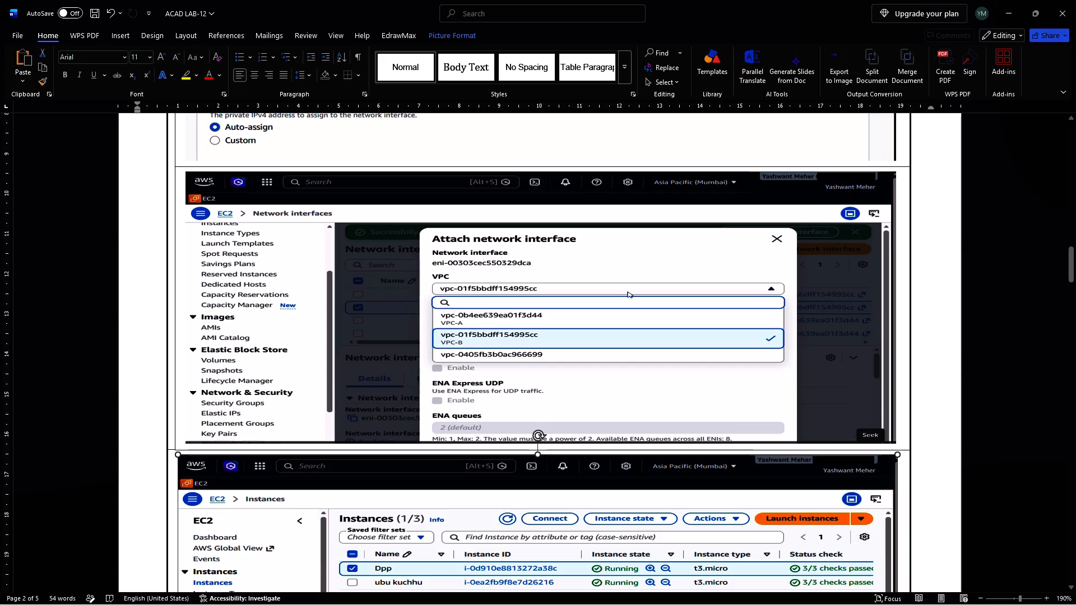
{"action": "left_click", "coordinate": [770, 502]}
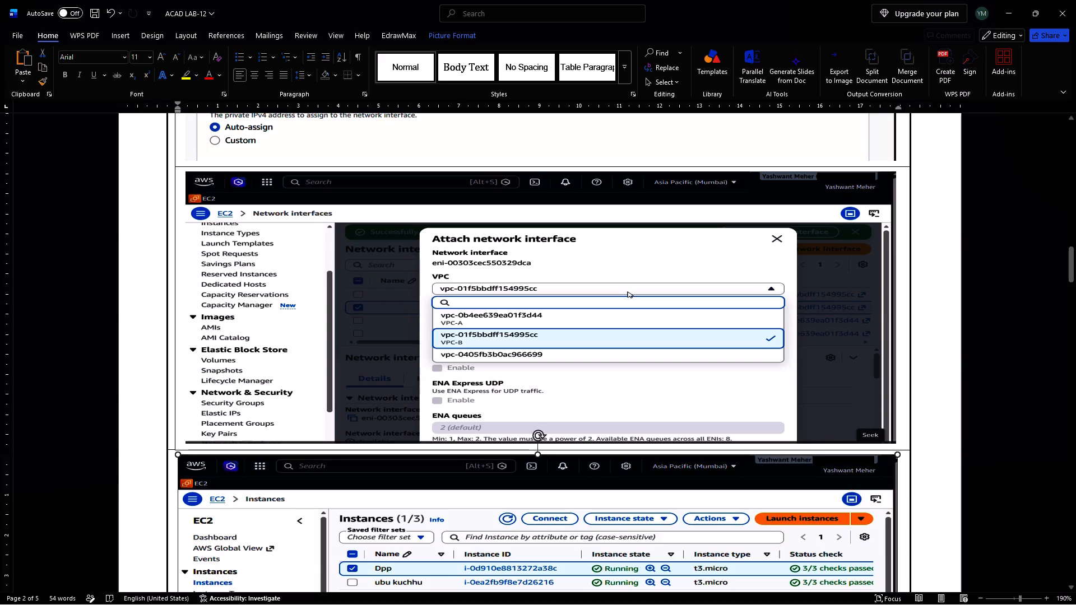
Duplicate the Instances screenshot's name cover and move the copy down beside the next page's Coding Phase heading.
{"action": "left_click", "coordinate": [817, 472]}
{"action": "scroll", "coordinate": [786, 487], "scroll_direction": "down", "scroll_amount": 6}
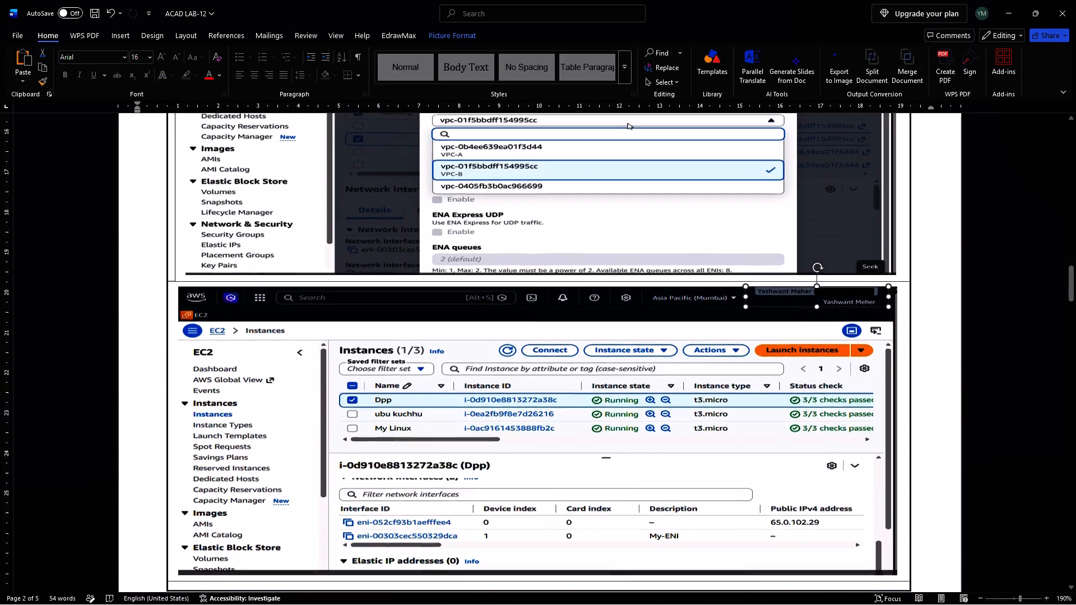
{"action": "scroll", "coordinate": [791, 472], "scroll_direction": "down", "scroll_amount": 2}
{"action": "scroll", "coordinate": [791, 467], "scroll_direction": "up", "scroll_amount": 5}
{"action": "scroll", "coordinate": [791, 467], "scroll_direction": "down", "scroll_amount": 14}
{"action": "scroll", "coordinate": [791, 467], "scroll_direction": "up", "scroll_amount": 5}
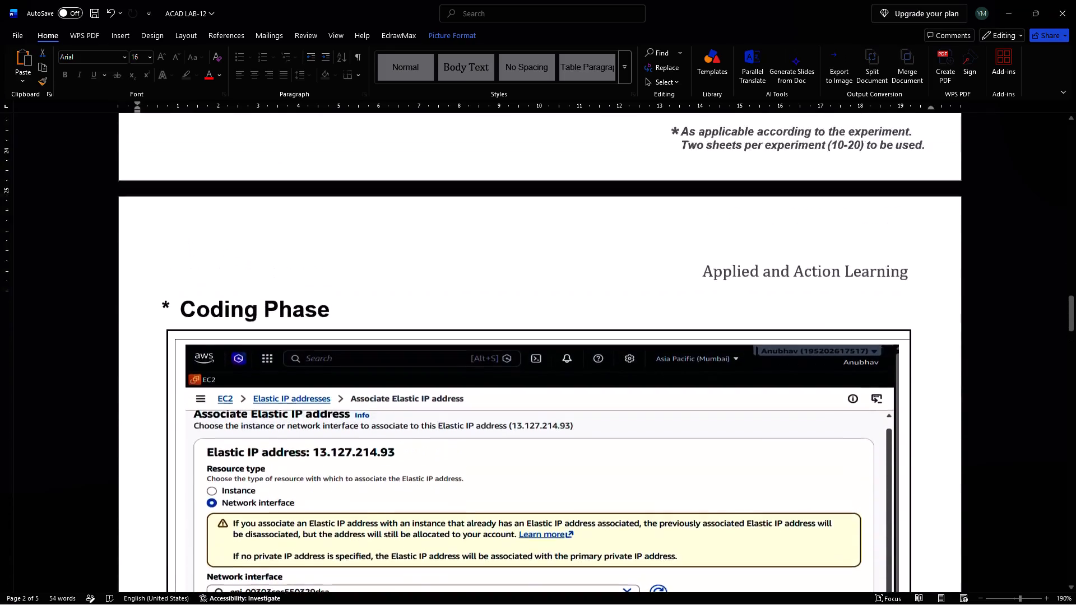
{"action": "scroll", "coordinate": [791, 467], "scroll_direction": "up", "scroll_amount": 3}
{"action": "key", "text": "ctrl+c"}
{"action": "key", "text": "ctrl+v"}
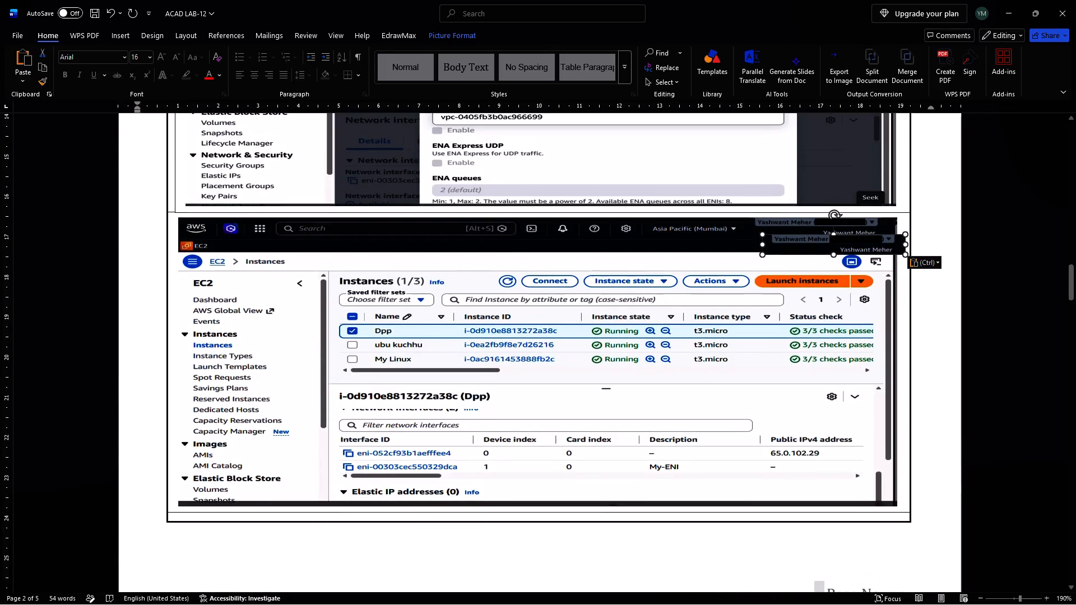
{"action": "left_click_drag", "start_coordinate": [811, 244], "coordinate": [796, 560]}
{"action": "scroll", "coordinate": [783, 492], "scroll_direction": "down", "scroll_amount": 5}
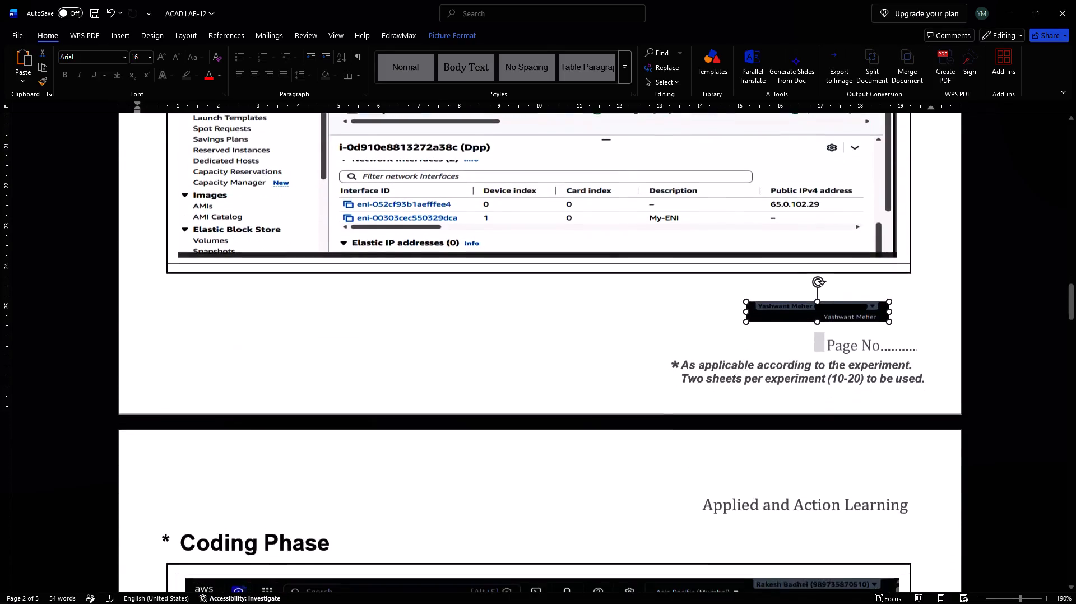
{"action": "left_click_drag", "start_coordinate": [792, 304], "coordinate": [782, 535]}
{"action": "scroll", "coordinate": [781, 464], "scroll_direction": "down", "scroll_amount": 2}
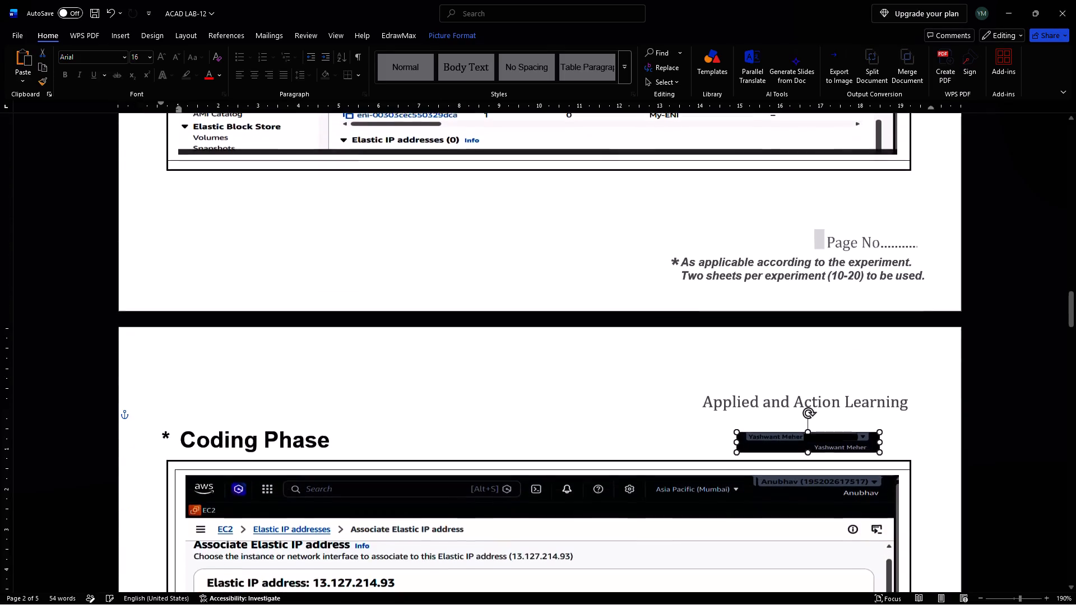
Delete the old account-name cover from the Associate Elastic IP address screenshot.
{"action": "left_click", "coordinate": [806, 490]}
{"action": "key", "text": "Delete"}
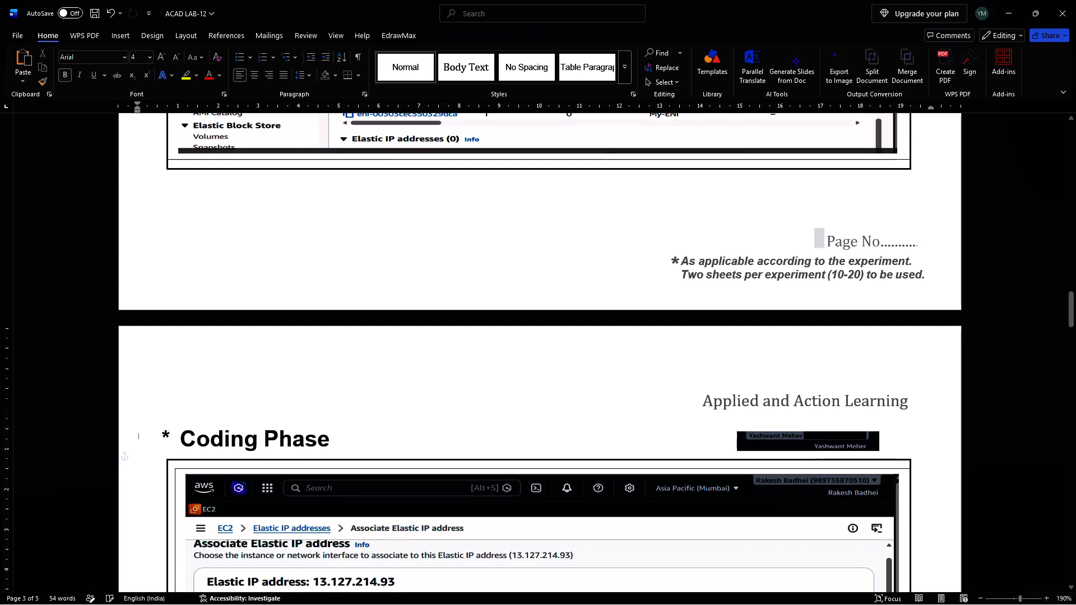
Place the name picture copy over the account name in the Associate Elastic IP address screenshot and widen it slightly.
{"action": "left_click_drag", "start_coordinate": [797, 436], "coordinate": [803, 481]}
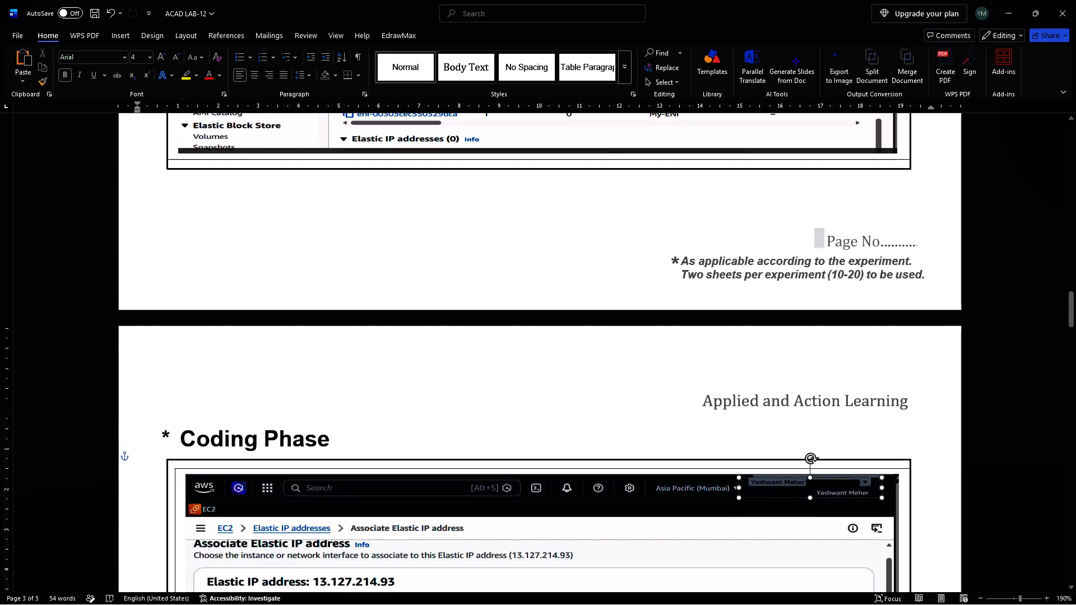
{"action": "left_click_drag", "start_coordinate": [803, 481], "coordinate": [807, 483]}
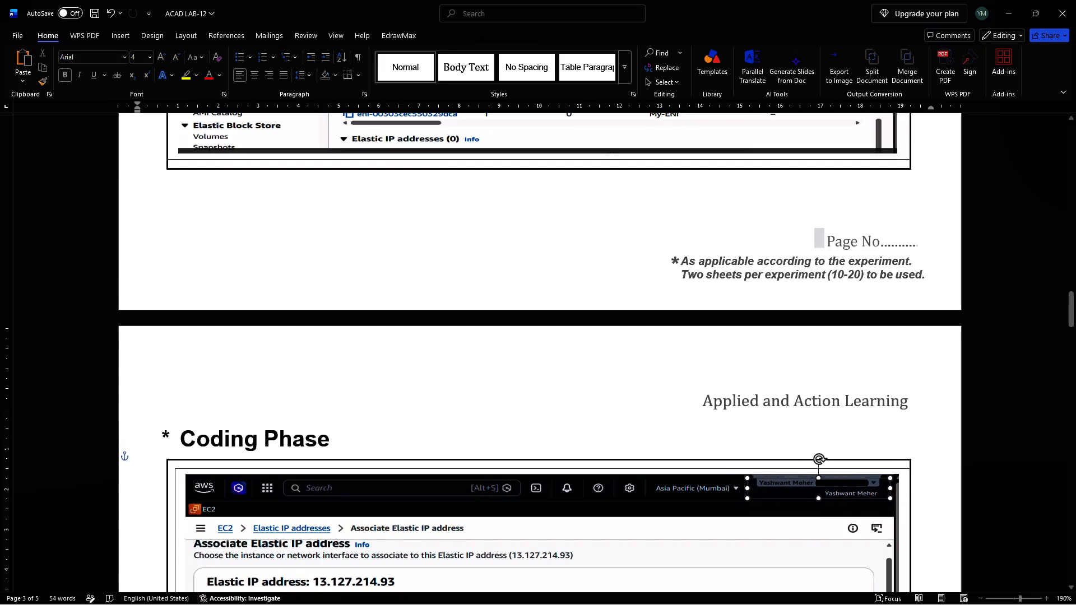
{"action": "left_click_drag", "start_coordinate": [807, 483], "coordinate": [808, 482]}
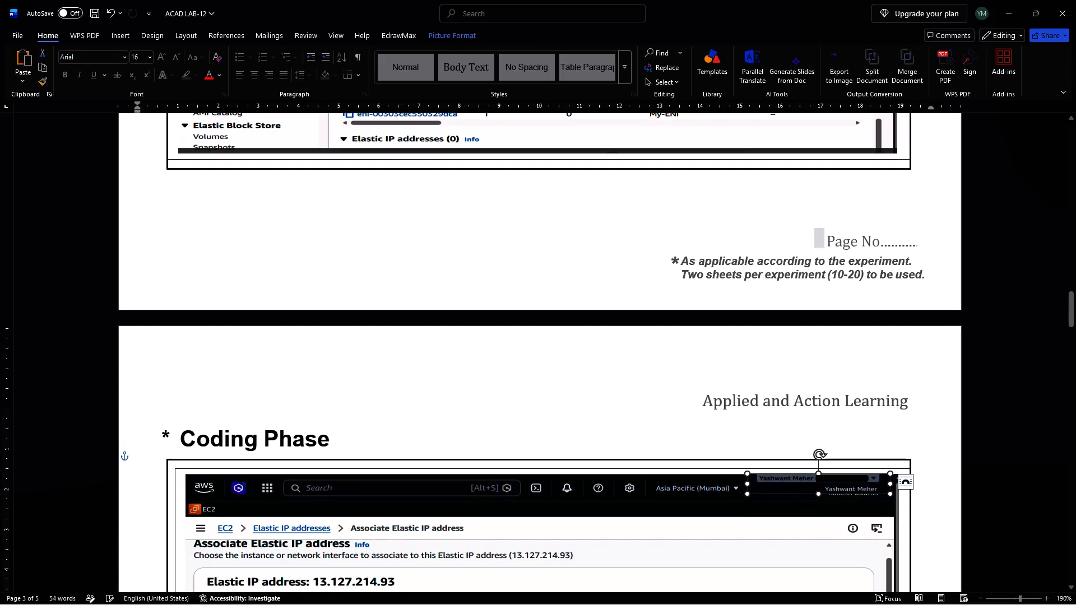
{"action": "left_click", "coordinate": [748, 495]}
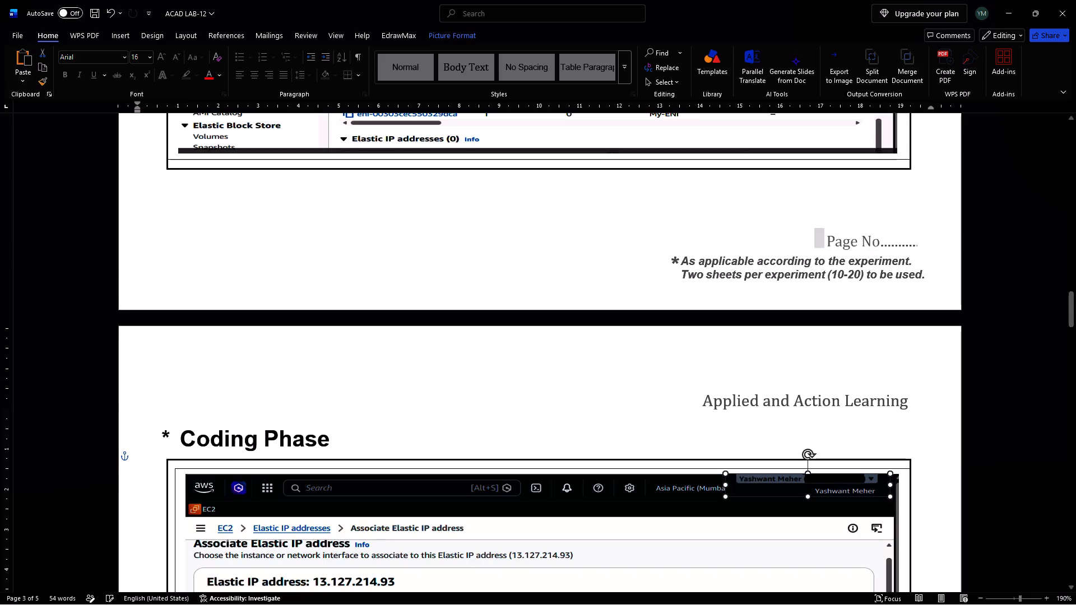
{"action": "left_click", "coordinate": [802, 483]}
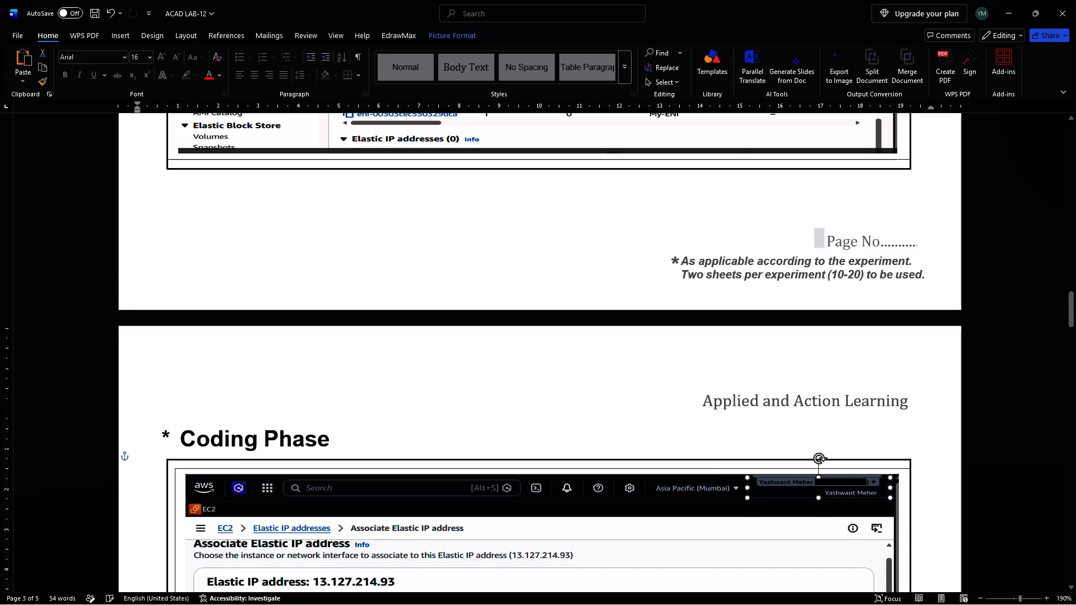
{"action": "left_click", "coordinate": [746, 487]}
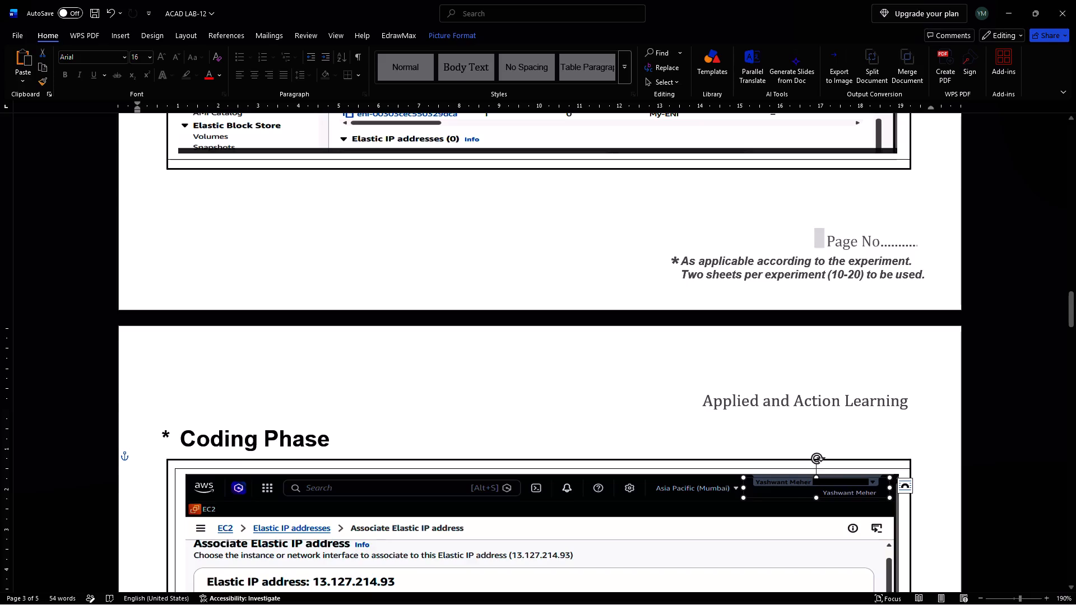
Nudge the Associate Elastic IP address cover right and up, and stretch its lower edge down over the old name.
{"action": "key", "text": "Right"}
{"action": "key", "text": "Right"}
{"action": "key", "text": "Right"}
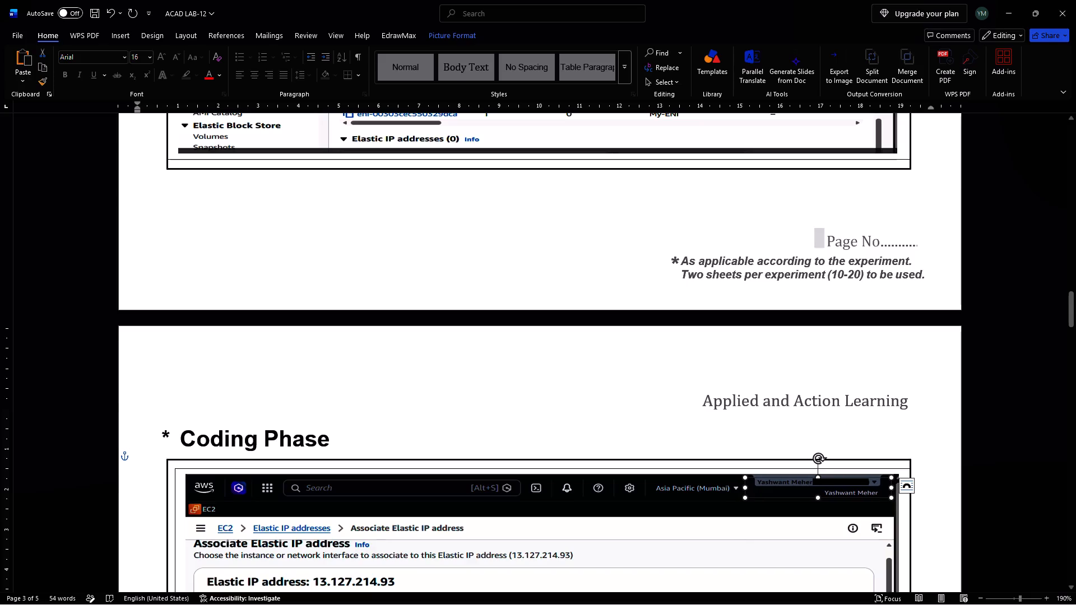
{"action": "key", "text": "Up"}
{"action": "key", "text": "Up"}
{"action": "key", "text": "Up"}
{"action": "key", "text": "Up"}
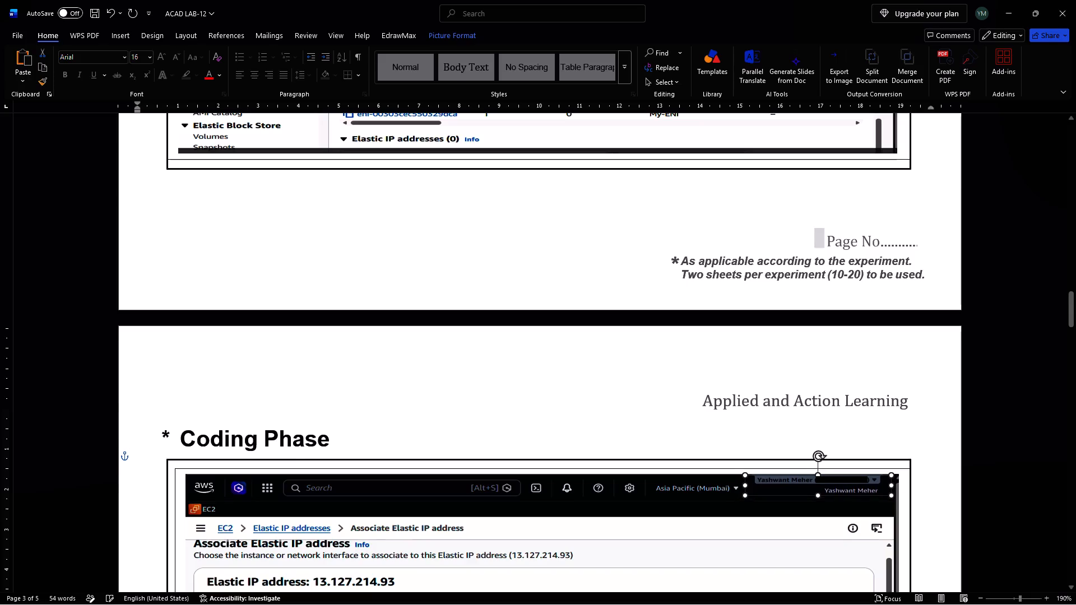
{"action": "left_click", "coordinate": [817, 497]}
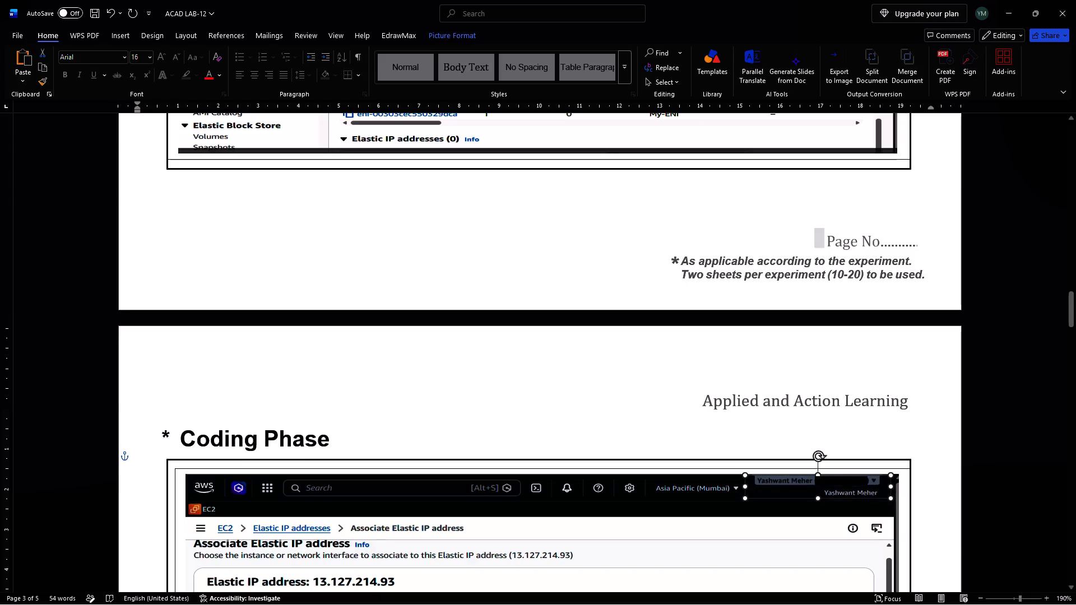
{"action": "left_click", "coordinate": [817, 509]}
{"action": "left_click", "coordinate": [820, 489]}
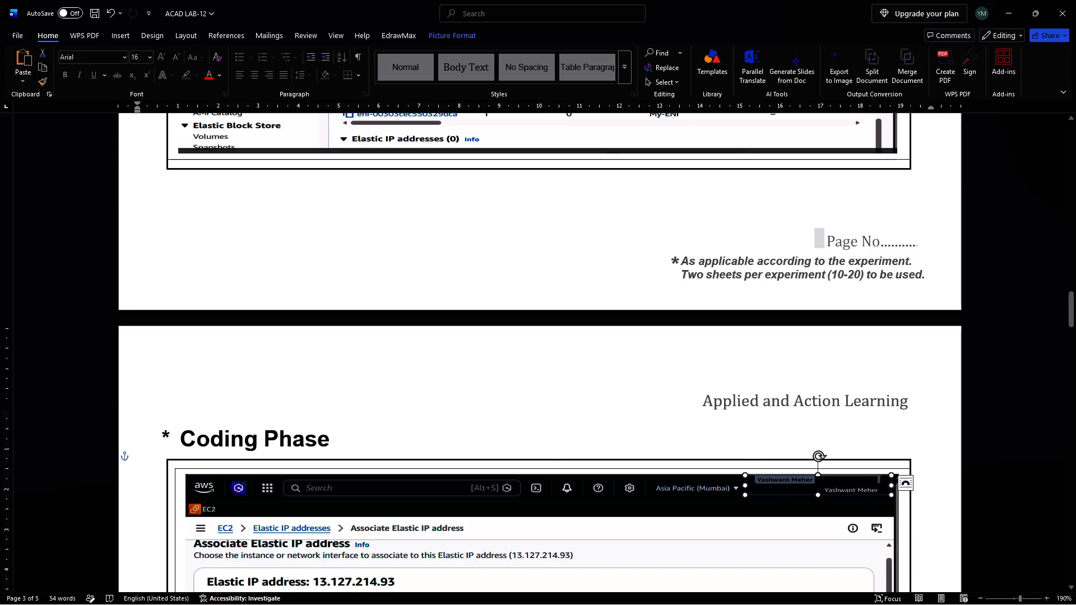
{"action": "left_click_drag", "start_coordinate": [818, 494], "coordinate": [818, 499]}
{"action": "left_click", "coordinate": [815, 524]}
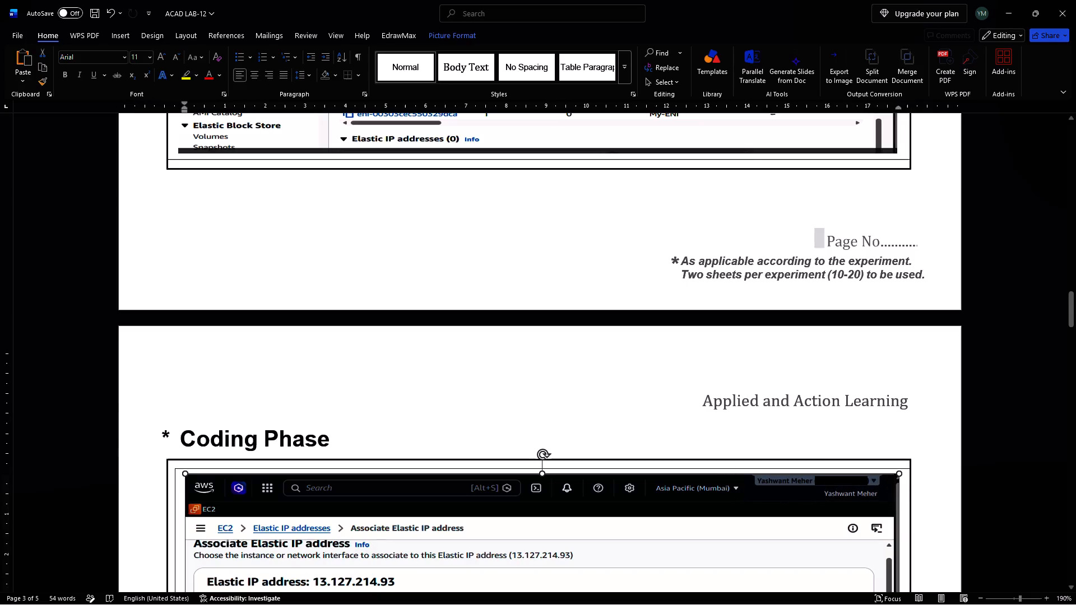
{"action": "left_click", "coordinate": [805, 488]}
{"action": "key", "text": "Up"}
{"action": "left_click", "coordinate": [808, 525]}
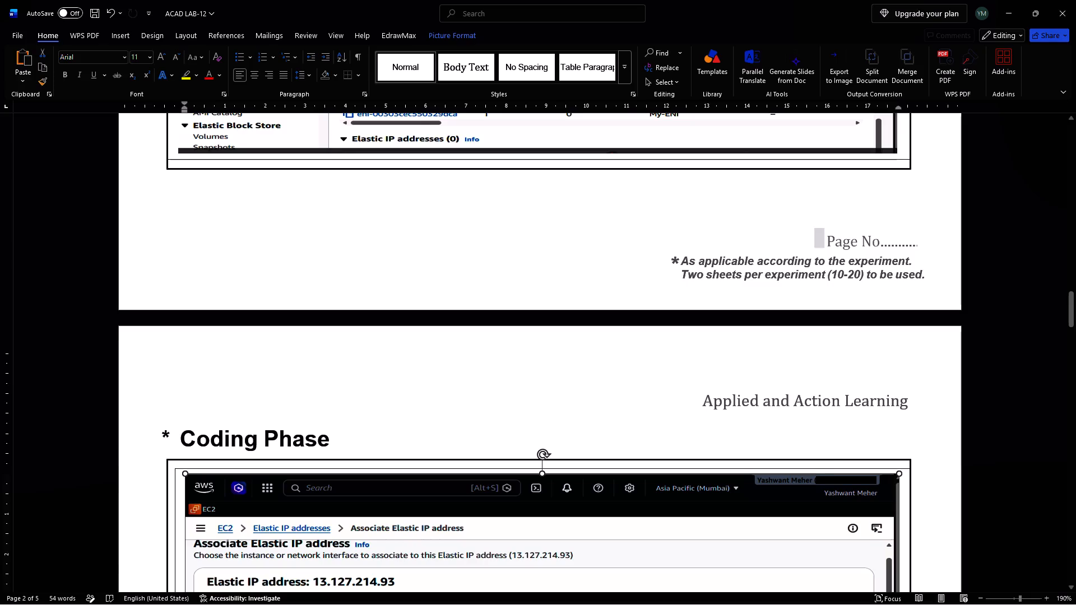
Duplicate the Associate Elastic IP address cover and place the copy over the account name in the Elastic IP addresses screenshot.
{"action": "left_click", "coordinate": [799, 494]}
{"action": "key", "text": "ctrl+c"}
{"action": "key", "text": "ctrl+v"}
{"action": "scroll", "coordinate": [800, 492], "scroll_direction": "down", "scroll_amount": 3}
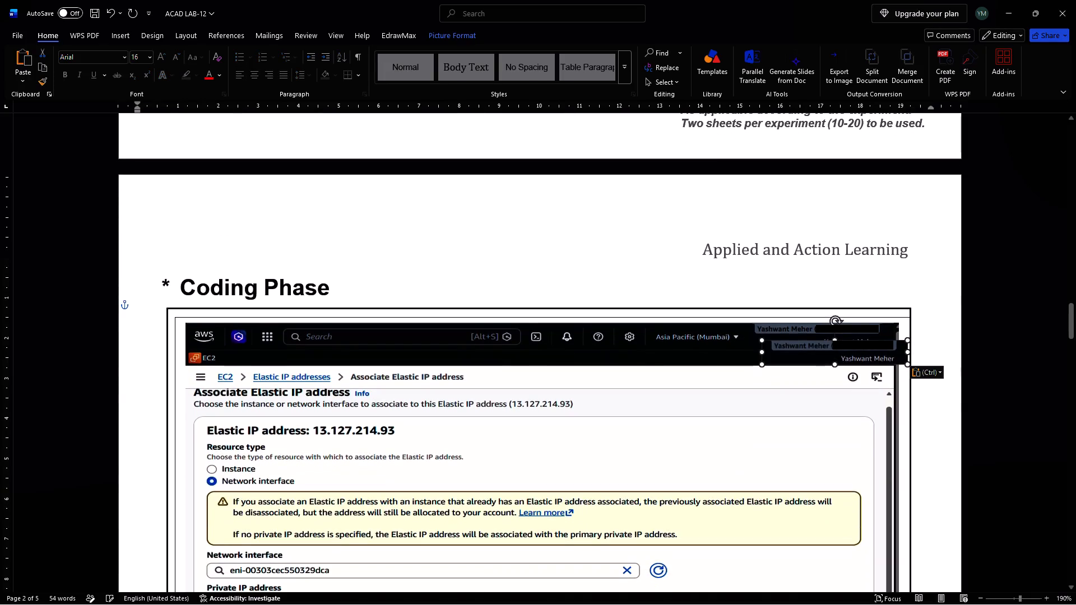
{"action": "left_click_drag", "start_coordinate": [811, 356], "coordinate": [742, 545]}
{"action": "scroll", "coordinate": [701, 412], "scroll_direction": "down", "scroll_amount": 8}
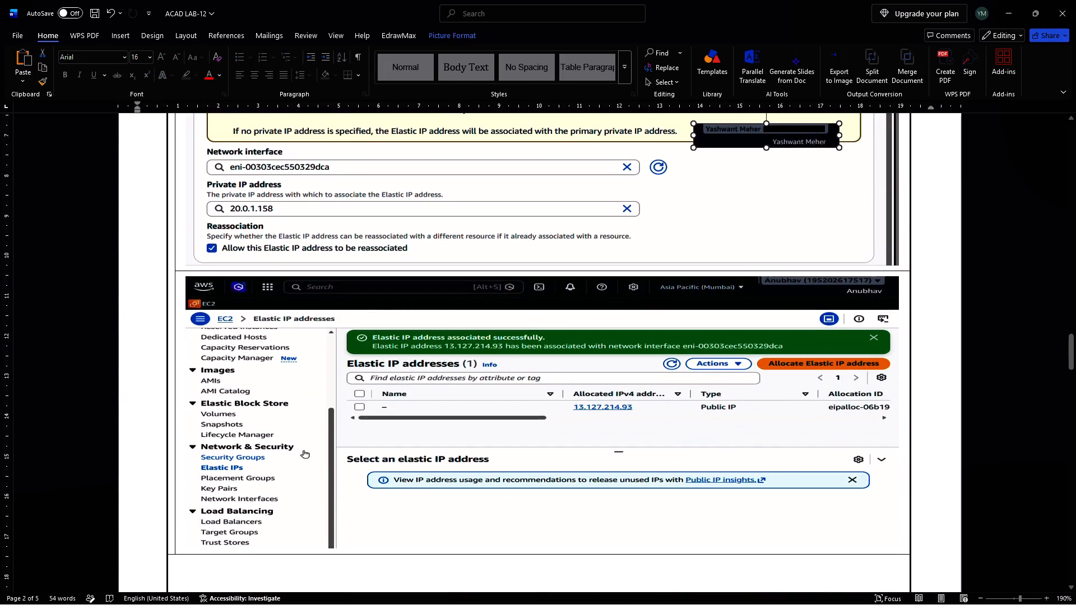
{"action": "left_click_drag", "start_coordinate": [773, 136], "coordinate": [825, 291]}
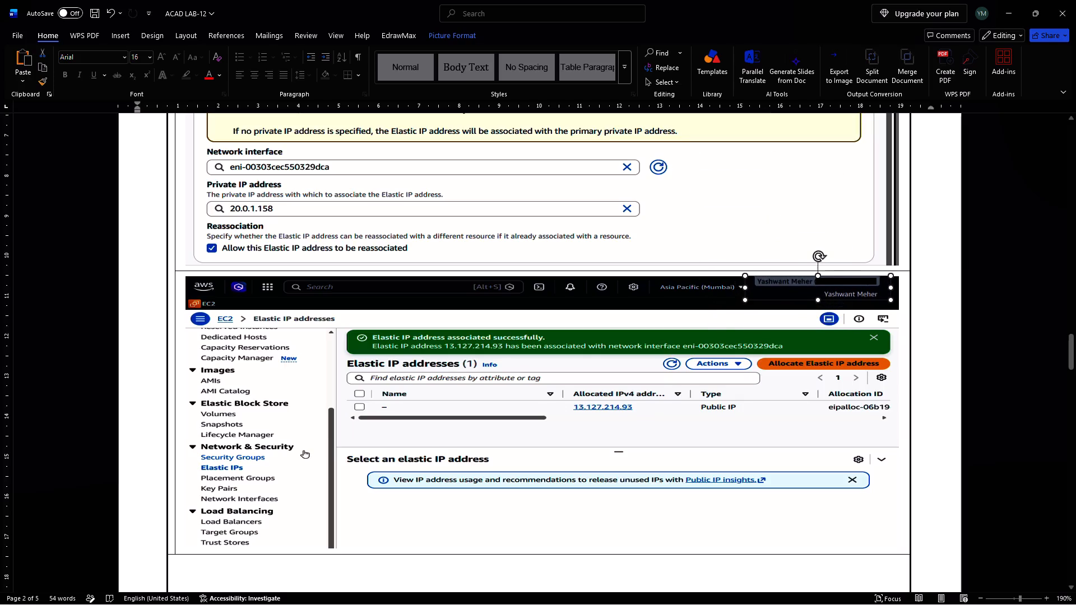
{"action": "left_click_drag", "start_coordinate": [825, 291], "coordinate": [835, 288]}
Slightly reduce the height of the name cover on the Elastic IP addresses screenshot.
{"action": "left_click", "coordinate": [829, 314]}
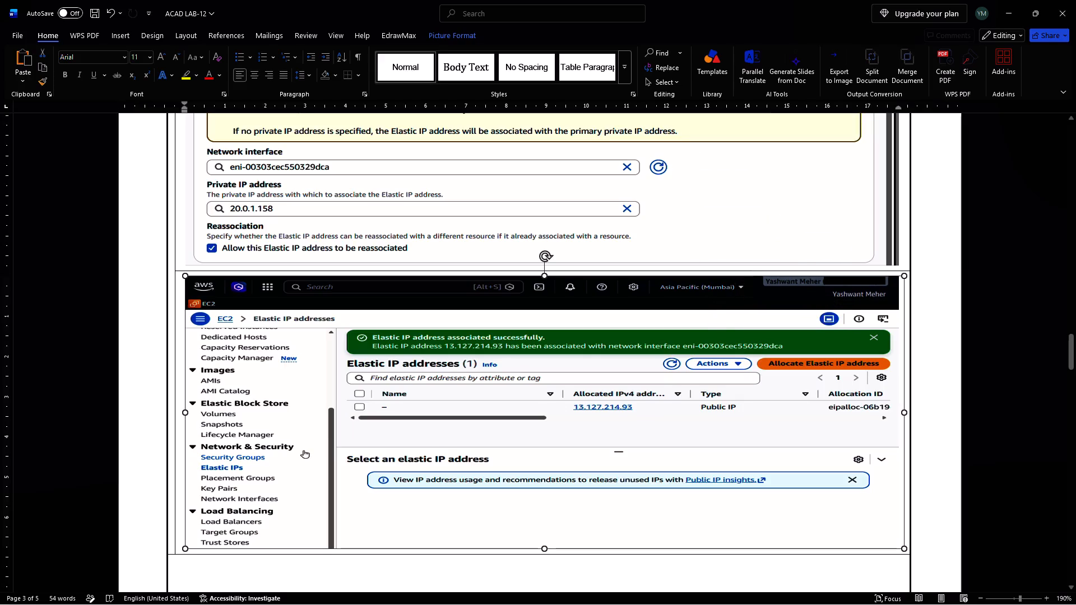
{"action": "left_click", "coordinate": [830, 293]}
{"action": "left_click", "coordinate": [827, 300]}
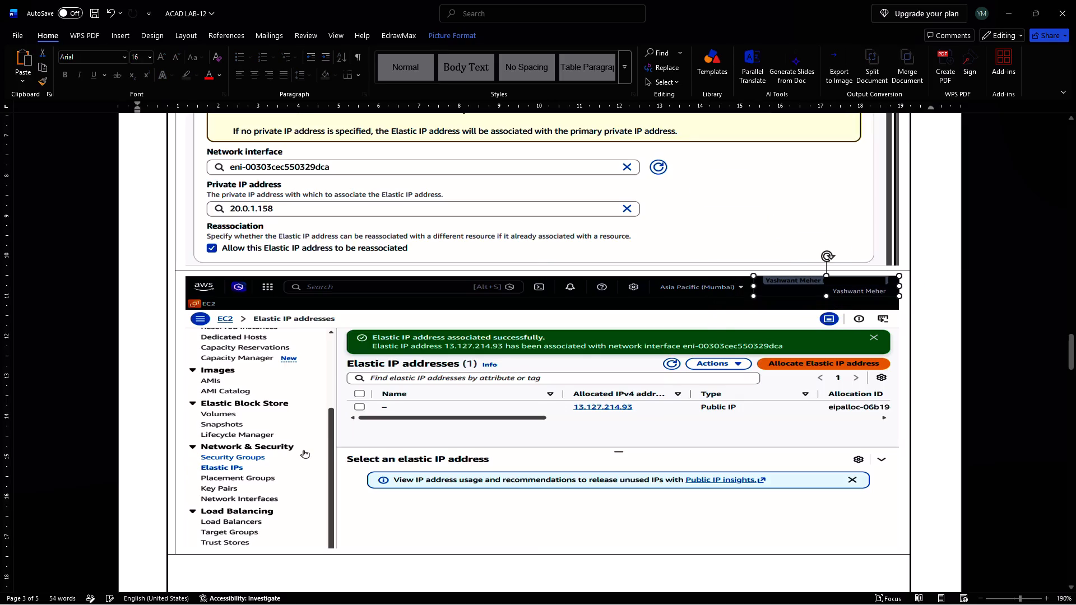
{"action": "left_click", "coordinate": [846, 345]}
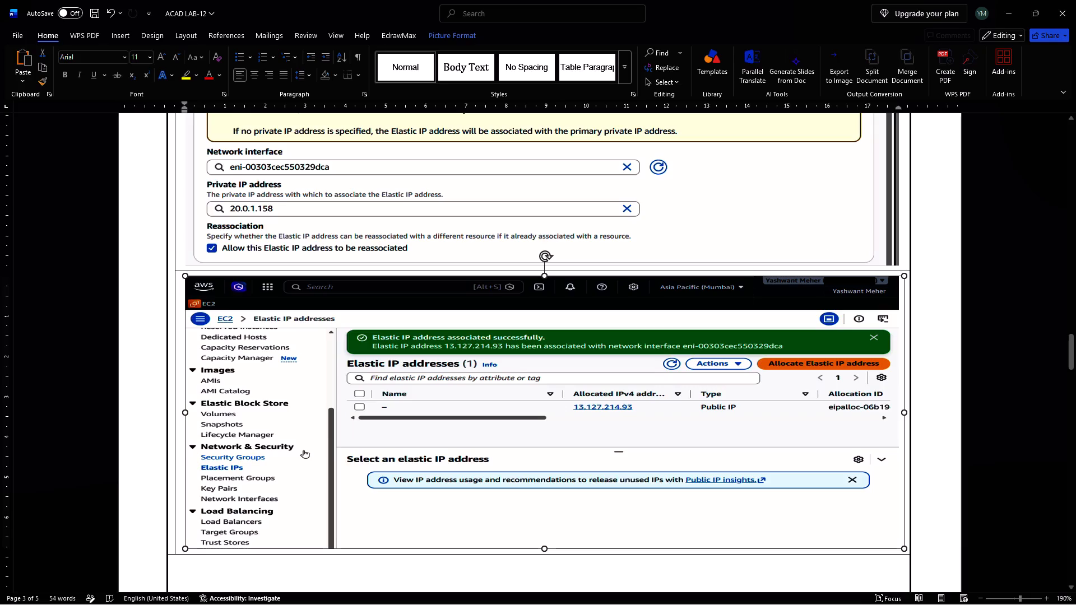
Duplicate the name cover from the Elastic IP addresses screenshot and move the copy to the 13.127.214.93 summary screenshot under Final Output.
{"action": "left_click", "coordinate": [819, 295]}
{"action": "key", "text": "ctrl+c"}
{"action": "key", "text": "ctrl+v"}
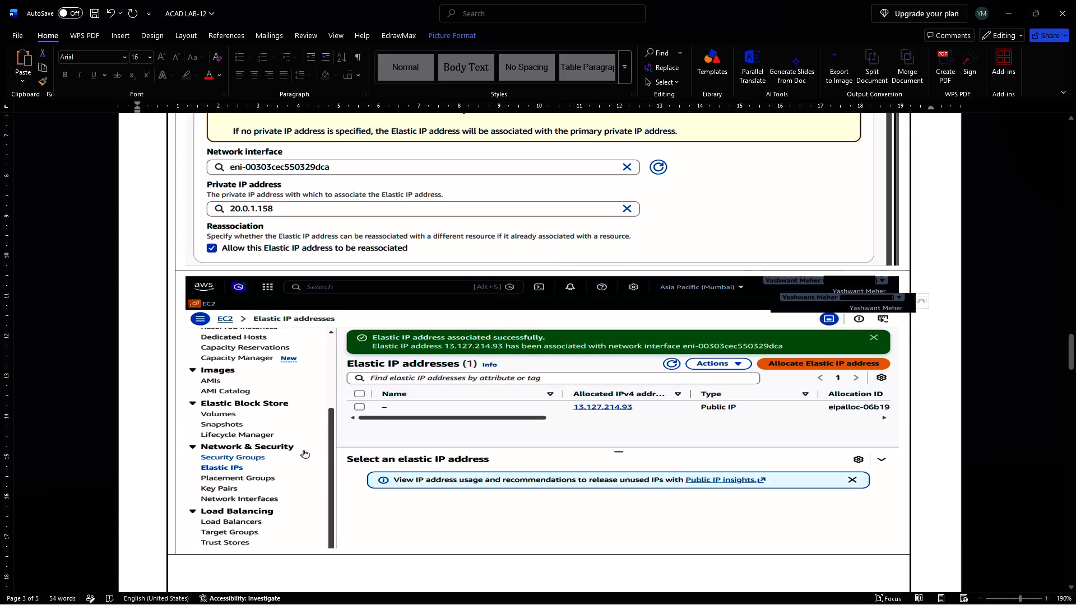
{"action": "scroll", "coordinate": [809, 309], "scroll_direction": "down", "scroll_amount": 1}
{"action": "left_click_drag", "start_coordinate": [801, 250], "coordinate": [703, 573]}
{"action": "scroll", "coordinate": [683, 480], "scroll_direction": "down", "scroll_amount": 5}
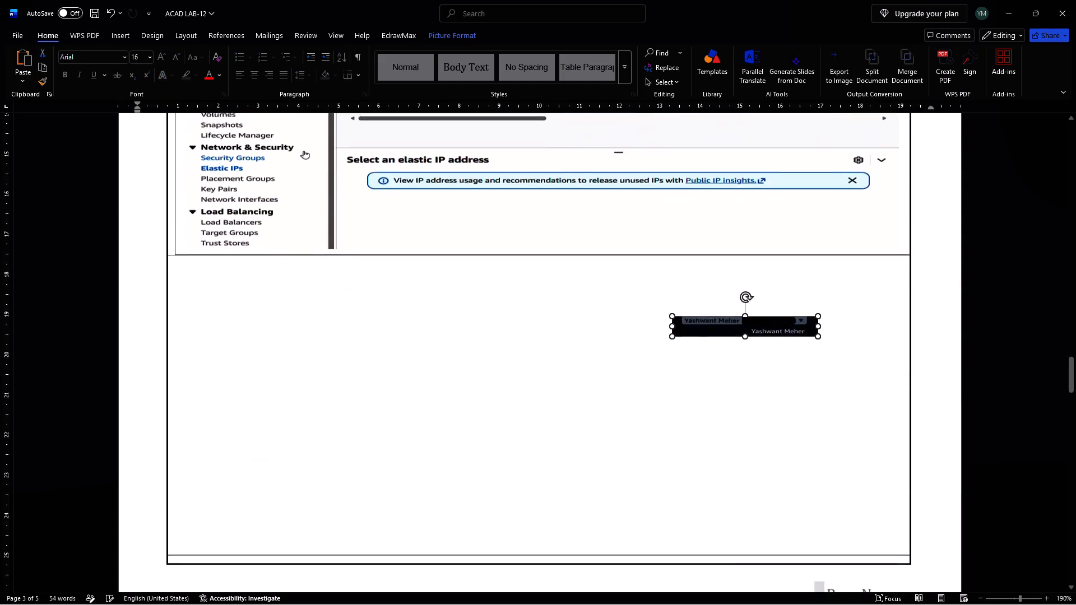
{"action": "scroll", "coordinate": [703, 390], "scroll_direction": "down", "scroll_amount": 6}
{"action": "scroll", "coordinate": [704, 331], "scroll_direction": "up", "scroll_amount": 4}
{"action": "left_click_drag", "start_coordinate": [730, 221], "coordinate": [668, 574]}
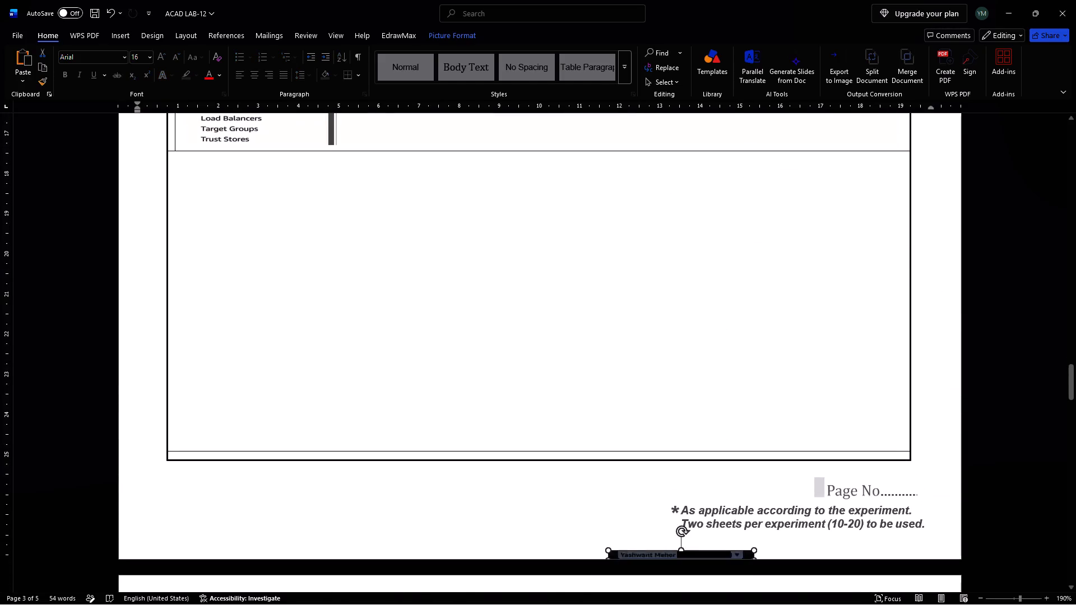
{"action": "left_click_drag", "start_coordinate": [668, 574], "coordinate": [667, 580]}
{"action": "scroll", "coordinate": [665, 501], "scroll_direction": "down", "scroll_amount": 7}
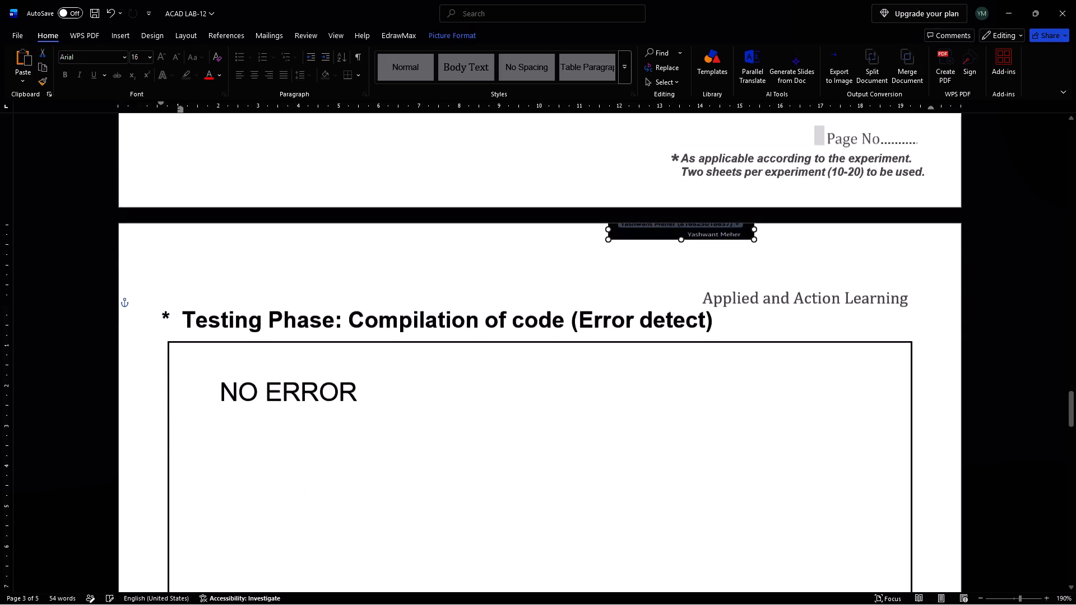
{"action": "left_click_drag", "start_coordinate": [659, 228], "coordinate": [656, 532]}
{"action": "scroll", "coordinate": [656, 530], "scroll_direction": "down", "scroll_amount": 6}
{"action": "left_click_drag", "start_coordinate": [672, 231], "coordinate": [683, 518]}
{"action": "scroll", "coordinate": [848, 445], "scroll_direction": "down", "scroll_amount": 4}
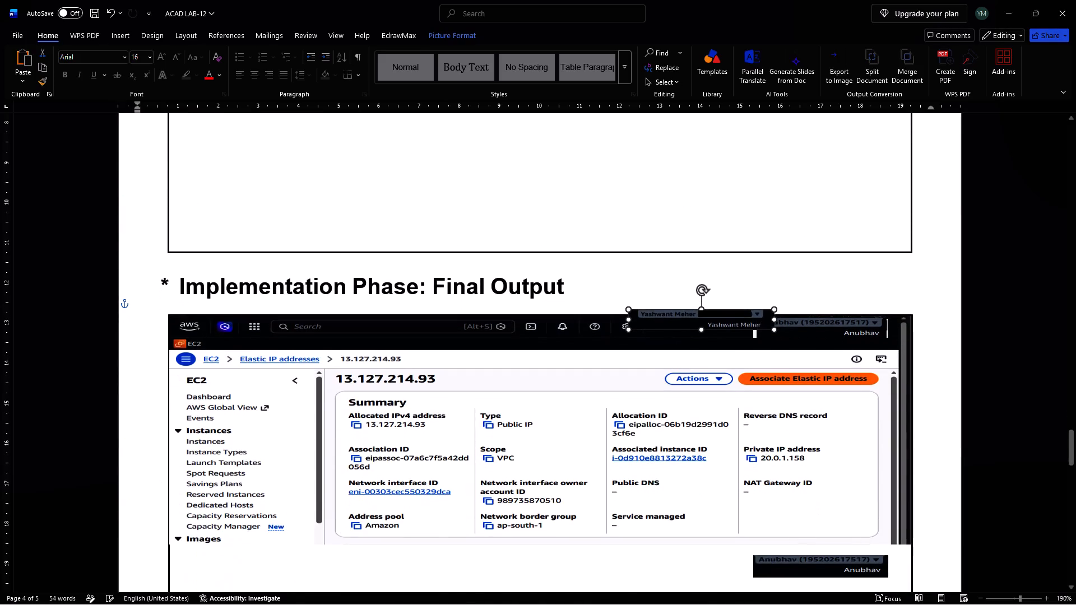
{"action": "left_click_drag", "start_coordinate": [679, 315], "coordinate": [630, 369]}
Delete the two stacked old covers over the account name in the 13.127.214.93 summary screenshot.
{"action": "left_click", "coordinate": [789, 331]}
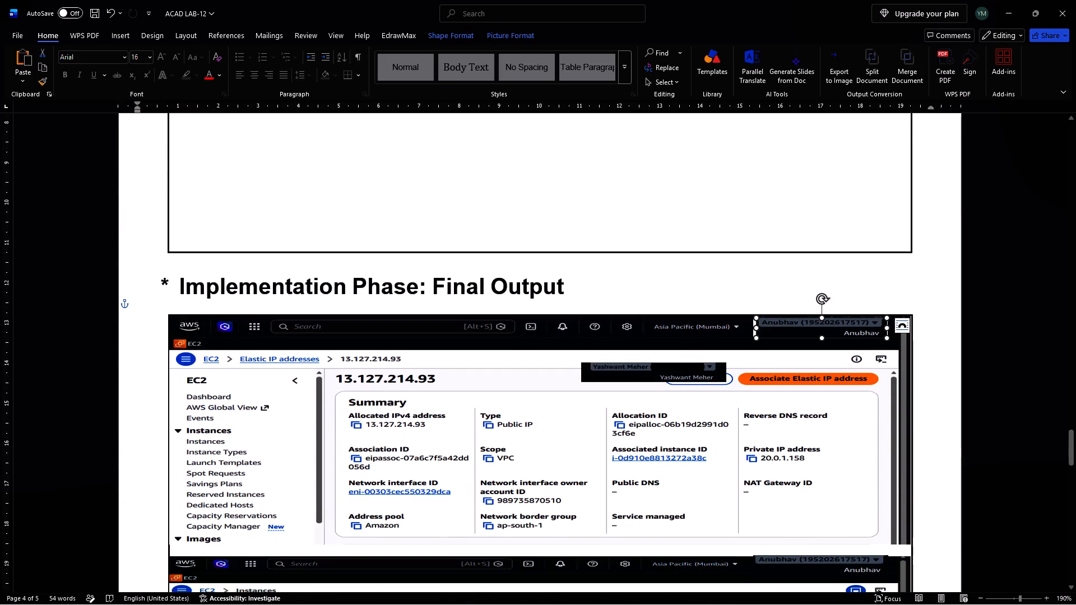
{"action": "key", "text": "Delete"}
{"action": "left_click", "coordinate": [789, 331]}
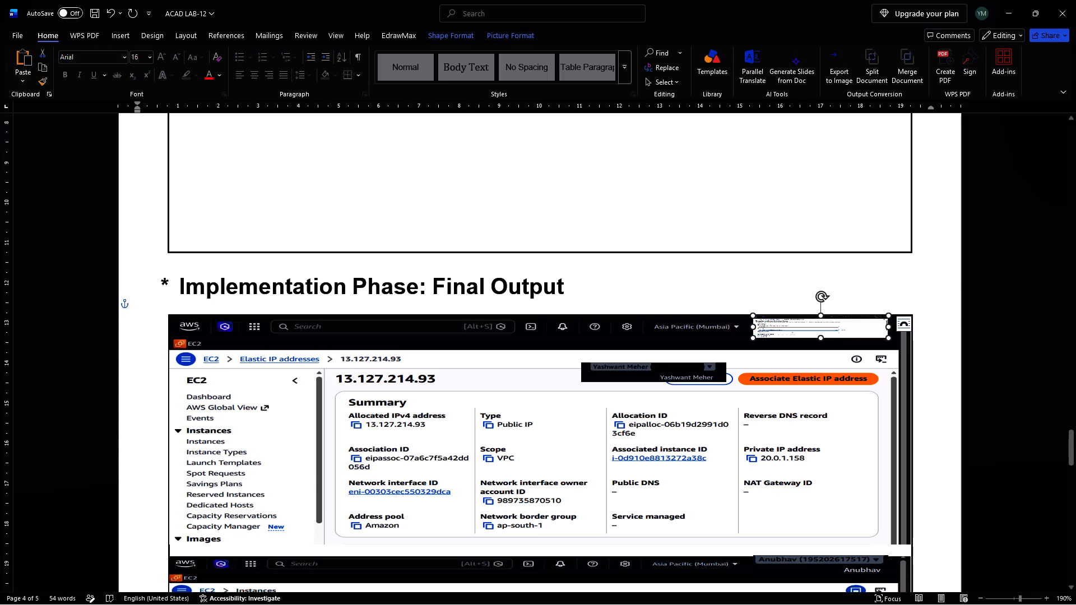
{"action": "key", "text": "Delete"}
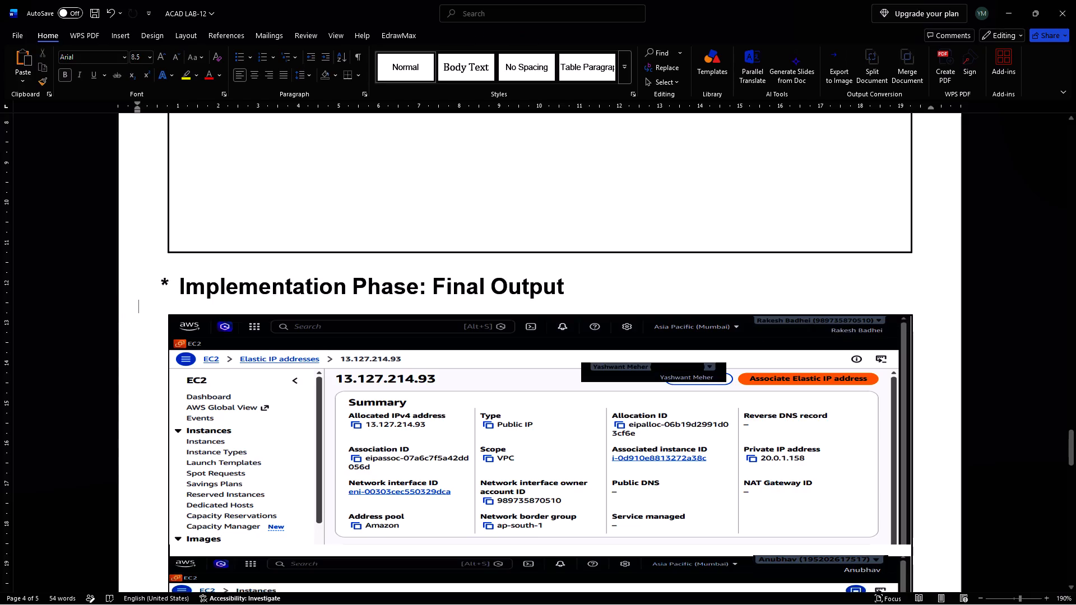
Place the name cover copy over the account name in the 13.127.214.93 summary screenshot and widen it slightly to the left.
{"action": "left_click_drag", "start_coordinate": [666, 372], "coordinate": [836, 327]}
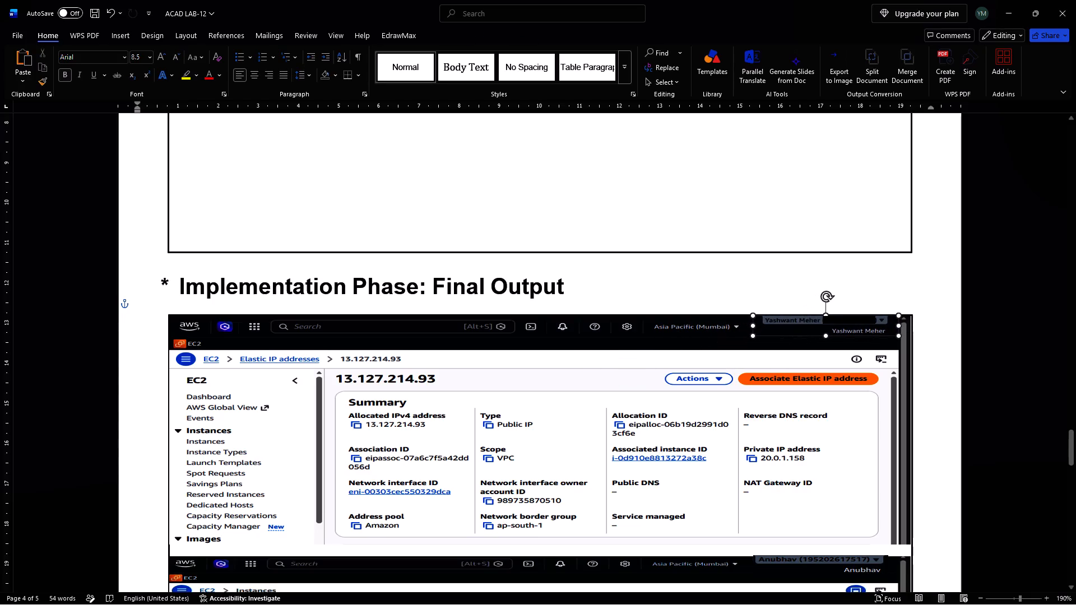
{"action": "left_click_drag", "start_coordinate": [836, 327], "coordinate": [837, 327]}
{"action": "left_click_drag", "start_coordinate": [837, 327], "coordinate": [833, 328]}
{"action": "left_click", "coordinate": [806, 367]}
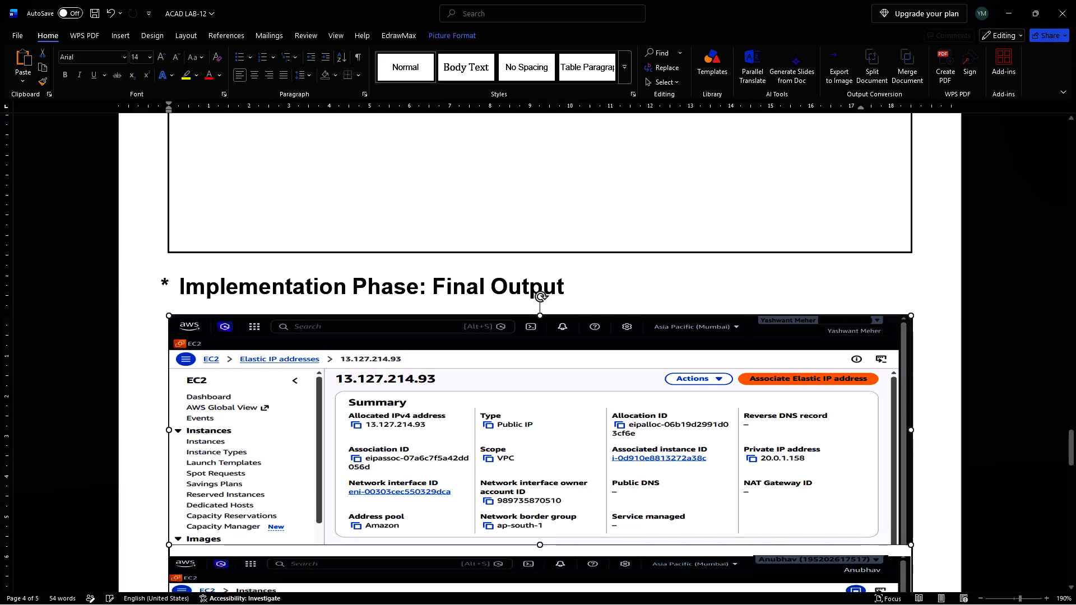
{"action": "left_click", "coordinate": [803, 328]}
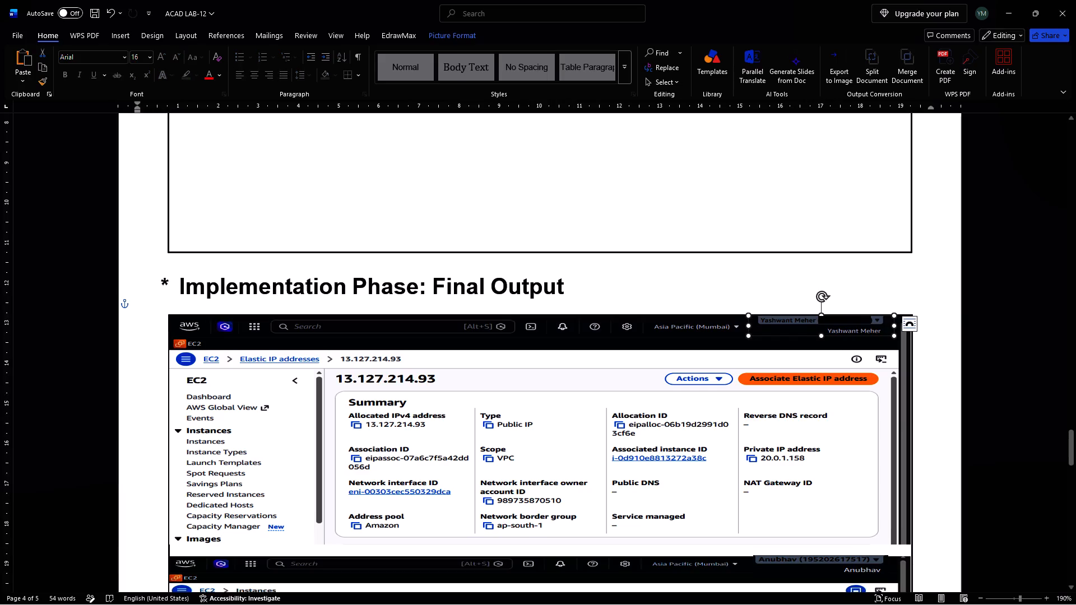
{"action": "left_click", "coordinate": [746, 325]}
{"action": "left_click", "coordinate": [756, 384]}
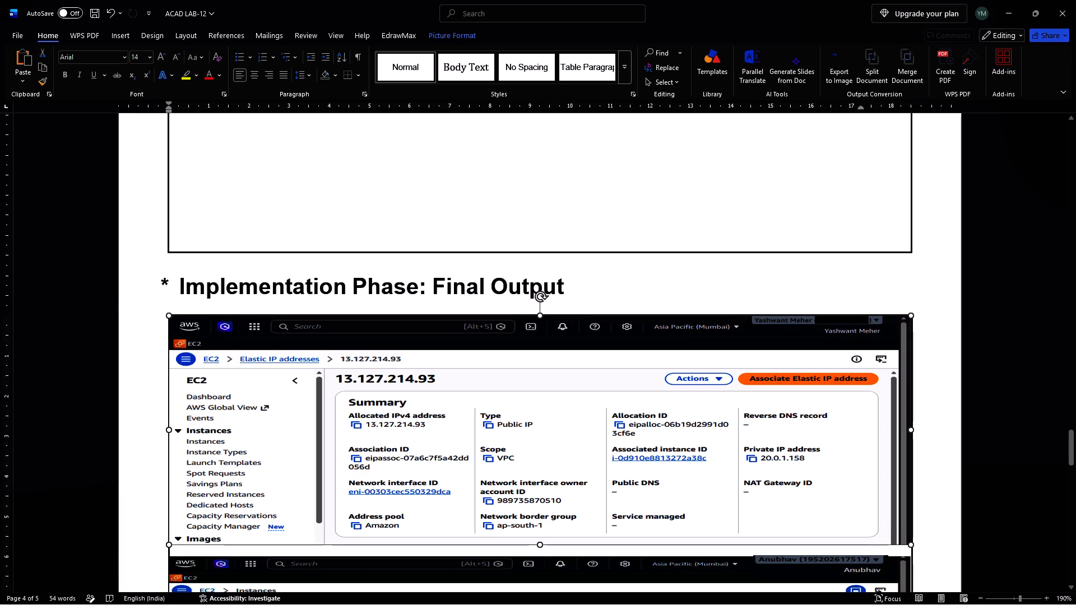
Duplicate the summary screenshot's name cover and move the copy beside the account name in the Instances screenshot below.
{"action": "scroll", "coordinate": [648, 375], "scroll_direction": "down", "scroll_amount": 7}
{"action": "scroll", "coordinate": [653, 371], "scroll_direction": "up", "scroll_amount": 3}
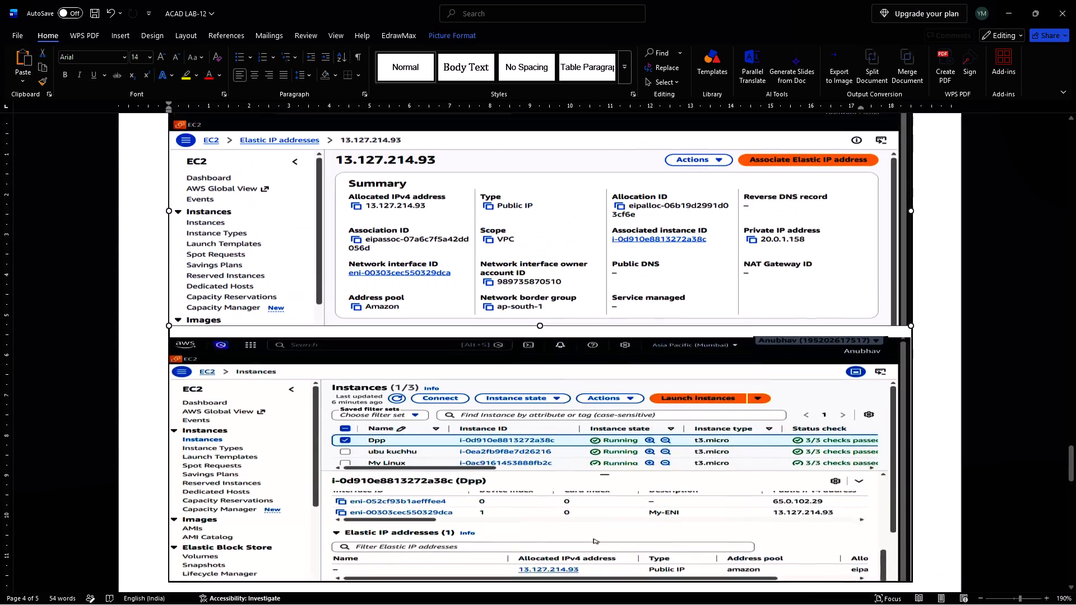
{"action": "scroll", "coordinate": [745, 253], "scroll_direction": "up", "scroll_amount": 3}
{"action": "left_click", "coordinate": [760, 271]}
{"action": "key", "text": "ctrl+c"}
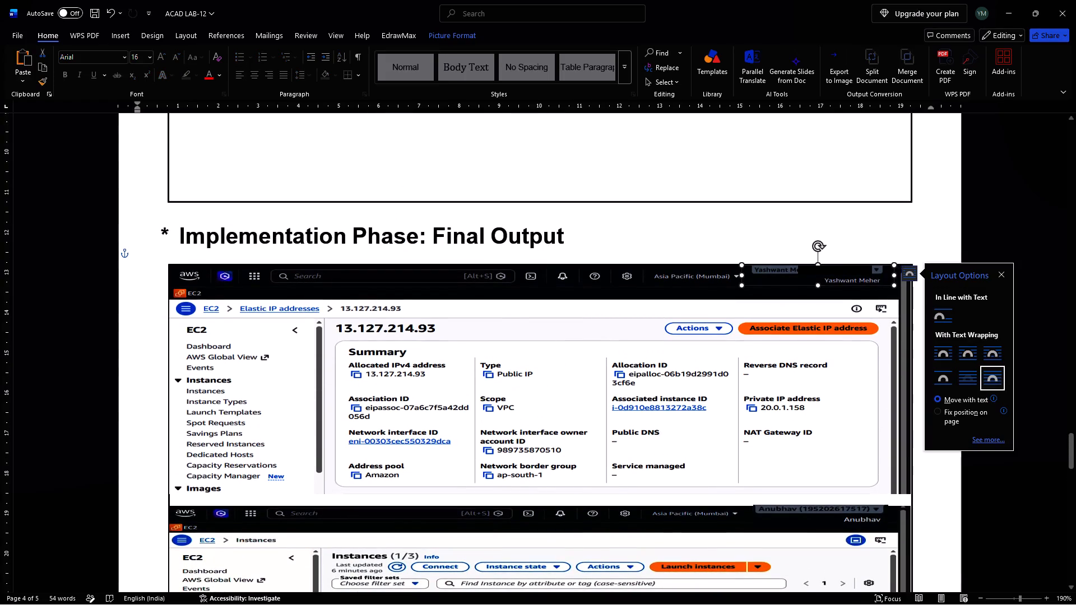
{"action": "key", "text": "ctrl+v"}
{"action": "left_click", "coordinate": [814, 346]}
{"action": "left_click", "coordinate": [806, 276]}
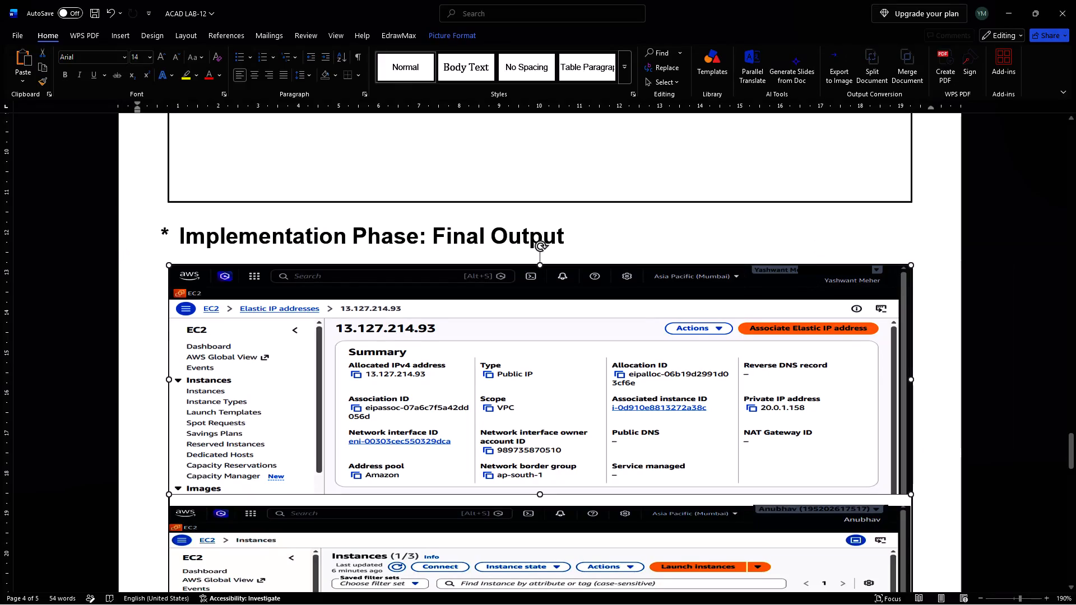
{"action": "key", "text": "ctrl+c"}
{"action": "key", "text": "ctrl+v"}
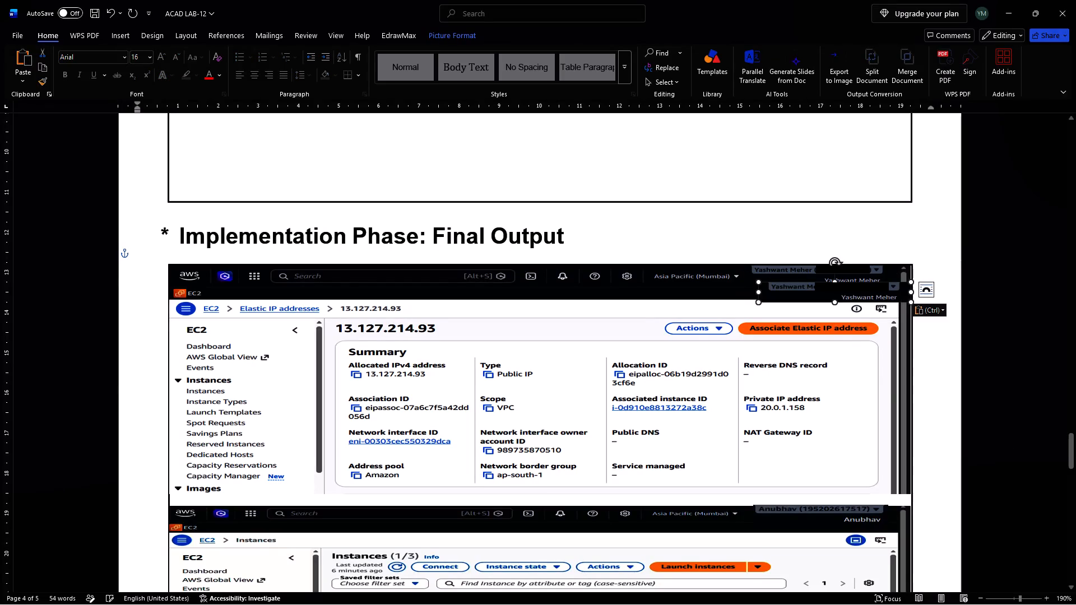
{"action": "left_click_drag", "start_coordinate": [804, 290], "coordinate": [662, 512]}
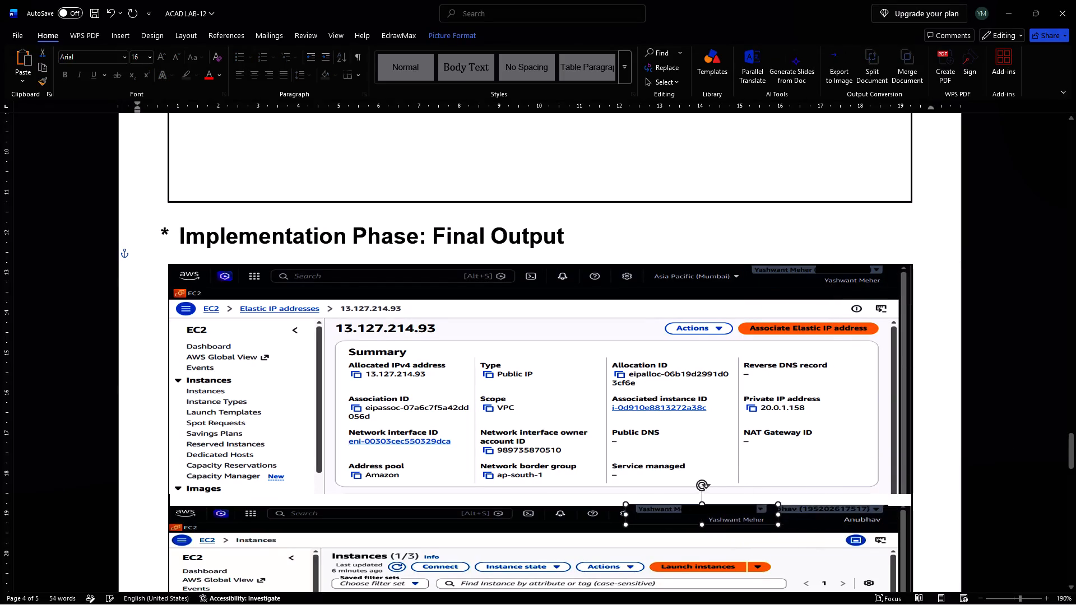
{"action": "left_click_drag", "start_coordinate": [662, 512], "coordinate": [662, 512]}
Delete the stacked old covers over the account name in the Instances screenshot.
{"action": "left_click", "coordinate": [801, 515]}
{"action": "key", "text": "Delete"}
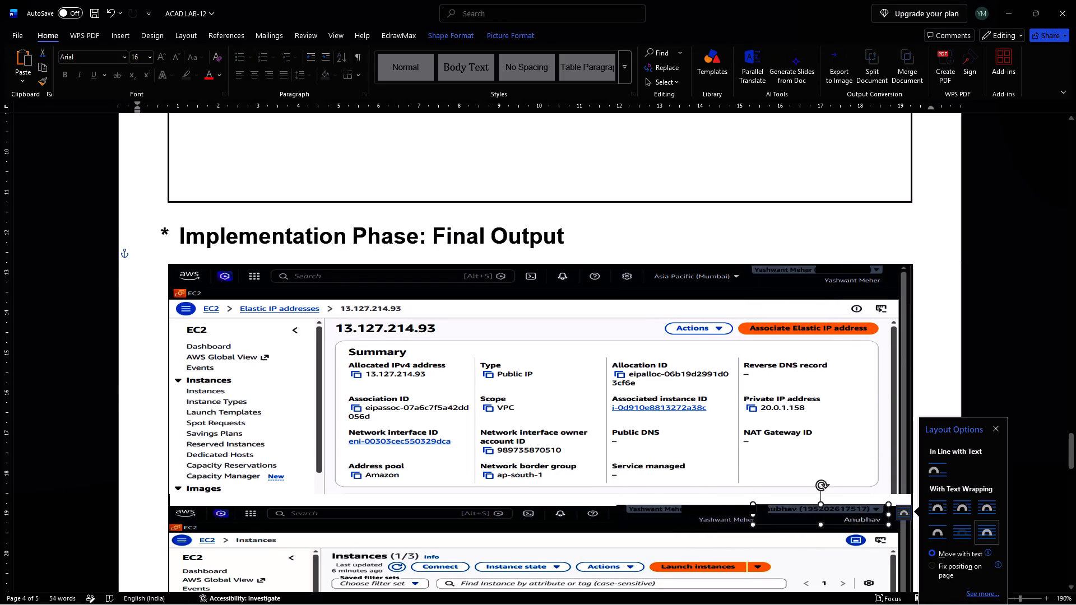
{"action": "left_click", "coordinate": [807, 513]}
{"action": "key", "text": "Delete"}
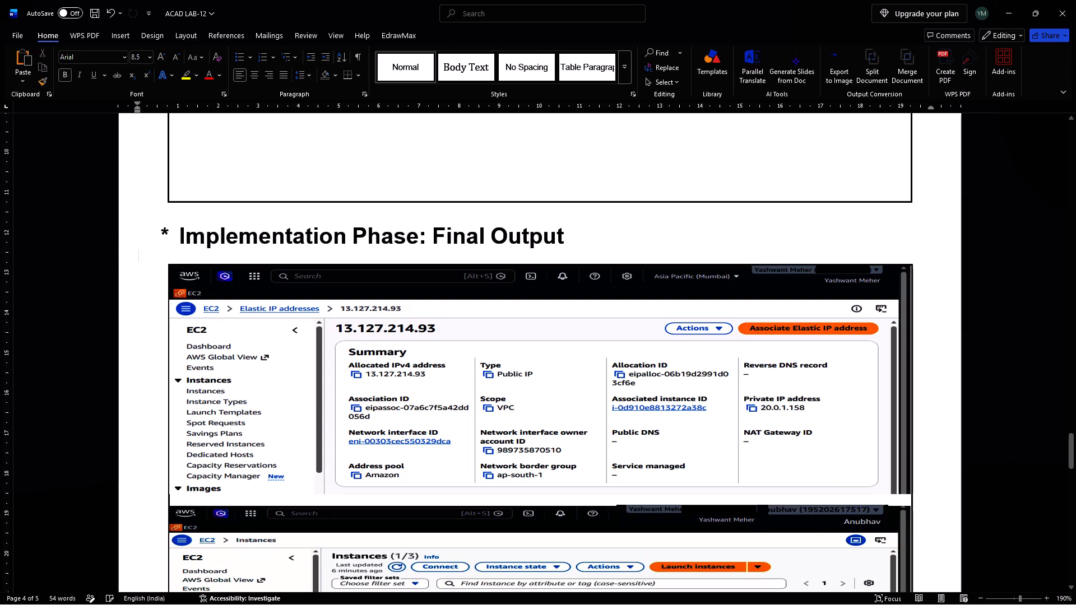
{"action": "left_click", "coordinate": [811, 518]}
{"action": "key", "text": "Delete"}
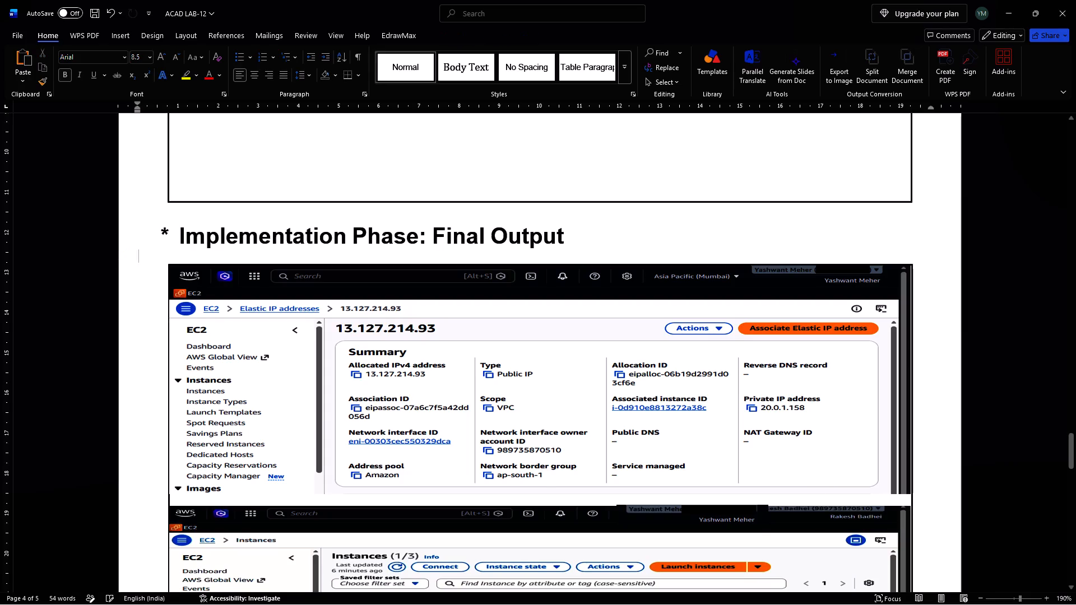
{"action": "left_click", "coordinate": [801, 514]}
Place the name cover copy over the account name in the Instances screenshot and slightly reduce its height.
{"action": "scroll", "coordinate": [927, 457], "scroll_direction": "down", "scroll_amount": 1}
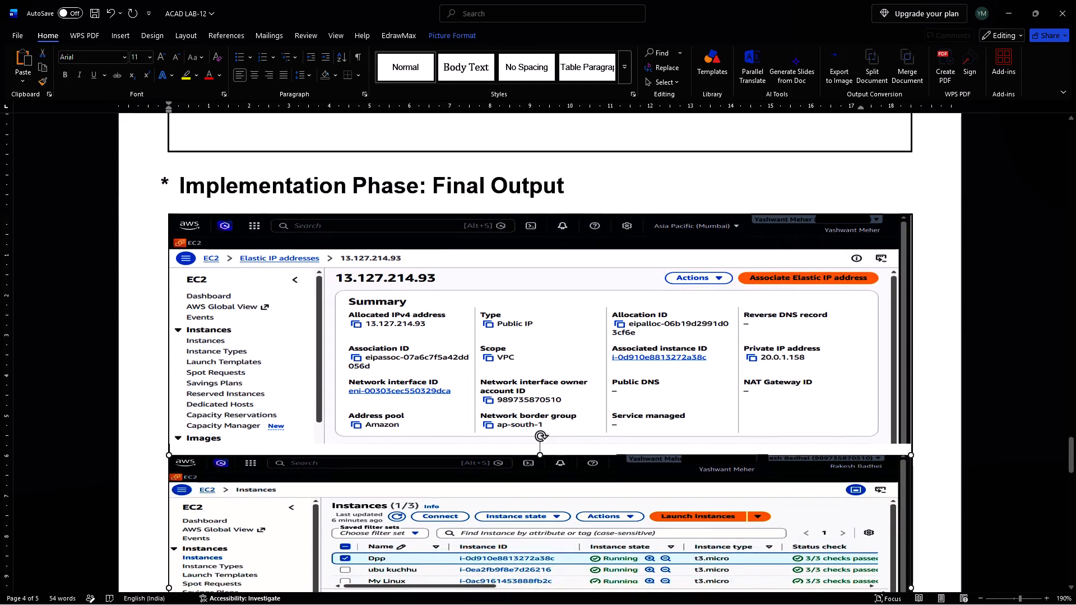
{"action": "left_click_drag", "start_coordinate": [724, 463], "coordinate": [846, 466]}
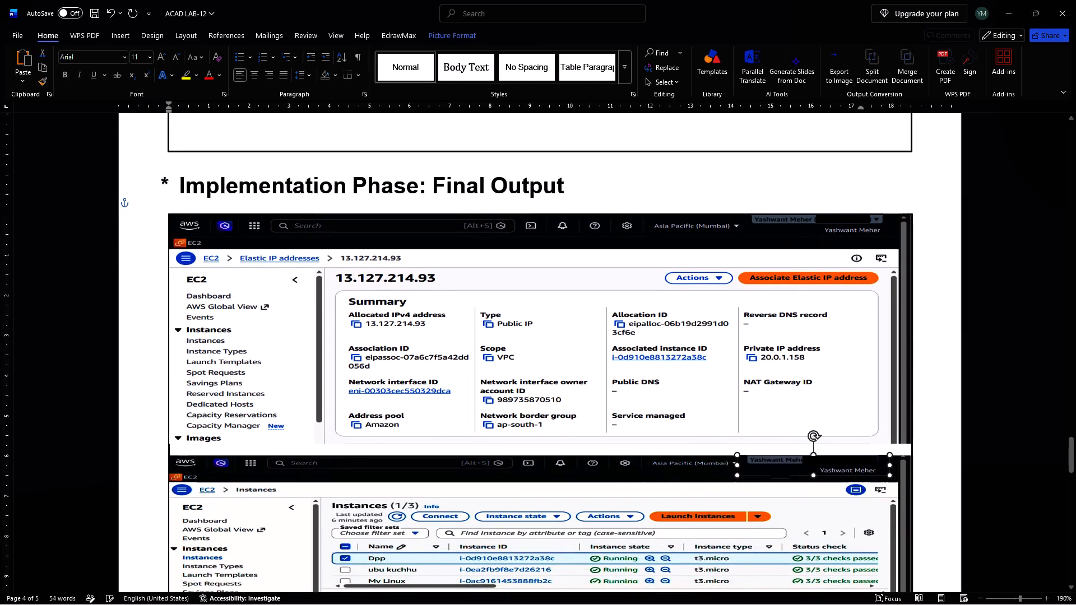
{"action": "left_click_drag", "start_coordinate": [846, 466], "coordinate": [852, 468]}
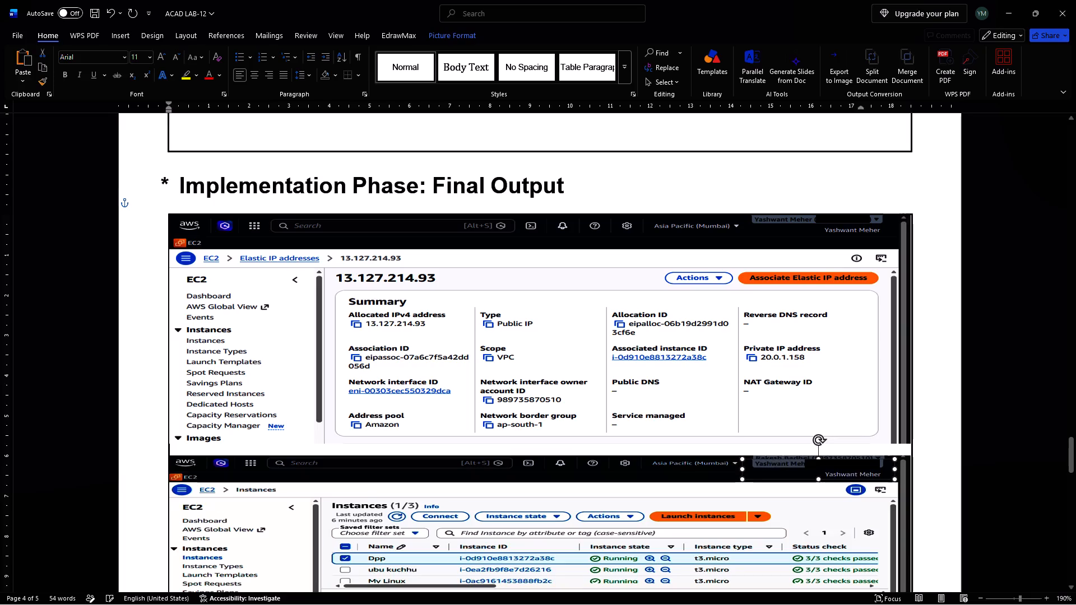
{"action": "left_click_drag", "start_coordinate": [852, 468], "coordinate": [852, 466]}
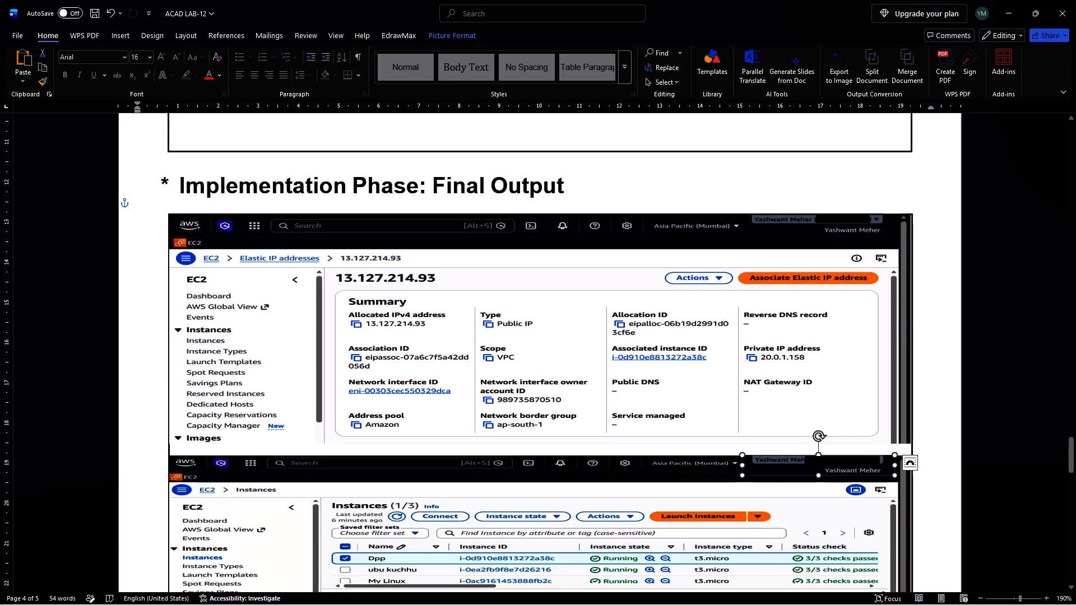
{"action": "left_click_drag", "start_coordinate": [818, 477], "coordinate": [818, 469]}
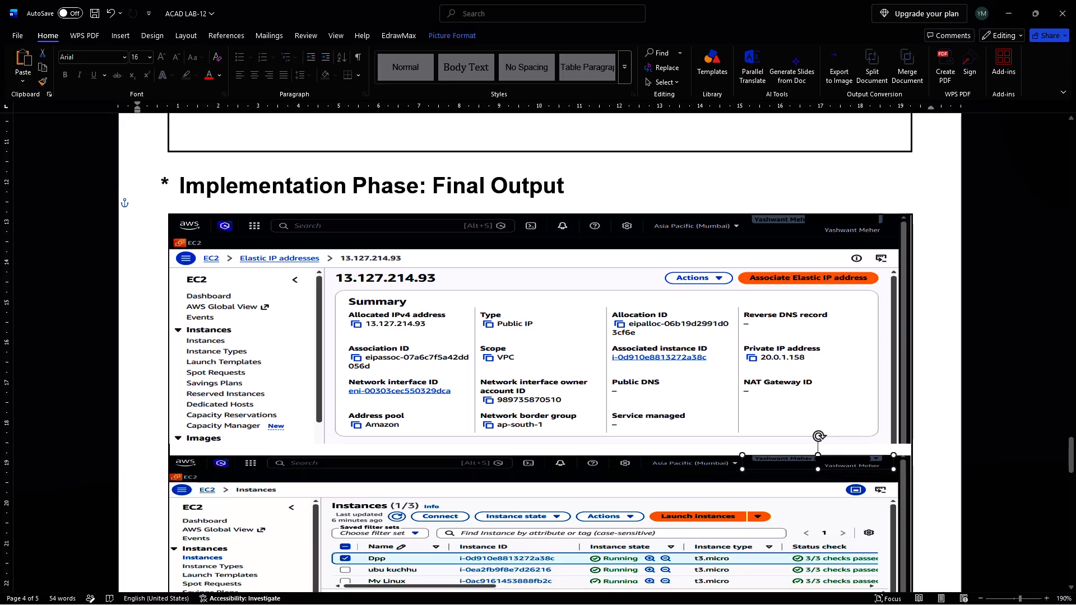
{"action": "left_click_drag", "start_coordinate": [818, 469], "coordinate": [817, 472]}
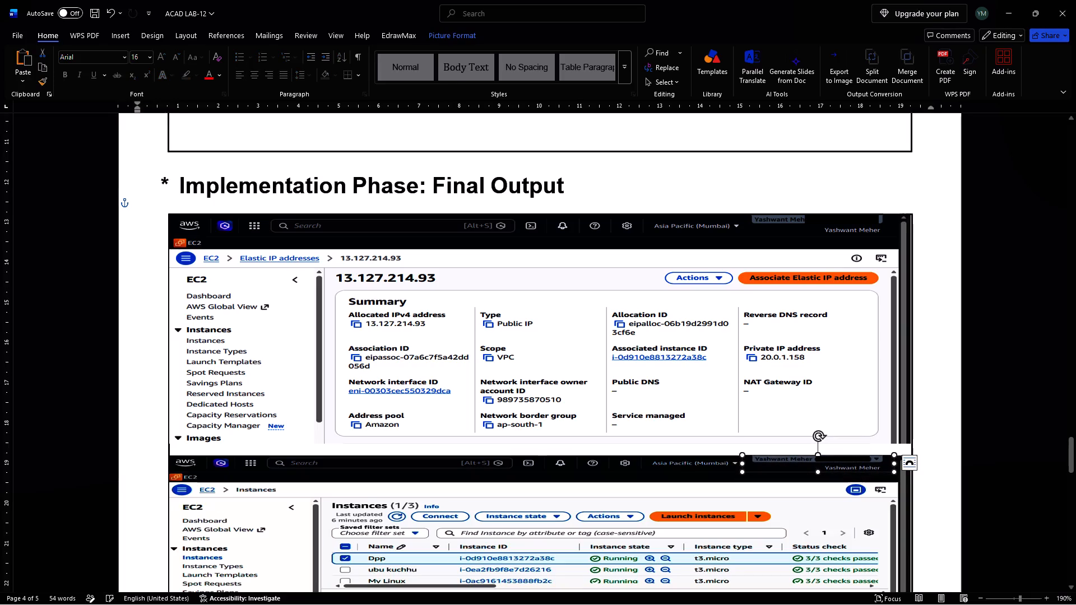
{"action": "left_click", "coordinate": [797, 492]}
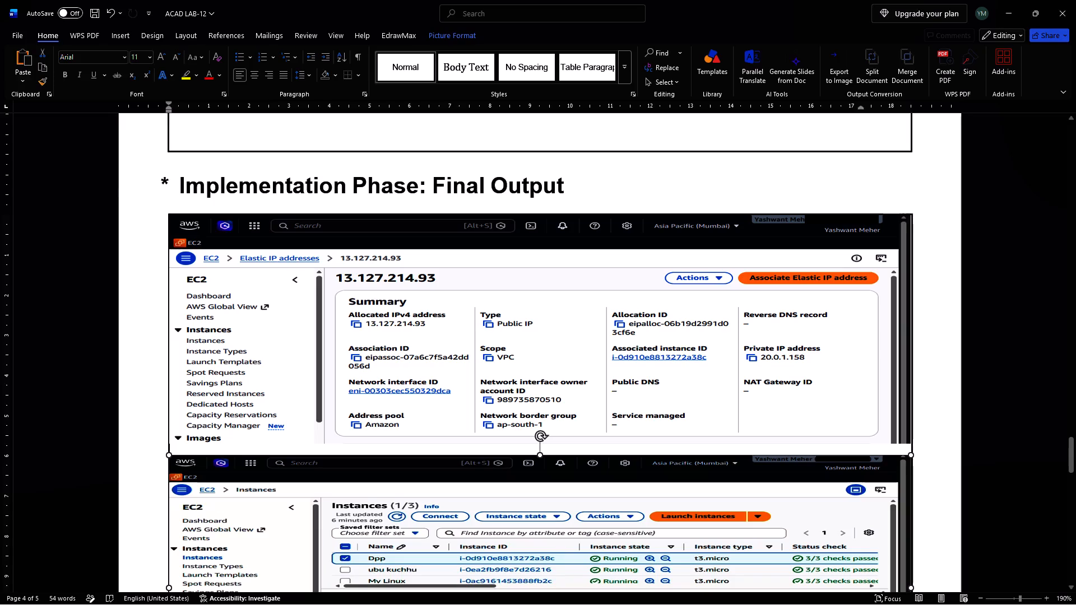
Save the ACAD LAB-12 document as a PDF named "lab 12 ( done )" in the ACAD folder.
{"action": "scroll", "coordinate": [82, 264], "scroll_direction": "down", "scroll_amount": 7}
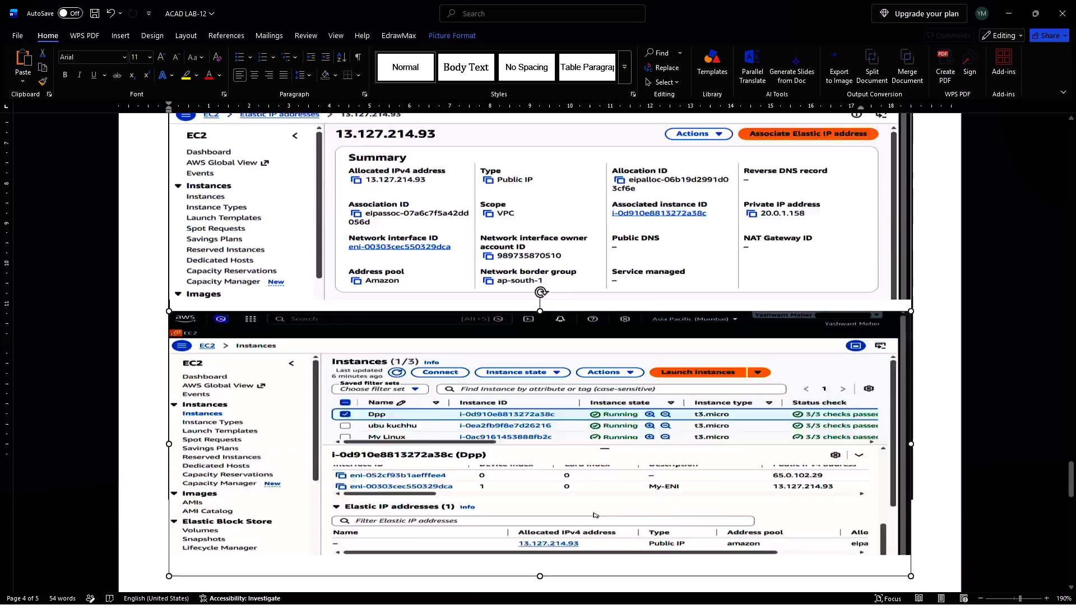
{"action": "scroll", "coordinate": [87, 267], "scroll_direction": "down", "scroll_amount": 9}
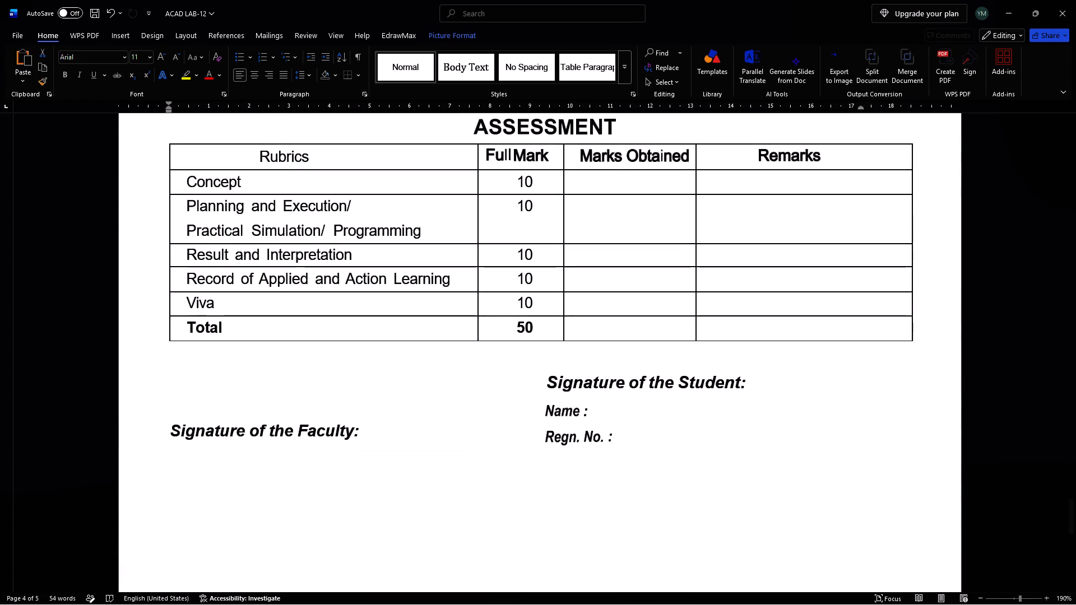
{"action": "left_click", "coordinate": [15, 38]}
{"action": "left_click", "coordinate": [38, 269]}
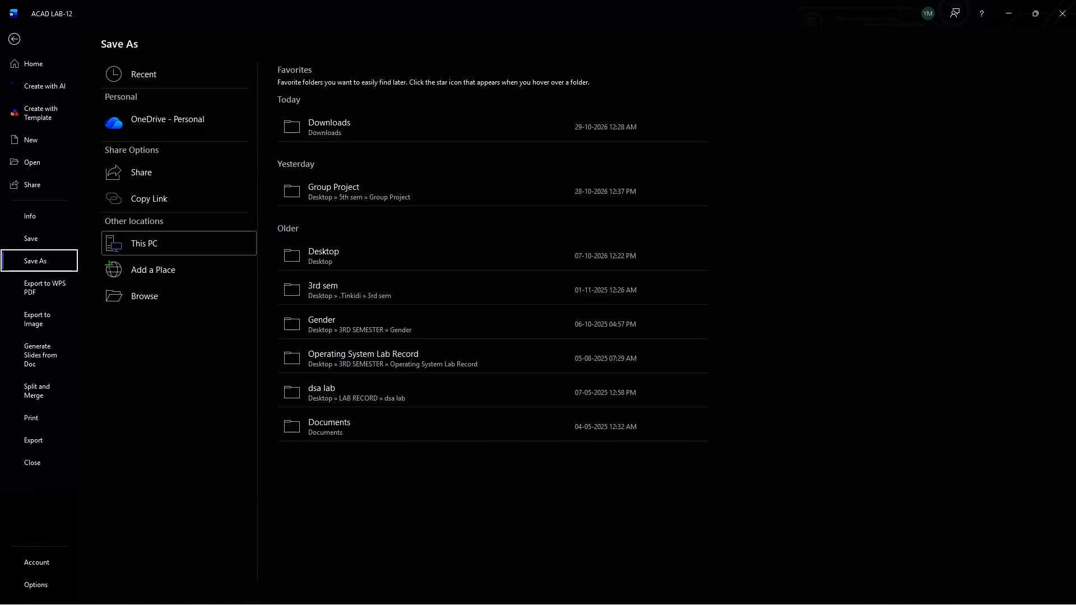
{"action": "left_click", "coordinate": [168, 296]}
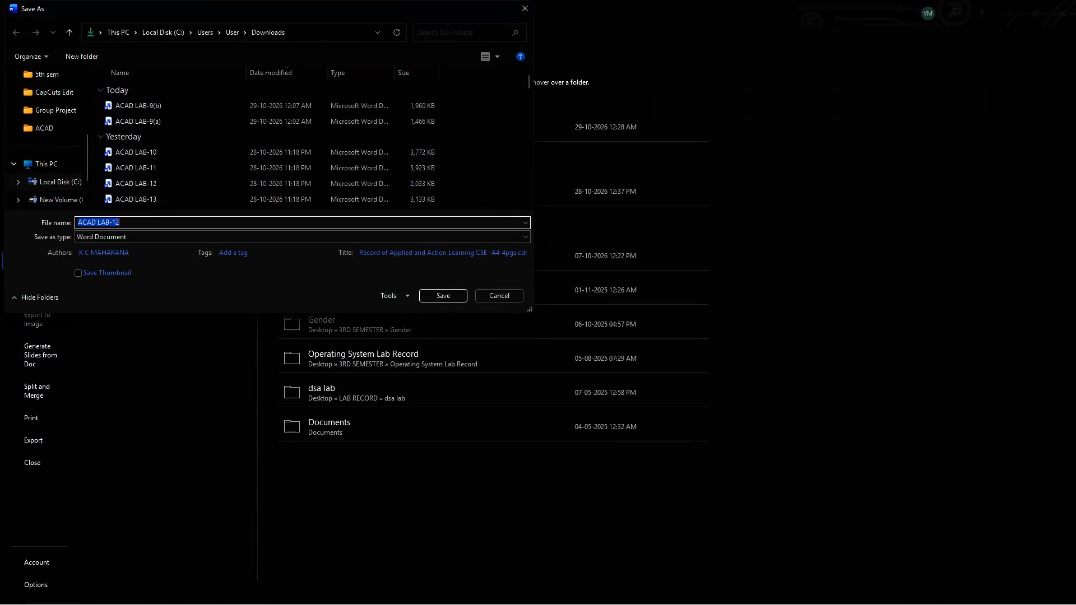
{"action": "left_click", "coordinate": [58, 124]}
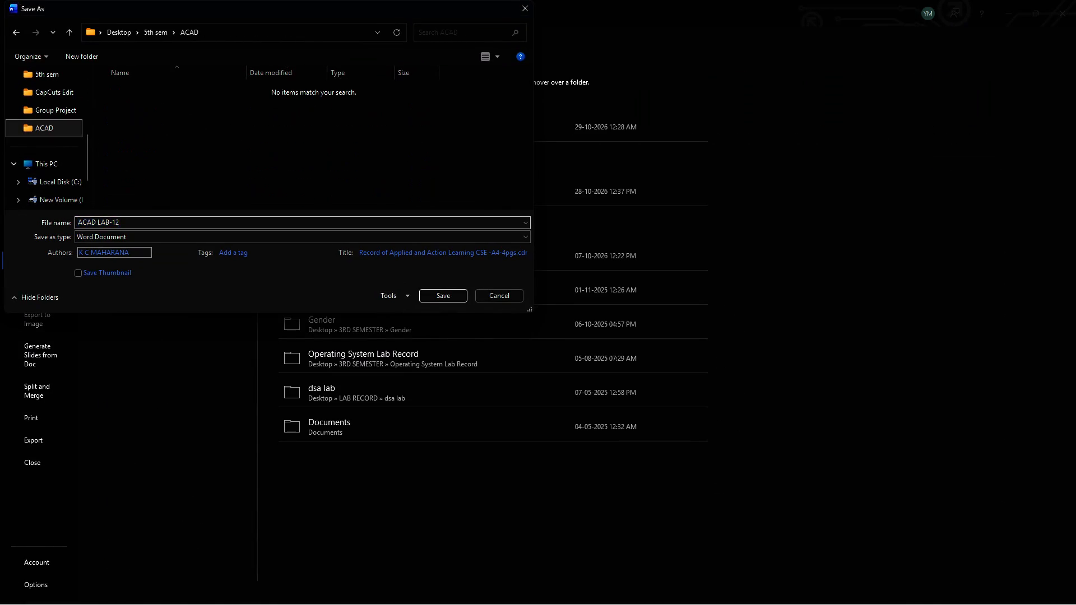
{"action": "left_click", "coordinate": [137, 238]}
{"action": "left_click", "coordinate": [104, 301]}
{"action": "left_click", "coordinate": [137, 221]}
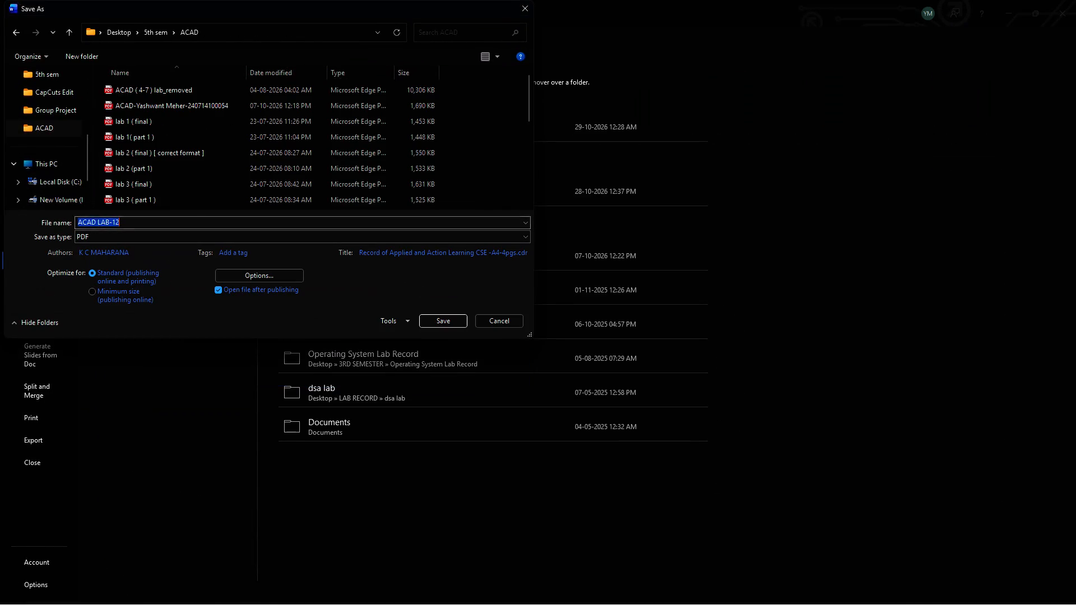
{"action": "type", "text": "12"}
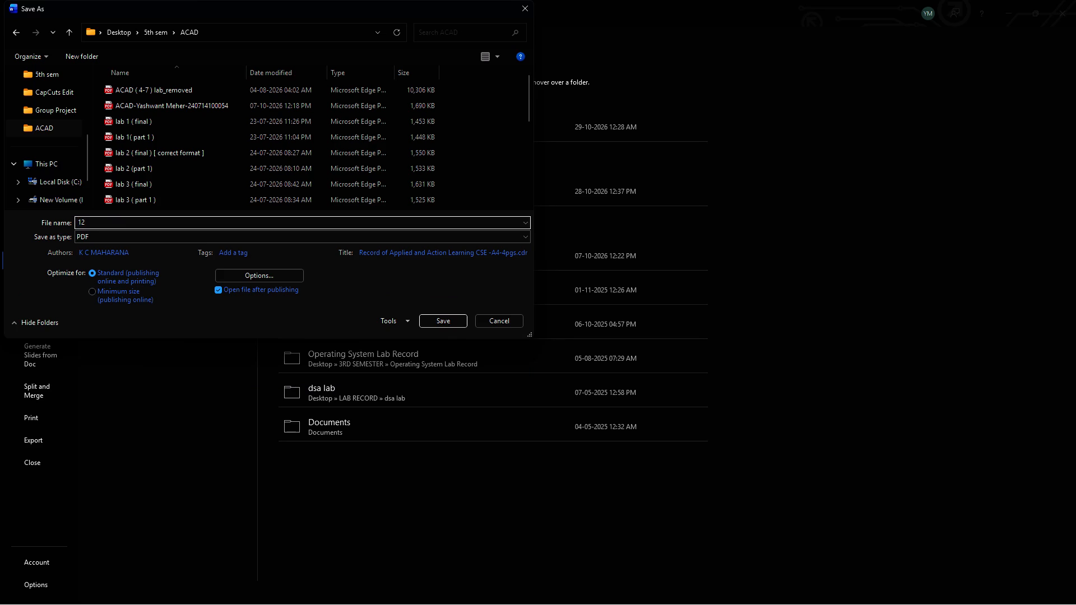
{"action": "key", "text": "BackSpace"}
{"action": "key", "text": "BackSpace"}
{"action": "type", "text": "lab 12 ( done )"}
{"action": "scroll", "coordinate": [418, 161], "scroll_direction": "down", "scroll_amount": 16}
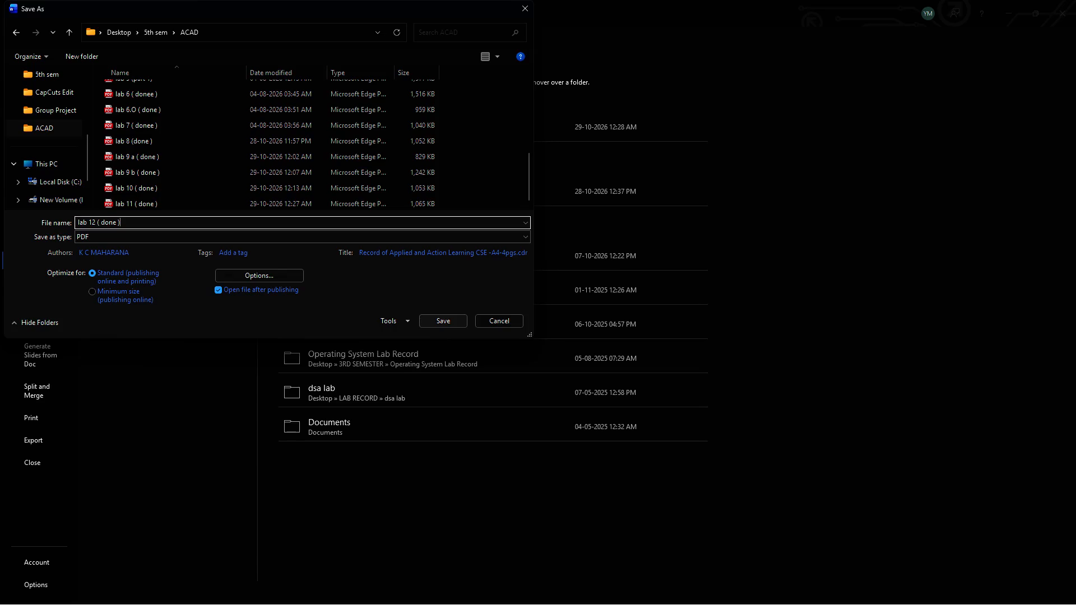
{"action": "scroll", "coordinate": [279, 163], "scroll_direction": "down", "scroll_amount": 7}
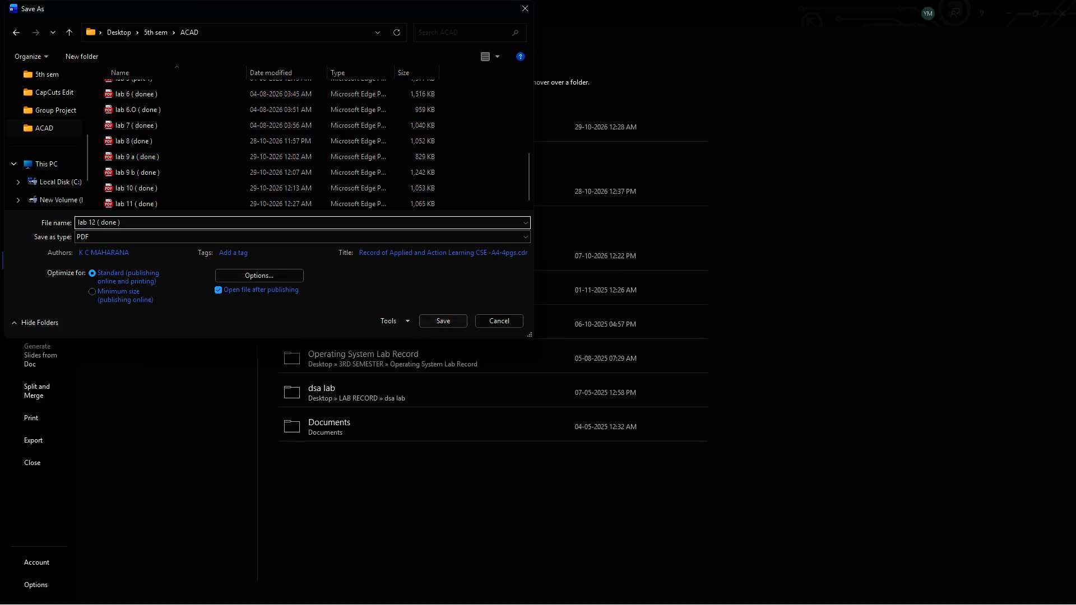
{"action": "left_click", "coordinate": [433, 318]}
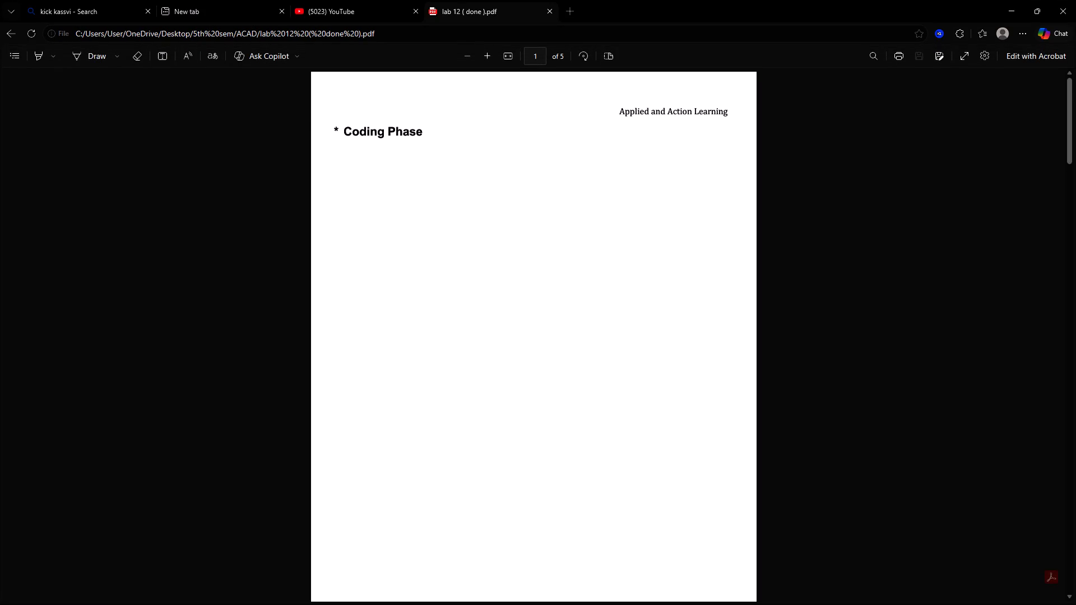
Check the page layout of the exported lab 12 PDF, close it, and return to the Word document.
{"action": "scroll", "coordinate": [481, 299], "scroll_direction": "up", "scroll_amount": 7}
{"action": "scroll", "coordinate": [516, 252], "scroll_direction": "down", "scroll_amount": 16}
{"action": "scroll", "coordinate": [514, 255], "scroll_direction": "up", "scroll_amount": 7}
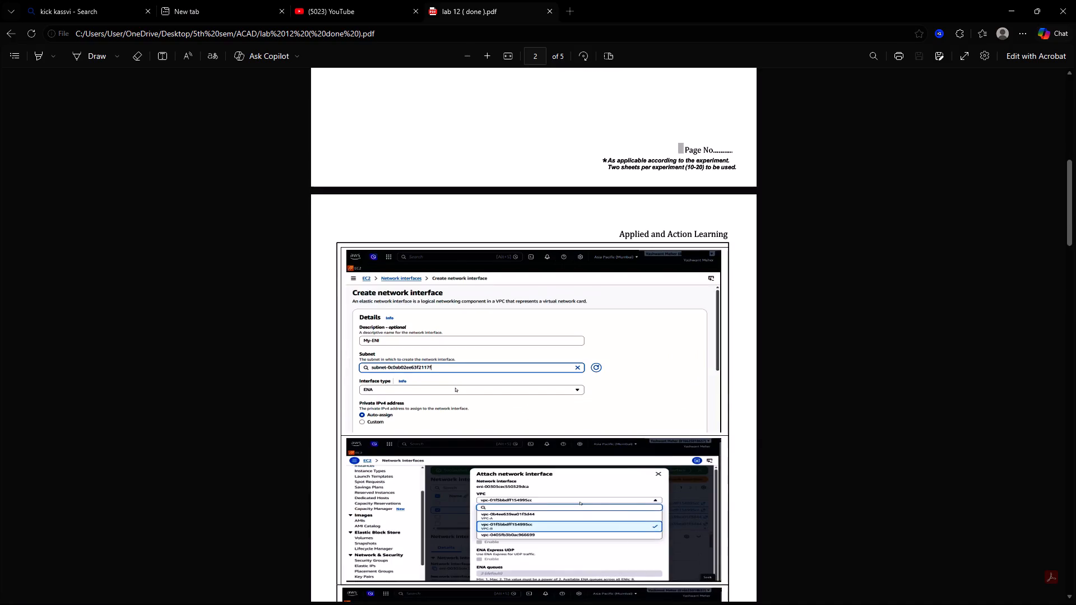
{"action": "scroll", "coordinate": [514, 251], "scroll_direction": "up", "scroll_amount": 6}
{"action": "scroll", "coordinate": [553, 150], "scroll_direction": "up", "scroll_amount": 5}
{"action": "left_click", "coordinate": [551, 13]}
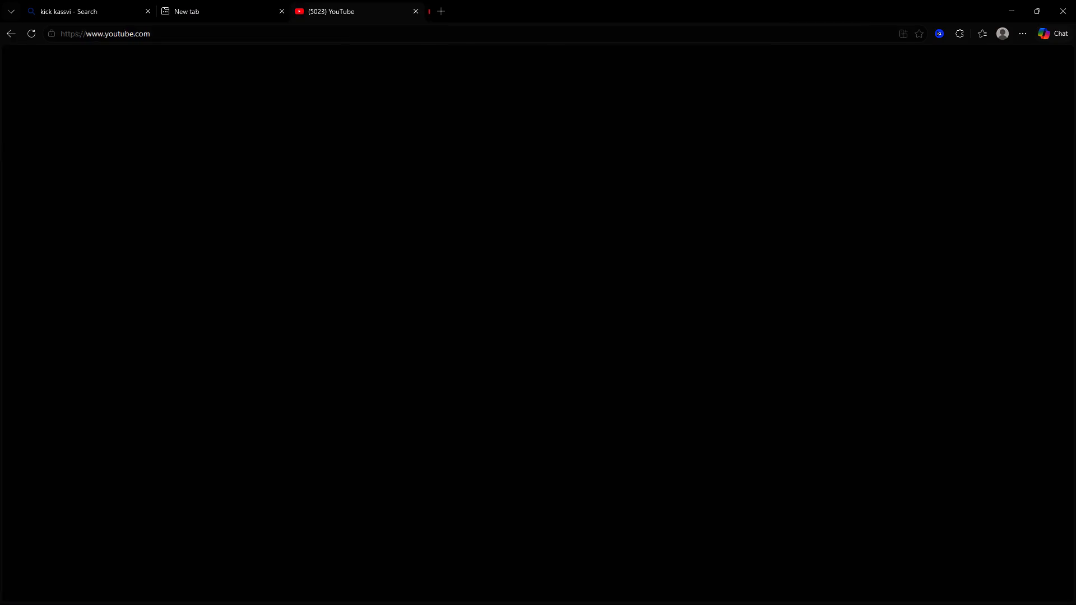
{"action": "left_click", "coordinate": [1005, 0]}
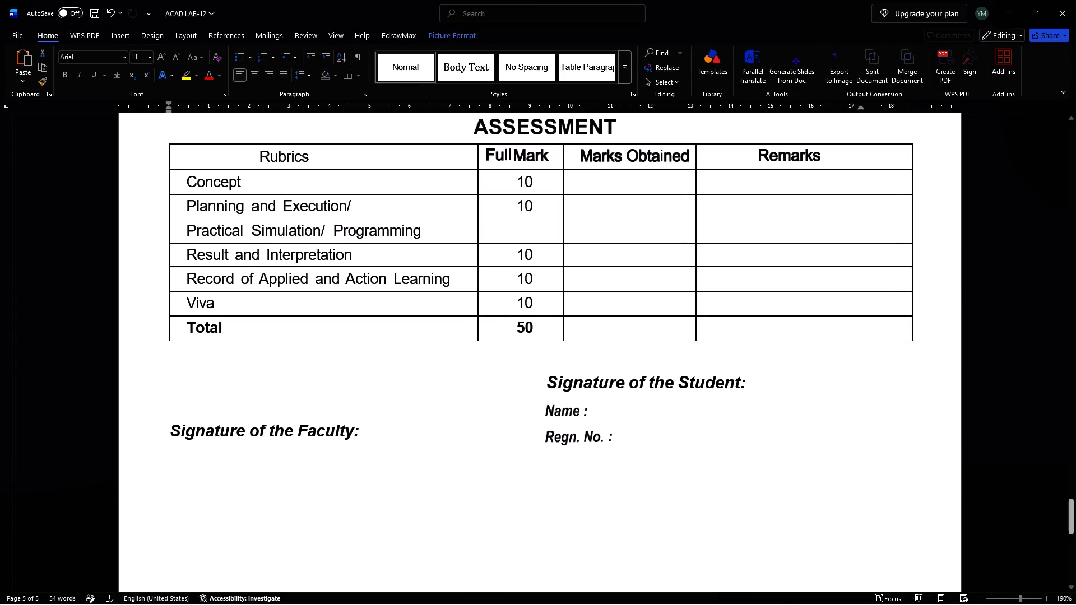
Remove the empty line below the Coding Phase heading so the screenshot table moves up onto the first page.
{"action": "left_click_drag", "start_coordinate": [1073, 507], "coordinate": [1075, 69]}
{"action": "scroll", "coordinate": [713, 314], "scroll_direction": "down", "scroll_amount": 7}
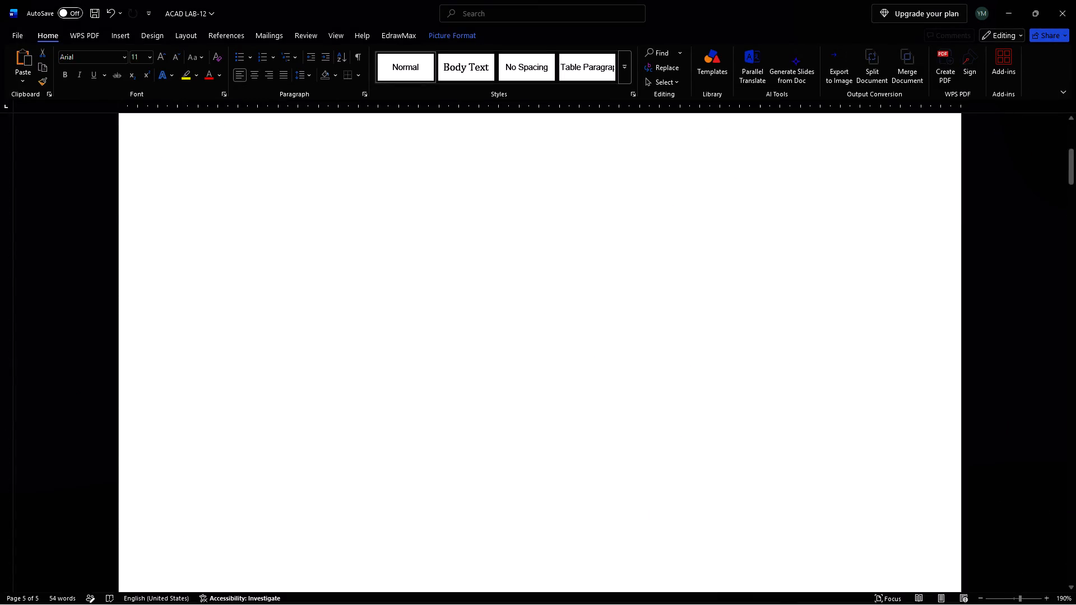
{"action": "scroll", "coordinate": [713, 314], "scroll_direction": "down", "scroll_amount": 15}
{"action": "scroll", "coordinate": [713, 314], "scroll_direction": "up", "scroll_amount": 12}
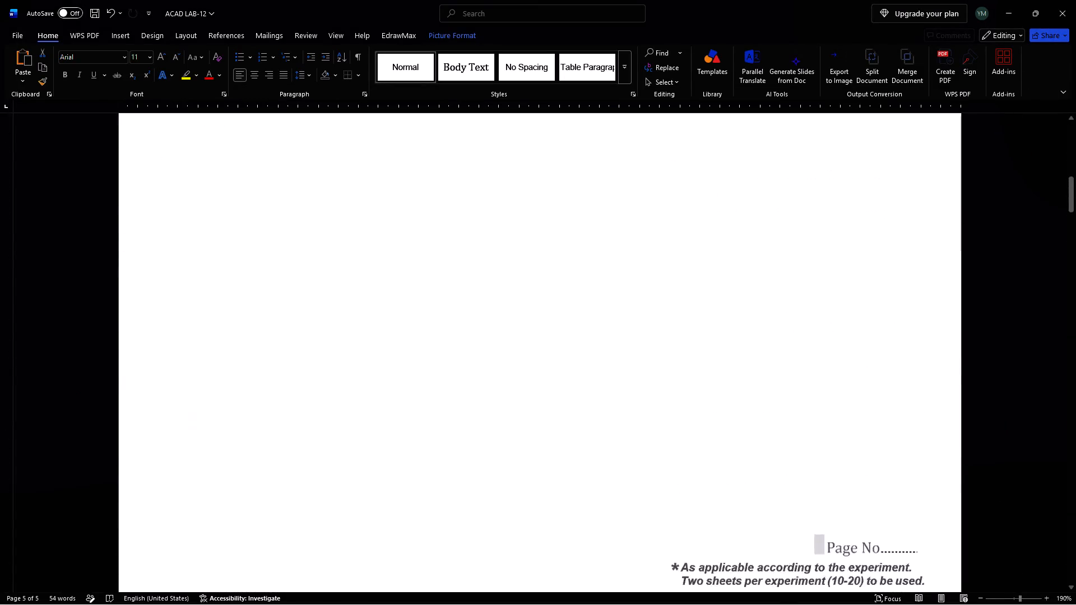
{"action": "scroll", "coordinate": [383, 331], "scroll_direction": "up", "scroll_amount": 3}
{"action": "scroll", "coordinate": [333, 337], "scroll_direction": "up", "scroll_amount": 6}
{"action": "left_click", "coordinate": [245, 353]}
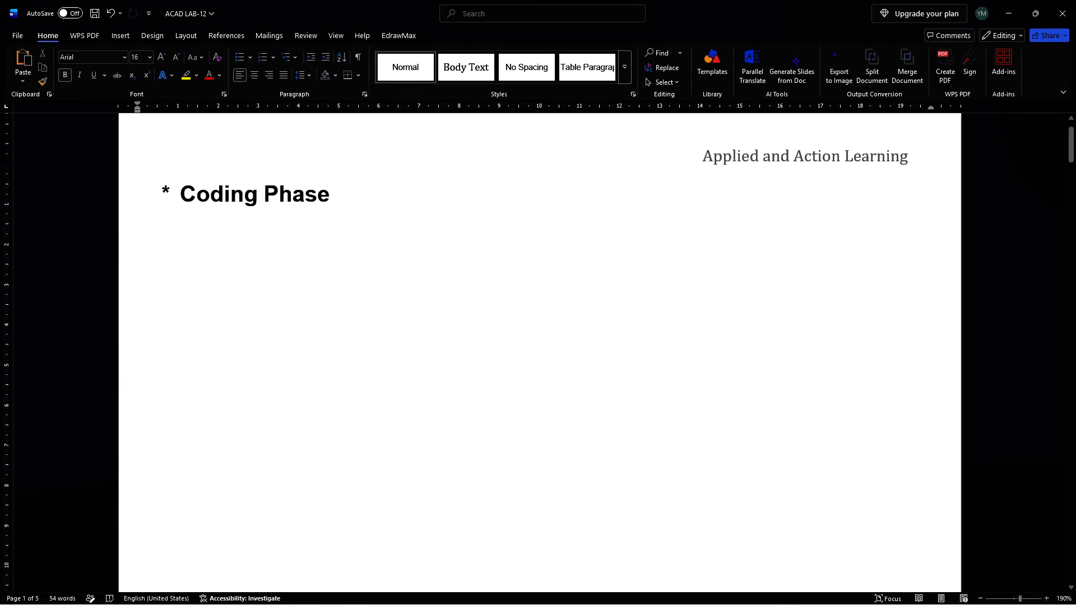
{"action": "key", "text": "BackSpace"}
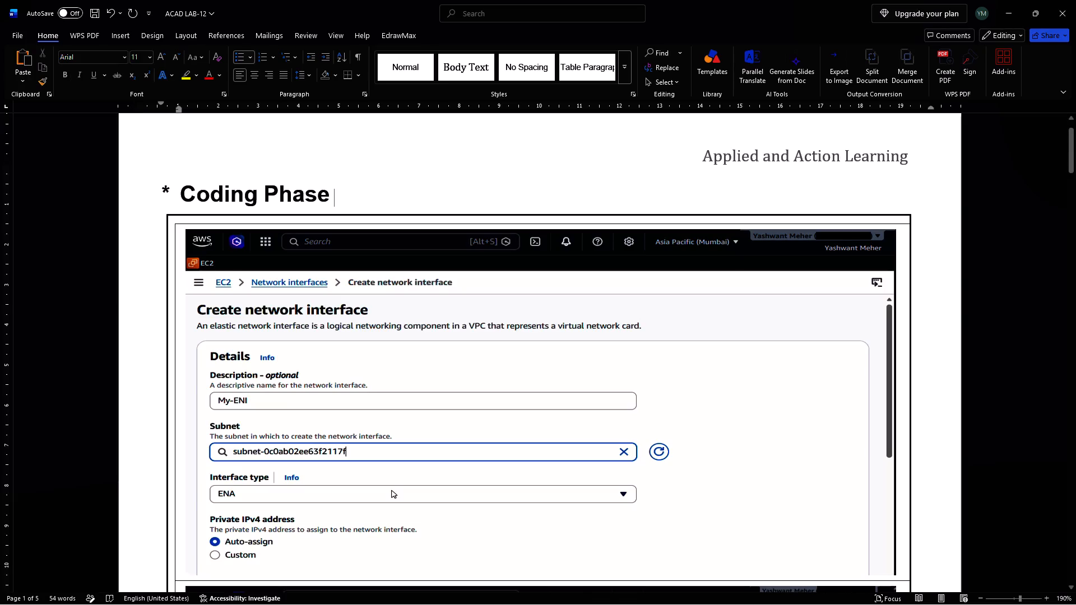
Save the corrected ACAD LAB-12 Word document under its existing name.
{"action": "scroll", "coordinate": [395, 203], "scroll_direction": "down", "scroll_amount": 14}
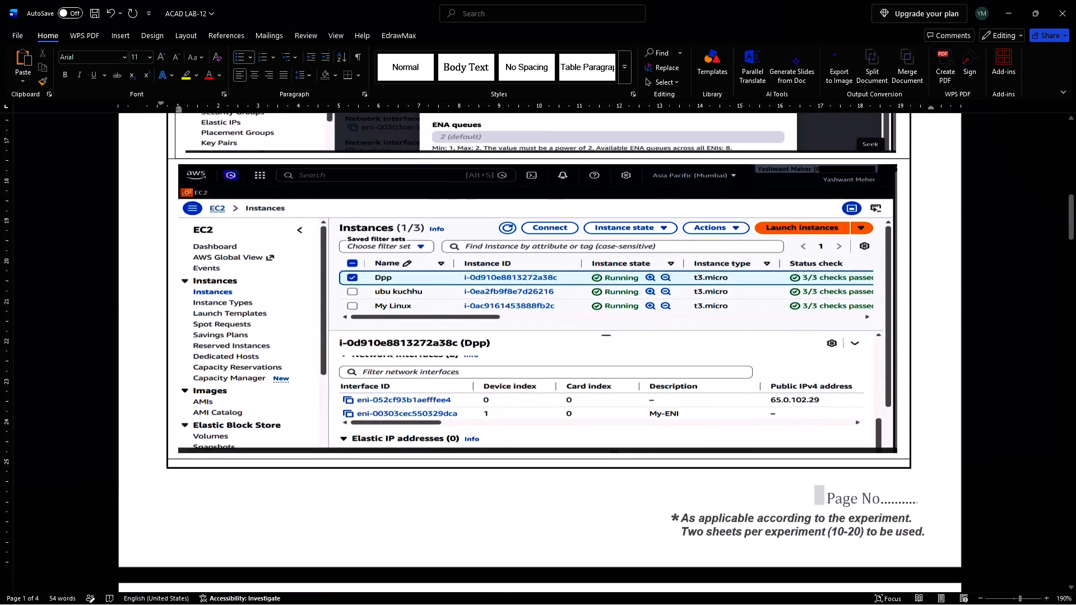
{"action": "left_click", "coordinate": [21, 34]}
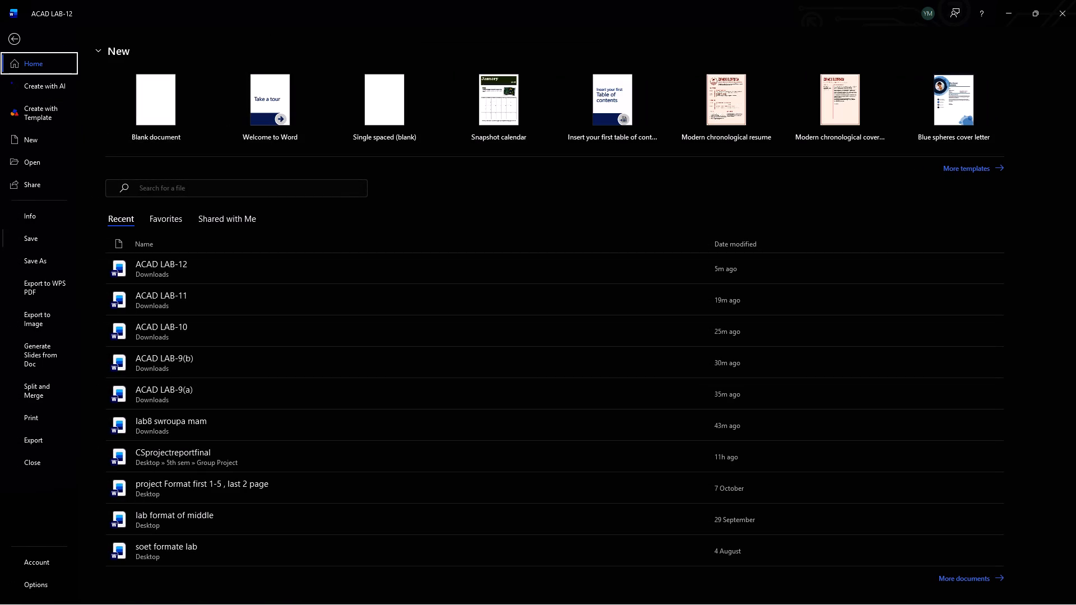
{"action": "left_click", "coordinate": [40, 244]}
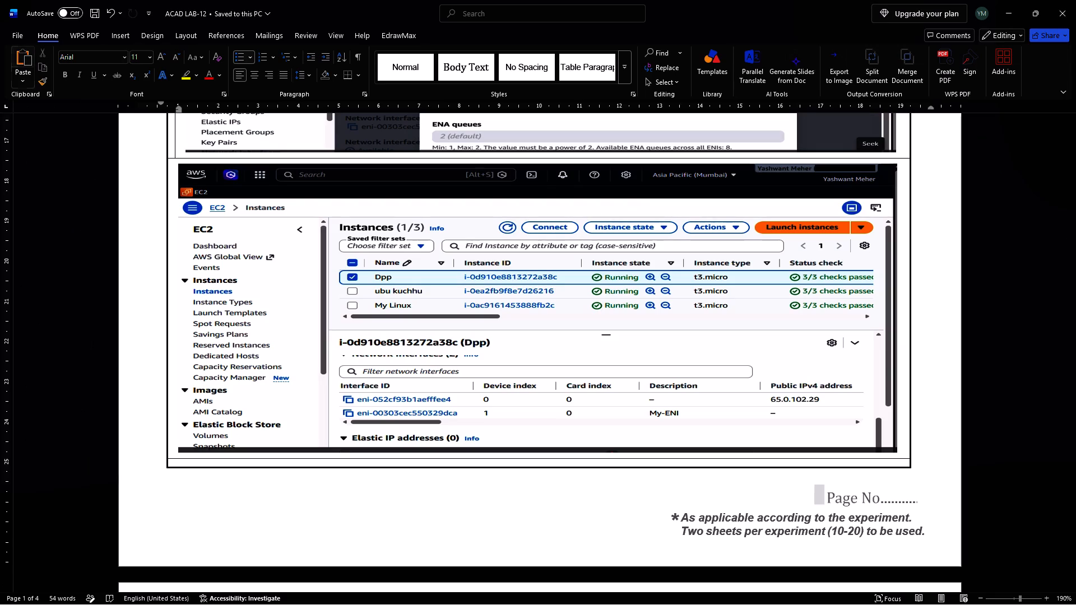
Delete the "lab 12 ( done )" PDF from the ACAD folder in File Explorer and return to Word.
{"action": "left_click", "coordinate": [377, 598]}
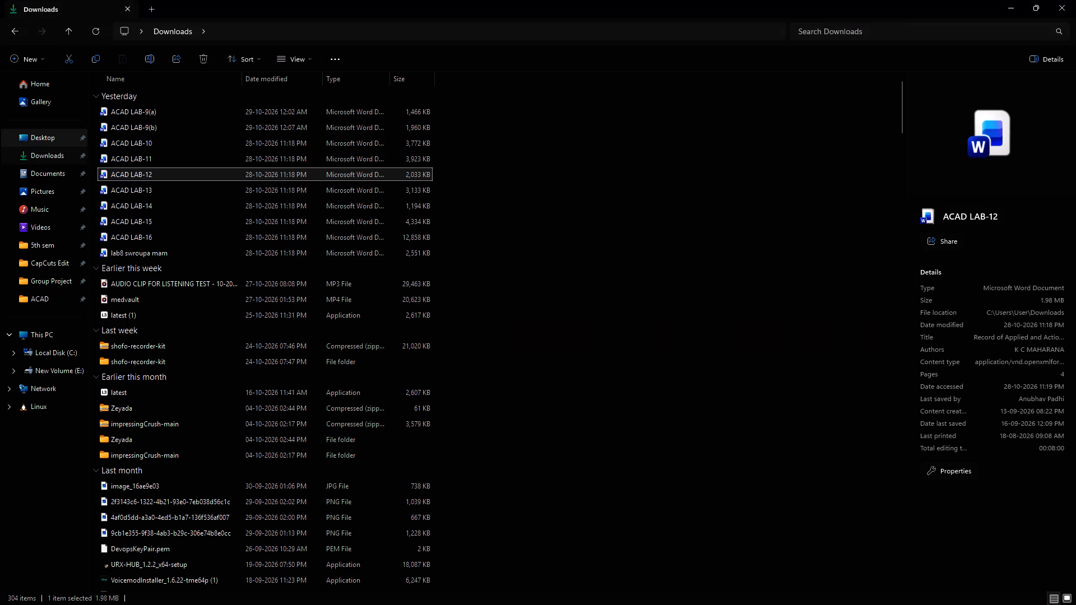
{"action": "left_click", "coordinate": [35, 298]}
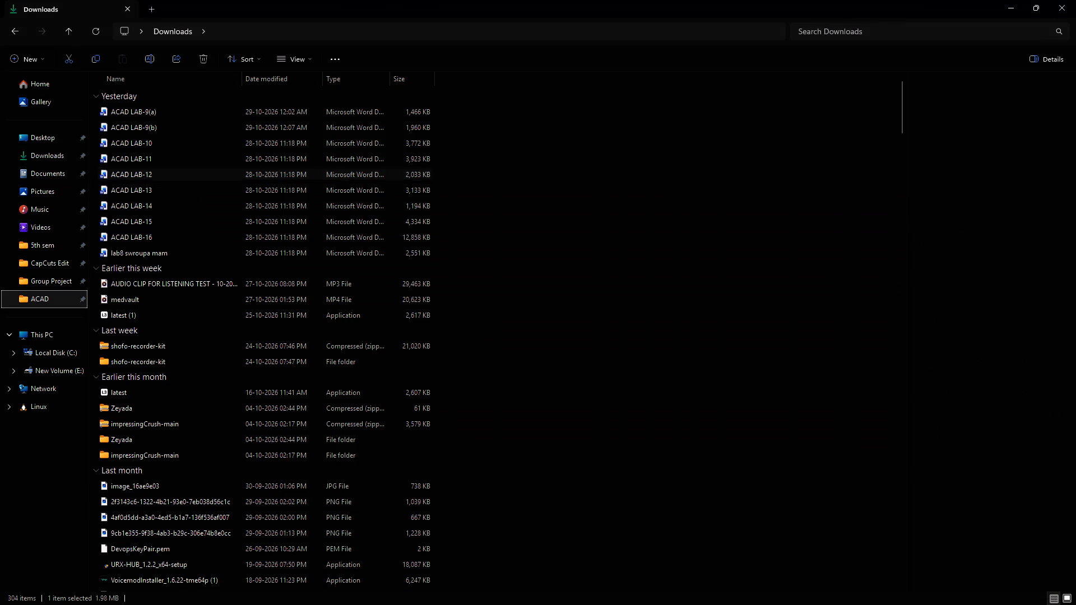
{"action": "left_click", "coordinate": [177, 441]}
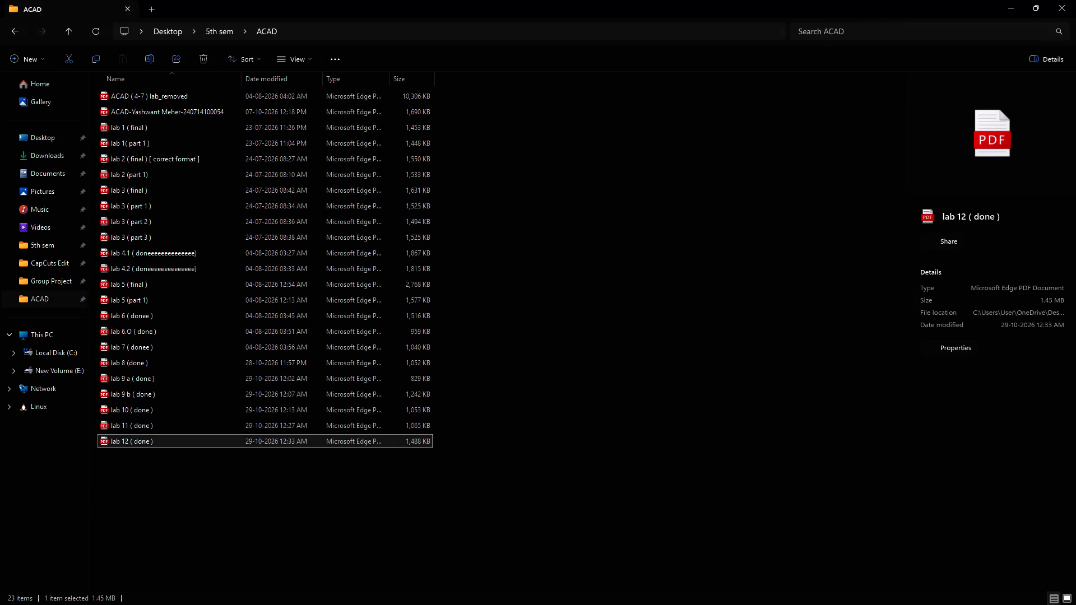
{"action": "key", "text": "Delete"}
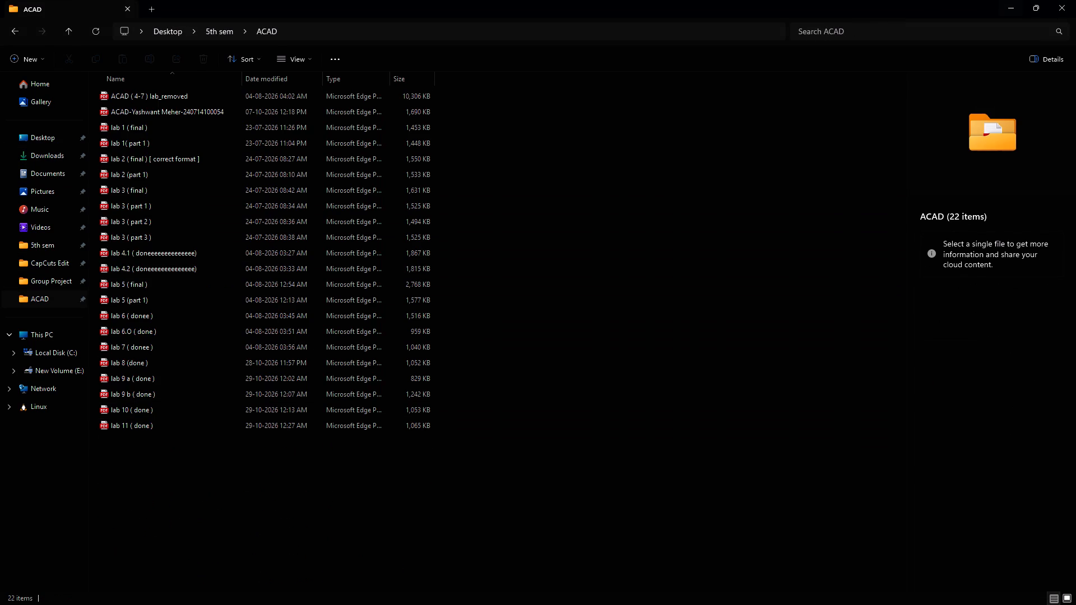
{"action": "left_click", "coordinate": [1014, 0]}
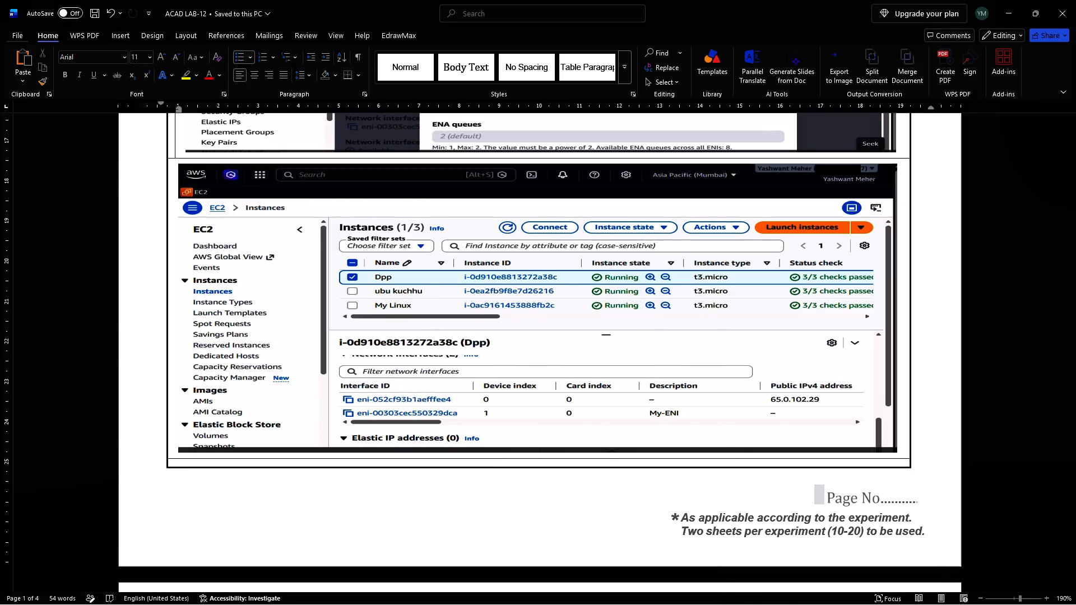
Save the corrected ACAD LAB-12 document as a PDF named "lab 12 ( done )" in the ACAD folder and check its first page.
{"action": "left_click", "coordinate": [11, 30]}
{"action": "left_click", "coordinate": [59, 266]}
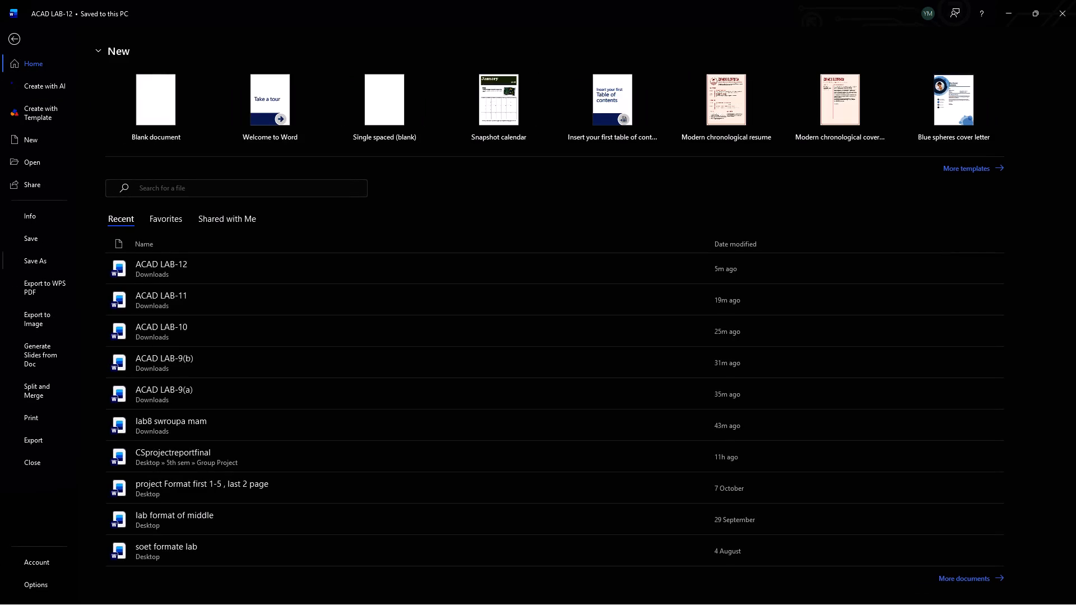
{"action": "left_click", "coordinate": [150, 302]}
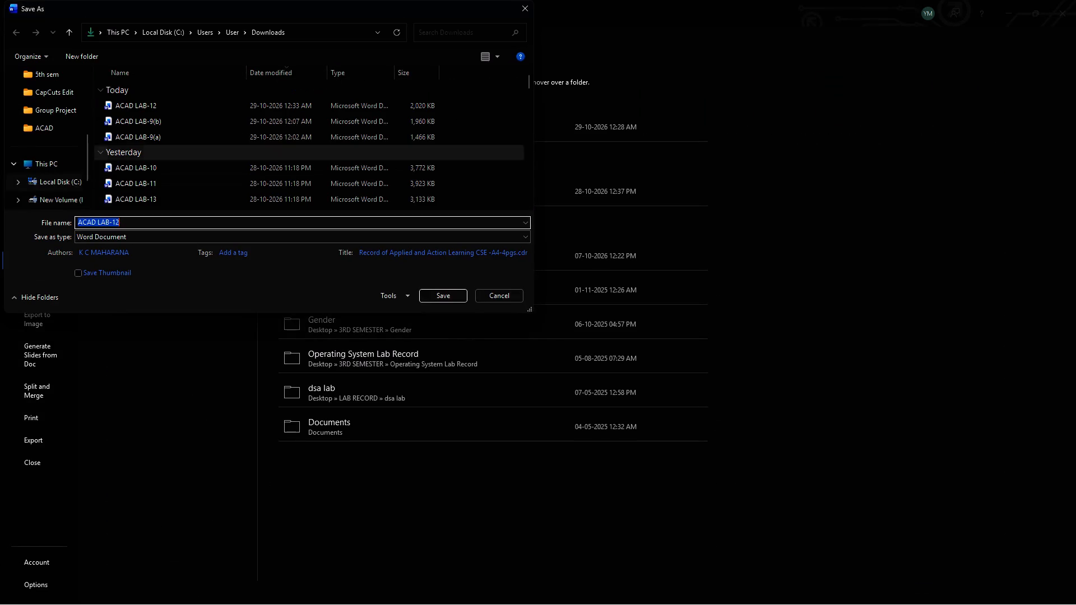
{"action": "left_click", "coordinate": [56, 120]}
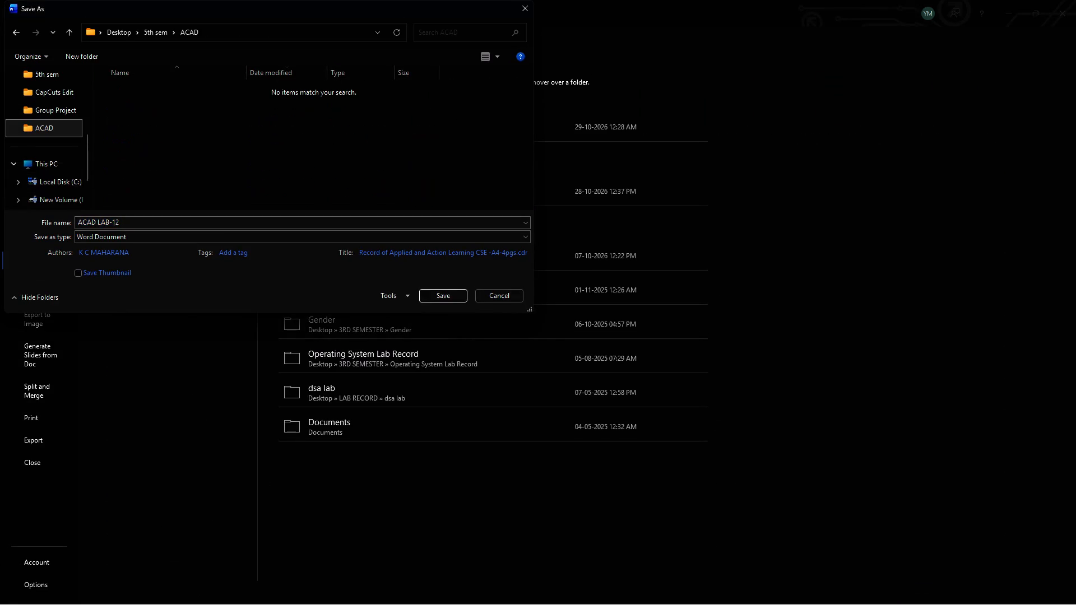
{"action": "left_click", "coordinate": [135, 235]}
{"action": "left_click", "coordinate": [108, 299]}
{"action": "scroll", "coordinate": [192, 169], "scroll_direction": "down", "scroll_amount": 7}
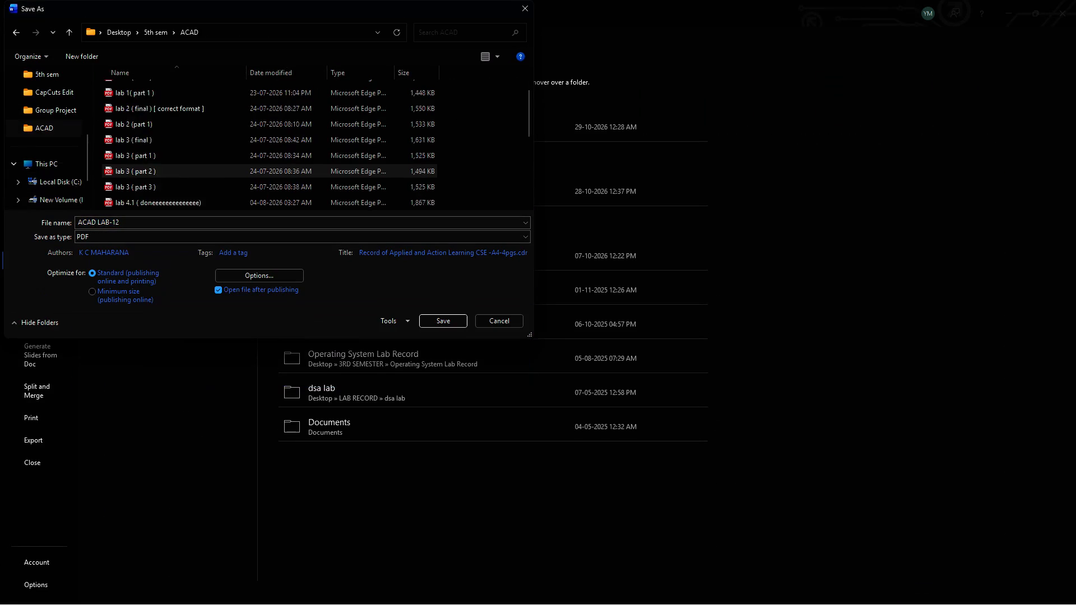
{"action": "scroll", "coordinate": [192, 170], "scroll_direction": "down", "scroll_amount": 8}
{"action": "left_click", "coordinate": [128, 225]}
{"action": "type", "text": "lab 12"}
{"action": "key", "text": "space"}
{"action": "type", "text": "( done )"}
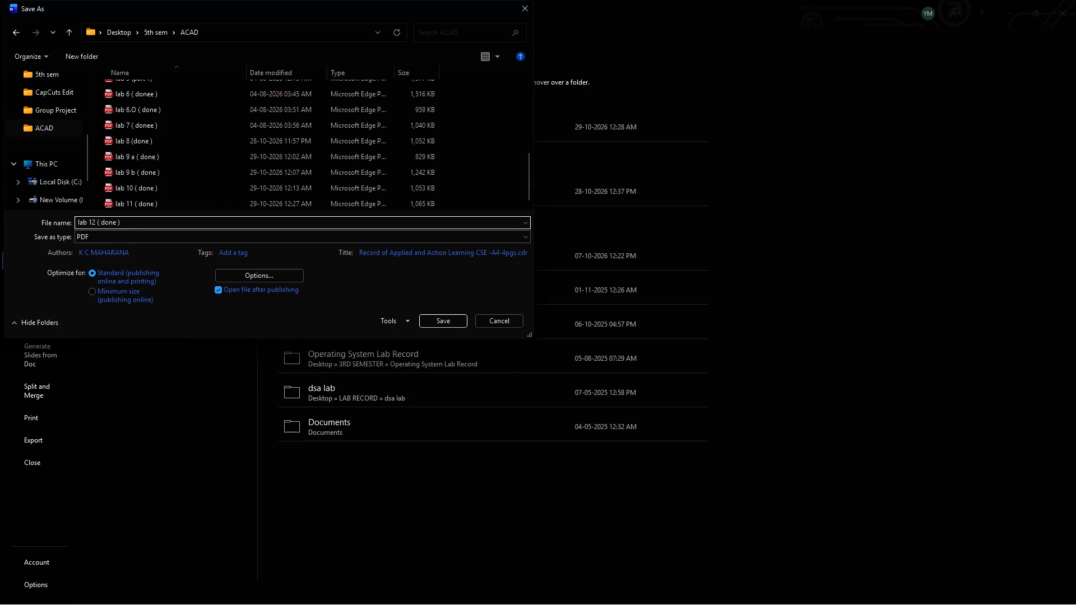
{"action": "key", "text": "Return"}
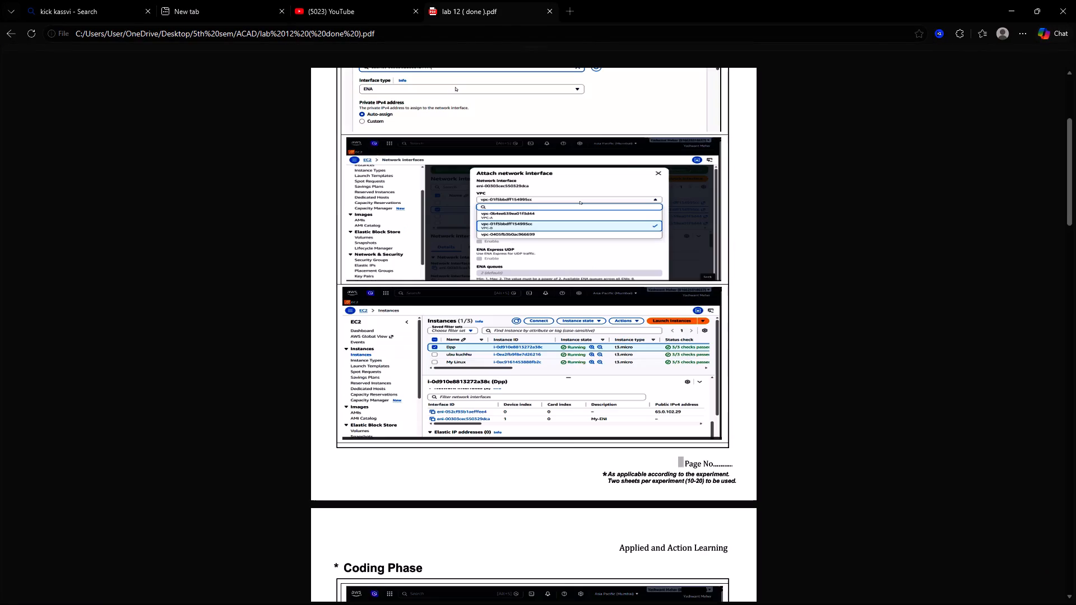
{"action": "scroll", "coordinate": [262, 280], "scroll_direction": "up", "scroll_amount": 5}
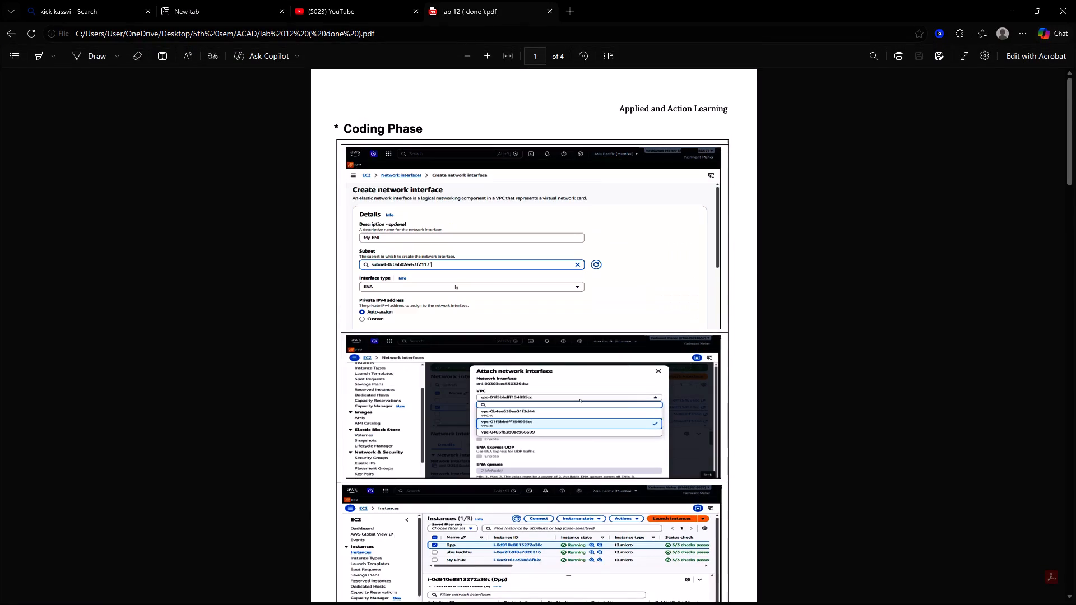
{"action": "scroll", "coordinate": [265, 272], "scroll_direction": "up", "scroll_amount": 1}
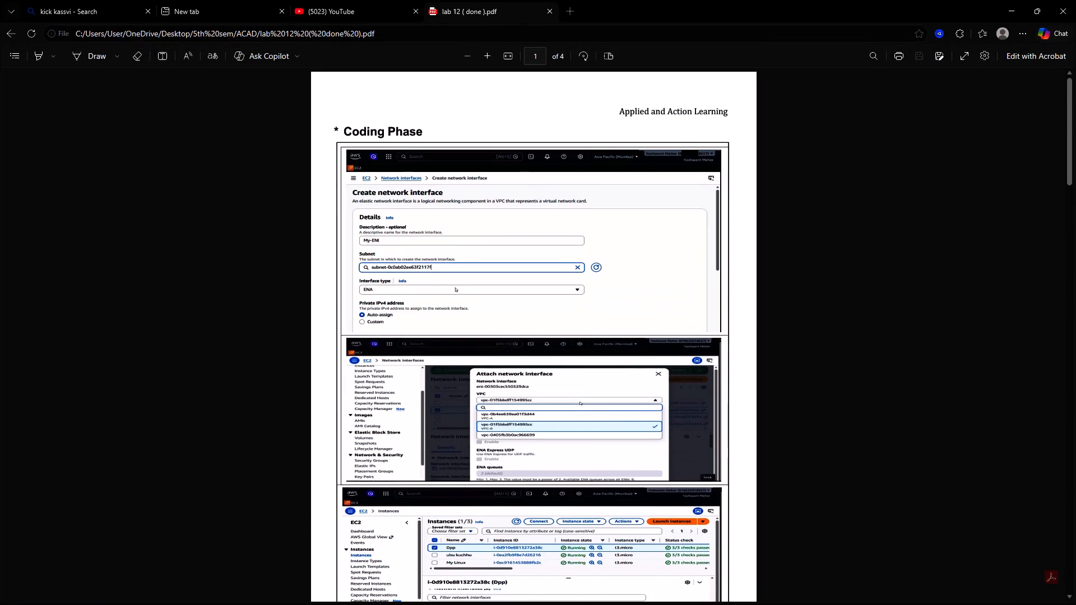
Review the remaining pages of the "lab 12 ( done )" PDF through to the Assessment page, close it and return to Word.
{"action": "scroll", "coordinate": [265, 272], "scroll_direction": "down", "scroll_amount": 9}
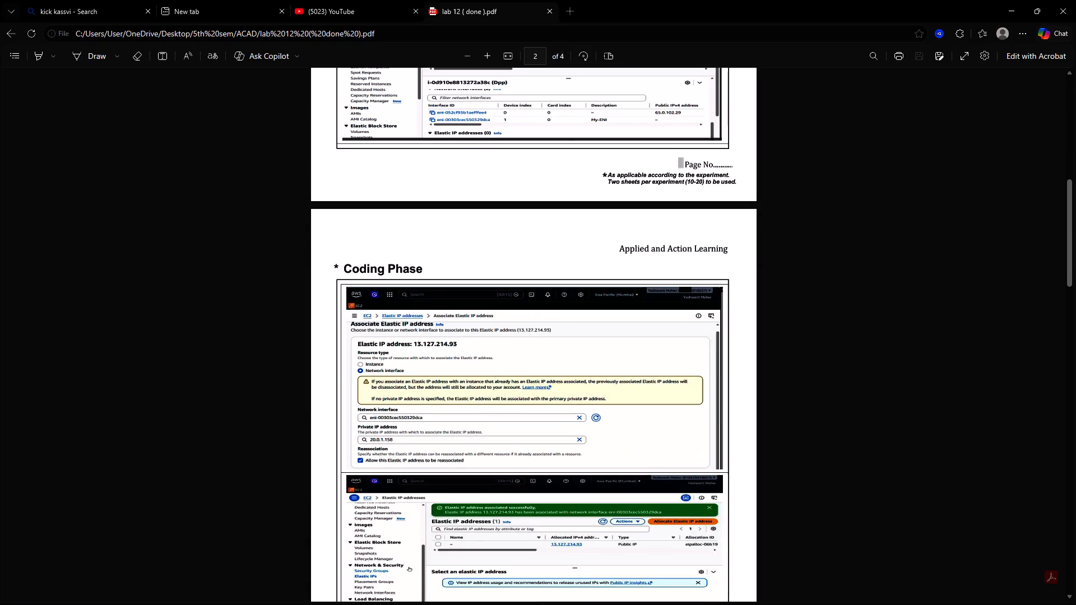
{"action": "scroll", "coordinate": [265, 272], "scroll_direction": "down", "scroll_amount": 14}
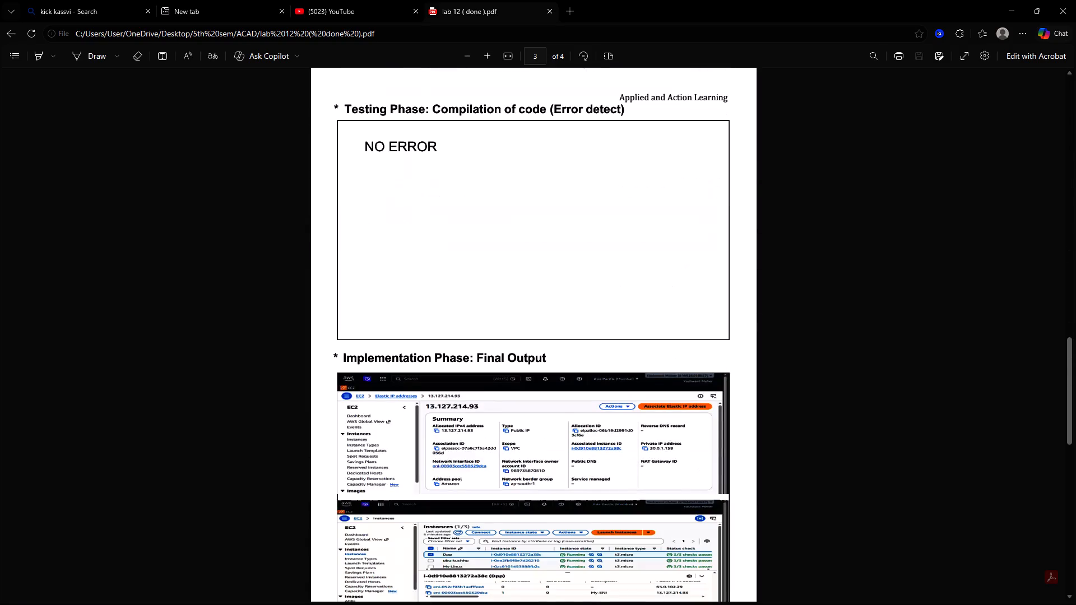
{"action": "scroll", "coordinate": [265, 272], "scroll_direction": "down", "scroll_amount": 13}
{"action": "scroll", "coordinate": [265, 272], "scroll_direction": "up", "scroll_amount": 6}
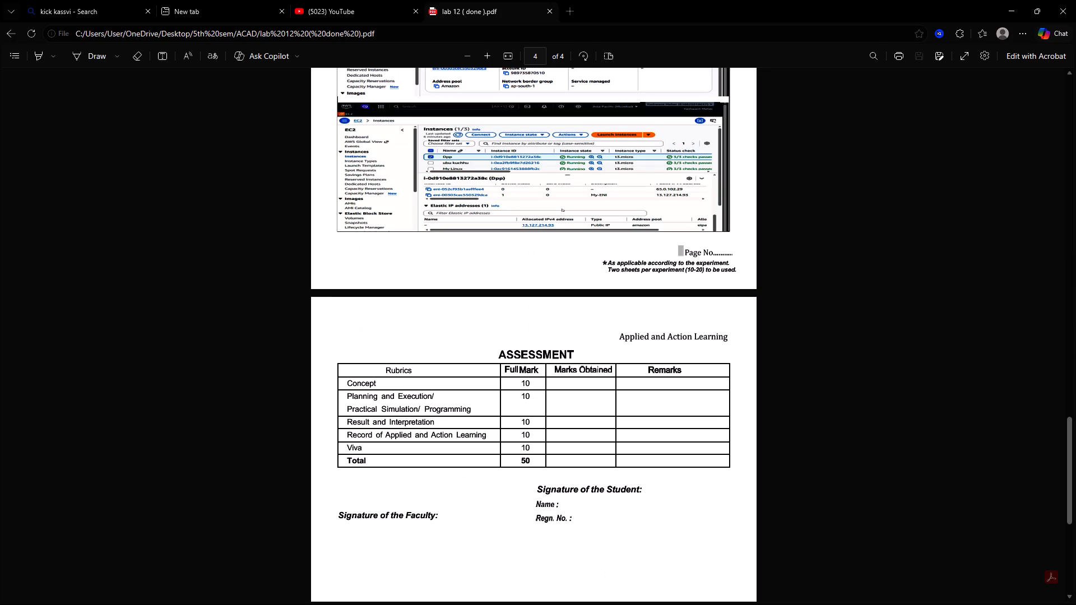
{"action": "scroll", "coordinate": [498, 248], "scroll_direction": "up", "scroll_amount": 4}
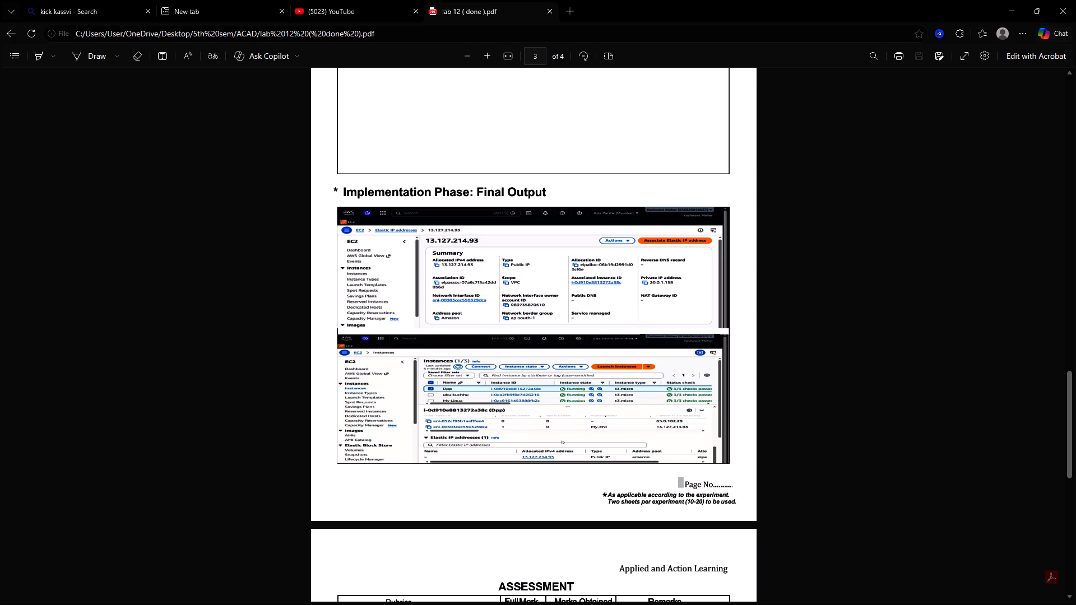
{"action": "left_click", "coordinate": [549, 12]}
{"action": "left_click", "coordinate": [1014, 6]}
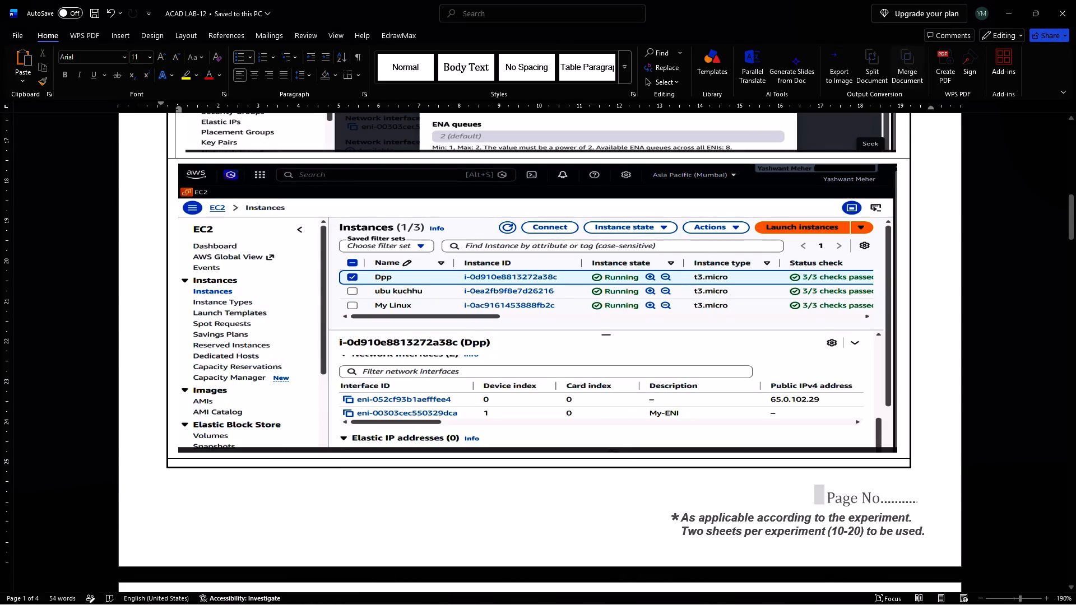
Examine the ACAD LAB-12 document's screenshots and page footers from the first page to the end of the last page.
{"action": "scroll", "coordinate": [971, 196], "scroll_direction": "down", "scroll_amount": 11}
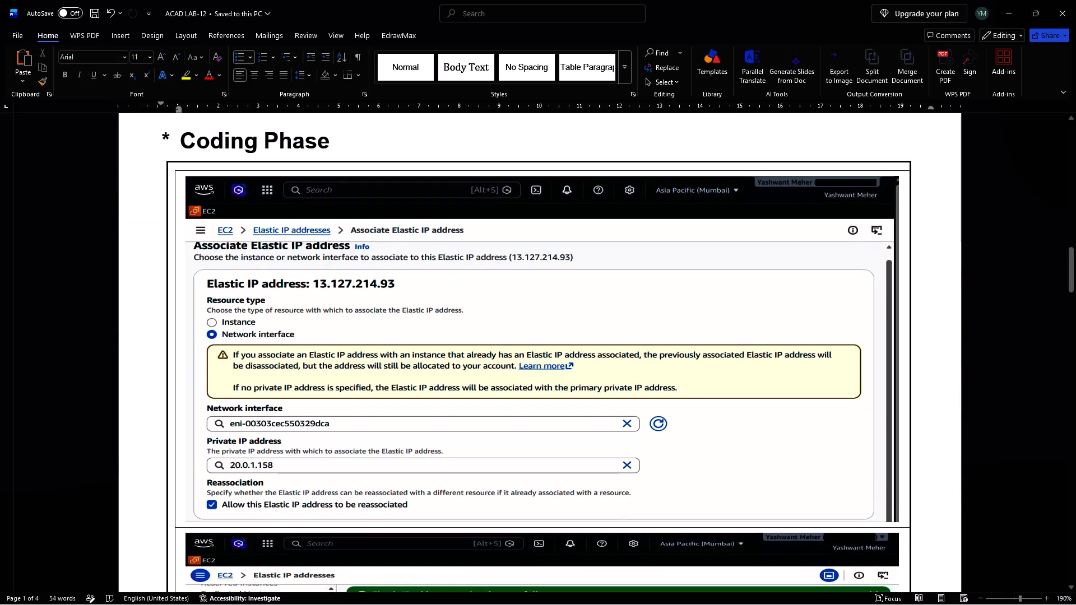
{"action": "scroll", "coordinate": [970, 194], "scroll_direction": "down", "scroll_amount": 10}
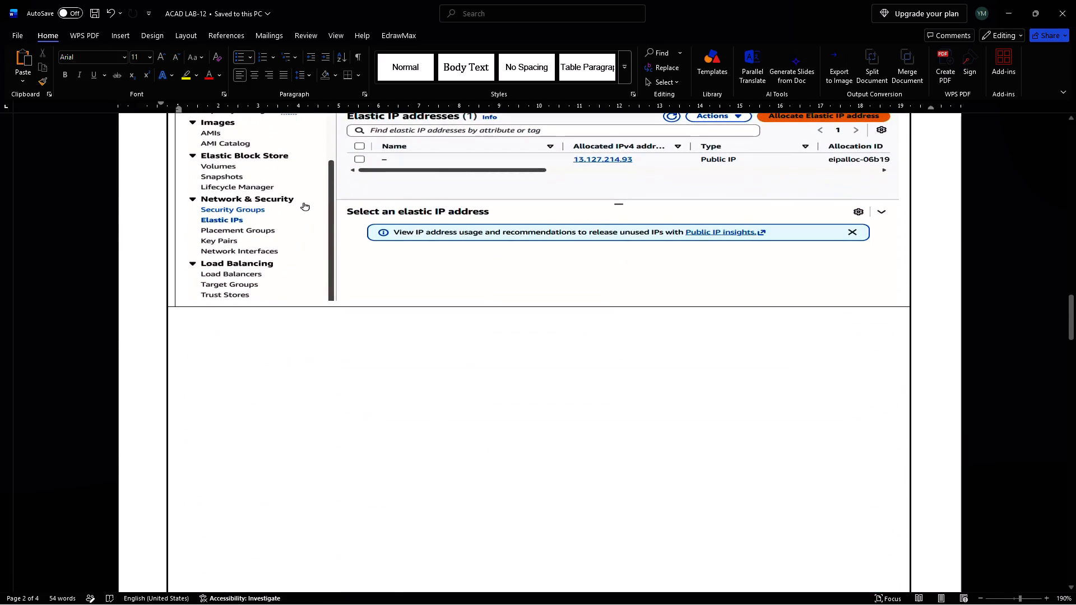
{"action": "scroll", "coordinate": [970, 194], "scroll_direction": "down", "scroll_amount": 17}
{"action": "scroll", "coordinate": [969, 194], "scroll_direction": "down", "scroll_amount": 7}
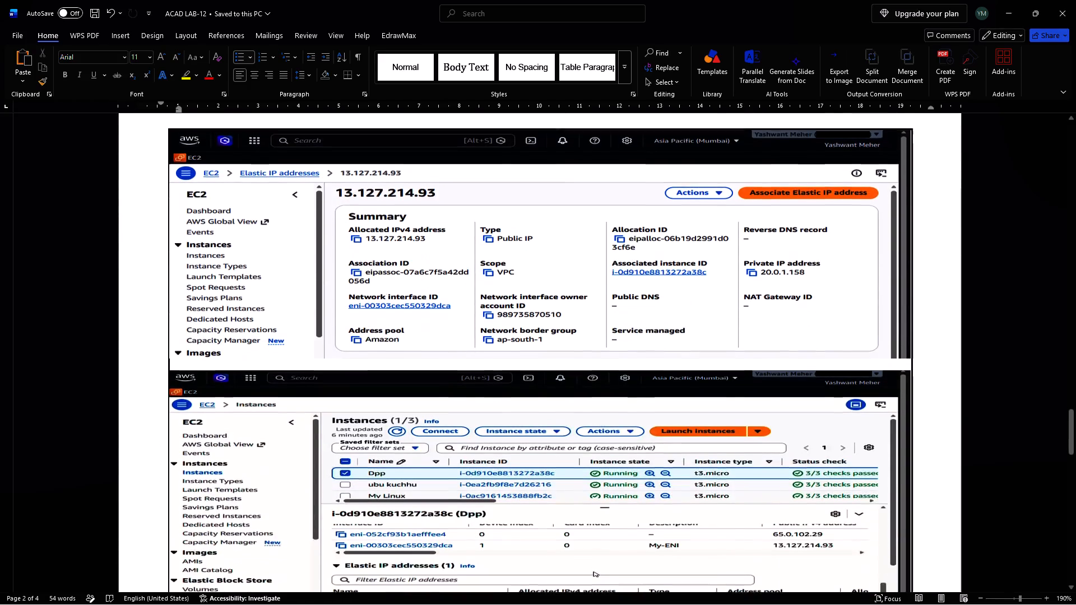
{"action": "scroll", "coordinate": [969, 194], "scroll_direction": "down", "scroll_amount": 3}
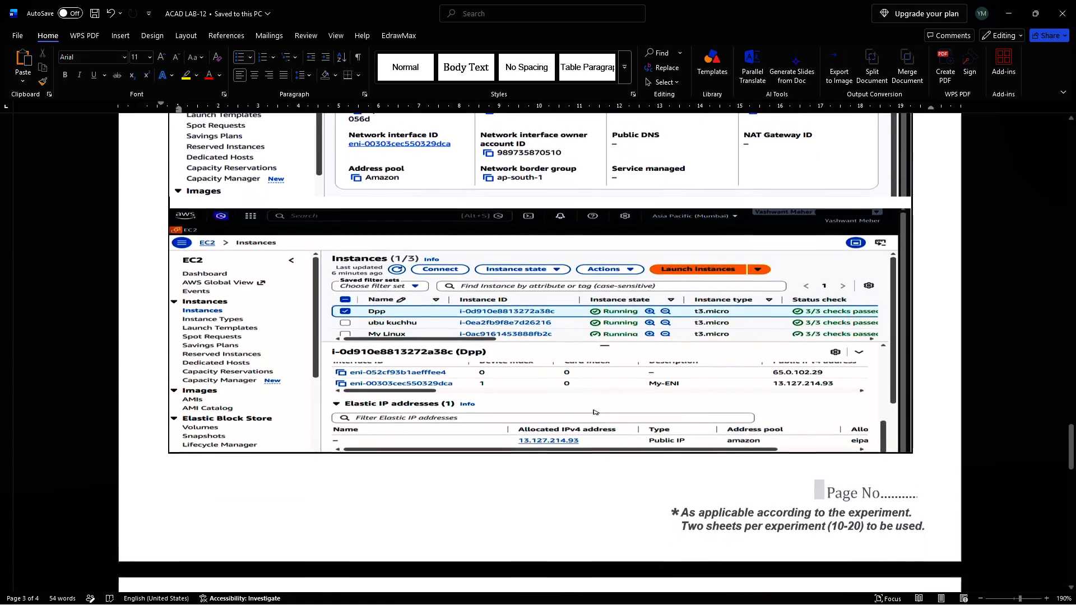
{"action": "scroll", "coordinate": [969, 194], "scroll_direction": "down", "scroll_amount": 11}
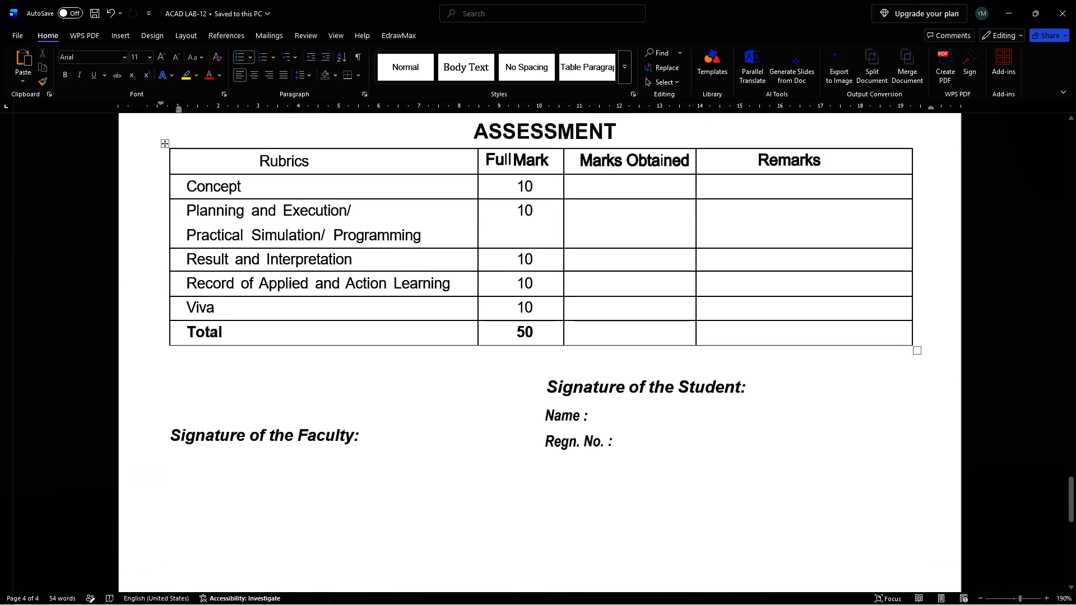
{"action": "scroll", "coordinate": [457, 201], "scroll_direction": "down", "scroll_amount": 13}
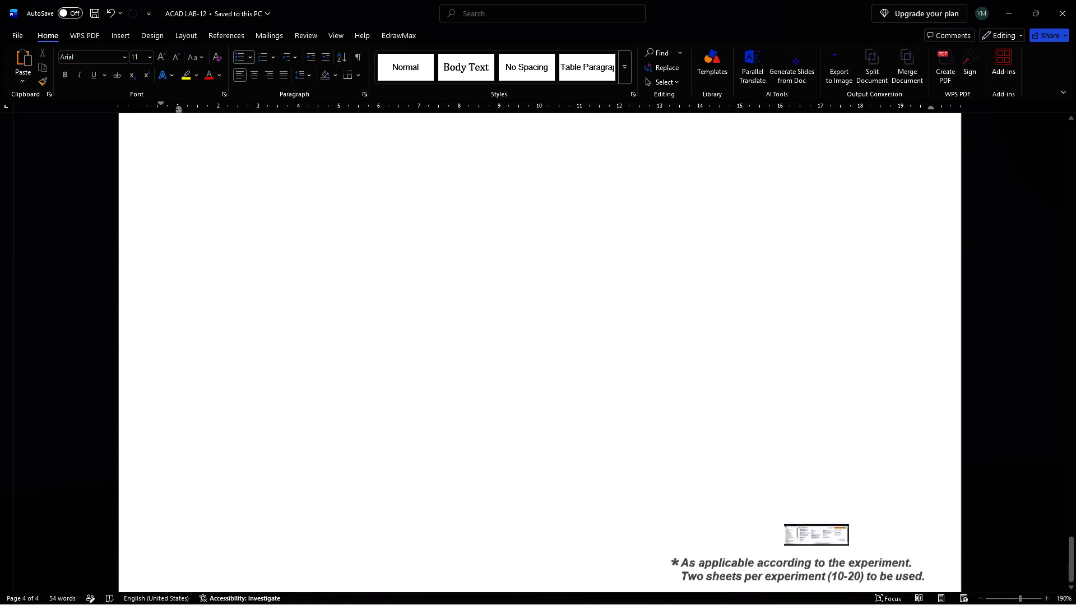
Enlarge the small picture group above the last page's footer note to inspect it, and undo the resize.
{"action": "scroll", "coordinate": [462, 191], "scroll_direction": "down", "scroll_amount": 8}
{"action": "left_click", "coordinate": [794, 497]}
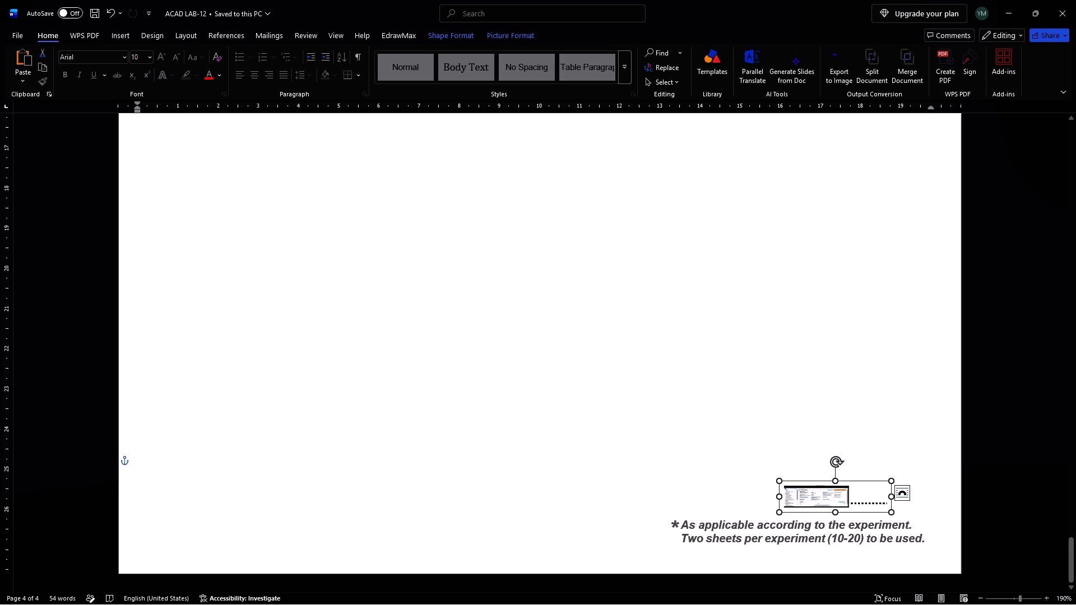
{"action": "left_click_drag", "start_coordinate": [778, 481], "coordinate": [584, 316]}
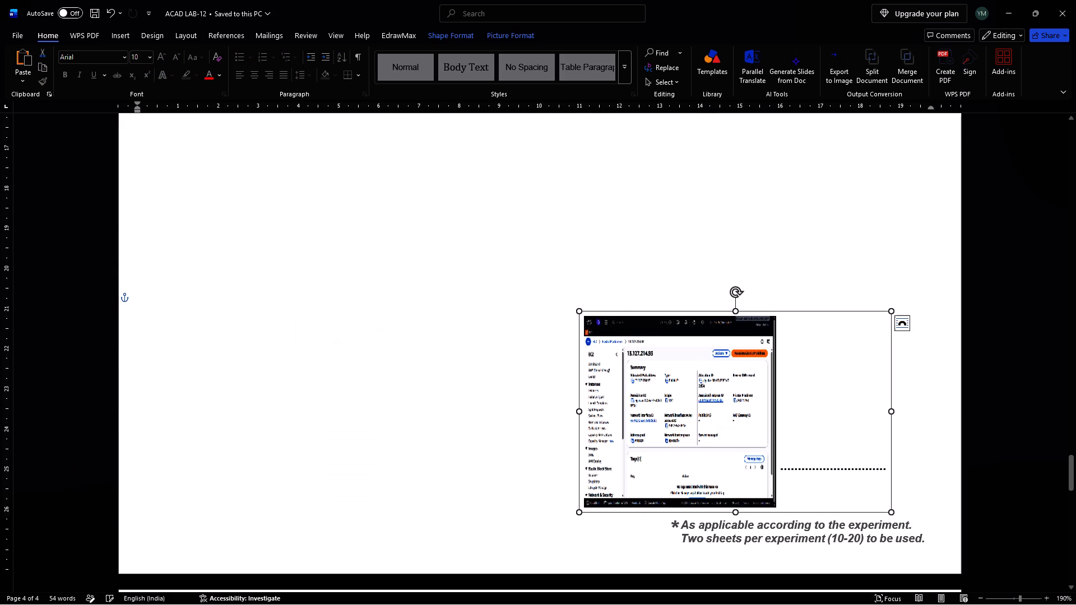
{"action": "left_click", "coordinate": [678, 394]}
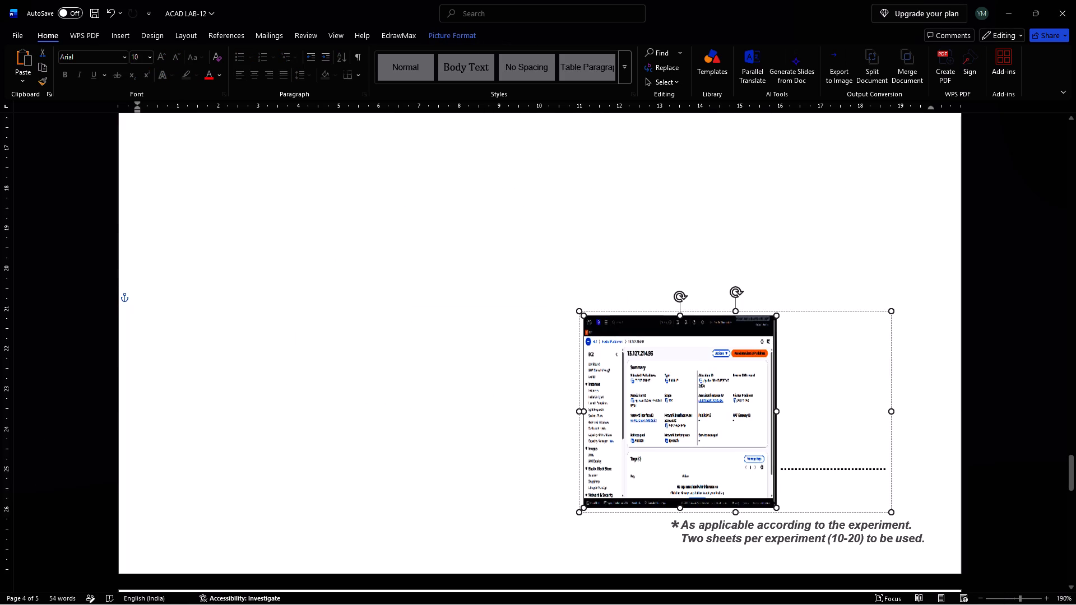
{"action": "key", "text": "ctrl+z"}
Delete the dotted line and the small stray screenshot above the footer note on the last page.
{"action": "left_click", "coordinate": [799, 501]}
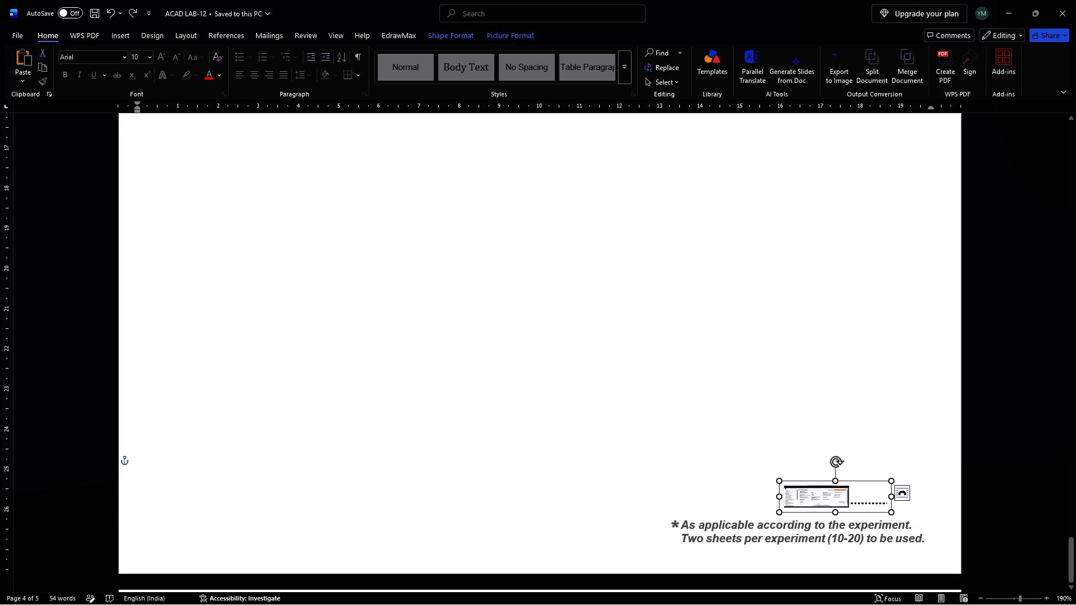
{"action": "left_click", "coordinate": [869, 499]}
{"action": "key", "text": "Delete"}
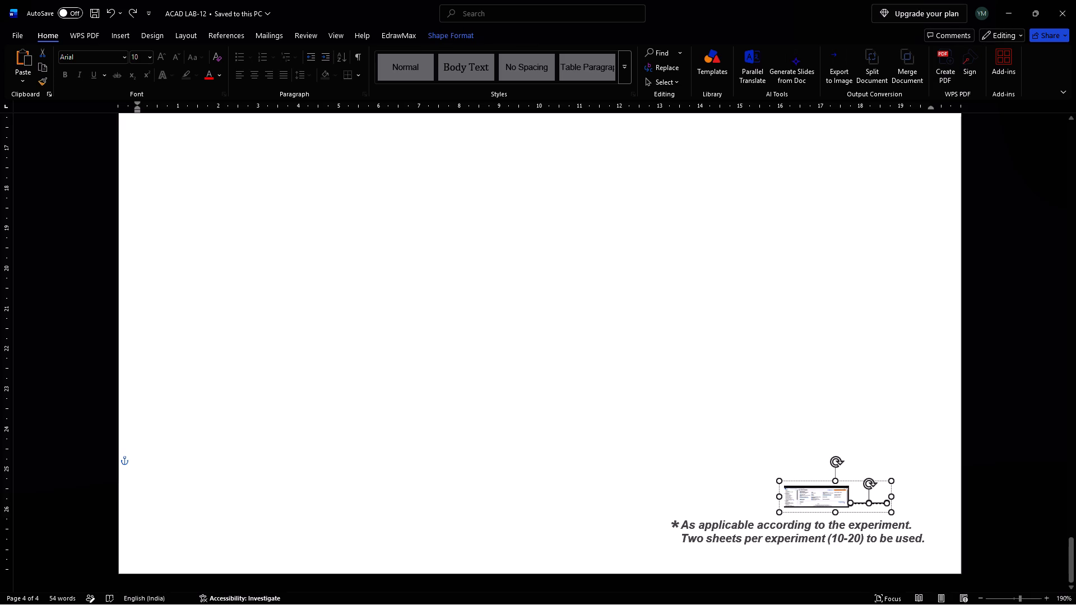
{"action": "left_click", "coordinate": [817, 495]}
{"action": "key", "text": "Delete"}
{"action": "scroll", "coordinate": [817, 479], "scroll_direction": "down", "scroll_amount": 7}
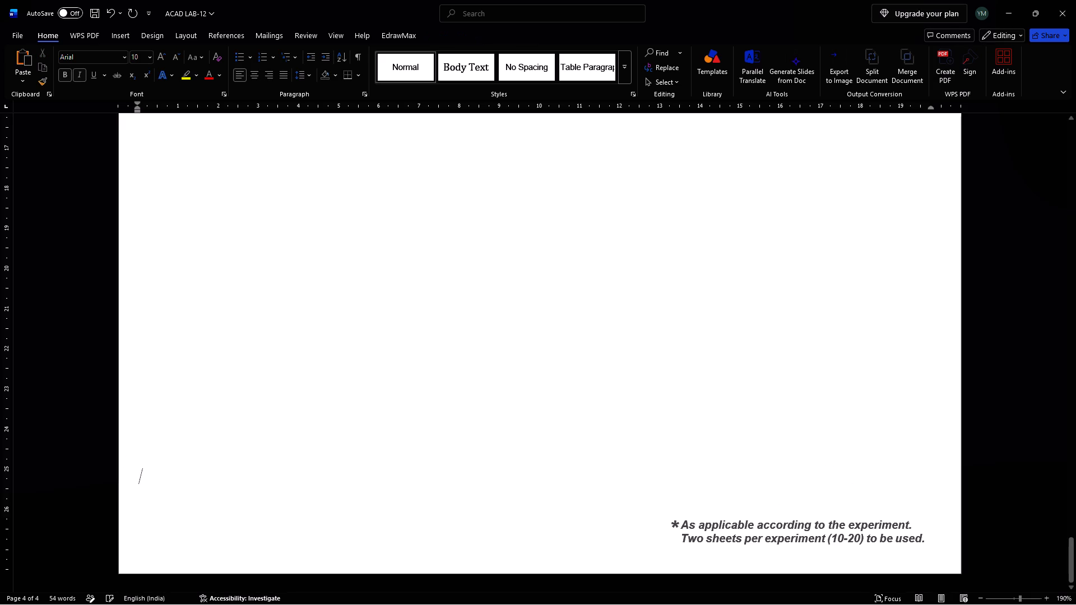
{"action": "scroll", "coordinate": [713, 454], "scroll_direction": "down", "scroll_amount": 4}
Look back over the end of the document and check the lab PDFs in the ACAD folder in File Explorer.
{"action": "scroll", "coordinate": [622, 448], "scroll_direction": "up", "scroll_amount": 14}
{"action": "scroll", "coordinate": [611, 421], "scroll_direction": "up", "scroll_amount": 7}
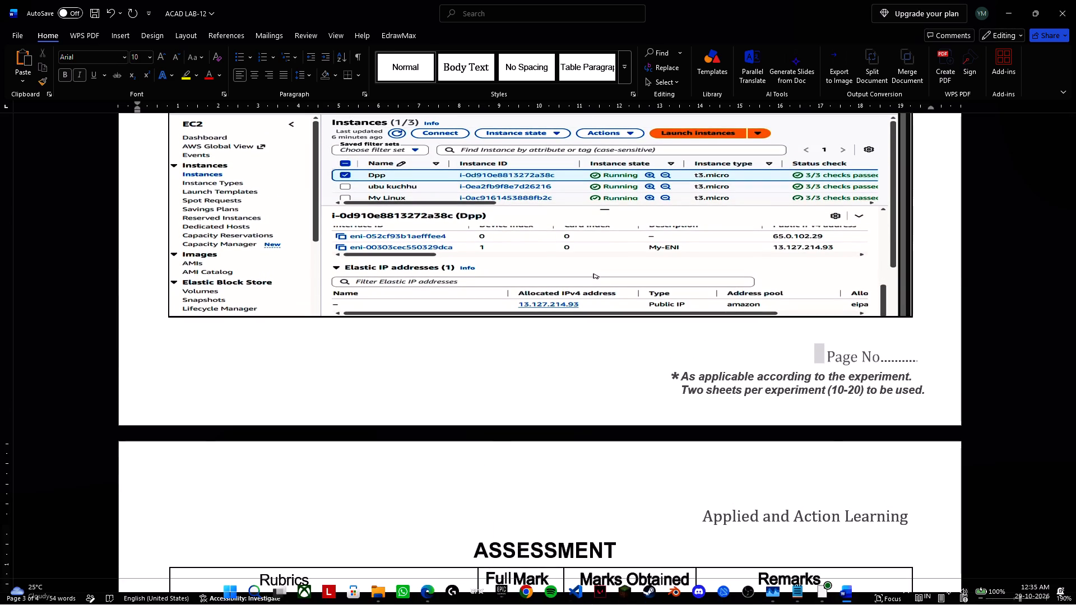
{"action": "left_click", "coordinate": [370, 592]}
{"action": "left_click", "coordinate": [183, 481]}
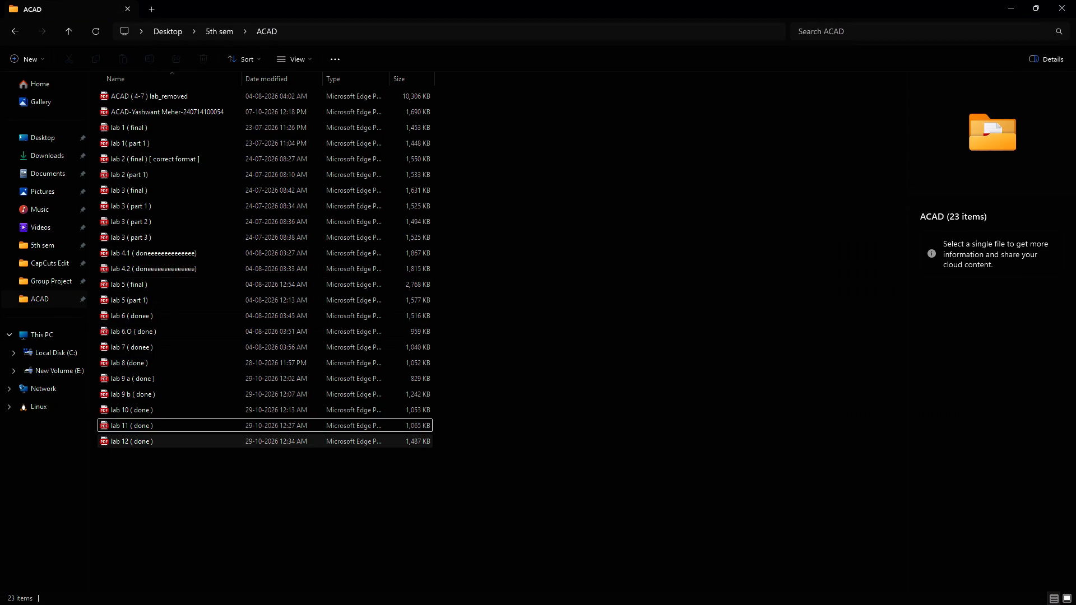
{"action": "left_click", "coordinate": [1004, 0]}
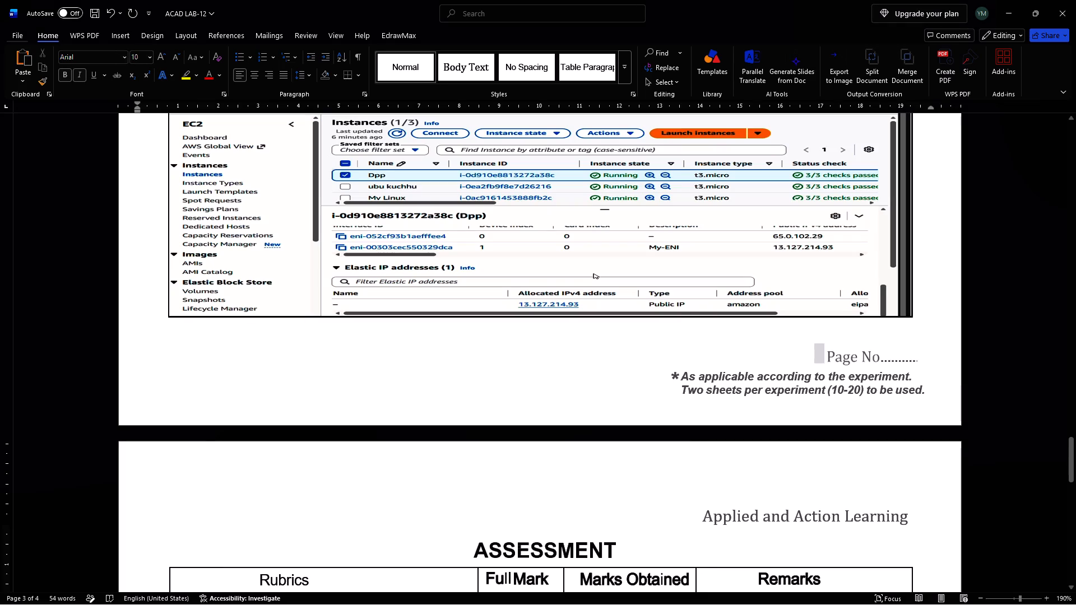
Close the ACAD LAB-12 document and save its changes.
{"action": "left_click", "coordinate": [1075, 0]}
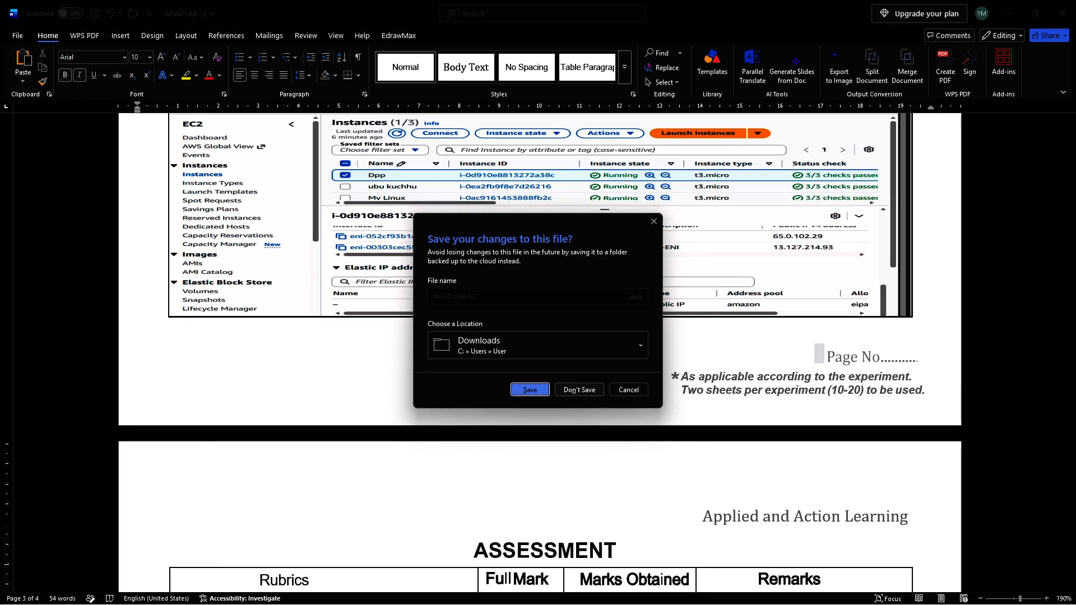
{"action": "left_click", "coordinate": [540, 389]}
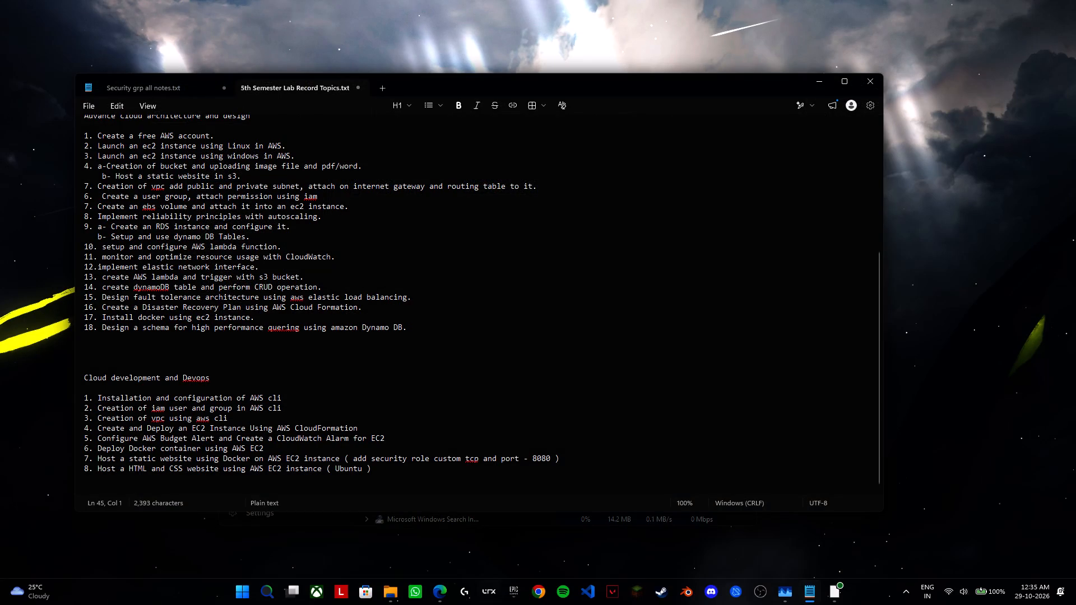
Open the ACAD LAB-13 Word document from the Downloads folder in File Explorer and enable editing.
{"action": "left_click", "coordinate": [393, 595]}
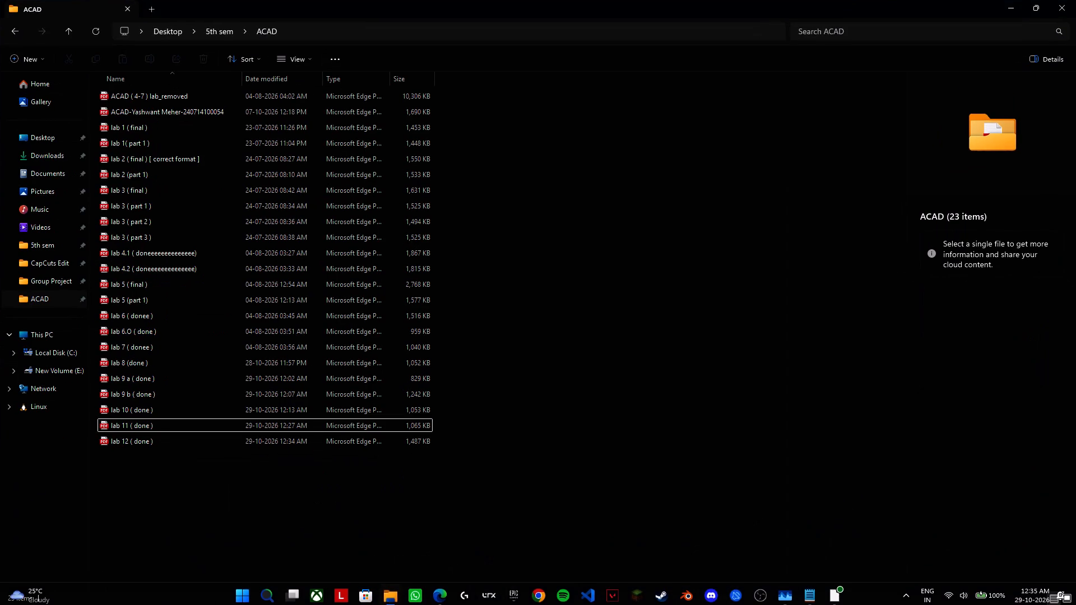
{"action": "left_click", "coordinate": [60, 153]}
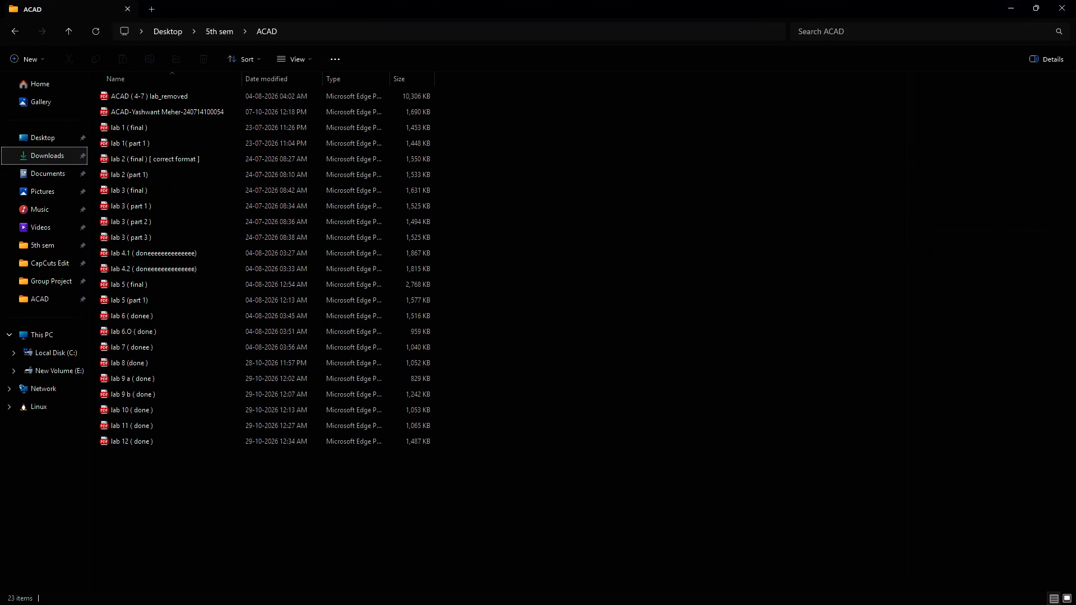
{"action": "triple_click", "coordinate": [162, 189]}
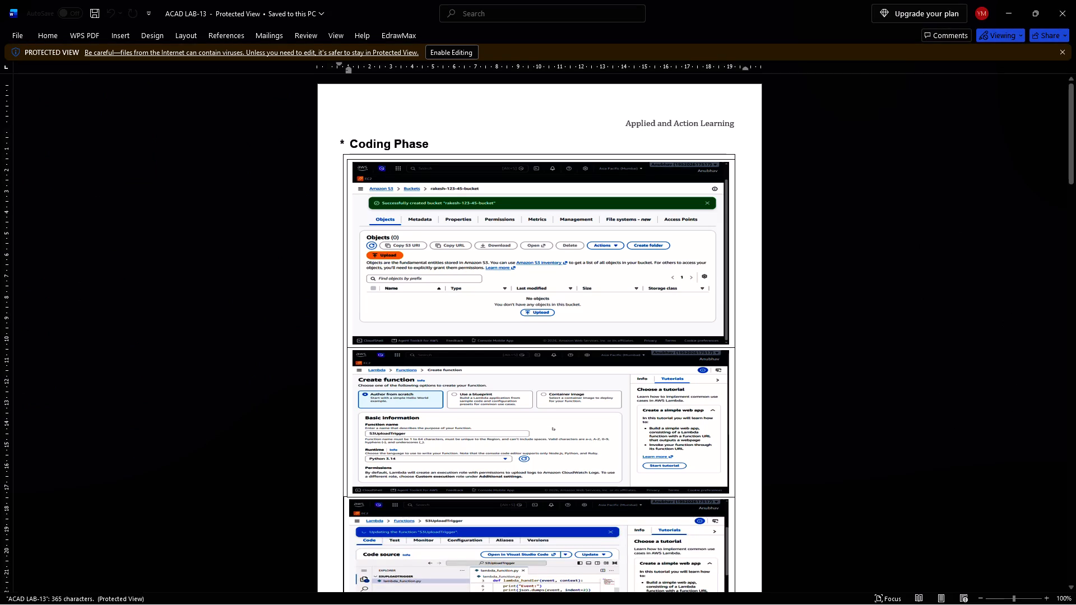
{"action": "left_click", "coordinate": [474, 54]}
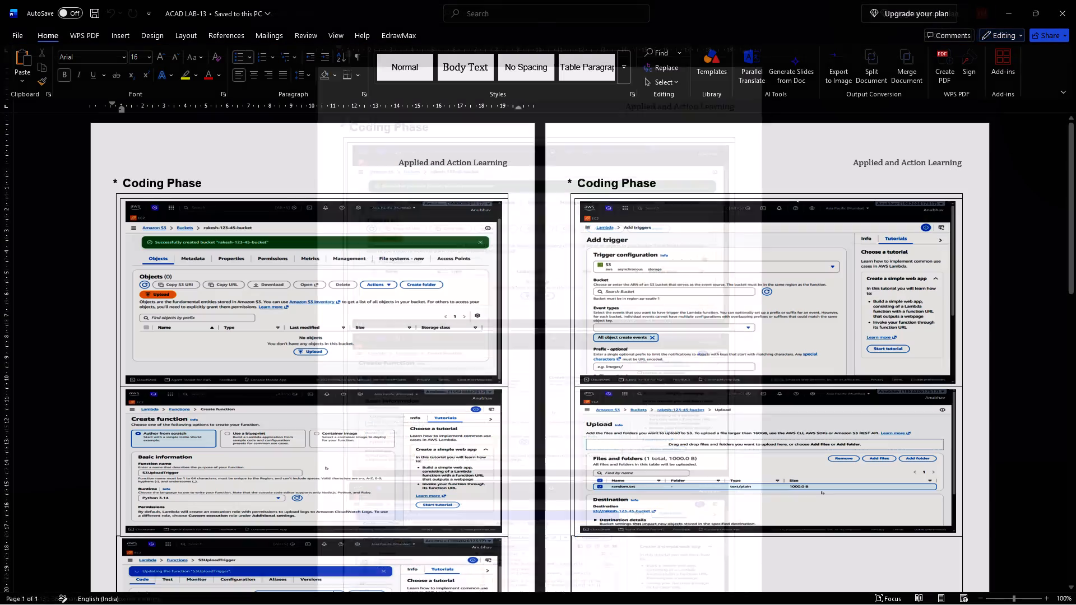
Insert the "All my name" picture from Pictures > Screenshots and set its text wrapping to In Front of Text.
{"action": "left_click", "coordinate": [116, 31]}
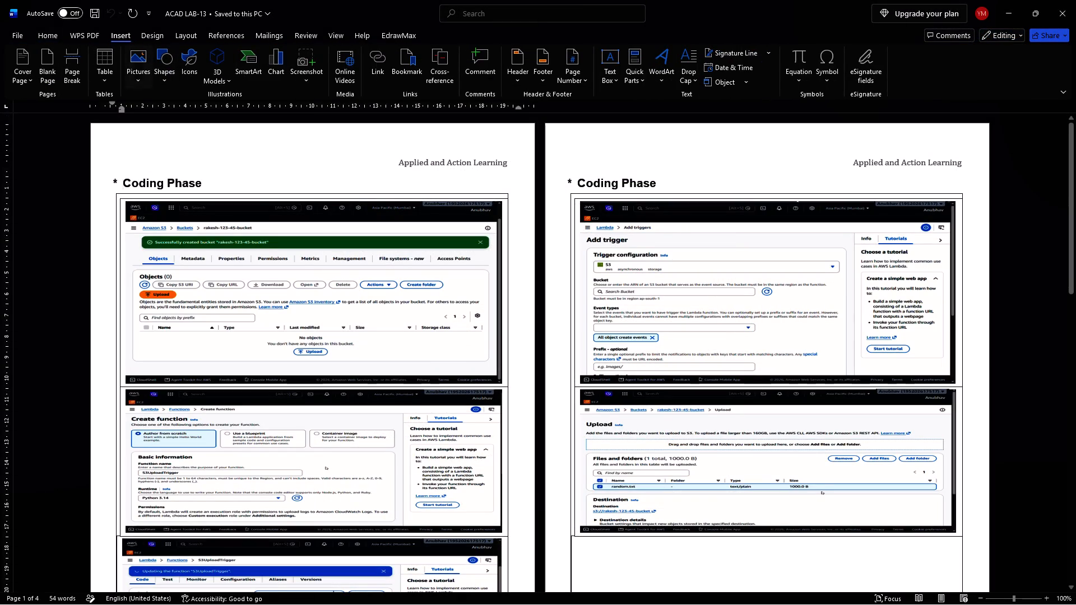
{"action": "left_click", "coordinate": [138, 61]}
{"action": "left_click", "coordinate": [155, 110]}
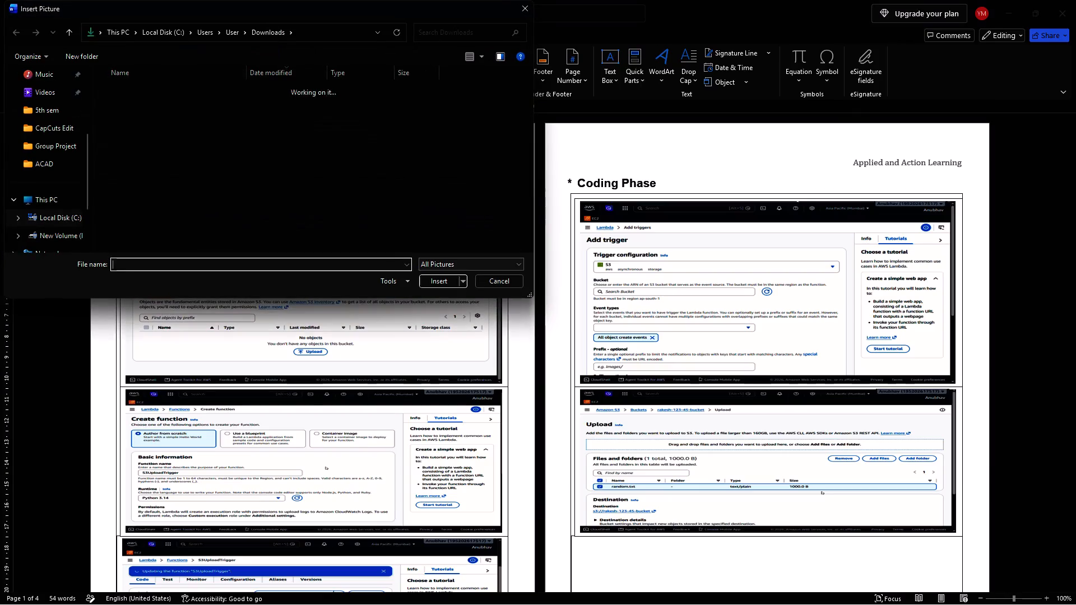
{"action": "left_click", "coordinate": [63, 91]}
{"action": "scroll", "coordinate": [63, 91], "scroll_direction": "up", "scroll_amount": 1}
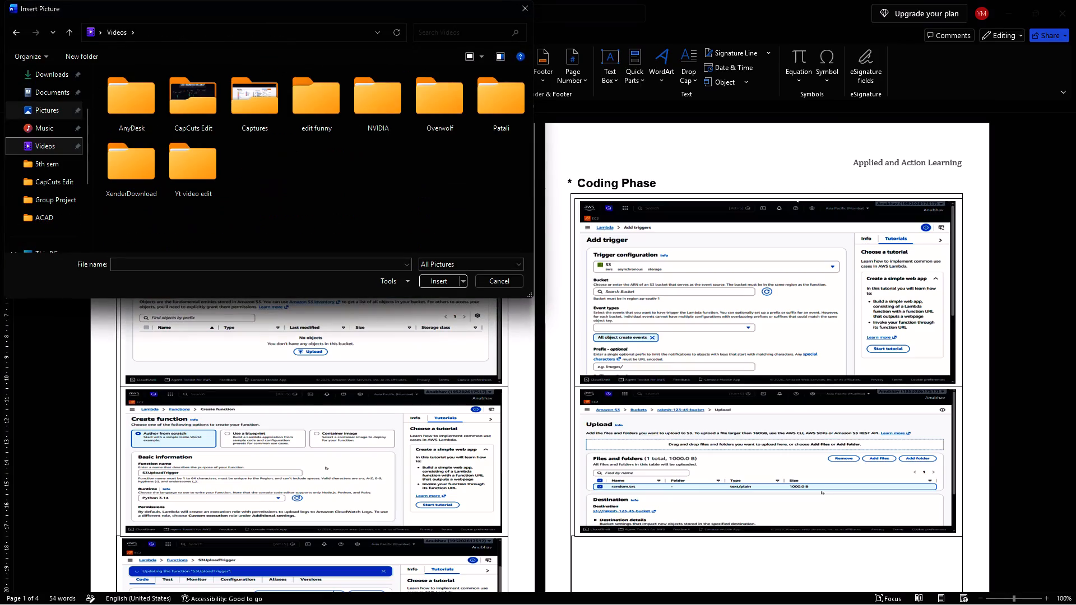
{"action": "left_click", "coordinate": [62, 115]}
{"action": "double_click", "coordinate": [392, 110]}
{"action": "left_click", "coordinate": [132, 95]}
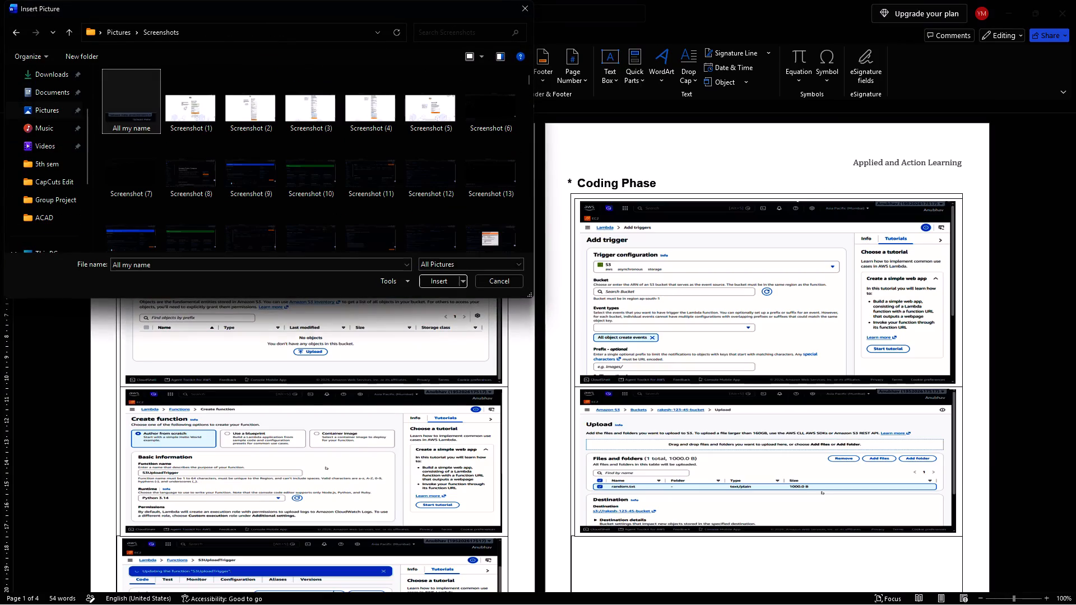
{"action": "left_click", "coordinate": [452, 284]}
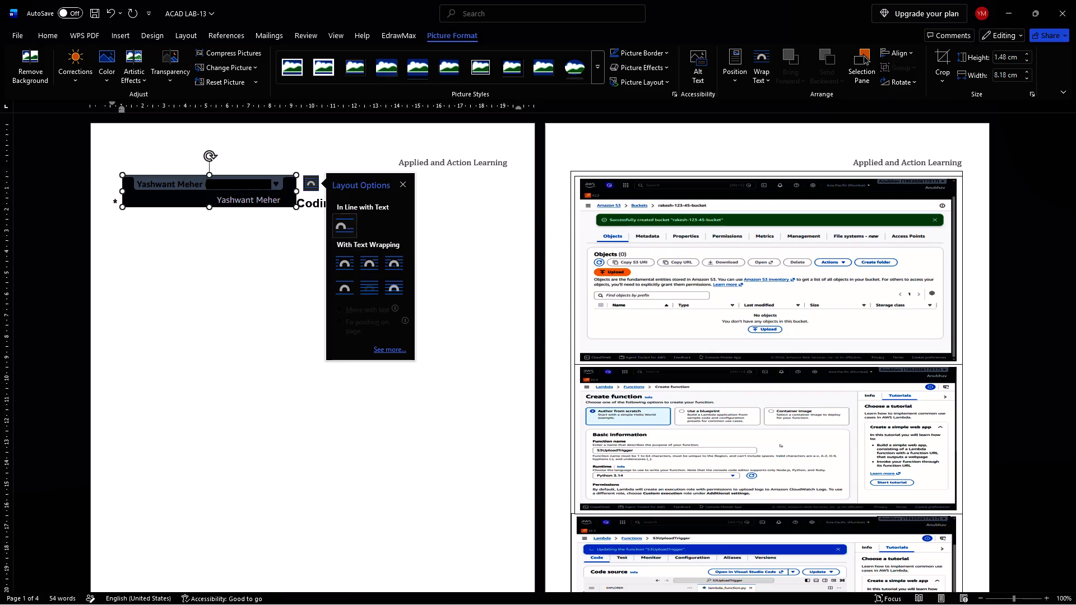
{"action": "left_click", "coordinate": [396, 289]}
Move the inserted name picture over the account name in the header of the first S3 bucket screenshot.
{"action": "left_click_drag", "start_coordinate": [258, 201], "coordinate": [442, 244]}
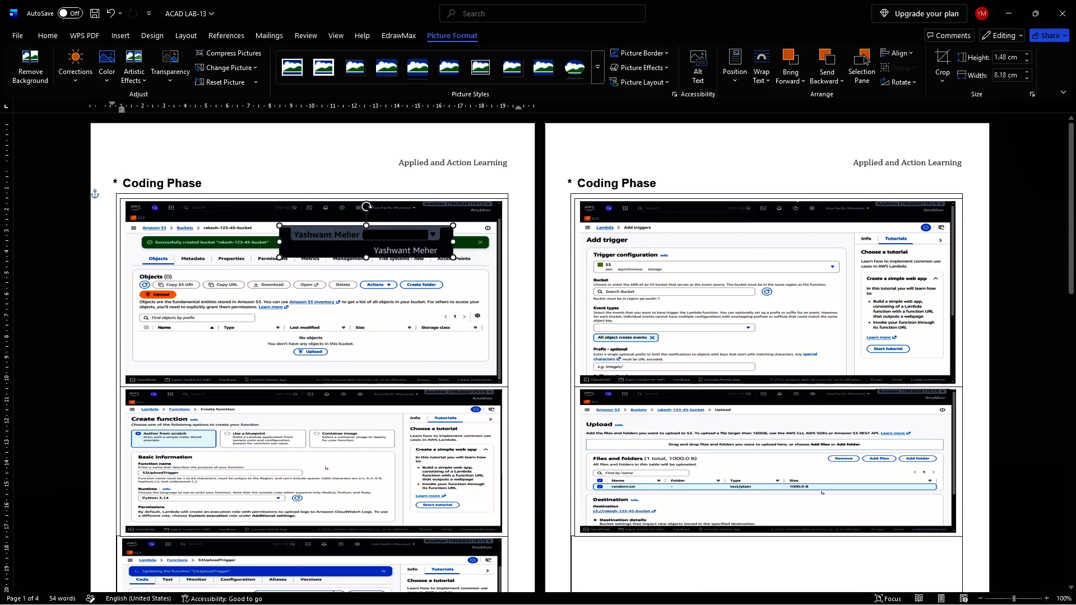
{"action": "left_click_drag", "start_coordinate": [442, 244], "coordinate": [461, 236]}
{"action": "scroll", "coordinate": [461, 236], "scroll_direction": "up", "scroll_amount": 11, "text": "ctrl"}
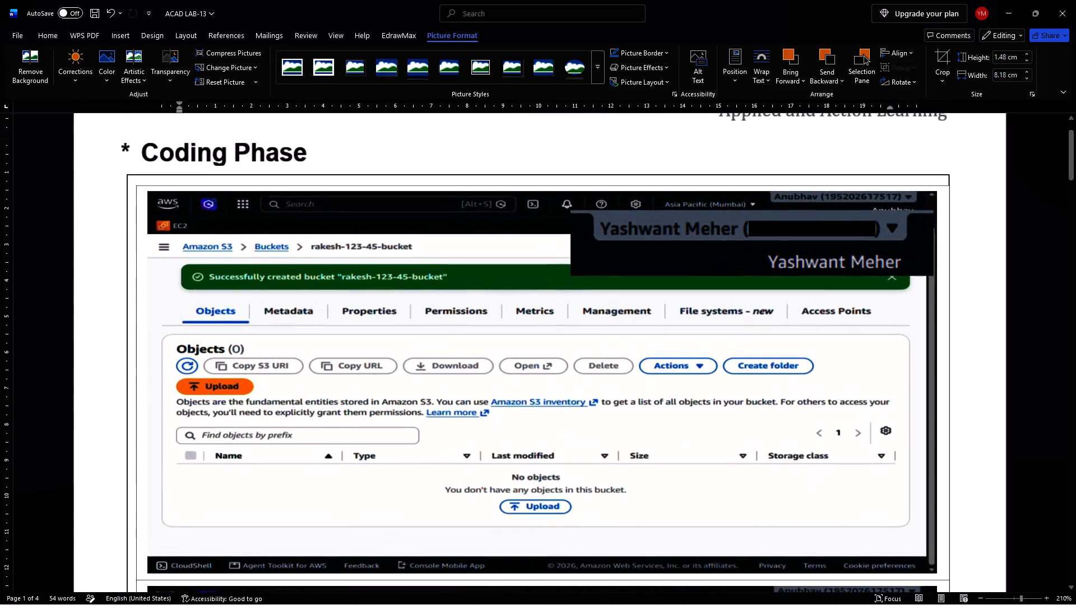
{"action": "scroll", "coordinate": [763, 248], "scroll_direction": "up", "scroll_amount": 3, "text": "ctrl"}
{"action": "left_click_drag", "start_coordinate": [883, 243], "coordinate": [865, 225]}
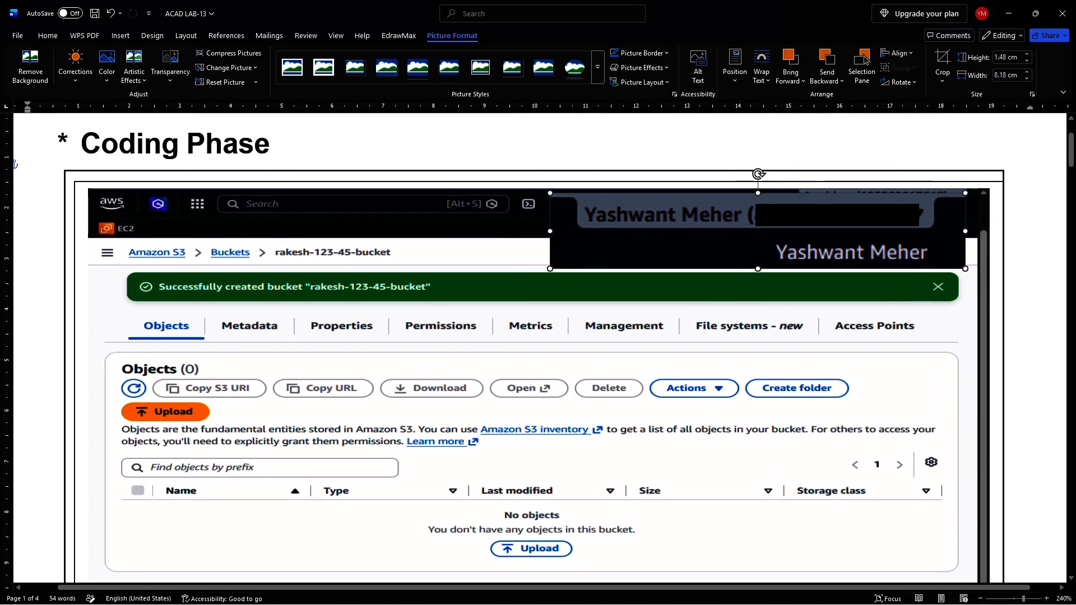
{"action": "left_click_drag", "start_coordinate": [865, 225], "coordinate": [875, 222]}
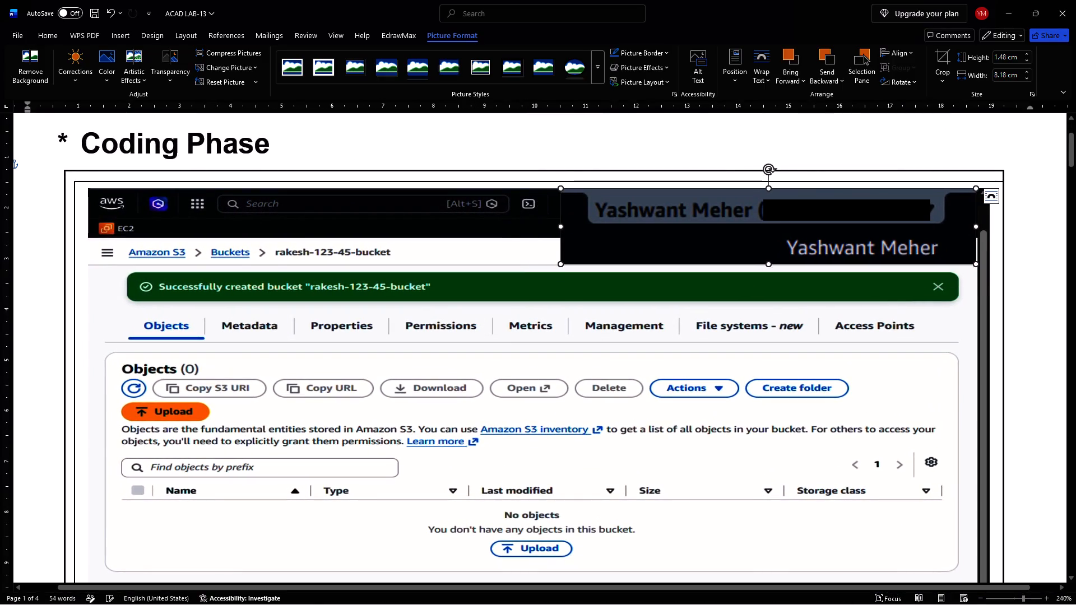
Move the name picture aside and delete the old account-name overlay from the S3 bucket screenshot's header.
{"action": "left_click_drag", "start_coordinate": [817, 238], "coordinate": [725, 341]}
{"action": "left_click", "coordinate": [898, 211]}
{"action": "left_click_drag", "start_coordinate": [888, 208], "coordinate": [692, 243]}
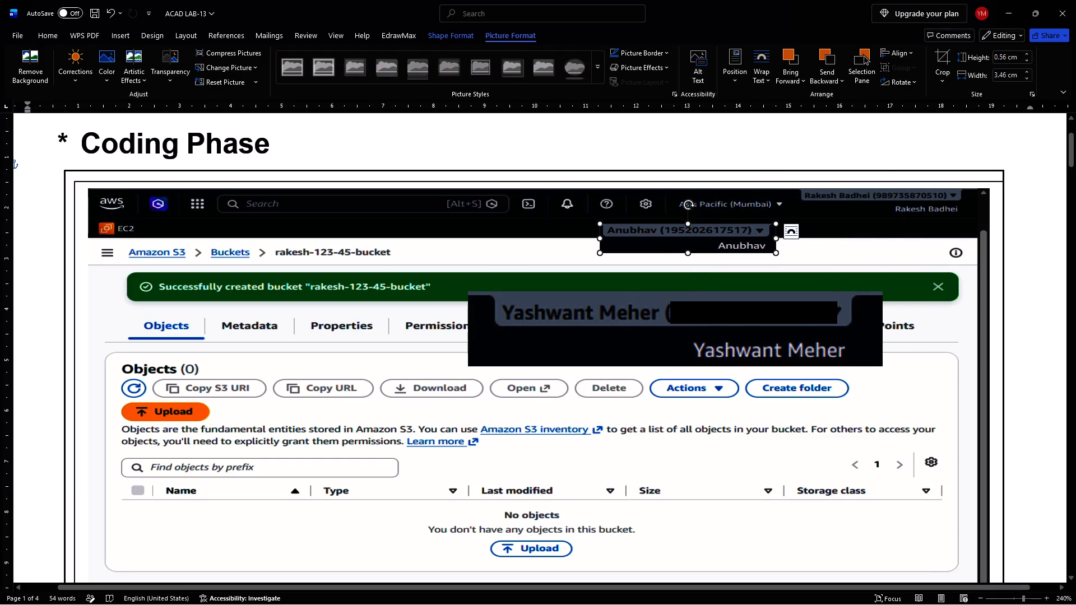
{"action": "key", "text": "ctrl+z"}
{"action": "left_click_drag", "start_coordinate": [725, 333], "coordinate": [804, 280]}
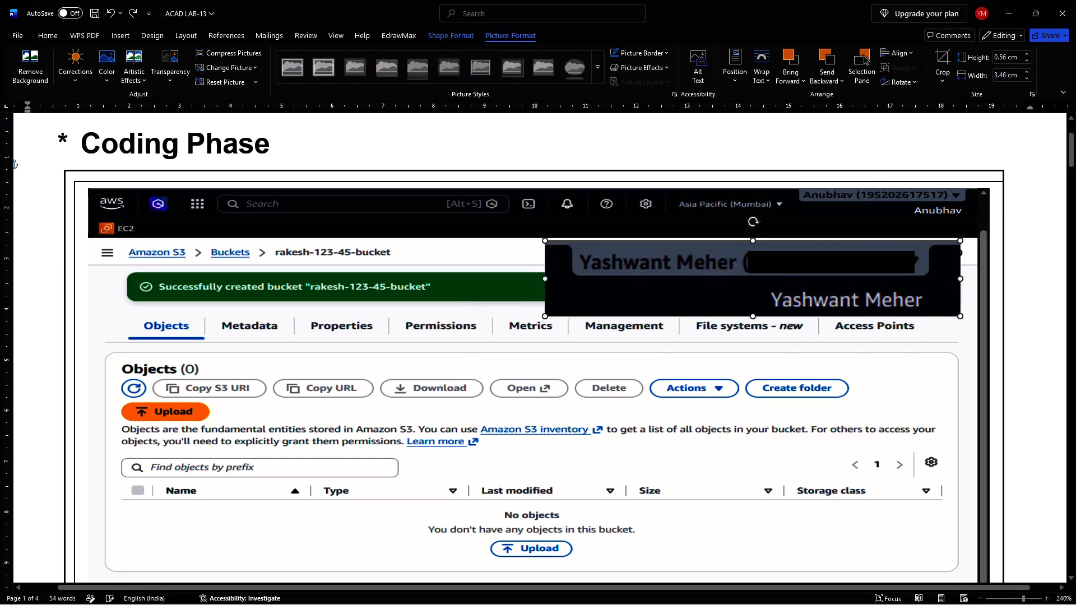
{"action": "left_click_drag", "start_coordinate": [804, 280], "coordinate": [813, 271]}
{"action": "left_click", "coordinate": [855, 204]}
{"action": "key", "text": "Delete"}
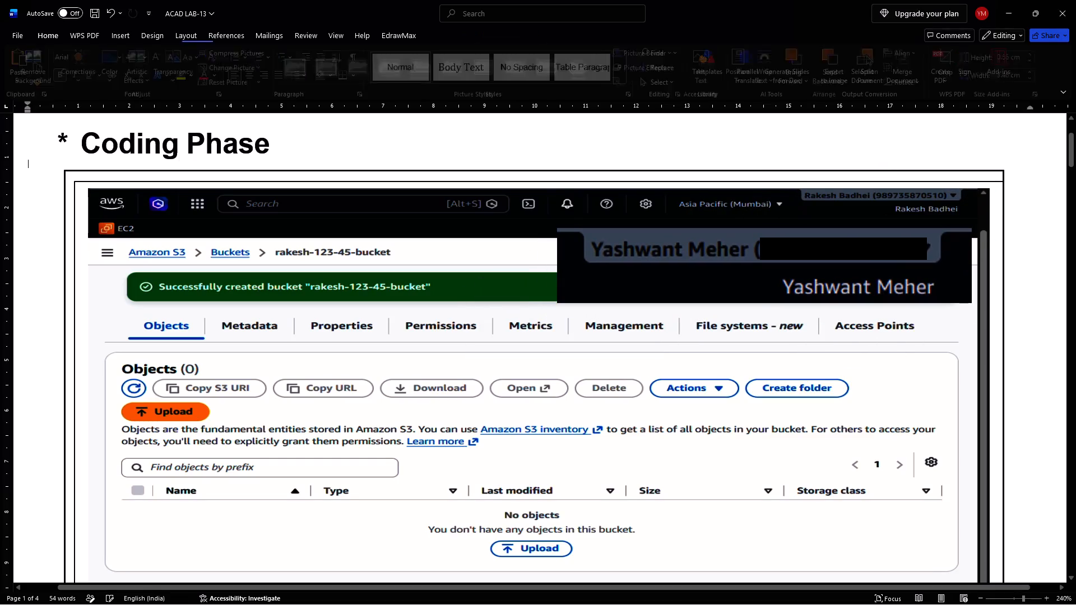
Place the name picture over the account name in the S3 bucket screenshot and shrink it to about 0.54 by 3.43 cm.
{"action": "left_click_drag", "start_coordinate": [792, 262], "coordinate": [798, 223]}
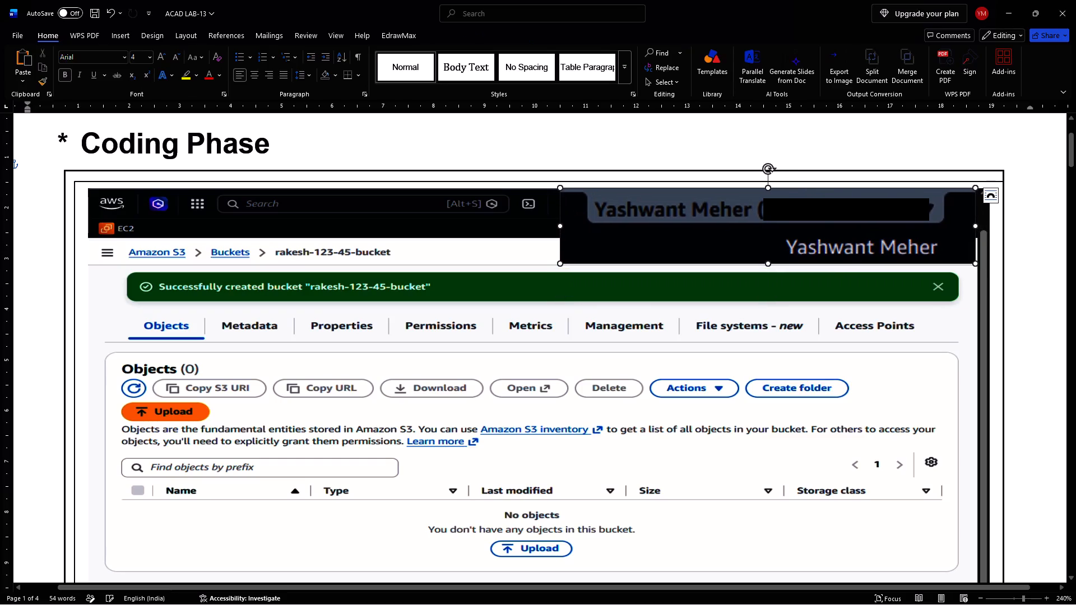
{"action": "left_click_drag", "start_coordinate": [560, 263], "coordinate": [650, 243]}
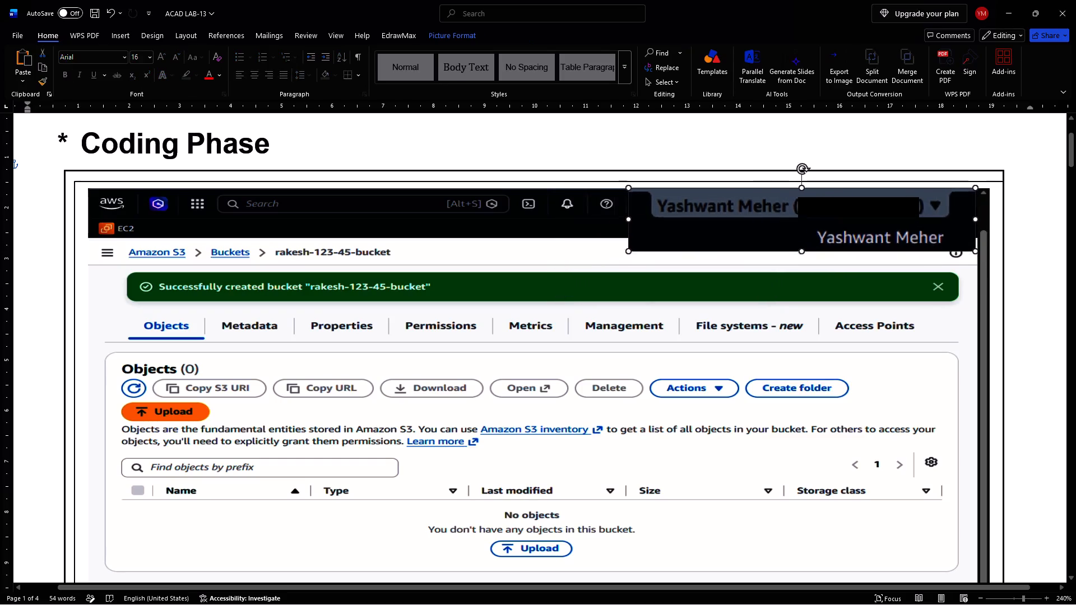
{"action": "left_click_drag", "start_coordinate": [650, 243], "coordinate": [800, 213]}
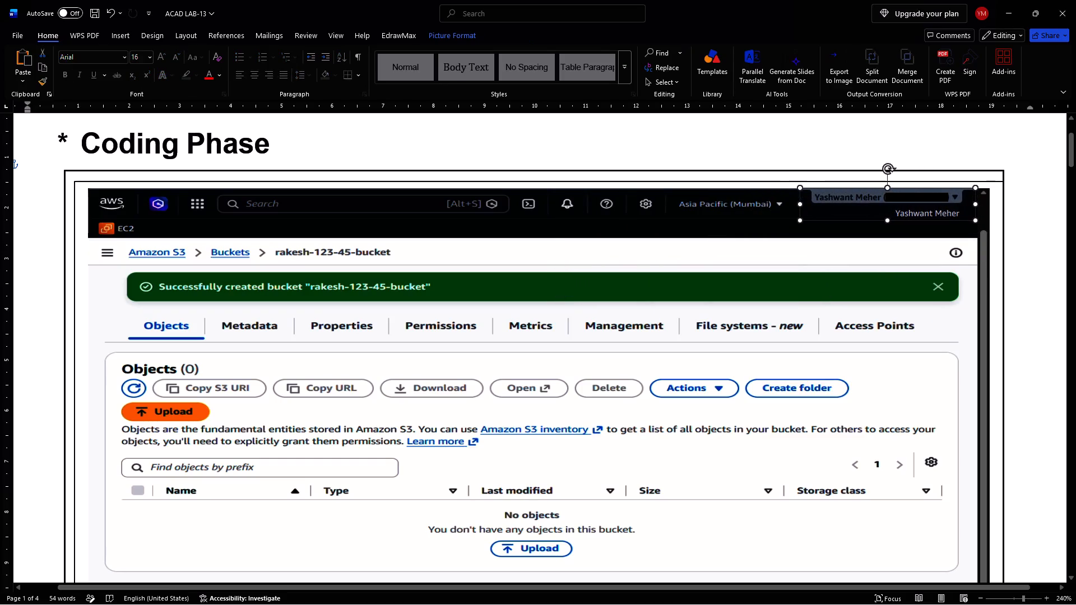
{"action": "left_click_drag", "start_coordinate": [800, 213], "coordinate": [817, 206]}
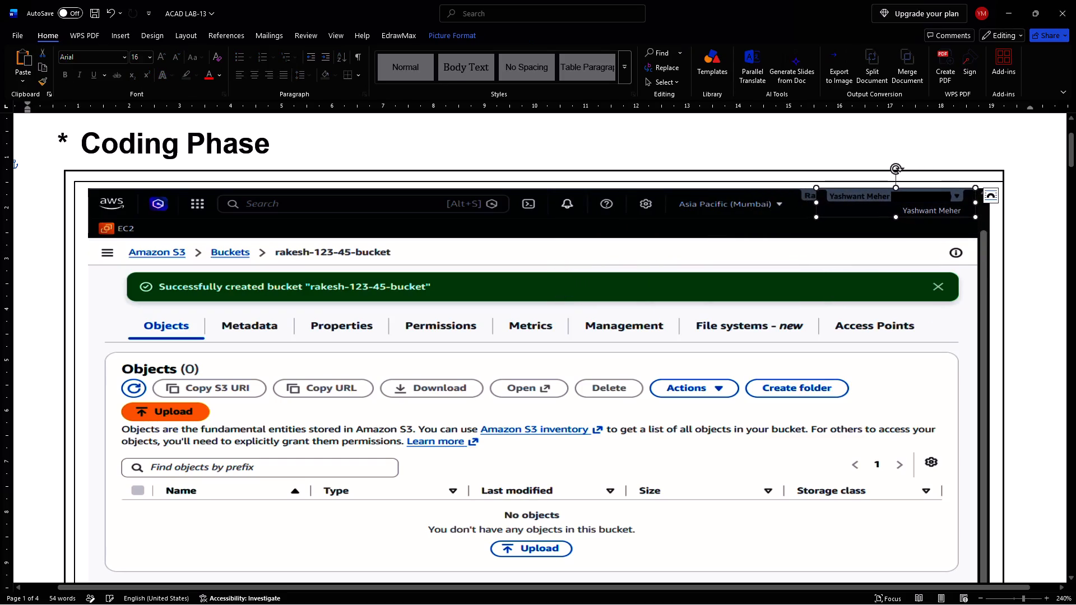
{"action": "left_click_drag", "start_coordinate": [882, 201], "coordinate": [857, 203]}
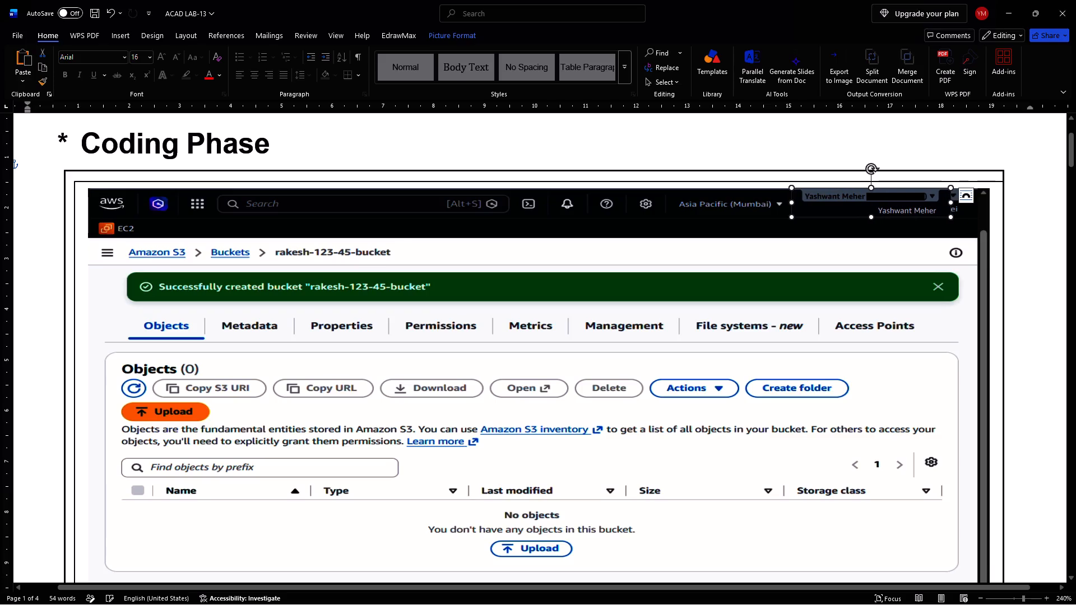
{"action": "left_click_drag", "start_coordinate": [949, 203], "coordinate": [970, 202]}
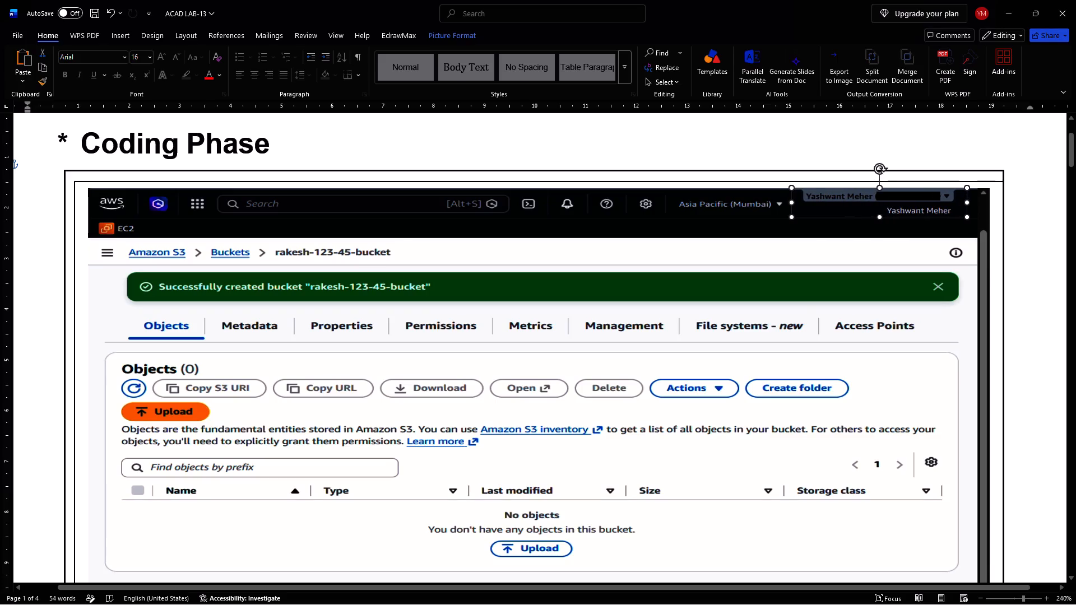
{"action": "left_click_drag", "start_coordinate": [970, 202], "coordinate": [975, 202]}
{"action": "left_click", "coordinate": [788, 246]}
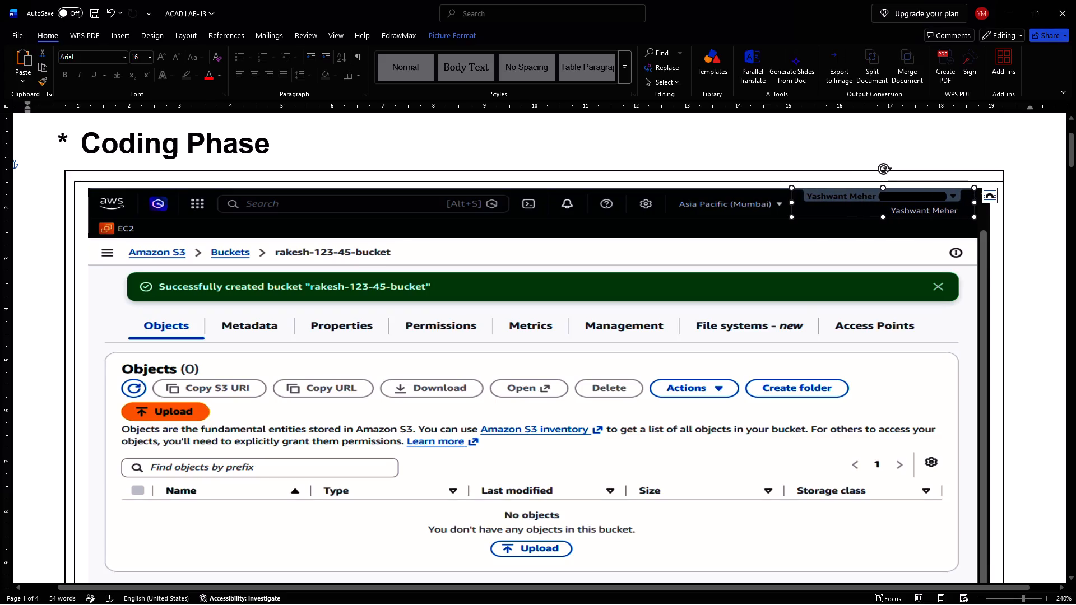
{"action": "left_click", "coordinate": [845, 212]}
{"action": "left_click_drag", "start_coordinate": [791, 218], "coordinate": [801, 213]}
{"action": "left_click", "coordinate": [788, 239]}
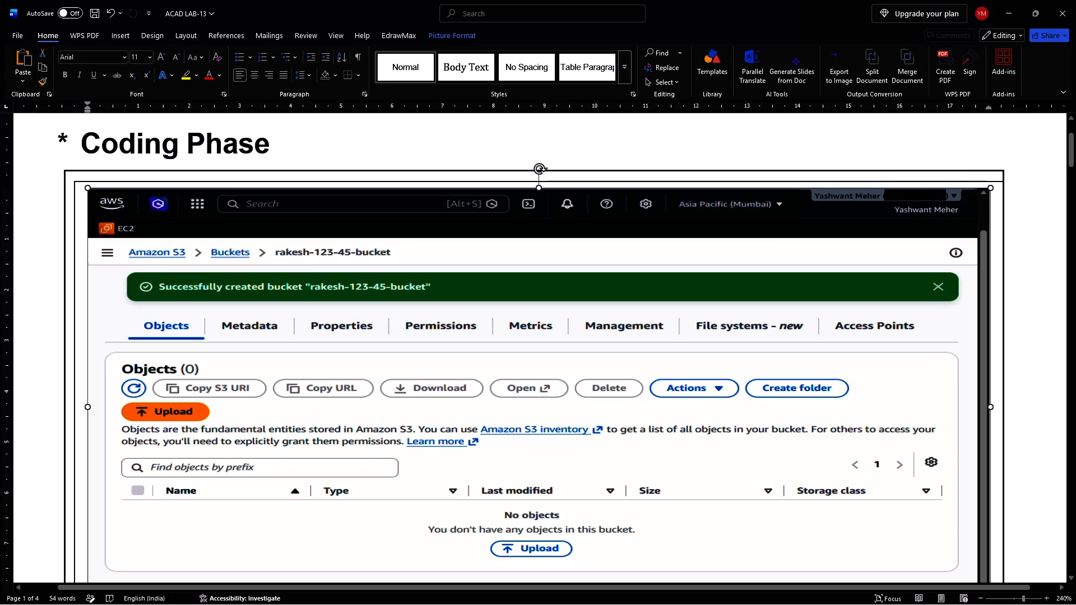
Duplicate the fitted name picture and move the copy beside the account name in the Lambda Create function screenshot.
{"action": "left_click", "coordinate": [847, 204]}
{"action": "key", "text": "ctrl+c"}
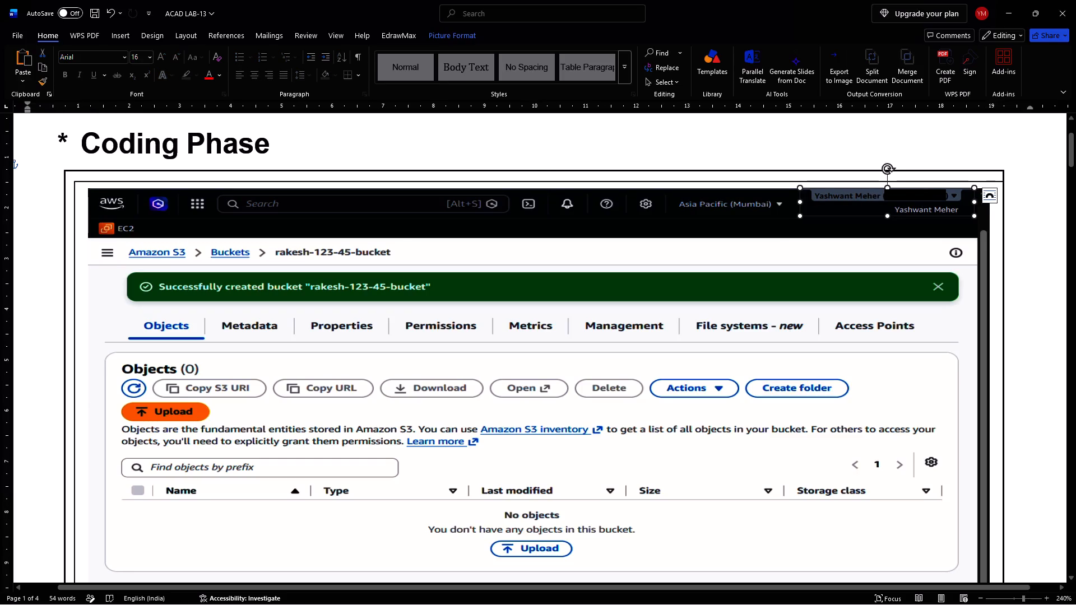
{"action": "key", "text": "ctrl+v"}
{"action": "left_click_drag", "start_coordinate": [869, 225], "coordinate": [815, 485]}
{"action": "scroll", "coordinate": [684, 360], "scroll_direction": "down", "scroll_amount": 3}
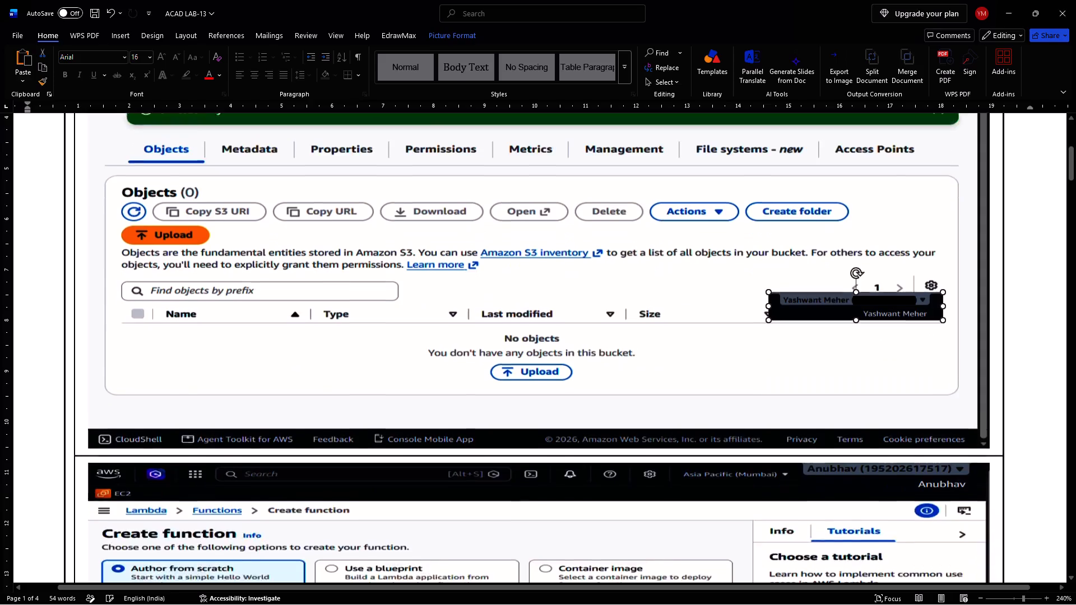
{"action": "scroll", "coordinate": [771, 324], "scroll_direction": "down", "scroll_amount": 1}
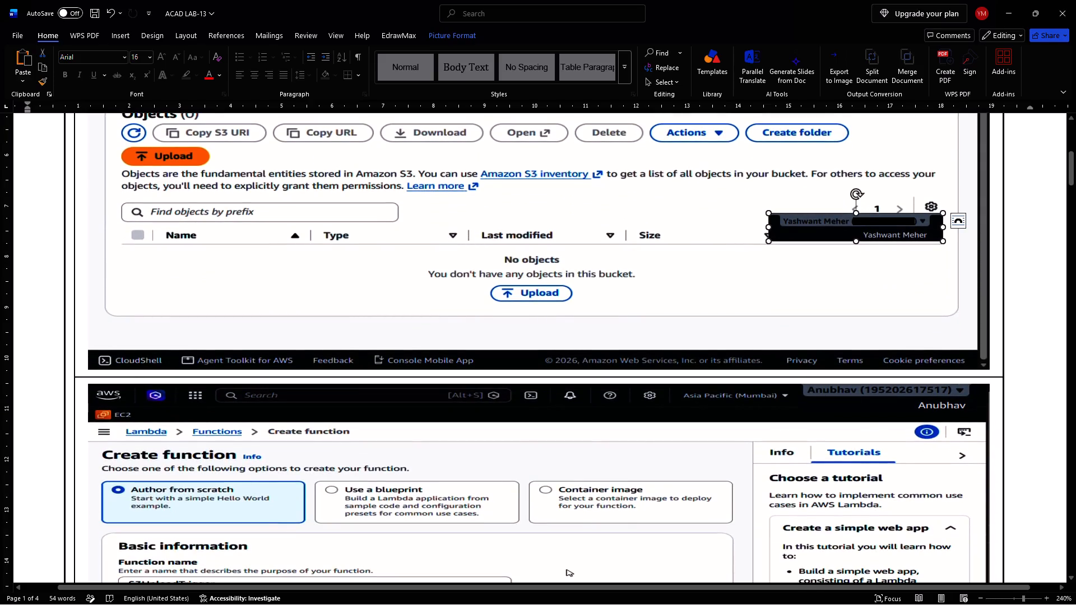
{"action": "left_click_drag", "start_coordinate": [837, 227], "coordinate": [690, 436]}
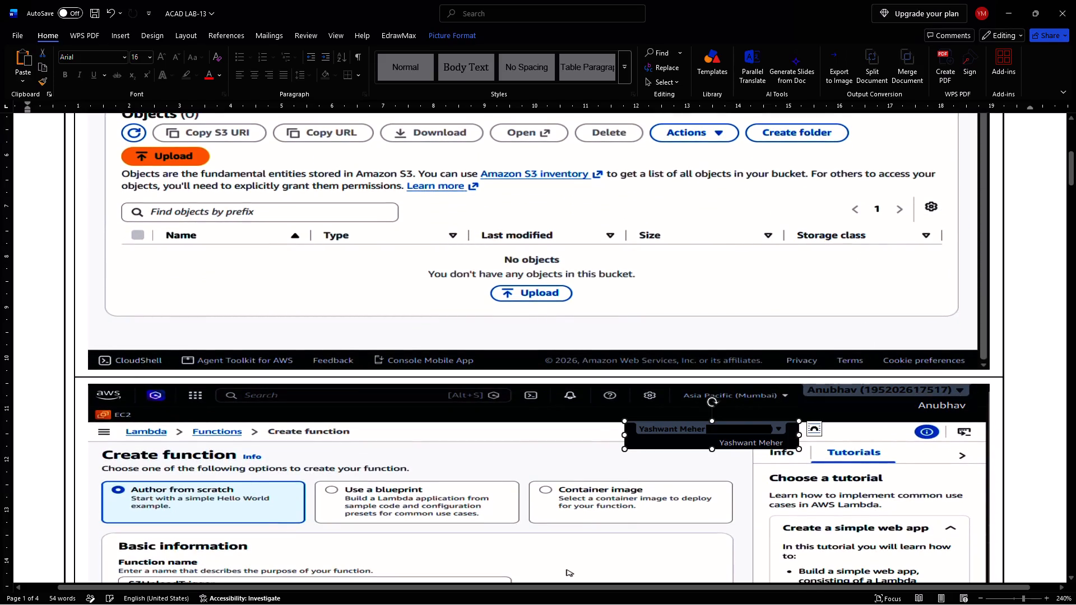
Delete the old account-name overlay from the Create function screenshot's header.
{"action": "left_click", "coordinate": [864, 403]}
{"action": "left_click_drag", "start_coordinate": [868, 398], "coordinate": [864, 456]}
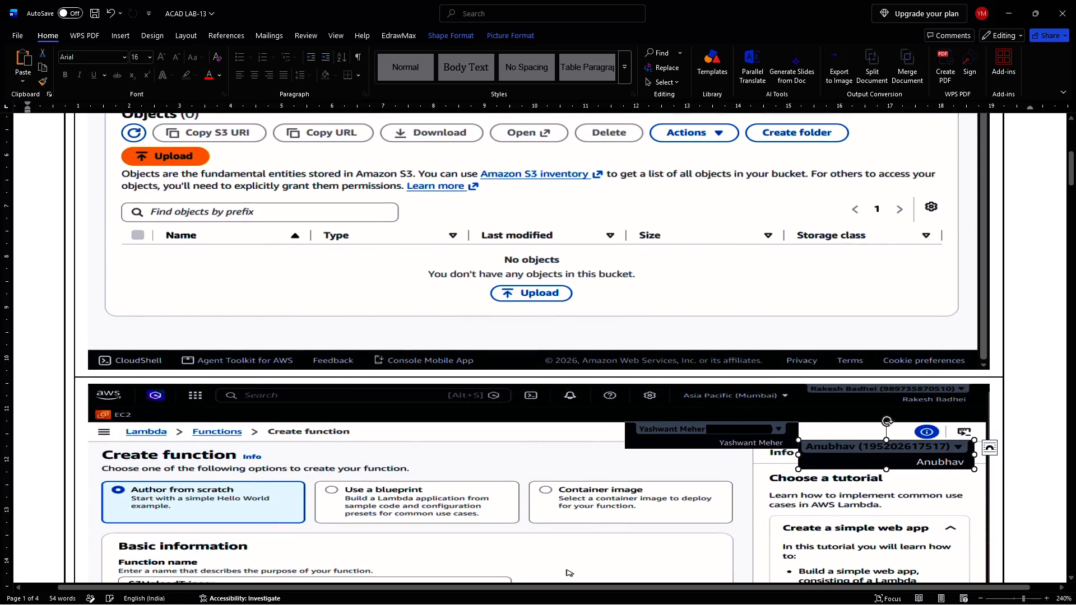
{"action": "key", "text": "Delete"}
Position the copied name picture over the account name in the Create function screenshot and reduce its height to about 0.43 cm.
{"action": "left_click", "coordinate": [755, 438]}
{"action": "left_click_drag", "start_coordinate": [755, 438], "coordinate": [792, 423]}
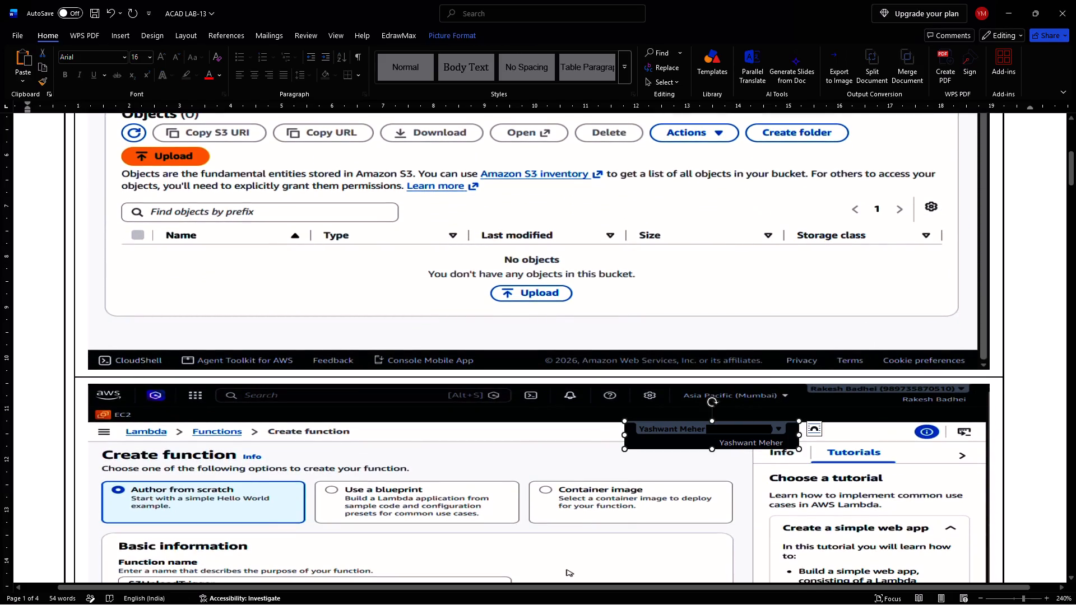
{"action": "left_click_drag", "start_coordinate": [792, 423], "coordinate": [870, 404]}
{"action": "left_click_drag", "start_coordinate": [738, 435], "coordinate": [908, 402]}
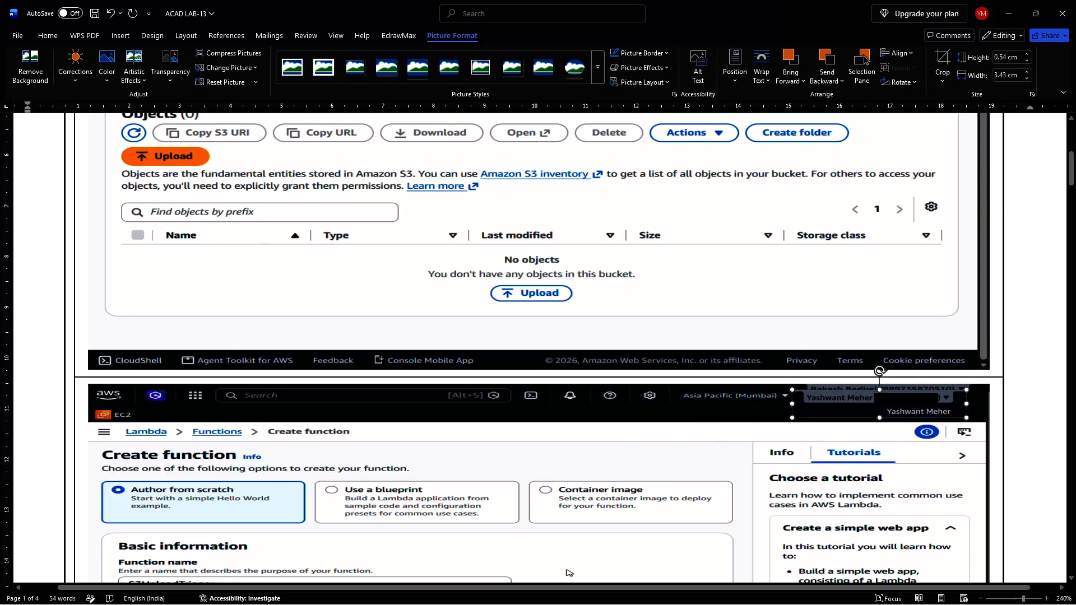
{"action": "left_click_drag", "start_coordinate": [908, 402], "coordinate": [924, 397]}
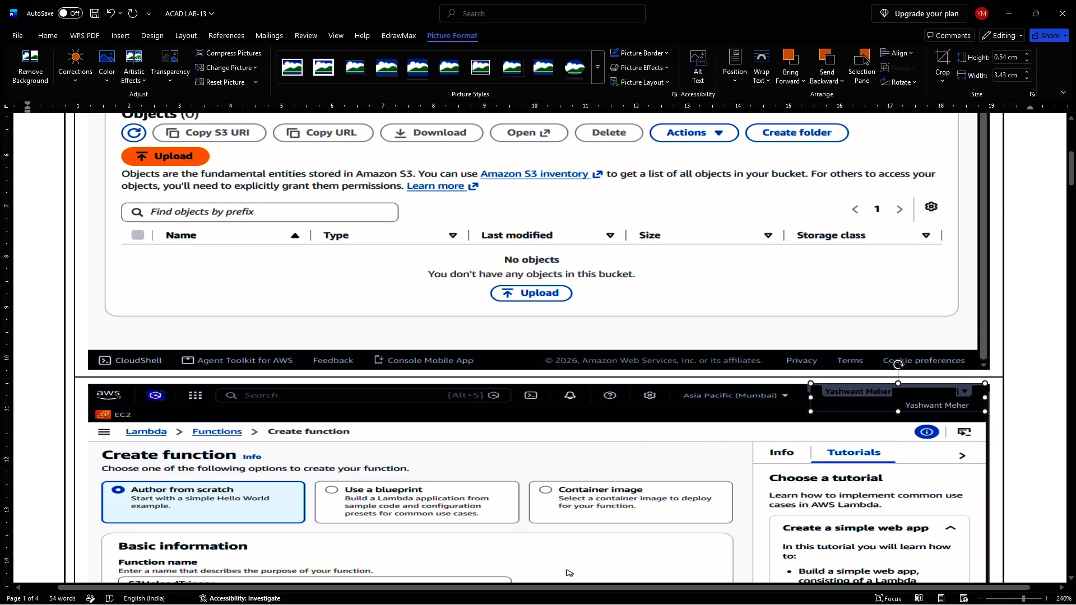
{"action": "left_click_drag", "start_coordinate": [924, 397], "coordinate": [923, 396]}
{"action": "left_click", "coordinate": [833, 427]}
{"action": "left_click", "coordinate": [860, 403]}
{"action": "left_click", "coordinate": [862, 395]}
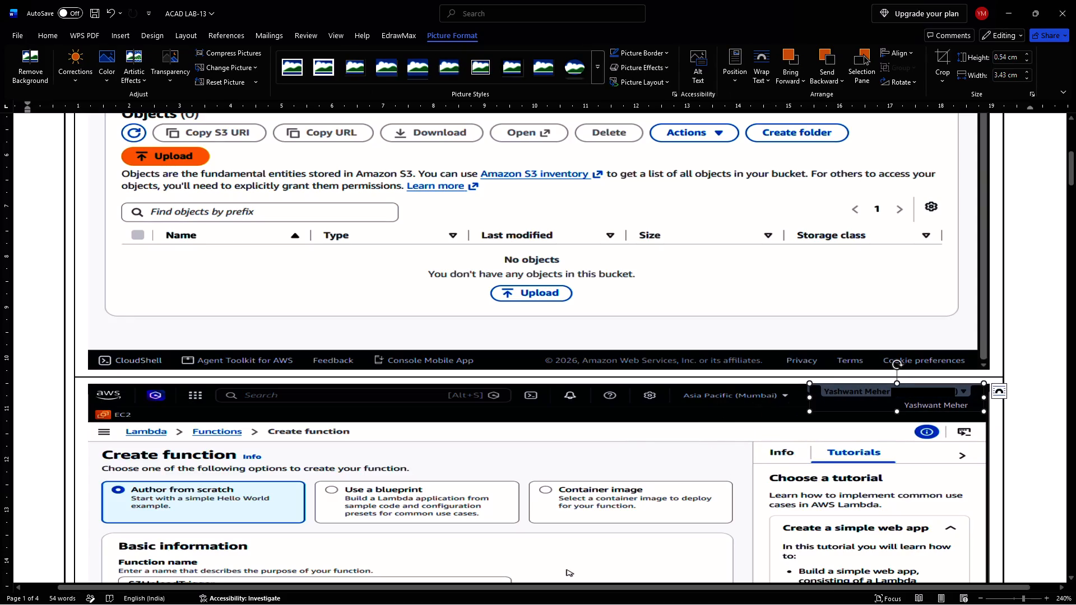
{"action": "left_click", "coordinate": [851, 432]}
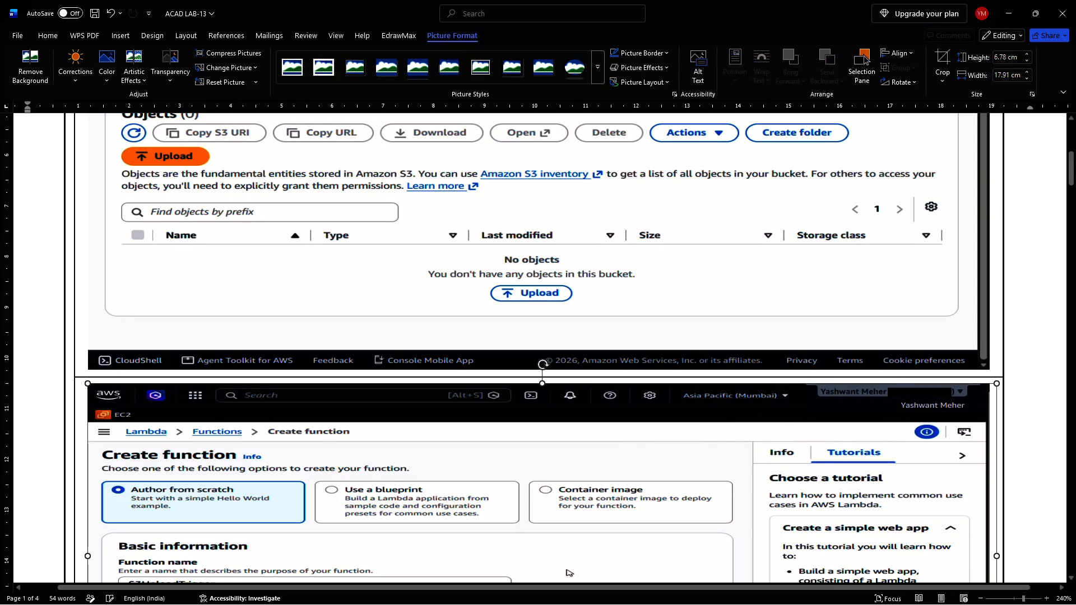
{"action": "left_click", "coordinate": [880, 394]}
{"action": "left_click_drag", "start_coordinate": [894, 412], "coordinate": [894, 406]}
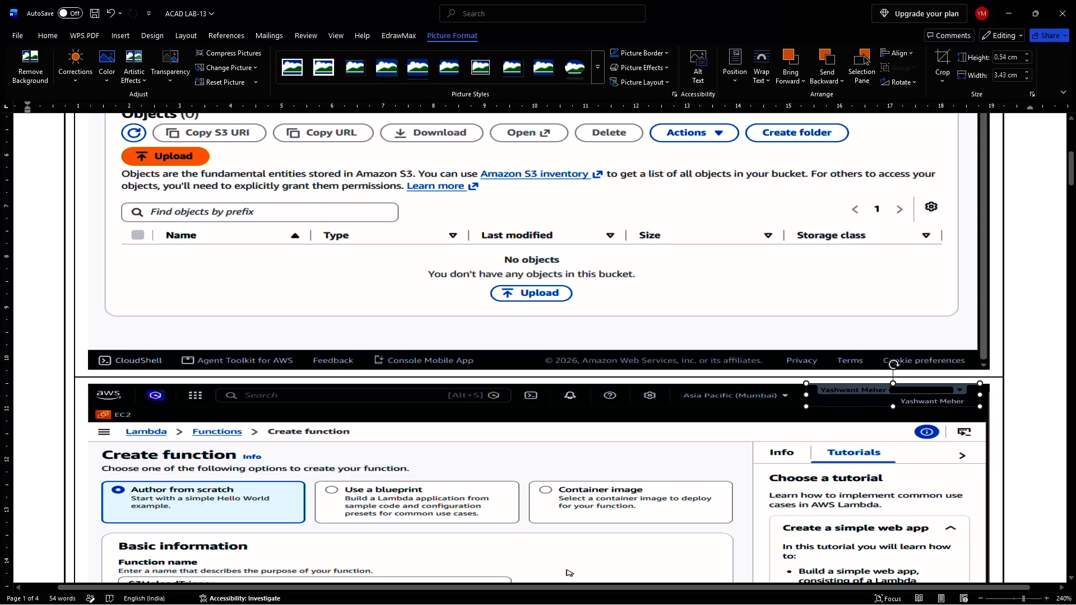
{"action": "left_click_drag", "start_coordinate": [894, 406], "coordinate": [894, 406]}
{"action": "left_click", "coordinate": [838, 430]}
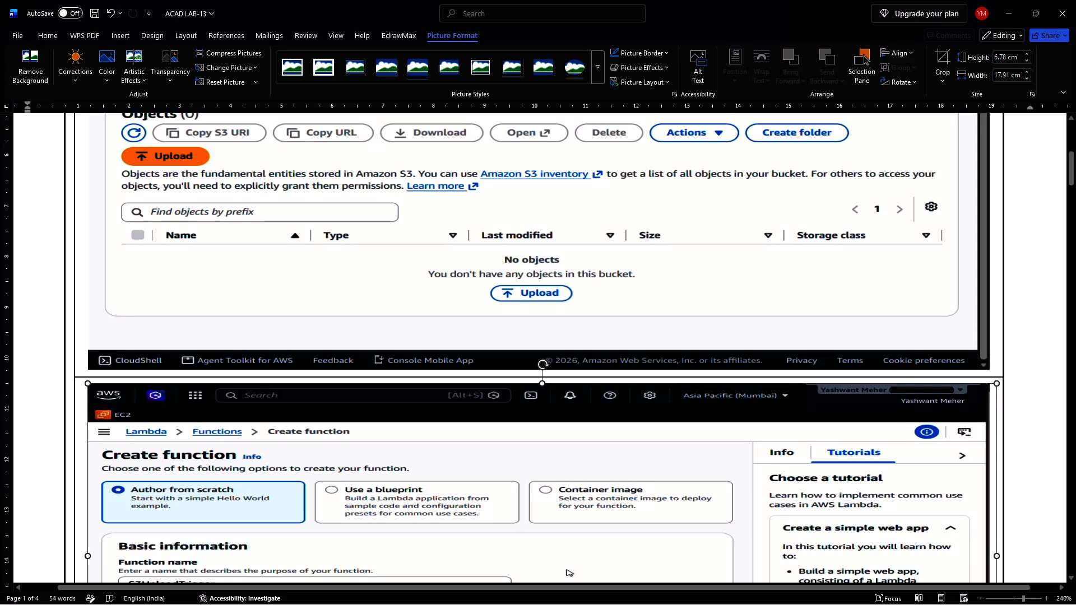
Duplicate the name picture from the Create function screenshot and move the copy down toward the S3UploadTrigger code screenshot.
{"action": "left_click", "coordinate": [842, 399]}
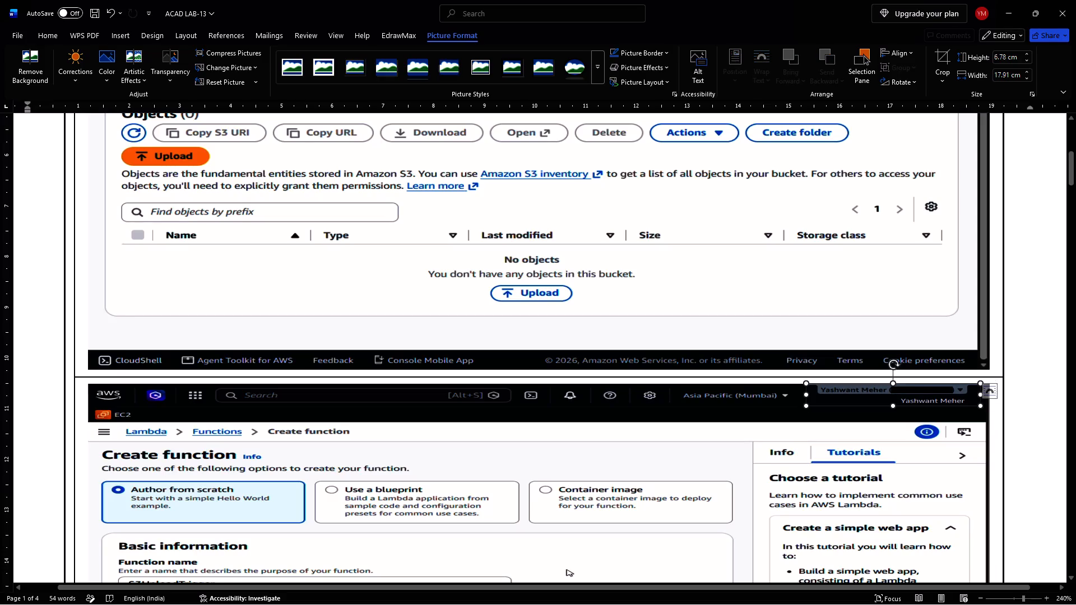
{"action": "key", "text": "ctrl+c"}
{"action": "key", "text": "ctrl+v"}
{"action": "scroll", "coordinate": [693, 409], "scroll_direction": "down", "scroll_amount": 3}
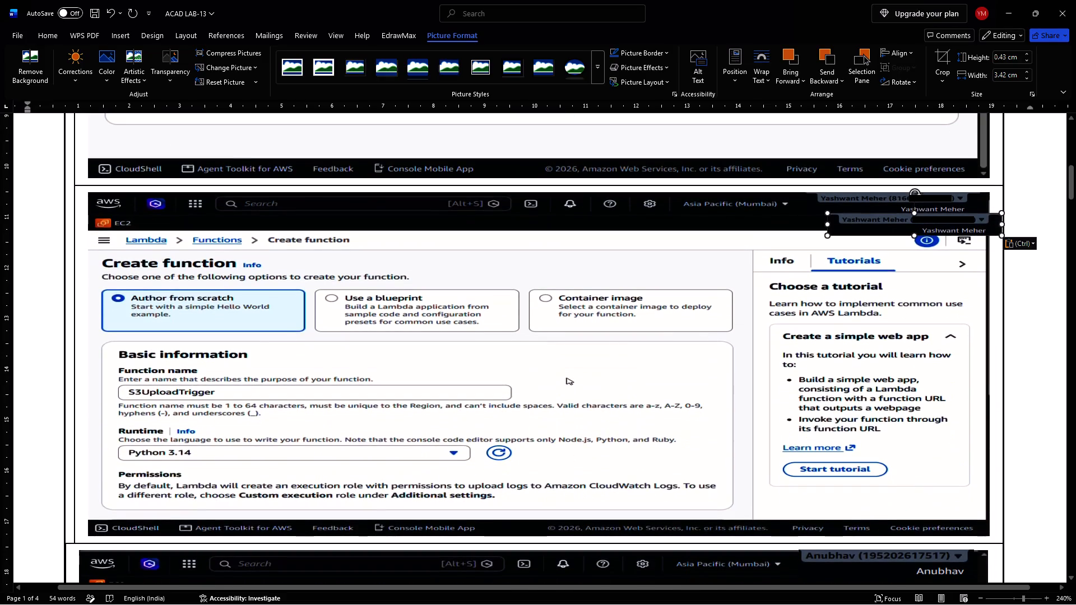
{"action": "left_click_drag", "start_coordinate": [850, 225], "coordinate": [700, 448]}
{"action": "scroll", "coordinate": [879, 438], "scroll_direction": "down", "scroll_amount": 2}
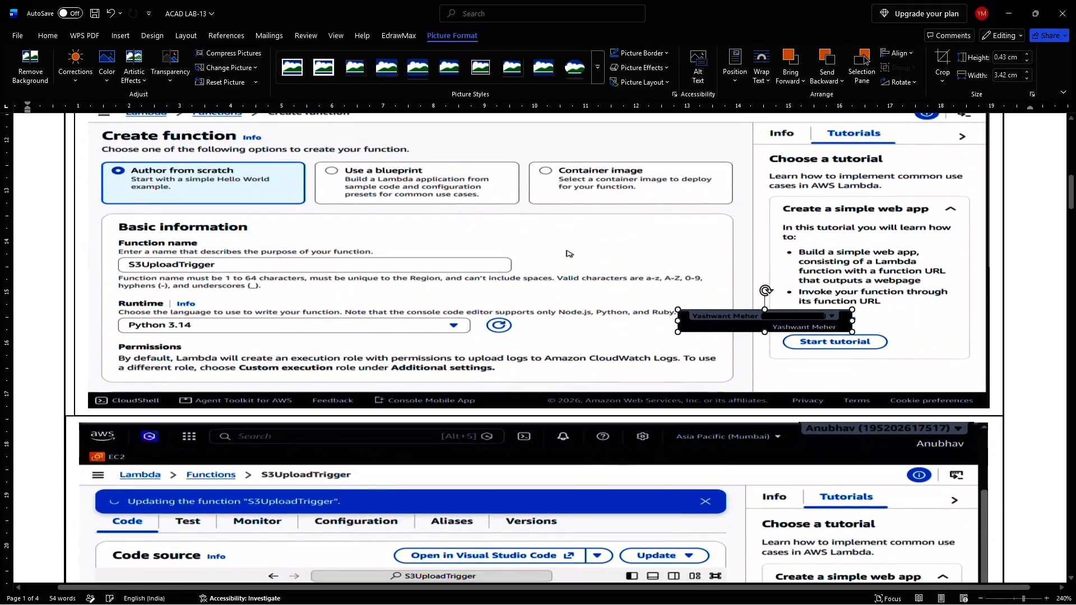
Delete the old account-name overlay from the S3UploadTrigger code screenshot's header.
{"action": "left_click", "coordinate": [838, 429]}
{"action": "key", "text": "Delete"}
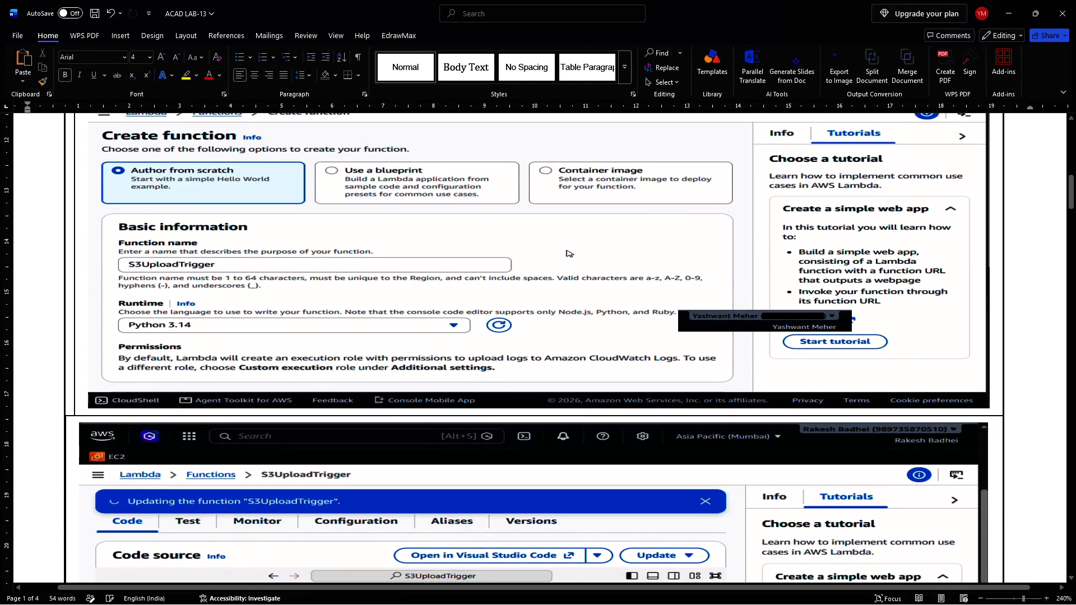
Place the copied name picture over the account name in the S3UploadTrigger code screenshot and widen it slightly to cover the name.
{"action": "left_click_drag", "start_coordinate": [786, 318], "coordinate": [909, 431]}
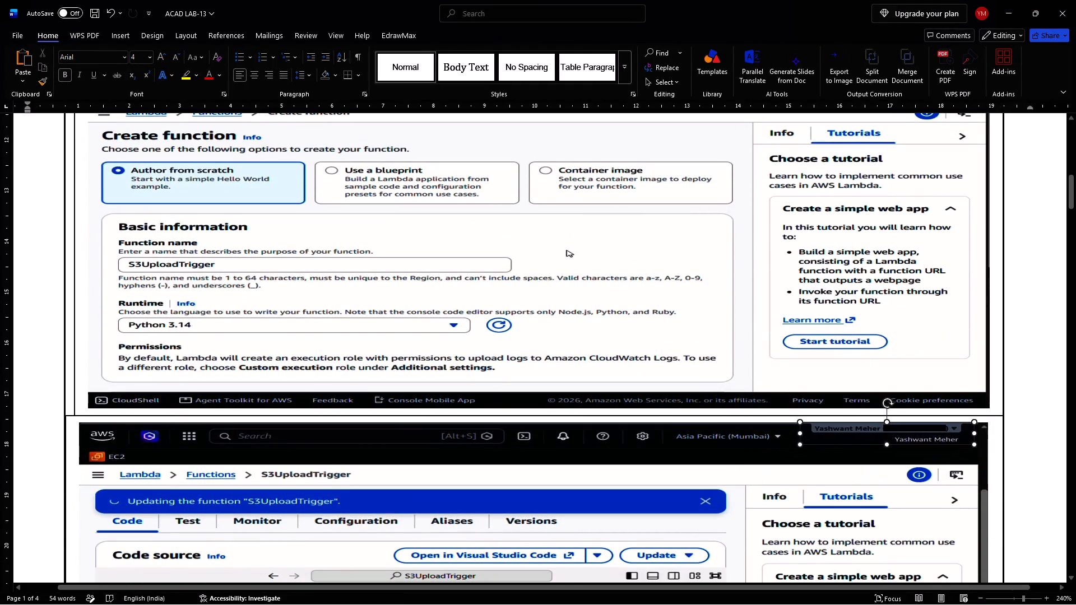
{"action": "left_click_drag", "start_coordinate": [909, 431], "coordinate": [910, 431]}
{"action": "left_click", "coordinate": [883, 462]}
{"action": "left_click", "coordinate": [842, 438]}
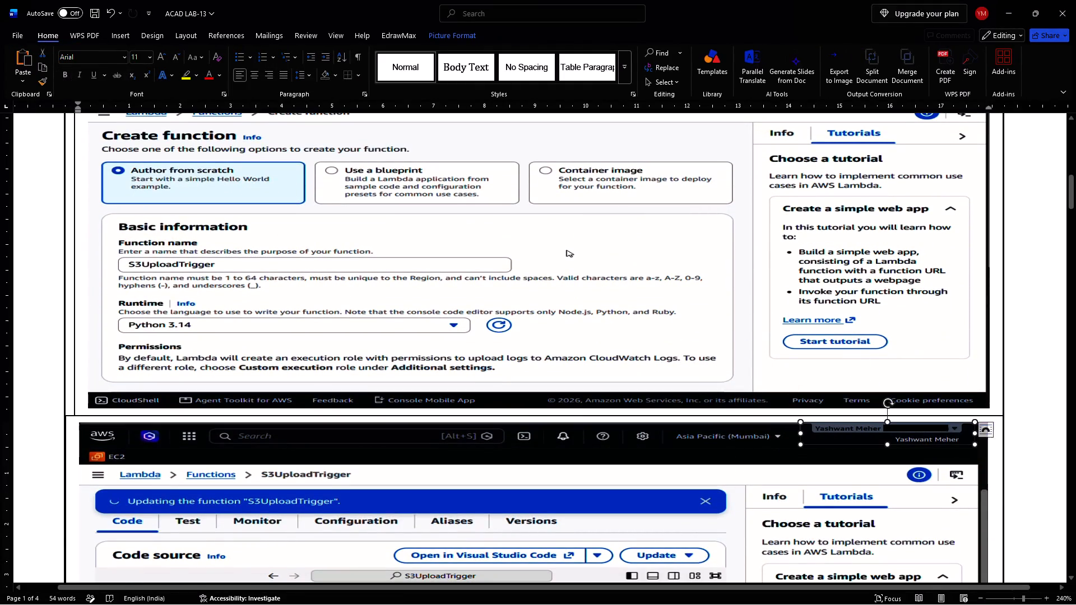
{"action": "left_click_drag", "start_coordinate": [800, 433], "coordinate": [794, 434]}
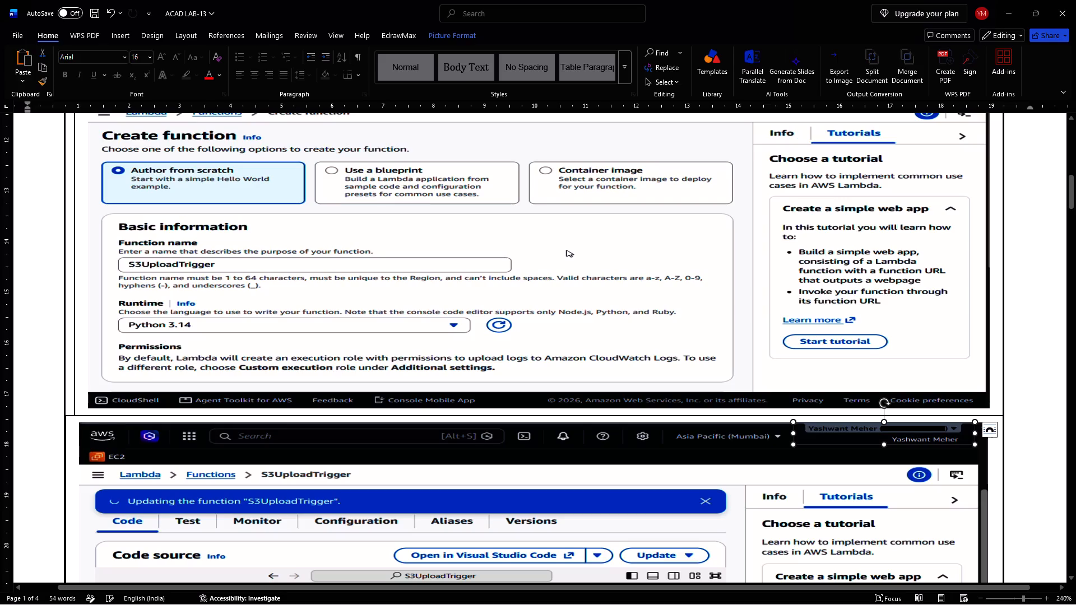
Nudge the name picture slightly downward over the account name in the S3UploadTrigger code screenshot.
{"action": "left_click", "coordinate": [879, 461]}
{"action": "left_click", "coordinate": [876, 439]}
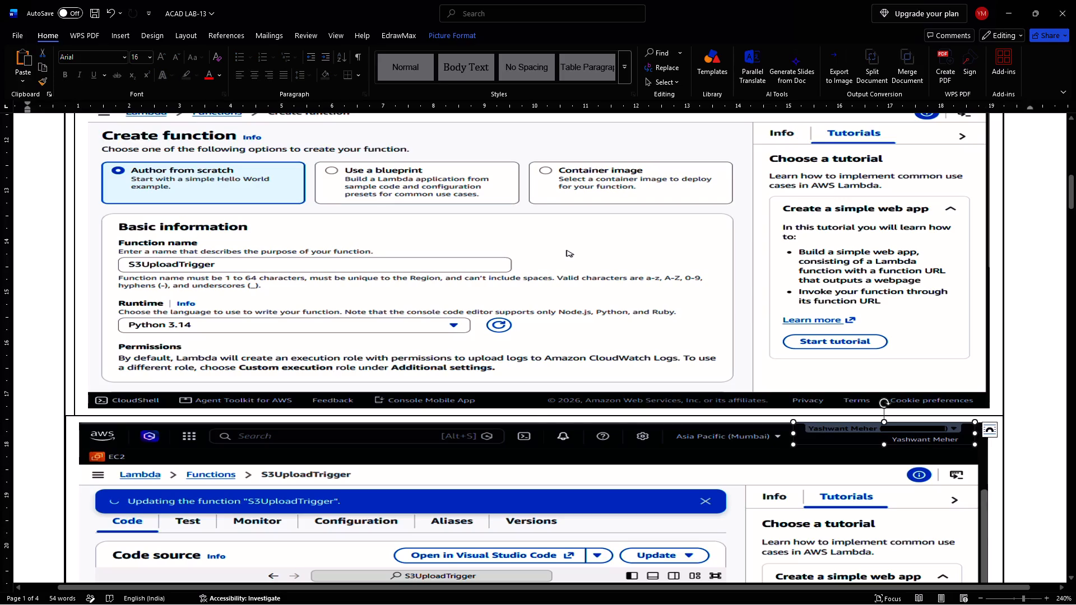
{"action": "key", "text": "Down"}
{"action": "left_click", "coordinate": [885, 477]}
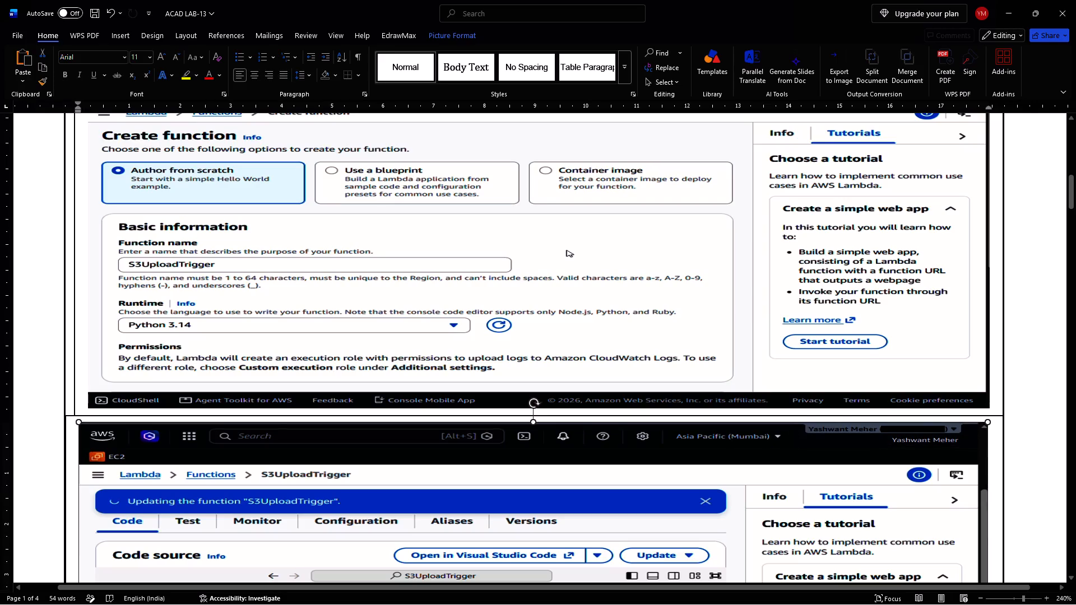
Duplicate the name picture from the S3UploadTrigger code screenshot and move the copy to the Add trigger screenshot under Coding Phase.
{"action": "left_click", "coordinate": [864, 443]}
{"action": "key", "text": "ctrl+c"}
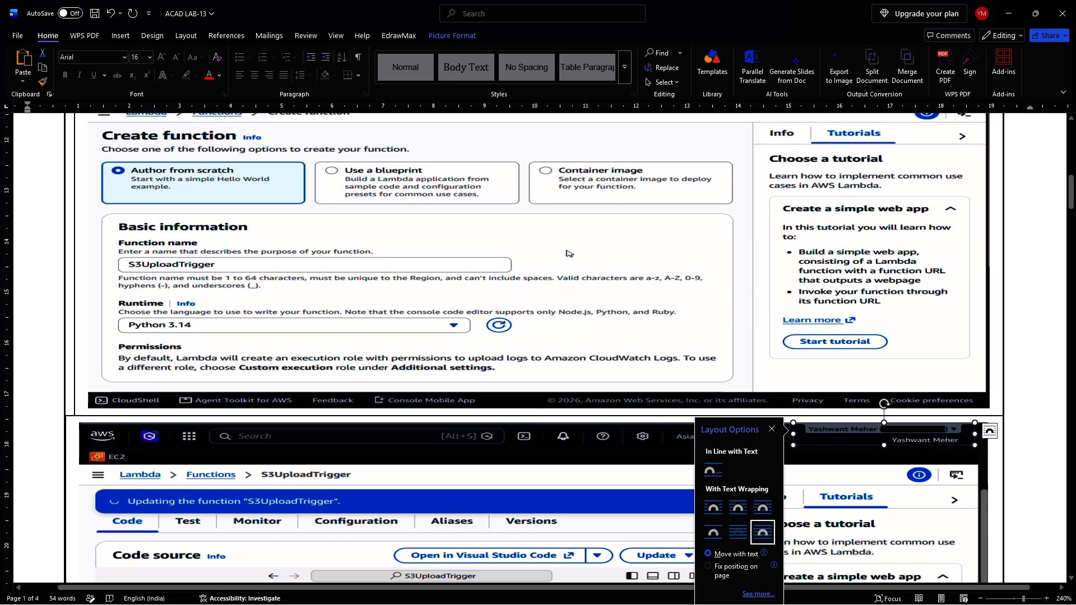
{"action": "key", "text": "ctrl+v"}
{"action": "left_click", "coordinate": [772, 429]}
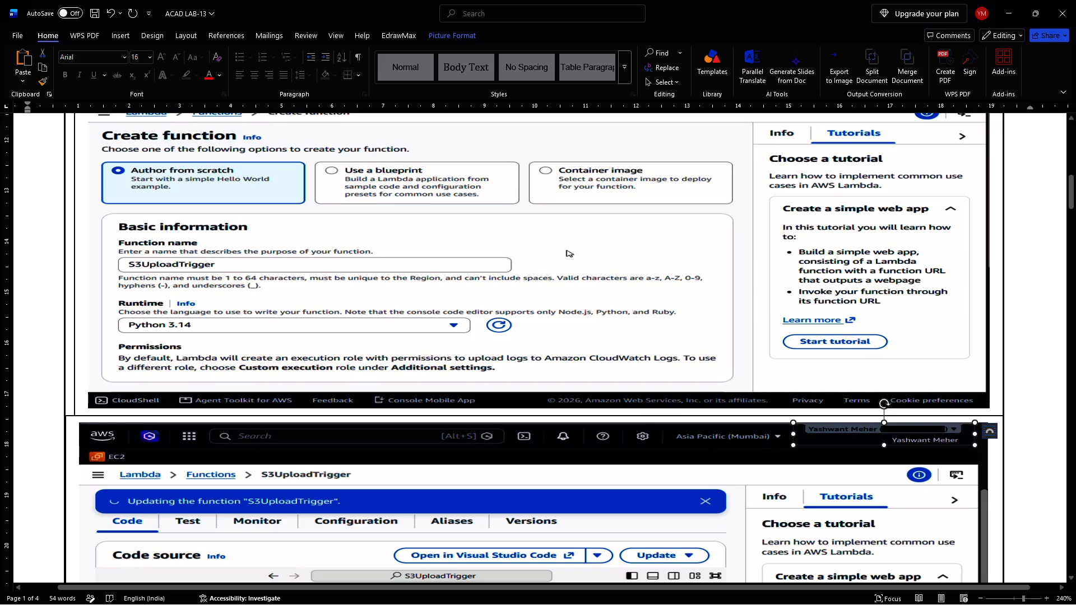
{"action": "left_click", "coordinate": [833, 436]}
{"action": "key", "text": "ctrl+v"}
{"action": "key", "text": "ctrl+c"}
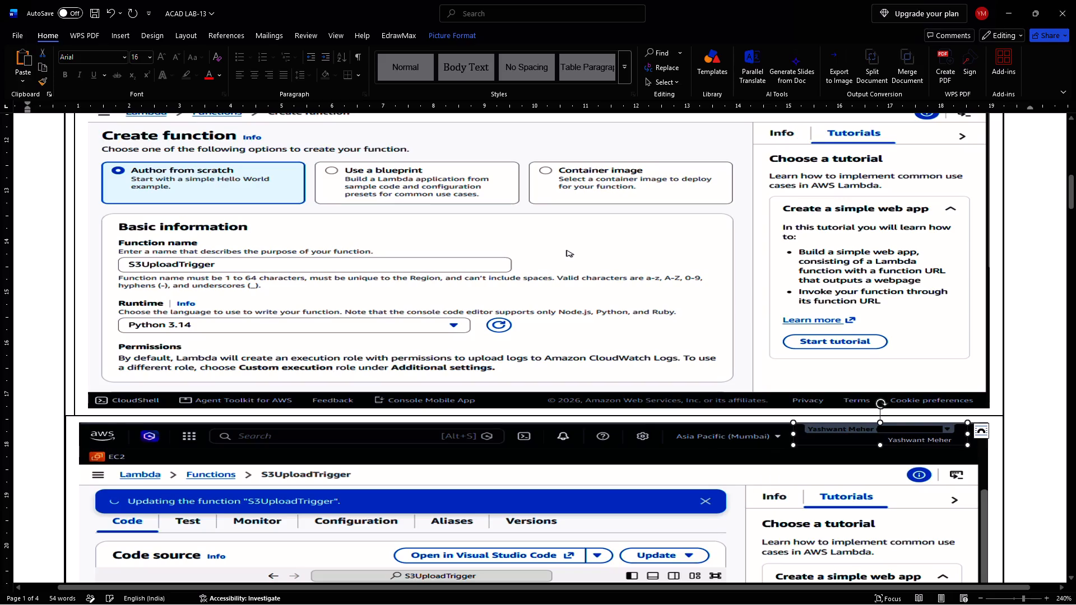
{"action": "key", "text": "ctrl+c"}
{"action": "key", "text": "ctrl+v"}
{"action": "scroll", "coordinate": [832, 436], "scroll_direction": "down", "scroll_amount": 3}
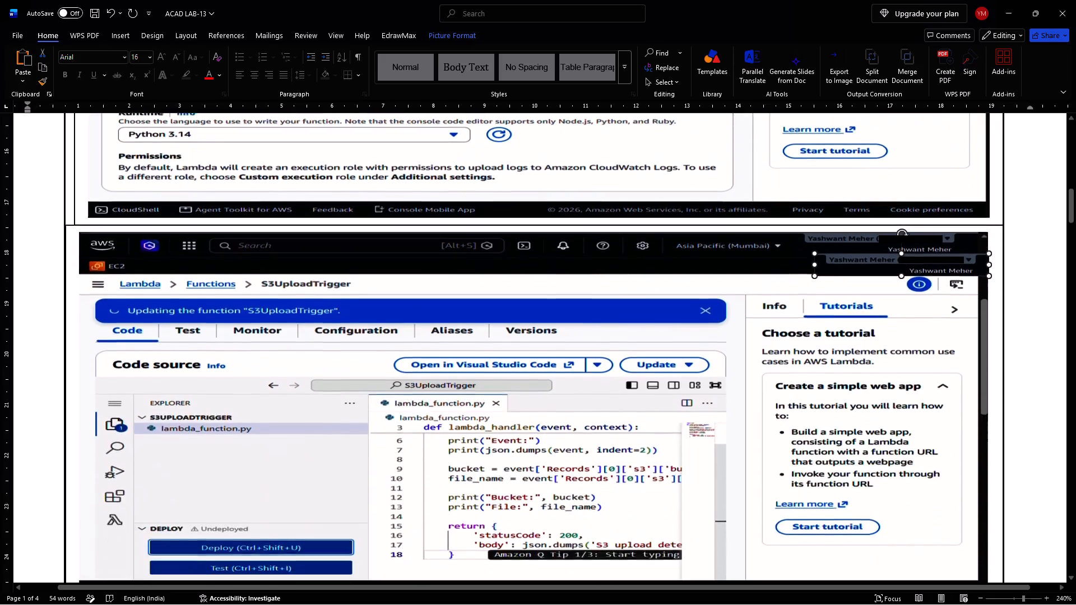
{"action": "left_click_drag", "start_coordinate": [840, 268], "coordinate": [694, 500]}
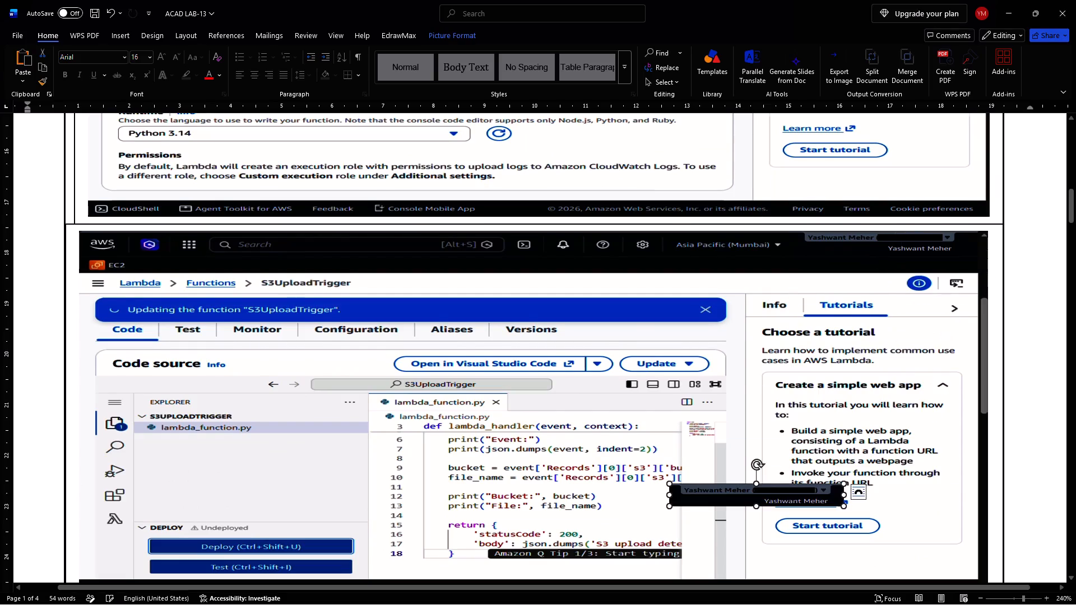
{"action": "scroll", "coordinate": [694, 446], "scroll_direction": "down", "scroll_amount": 4}
{"action": "left_click_drag", "start_coordinate": [735, 241], "coordinate": [726, 538]}
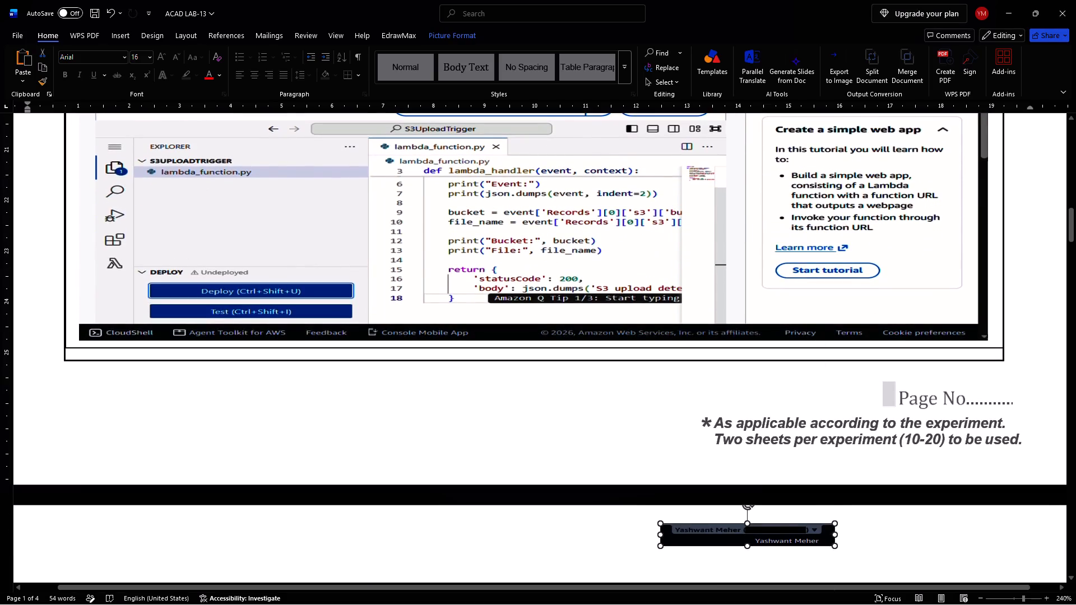
{"action": "scroll", "coordinate": [729, 511], "scroll_direction": "down", "scroll_amount": 6}
{"action": "left_click_drag", "start_coordinate": [698, 153], "coordinate": [748, 383]}
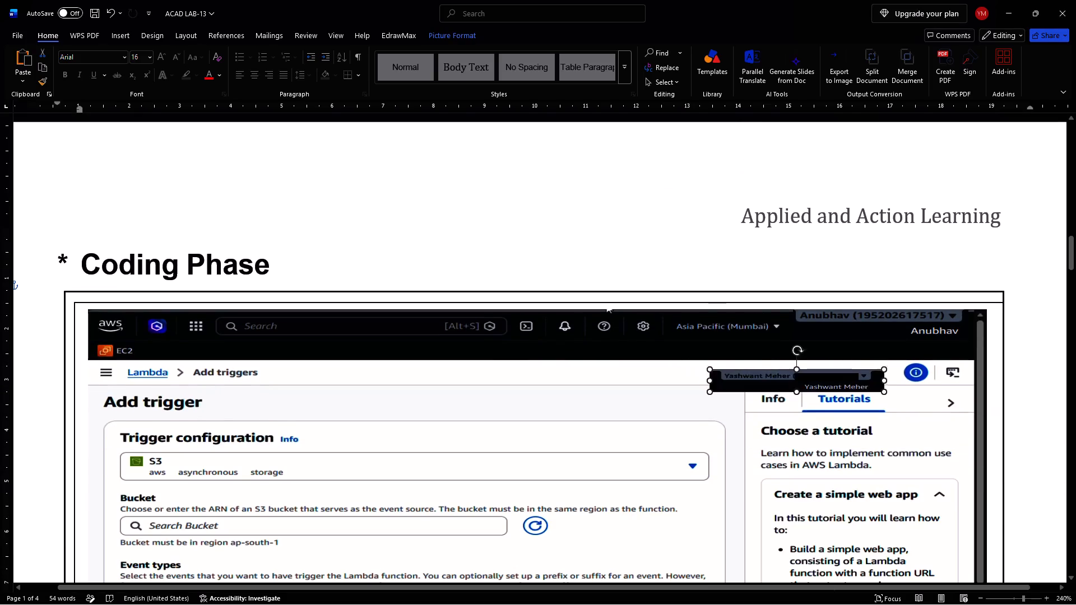
{"action": "left_click_drag", "start_coordinate": [748, 383], "coordinate": [677, 394]}
Delete the old account-name overlay from the Add trigger screenshot's header.
{"action": "left_click", "coordinate": [869, 333]}
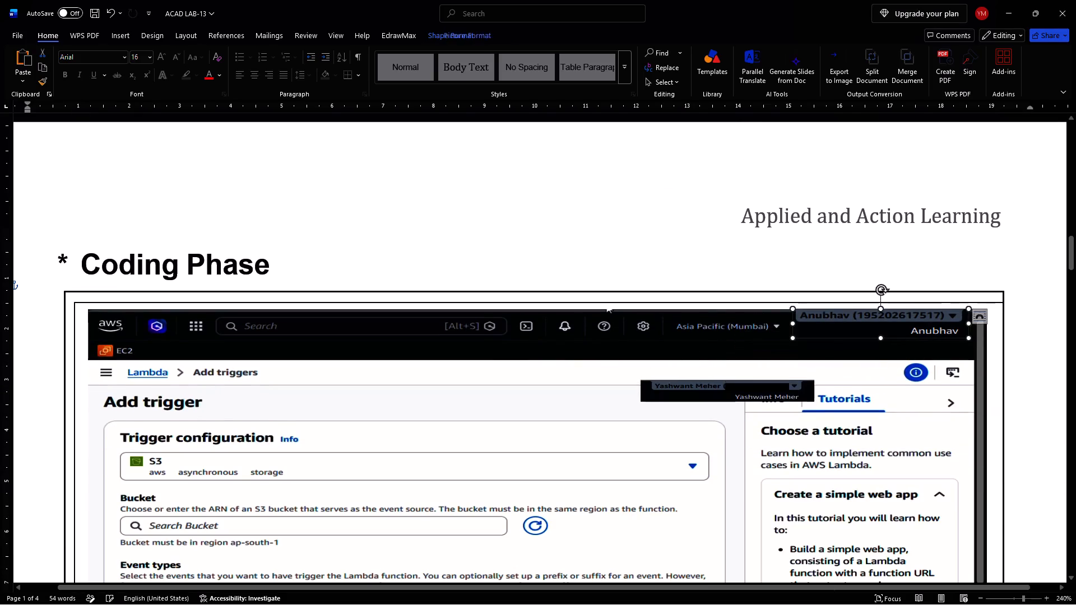
{"action": "key", "text": "Delete"}
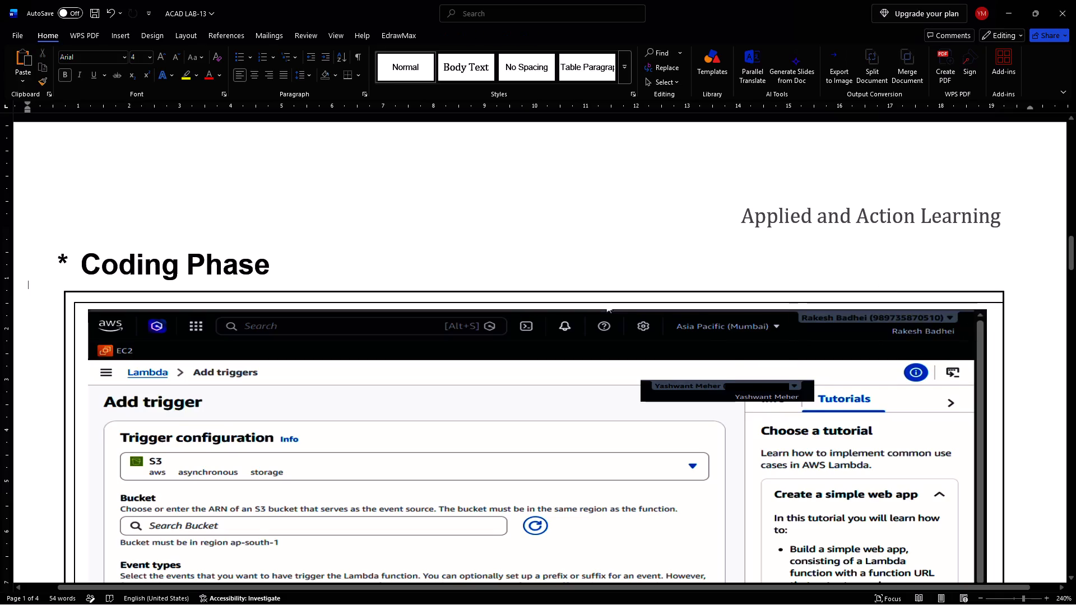
Place the copied name picture over the account name in the Add trigger screenshot and enlarge its height and width to cover the name.
{"action": "left_click", "coordinate": [760, 393]}
{"action": "left_click_drag", "start_coordinate": [762, 393], "coordinate": [920, 325]}
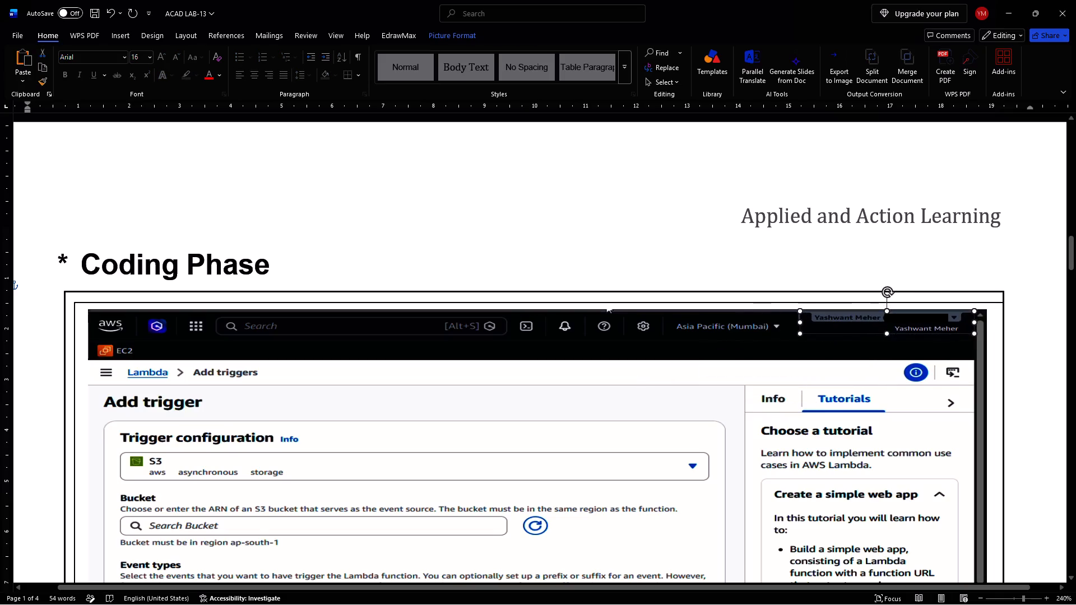
{"action": "left_click_drag", "start_coordinate": [920, 325], "coordinate": [920, 324]}
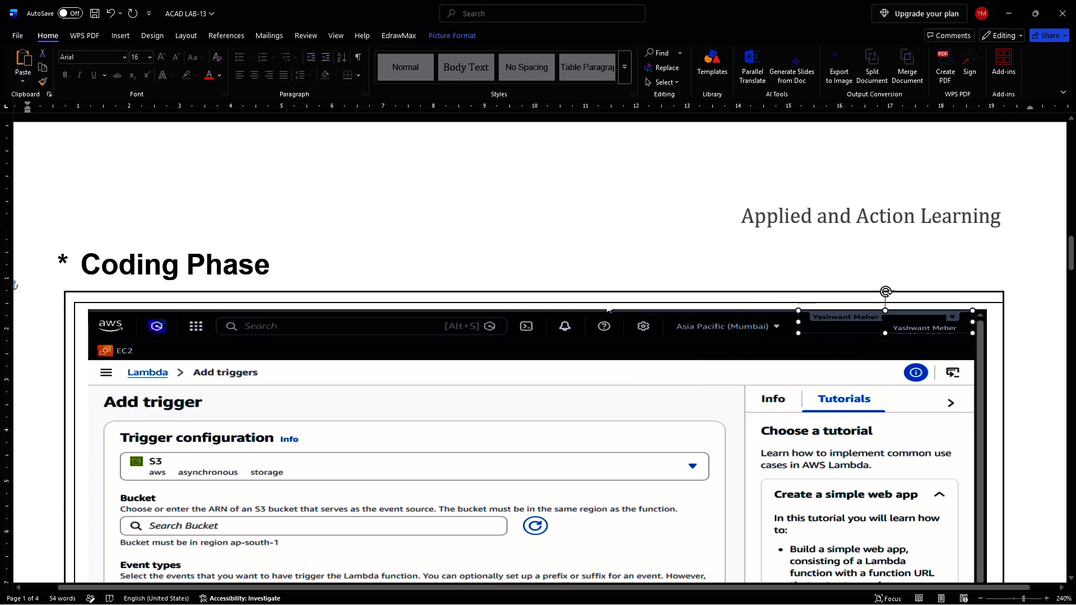
{"action": "left_click_drag", "start_coordinate": [920, 324], "coordinate": [920, 324]}
{"action": "left_click_drag", "start_coordinate": [883, 334], "coordinate": [881, 340]}
{"action": "left_click", "coordinate": [869, 367]}
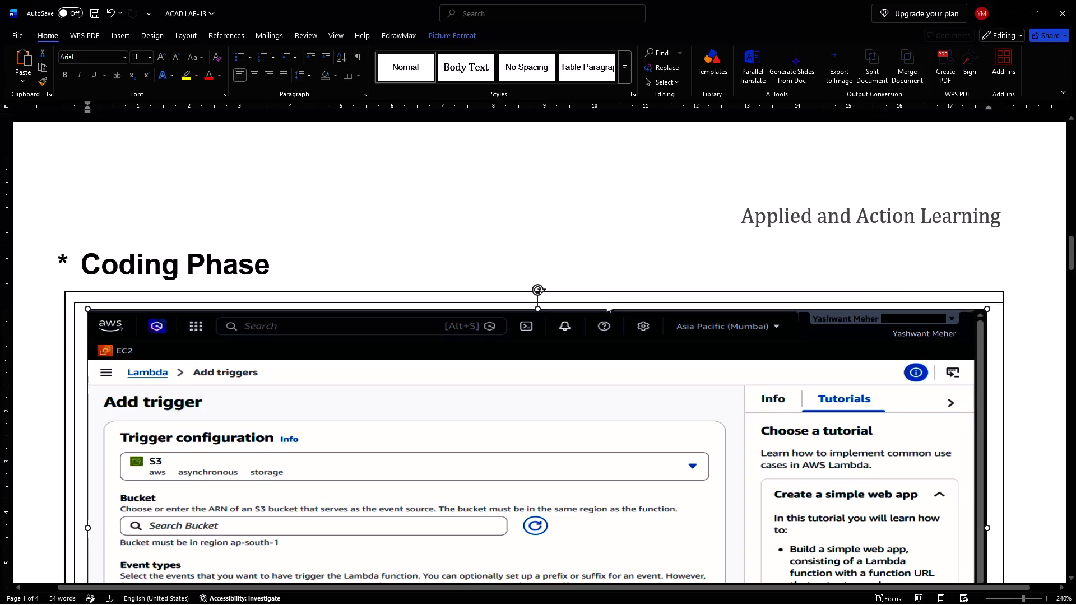
{"action": "left_click", "coordinate": [831, 330]}
{"action": "left_click_drag", "start_coordinate": [797, 325], "coordinate": [790, 325]}
{"action": "left_click", "coordinate": [767, 365]}
Duplicate the name picture from the Add trigger screenshot and move the copy down toward the Amazon S3 Upload screenshot.
{"action": "left_click", "coordinate": [856, 331]}
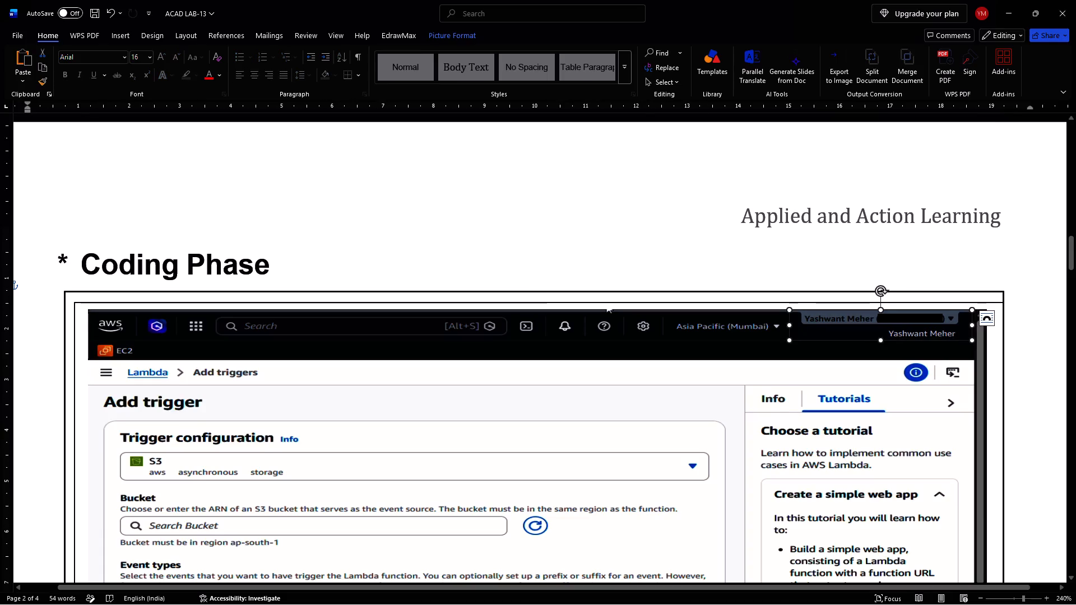
{"action": "key", "text": "ctrl+c"}
{"action": "key", "text": "ctrl+v"}
{"action": "scroll", "coordinate": [855, 331], "scroll_direction": "down", "scroll_amount": 3}
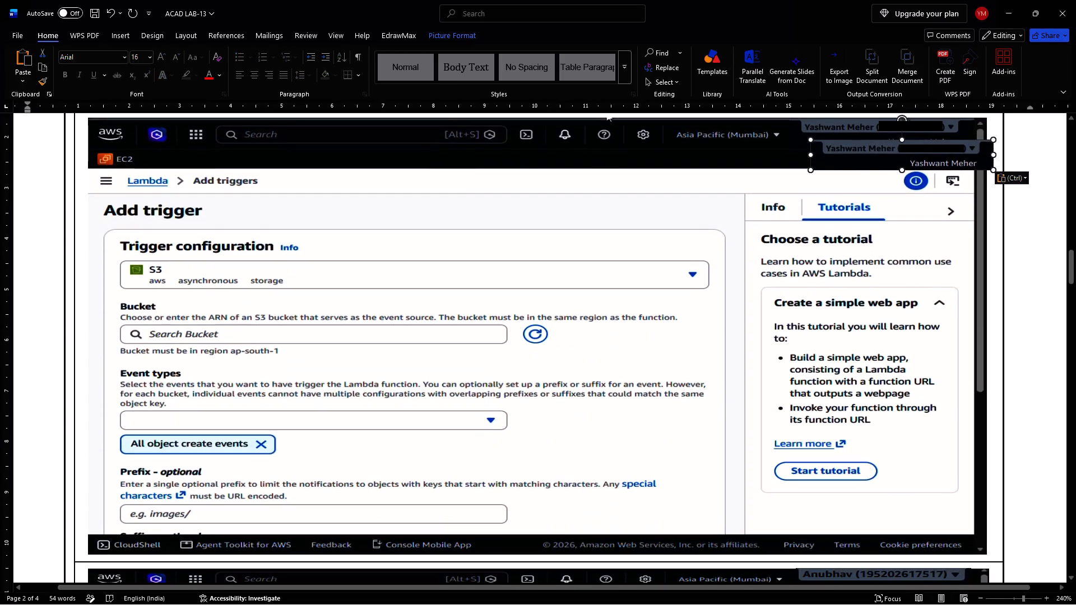
{"action": "left_click_drag", "start_coordinate": [859, 161], "coordinate": [754, 503]}
Delete the old account-name overlay from the Amazon S3 Upload screenshot's header.
{"action": "scroll", "coordinate": [759, 471], "scroll_direction": "down", "scroll_amount": 4}
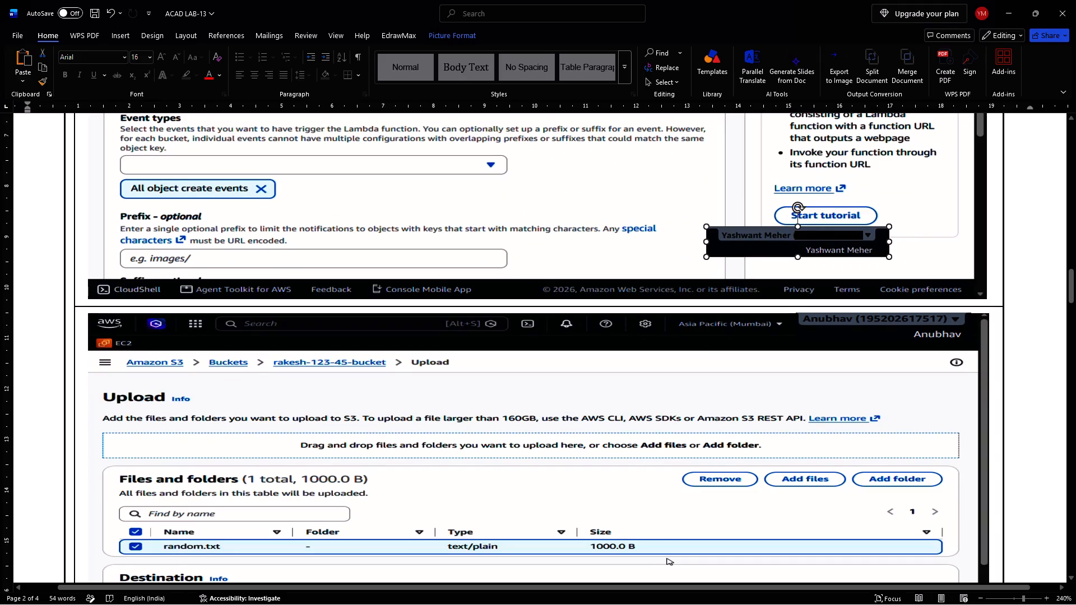
{"action": "left_click", "coordinate": [854, 334]}
{"action": "key", "text": "Delete"}
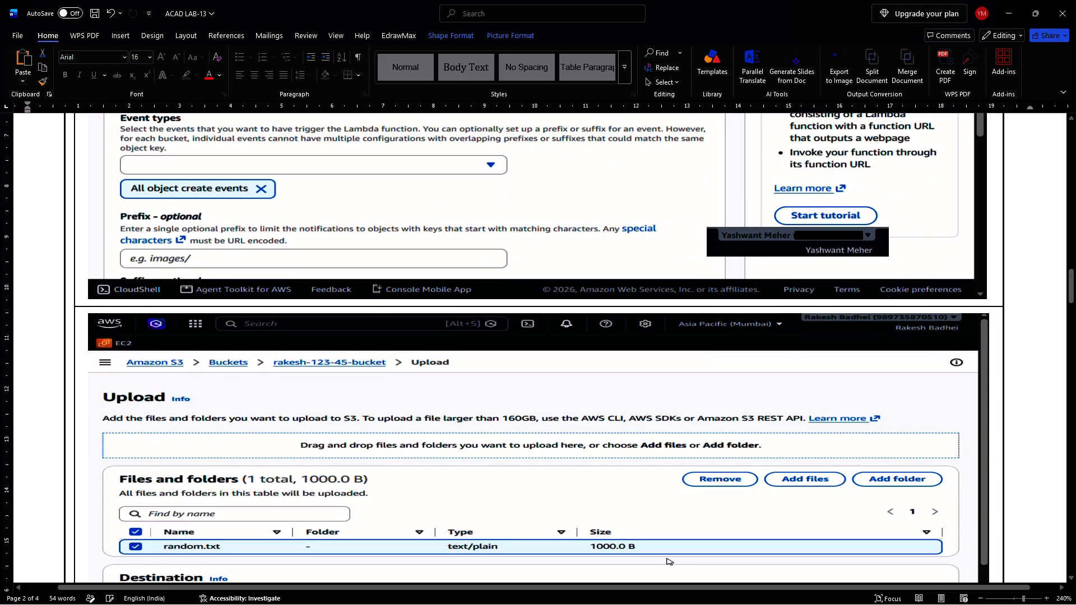
Place the copied name picture over the account name in the Amazon S3 Upload screenshot and reduce its height to fit.
{"action": "left_click_drag", "start_coordinate": [817, 240], "coordinate": [899, 328]}
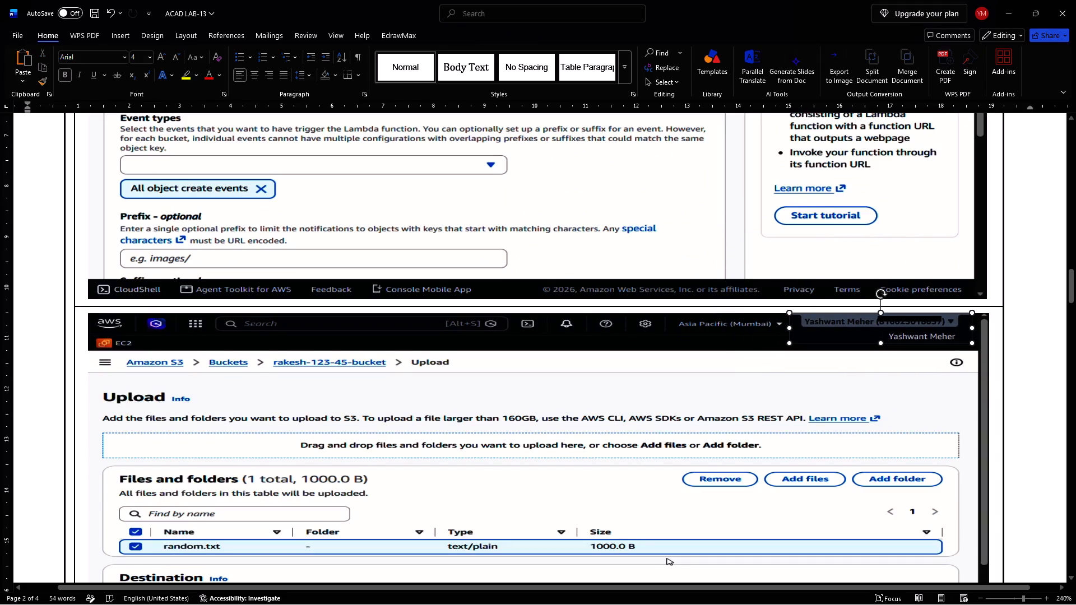
{"action": "left_click_drag", "start_coordinate": [899, 328], "coordinate": [902, 327]}
{"action": "left_click_drag", "start_coordinate": [880, 343], "coordinate": [880, 342]}
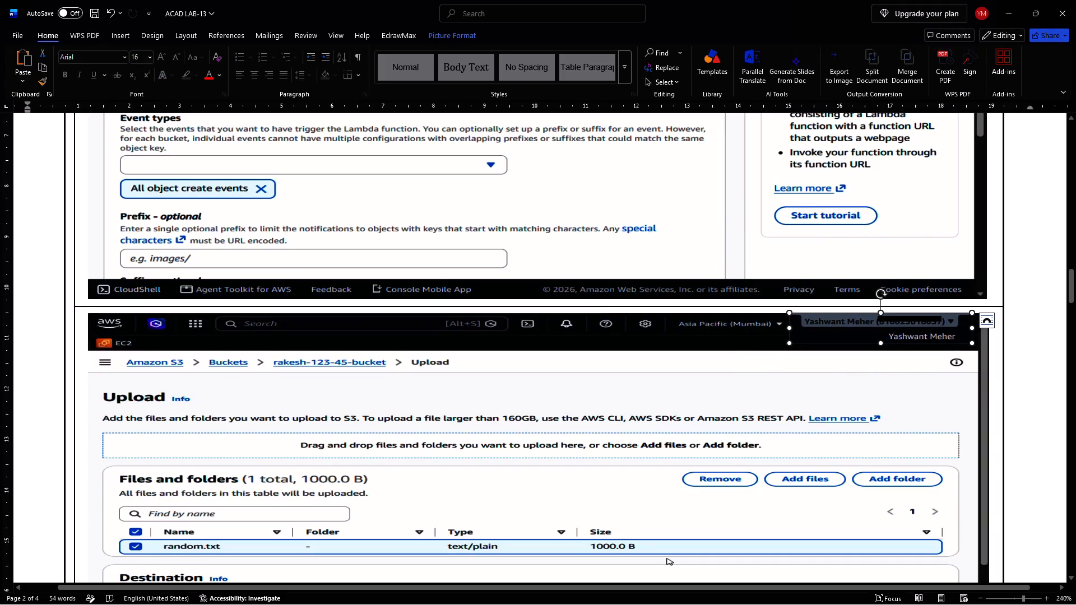
{"action": "left_click_drag", "start_coordinate": [880, 342], "coordinate": [879, 332]}
{"action": "left_click", "coordinate": [874, 375]}
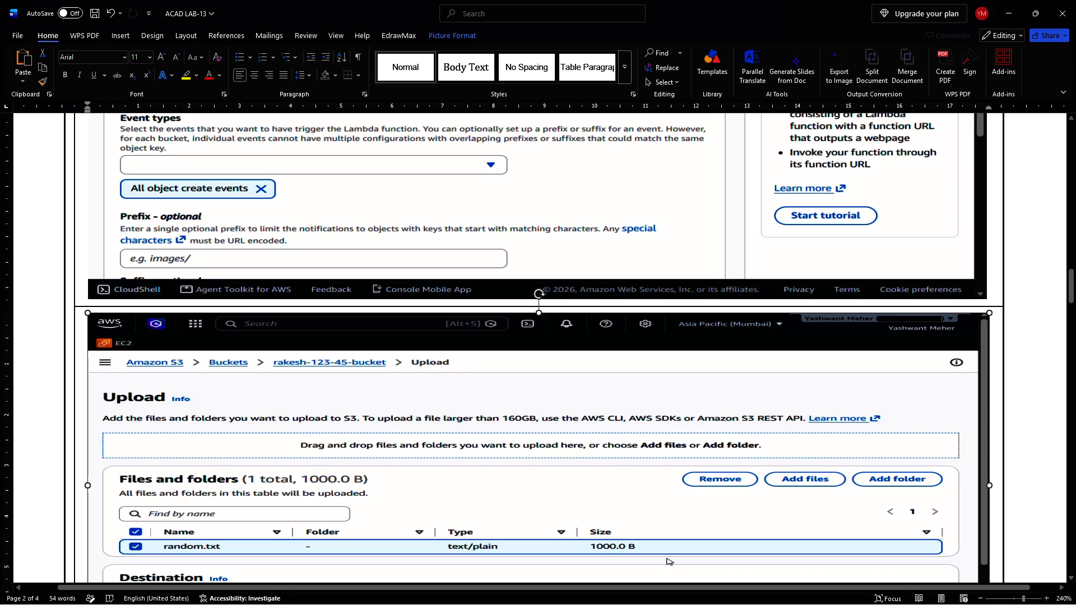
Duplicate the name picture from the Amazon S3 Upload screenshot and move the copy to the CloudWatch Log events screenshot under Implementation Phase.
{"action": "left_click", "coordinate": [850, 324]}
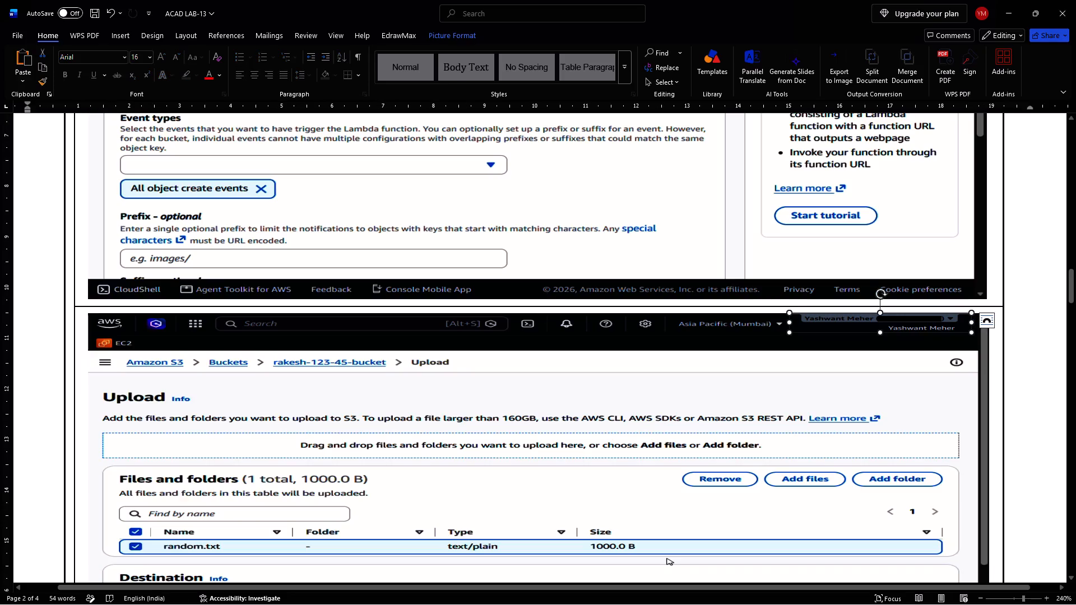
{"action": "key", "text": "ctrl+c"}
{"action": "key", "text": "ctrl+v"}
{"action": "scroll", "coordinate": [790, 366], "scroll_direction": "down", "scroll_amount": 2}
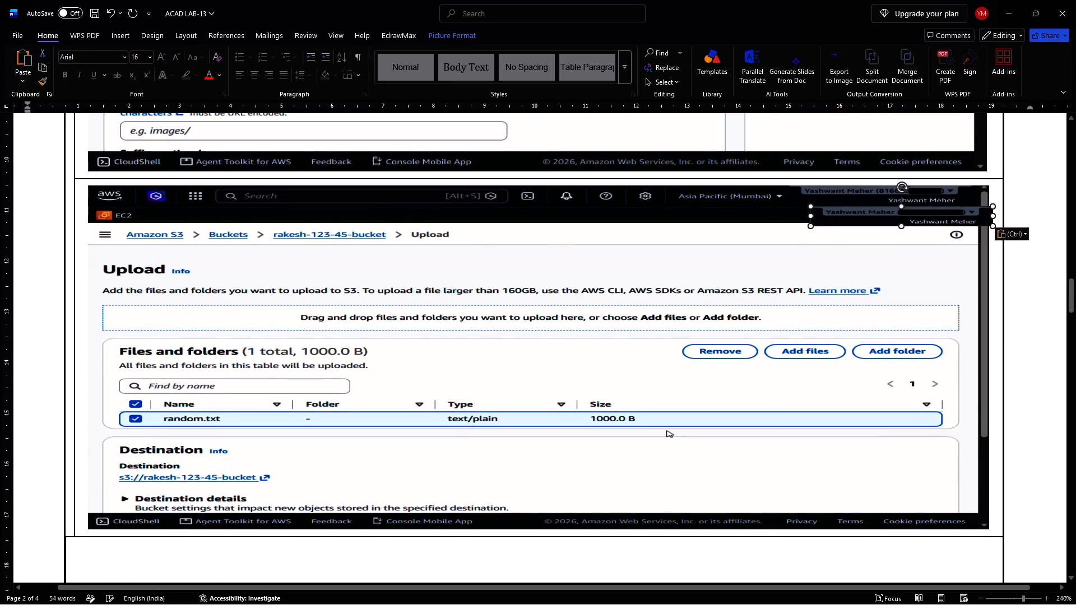
{"action": "left_click_drag", "start_coordinate": [848, 221], "coordinate": [717, 495]}
{"action": "scroll", "coordinate": [734, 388], "scroll_direction": "down", "scroll_amount": 3}
{"action": "scroll", "coordinate": [741, 326], "scroll_direction": "down", "scroll_amount": 6}
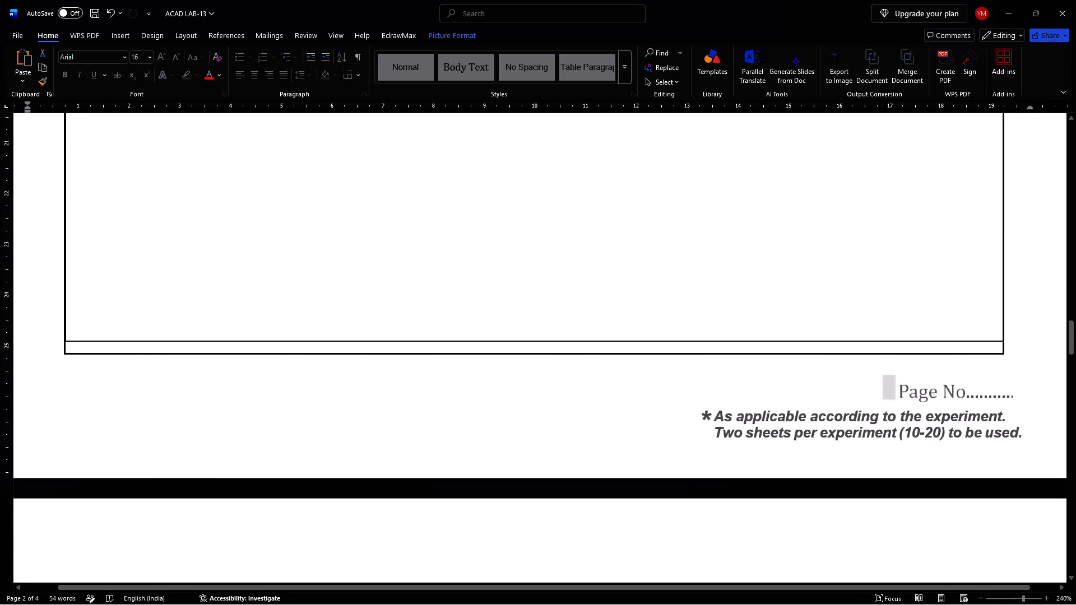
{"action": "scroll", "coordinate": [741, 326], "scroll_direction": "up", "scroll_amount": 5}
{"action": "left_click_drag", "start_coordinate": [737, 237], "coordinate": [708, 524]}
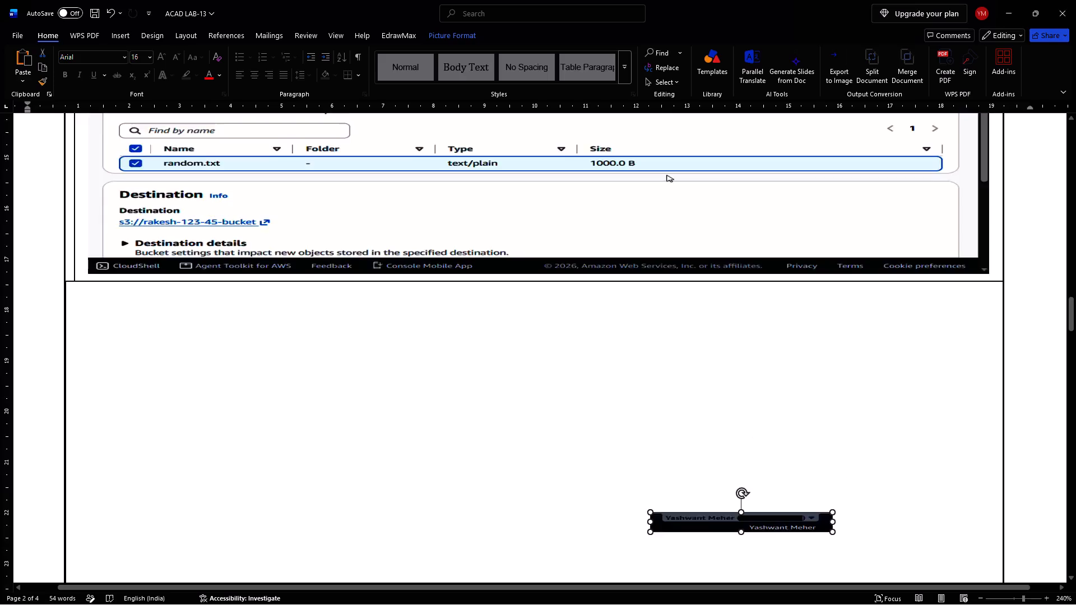
{"action": "scroll", "coordinate": [707, 432], "scroll_direction": "down", "scroll_amount": 3}
{"action": "left_click_drag", "start_coordinate": [691, 332], "coordinate": [688, 554]}
{"action": "scroll", "coordinate": [687, 488], "scroll_direction": "down", "scroll_amount": 4}
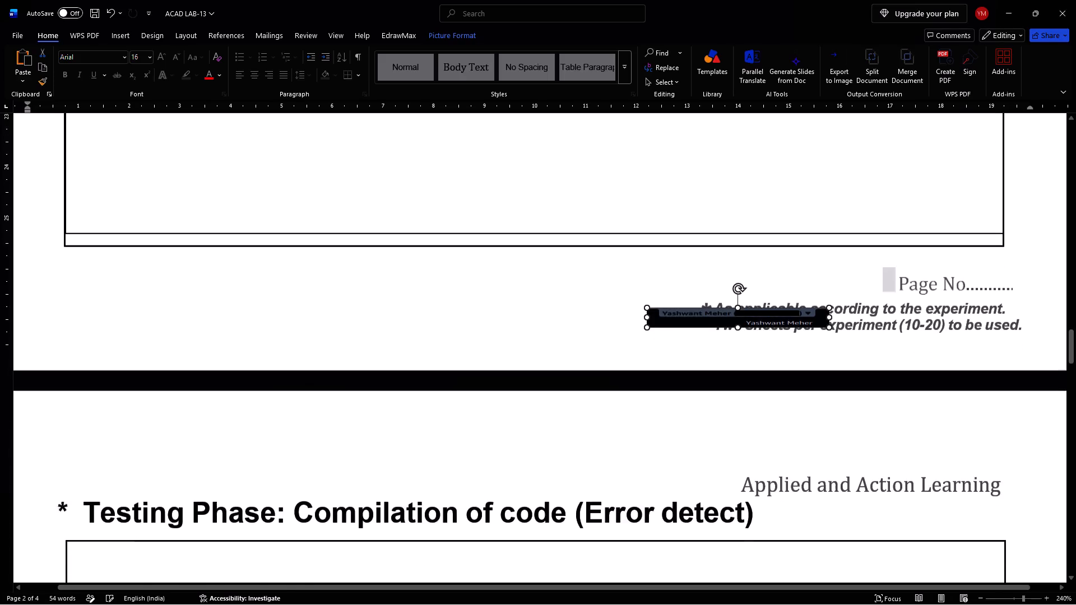
{"action": "left_click_drag", "start_coordinate": [707, 299], "coordinate": [699, 576]}
{"action": "scroll", "coordinate": [714, 469], "scroll_direction": "down", "scroll_amount": 6}
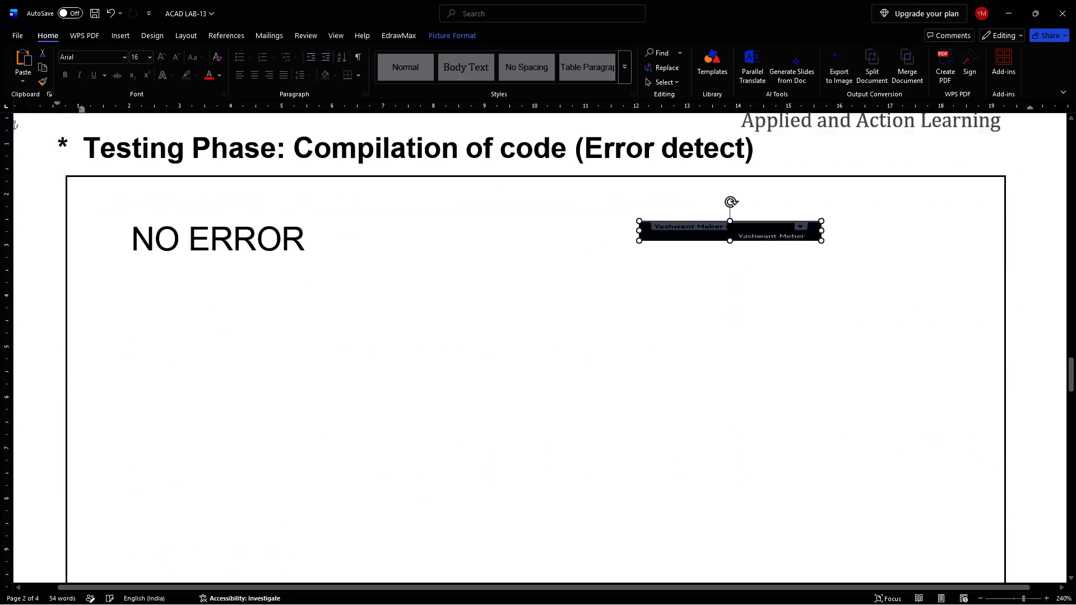
{"action": "left_click_drag", "start_coordinate": [699, 195], "coordinate": [688, 505]}
{"action": "scroll", "coordinate": [687, 444], "scroll_direction": "down", "scroll_amount": 5}
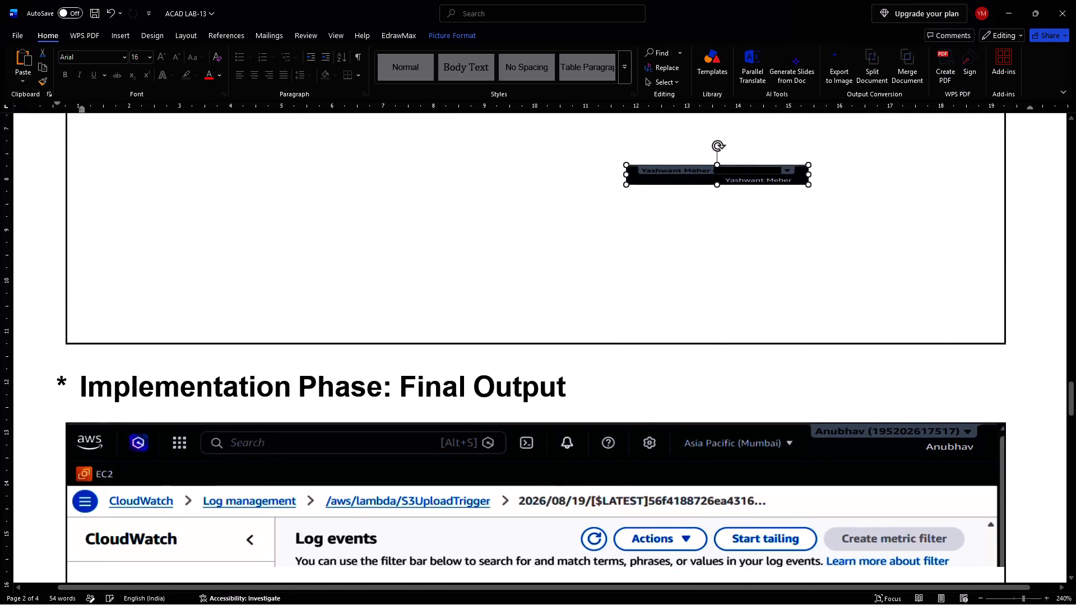
{"action": "left_click_drag", "start_coordinate": [697, 177], "coordinate": [755, 494]}
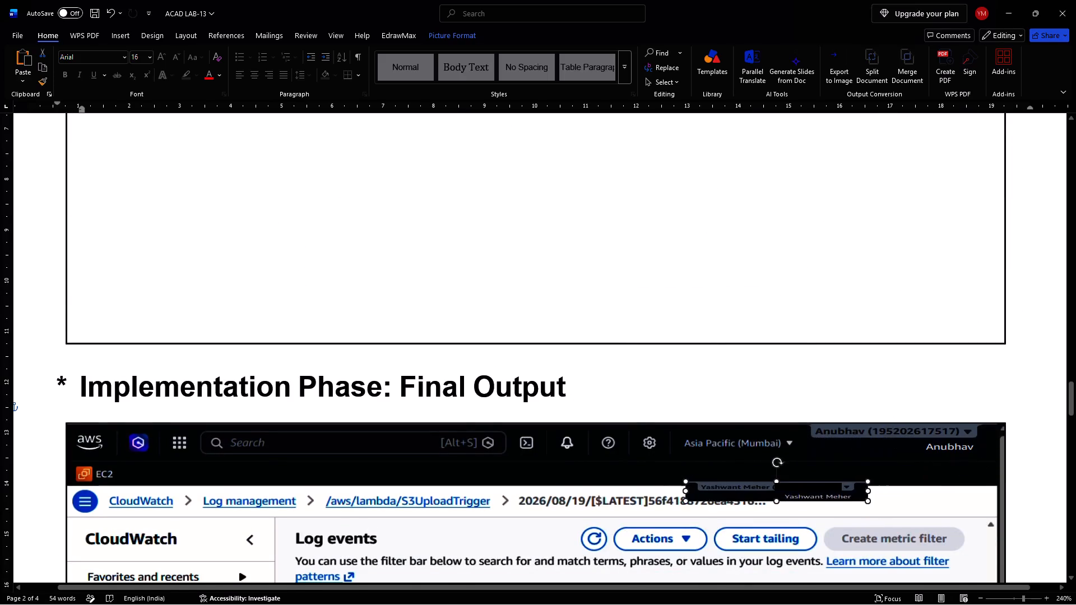
Delete the old account-name overlay from the CloudWatch Log events screenshot's header.
{"action": "left_click", "coordinate": [878, 450]}
{"action": "key", "text": "Delete"}
Place the copied name picture over the account name in the CloudWatch Log events screenshot, increase its height, and fine-tune its position.
{"action": "left_click_drag", "start_coordinate": [777, 496], "coordinate": [779, 495]}
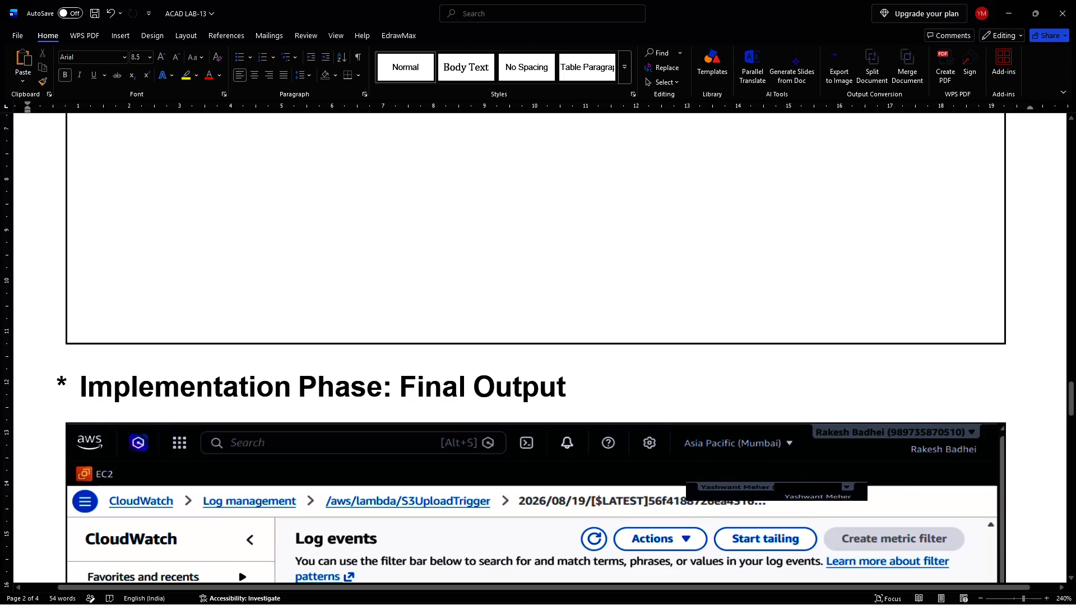
{"action": "left_click_drag", "start_coordinate": [779, 495], "coordinate": [898, 437]}
{"action": "left_click_drag", "start_coordinate": [898, 443], "coordinate": [897, 455]}
{"action": "left_click", "coordinate": [911, 434]}
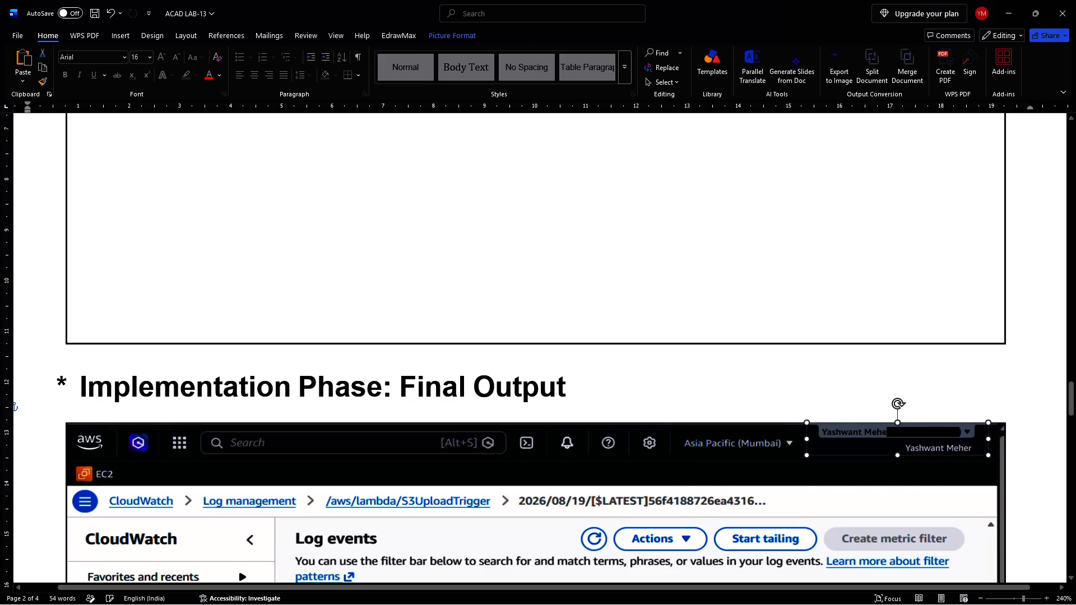
{"action": "left_click", "coordinate": [916, 485]}
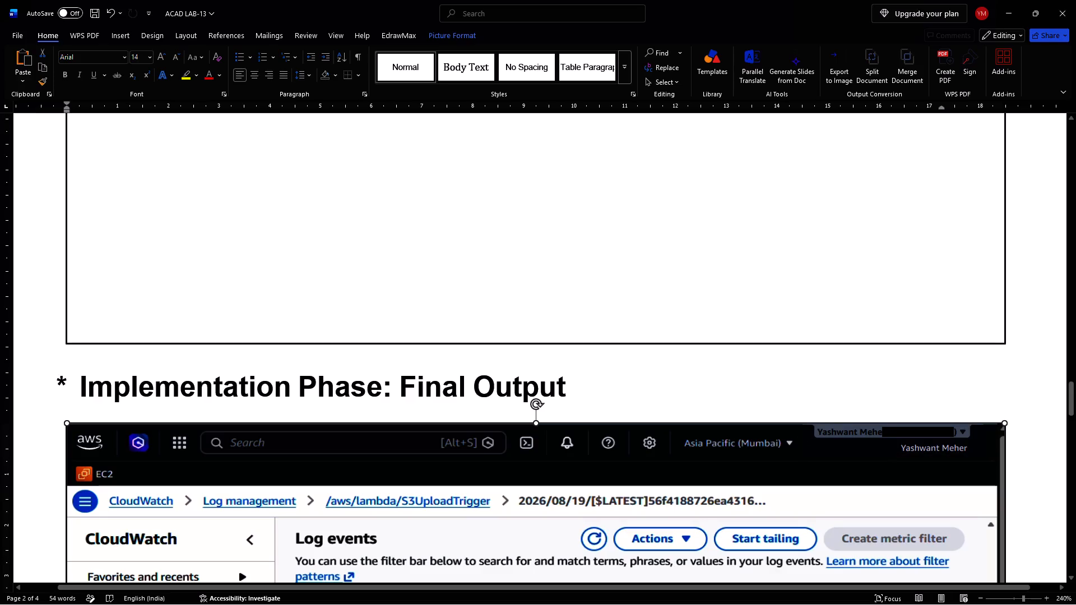
{"action": "left_click", "coordinate": [889, 436]}
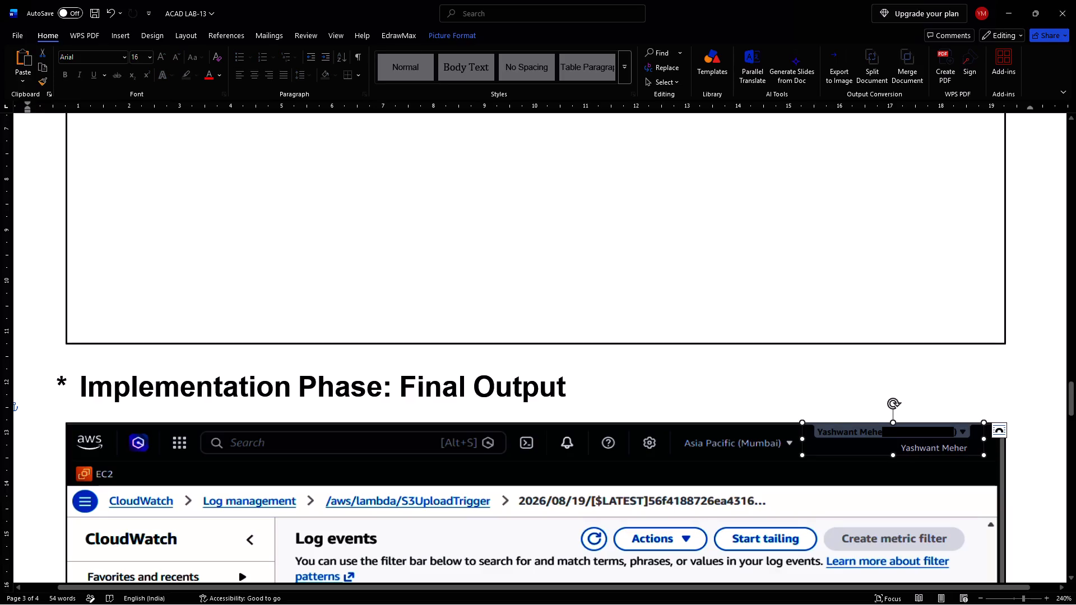
{"action": "key", "text": "Up"}
{"action": "left_click", "coordinate": [759, 500]}
{"action": "left_click", "coordinate": [864, 434]}
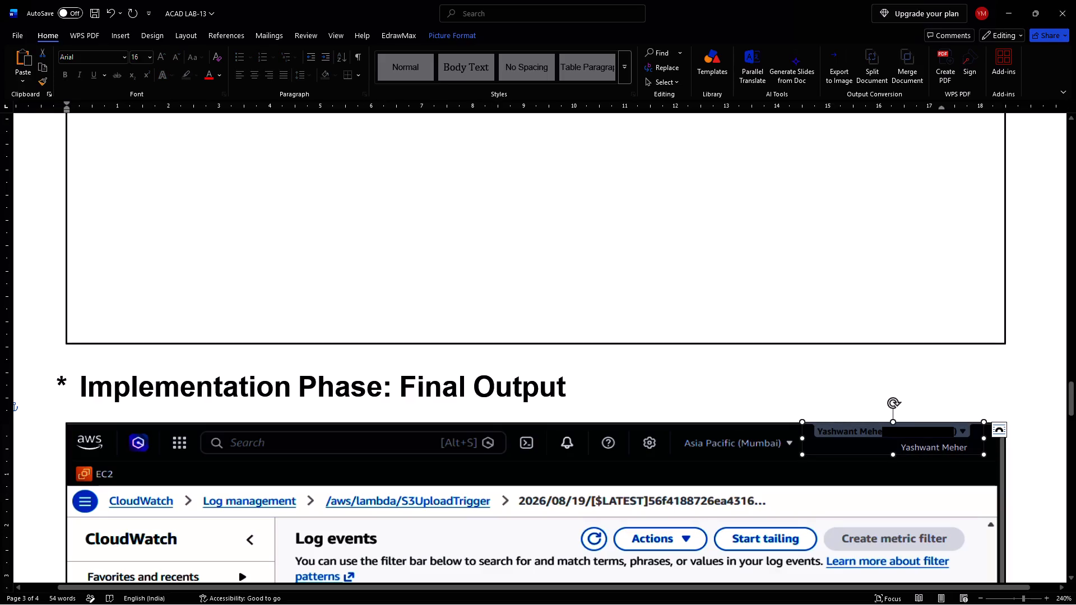
{"action": "left_click_drag", "start_coordinate": [896, 453], "coordinate": [895, 449]}
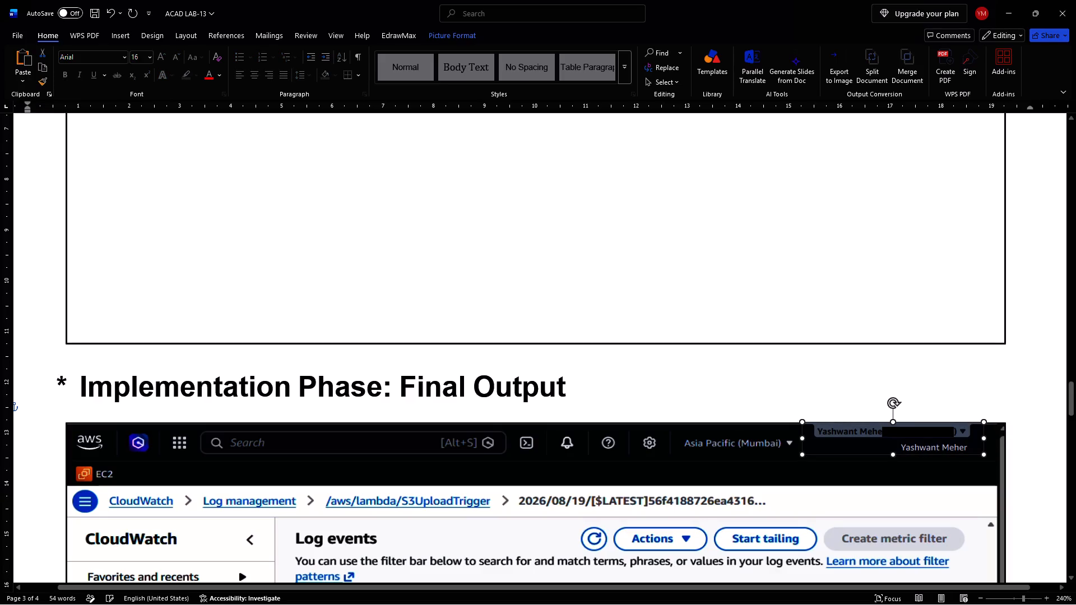
Fine-tune the height and vertical position of the name picture covering the account name in the CloudWatch Log events screenshot.
{"action": "left_click_drag", "start_coordinate": [895, 449], "coordinate": [901, 449]}
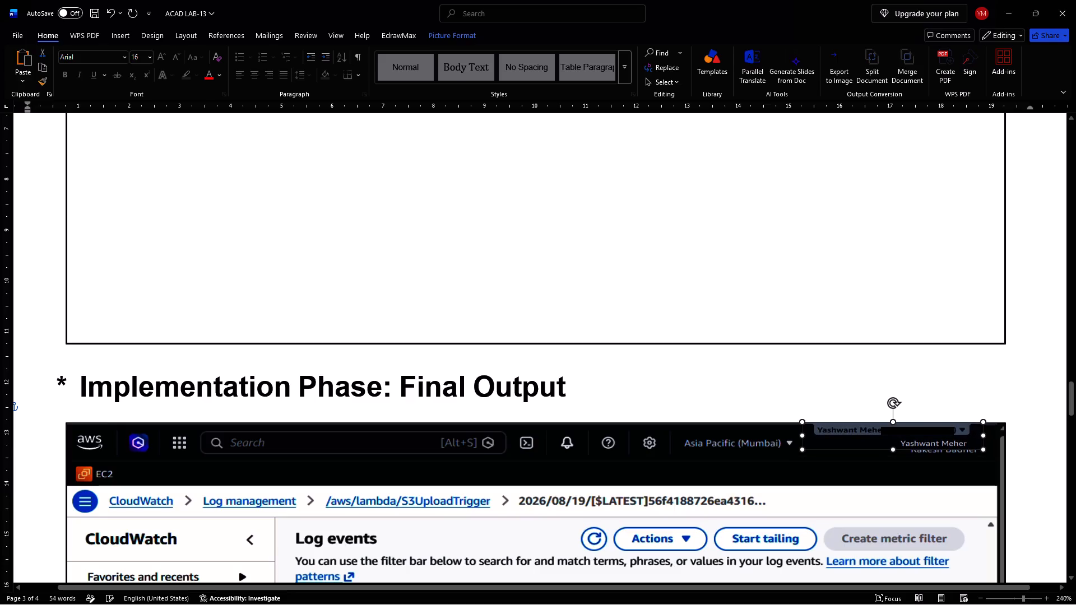
{"action": "left_click_drag", "start_coordinate": [901, 449], "coordinate": [902, 452]}
{"action": "key", "text": "Down"}
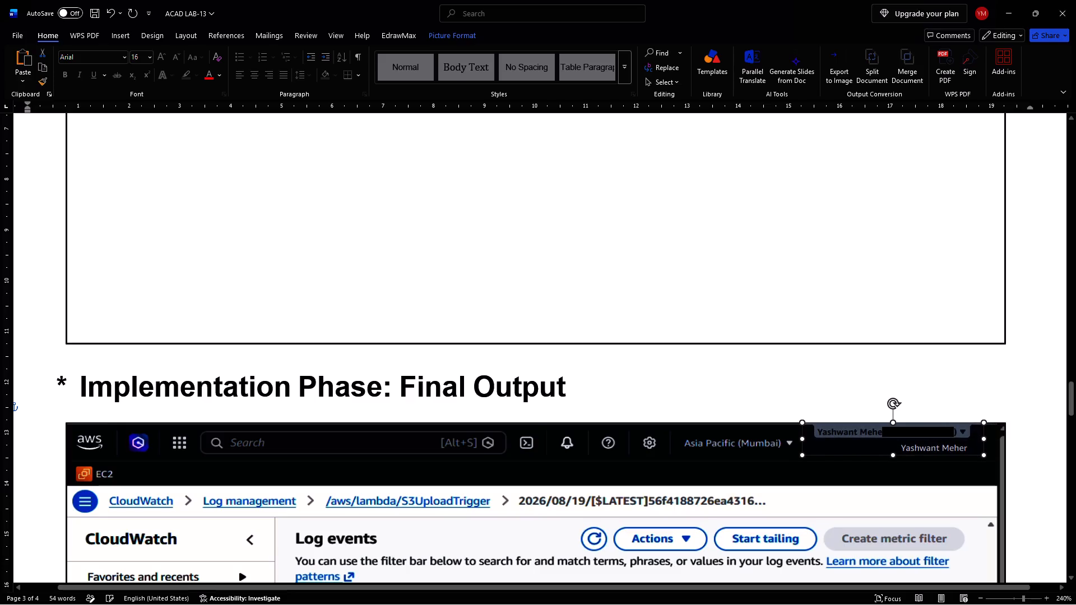
{"action": "left_click", "coordinate": [875, 489]}
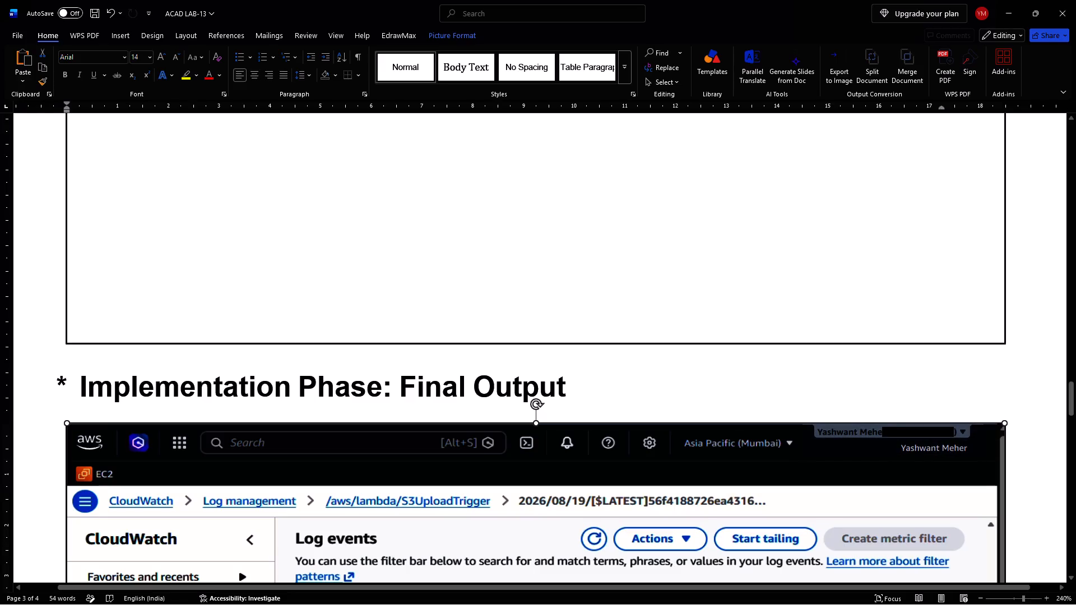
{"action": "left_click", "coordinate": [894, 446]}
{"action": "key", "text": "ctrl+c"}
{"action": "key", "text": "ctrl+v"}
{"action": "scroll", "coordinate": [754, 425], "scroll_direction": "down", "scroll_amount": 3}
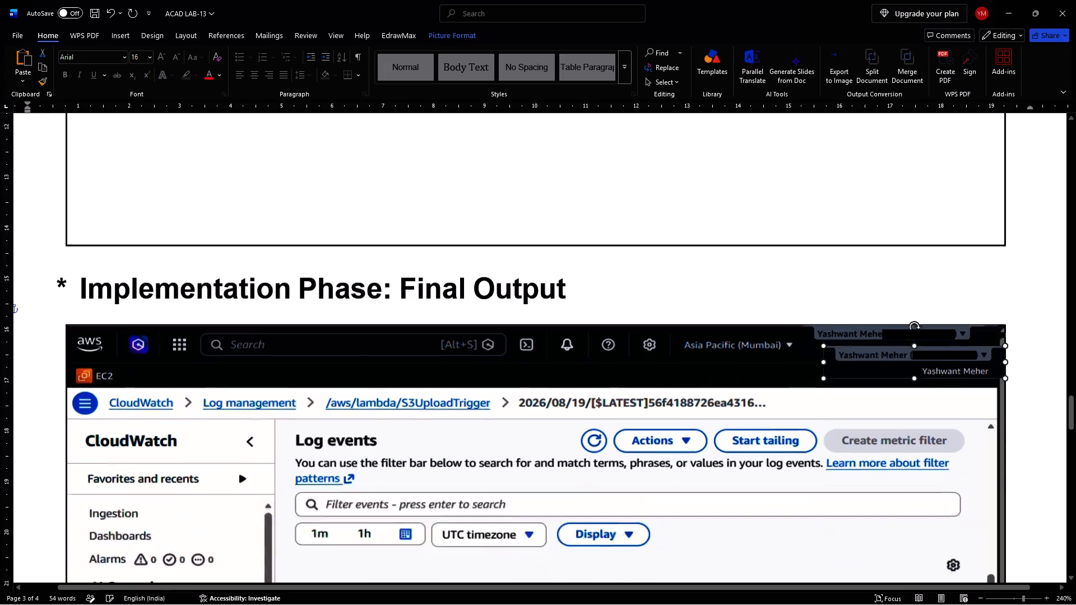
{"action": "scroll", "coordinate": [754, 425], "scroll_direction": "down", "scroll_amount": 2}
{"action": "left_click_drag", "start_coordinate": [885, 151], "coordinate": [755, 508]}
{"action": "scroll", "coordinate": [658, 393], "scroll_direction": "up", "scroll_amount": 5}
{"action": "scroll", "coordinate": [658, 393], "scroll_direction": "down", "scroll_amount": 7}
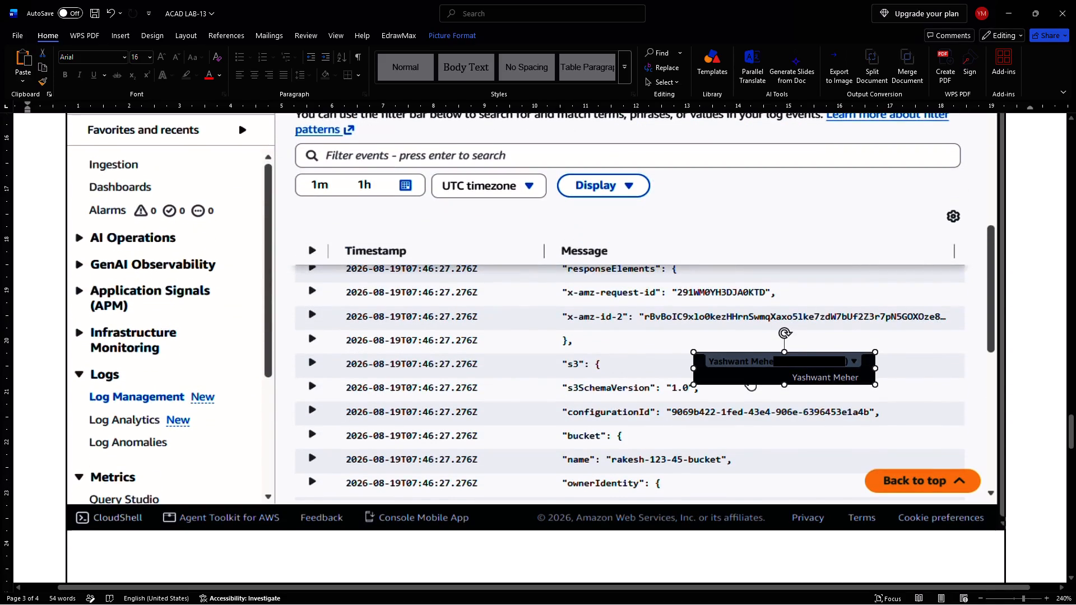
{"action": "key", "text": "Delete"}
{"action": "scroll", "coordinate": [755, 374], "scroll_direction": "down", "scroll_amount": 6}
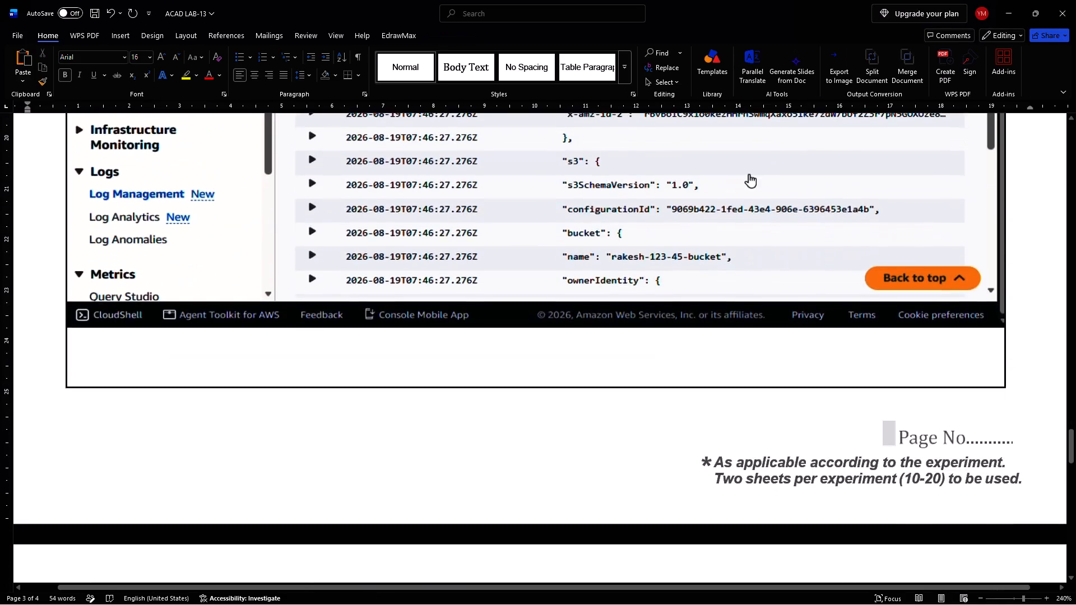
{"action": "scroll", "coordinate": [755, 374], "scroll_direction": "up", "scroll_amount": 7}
Save the document as a PDF named "lab 13 ( done )" in the ACAD folder.
{"action": "left_click", "coordinate": [16, 36]}
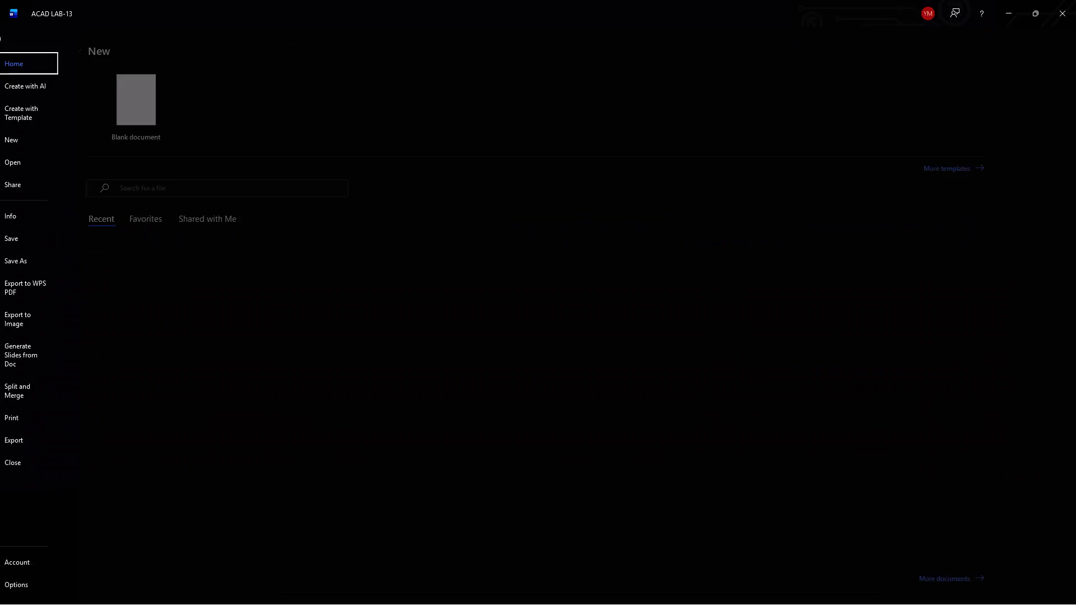
{"action": "left_click", "coordinate": [44, 258]}
{"action": "left_click", "coordinate": [162, 289]}
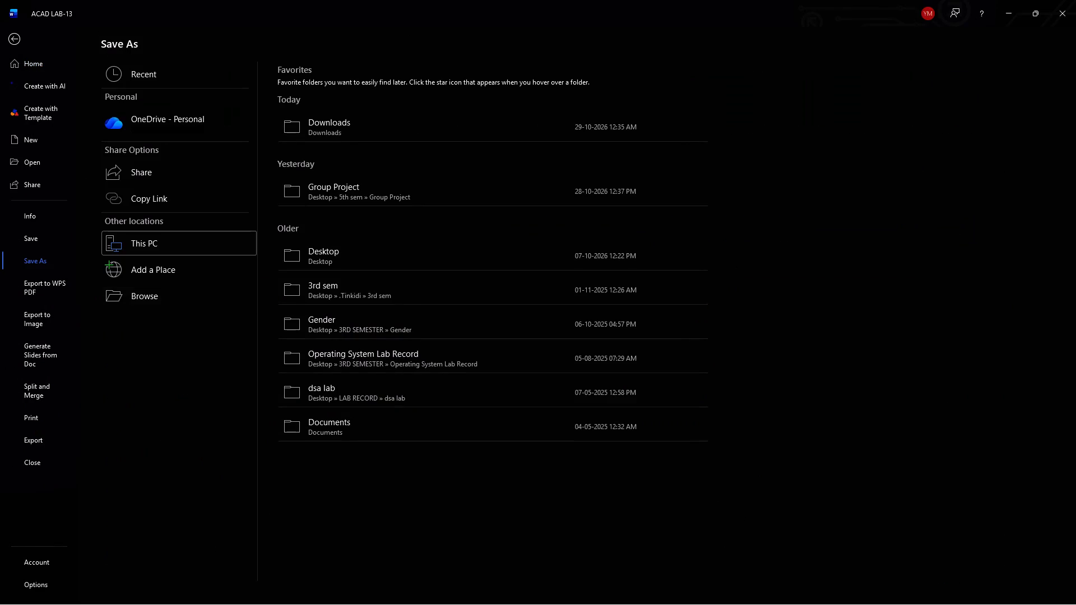
{"action": "left_click", "coordinate": [35, 120]}
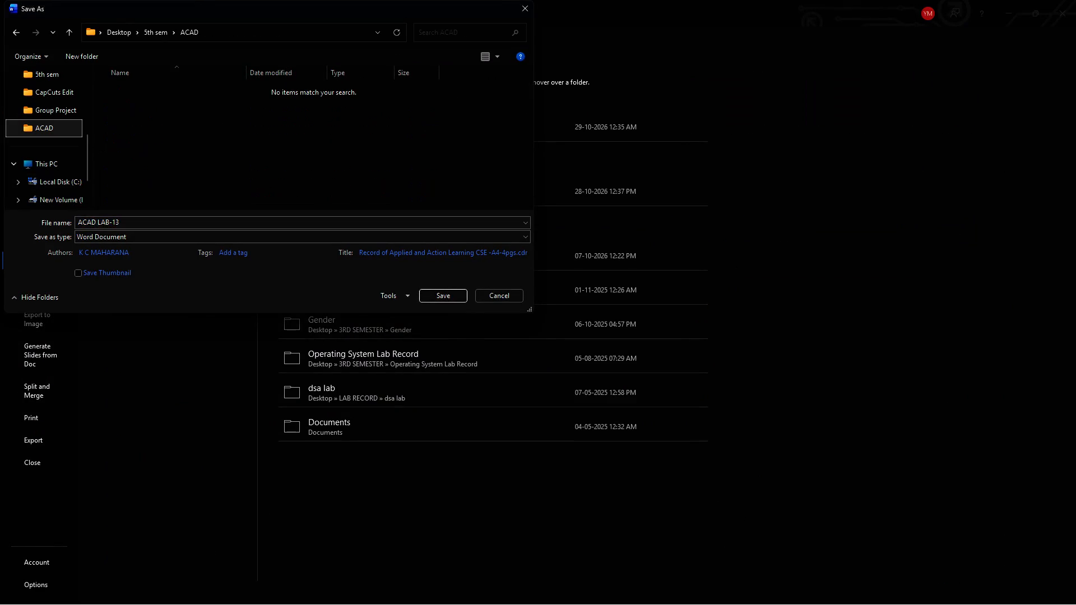
{"action": "left_click", "coordinate": [152, 235]}
{"action": "left_click", "coordinate": [117, 301]}
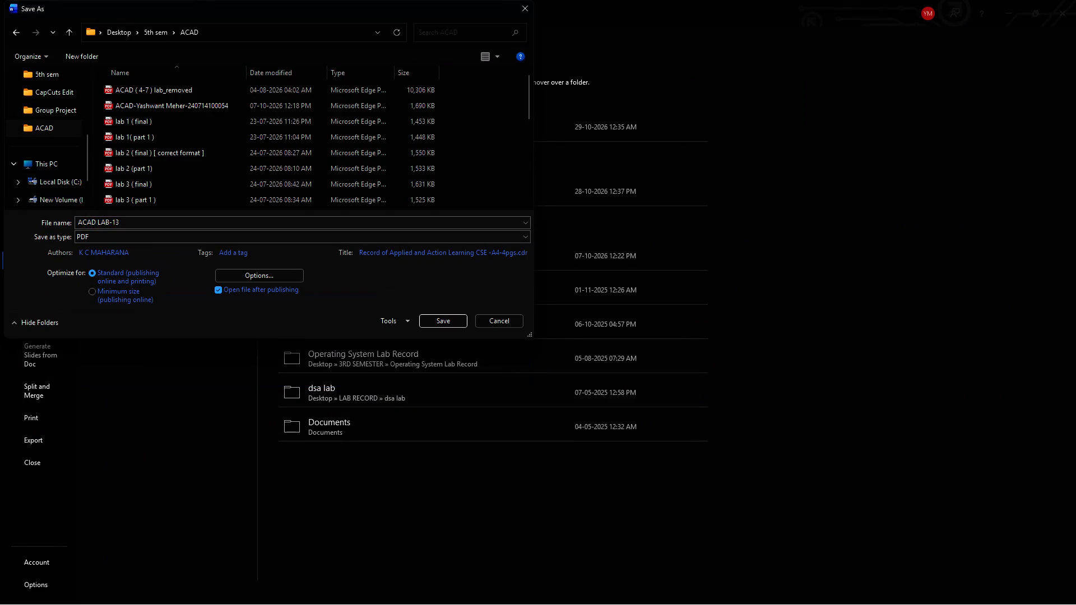
{"action": "scroll", "coordinate": [168, 189], "scroll_direction": "down", "scroll_amount": 14}
{"action": "left_click", "coordinate": [129, 221]}
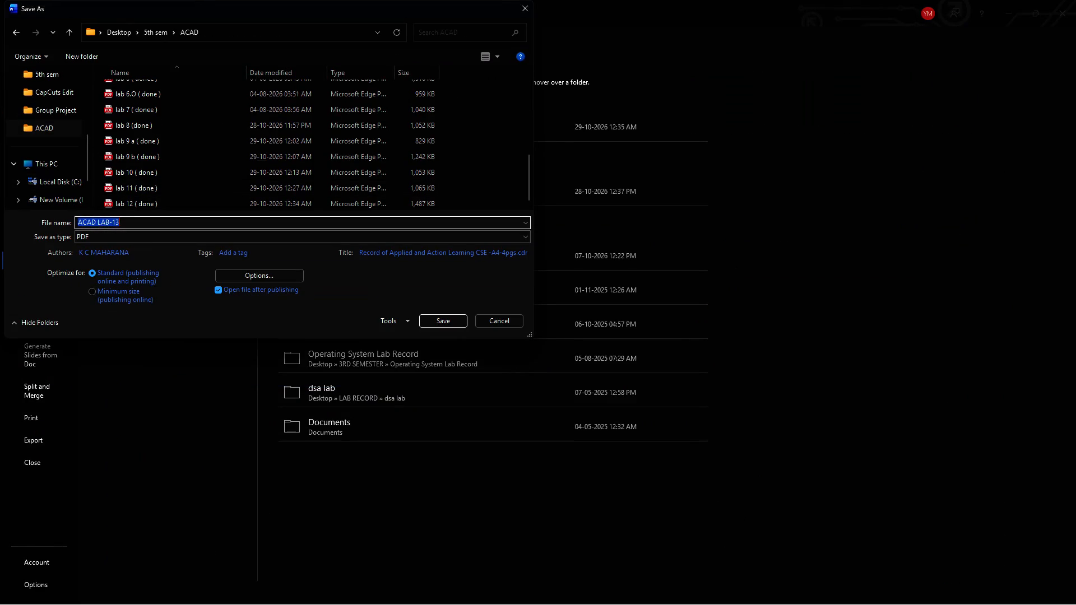
{"action": "type", "text": "lab 14"}
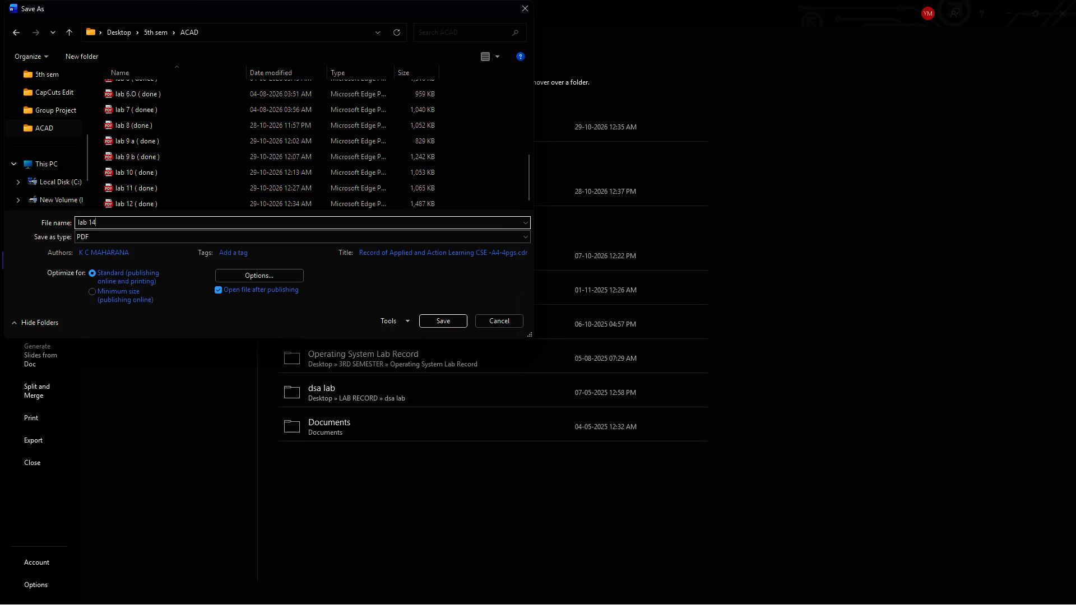
{"action": "key", "text": "space"}
{"action": "key", "text": "BackSpace"}
{"action": "key", "text": "BackSpace"}
{"action": "type", "text": "3"}
{"action": "key", "text": "space"}
{"action": "type", "text": "( done )"}
{"action": "scroll", "coordinate": [174, 146], "scroll_direction": "down", "scroll_amount": 12}
{"action": "left_click", "coordinate": [138, 241]}
{"action": "left_click", "coordinate": [138, 241]}
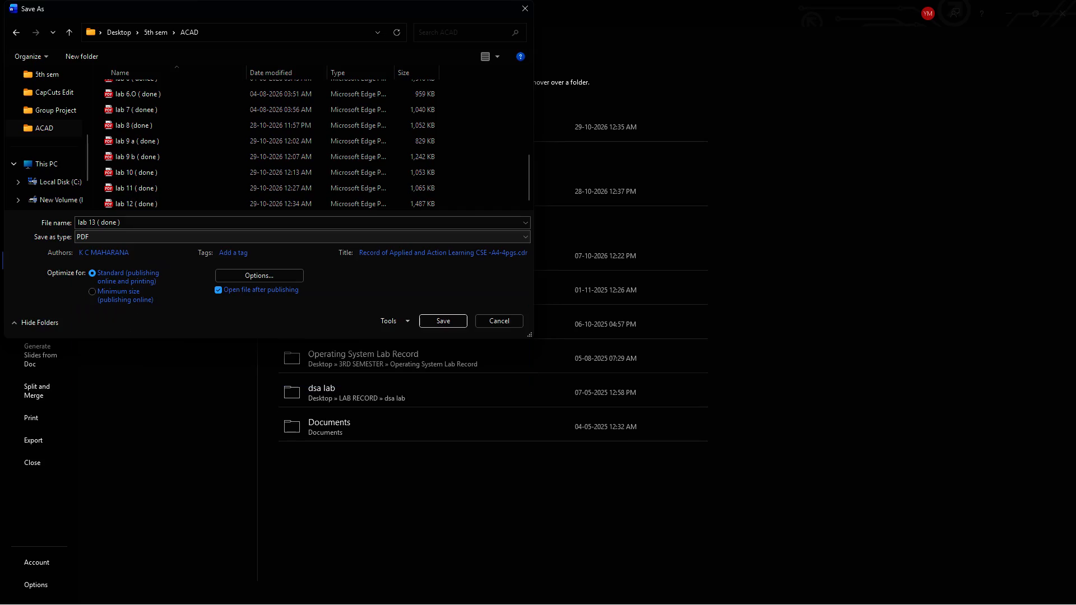
{"action": "scroll", "coordinate": [189, 162], "scroll_direction": "down", "scroll_amount": 7}
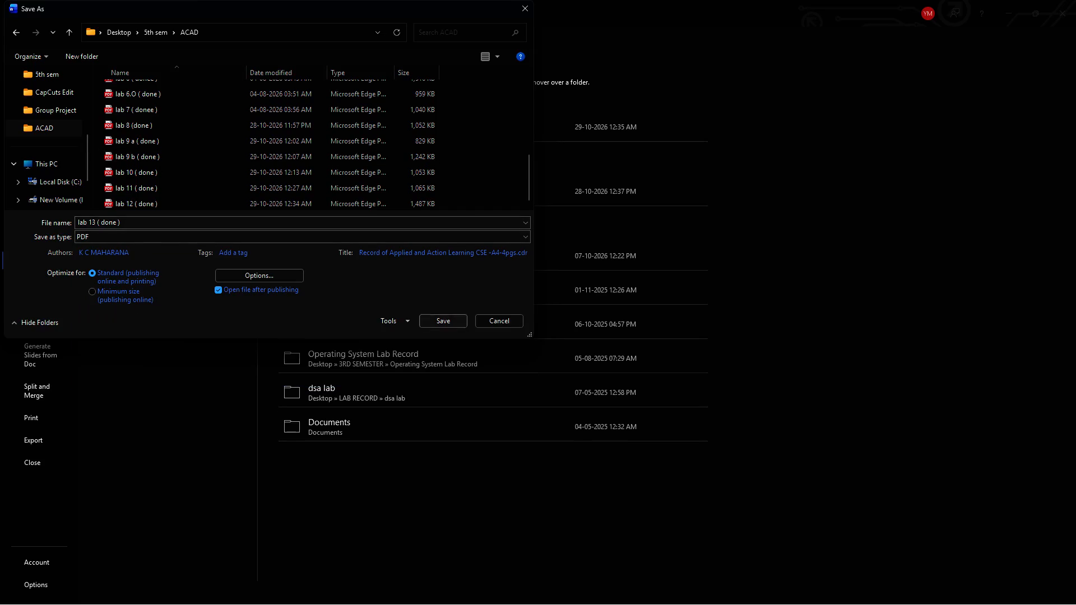
{"action": "left_click", "coordinate": [449, 319]}
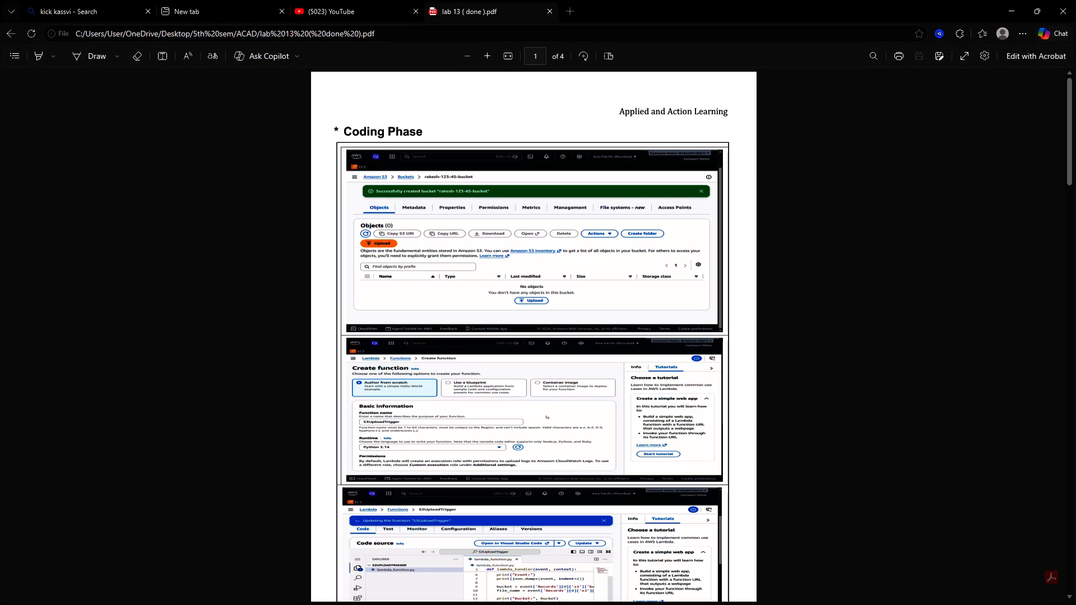
Review all pages of the lab 13 ( done ) PDF for the covered account names and close it.
{"action": "scroll", "coordinate": [721, 263], "scroll_direction": "down", "scroll_amount": 5}
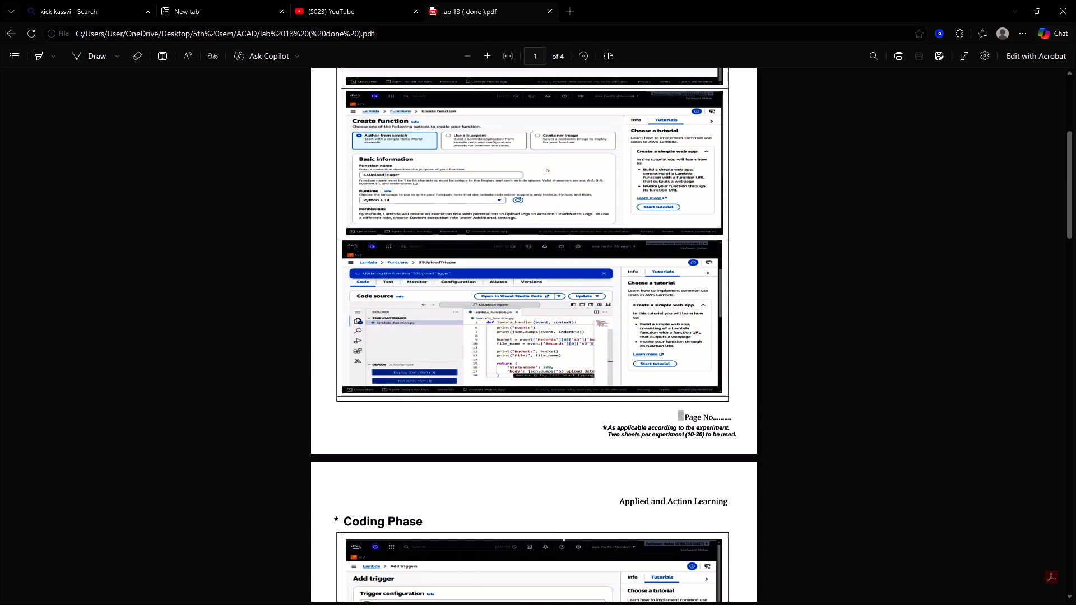
{"action": "scroll", "coordinate": [726, 260], "scroll_direction": "down", "scroll_amount": 7}
{"action": "scroll", "coordinate": [697, 297], "scroll_direction": "down", "scroll_amount": 6}
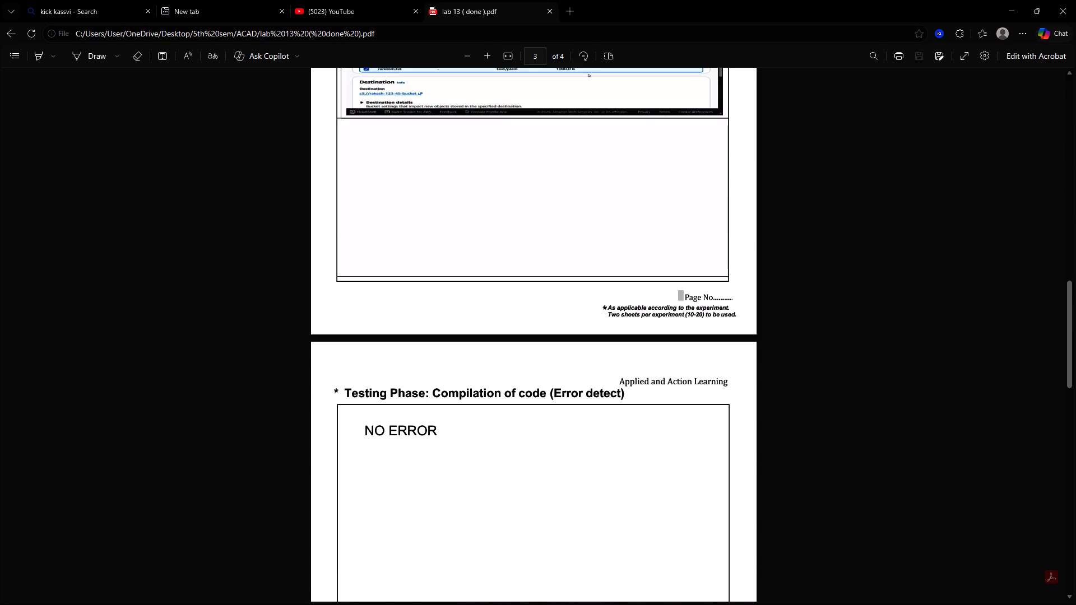
{"action": "scroll", "coordinate": [693, 285], "scroll_direction": "down", "scroll_amount": 7}
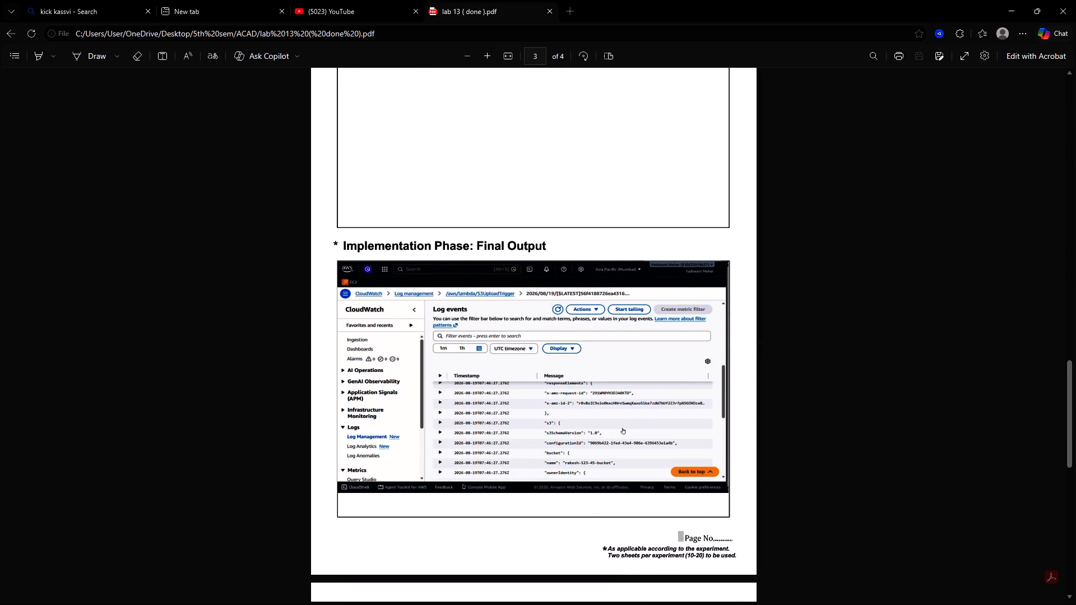
{"action": "scroll", "coordinate": [692, 284], "scroll_direction": "down", "scroll_amount": 10}
{"action": "scroll", "coordinate": [692, 284], "scroll_direction": "up", "scroll_amount": 16}
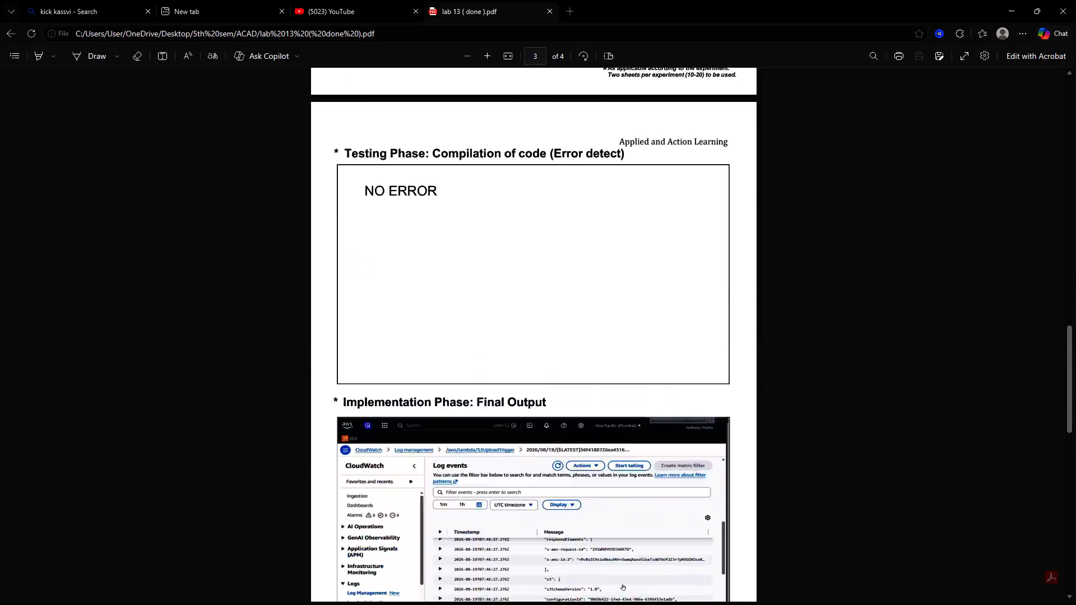
{"action": "scroll", "coordinate": [692, 284], "scroll_direction": "up", "scroll_amount": 10}
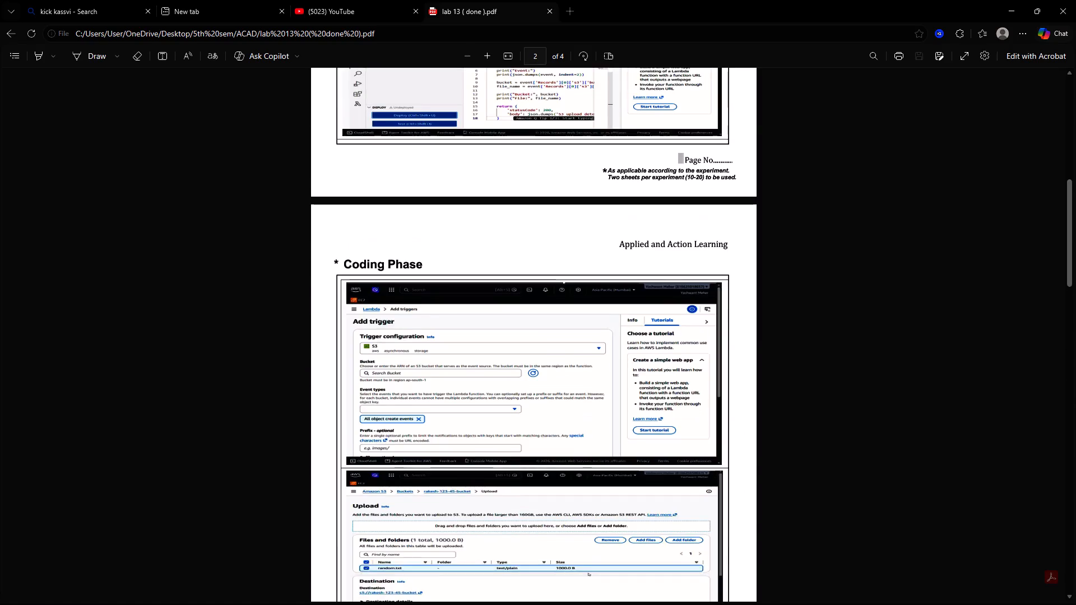
{"action": "scroll", "coordinate": [696, 282], "scroll_direction": "up", "scroll_amount": 7}
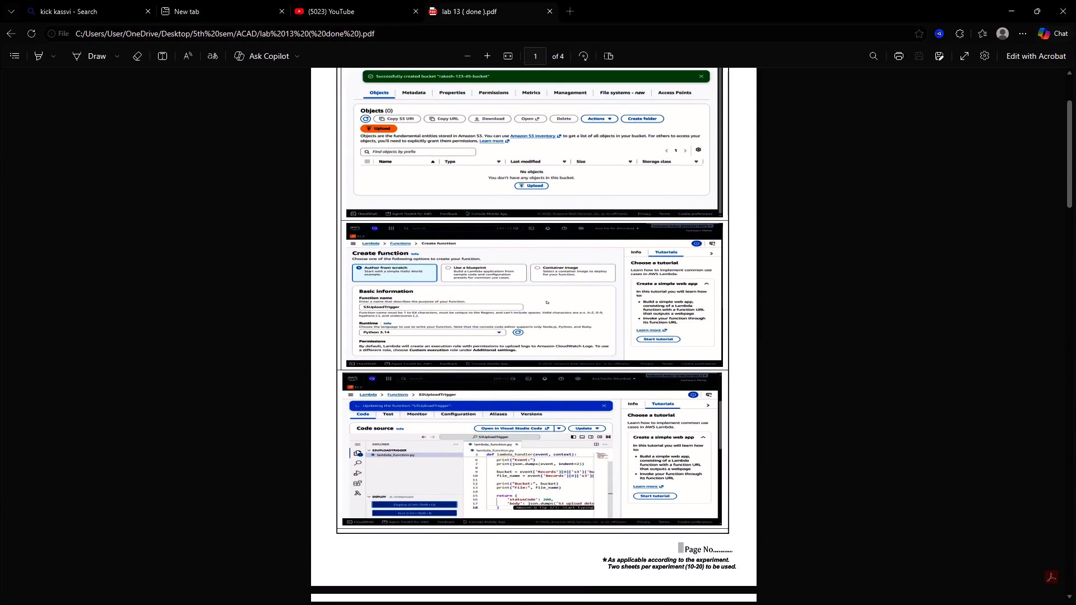
{"action": "scroll", "coordinate": [696, 282], "scroll_direction": "up", "scroll_amount": 7}
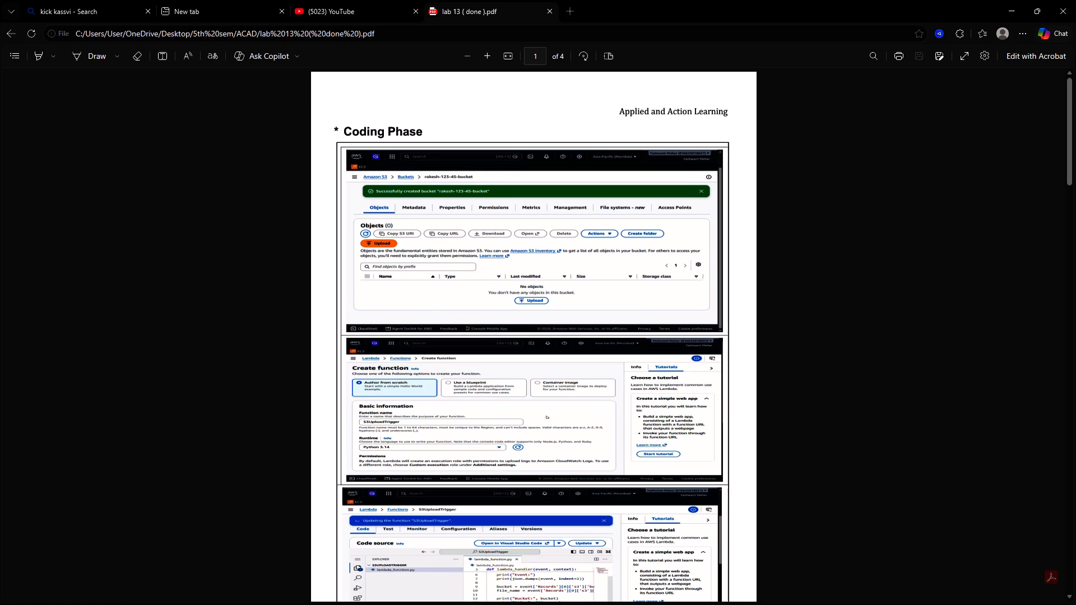
{"action": "left_click", "coordinate": [546, 15]}
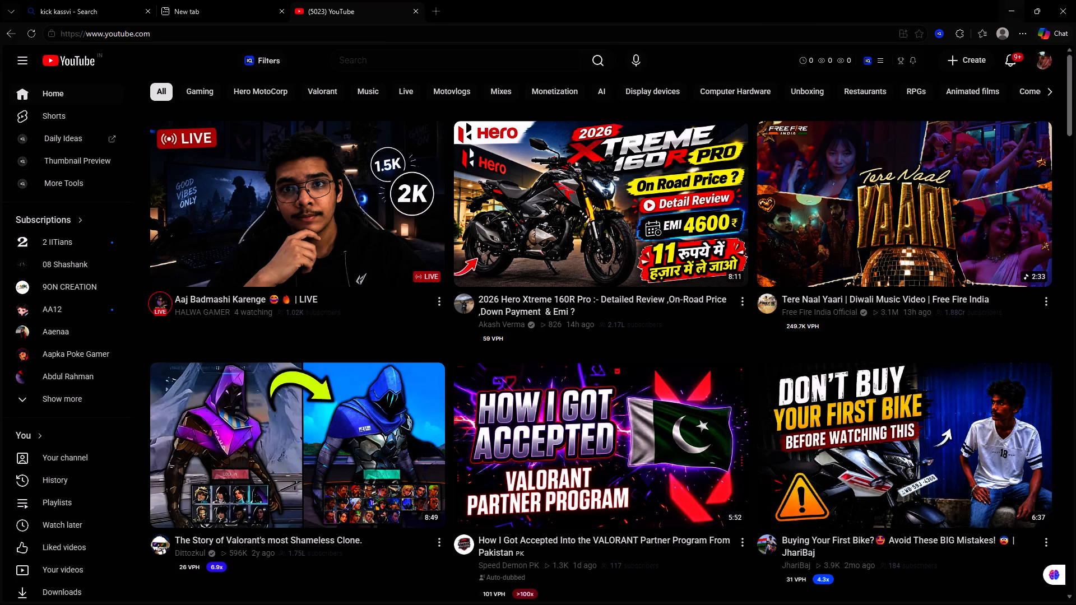
{"action": "left_click", "coordinate": [1008, 14]}
Close the ACAD LAB-13 document without saving its changes.
{"action": "left_click", "coordinate": [1075, 0]}
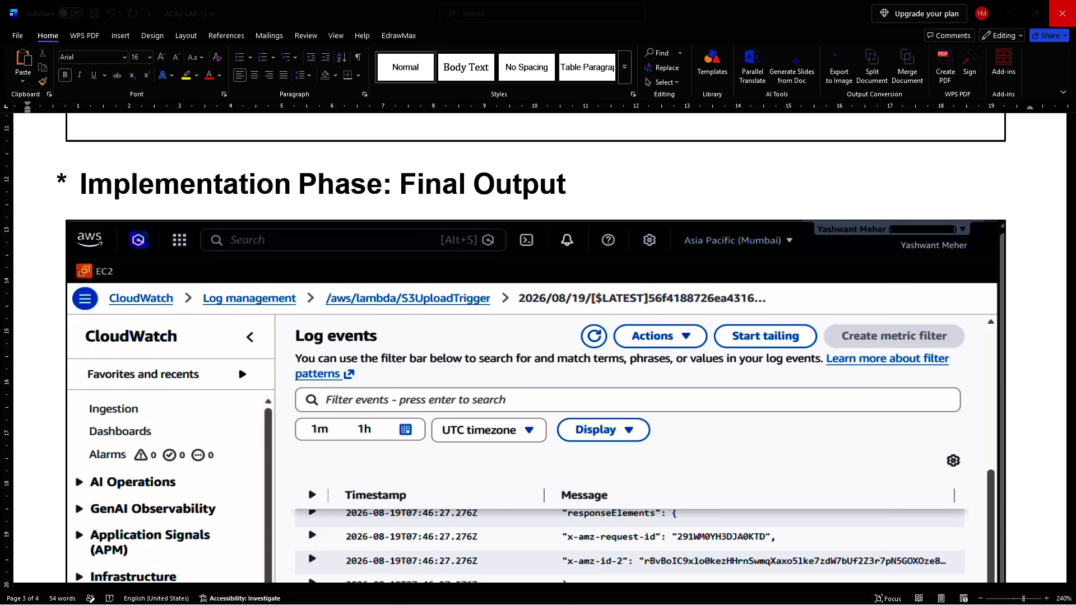
{"action": "left_click", "coordinate": [565, 392]}
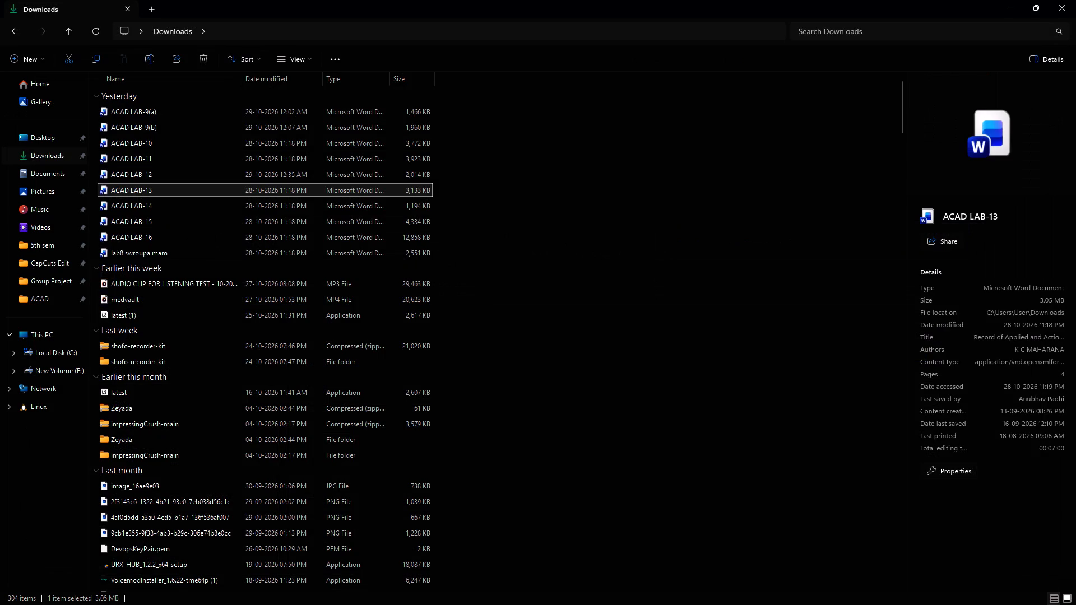
Open the ACAD LAB-14 document from Downloads and enable editing.
{"action": "double_click", "coordinate": [161, 207]}
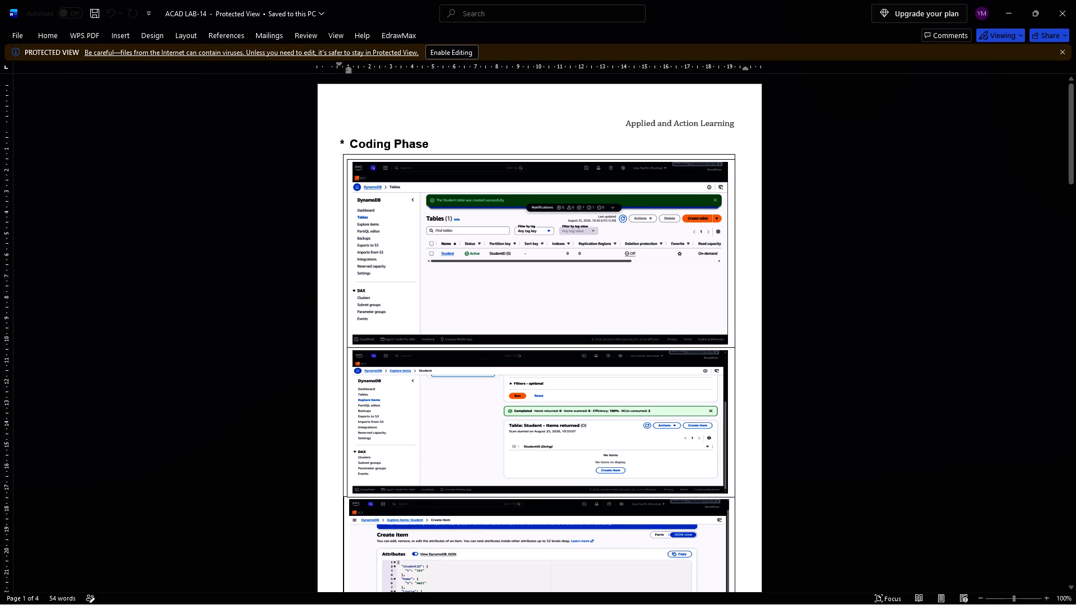
{"action": "left_click", "coordinate": [458, 57]}
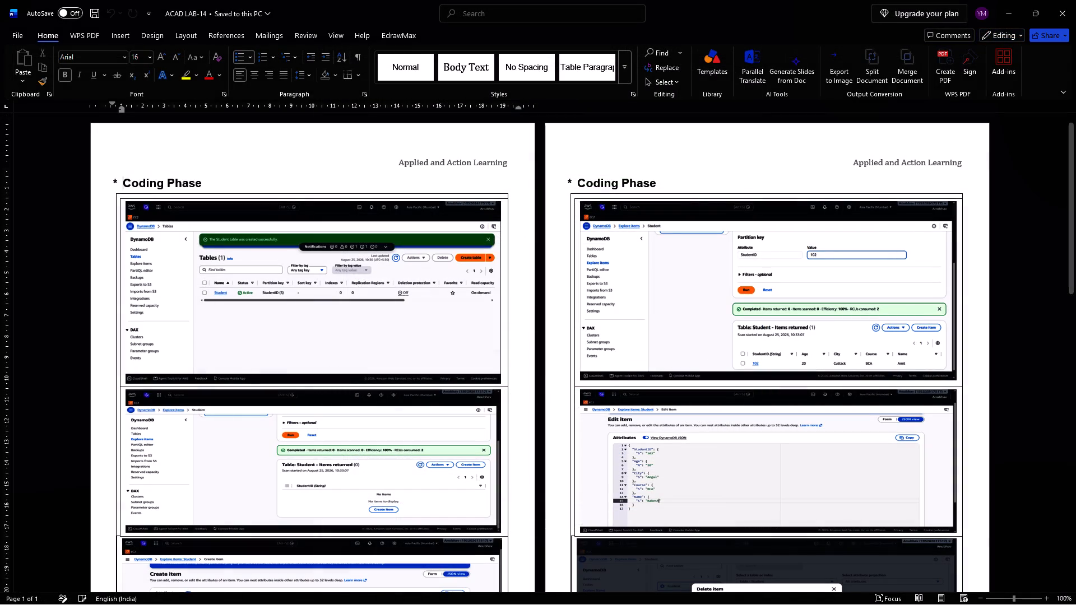
Copy the "All my name" image from the Screenshots folder in Pictures and minimize the folder window.
{"action": "left_click", "coordinate": [374, 597]}
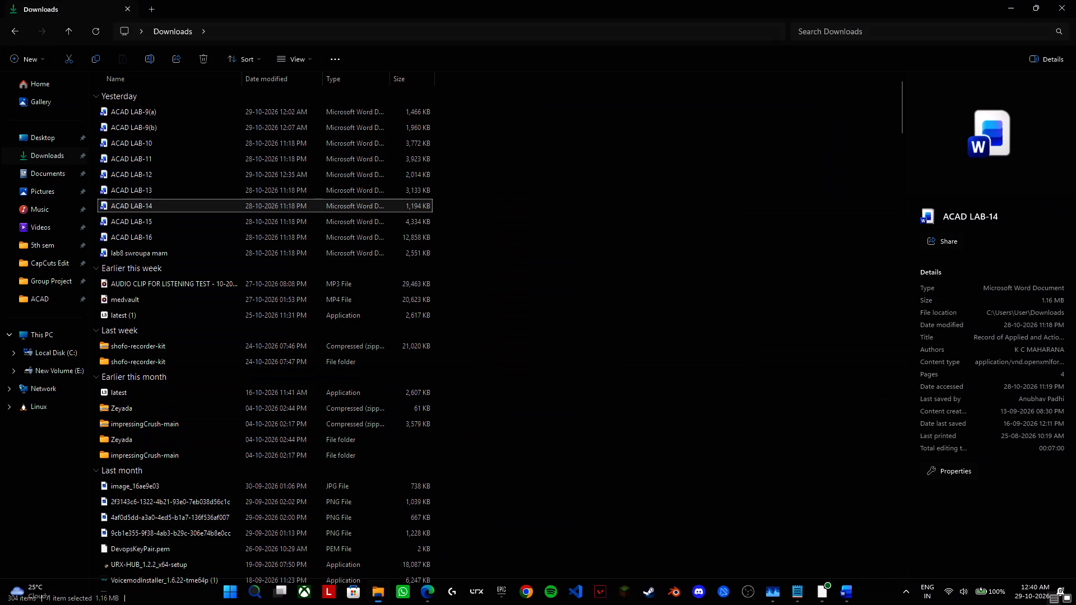
{"action": "left_click", "coordinate": [1004, 3]}
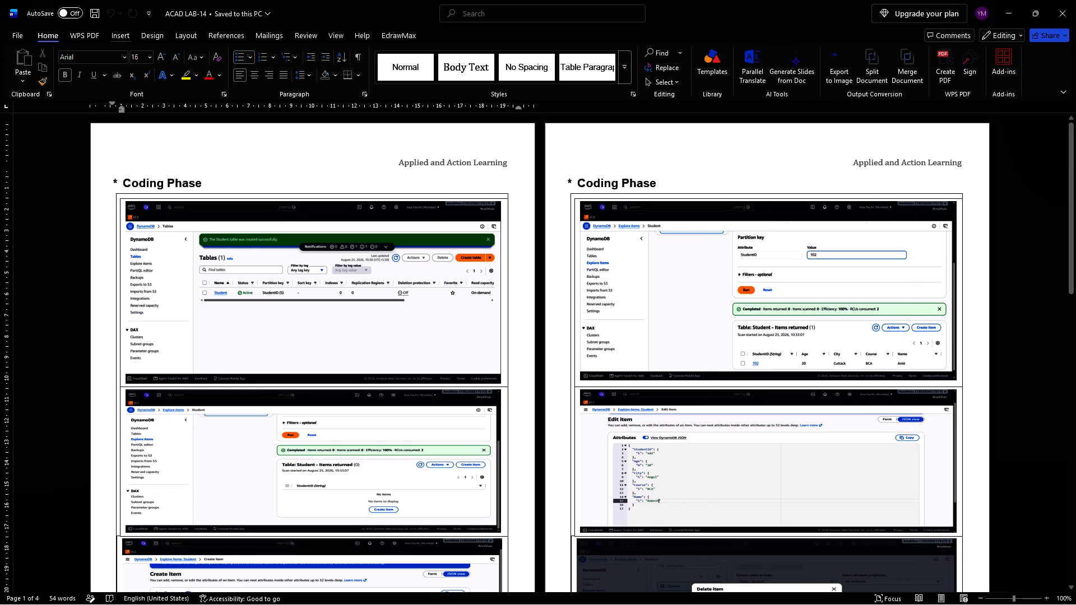
{"action": "key", "text": "w"}
{"action": "right_click", "coordinate": [382, 598]}
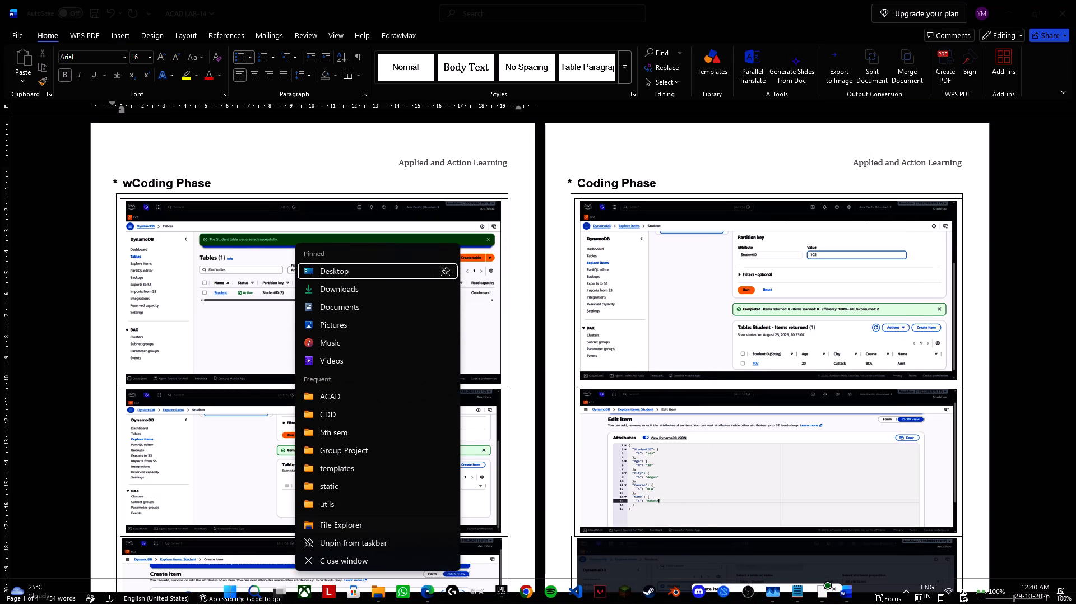
{"action": "left_click", "coordinate": [381, 522]}
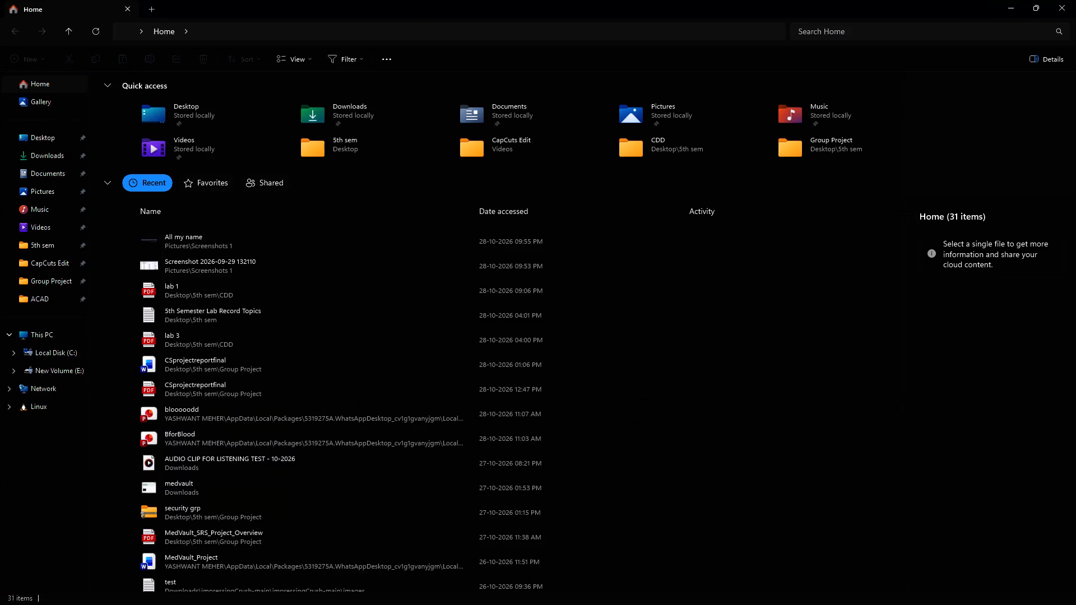
{"action": "left_click", "coordinate": [47, 185]}
{"action": "double_click", "coordinate": [395, 111]}
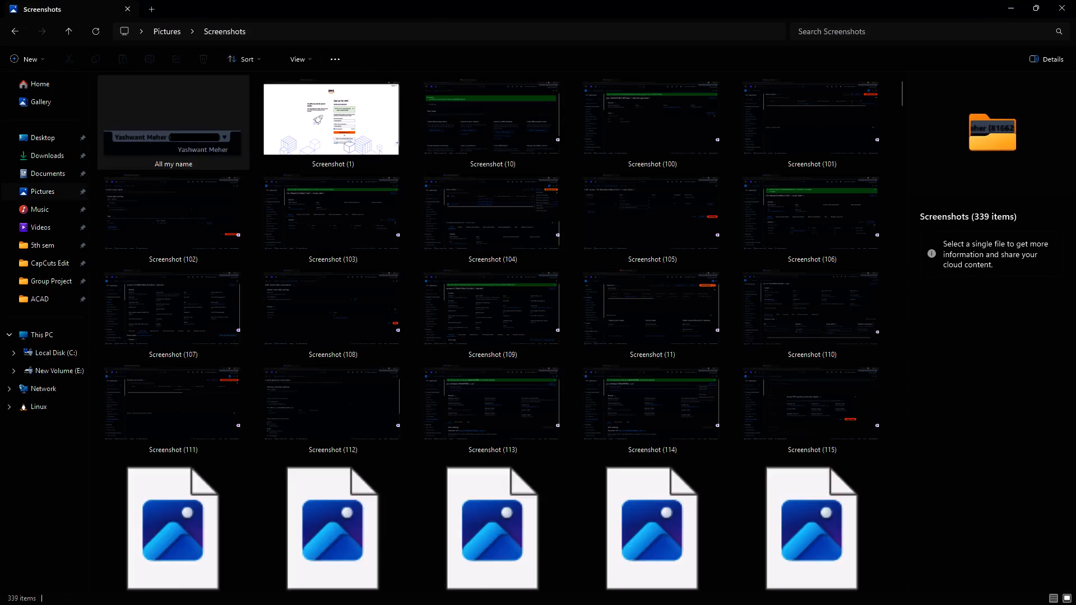
{"action": "left_click", "coordinate": [138, 119]}
{"action": "key", "text": "ctrl+c"}
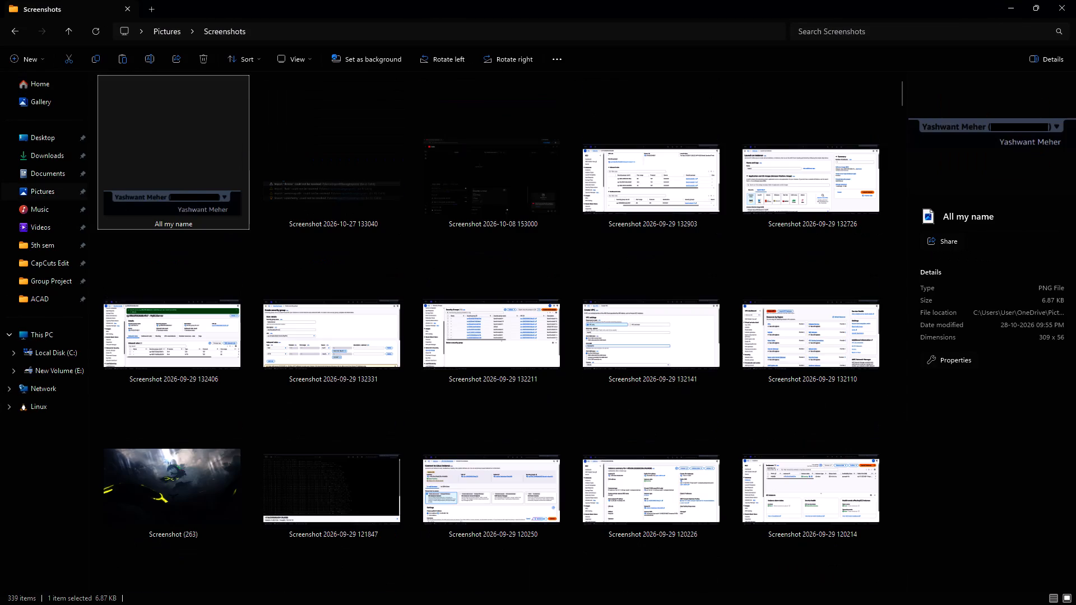
{"action": "left_click", "coordinate": [1016, 8]}
Switch to the Edge browser, close its blank new tab and minimize the browser.
{"action": "key", "text": "alt+Tab"}
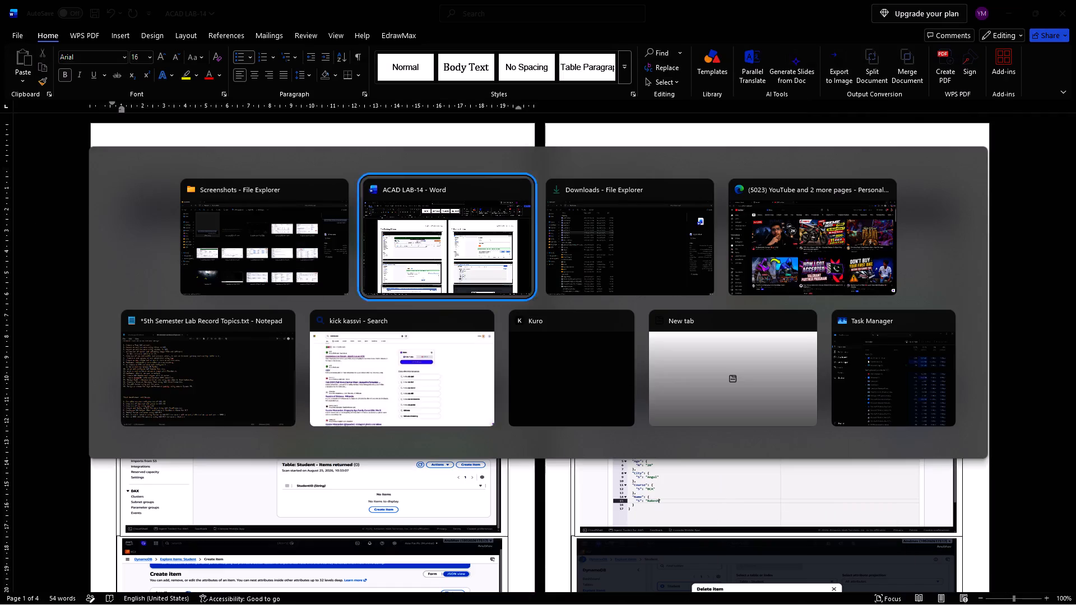
{"action": "key", "text": "alt+Tab"}
{"action": "key", "text": "alt+Tab"}
{"action": "key", "text": "alt+Tab"}
{"action": "key", "text": "alt+Tab"}
{"action": "key", "text": "alt+Tab"}
{"action": "key", "text": "alt+Tab"}
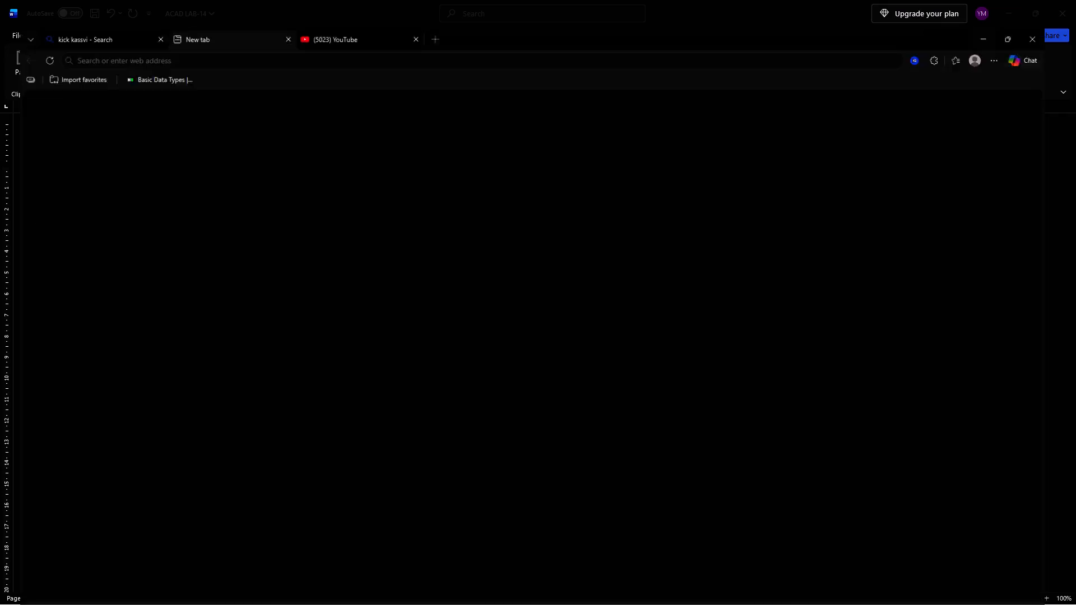
{"action": "left_click", "coordinate": [284, 12]}
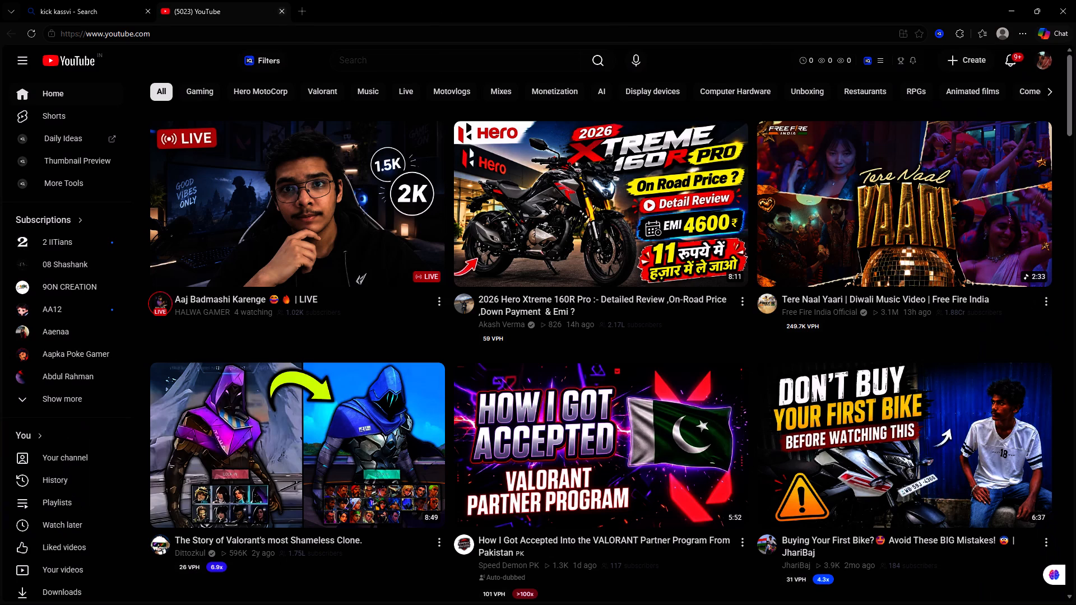
{"action": "left_click", "coordinate": [1011, 0]}
Return to the ACAD LAB-14 document and delete the stray "w" before the first Coding Phase heading.
{"action": "key", "text": "alt+Tab"}
{"action": "left_click", "coordinate": [379, 188], "text": "alt"}
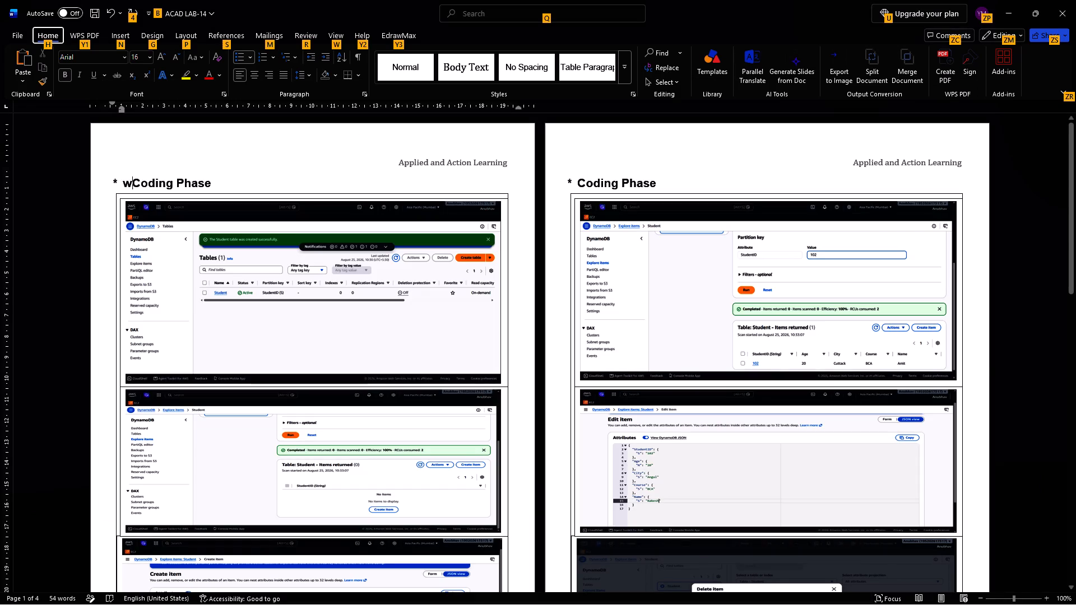
{"action": "key", "text": "BackSpace"}
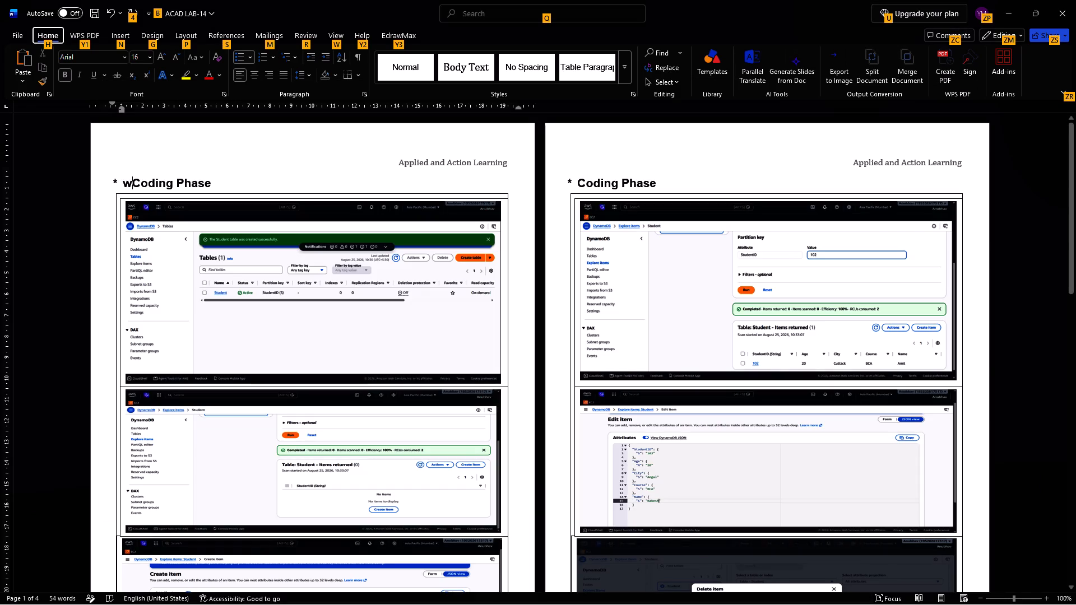
{"action": "left_click", "coordinate": [133, 182]}
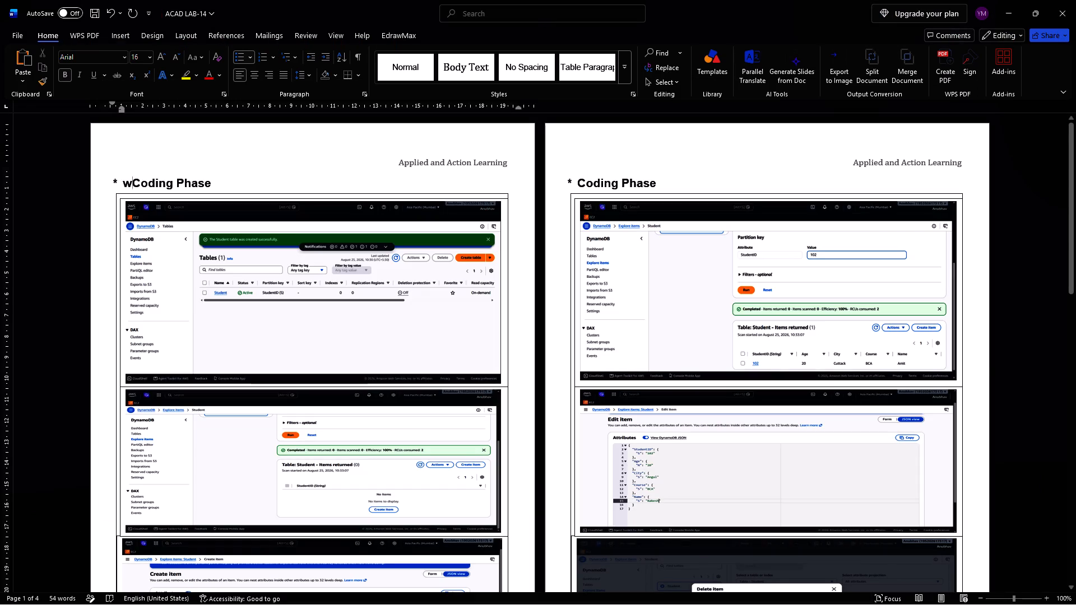
{"action": "key", "text": "BackSpace"}
Paste the copied name image after the first page's Coding Phase heading and set its layout to In Front of Text.
{"action": "left_click", "coordinate": [215, 182]}
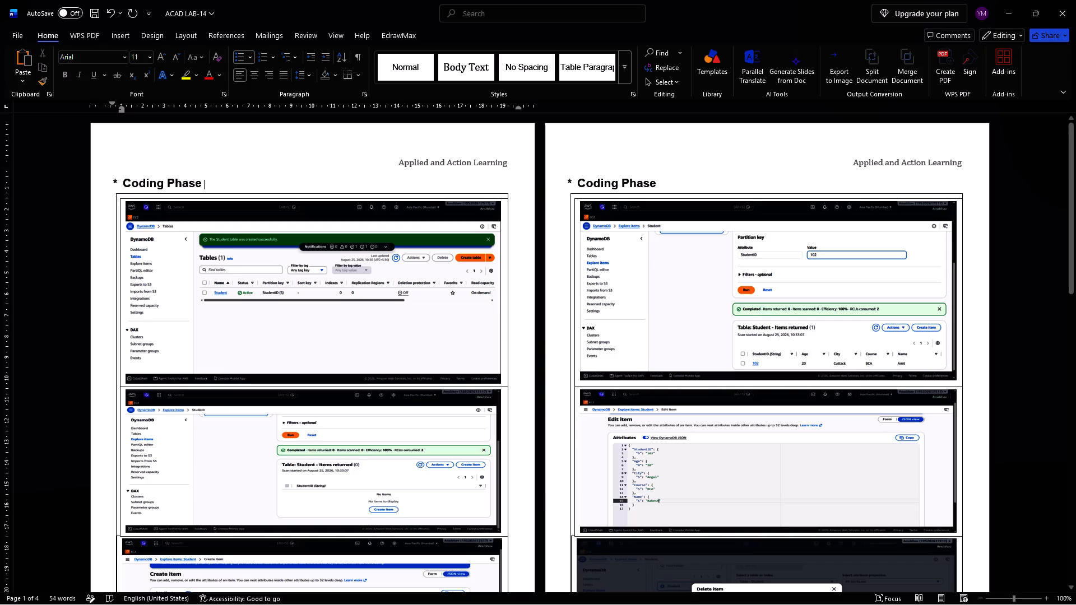
{"action": "key", "text": "ctrl+v"}
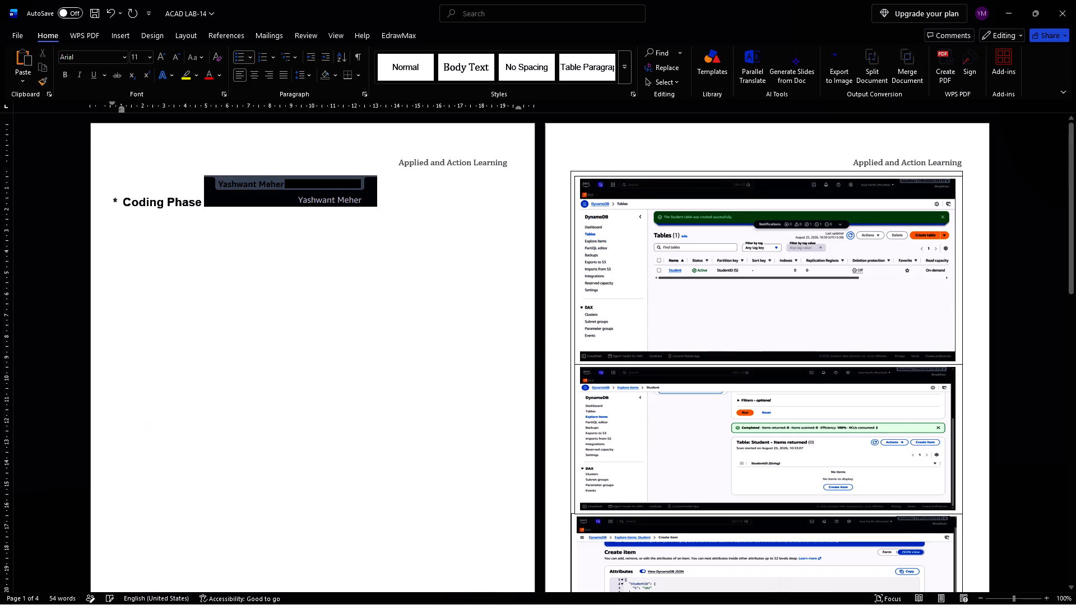
{"action": "left_click", "coordinate": [301, 200]}
{"action": "left_click", "coordinate": [393, 185]}
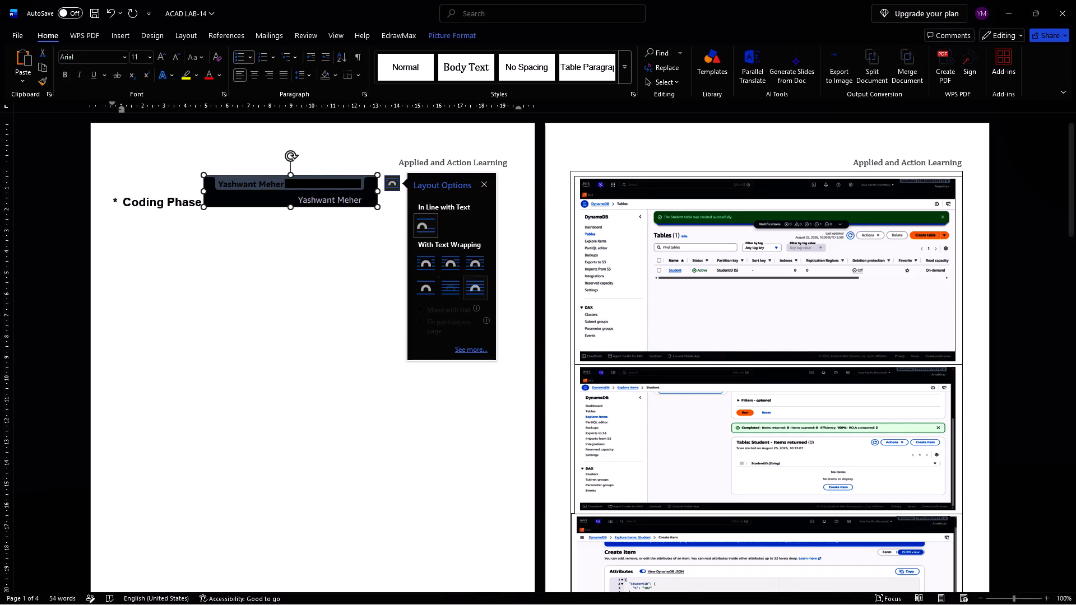
{"action": "left_click", "coordinate": [470, 282]}
Move and shrink the name image so it covers the account name in the header of the first DynamoDB Tables screenshot.
{"action": "scroll", "coordinate": [271, 296], "scroll_direction": "up", "scroll_amount": 4, "text": "ctrl"}
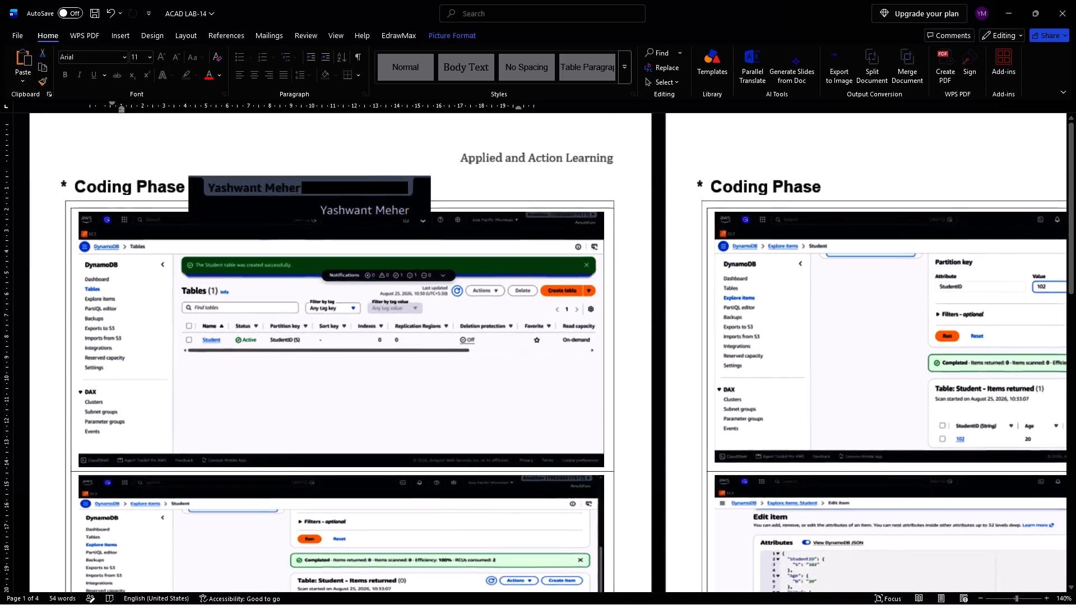
{"action": "scroll", "coordinate": [271, 296], "scroll_direction": "up", "scroll_amount": 6, "text": "ctrl"}
{"action": "scroll", "coordinate": [271, 296], "scroll_direction": "up", "scroll_amount": 16, "text": "ctrl"}
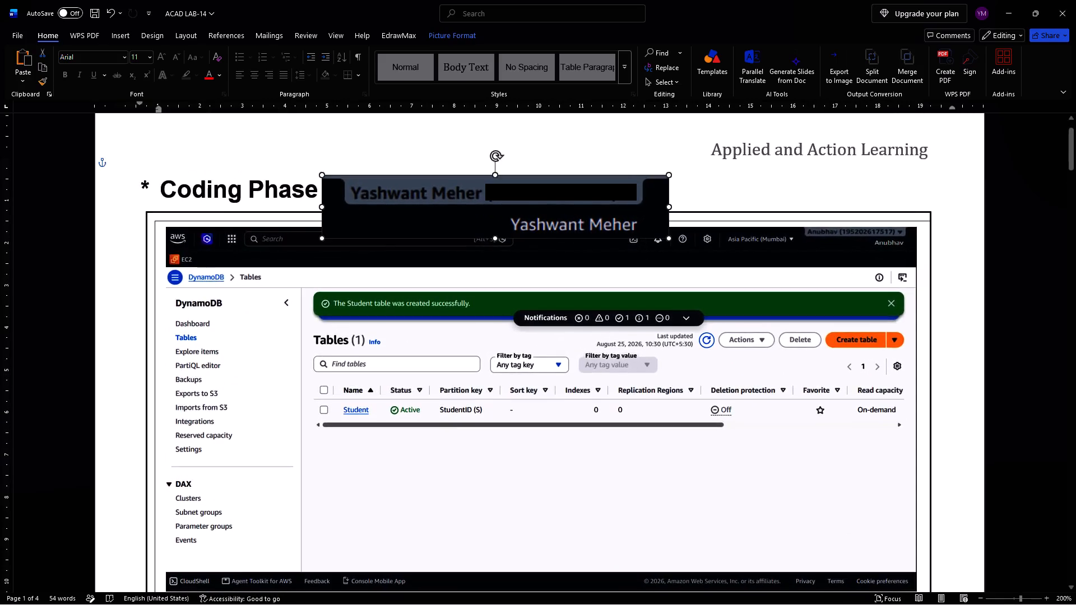
{"action": "scroll", "coordinate": [271, 296], "scroll_direction": "up", "scroll_amount": 12, "text": "ctrl"}
{"action": "scroll", "coordinate": [671, 291], "scroll_direction": "left", "scroll_amount": 1}
{"action": "scroll", "coordinate": [671, 290], "scroll_direction": "down", "scroll_amount": 1, "text": "ctrl"}
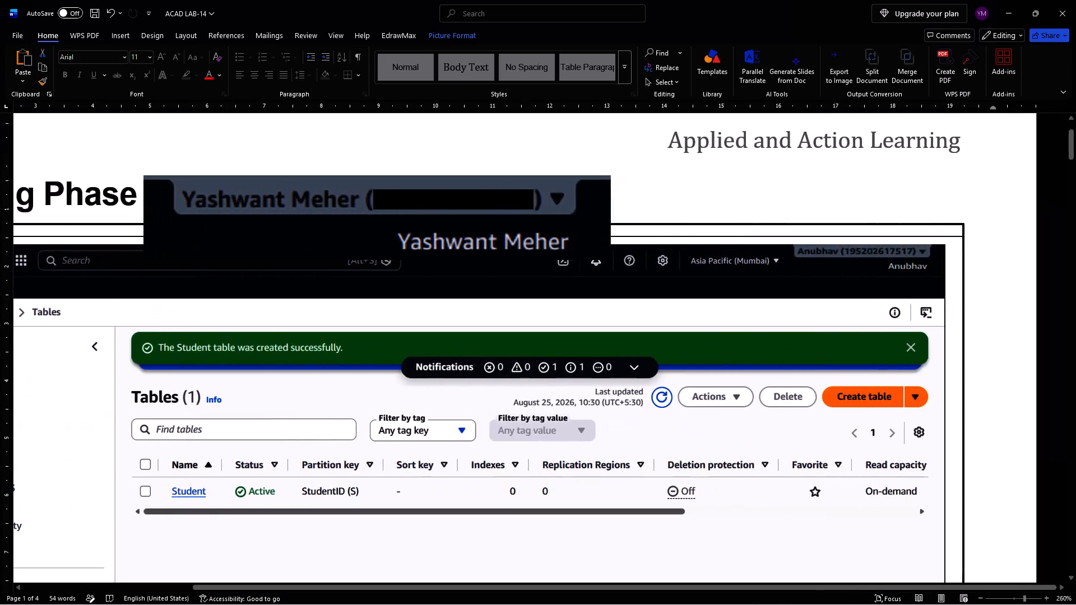
{"action": "scroll", "coordinate": [671, 290], "scroll_direction": "down", "scroll_amount": 4, "text": "ctrl"}
{"action": "left_click_drag", "start_coordinate": [541, 221], "coordinate": [800, 283]}
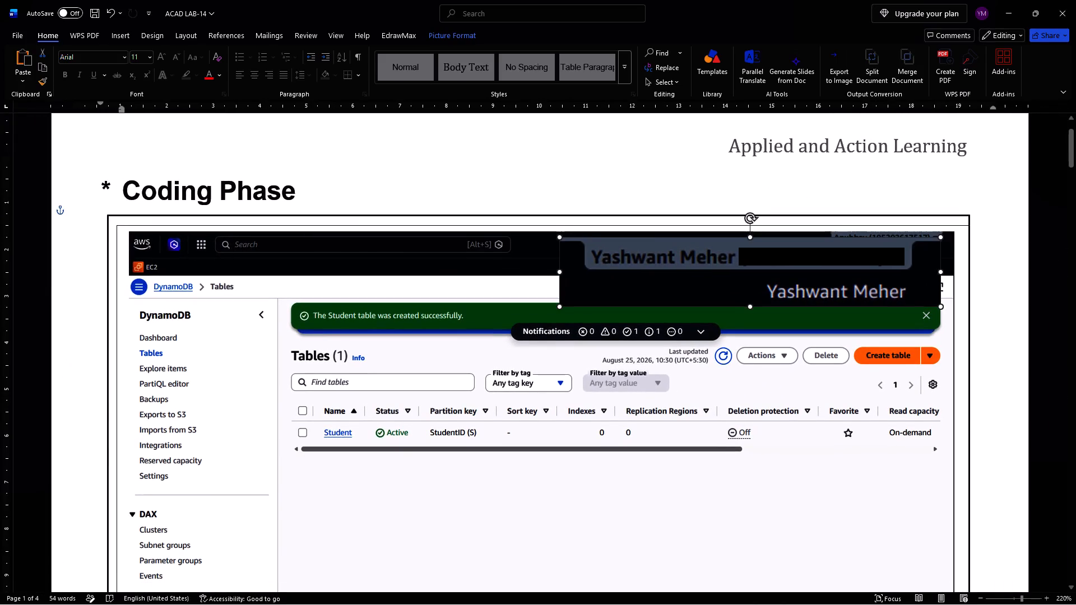
{"action": "left_click_drag", "start_coordinate": [803, 279], "coordinate": [814, 273]}
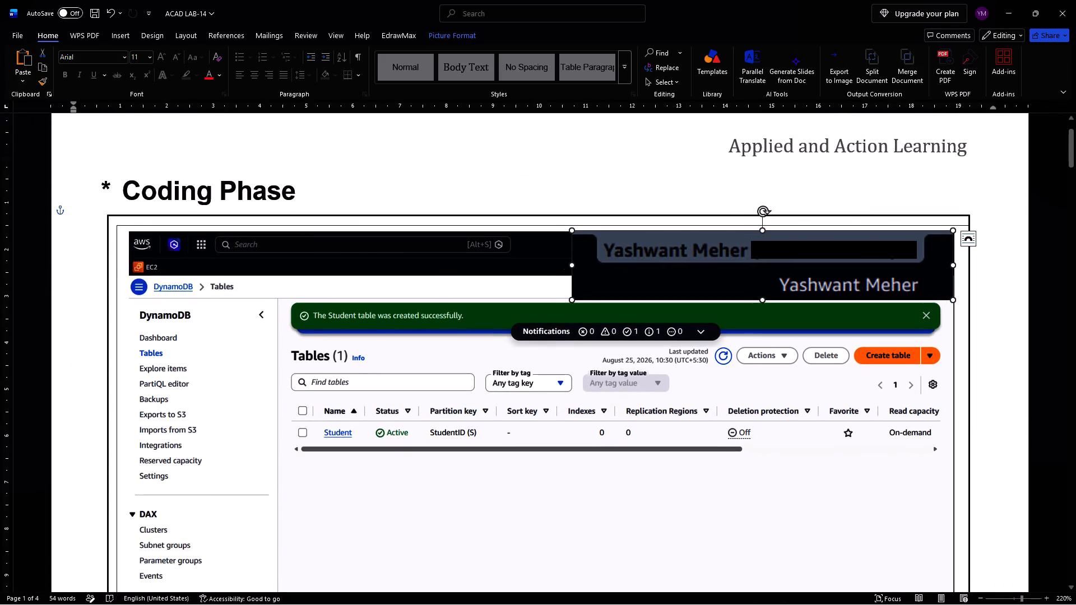
{"action": "left_click_drag", "start_coordinate": [570, 302], "coordinate": [854, 248]}
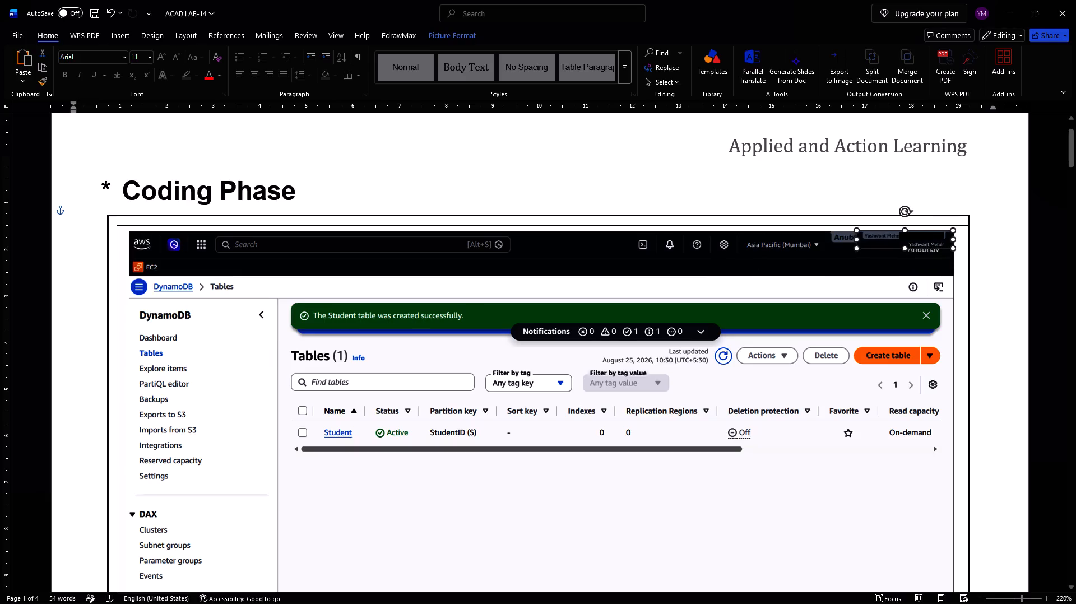
{"action": "left_click_drag", "start_coordinate": [854, 248], "coordinate": [822, 249]}
{"action": "left_click", "coordinate": [836, 286]}
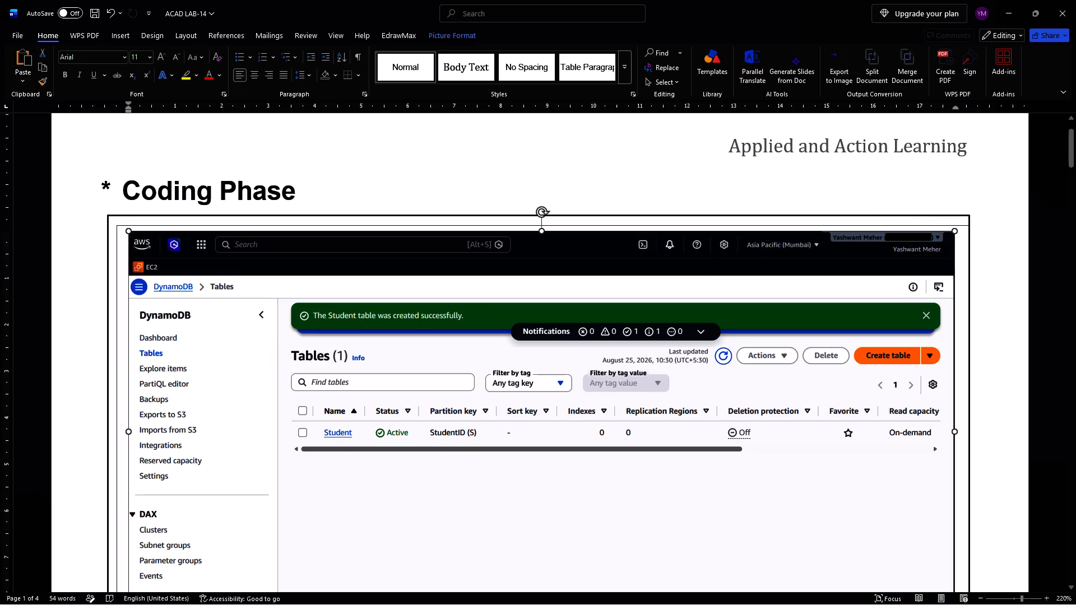
{"action": "left_click", "coordinate": [876, 245]}
{"action": "left_click", "coordinate": [880, 274]}
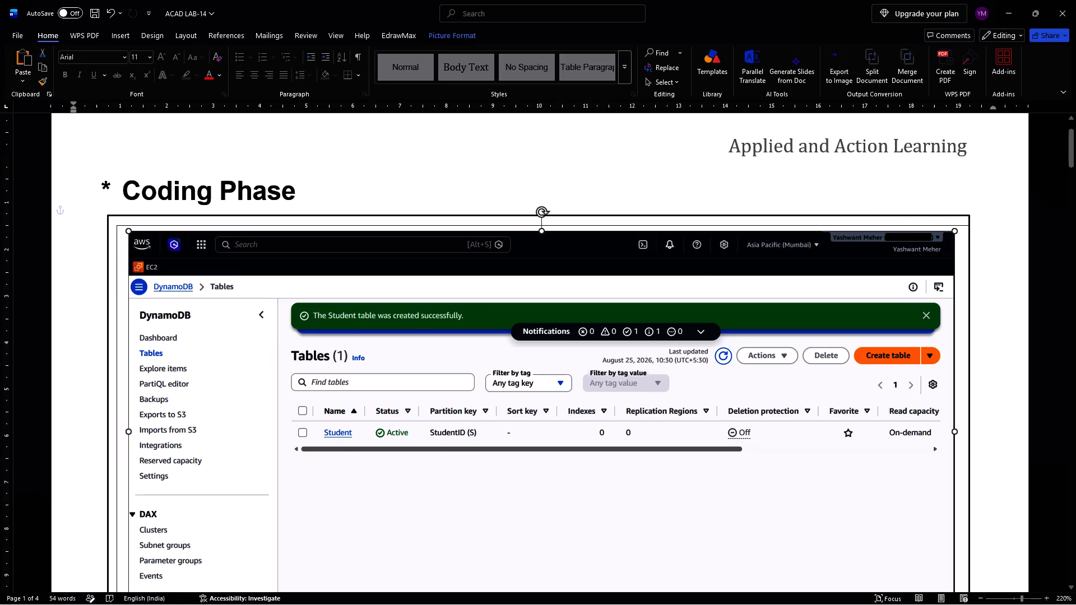
Duplicate the fitted name image and move the copy down onto the second screenshot, Explore items for Student.
{"action": "left_click", "coordinate": [875, 248]}
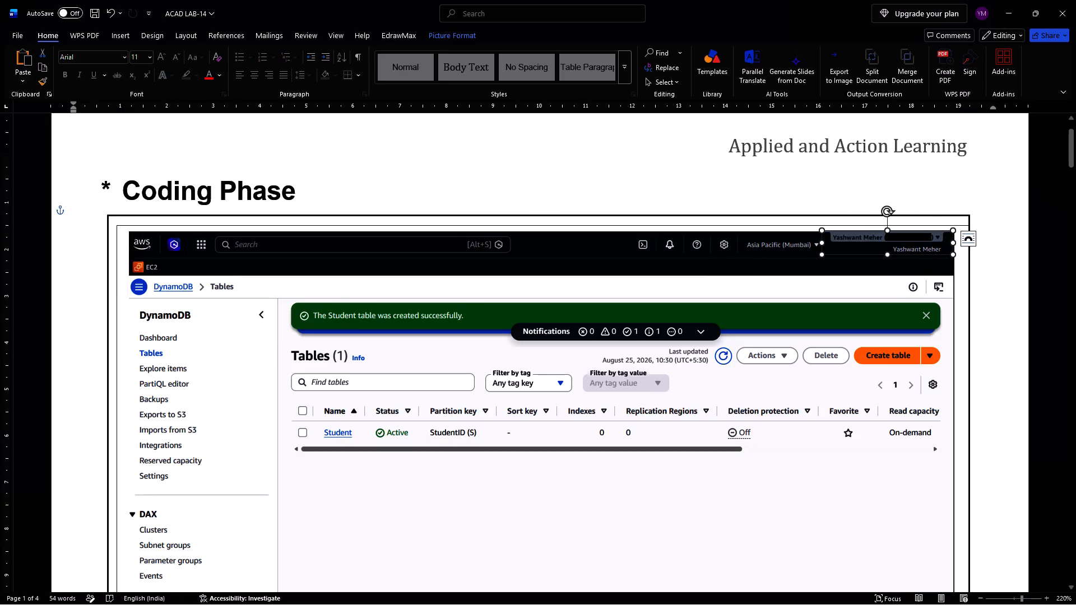
{"action": "key", "text": "ctrl+c"}
{"action": "key", "text": "ctrl+v"}
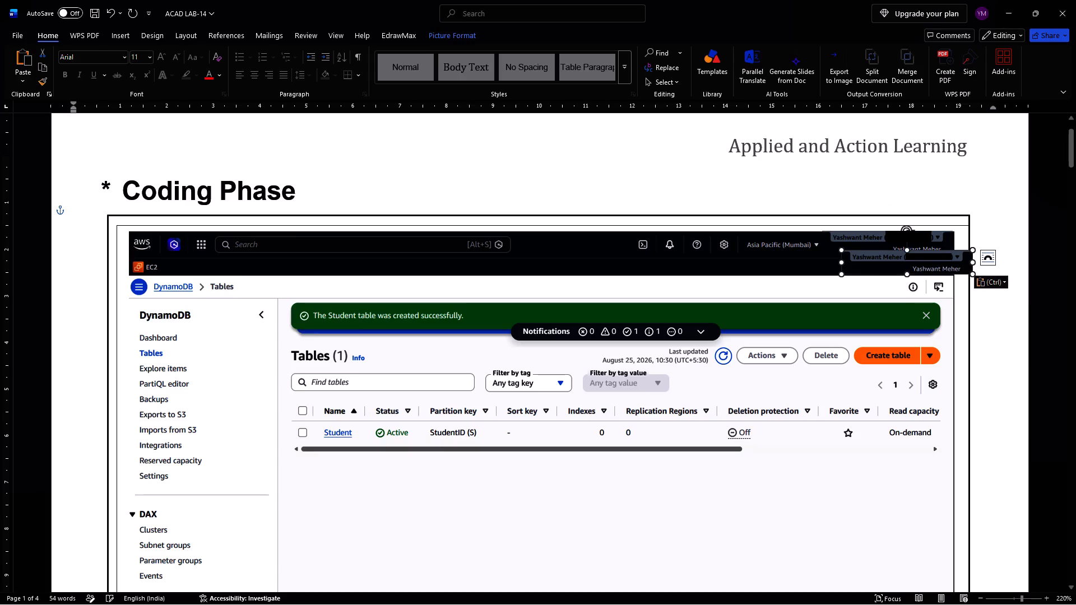
{"action": "left_click_drag", "start_coordinate": [869, 264], "coordinate": [752, 527]}
{"action": "scroll", "coordinate": [723, 452], "scroll_direction": "down", "scroll_amount": 6}
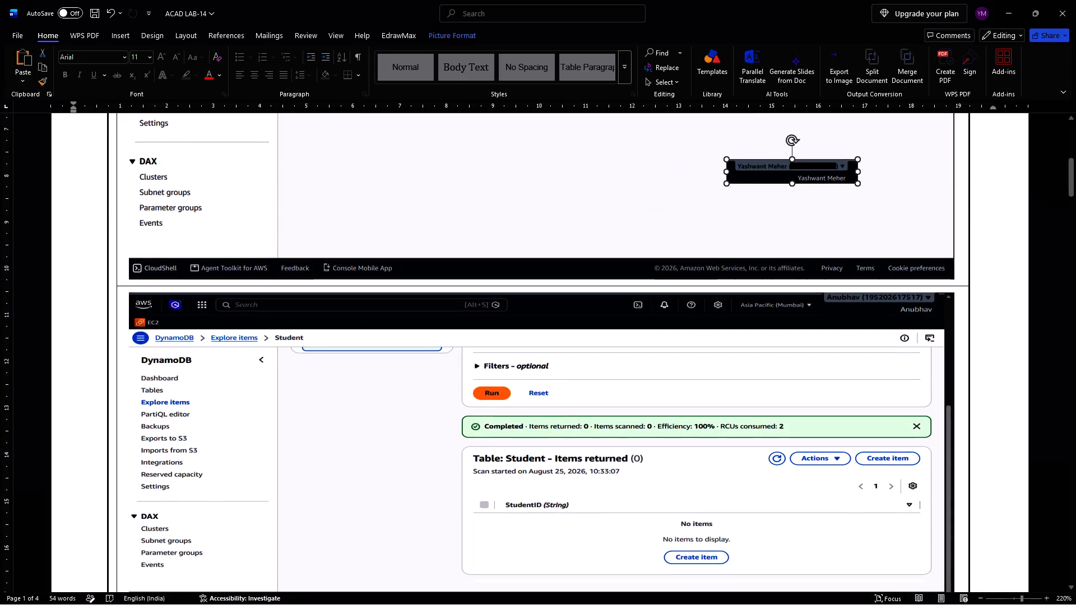
{"action": "left_click_drag", "start_coordinate": [791, 173], "coordinate": [655, 371]}
Delete the old account-name overlay from the header of the second screenshot.
{"action": "left_click", "coordinate": [833, 305]}
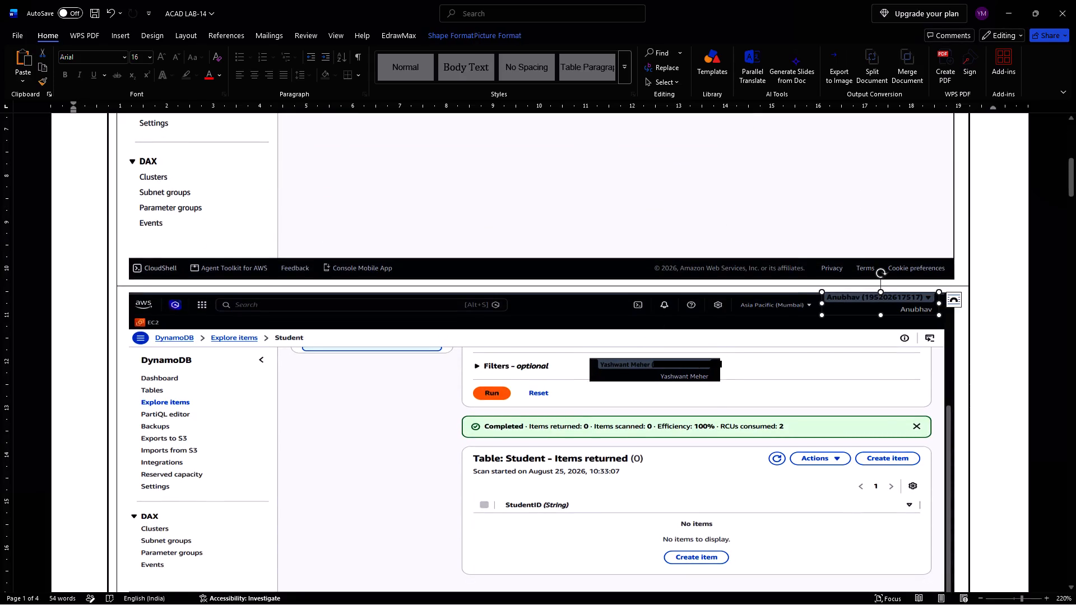
{"action": "key", "text": "Delete"}
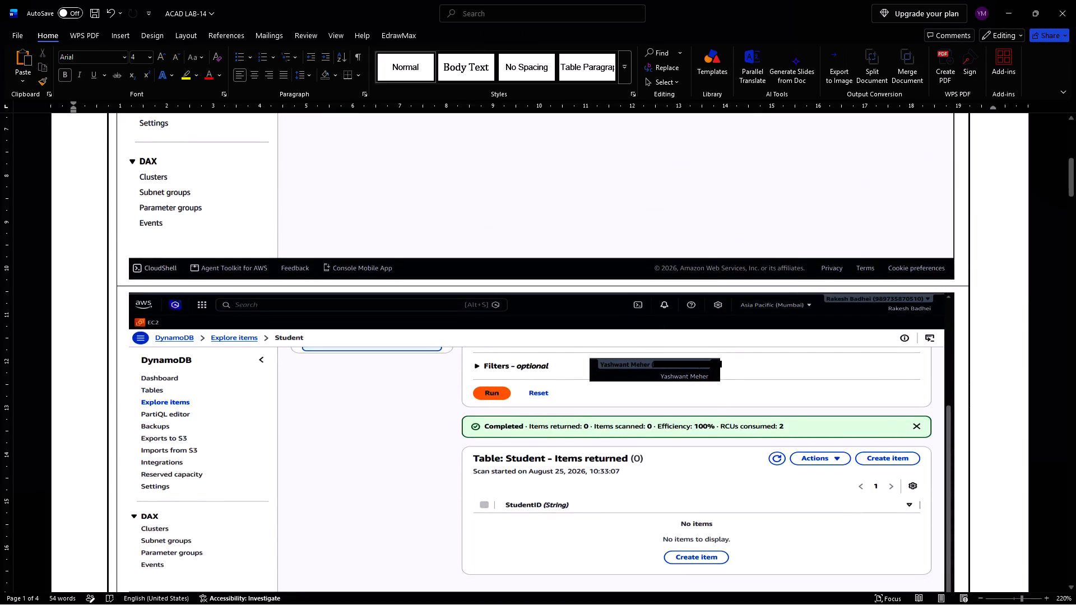
Place the copied name image over the second screenshot's account name, nudging it down and slightly reducing its height to fit.
{"action": "left_click_drag", "start_coordinate": [655, 376], "coordinate": [875, 314]}
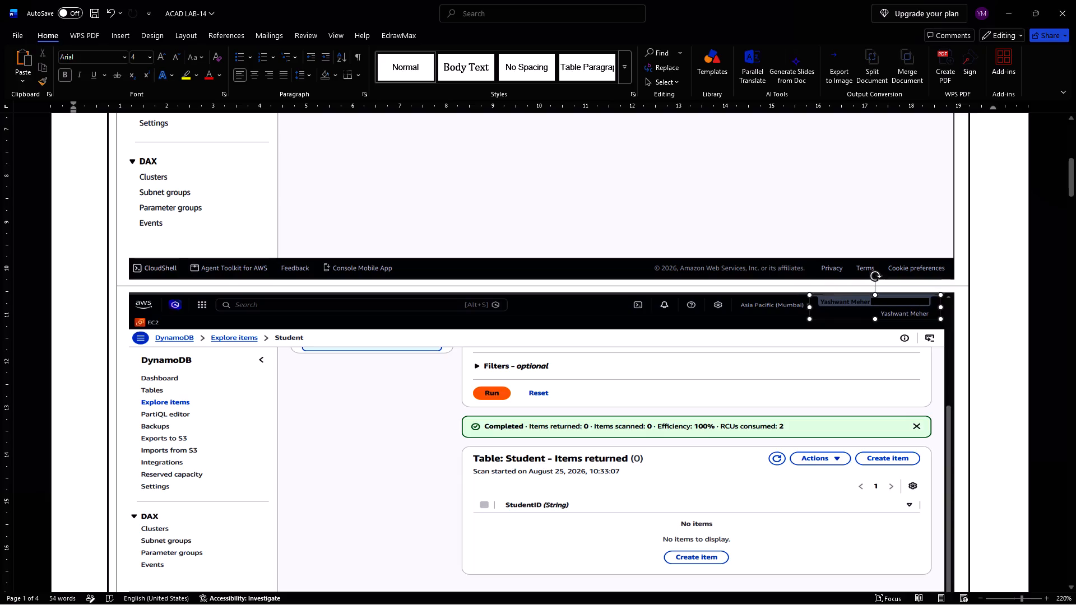
{"action": "left_click_drag", "start_coordinate": [875, 314], "coordinate": [876, 313]}
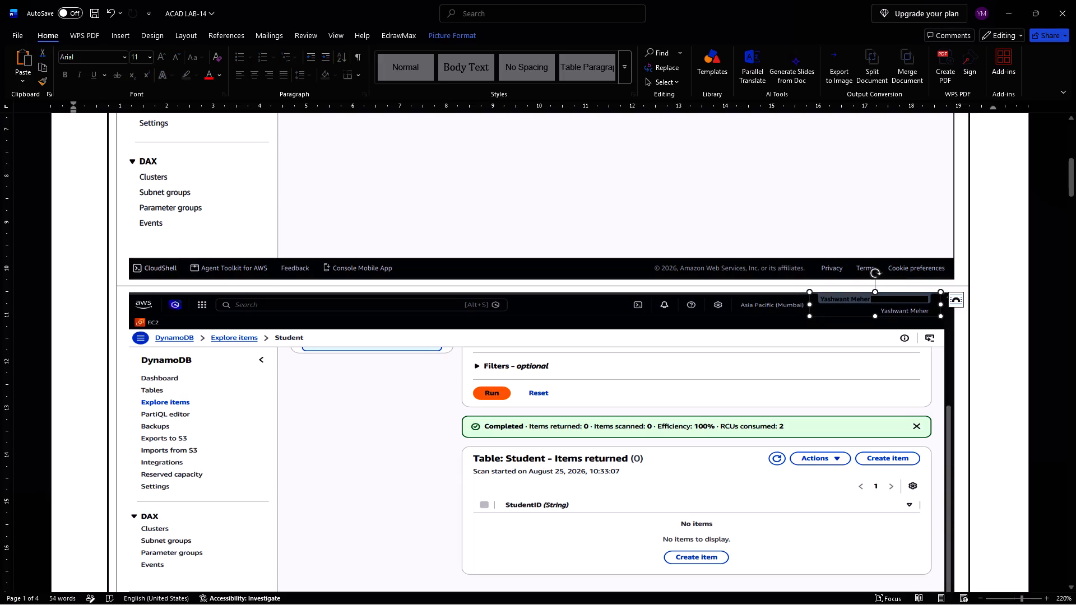
{"action": "left_click", "coordinate": [845, 339]}
{"action": "left_click", "coordinate": [871, 312]}
{"action": "key", "text": "Down"}
{"action": "key", "text": "Down"}
{"action": "key", "text": "Down"}
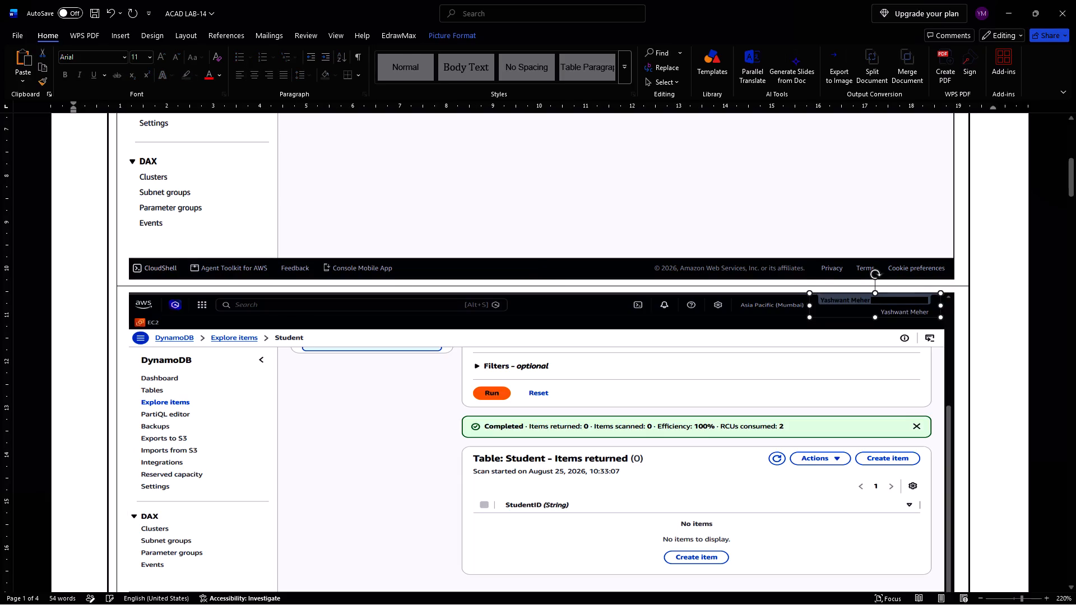
{"action": "left_click", "coordinate": [875, 318]}
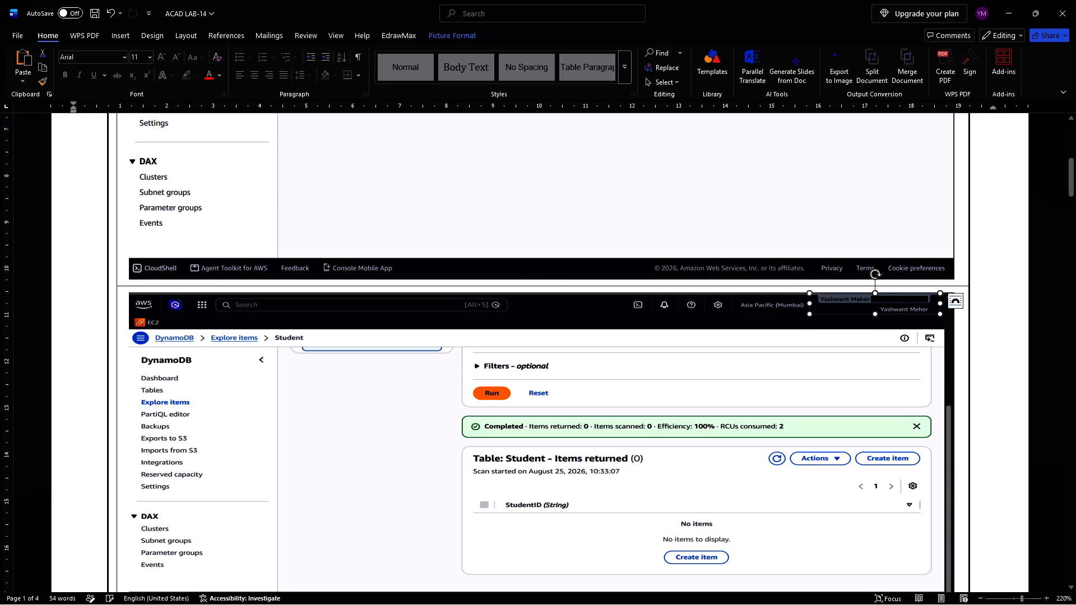
{"action": "left_click", "coordinate": [871, 342]}
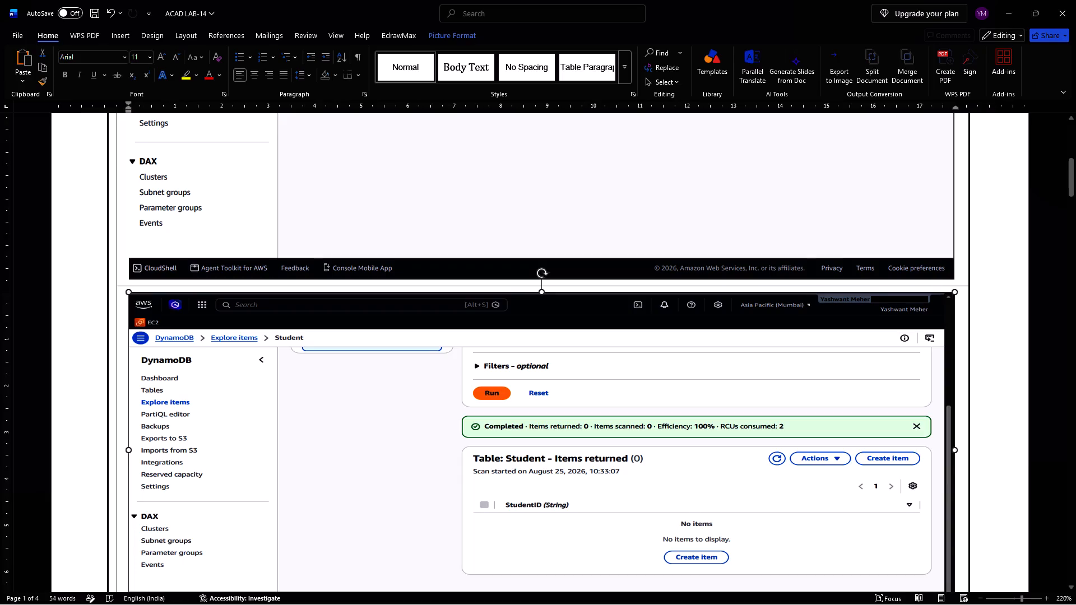
Duplicate the name image from the second screenshot's header and move the copy down to the bottom of that screenshot.
{"action": "left_click", "coordinate": [891, 308]}
{"action": "key", "text": "ctrl+c"}
{"action": "key", "text": "ctrl+v"}
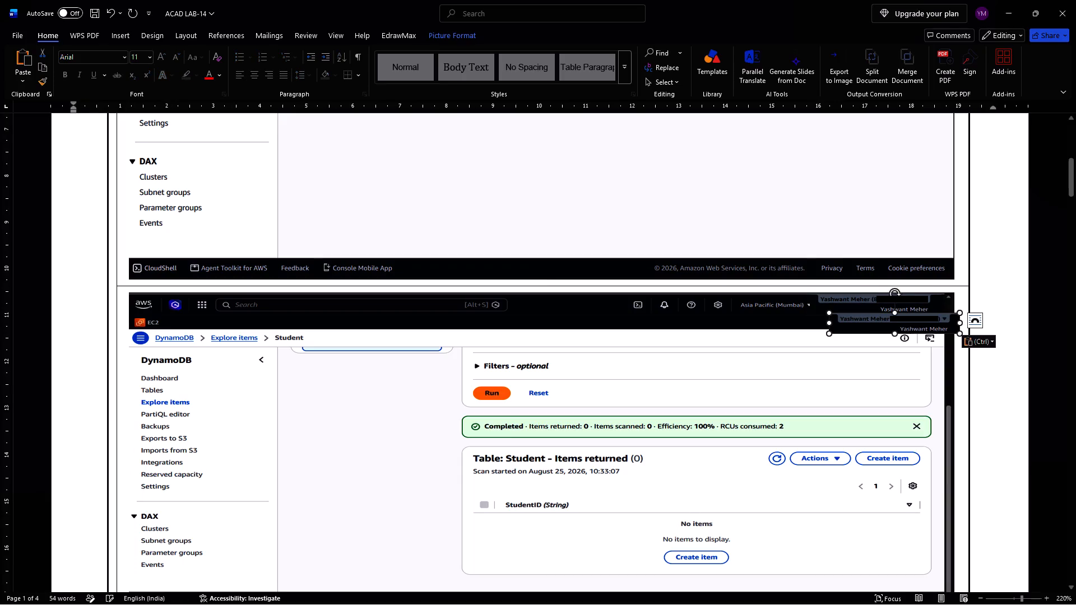
{"action": "left_click_drag", "start_coordinate": [861, 327], "coordinate": [691, 542]}
{"action": "scroll", "coordinate": [704, 444], "scroll_direction": "down", "scroll_amount": 7}
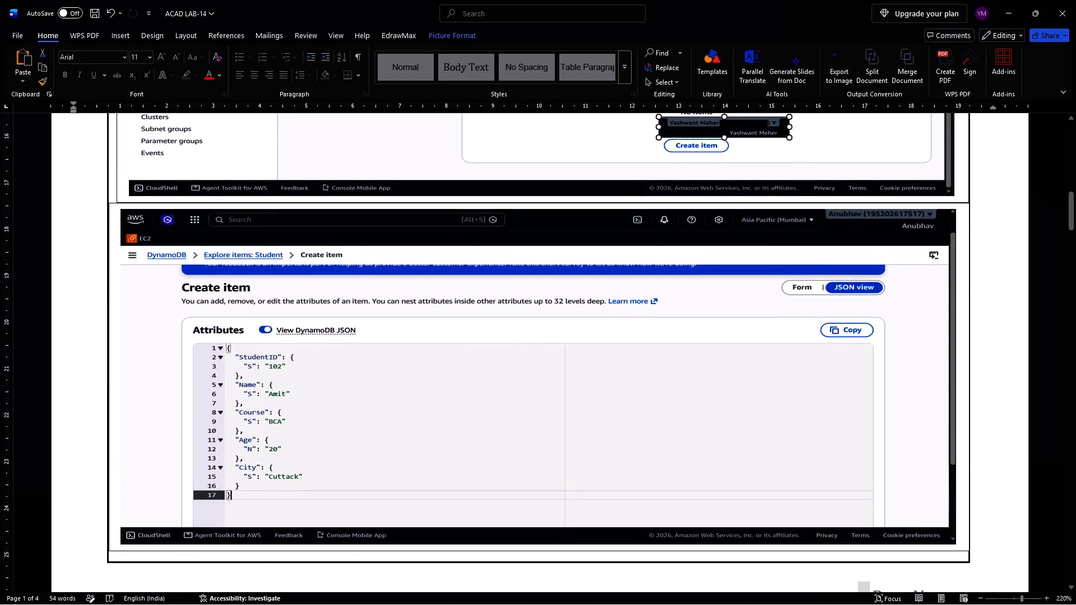
Delete the old account-name overlay from the header of the third screenshot, Create item.
{"action": "scroll", "coordinate": [692, 285], "scroll_direction": "up", "scroll_amount": 3}
{"action": "left_click", "coordinate": [864, 404]}
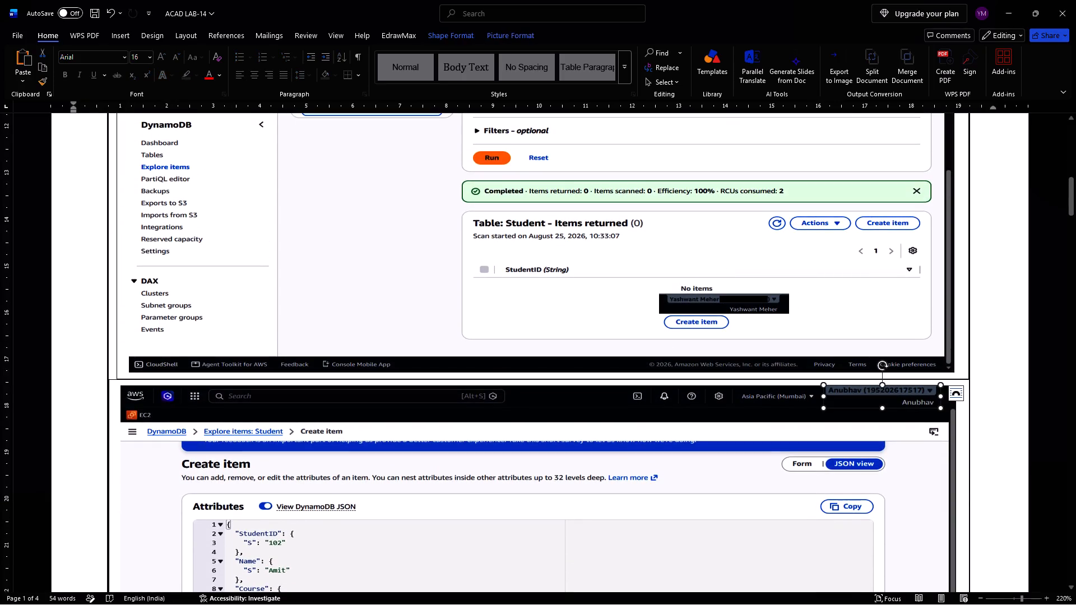
{"action": "key", "text": "Delete"}
Place the copied name image over the account name in the Create item screenshot's header.
{"action": "left_click", "coordinate": [752, 304]}
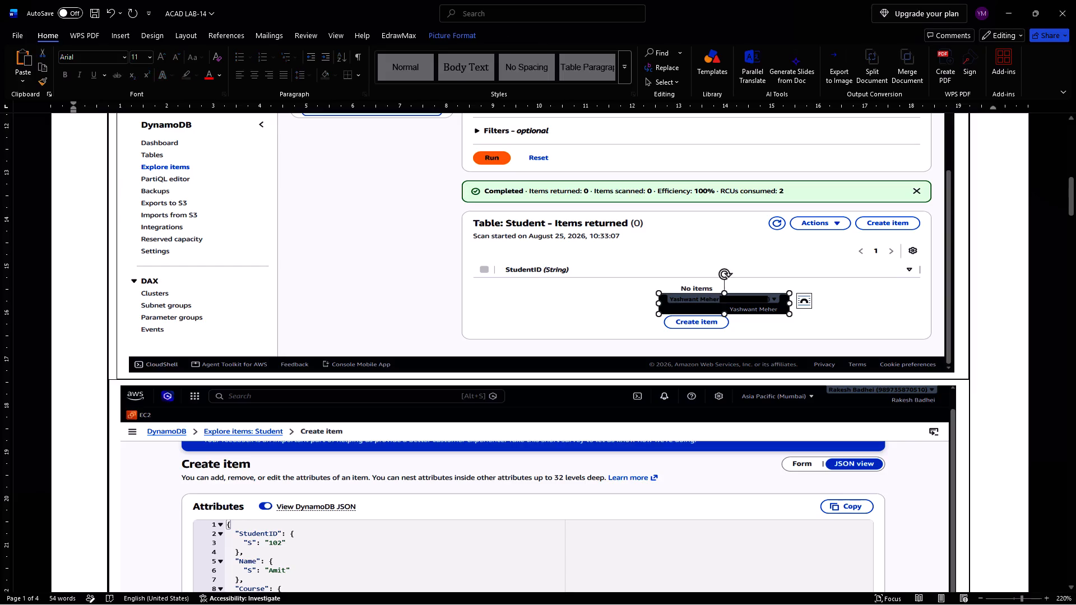
{"action": "left_click_drag", "start_coordinate": [752, 304], "coordinate": [878, 417]}
{"action": "left_click_drag", "start_coordinate": [762, 304], "coordinate": [884, 404]}
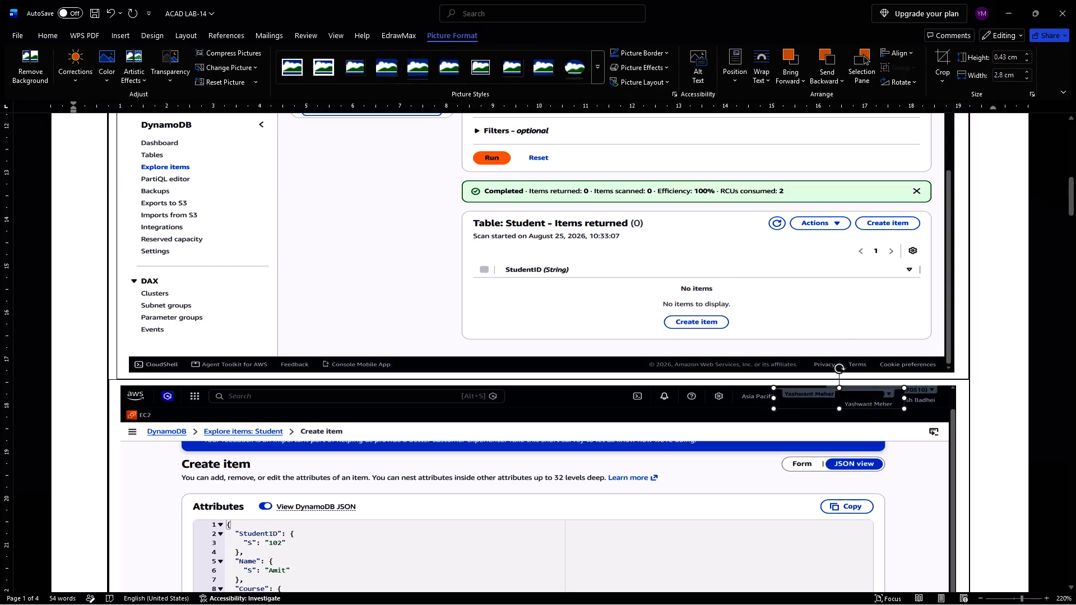
{"action": "left_click_drag", "start_coordinate": [884, 404], "coordinate": [918, 395]}
{"action": "left_click", "coordinate": [901, 431]}
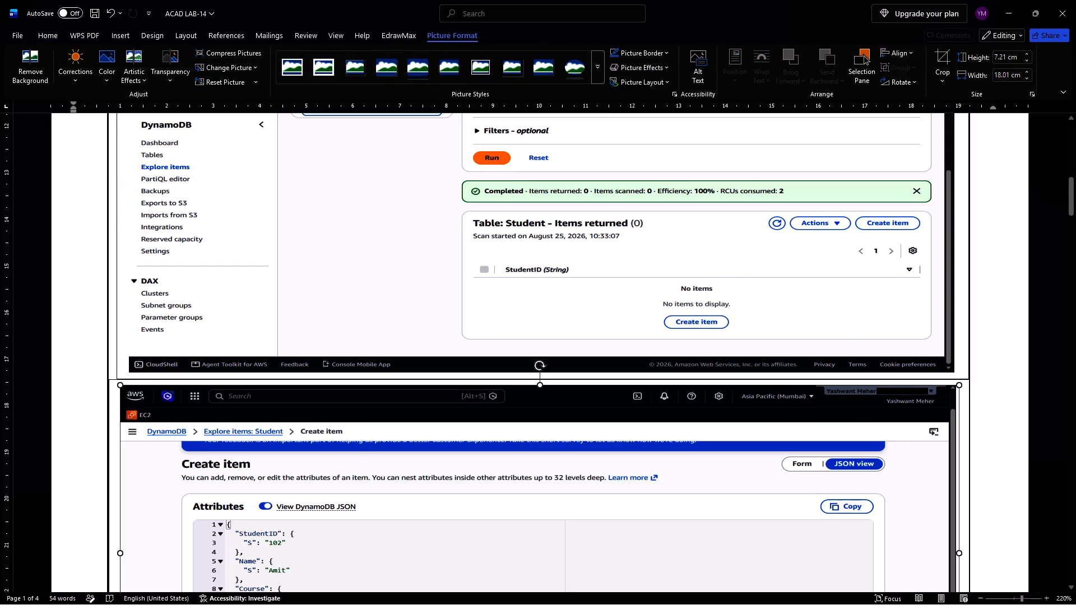
Duplicate the name image from the Create item screenshot and move the copy down to the Coding Phase page.
{"action": "left_click", "coordinate": [876, 401]}
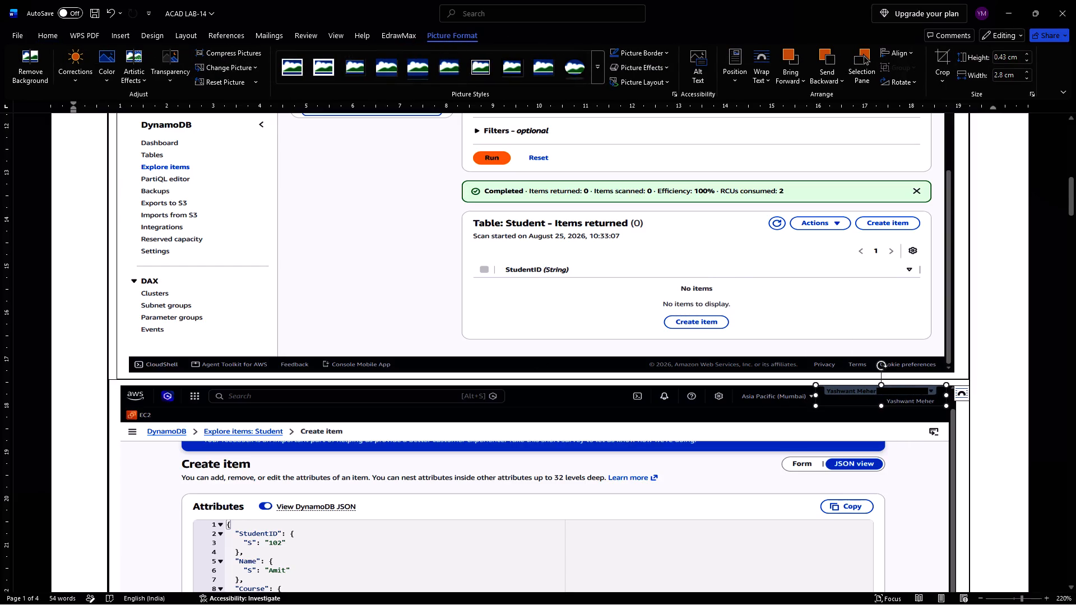
{"action": "key", "text": "ctrl+c"}
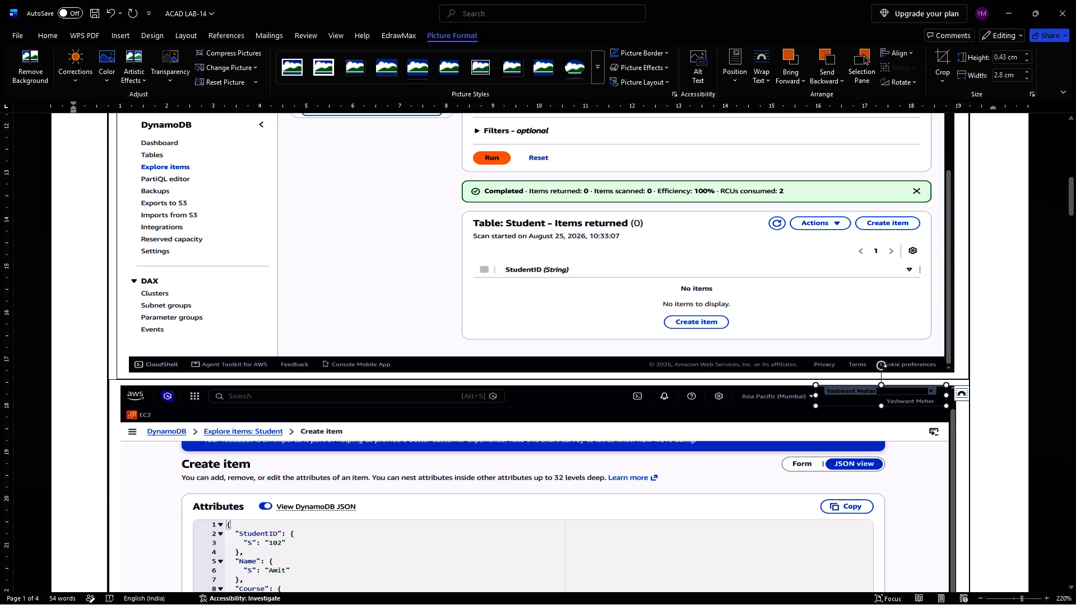
{"action": "key", "text": "ctrl+v"}
{"action": "scroll", "coordinate": [841, 452], "scroll_direction": "down", "scroll_amount": 4}
{"action": "left_click_drag", "start_coordinate": [880, 178], "coordinate": [863, 198]}
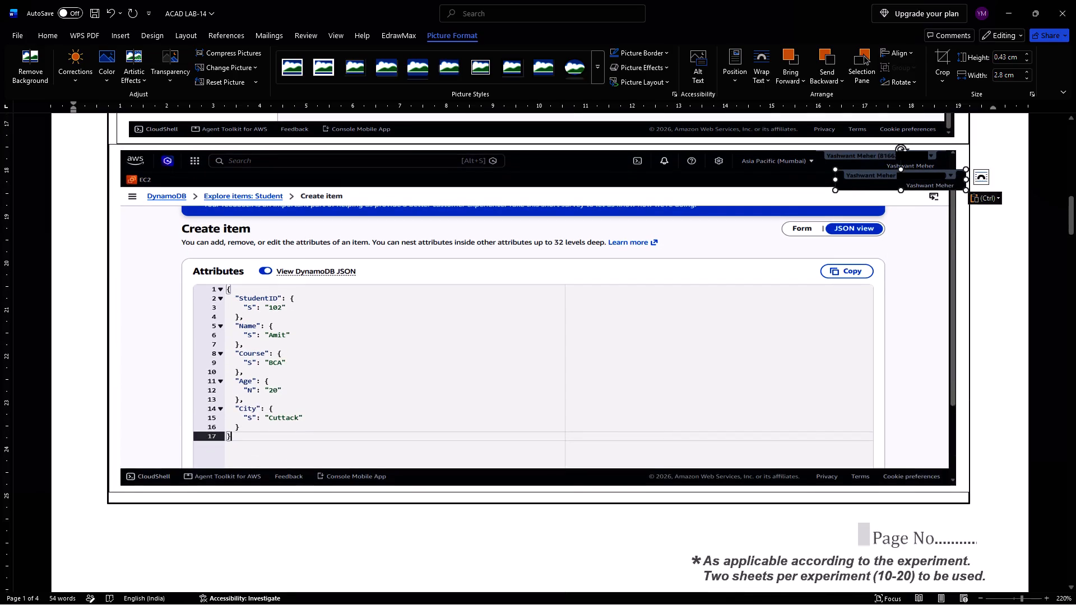
{"action": "left_click_drag", "start_coordinate": [863, 198], "coordinate": [695, 510]}
{"action": "scroll", "coordinate": [703, 444], "scroll_direction": "down", "scroll_amount": 4}
{"action": "left_click_drag", "start_coordinate": [702, 277], "coordinate": [712, 534]}
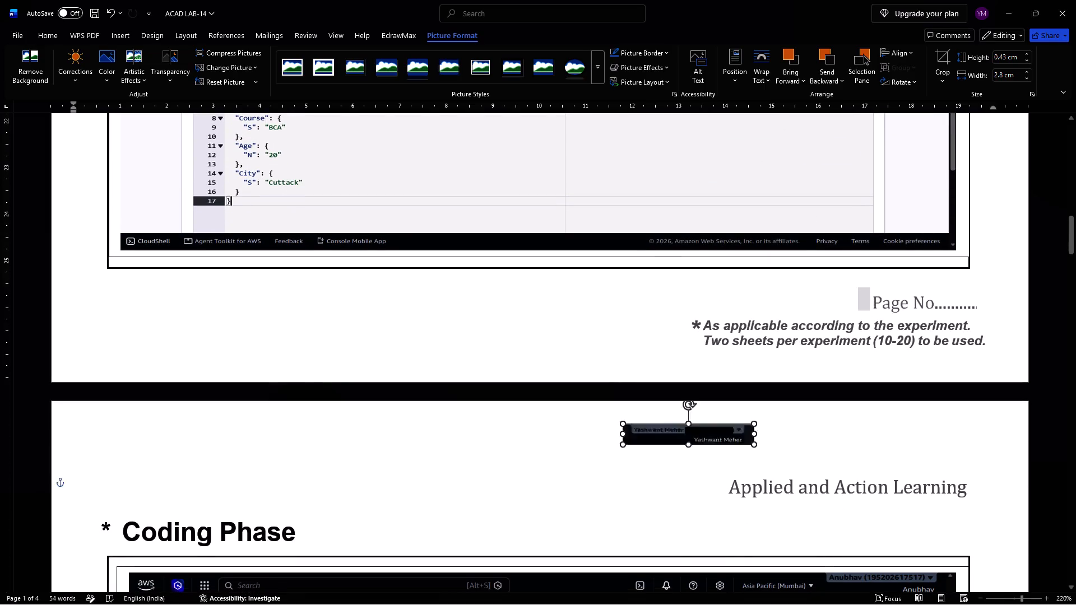
{"action": "left_click_drag", "start_coordinate": [712, 534], "coordinate": [747, 547]}
Delete the old account-name overlay from the header of the first Coding Phase screenshot, Explore items for Student.
{"action": "scroll", "coordinate": [782, 485], "scroll_direction": "down", "scroll_amount": 3}
{"action": "left_click", "coordinate": [877, 411]}
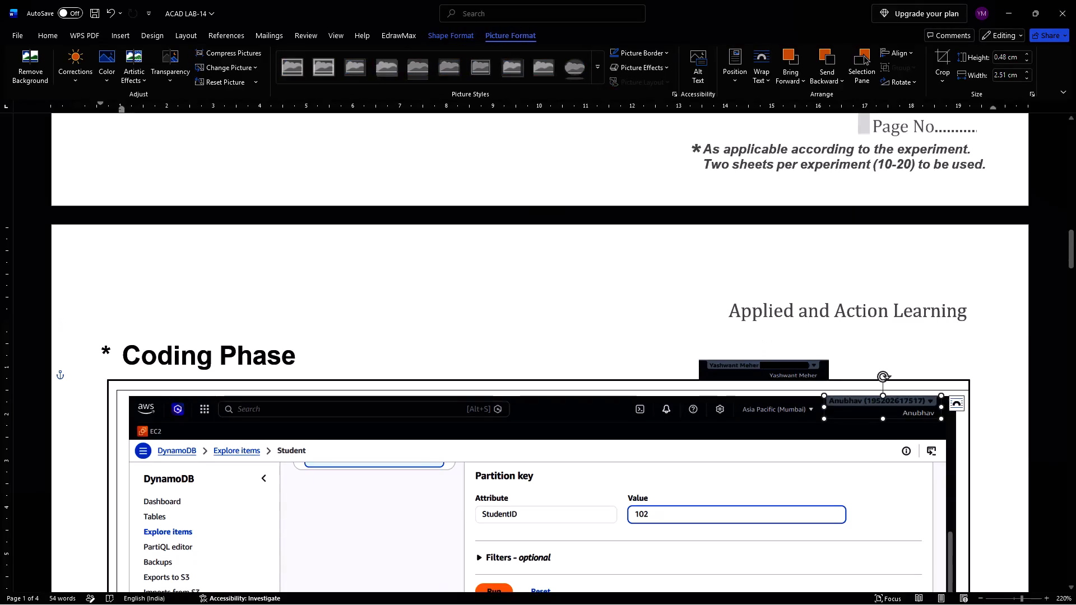
{"action": "key", "text": "Delete"}
Place the copied name image over the account name in the first Coding Phase screenshot and slightly increase its height to fit.
{"action": "left_click_drag", "start_coordinate": [800, 371], "coordinate": [876, 422]}
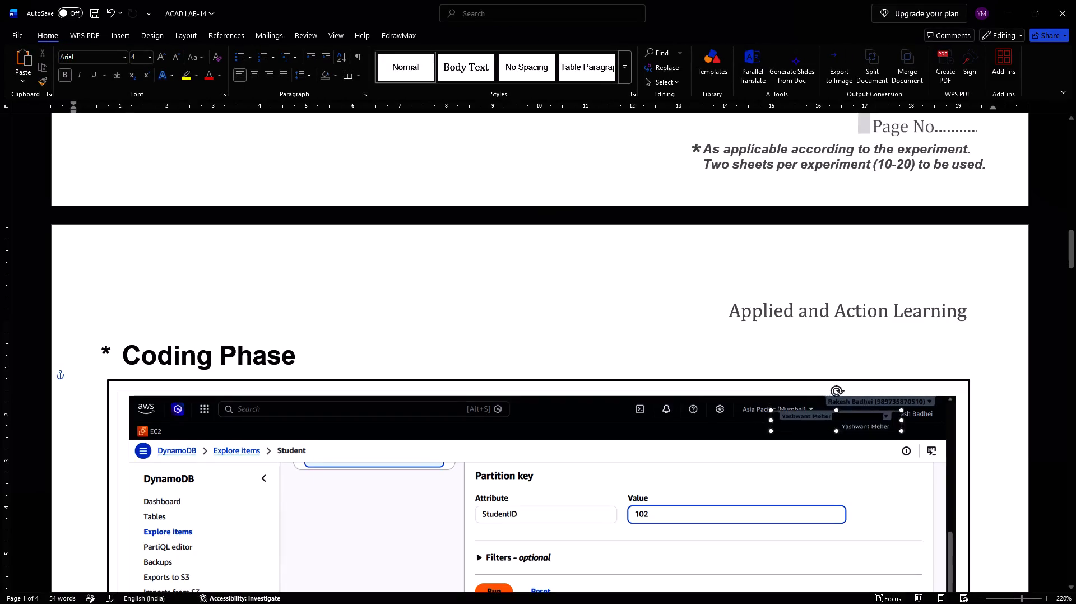
{"action": "left_click_drag", "start_coordinate": [876, 422], "coordinate": [913, 410]}
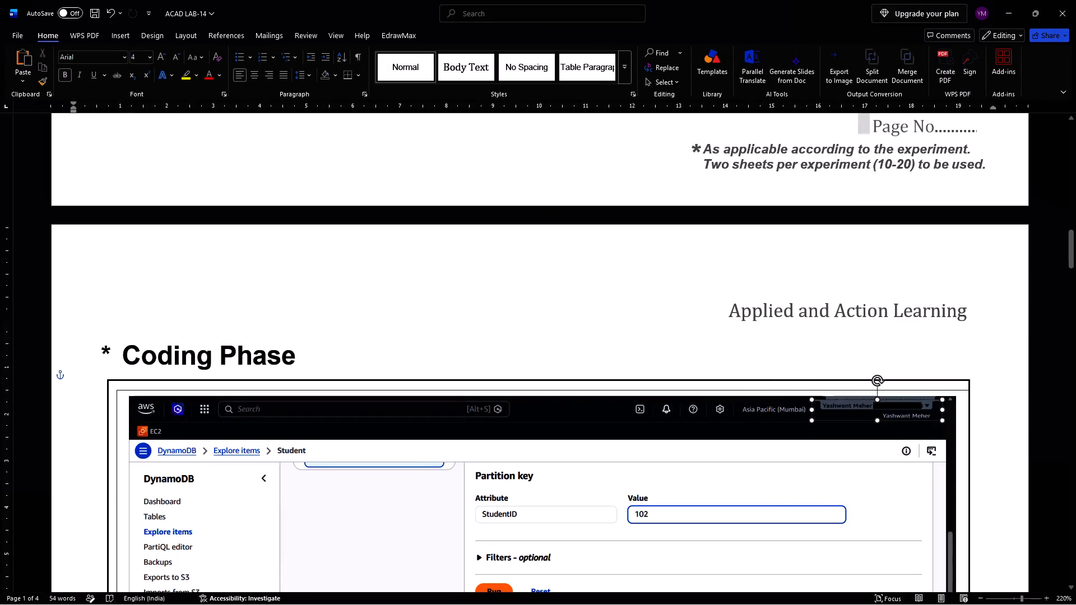
{"action": "left_click_drag", "start_coordinate": [913, 410], "coordinate": [913, 408]}
{"action": "left_click", "coordinate": [882, 447]}
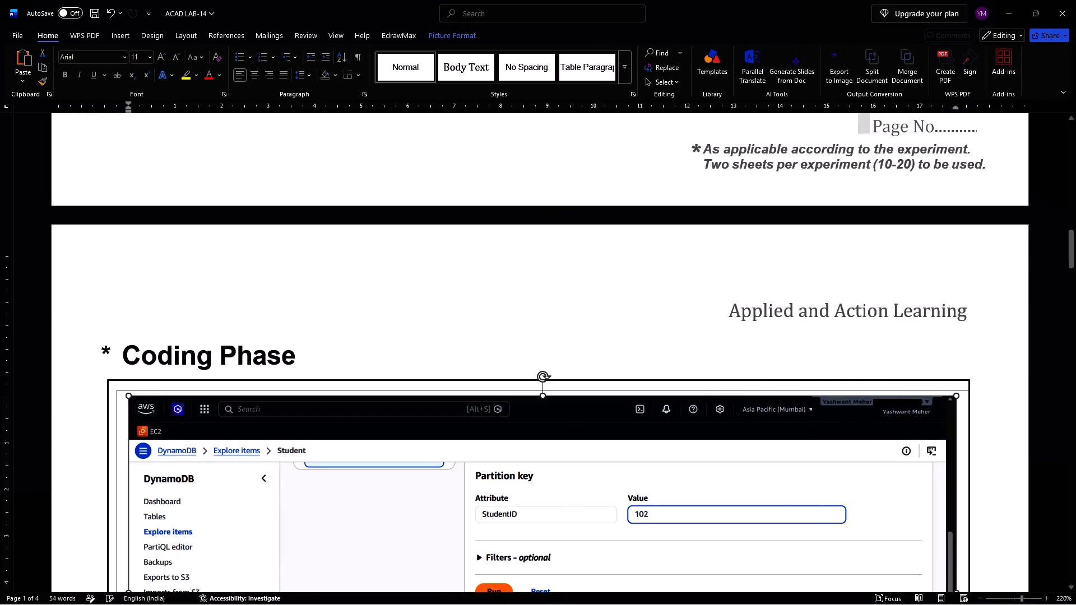
{"action": "left_click", "coordinate": [874, 412]}
{"action": "left_click", "coordinate": [879, 418]}
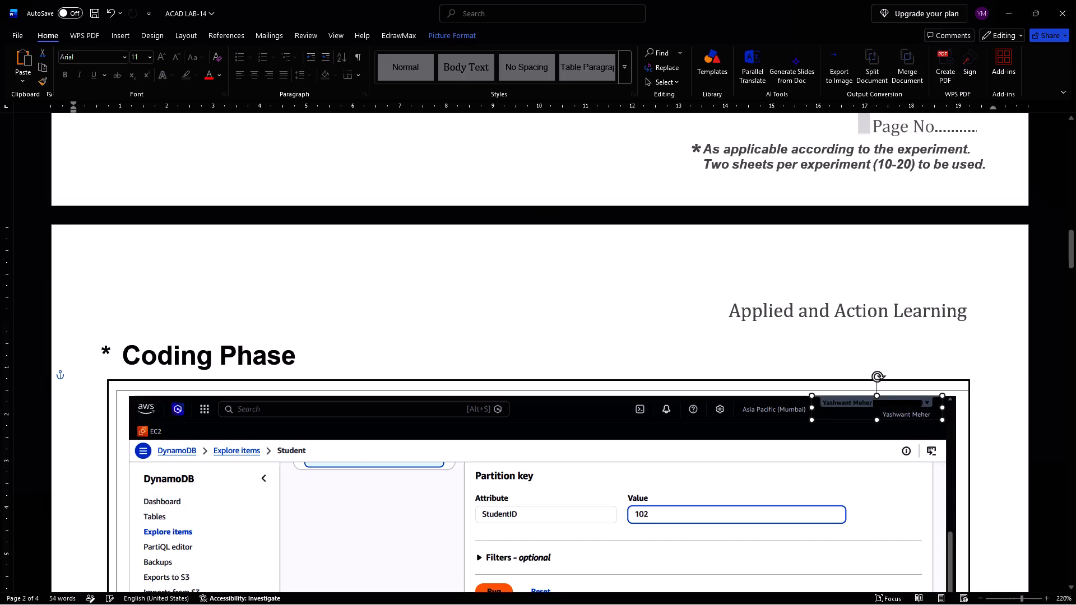
{"action": "left_click", "coordinate": [875, 446]}
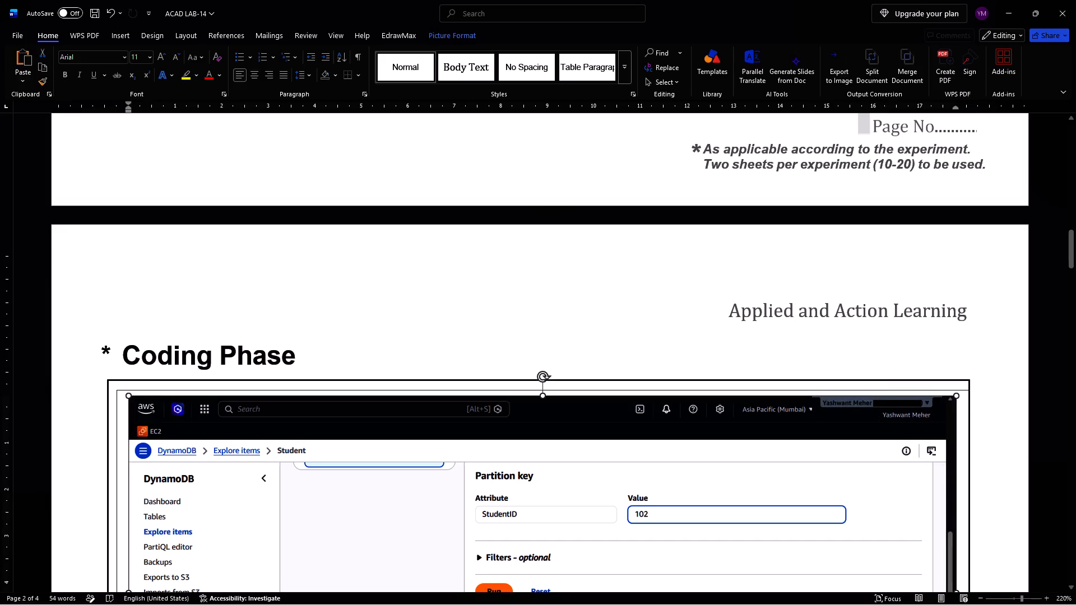
{"action": "left_click", "coordinate": [876, 411]}
{"action": "left_click", "coordinate": [879, 458]}
Duplicate the name image from the first Coding Phase screenshot and move the copy down onto the Edit item screenshot.
{"action": "scroll", "coordinate": [846, 282], "scroll_direction": "down", "scroll_amount": 3}
{"action": "left_click", "coordinate": [843, 230]}
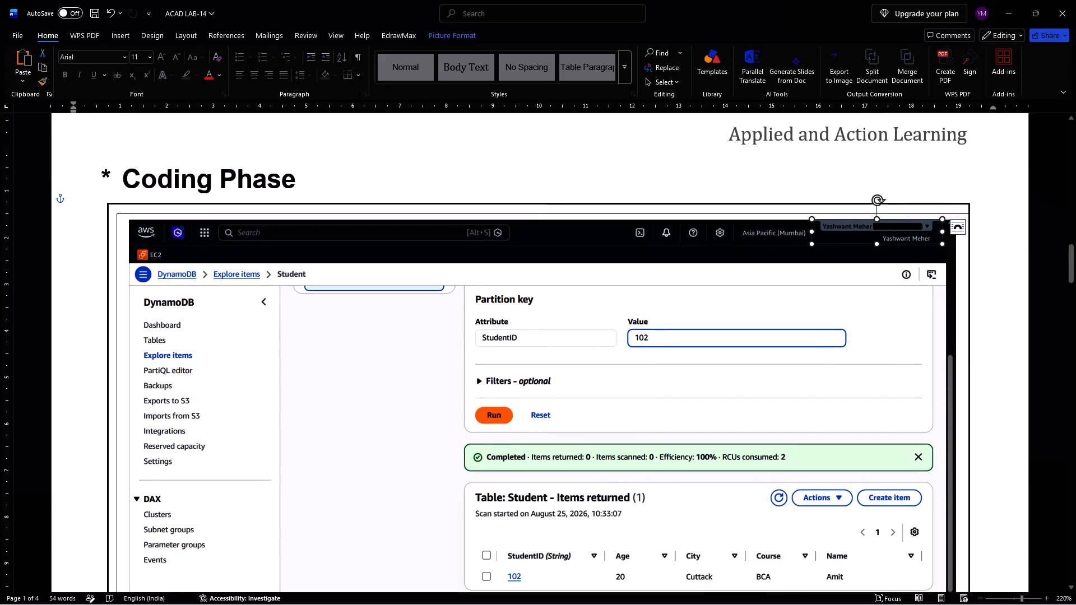
{"action": "key", "text": "ctrl+c"}
{"action": "key", "text": "ctrl+v"}
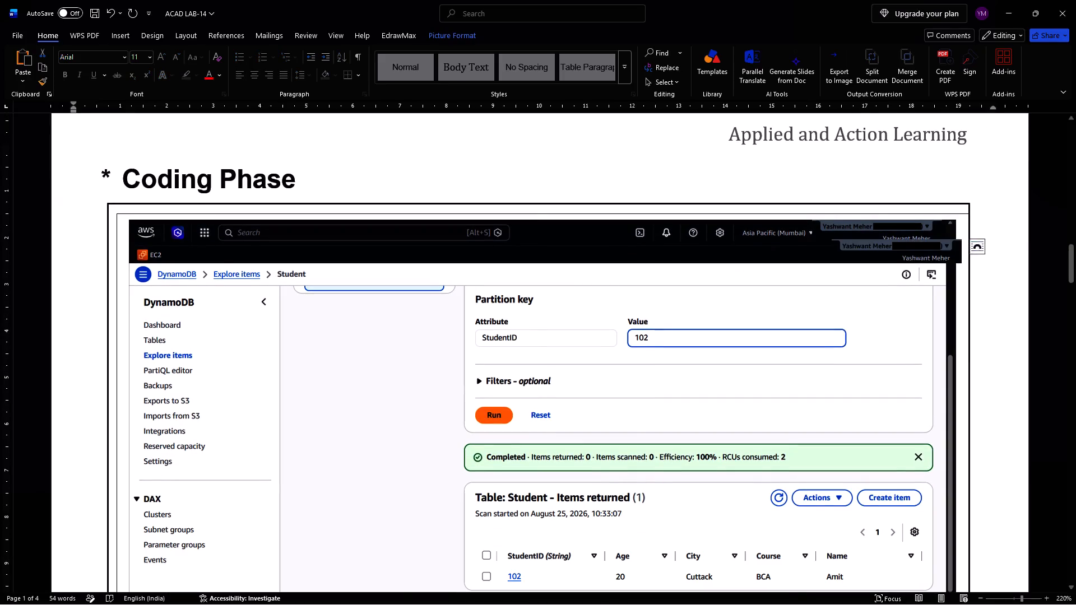
{"action": "scroll", "coordinate": [774, 311], "scroll_direction": "down", "scroll_amount": 3}
{"action": "scroll", "coordinate": [815, 248], "scroll_direction": "up", "scroll_amount": 3}
{"action": "scroll", "coordinate": [832, 279], "scroll_direction": "down", "scroll_amount": 3}
{"action": "left_click_drag", "start_coordinate": [867, 247], "coordinate": [861, 277]}
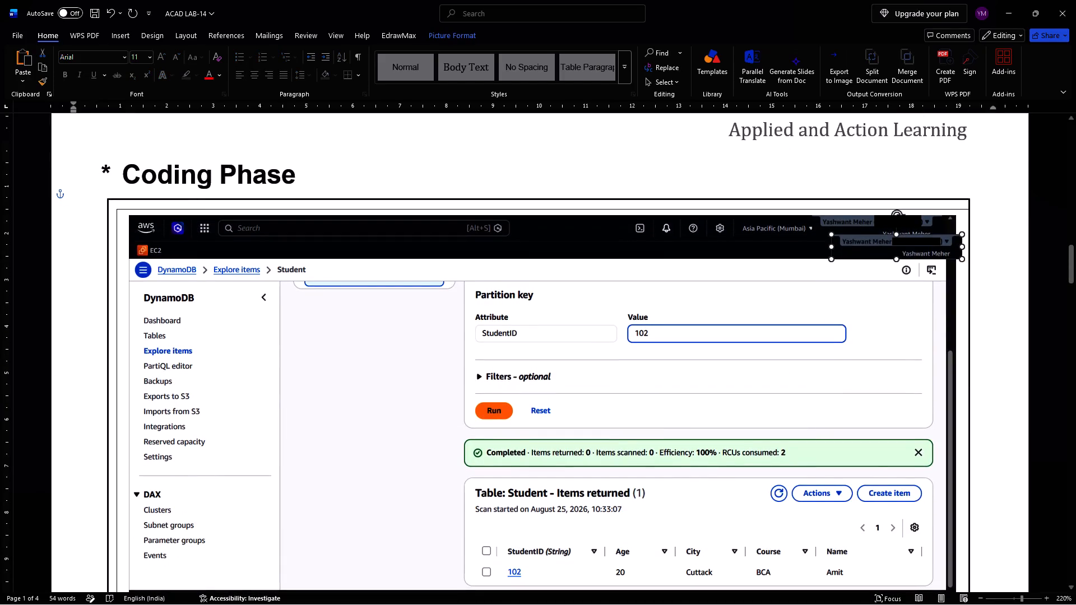
{"action": "left_click_drag", "start_coordinate": [861, 277], "coordinate": [782, 464]}
{"action": "scroll", "coordinate": [697, 413], "scroll_direction": "down", "scroll_amount": 4}
{"action": "left_click_drag", "start_coordinate": [790, 231], "coordinate": [797, 459]}
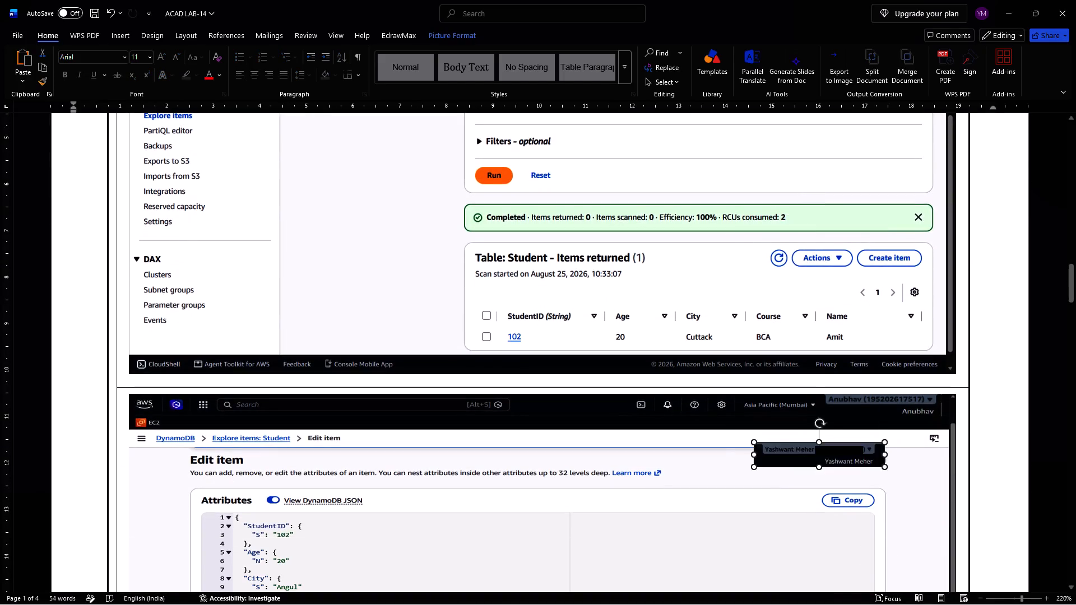
{"action": "left_click_drag", "start_coordinate": [797, 459], "coordinate": [769, 481]}
Delete both stacked overlays covering the account name in the Edit item screenshot's header.
{"action": "left_click", "coordinate": [852, 412]}
{"action": "key", "text": "Delete"}
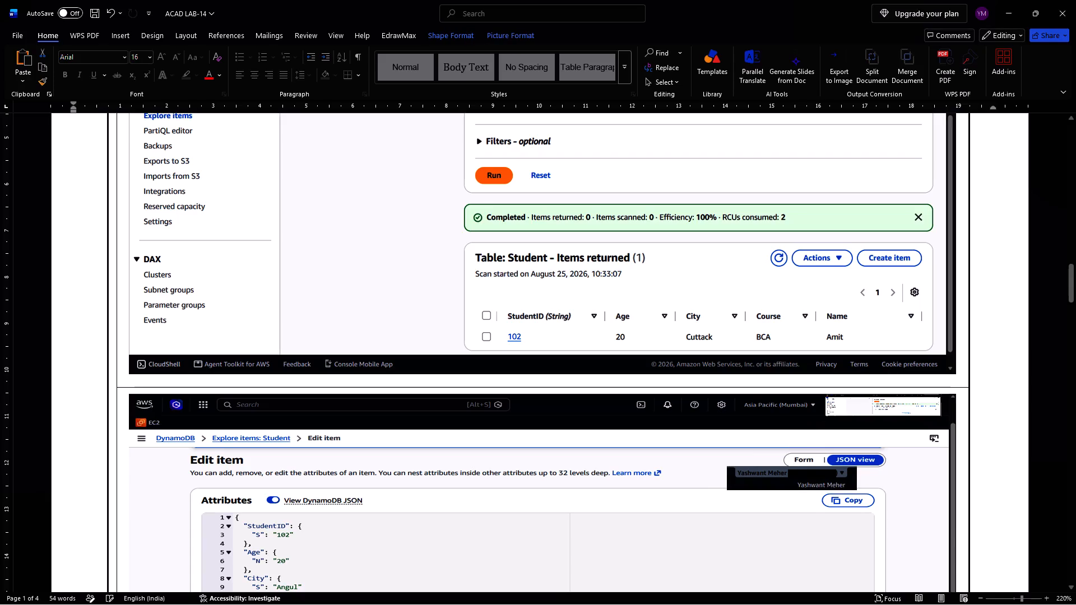
{"action": "key", "text": "w"}
{"action": "scroll", "coordinate": [846, 490], "scroll_direction": "down", "scroll_amount": 3}
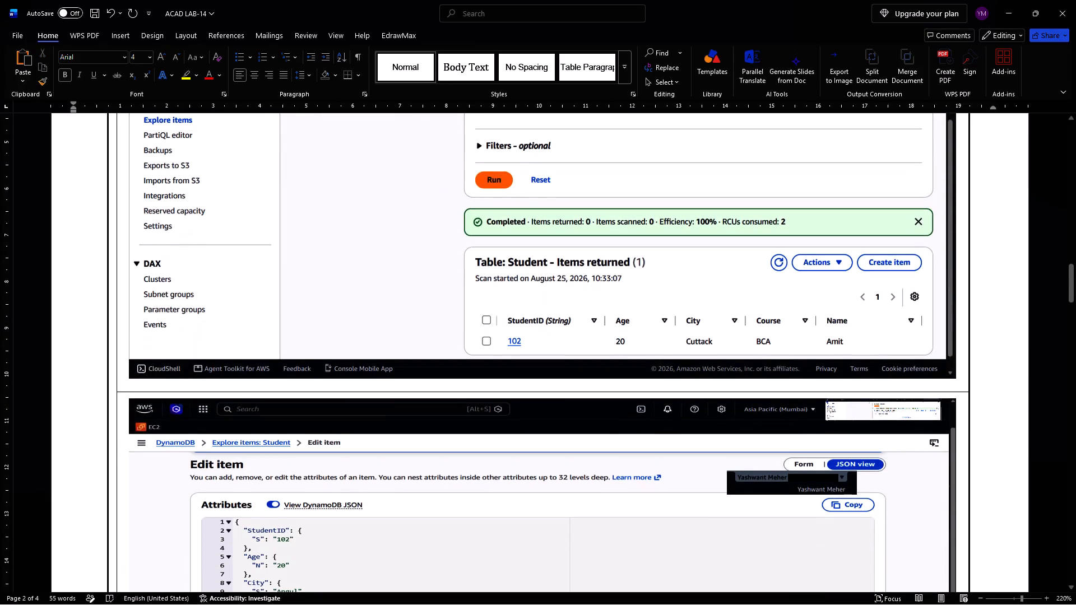
{"action": "left_click", "coordinate": [857, 412]}
{"action": "key", "text": "Delete"}
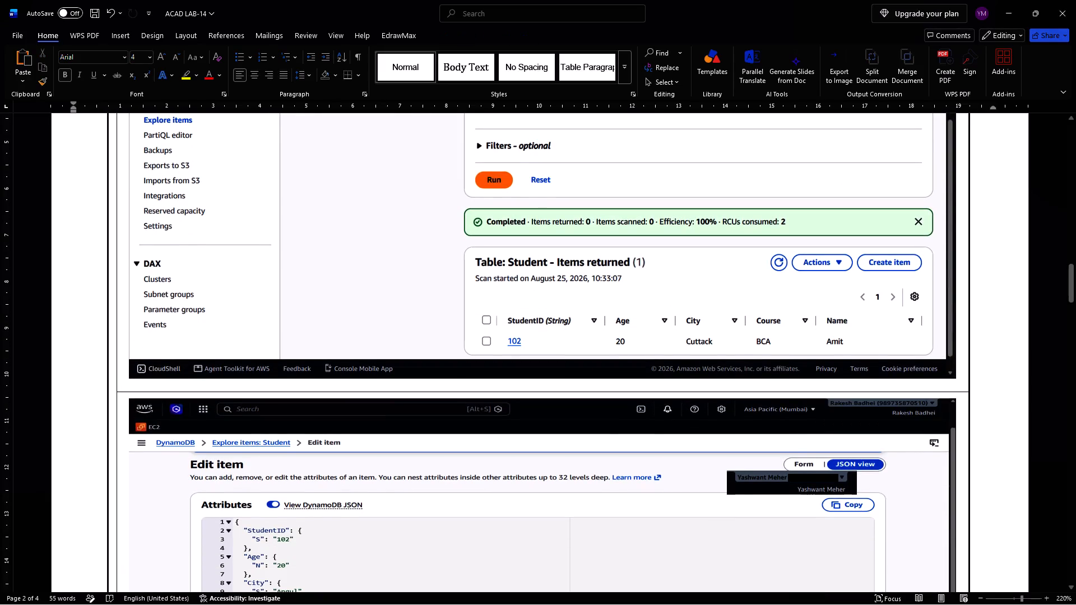
Place the copied name image over the Edit item screenshot's account name and slightly reduce its width and height to fit.
{"action": "left_click", "coordinate": [802, 481]}
{"action": "left_click_drag", "start_coordinate": [799, 482], "coordinate": [864, 421]}
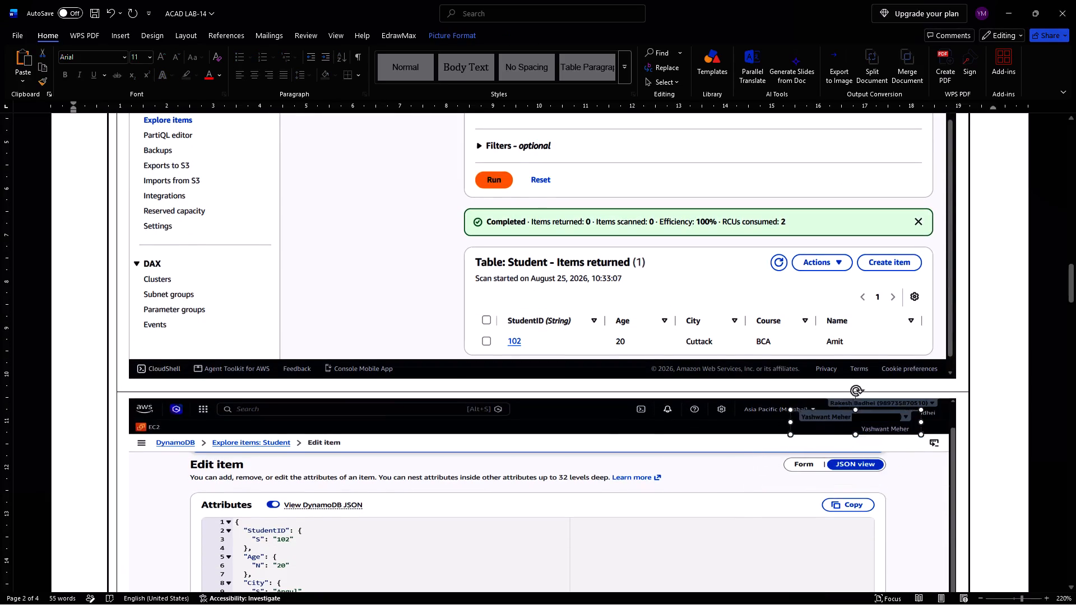
{"action": "left_click_drag", "start_coordinate": [864, 421], "coordinate": [888, 411]}
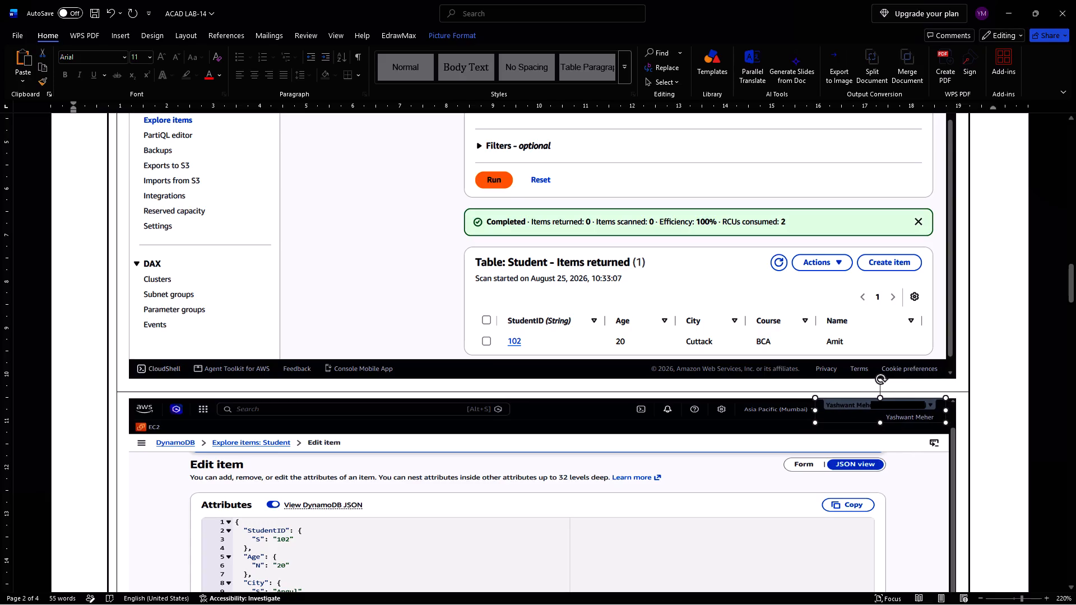
{"action": "left_click_drag", "start_coordinate": [888, 411], "coordinate": [888, 411]}
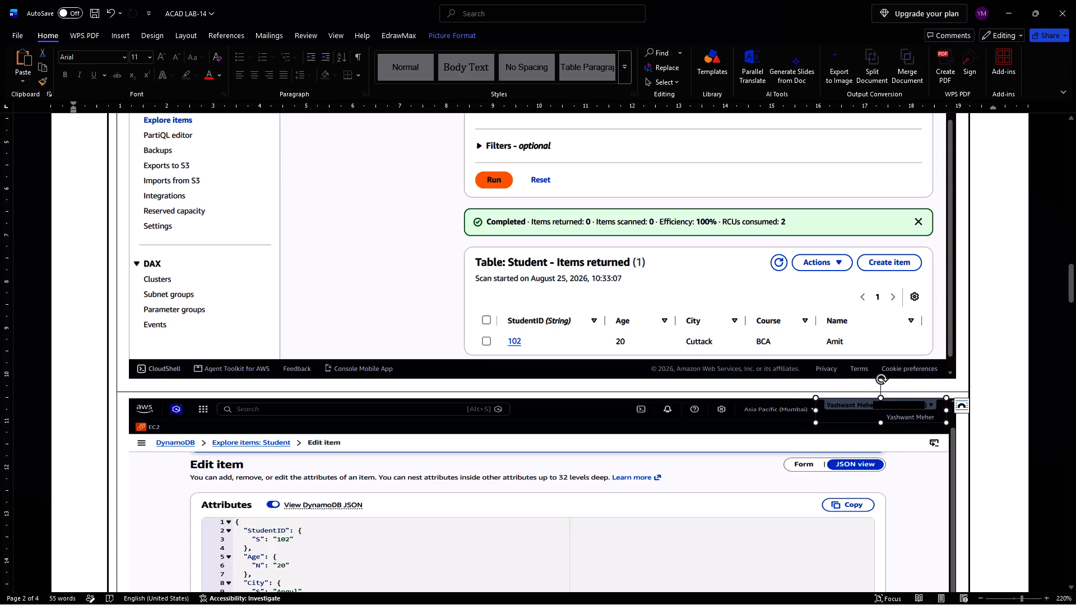
{"action": "left_click_drag", "start_coordinate": [815, 422], "coordinate": [822, 416]}
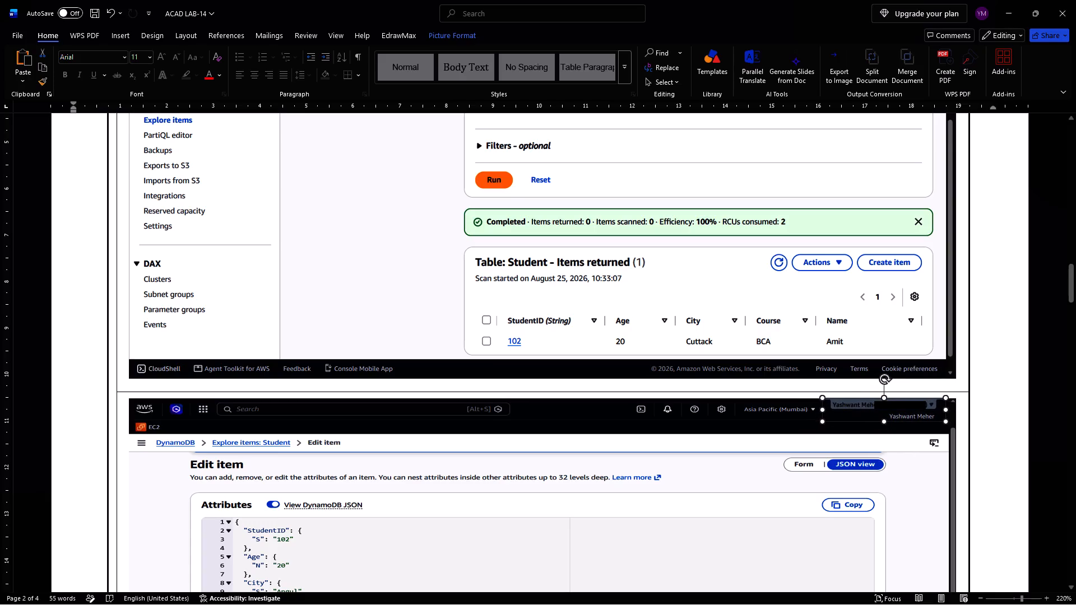
{"action": "left_click_drag", "start_coordinate": [822, 416], "coordinate": [822, 416]}
{"action": "left_click", "coordinate": [857, 449]}
{"action": "left_click", "coordinate": [888, 415]}
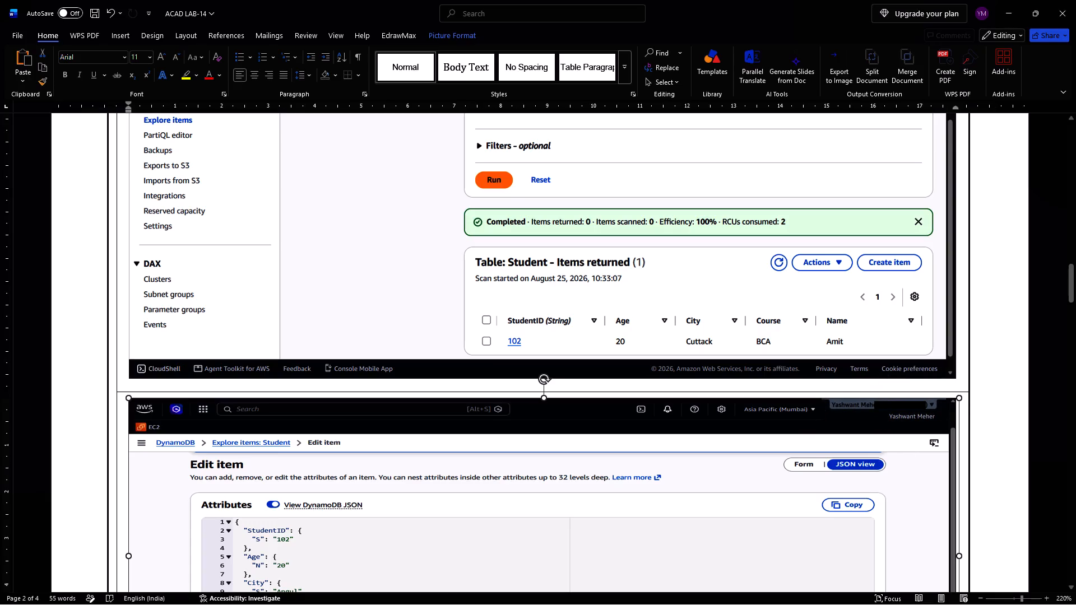
{"action": "left_click_drag", "start_coordinate": [883, 424], "coordinate": [885, 418]}
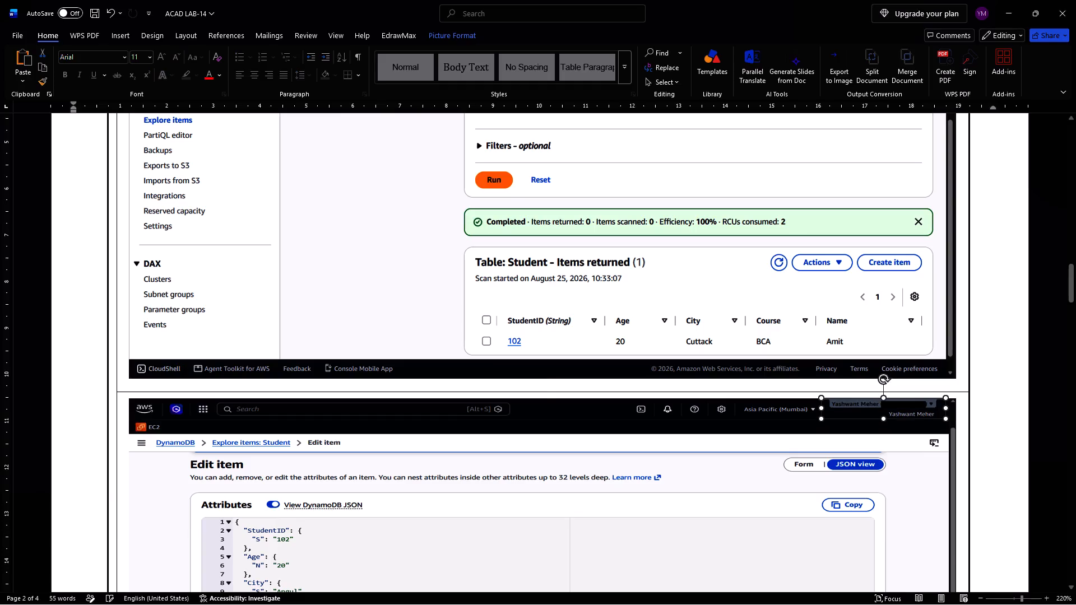
{"action": "left_click", "coordinate": [888, 448]}
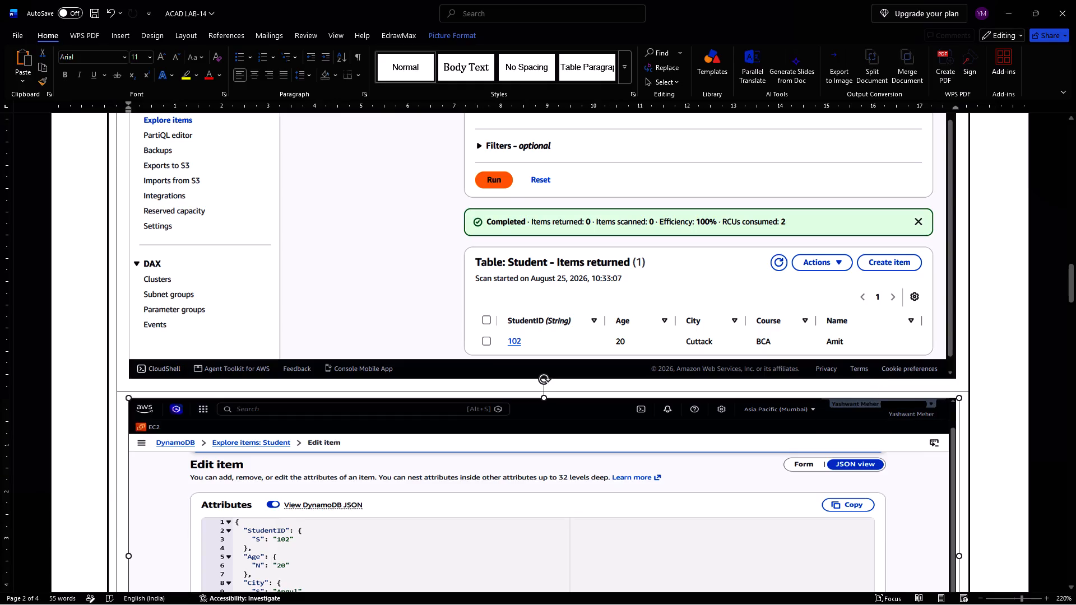
Duplicate the fitted name image from the Edit item screenshot and move the copy down onto the Delete item screenshot.
{"action": "left_click", "coordinate": [876, 406]}
{"action": "key", "text": "ctrl+c"}
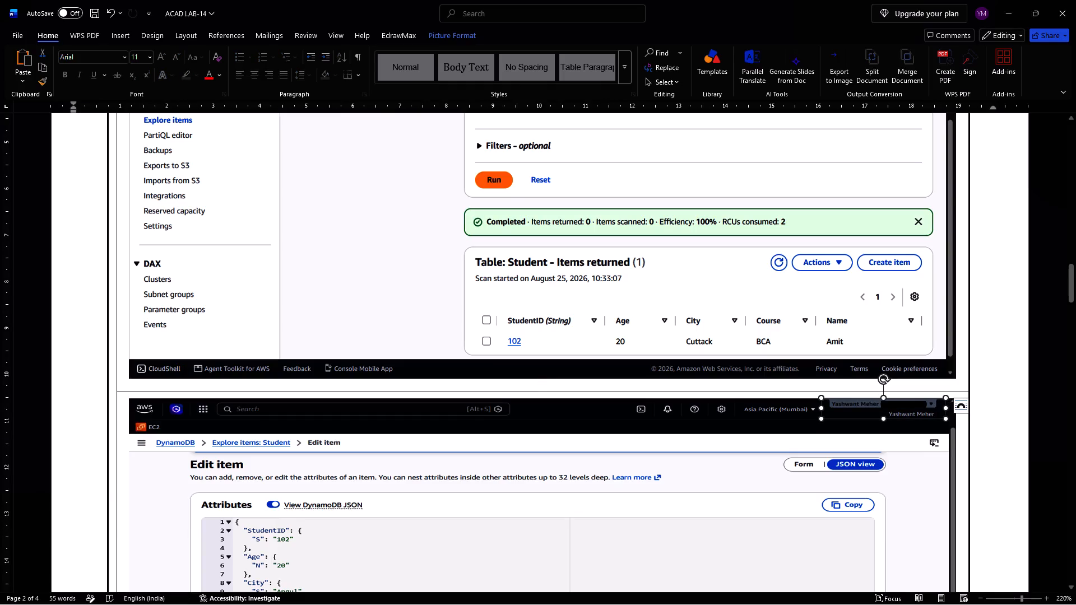
{"action": "key", "text": "ctrl+v"}
{"action": "left_click_drag", "start_coordinate": [874, 428], "coordinate": [576, 594]}
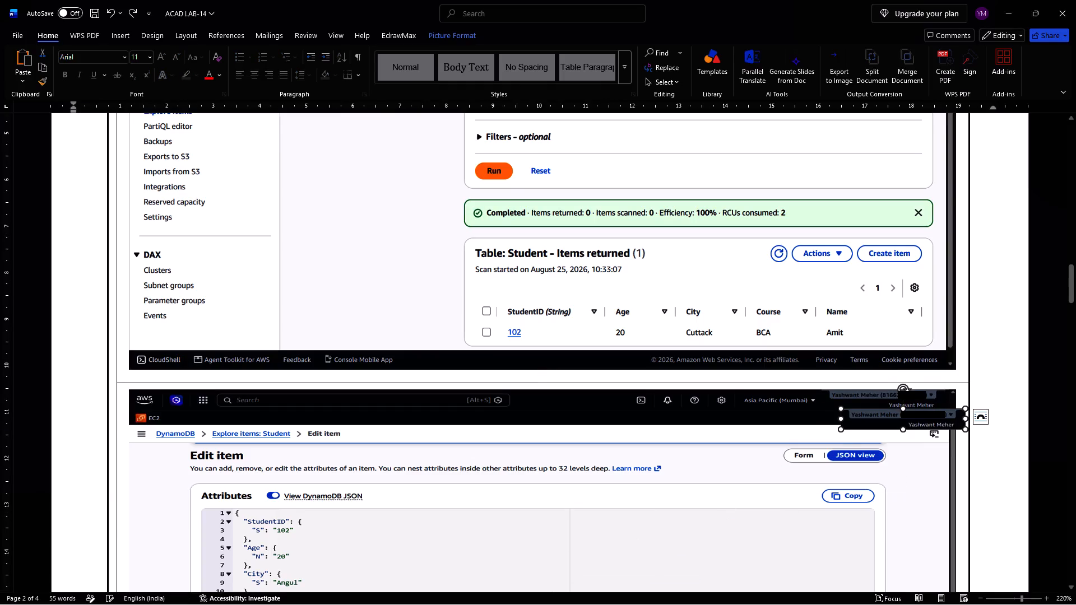
{"action": "left_click_drag", "start_coordinate": [875, 422], "coordinate": [701, 549]}
{"action": "scroll", "coordinate": [687, 441], "scroll_direction": "down", "scroll_amount": 4}
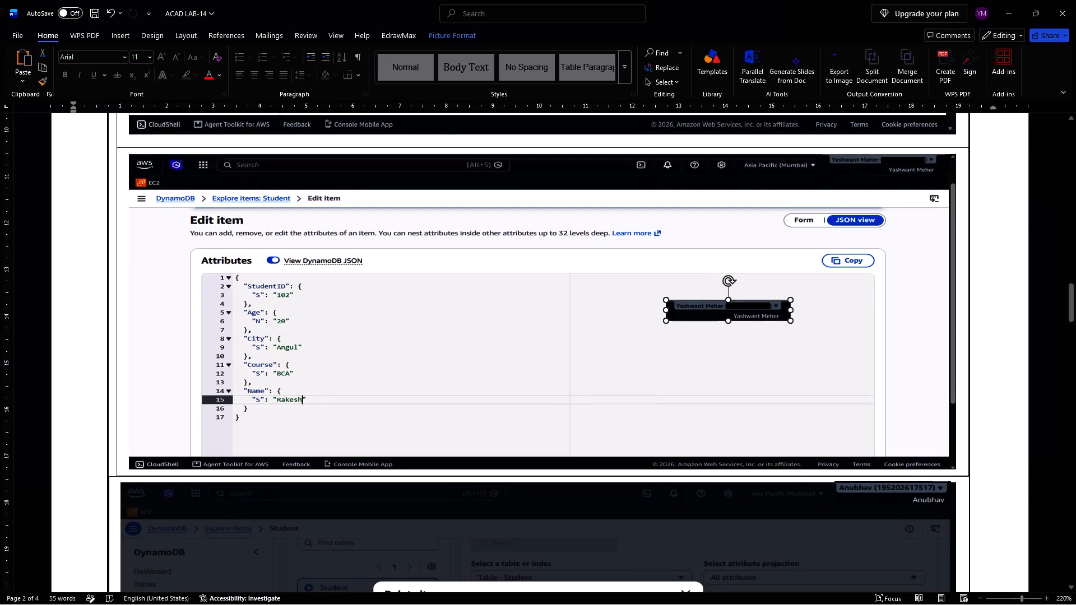
{"action": "left_click_drag", "start_coordinate": [715, 314], "coordinate": [709, 546]}
{"action": "scroll", "coordinate": [726, 449], "scroll_direction": "down", "scroll_amount": 2}
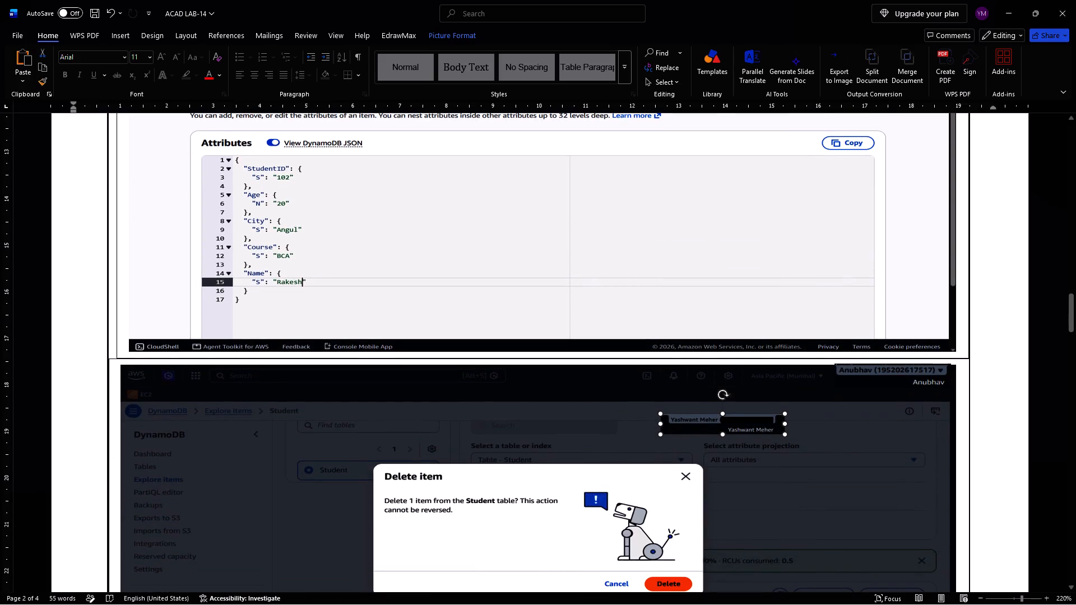
Delete both stacked overlays covering the account name in the Delete item screenshot's header.
{"action": "left_click", "coordinate": [866, 380]}
{"action": "key", "text": "Delete"}
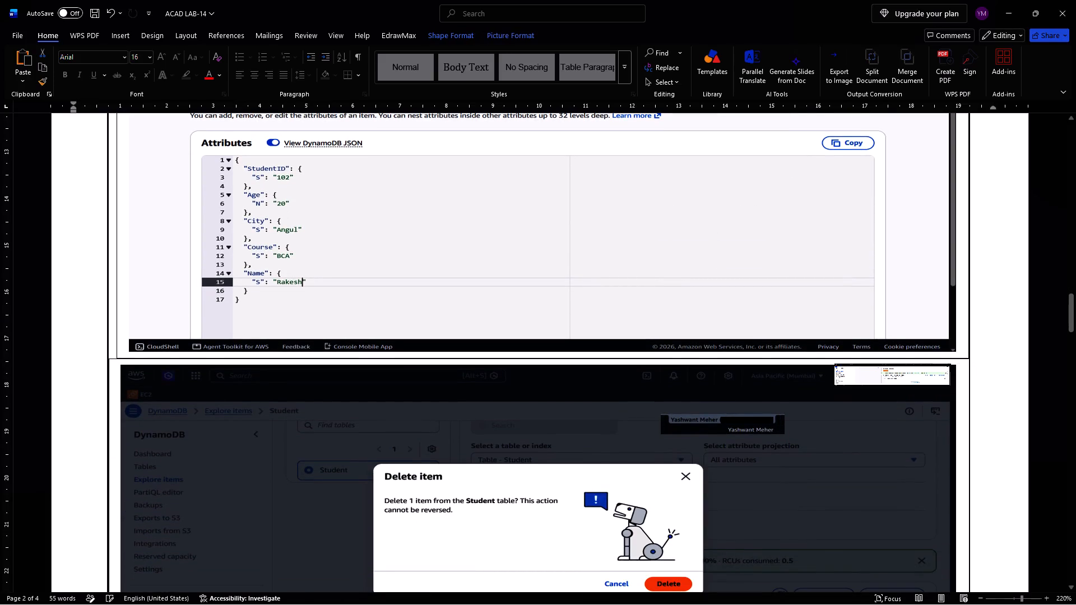
{"action": "left_click", "coordinate": [866, 381]}
{"action": "key", "text": "Delete"}
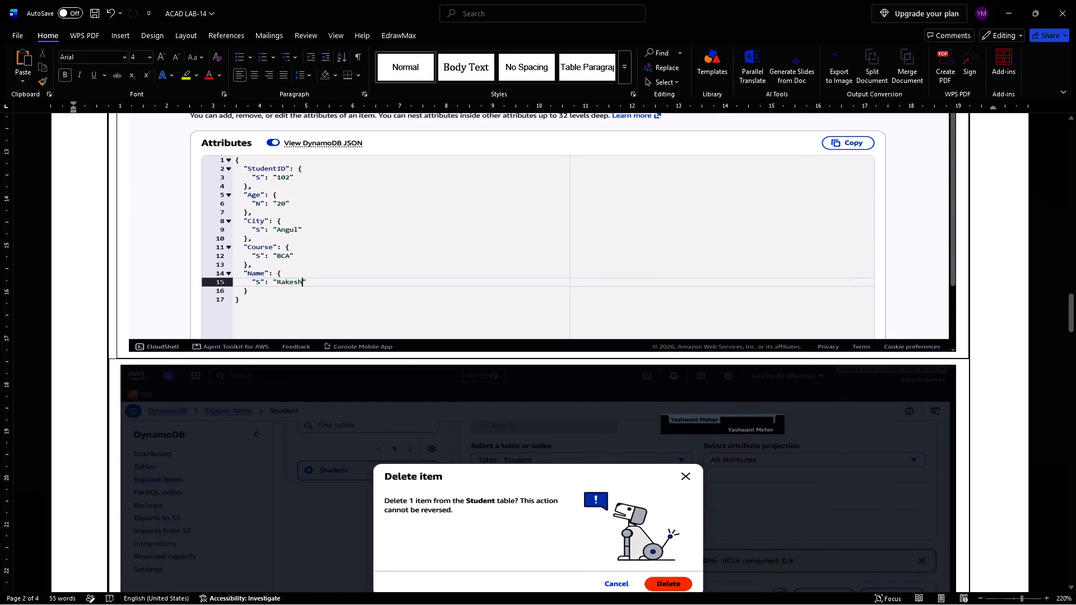
Place the copied name image over the account name in the Delete item screenshot's header.
{"action": "left_click", "coordinate": [741, 426]}
{"action": "left_click_drag", "start_coordinate": [741, 426], "coordinate": [860, 401]}
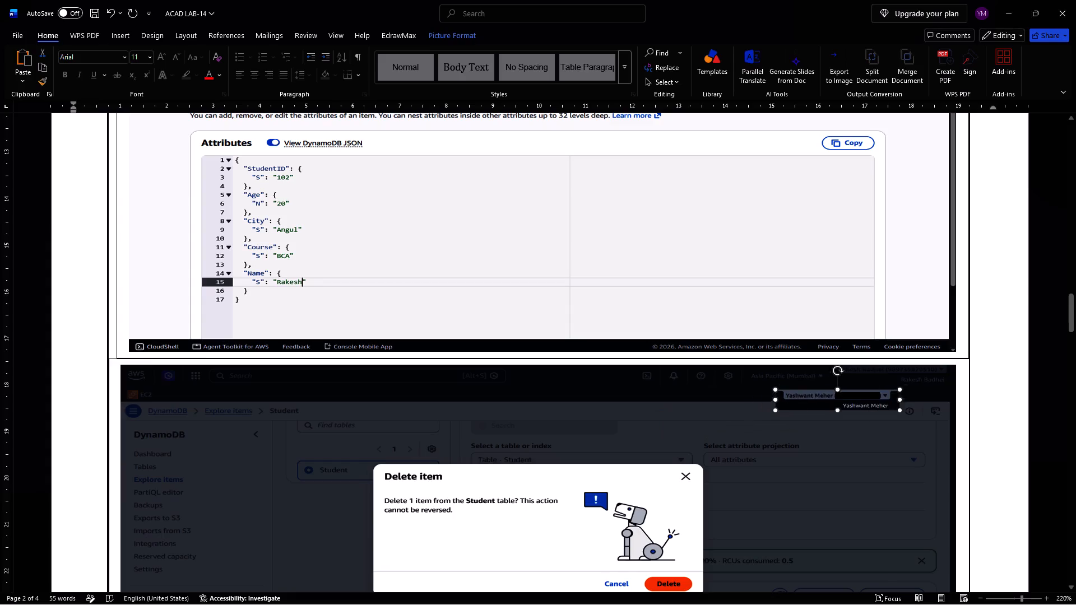
{"action": "left_click_drag", "start_coordinate": [860, 401], "coordinate": [908, 378]}
{"action": "left_click", "coordinate": [902, 433]}
{"action": "left_click", "coordinate": [894, 379]}
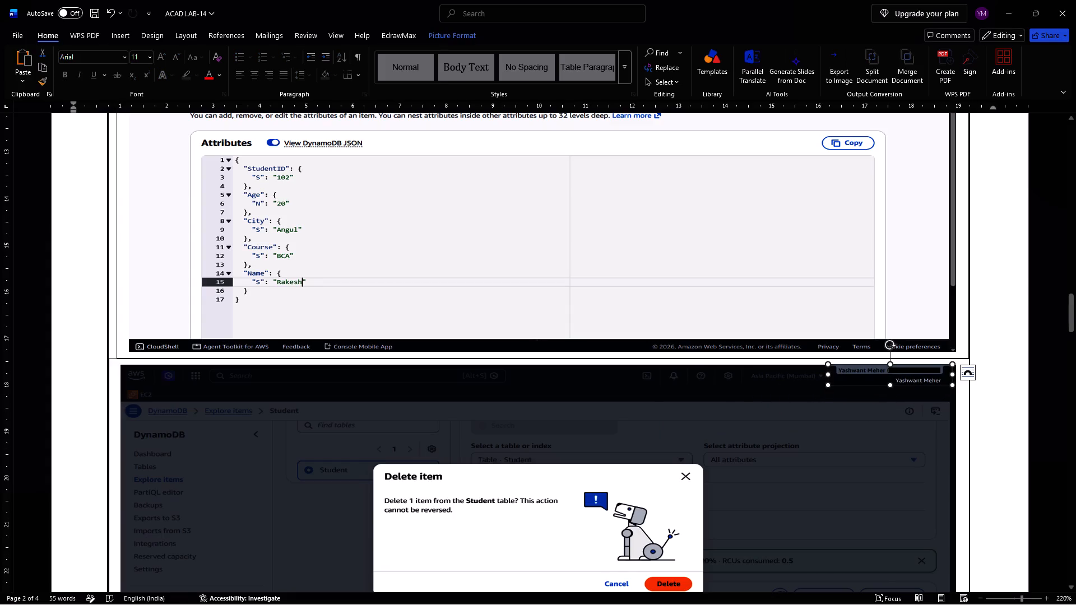
Change the picture border setting of the name image on the Delete item screenshot.
{"action": "left_click", "coordinate": [454, 35]}
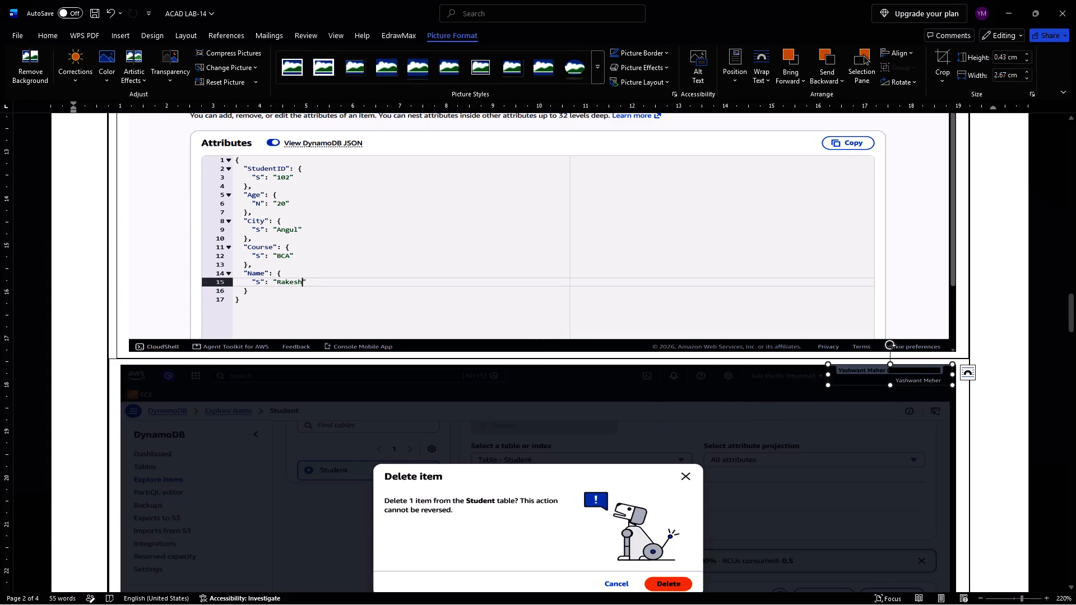
{"action": "left_click", "coordinate": [778, 384]}
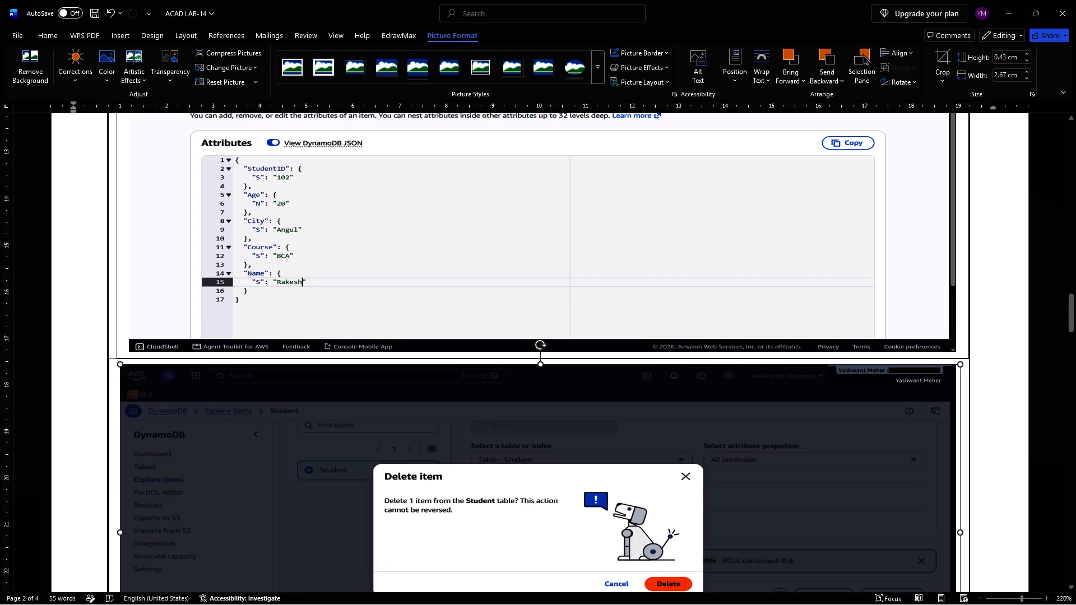
{"action": "left_click", "coordinate": [873, 377]}
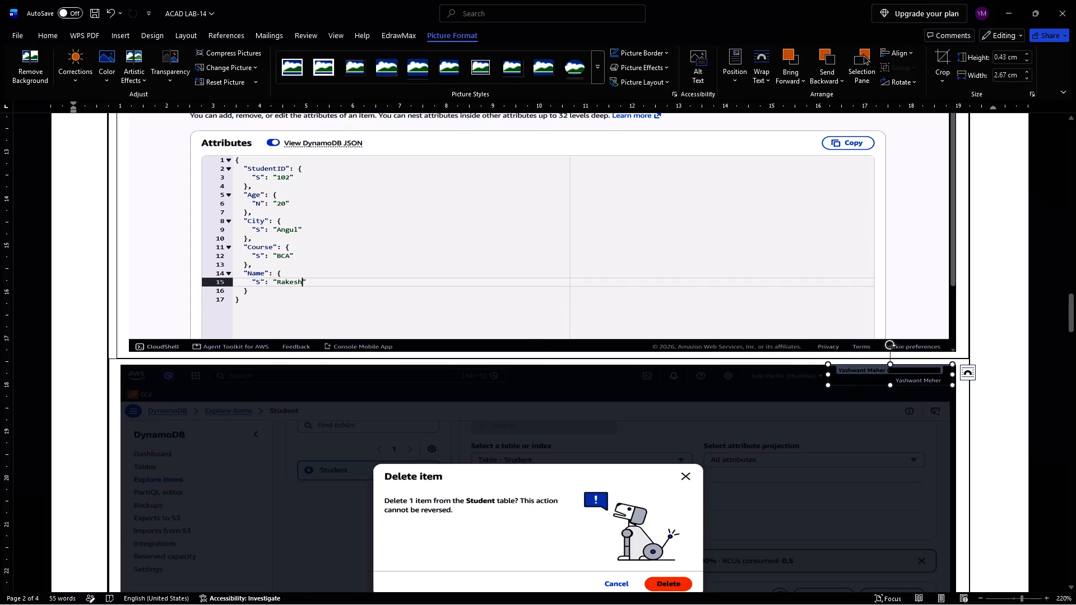
{"action": "left_click", "coordinate": [629, 56]}
{"action": "left_click", "coordinate": [639, 245]}
{"action": "left_click", "coordinate": [738, 389]}
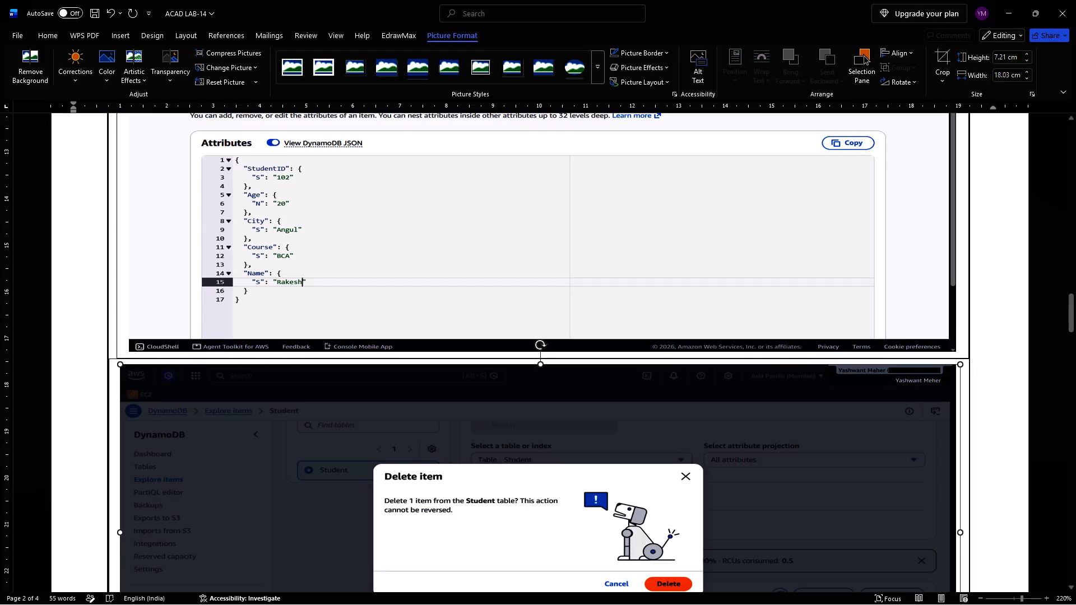
Apply the middle transparency preset to the name image on the Delete item screenshot so it blends with the dimmed header.
{"action": "left_click", "coordinate": [844, 372]}
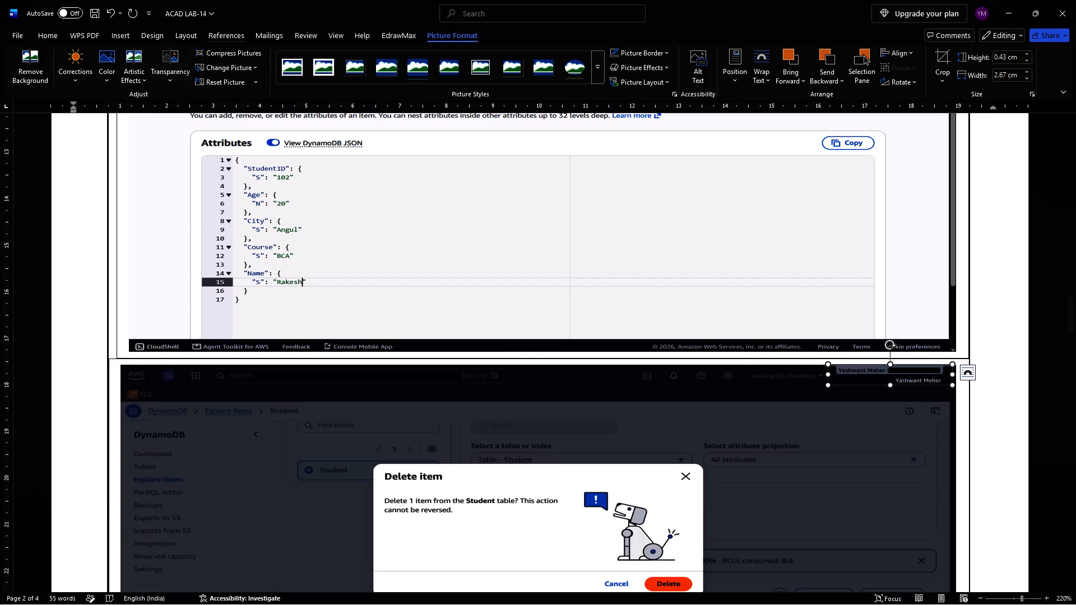
{"action": "left_click", "coordinate": [170, 81]}
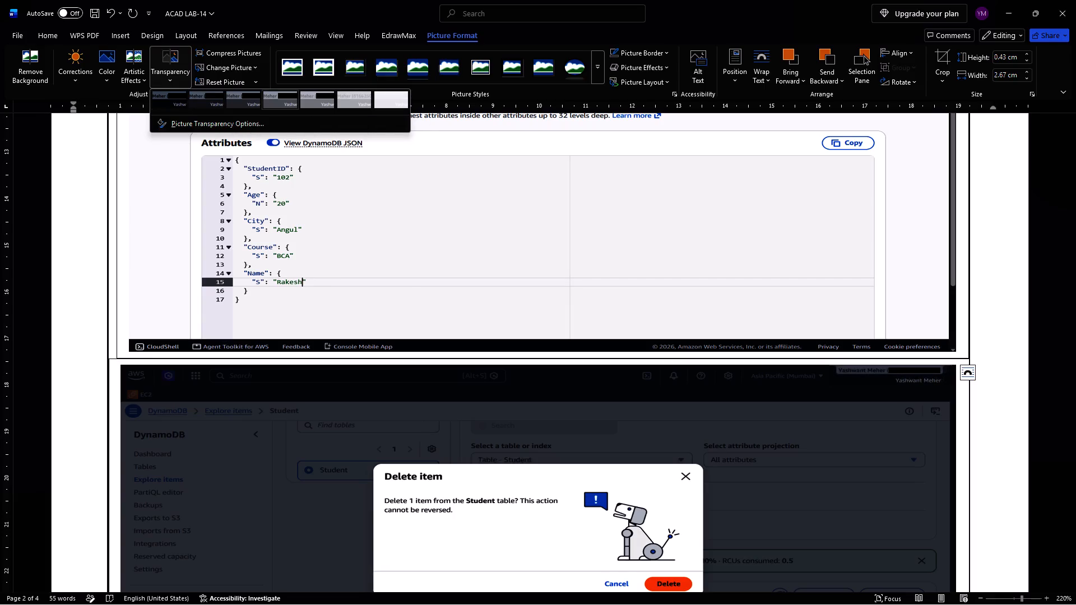
{"action": "key", "text": "w"}
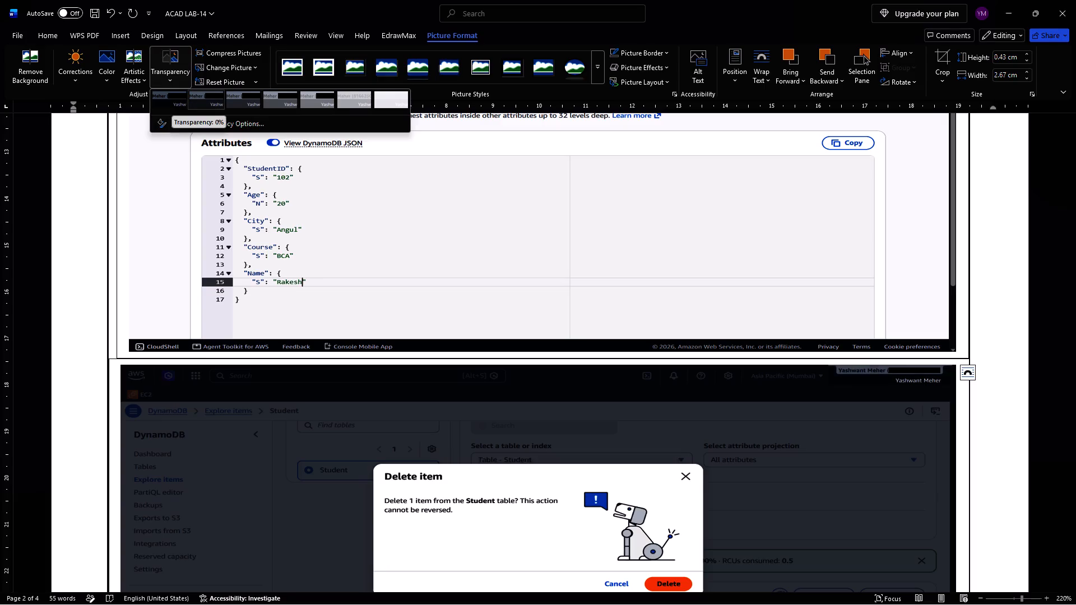
{"action": "left_click", "coordinate": [292, 103]}
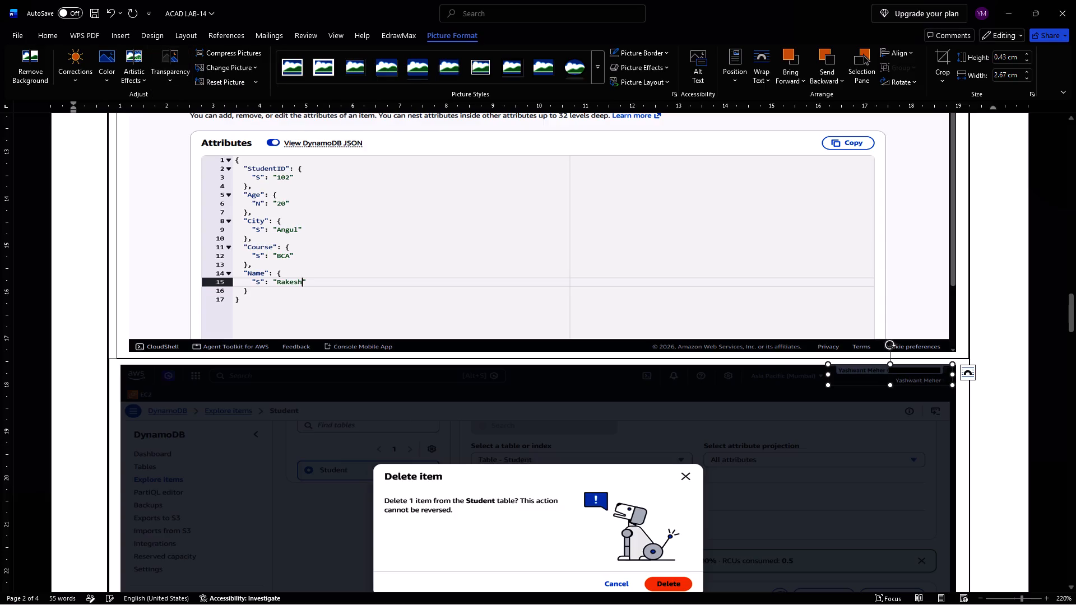
{"action": "left_click", "coordinate": [791, 403]}
{"action": "left_click", "coordinate": [869, 382]}
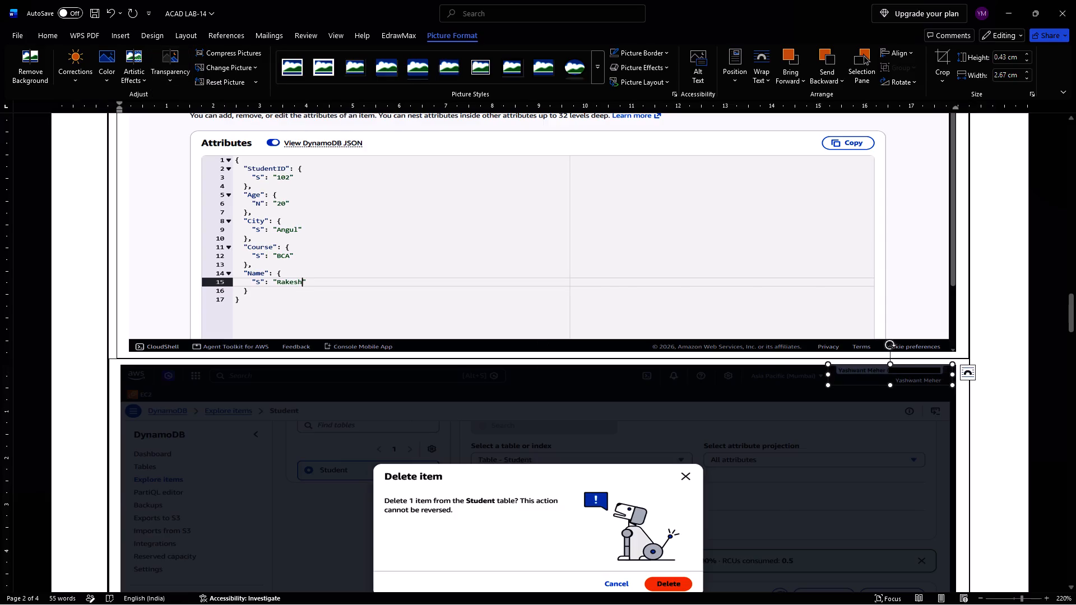
{"action": "left_click", "coordinate": [858, 421]}
Duplicate the fitted name image on the Edit item screenshot's header.
{"action": "scroll", "coordinate": [741, 359], "scroll_direction": "down", "scroll_amount": 5}
{"action": "scroll", "coordinate": [460, 354], "scroll_direction": "down", "scroll_amount": 6}
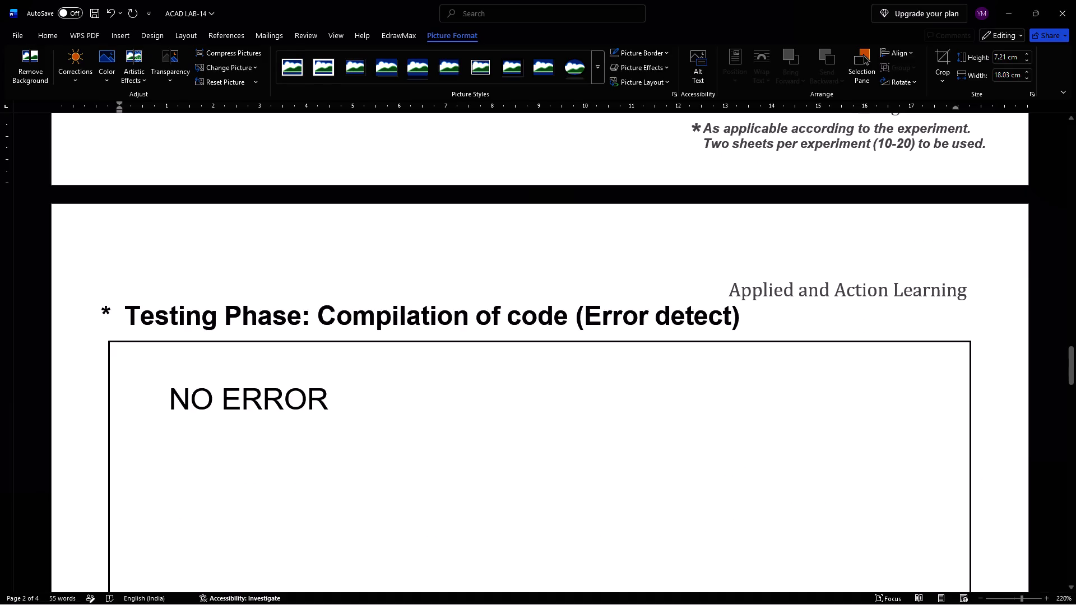
{"action": "scroll", "coordinate": [474, 343], "scroll_direction": "up", "scroll_amount": 4}
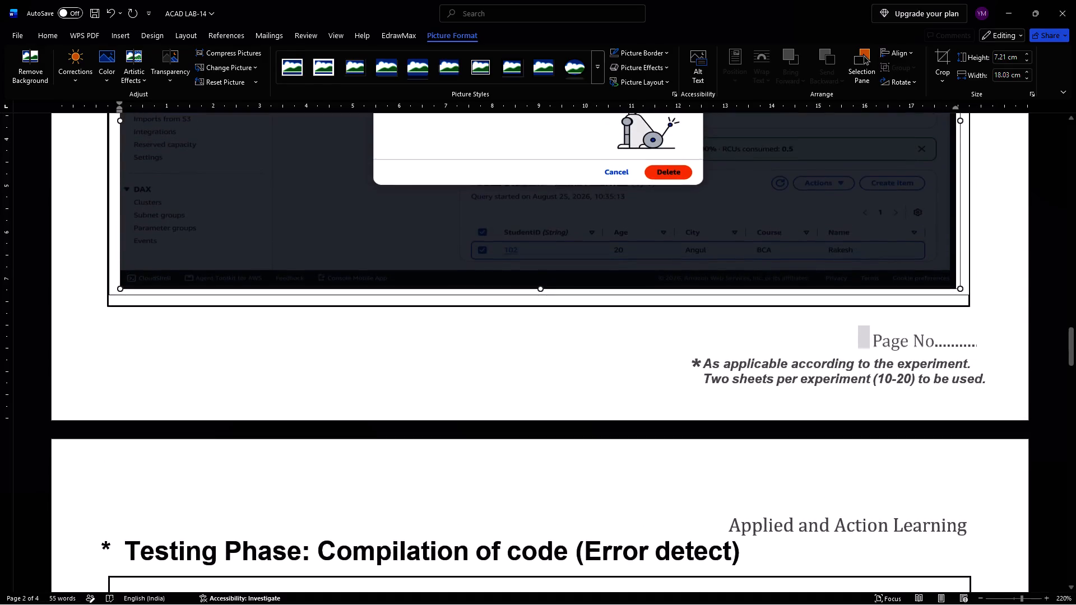
{"action": "scroll", "coordinate": [530, 342], "scroll_direction": "up", "scroll_amount": 3}
{"action": "scroll", "coordinate": [827, 337], "scroll_direction": "up", "scroll_amount": 9}
{"action": "left_click", "coordinate": [845, 353]}
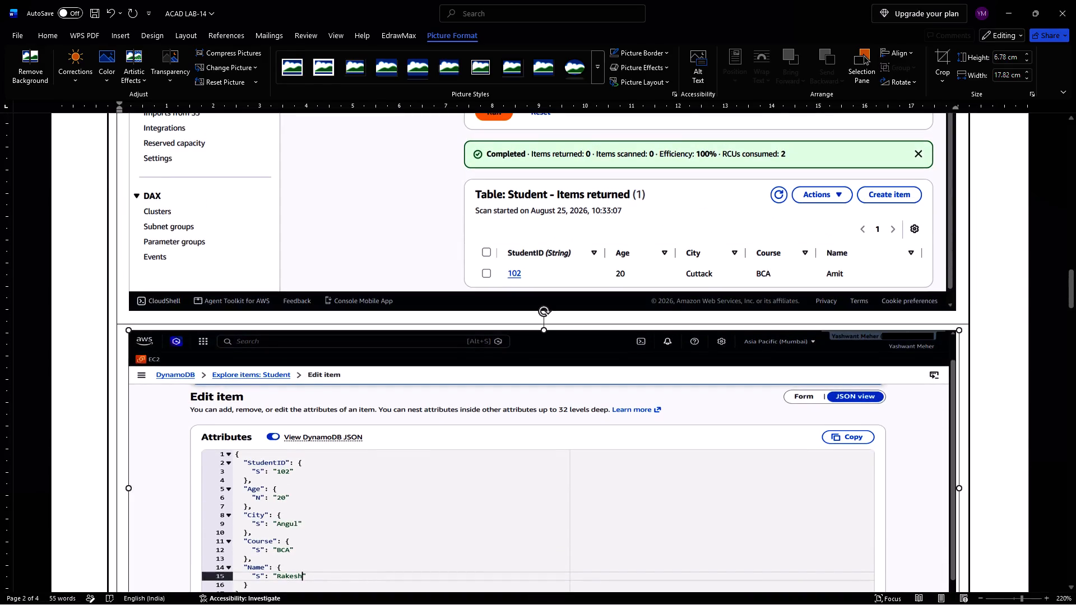
{"action": "left_click", "coordinate": [851, 346]}
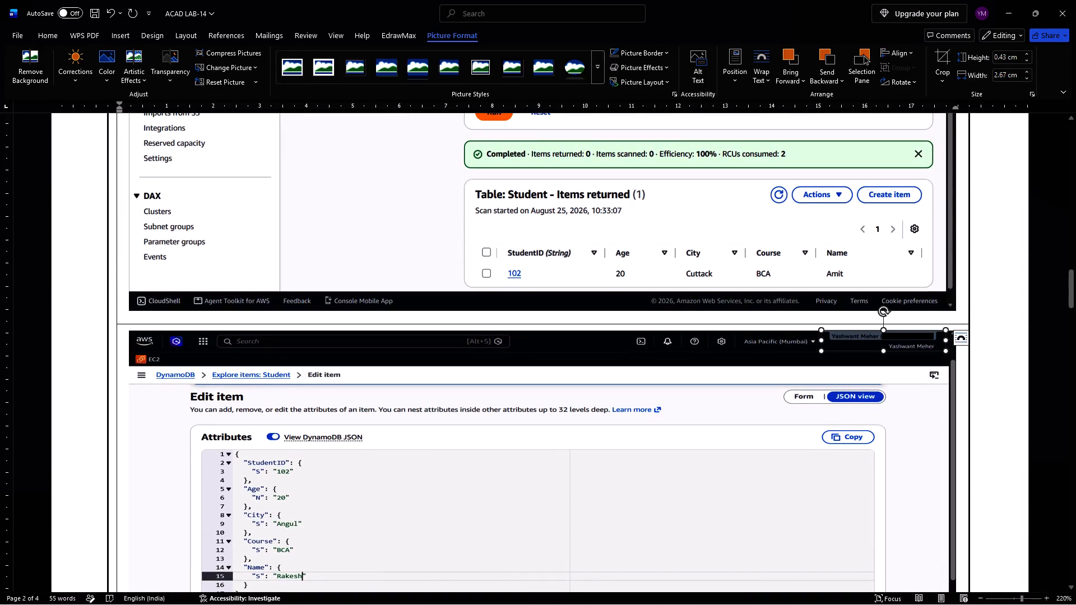
{"action": "key", "text": "ctrl+c"}
{"action": "key", "text": "ctrl+v"}
Move the duplicated name image down past the Testing Phase page onto the Final Output screenshot, just below its header.
{"action": "scroll", "coordinate": [800, 376], "scroll_direction": "down", "scroll_amount": 1}
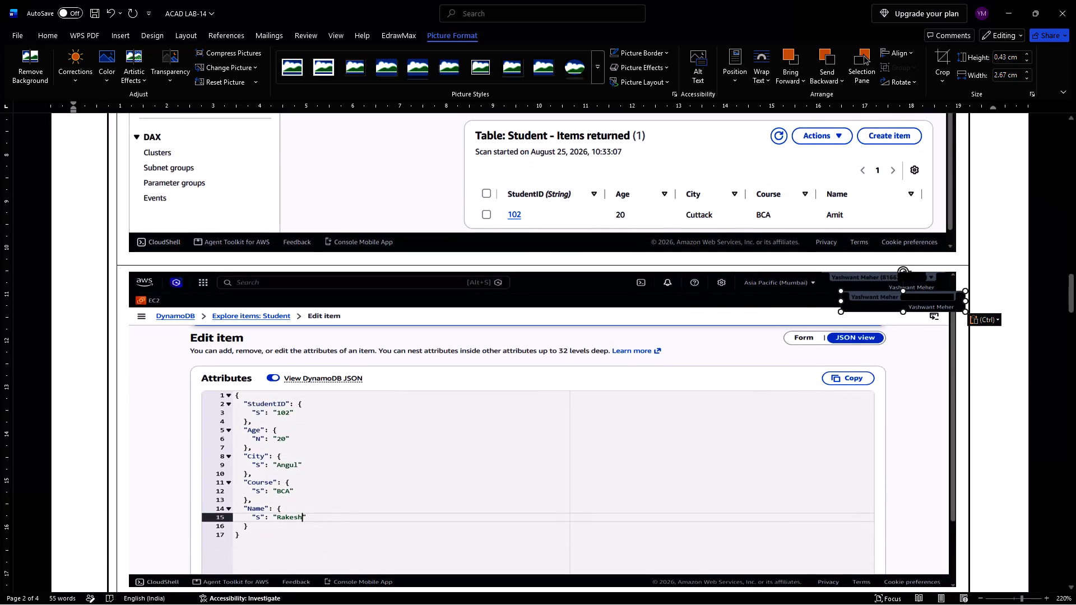
{"action": "left_click_drag", "start_coordinate": [866, 304], "coordinate": [768, 500]}
{"action": "scroll", "coordinate": [764, 417], "scroll_direction": "down", "scroll_amount": 3}
{"action": "left_click_drag", "start_coordinate": [794, 322], "coordinate": [780, 501]}
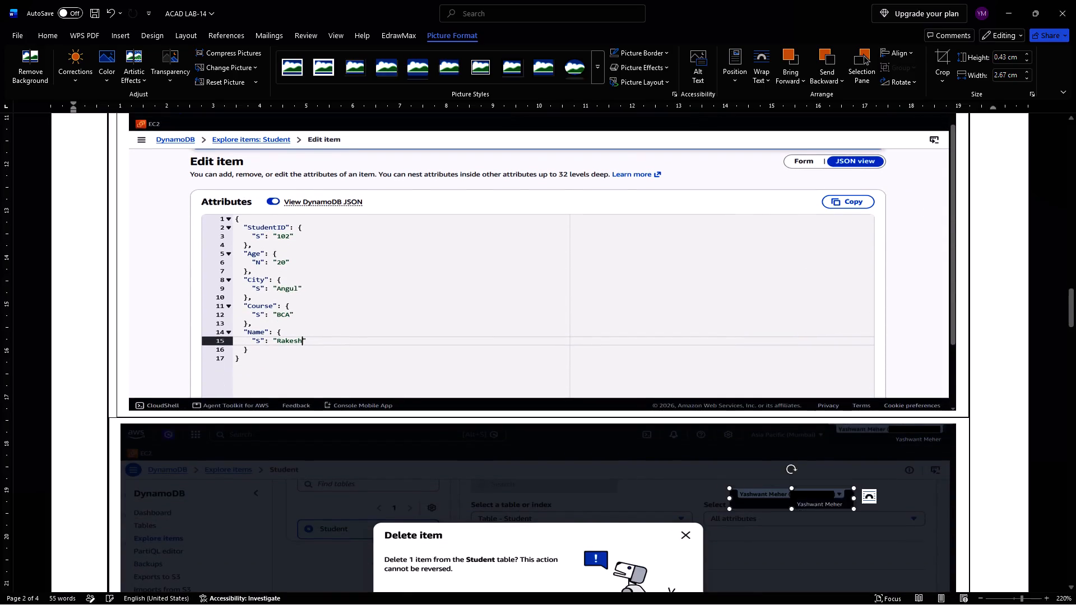
{"action": "scroll", "coordinate": [780, 457], "scroll_direction": "down", "scroll_amount": 3}
{"action": "left_click_drag", "start_coordinate": [780, 323], "coordinate": [729, 488]}
{"action": "scroll", "coordinate": [738, 422], "scroll_direction": "down", "scroll_amount": 6}
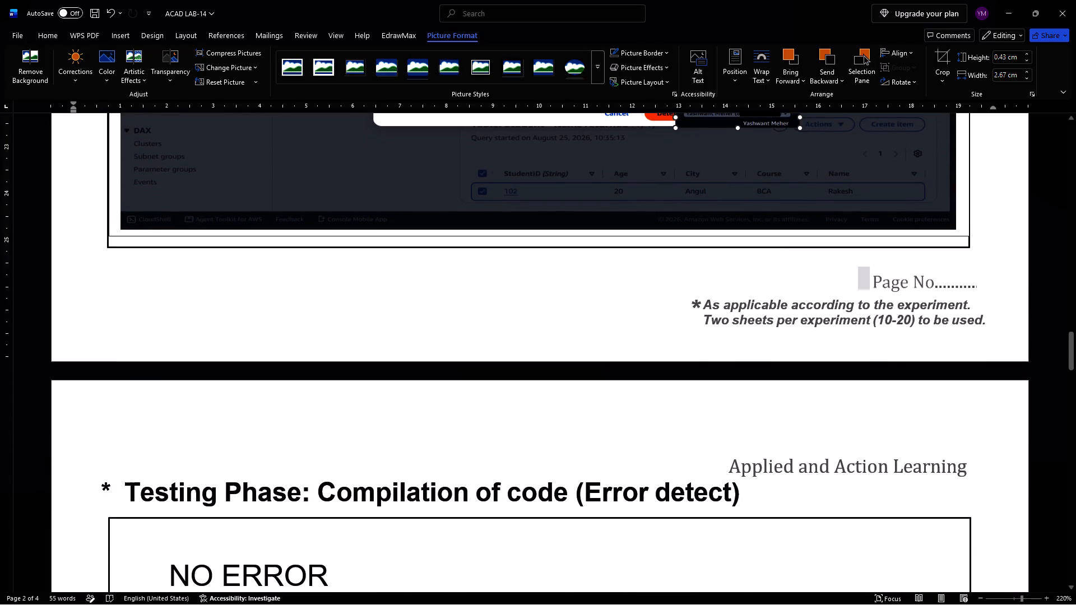
{"action": "left_click_drag", "start_coordinate": [706, 122], "coordinate": [676, 552]}
{"action": "scroll", "coordinate": [687, 475], "scroll_direction": "down", "scroll_amount": 4}
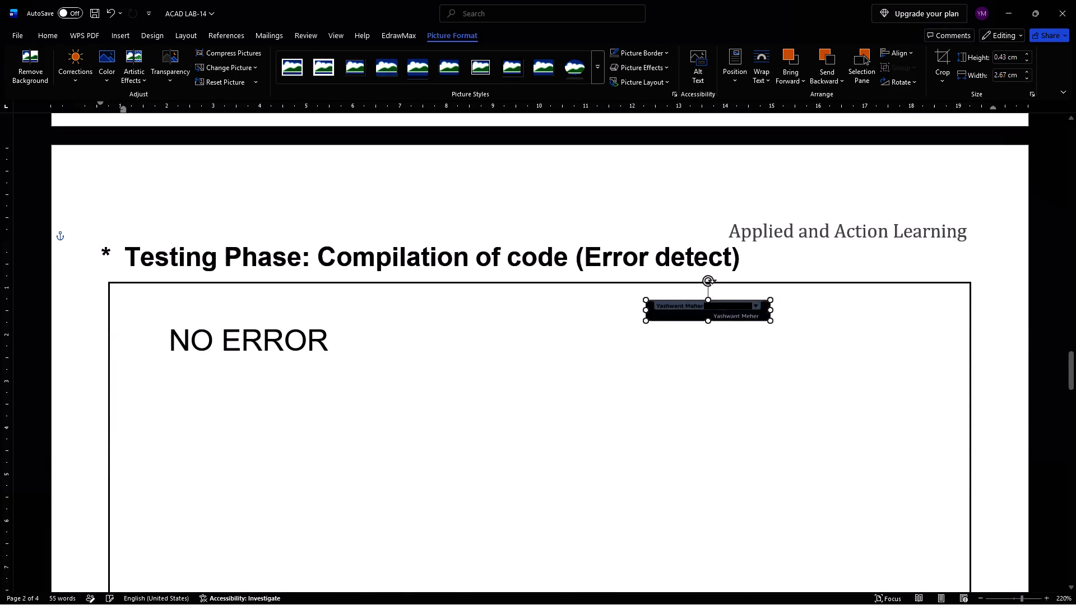
{"action": "left_click_drag", "start_coordinate": [685, 311], "coordinate": [670, 520]}
{"action": "scroll", "coordinate": [701, 426], "scroll_direction": "down", "scroll_amount": 4}
{"action": "left_click_drag", "start_coordinate": [674, 283], "coordinate": [670, 469]}
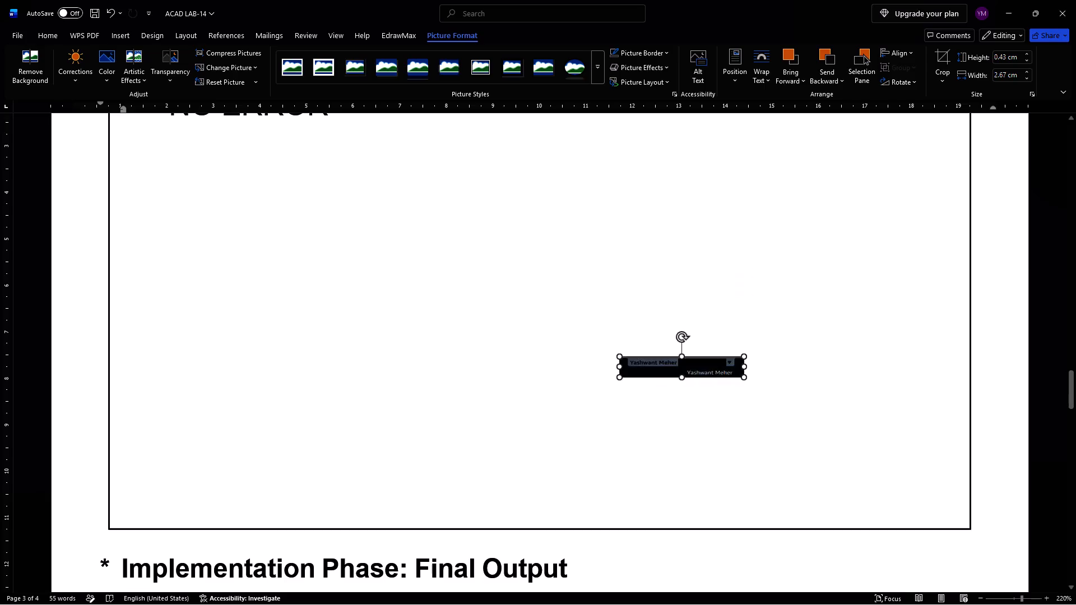
{"action": "left_click_drag", "start_coordinate": [670, 469], "coordinate": [671, 485]}
{"action": "scroll", "coordinate": [704, 380], "scroll_direction": "down", "scroll_amount": 4}
{"action": "left_click_drag", "start_coordinate": [664, 246], "coordinate": [778, 408]}
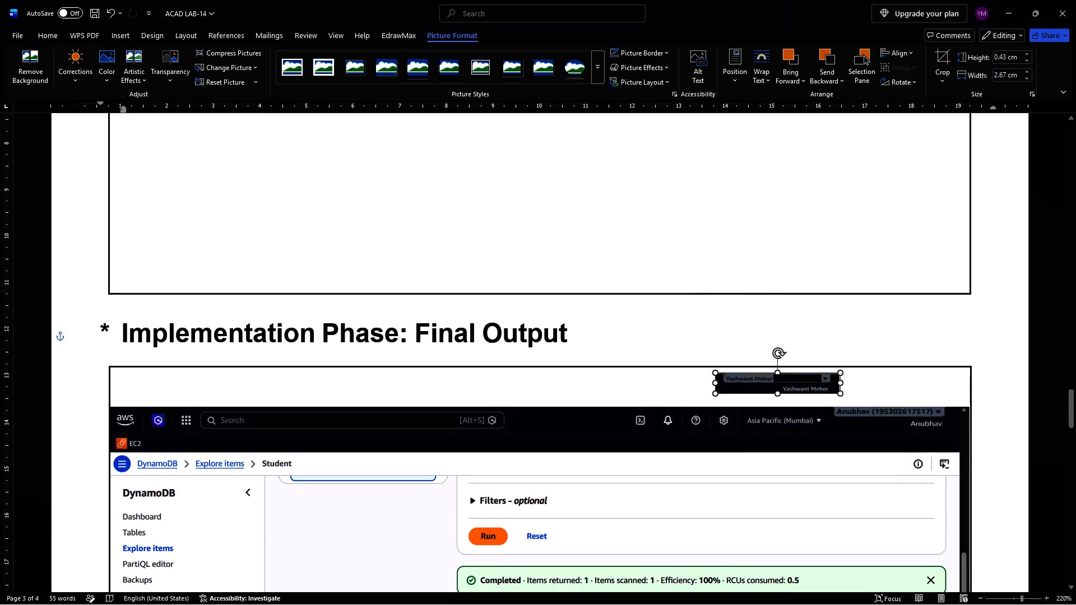
{"action": "left_click_drag", "start_coordinate": [778, 408], "coordinate": [810, 467]}
Delete the old overlay covering the account name in the Final Output screenshot's header.
{"action": "left_click", "coordinate": [863, 425]}
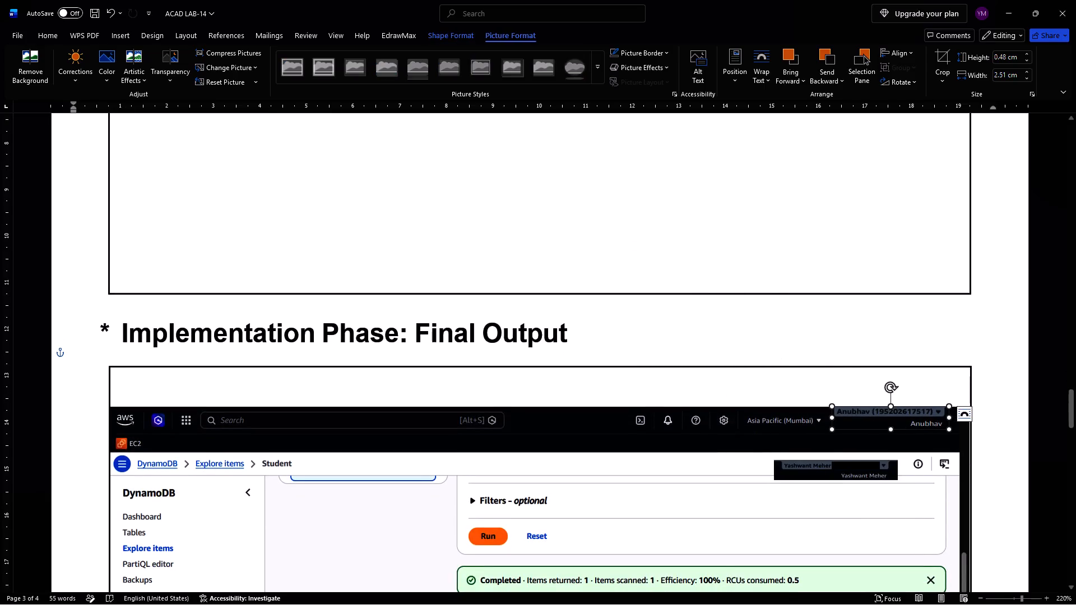
{"action": "key", "text": "Delete"}
Place the copied name image over the Final Output screenshot's account name and stretch it to about 0.49 cm high.
{"action": "left_click_drag", "start_coordinate": [846, 474], "coordinate": [899, 423]}
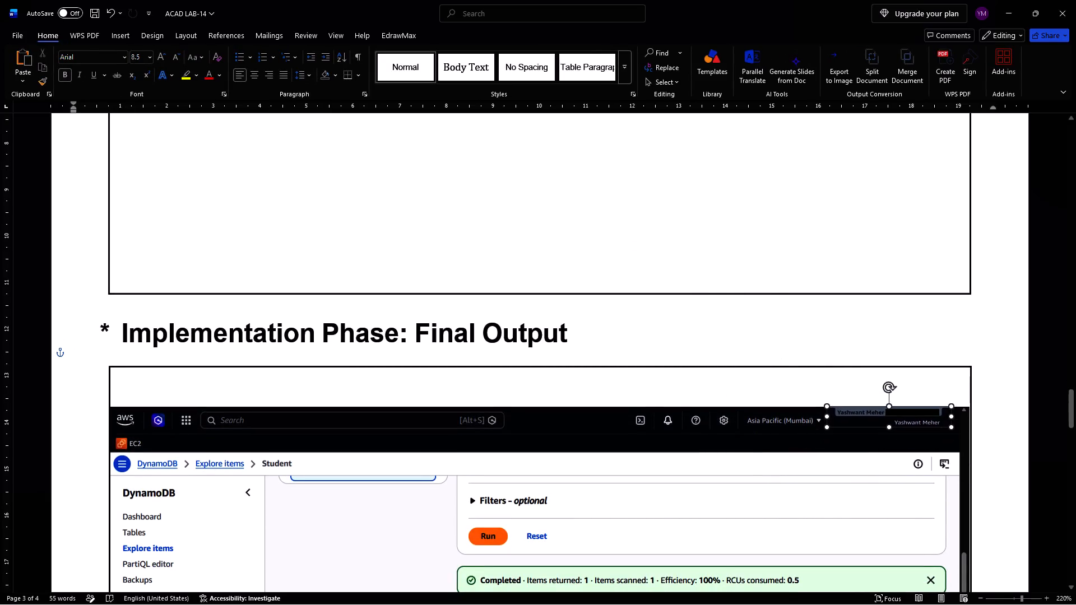
{"action": "left_click_drag", "start_coordinate": [899, 423], "coordinate": [903, 423]}
{"action": "left_click", "coordinate": [894, 428]}
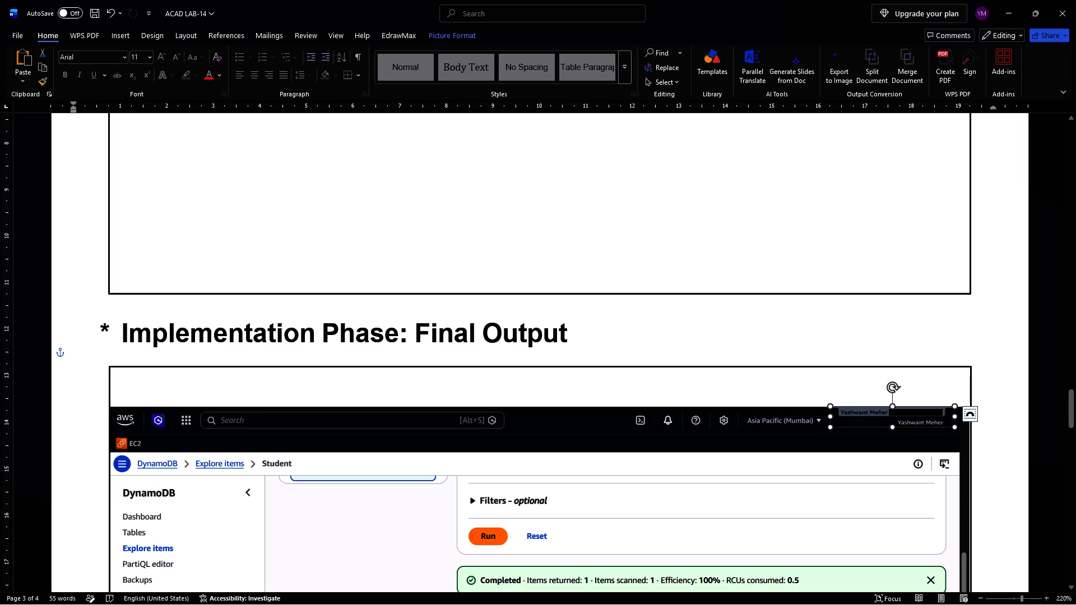
{"action": "key", "text": "w"}
{"action": "left_click", "coordinate": [874, 446]}
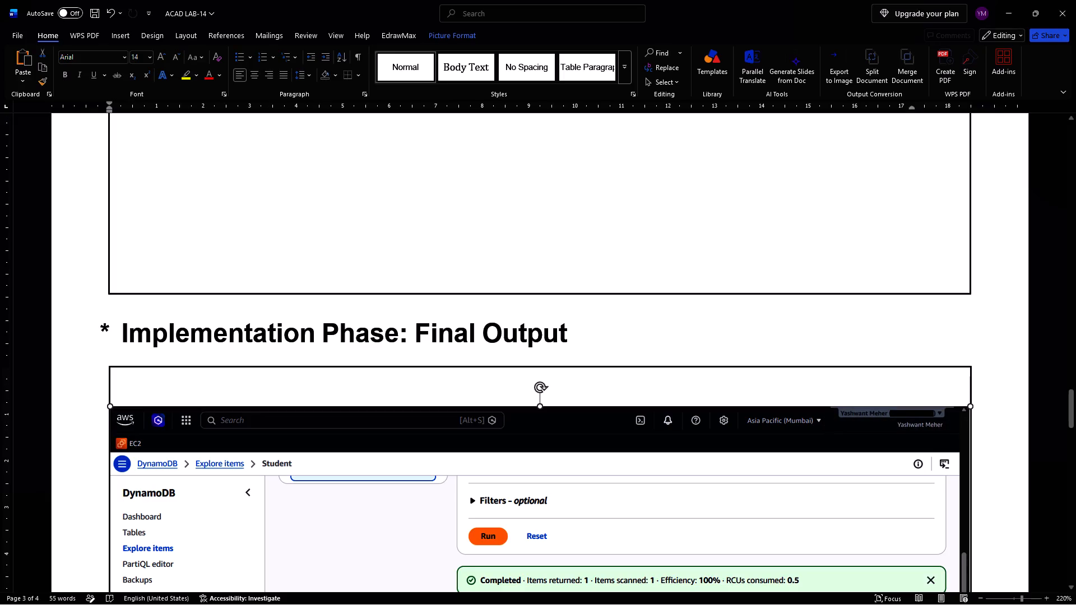
Enter the letter W on the line above the Final Output screenshot.
{"action": "scroll", "coordinate": [737, 447], "scroll_direction": "down", "scroll_amount": 5}
{"action": "scroll", "coordinate": [749, 434], "scroll_direction": "up", "scroll_amount": 1}
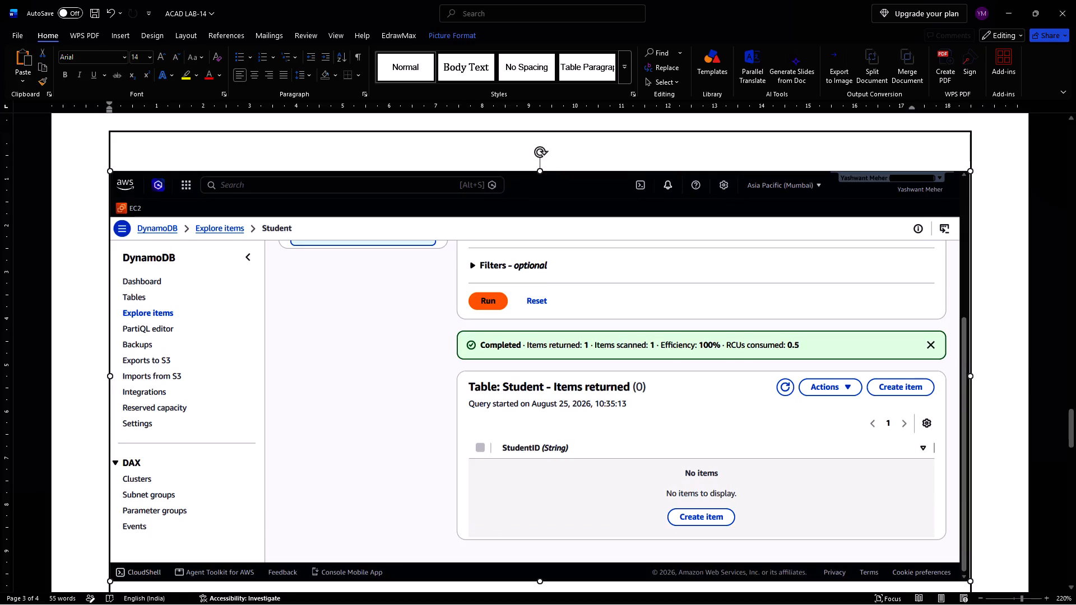
{"action": "key", "text": "w"}
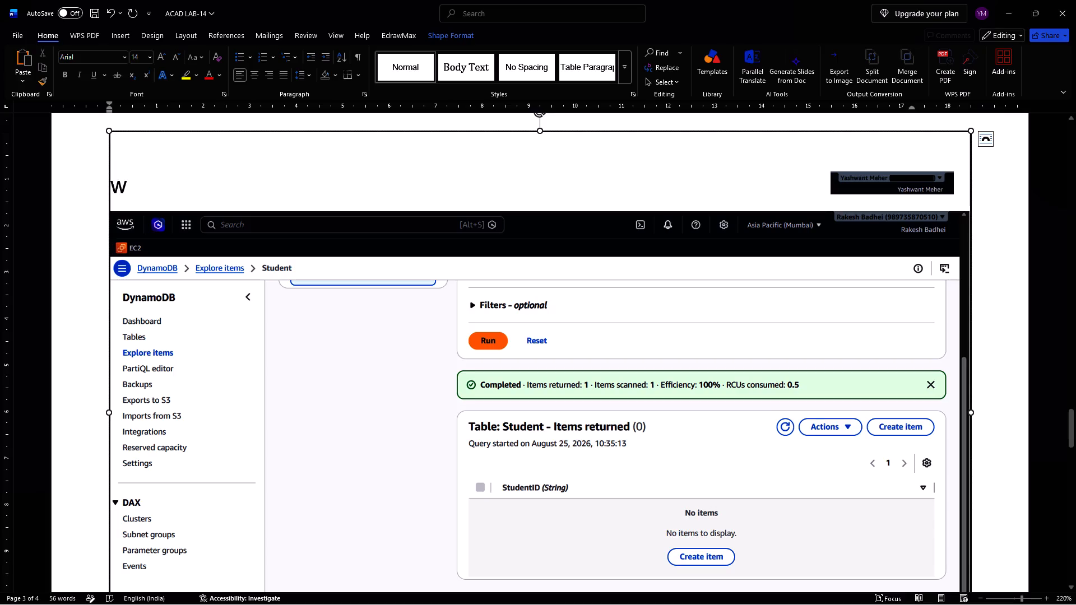
Move the name image down so it covers the account name in the shifted Final Output screenshot's header.
{"action": "scroll", "coordinate": [869, 241], "scroll_direction": "up", "scroll_amount": 14}
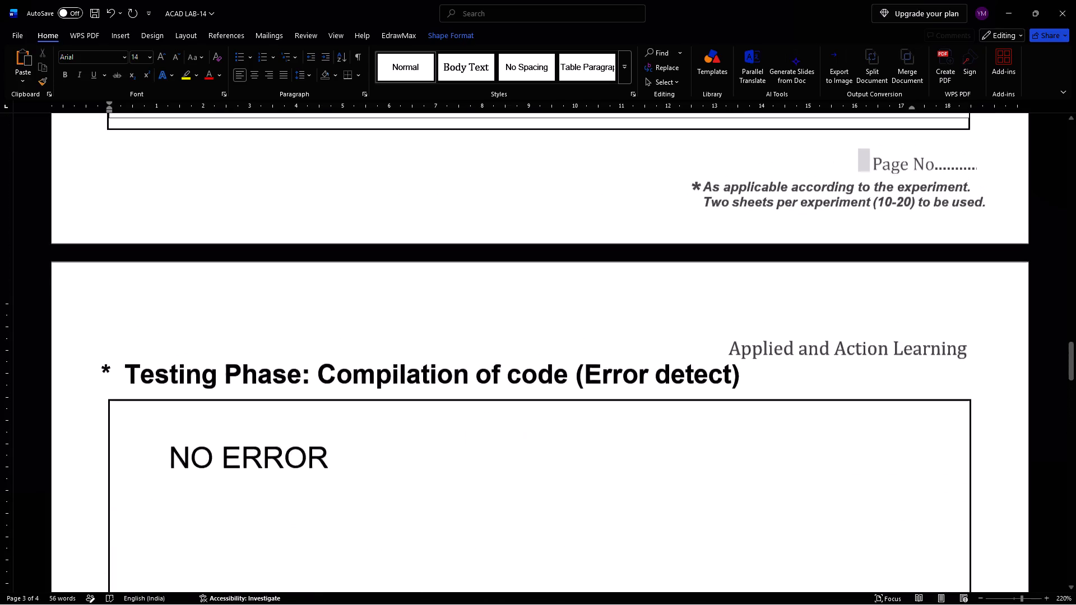
{"action": "scroll", "coordinate": [871, 289], "scroll_direction": "up", "scroll_amount": 9}
{"action": "scroll", "coordinate": [871, 289], "scroll_direction": "down", "scroll_amount": 13}
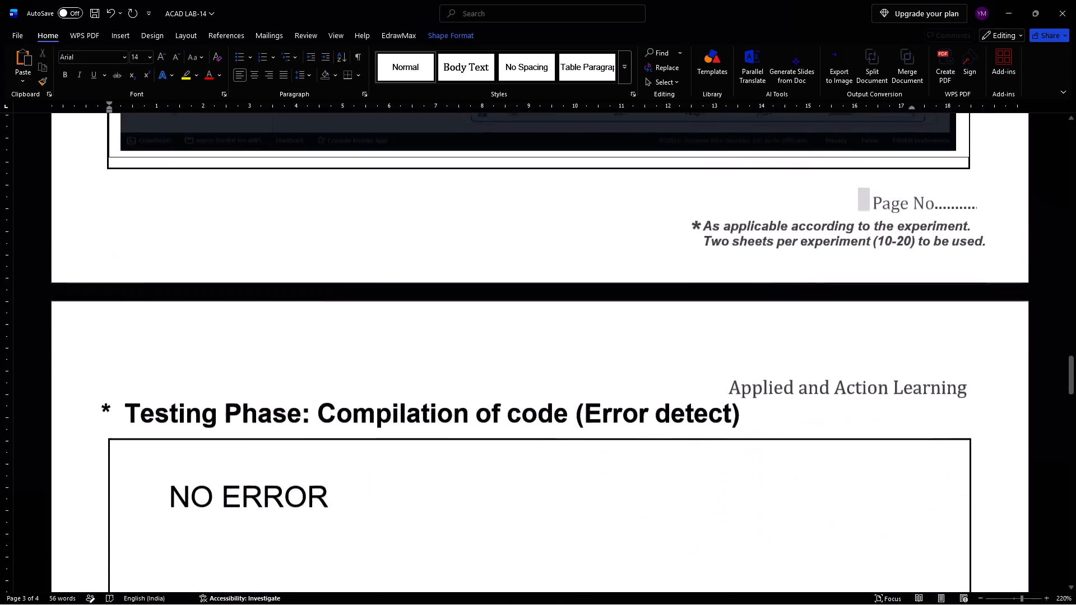
{"action": "scroll", "coordinate": [871, 289], "scroll_direction": "down", "scroll_amount": 9}
{"action": "left_click", "coordinate": [898, 247]}
{"action": "left_click_drag", "start_coordinate": [898, 246], "coordinate": [898, 246]}
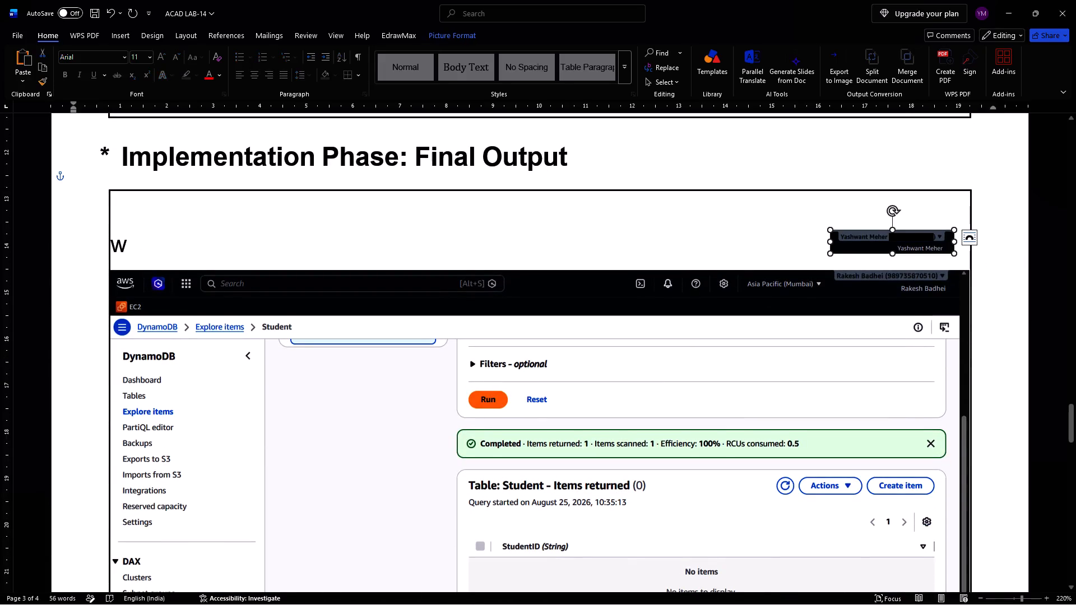
{"action": "left_click_drag", "start_coordinate": [898, 246], "coordinate": [888, 288]}
{"action": "left_click_drag", "start_coordinate": [901, 244], "coordinate": [899, 284]}
{"action": "left_click", "coordinate": [890, 304]}
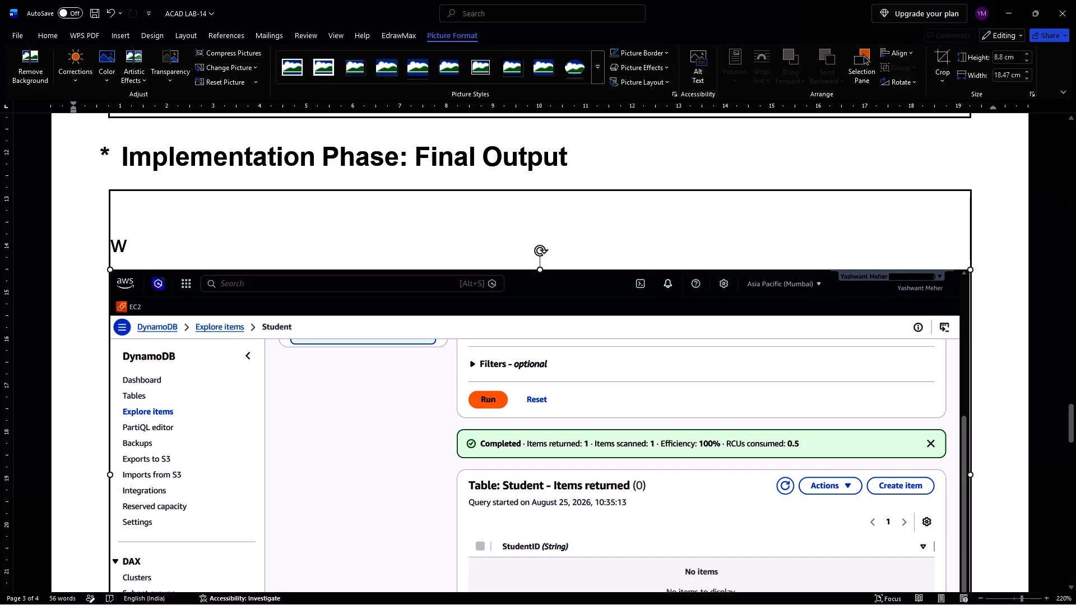
{"action": "left_click", "coordinate": [897, 282]}
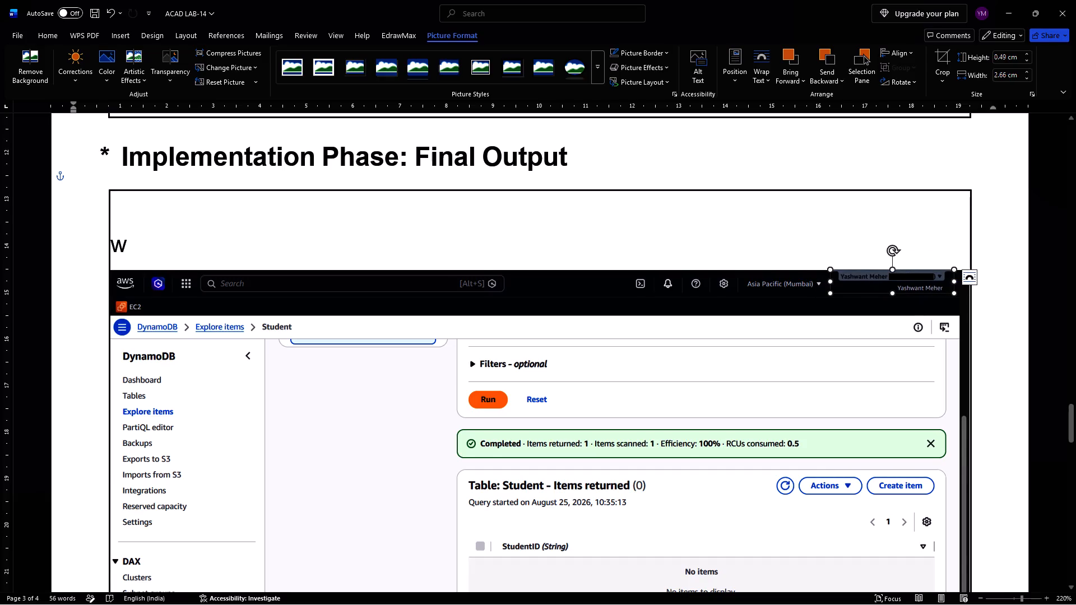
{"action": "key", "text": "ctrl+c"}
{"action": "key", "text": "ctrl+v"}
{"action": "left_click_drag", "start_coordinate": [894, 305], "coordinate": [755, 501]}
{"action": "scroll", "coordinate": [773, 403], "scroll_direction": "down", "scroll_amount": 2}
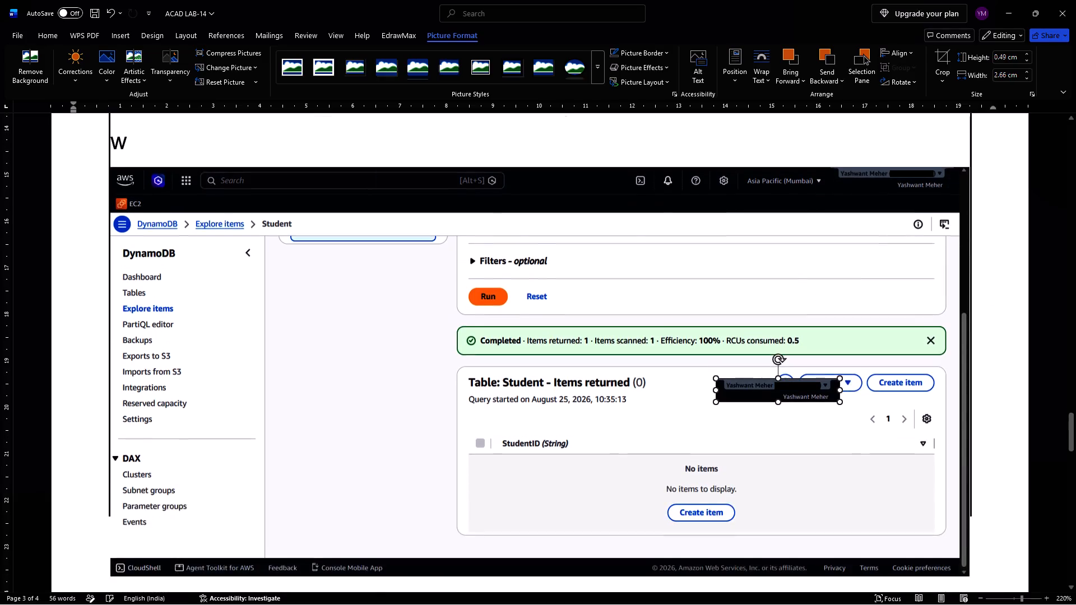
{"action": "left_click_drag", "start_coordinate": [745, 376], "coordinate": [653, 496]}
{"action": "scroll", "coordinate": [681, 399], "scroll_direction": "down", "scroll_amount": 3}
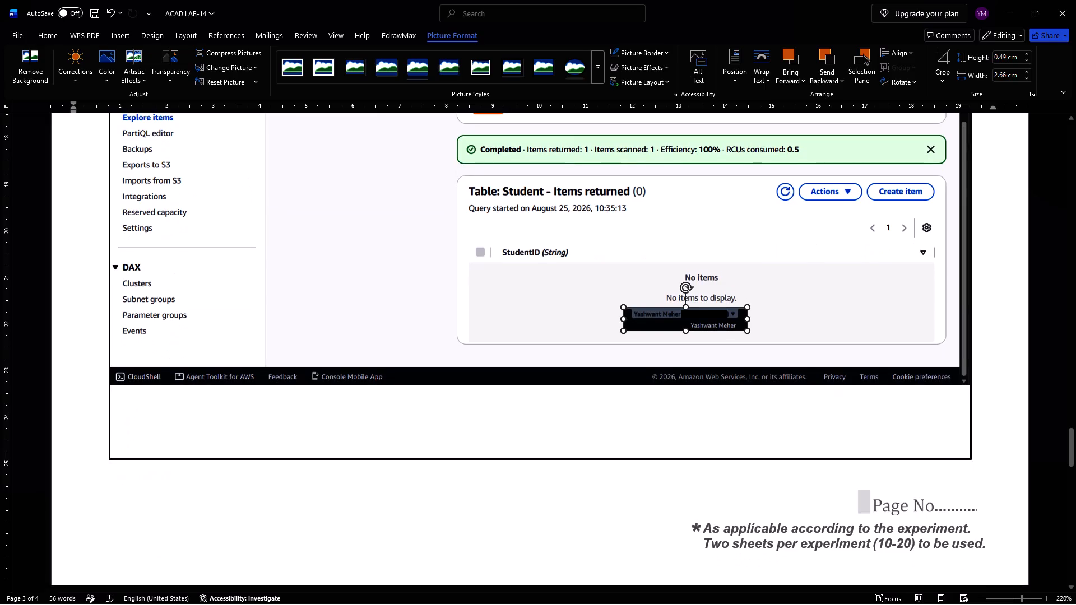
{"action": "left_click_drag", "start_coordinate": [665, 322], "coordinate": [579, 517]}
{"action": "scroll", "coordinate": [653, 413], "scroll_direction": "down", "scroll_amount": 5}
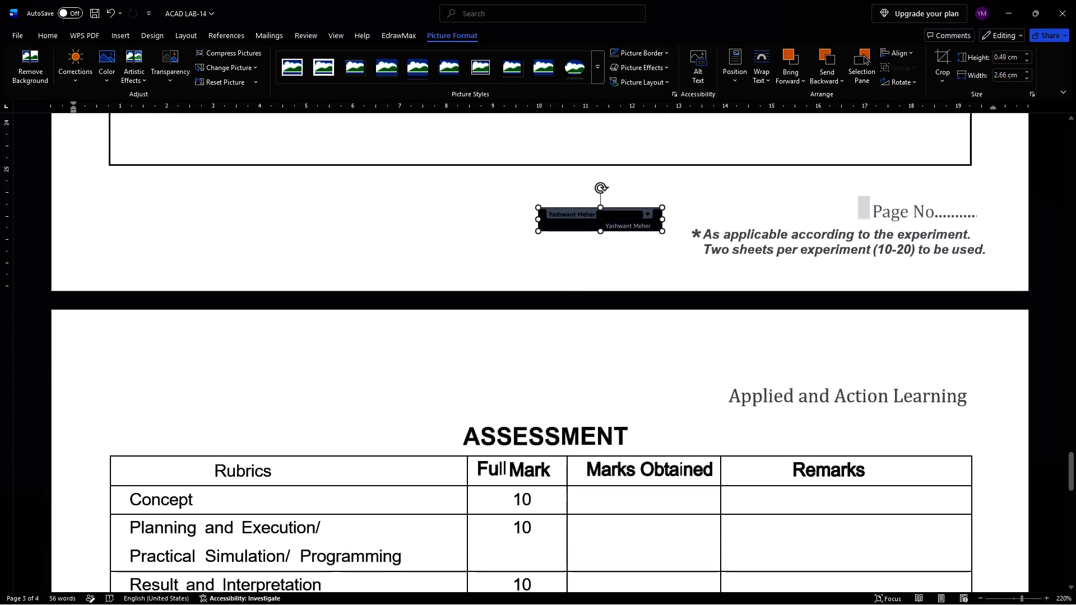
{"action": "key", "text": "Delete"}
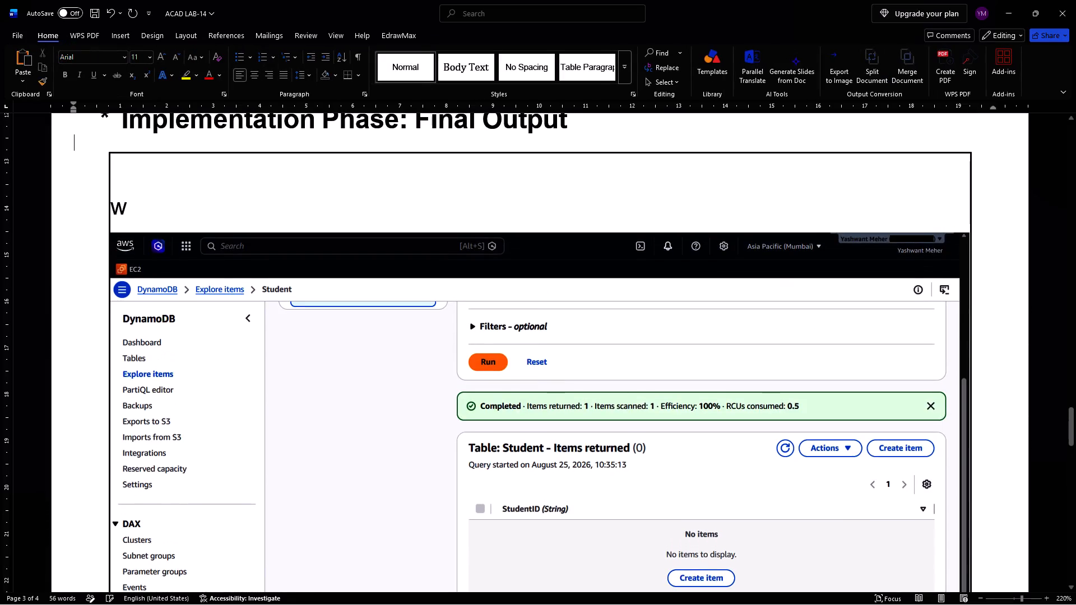
Save the LAB-14 document as a PDF named "lab 14 ( done )" in the ACAD folder.
{"action": "scroll", "coordinate": [561, 301], "scroll_direction": "down", "scroll_amount": 10}
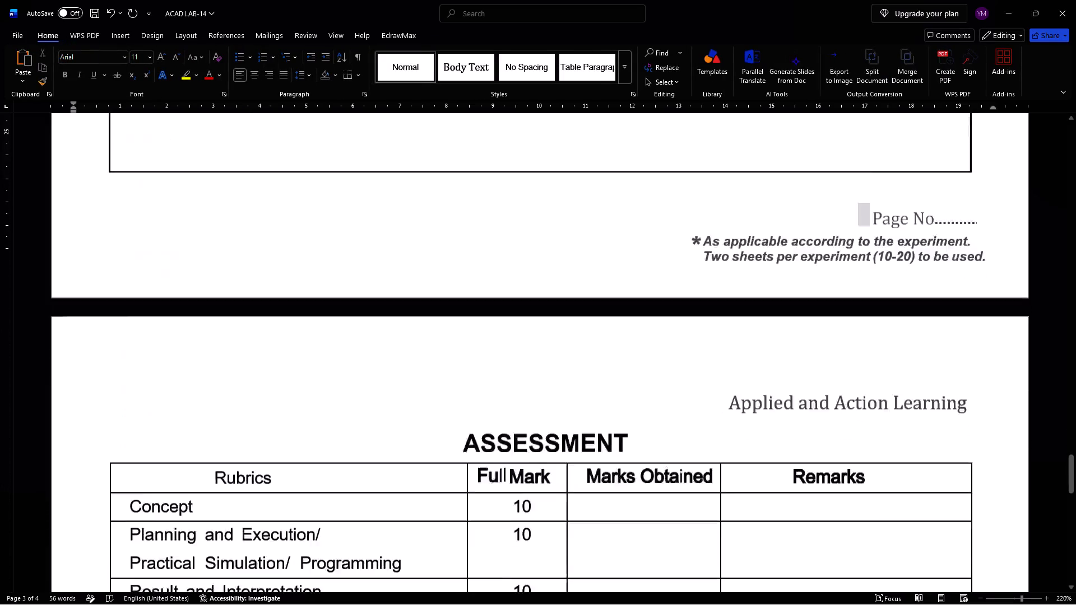
{"action": "scroll", "coordinate": [561, 302], "scroll_direction": "down", "scroll_amount": 12}
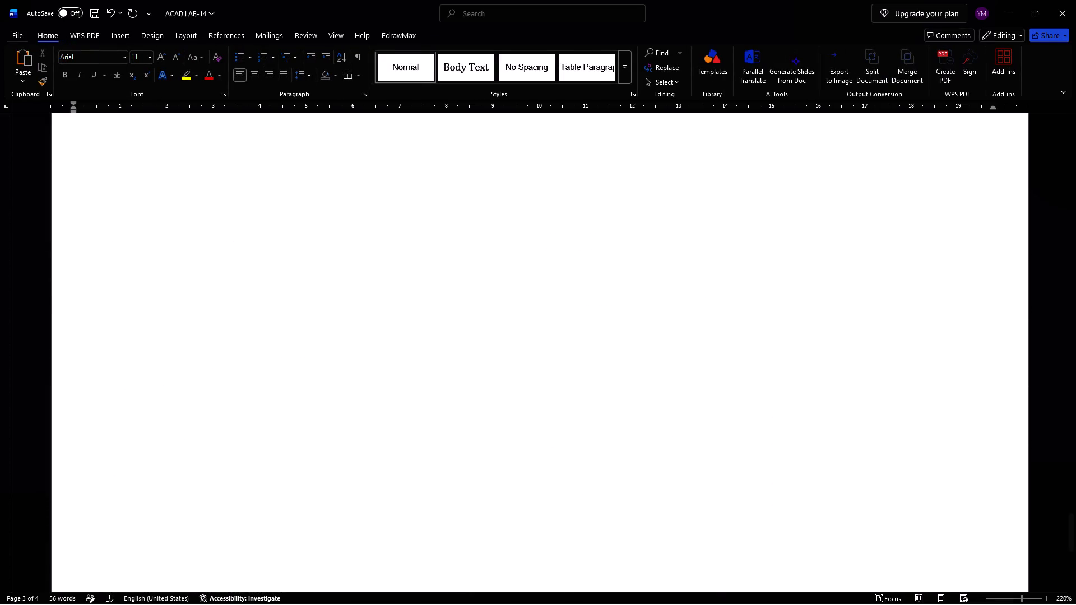
{"action": "left_click", "coordinate": [18, 36]}
{"action": "left_click", "coordinate": [48, 264]}
{"action": "left_click", "coordinate": [126, 291]}
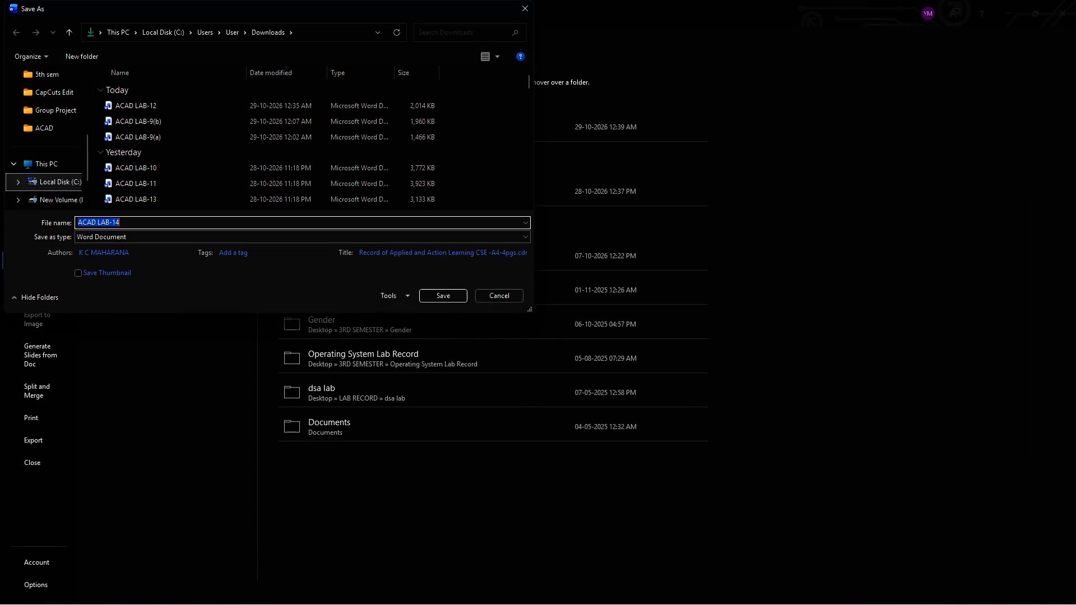
{"action": "left_click", "coordinate": [62, 126]}
{"action": "left_click", "coordinate": [147, 232]}
{"action": "left_click", "coordinate": [118, 296]}
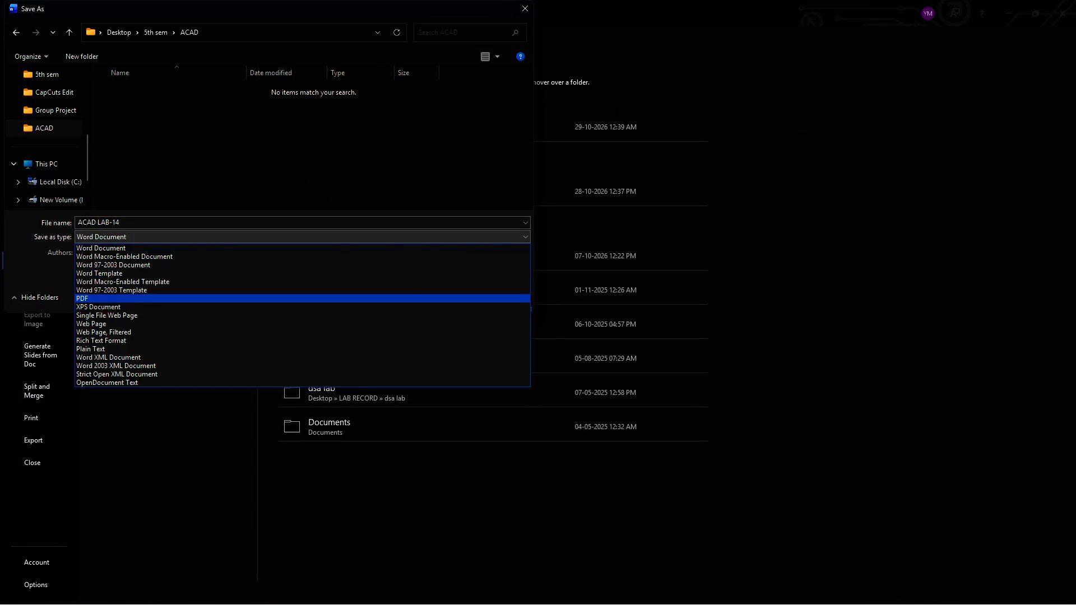
{"action": "left_click", "coordinate": [134, 222]}
{"action": "type", "text": "lab 14 ( doone"}
{"action": "key", "text": "BackSpace"}
{"action": "key", "text": "BackSpace"}
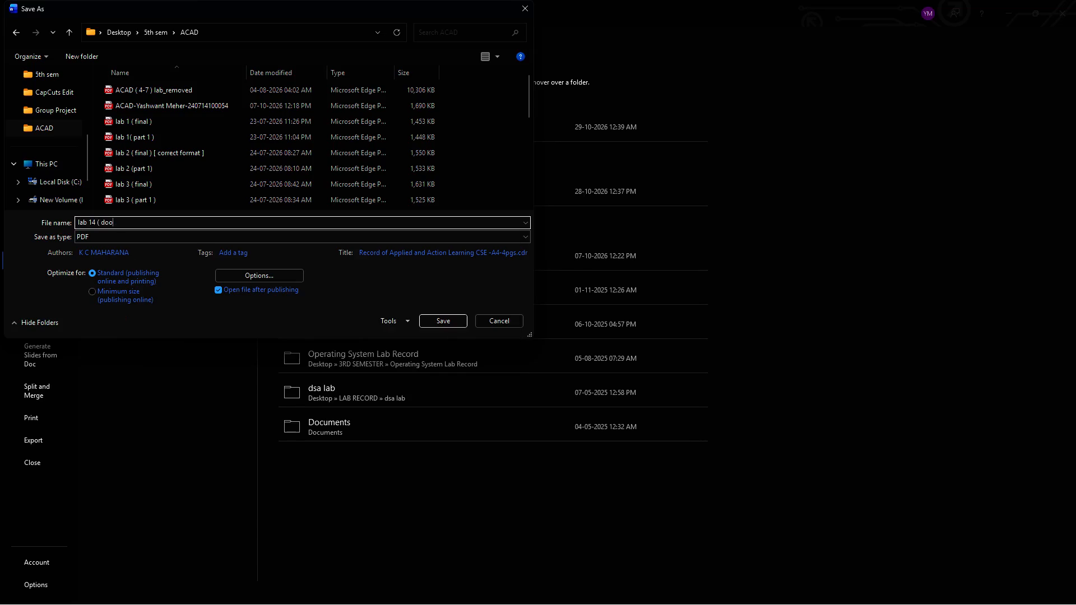
{"action": "key", "text": "BackSpace"}
{"action": "type", "text": "ne )"}
{"action": "key", "text": "Return"}
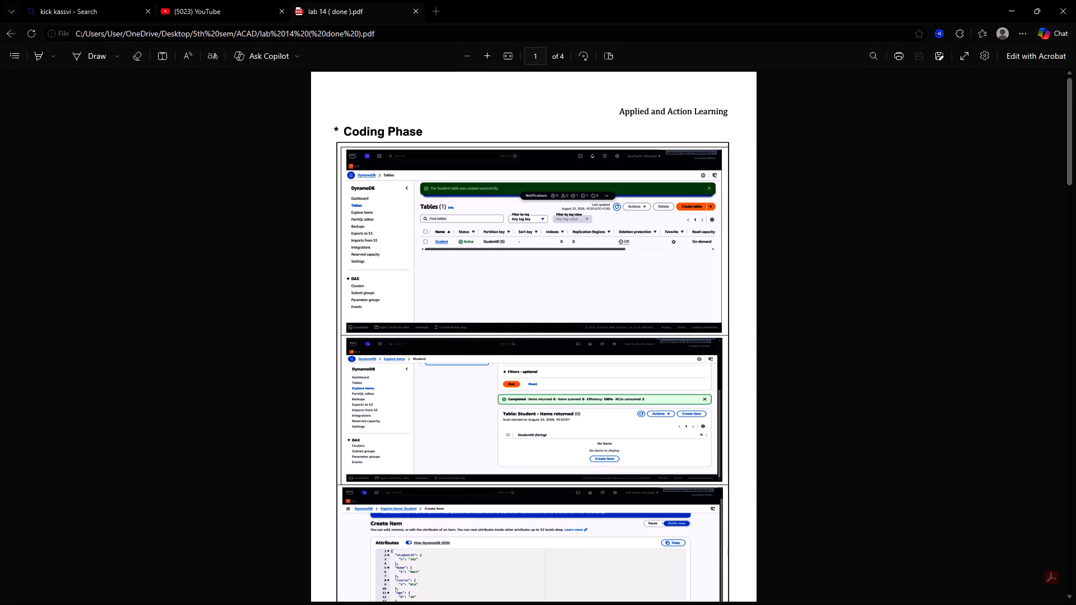
Examine the pages of the exported lab 14 PDF for the replaced account names, and close it.
{"action": "scroll", "coordinate": [606, 222], "scroll_direction": "down", "scroll_amount": 8}
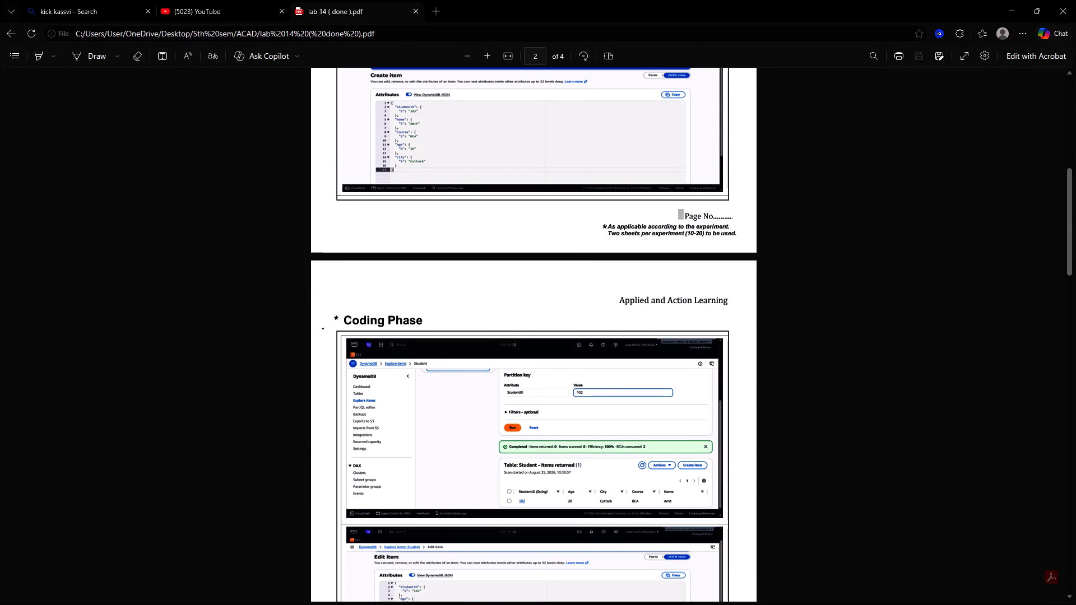
{"action": "scroll", "coordinate": [606, 224], "scroll_direction": "down", "scroll_amount": 7}
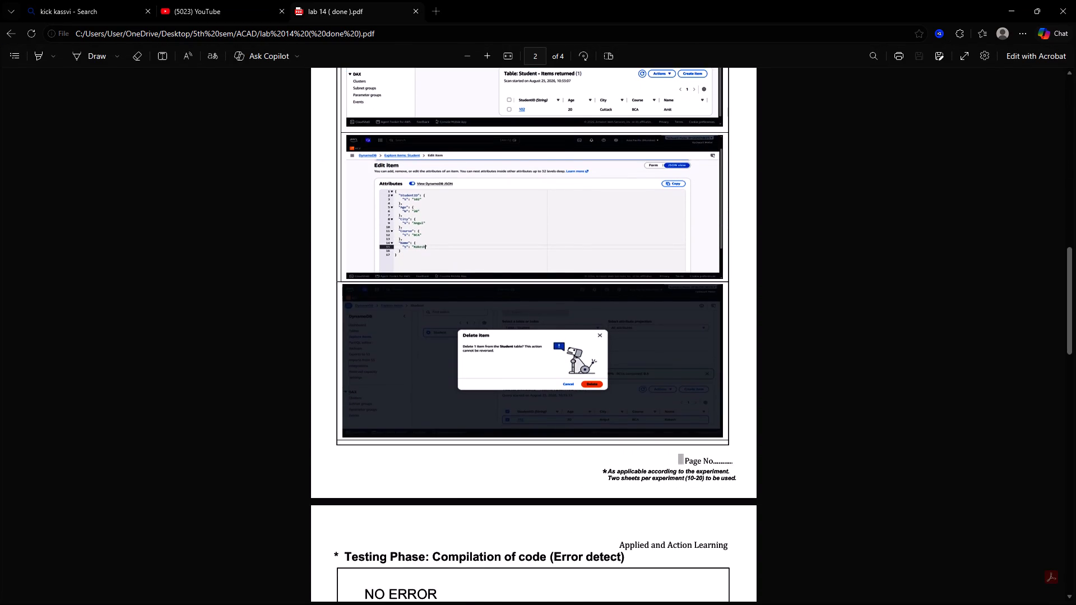
{"action": "scroll", "coordinate": [606, 224], "scroll_direction": "down", "scroll_amount": 6}
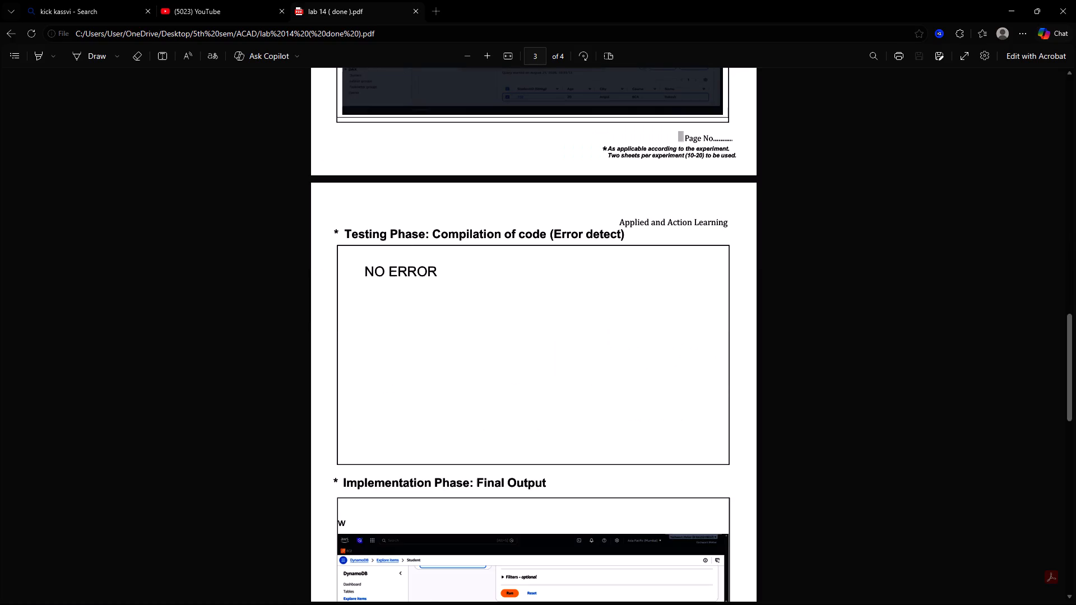
{"action": "scroll", "coordinate": [606, 224], "scroll_direction": "up", "scroll_amount": 5}
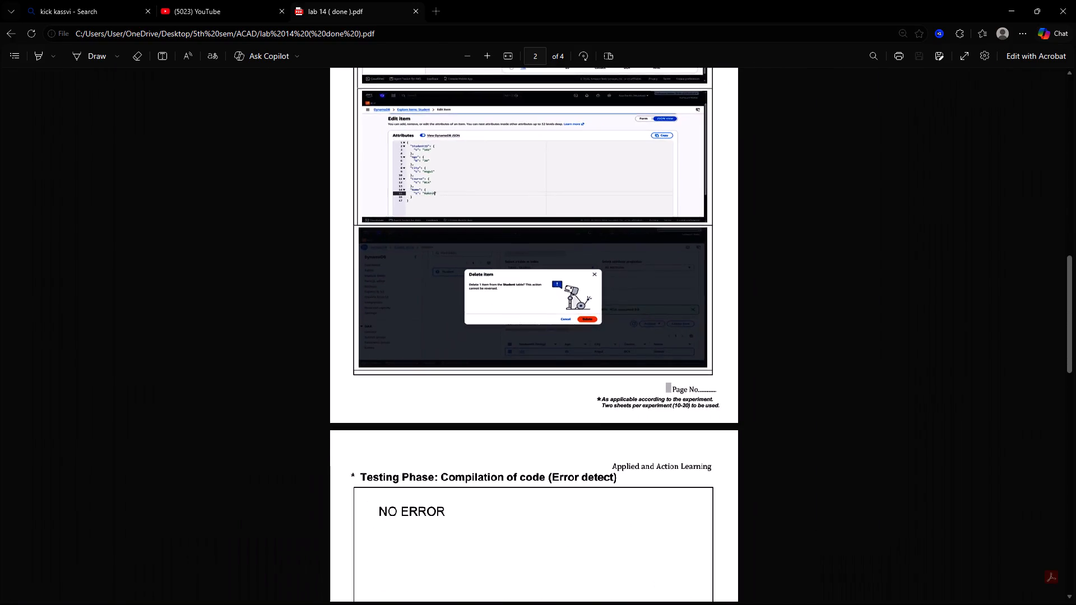
{"action": "scroll", "coordinate": [604, 236], "scroll_direction": "down", "scroll_amount": 15}
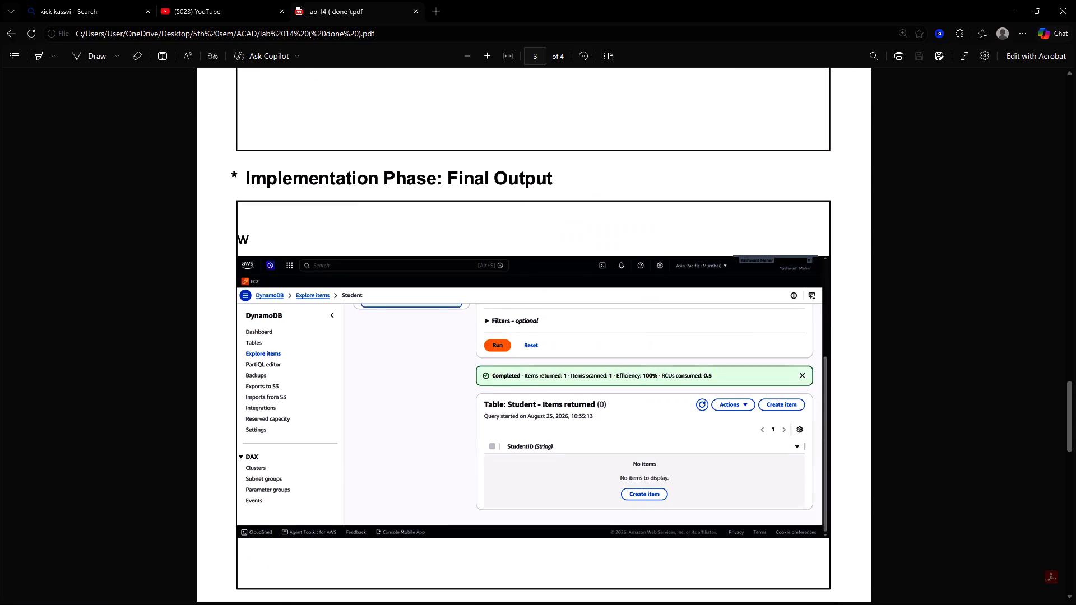
{"action": "scroll", "coordinate": [627, 217], "scroll_direction": "down", "scroll_amount": 13}
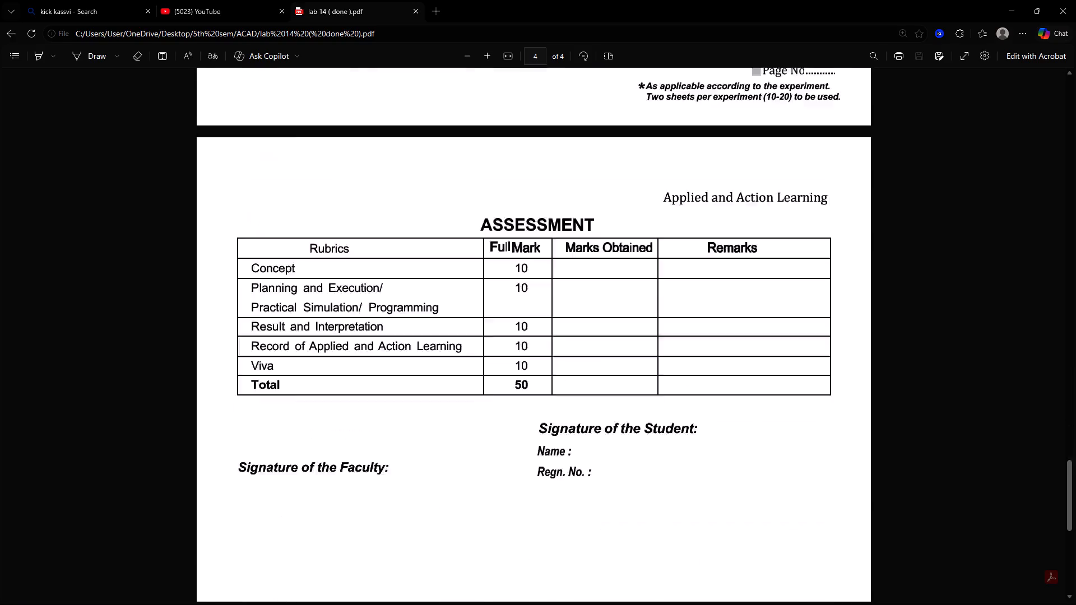
{"action": "left_click", "coordinate": [418, 9]}
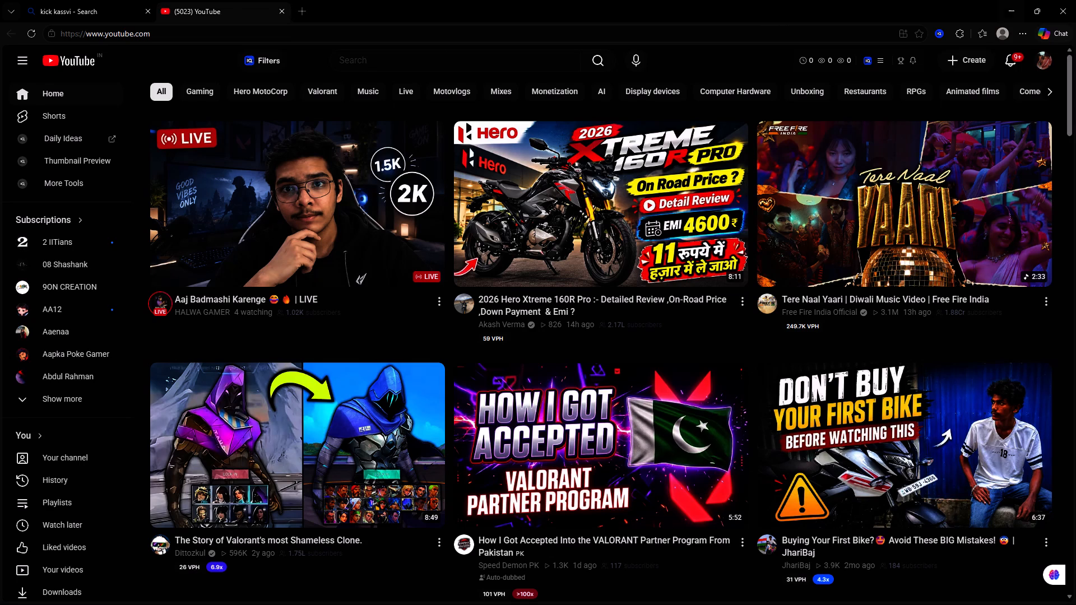
{"action": "left_click", "coordinate": [1004, 10]}
Close the ACAD LAB-14 Word document.
{"action": "scroll", "coordinate": [508, 358], "scroll_direction": "up", "scroll_amount": 6}
{"action": "left_click", "coordinate": [1075, 0]}
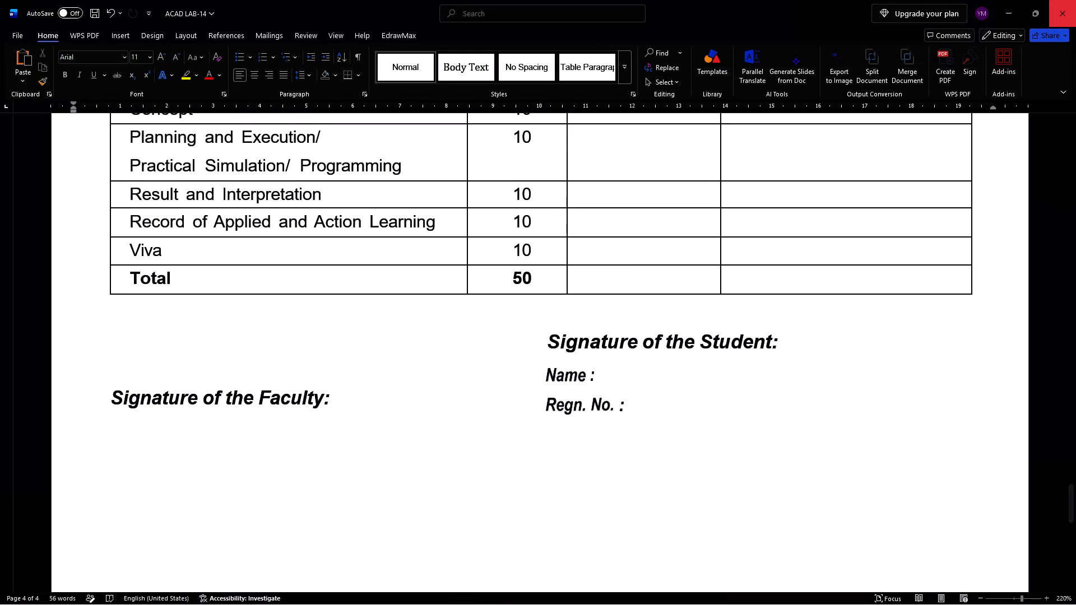
{"action": "left_click", "coordinate": [540, 390]}
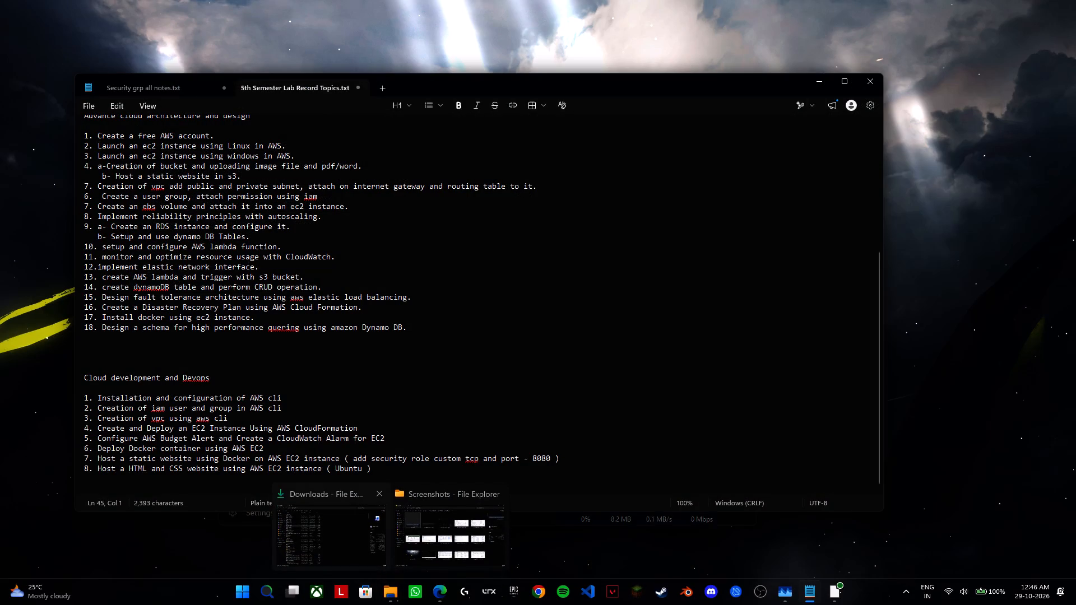
Open ACAD LAB-15 from the Downloads folder and enable editing.
{"action": "left_click", "coordinate": [387, 553]}
{"action": "double_click", "coordinate": [169, 223]}
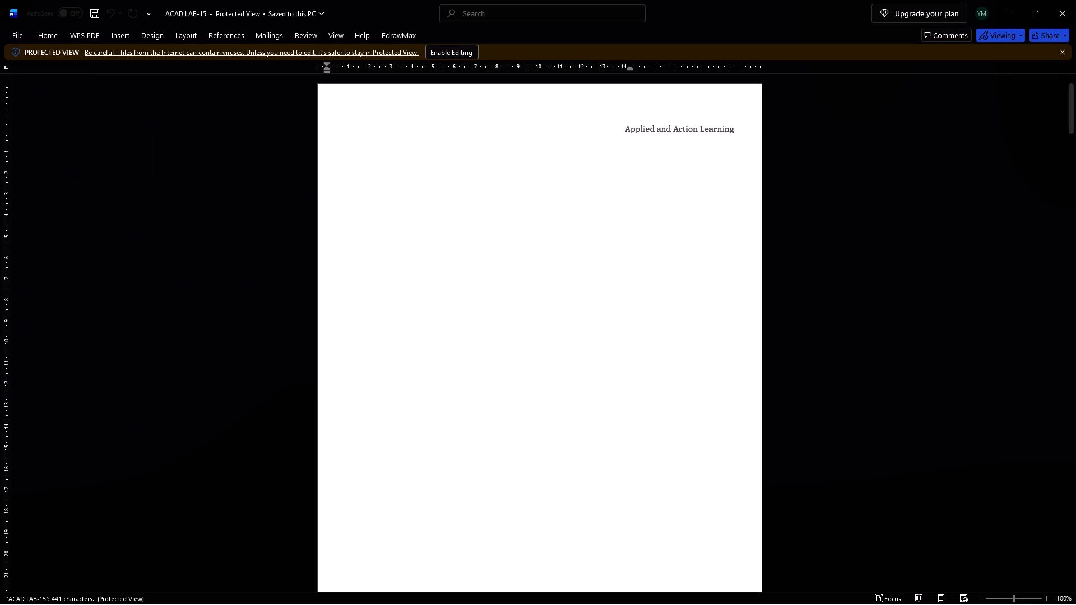
{"action": "left_click", "coordinate": [440, 54]}
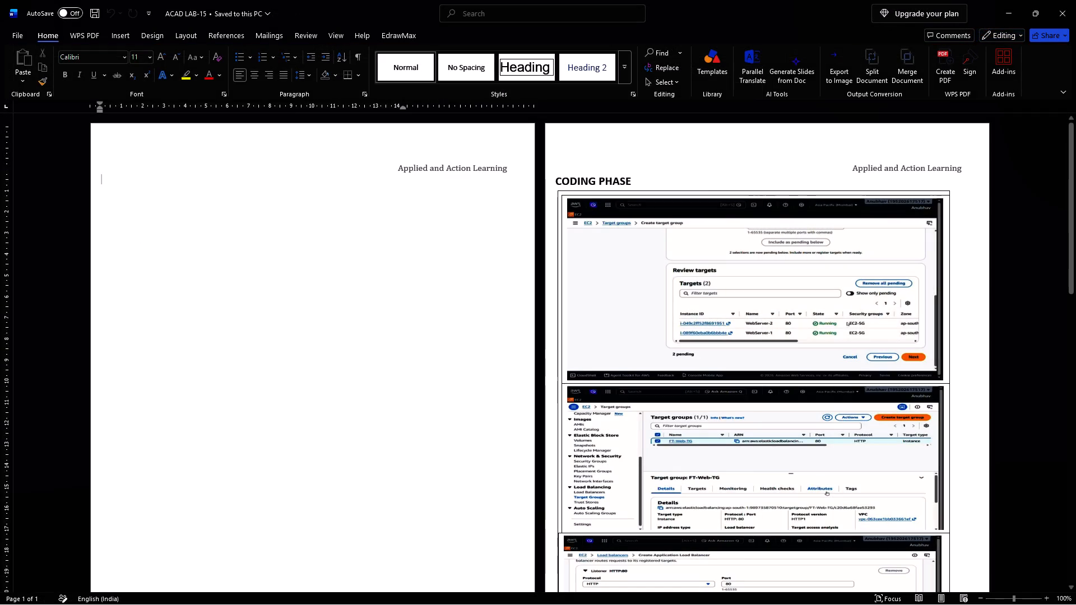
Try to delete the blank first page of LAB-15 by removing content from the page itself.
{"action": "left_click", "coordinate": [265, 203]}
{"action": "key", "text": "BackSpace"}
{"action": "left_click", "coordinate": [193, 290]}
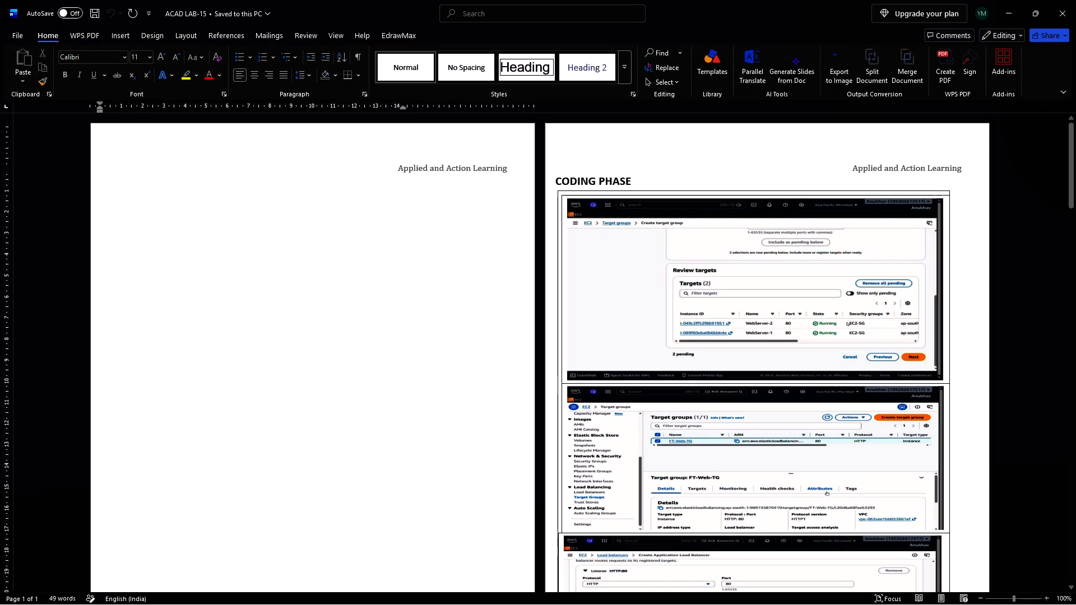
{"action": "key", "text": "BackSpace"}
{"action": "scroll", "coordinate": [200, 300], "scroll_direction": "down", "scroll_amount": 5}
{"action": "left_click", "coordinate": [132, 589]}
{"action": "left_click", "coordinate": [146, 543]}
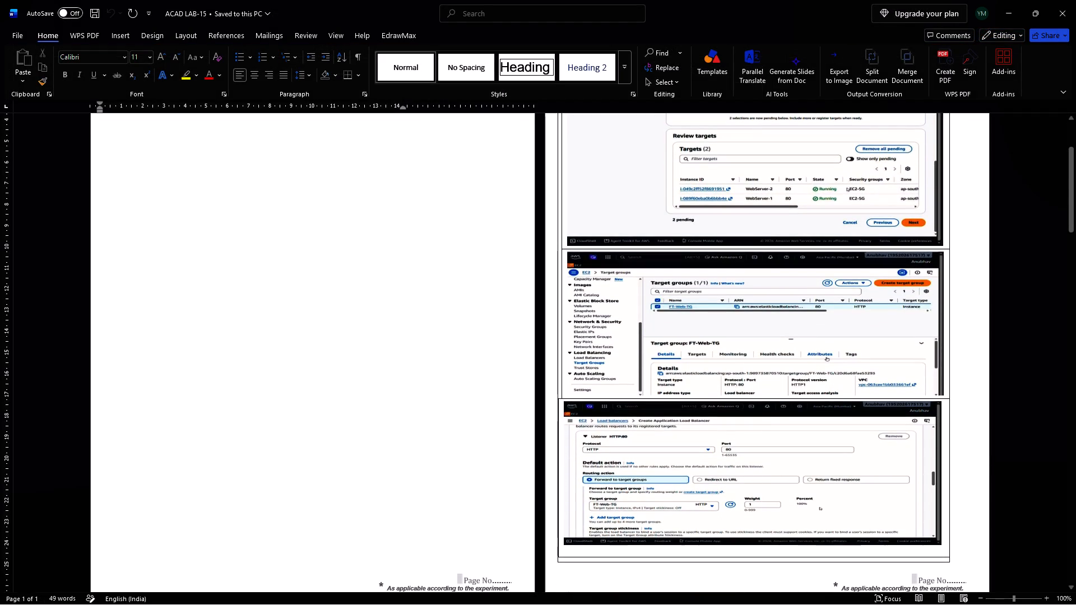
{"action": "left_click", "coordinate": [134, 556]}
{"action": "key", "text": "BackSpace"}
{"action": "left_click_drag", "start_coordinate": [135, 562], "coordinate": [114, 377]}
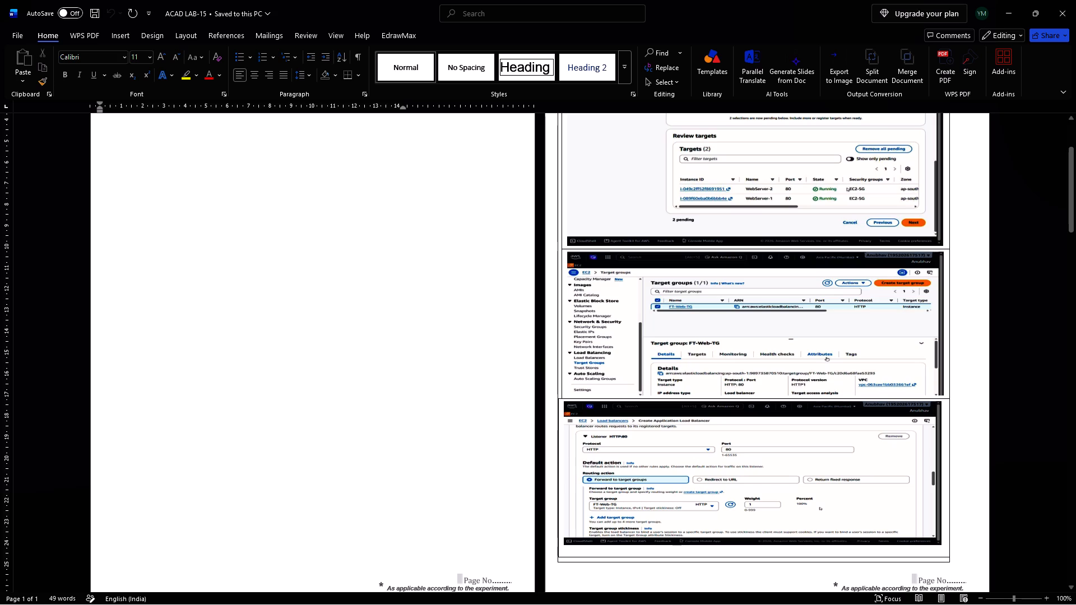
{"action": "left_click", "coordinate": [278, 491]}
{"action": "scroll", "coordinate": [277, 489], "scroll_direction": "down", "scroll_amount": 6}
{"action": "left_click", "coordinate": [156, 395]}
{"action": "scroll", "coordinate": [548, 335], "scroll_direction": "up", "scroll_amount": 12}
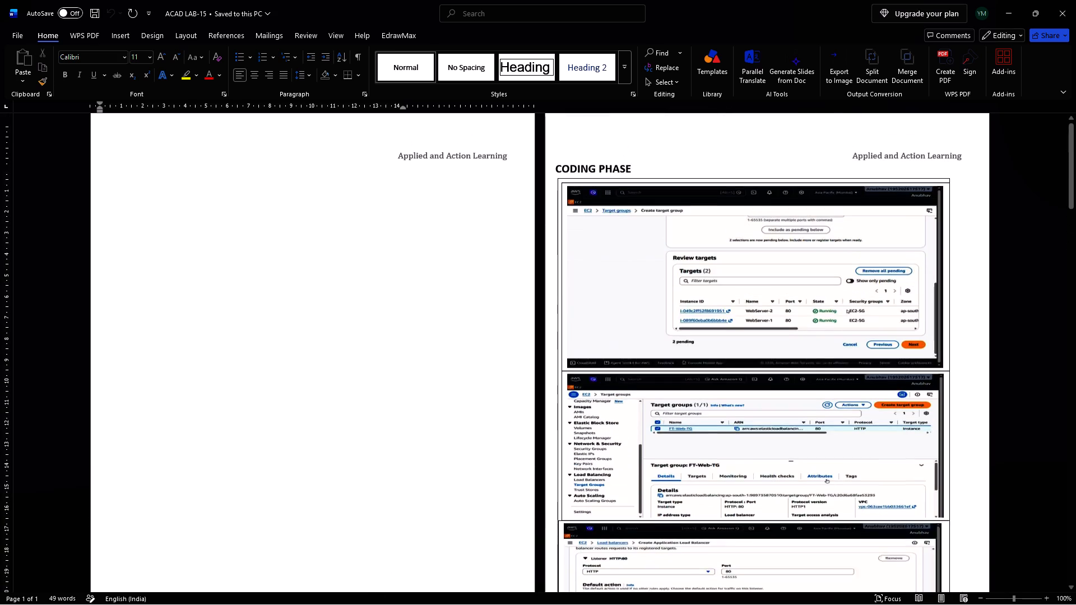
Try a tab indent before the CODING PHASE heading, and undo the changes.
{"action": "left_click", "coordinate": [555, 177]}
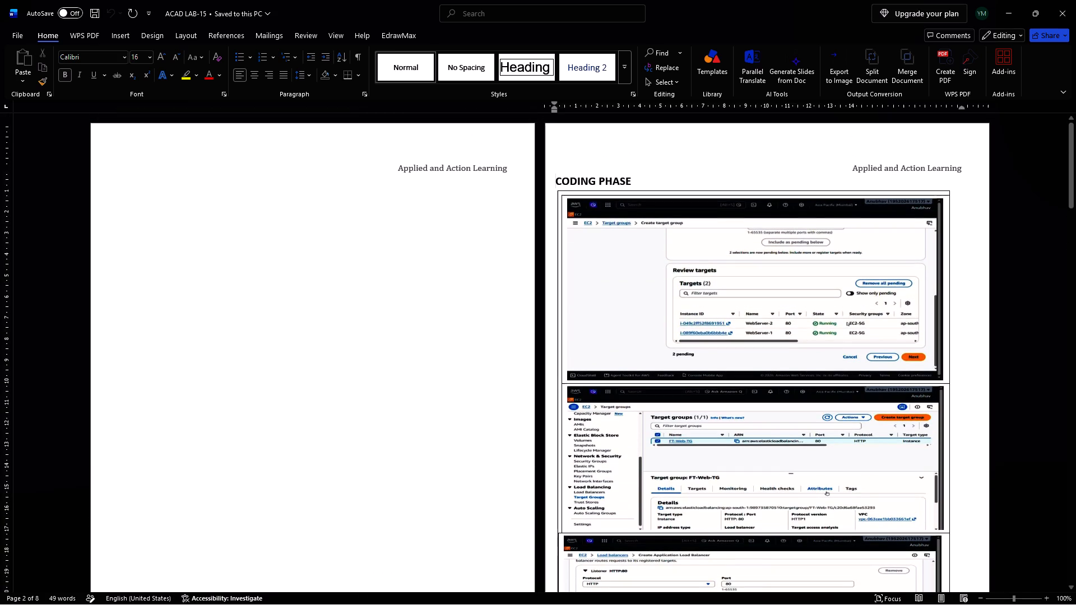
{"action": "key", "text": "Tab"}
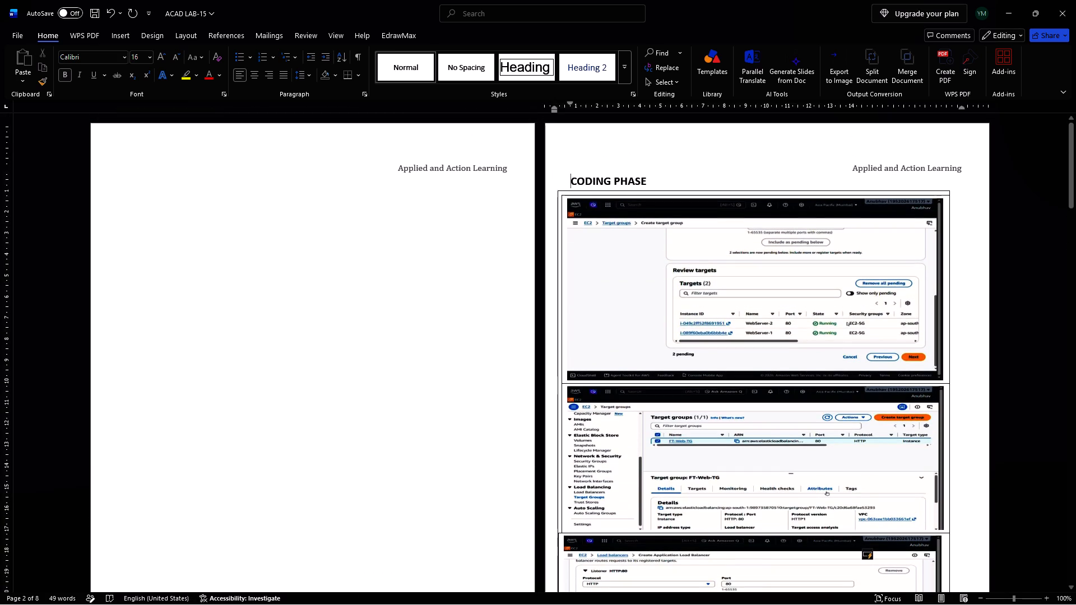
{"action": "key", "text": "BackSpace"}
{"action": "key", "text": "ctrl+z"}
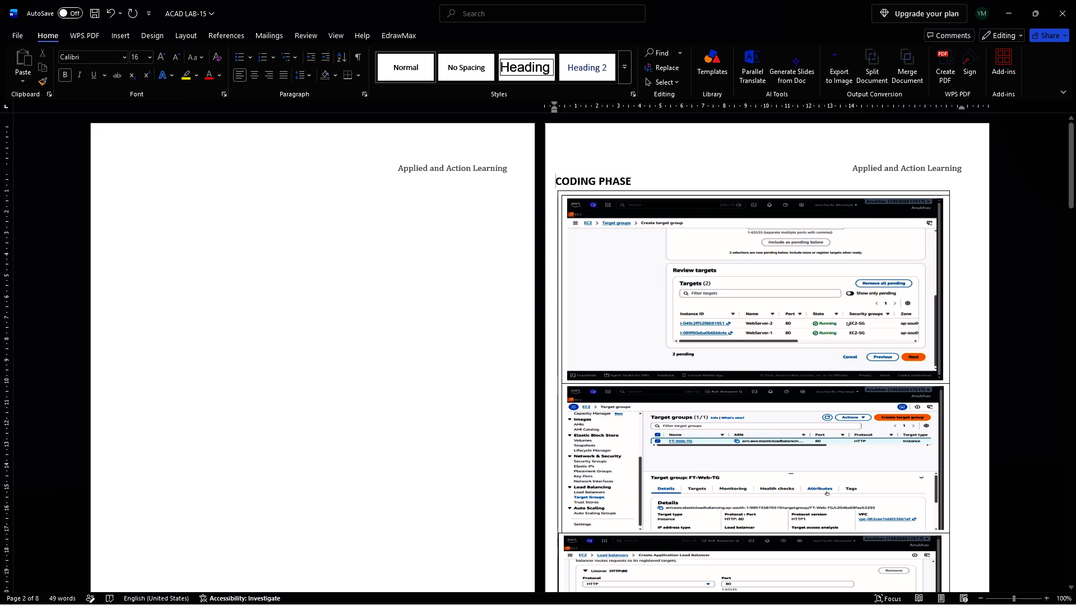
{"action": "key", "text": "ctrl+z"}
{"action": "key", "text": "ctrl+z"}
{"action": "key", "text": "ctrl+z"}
Insert two spaces before the CODING PHASE heading.
{"action": "key", "text": "space"}
{"action": "key", "text": "space"}
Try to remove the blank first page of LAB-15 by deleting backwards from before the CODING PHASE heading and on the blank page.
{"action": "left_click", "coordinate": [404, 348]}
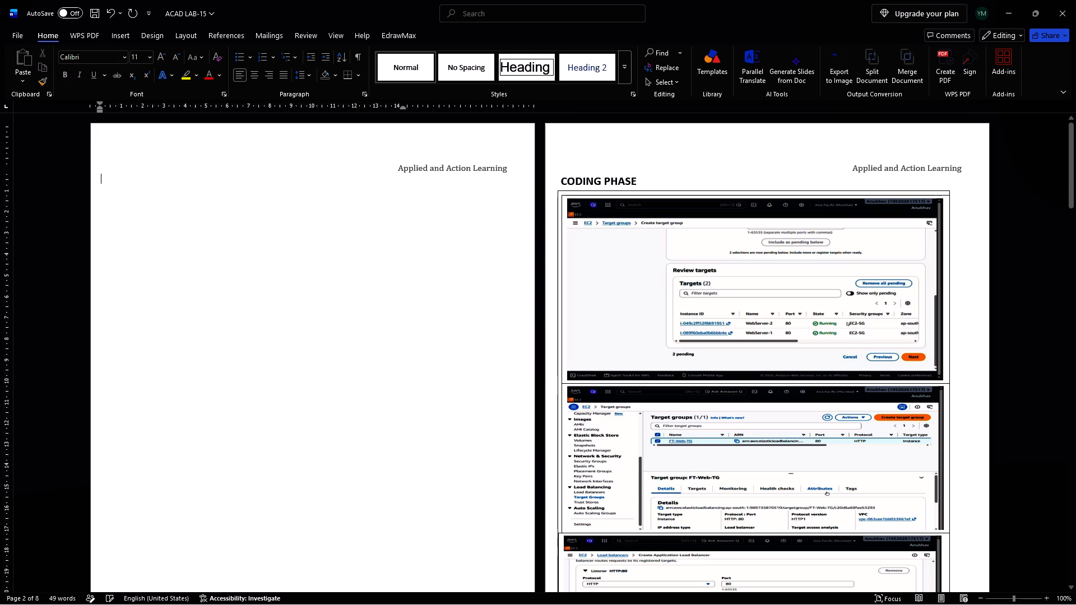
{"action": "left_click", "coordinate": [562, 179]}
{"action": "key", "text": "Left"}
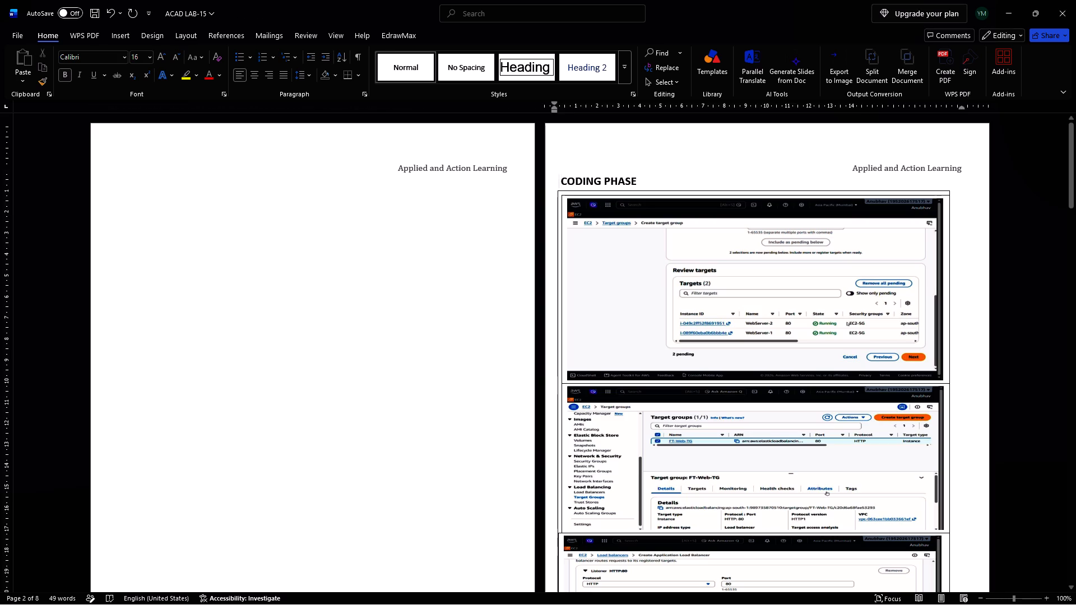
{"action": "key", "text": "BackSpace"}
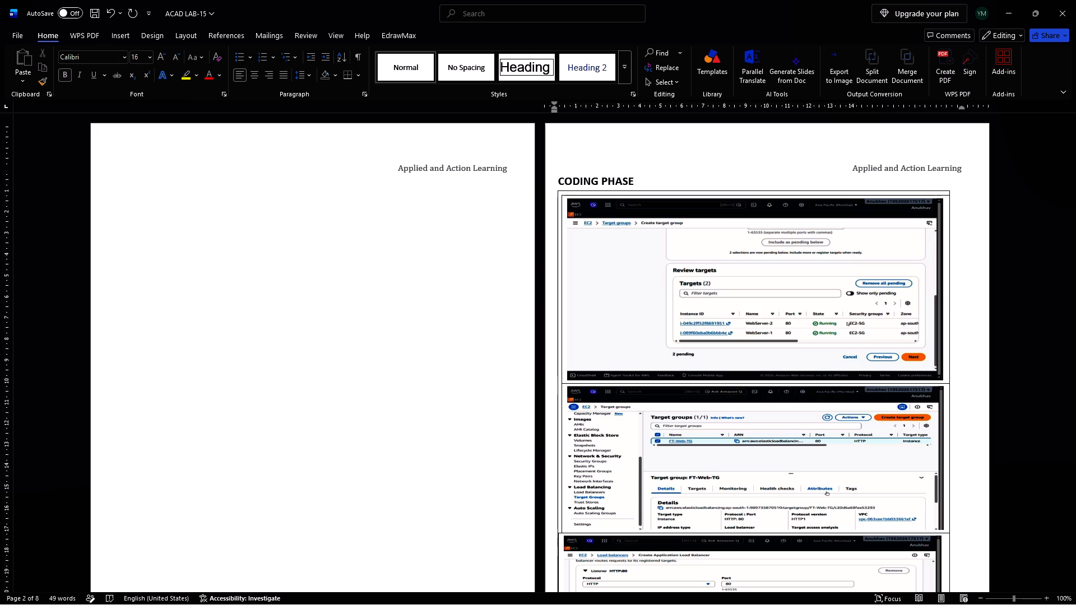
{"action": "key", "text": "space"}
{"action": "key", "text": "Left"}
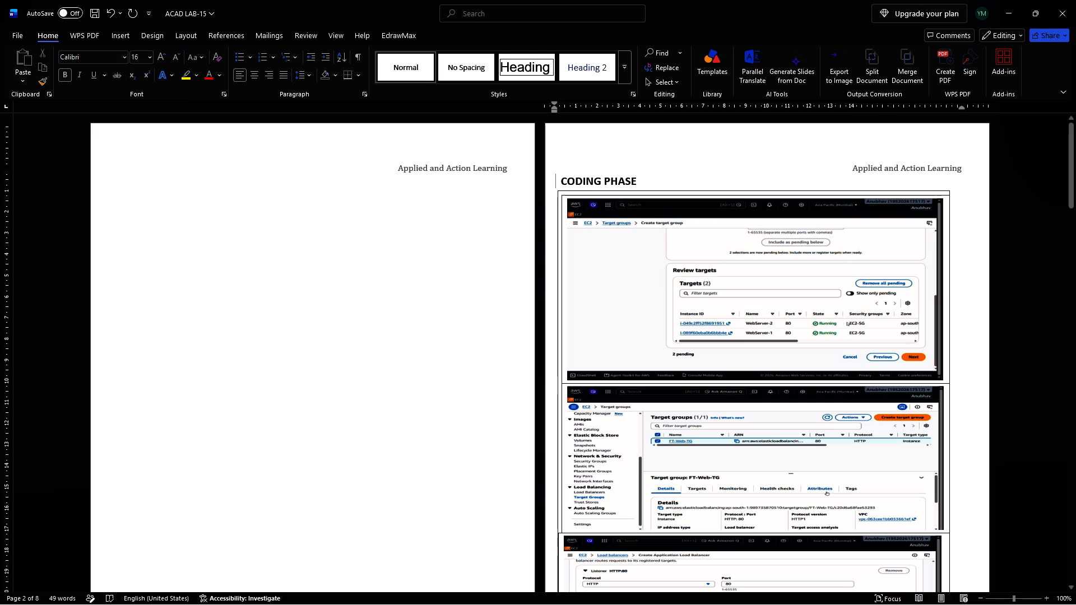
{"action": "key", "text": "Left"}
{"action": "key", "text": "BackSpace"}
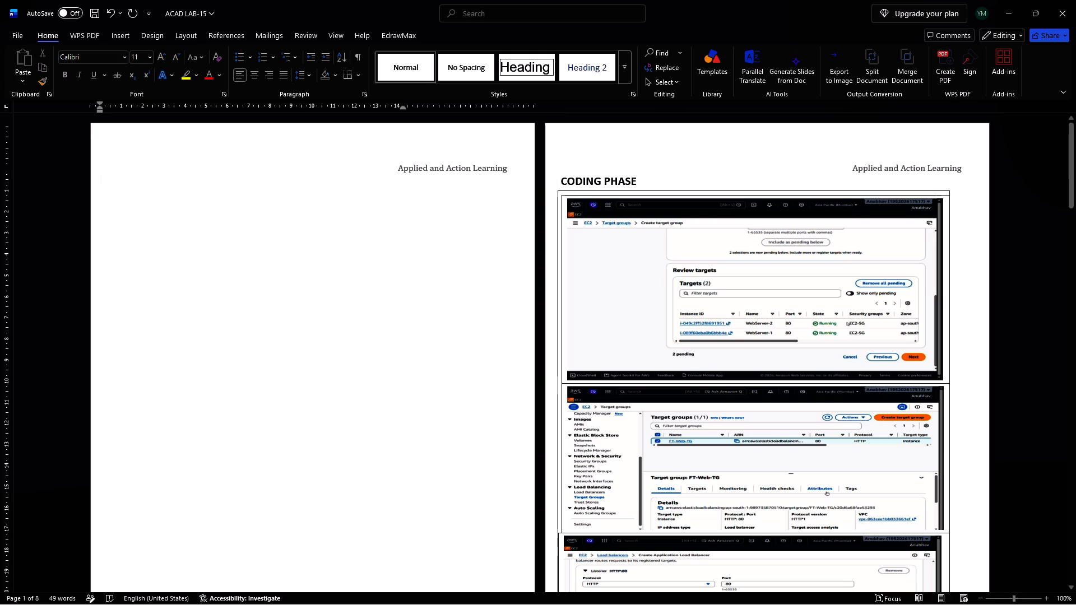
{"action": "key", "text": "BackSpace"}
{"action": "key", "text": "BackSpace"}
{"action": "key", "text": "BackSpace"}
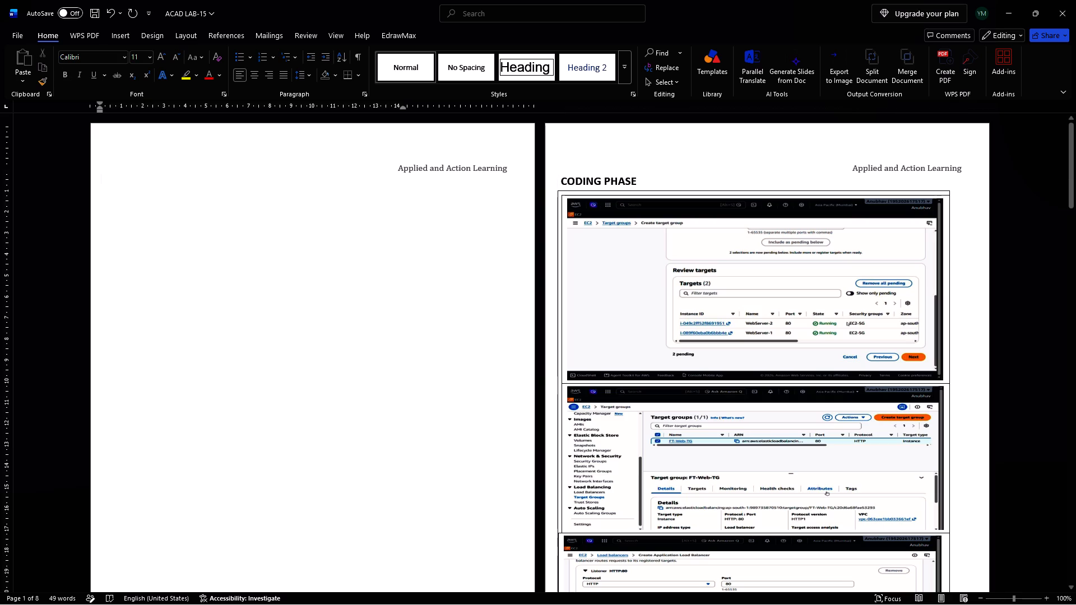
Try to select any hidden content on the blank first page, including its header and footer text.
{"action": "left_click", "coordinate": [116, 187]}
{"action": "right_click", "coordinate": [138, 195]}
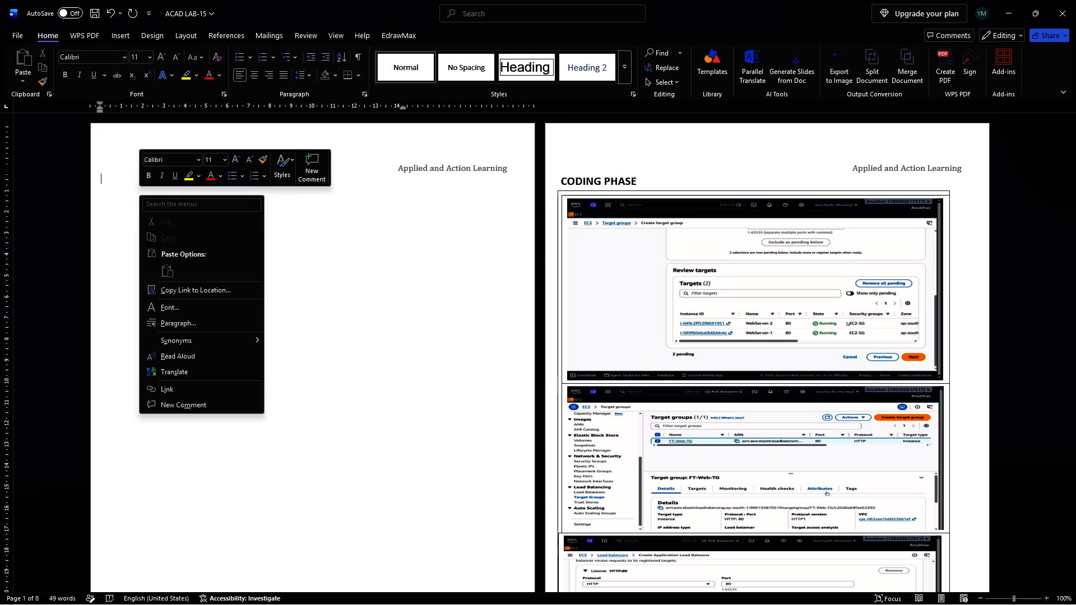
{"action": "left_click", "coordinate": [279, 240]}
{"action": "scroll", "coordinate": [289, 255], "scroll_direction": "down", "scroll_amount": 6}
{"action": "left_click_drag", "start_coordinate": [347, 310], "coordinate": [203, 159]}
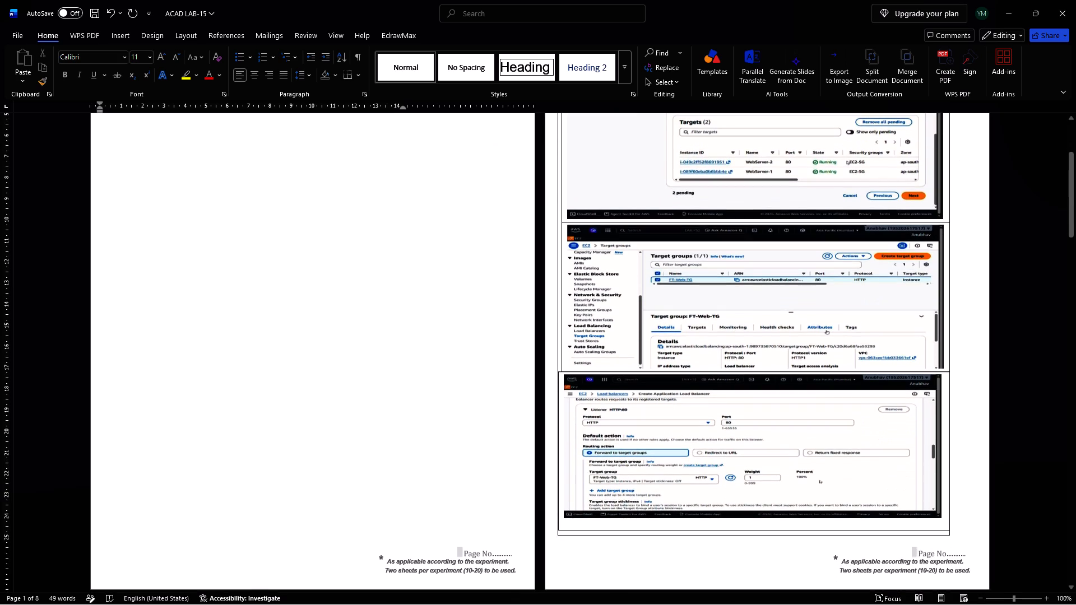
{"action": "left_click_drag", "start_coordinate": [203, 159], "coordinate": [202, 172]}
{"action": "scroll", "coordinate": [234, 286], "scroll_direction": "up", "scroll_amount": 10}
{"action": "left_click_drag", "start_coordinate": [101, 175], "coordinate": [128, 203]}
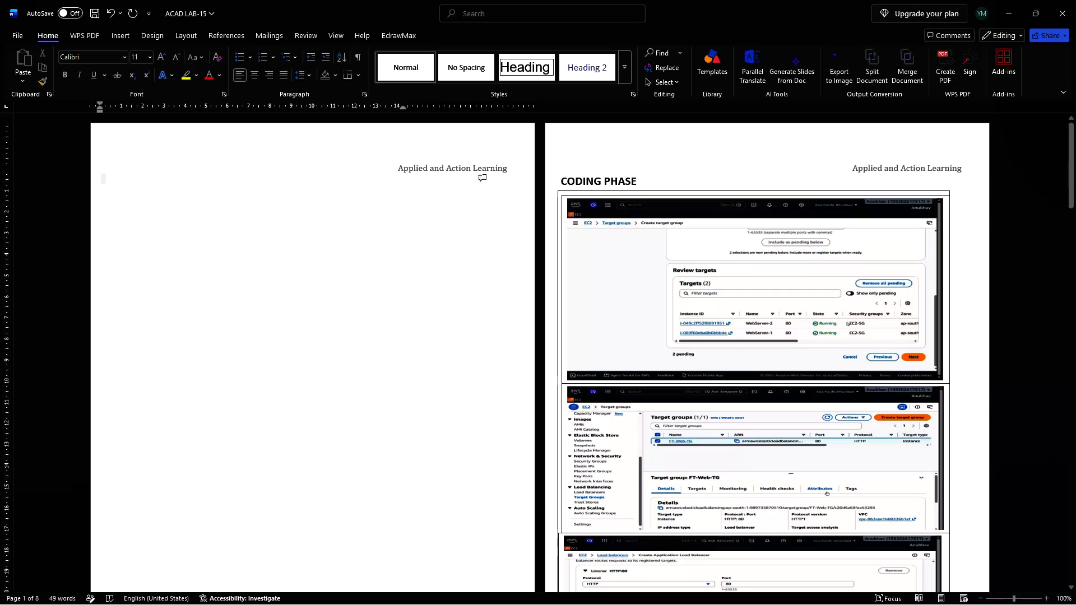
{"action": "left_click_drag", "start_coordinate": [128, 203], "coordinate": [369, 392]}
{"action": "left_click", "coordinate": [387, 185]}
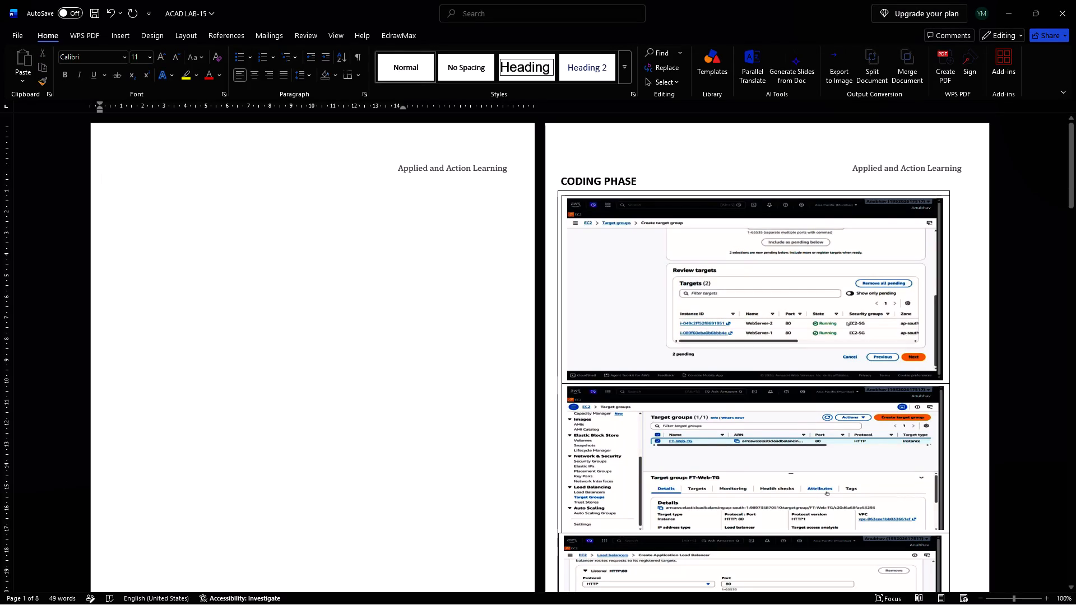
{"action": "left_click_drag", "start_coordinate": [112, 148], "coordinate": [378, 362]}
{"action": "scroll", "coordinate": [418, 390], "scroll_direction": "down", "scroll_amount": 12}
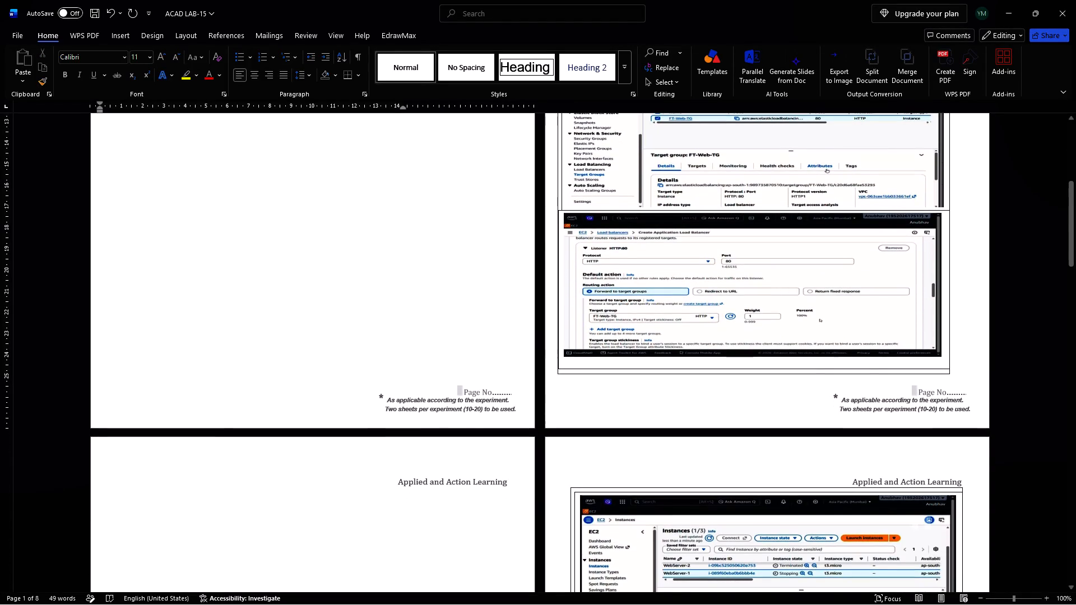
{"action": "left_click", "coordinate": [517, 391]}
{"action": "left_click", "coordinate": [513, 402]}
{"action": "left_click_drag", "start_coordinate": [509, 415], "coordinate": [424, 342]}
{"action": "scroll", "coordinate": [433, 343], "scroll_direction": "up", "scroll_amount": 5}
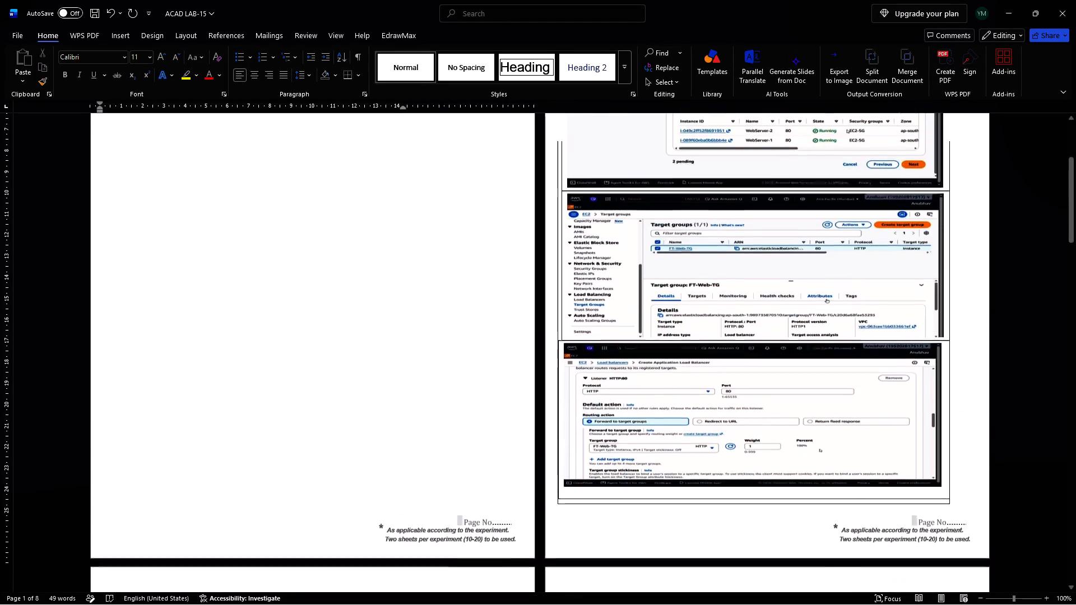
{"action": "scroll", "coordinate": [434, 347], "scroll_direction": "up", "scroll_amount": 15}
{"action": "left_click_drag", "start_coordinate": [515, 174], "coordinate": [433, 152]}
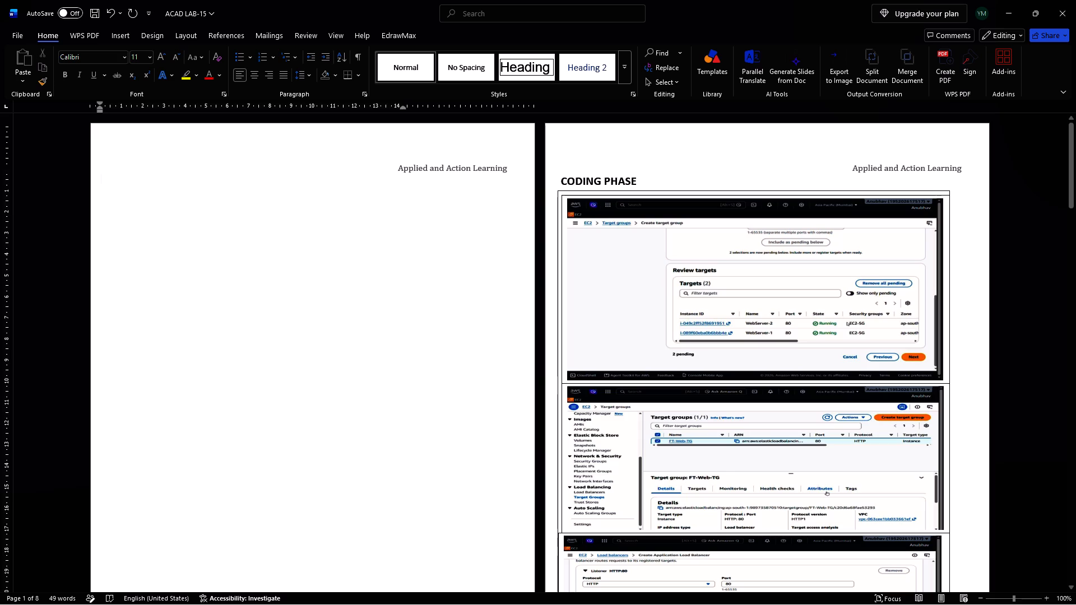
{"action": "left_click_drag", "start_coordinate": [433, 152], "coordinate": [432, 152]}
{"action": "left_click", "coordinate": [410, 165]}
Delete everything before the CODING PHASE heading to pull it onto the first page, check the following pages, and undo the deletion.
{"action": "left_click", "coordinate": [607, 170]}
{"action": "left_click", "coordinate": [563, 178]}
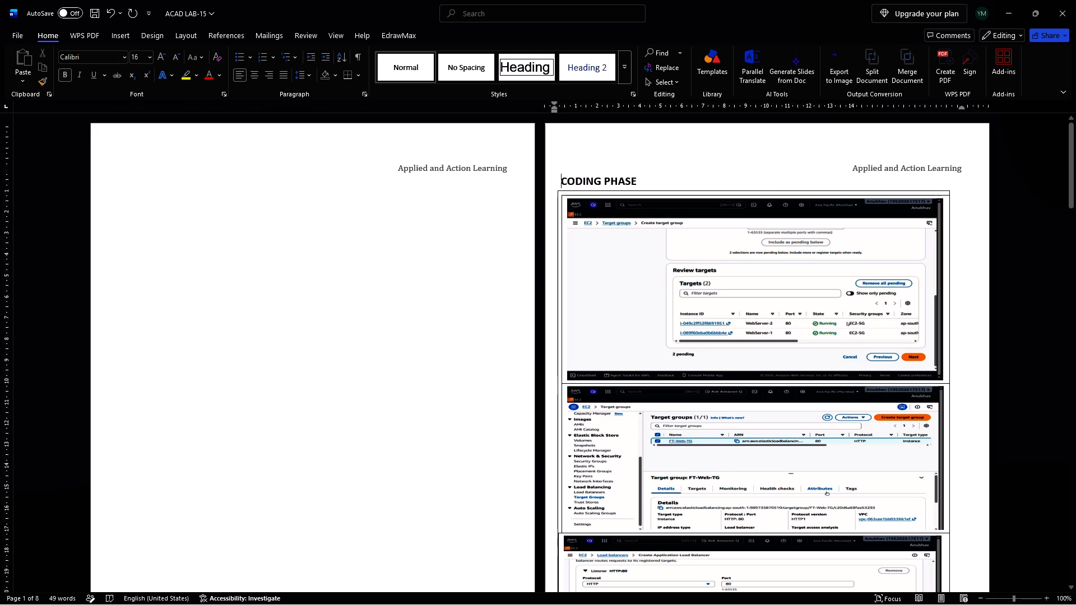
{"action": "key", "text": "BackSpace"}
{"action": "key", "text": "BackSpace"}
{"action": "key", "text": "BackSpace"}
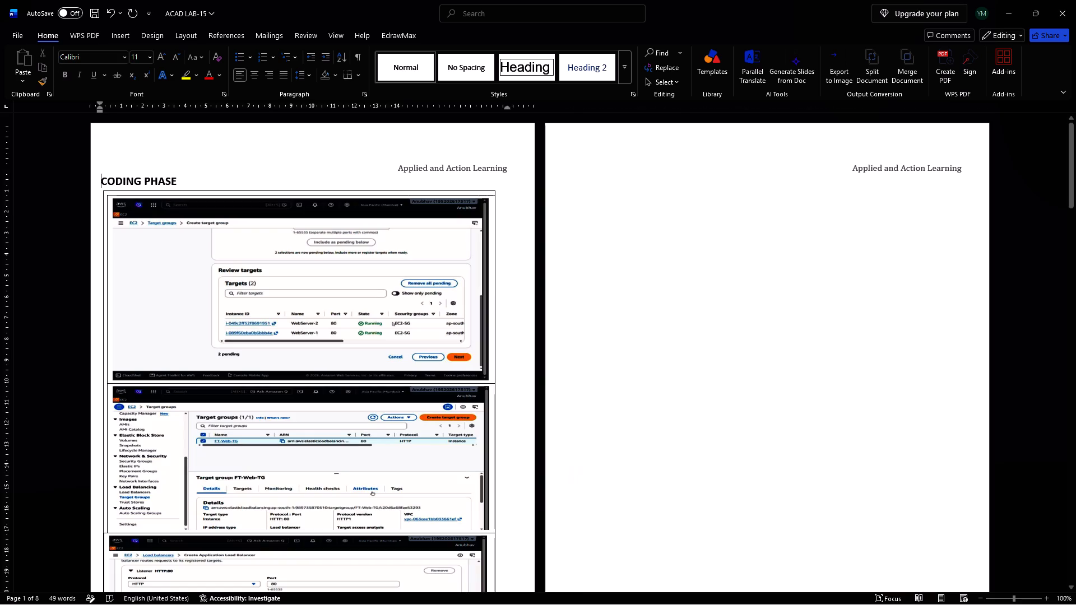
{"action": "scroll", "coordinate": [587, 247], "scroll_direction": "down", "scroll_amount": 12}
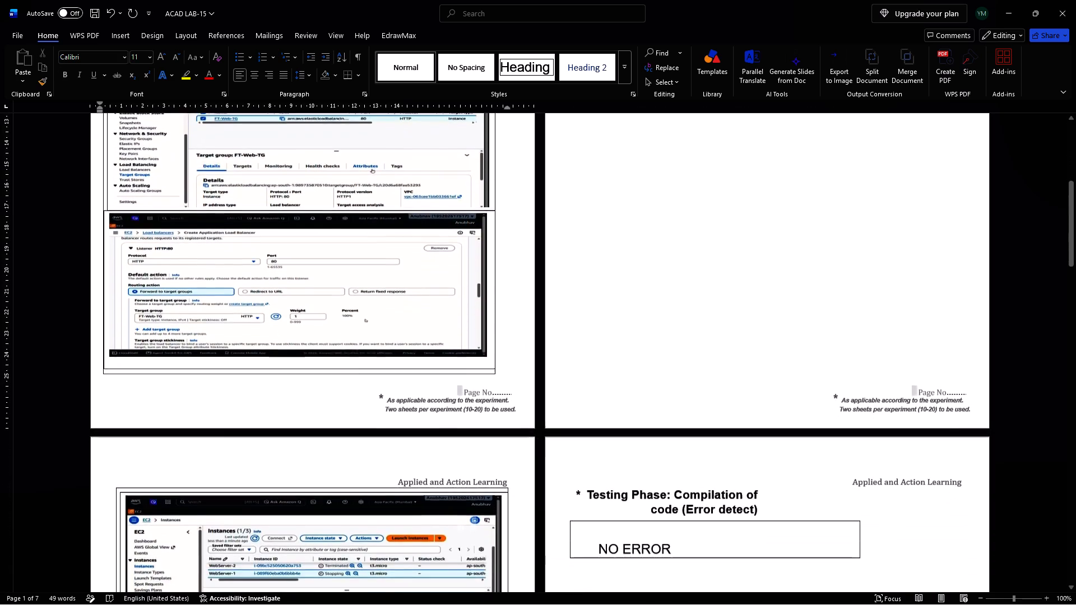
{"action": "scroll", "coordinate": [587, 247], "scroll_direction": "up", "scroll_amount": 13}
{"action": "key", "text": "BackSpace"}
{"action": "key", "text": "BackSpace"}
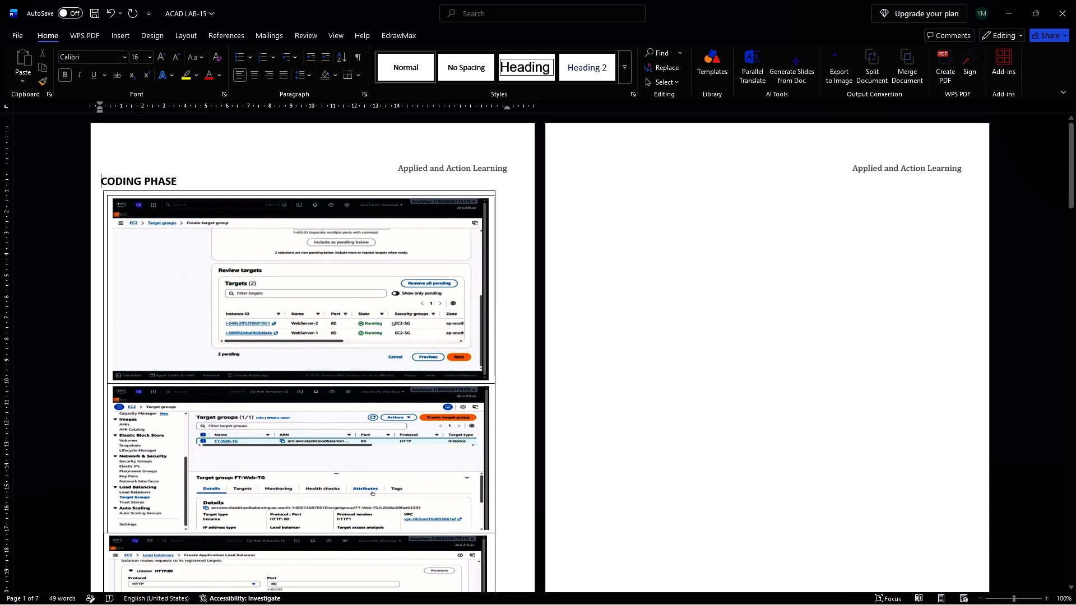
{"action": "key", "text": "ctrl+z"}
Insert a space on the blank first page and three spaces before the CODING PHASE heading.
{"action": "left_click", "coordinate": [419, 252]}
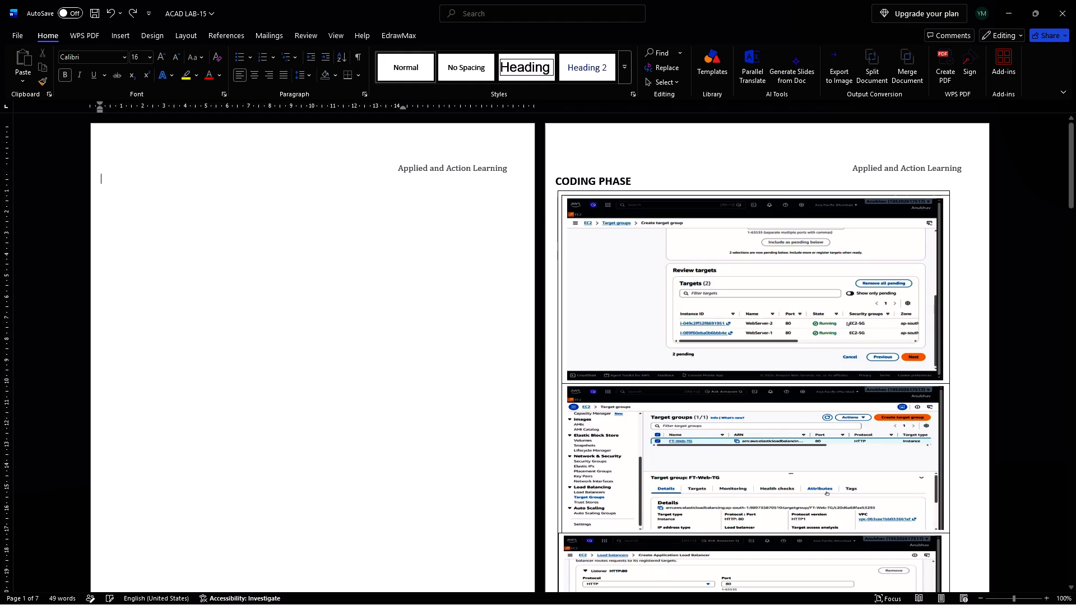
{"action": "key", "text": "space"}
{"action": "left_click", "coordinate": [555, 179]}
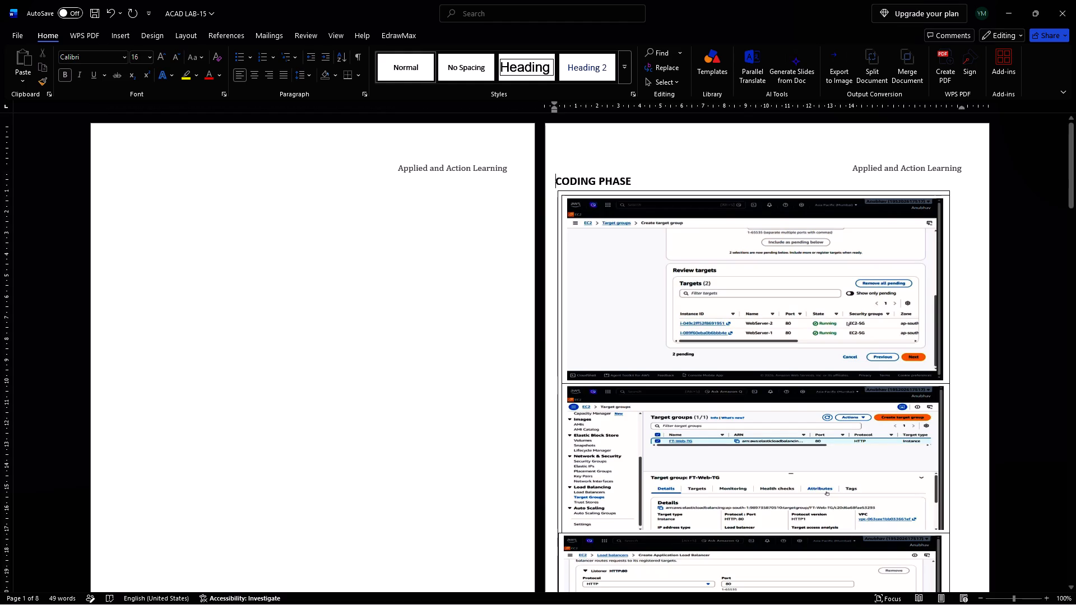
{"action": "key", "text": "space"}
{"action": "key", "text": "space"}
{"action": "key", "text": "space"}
Review the remaining LAB-15 pages, from the coding screenshots through the Testing and Implementation Phase pages.
{"action": "scroll", "coordinate": [662, 188], "scroll_direction": "down", "scroll_amount": 16}
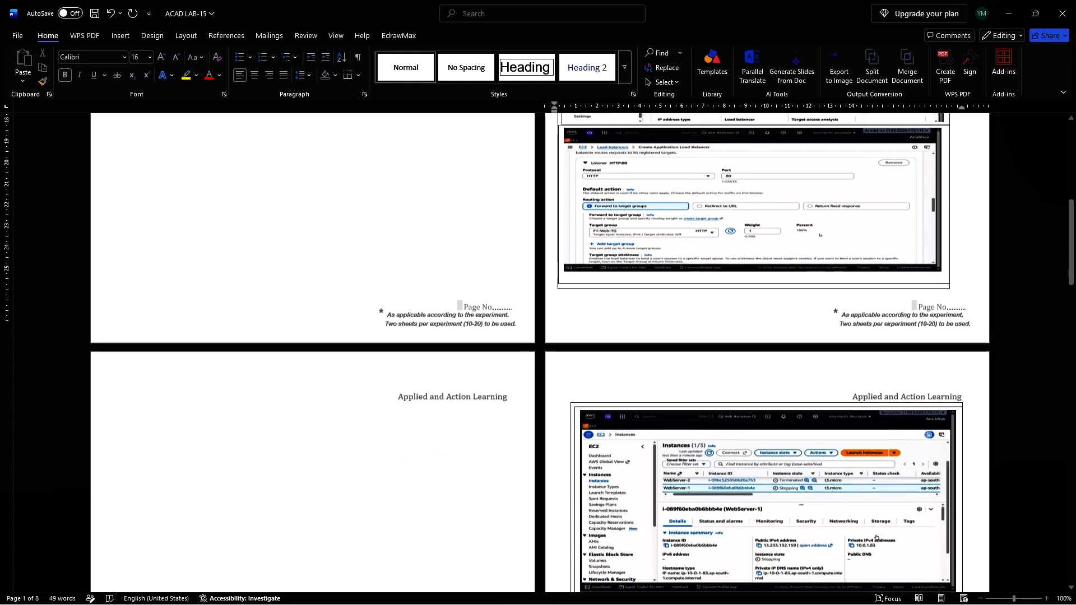
{"action": "scroll", "coordinate": [662, 188], "scroll_direction": "down", "scroll_amount": 11}
{"action": "scroll", "coordinate": [662, 188], "scroll_direction": "up", "scroll_amount": 3}
{"action": "scroll", "coordinate": [662, 188], "scroll_direction": "down", "scroll_amount": 5}
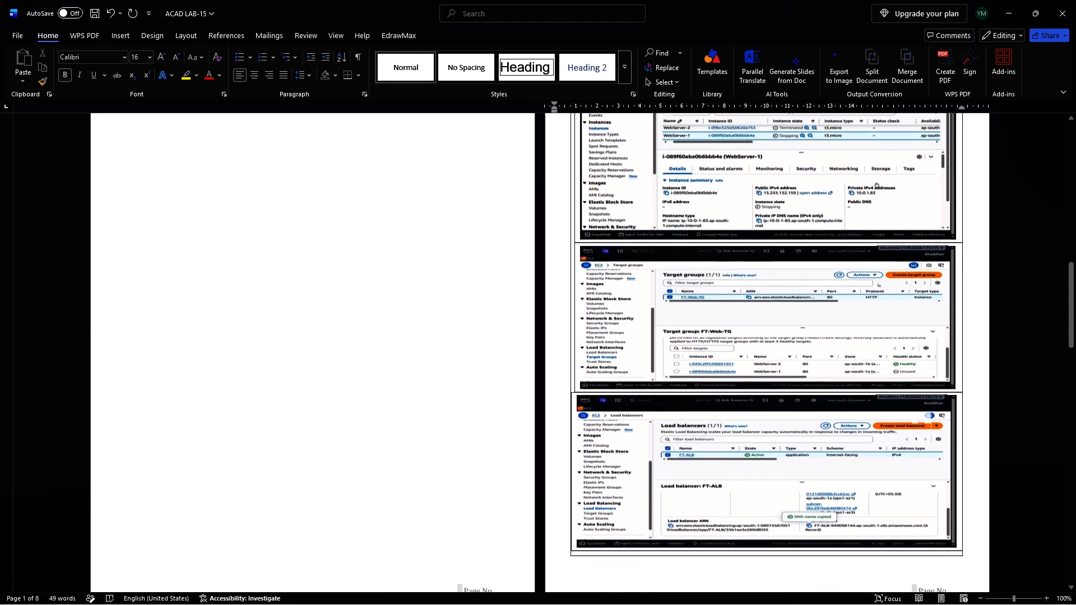
{"action": "scroll", "coordinate": [662, 188], "scroll_direction": "down", "scroll_amount": 15}
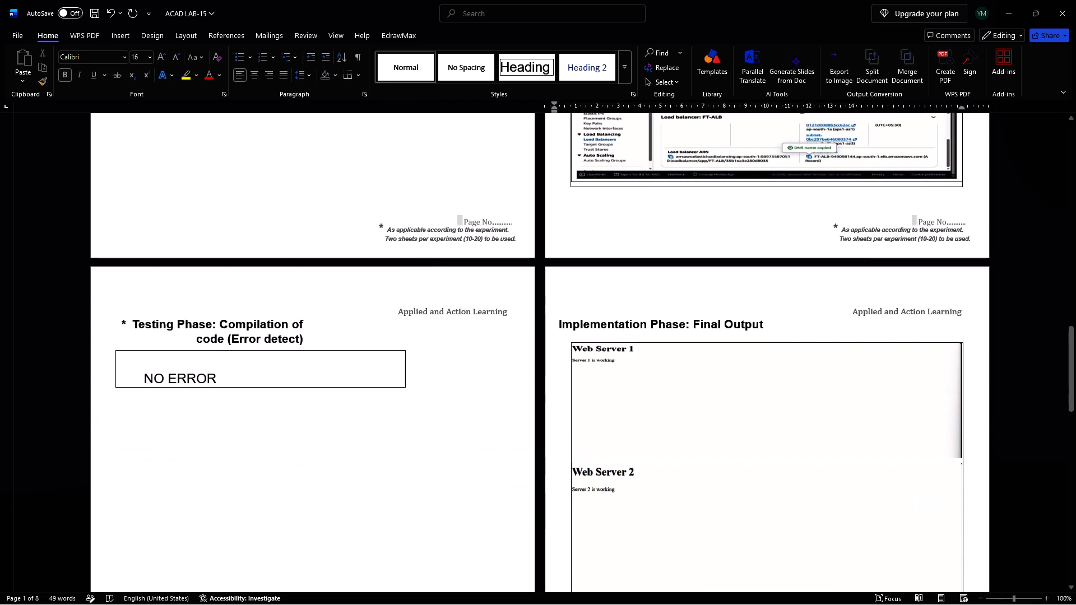
{"action": "scroll", "coordinate": [662, 188], "scroll_direction": "down", "scroll_amount": 6}
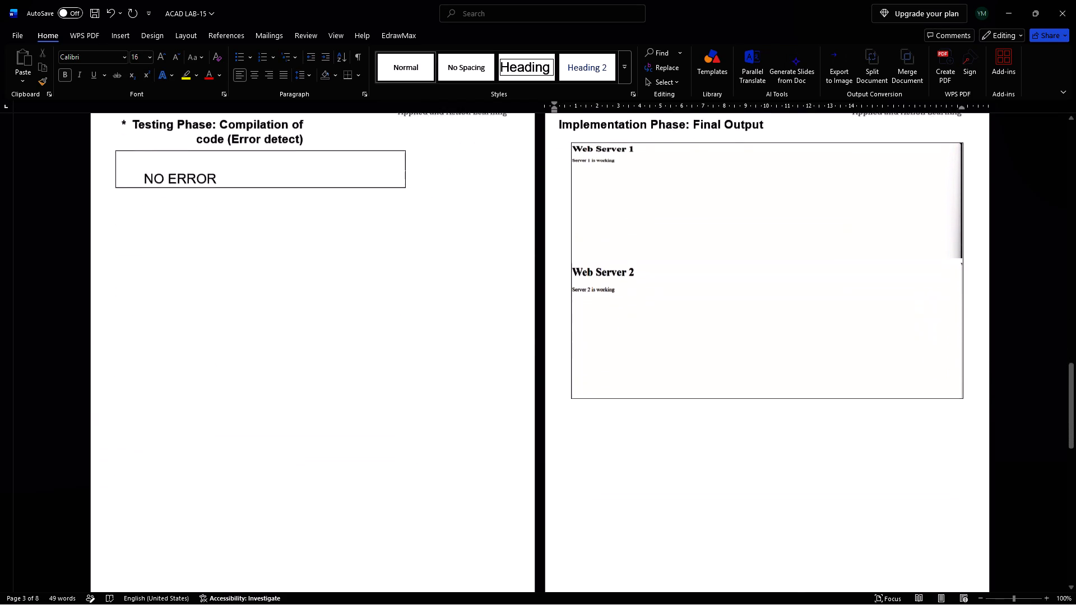
{"action": "scroll", "coordinate": [662, 188], "scroll_direction": "down", "scroll_amount": 7}
{"action": "scroll", "coordinate": [662, 188], "scroll_direction": "up", "scroll_amount": 13}
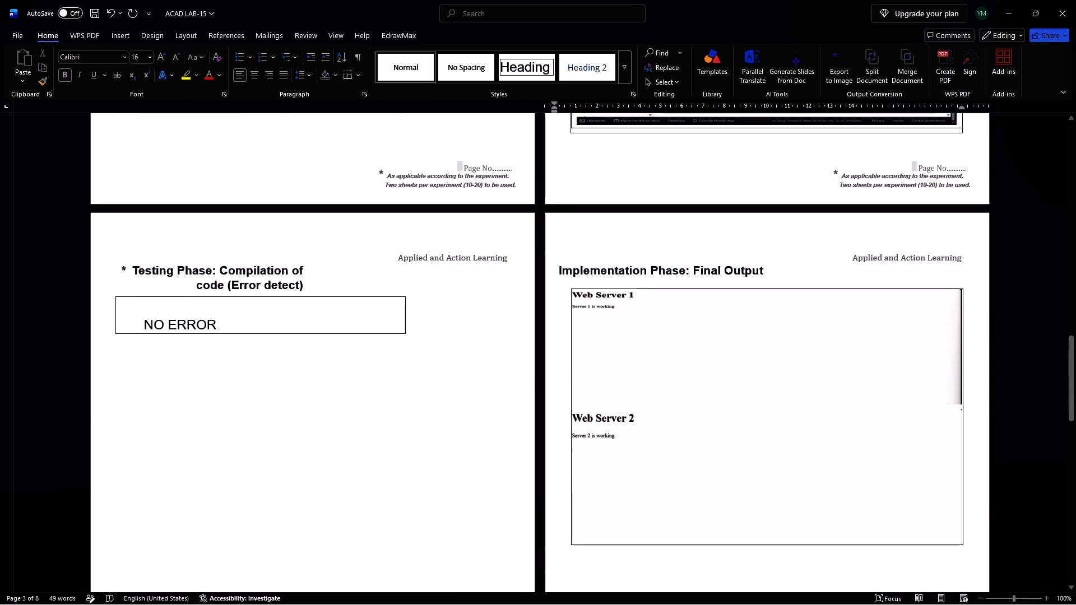
Close ACAD LAB-15 without saving the changes and reopen it from the Downloads folder.
{"action": "left_click", "coordinate": [1075, 0]}
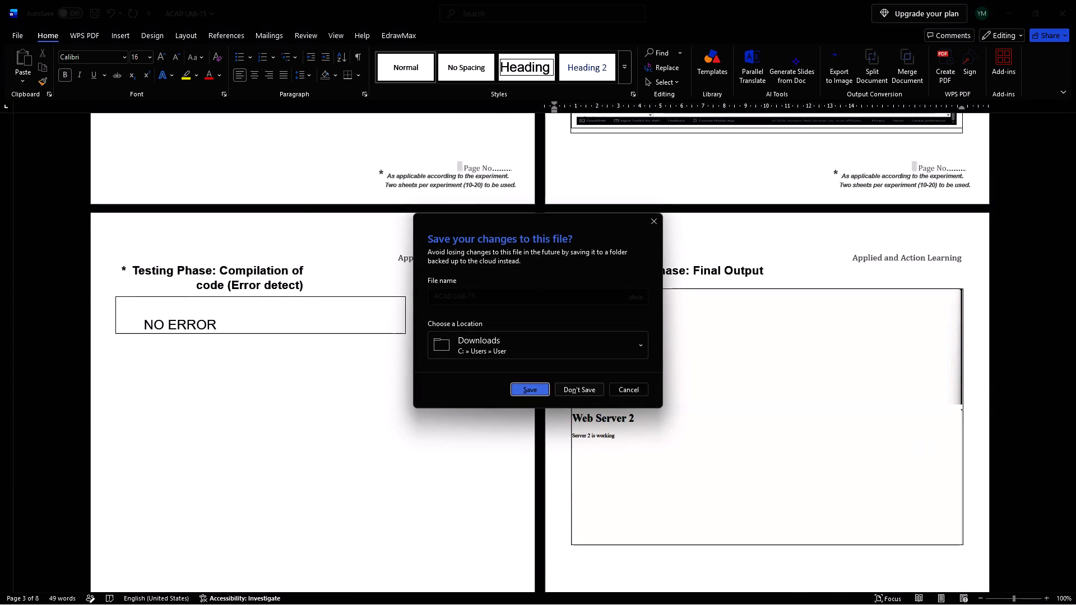
{"action": "left_click", "coordinate": [568, 392]}
{"action": "double_click", "coordinate": [240, 225]}
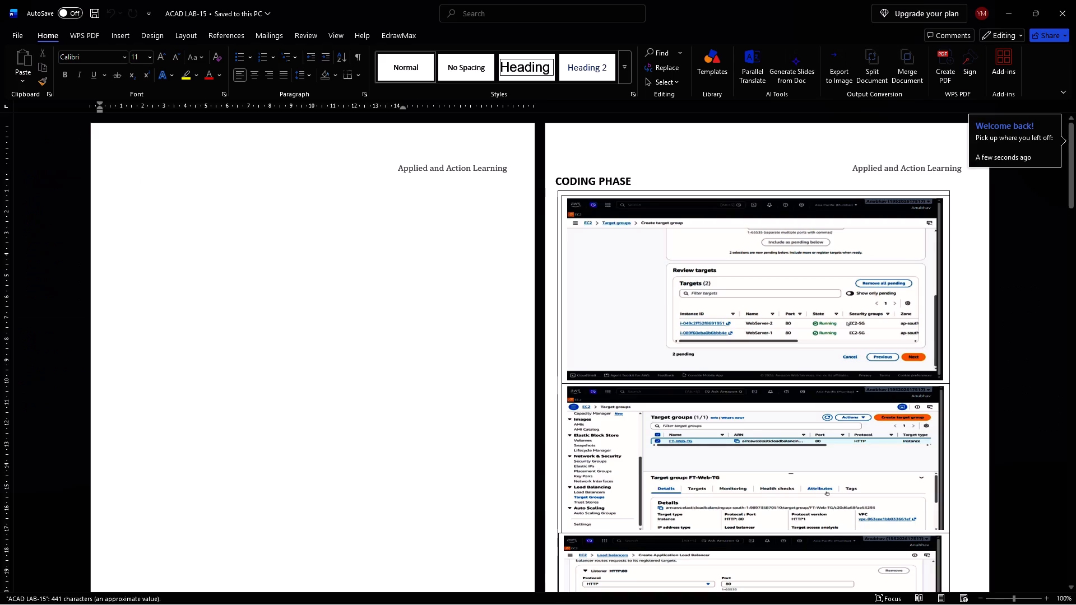
Look through the reopened LAB-15 down to the Testing and Implementation Phase pages and inspect the Web Server output images.
{"action": "scroll", "coordinate": [512, 314], "scroll_direction": "down", "scroll_amount": 19}
{"action": "scroll", "coordinate": [512, 314], "scroll_direction": "down", "scroll_amount": 15}
{"action": "scroll", "coordinate": [512, 314], "scroll_direction": "down", "scroll_amount": 6}
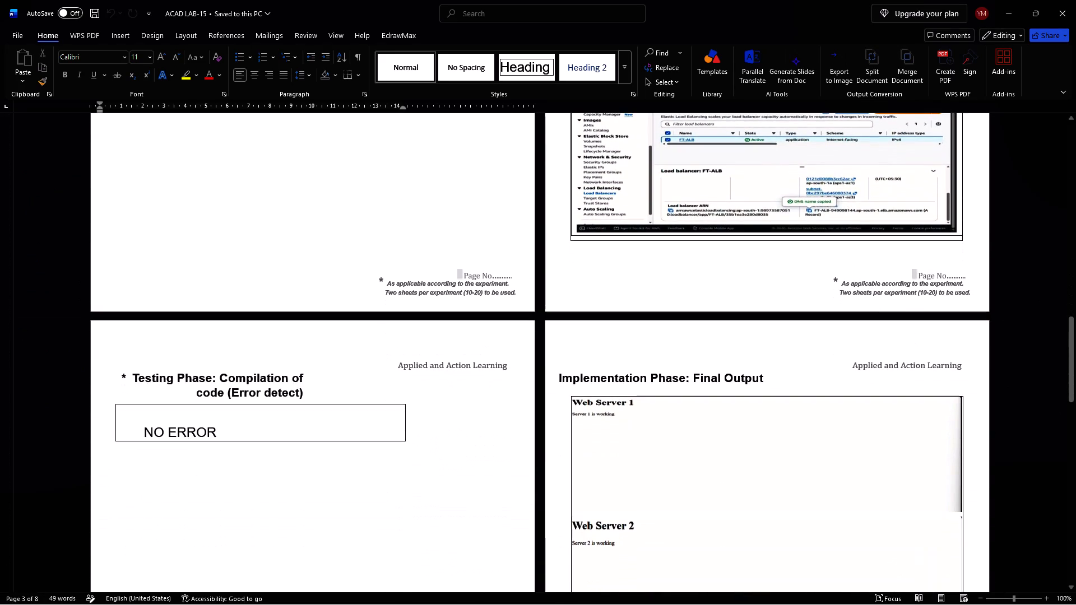
{"action": "scroll", "coordinate": [512, 314], "scroll_direction": "down", "scroll_amount": 7}
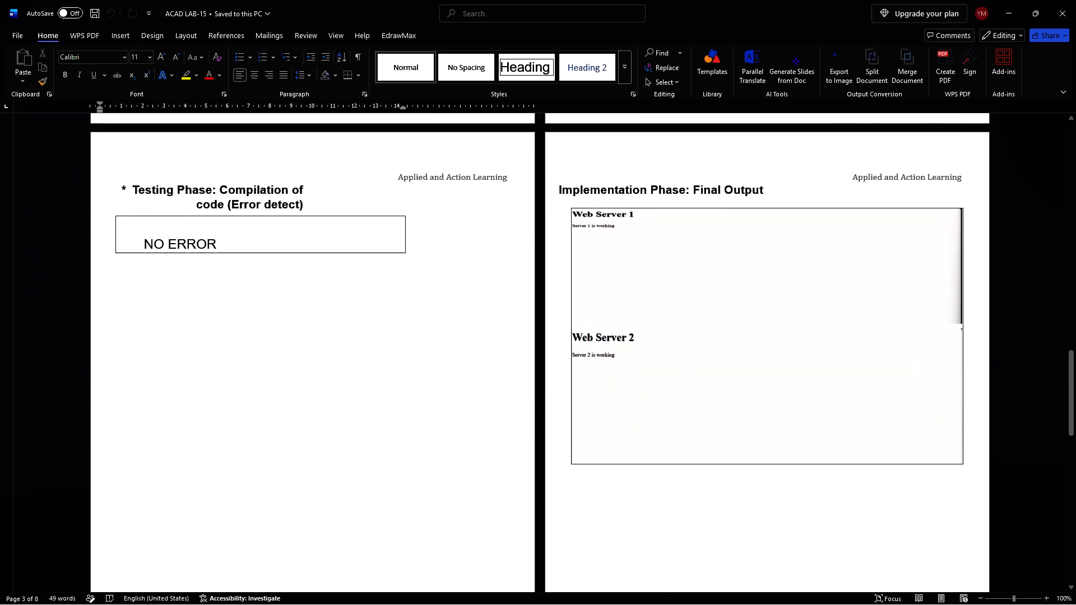
{"action": "left_click", "coordinate": [583, 318]}
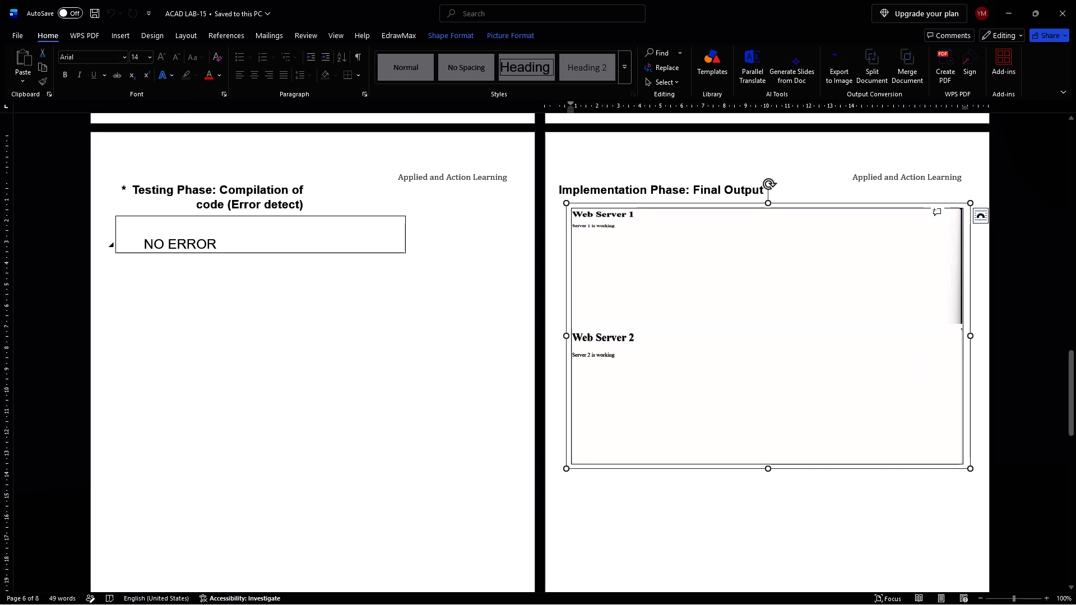
{"action": "left_click", "coordinate": [370, 253]}
{"action": "left_click", "coordinate": [351, 314]}
{"action": "left_click", "coordinate": [741, 310]}
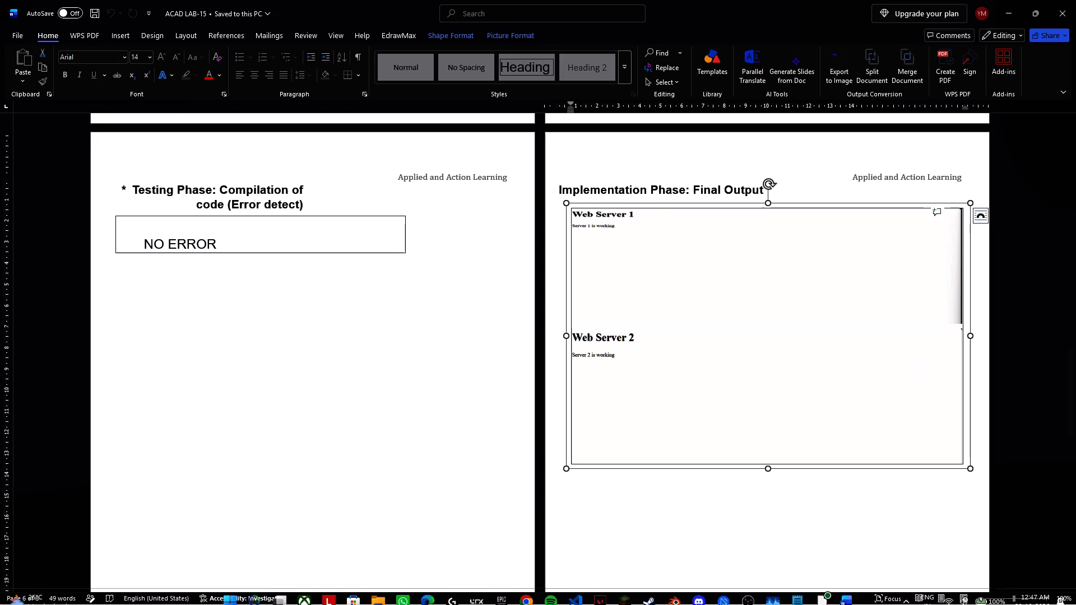
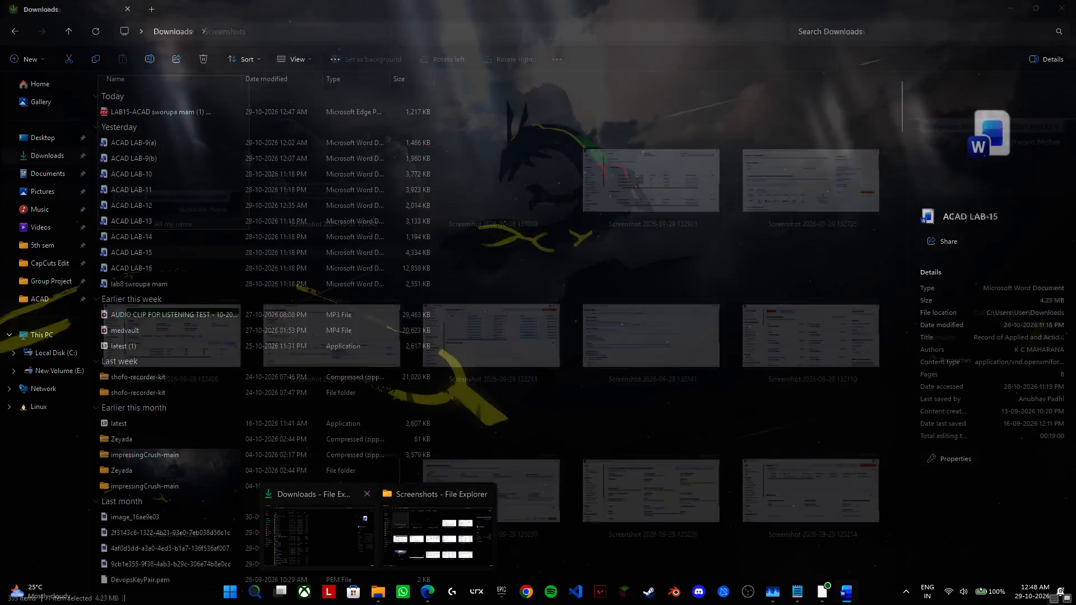
Open the LAB15-ACAD PDF from the Downloads folder.
{"action": "left_click", "coordinate": [343, 532]}
{"action": "scroll", "coordinate": [159, 112], "scroll_direction": "up", "scroll_amount": 1}
{"action": "double_click", "coordinate": [159, 112]}
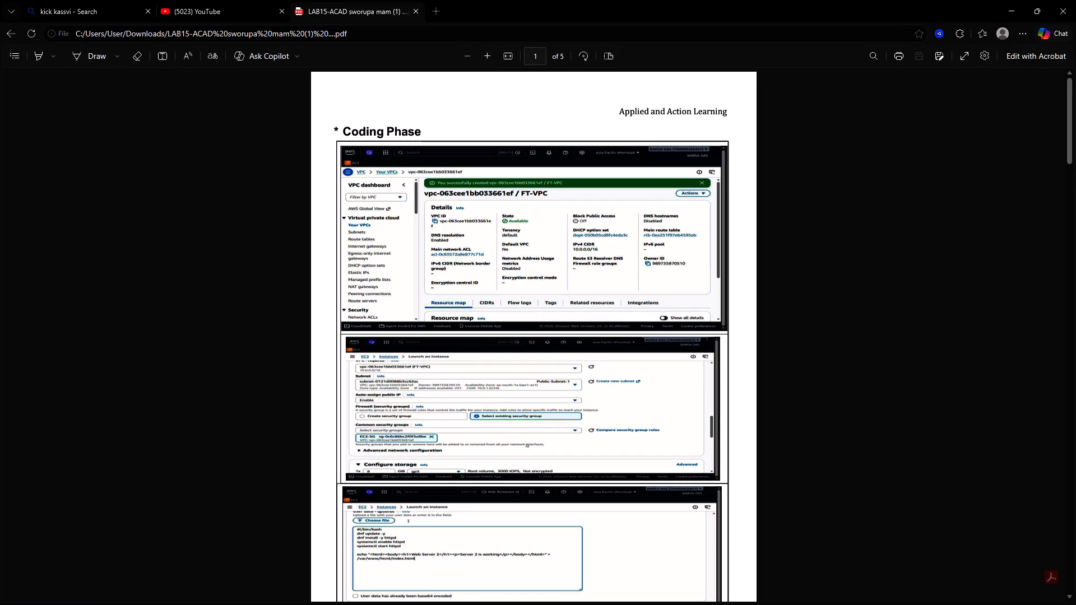
Review the LAB15 PDF's Coding Phase screenshots, Testing Phase section and final output pages.
{"action": "scroll", "coordinate": [476, 195], "scroll_direction": "down", "scroll_amount": 11}
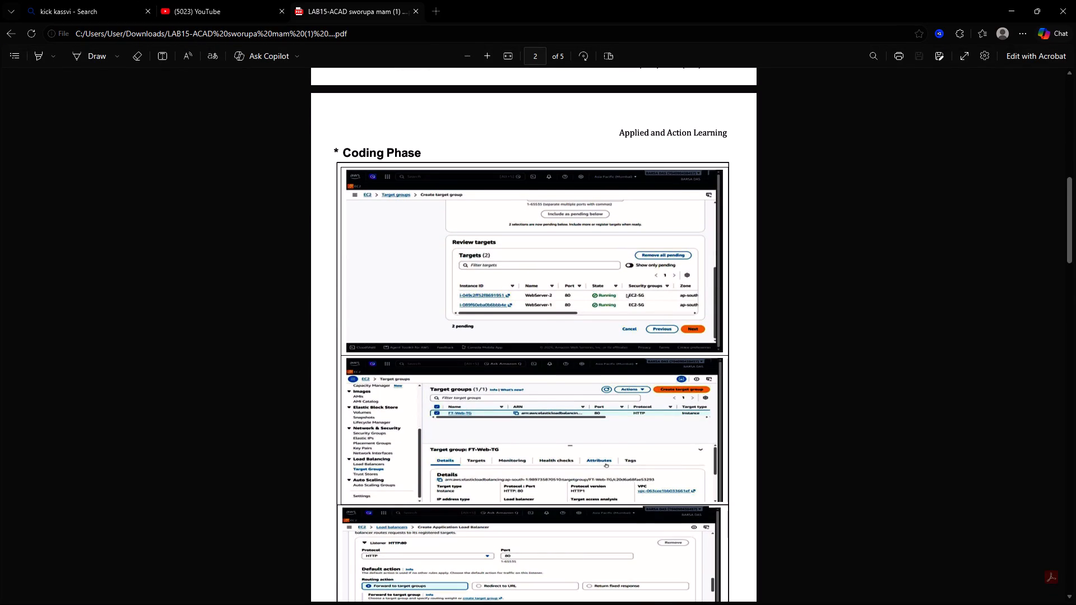
{"action": "scroll", "coordinate": [476, 194], "scroll_direction": "down", "scroll_amount": 5}
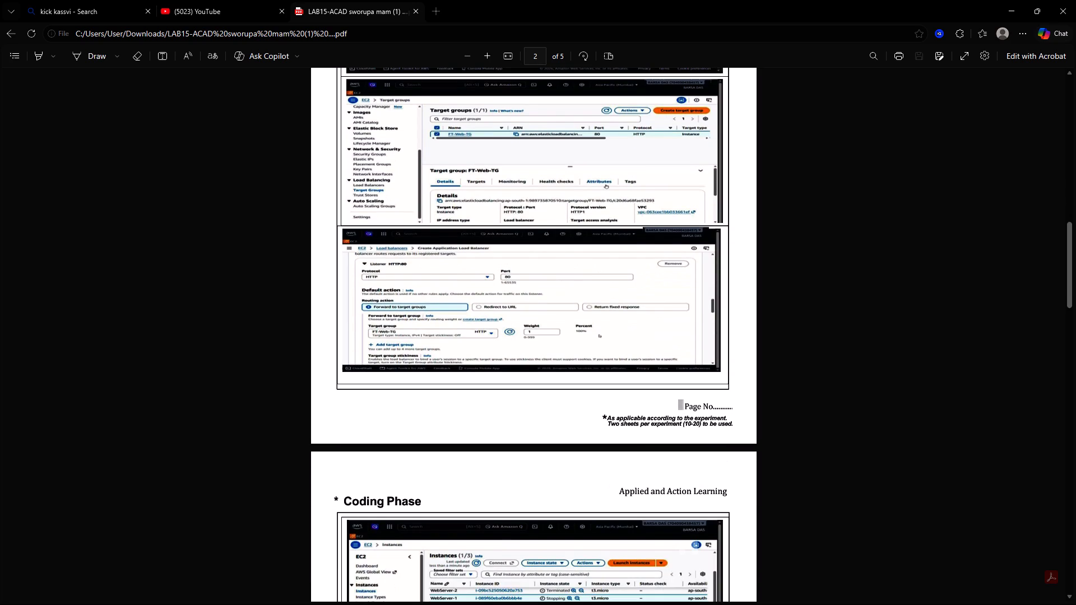
{"action": "scroll", "coordinate": [476, 194], "scroll_direction": "down", "scroll_amount": 12}
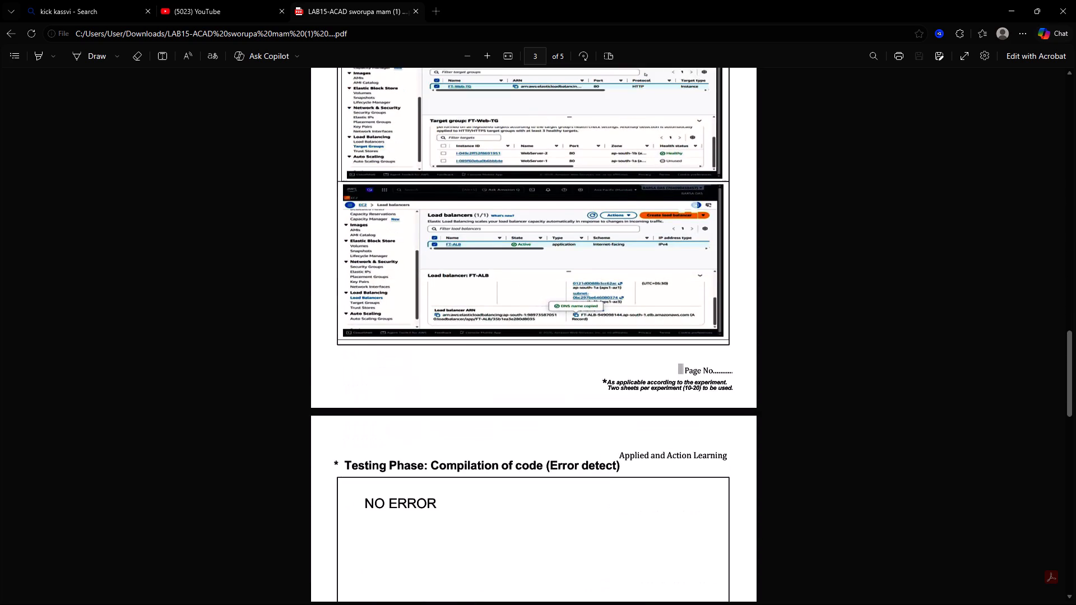
{"action": "scroll", "coordinate": [476, 194], "scroll_direction": "down", "scroll_amount": 7}
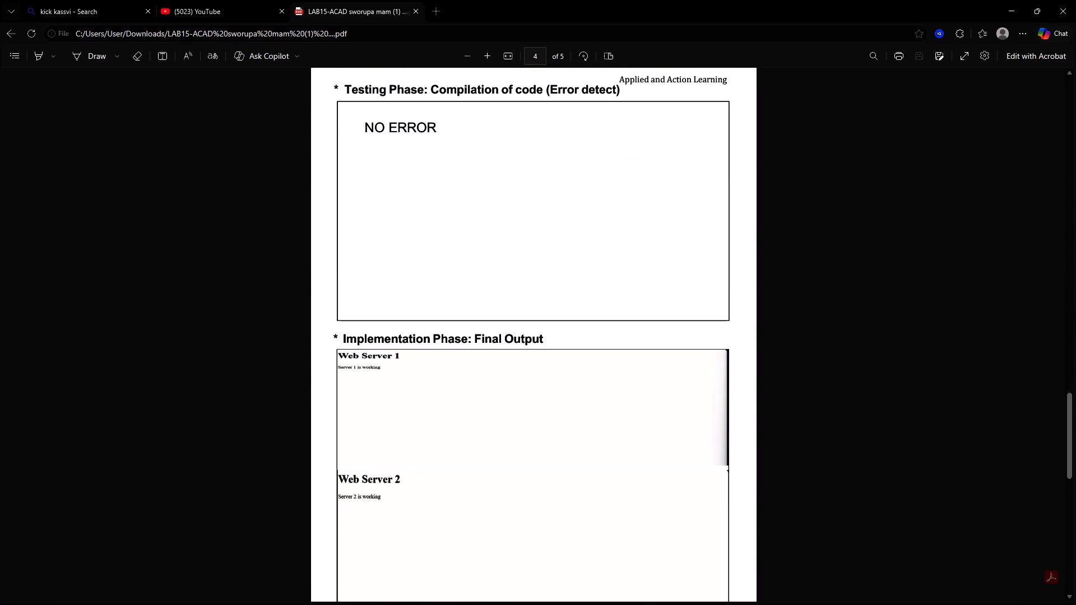
{"action": "left_click", "coordinate": [444, 365]}
{"action": "scroll", "coordinate": [436, 344], "scroll_direction": "down", "scroll_amount": 5}
{"action": "scroll", "coordinate": [439, 297], "scroll_direction": "up", "scroll_amount": 8}
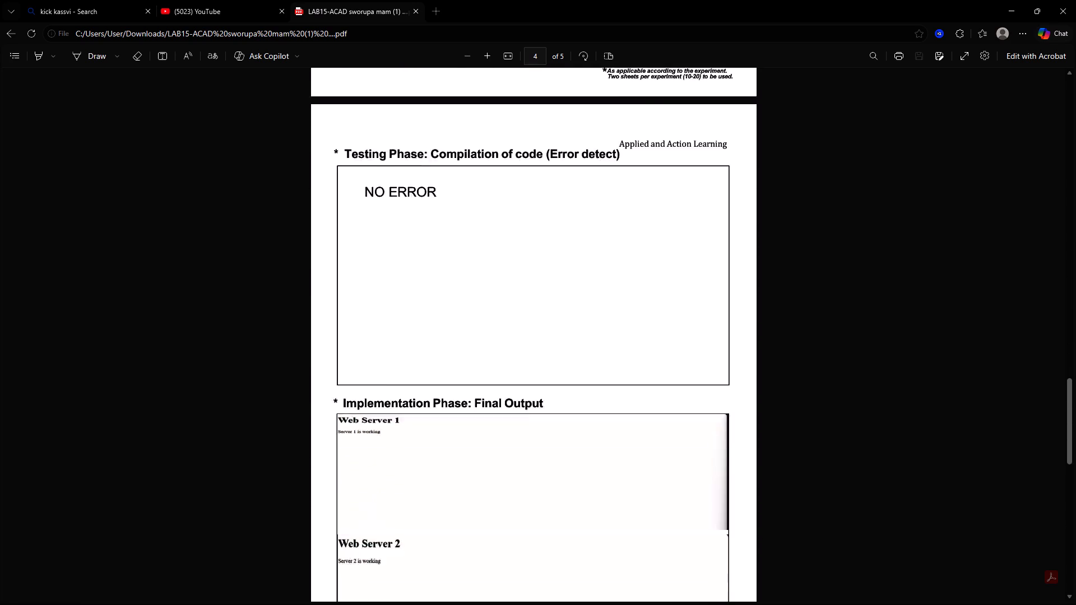
{"action": "scroll", "coordinate": [440, 297], "scroll_direction": "up", "scroll_amount": 17}
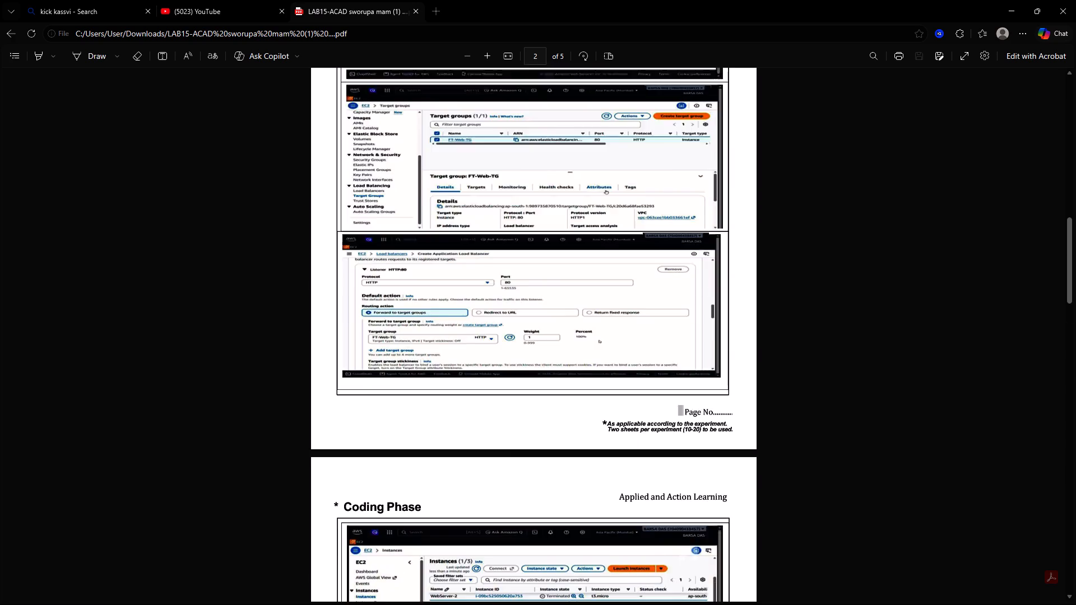
Search the web for "wpdf to word" in a new tab and open the iLovePDF PDF to Word converter.
{"action": "left_click", "coordinate": [429, 12]}
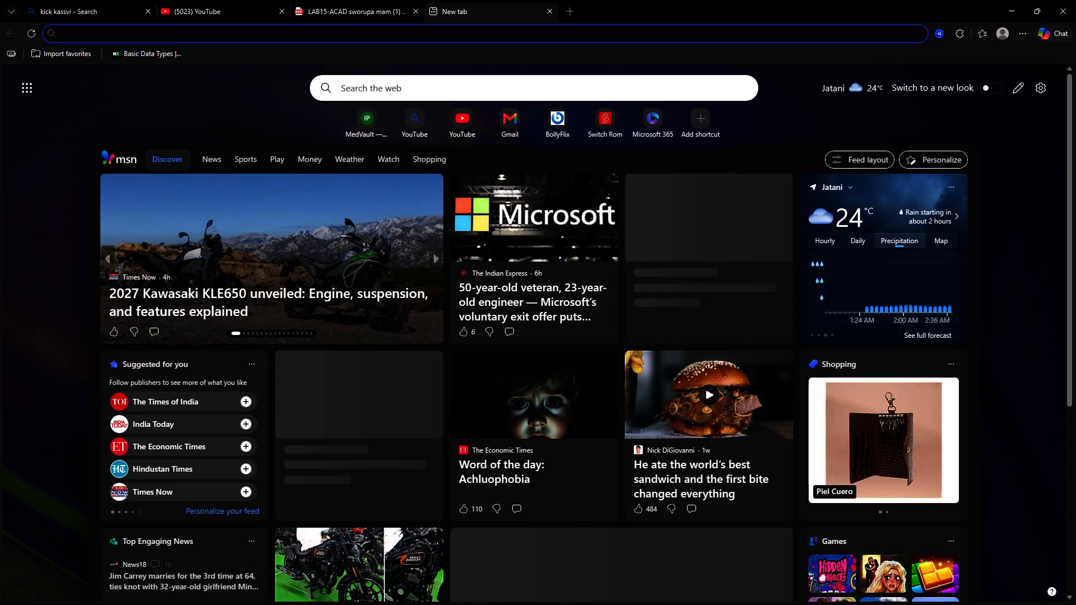
{"action": "left_click", "coordinate": [385, 96]}
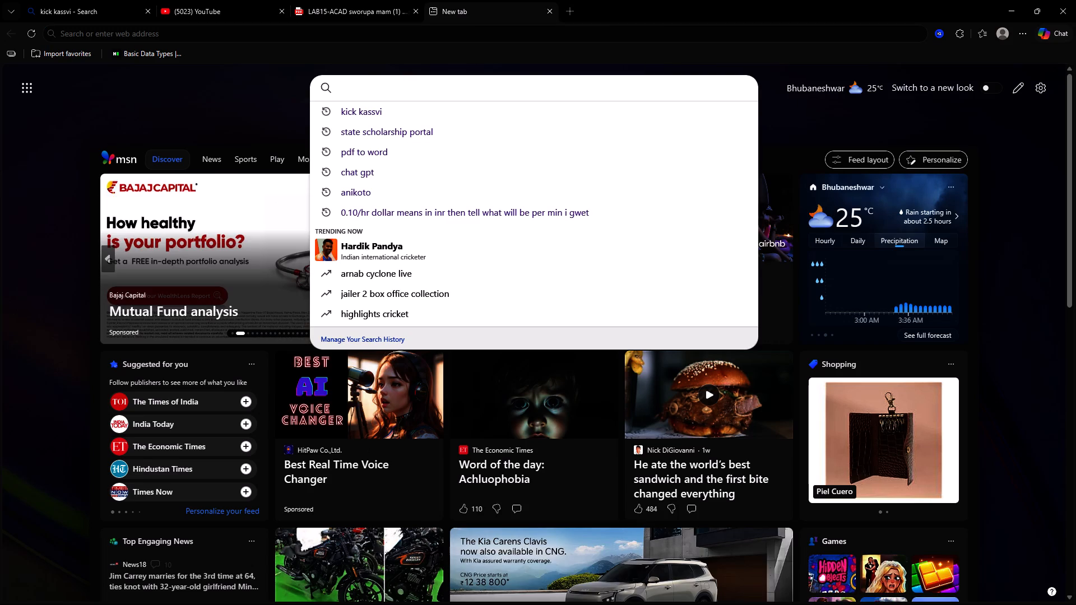
{"action": "type", "text": "wpdf to word"}
{"action": "key", "text": "Return"}
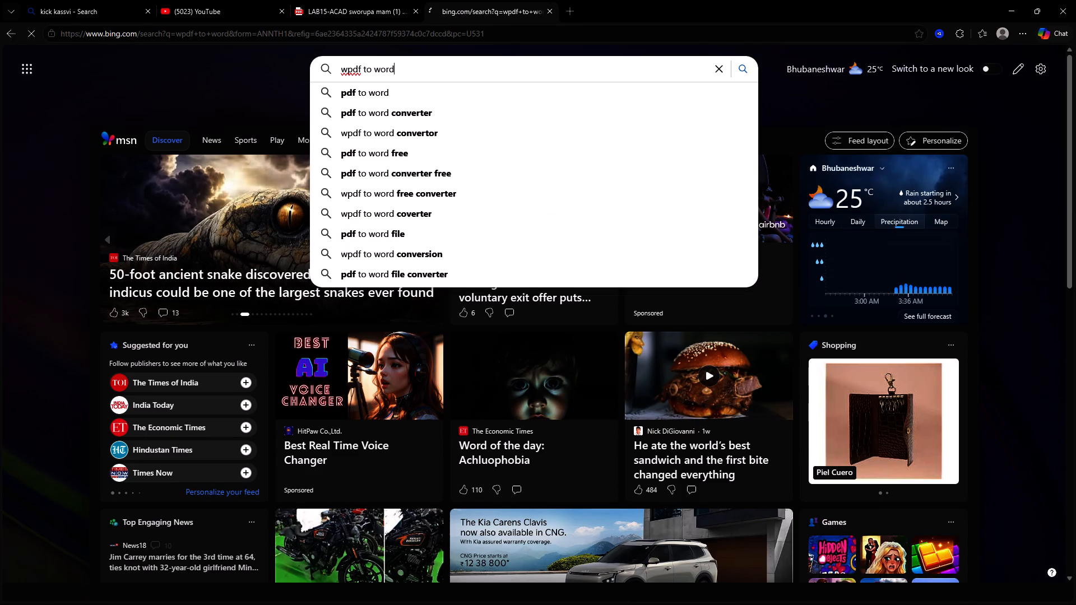
{"action": "left_click", "coordinate": [180, 290]}
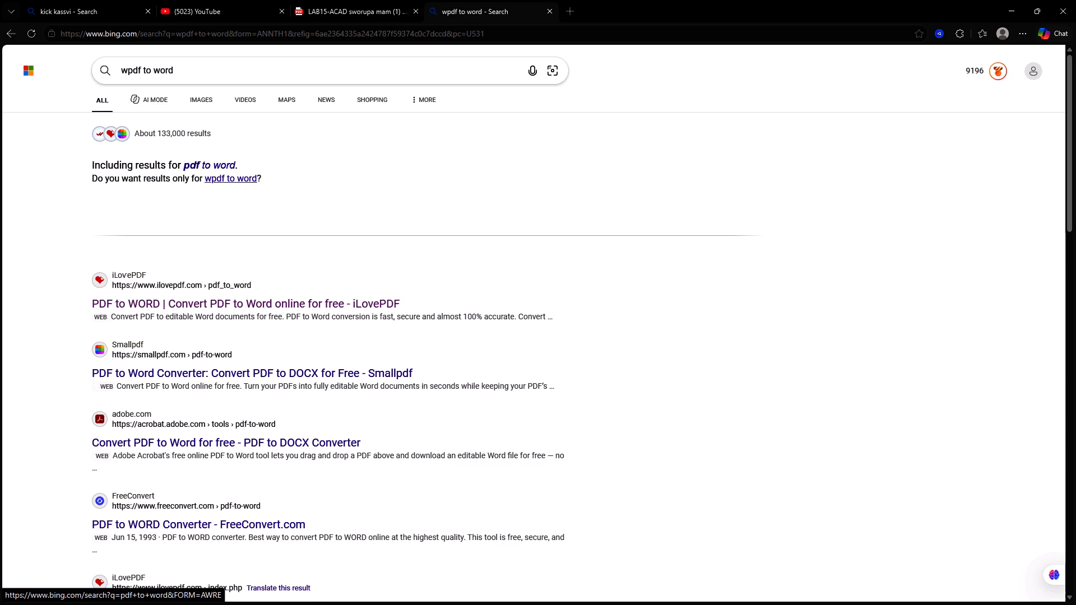
{"action": "left_click", "coordinate": [154, 301]}
{"action": "left_click", "coordinate": [535, 216]}
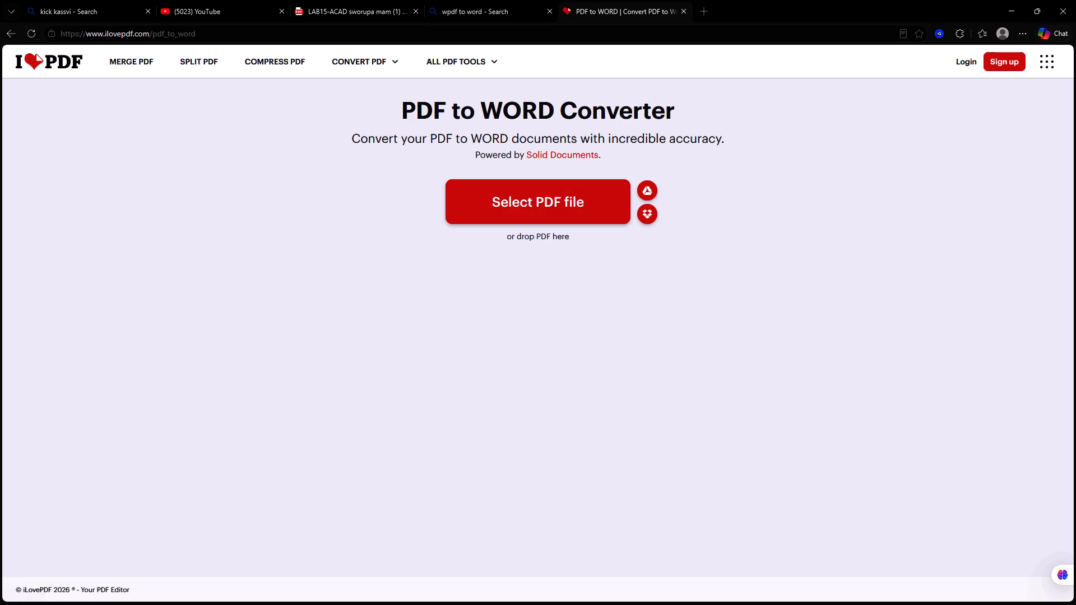
{"action": "left_click", "coordinate": [350, 6]}
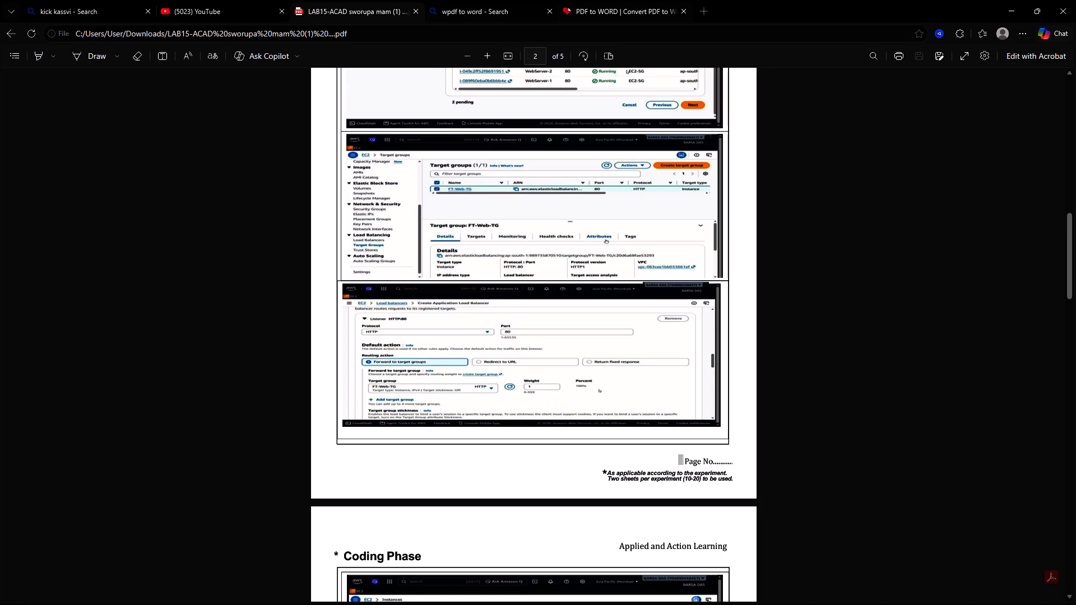
{"action": "left_click", "coordinate": [595, 0]}
{"action": "left_click", "coordinate": [588, 198]}
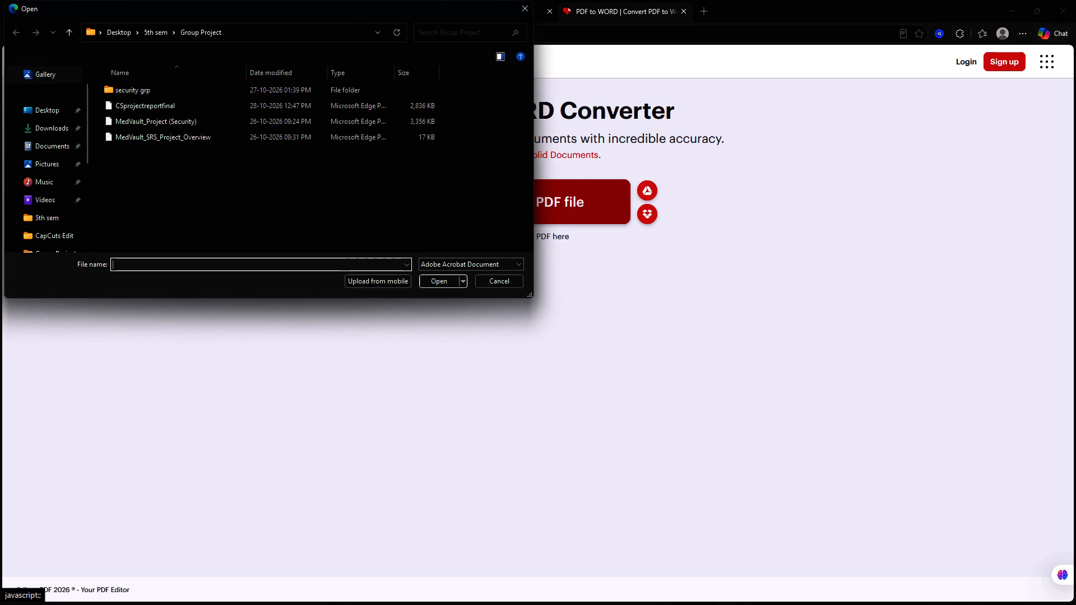
{"action": "left_click", "coordinate": [45, 126]}
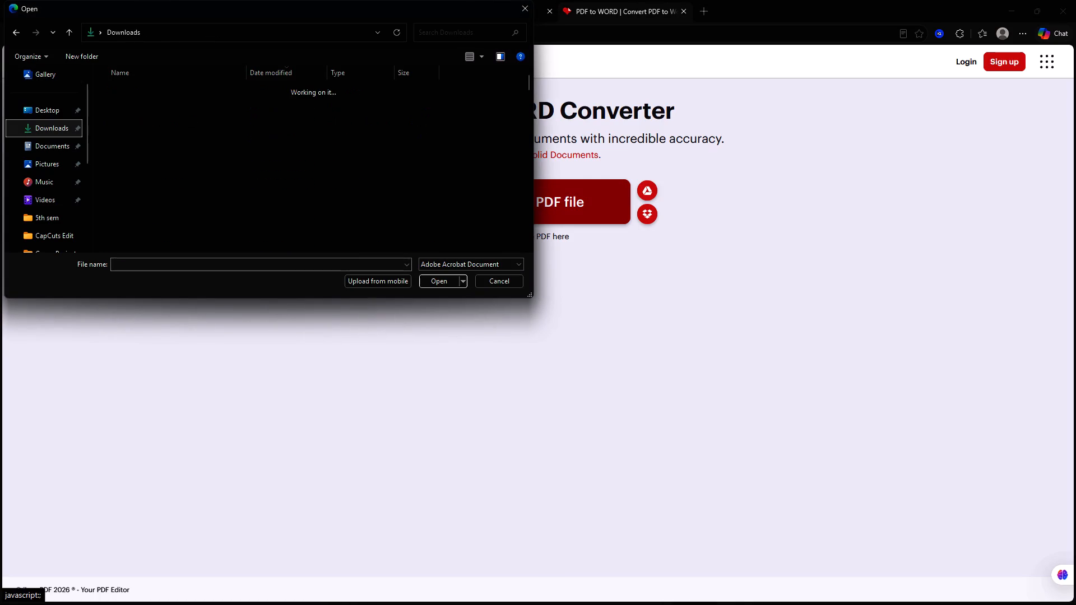
{"action": "left_click", "coordinate": [122, 107]}
{"action": "left_click", "coordinate": [433, 282]}
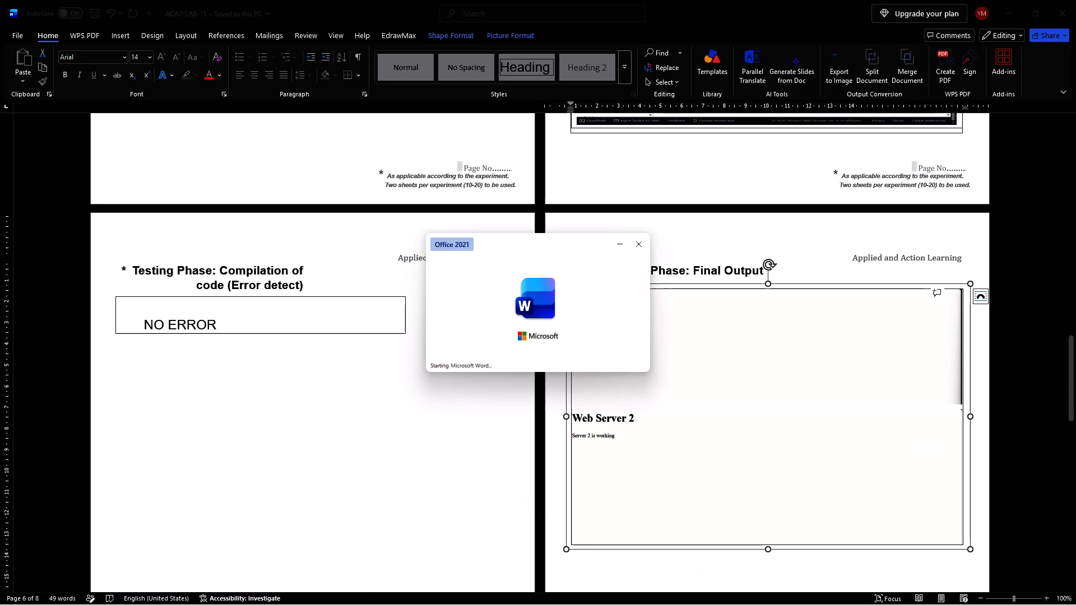
{"action": "key", "text": "5"}
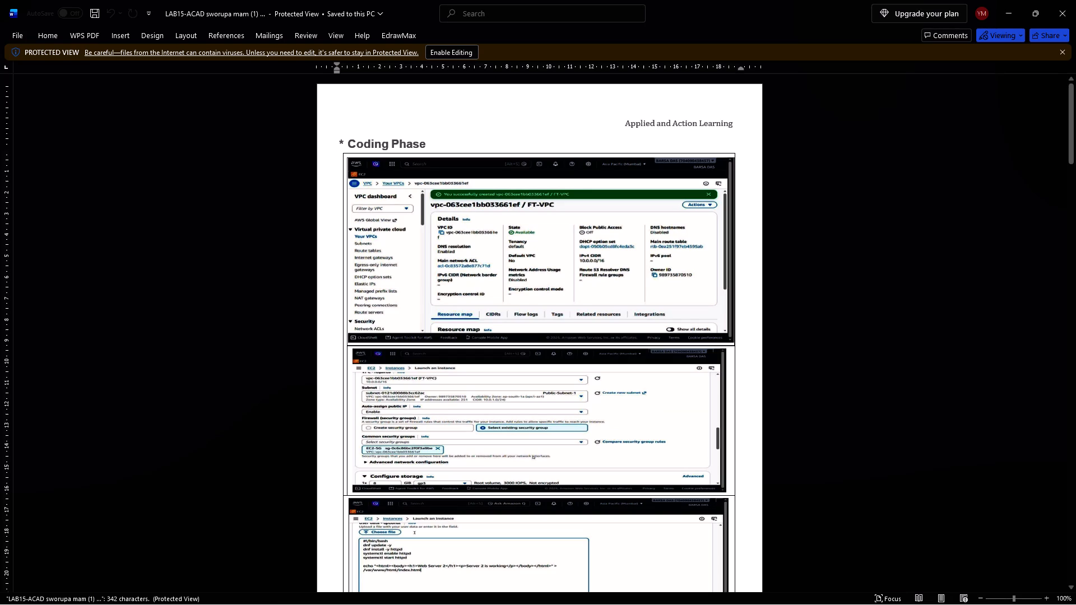
{"action": "scroll", "coordinate": [483, 151], "scroll_direction": "up", "scroll_amount": 4}
{"action": "left_click", "coordinate": [456, 55]}
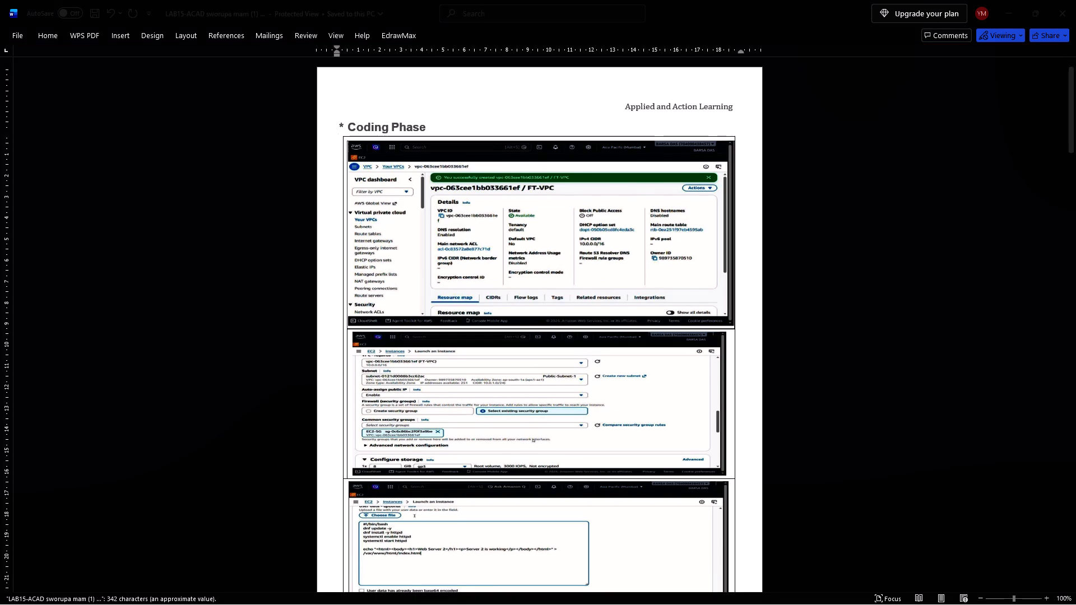
Copy the "All my name" image from the Screenshots folder and return to the LAB15 Word document.
{"action": "left_click", "coordinate": [457, 205]}
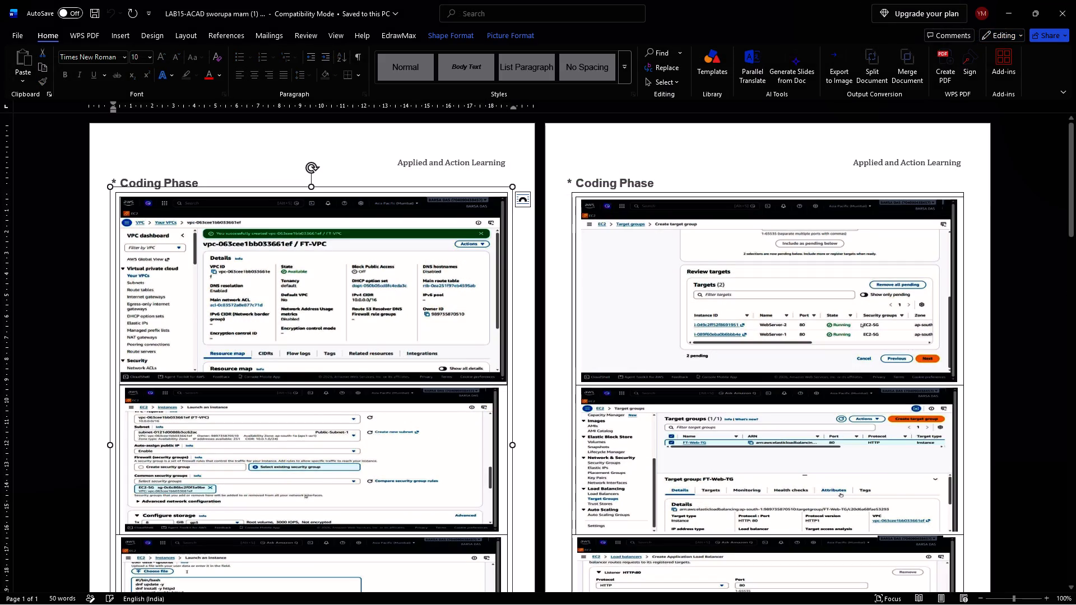
{"action": "left_click", "coordinate": [450, 198]}
{"action": "scroll", "coordinate": [448, 208], "scroll_direction": "up", "scroll_amount": 4}
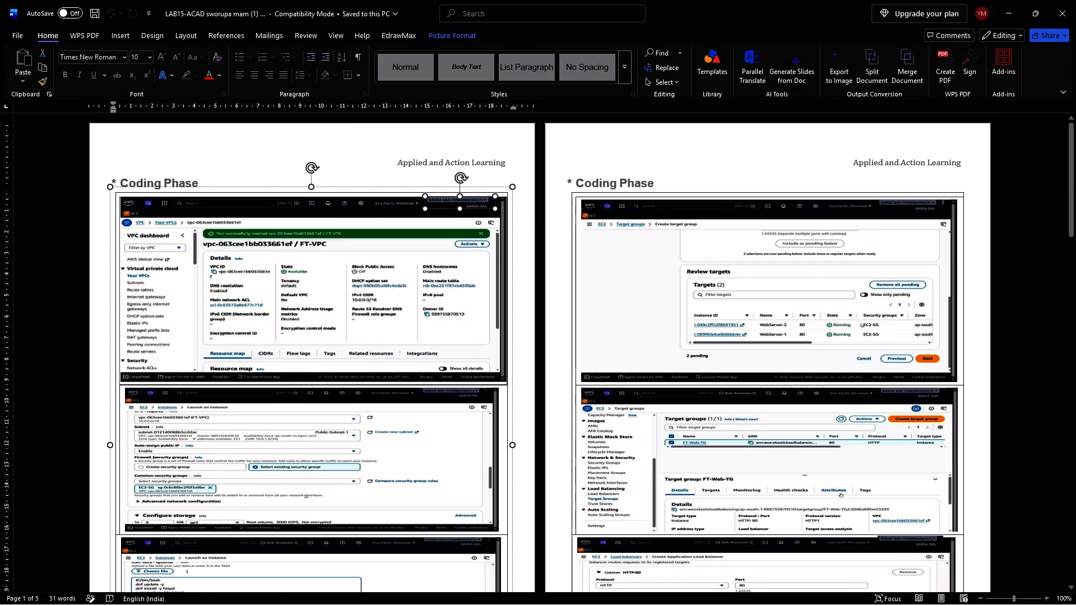
{"action": "scroll", "coordinate": [448, 208], "scroll_direction": "up", "scroll_amount": 6, "text": "ctrl"}
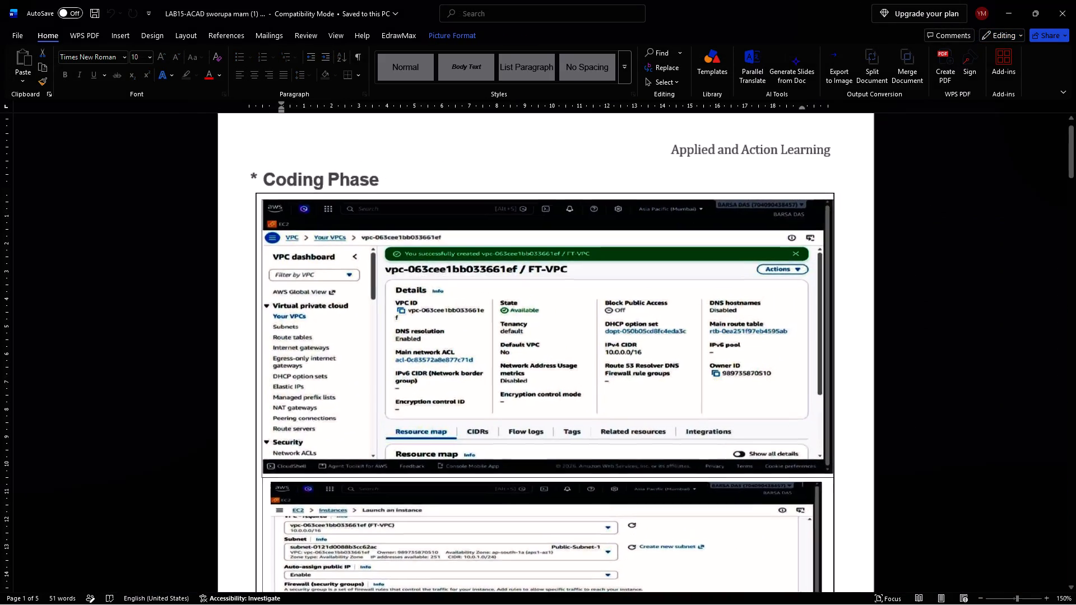
{"action": "left_click", "coordinate": [120, 36]}
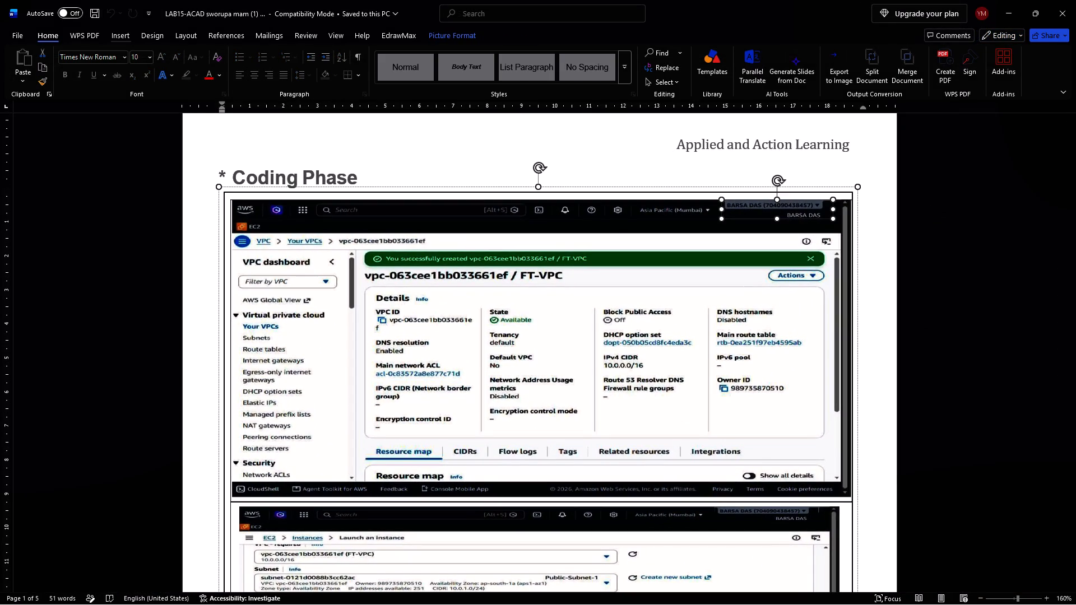
{"action": "key", "text": "alt+Tab"}
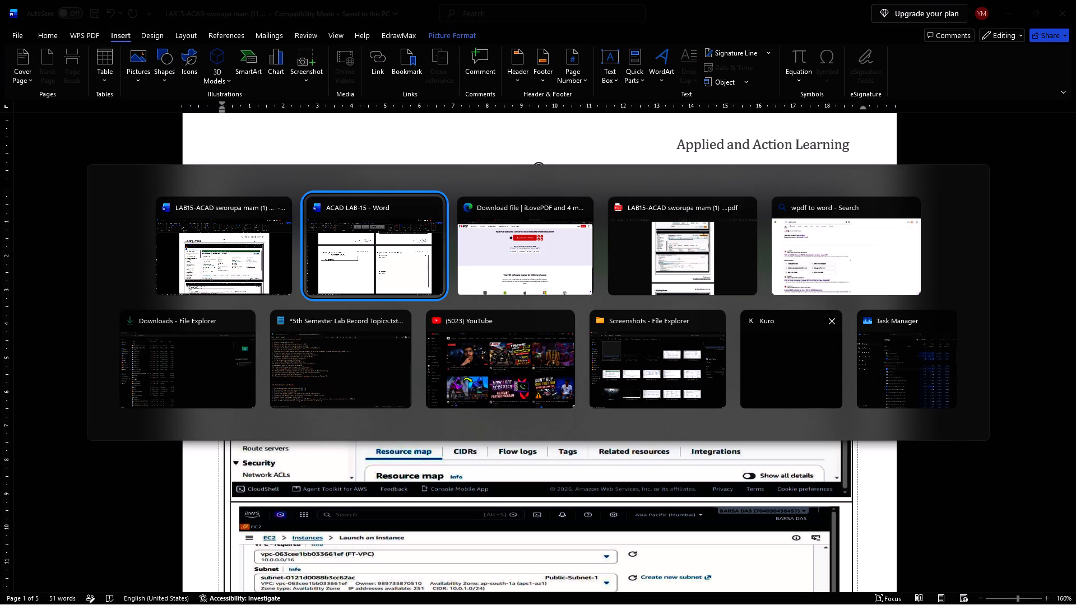
{"action": "key", "text": "alt+Tab"}
{"action": "key", "text": "alt+Tab"}
{"action": "key", "text": "alt+Tab"}
{"action": "key", "text": "alt+Tab"}
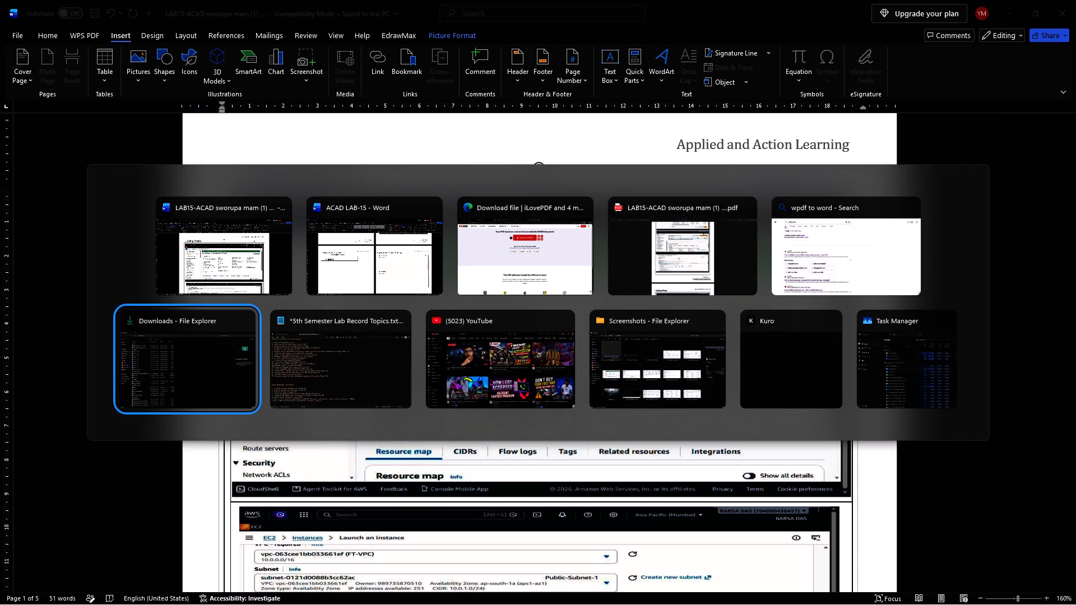
{"action": "key", "text": "alt+Tab"}
{"action": "key", "text": "alt+Tab"}
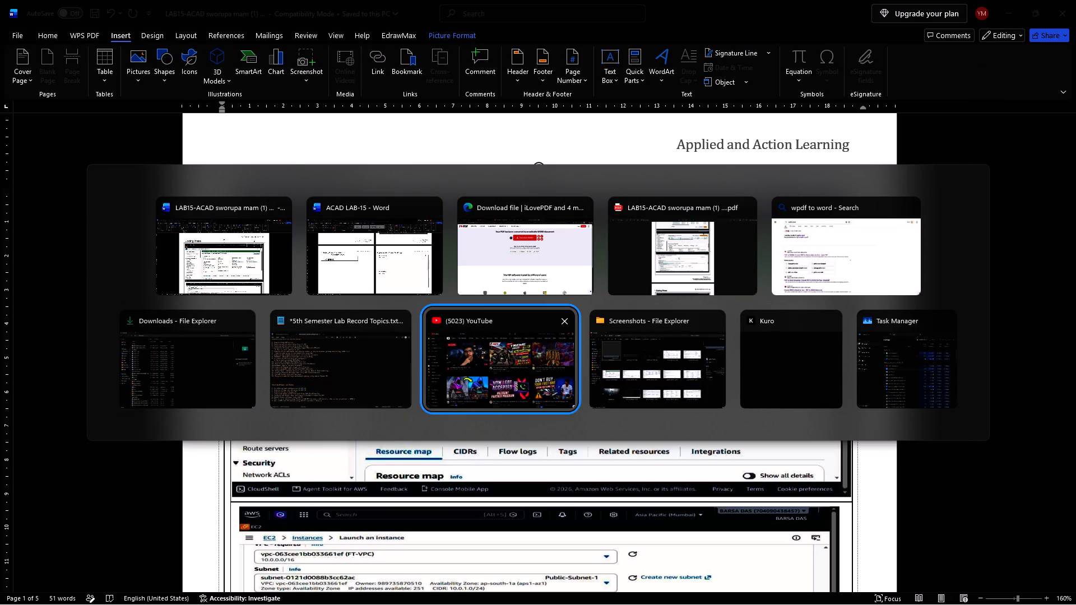
{"action": "key", "text": "alt+Tab"}
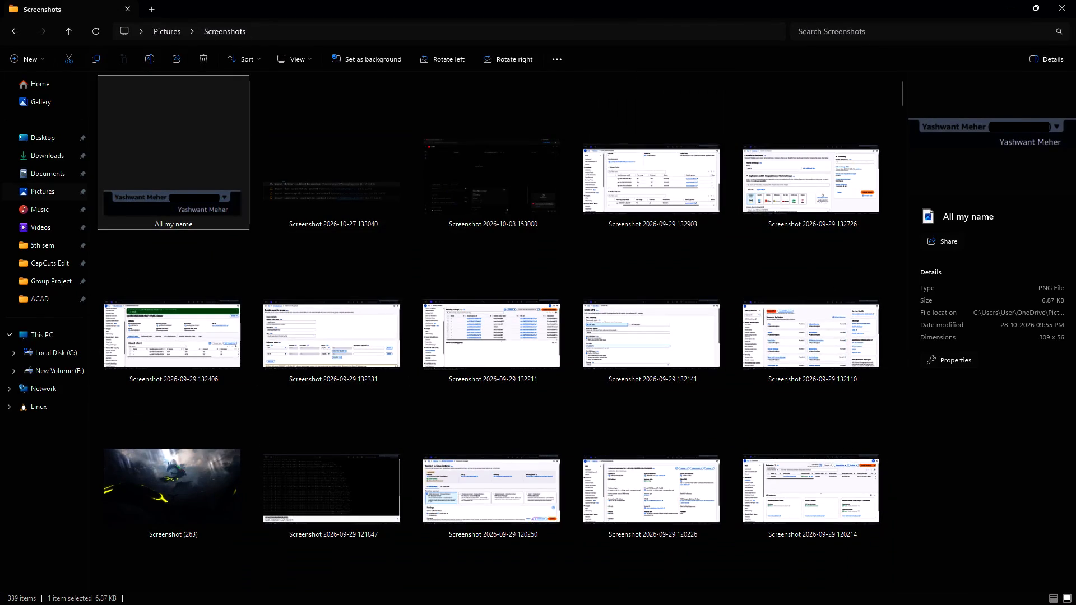
{"action": "left_click", "coordinate": [93, 65]}
{"action": "key", "text": "w"}
{"action": "left_click", "coordinate": [999, 8]}
{"action": "key", "text": "w"}
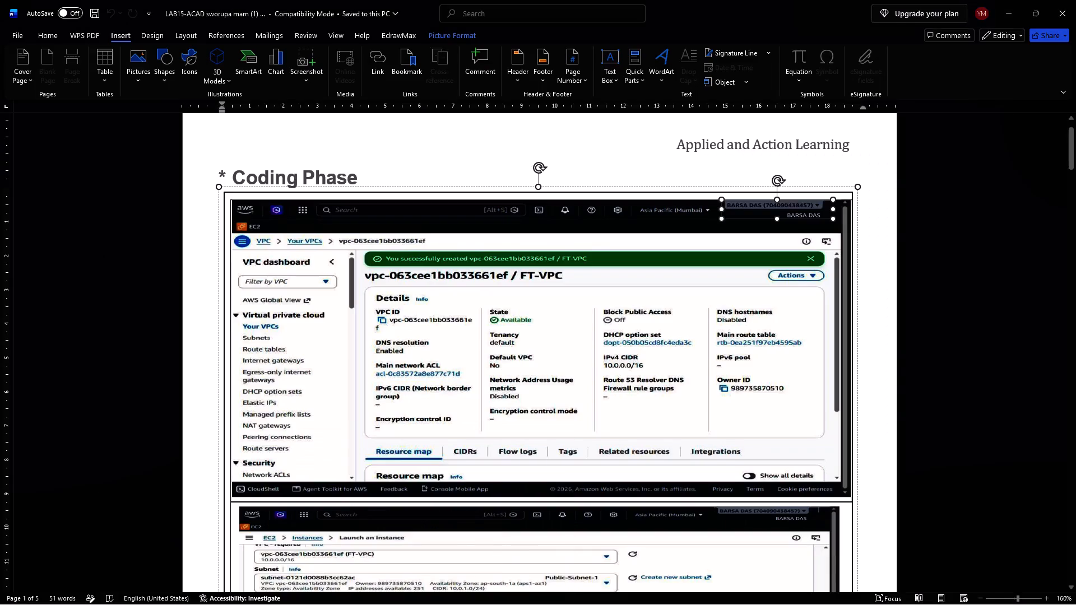
Delete the account-name overlay picture covering the upper corner of the first Coding Phase screenshot.
{"action": "left_click", "coordinate": [745, 207]}
{"action": "key", "text": "Delete"}
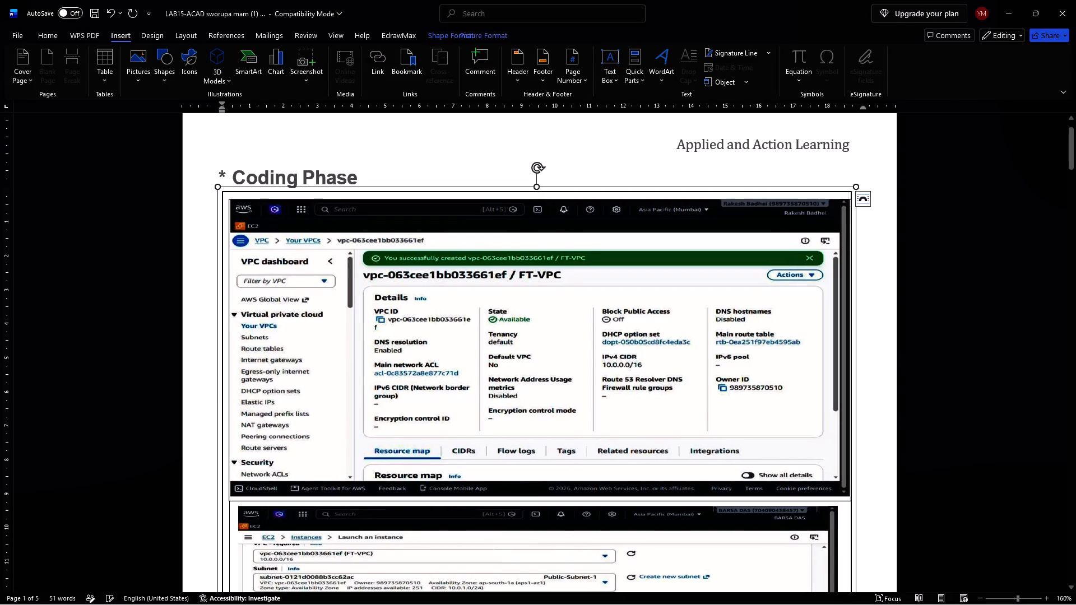
Paste the copied name image below the Coding Phase heading and set its text wrapping to In Front of Text.
{"action": "left_click", "coordinate": [456, 164]}
{"action": "left_click", "coordinate": [391, 178]}
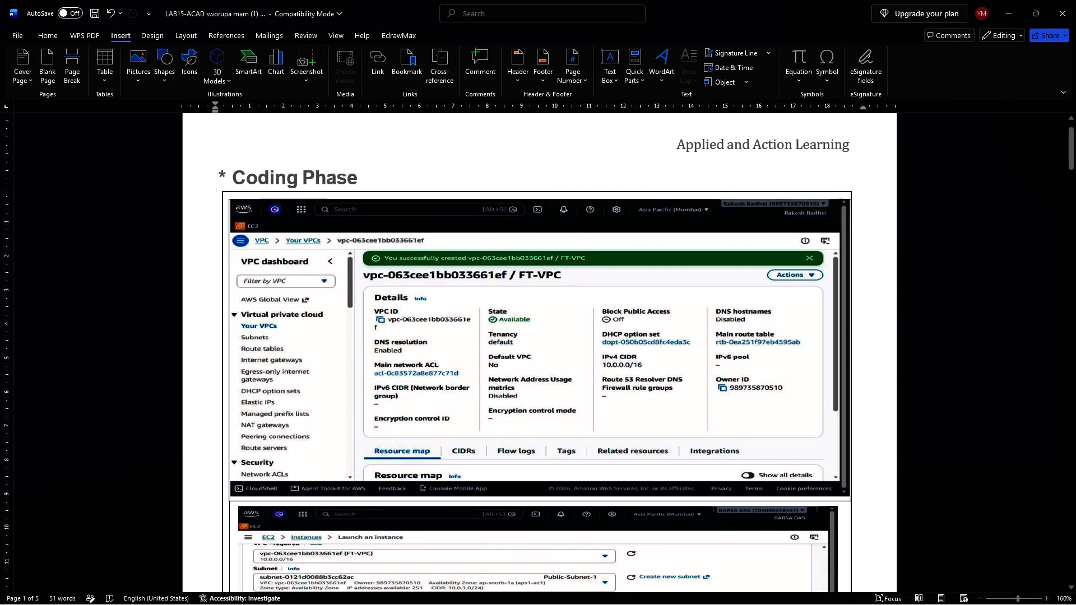
{"action": "left_click", "coordinate": [352, 176]}
{"action": "left_click", "coordinate": [357, 174]}
{"action": "left_click", "coordinate": [354, 175]}
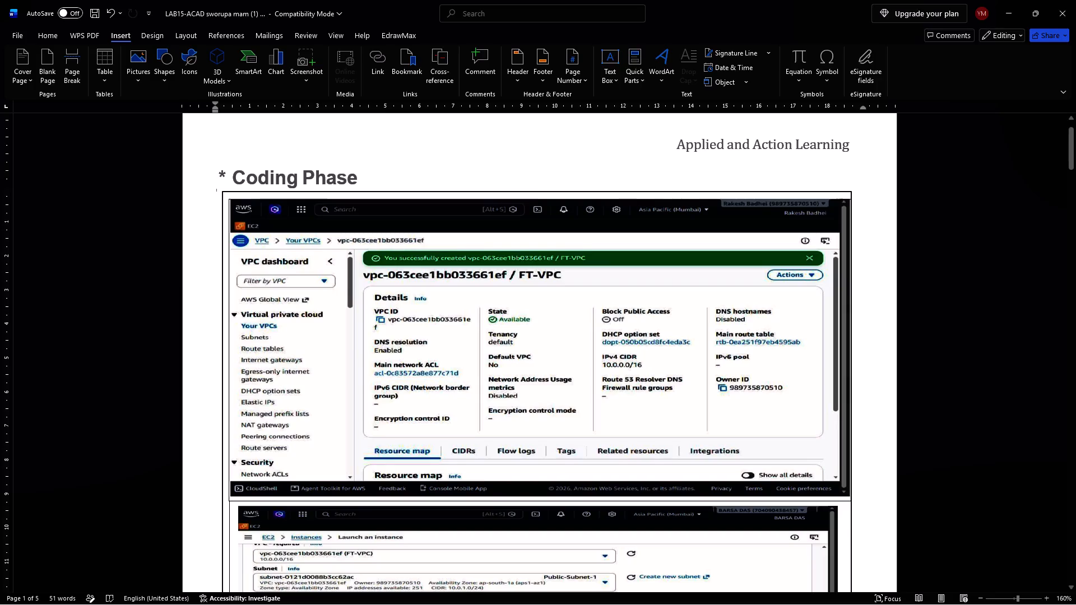
{"action": "left_click", "coordinate": [389, 206]}
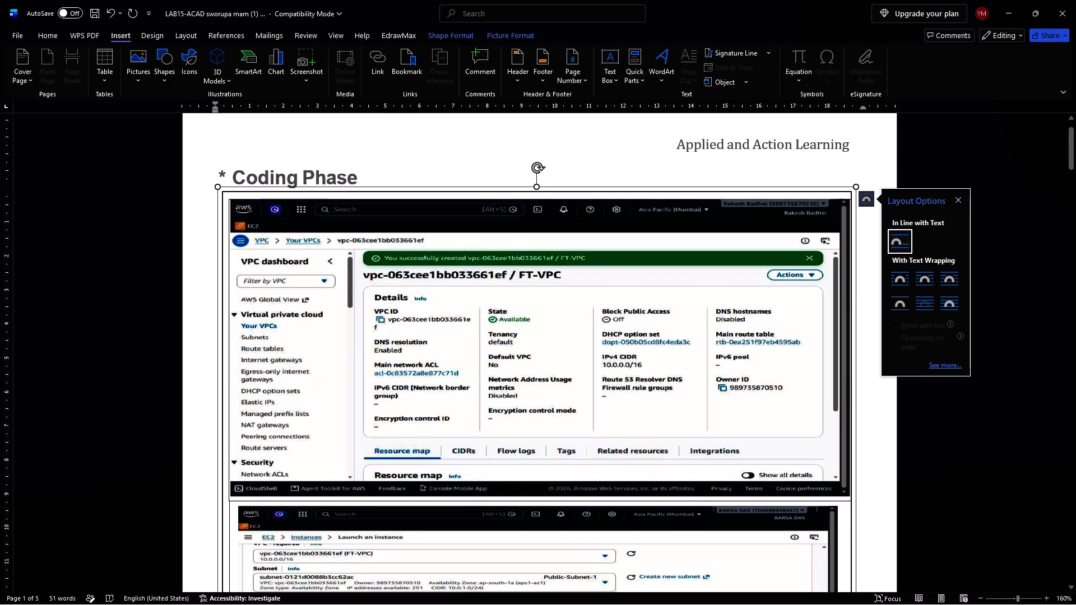
{"action": "left_click", "coordinate": [401, 169]}
{"action": "key", "text": "ctrl+v"}
{"action": "left_click", "coordinate": [384, 226]}
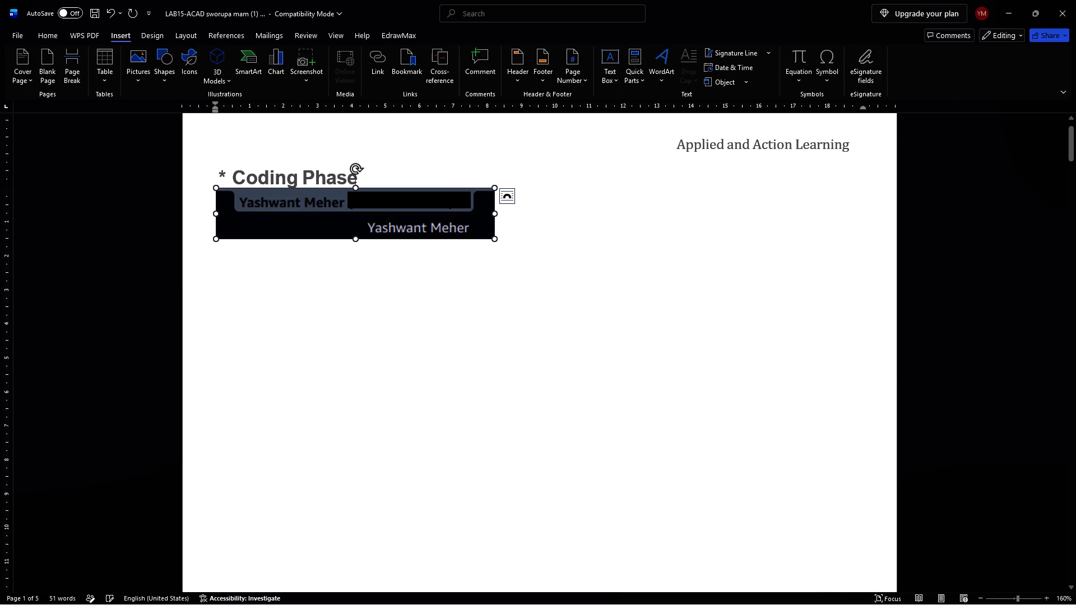
{"action": "left_click", "coordinate": [520, 197]}
{"action": "left_click", "coordinate": [441, 216]}
{"action": "left_click", "coordinate": [509, 195]}
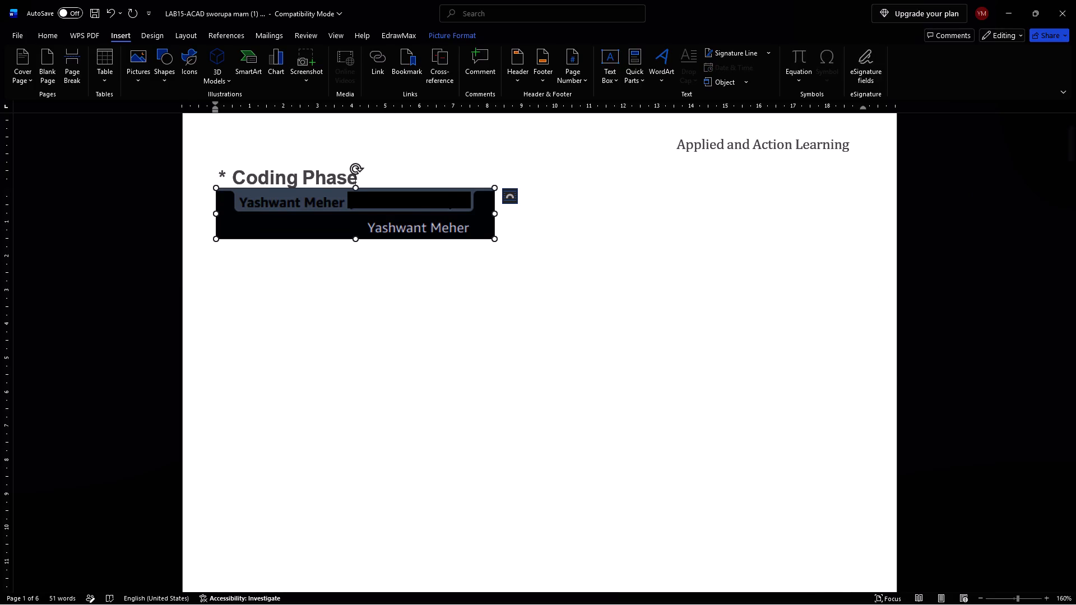
{"action": "left_click", "coordinate": [586, 298]}
Move the name image to the upper corner of the first AWS screenshot and shrink it proportionally to cover the account name.
{"action": "left_click_drag", "start_coordinate": [446, 211], "coordinate": [469, 221]}
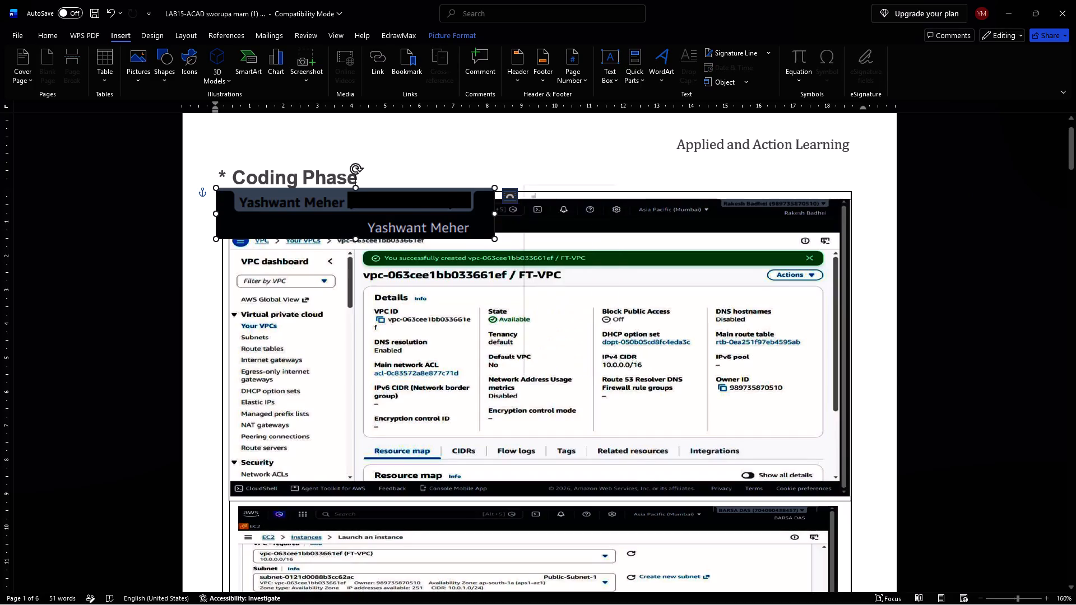
{"action": "left_click_drag", "start_coordinate": [469, 221], "coordinate": [790, 224]}
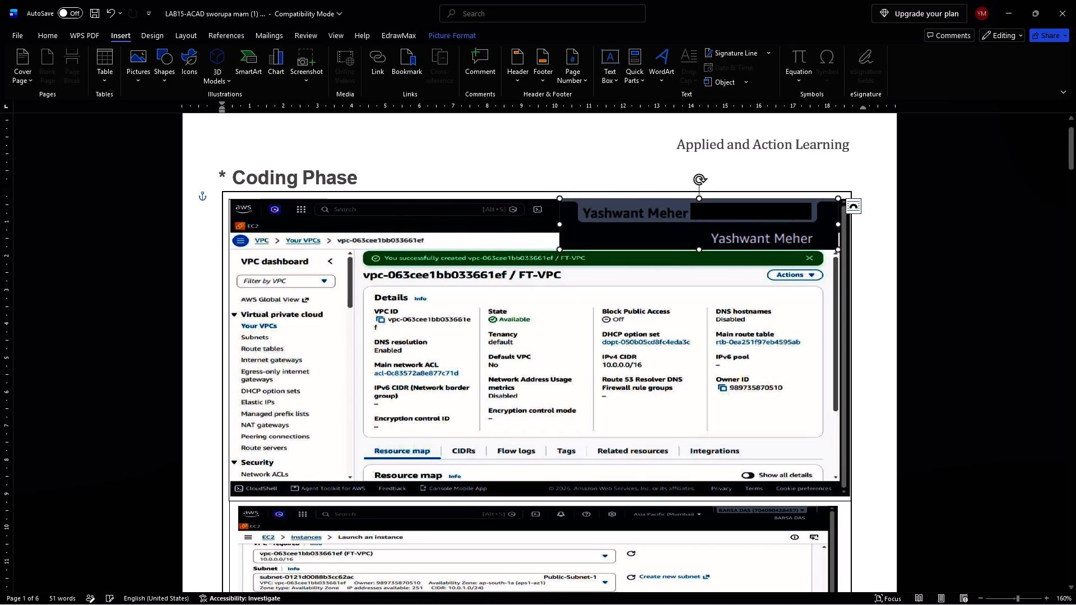
{"action": "left_click_drag", "start_coordinate": [559, 251], "coordinate": [665, 239]}
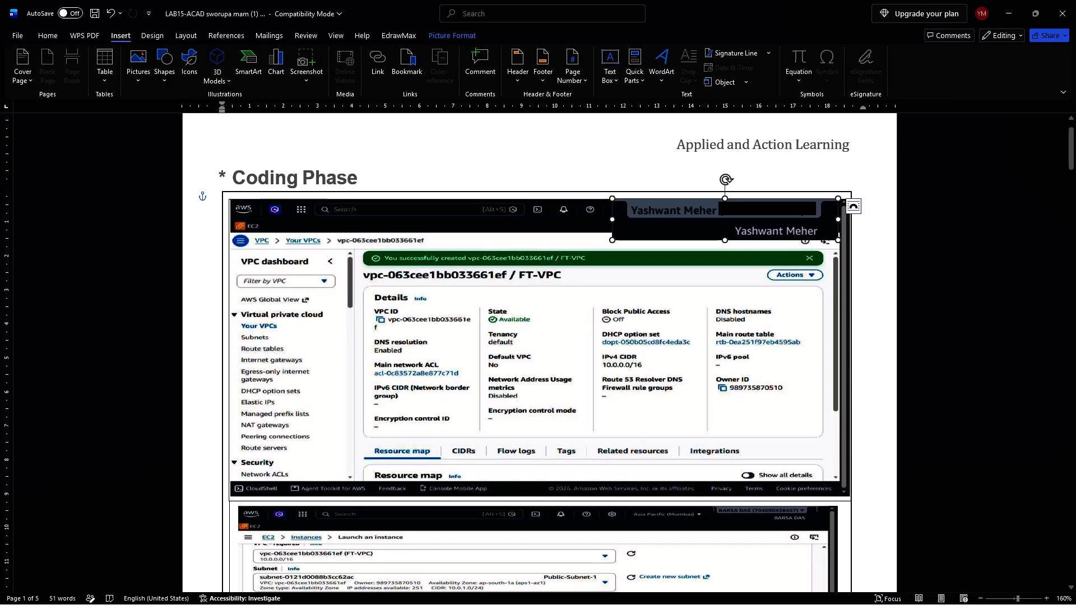
{"action": "left_click_drag", "start_coordinate": [613, 241], "coordinate": [726, 221]}
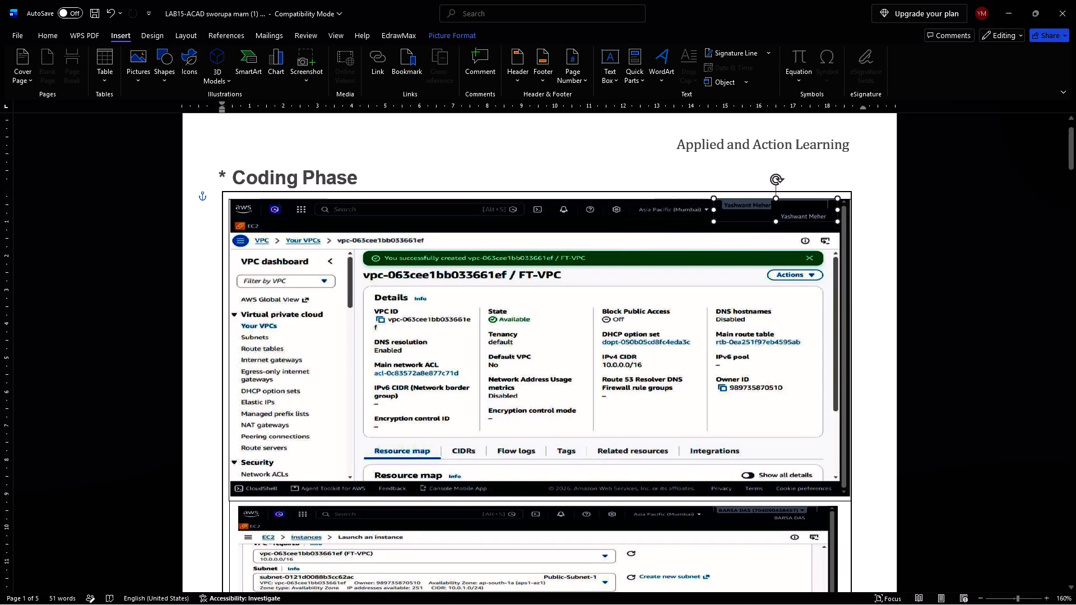
{"action": "left_click_drag", "start_coordinate": [726, 221], "coordinate": [749, 215]}
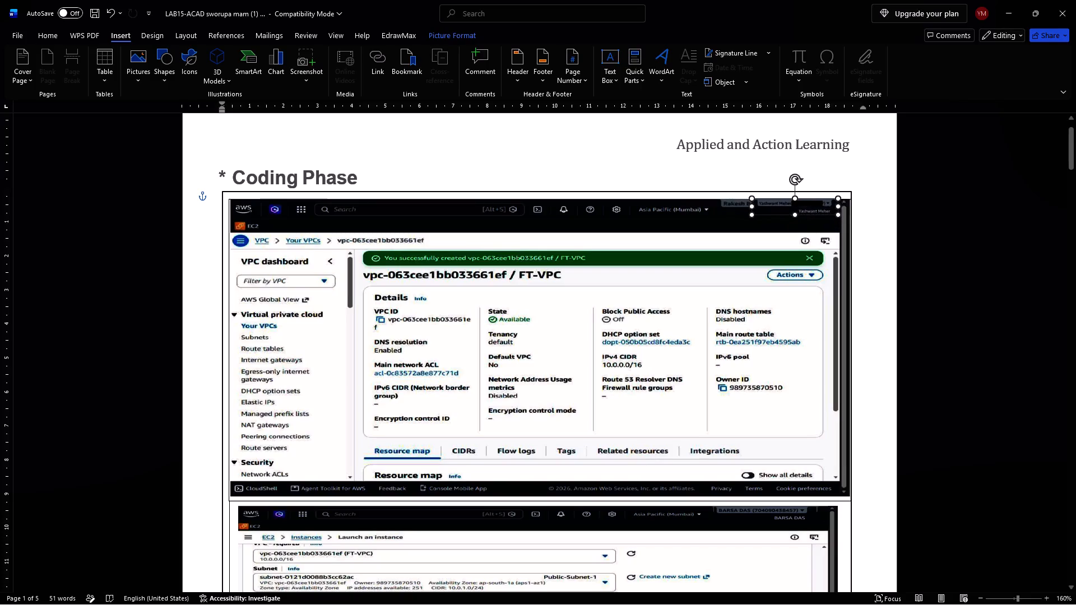
{"action": "left_click_drag", "start_coordinate": [749, 215], "coordinate": [726, 221]}
{"action": "left_click", "coordinate": [750, 210]}
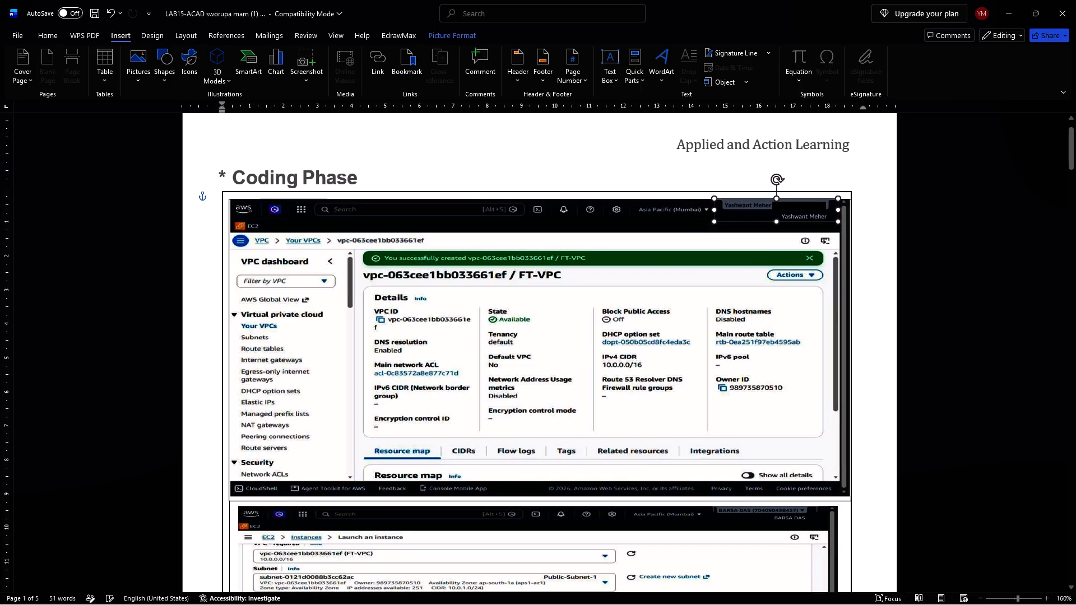
{"action": "left_click", "coordinate": [748, 254]}
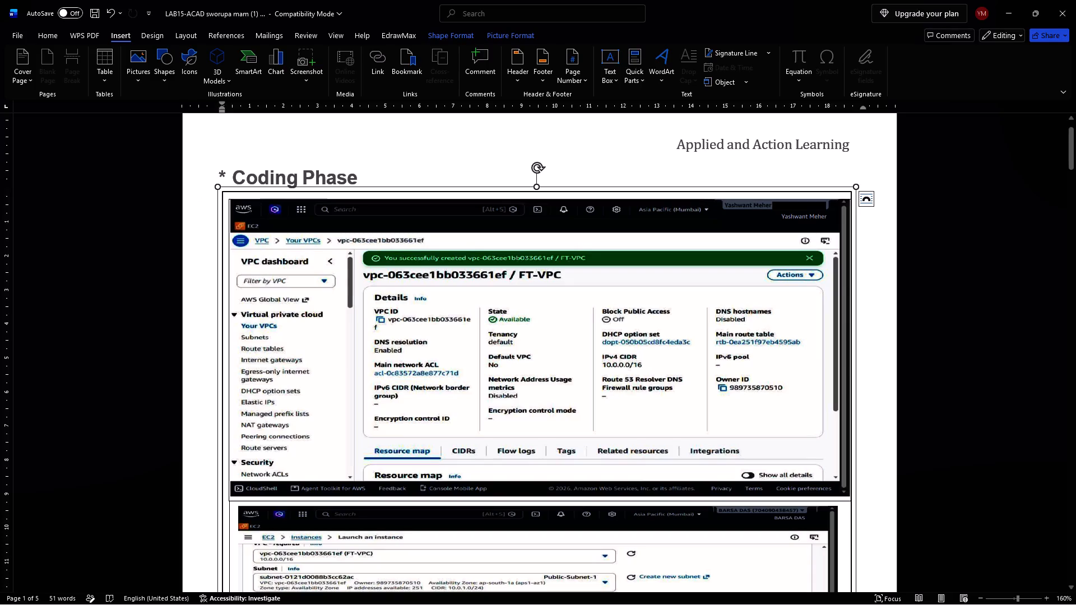
Fine-tune the first screenshot's name image by nudging it into line and slightly reducing its height.
{"action": "left_click", "coordinate": [755, 210]}
{"action": "left_click", "coordinate": [752, 211]}
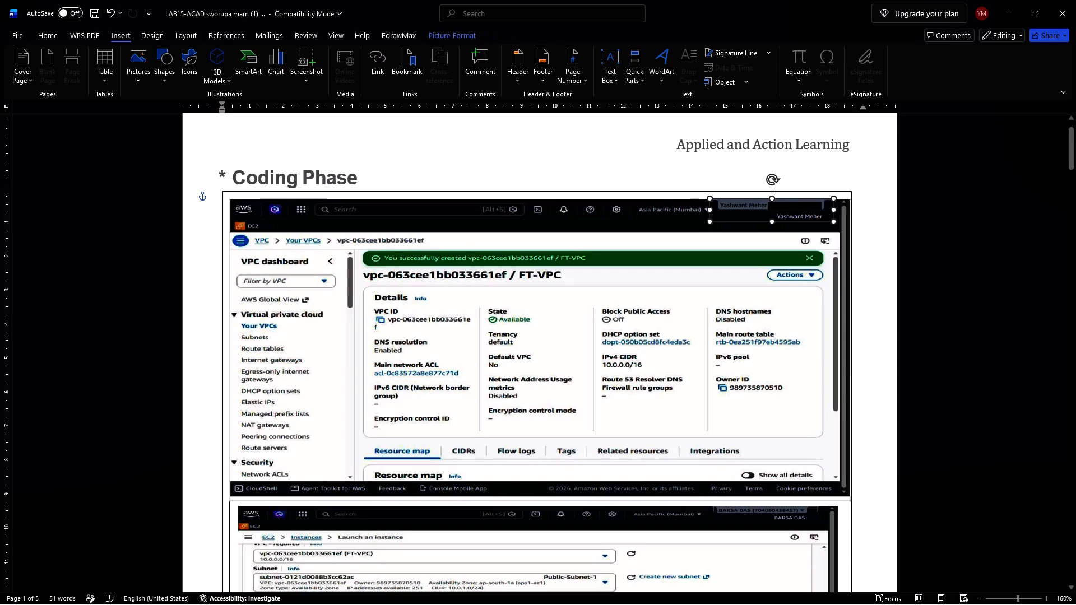
{"action": "left_click", "coordinate": [738, 232]}
{"action": "left_click", "coordinate": [758, 215]}
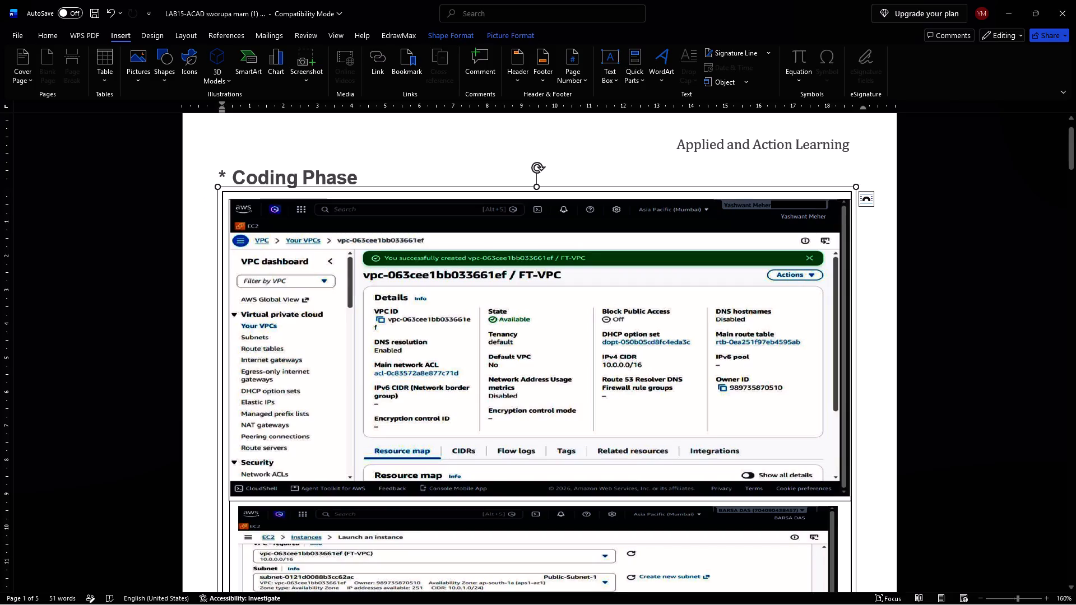
{"action": "left_click_drag", "start_coordinate": [775, 224], "coordinate": [775, 218]}
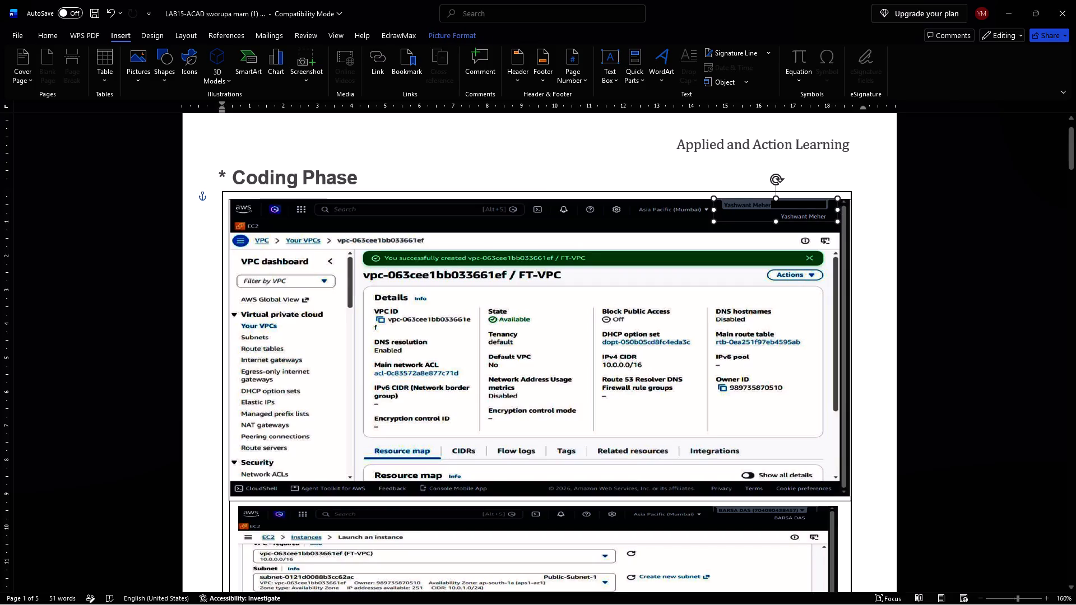
{"action": "left_click_drag", "start_coordinate": [775, 218], "coordinate": [776, 217]}
{"action": "left_click", "coordinate": [755, 238]}
Duplicate the name image that covers the first screenshot's account name.
{"action": "left_click", "coordinate": [754, 209]}
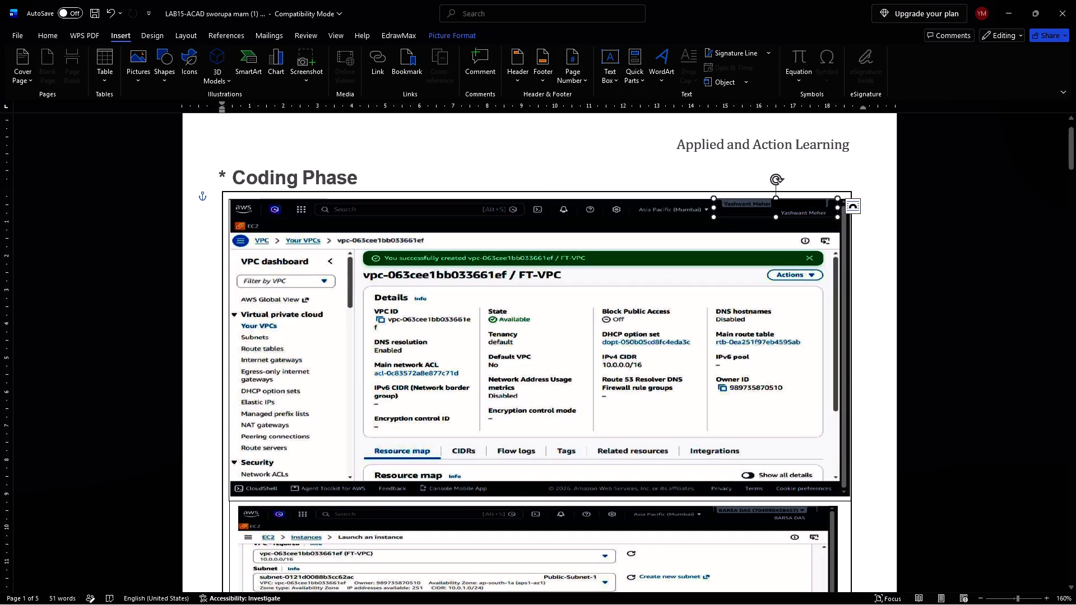
{"action": "key", "text": "ctrl+c"}
{"action": "key", "text": "ctrl+v"}
Delete the old account-name overlay picture from the second screenshot, Launch an instance.
{"action": "scroll", "coordinate": [654, 273], "scroll_direction": "down", "scroll_amount": 2}
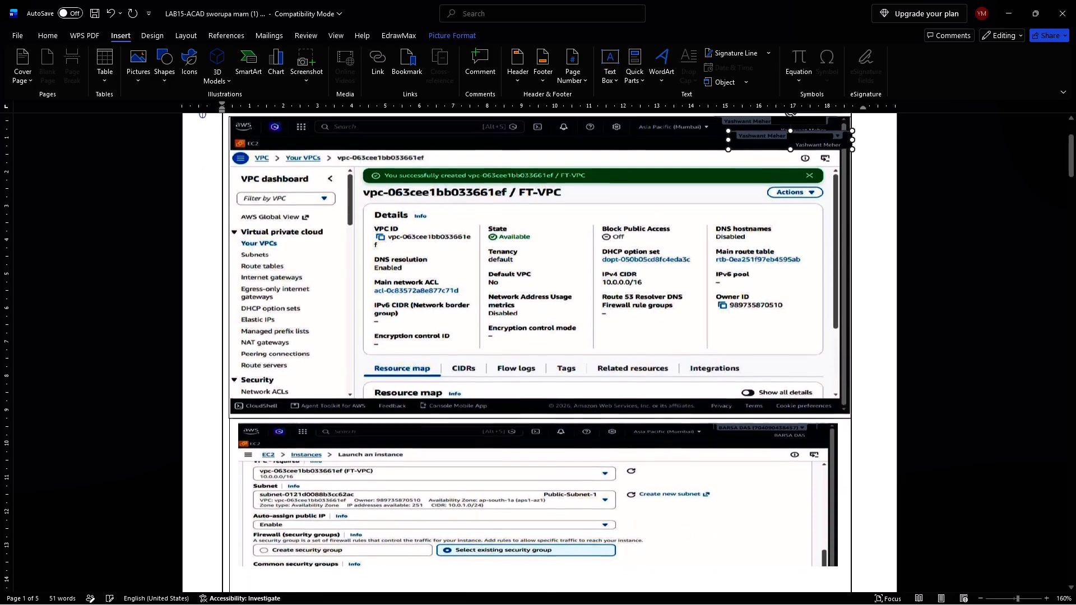
{"action": "left_click", "coordinate": [762, 436]}
{"action": "left_click", "coordinate": [753, 432]}
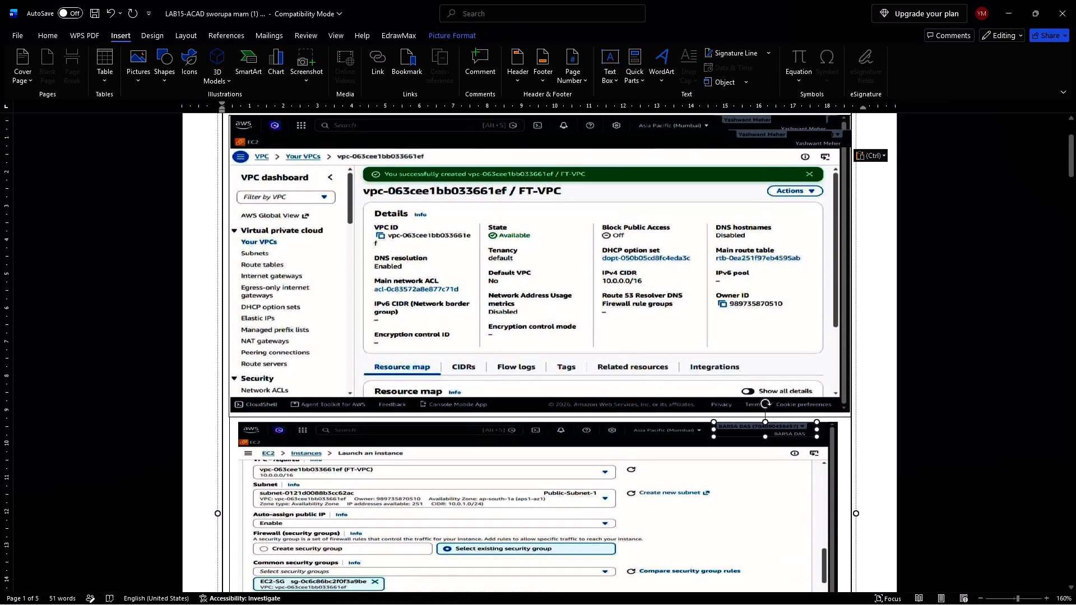
{"action": "key", "text": "Delete"}
Move the duplicated name image onto the second screenshot's account area and resize it to cover the account name.
{"action": "scroll", "coordinate": [746, 416], "scroll_direction": "up", "scroll_amount": 2}
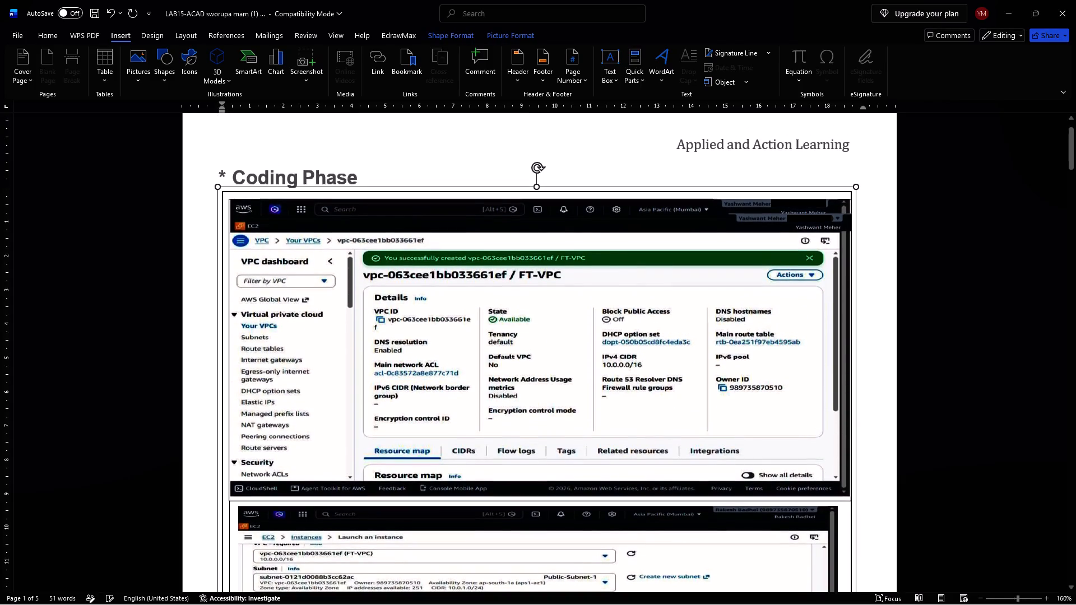
{"action": "left_click_drag", "start_coordinate": [782, 220], "coordinate": [755, 519]}
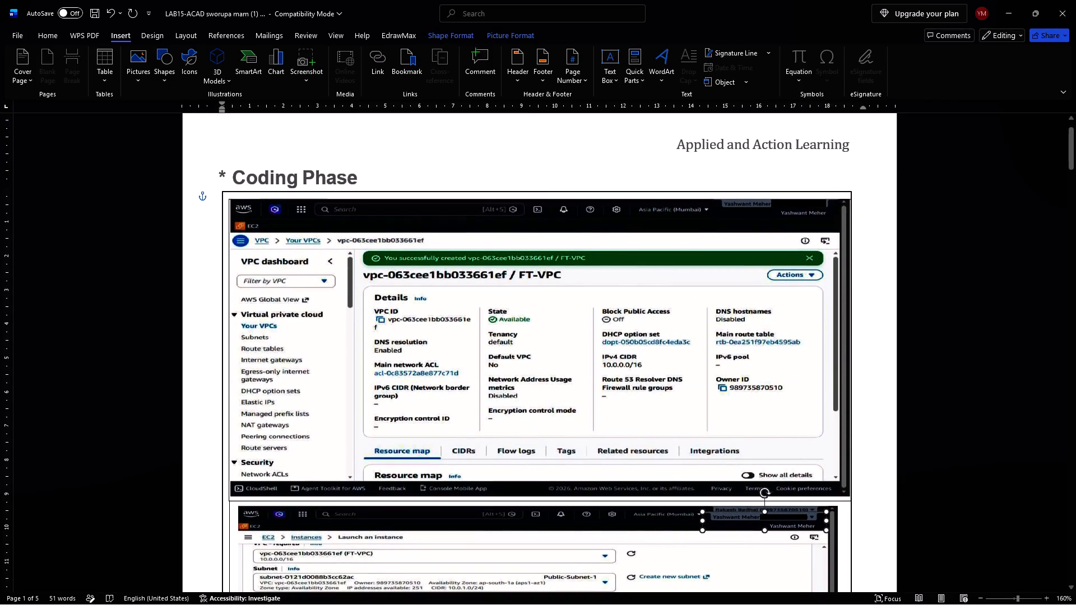
{"action": "left_click_drag", "start_coordinate": [755, 519], "coordinate": [757, 514]}
{"action": "scroll", "coordinate": [727, 425], "scroll_direction": "down", "scroll_amount": 2}
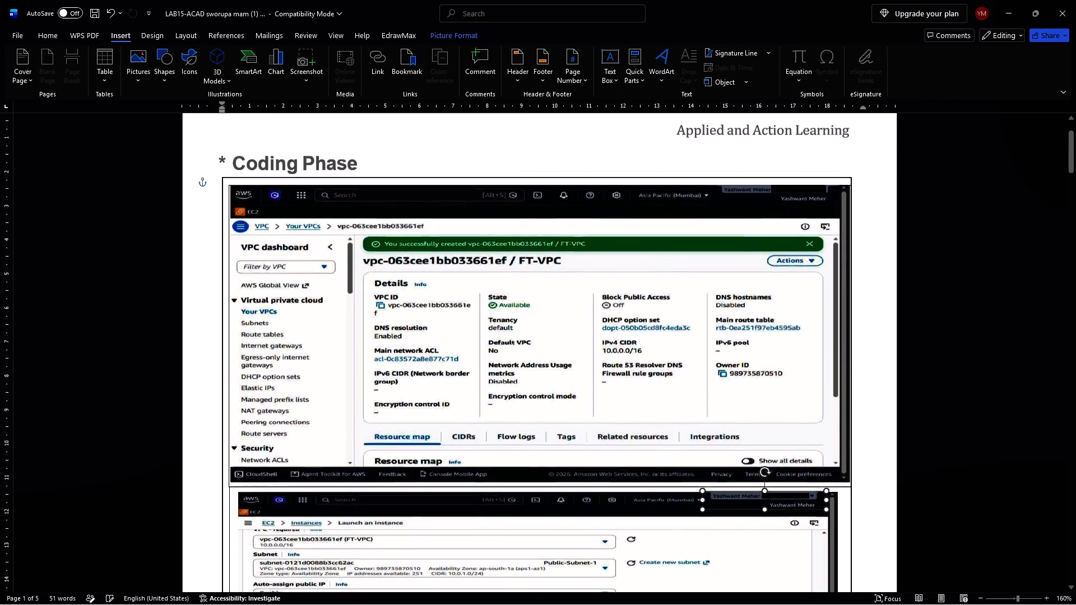
{"action": "scroll", "coordinate": [727, 422], "scroll_direction": "down", "scroll_amount": 1}
{"action": "left_click_drag", "start_coordinate": [704, 397], "coordinate": [717, 395]}
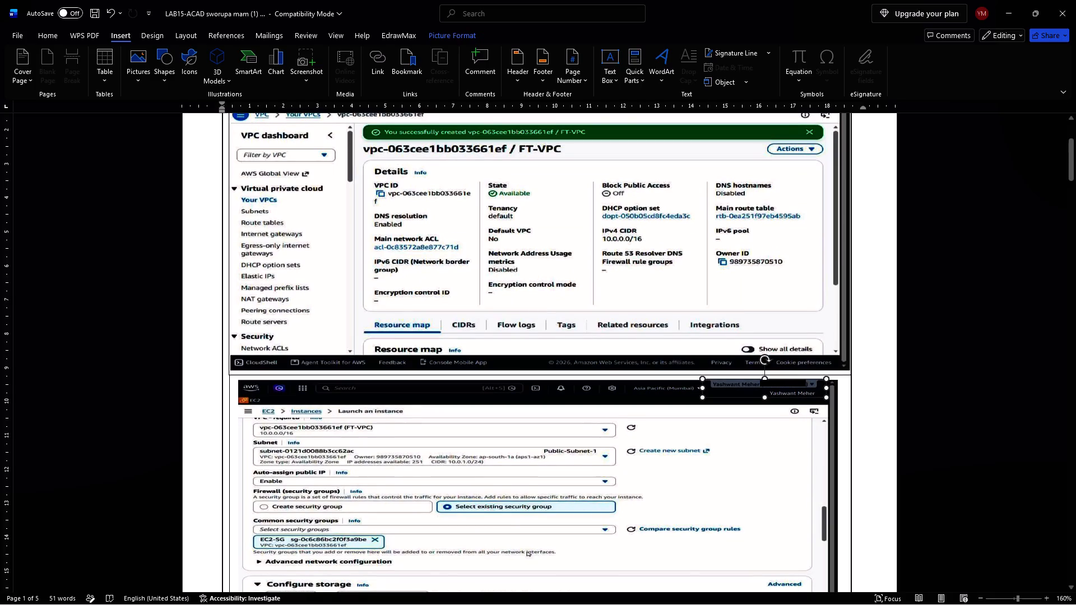
{"action": "left_click_drag", "start_coordinate": [717, 395], "coordinate": [718, 395]}
{"action": "left_click_drag", "start_coordinate": [702, 399], "coordinate": [713, 396]}
{"action": "left_click_drag", "start_coordinate": [703, 399], "coordinate": [717, 392]}
{"action": "left_click", "coordinate": [741, 387]}
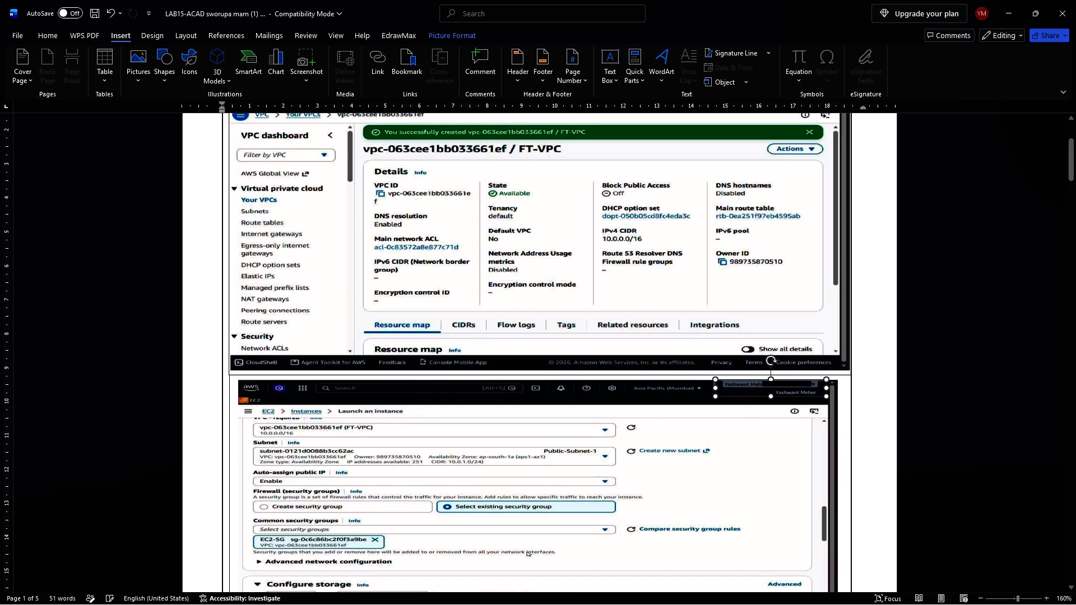
{"action": "left_click_drag", "start_coordinate": [716, 387], "coordinate": [704, 387]}
{"action": "left_click", "coordinate": [699, 408]}
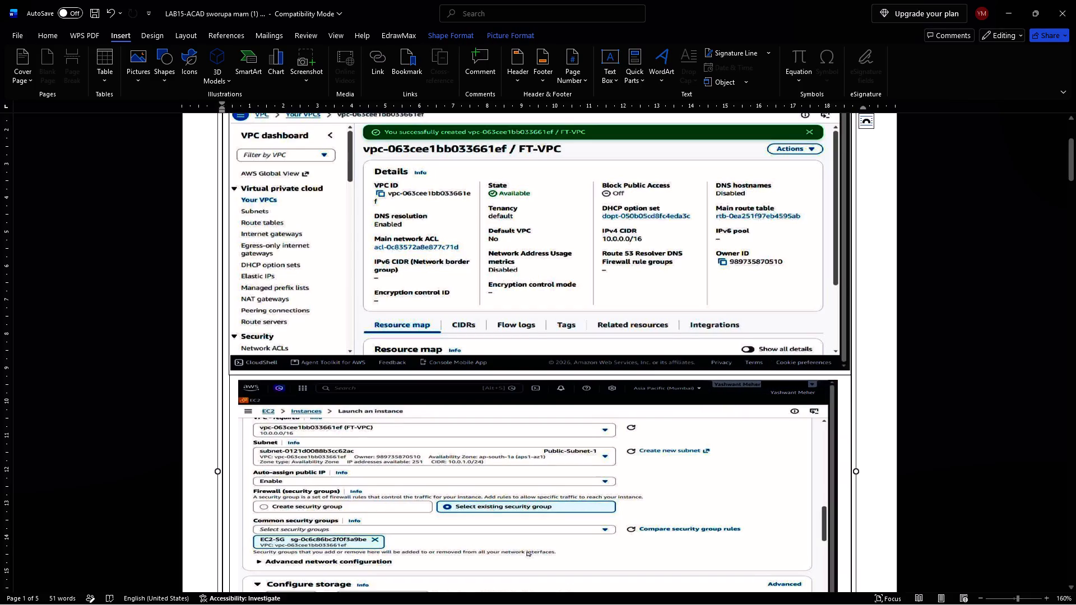
Duplicate the second screenshot's name image and move the copy down onto the third screenshot, above the user data script.
{"action": "left_click", "coordinate": [739, 396]}
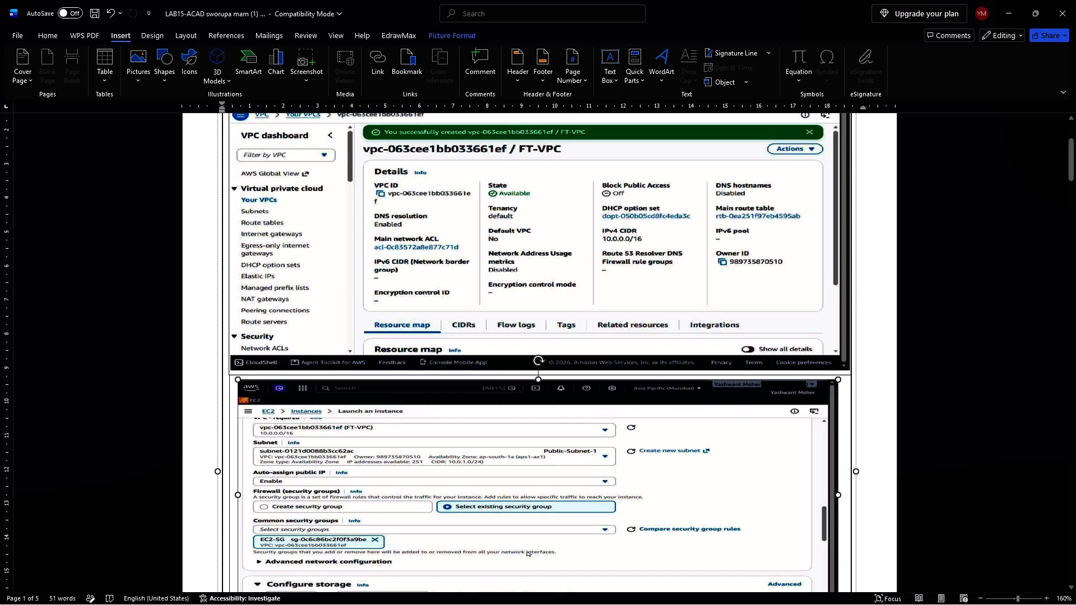
{"action": "left_click", "coordinate": [746, 384]}
{"action": "key", "text": "ctrl+c"}
{"action": "key", "text": "ctrl+v"}
{"action": "scroll", "coordinate": [692, 406], "scroll_direction": "down", "scroll_amount": 3}
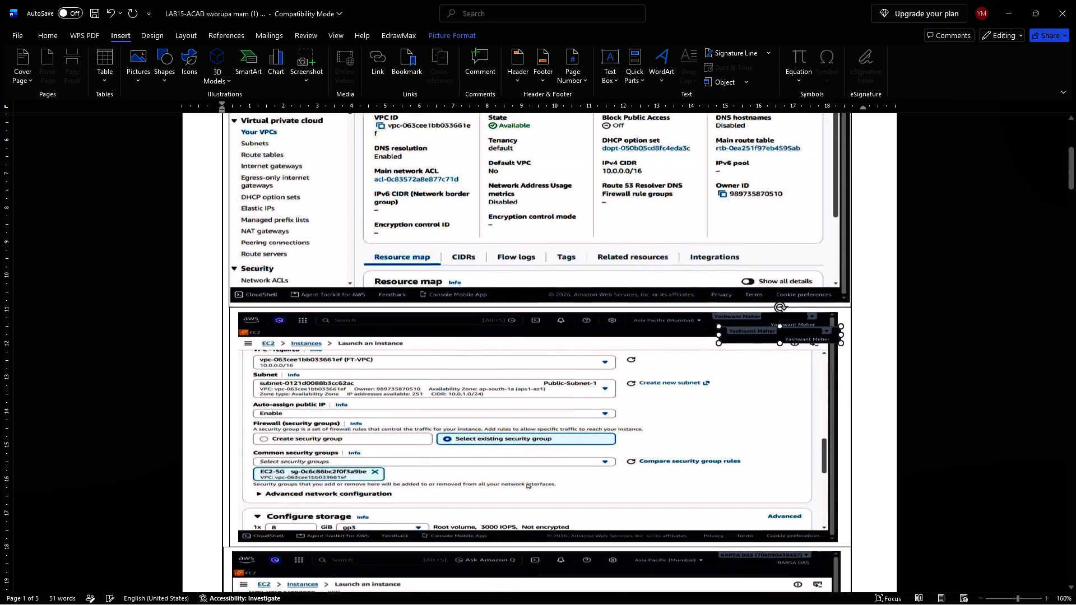
{"action": "left_click_drag", "start_coordinate": [745, 279], "coordinate": [571, 539]}
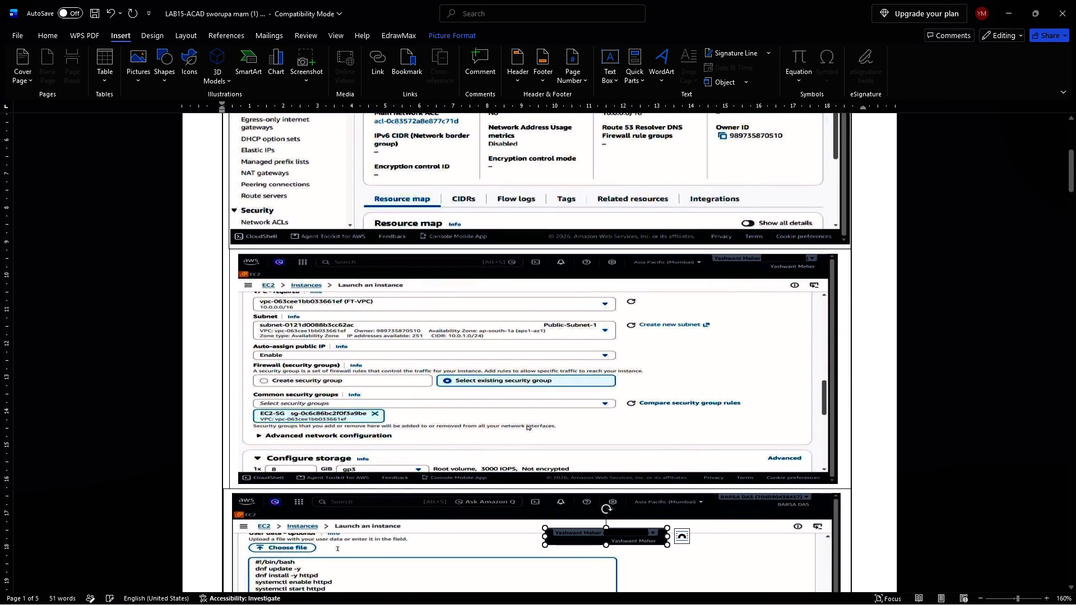
Delete the old account-name overlay picture from the upper corner of the third screenshot.
{"action": "left_click", "coordinate": [728, 496]}
{"action": "left_click", "coordinate": [729, 505]}
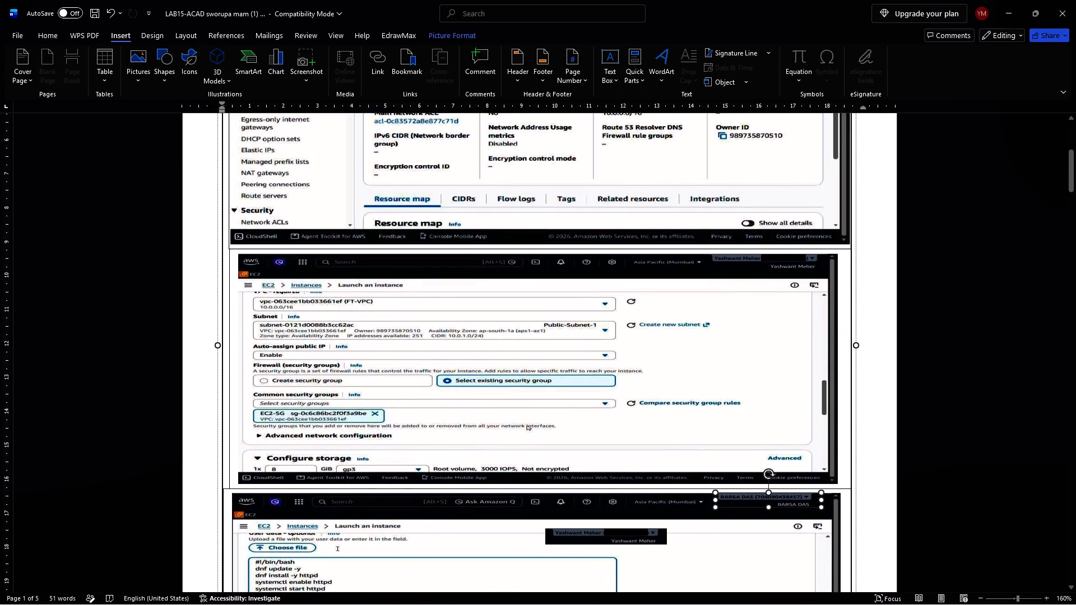
{"action": "key", "text": "Delete"}
Move the loose name image onto the account-name area in the third screenshot's header bar.
{"action": "left_click", "coordinate": [627, 536]}
{"action": "key", "text": "w"}
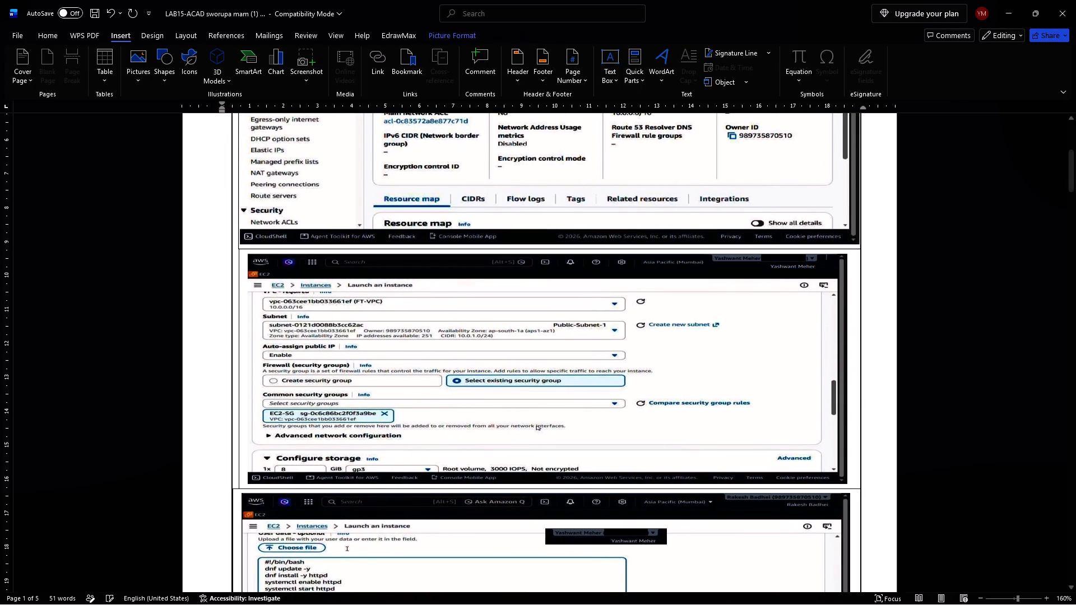
{"action": "left_click", "coordinate": [620, 538]}
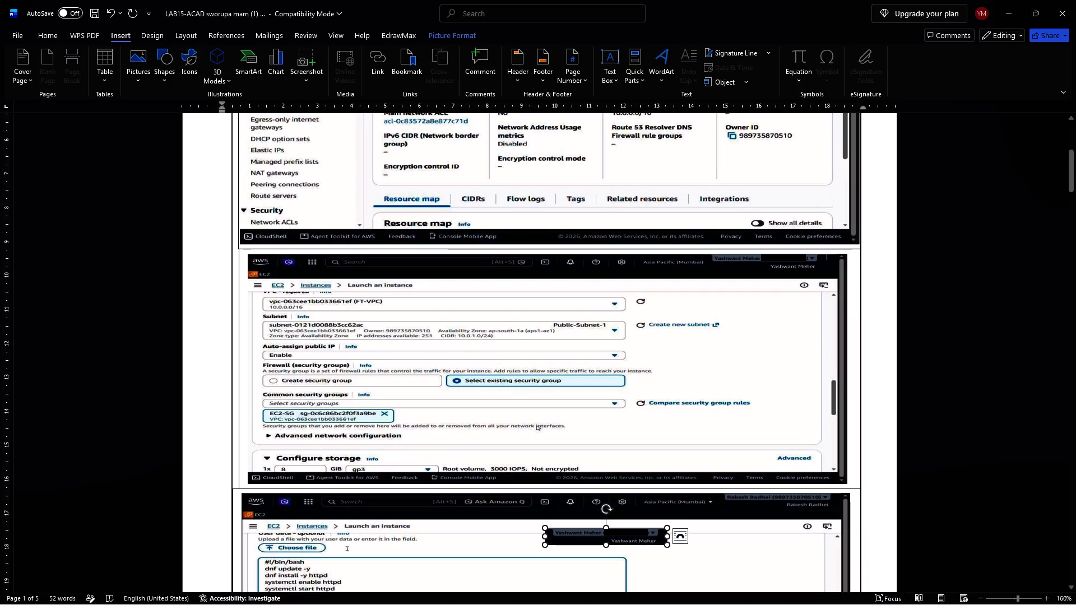
{"action": "left_click_drag", "start_coordinate": [620, 538], "coordinate": [779, 511]}
{"action": "key", "text": "w"}
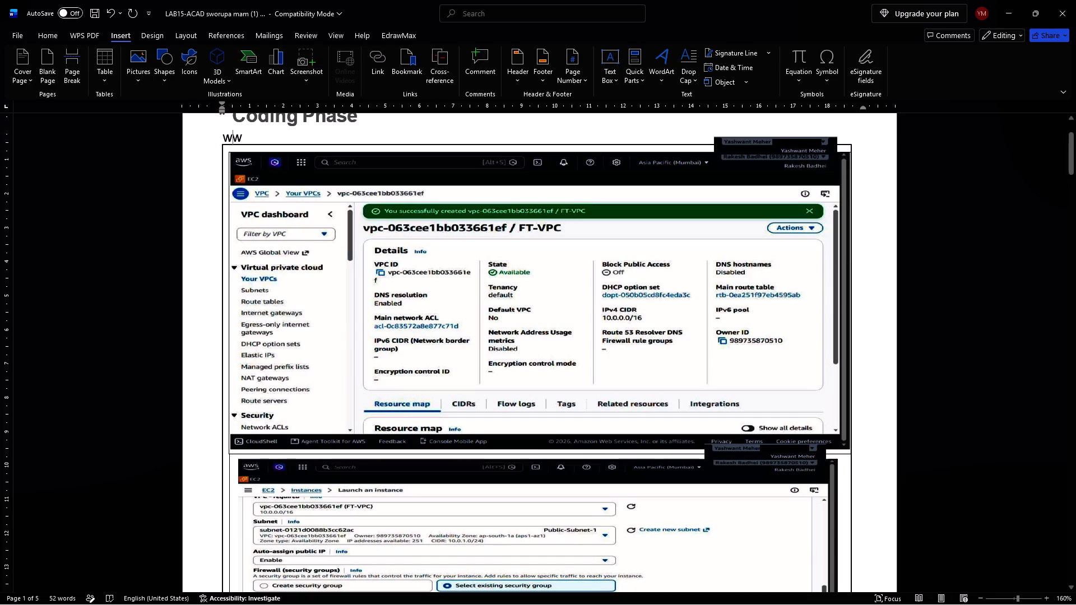
Move the loose name image down onto the second screenshot's account area and nudge it up to cover the account name.
{"action": "left_click_drag", "start_coordinate": [774, 452], "coordinate": [775, 468]}
{"action": "left_click", "coordinate": [766, 504]}
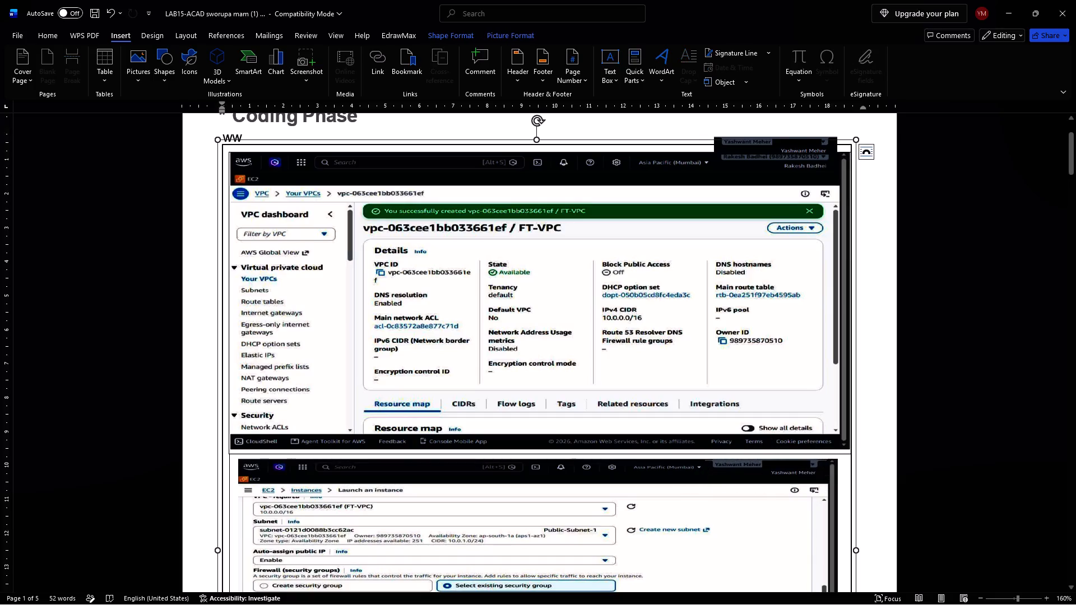
{"action": "left_click", "coordinate": [763, 469]}
{"action": "key", "text": "Up"}
{"action": "left_click", "coordinate": [783, 524]}
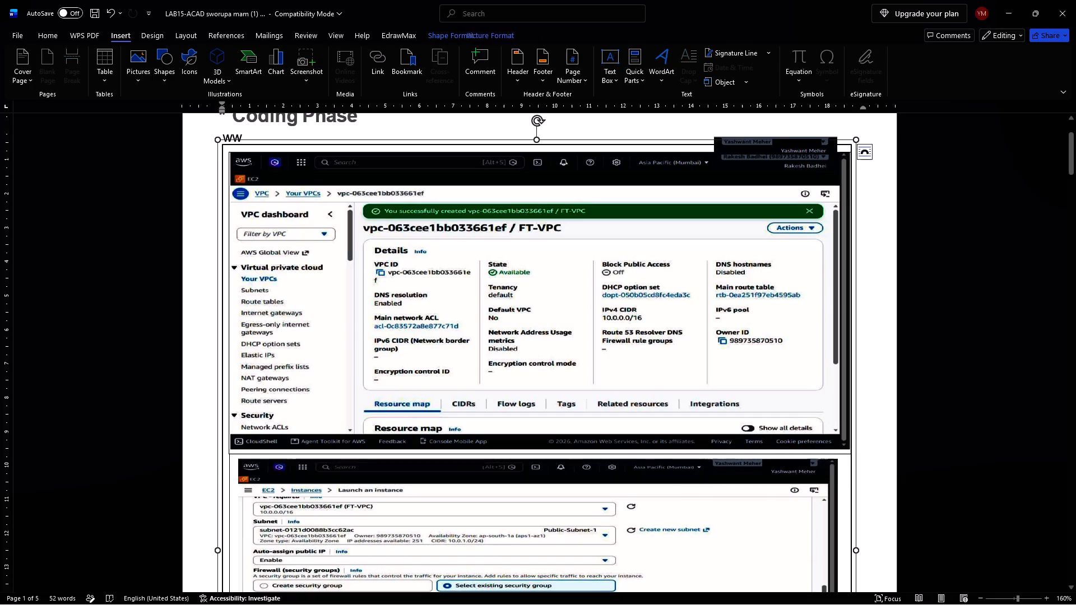
Duplicate the second screenshot's name image and move the copy down onto the third screenshot, just below its header bar.
{"action": "left_click", "coordinate": [757, 472]}
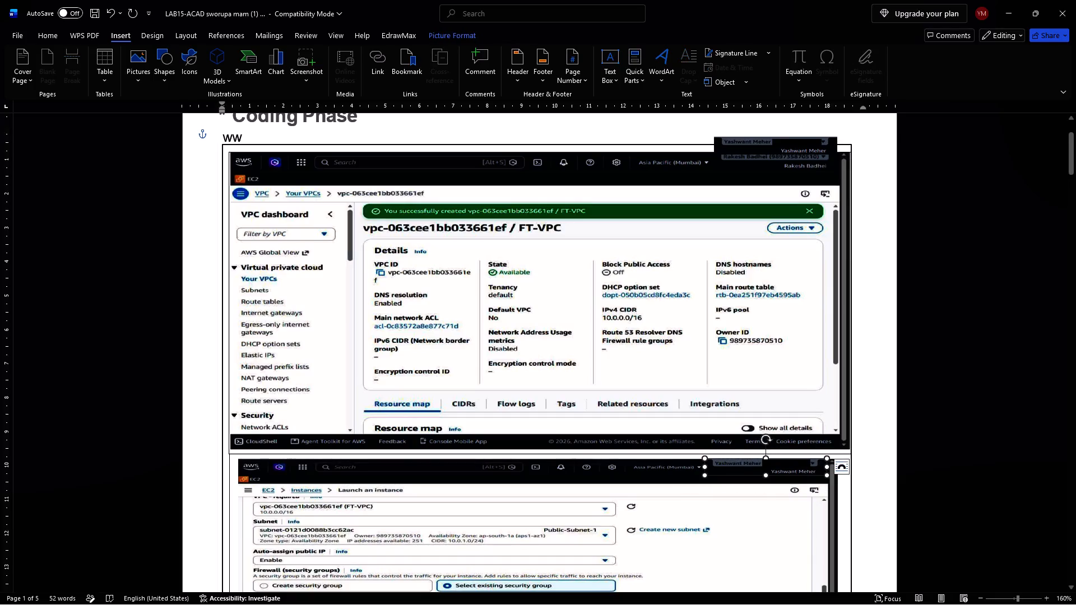
{"action": "key", "text": "ctrl+c"}
{"action": "key", "text": "ctrl+v"}
{"action": "scroll", "coordinate": [756, 472], "scroll_direction": "down", "scroll_amount": 4}
{"action": "left_click_drag", "start_coordinate": [740, 313], "coordinate": [736, 328]}
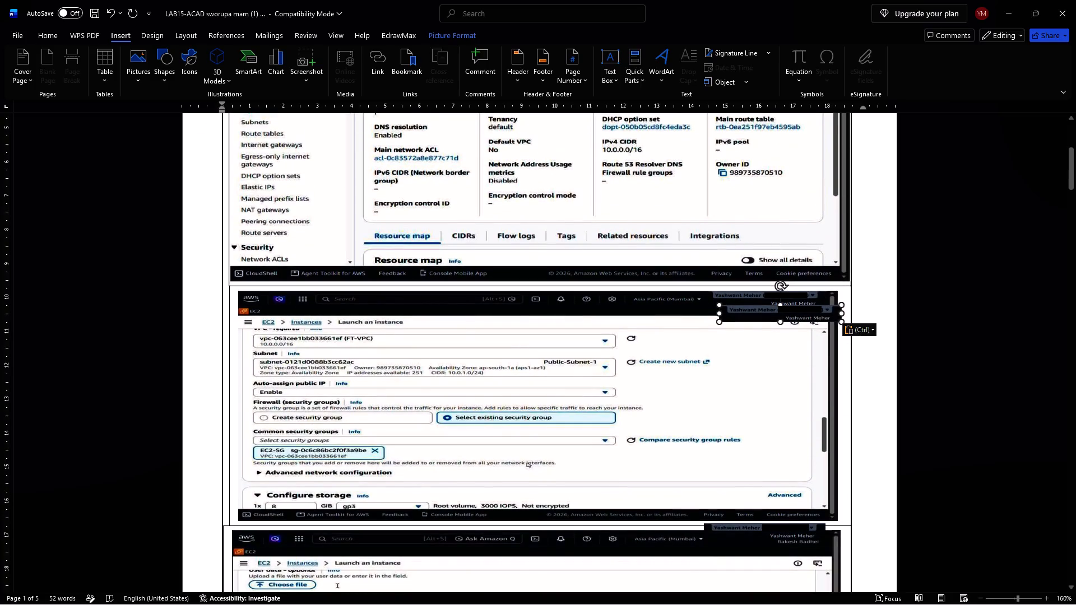
{"action": "left_click_drag", "start_coordinate": [736, 328], "coordinate": [531, 553]}
Delete the misaligned name picture from the upper corner of the third screenshot.
{"action": "left_click", "coordinate": [723, 532]}
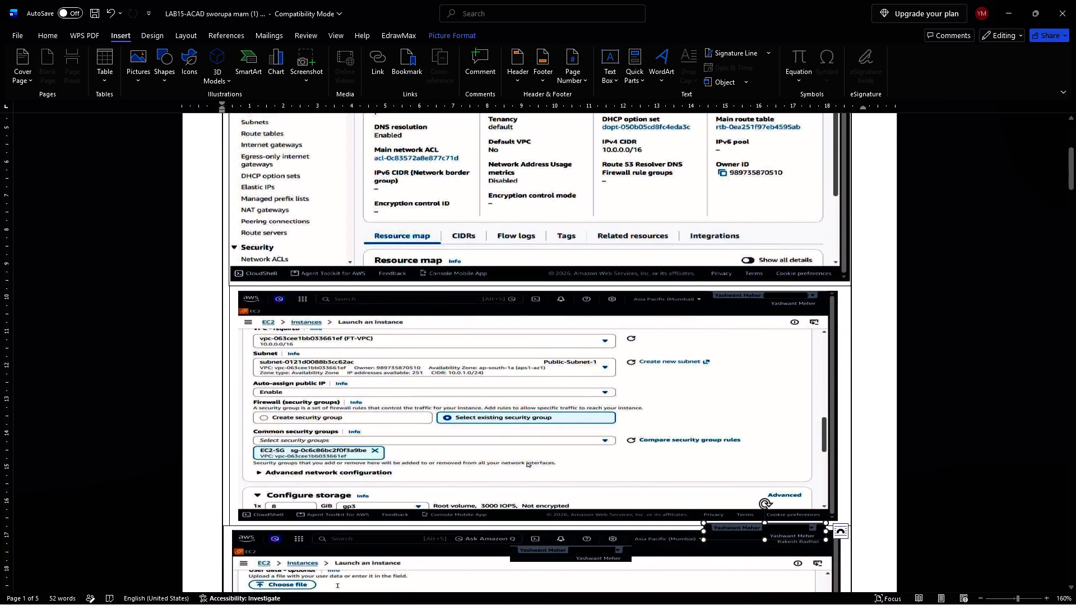
{"action": "scroll", "coordinate": [655, 462], "scroll_direction": "down", "scroll_amount": 3}
{"action": "key", "text": "Delete"}
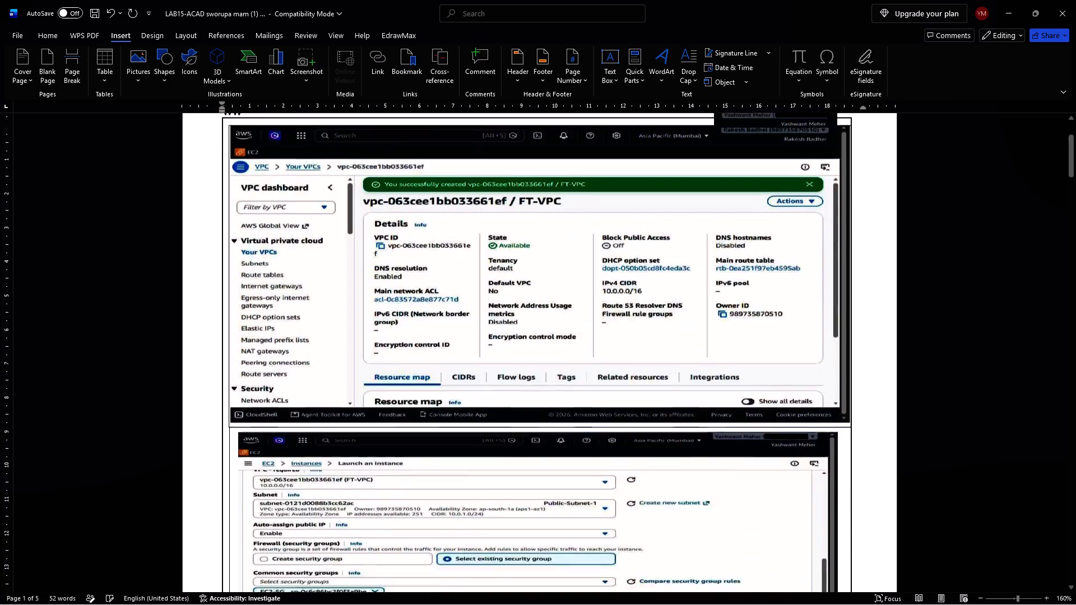
Move the loose name image onto the third screenshot's account area and nudge it left to cover the account name.
{"action": "scroll", "coordinate": [741, 455], "scroll_direction": "down", "scroll_amount": 6}
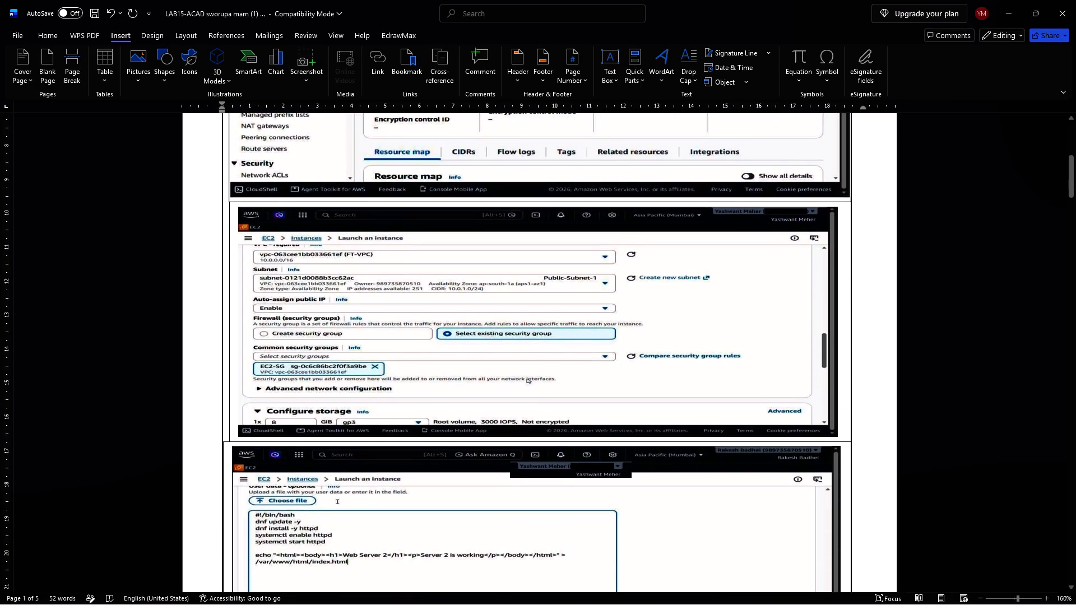
{"action": "left_click_drag", "start_coordinate": [589, 474], "coordinate": [791, 460]}
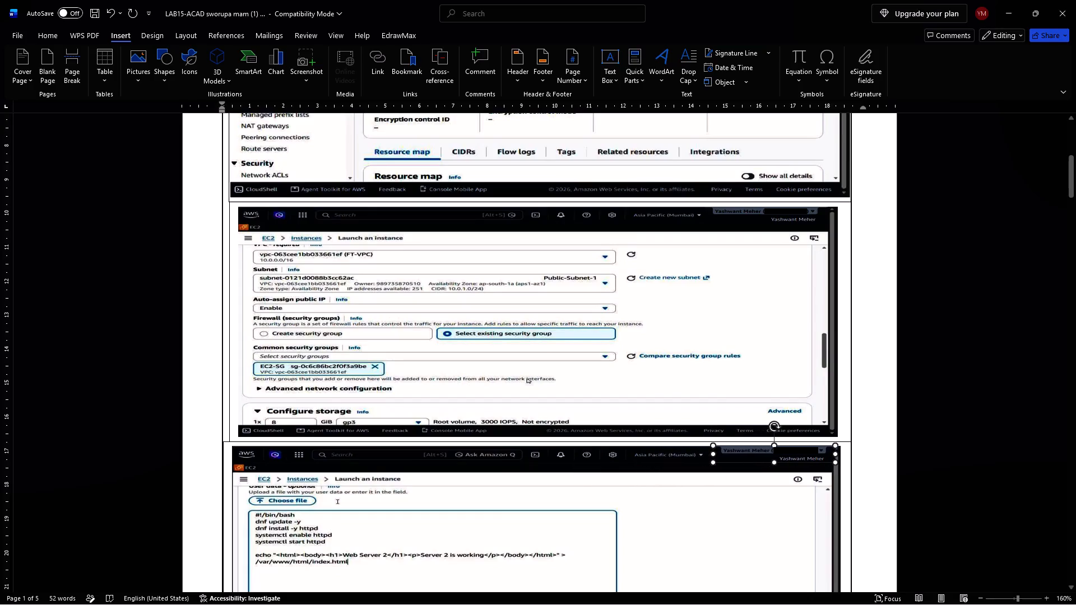
{"action": "left_click_drag", "start_coordinate": [791, 460], "coordinate": [790, 460]}
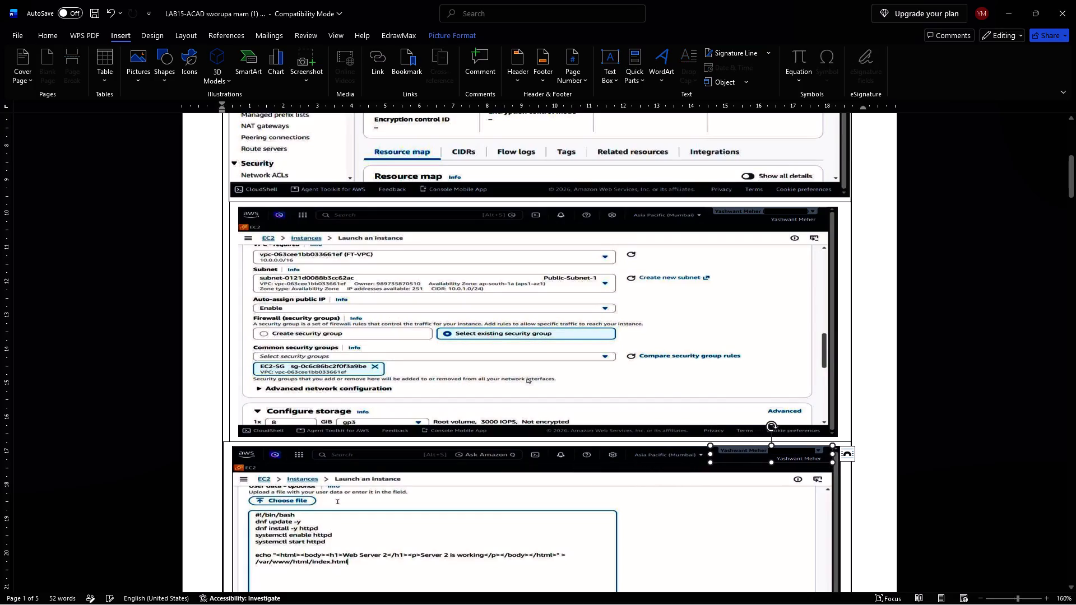
{"action": "left_click", "coordinate": [778, 478]}
{"action": "left_click", "coordinate": [769, 458]}
{"action": "key", "text": "Left"}
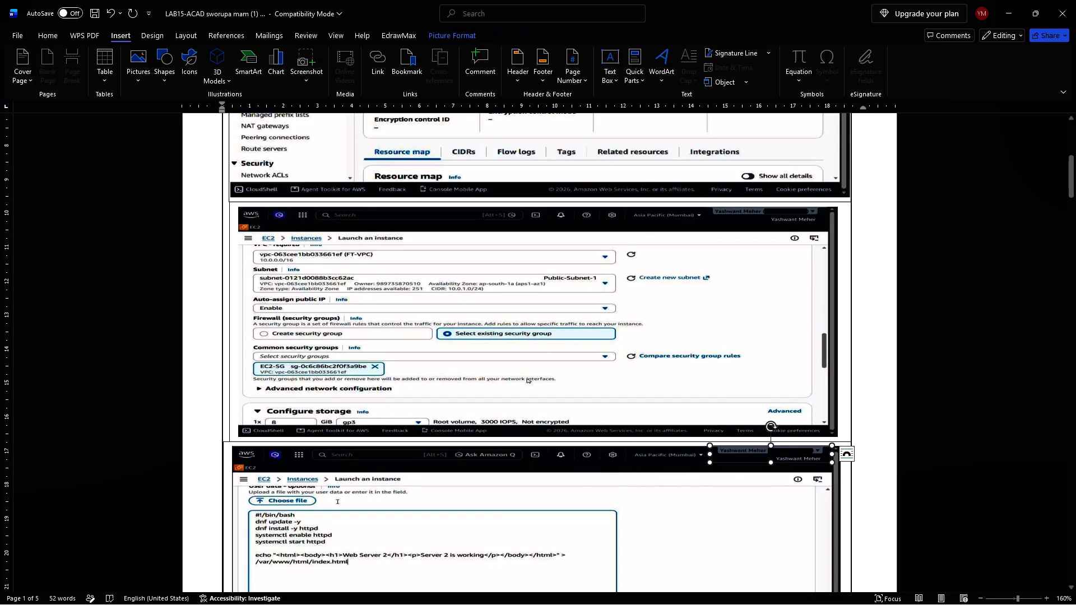
Duplicate the third screenshot's name image and move the copy to page 2, just above the Create target group screenshot.
{"action": "key", "text": "ctrl+c"}
{"action": "key", "text": "ctrl+v"}
{"action": "scroll", "coordinate": [769, 458], "scroll_direction": "down", "scroll_amount": 2}
{"action": "left_click_drag", "start_coordinate": [744, 386], "coordinate": [716, 467]}
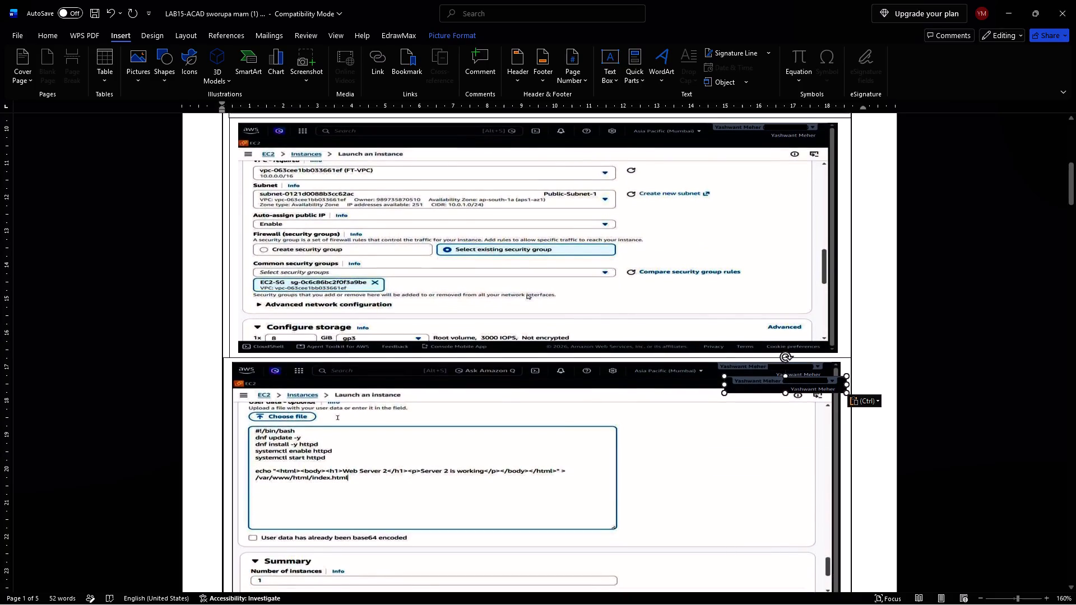
{"action": "left_click_drag", "start_coordinate": [716, 467], "coordinate": [658, 603]}
{"action": "left_click_drag", "start_coordinate": [770, 388], "coordinate": [686, 528]}
{"action": "scroll", "coordinate": [704, 446], "scroll_direction": "down", "scroll_amount": 6}
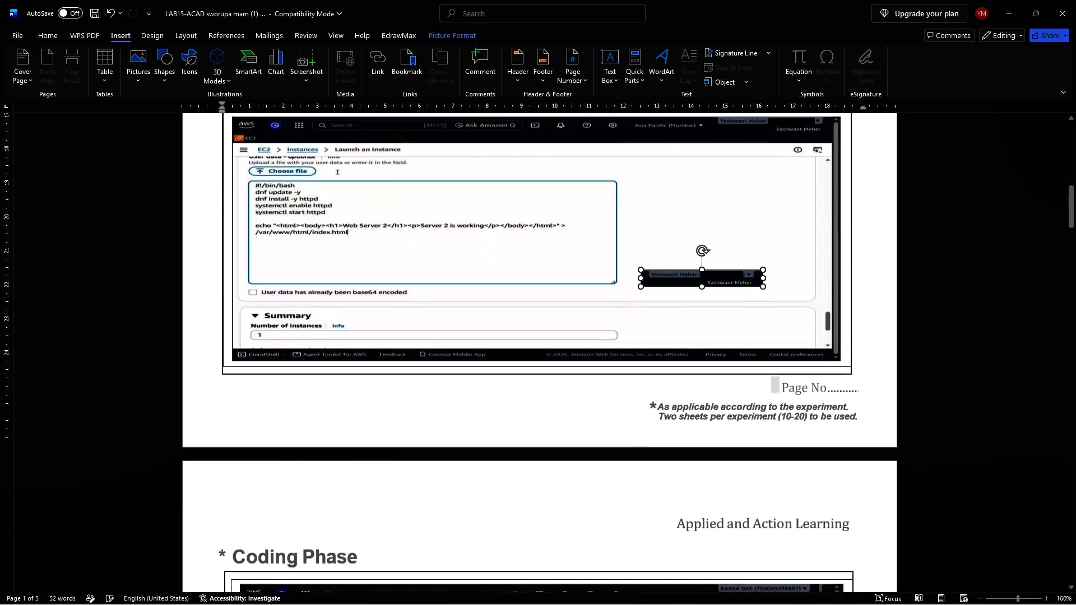
{"action": "left_click_drag", "start_coordinate": [690, 269], "coordinate": [712, 562]}
{"action": "scroll", "coordinate": [709, 487], "scroll_direction": "down", "scroll_amount": 5}
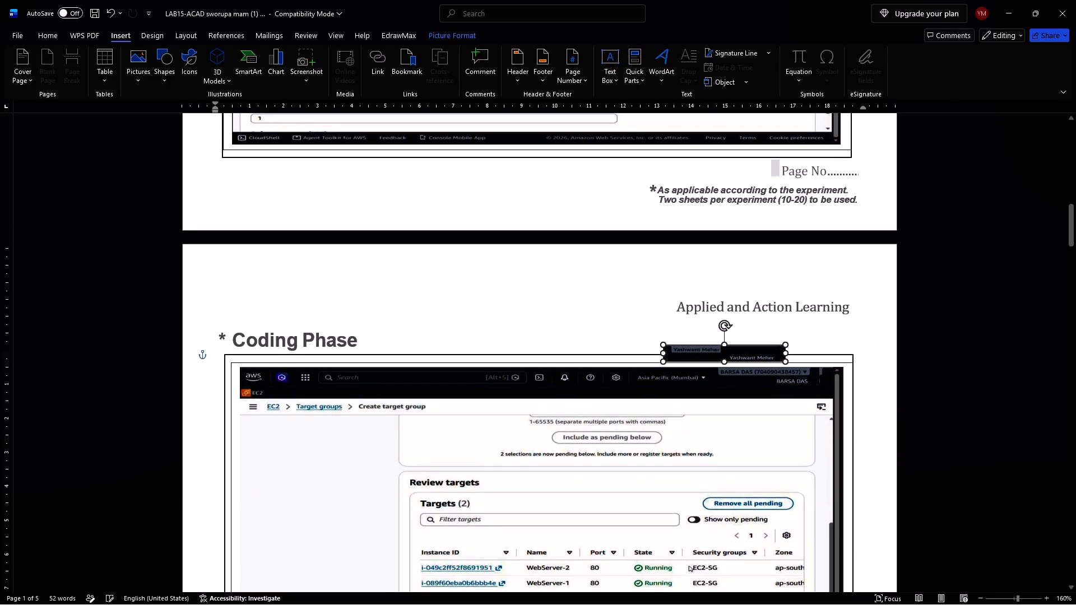
Delete the old account-name overlay picture from the Create target group screenshot on page 2.
{"action": "left_click", "coordinate": [772, 380]}
{"action": "left_click", "coordinate": [772, 380]}
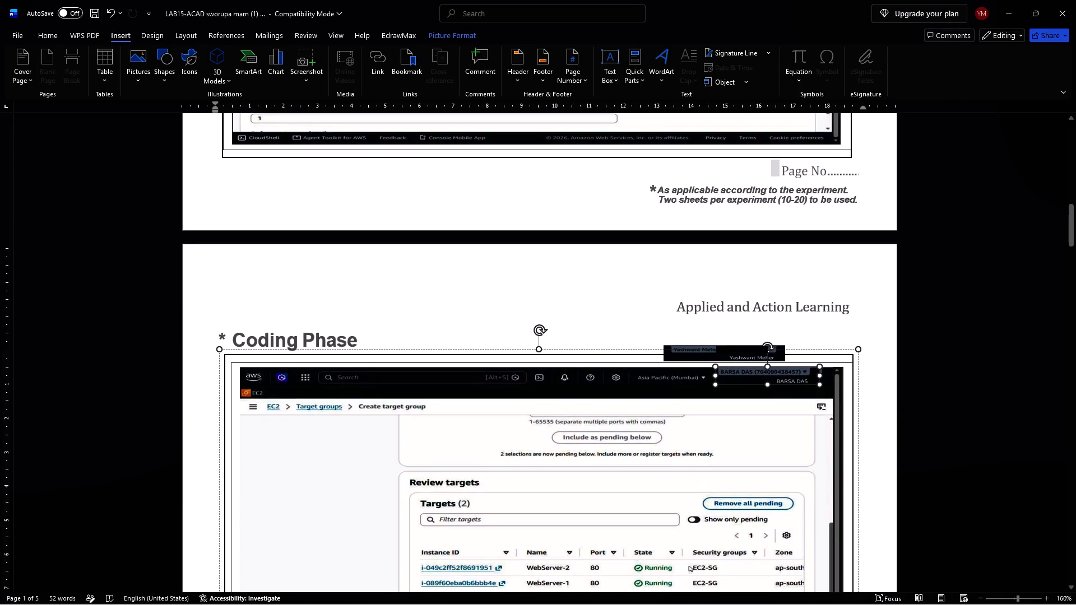
{"action": "key", "text": "Delete"}
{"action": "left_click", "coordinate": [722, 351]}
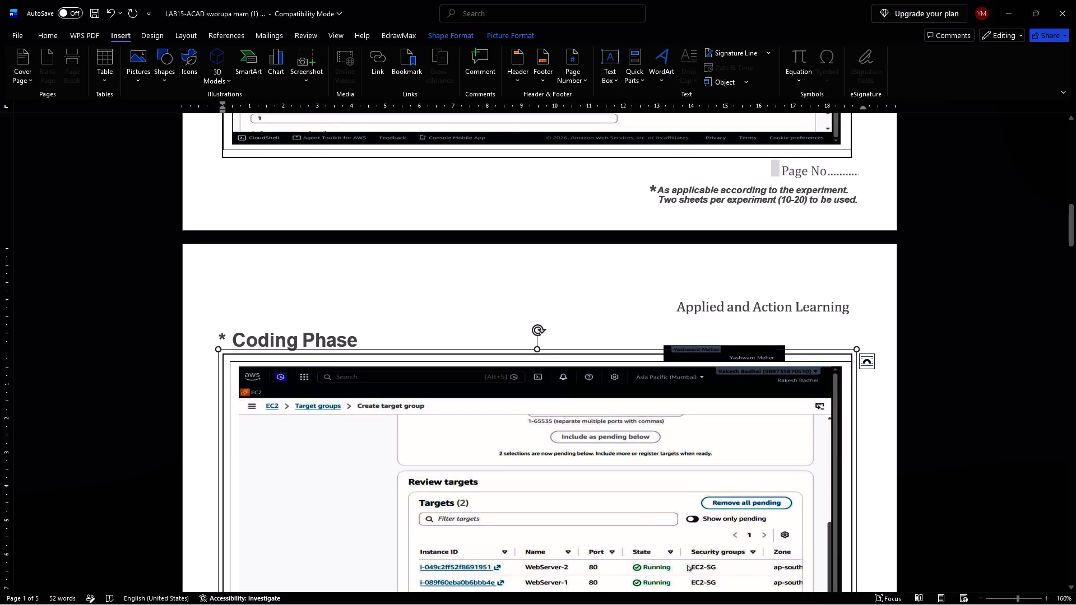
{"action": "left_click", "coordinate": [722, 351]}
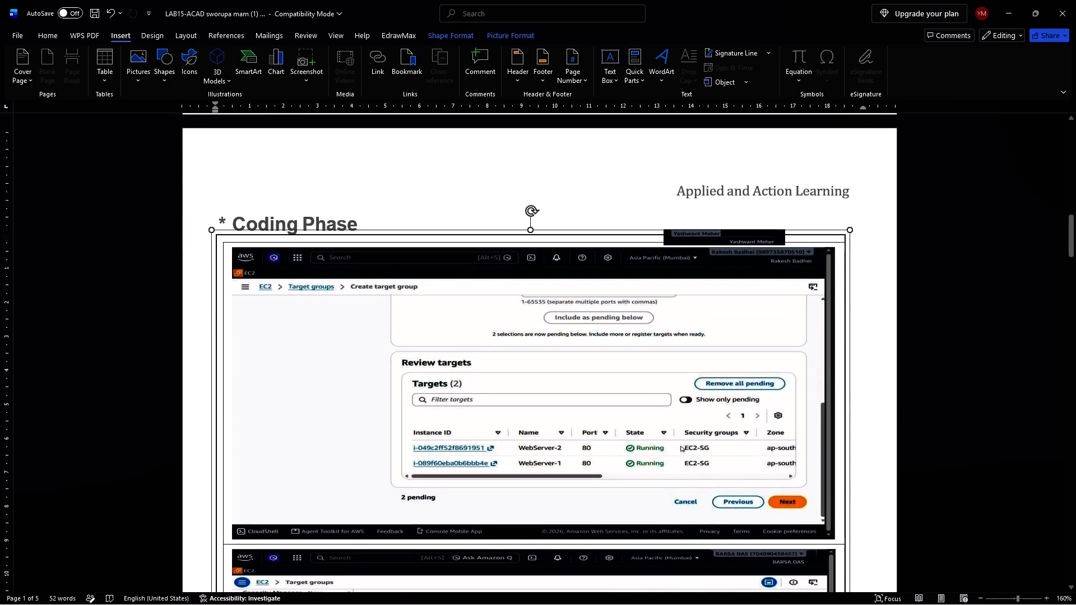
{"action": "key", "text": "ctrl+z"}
Move the loose name image onto the Create target group screenshot's account area and adjust its height to cover the account name.
{"action": "left_click", "coordinate": [742, 231]}
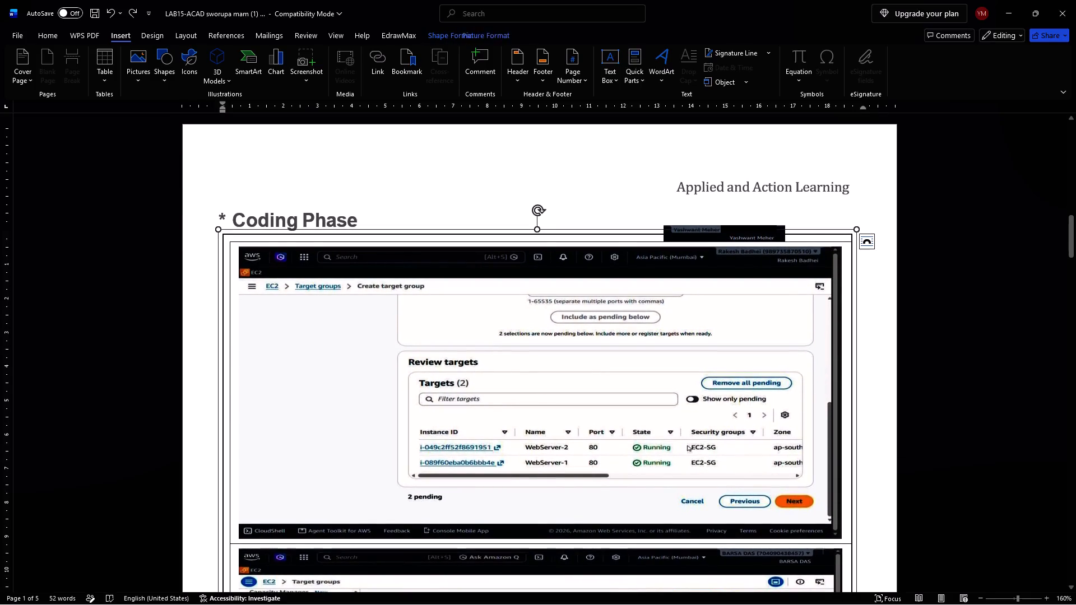
{"action": "left_click", "coordinate": [711, 226]}
{"action": "left_click_drag", "start_coordinate": [718, 226], "coordinate": [721, 227]}
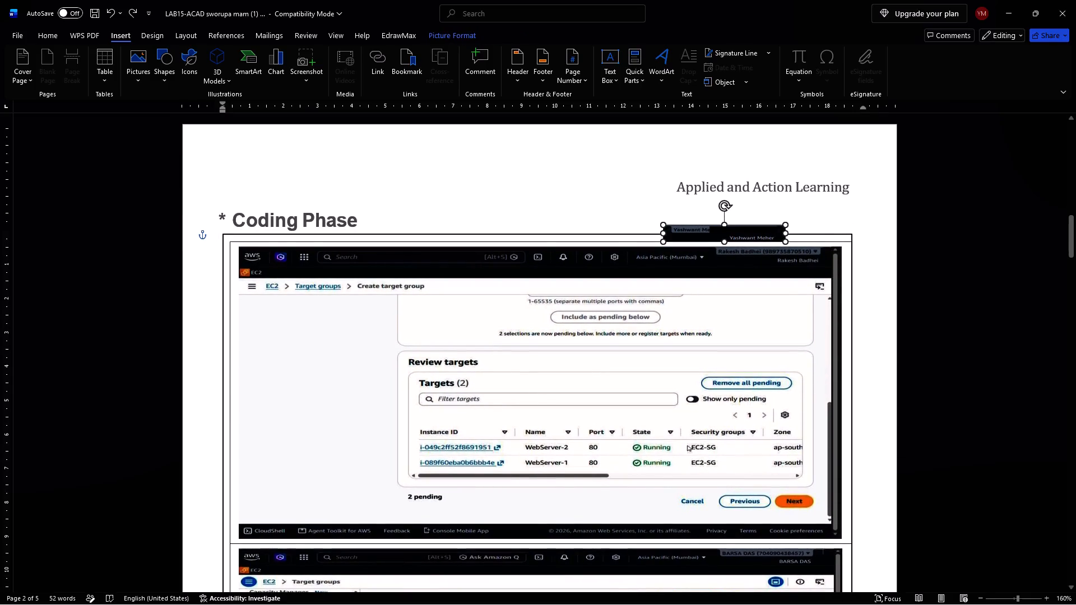
{"action": "left_click_drag", "start_coordinate": [721, 227], "coordinate": [762, 248]}
{"action": "left_click", "coordinate": [767, 263]}
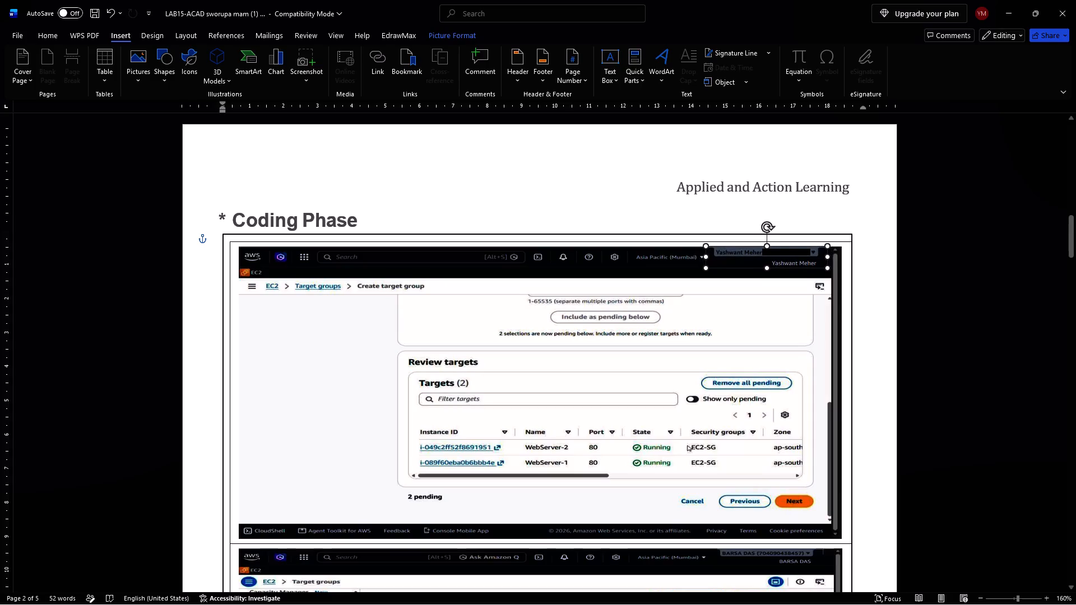
{"action": "left_click", "coordinate": [748, 319]}
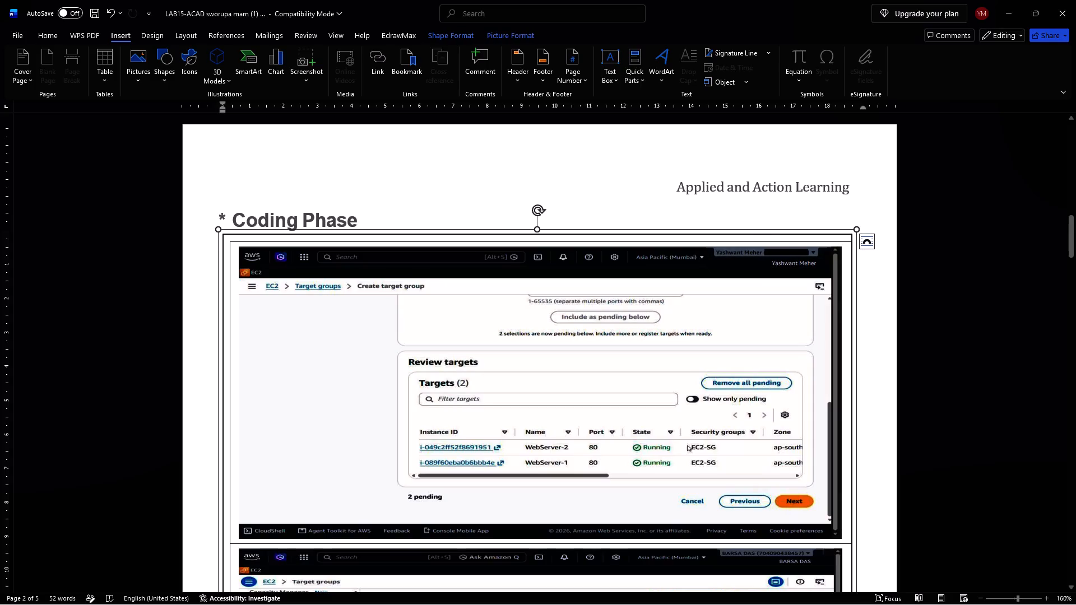
{"action": "left_click", "coordinate": [779, 259]}
{"action": "left_click", "coordinate": [767, 267]}
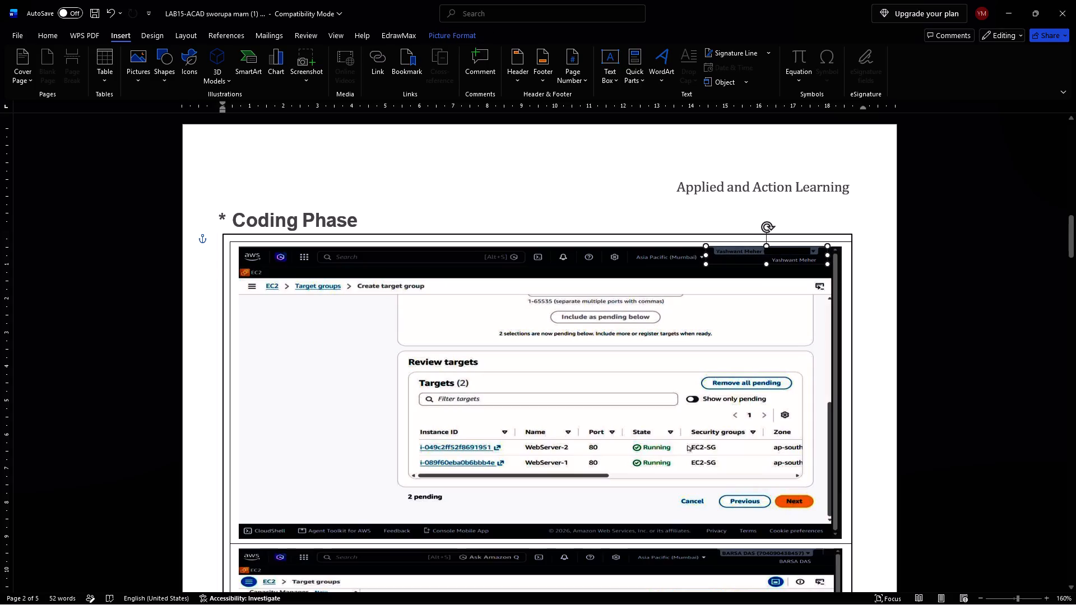
{"action": "left_click", "coordinate": [763, 314]}
Duplicate the Create target group screenshot's name image and move the copy down to that screenshot's footer bar.
{"action": "left_click", "coordinate": [779, 260]}
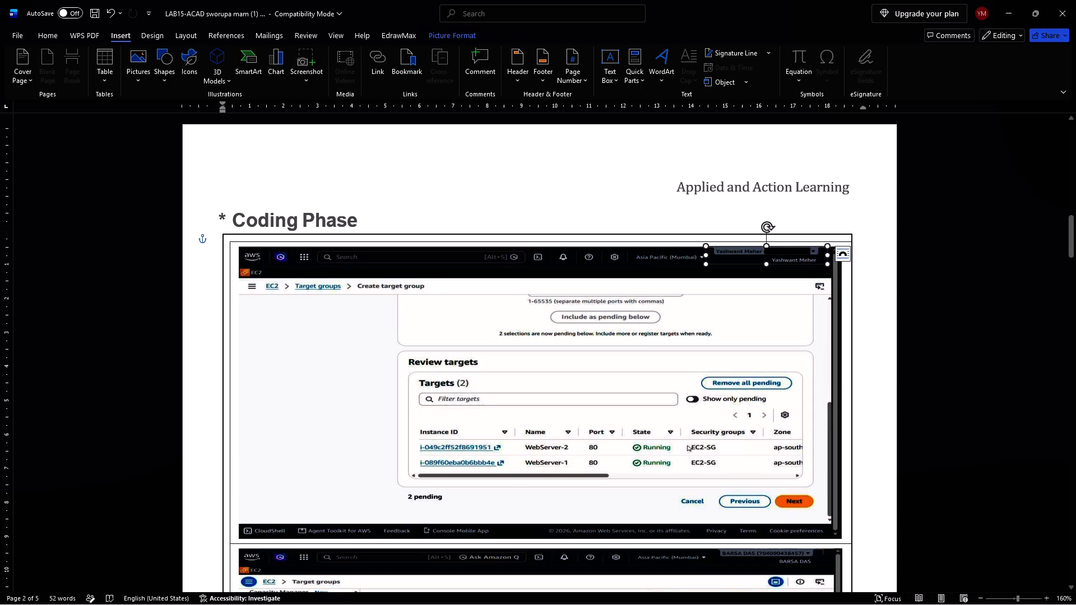
{"action": "key", "text": "ctrl+c"}
{"action": "key", "text": "ctrl+v"}
{"action": "left_click_drag", "start_coordinate": [797, 272], "coordinate": [741, 490]}
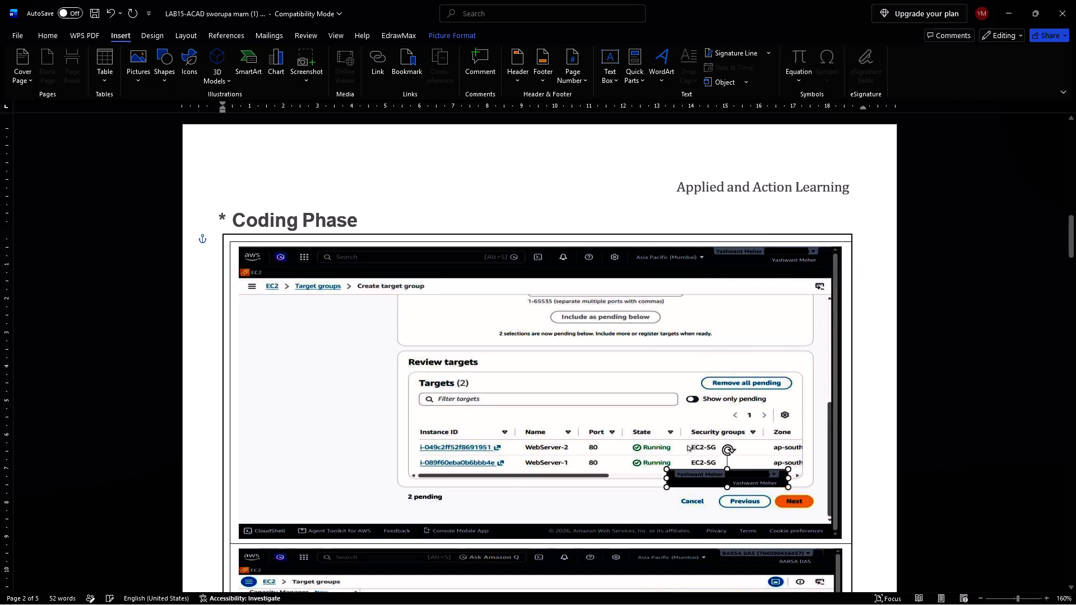
{"action": "left_click_drag", "start_coordinate": [741, 490], "coordinate": [621, 535]}
Delete the old account-name overlay picture from the Target groups screenshot on page 2.
{"action": "left_click", "coordinate": [758, 563], "text": "ctrl"}
{"action": "left_click", "coordinate": [759, 560]}
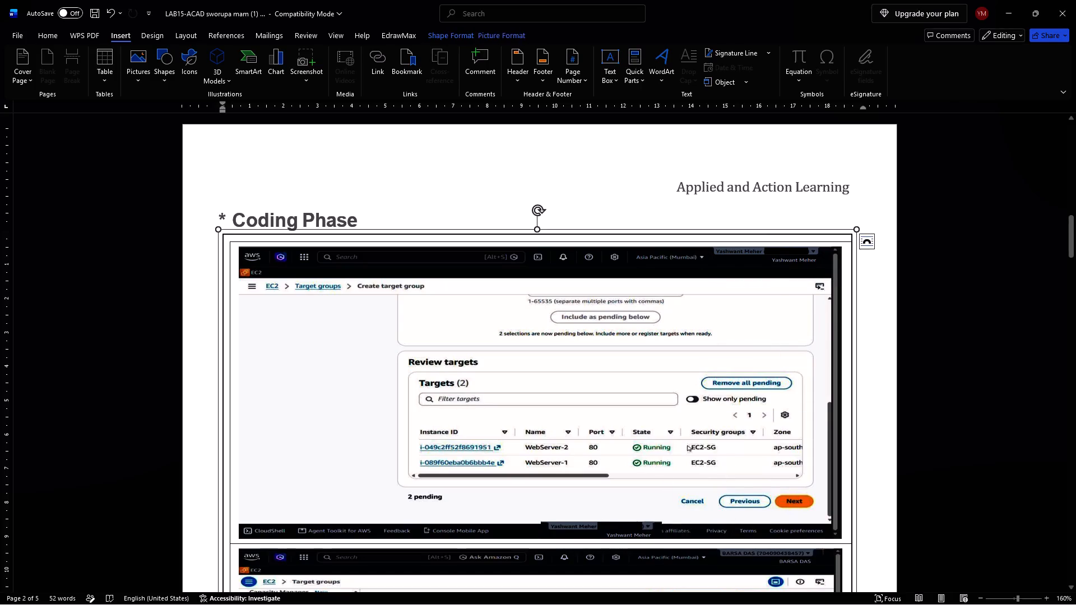
{"action": "left_click", "coordinate": [761, 554]}
{"action": "key", "text": "w"}
{"action": "key", "text": "Delete"}
Move the loose name image onto the Target groups screenshot's account area and adjust its height to fit the header bar.
{"action": "scroll", "coordinate": [707, 501], "scroll_direction": "down", "scroll_amount": 3}
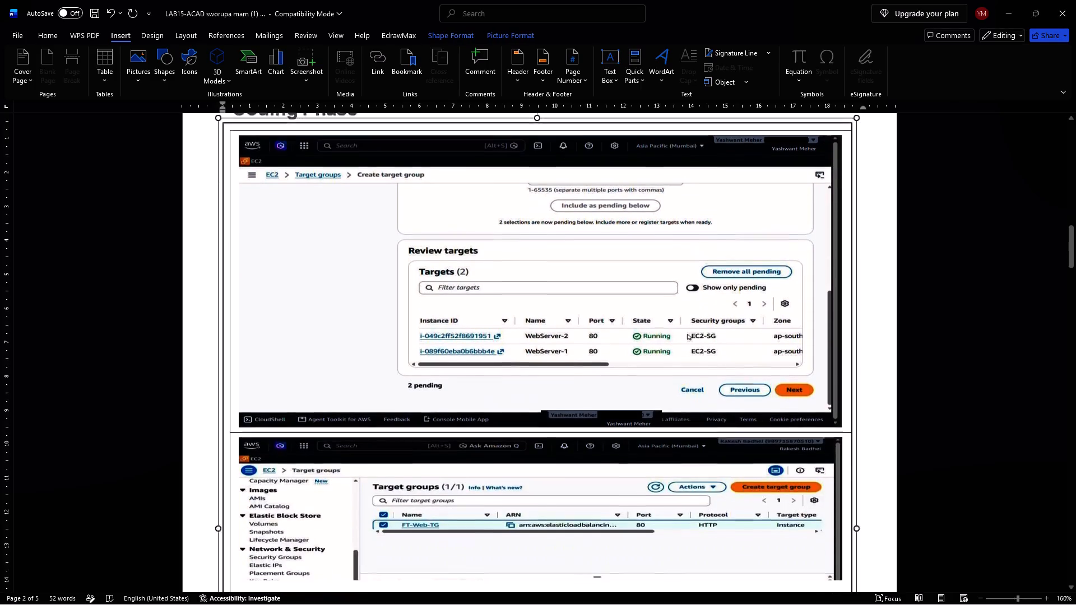
{"action": "left_click", "coordinate": [634, 402]}
{"action": "left_click_drag", "start_coordinate": [632, 403], "coordinate": [764, 453]}
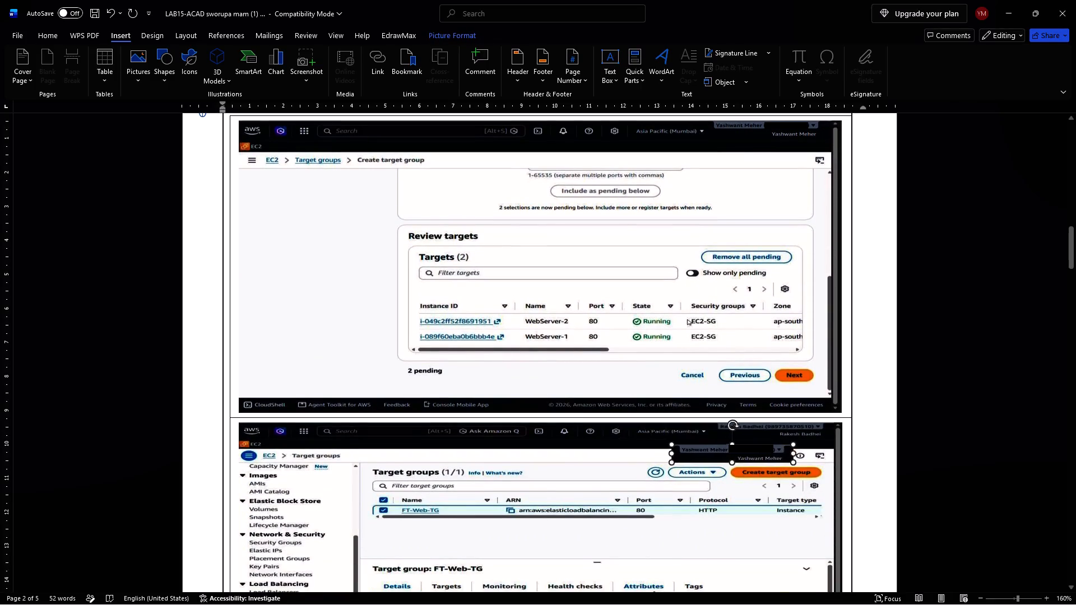
{"action": "left_click_drag", "start_coordinate": [764, 453], "coordinate": [803, 433]}
{"action": "left_click", "coordinate": [771, 440]}
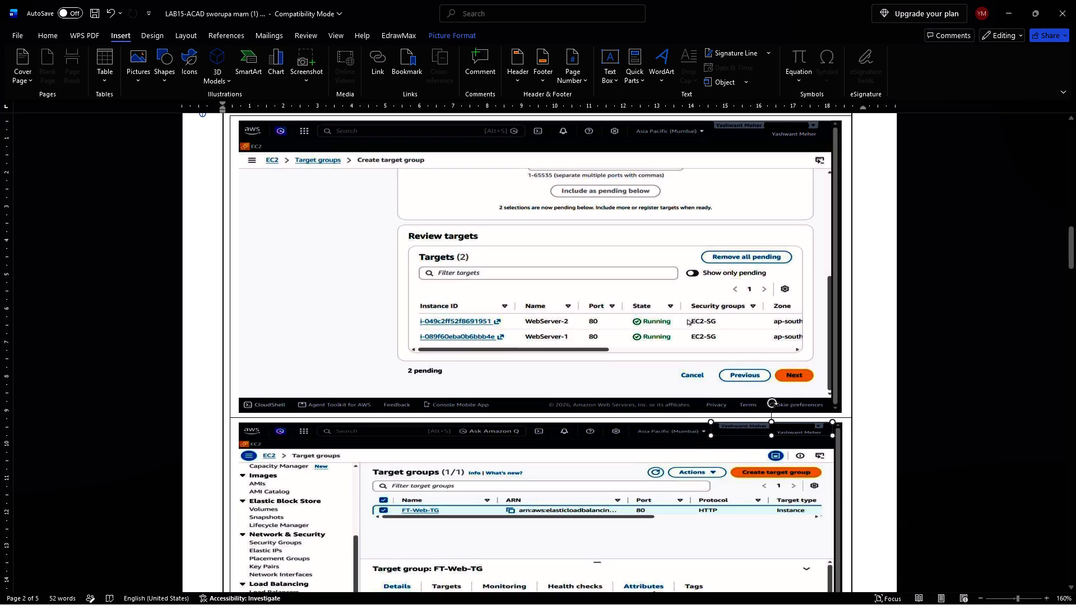
{"action": "left_click", "coordinate": [740, 474]}
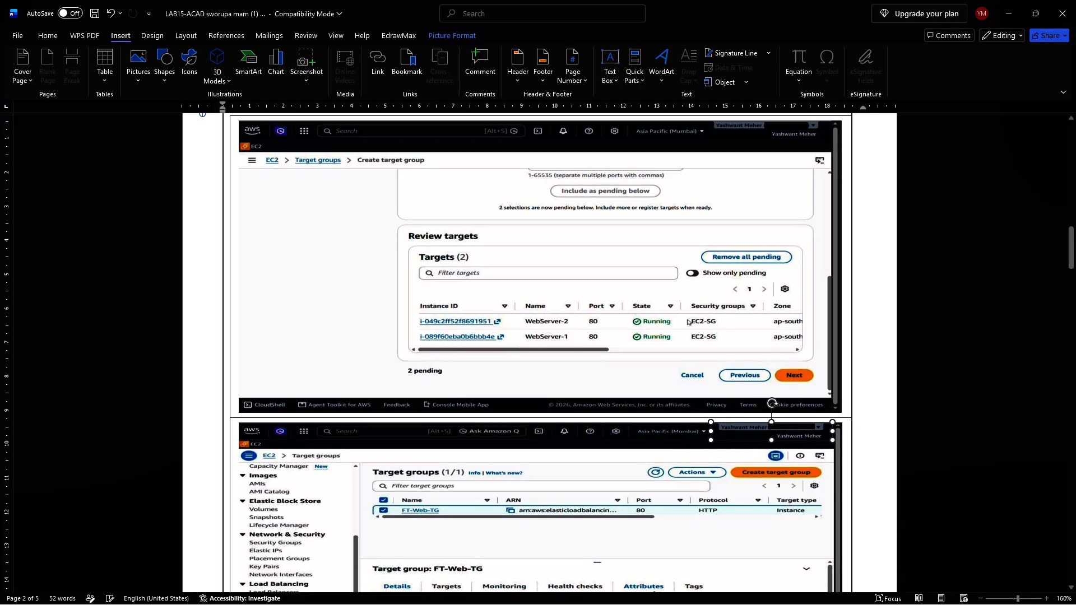
{"action": "left_click", "coordinate": [768, 432]}
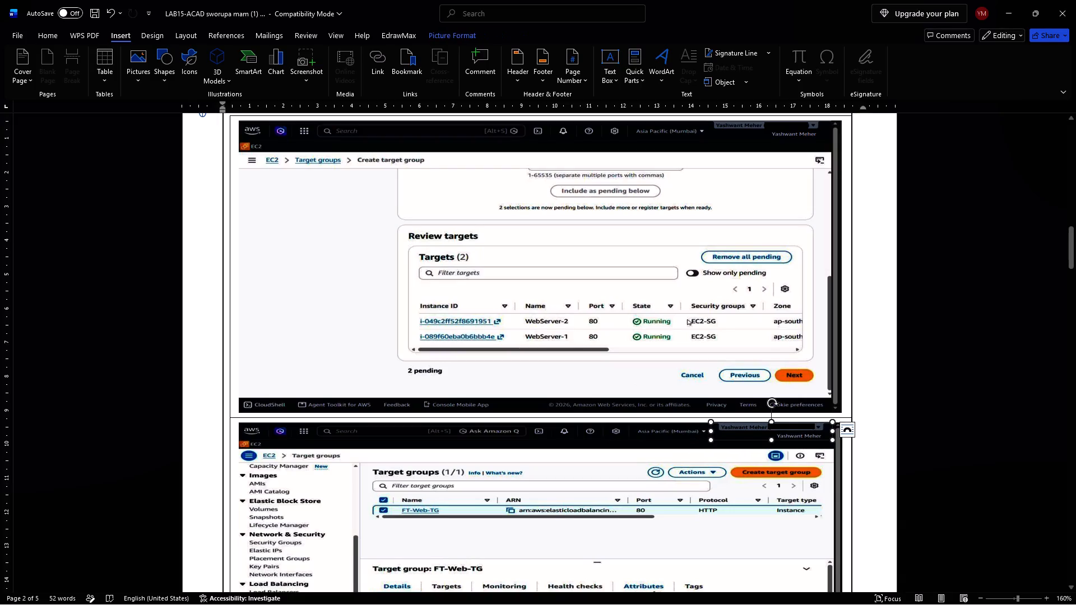
{"action": "left_click", "coordinate": [771, 439]}
{"action": "left_click", "coordinate": [767, 453]}
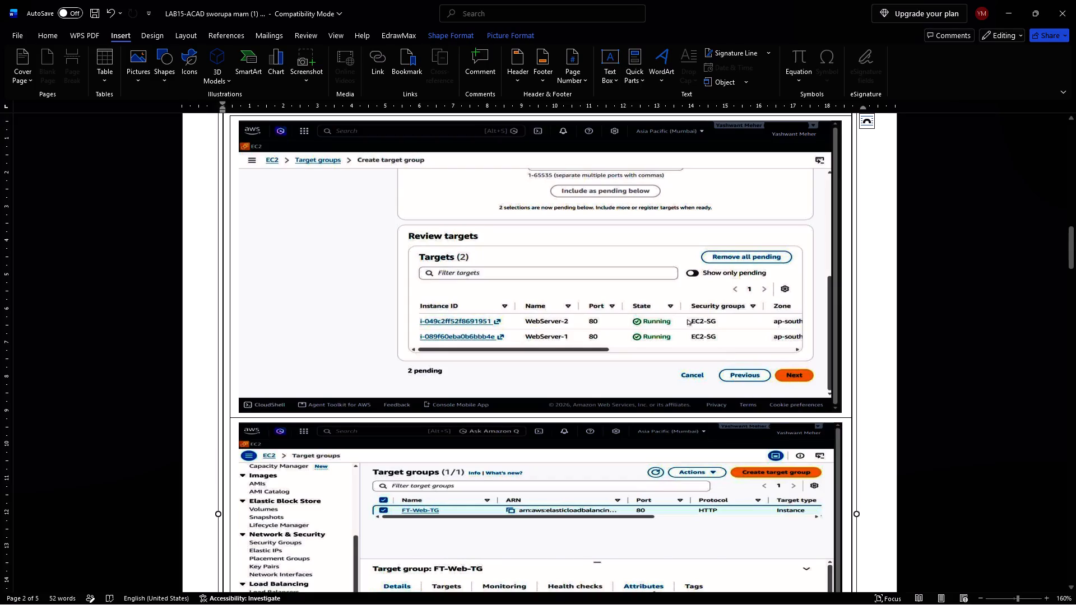
Enlarge the Target groups screenshot's name image slightly and shift it right so it covers the account area of the header bar.
{"action": "scroll", "coordinate": [720, 468], "scroll_direction": "down", "scroll_amount": 2}
{"action": "key", "text": "w"}
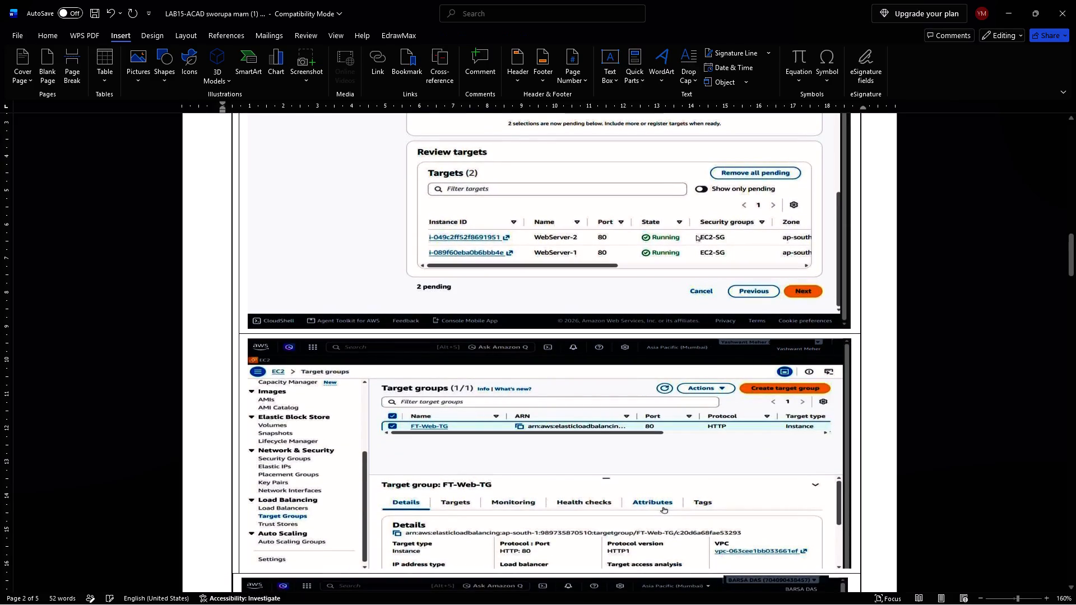
{"action": "scroll", "coordinate": [774, 353], "scroll_direction": "up", "scroll_amount": 1}
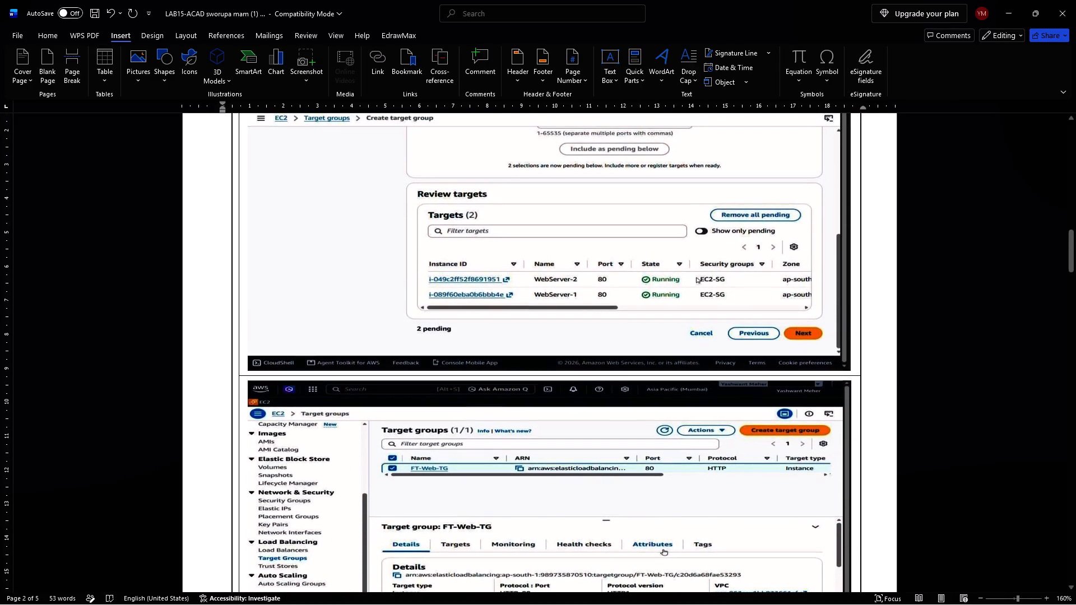
{"action": "scroll", "coordinate": [777, 385], "scroll_direction": "down", "scroll_amount": 1}
{"action": "left_click", "coordinate": [781, 349]}
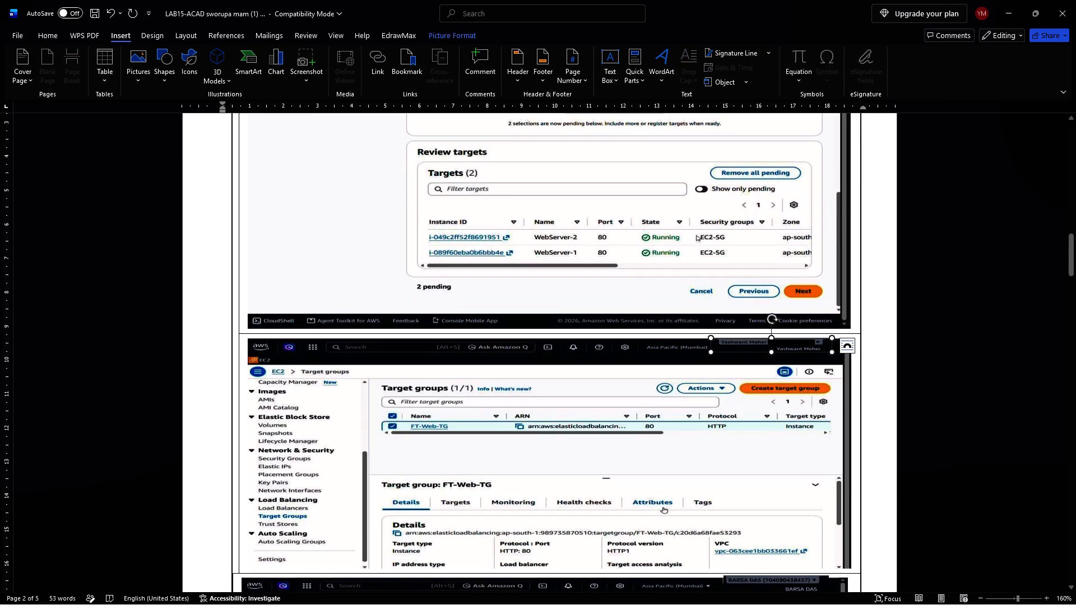
{"action": "left_click", "coordinate": [772, 355]}
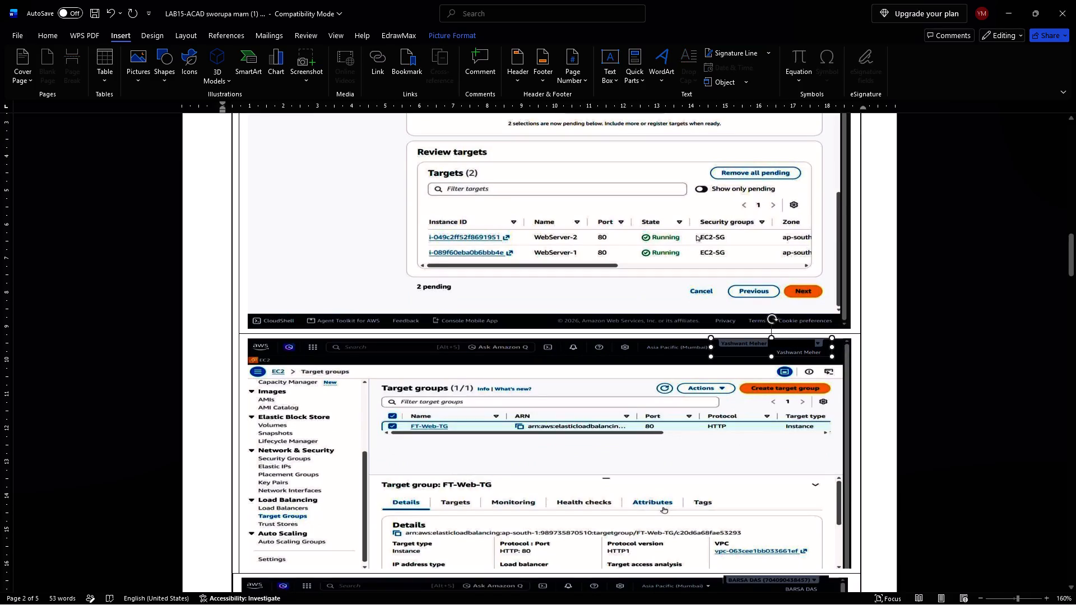
{"action": "left_click_drag", "start_coordinate": [784, 351], "coordinate": [794, 352]}
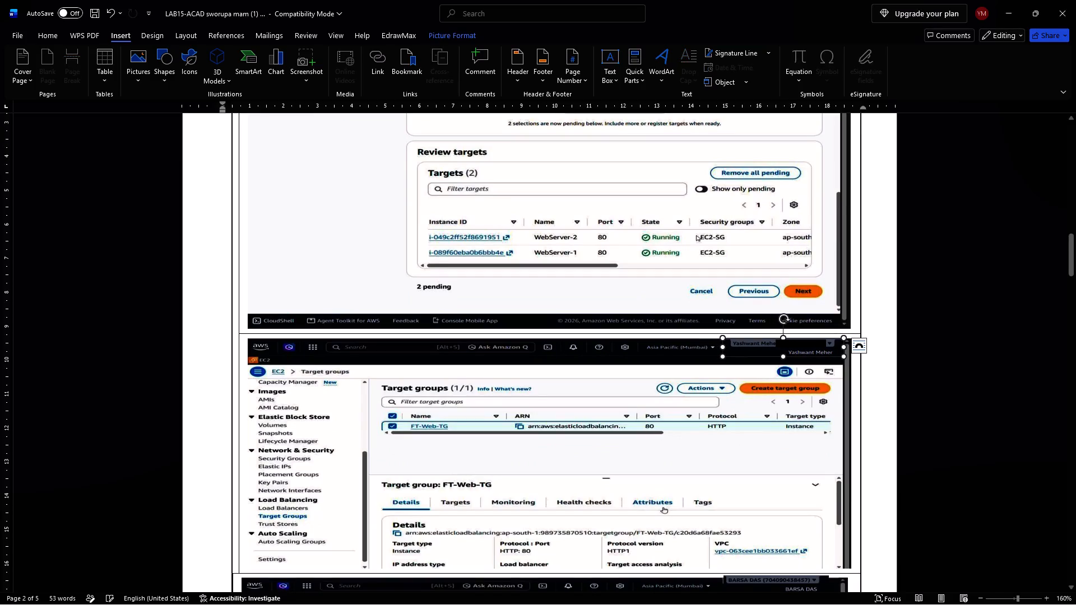
{"action": "left_click_drag", "start_coordinate": [722, 347], "coordinate": [716, 347]}
{"action": "left_click", "coordinate": [679, 381]}
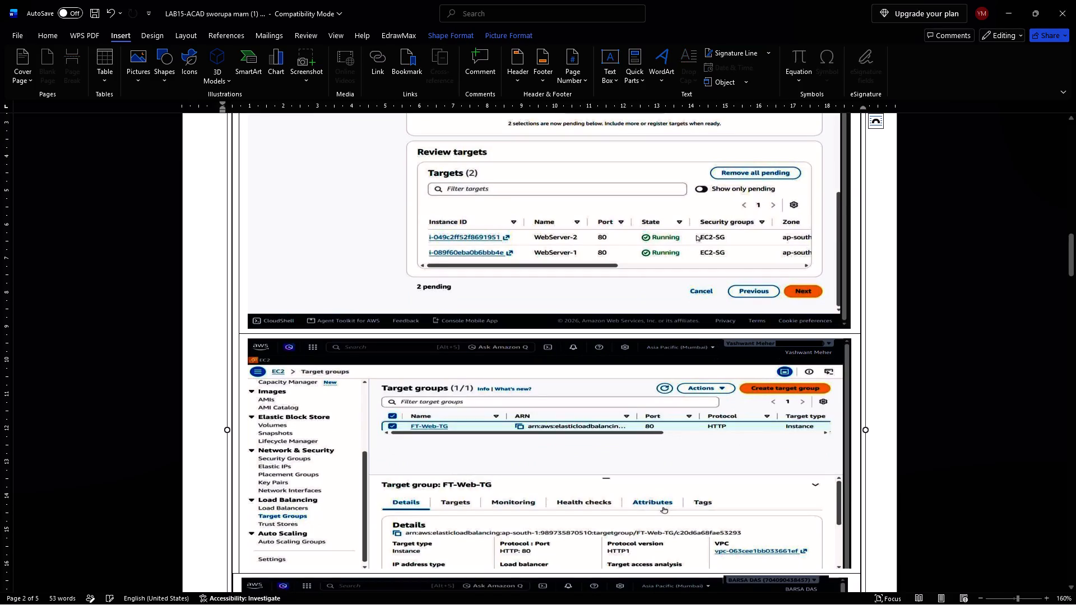
Duplicate the Target groups screenshot's name image and move the copy down onto the Create Application Load Balancer screenshot.
{"action": "left_click", "coordinate": [775, 351]}
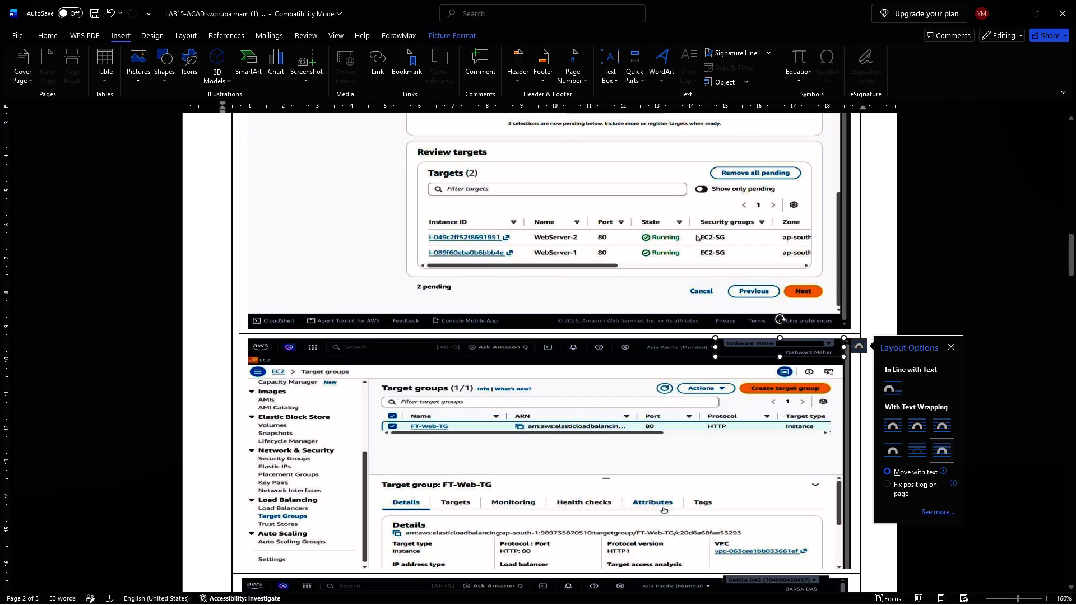
{"action": "key", "text": "ctrl+c"}
{"action": "key", "text": "ctrl+v"}
{"action": "left_click", "coordinate": [806, 353]}
{"action": "left_click", "coordinate": [948, 348]}
{"action": "key", "text": "ctrl+c"}
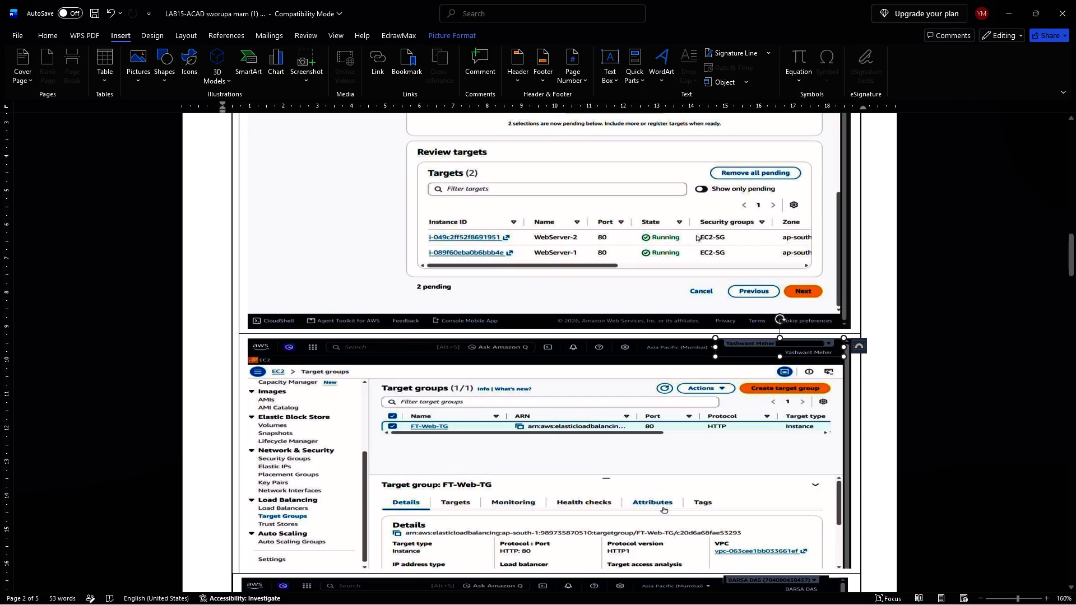
{"action": "key", "text": "ctrl+v"}
{"action": "scroll", "coordinate": [722, 401], "scroll_direction": "down", "scroll_amount": 3}
{"action": "left_click_drag", "start_coordinate": [766, 236], "coordinate": [730, 423]}
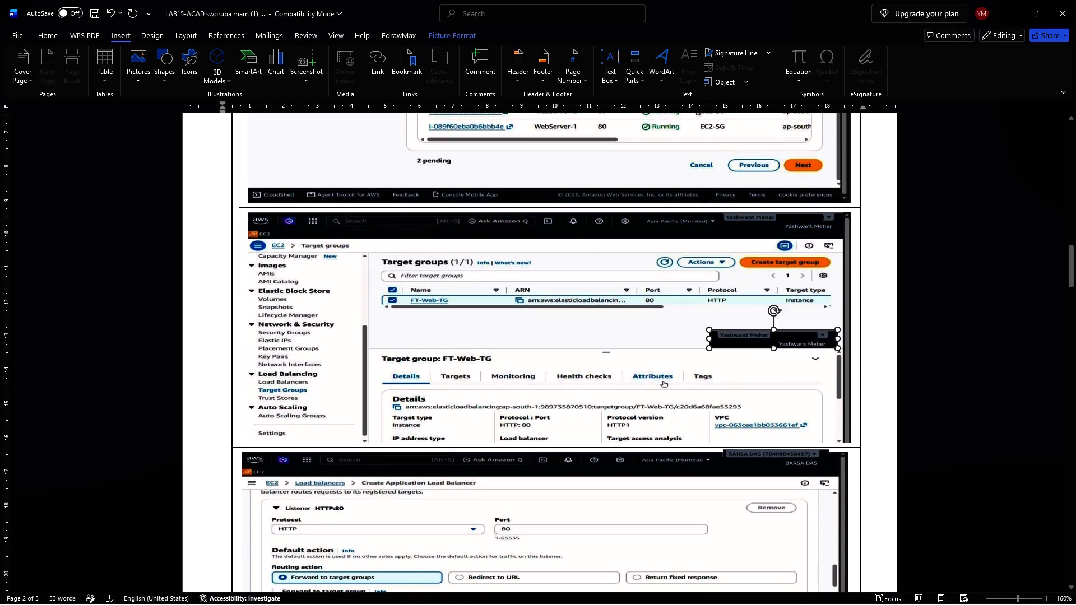
{"action": "left_click_drag", "start_coordinate": [730, 423], "coordinate": [607, 534]}
Delete the old account-name overlay picture from the Create Application Load Balancer screenshot on page 2.
{"action": "left_click", "coordinate": [737, 457]}
{"action": "left_click", "coordinate": [735, 458]}
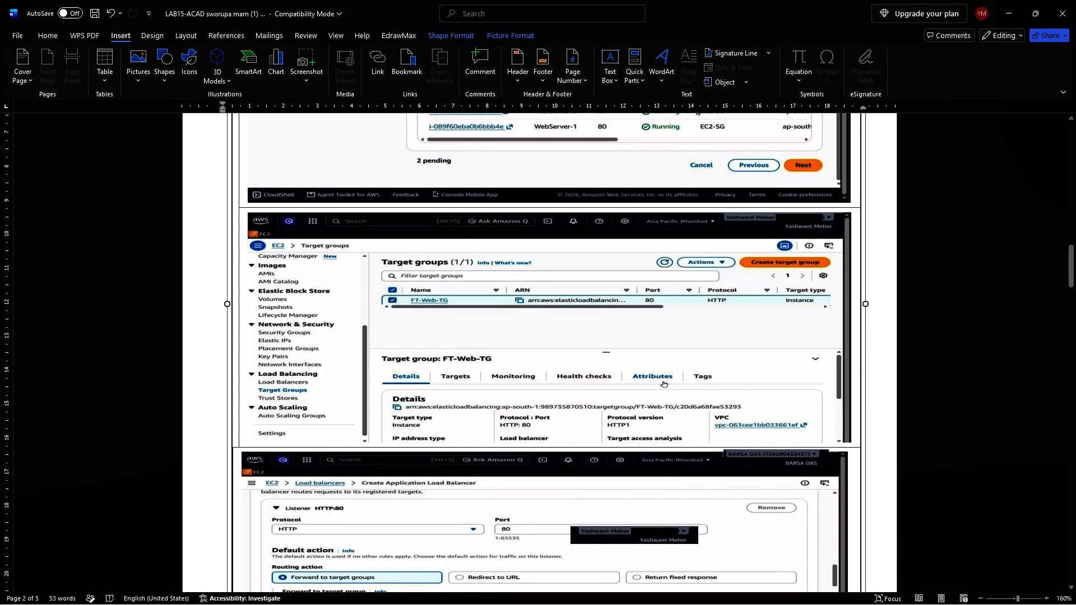
{"action": "key", "text": "Delete"}
Move the loose name image onto the Create Application Load Balancer screenshot's account area and adjust its height to fit the header bar.
{"action": "scroll", "coordinate": [739, 465], "scroll_direction": "down", "scroll_amount": 2}
{"action": "left_click", "coordinate": [663, 453]}
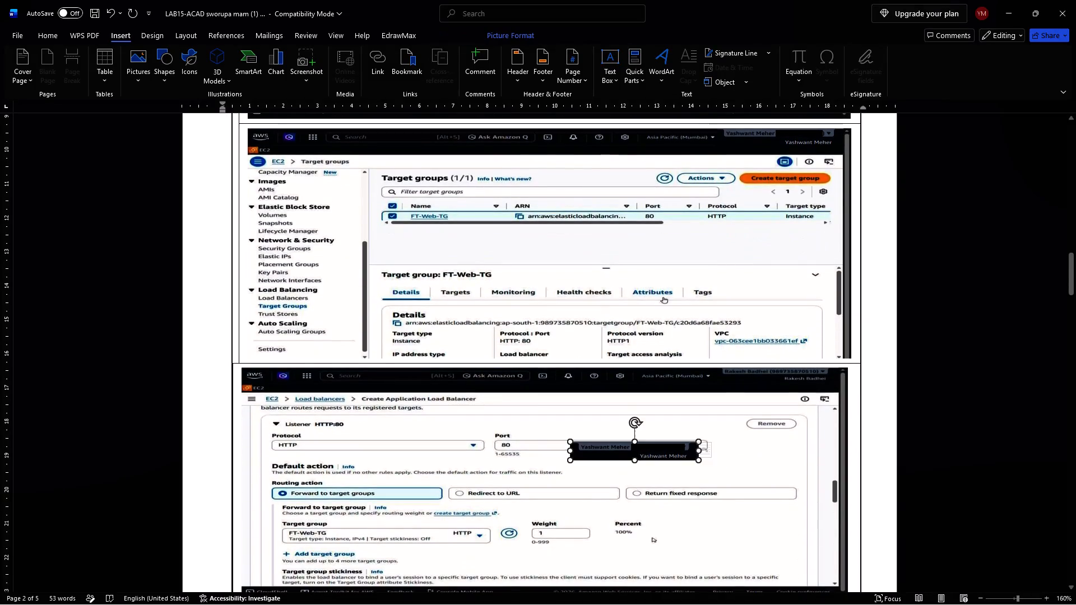
{"action": "left_click_drag", "start_coordinate": [670, 453], "coordinate": [810, 394]}
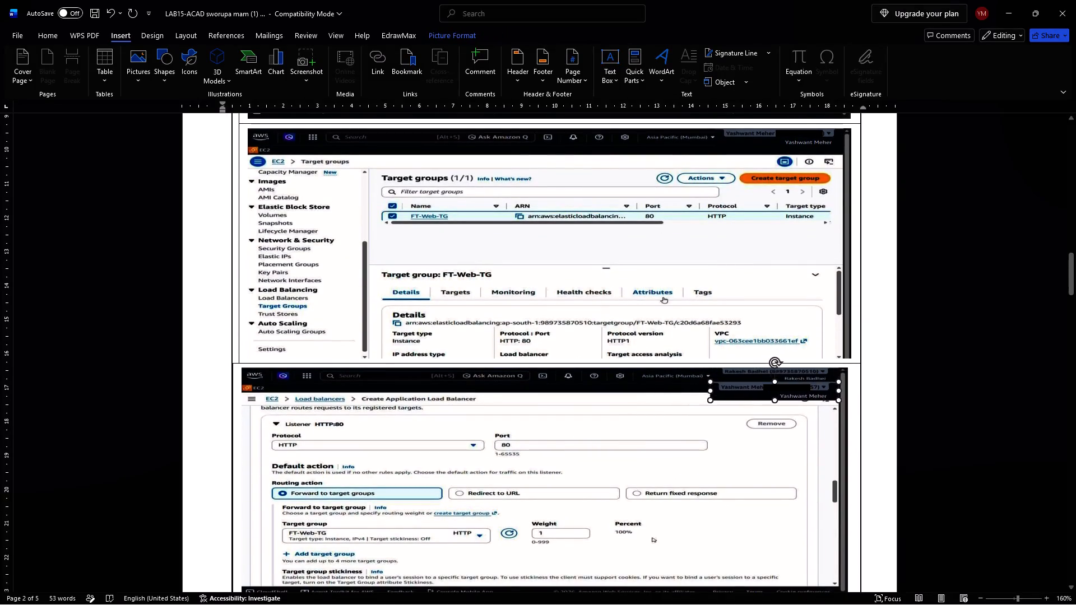
{"action": "left_click_drag", "start_coordinate": [810, 394], "coordinate": [810, 380]}
{"action": "left_click_drag", "start_coordinate": [774, 386], "coordinate": [777, 381]}
{"action": "left_click", "coordinate": [778, 416]}
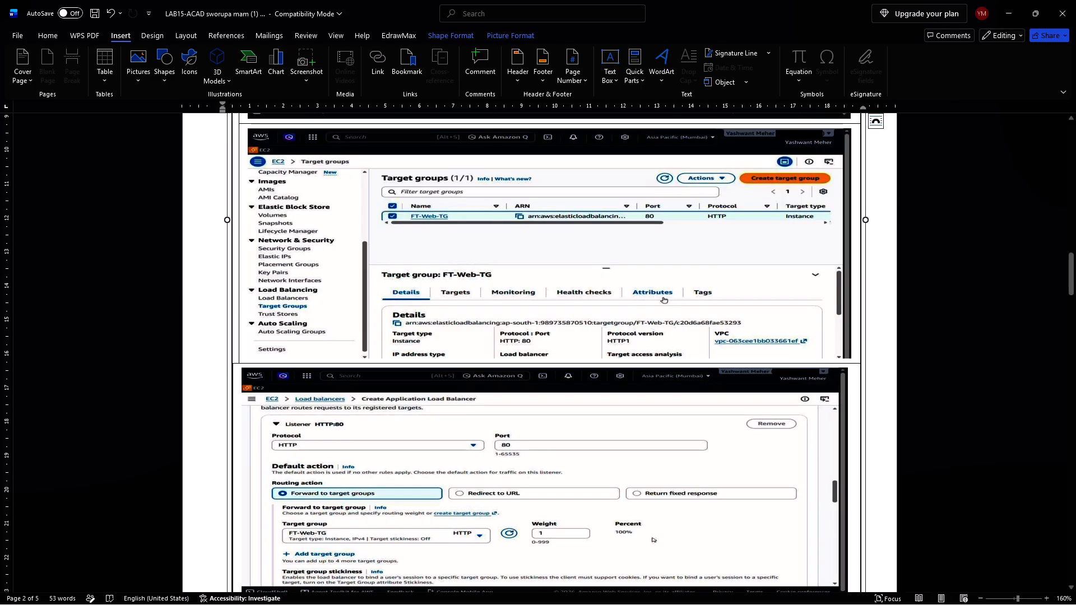
Check the alignment of the name images on the screenshots of pages 1 and 2.
{"action": "key", "text": "w"}
{"action": "scroll", "coordinate": [726, 413], "scroll_direction": "down", "scroll_amount": 2}
{"action": "scroll", "coordinate": [726, 413], "scroll_direction": "up", "scroll_amount": 5}
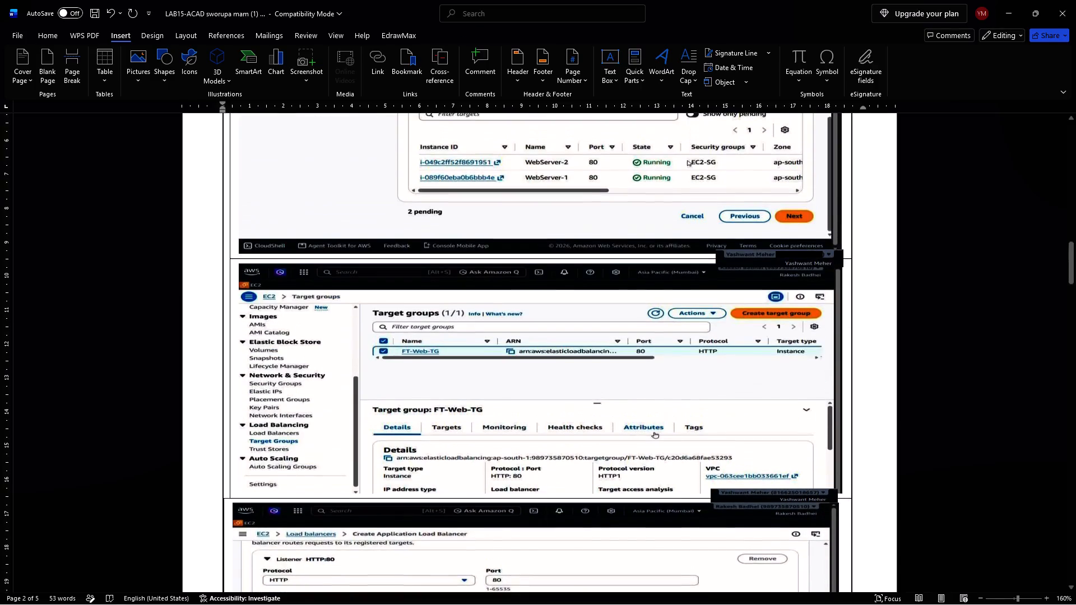
{"action": "key", "text": "w"}
{"action": "scroll", "coordinate": [732, 401], "scroll_direction": "up", "scroll_amount": 13}
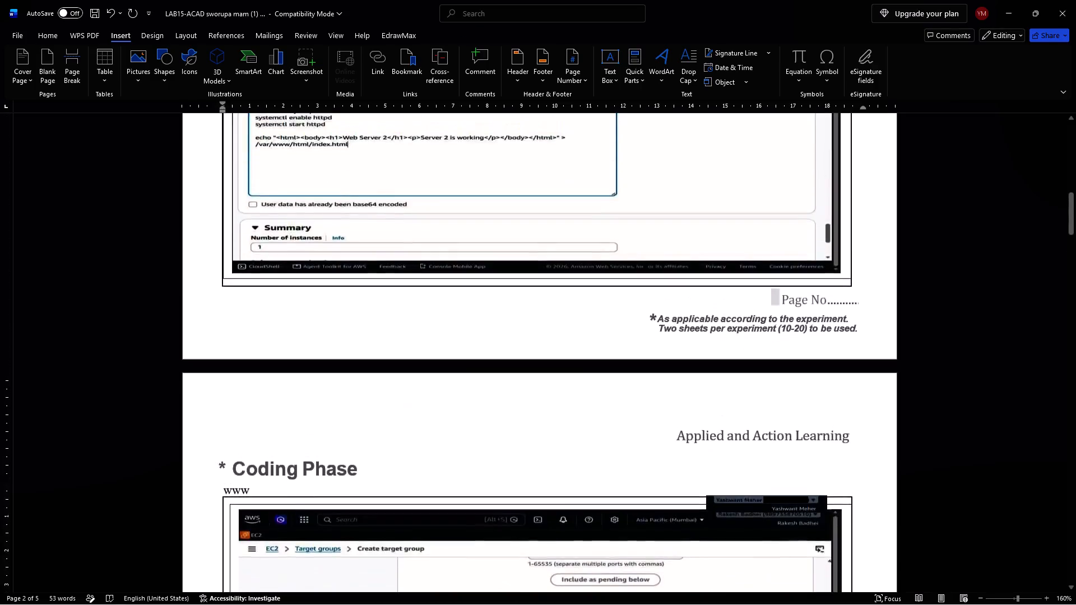
{"action": "key", "text": "w"}
{"action": "scroll", "coordinate": [732, 401], "scroll_direction": "down", "scroll_amount": 6}
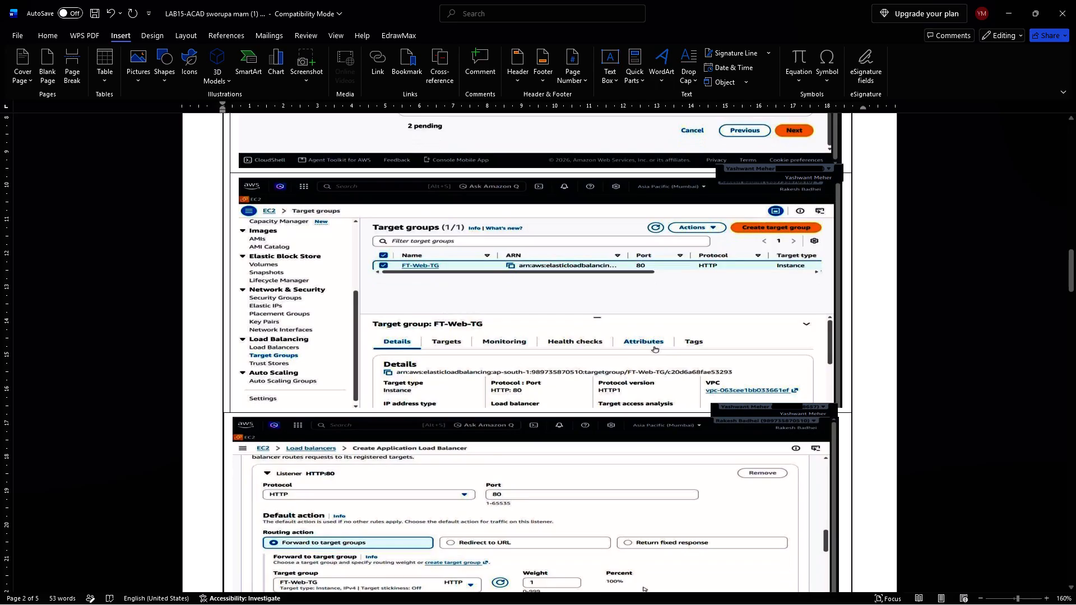
{"action": "scroll", "coordinate": [735, 402], "scroll_direction": "up", "scroll_amount": 3, "text": "ctrl"}
{"action": "scroll", "coordinate": [735, 402], "scroll_direction": "up", "scroll_amount": 5}
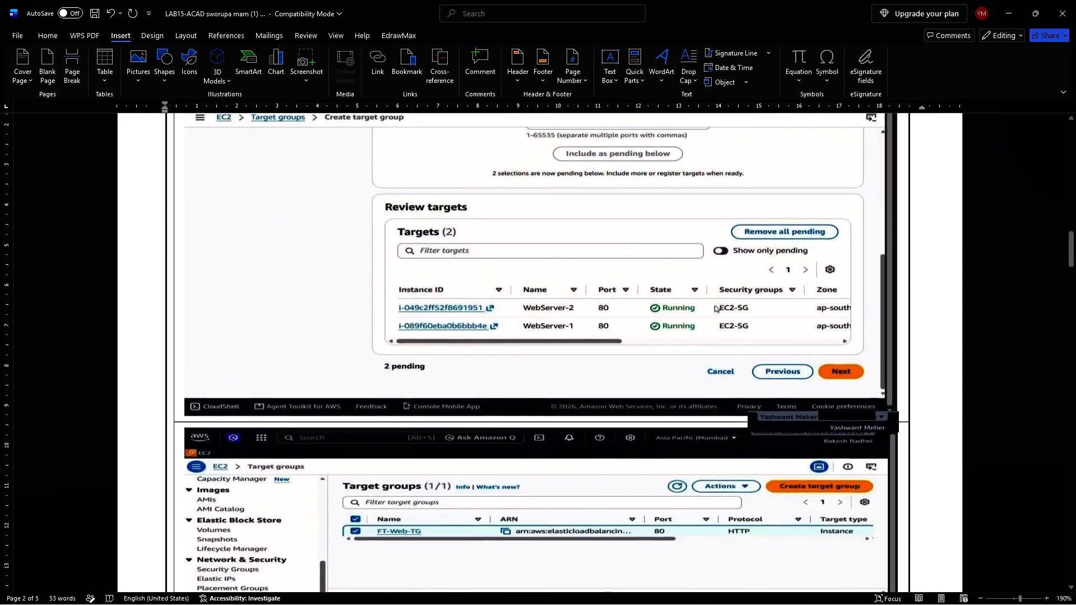
{"action": "scroll", "coordinate": [735, 402], "scroll_direction": "up", "scroll_amount": 16}
{"action": "scroll", "coordinate": [741, 403], "scroll_direction": "up", "scroll_amount": 7}
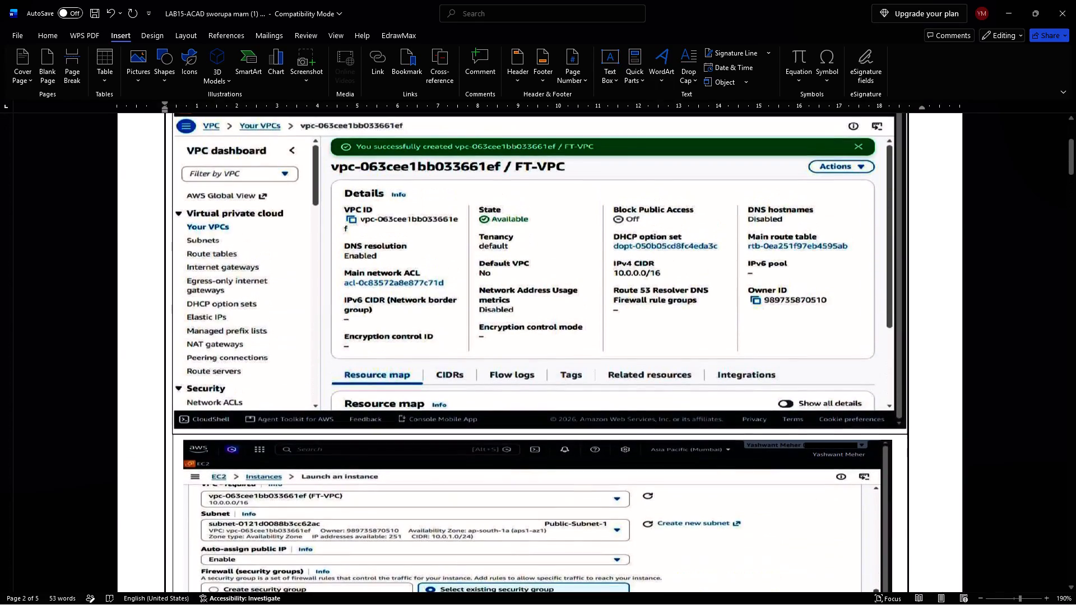
{"action": "scroll", "coordinate": [742, 403], "scroll_direction": "down", "scroll_amount": 16}
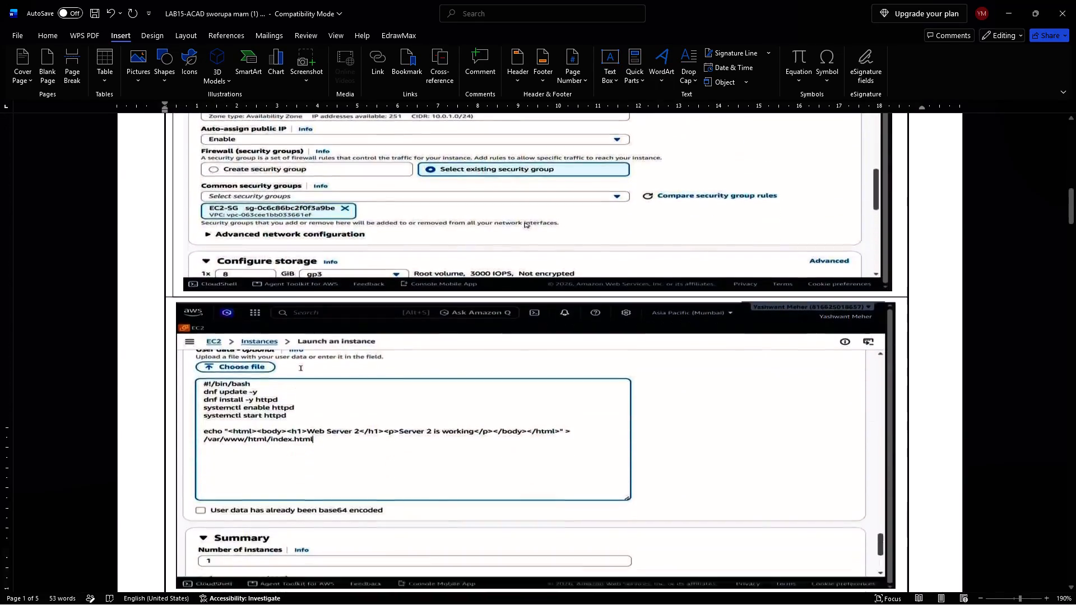
{"action": "scroll", "coordinate": [742, 403], "scroll_direction": "down", "scroll_amount": 2}
Nudge the Create target group screenshot's name image down until it covers the account name in the header bar.
{"action": "left_click", "coordinate": [800, 380]}
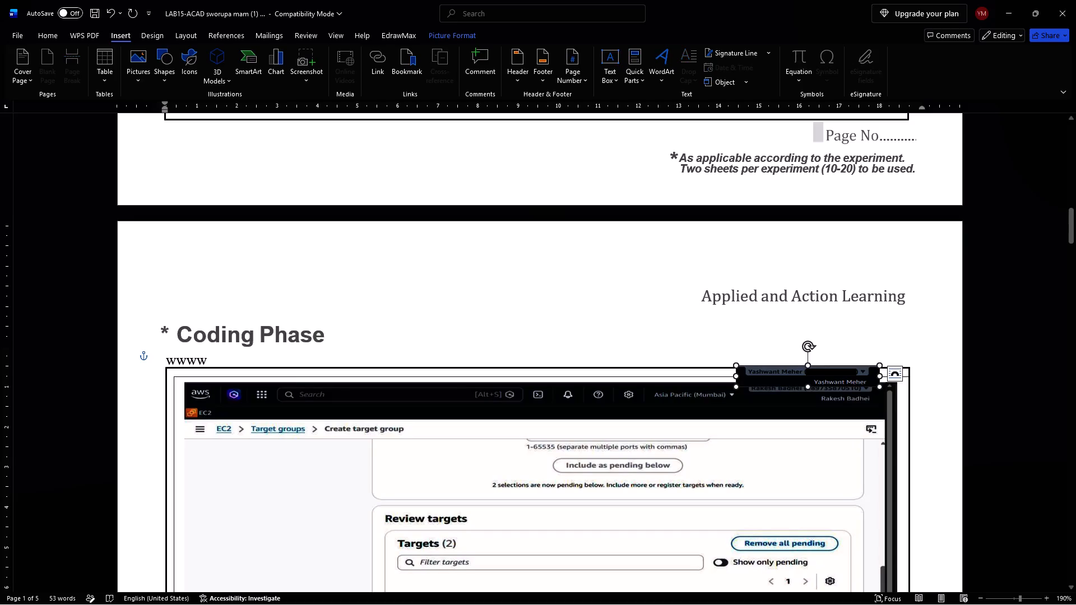
{"action": "key", "text": "Down"}
{"action": "key", "text": "Down"}
{"action": "key", "text": "Down"}
{"action": "key", "text": "Down"}
{"action": "key", "text": "Down"}
{"action": "key", "text": "Down"}
{"action": "key", "text": "Down"}
{"action": "key", "text": "Down"}
{"action": "key", "text": "Down"}
{"action": "key", "text": "Down"}
{"action": "key", "text": "Down"}
{"action": "key", "text": "Down"}
{"action": "key", "text": "Down"}
{"action": "key", "text": "Down"}
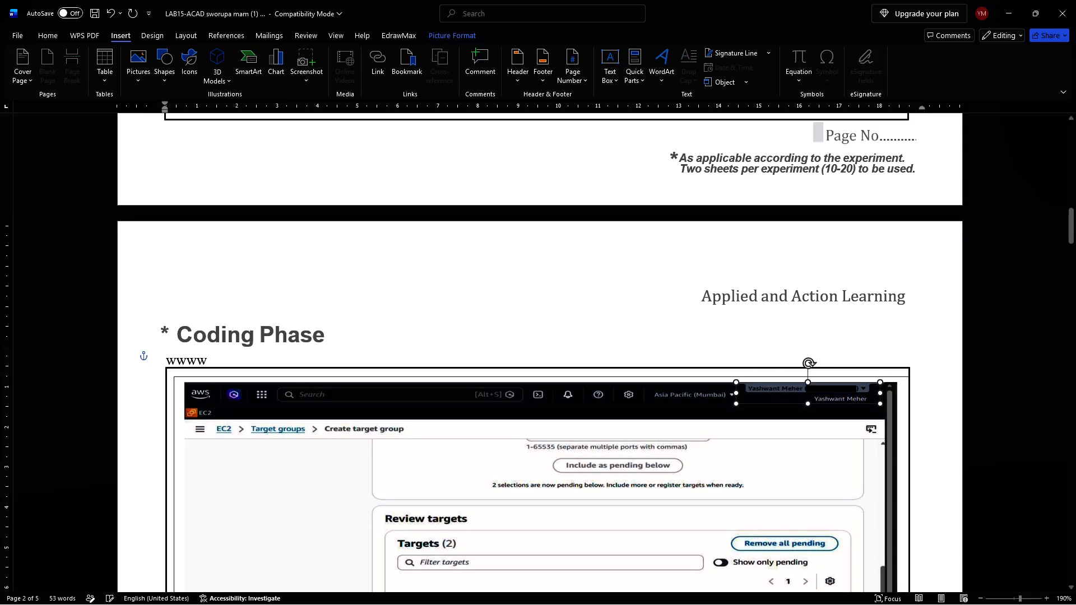
{"action": "left_click", "coordinate": [790, 448]}
{"action": "left_click", "coordinate": [790, 387]}
{"action": "key", "text": "Up"}
{"action": "left_click", "coordinate": [796, 441]}
Nudge the Target groups screenshot's name image vertically until it covers the account name in the header bar.
{"action": "scroll", "coordinate": [797, 441], "scroll_direction": "down", "scroll_amount": 4}
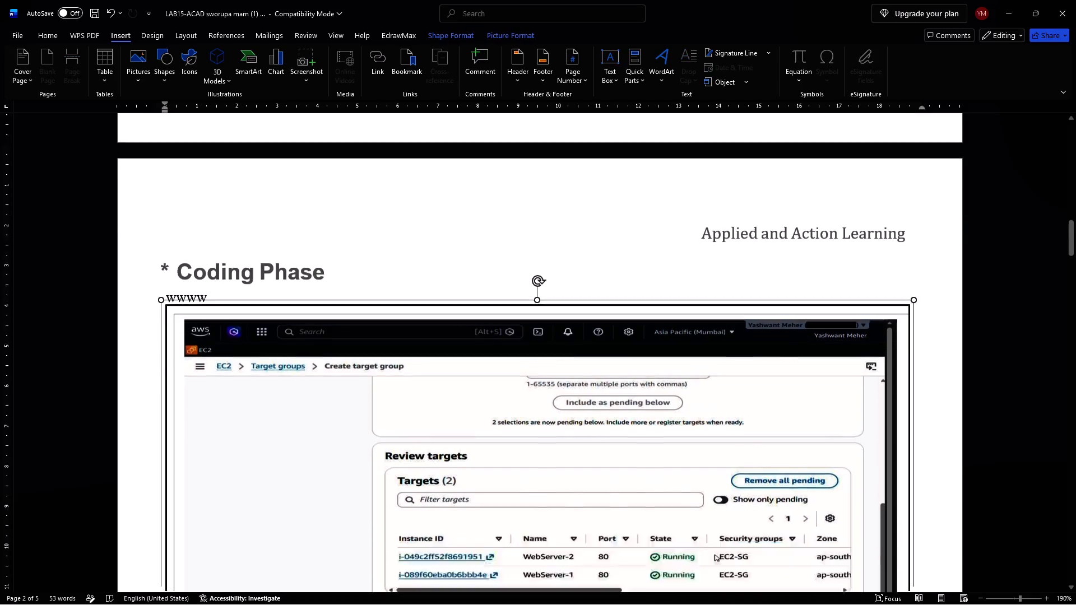
{"action": "scroll", "coordinate": [797, 441], "scroll_direction": "down", "scroll_amount": 5}
{"action": "left_click", "coordinate": [805, 274]}
{"action": "key", "text": "Down"}
{"action": "key", "text": "Down"}
{"action": "key", "text": "Down"}
{"action": "key", "text": "Down"}
{"action": "key", "text": "Down"}
{"action": "key", "text": "Down"}
{"action": "key", "text": "Down"}
{"action": "key", "text": "Down"}
{"action": "key", "text": "Down"}
{"action": "key", "text": "Down"}
{"action": "key", "text": "Down"}
{"action": "key", "text": "Down"}
{"action": "key", "text": "Down"}
{"action": "key", "text": "Down"}
{"action": "key", "text": "Down"}
{"action": "key", "text": "Down"}
{"action": "key", "text": "Down"}
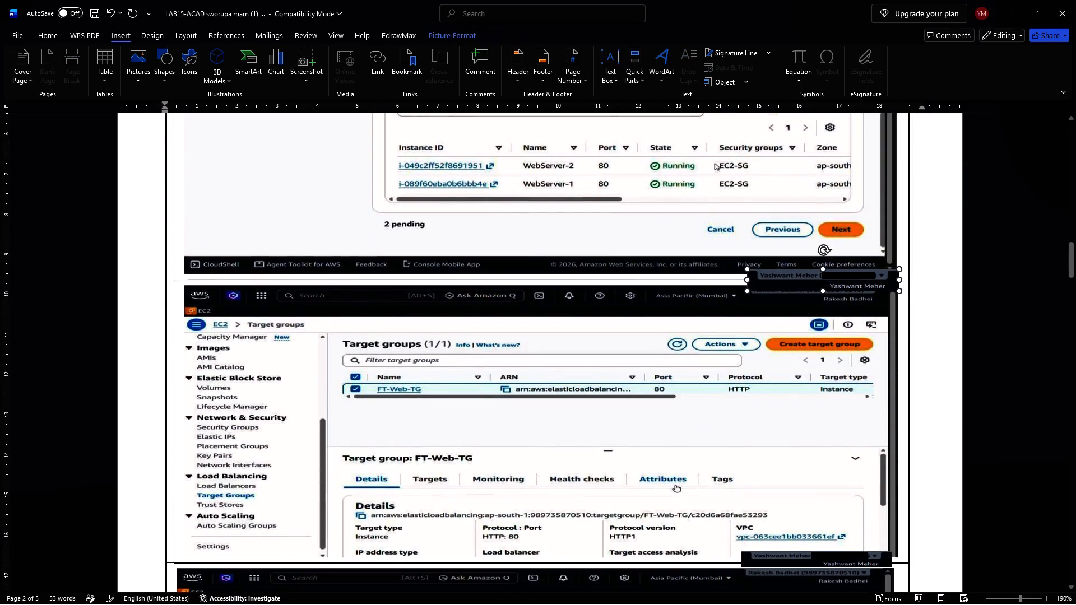
{"action": "key", "text": "Up"}
{"action": "key", "text": "Up"}
{"action": "key", "text": "Up"}
{"action": "key", "text": "Up"}
{"action": "key", "text": "Up"}
{"action": "key", "text": "Up"}
{"action": "key", "text": "Up"}
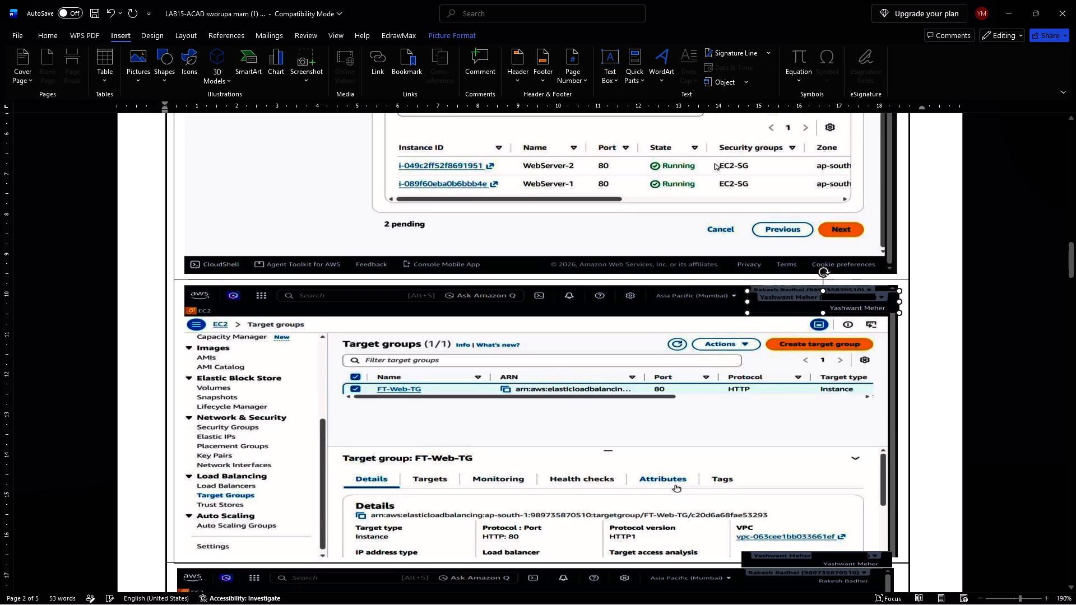
{"action": "key", "text": "Up"}
{"action": "key", "text": "Up"}
{"action": "key", "text": "Up"}
{"action": "key", "text": "Up"}
{"action": "key", "text": "Up"}
{"action": "key", "text": "Up"}
{"action": "key", "text": "Up"}
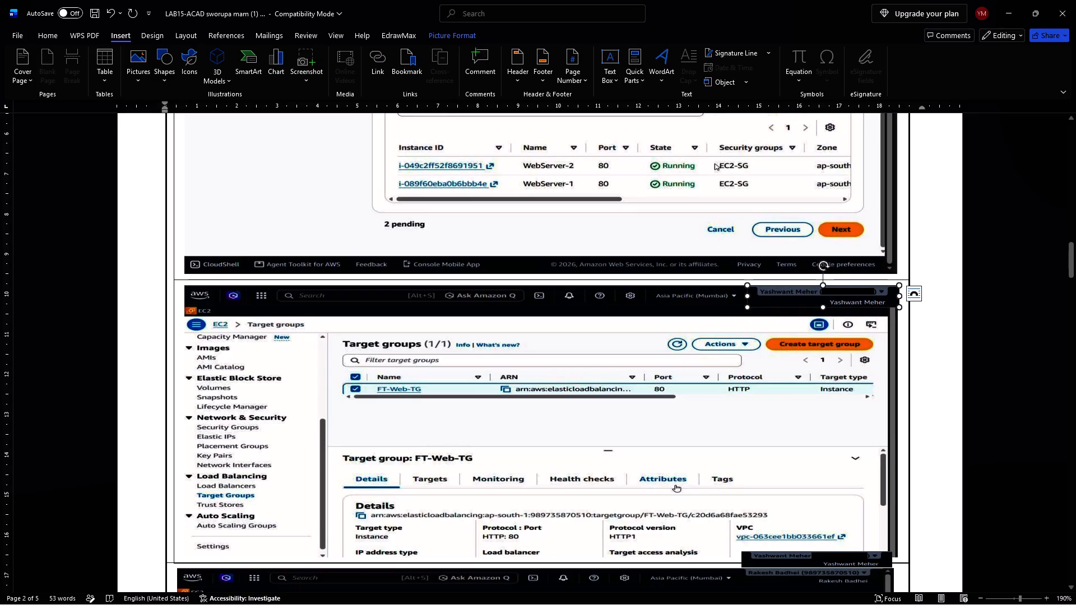
Nudge the Target groups screenshot's name image left so it stays within the header bar's right edge.
{"action": "key", "text": "Left"}
{"action": "key", "text": "Left"}
{"action": "key", "text": "Left"}
{"action": "key", "text": "Left"}
{"action": "key", "text": "Left"}
{"action": "key", "text": "Left"}
{"action": "key", "text": "Left"}
{"action": "key", "text": "Left"}
{"action": "key", "text": "Left"}
{"action": "key", "text": "Left"}
{"action": "key", "text": "Left"}
{"action": "key", "text": "Left"}
{"action": "key", "text": "Right"}
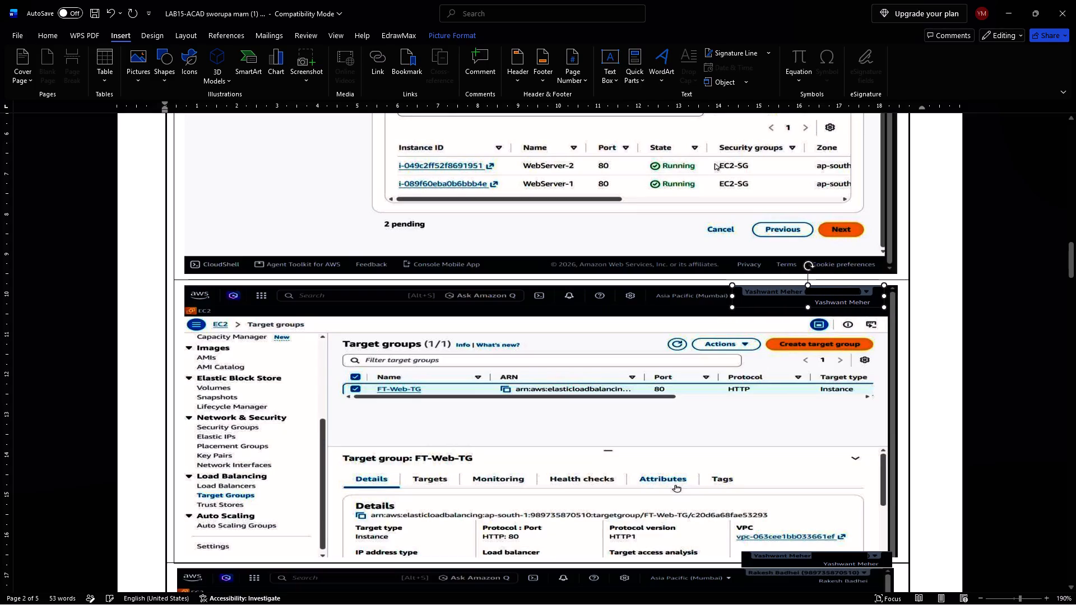
{"action": "key", "text": "Right"}
{"action": "left_click", "coordinate": [806, 392]}
Reduce the height of the Target groups screenshot's name image slightly and nudge it further left.
{"action": "left_click", "coordinate": [762, 297]}
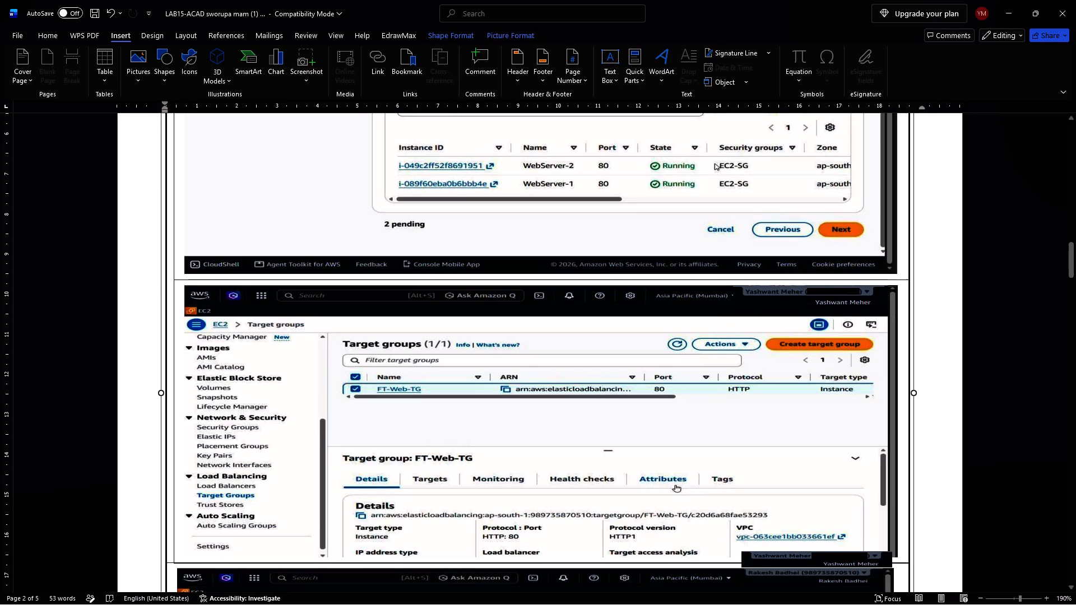
{"action": "left_click", "coordinate": [735, 296]}
{"action": "left_click", "coordinate": [734, 297]}
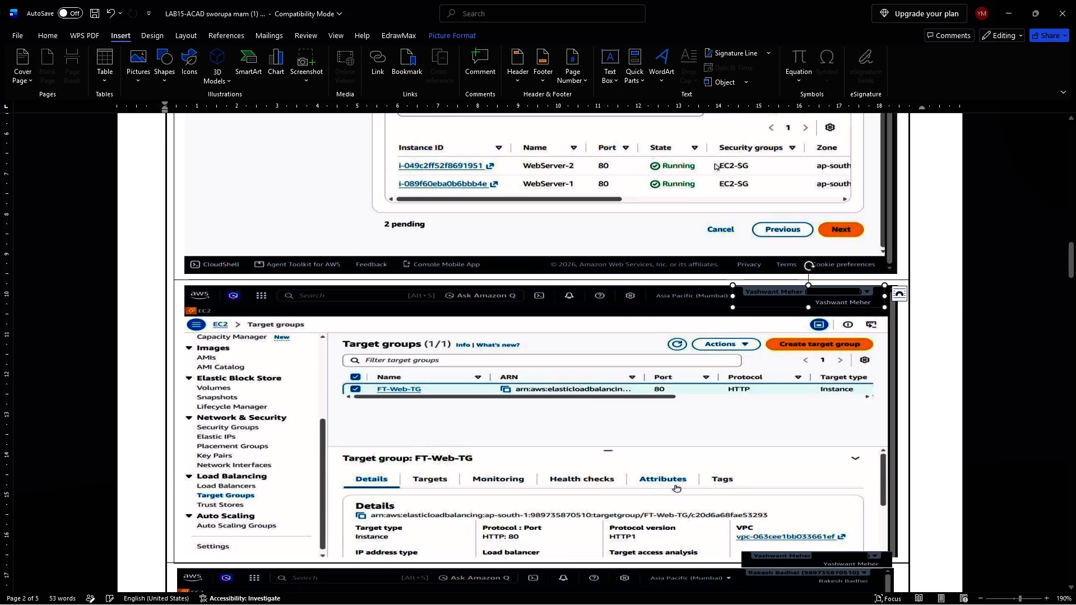
{"action": "left_click", "coordinate": [809, 308]}
{"action": "left_click", "coordinate": [806, 341]}
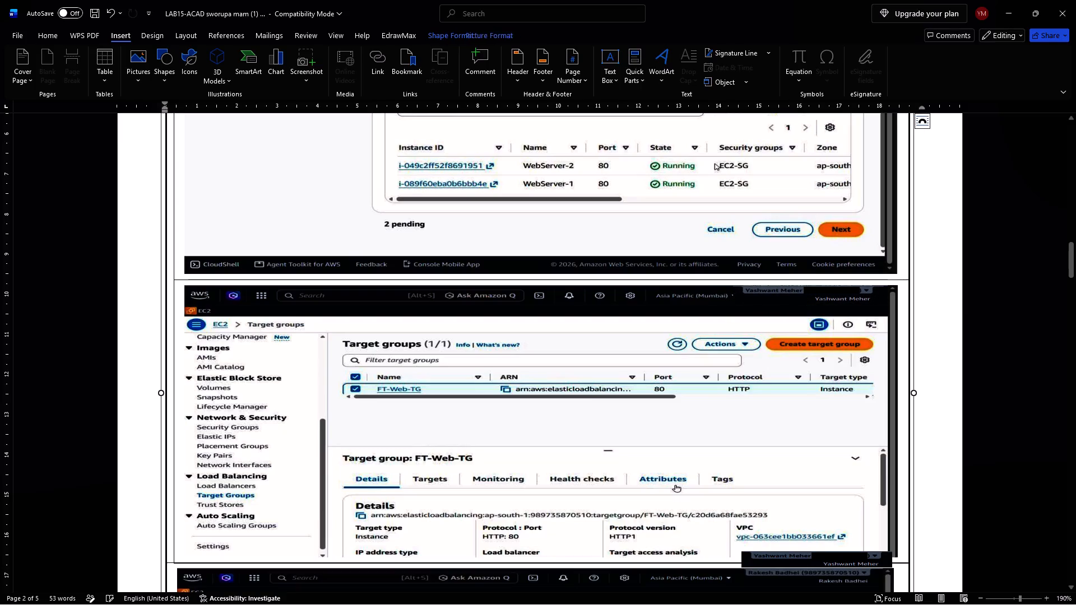
{"action": "left_click", "coordinate": [739, 296]}
{"action": "key", "text": "Left"}
{"action": "key", "text": "Left"}
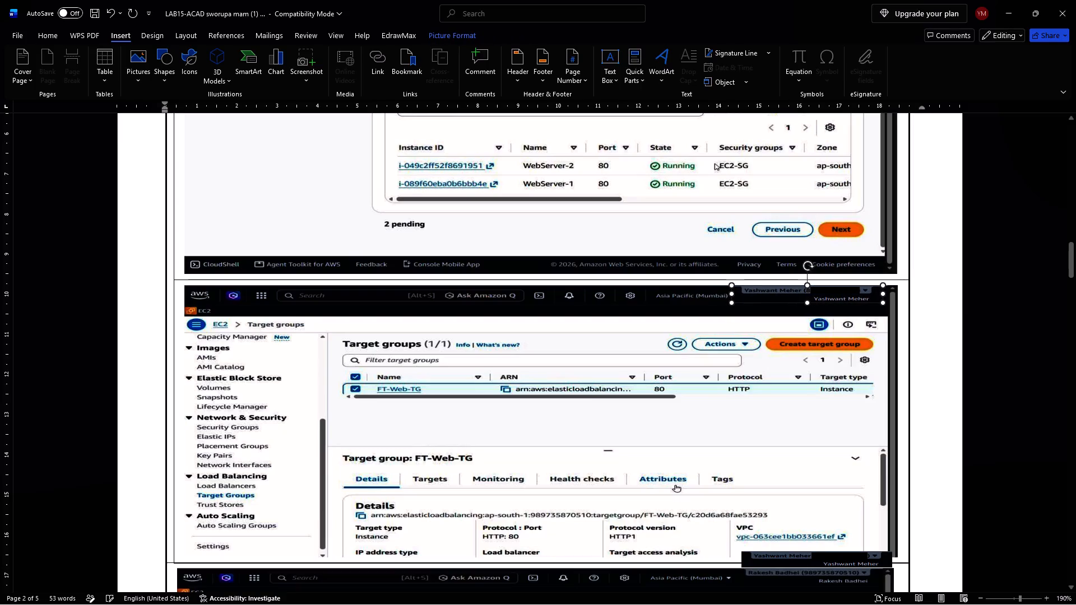
{"action": "key", "text": "Left"}
{"action": "left_click", "coordinate": [758, 381]}
Nudge the Create Application Load Balancer screenshot's name image down until it covers the account name in the header bar.
{"action": "scroll", "coordinate": [793, 364], "scroll_direction": "down", "scroll_amount": 2}
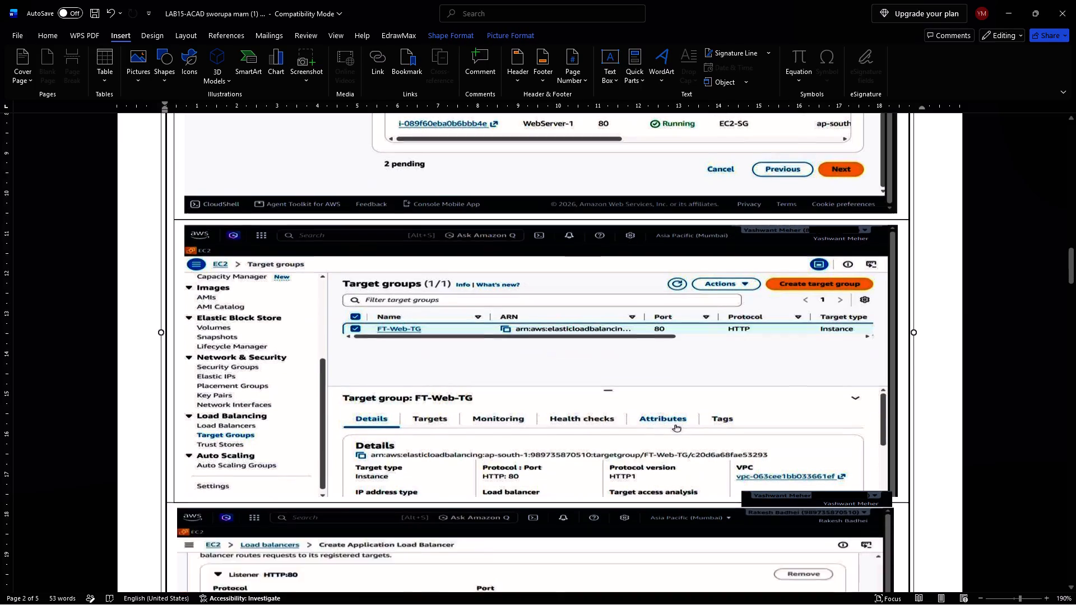
{"action": "scroll", "coordinate": [793, 364], "scroll_direction": "down", "scroll_amount": 2}
{"action": "left_click", "coordinate": [800, 360]}
{"action": "key", "text": "Down"}
{"action": "key", "text": "Down"}
{"action": "key", "text": "Down"}
{"action": "key", "text": "Down"}
{"action": "key", "text": "Down"}
{"action": "key", "text": "Down"}
{"action": "key", "text": "Down"}
{"action": "key", "text": "Down"}
{"action": "key", "text": "Down"}
{"action": "key", "text": "Down"}
{"action": "key", "text": "Down"}
{"action": "key", "text": "Down"}
{"action": "key", "text": "Down"}
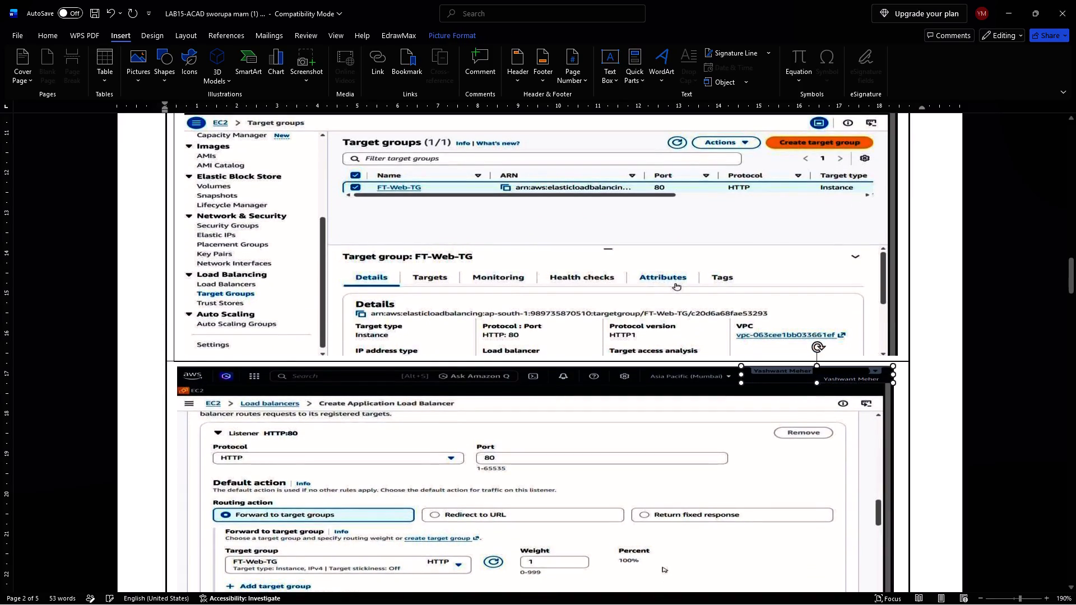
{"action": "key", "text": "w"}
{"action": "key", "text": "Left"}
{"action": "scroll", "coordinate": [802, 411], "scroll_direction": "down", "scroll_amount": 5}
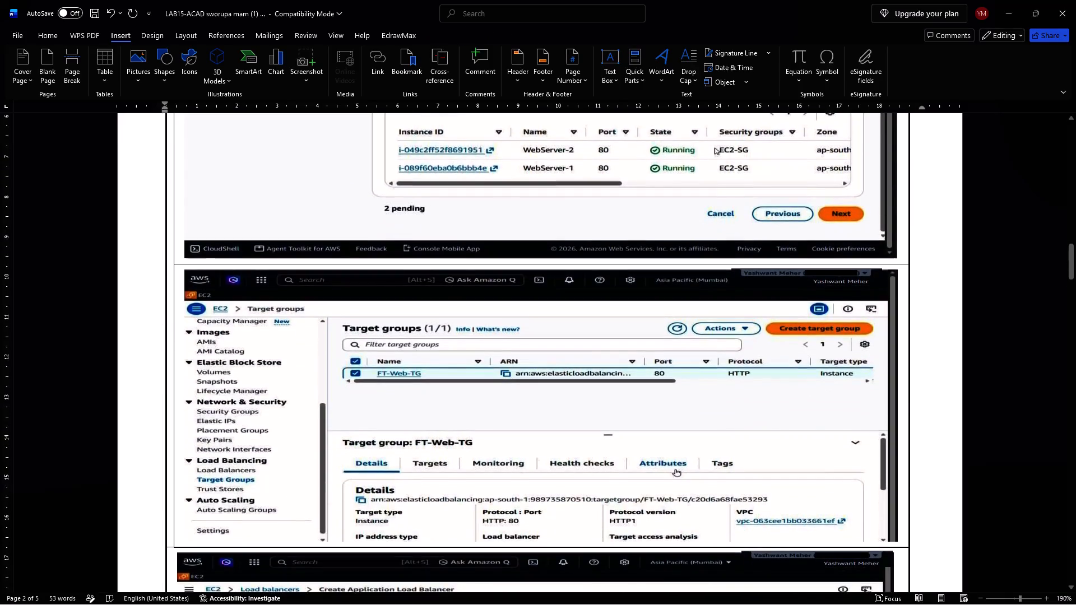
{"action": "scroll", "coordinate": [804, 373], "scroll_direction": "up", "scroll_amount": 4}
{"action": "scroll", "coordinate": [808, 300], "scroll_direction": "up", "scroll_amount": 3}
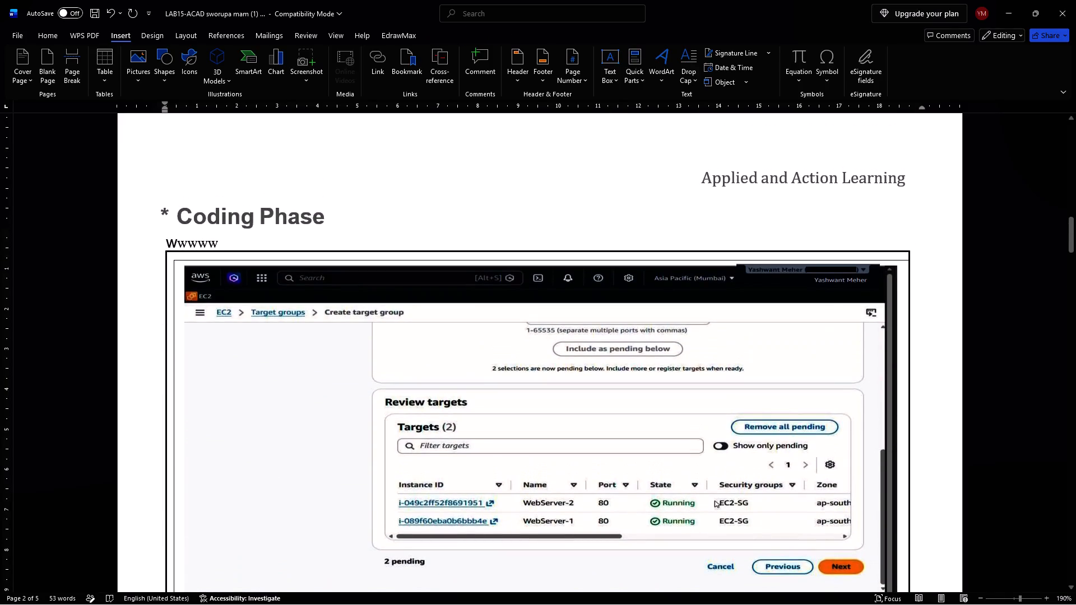
Nudge the Create target group screenshot's name image down slightly over the account name in the header bar.
{"action": "left_click", "coordinate": [820, 277]}
{"action": "key", "text": "Down"}
{"action": "key", "text": "Down"}
{"action": "key", "text": "Down"}
{"action": "key", "text": "Down"}
{"action": "key", "text": "Down"}
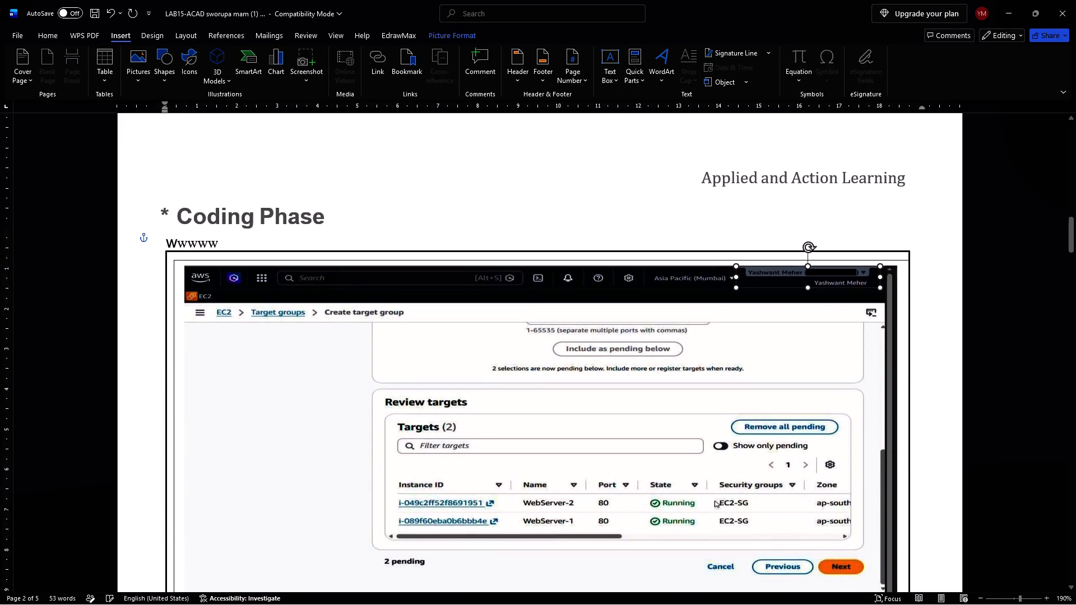
{"action": "left_click", "coordinate": [813, 310]}
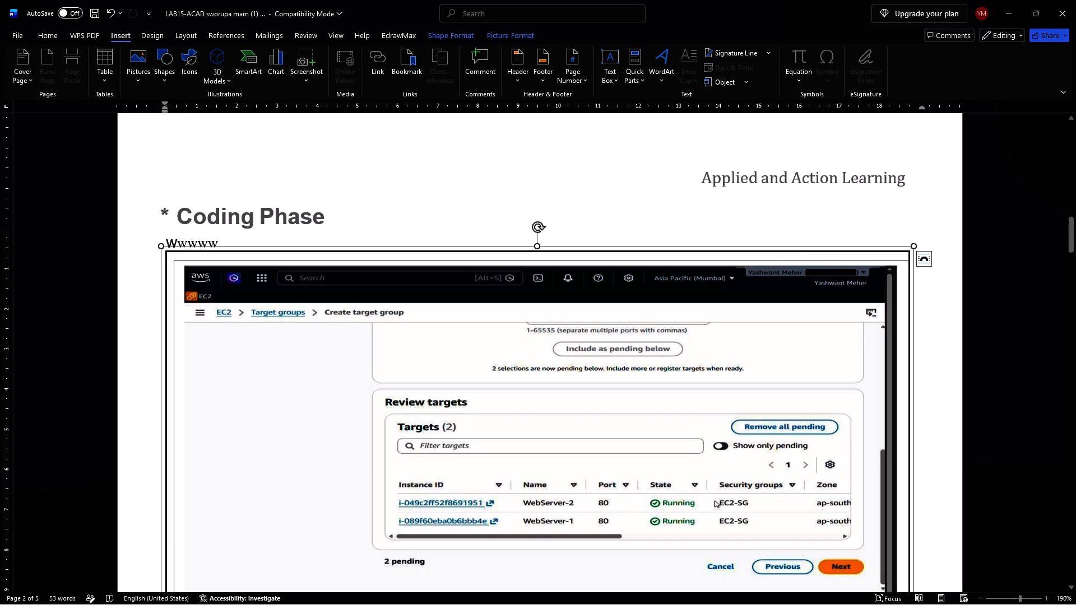
Nudge the name image on the Launch an instance screenshot showing the user data script down slightly.
{"action": "scroll", "coordinate": [801, 308], "scroll_direction": "up", "scroll_amount": 11}
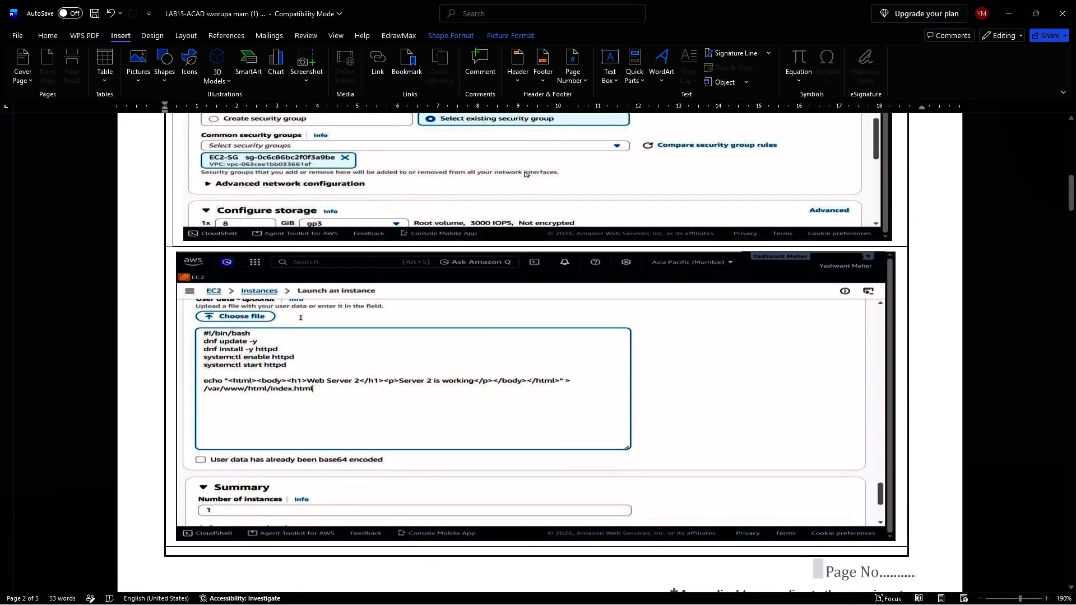
{"action": "left_click", "coordinate": [801, 262]}
{"action": "key", "text": "Down"}
{"action": "key", "text": "Down"}
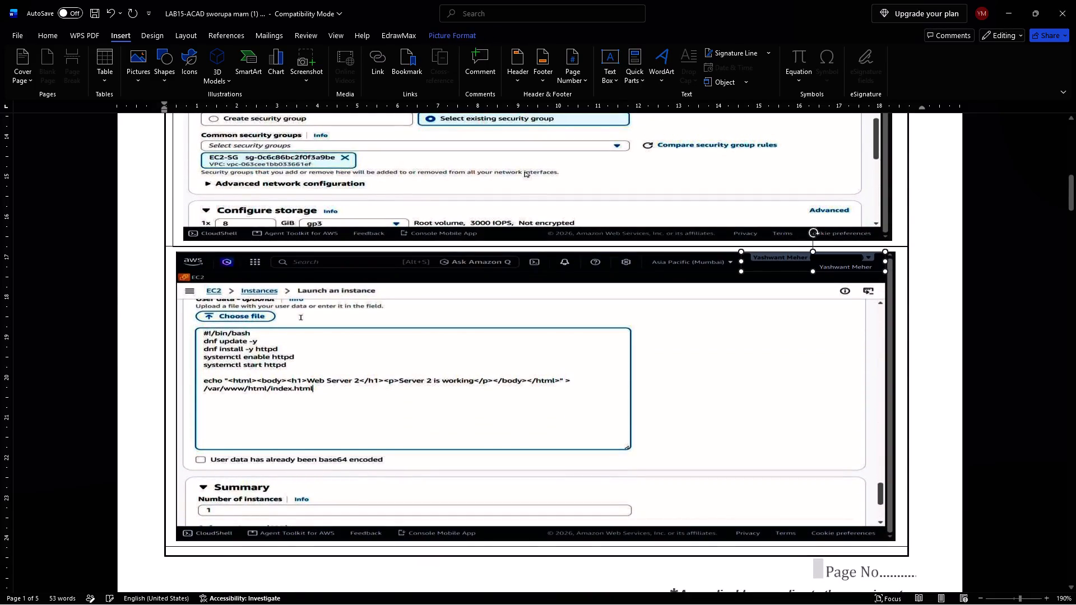
{"action": "left_click", "coordinate": [804, 315]}
Nudge page 2's Target groups screenshot's name image down slightly within the header bar.
{"action": "scroll", "coordinate": [805, 316], "scroll_direction": "up", "scroll_amount": 5}
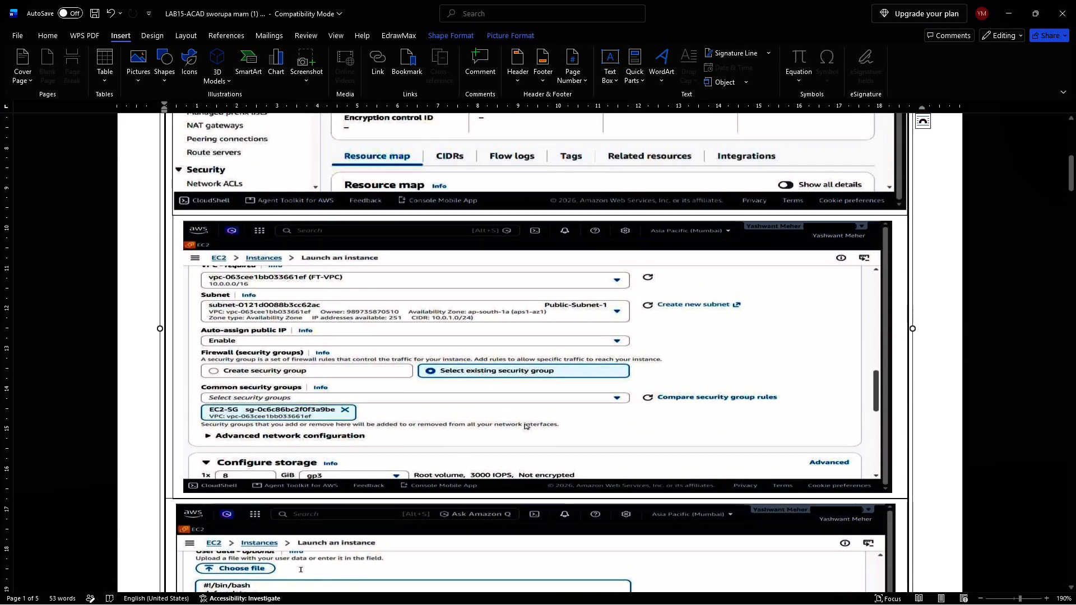
{"action": "scroll", "coordinate": [795, 269], "scroll_direction": "down", "scroll_amount": 17}
{"action": "scroll", "coordinate": [800, 300], "scroll_direction": "down", "scroll_amount": 4}
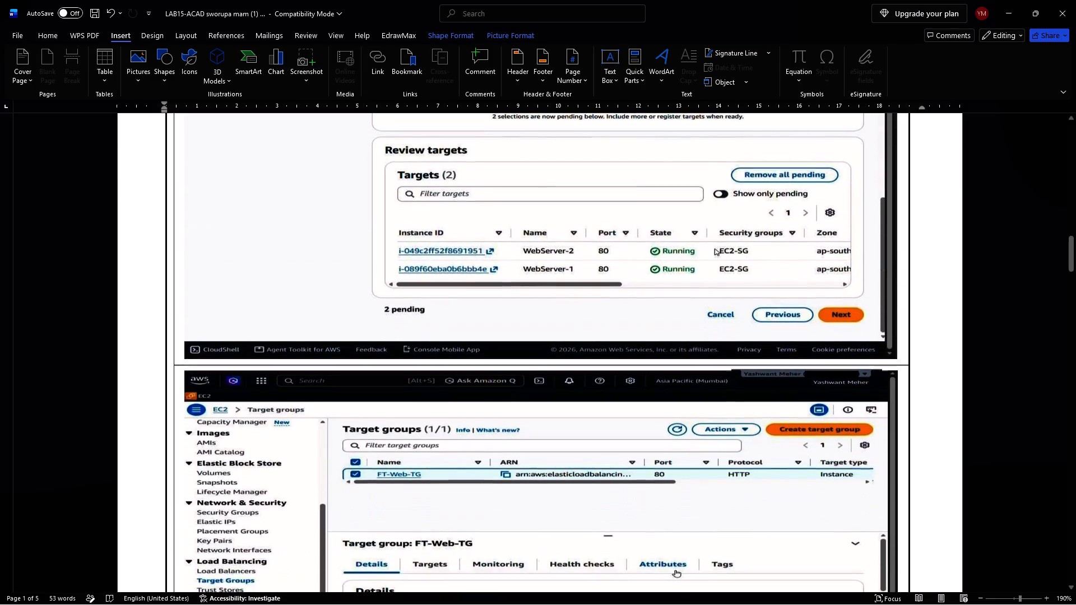
{"action": "left_click", "coordinate": [772, 381]}
{"action": "key", "text": "Down"}
{"action": "key", "text": "Down"}
{"action": "key", "text": "Down"}
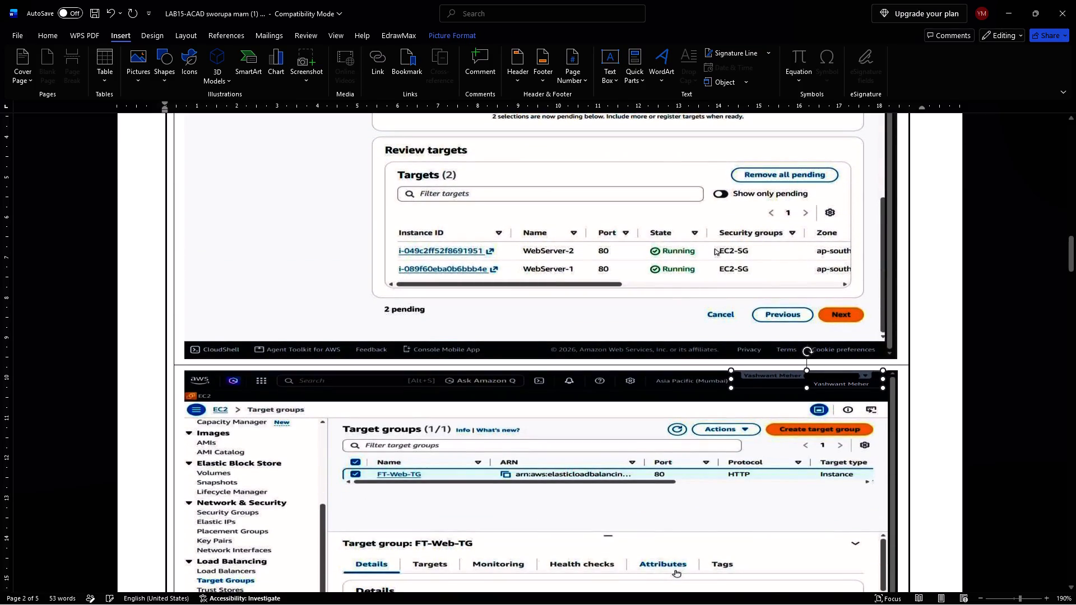
{"action": "left_click", "coordinate": [776, 408]}
Nudge the Create Application Load Balancer screenshot's name image down slightly within the header bar.
{"action": "scroll", "coordinate": [782, 405], "scroll_direction": "down", "scroll_amount": 4}
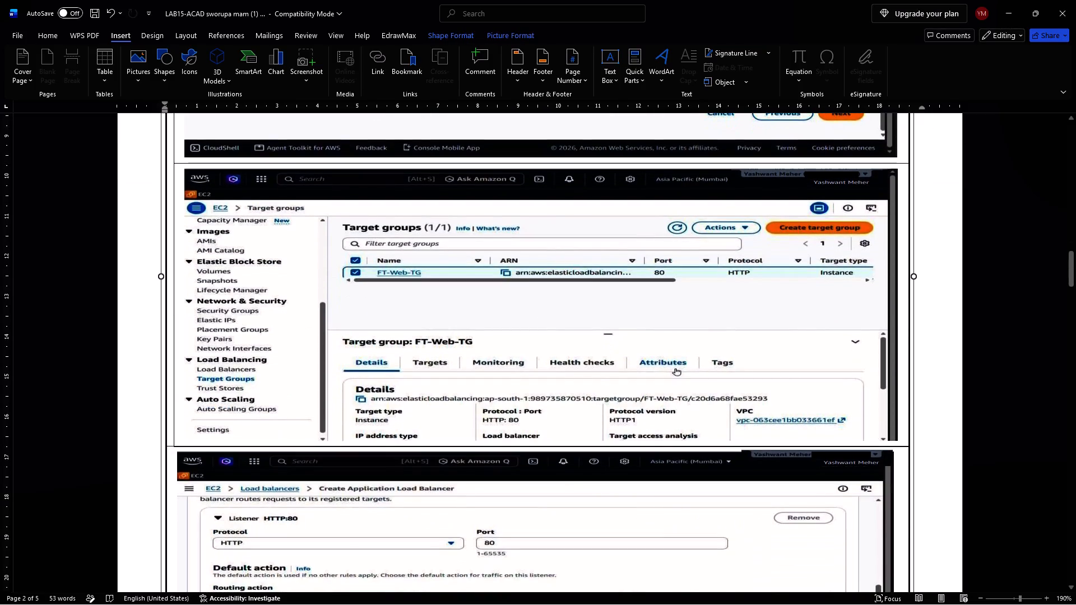
{"action": "scroll", "coordinate": [805, 398], "scroll_direction": "down", "scroll_amount": 2}
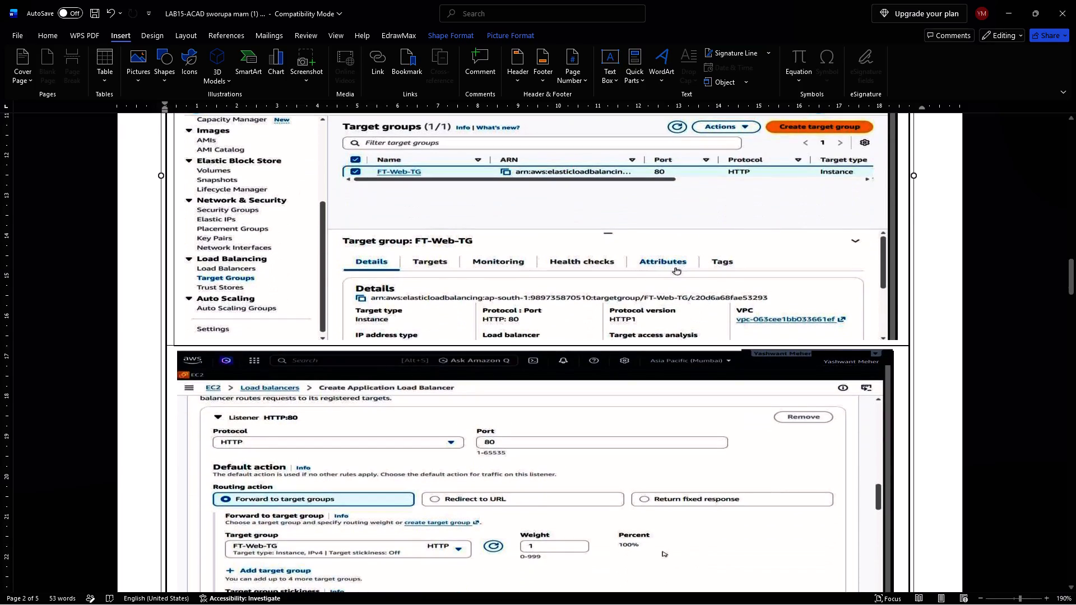
{"action": "left_click", "coordinate": [769, 355]}
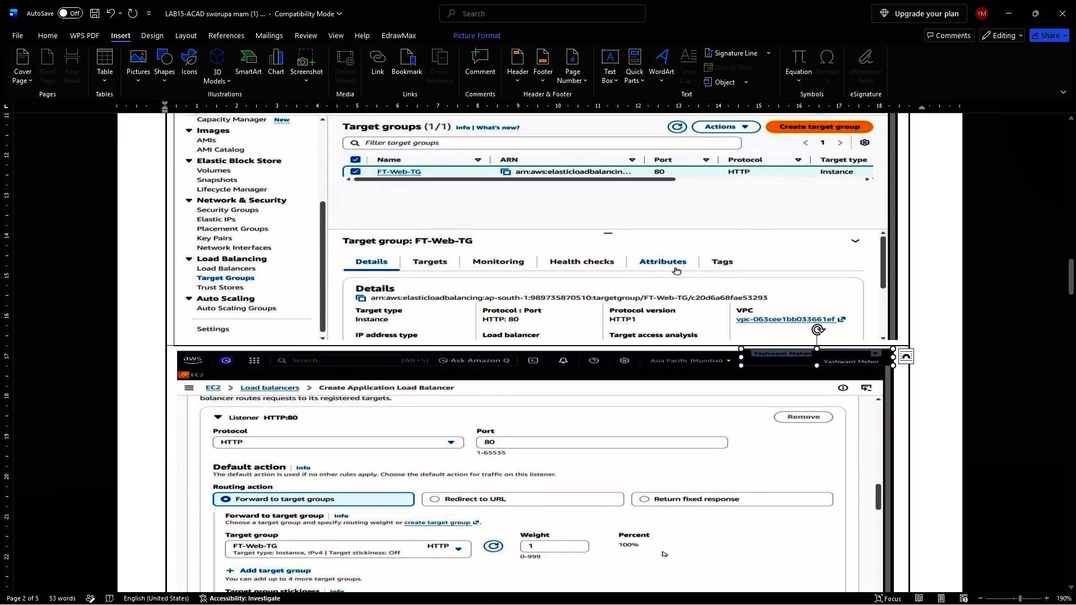
{"action": "key", "text": "Down"}
{"action": "key", "text": "Down"}
{"action": "key", "text": "Down"}
{"action": "key", "text": "Down"}
{"action": "key", "text": "Down"}
Nudge the Create Application Load Balancer screenshot's name image left so it stays within the header bar's right edge.
{"action": "key", "text": "Left"}
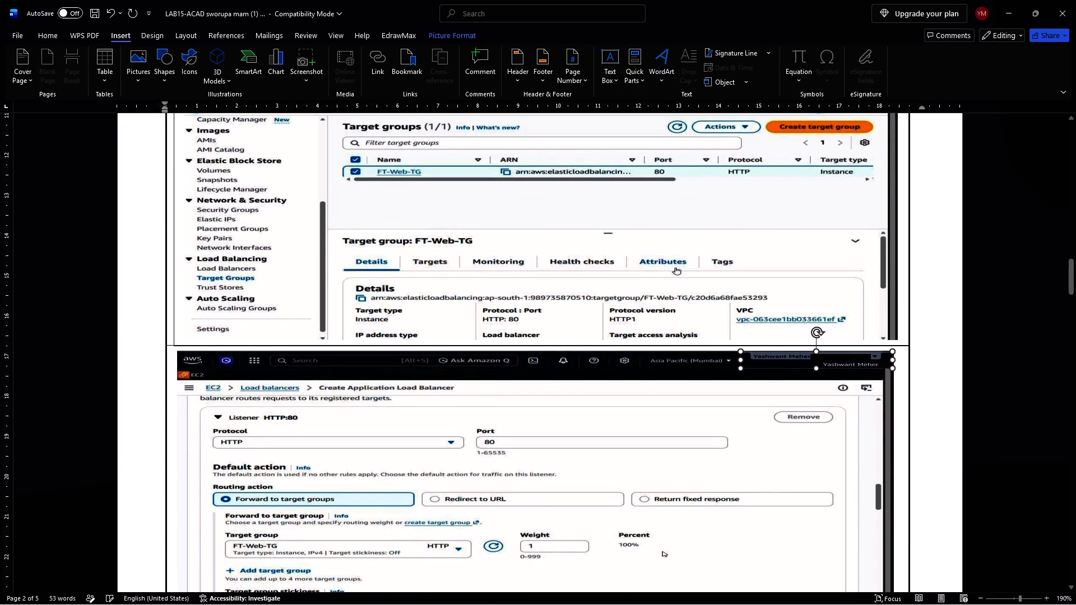
{"action": "key", "text": "Left"}
{"action": "key", "text": "Left"}
{"action": "key", "text": "Left"}
{"action": "key", "text": "Left"}
{"action": "key", "text": "Left"}
{"action": "key", "text": "Left"}
{"action": "key", "text": "Left"}
{"action": "key", "text": "Left"}
{"action": "key", "text": "Left"}
{"action": "left_click", "coordinate": [783, 425]}
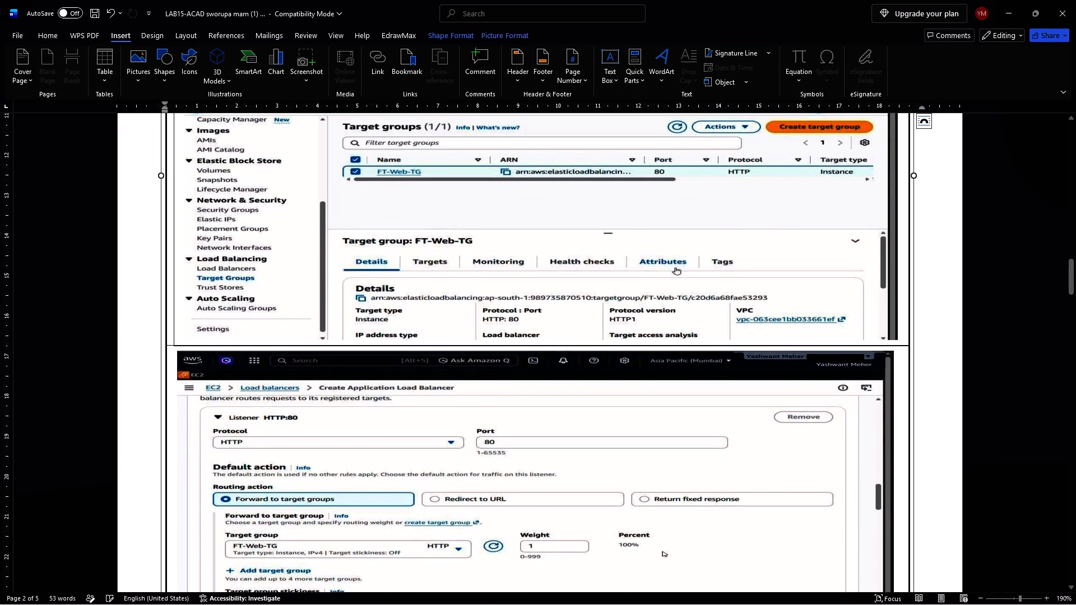
{"action": "left_click", "coordinate": [837, 361]}
{"action": "key", "text": "Left"}
{"action": "key", "text": "Left"}
{"action": "left_click", "coordinate": [851, 408]}
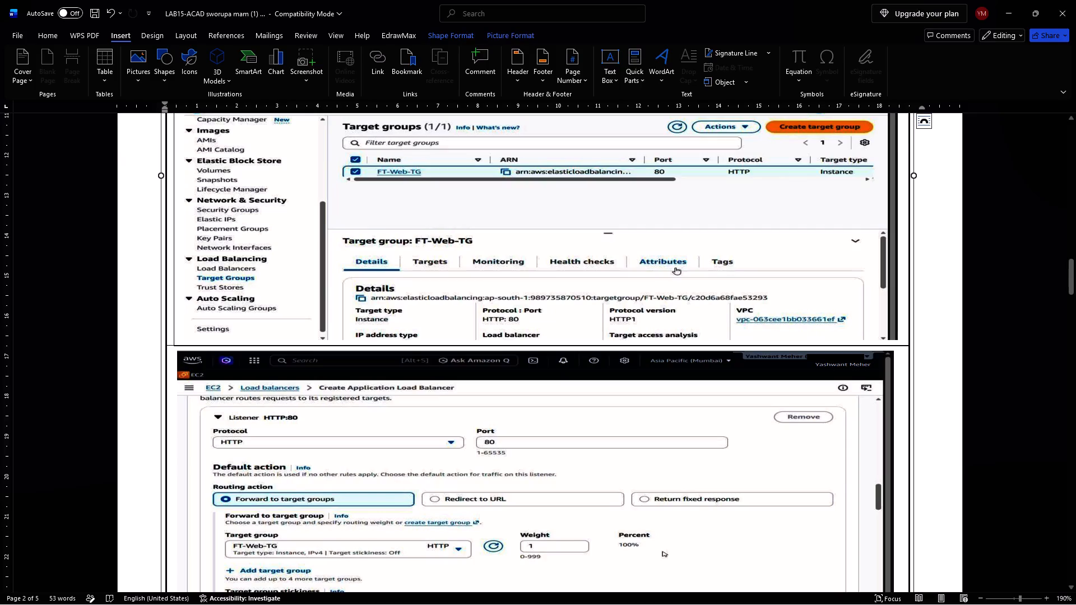
Duplicate the Create Application Load Balancer screenshot's name image and move the copy onto page 3's Instances screenshot.
{"action": "scroll", "coordinate": [820, 418], "scroll_direction": "down", "scroll_amount": 4}
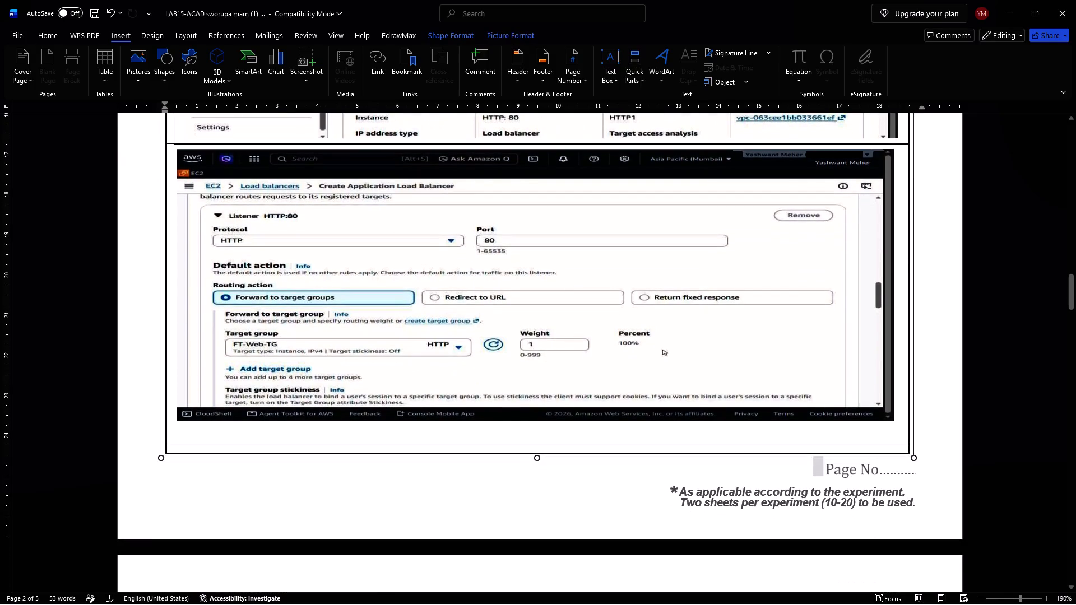
{"action": "left_click", "coordinate": [804, 161]}
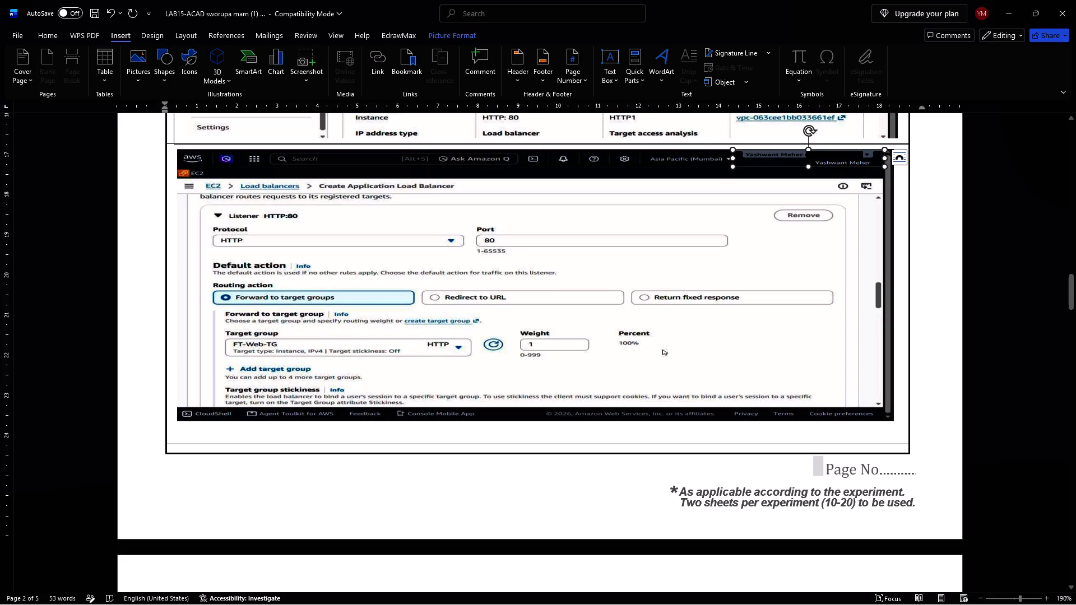
{"action": "key", "text": "ctrl+c"}
{"action": "key", "text": "ctrl+v"}
{"action": "scroll", "coordinate": [781, 264], "scroll_direction": "down", "scroll_amount": 1}
{"action": "scroll", "coordinate": [781, 264], "scroll_direction": "up", "scroll_amount": 2}
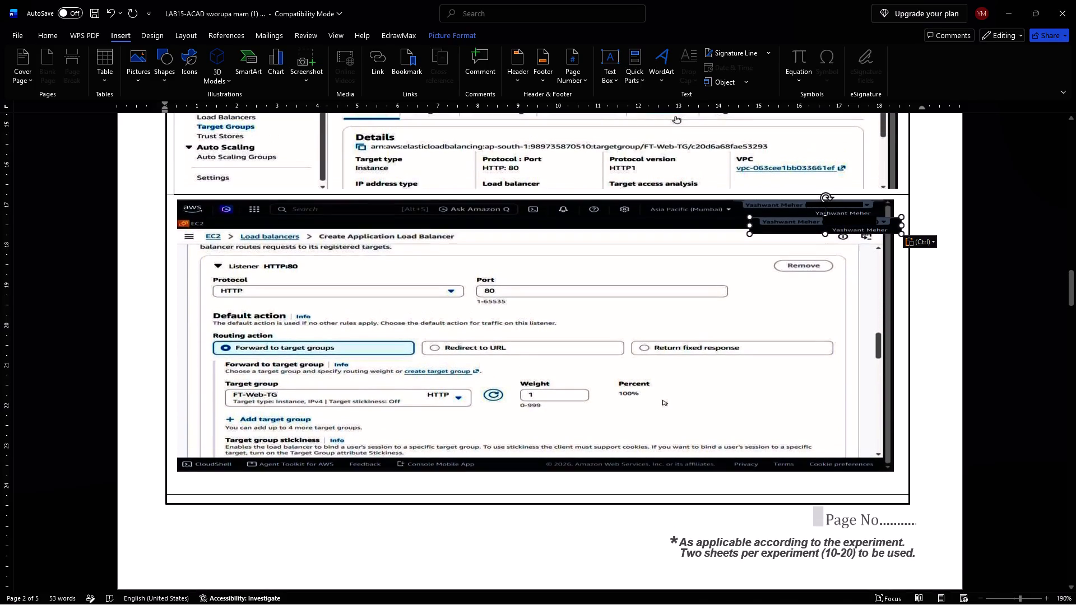
{"action": "left_click_drag", "start_coordinate": [786, 226], "coordinate": [706, 424]}
{"action": "scroll", "coordinate": [722, 383], "scroll_direction": "down", "scroll_amount": 5}
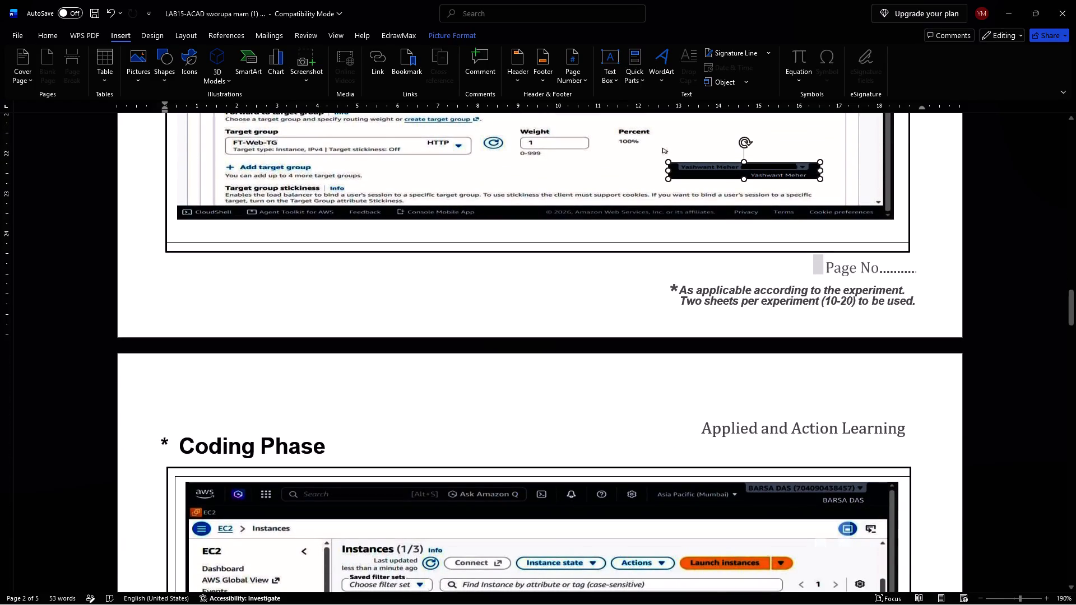
{"action": "left_click_drag", "start_coordinate": [720, 170], "coordinate": [623, 536]}
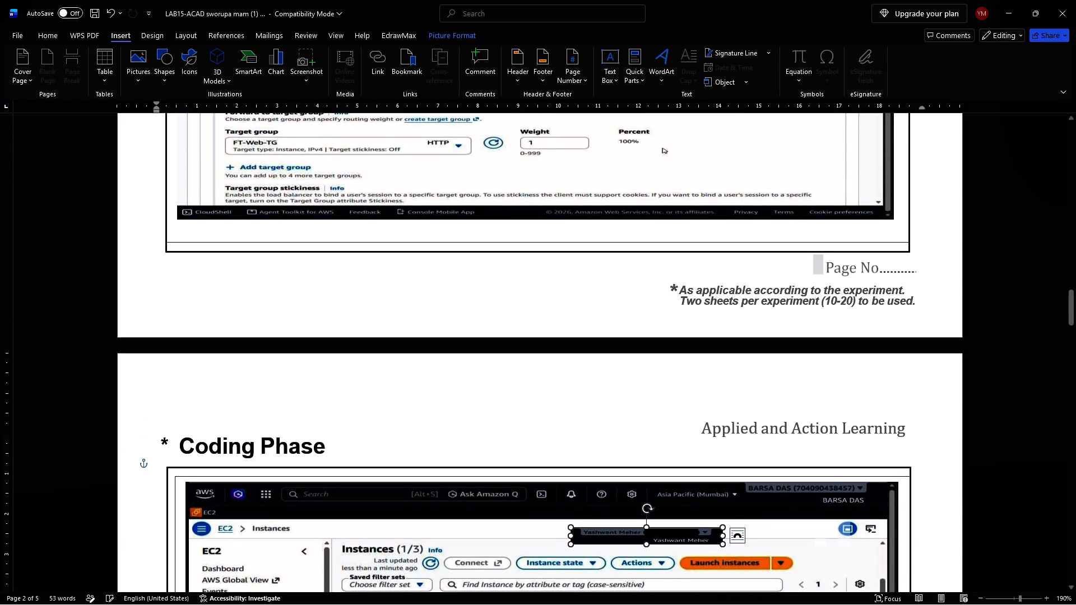
Delete the old account-name overlay from the header bar of page 3's Instances screenshot.
{"action": "left_click", "coordinate": [763, 496]}
{"action": "left_click", "coordinate": [773, 490]}
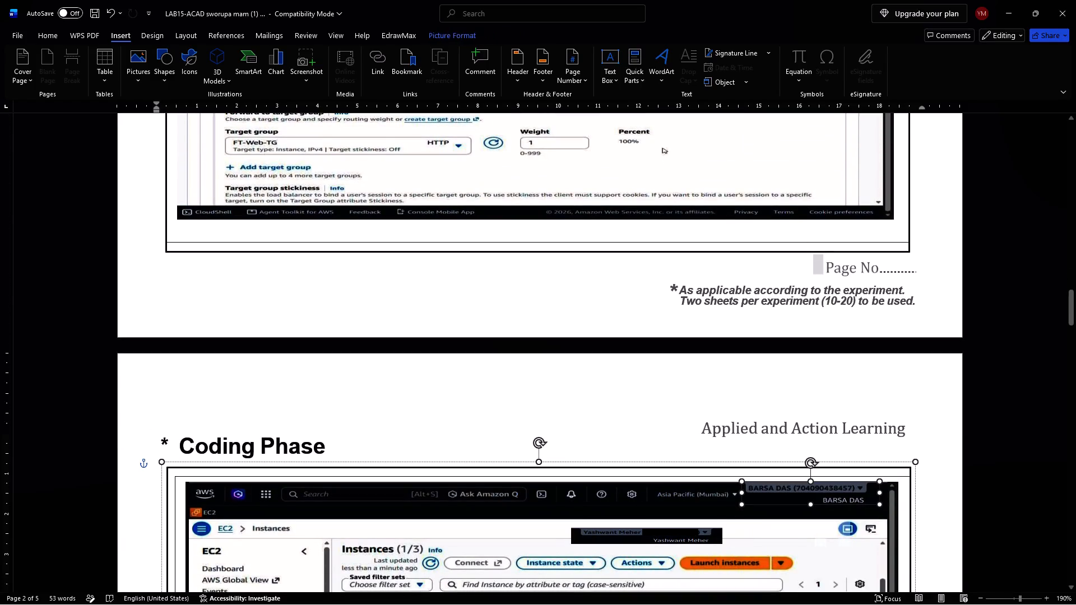
{"action": "key", "text": "Delete"}
Make the copied name image slightly taller and move it over the account name in the Instances screenshot's header bar.
{"action": "left_click", "coordinate": [664, 537]}
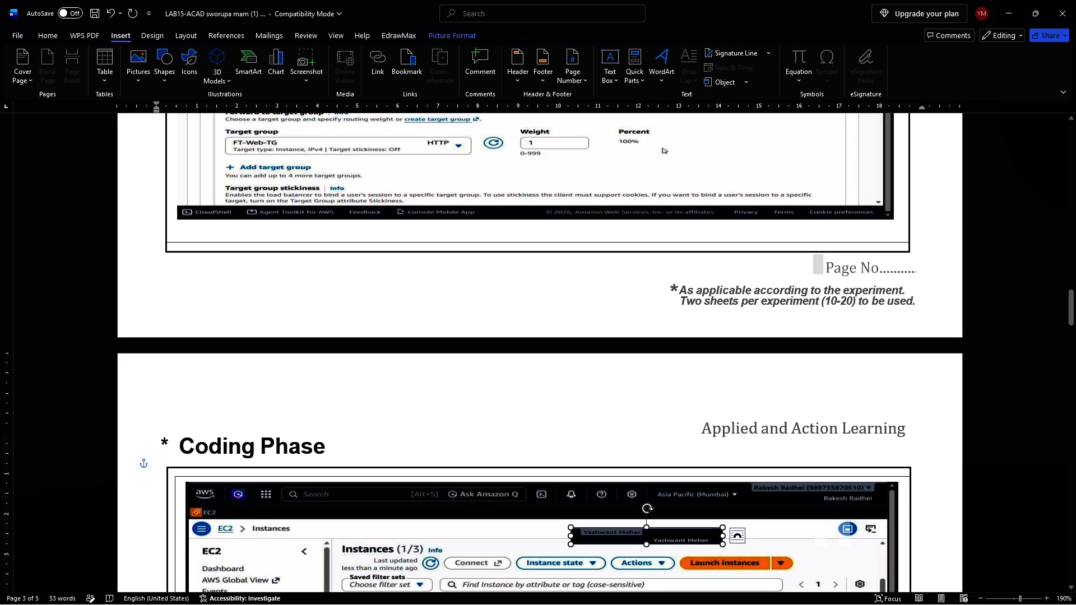
{"action": "left_click_drag", "start_coordinate": [721, 545], "coordinate": [708, 542]}
{"action": "left_click_drag", "start_coordinate": [647, 544], "coordinate": [644, 550]}
{"action": "left_click_drag", "start_coordinate": [666, 541], "coordinate": [768, 519]}
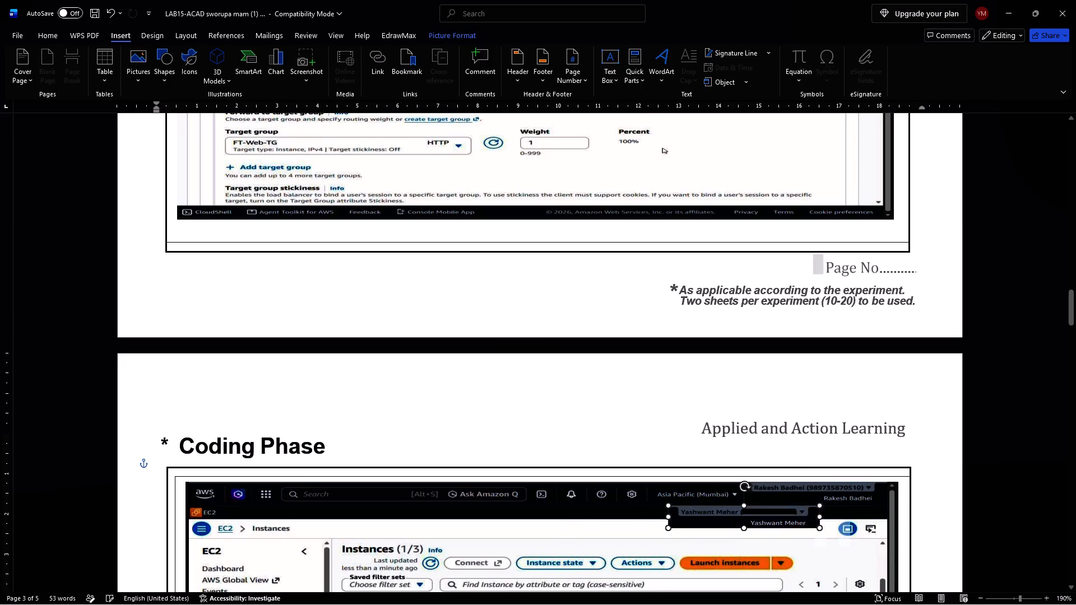
{"action": "left_click_drag", "start_coordinate": [768, 519], "coordinate": [831, 494]}
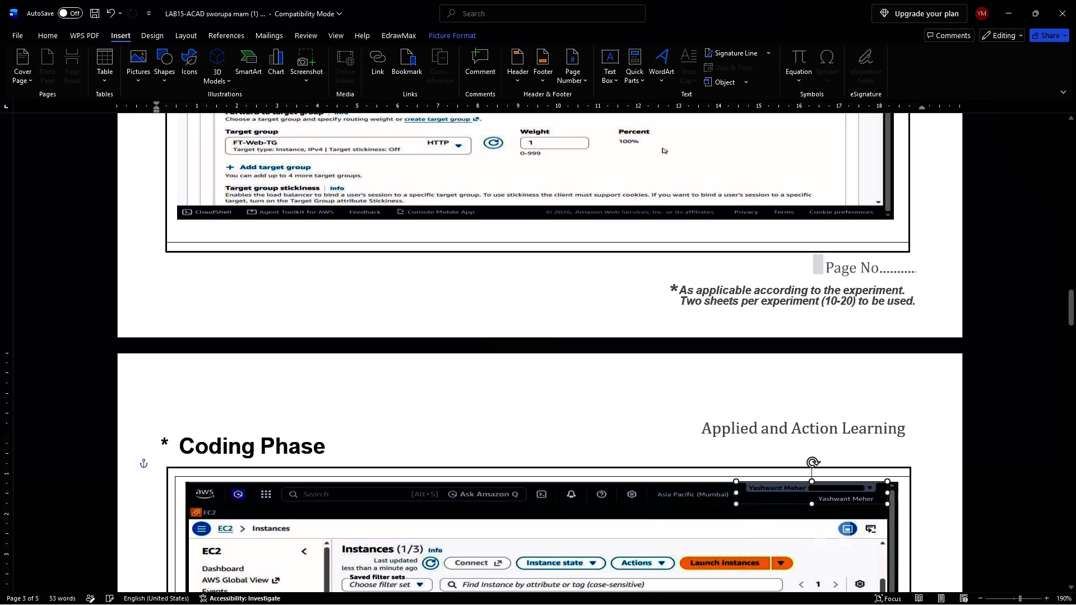
Narrow the Instances screenshot's name image from its left side so it leaves the region selector beside it uncovered.
{"action": "left_click_drag", "start_coordinate": [733, 494], "coordinate": [749, 495]}
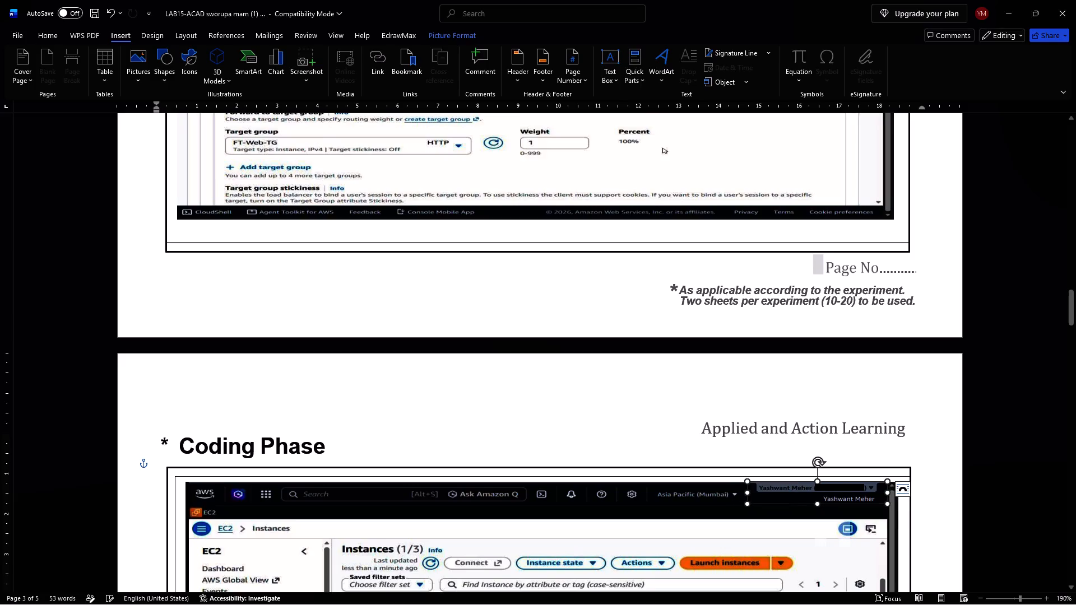
{"action": "left_click_drag", "start_coordinate": [748, 502], "coordinate": [759, 499]}
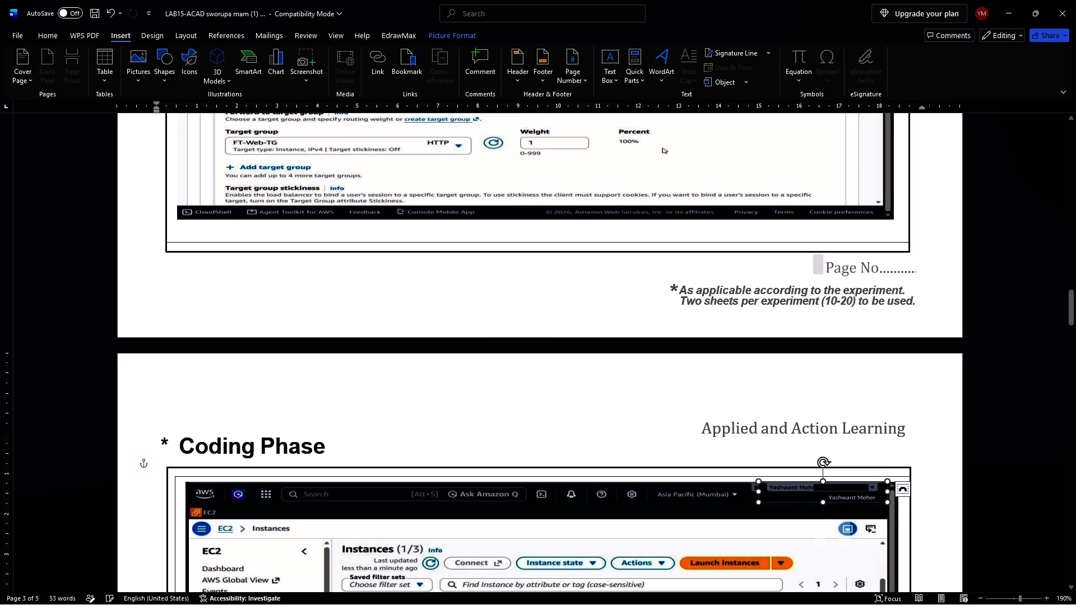
{"action": "left_click", "coordinate": [785, 492]}
{"action": "left_click_drag", "start_coordinate": [759, 501], "coordinate": [746, 505]}
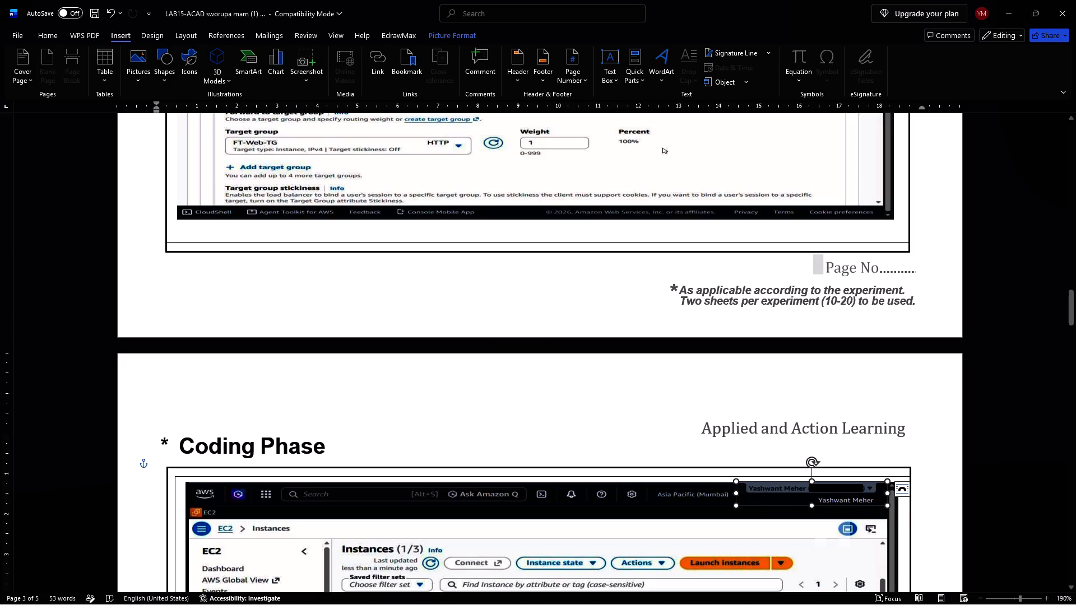
{"action": "left_click", "coordinate": [810, 505]}
{"action": "left_click_drag", "start_coordinate": [738, 508], "coordinate": [749, 505]}
{"action": "left_click_drag", "start_coordinate": [735, 504], "coordinate": [745, 504]}
{"action": "left_click_drag", "start_coordinate": [745, 504], "coordinate": [745, 504]}
{"action": "left_click_drag", "start_coordinate": [736, 506], "coordinate": [750, 500]}
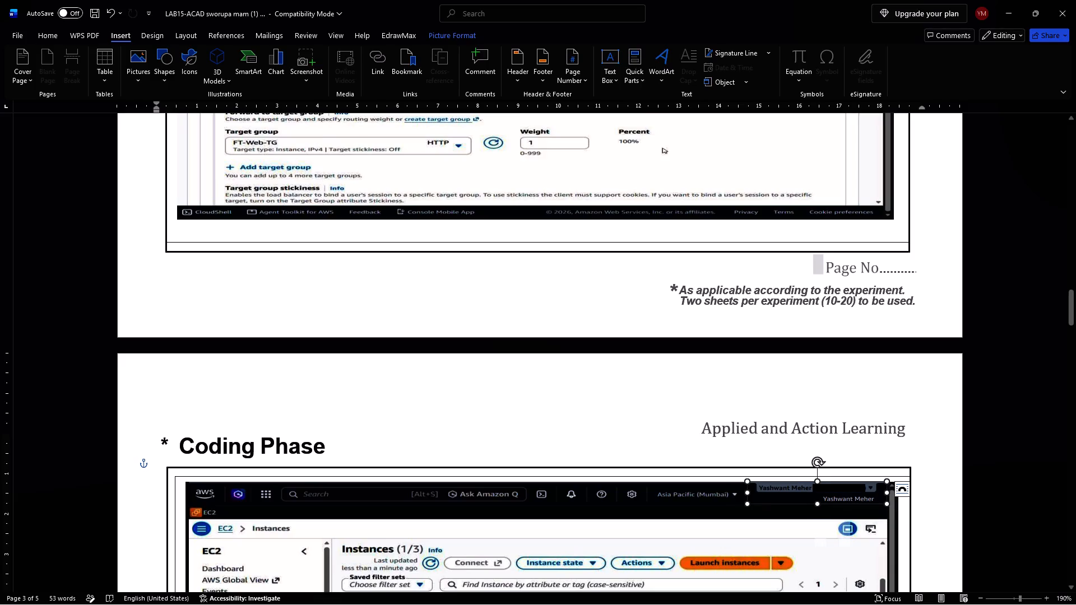
{"action": "left_click", "coordinate": [817, 505]}
{"action": "left_click", "coordinate": [748, 436]}
Duplicate the Instances screenshot's name image and move the copy down the page towards the Target groups screenshot.
{"action": "scroll", "coordinate": [748, 441], "scroll_direction": "down", "scroll_amount": 4}
{"action": "left_click", "coordinate": [818, 291]}
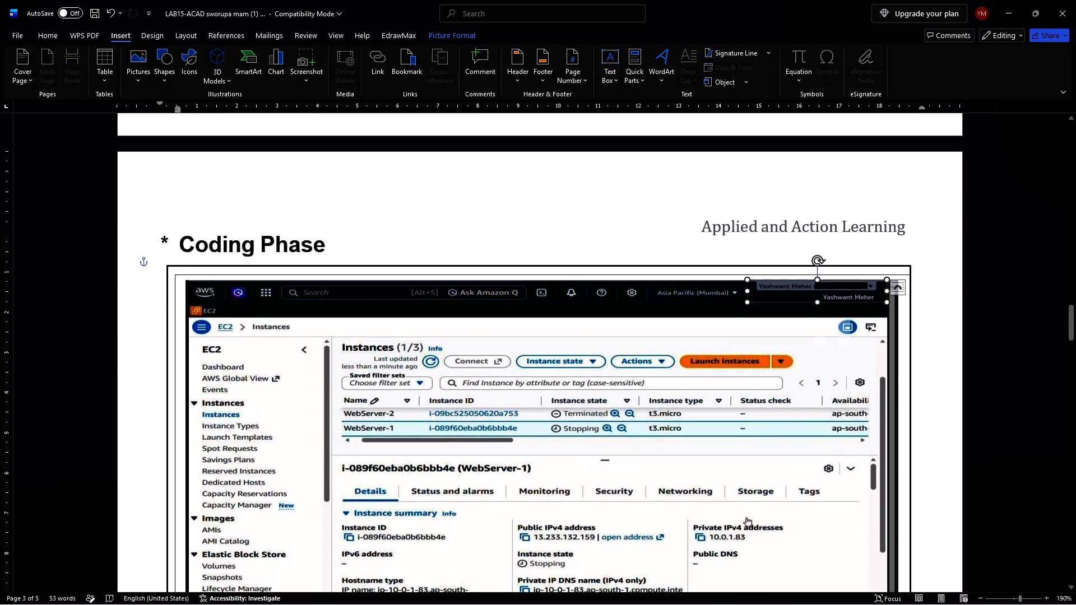
{"action": "key", "text": "ctrl+c"}
{"action": "key", "text": "ctrl+v"}
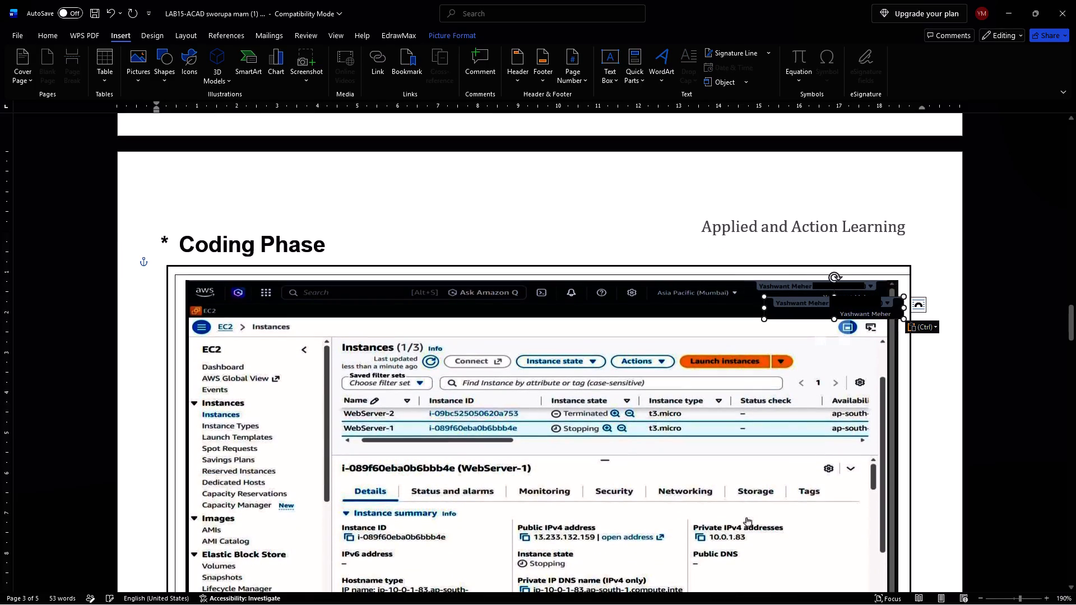
{"action": "left_click_drag", "start_coordinate": [786, 306], "coordinate": [697, 488]}
Delete the old account-name overlay from the header bar of page 3's Target groups screenshot.
{"action": "scroll", "coordinate": [676, 425], "scroll_direction": "down", "scroll_amount": 6}
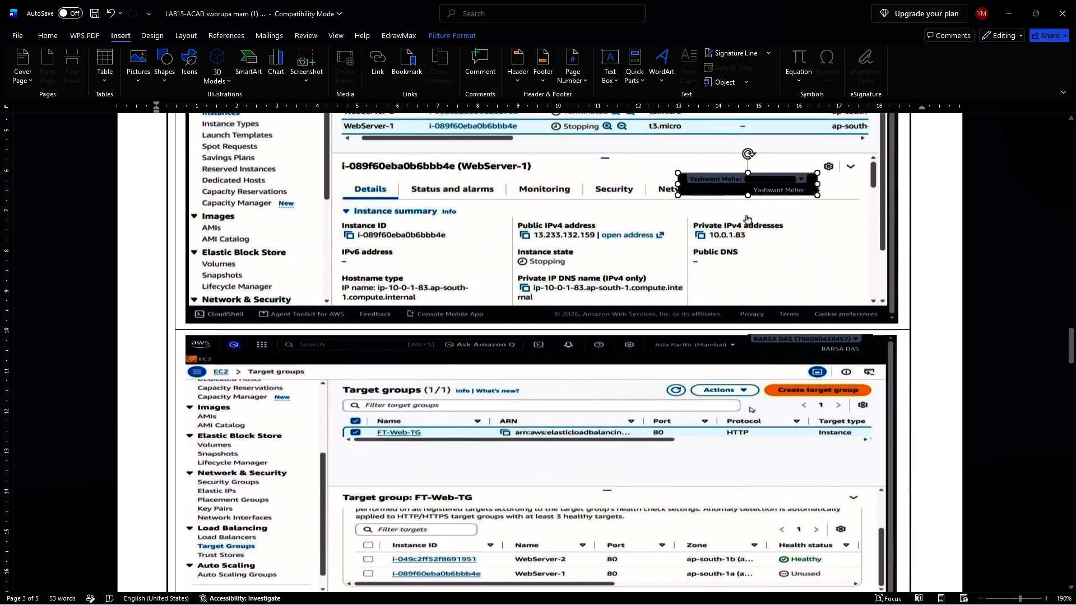
{"action": "left_click", "coordinate": [762, 339]}
{"action": "left_click", "coordinate": [763, 339]}
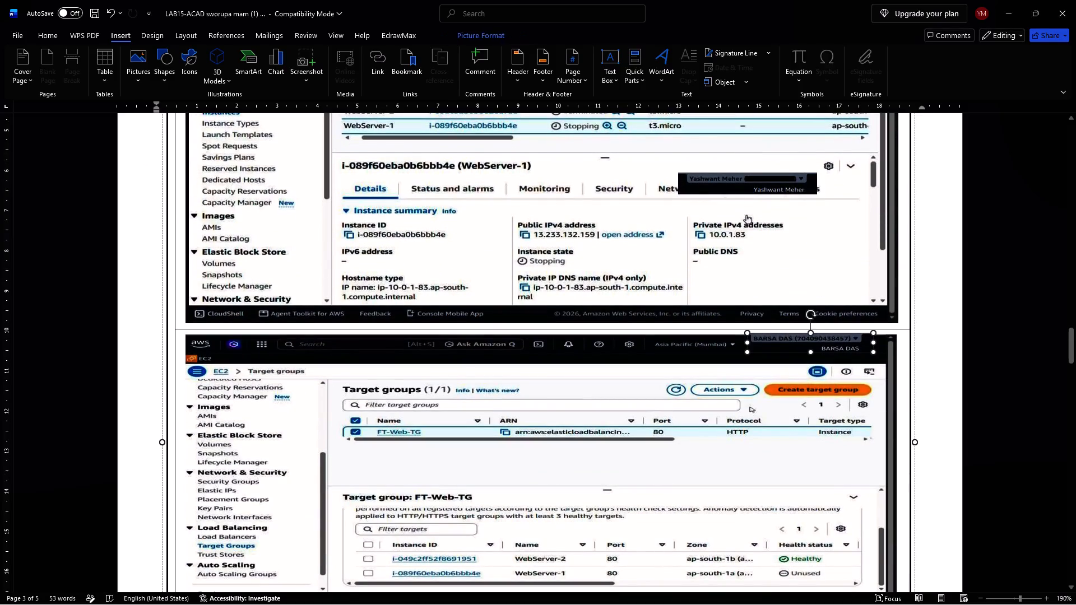
{"action": "key", "text": "Delete"}
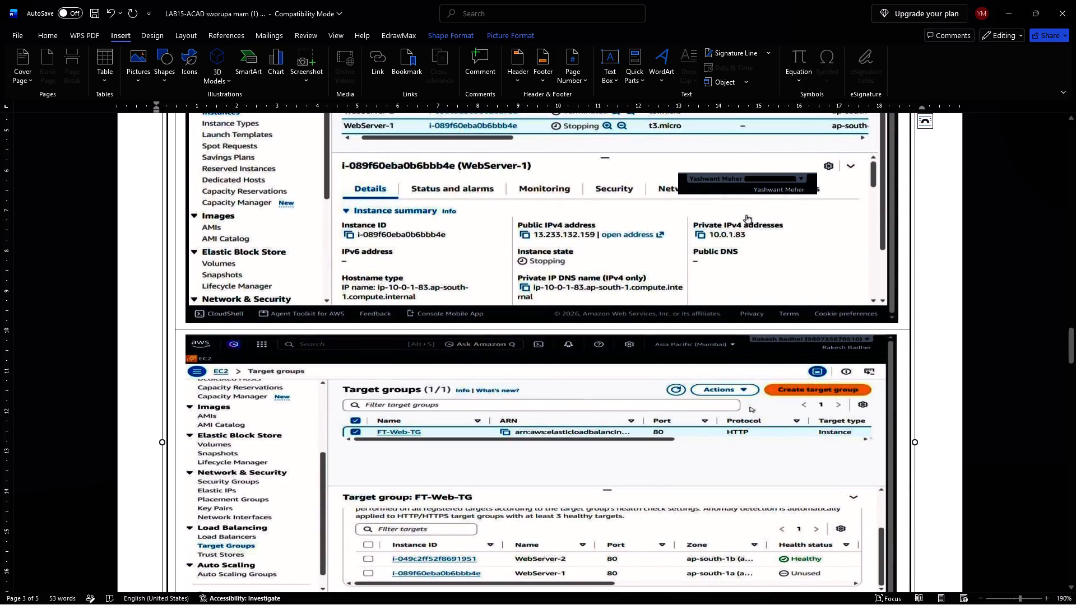
Move the copied name image over the account name in the Target groups screenshot's header bar and make it slightly shorter in height.
{"action": "left_click", "coordinate": [762, 185]}
{"action": "left_click_drag", "start_coordinate": [766, 184], "coordinate": [782, 399]}
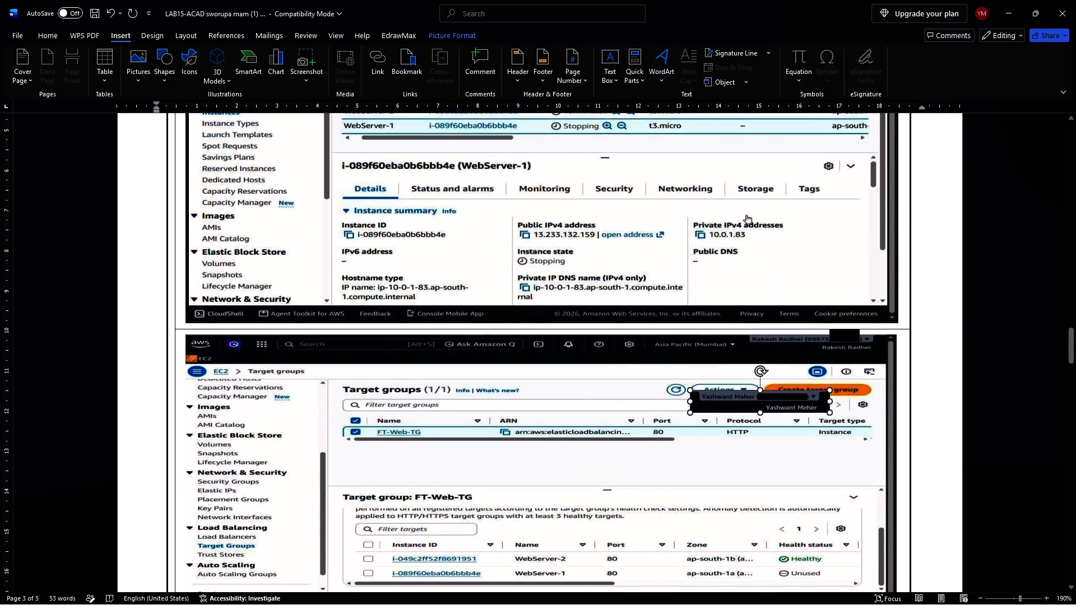
{"action": "left_click_drag", "start_coordinate": [782, 399], "coordinate": [833, 346]}
{"action": "left_click", "coordinate": [771, 373]}
{"action": "left_click", "coordinate": [789, 348]}
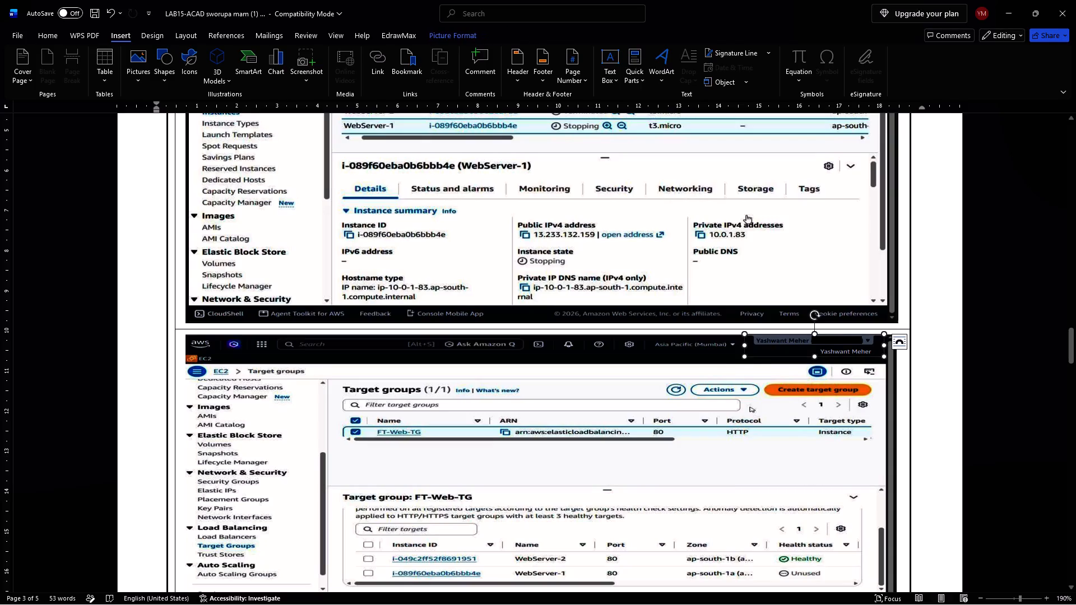
{"action": "left_click", "coordinate": [814, 354]}
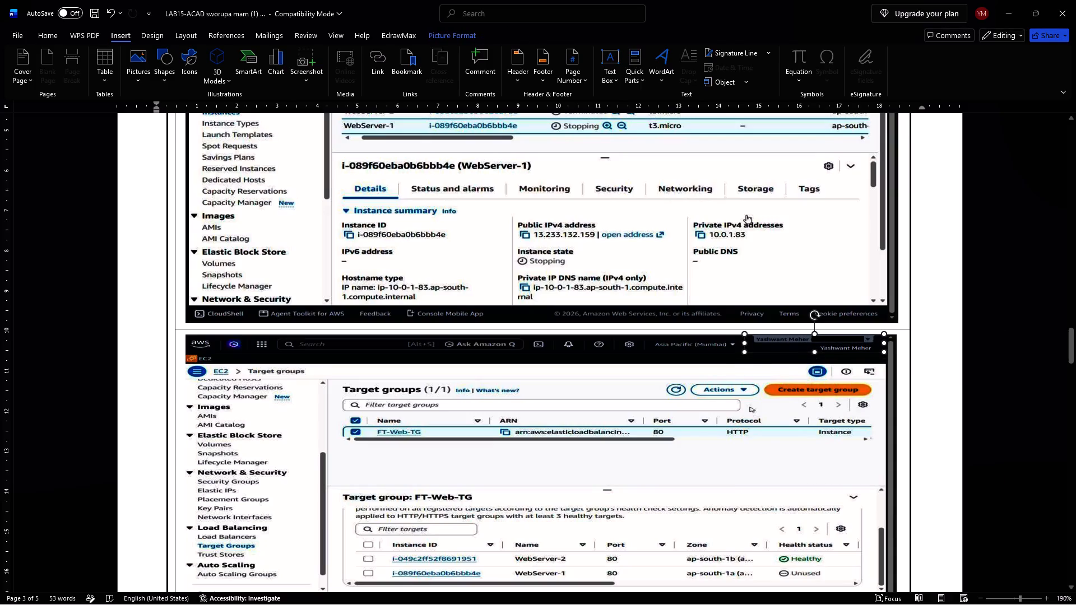
{"action": "left_click", "coordinate": [816, 379]}
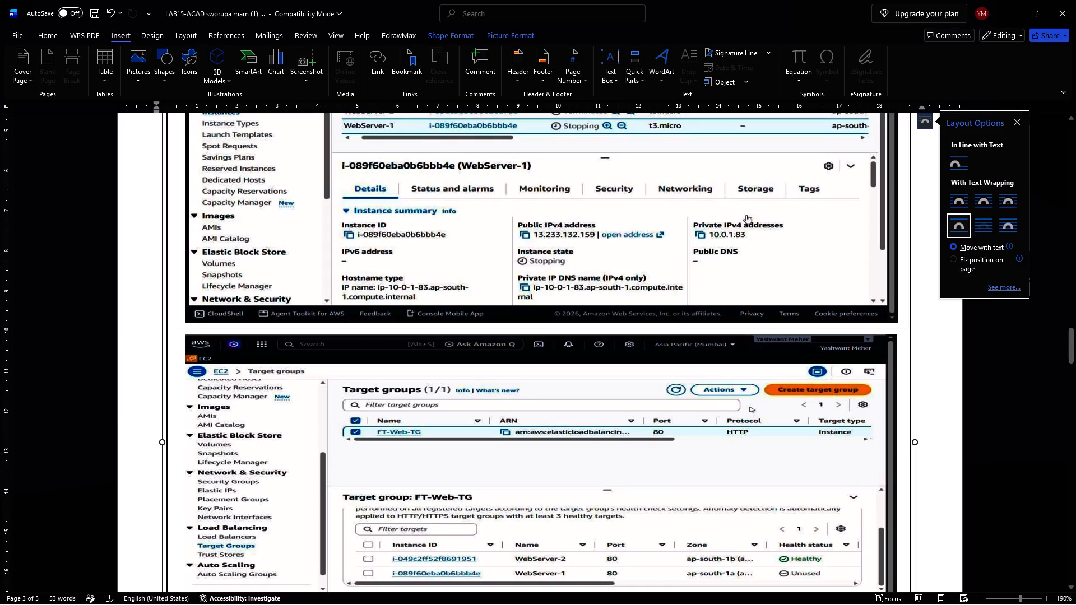
{"action": "left_click", "coordinate": [753, 395]}
{"action": "left_click", "coordinate": [813, 345]}
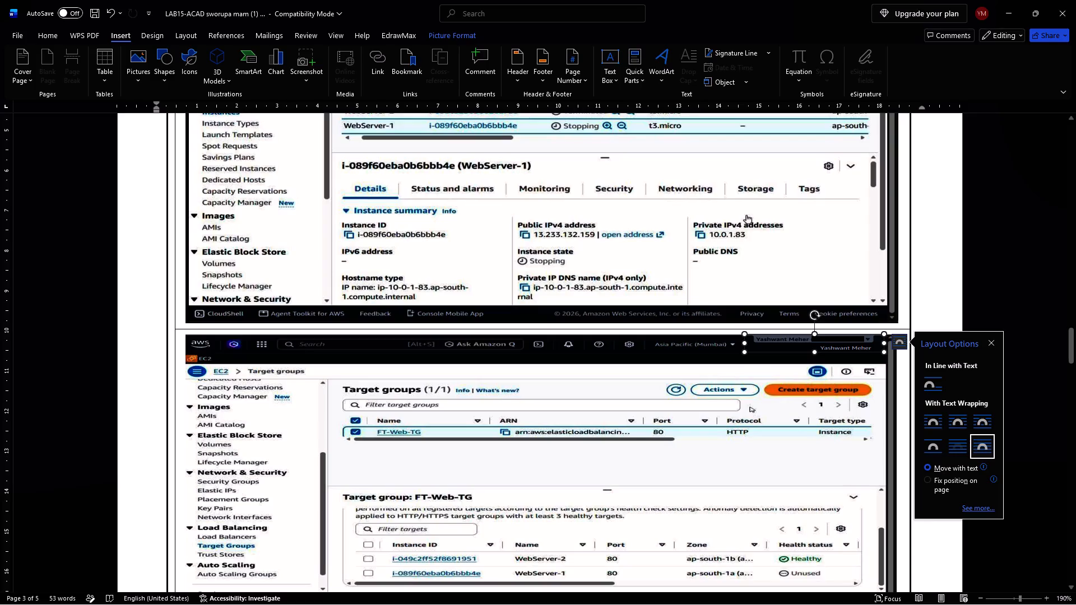
{"action": "left_click", "coordinate": [764, 418]}
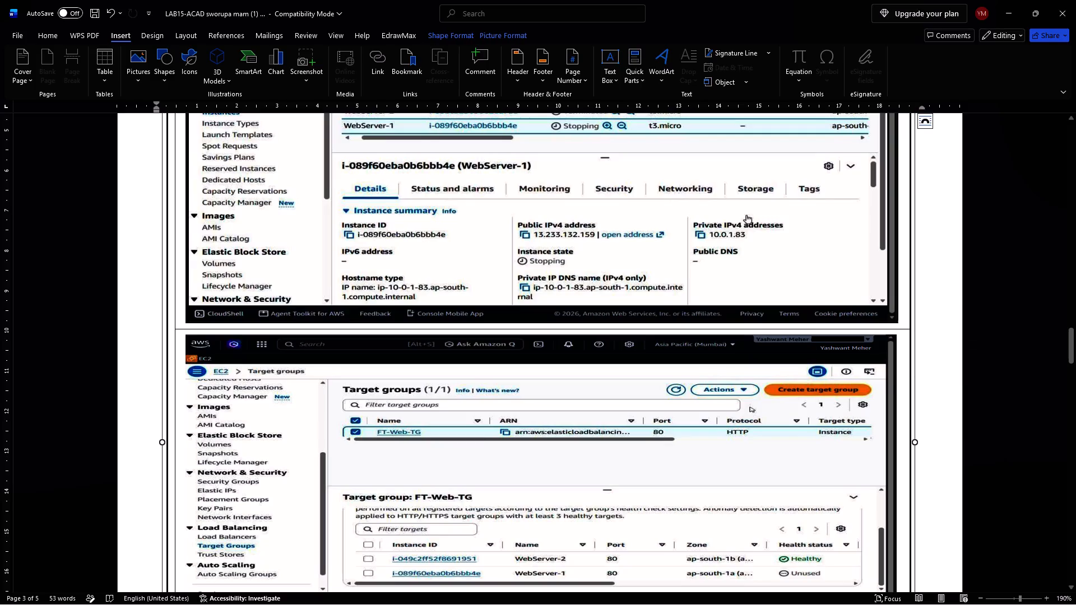
{"action": "left_click", "coordinate": [808, 346]}
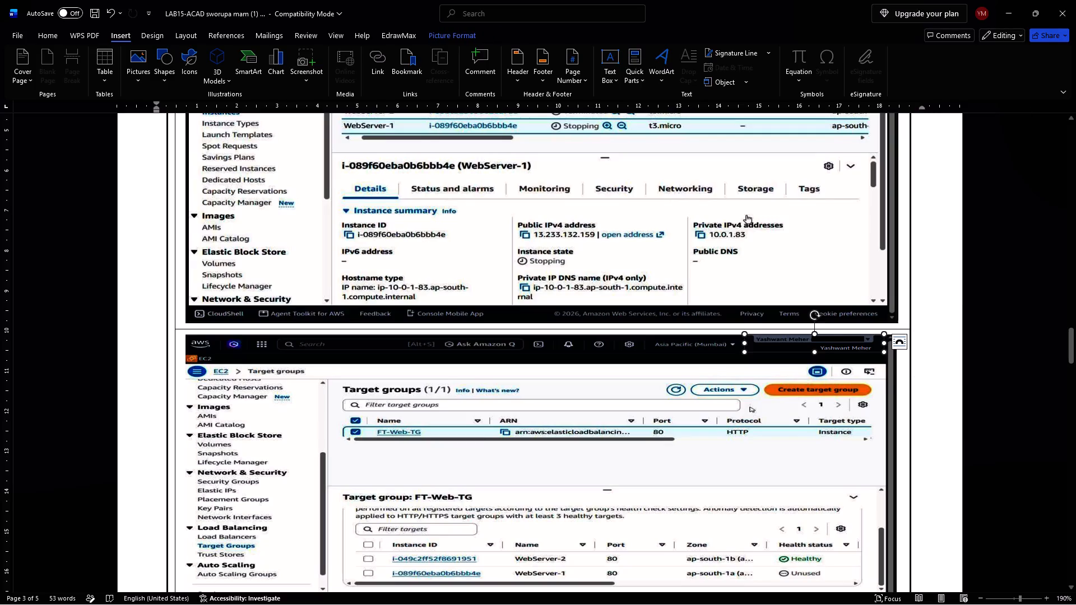
{"action": "left_click", "coordinate": [775, 419]}
Duplicate the Target groups screenshot's name image and move the copy down the page towards the Load balancers screenshot.
{"action": "left_click", "coordinate": [790, 345]}
{"action": "key", "text": "ctrl+c"}
{"action": "key", "text": "ctrl+v"}
{"action": "left_click_drag", "start_coordinate": [782, 361], "coordinate": [697, 509]}
Delete the old account-name overlay from the header bar of page 3's Load balancers screenshot.
{"action": "scroll", "coordinate": [706, 440], "scroll_direction": "down", "scroll_amount": 6}
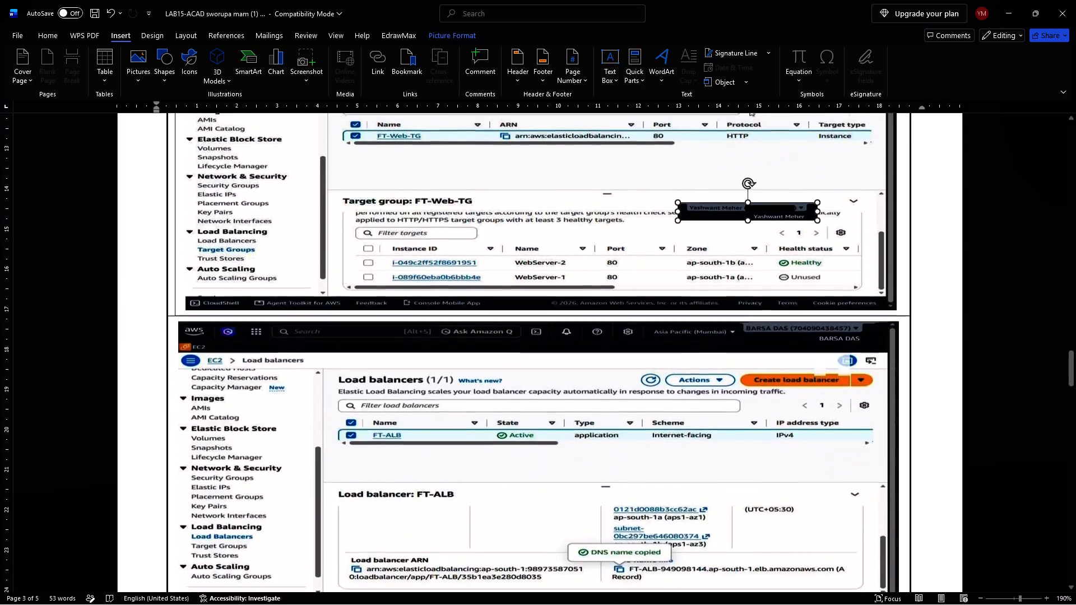
{"action": "left_click", "coordinate": [748, 313]}
{"action": "left_click", "coordinate": [759, 328]}
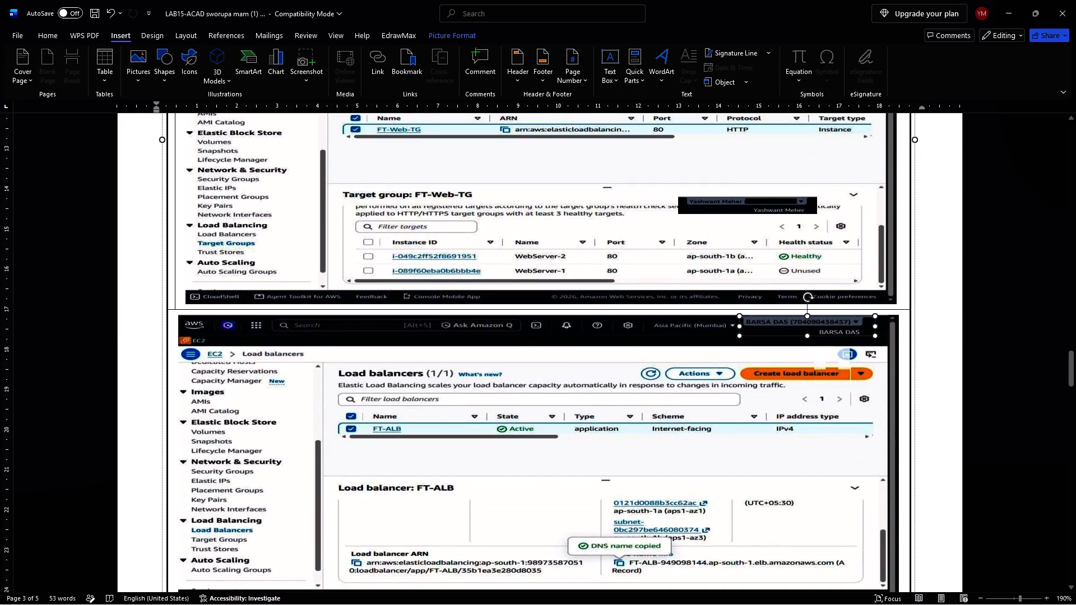
{"action": "key", "text": "Delete"}
Move the copied name image over the account name in the Load balancers screenshot's header bar and widen it slightly.
{"action": "left_click", "coordinate": [768, 208]}
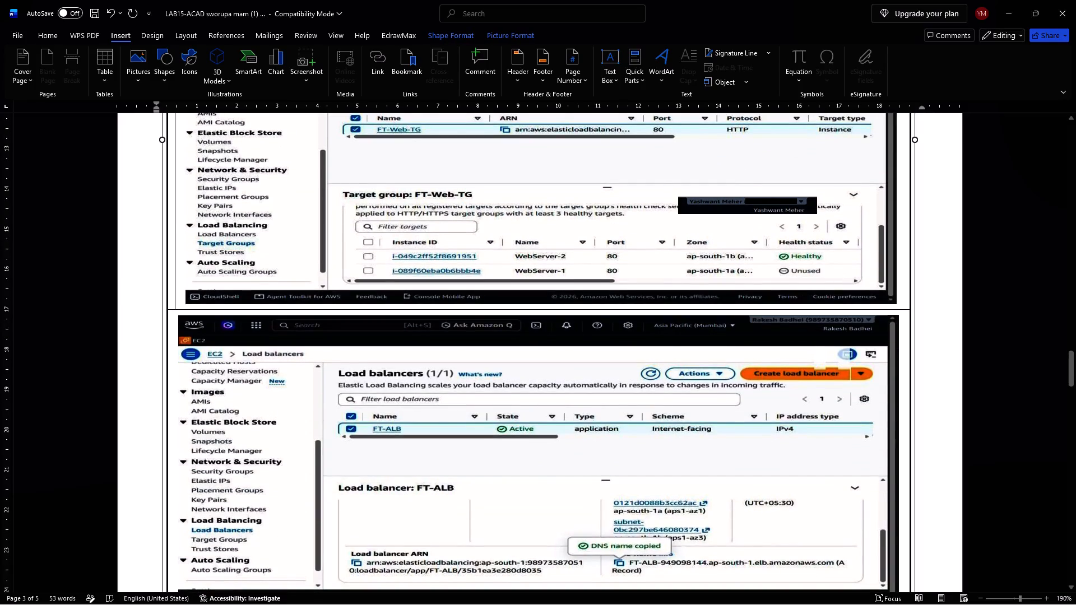
{"action": "left_click_drag", "start_coordinate": [768, 208], "coordinate": [829, 333]}
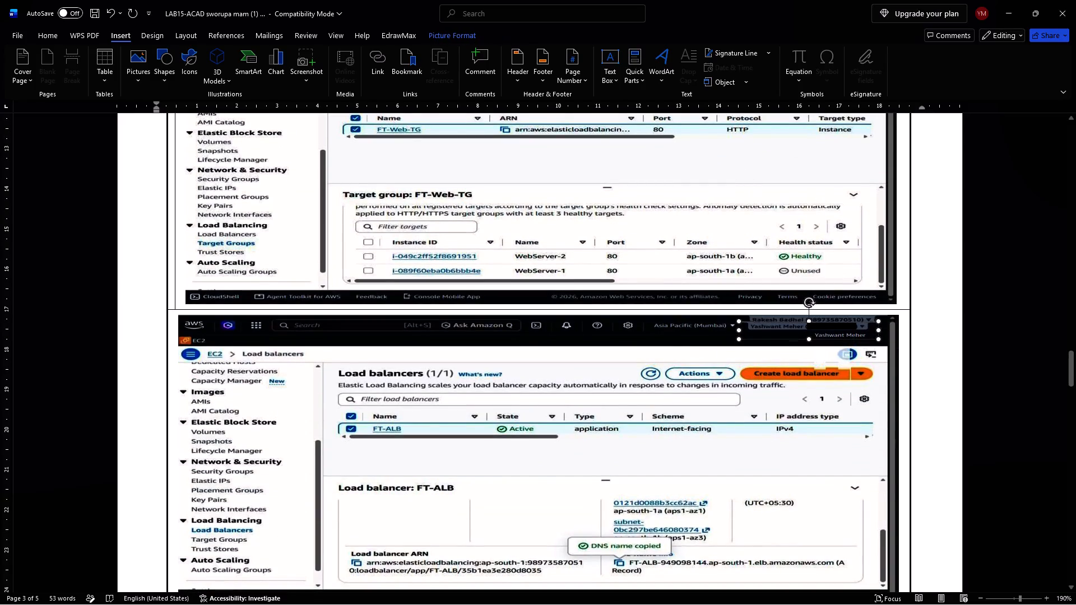
{"action": "left_click_drag", "start_coordinate": [829, 333], "coordinate": [830, 328]}
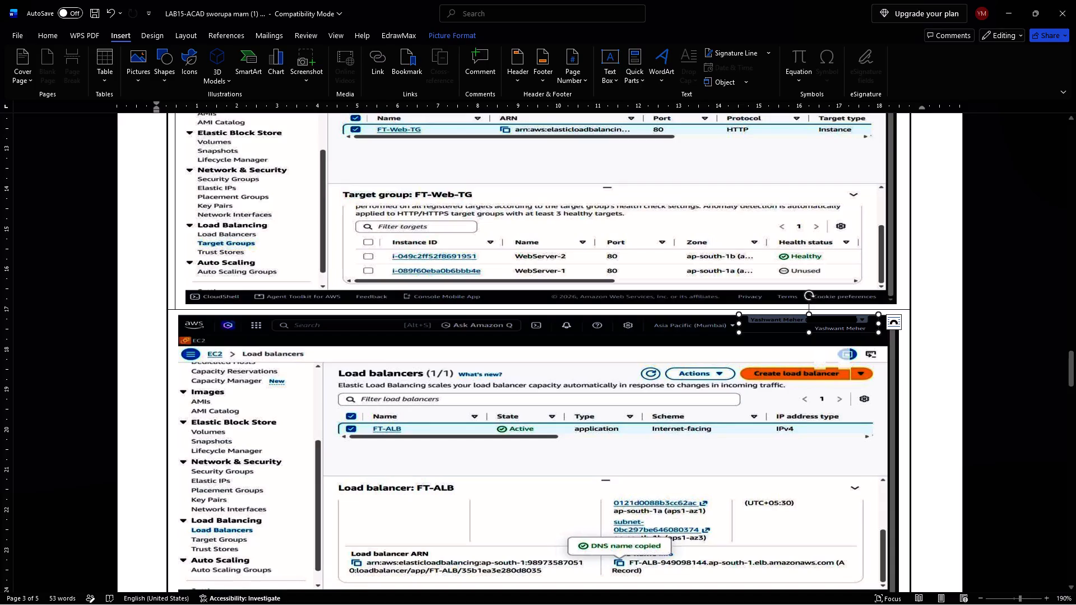
{"action": "left_click", "coordinate": [809, 333]}
{"action": "left_click", "coordinate": [879, 323]}
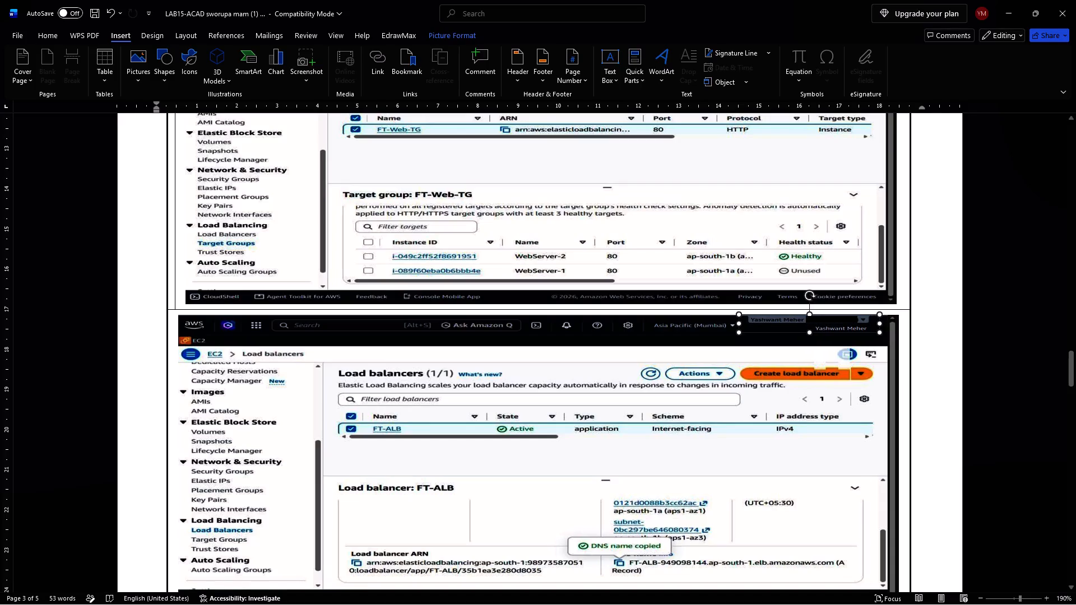
{"action": "left_click", "coordinate": [755, 389]}
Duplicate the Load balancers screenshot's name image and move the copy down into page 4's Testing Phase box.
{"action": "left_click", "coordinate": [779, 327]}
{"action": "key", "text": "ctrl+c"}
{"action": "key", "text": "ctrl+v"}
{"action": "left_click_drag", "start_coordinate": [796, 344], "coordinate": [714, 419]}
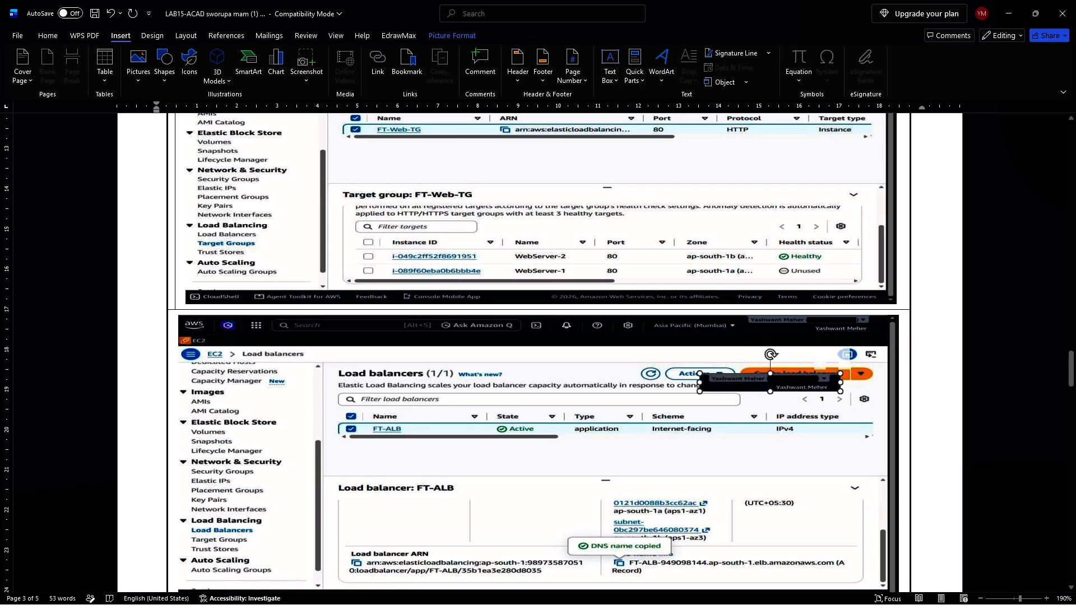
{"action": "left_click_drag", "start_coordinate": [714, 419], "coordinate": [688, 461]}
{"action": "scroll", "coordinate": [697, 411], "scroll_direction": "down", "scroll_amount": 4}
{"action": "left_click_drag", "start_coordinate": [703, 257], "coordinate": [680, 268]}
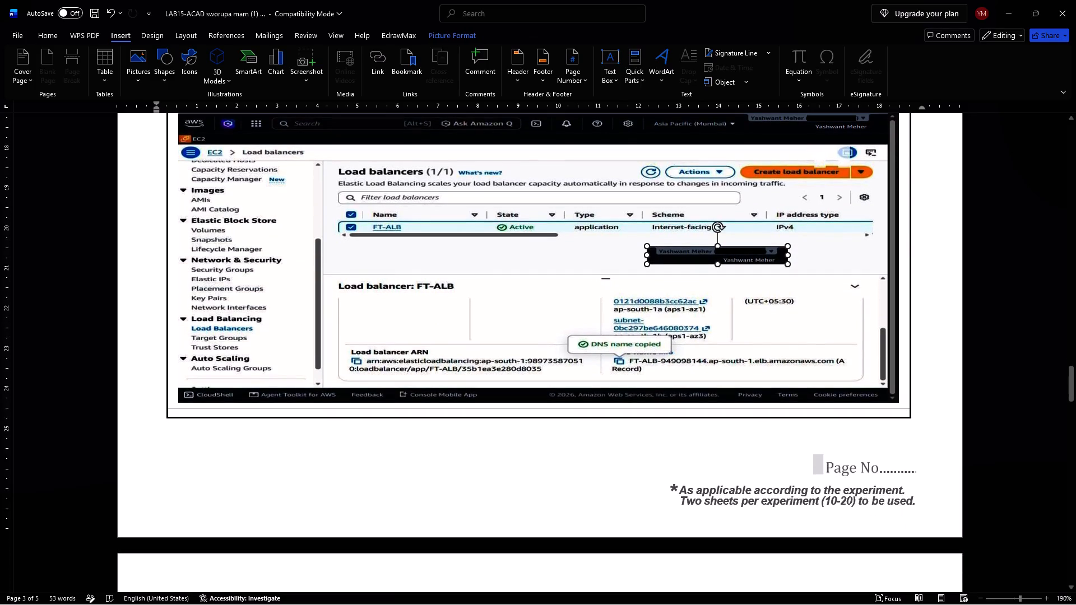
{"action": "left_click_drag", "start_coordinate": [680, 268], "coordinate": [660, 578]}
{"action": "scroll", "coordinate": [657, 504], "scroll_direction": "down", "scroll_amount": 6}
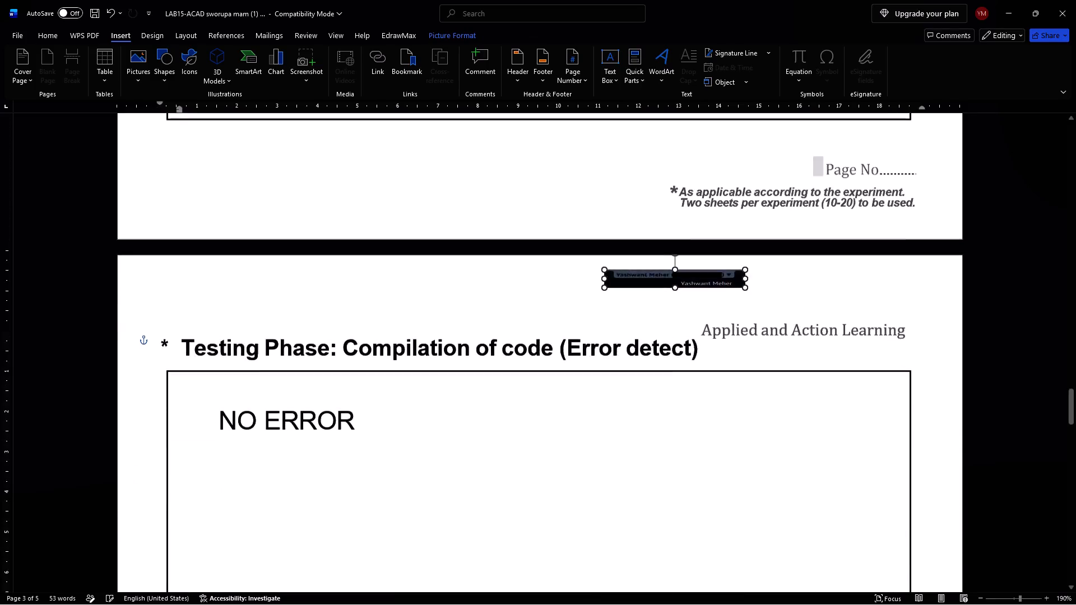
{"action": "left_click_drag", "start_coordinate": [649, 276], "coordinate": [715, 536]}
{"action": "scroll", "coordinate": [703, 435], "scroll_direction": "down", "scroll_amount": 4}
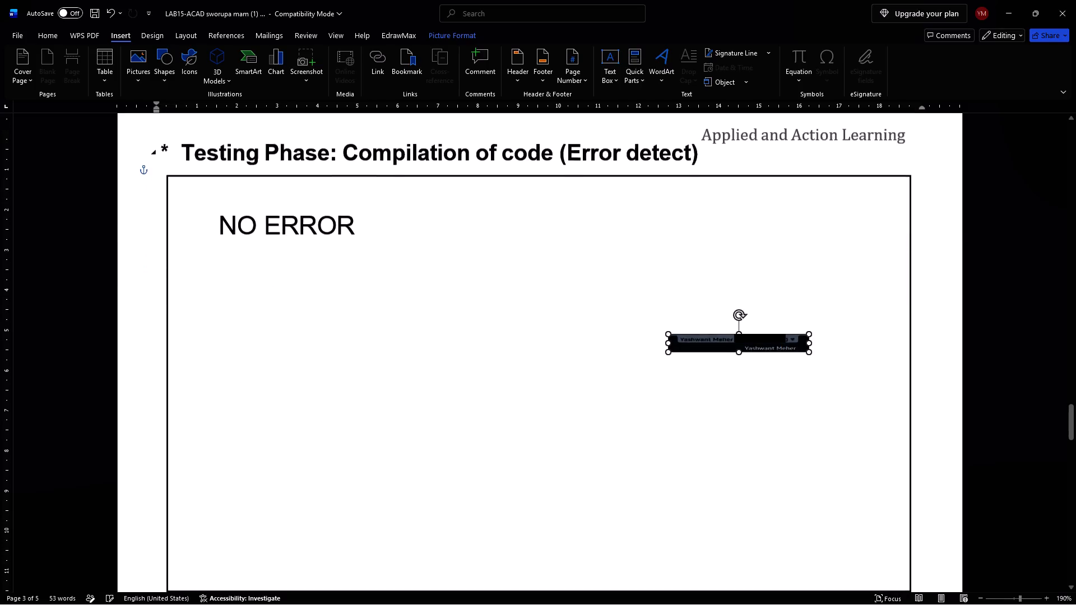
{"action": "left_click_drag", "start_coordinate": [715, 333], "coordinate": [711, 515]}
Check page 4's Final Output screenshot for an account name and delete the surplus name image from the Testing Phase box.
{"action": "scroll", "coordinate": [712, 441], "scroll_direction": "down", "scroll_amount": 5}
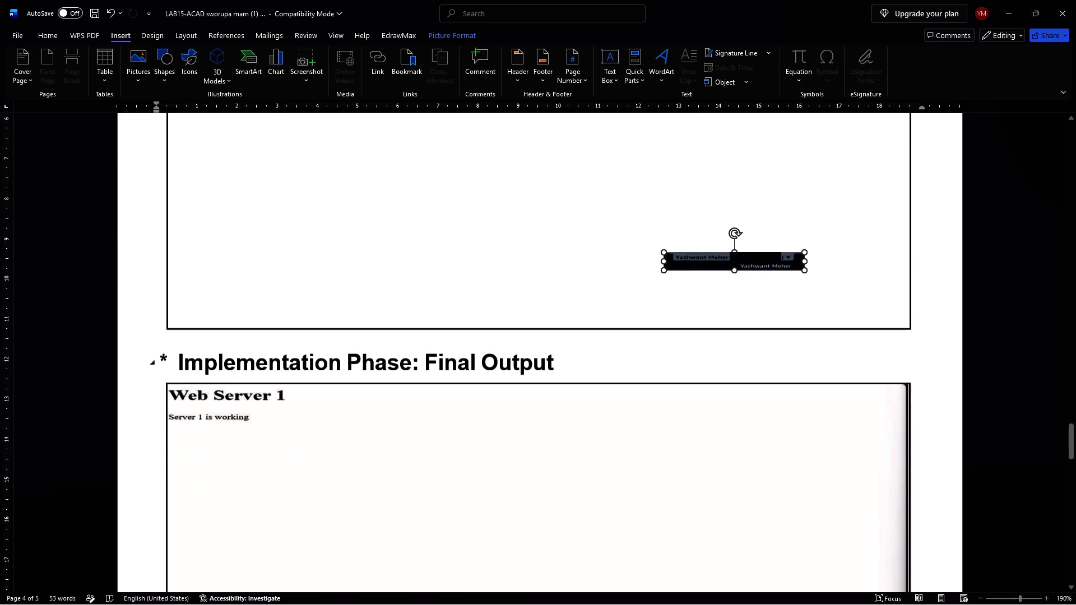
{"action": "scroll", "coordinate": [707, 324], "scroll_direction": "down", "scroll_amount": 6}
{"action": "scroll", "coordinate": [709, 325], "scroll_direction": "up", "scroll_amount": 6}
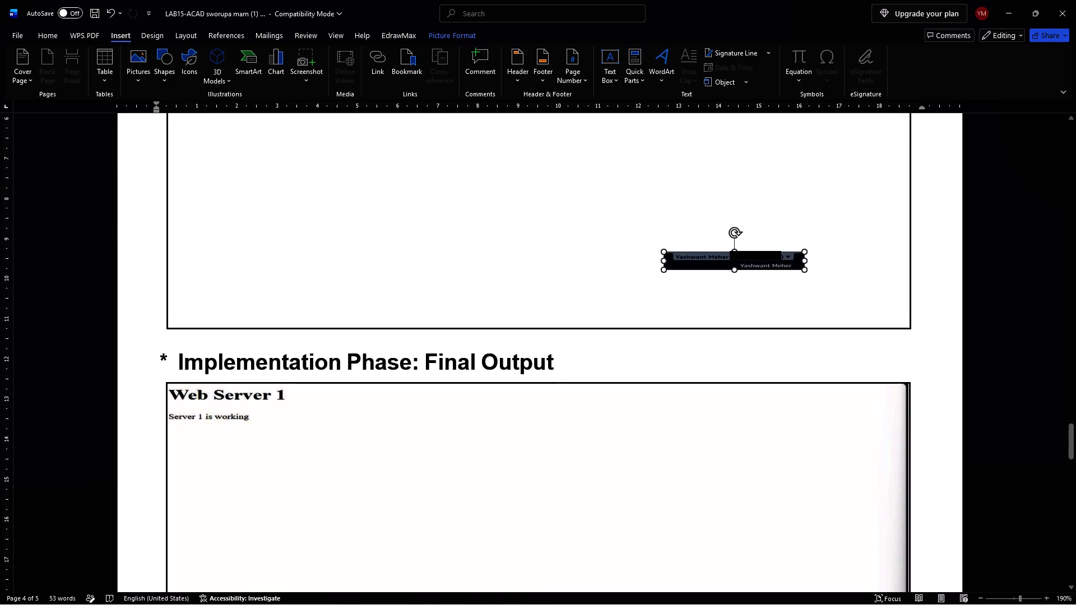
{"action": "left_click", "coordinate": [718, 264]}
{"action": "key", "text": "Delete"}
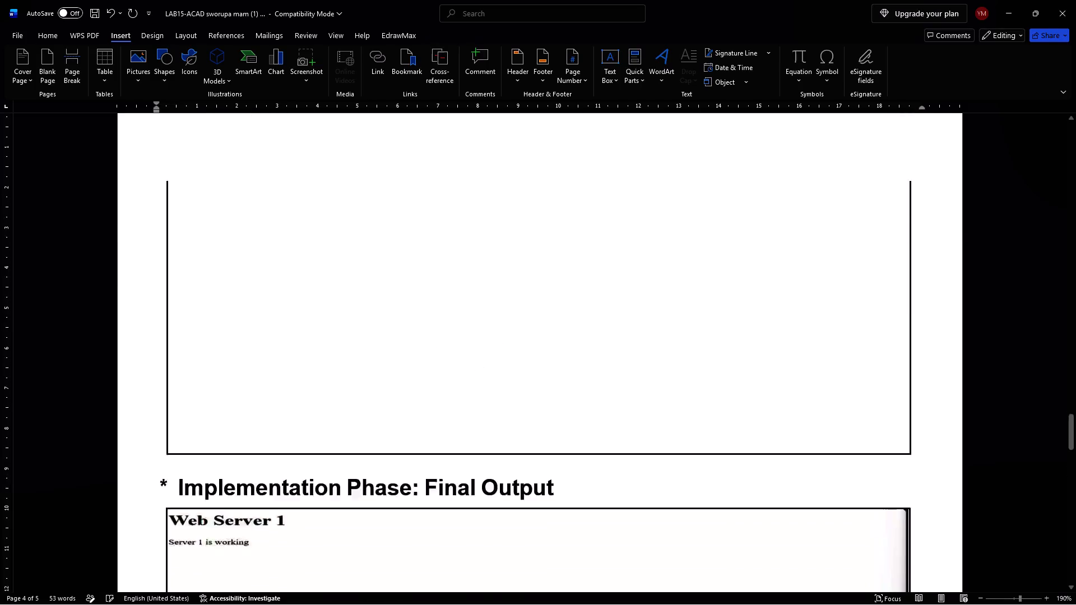
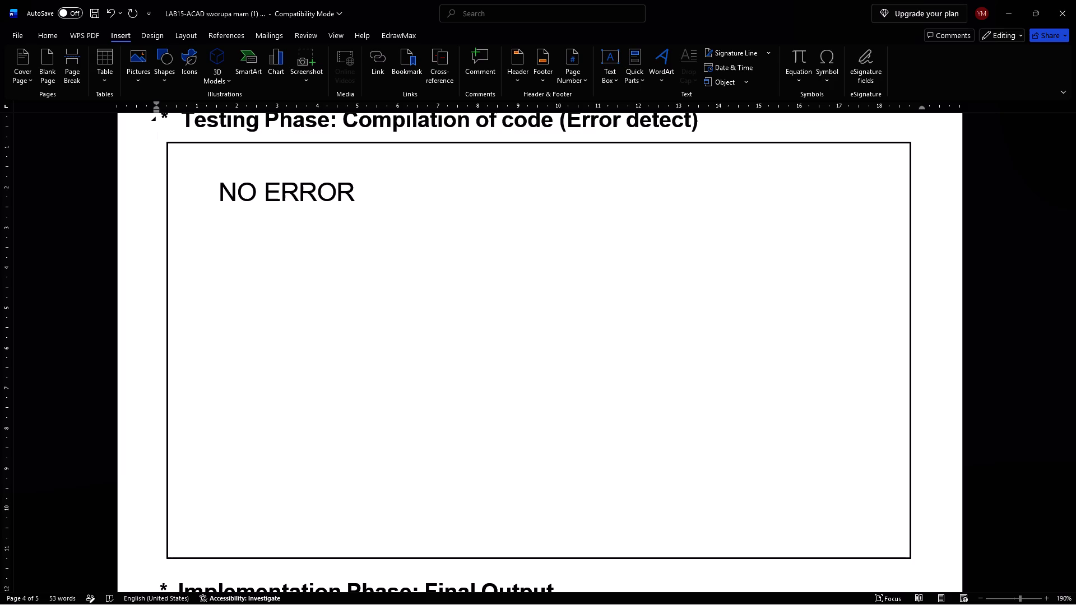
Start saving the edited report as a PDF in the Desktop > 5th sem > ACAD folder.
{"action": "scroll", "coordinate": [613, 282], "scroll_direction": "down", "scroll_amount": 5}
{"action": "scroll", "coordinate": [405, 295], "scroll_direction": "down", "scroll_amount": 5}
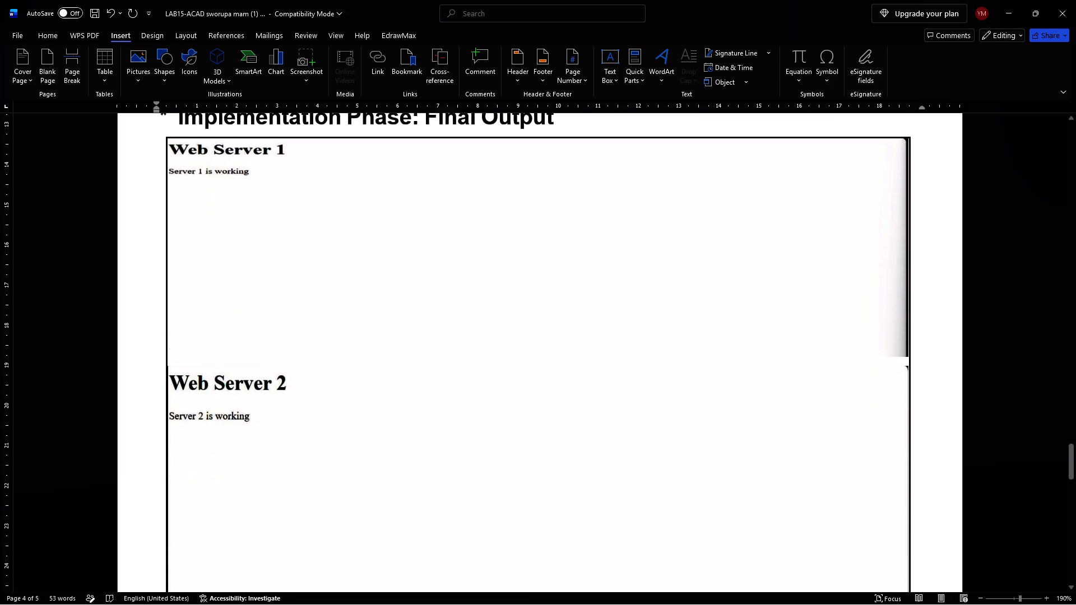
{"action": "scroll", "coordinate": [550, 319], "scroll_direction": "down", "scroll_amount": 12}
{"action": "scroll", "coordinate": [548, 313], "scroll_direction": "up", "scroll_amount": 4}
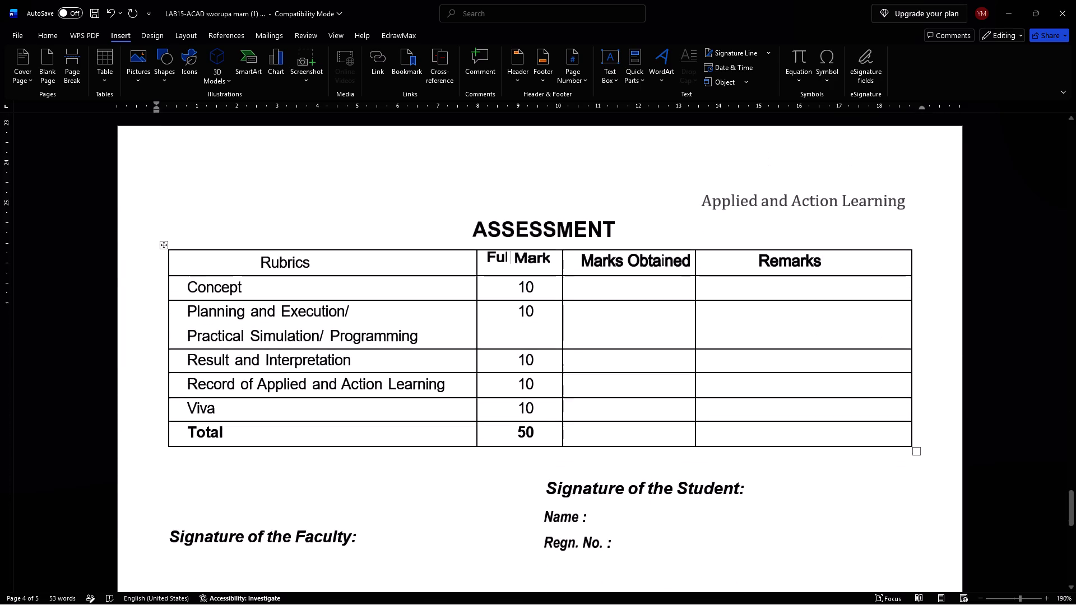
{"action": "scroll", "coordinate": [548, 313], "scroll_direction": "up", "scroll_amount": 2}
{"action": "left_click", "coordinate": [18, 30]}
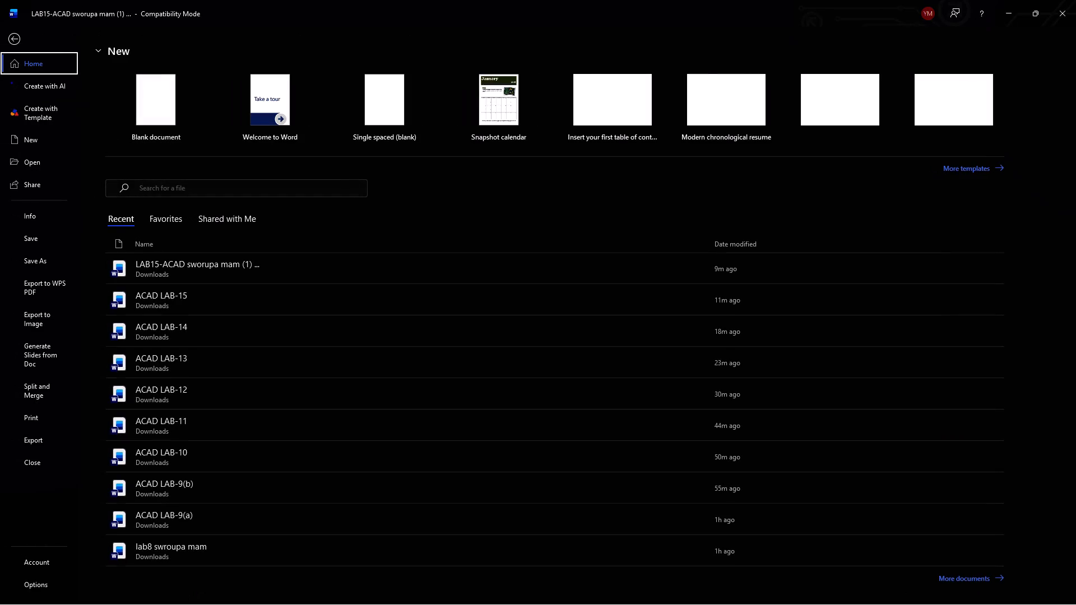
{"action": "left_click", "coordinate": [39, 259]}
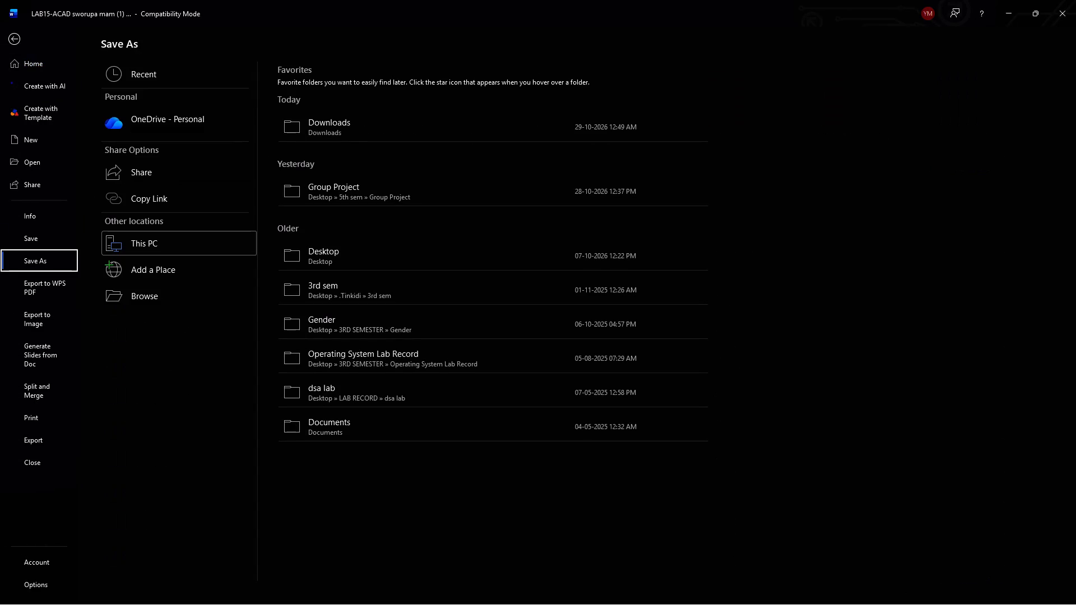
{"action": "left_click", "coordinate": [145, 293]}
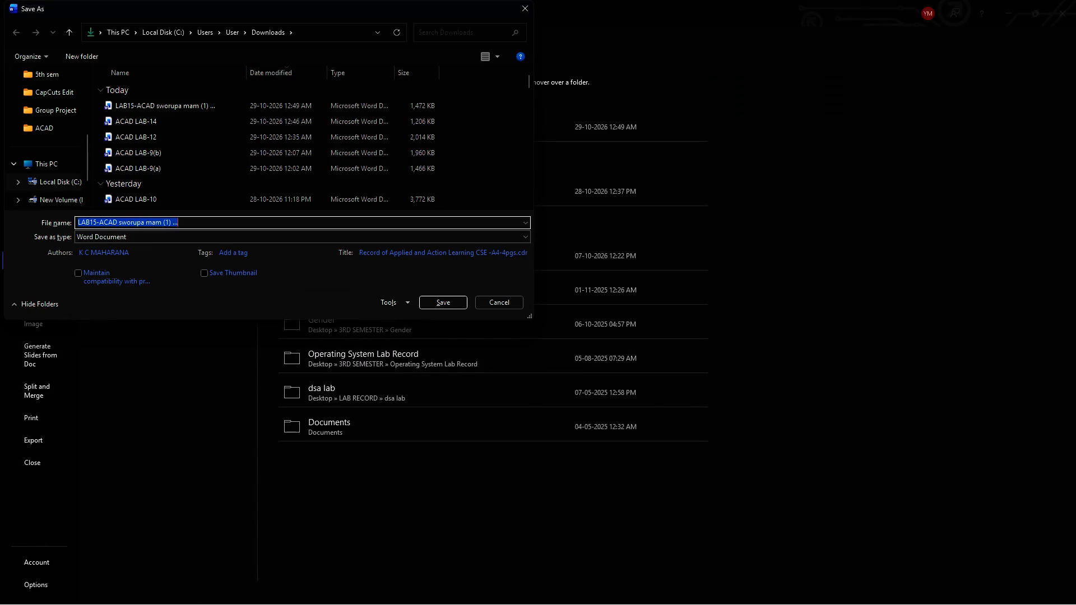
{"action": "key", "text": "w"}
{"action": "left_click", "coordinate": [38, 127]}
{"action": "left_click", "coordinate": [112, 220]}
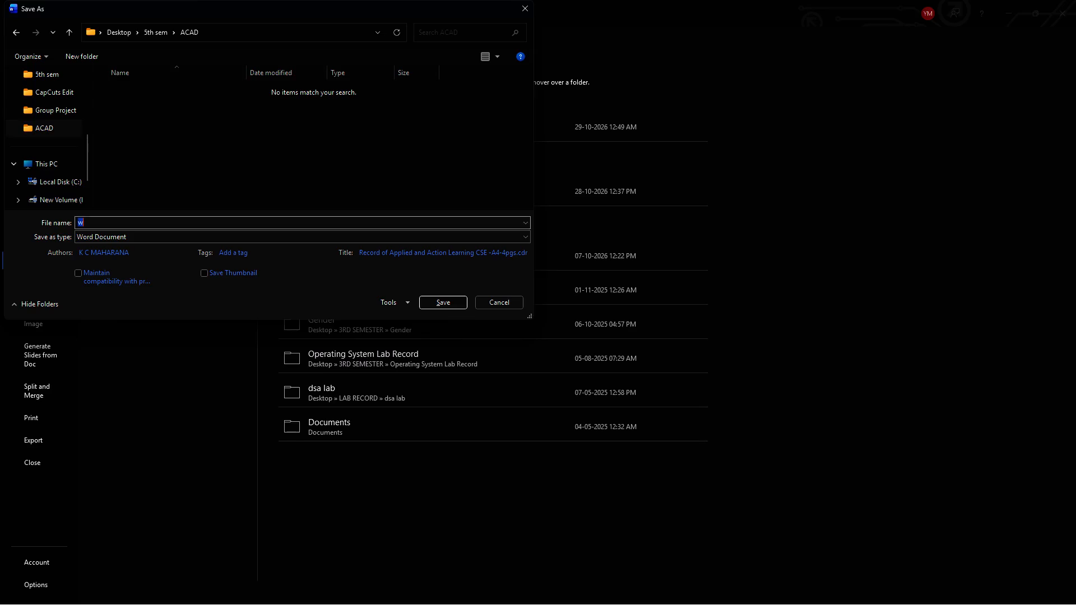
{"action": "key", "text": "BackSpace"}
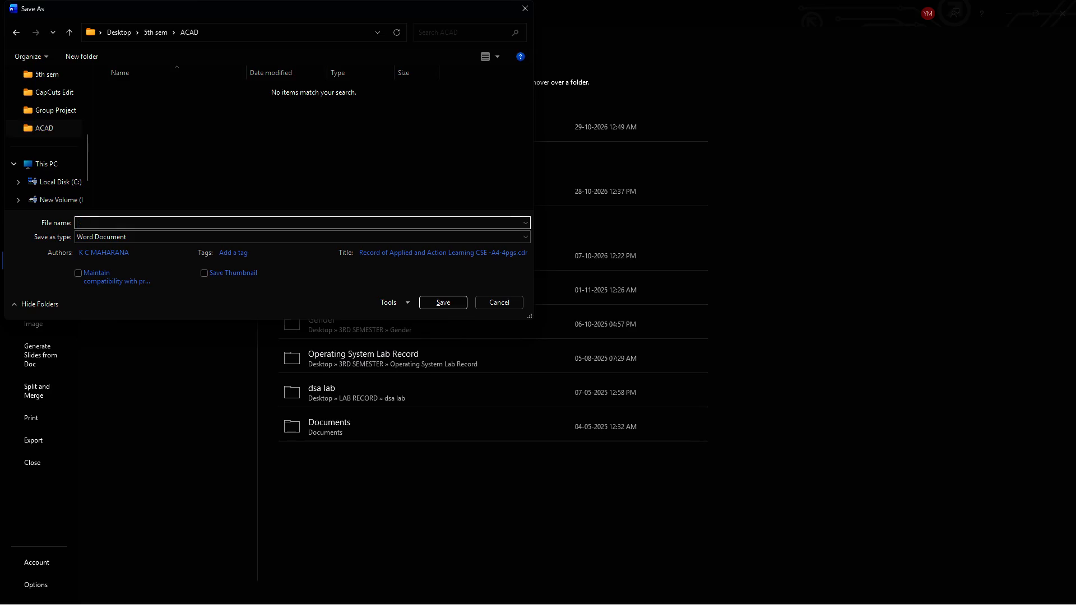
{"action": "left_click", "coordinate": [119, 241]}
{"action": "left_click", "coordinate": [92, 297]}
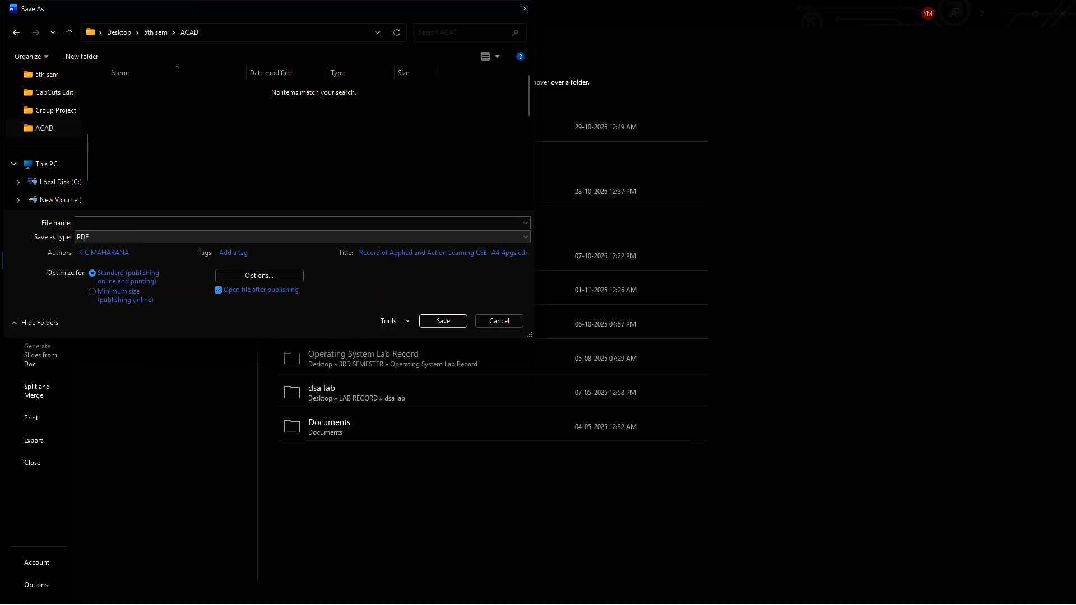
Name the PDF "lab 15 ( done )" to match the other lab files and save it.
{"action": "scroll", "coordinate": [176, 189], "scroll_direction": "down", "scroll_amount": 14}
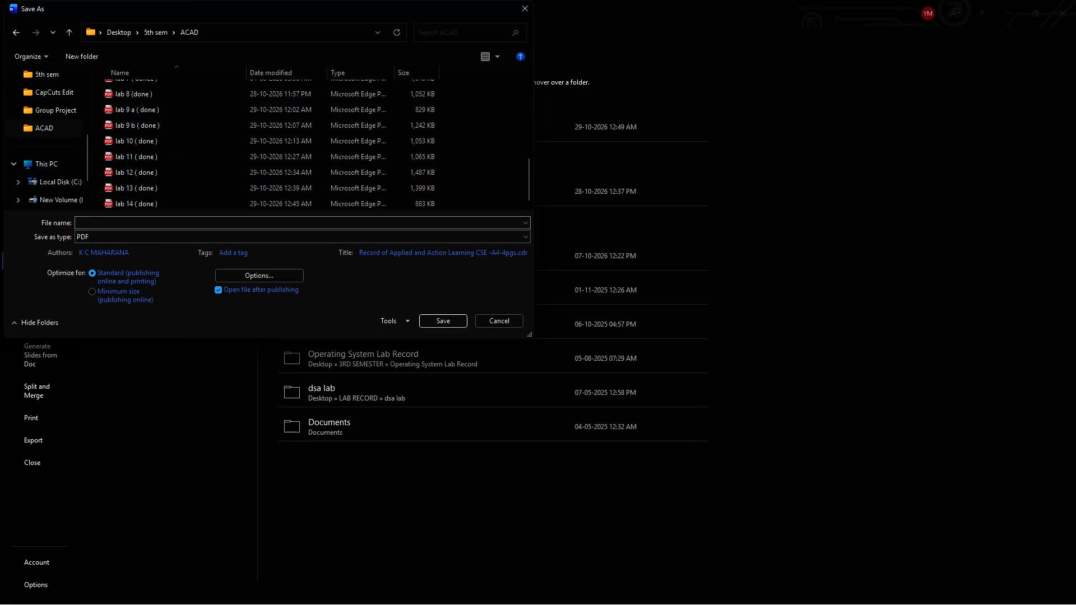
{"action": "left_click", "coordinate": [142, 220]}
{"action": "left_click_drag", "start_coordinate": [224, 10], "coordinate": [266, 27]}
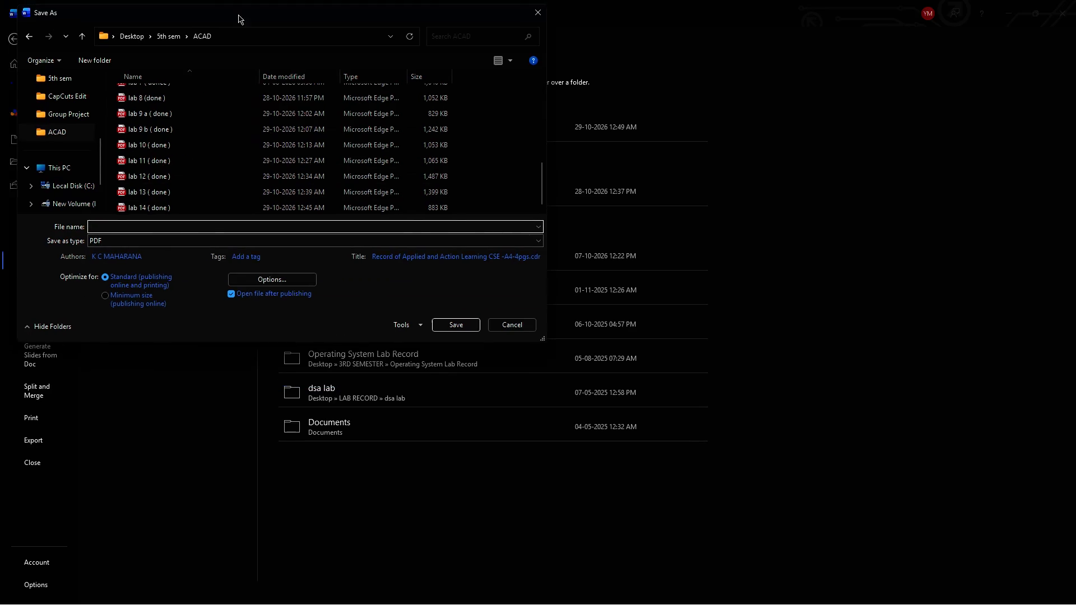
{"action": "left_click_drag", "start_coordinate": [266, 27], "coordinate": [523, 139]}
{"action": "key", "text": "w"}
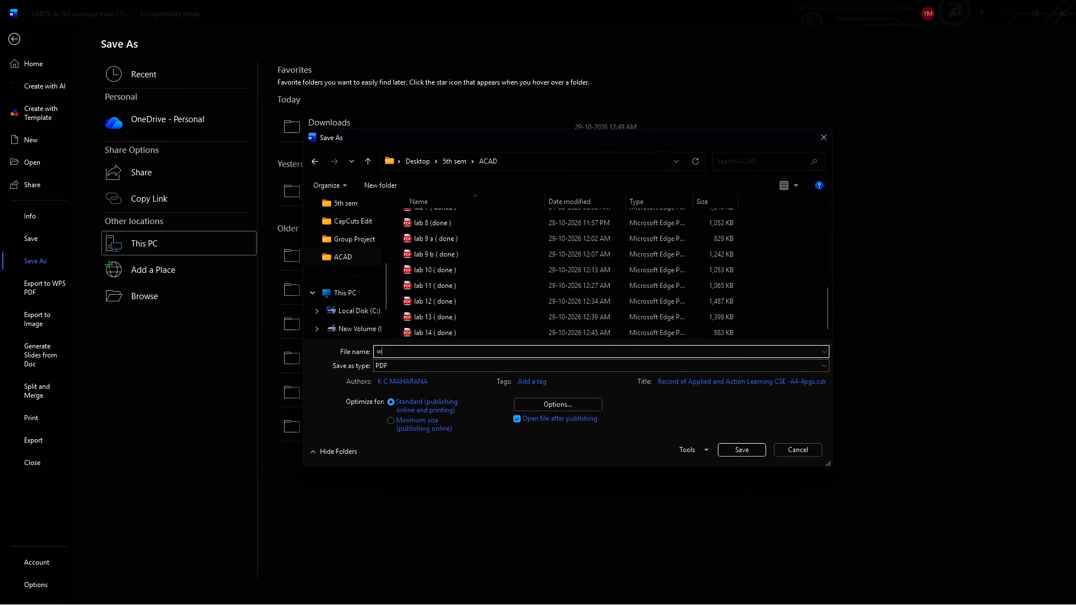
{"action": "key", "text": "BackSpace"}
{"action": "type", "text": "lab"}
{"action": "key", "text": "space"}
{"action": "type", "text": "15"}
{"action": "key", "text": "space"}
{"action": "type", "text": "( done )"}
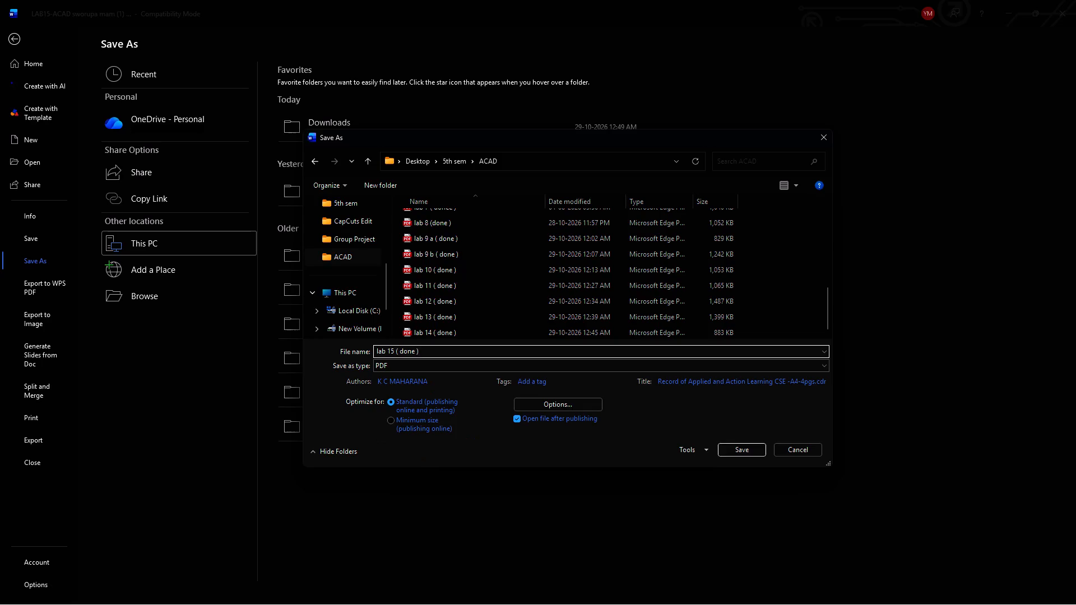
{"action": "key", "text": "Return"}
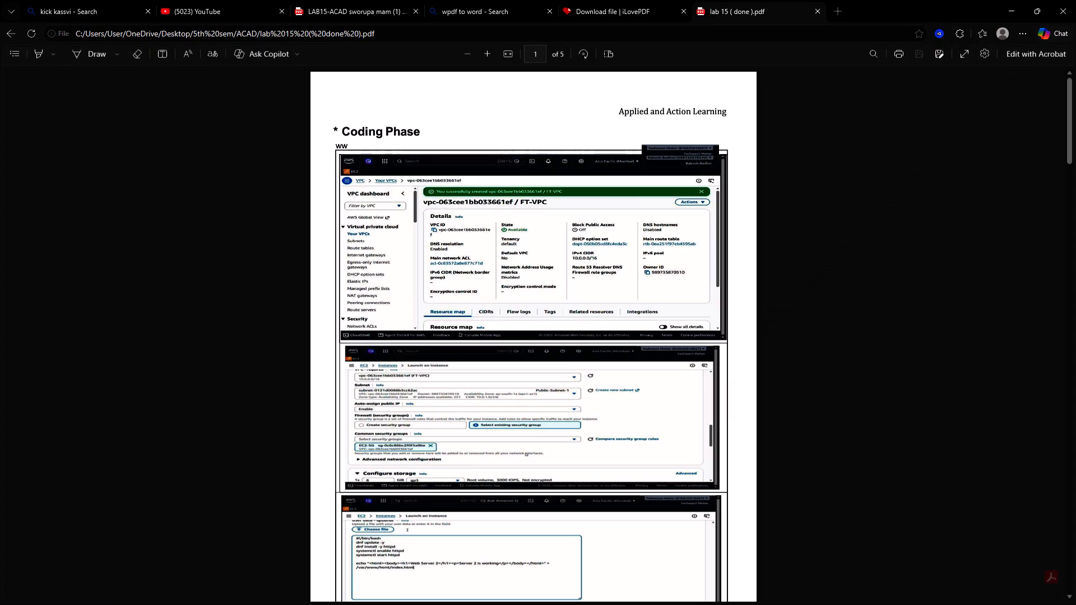
Look through the exported lab 15 PDF to check the name images, close it and return to the Word document.
{"action": "scroll", "coordinate": [679, 150], "scroll_direction": "down", "scroll_amount": 3}
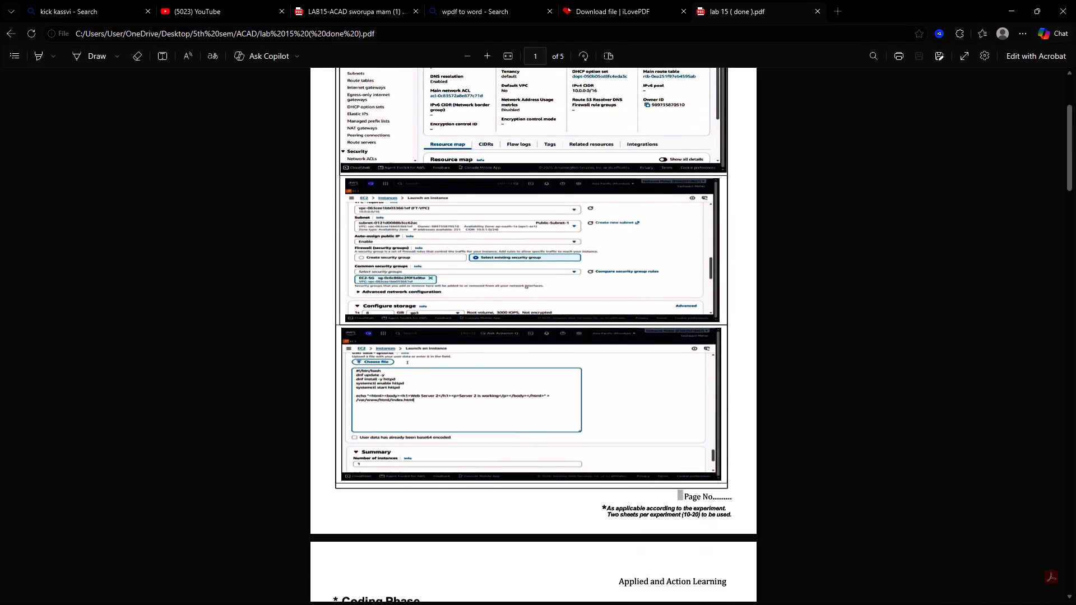
{"action": "scroll", "coordinate": [679, 150], "scroll_direction": "down", "scroll_amount": 19}
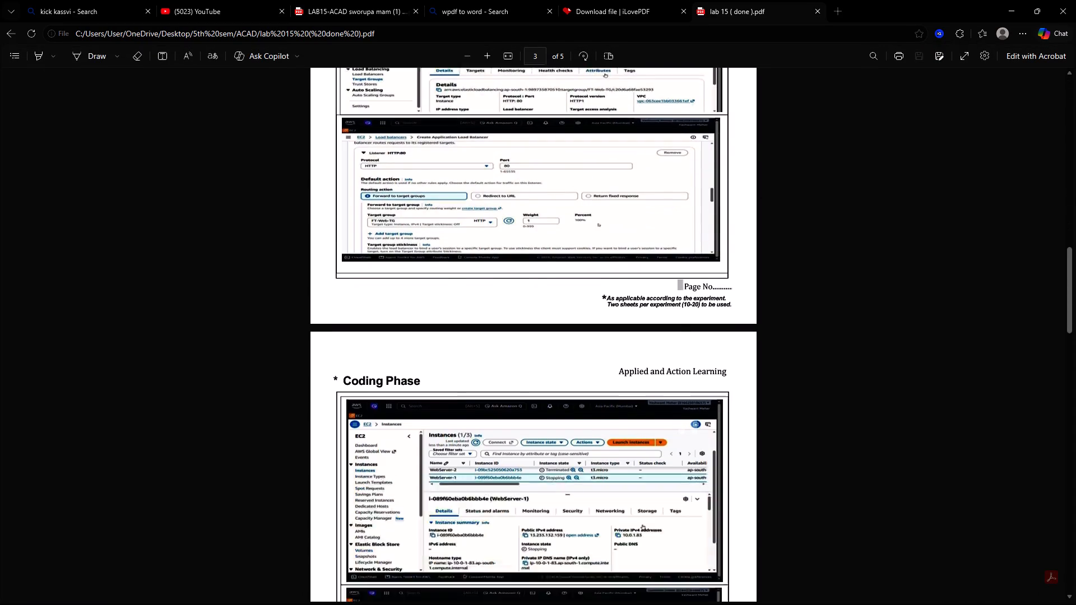
{"action": "scroll", "coordinate": [679, 150], "scroll_direction": "down", "scroll_amount": 18}
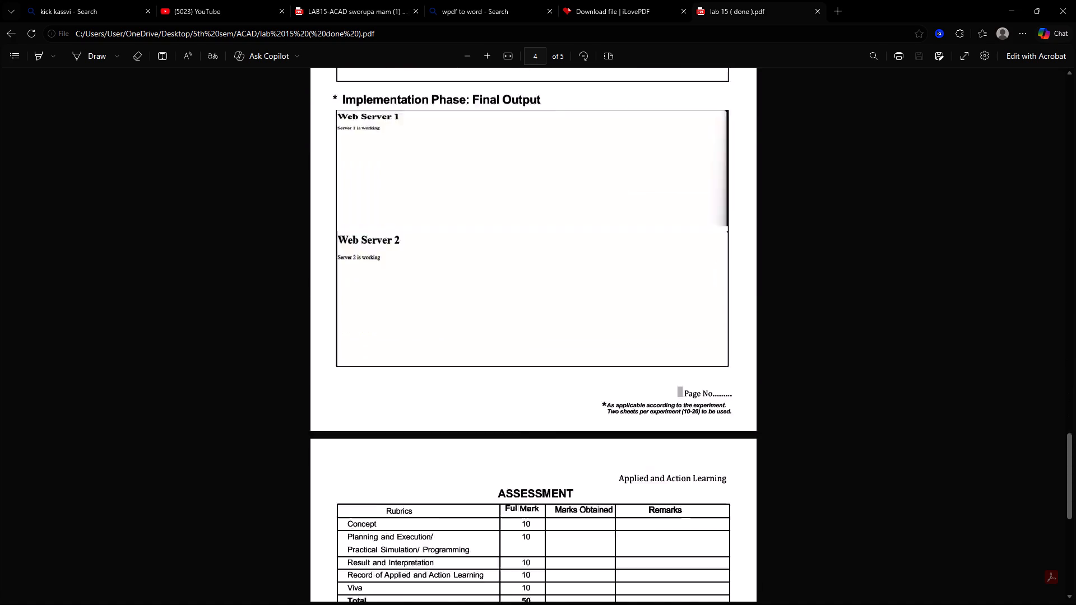
{"action": "scroll", "coordinate": [679, 150], "scroll_direction": "up", "scroll_amount": 6}
{"action": "left_click", "coordinate": [816, 8]}
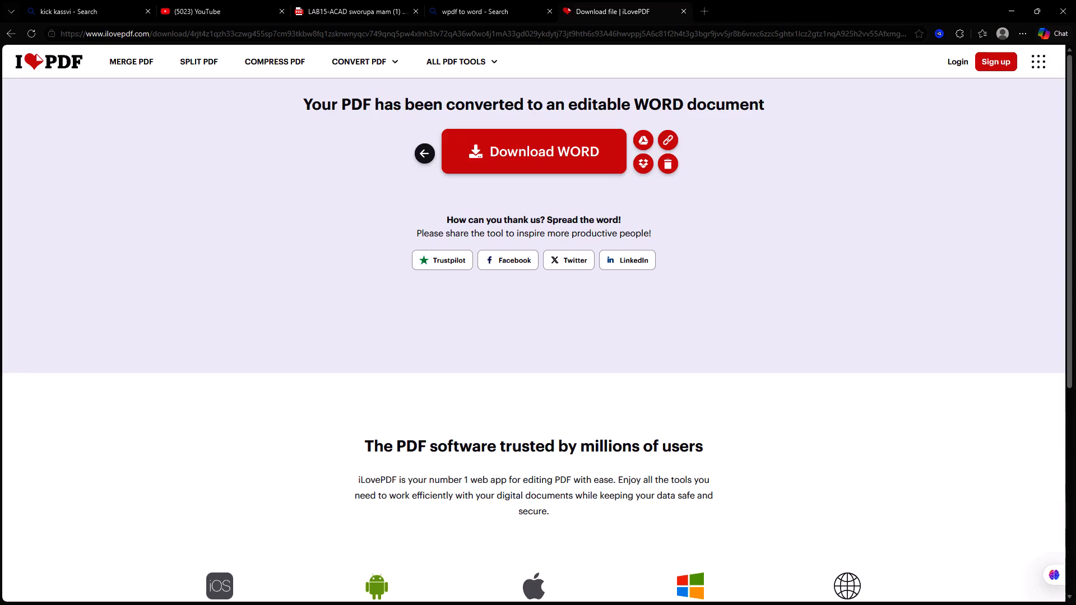
{"action": "left_click", "coordinate": [1005, 7]}
Move the name image on page 1's VPC screenshot down so it covers the account name in the header bar.
{"action": "scroll", "coordinate": [629, 272], "scroll_direction": "up", "scroll_amount": 7}
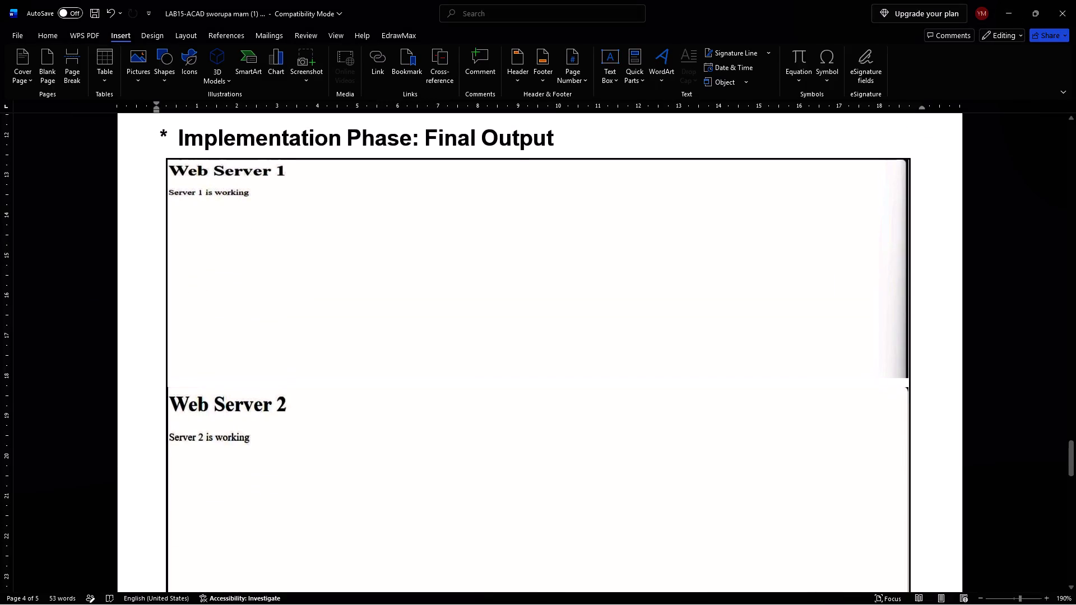
{"action": "left_click_drag", "start_coordinate": [1074, 457], "coordinate": [1075, 121]}
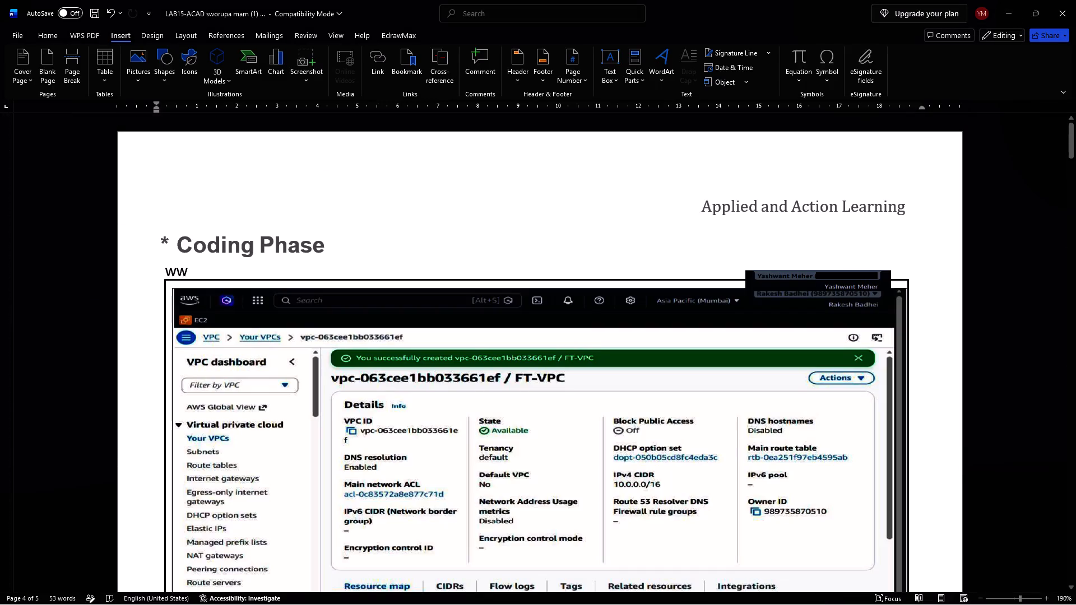
{"action": "left_click", "coordinate": [783, 304]}
{"action": "left_click", "coordinate": [796, 281]}
{"action": "left_click_drag", "start_coordinate": [796, 281], "coordinate": [795, 299]}
{"action": "key", "text": "Down"}
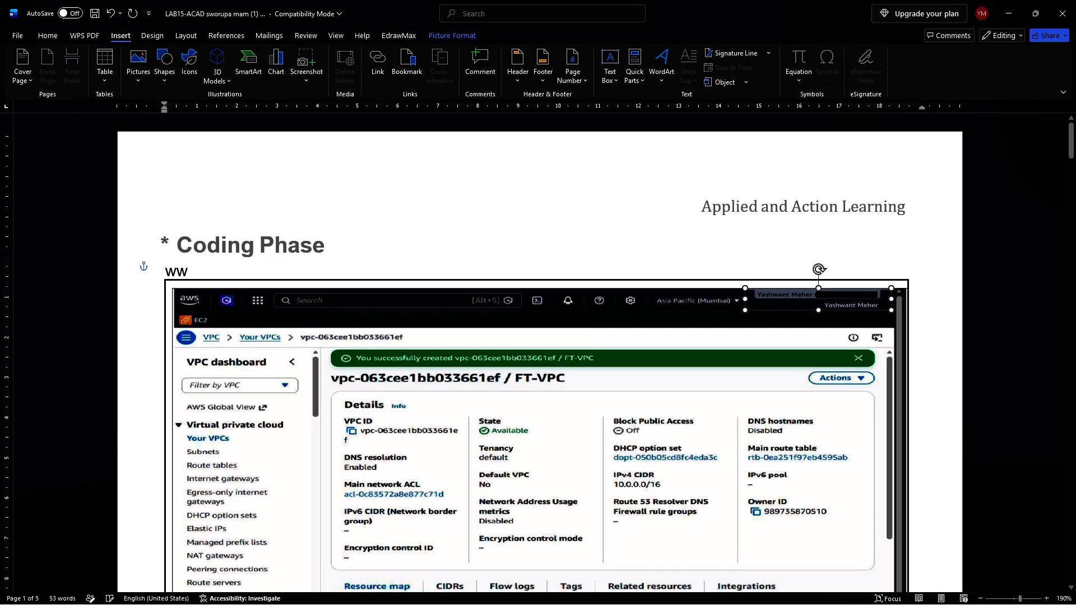
{"action": "left_click", "coordinate": [984, 283]}
{"action": "scroll", "coordinate": [854, 295], "scroll_direction": "up", "scroll_amount": 12}
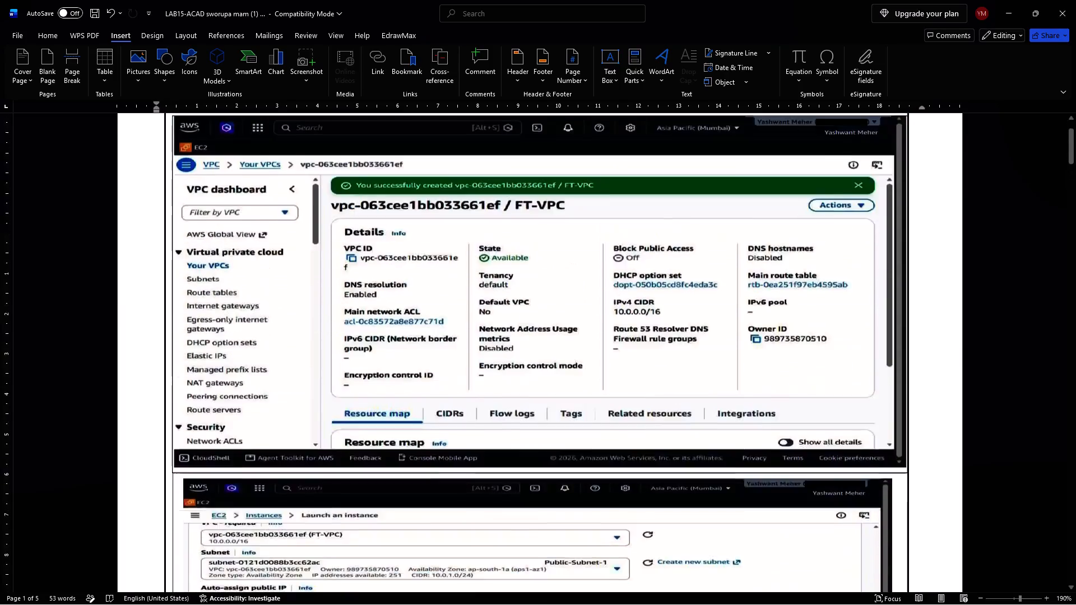
{"action": "scroll", "coordinate": [854, 295], "scroll_direction": "up", "scroll_amount": 2}
Start saving the corrected report as a PDF in the Desktop > 5th sem > ACAD folder.
{"action": "left_click", "coordinate": [17, 31]}
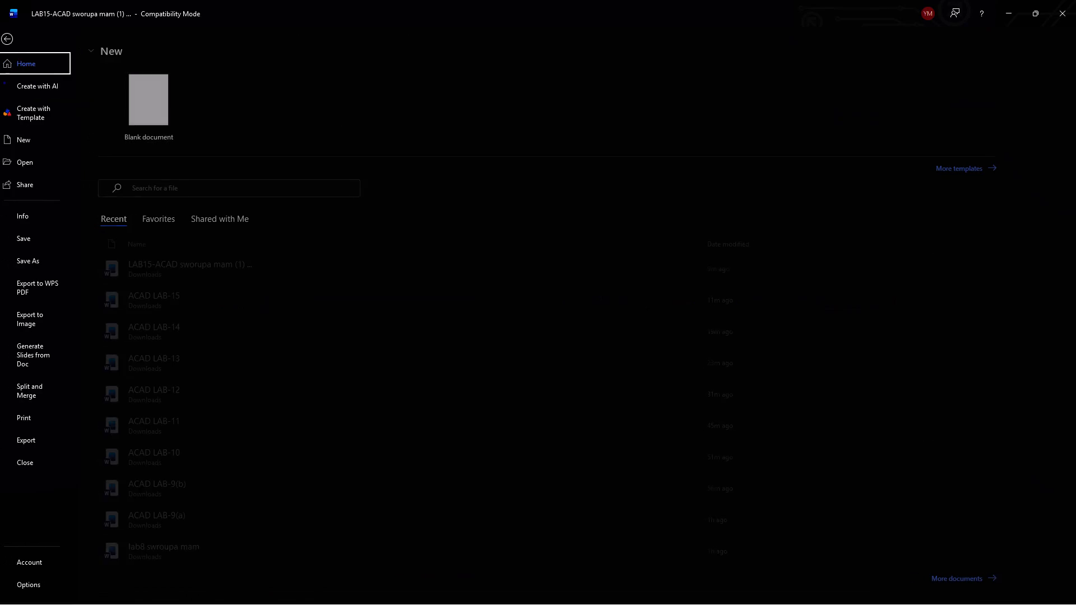
{"action": "left_click", "coordinate": [61, 254]}
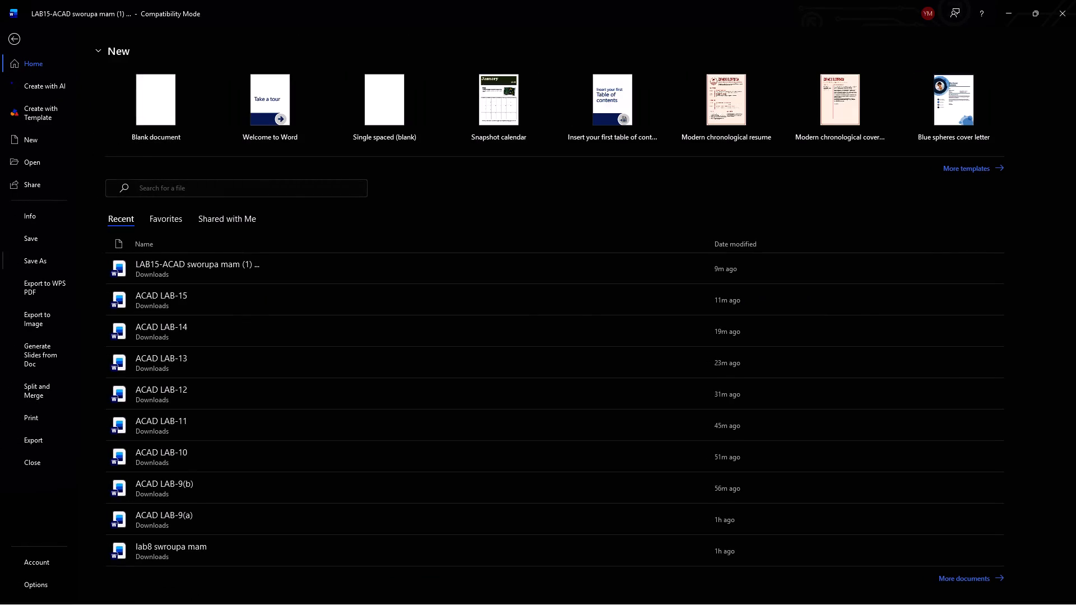
{"action": "left_click", "coordinate": [165, 294]}
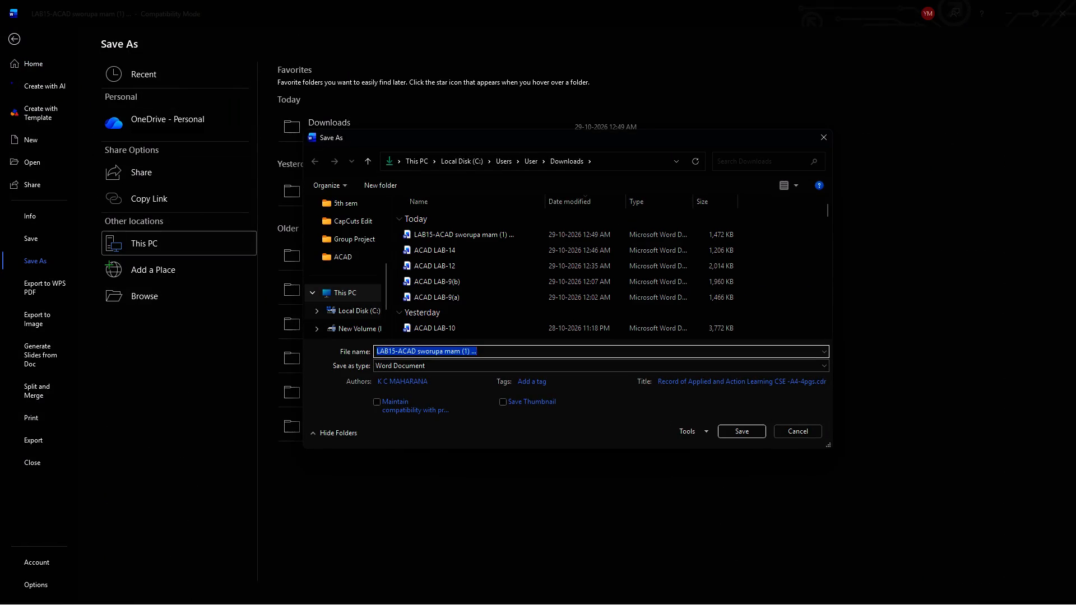
{"action": "left_click", "coordinate": [360, 254]}
{"action": "left_click", "coordinate": [413, 364]}
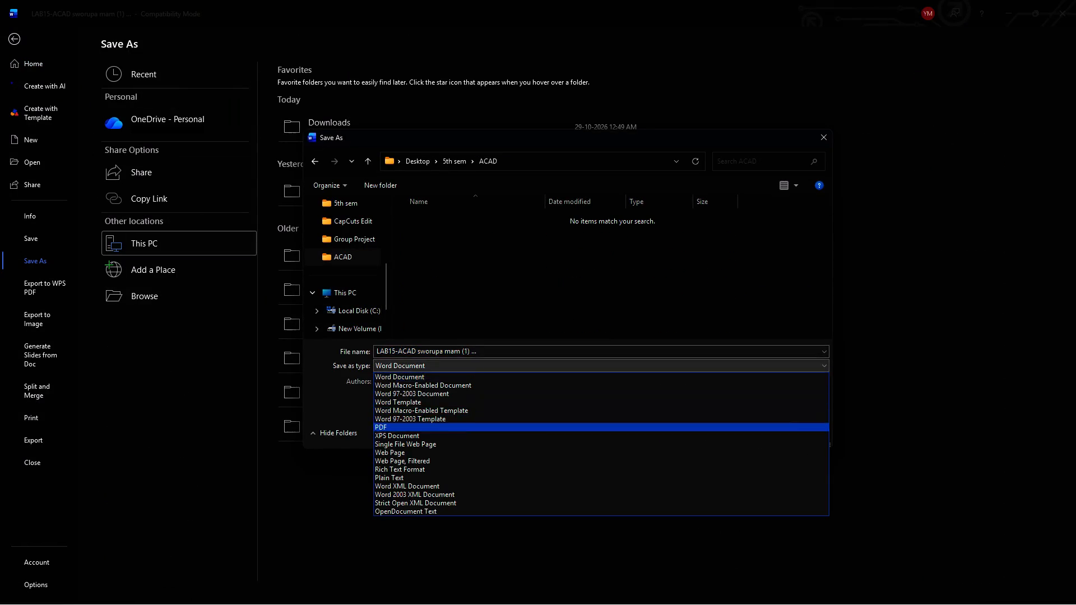
{"action": "left_click", "coordinate": [391, 427]}
{"action": "left_click", "coordinate": [486, 350]}
{"action": "scroll", "coordinate": [488, 363], "scroll_direction": "down", "scroll_amount": 7}
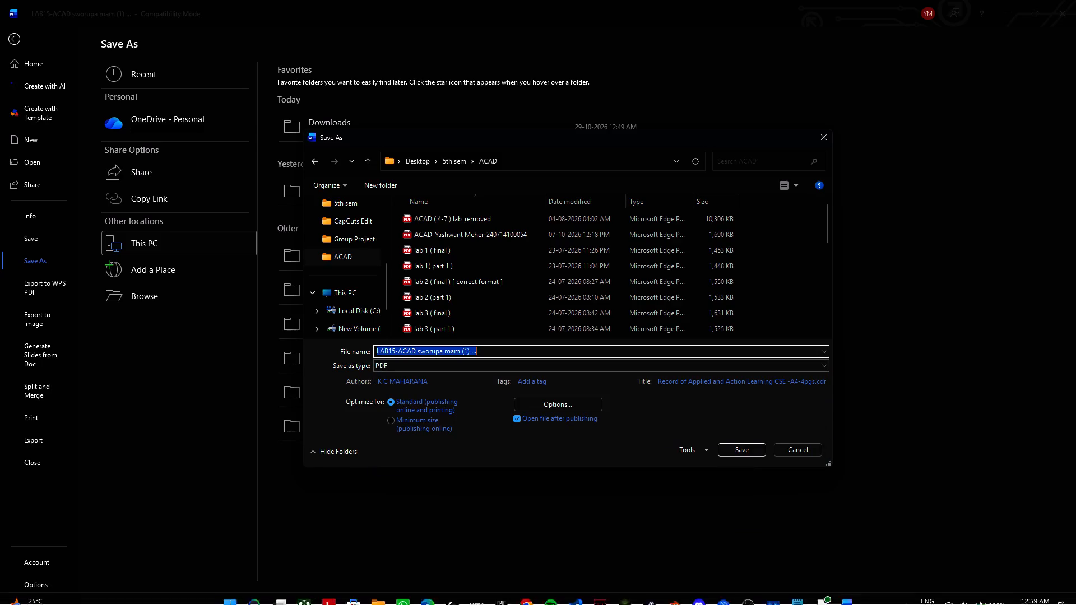
Delete the previously exported "lab 15 ( done )" PDF from the ACAD folder in File Explorer and return to the save dialog.
{"action": "left_click", "coordinate": [356, 550]}
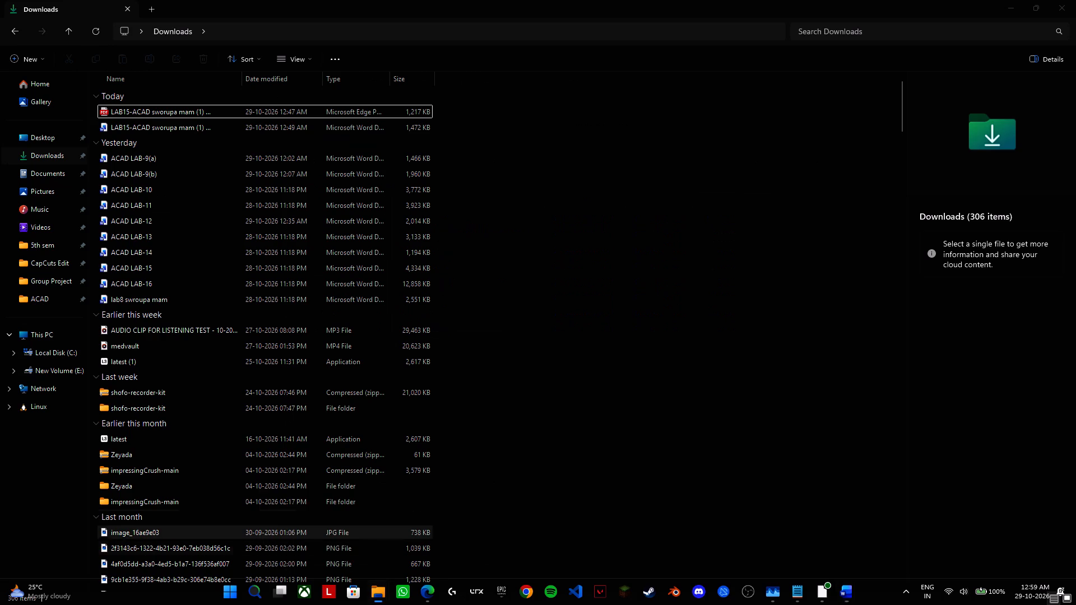
{"action": "left_click", "coordinate": [53, 297]}
{"action": "left_click", "coordinate": [136, 489]}
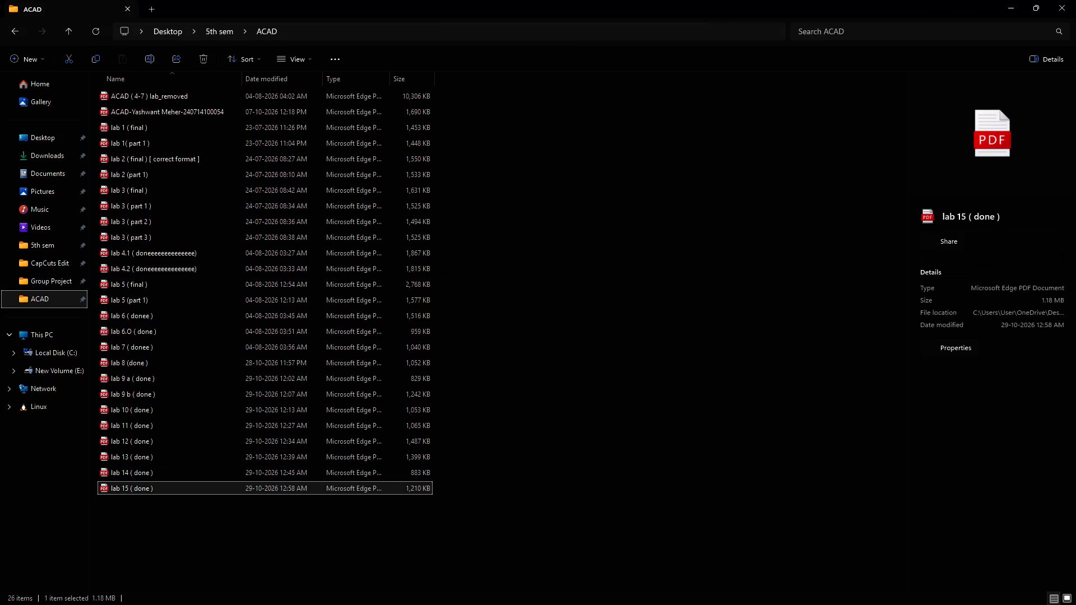
{"action": "key", "text": "Delete"}
{"action": "left_click", "coordinate": [1010, 2]}
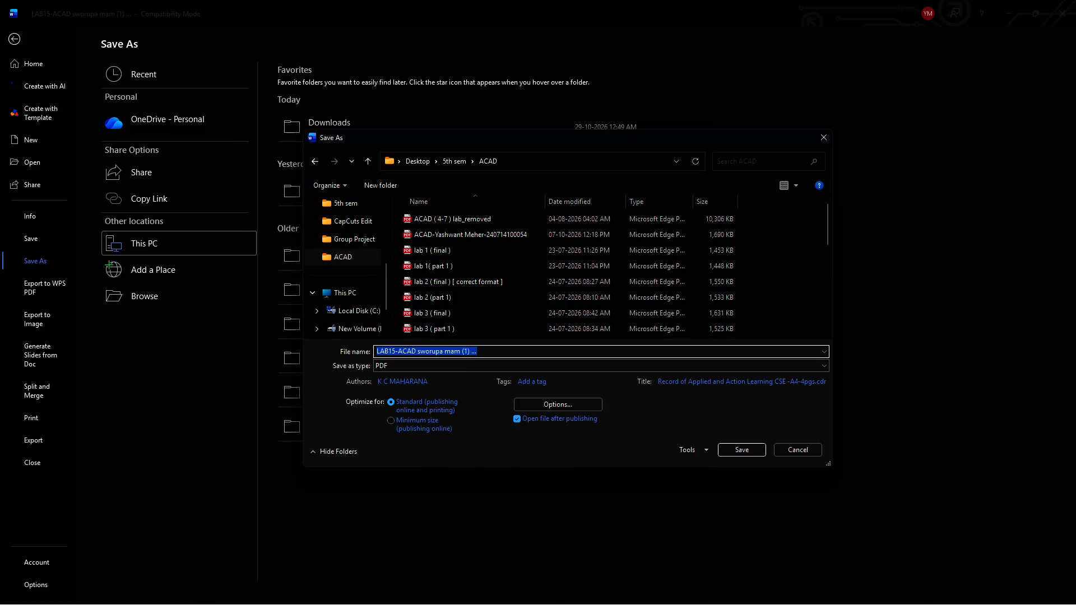
Name the corrected PDF "lab 15 ( done )" and save it.
{"action": "type", "text": "lab 15"}
{"action": "key", "text": "space"}
{"action": "type", "text": "( done )"}
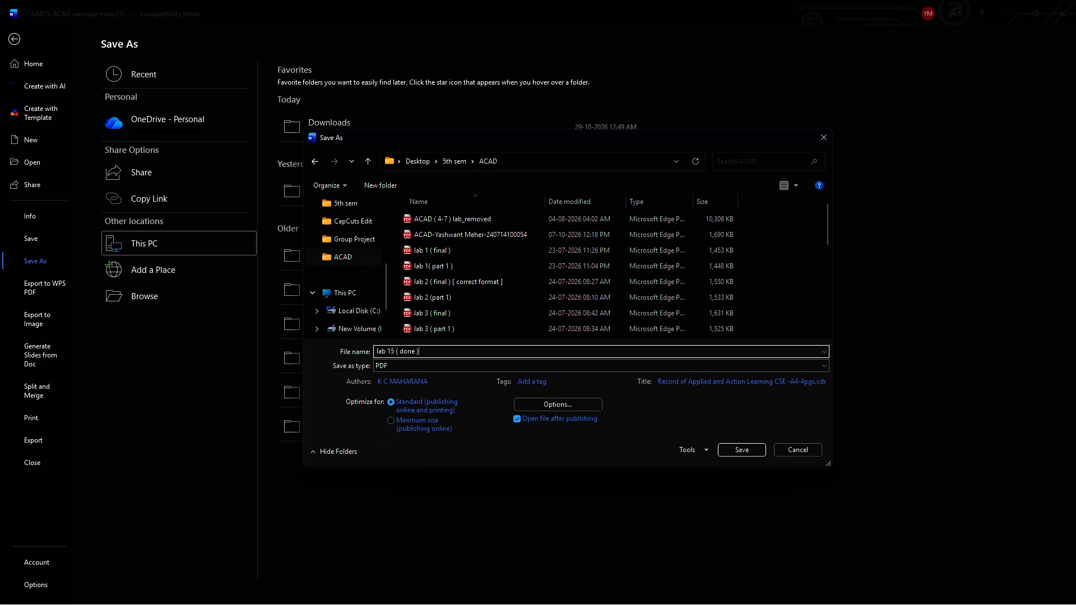
{"action": "scroll", "coordinate": [517, 283], "scroll_direction": "down", "scroll_amount": 14}
{"action": "scroll", "coordinate": [517, 282], "scroll_direction": "down", "scroll_amount": 7}
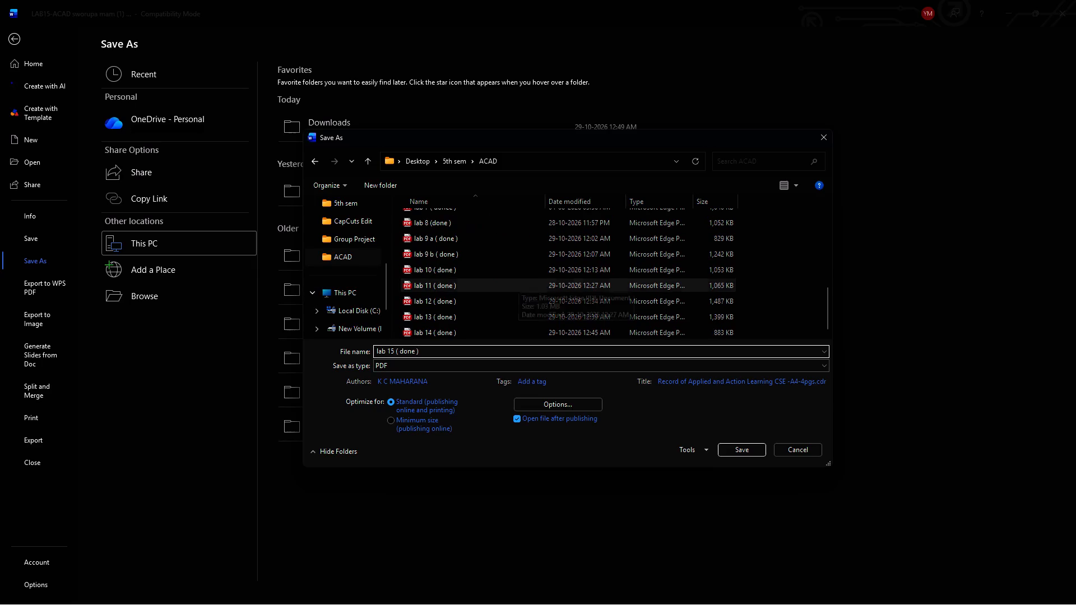
{"action": "left_click", "coordinate": [745, 450]}
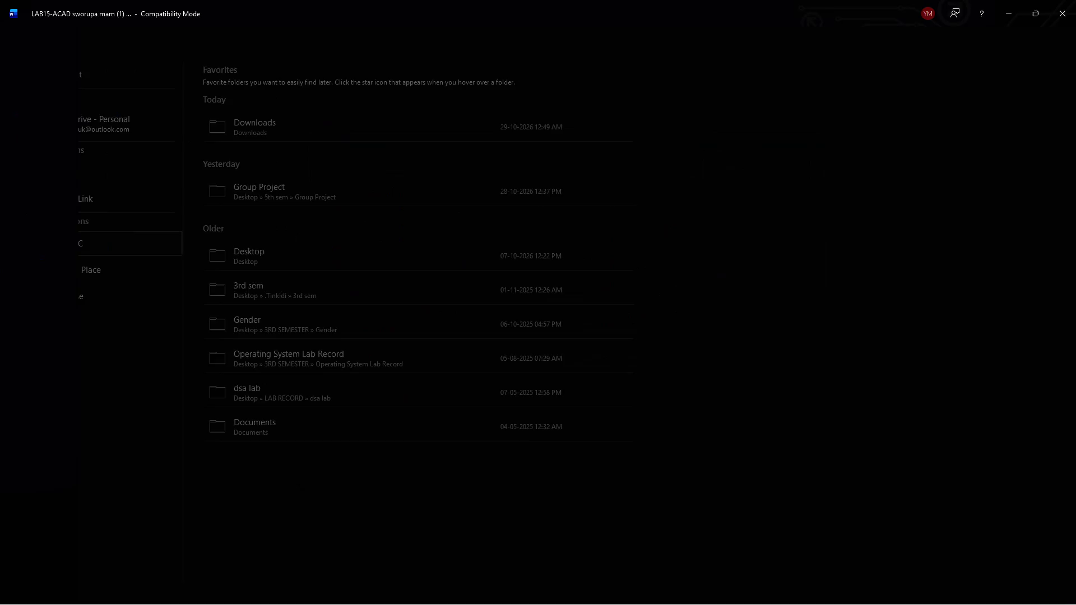
Review the exported "lab 15 ( done )" PDF from its final pages back to page 1, checking the screenshots' header bars.
{"action": "scroll", "coordinate": [576, 283], "scroll_direction": "up", "scroll_amount": 5}
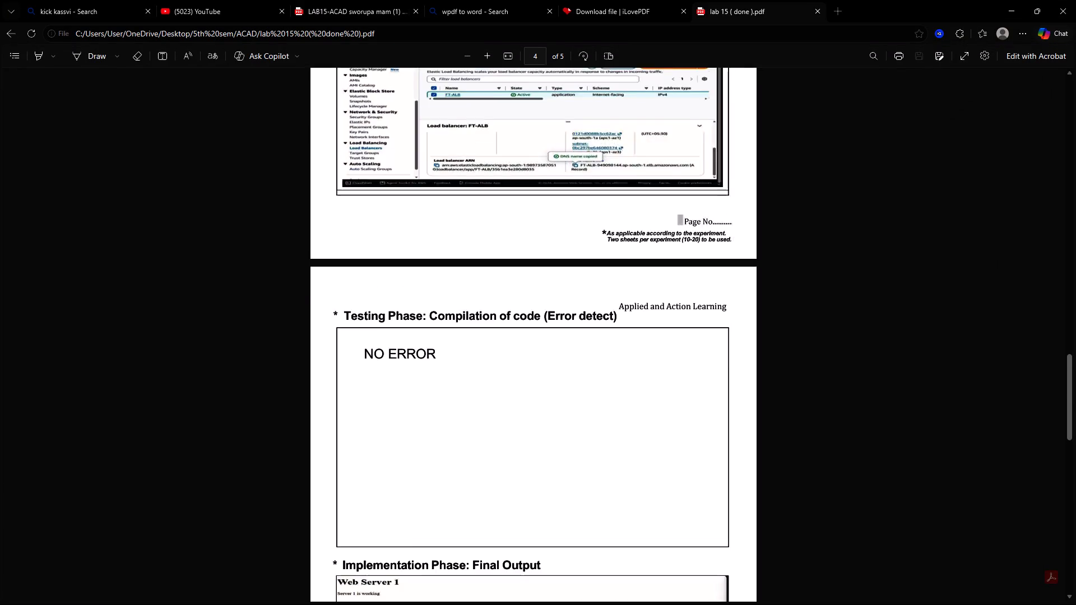
{"action": "scroll", "coordinate": [583, 280], "scroll_direction": "up", "scroll_amount": 8}
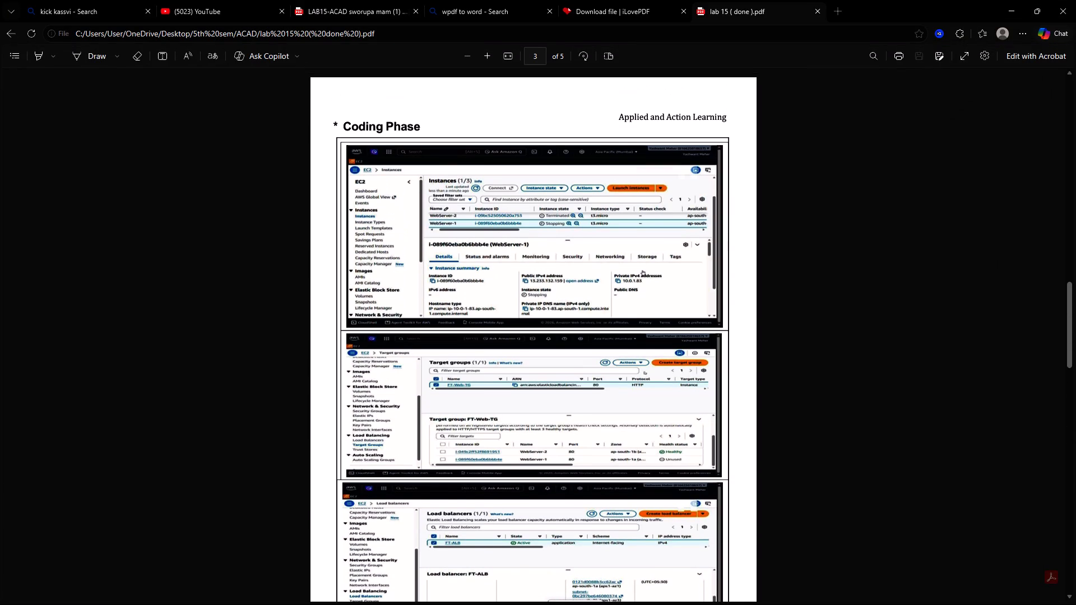
{"action": "scroll", "coordinate": [579, 257], "scroll_direction": "up", "scroll_amount": 7}
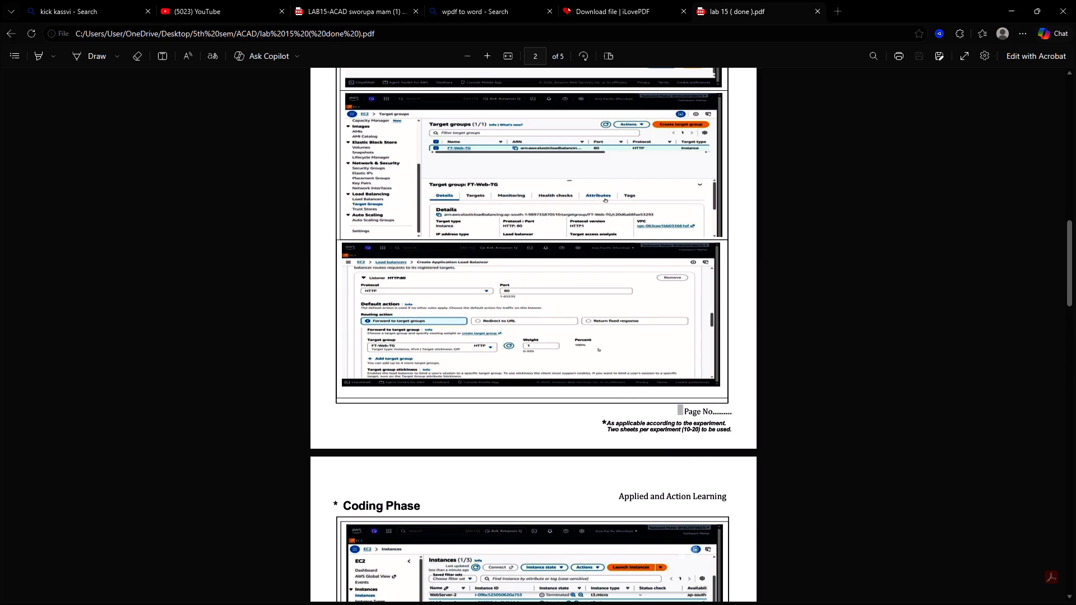
{"action": "scroll", "coordinate": [579, 257], "scroll_direction": "up", "scroll_amount": 16}
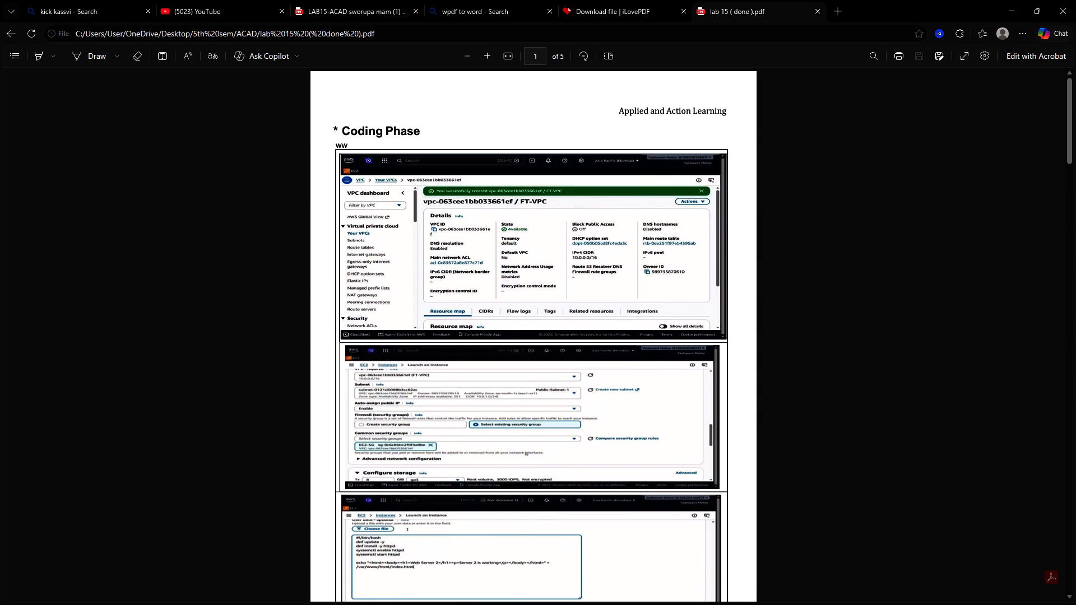
{"action": "scroll", "coordinate": [579, 257], "scroll_direction": "up", "scroll_amount": 3}
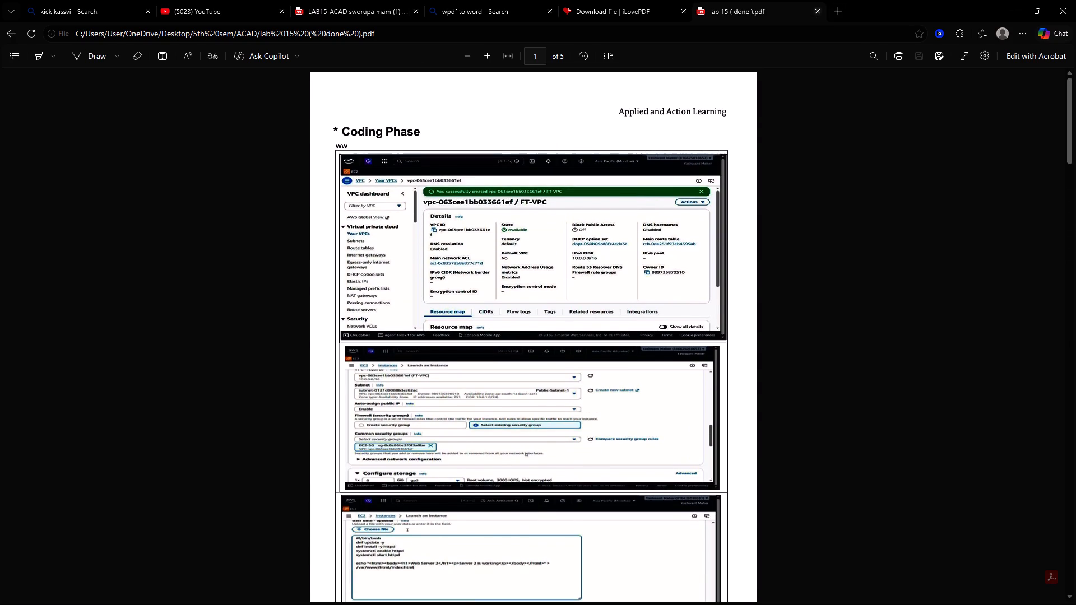
Close the "lab 15 ( done )" PDF and minimize the browser window.
{"action": "left_click", "coordinate": [817, 15]}
{"action": "left_click", "coordinate": [1008, 1]}
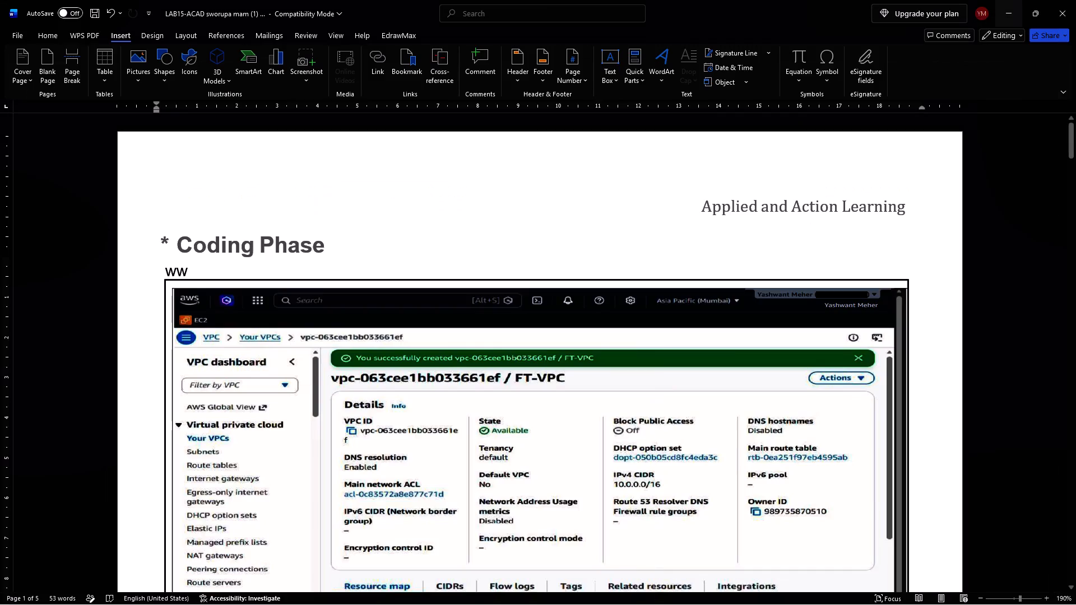
Close the converted LAB15-ACAD report in Word, saving its changes to the Downloads folder.
{"action": "left_click", "coordinate": [1075, 0]}
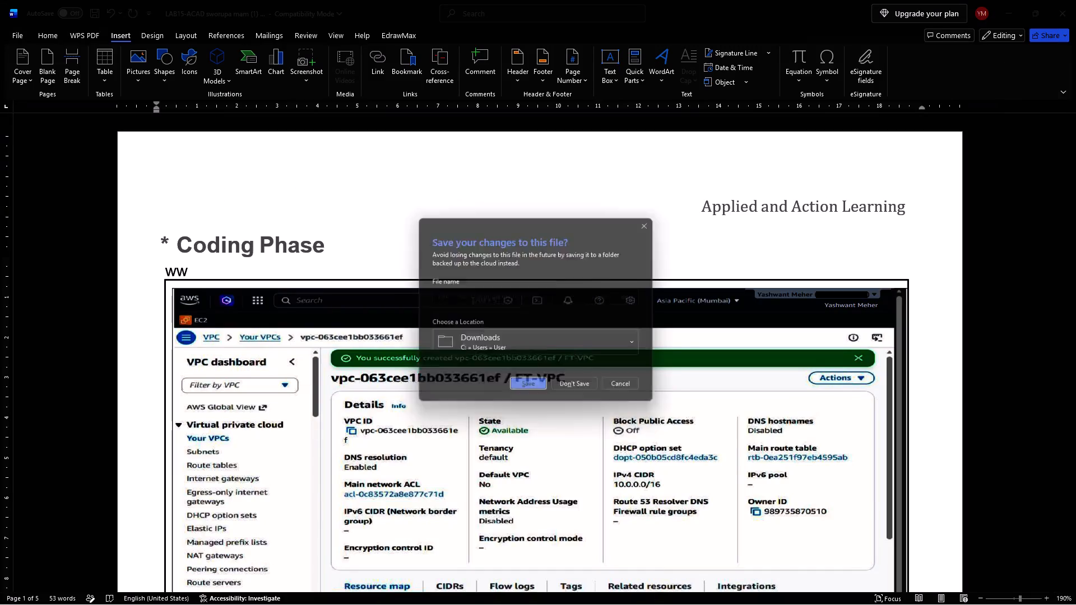
{"action": "left_click", "coordinate": [539, 391]}
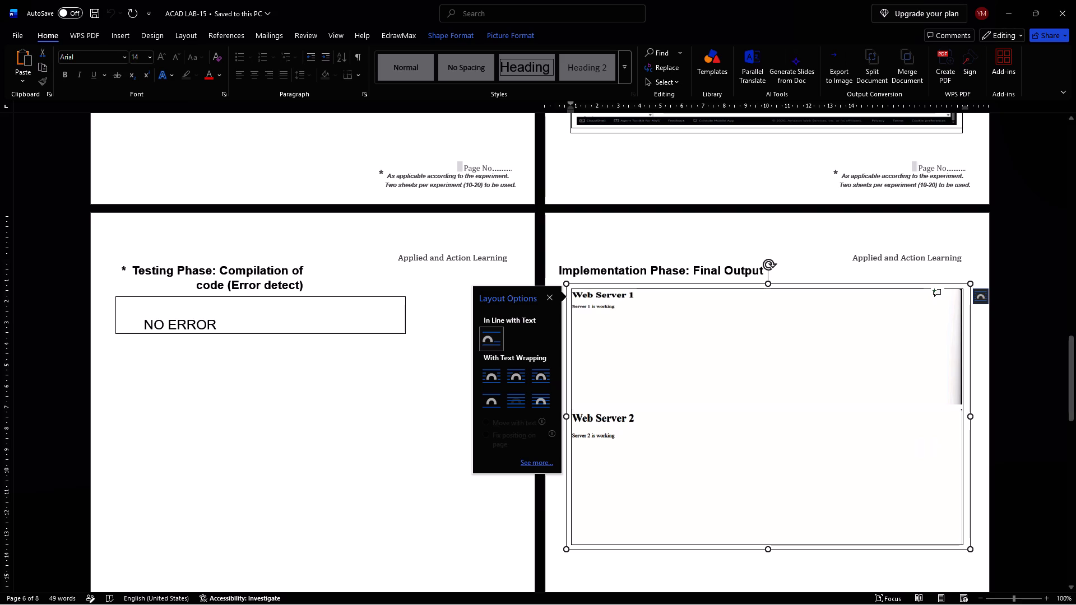
Deselect the web server output image in the ACAD LAB-15 document and close that document.
{"action": "left_click", "coordinate": [550, 297]}
{"action": "left_click", "coordinate": [627, 243]}
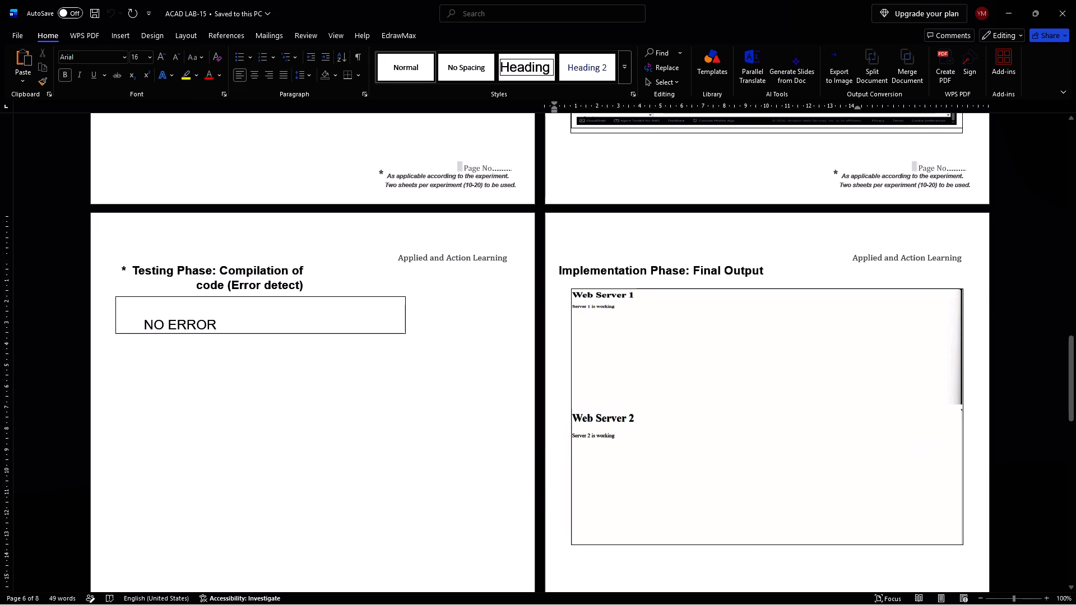
{"action": "left_click", "coordinate": [786, 266]}
{"action": "left_click", "coordinate": [1052, 0]}
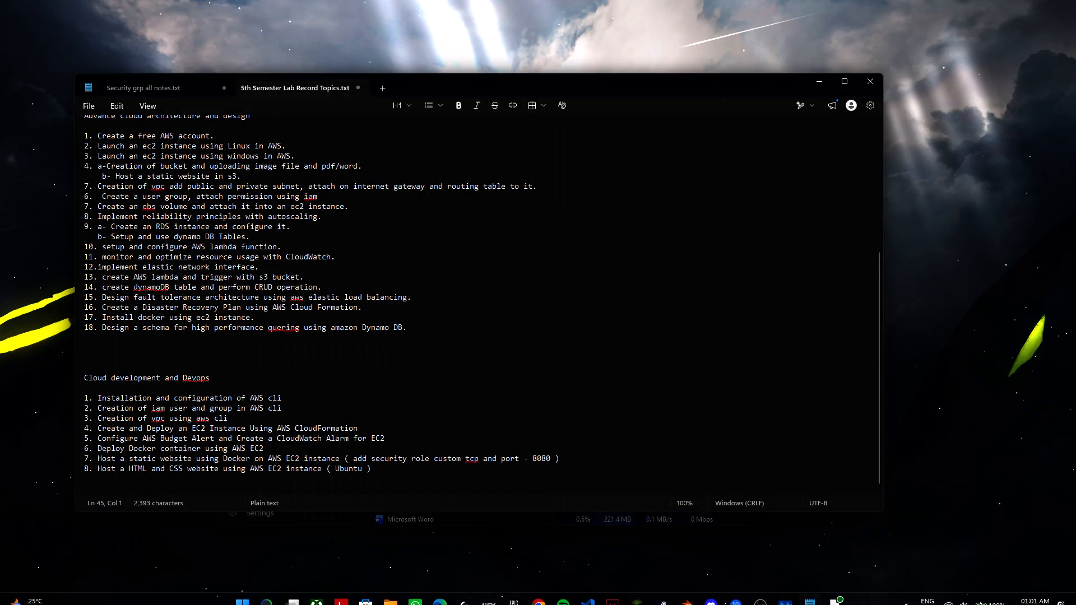
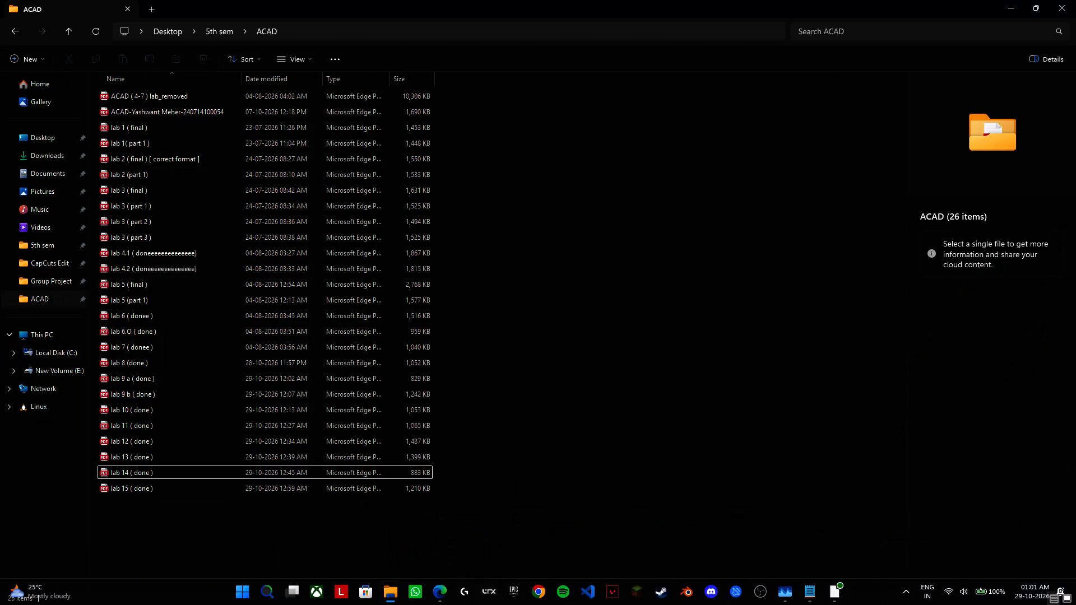
Open the ACAD LAB-16 document from the Downloads folder and enable editing.
{"action": "left_click", "coordinate": [67, 154]}
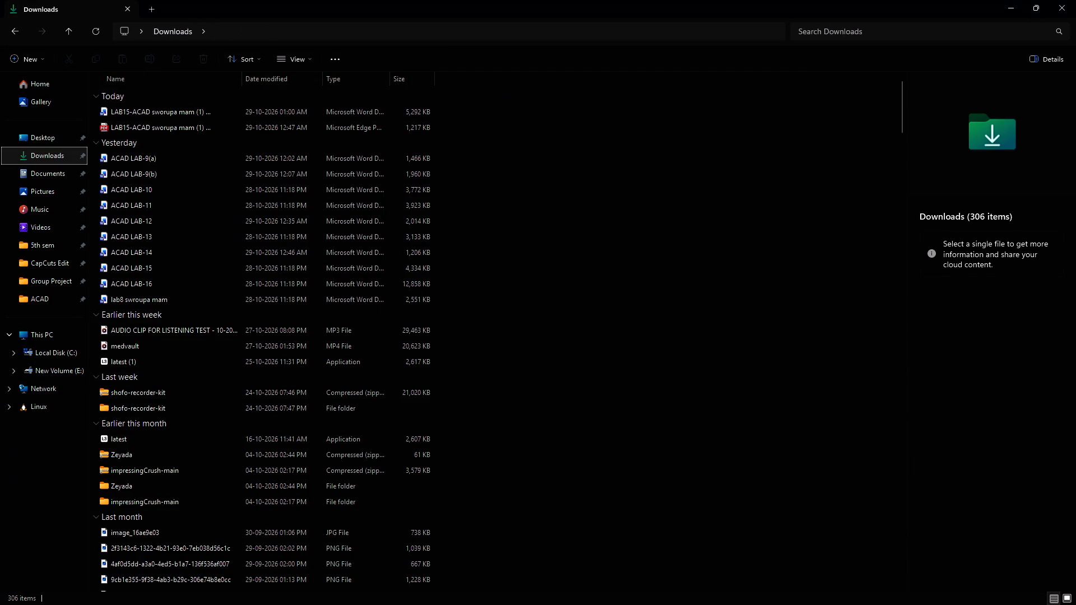
{"action": "double_click", "coordinate": [174, 282]}
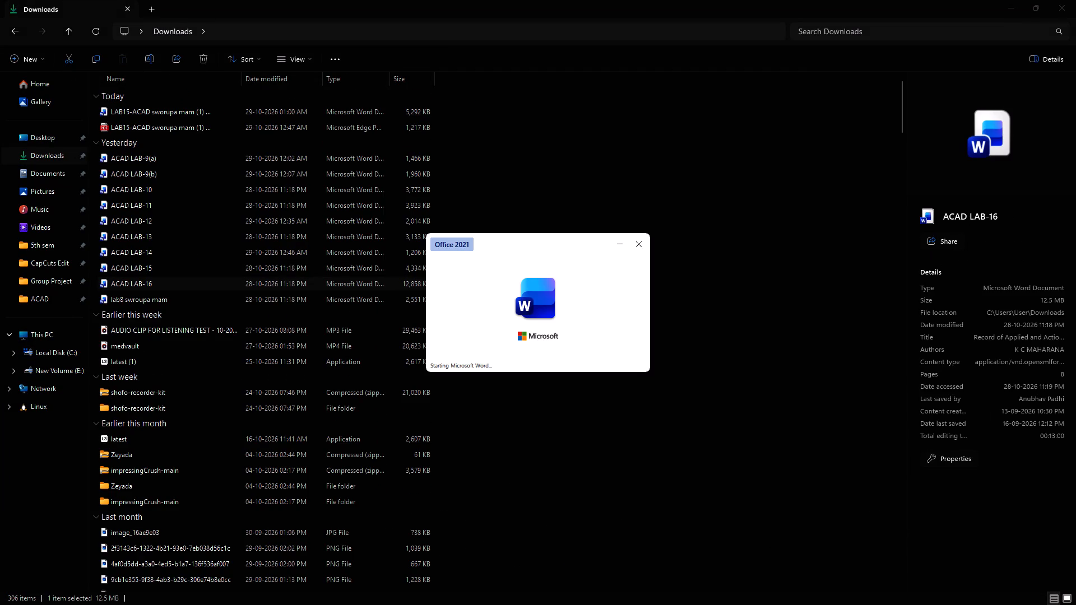
{"action": "left_click", "coordinate": [437, 52]}
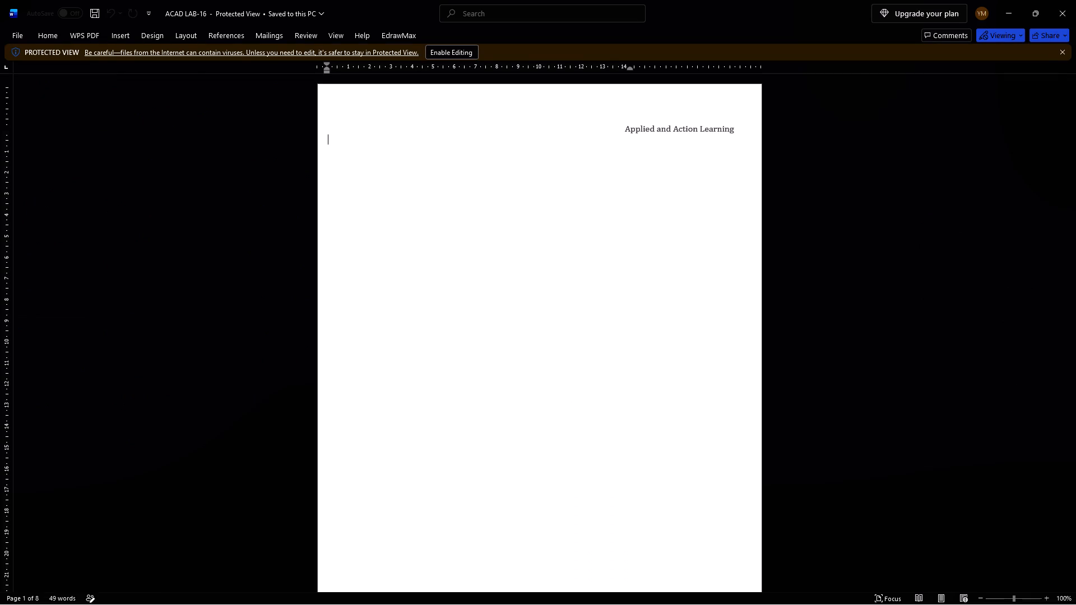
Look through the report's screenshot pages as far as the Testing Phase and Final Output pages.
{"action": "scroll", "coordinate": [456, 183], "scroll_direction": "down", "scroll_amount": 6}
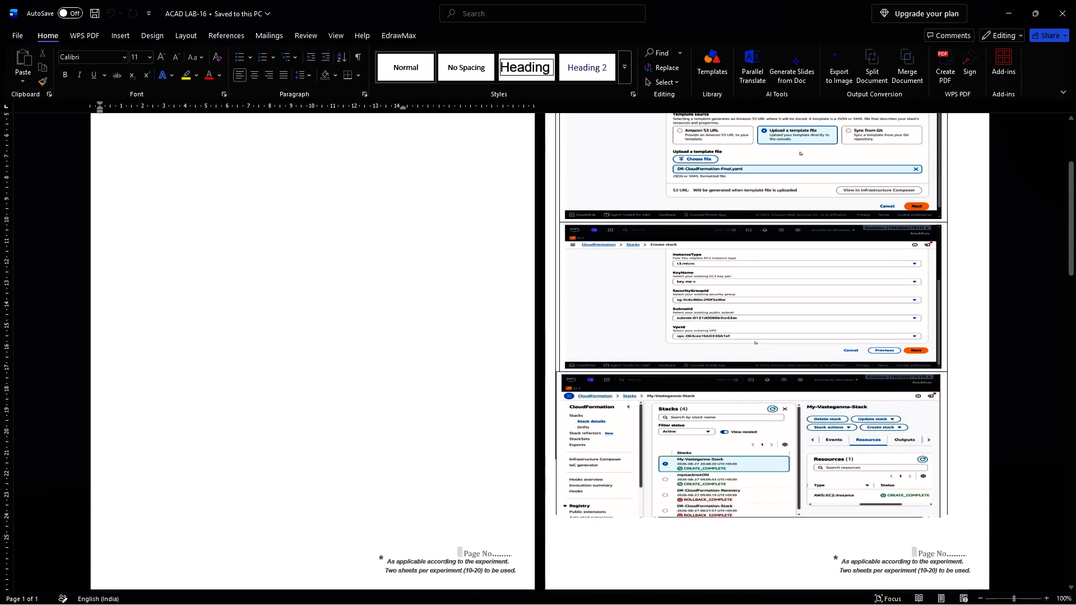
{"action": "scroll", "coordinate": [456, 183], "scroll_direction": "down", "scroll_amount": 19}
{"action": "scroll", "coordinate": [456, 183], "scroll_direction": "down", "scroll_amount": 6}
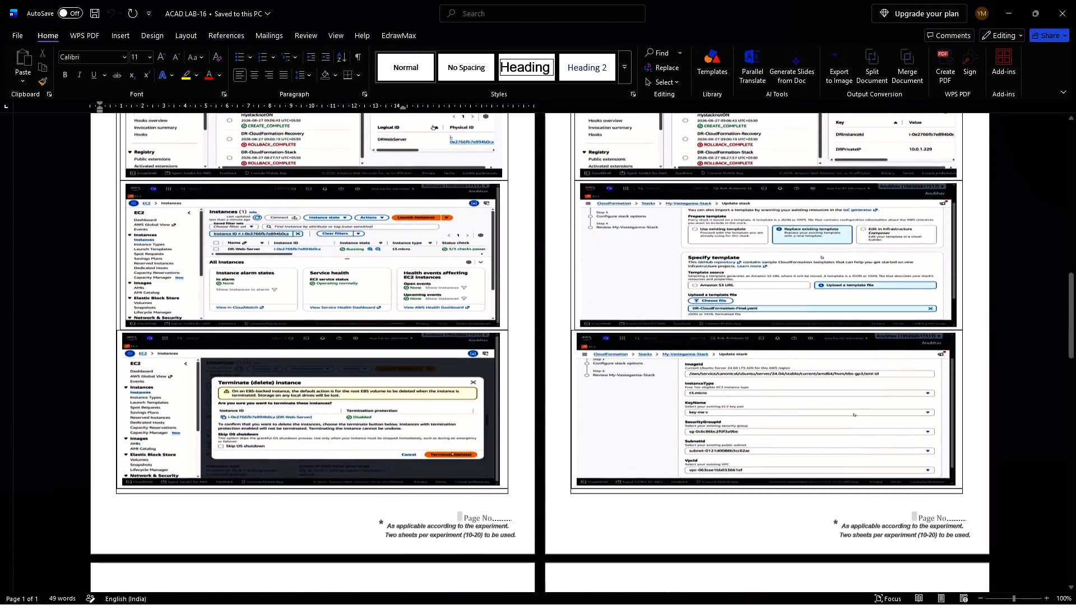
{"action": "scroll", "coordinate": [456, 183], "scroll_direction": "down", "scroll_amount": 19}
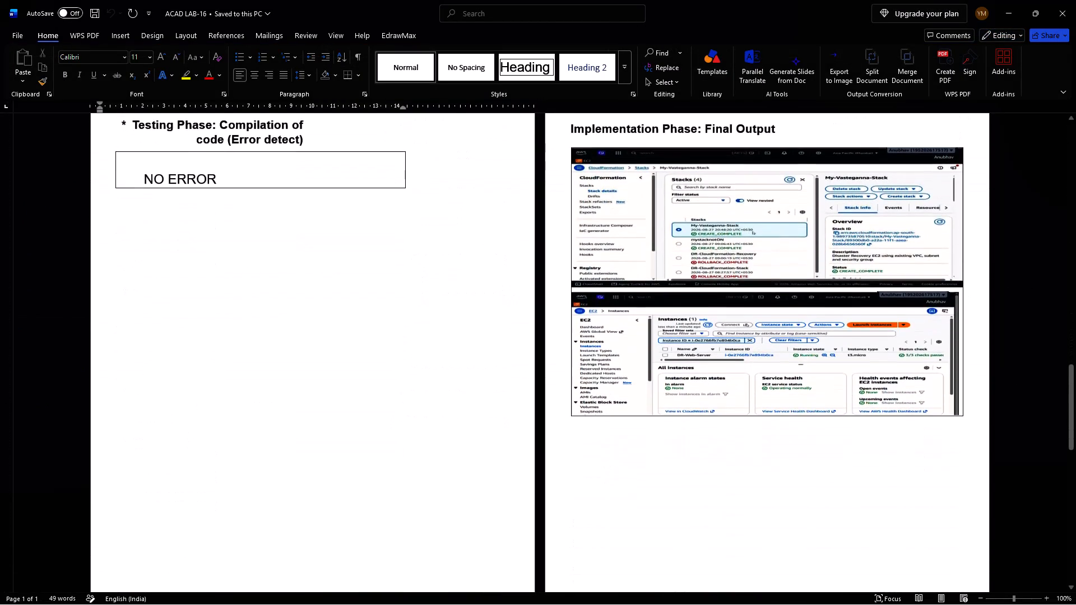
Make the box around "NO ERROR" under the Testing Phase heading taller by extending its lower border.
{"action": "scroll", "coordinate": [460, 183], "scroll_direction": "up", "scroll_amount": 3}
{"action": "left_click", "coordinate": [294, 245]}
{"action": "left_click", "coordinate": [374, 260]}
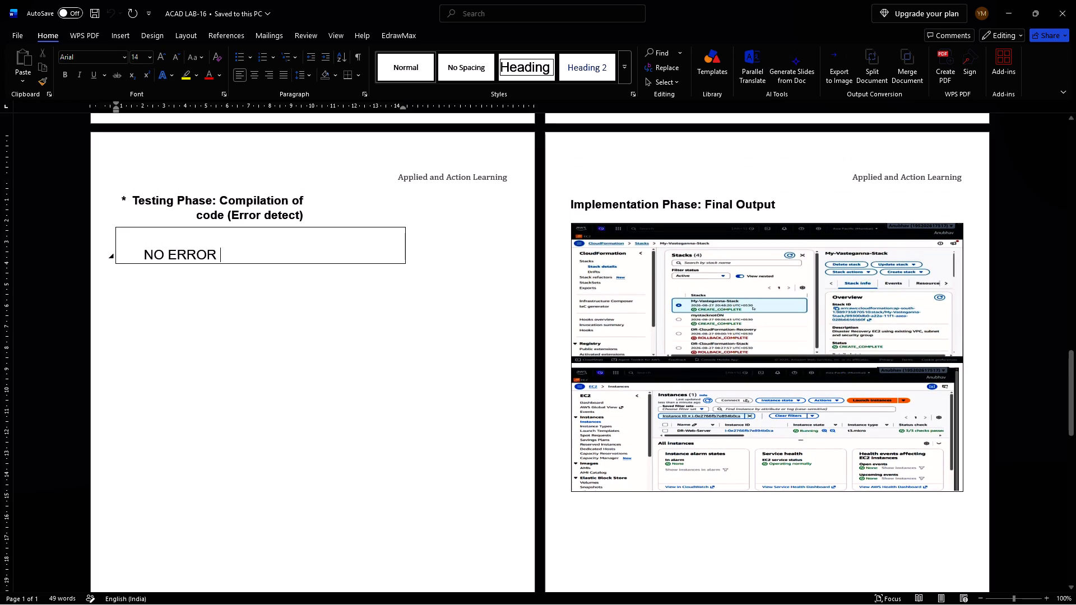
{"action": "left_click", "coordinate": [394, 263]}
{"action": "left_click", "coordinate": [400, 264]}
{"action": "left_click_drag", "start_coordinate": [405, 263], "coordinate": [418, 299]}
{"action": "left_click_drag", "start_coordinate": [397, 286], "coordinate": [472, 439]}
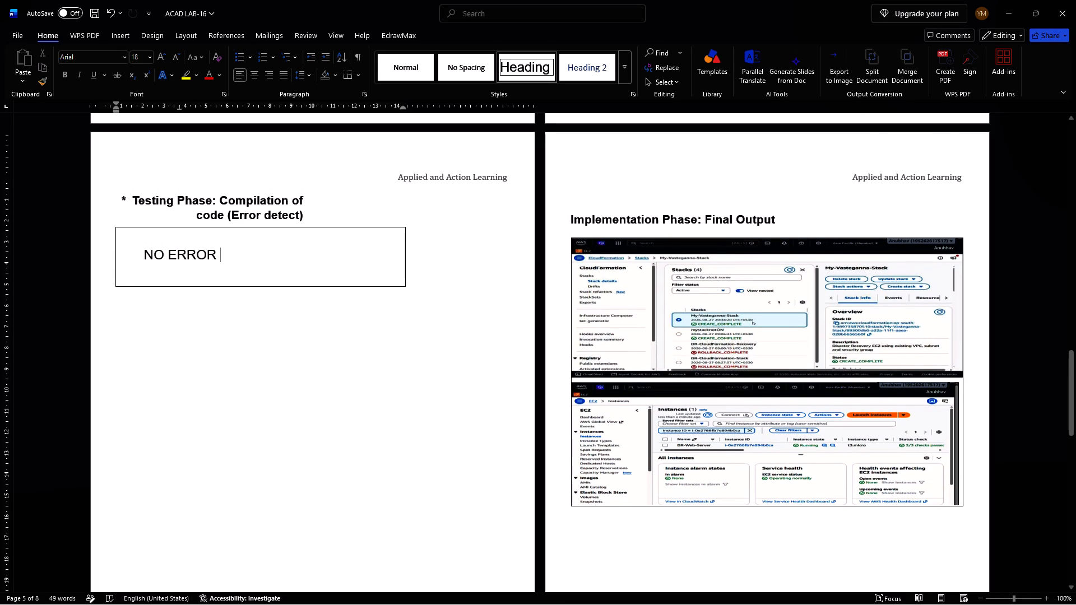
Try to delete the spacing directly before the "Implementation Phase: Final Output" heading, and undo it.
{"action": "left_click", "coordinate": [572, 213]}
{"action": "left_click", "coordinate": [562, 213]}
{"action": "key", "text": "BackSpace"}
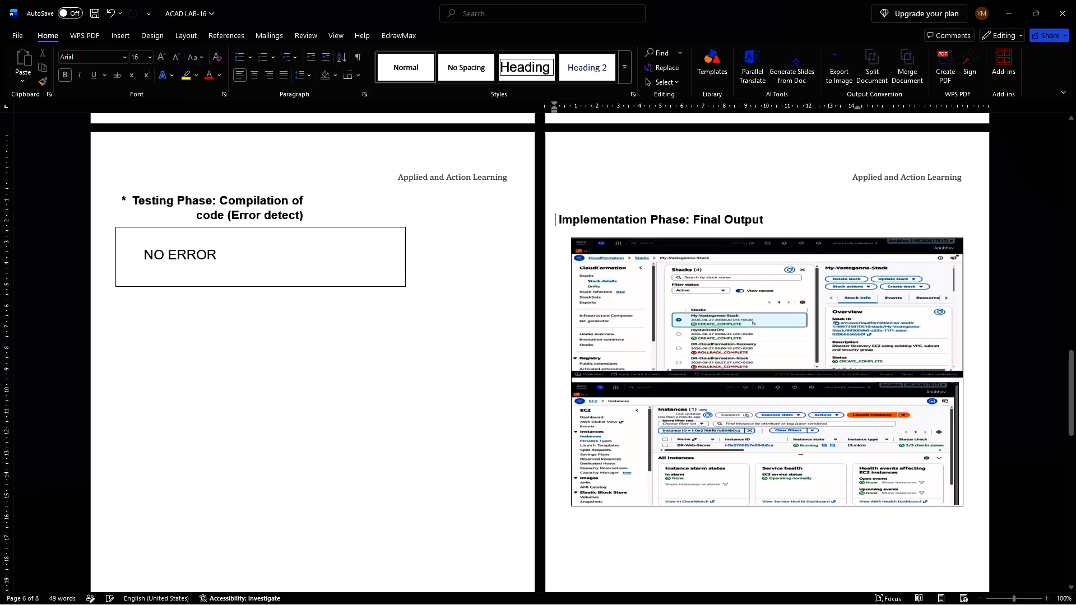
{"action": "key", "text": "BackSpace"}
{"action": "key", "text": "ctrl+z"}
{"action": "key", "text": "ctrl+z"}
Delete the blank lines above "Implementation Phase: Final Output" so the heading moves up onto the Testing Phase page.
{"action": "left_click", "coordinate": [559, 197]}
{"action": "key", "text": "BackSpace"}
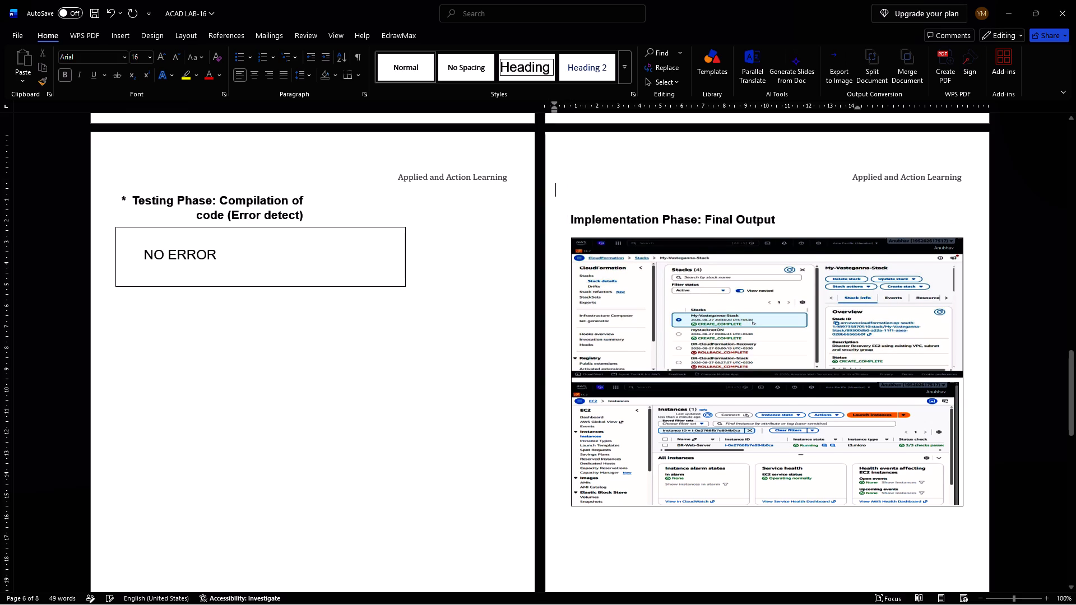
{"action": "key", "text": "BackSpace"}
{"action": "key", "text": "BackSpace"}
{"action": "key", "text": "BackSpace"}
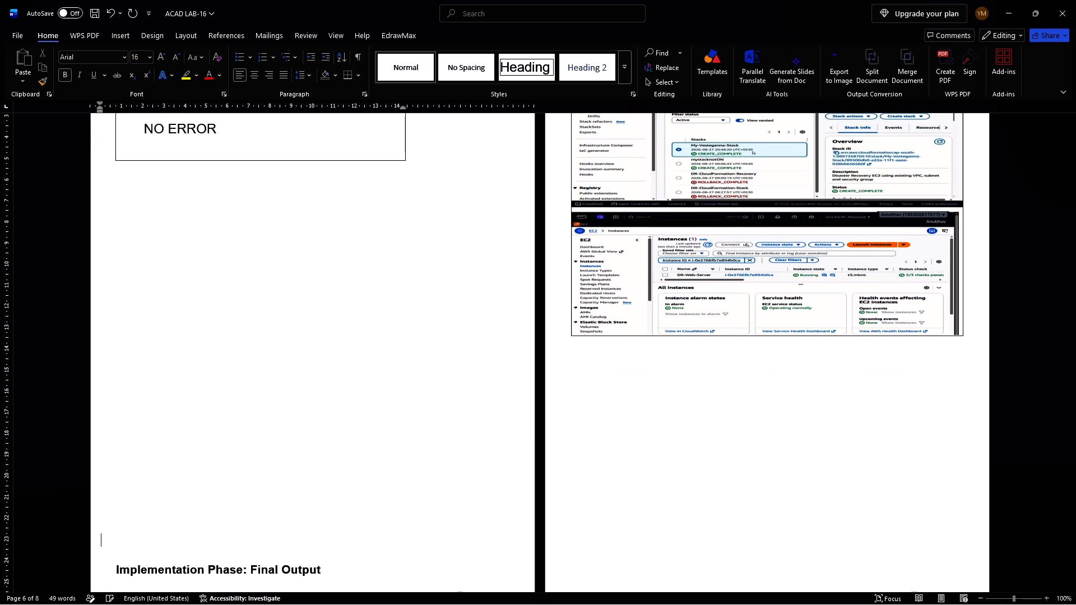
{"action": "key", "text": "BackSpace"}
{"action": "key", "text": "BackSpace"}
{"action": "key", "text": "BackSpace"}
{"action": "key", "text": "BackSpace"}
{"action": "key", "text": "BackSpace"}
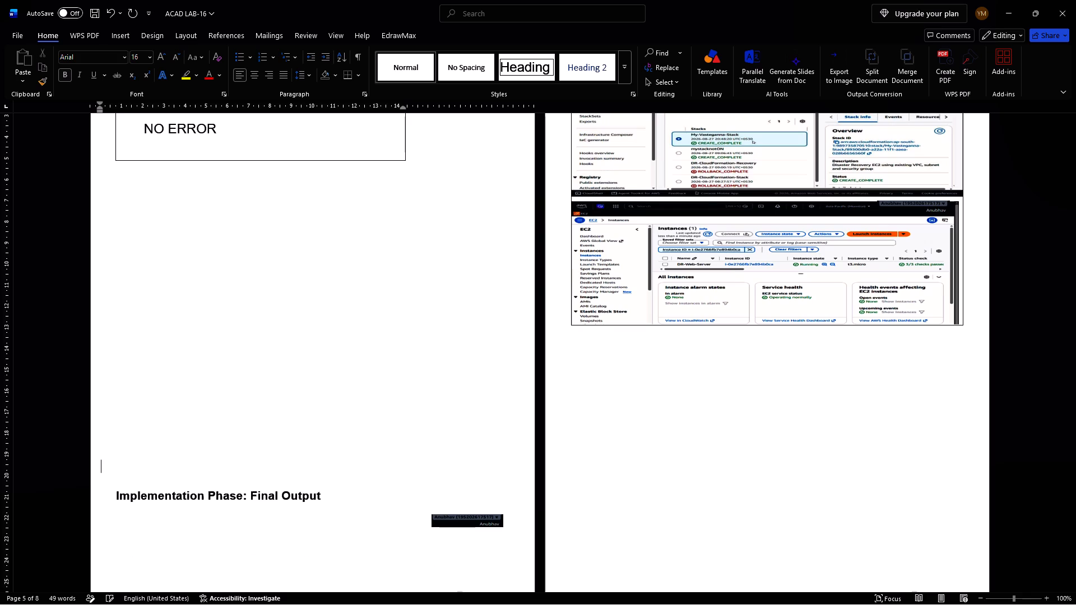
{"action": "key", "text": "BackSpace"}
{"action": "key", "text": "BackSpace"}
{"action": "key", "text": "BackSpace"}
{"action": "key", "text": "BackSpace"}
{"action": "key", "text": "BackSpace"}
{"action": "key", "text": "BackSpace"}
{"action": "key", "text": "BackSpace"}
{"action": "key", "text": "BackSpace"}
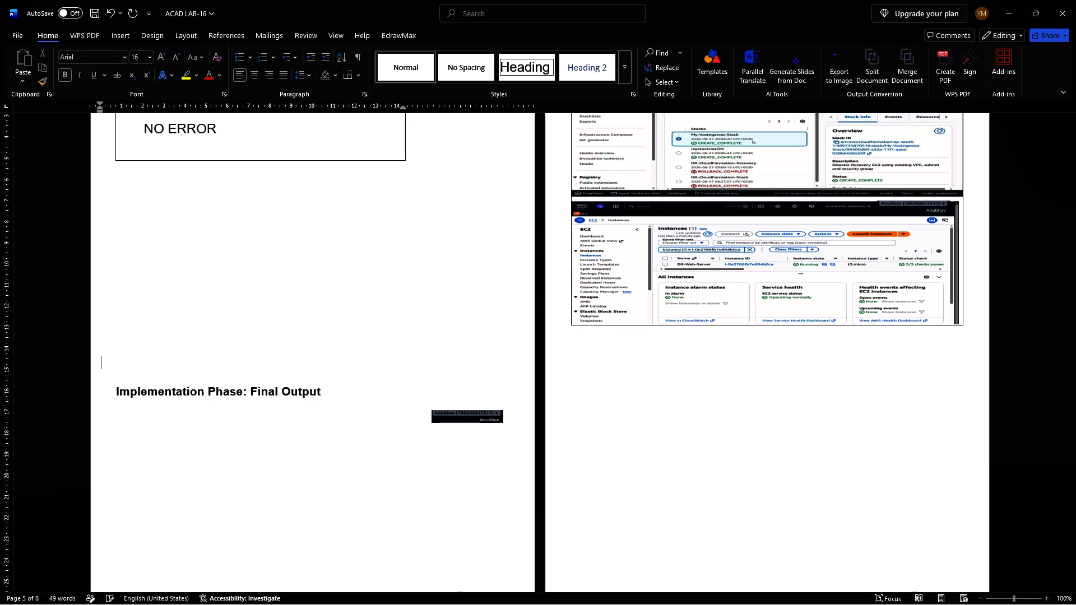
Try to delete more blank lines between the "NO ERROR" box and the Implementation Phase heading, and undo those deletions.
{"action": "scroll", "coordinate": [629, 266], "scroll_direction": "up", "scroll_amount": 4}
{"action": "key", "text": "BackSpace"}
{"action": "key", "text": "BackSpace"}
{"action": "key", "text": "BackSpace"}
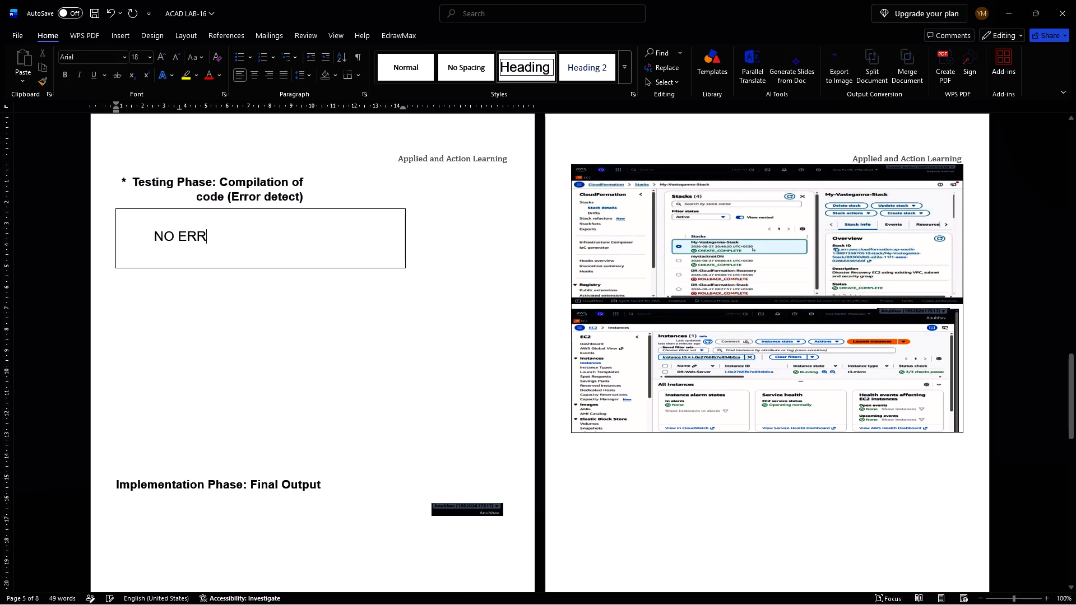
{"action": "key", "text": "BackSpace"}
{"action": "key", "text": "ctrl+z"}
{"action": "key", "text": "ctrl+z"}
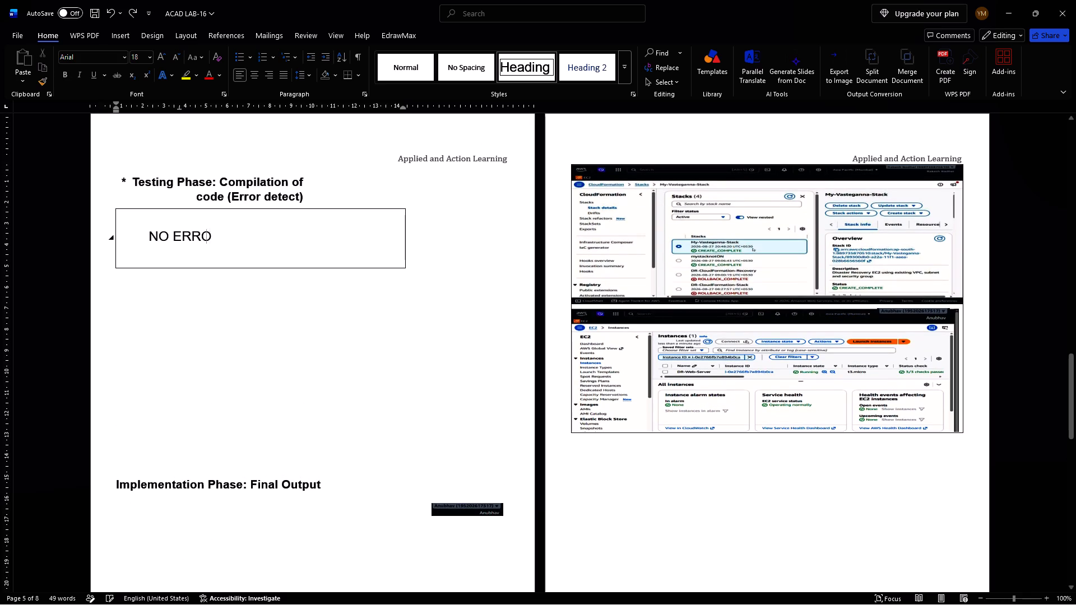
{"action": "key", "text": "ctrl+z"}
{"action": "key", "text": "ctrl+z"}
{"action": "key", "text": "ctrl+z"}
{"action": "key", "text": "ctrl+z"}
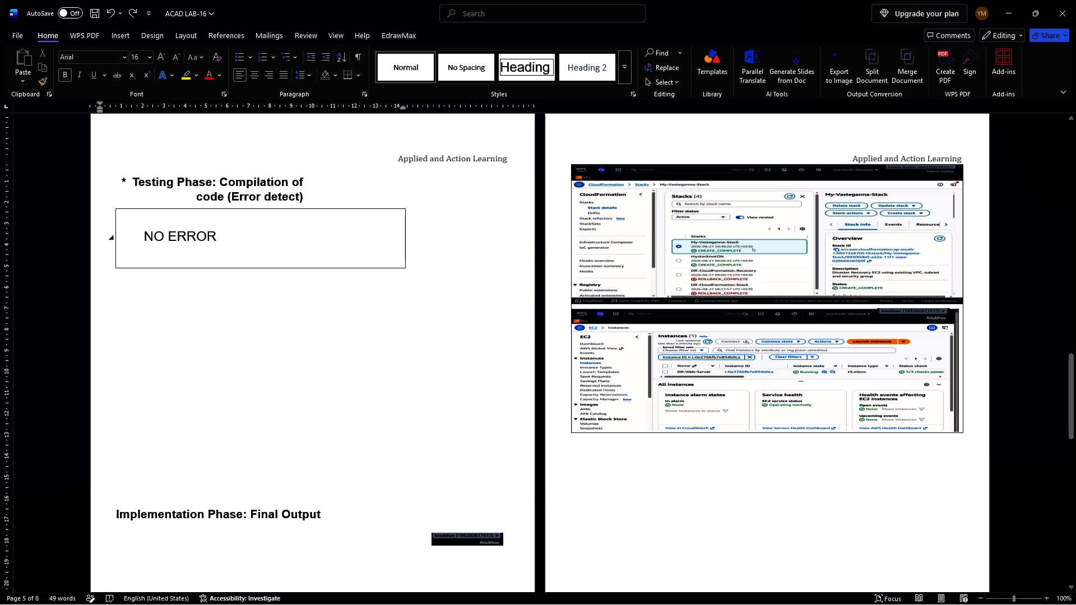
Delete more blank lines above the Implementation Phase heading, undoing any deletion that cuts into the "NO ERROR" text.
{"action": "key", "text": "BackSpace"}
{"action": "key", "text": "BackSpace"}
{"action": "key", "text": "BackSpace"}
{"action": "key", "text": "BackSpace"}
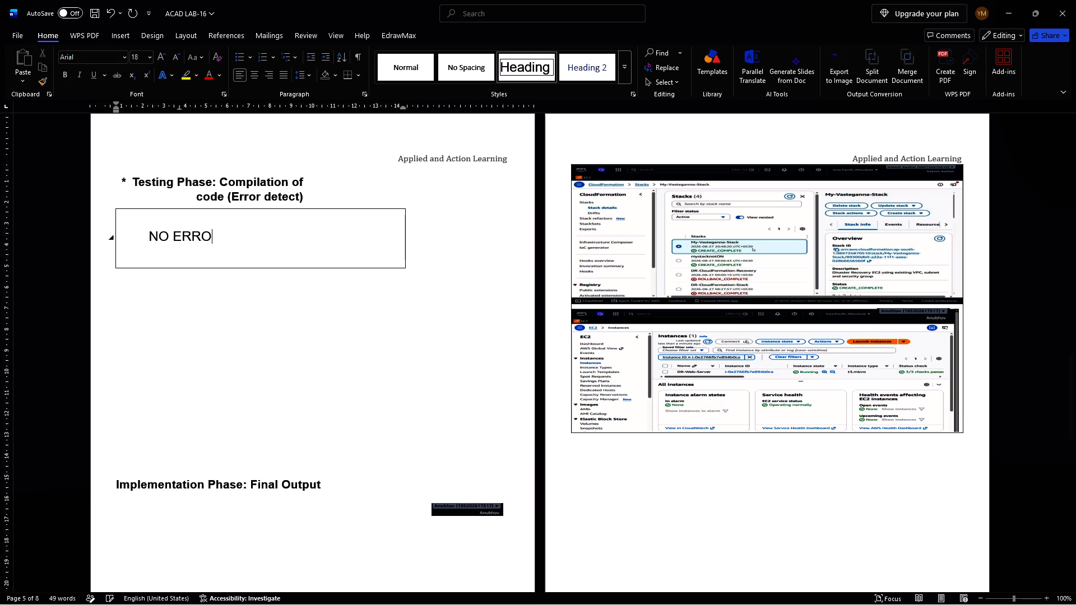
{"action": "key", "text": "ctrl+z"}
{"action": "key", "text": "ctrl+z"}
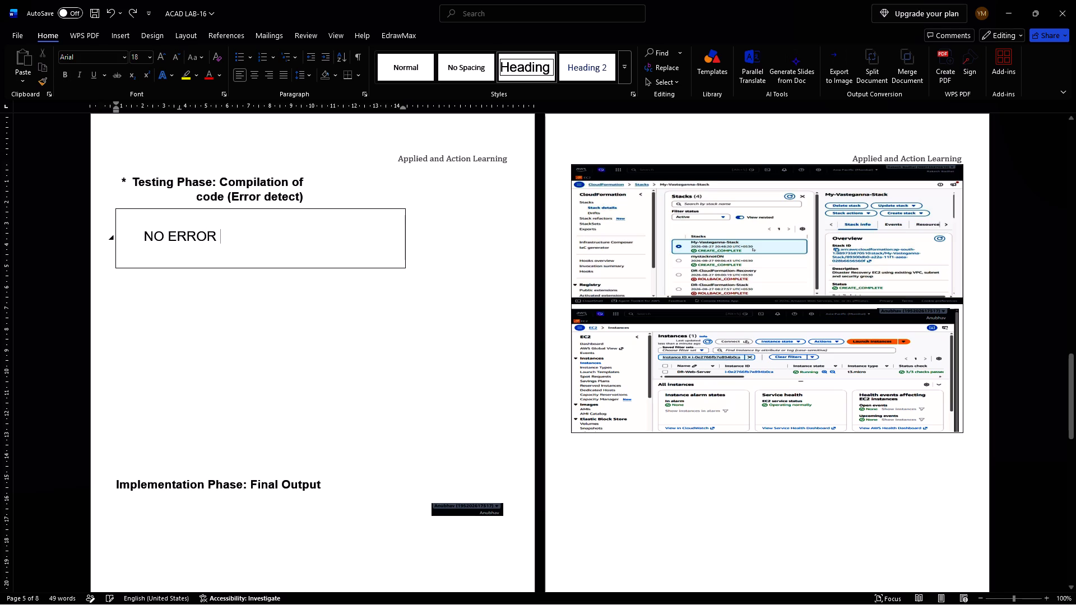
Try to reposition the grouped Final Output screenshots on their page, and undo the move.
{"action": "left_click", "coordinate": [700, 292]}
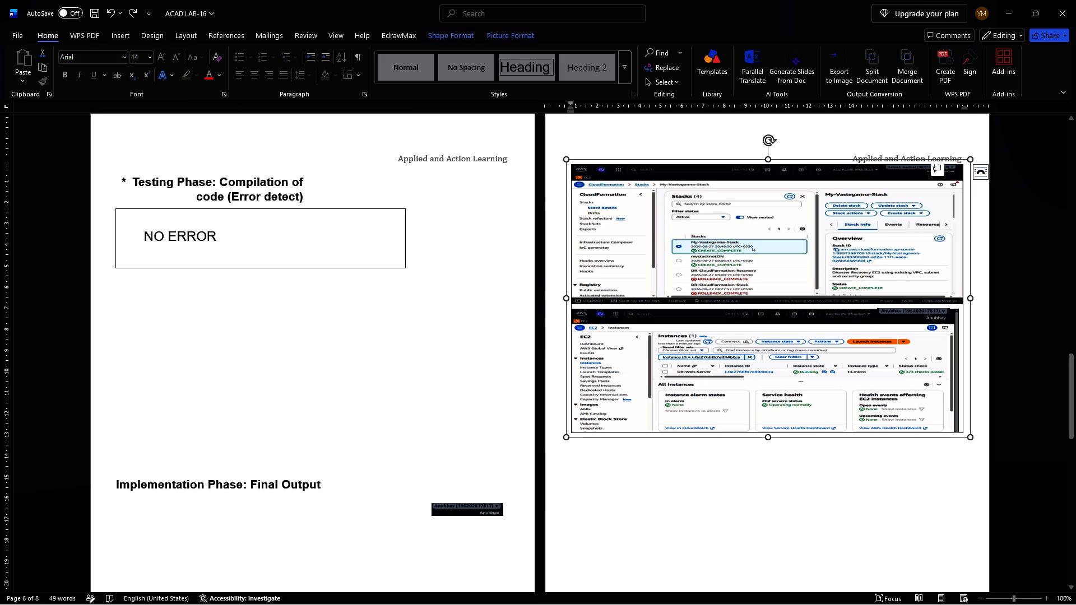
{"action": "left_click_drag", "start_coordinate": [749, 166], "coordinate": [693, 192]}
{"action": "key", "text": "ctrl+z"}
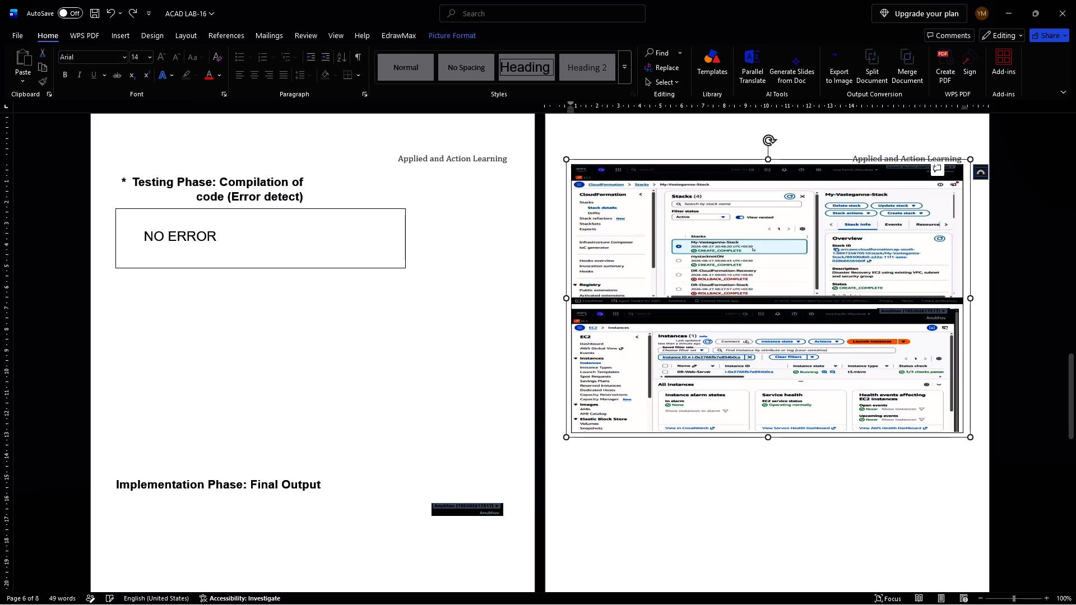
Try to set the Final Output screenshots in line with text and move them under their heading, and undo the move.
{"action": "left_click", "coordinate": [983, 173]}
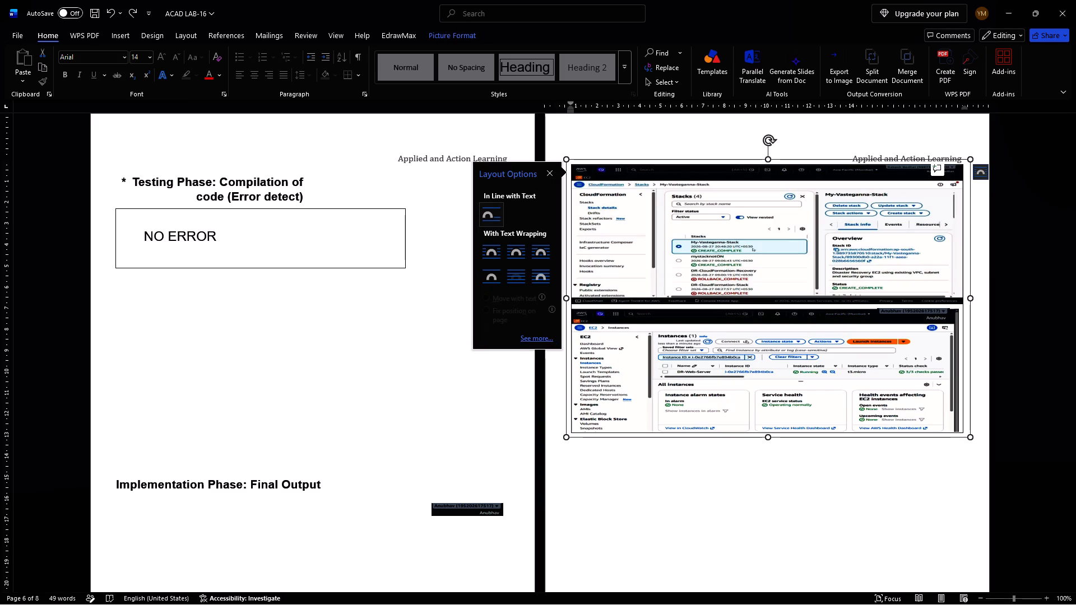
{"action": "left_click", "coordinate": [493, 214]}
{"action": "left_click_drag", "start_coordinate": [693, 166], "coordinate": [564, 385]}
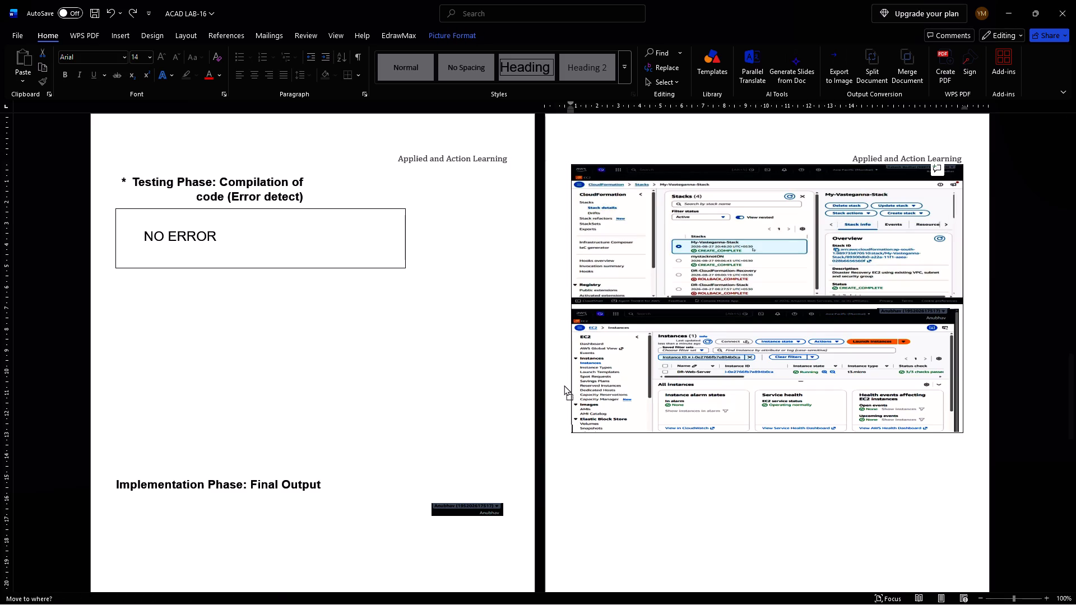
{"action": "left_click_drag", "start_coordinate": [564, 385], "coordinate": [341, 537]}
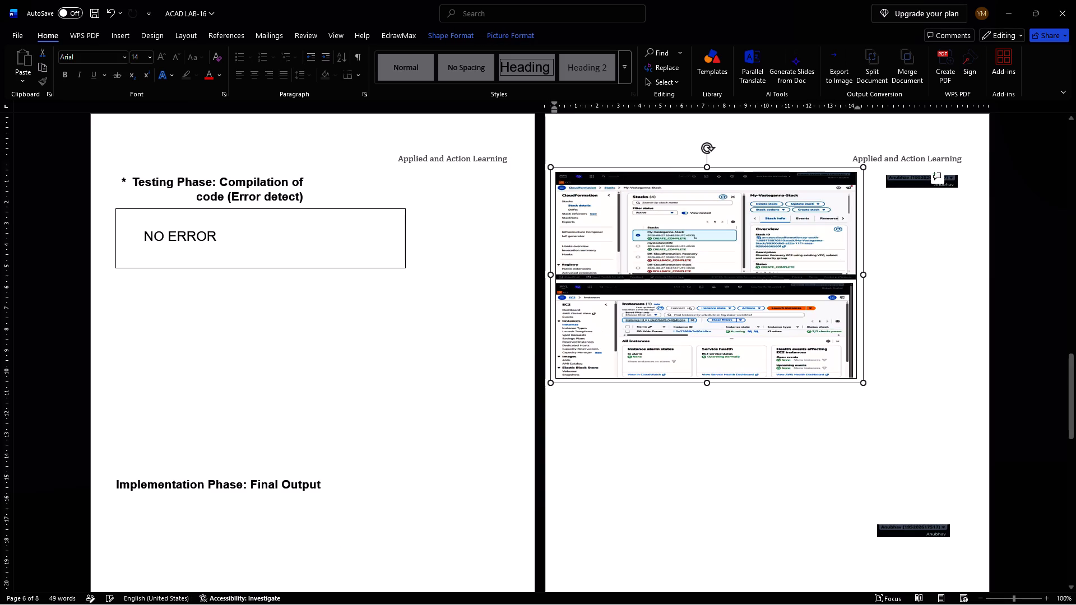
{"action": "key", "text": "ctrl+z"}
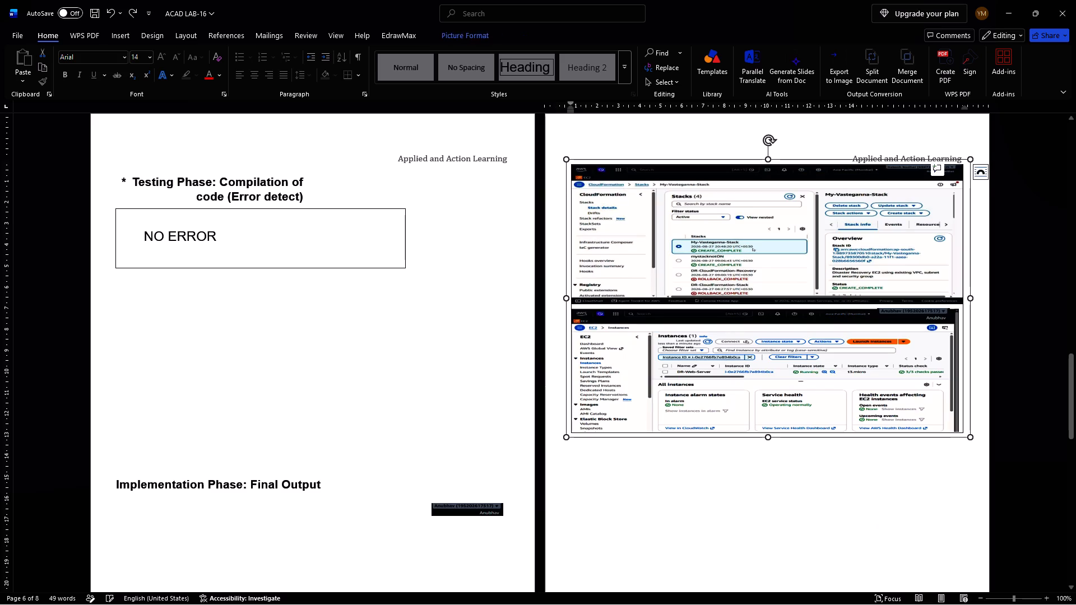
Set the grouped Final Output screenshots to In Front of Text and move them beneath the "Implementation Phase: Final Output" heading.
{"action": "left_click", "coordinate": [980, 172]}
{"action": "left_click", "coordinate": [542, 275]}
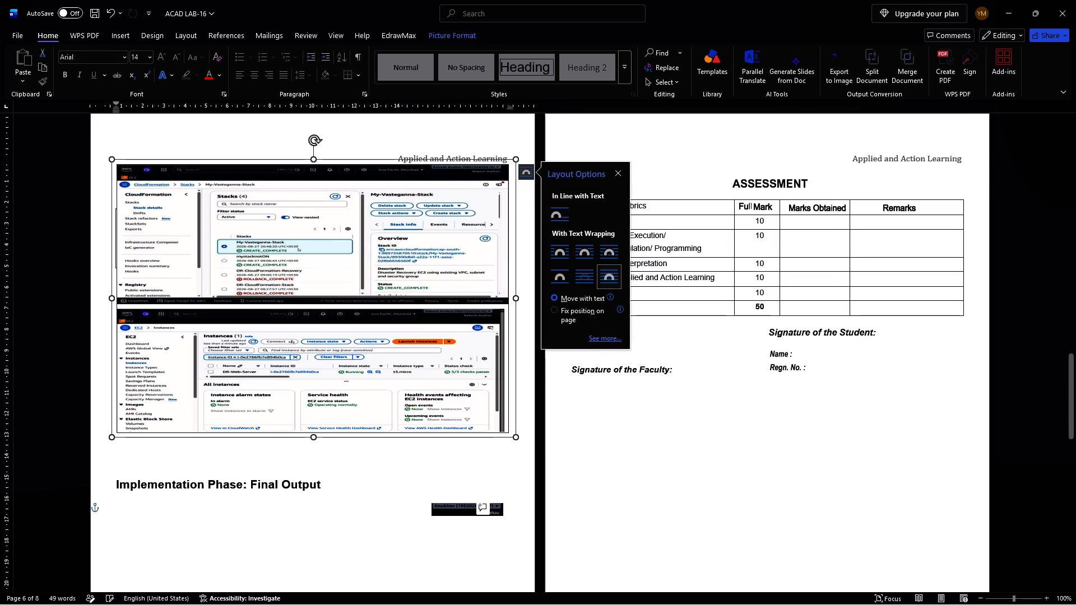
{"action": "left_click_drag", "start_coordinate": [451, 175], "coordinate": [444, 481]}
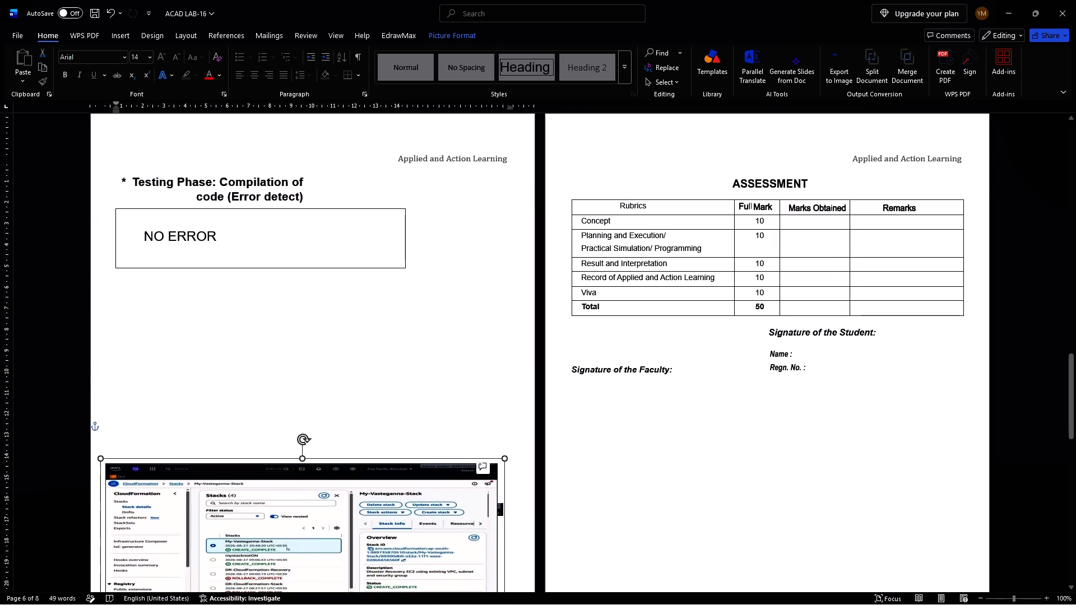
{"action": "left_click_drag", "start_coordinate": [444, 481], "coordinate": [455, 492]}
{"action": "scroll", "coordinate": [474, 296], "scroll_direction": "up", "scroll_amount": 7}
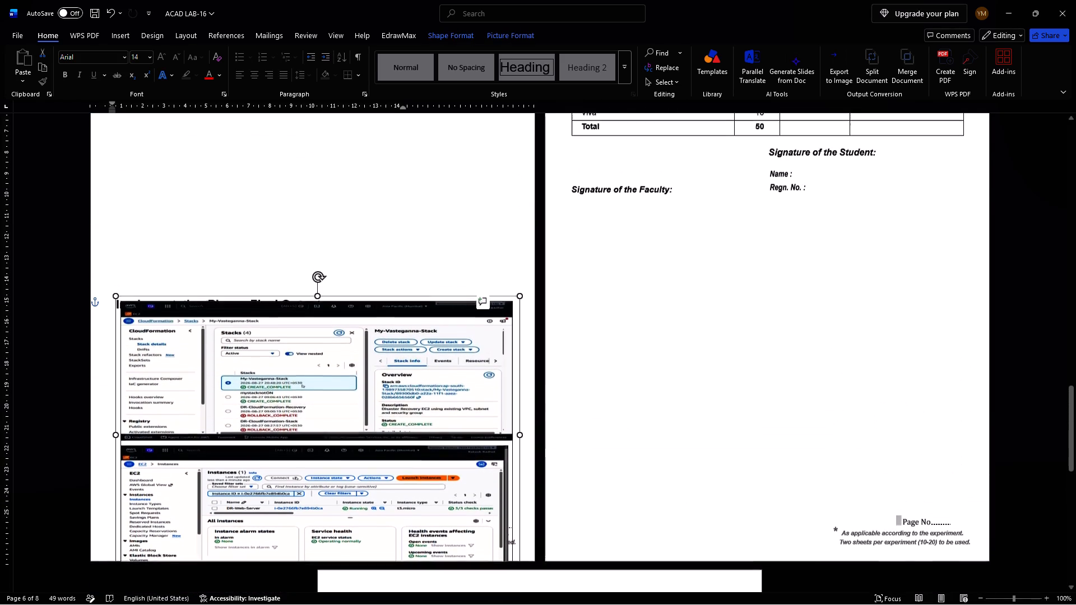
{"action": "left_click_drag", "start_coordinate": [445, 301], "coordinate": [429, 343]}
Delete the blank line directly above the "Implementation Phase: Final Output" heading.
{"action": "left_click", "coordinate": [118, 291]}
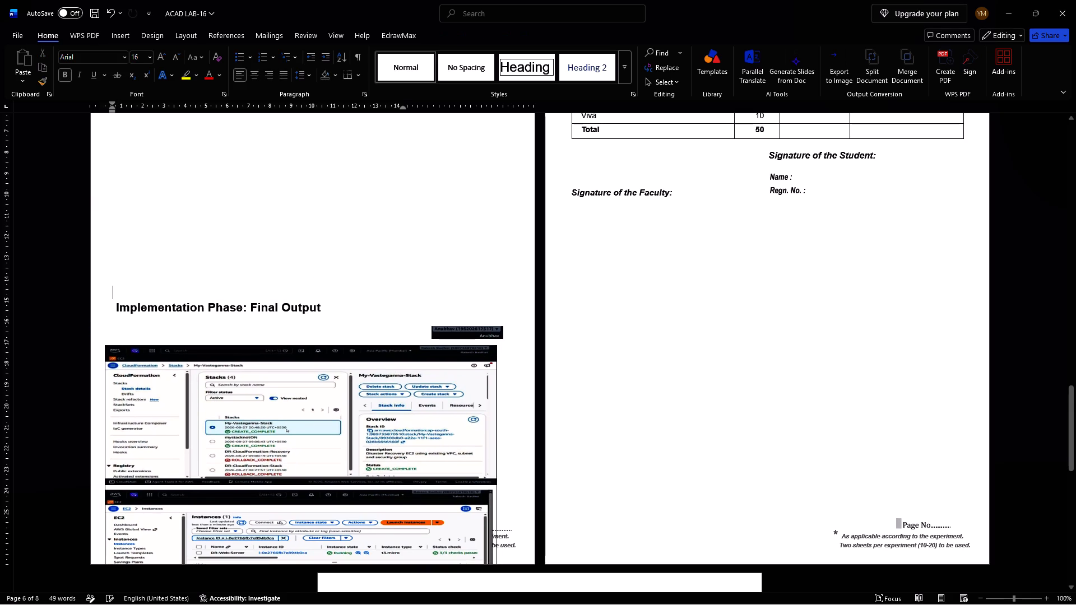
{"action": "key", "text": "BackSpace"}
{"action": "key", "text": "BackSpace"}
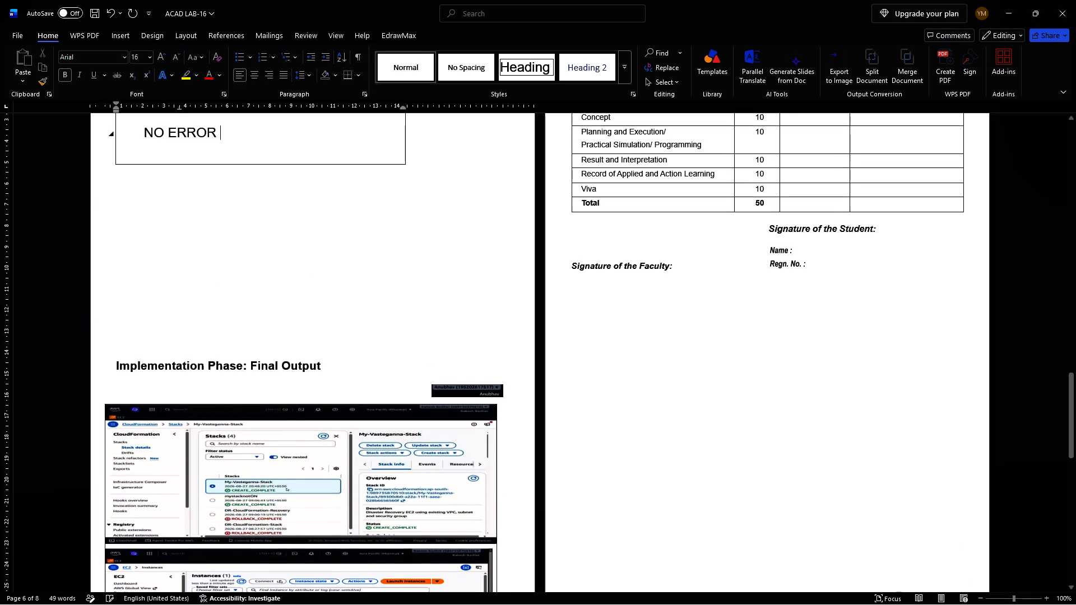
{"action": "key", "text": "BackSpace"}
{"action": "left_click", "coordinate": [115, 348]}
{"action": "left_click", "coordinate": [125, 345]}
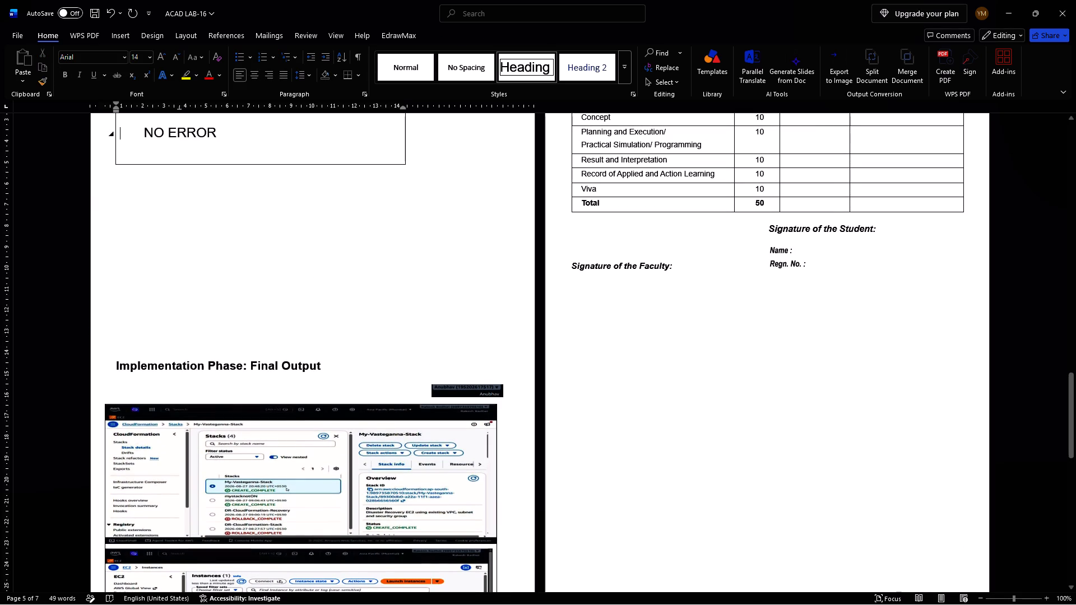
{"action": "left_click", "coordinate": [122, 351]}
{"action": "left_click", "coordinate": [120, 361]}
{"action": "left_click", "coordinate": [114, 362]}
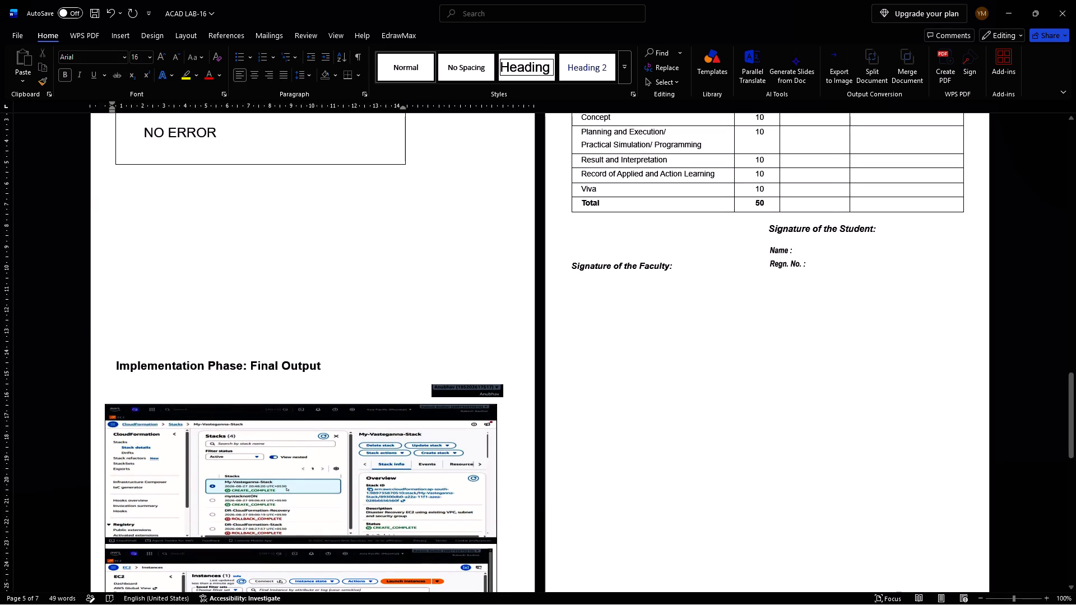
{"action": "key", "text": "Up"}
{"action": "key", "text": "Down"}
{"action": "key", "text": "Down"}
Move the grouped Final Output screenshots slightly so they line up with the heading above them.
{"action": "scroll", "coordinate": [193, 377], "scroll_direction": "down", "scroll_amount": 4}
{"action": "left_click_drag", "start_coordinate": [386, 299], "coordinate": [406, 287]}
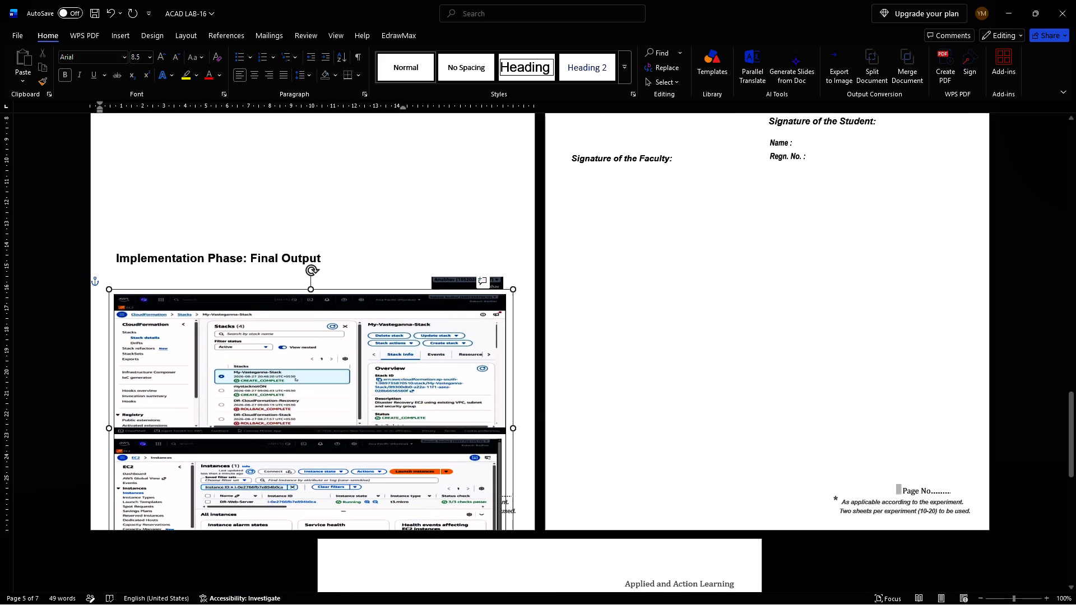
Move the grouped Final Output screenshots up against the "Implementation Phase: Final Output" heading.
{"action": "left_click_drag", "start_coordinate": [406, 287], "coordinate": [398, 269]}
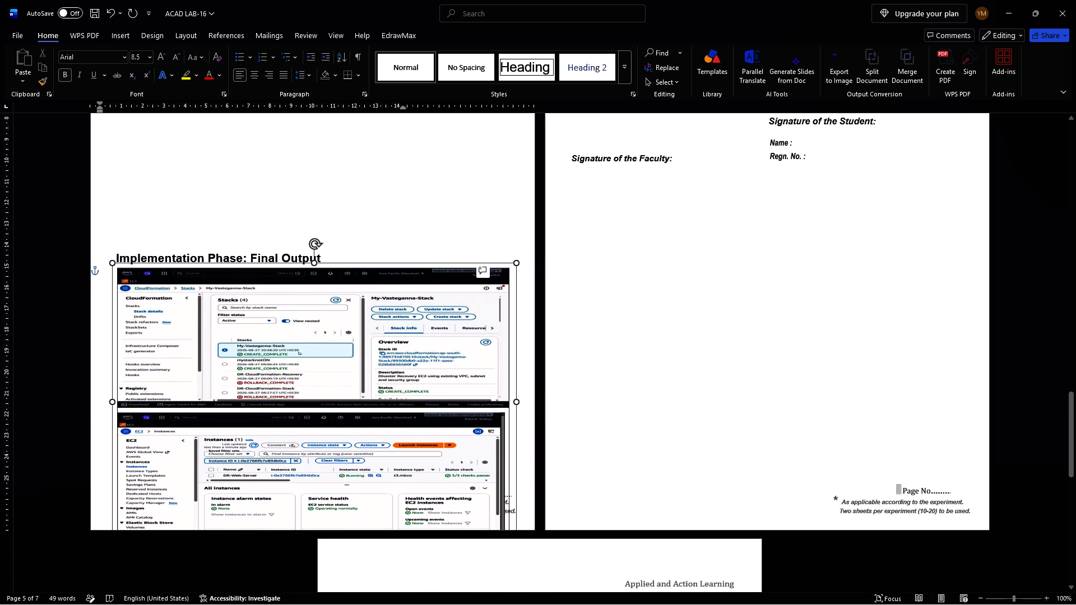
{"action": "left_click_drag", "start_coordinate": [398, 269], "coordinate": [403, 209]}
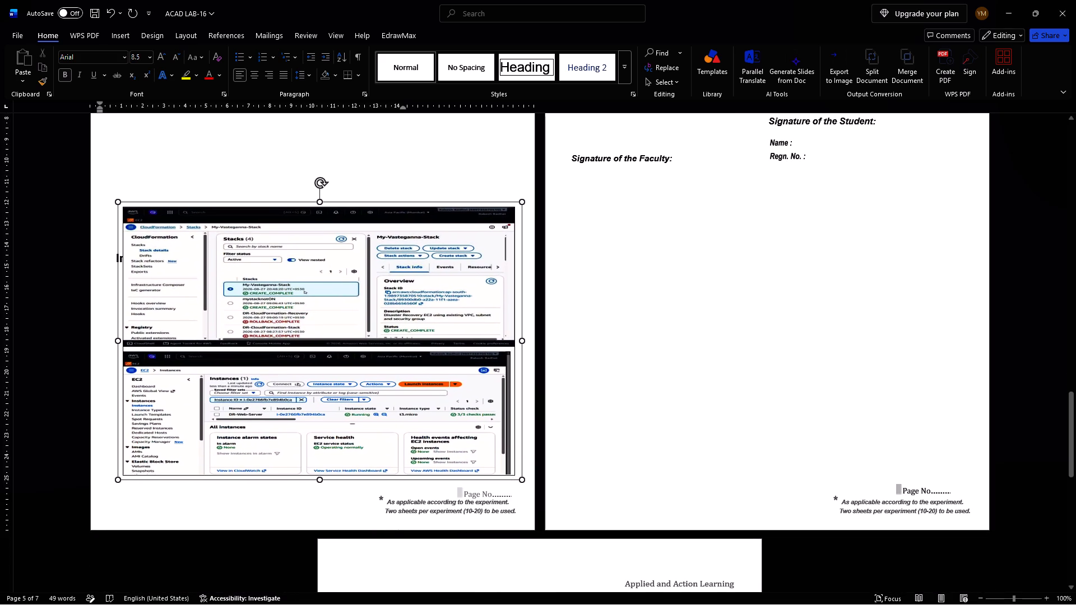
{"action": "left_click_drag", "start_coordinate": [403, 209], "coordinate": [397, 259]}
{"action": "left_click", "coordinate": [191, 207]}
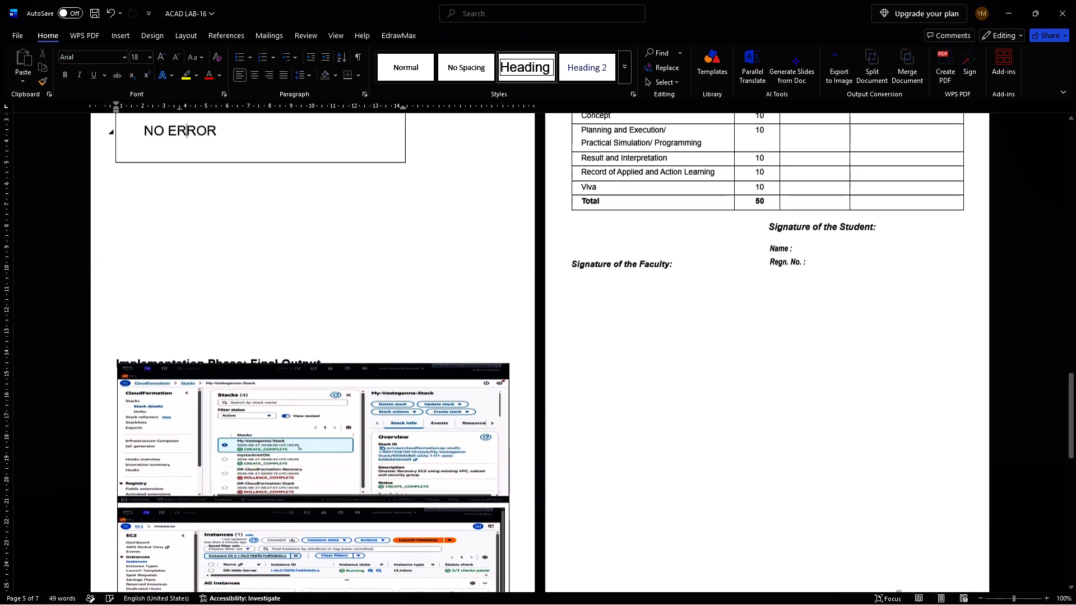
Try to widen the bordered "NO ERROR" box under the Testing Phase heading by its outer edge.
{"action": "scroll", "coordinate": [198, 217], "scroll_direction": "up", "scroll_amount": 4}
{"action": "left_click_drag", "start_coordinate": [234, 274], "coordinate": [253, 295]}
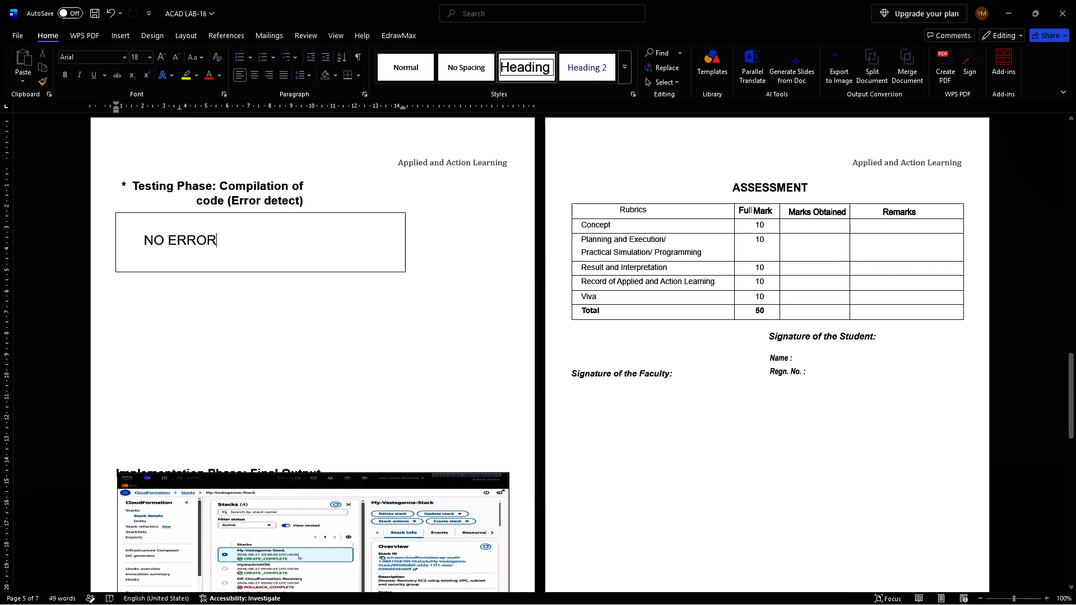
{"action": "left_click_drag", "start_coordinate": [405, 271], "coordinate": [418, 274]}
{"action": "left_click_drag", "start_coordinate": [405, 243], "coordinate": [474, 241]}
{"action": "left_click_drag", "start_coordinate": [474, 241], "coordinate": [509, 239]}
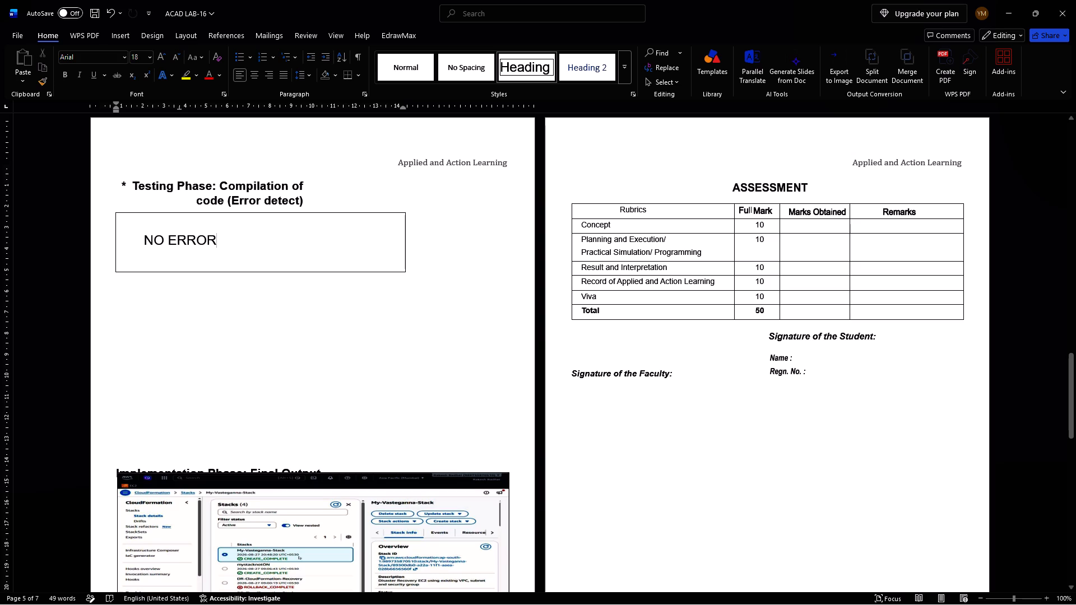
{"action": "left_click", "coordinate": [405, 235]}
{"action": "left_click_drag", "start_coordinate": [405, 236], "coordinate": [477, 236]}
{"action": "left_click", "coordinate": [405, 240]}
Extend the right indent of the empty bordered line above "NO ERROR" to about the screenshots' right edge.
{"action": "left_click", "coordinate": [391, 216]}
{"action": "left_click_drag", "start_coordinate": [405, 109], "coordinate": [465, 115]}
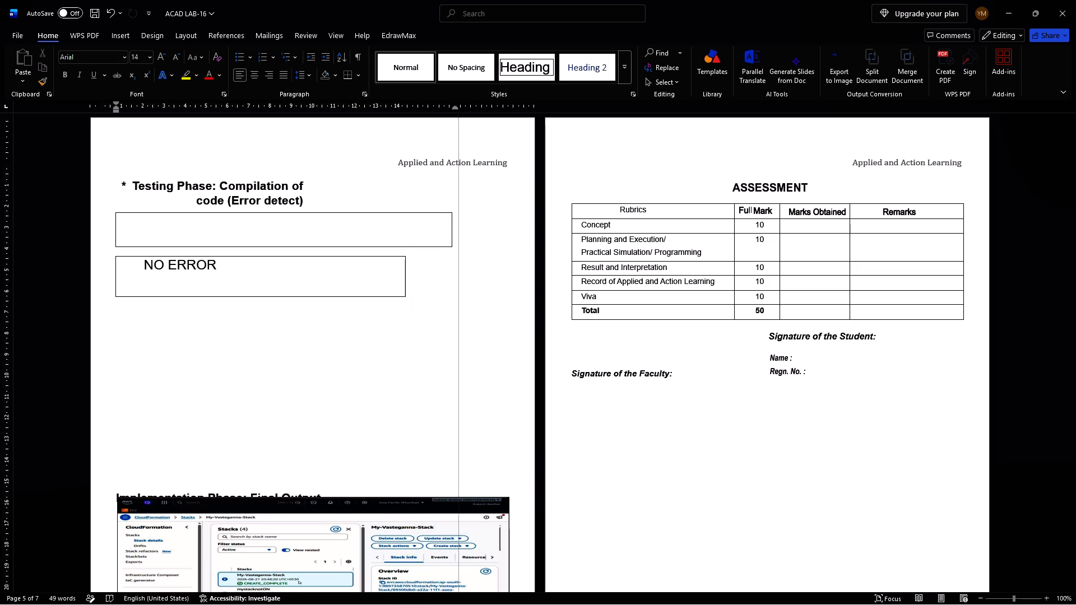
{"action": "left_click_drag", "start_coordinate": [465, 115], "coordinate": [513, 114]}
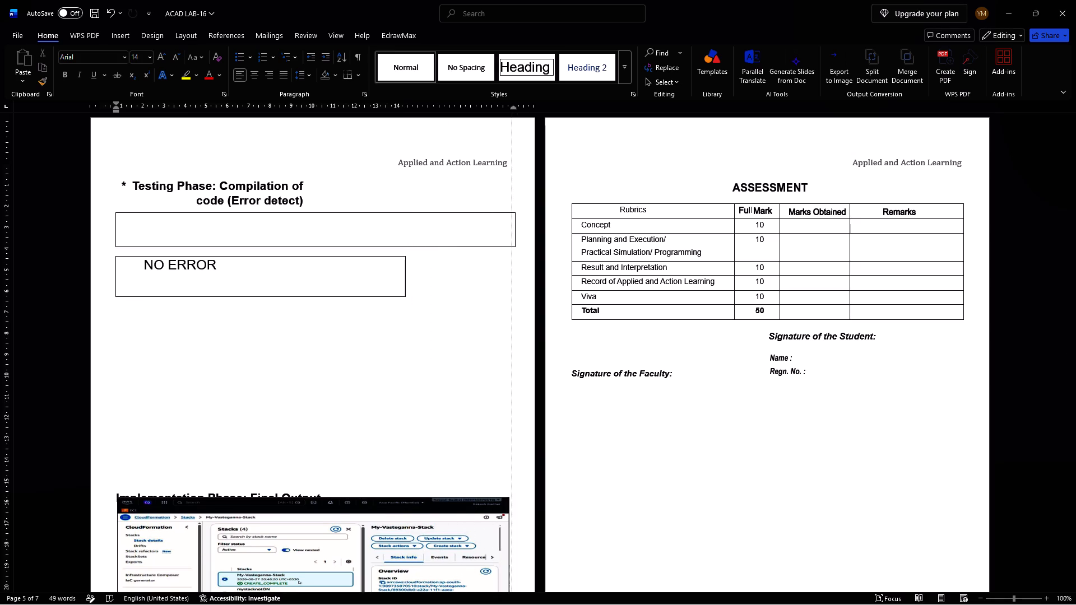
{"action": "left_click_drag", "start_coordinate": [513, 114], "coordinate": [511, 114]}
Move the grouped Final Output screenshots onto the Assessment page, beneath the signature lines.
{"action": "left_click", "coordinate": [385, 505]}
{"action": "left_click", "coordinate": [216, 464]}
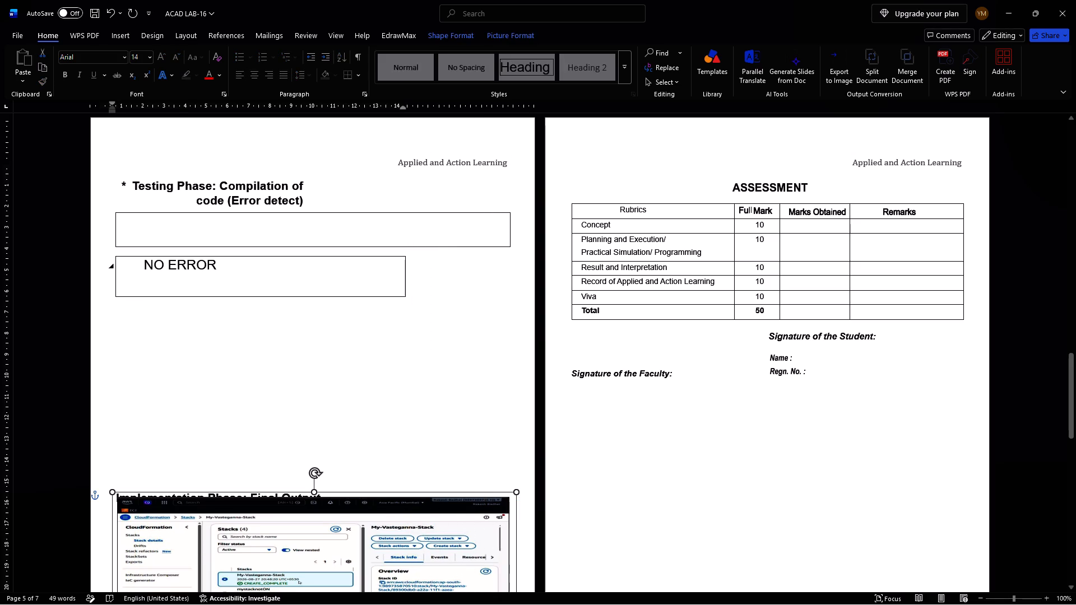
{"action": "left_click", "coordinate": [163, 295]}
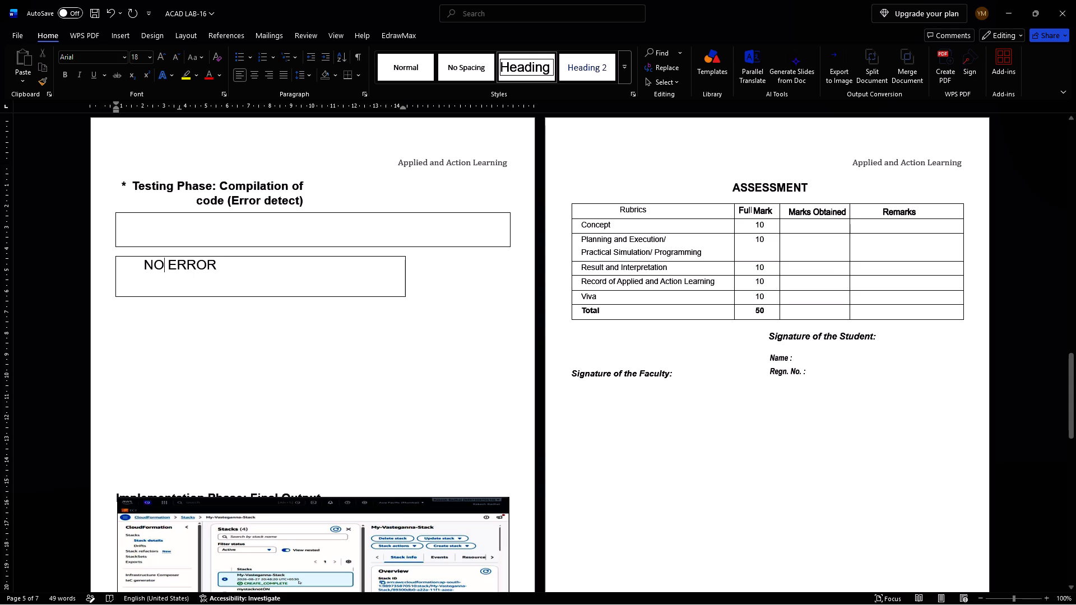
{"action": "left_click", "coordinate": [108, 410]}
{"action": "scroll", "coordinate": [108, 410], "scroll_direction": "down", "scroll_amount": 2}
{"action": "left_click", "coordinate": [222, 435]}
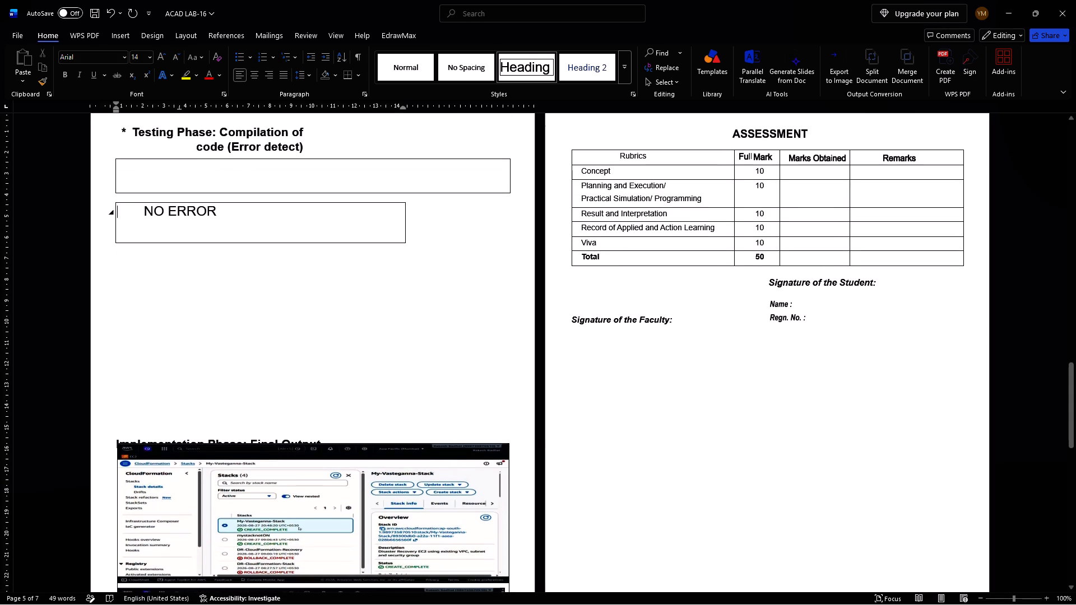
{"action": "left_click", "coordinate": [337, 439]}
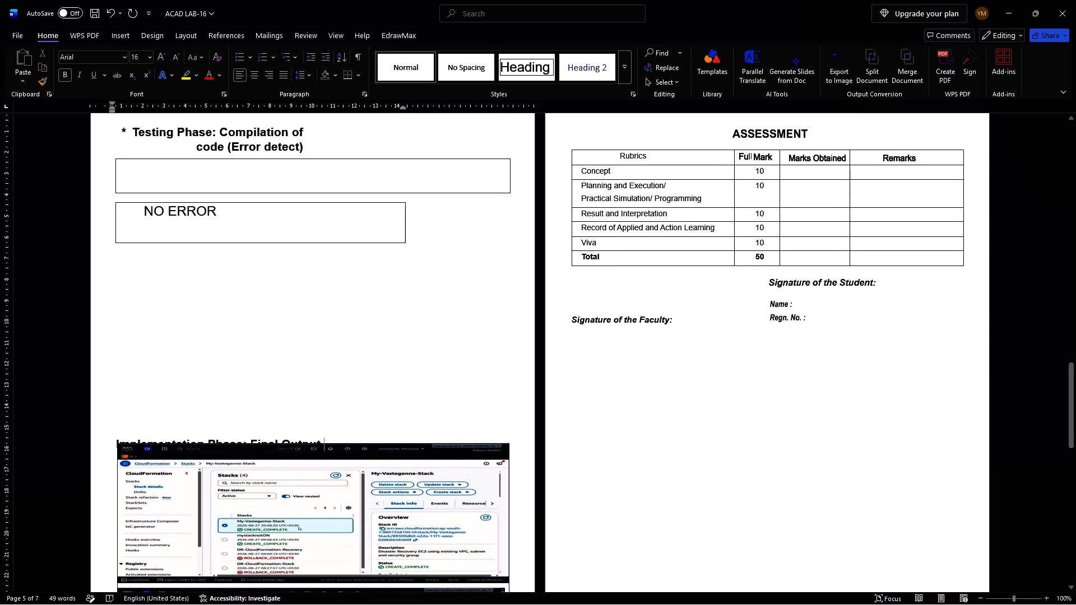
{"action": "left_click_drag", "start_coordinate": [341, 443], "coordinate": [803, 345]}
Cut the "Implementation Phase: Final Output" heading from the Testing Phase page and delete the blank lines left there.
{"action": "left_click", "coordinate": [149, 441]}
{"action": "left_click", "coordinate": [117, 439]}
{"action": "left_click_drag", "start_coordinate": [115, 439], "coordinate": [118, 439]}
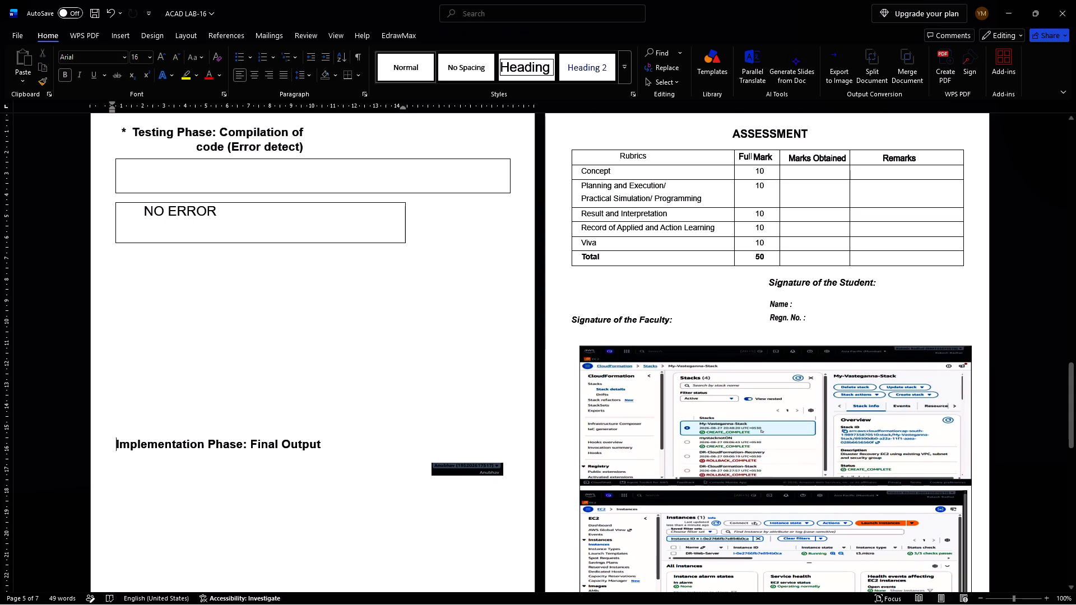
{"action": "left_click_drag", "start_coordinate": [118, 439], "coordinate": [321, 442]}
{"action": "key", "text": "ctrl+x"}
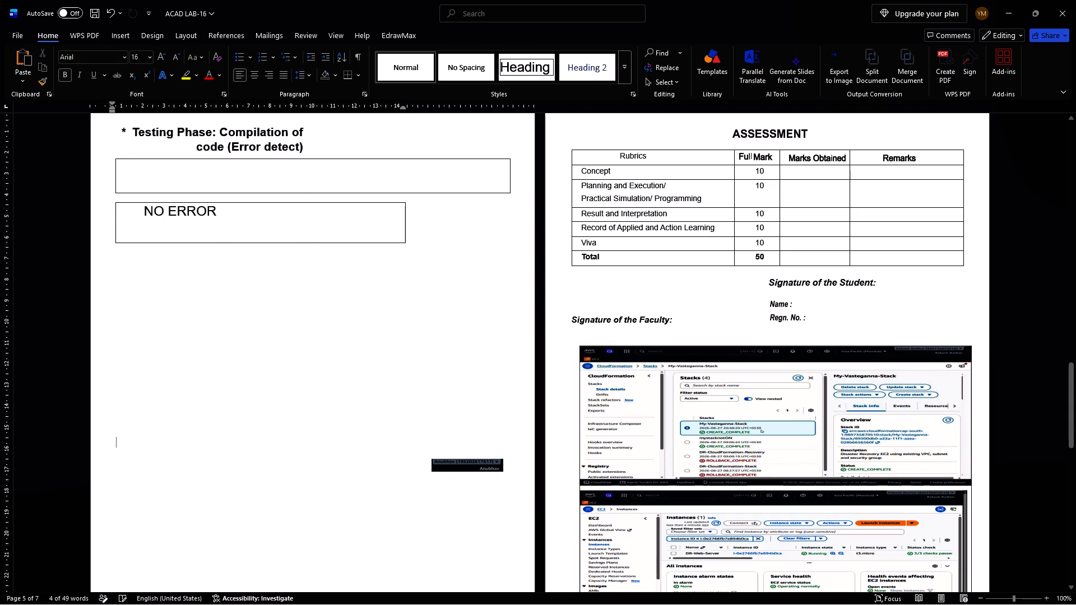
{"action": "left_click", "coordinate": [115, 441]}
{"action": "key", "text": "BackSpace"}
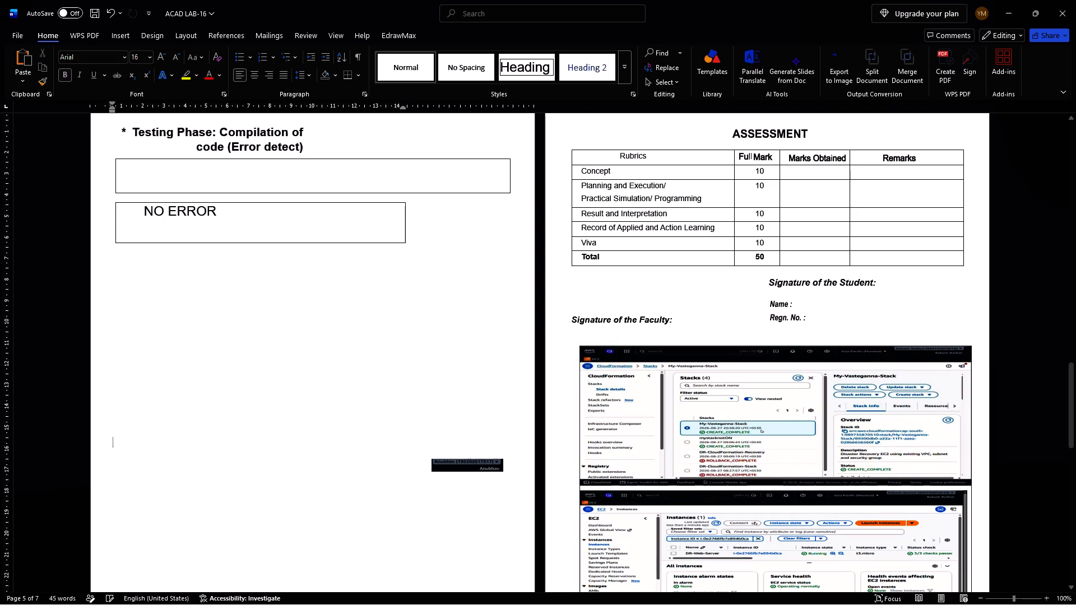
{"action": "key", "text": "BackSpace"}
{"action": "key", "text": "BackSpace"}
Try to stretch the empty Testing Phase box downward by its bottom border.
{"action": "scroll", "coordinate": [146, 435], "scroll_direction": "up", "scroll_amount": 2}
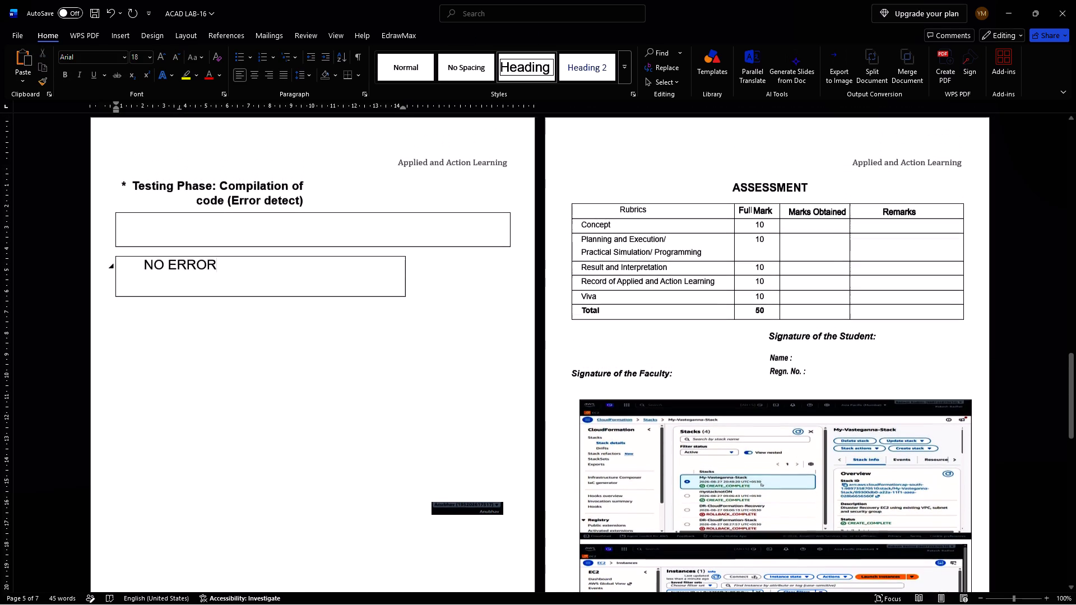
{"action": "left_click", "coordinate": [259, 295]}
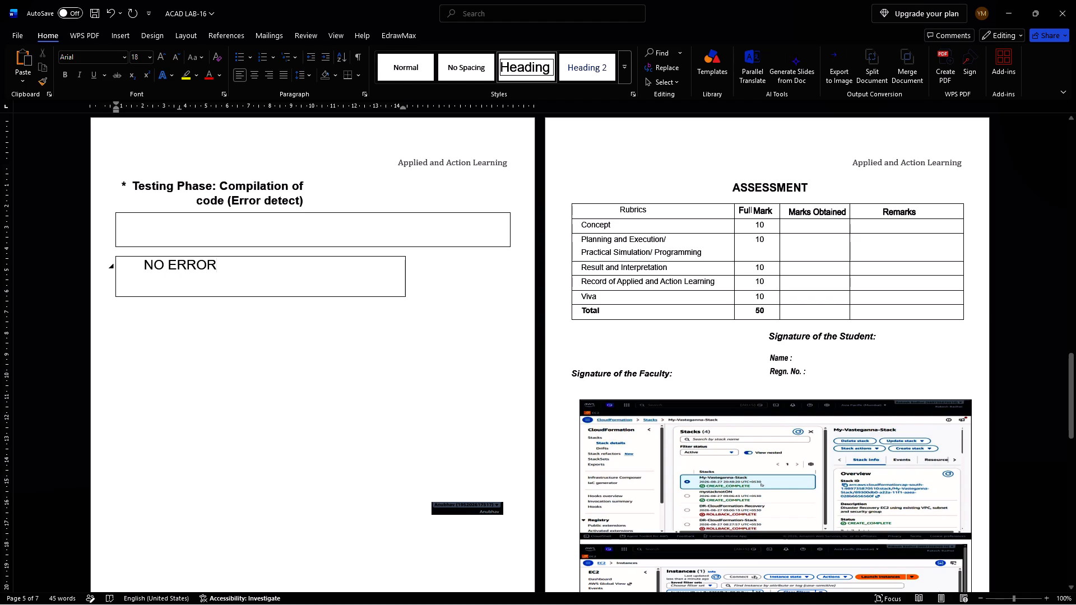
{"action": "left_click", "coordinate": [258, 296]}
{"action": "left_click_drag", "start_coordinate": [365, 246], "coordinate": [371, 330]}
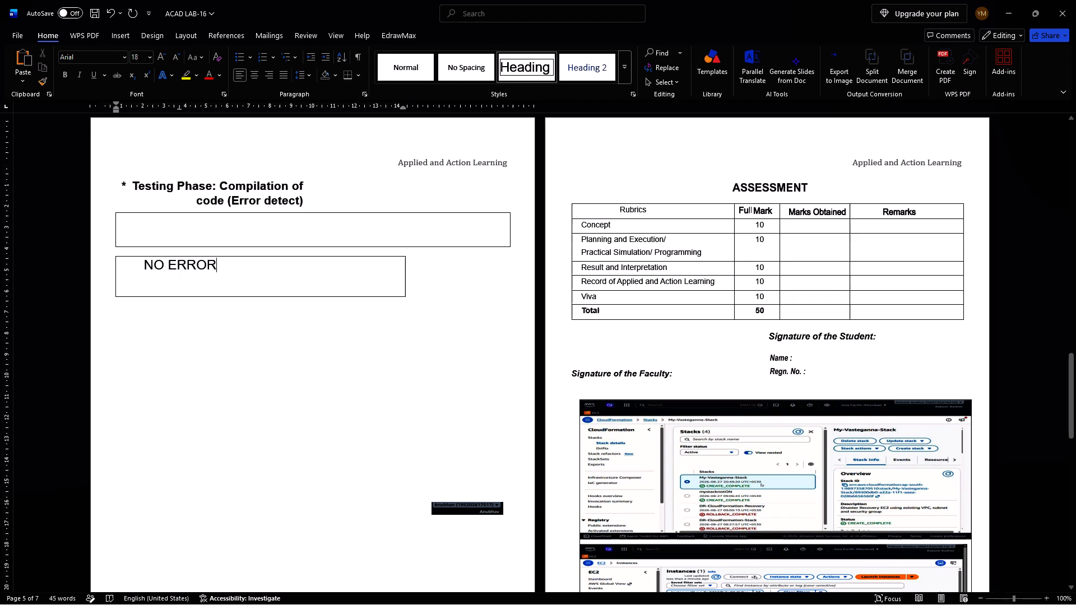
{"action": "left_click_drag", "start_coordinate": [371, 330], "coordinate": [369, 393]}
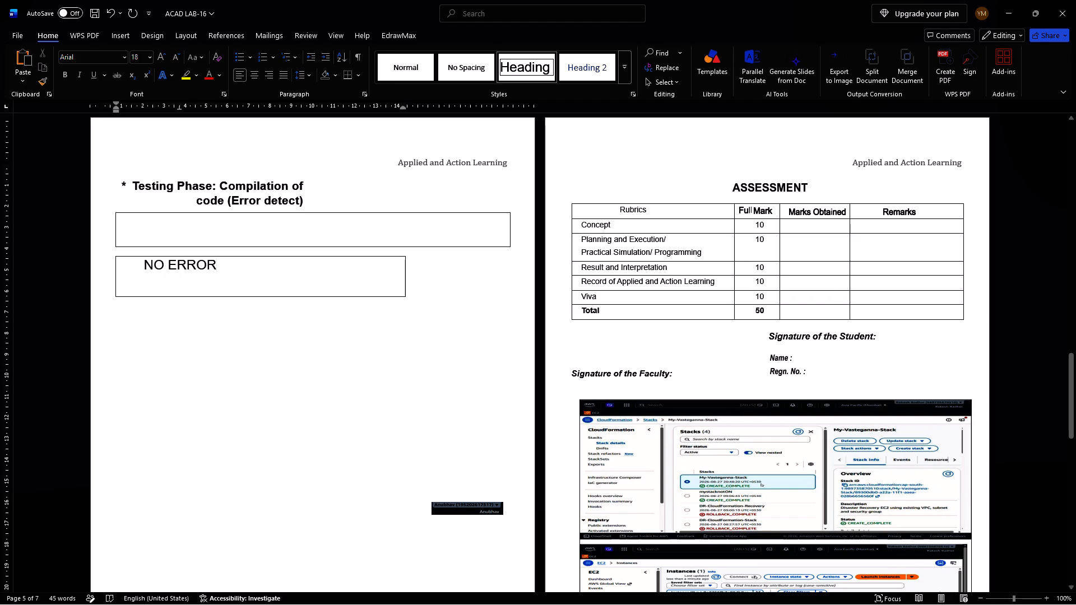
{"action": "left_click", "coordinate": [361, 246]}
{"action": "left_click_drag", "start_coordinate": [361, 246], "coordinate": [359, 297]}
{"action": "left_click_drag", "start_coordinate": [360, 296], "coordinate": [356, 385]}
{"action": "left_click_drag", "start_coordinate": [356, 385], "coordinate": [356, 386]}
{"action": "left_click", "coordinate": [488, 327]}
Delete the "NO ERROR" text and its narrower bordered box, continuing back into the empty box above.
{"action": "left_click", "coordinate": [266, 267]}
{"action": "key", "text": "BackSpace"}
{"action": "key", "text": "BackSpace"}
{"action": "key", "text": "BackSpace"}
{"action": "key", "text": "BackSpace"}
{"action": "key", "text": "BackSpace"}
{"action": "key", "text": "BackSpace"}
{"action": "key", "text": "BackSpace"}
{"action": "key", "text": "BackSpace"}
{"action": "key", "text": "BackSpace"}
{"action": "key", "text": "BackSpace"}
{"action": "key", "text": "BackSpace"}
{"action": "key", "text": "BackSpace"}
{"action": "key", "text": "BackSpace"}
{"action": "key", "text": "BackSpace"}
{"action": "key", "text": "BackSpace"}
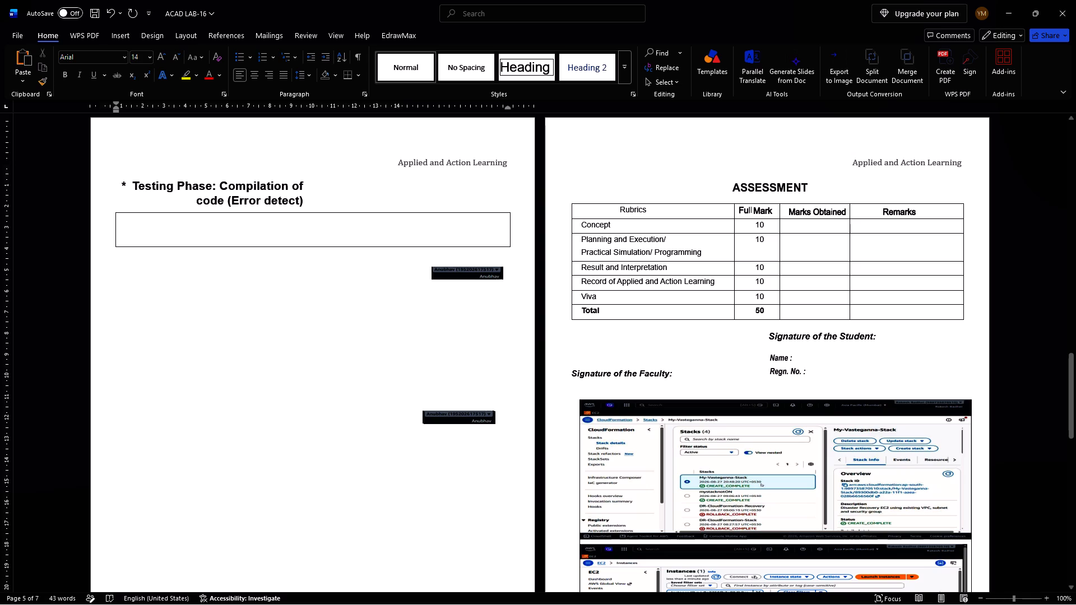
{"action": "key", "text": "BackSpace"}
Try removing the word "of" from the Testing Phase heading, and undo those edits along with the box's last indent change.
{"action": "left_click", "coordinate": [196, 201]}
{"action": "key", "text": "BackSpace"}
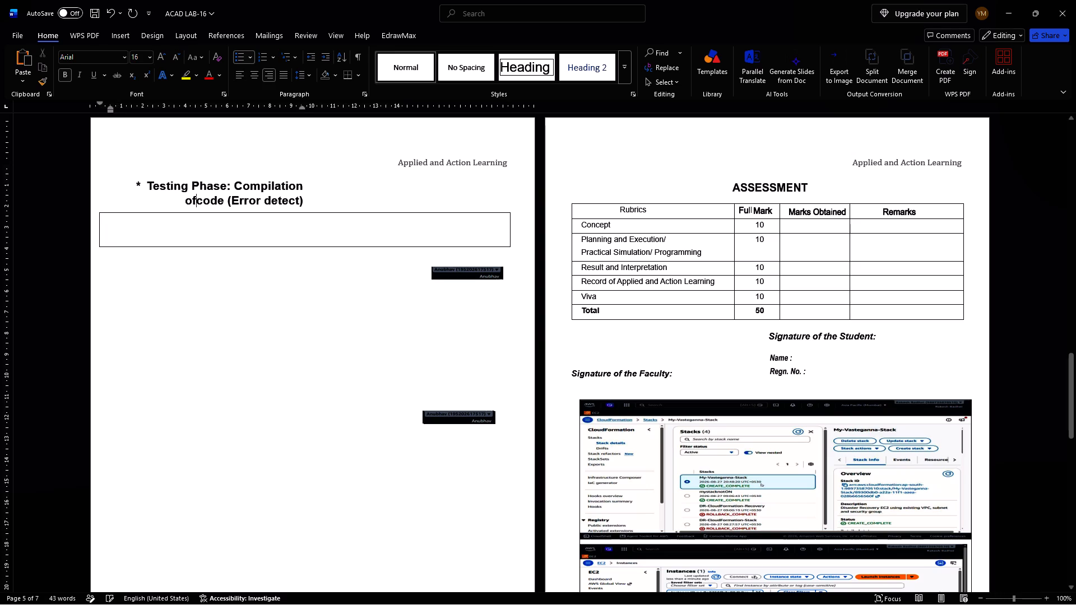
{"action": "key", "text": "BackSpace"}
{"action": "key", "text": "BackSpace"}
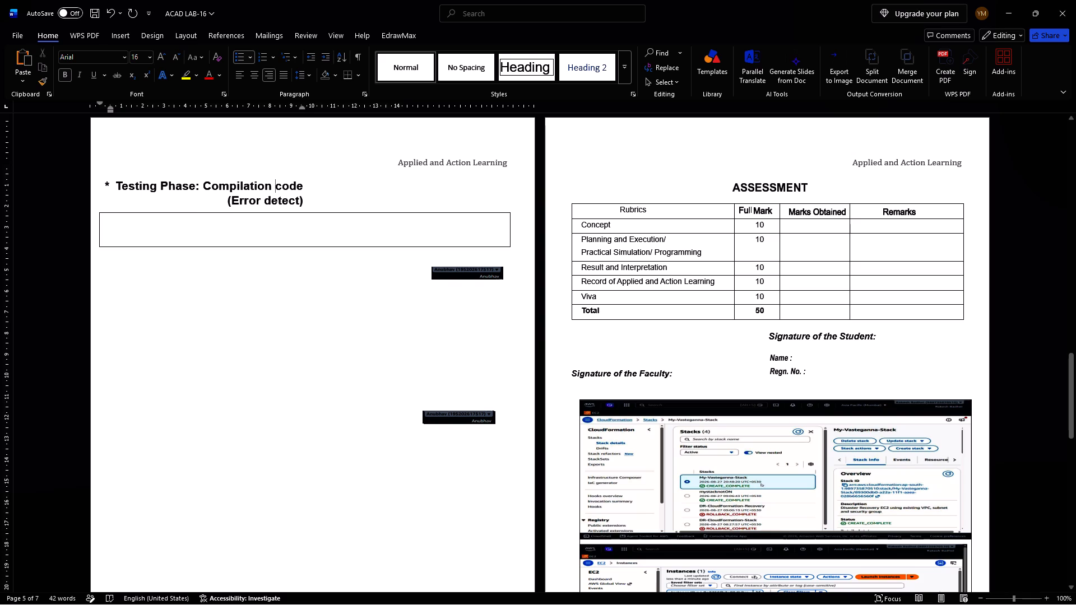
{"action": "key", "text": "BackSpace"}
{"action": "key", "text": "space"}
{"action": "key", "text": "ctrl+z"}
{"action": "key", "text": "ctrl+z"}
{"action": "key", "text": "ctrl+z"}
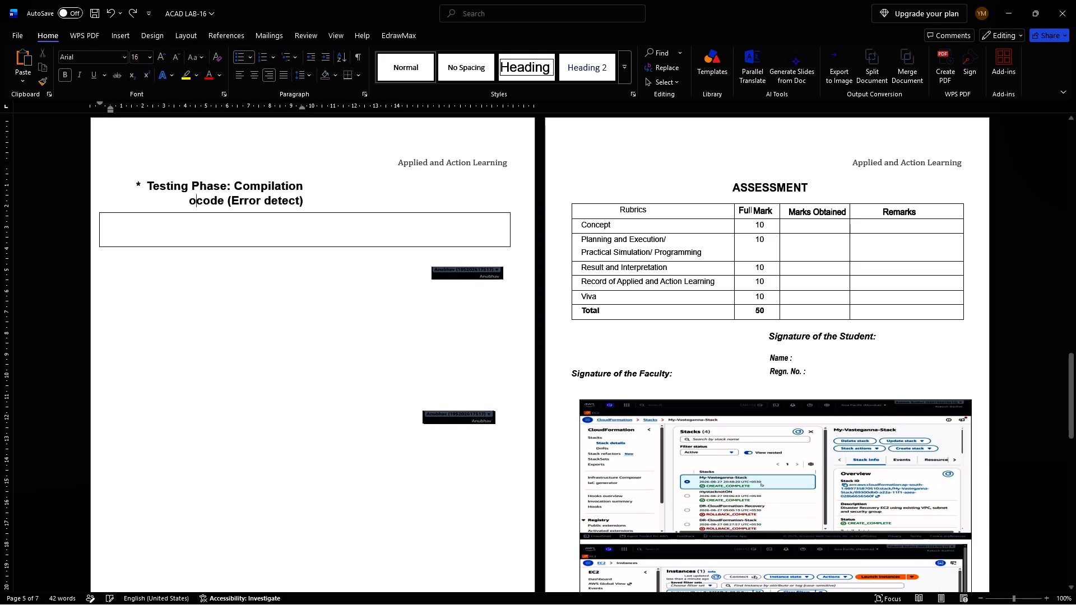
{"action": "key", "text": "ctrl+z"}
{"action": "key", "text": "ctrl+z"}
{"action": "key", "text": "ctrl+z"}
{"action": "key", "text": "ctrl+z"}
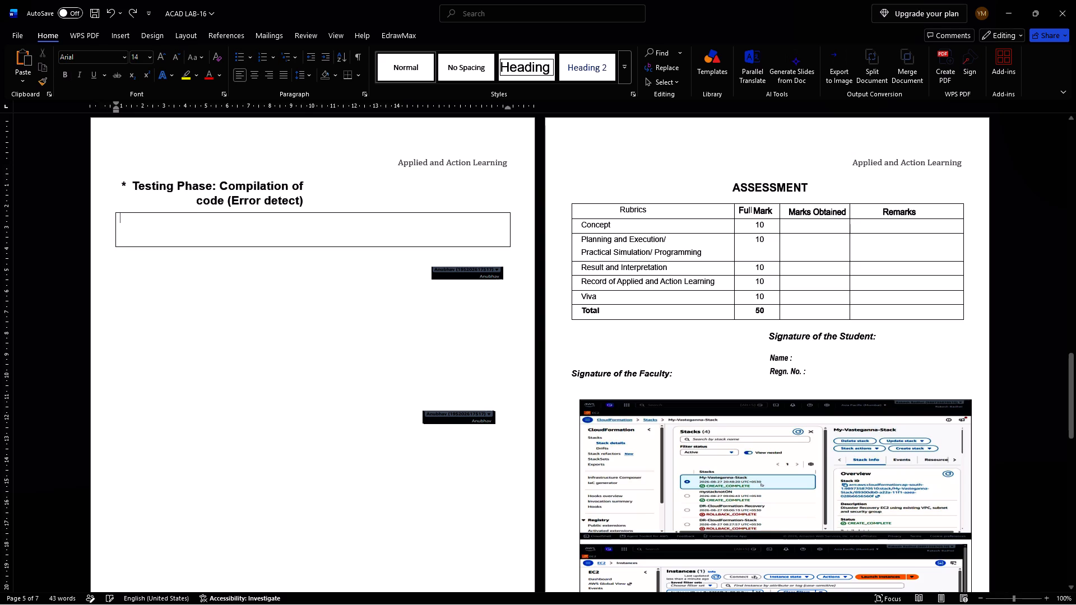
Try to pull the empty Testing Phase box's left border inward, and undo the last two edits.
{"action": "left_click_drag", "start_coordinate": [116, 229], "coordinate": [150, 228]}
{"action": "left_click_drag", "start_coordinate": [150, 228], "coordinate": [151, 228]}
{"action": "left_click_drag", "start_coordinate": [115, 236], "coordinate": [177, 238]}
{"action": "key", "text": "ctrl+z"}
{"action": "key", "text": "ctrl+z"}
Examine the Testing Phase page against the preceding screenshot pages and the small dark label images below the box.
{"action": "scroll", "coordinate": [636, 358], "scroll_direction": "up", "scroll_amount": 3}
{"action": "scroll", "coordinate": [638, 360], "scroll_direction": "down", "scroll_amount": 5}
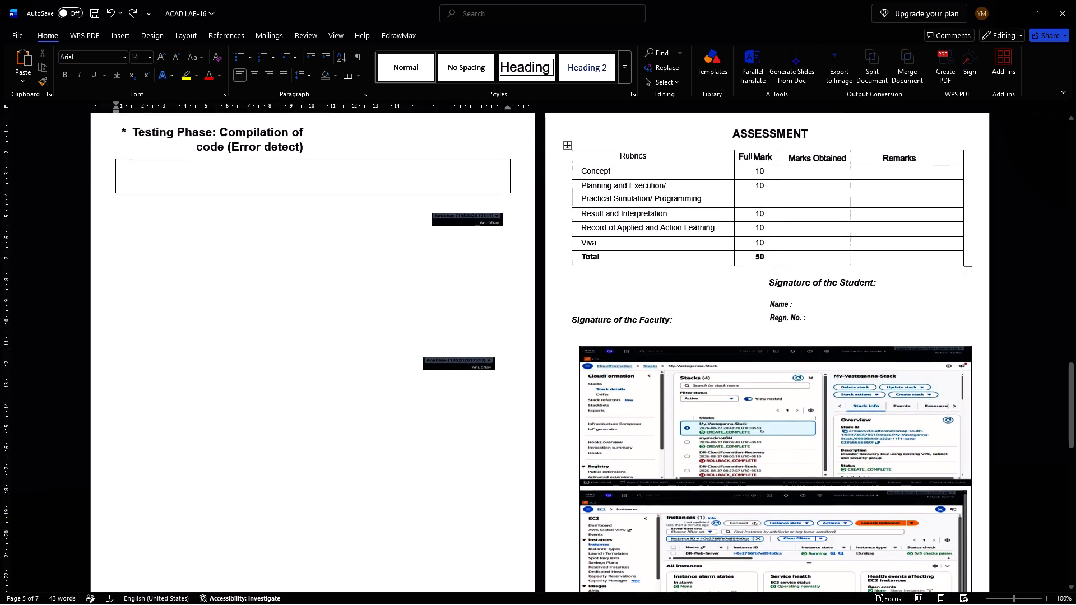
{"action": "scroll", "coordinate": [638, 360], "scroll_direction": "up", "scroll_amount": 7}
{"action": "scroll", "coordinate": [637, 357], "scroll_direction": "down", "scroll_amount": 6}
{"action": "scroll", "coordinate": [637, 357], "scroll_direction": "up", "scroll_amount": 5}
{"action": "scroll", "coordinate": [366, 323], "scroll_direction": "up", "scroll_amount": 4}
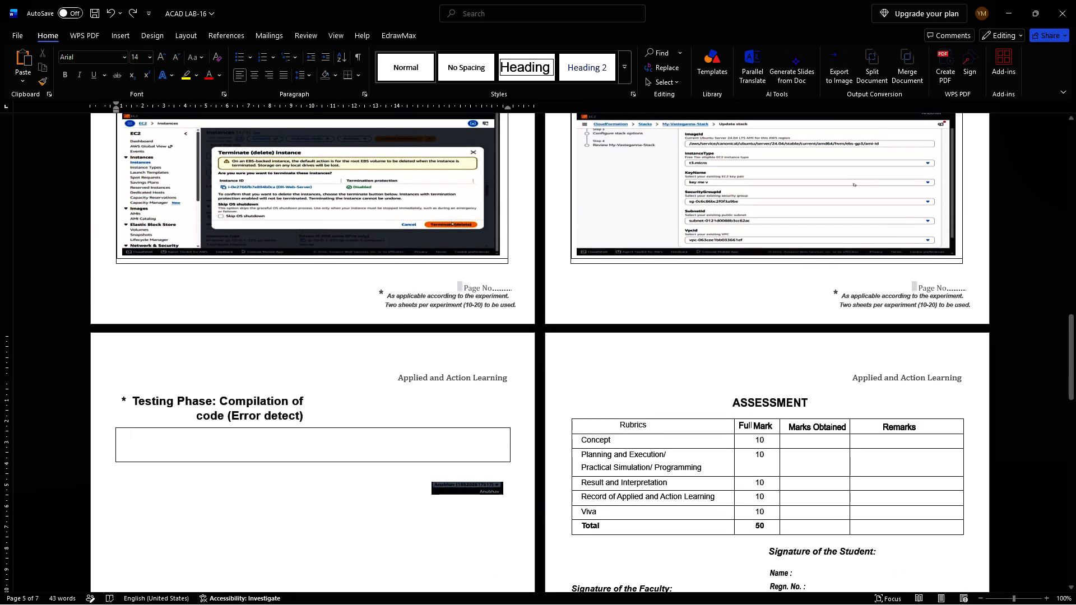
{"action": "scroll", "coordinate": [465, 404], "scroll_direction": "down", "scroll_amount": 3}
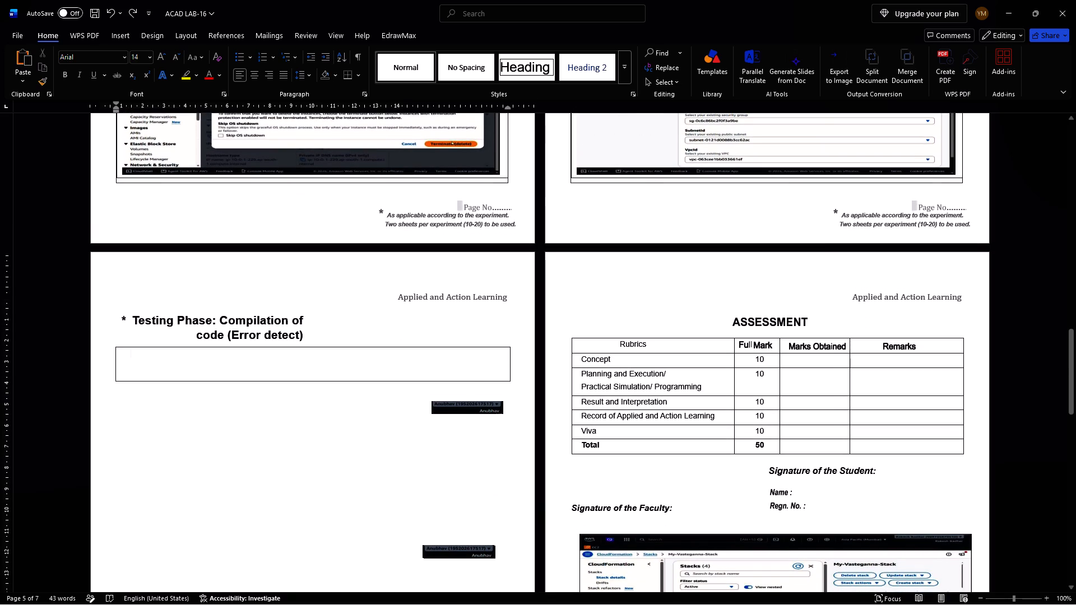
{"action": "left_click", "coordinate": [467, 408]}
{"action": "scroll", "coordinate": [624, 514], "scroll_direction": "down", "scroll_amount": 5}
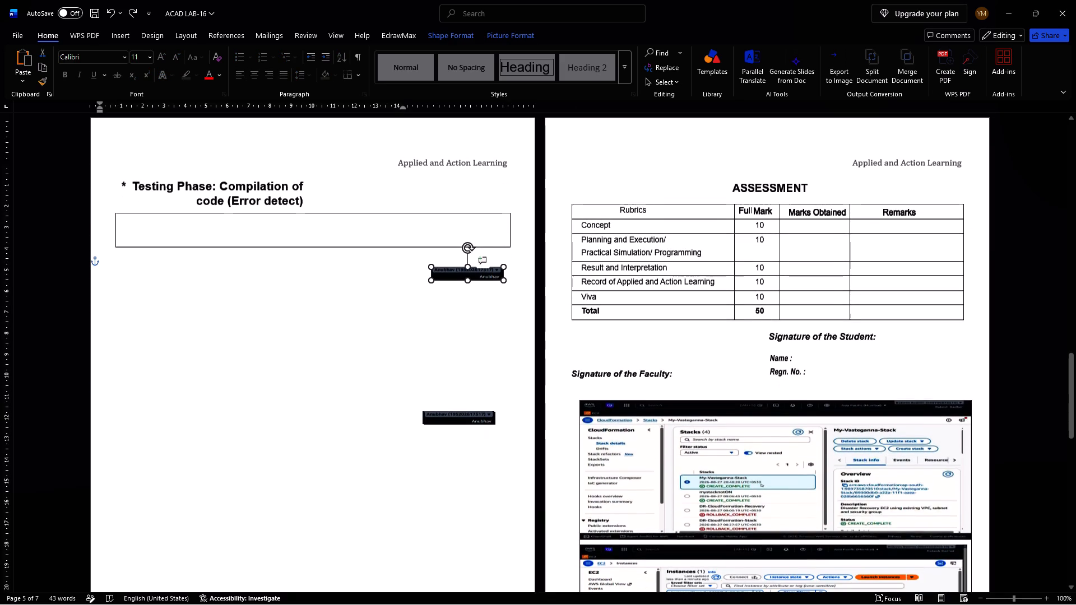
Move the stacked CloudFormation and EC2 screenshot picture from the Assessment page to the bottom of the Testing Phase page.
{"action": "left_click", "coordinate": [665, 403]}
{"action": "left_click_drag", "start_coordinate": [670, 402], "coordinate": [570, 396]}
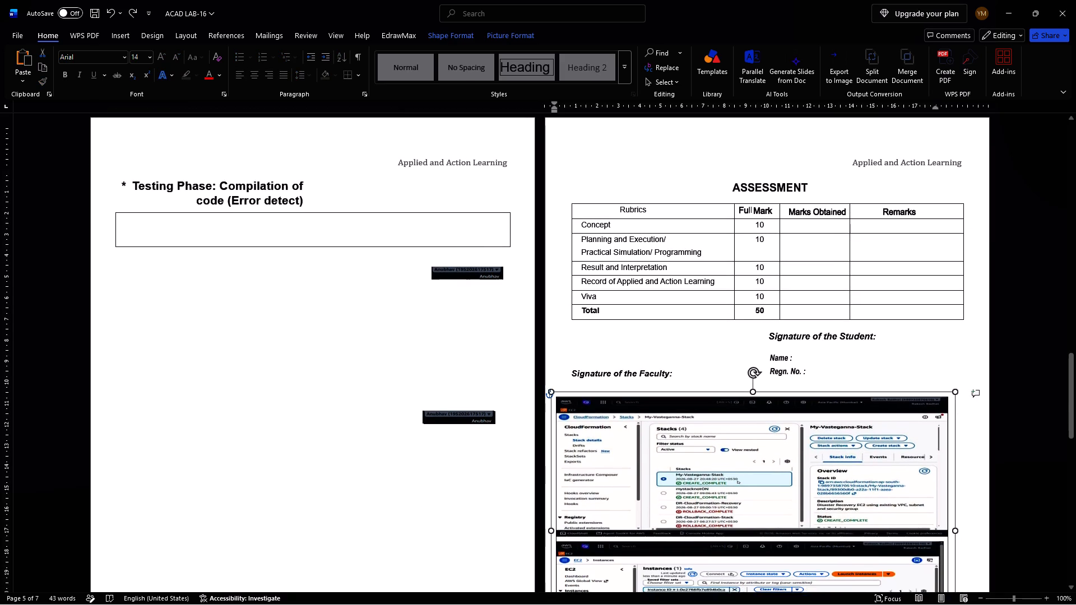
{"action": "left_click_drag", "start_coordinate": [570, 396], "coordinate": [207, 348]}
{"action": "scroll", "coordinate": [207, 348], "scroll_direction": "down", "scroll_amount": 4}
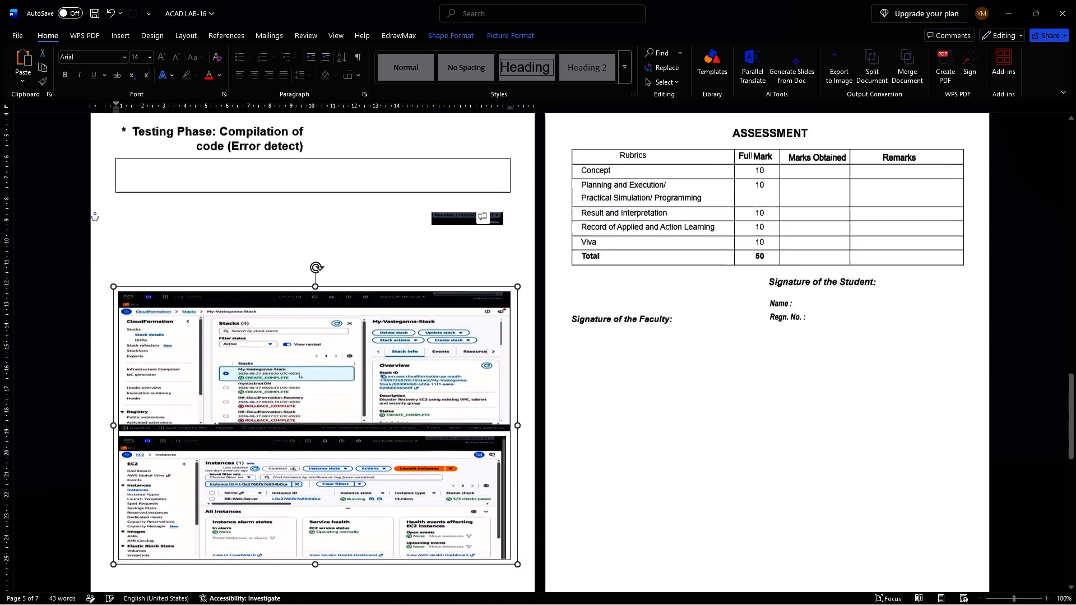
{"action": "scroll", "coordinate": [207, 348], "scroll_direction": "down", "scroll_amount": 2}
{"action": "left_click_drag", "start_coordinate": [267, 186], "coordinate": [263, 263]}
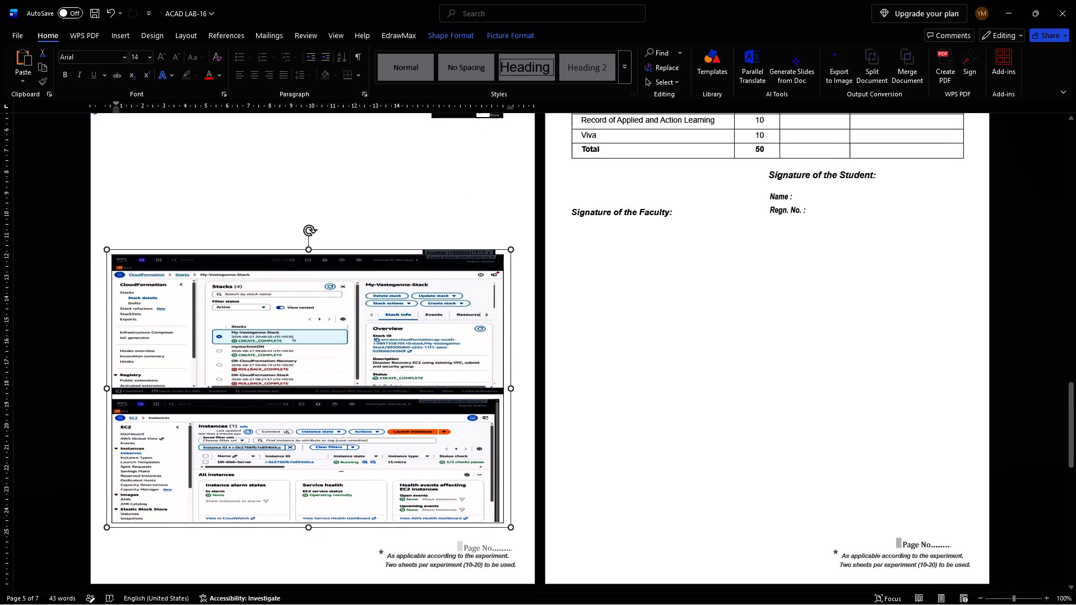
{"action": "left_click_drag", "start_coordinate": [263, 263], "coordinate": [265, 268]}
Add blank lines below the empty Testing Phase box, down to just above the moved screenshot picture.
{"action": "scroll", "coordinate": [448, 218], "scroll_direction": "up", "scroll_amount": 3}
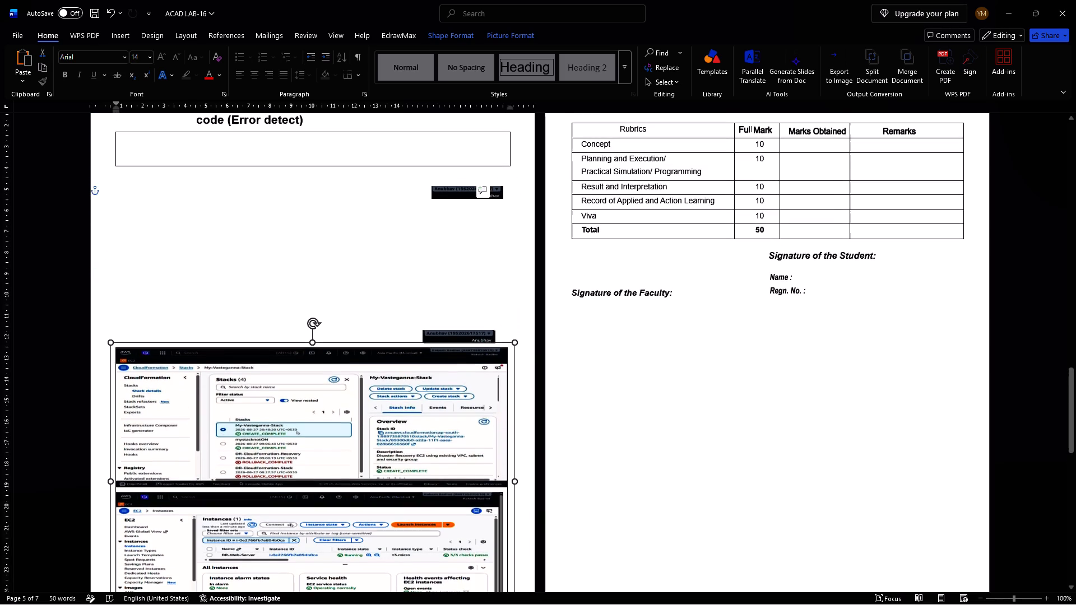
{"action": "left_click", "coordinate": [180, 302]}
{"action": "left_click", "coordinate": [159, 318]}
{"action": "key", "text": "Return"}
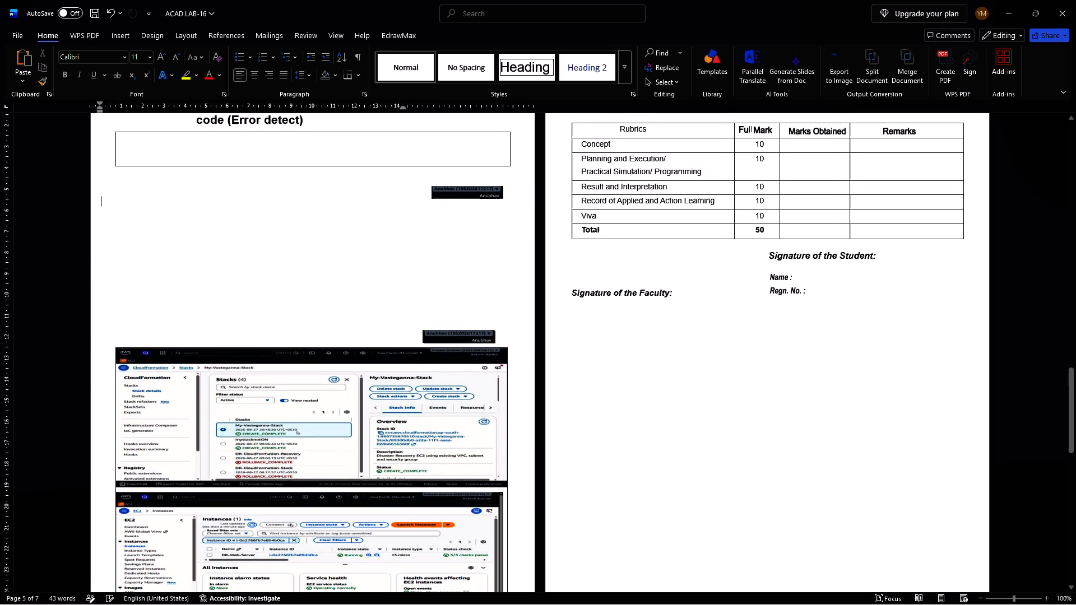
{"action": "key", "text": "Return"}
{"action": "key", "text": "Return"}
{"action": "key", "text": "Return"}
{"action": "key", "text": "Return"}
{"action": "key", "text": "Return"}
{"action": "key", "text": "Return"}
{"action": "key", "text": "Return"}
{"action": "key", "text": "Return"}
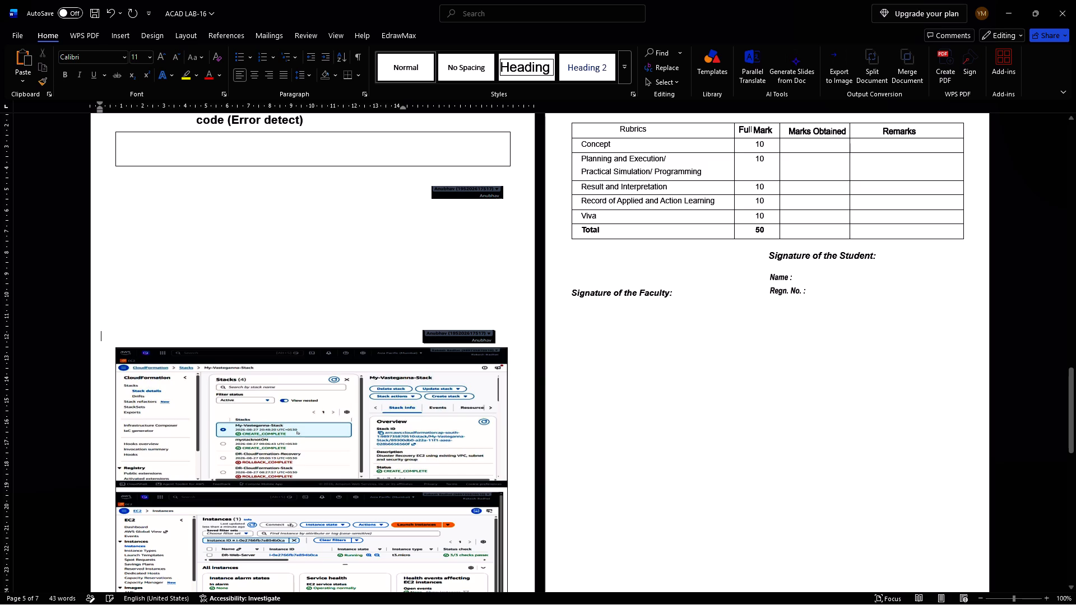
{"action": "key", "text": "Tab"}
{"action": "key", "text": "BackSpace"}
{"action": "key", "text": "BackSpace"}
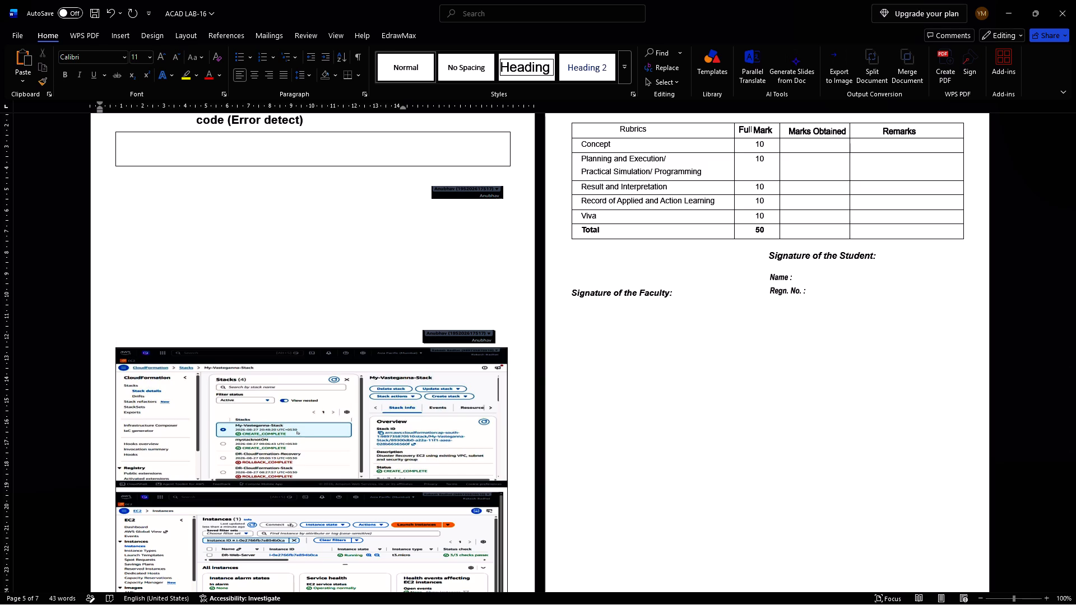
Paste the heading "Implementation Phase: Final Output" above the screenshots and indent it with four spaces.
{"action": "key", "text": "ctrl+x"}
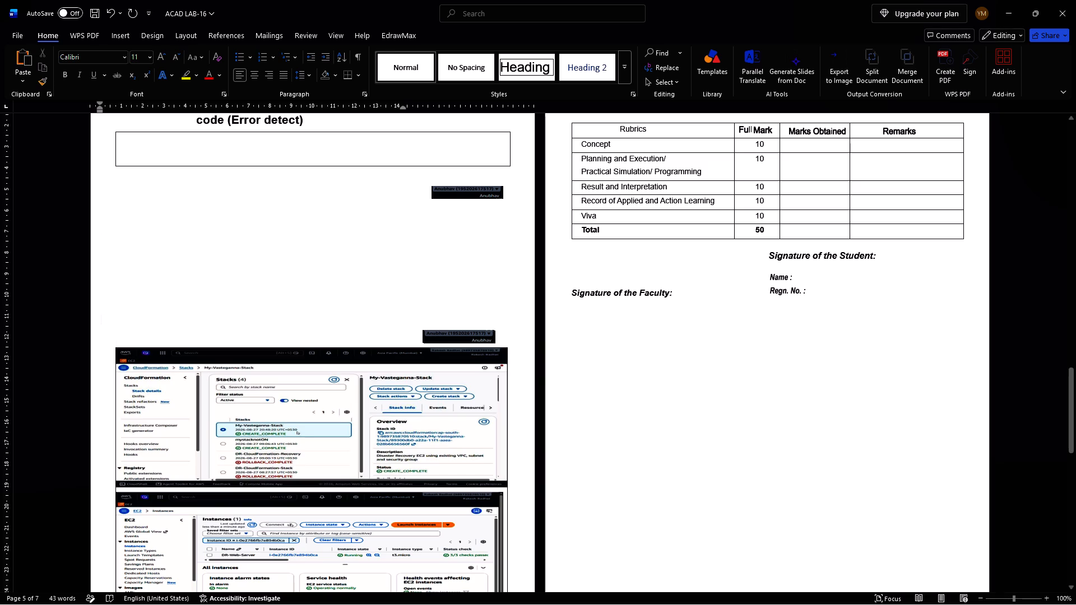
{"action": "key", "text": "ctrl+v"}
{"action": "left_click", "coordinate": [100, 341]}
{"action": "key", "text": "Tab"}
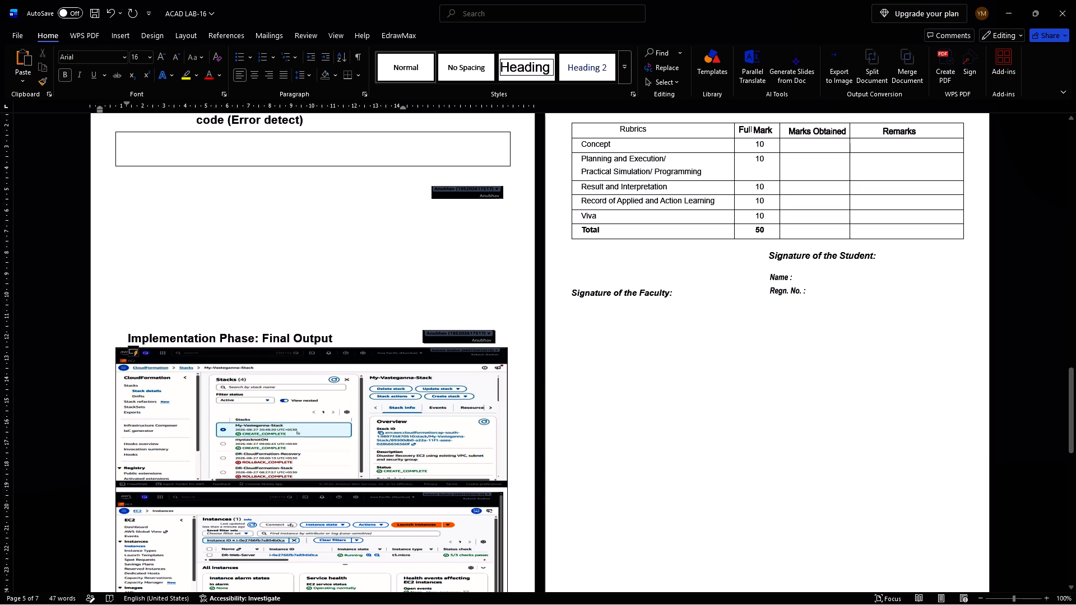
{"action": "key", "text": "BackSpace"}
{"action": "key", "text": "space"}
{"action": "key", "text": "space"}
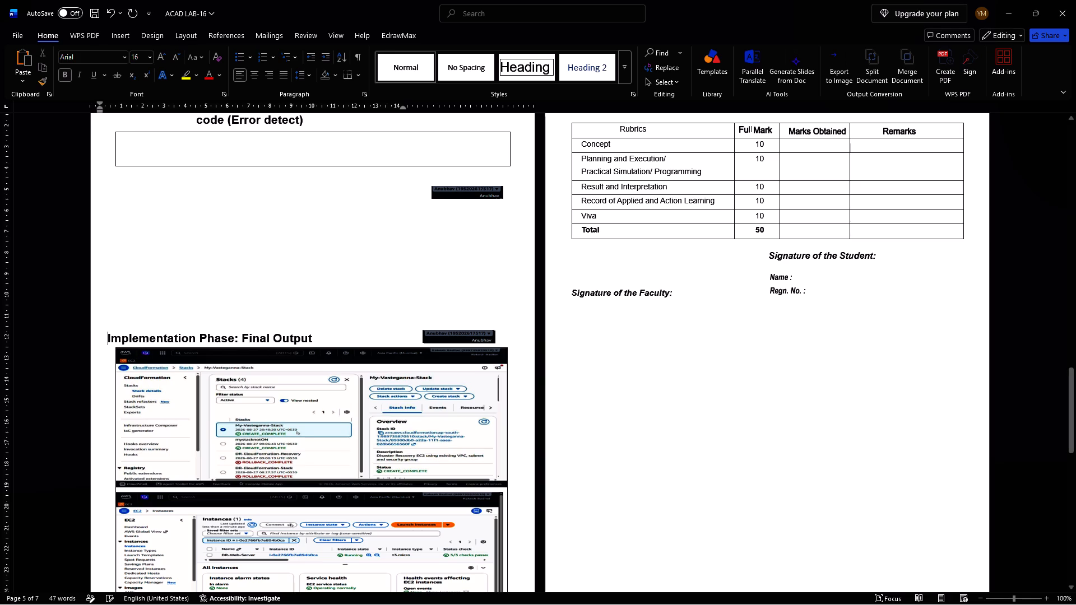
{"action": "key", "text": "space"}
{"action": "key", "text": "space"}
{"action": "left_click", "coordinate": [325, 338]}
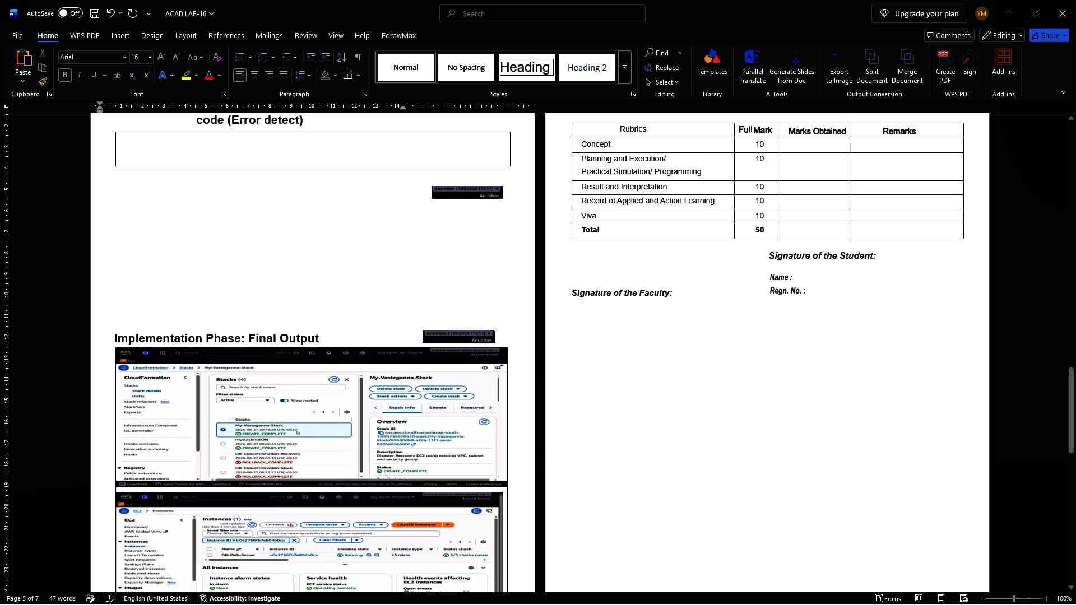
Delete the small dark label images below the Testing Phase box and beside the Implementation Phase heading.
{"action": "scroll", "coordinate": [333, 336], "scroll_direction": "down", "scroll_amount": 5}
{"action": "scroll", "coordinate": [336, 337], "scroll_direction": "up", "scroll_amount": 6}
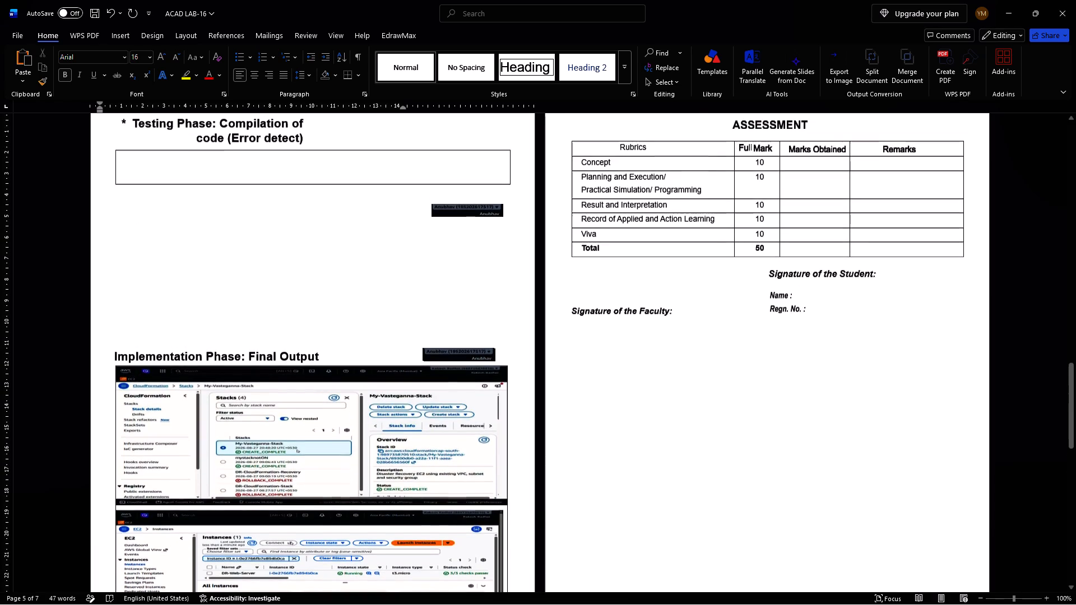
{"action": "left_click", "coordinate": [192, 313]}
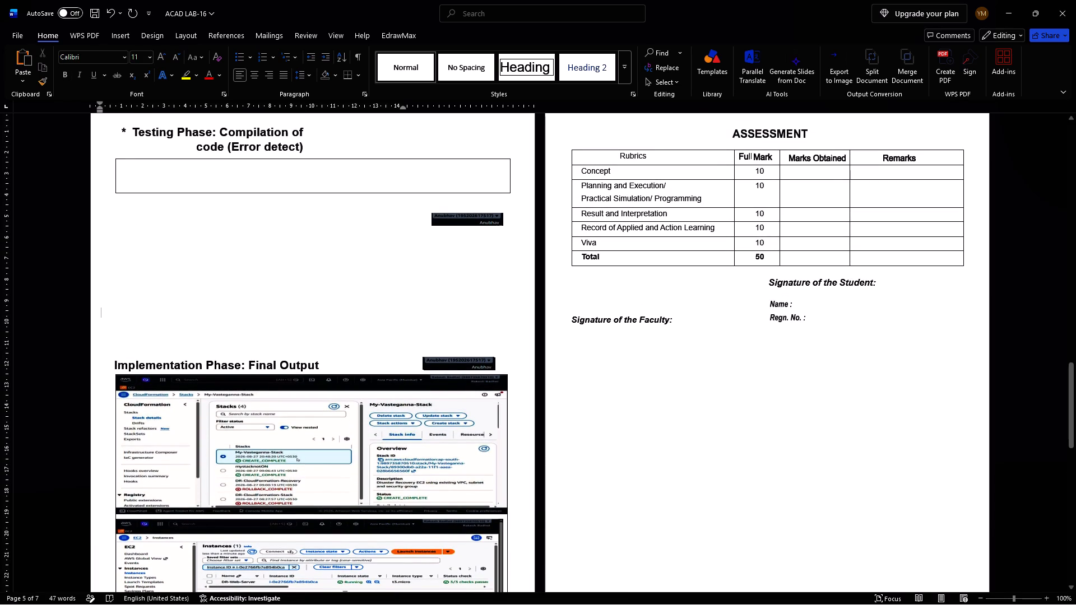
{"action": "left_click", "coordinate": [452, 361]}
{"action": "key", "text": "Delete"}
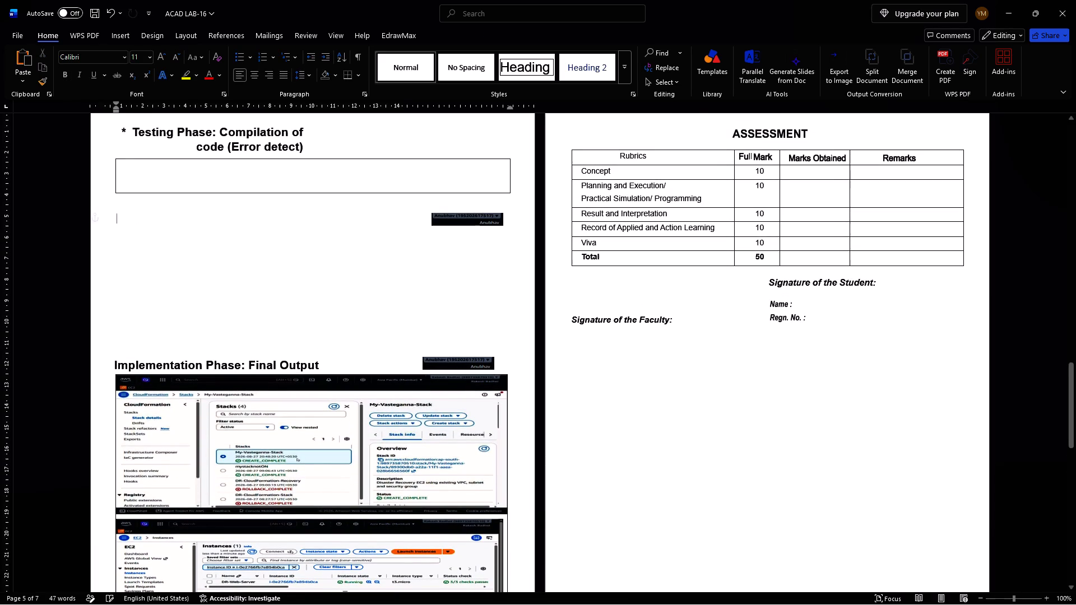
{"action": "left_click", "coordinate": [480, 224]}
{"action": "key", "text": "Delete"}
{"action": "left_click", "coordinate": [465, 367]}
{"action": "key", "text": "w"}
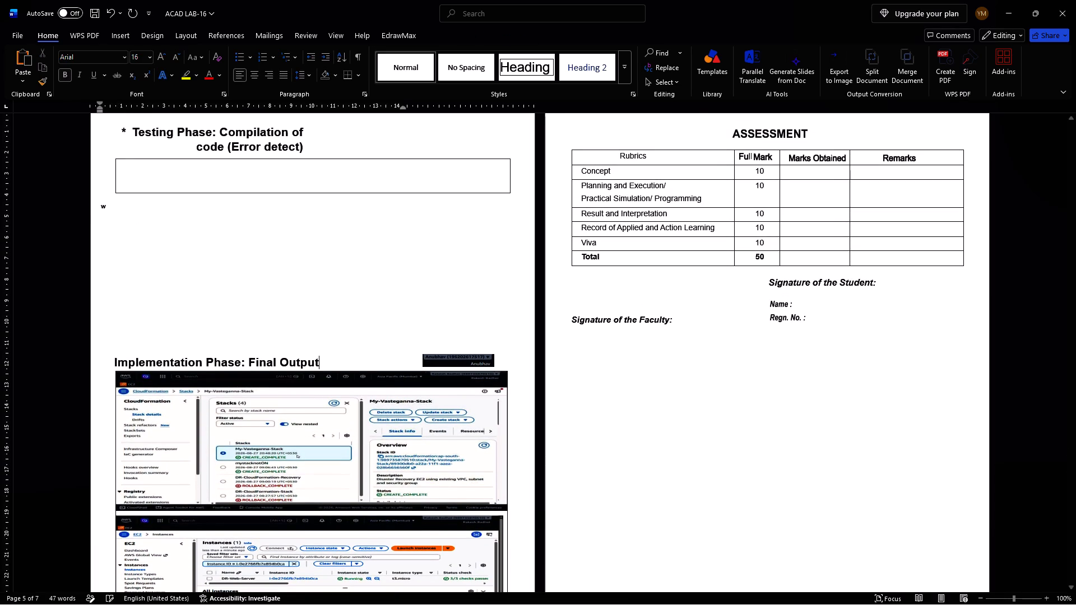
{"action": "left_click", "coordinate": [467, 357]}
{"action": "key", "text": "Delete"}
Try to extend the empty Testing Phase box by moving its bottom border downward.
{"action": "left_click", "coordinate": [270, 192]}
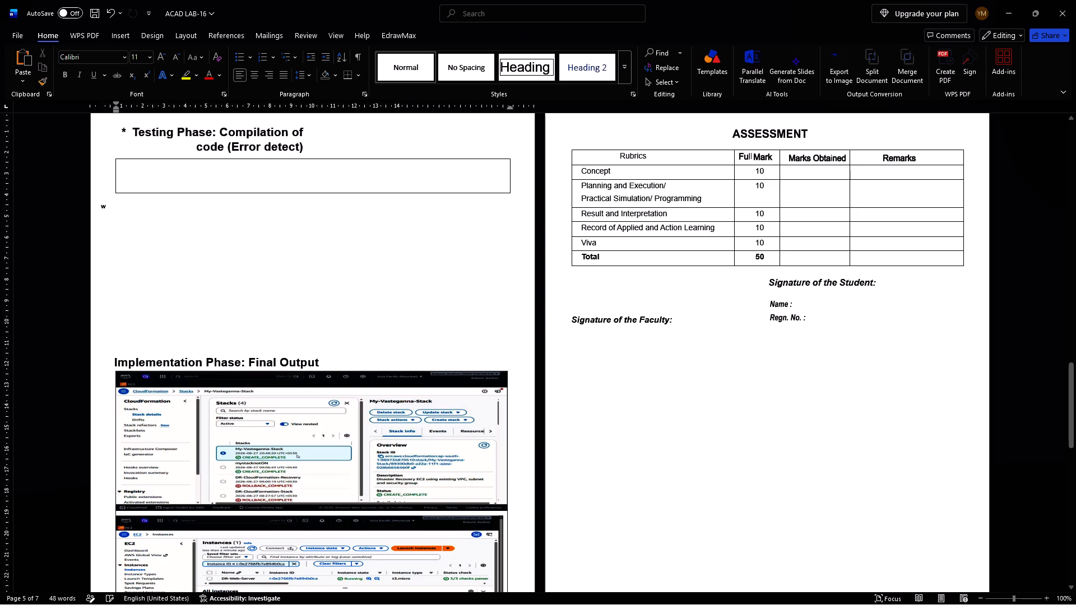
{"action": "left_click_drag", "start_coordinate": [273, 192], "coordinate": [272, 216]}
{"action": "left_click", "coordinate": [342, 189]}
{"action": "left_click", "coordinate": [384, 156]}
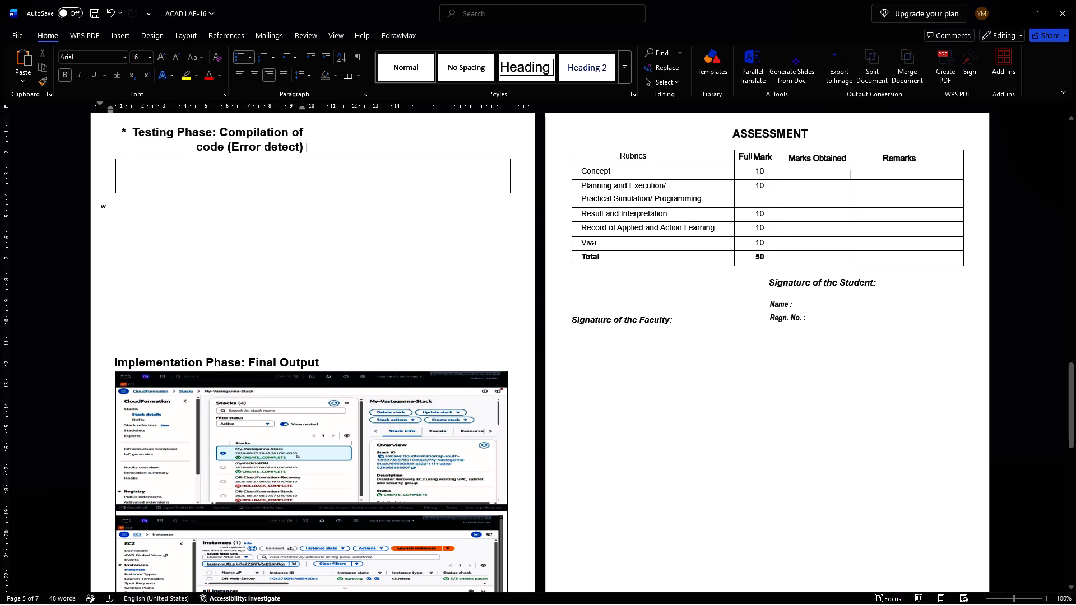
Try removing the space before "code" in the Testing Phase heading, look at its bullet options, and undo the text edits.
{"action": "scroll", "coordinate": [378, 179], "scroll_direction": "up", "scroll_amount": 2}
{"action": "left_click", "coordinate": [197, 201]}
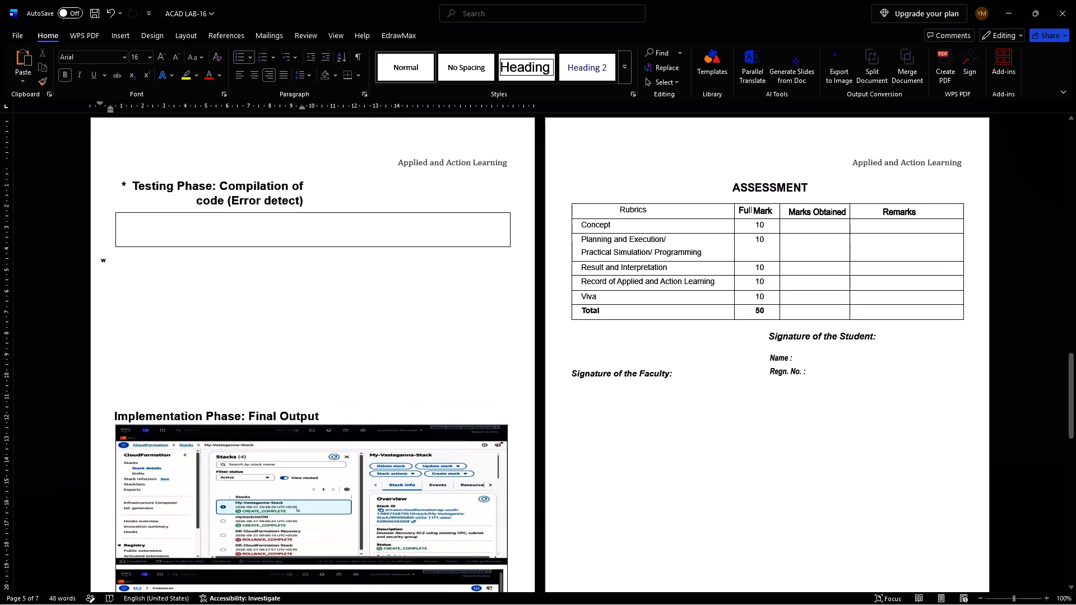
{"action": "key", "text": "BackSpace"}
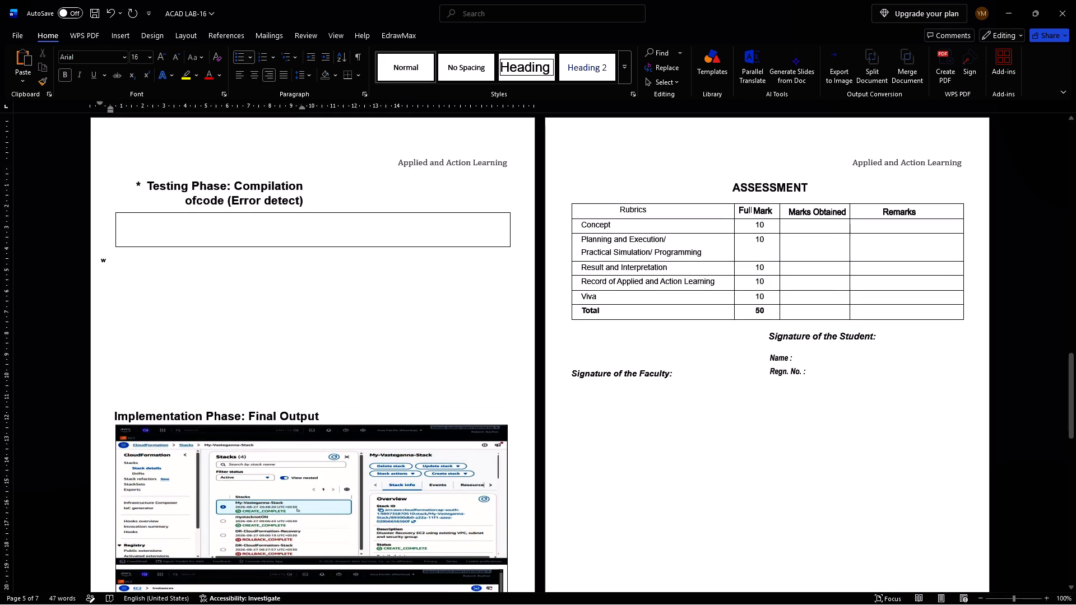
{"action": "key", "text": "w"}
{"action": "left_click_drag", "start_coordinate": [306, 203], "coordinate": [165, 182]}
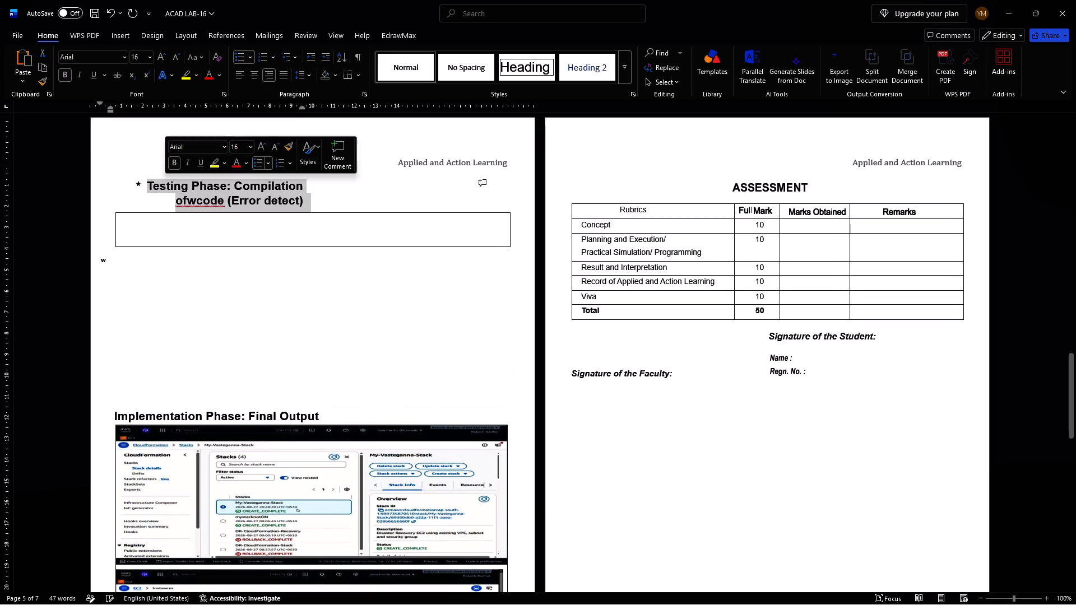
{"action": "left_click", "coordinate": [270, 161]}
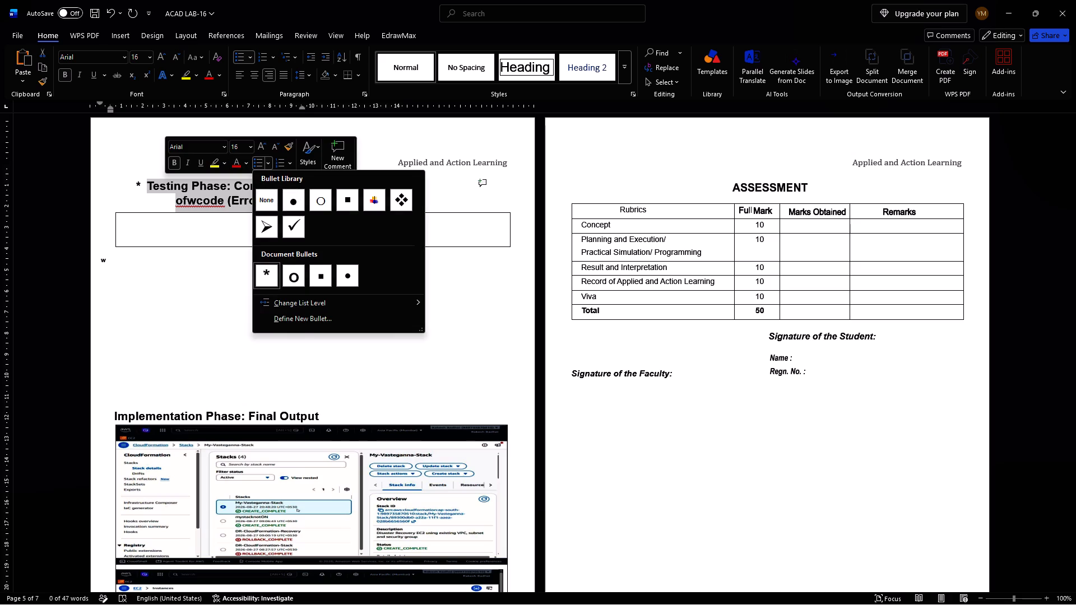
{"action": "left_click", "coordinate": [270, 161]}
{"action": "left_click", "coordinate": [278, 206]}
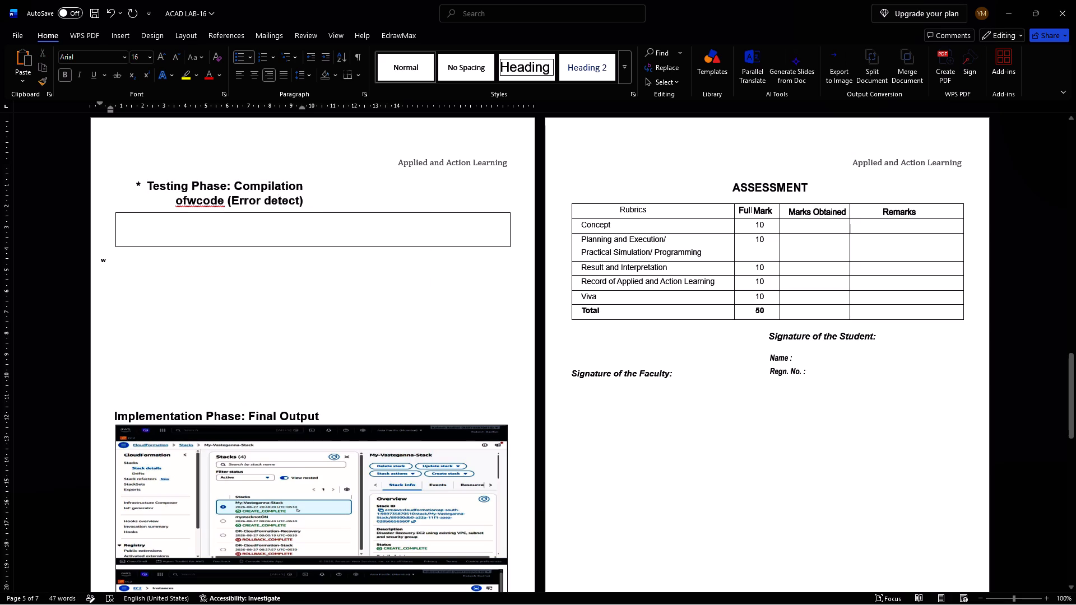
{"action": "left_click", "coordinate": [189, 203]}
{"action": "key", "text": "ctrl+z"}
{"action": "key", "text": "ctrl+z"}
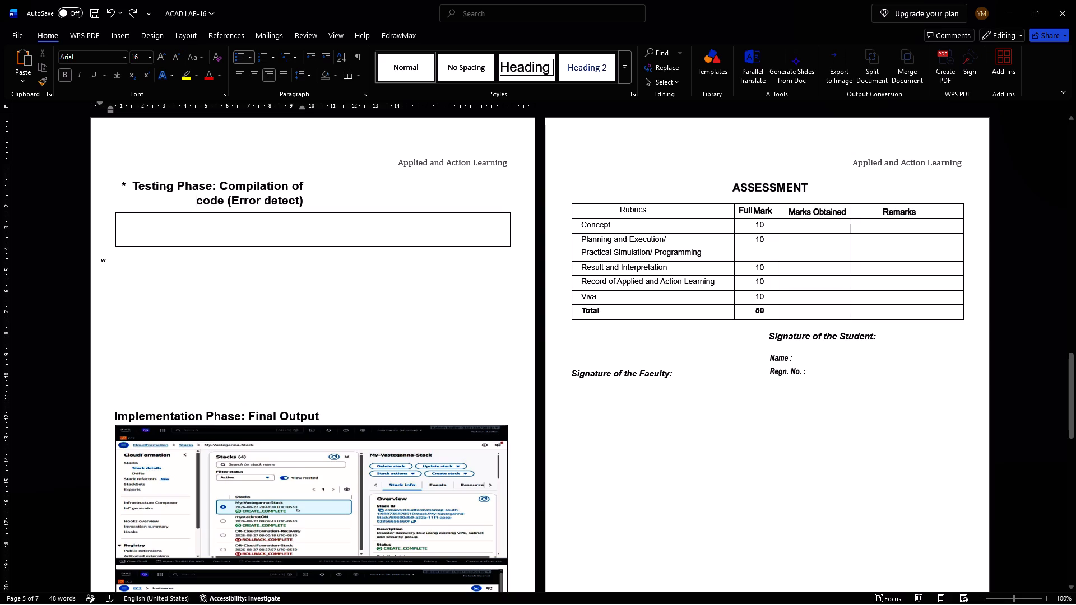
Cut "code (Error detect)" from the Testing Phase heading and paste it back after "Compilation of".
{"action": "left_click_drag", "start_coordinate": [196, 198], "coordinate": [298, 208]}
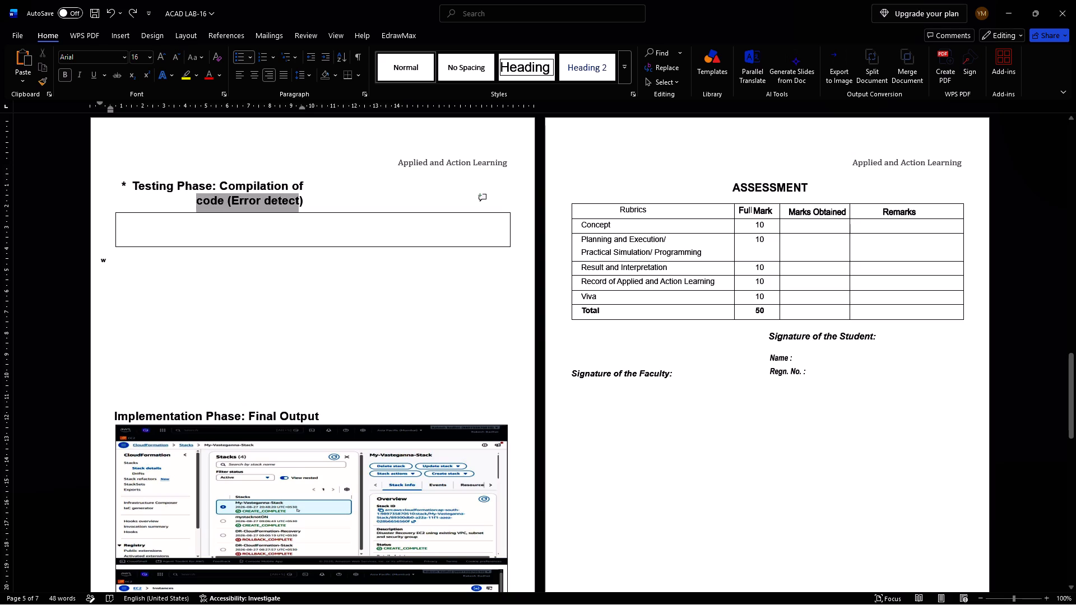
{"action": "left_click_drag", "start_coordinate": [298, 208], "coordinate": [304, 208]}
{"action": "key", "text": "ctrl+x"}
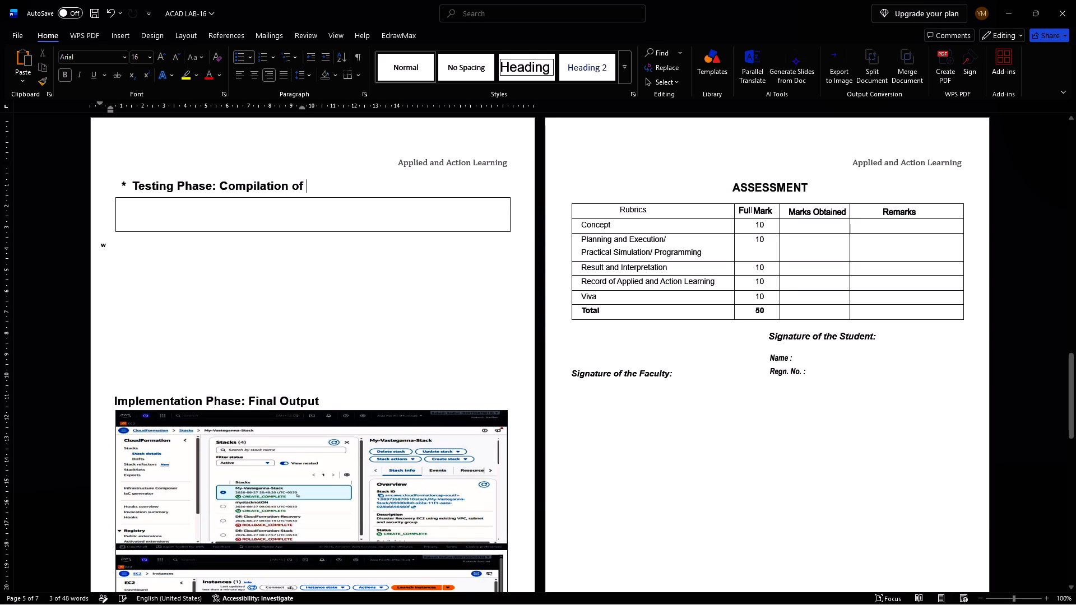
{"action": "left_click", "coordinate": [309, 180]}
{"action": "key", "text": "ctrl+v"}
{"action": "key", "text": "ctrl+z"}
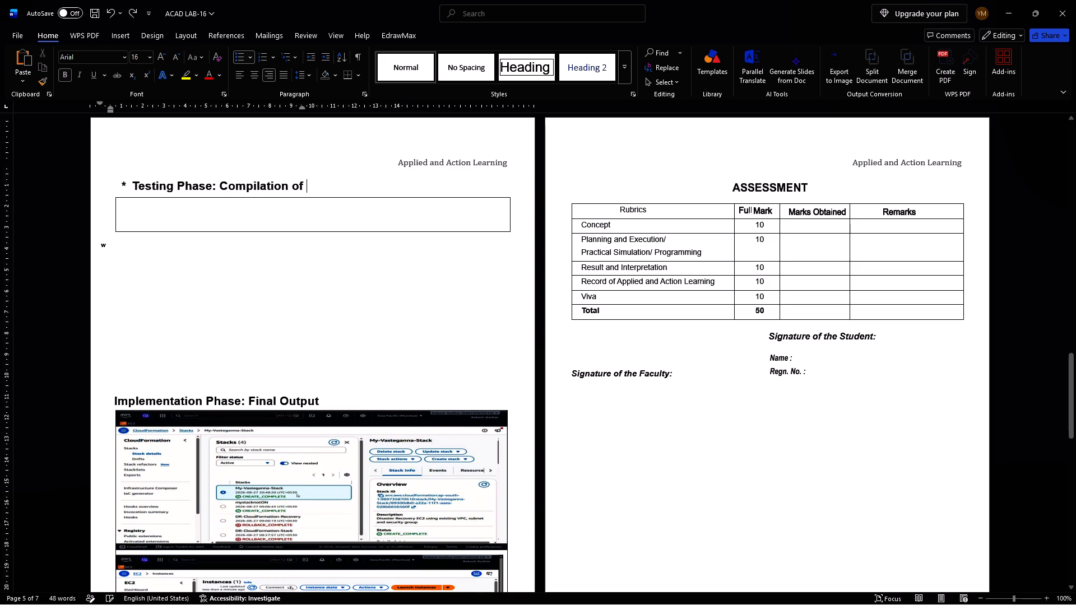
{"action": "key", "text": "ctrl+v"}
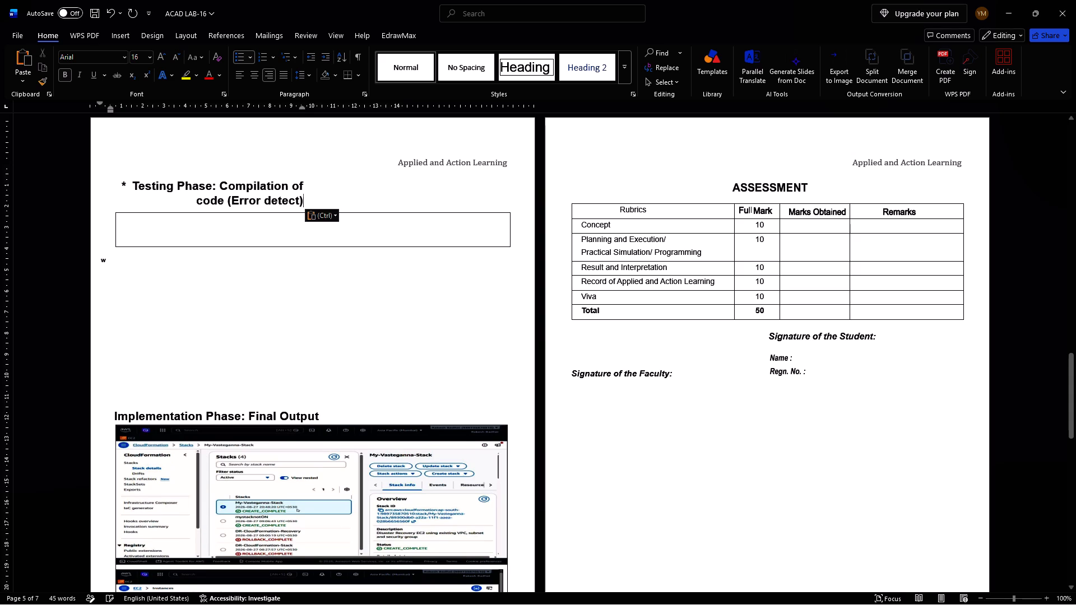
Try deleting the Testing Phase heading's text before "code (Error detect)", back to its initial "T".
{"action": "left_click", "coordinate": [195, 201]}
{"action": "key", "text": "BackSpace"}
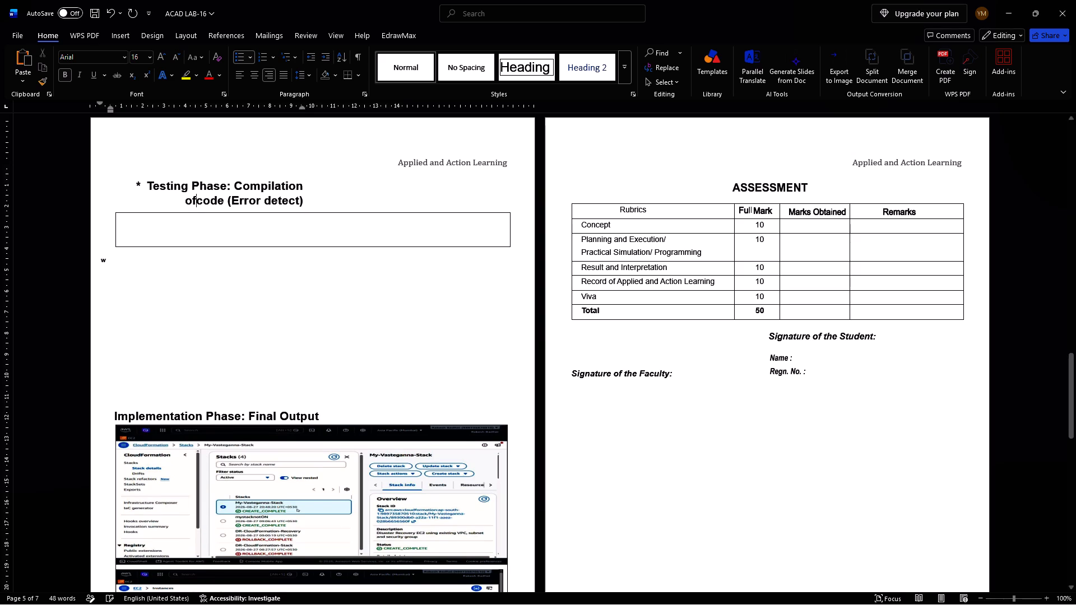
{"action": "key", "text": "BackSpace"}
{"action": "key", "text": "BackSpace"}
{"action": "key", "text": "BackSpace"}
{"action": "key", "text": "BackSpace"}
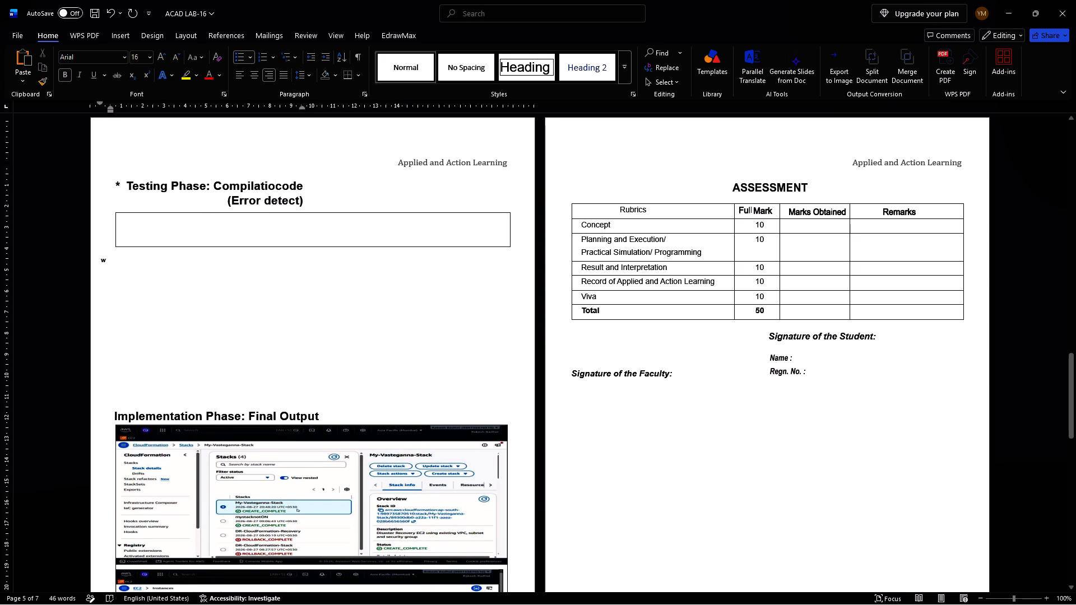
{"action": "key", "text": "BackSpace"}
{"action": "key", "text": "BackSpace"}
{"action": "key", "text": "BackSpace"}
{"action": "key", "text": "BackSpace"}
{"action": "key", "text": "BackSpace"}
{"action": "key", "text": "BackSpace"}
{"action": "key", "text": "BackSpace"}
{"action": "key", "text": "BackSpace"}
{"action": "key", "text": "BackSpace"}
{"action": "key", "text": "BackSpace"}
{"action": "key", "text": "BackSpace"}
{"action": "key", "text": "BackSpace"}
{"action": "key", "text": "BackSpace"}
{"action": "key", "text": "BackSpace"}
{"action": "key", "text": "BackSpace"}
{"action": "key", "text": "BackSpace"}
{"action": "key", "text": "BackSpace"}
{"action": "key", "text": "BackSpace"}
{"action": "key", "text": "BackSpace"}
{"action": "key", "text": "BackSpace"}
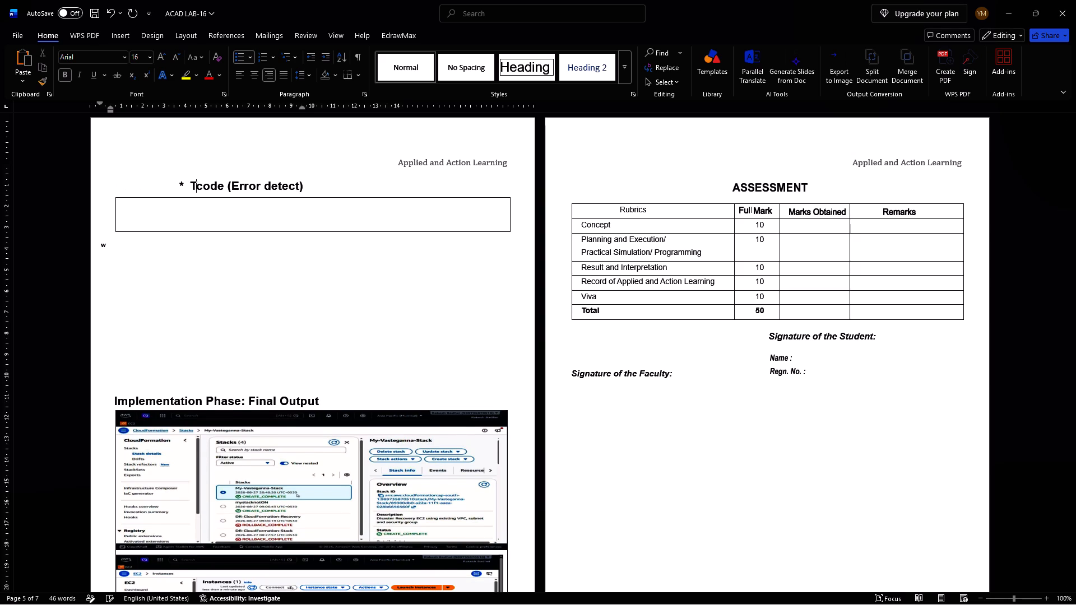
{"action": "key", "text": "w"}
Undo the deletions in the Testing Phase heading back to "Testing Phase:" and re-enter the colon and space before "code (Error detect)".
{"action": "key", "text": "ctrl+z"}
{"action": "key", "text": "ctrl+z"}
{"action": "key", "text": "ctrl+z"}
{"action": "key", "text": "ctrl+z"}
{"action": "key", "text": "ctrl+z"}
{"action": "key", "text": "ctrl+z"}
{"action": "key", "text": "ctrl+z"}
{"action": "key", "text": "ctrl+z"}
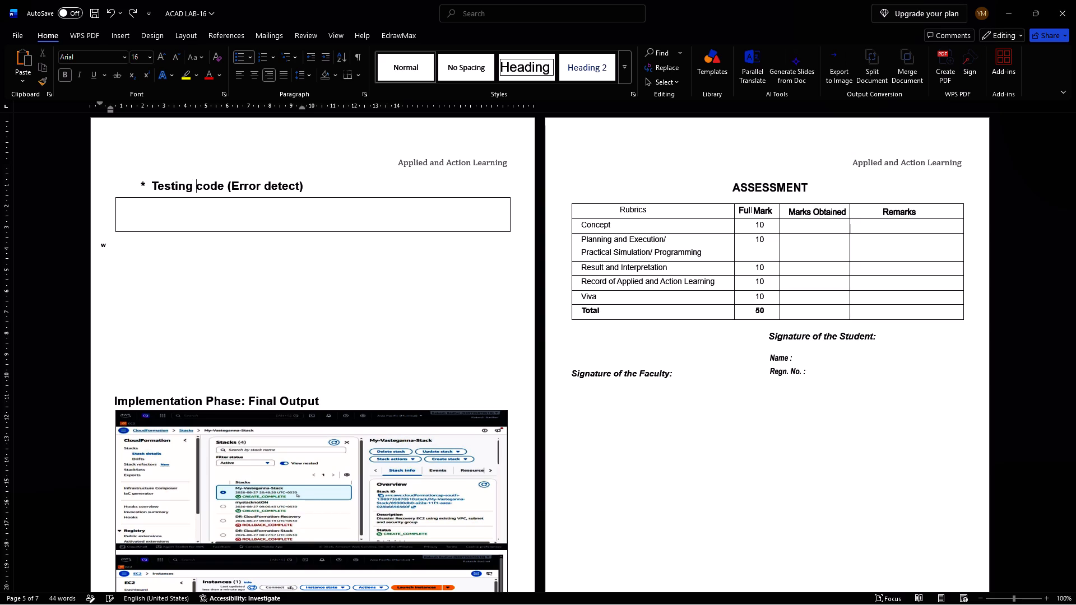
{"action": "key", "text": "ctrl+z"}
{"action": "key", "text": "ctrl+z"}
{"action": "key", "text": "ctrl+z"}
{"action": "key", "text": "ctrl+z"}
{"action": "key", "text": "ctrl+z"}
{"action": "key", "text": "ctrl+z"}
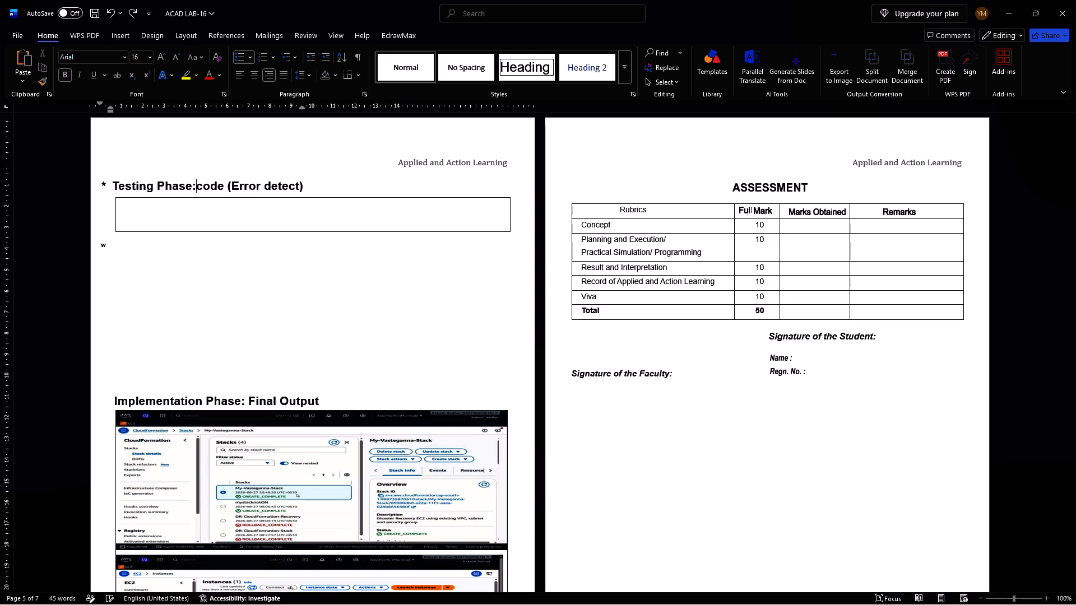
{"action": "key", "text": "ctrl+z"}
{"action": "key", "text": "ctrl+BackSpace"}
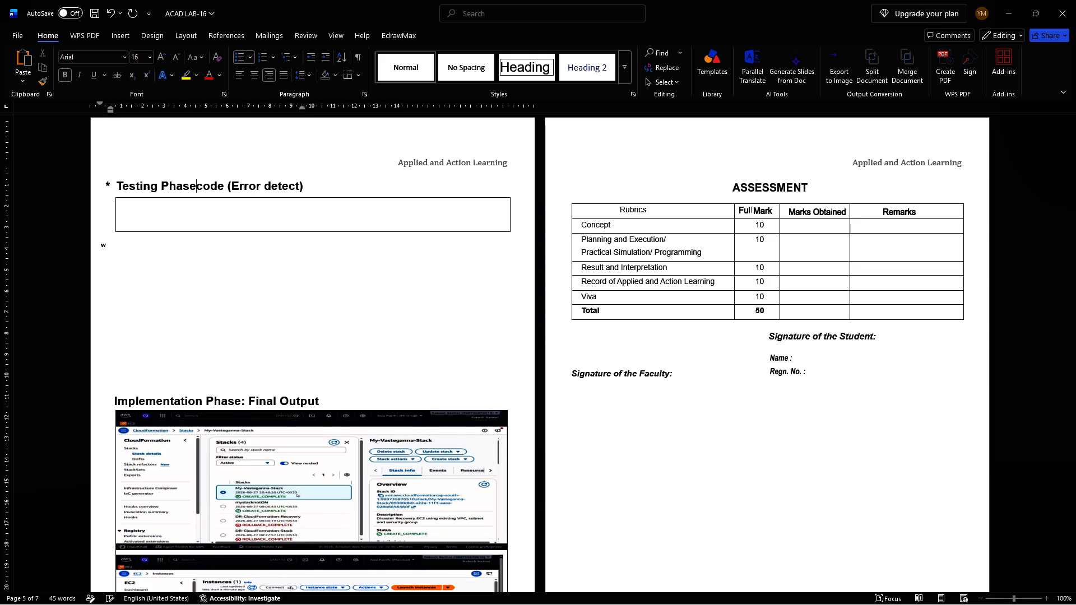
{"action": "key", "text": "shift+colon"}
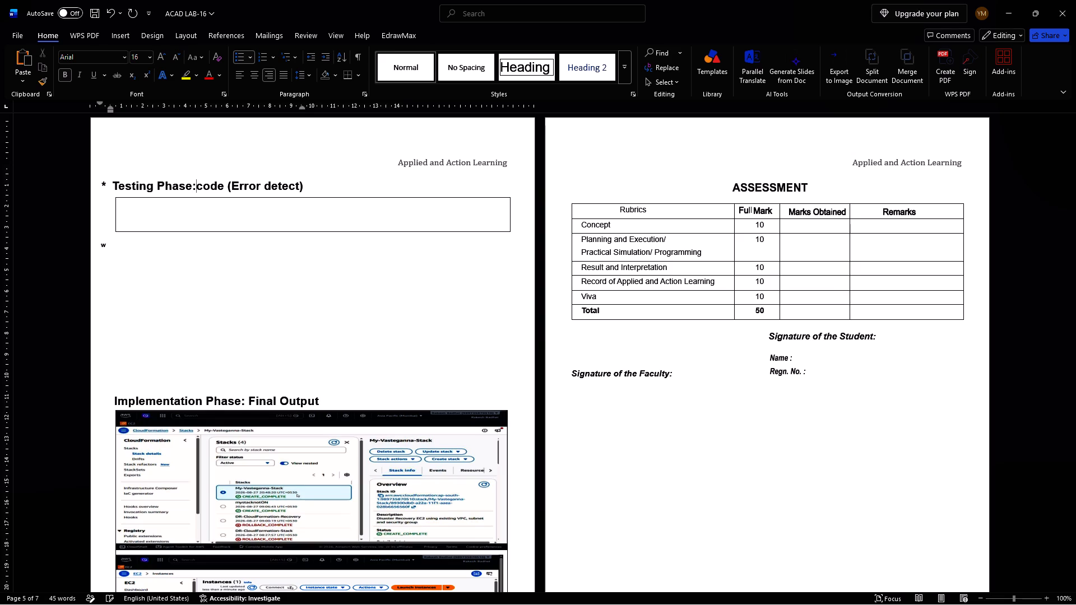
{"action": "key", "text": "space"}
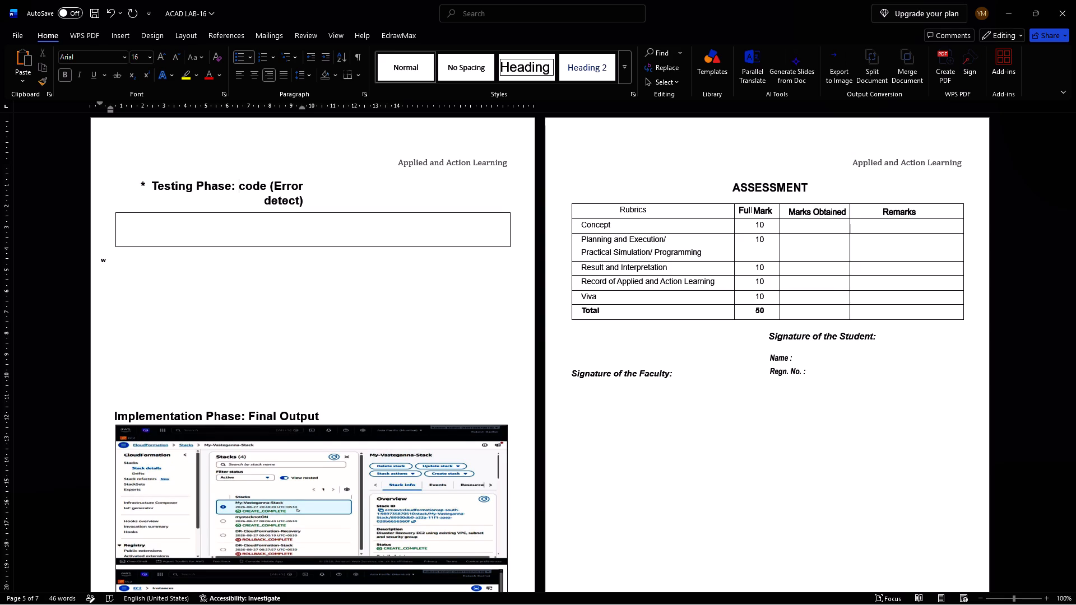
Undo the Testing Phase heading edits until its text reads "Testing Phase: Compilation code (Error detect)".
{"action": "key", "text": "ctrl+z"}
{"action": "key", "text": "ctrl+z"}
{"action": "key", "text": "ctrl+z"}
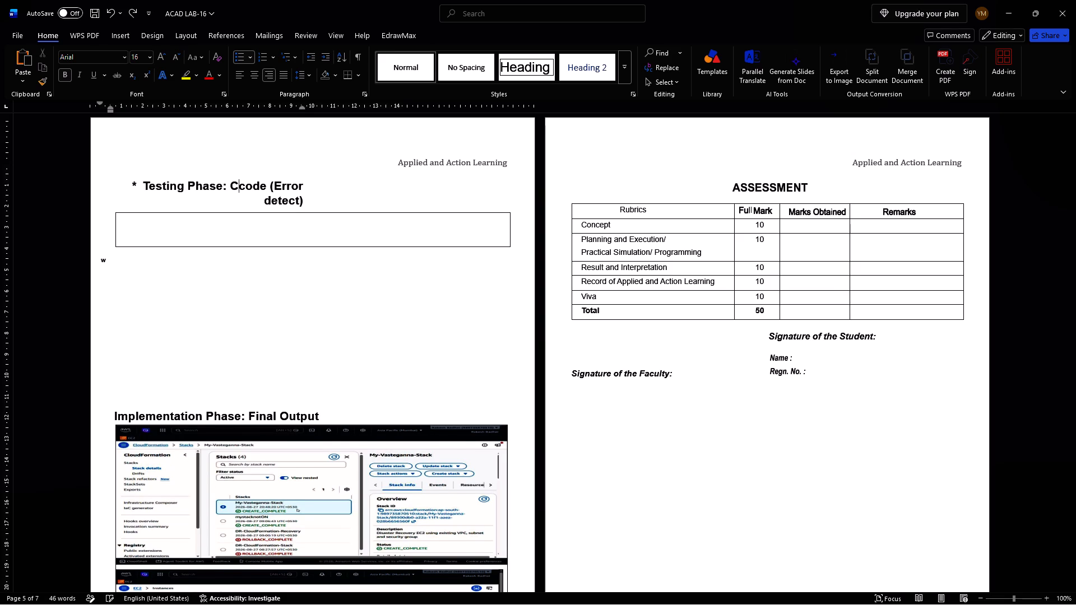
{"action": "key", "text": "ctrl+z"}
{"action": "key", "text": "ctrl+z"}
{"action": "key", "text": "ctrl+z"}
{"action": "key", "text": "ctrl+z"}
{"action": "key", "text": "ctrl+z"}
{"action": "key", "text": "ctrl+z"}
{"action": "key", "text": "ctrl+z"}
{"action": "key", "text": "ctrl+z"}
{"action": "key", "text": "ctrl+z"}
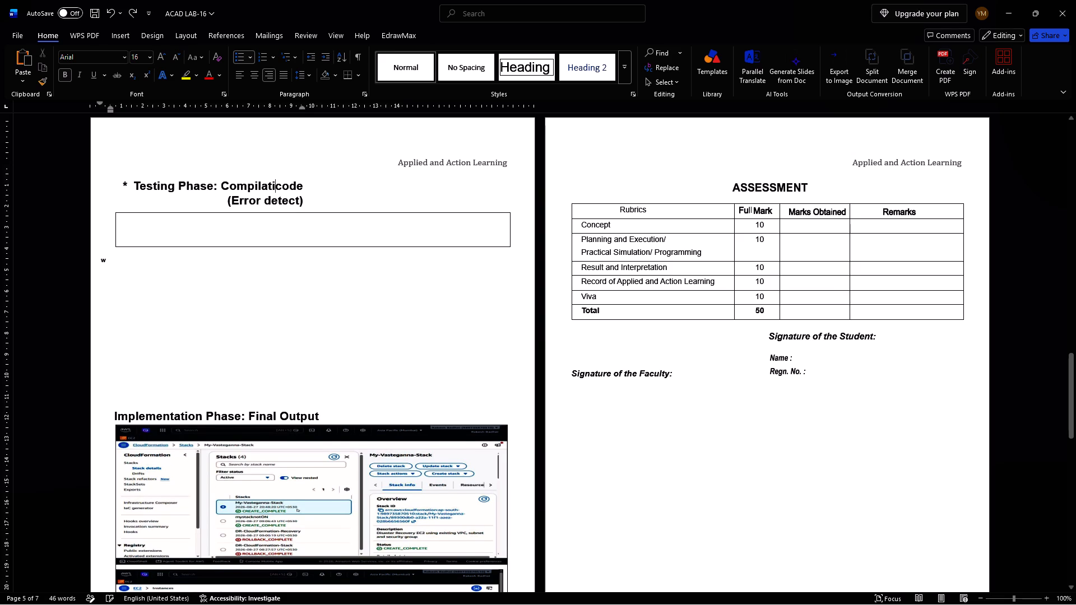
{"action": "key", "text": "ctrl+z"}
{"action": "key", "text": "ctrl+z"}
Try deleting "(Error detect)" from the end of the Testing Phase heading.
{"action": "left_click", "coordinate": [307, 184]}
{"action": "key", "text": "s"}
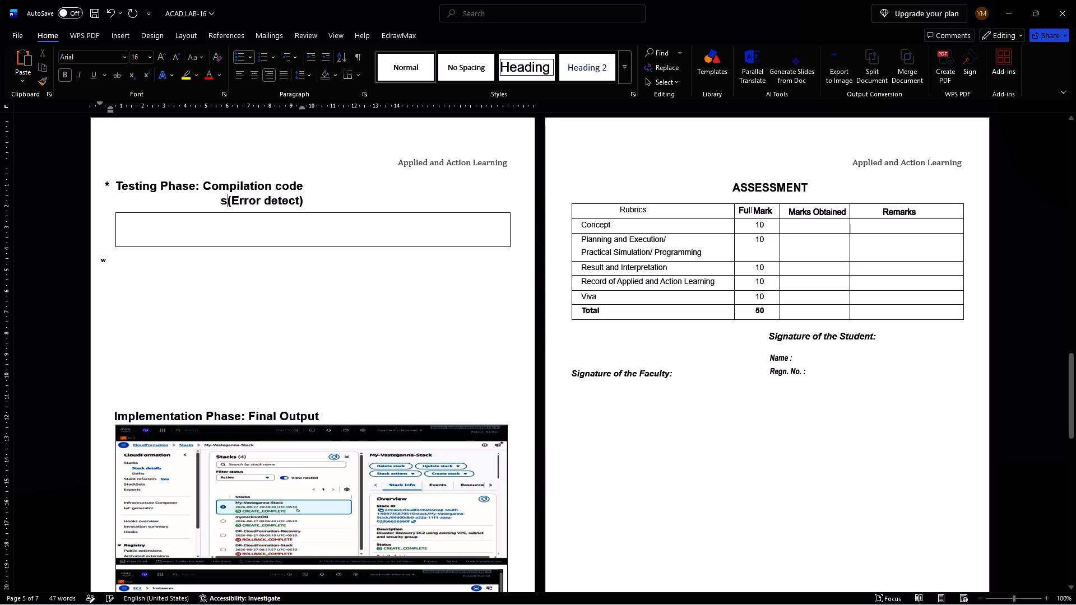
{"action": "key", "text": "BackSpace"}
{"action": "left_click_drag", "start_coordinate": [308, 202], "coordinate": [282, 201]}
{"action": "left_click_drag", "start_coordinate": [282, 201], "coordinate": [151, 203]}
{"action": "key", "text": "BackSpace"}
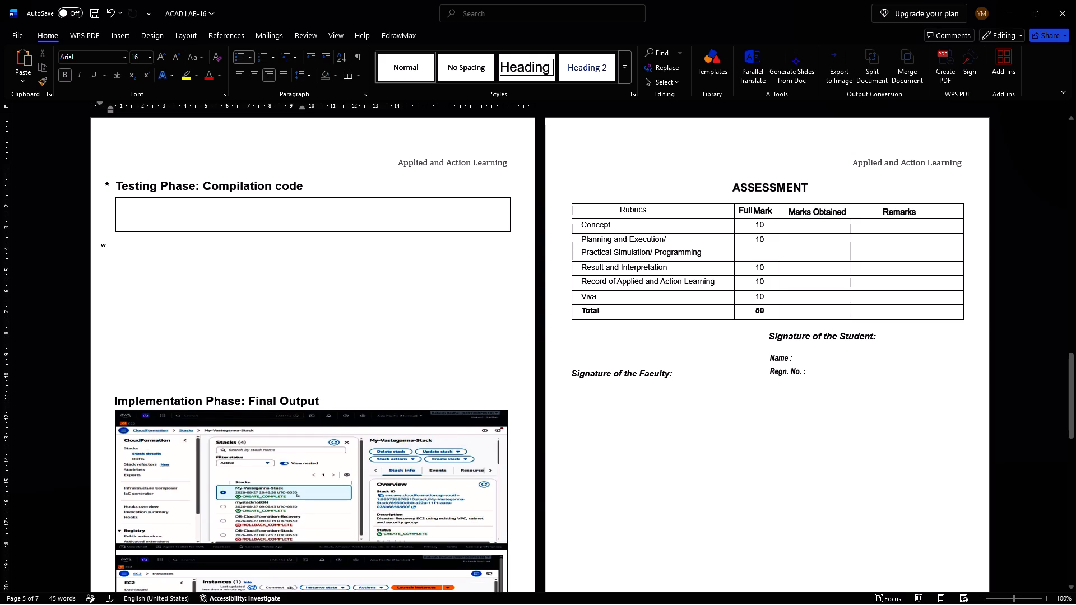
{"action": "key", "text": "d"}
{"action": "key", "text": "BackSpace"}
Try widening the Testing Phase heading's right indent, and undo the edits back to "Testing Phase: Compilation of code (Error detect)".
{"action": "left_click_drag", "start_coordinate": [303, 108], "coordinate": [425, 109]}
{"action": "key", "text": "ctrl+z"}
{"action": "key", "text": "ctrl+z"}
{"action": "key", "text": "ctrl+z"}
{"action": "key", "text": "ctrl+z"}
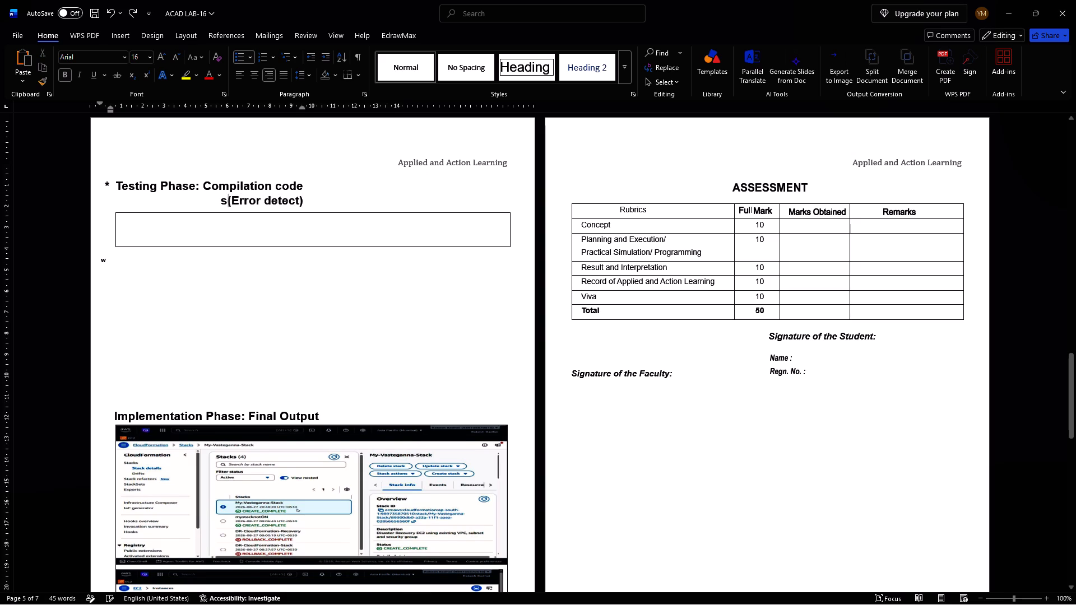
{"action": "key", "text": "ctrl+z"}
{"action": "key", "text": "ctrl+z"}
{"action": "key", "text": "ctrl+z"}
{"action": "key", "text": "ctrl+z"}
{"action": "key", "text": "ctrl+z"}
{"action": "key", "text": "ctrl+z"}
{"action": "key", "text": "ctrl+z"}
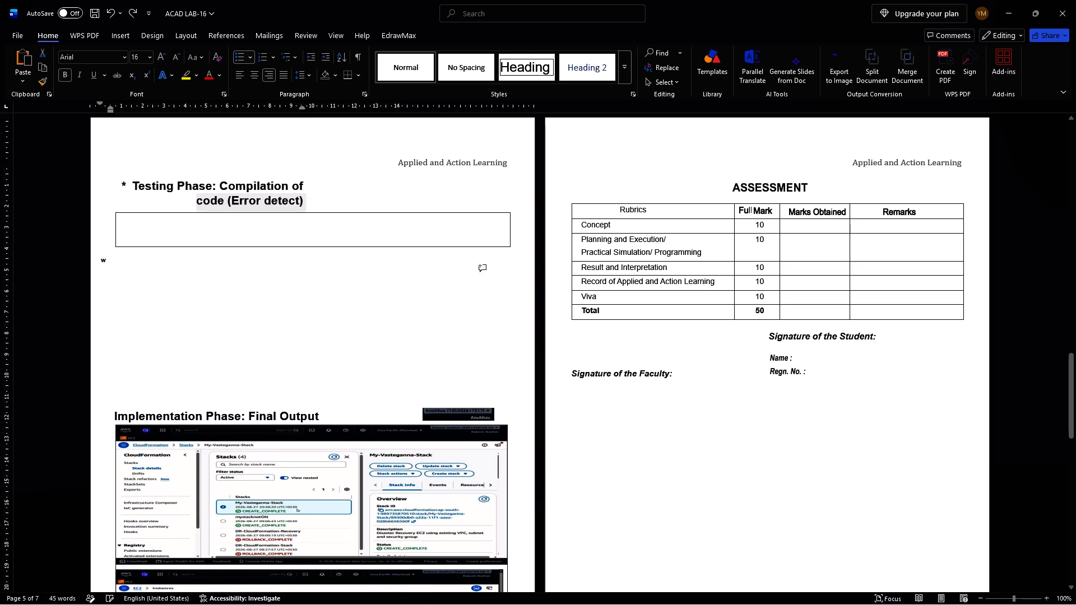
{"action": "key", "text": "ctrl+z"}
Move the Testing Phase heading's right indent to about the 14 mark so the text fits one line starting above the box's edge.
{"action": "left_click", "coordinate": [303, 202]}
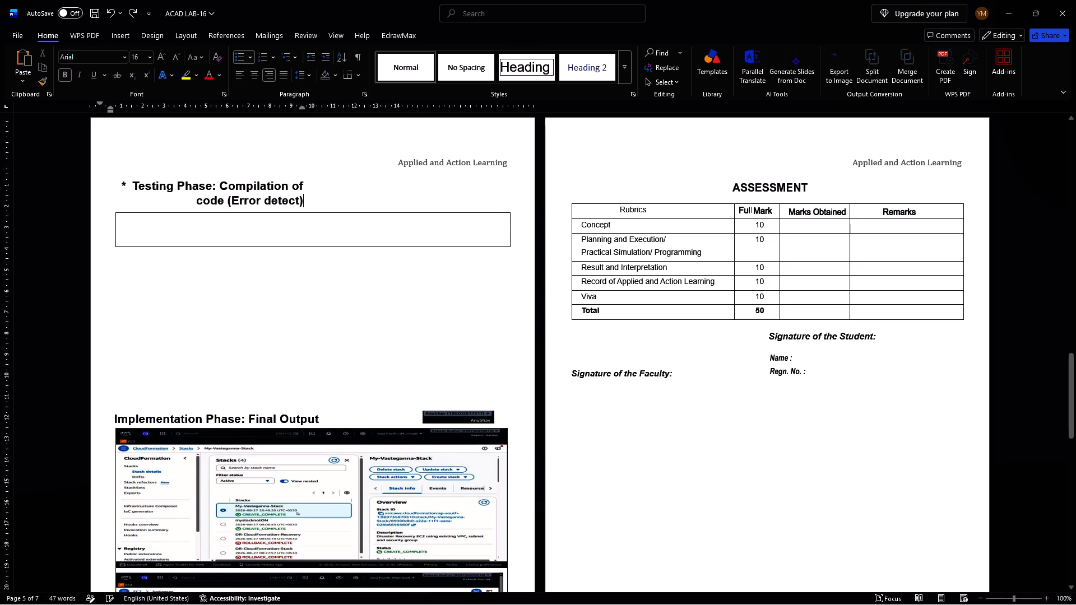
{"action": "left_click_drag", "start_coordinate": [302, 109], "coordinate": [340, 107]}
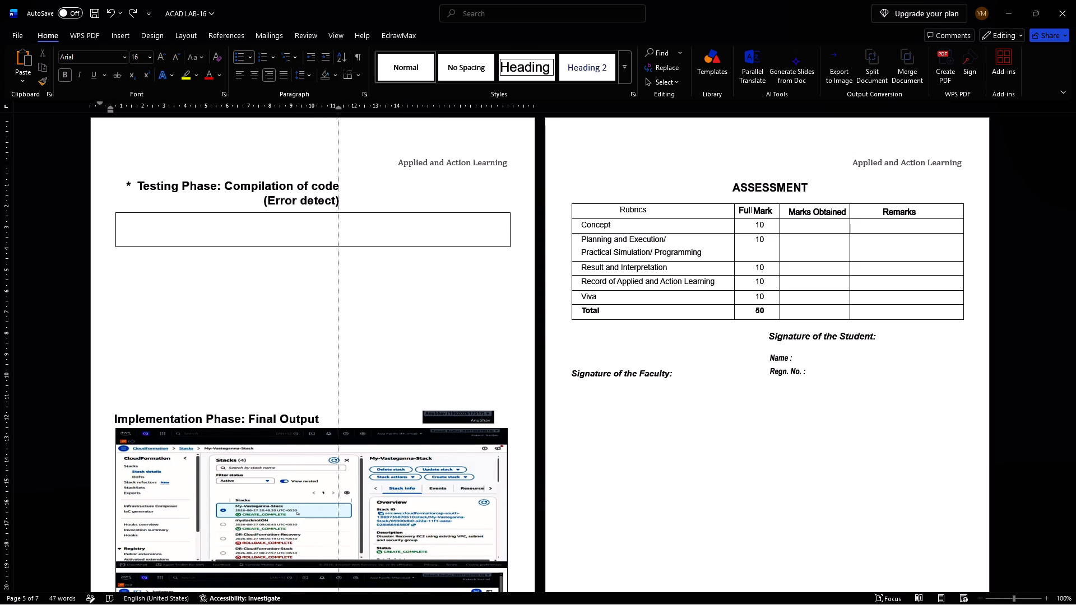
{"action": "left_click_drag", "start_coordinate": [340, 107], "coordinate": [324, 110]}
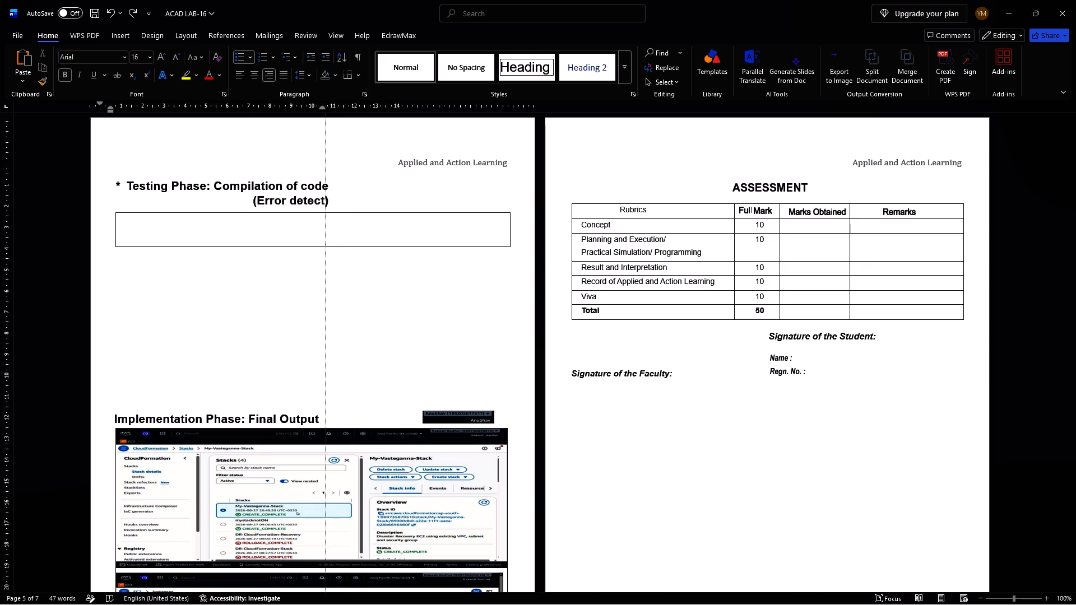
{"action": "left_click_drag", "start_coordinate": [324, 110], "coordinate": [438, 105]}
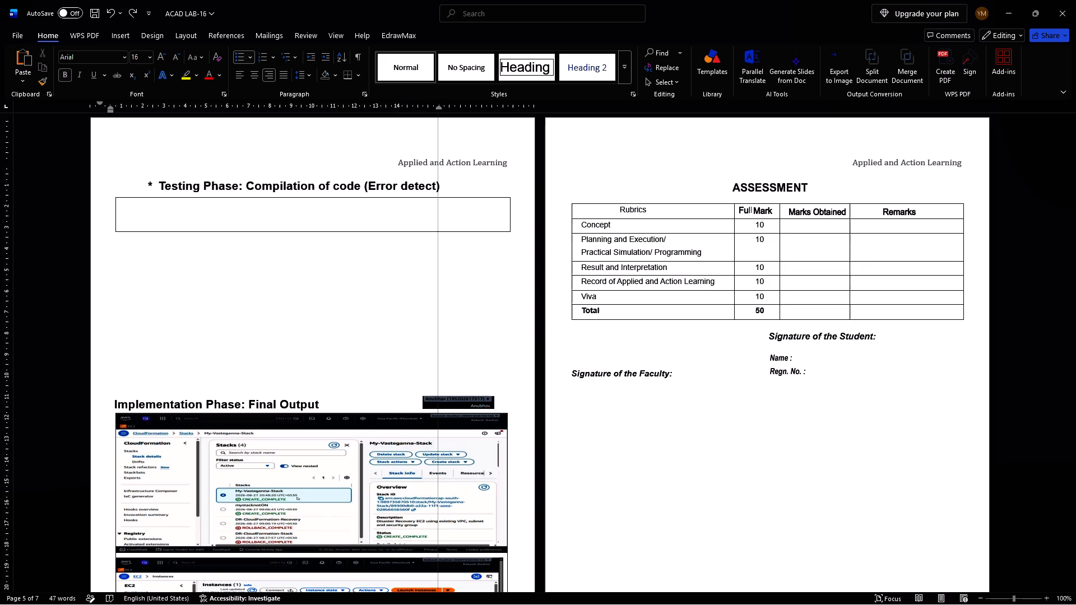
{"action": "left_click_drag", "start_coordinate": [438, 105], "coordinate": [406, 102]}
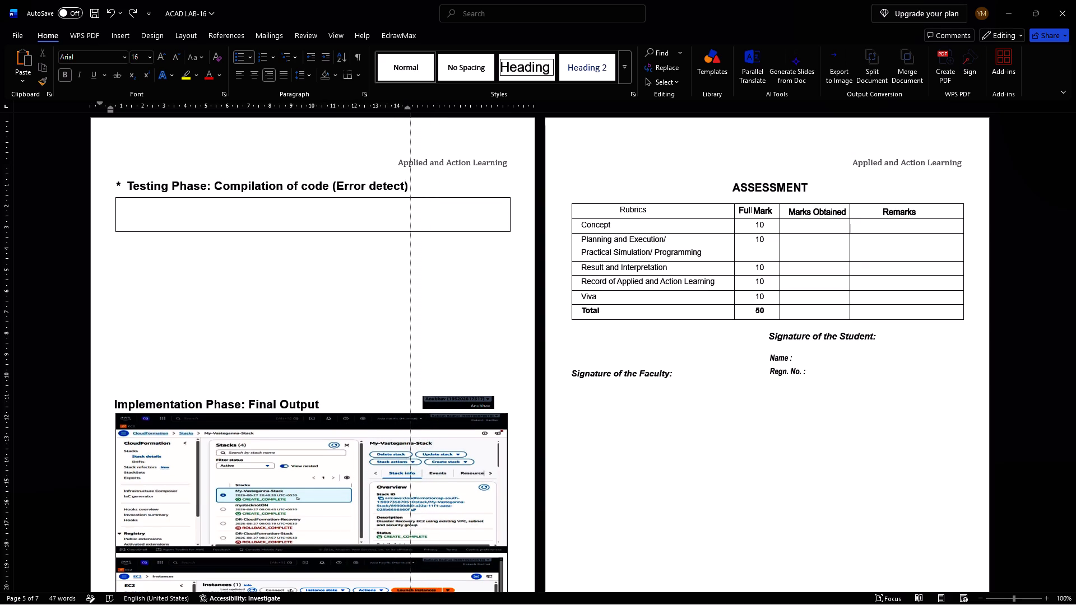
{"action": "left_click_drag", "start_coordinate": [406, 102], "coordinate": [397, 103]}
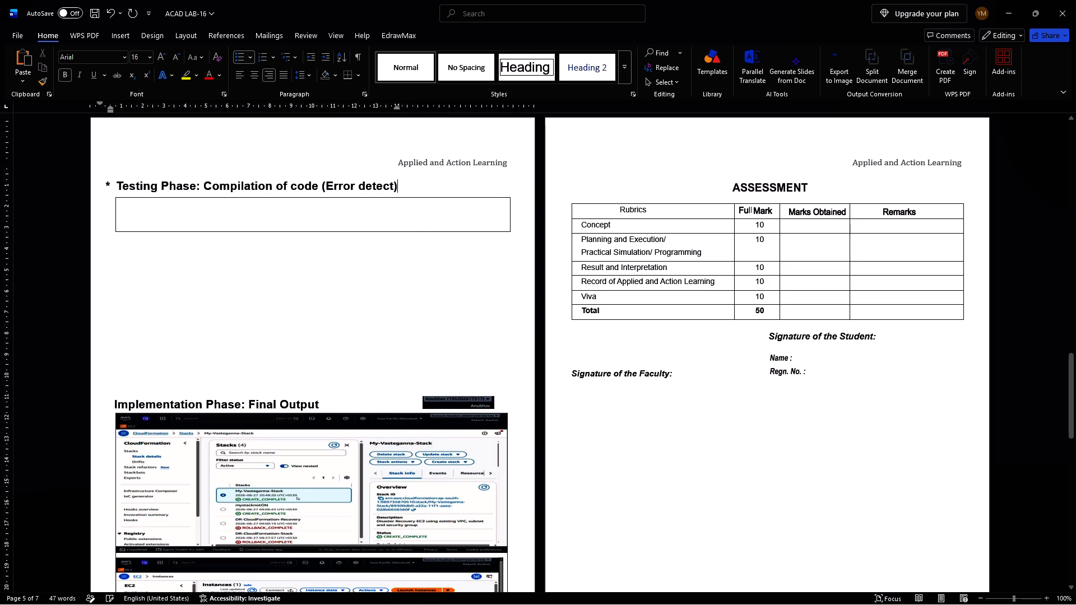
Add a plain-text "* " before the "Implementation Phase: Final Output" heading, undoing its automatic conversion to a round bullet.
{"action": "left_click", "coordinate": [115, 398]}
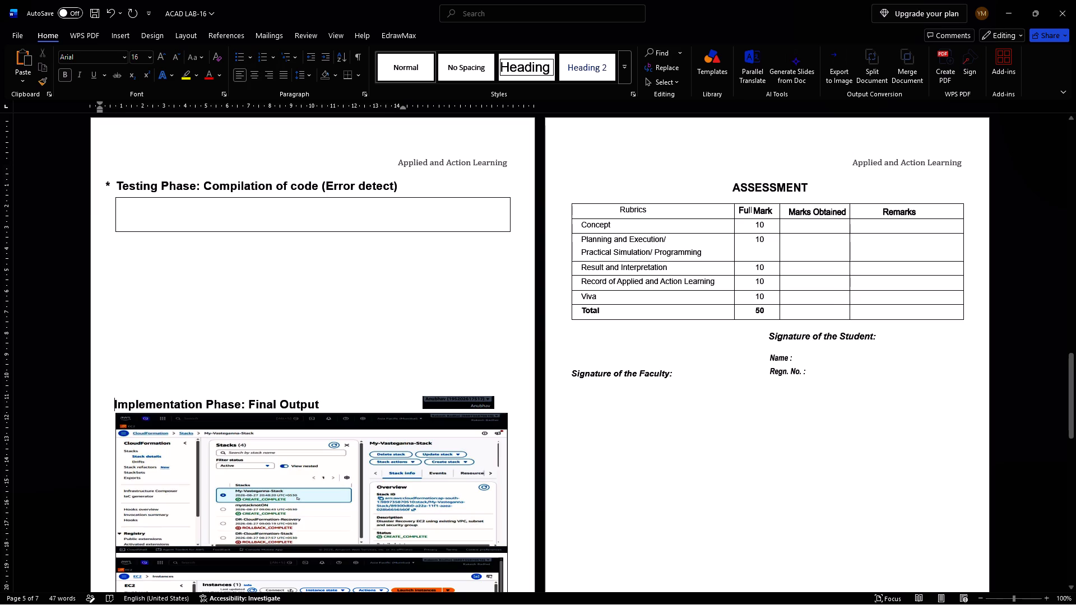
{"action": "key", "text": "shift+asterisk"}
{"action": "key", "text": "space"}
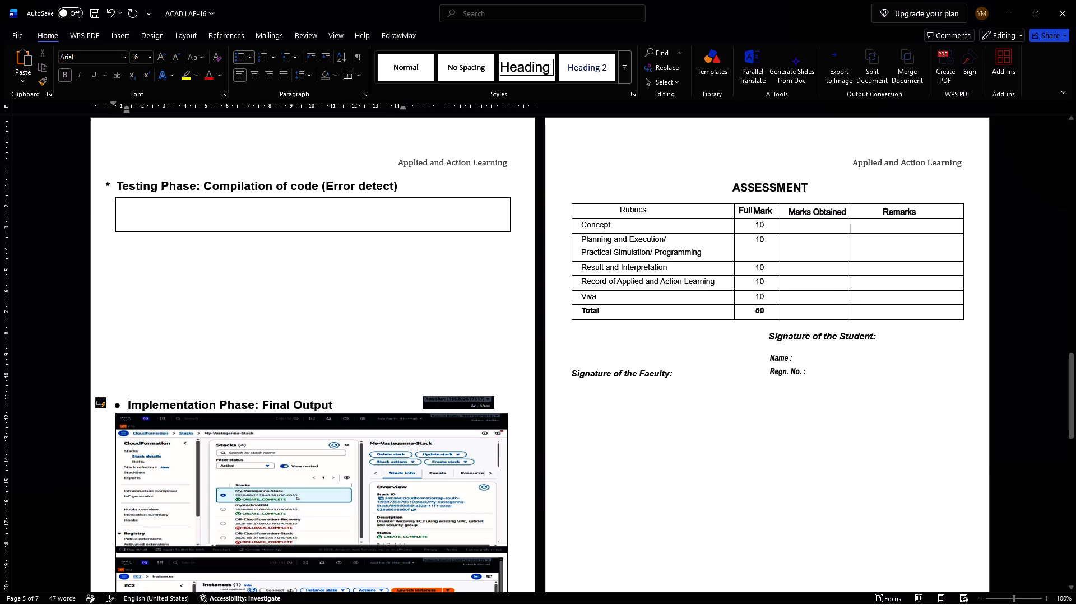
{"action": "key", "text": "ctrl+z"}
{"action": "key", "text": "ctrl+z"}
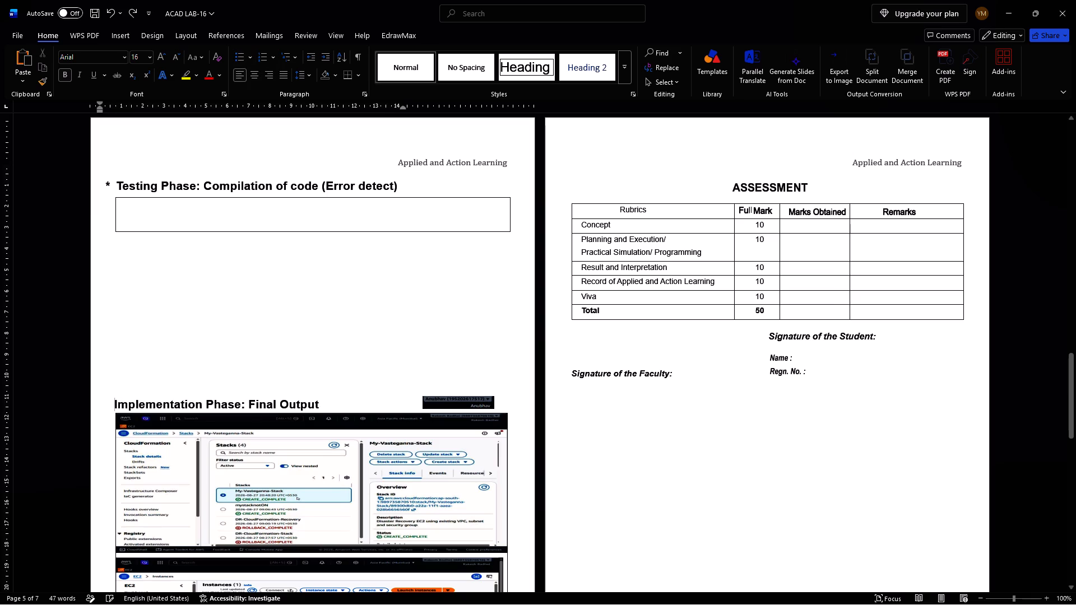
{"action": "key", "text": "ctrl+shift+z"}
{"action": "key", "text": "ctrl+shift+y"}
{"action": "key", "text": "ctrl+y"}
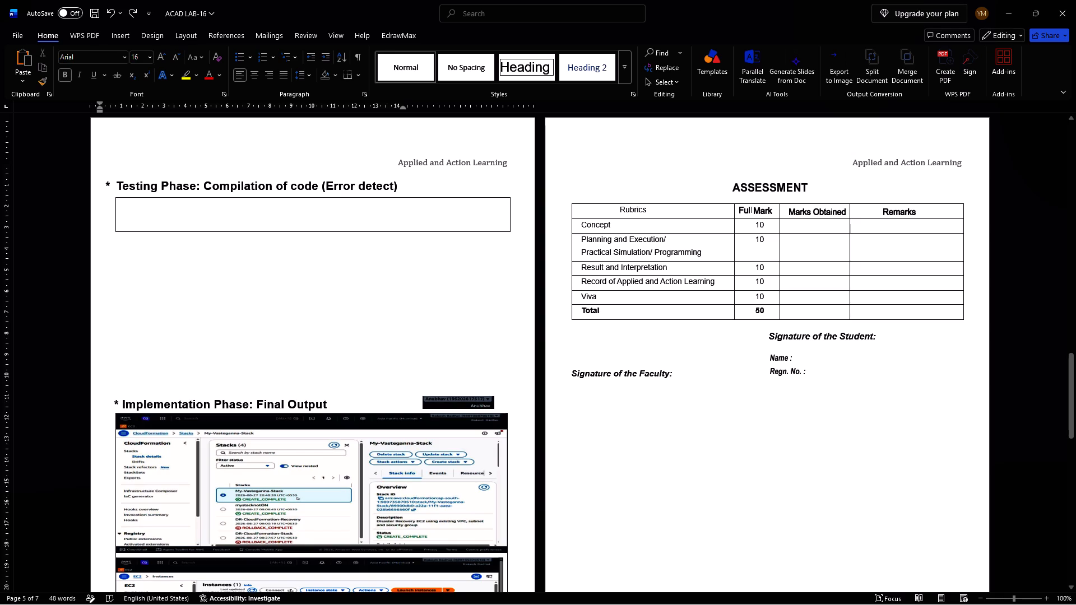
{"action": "left_click", "coordinate": [342, 401]}
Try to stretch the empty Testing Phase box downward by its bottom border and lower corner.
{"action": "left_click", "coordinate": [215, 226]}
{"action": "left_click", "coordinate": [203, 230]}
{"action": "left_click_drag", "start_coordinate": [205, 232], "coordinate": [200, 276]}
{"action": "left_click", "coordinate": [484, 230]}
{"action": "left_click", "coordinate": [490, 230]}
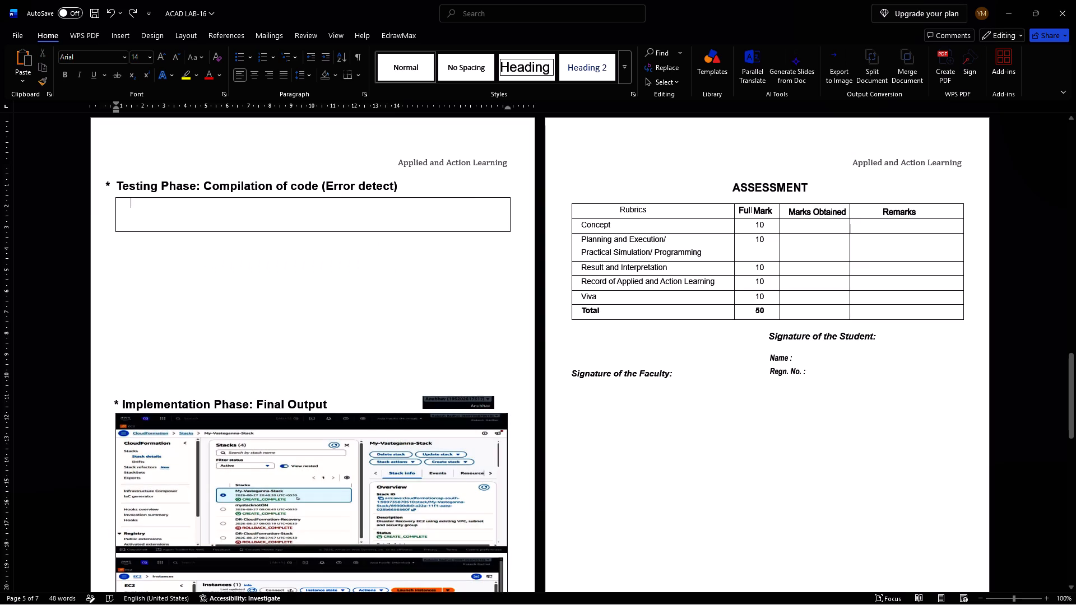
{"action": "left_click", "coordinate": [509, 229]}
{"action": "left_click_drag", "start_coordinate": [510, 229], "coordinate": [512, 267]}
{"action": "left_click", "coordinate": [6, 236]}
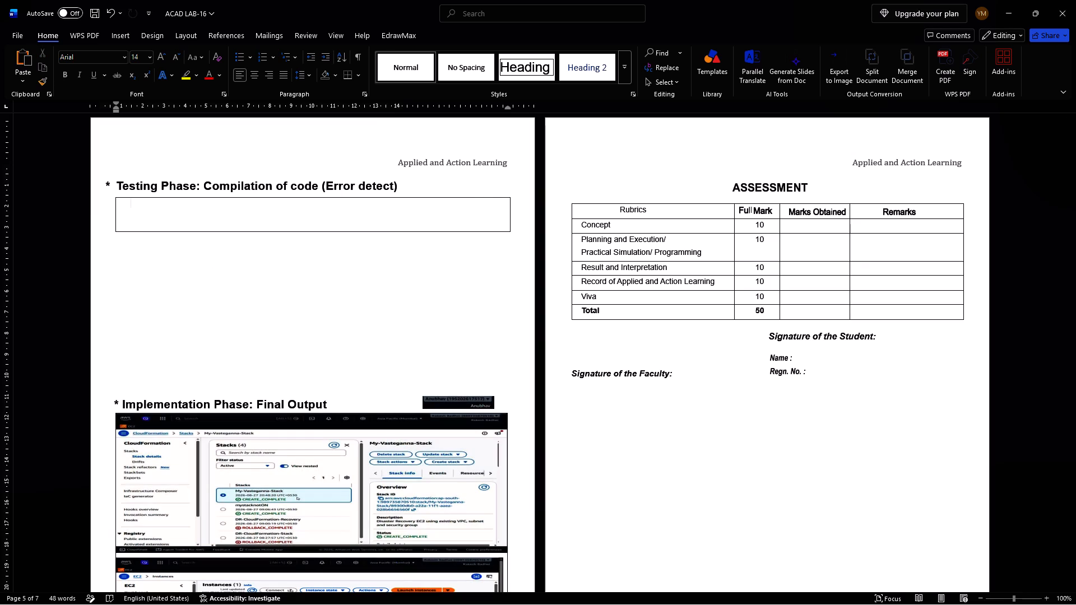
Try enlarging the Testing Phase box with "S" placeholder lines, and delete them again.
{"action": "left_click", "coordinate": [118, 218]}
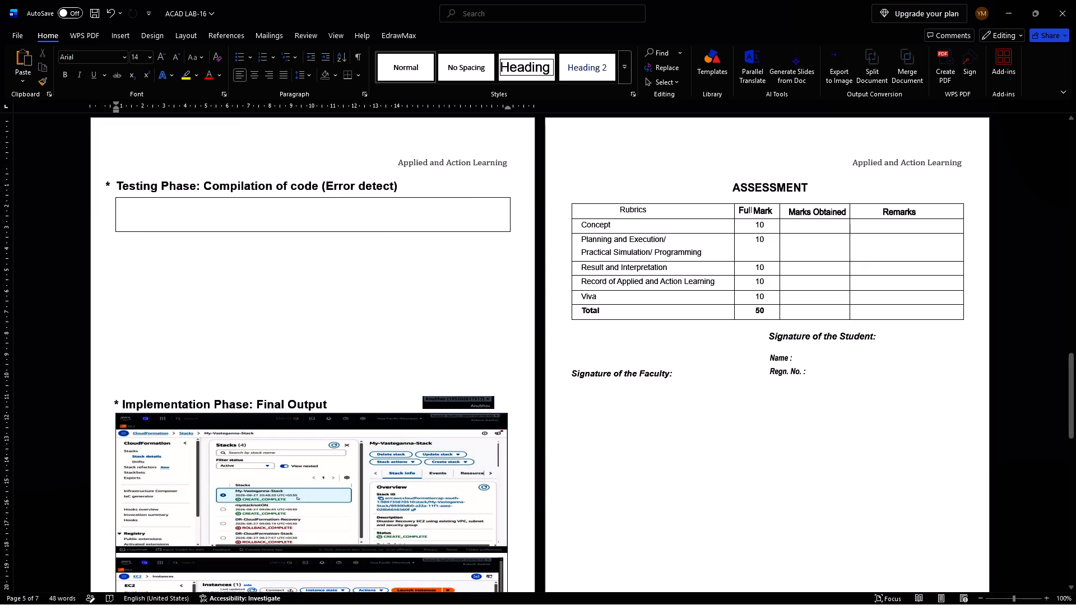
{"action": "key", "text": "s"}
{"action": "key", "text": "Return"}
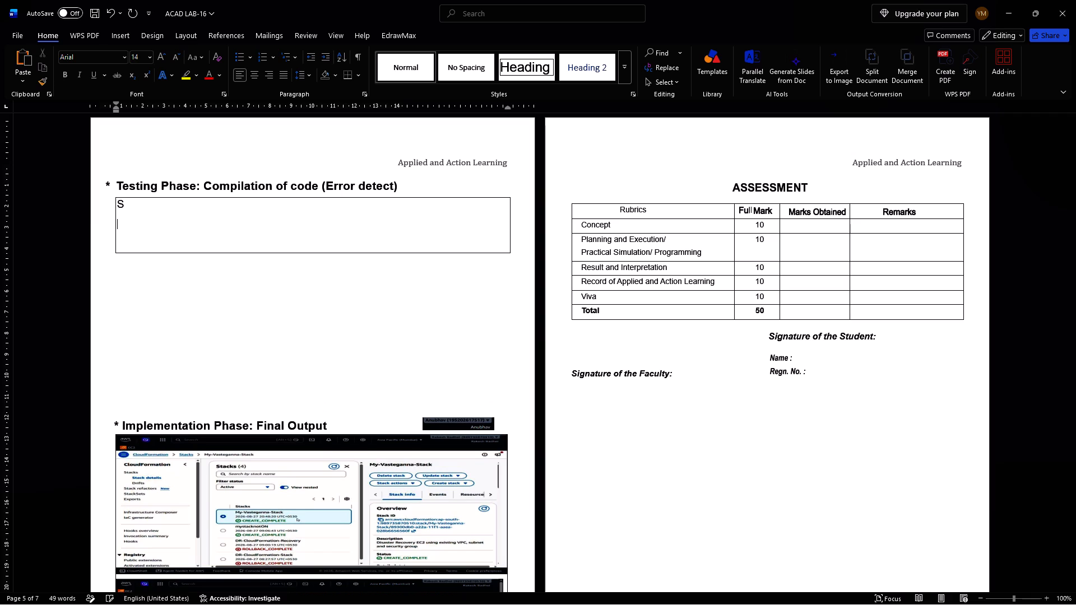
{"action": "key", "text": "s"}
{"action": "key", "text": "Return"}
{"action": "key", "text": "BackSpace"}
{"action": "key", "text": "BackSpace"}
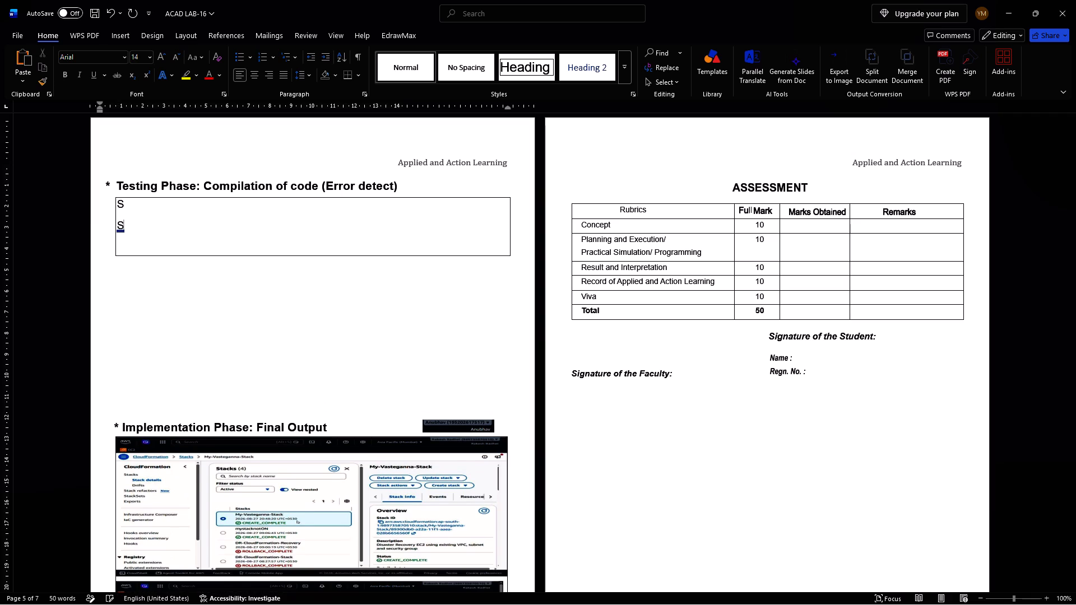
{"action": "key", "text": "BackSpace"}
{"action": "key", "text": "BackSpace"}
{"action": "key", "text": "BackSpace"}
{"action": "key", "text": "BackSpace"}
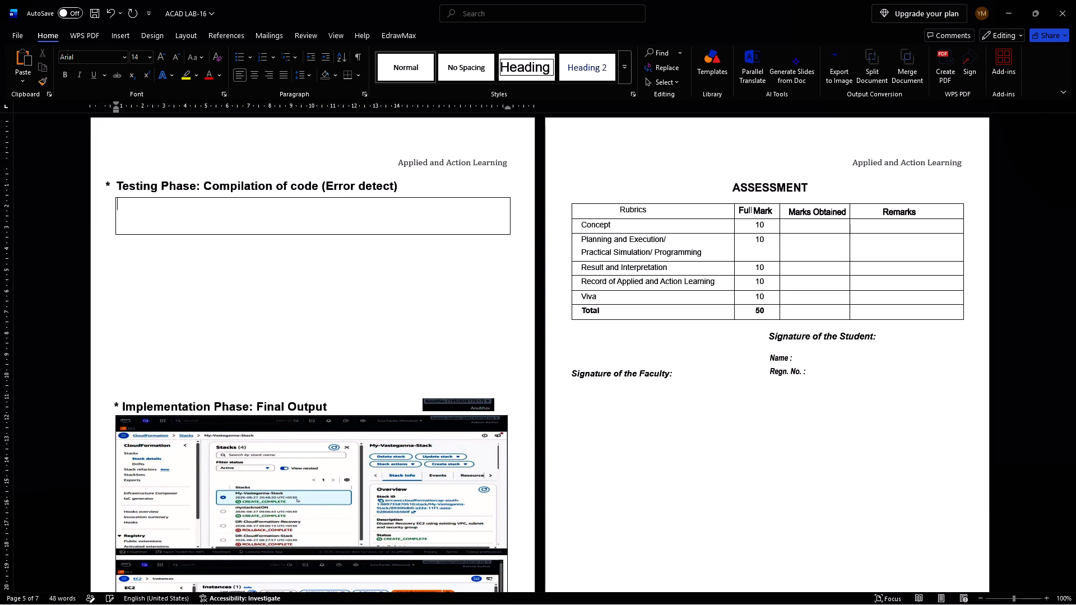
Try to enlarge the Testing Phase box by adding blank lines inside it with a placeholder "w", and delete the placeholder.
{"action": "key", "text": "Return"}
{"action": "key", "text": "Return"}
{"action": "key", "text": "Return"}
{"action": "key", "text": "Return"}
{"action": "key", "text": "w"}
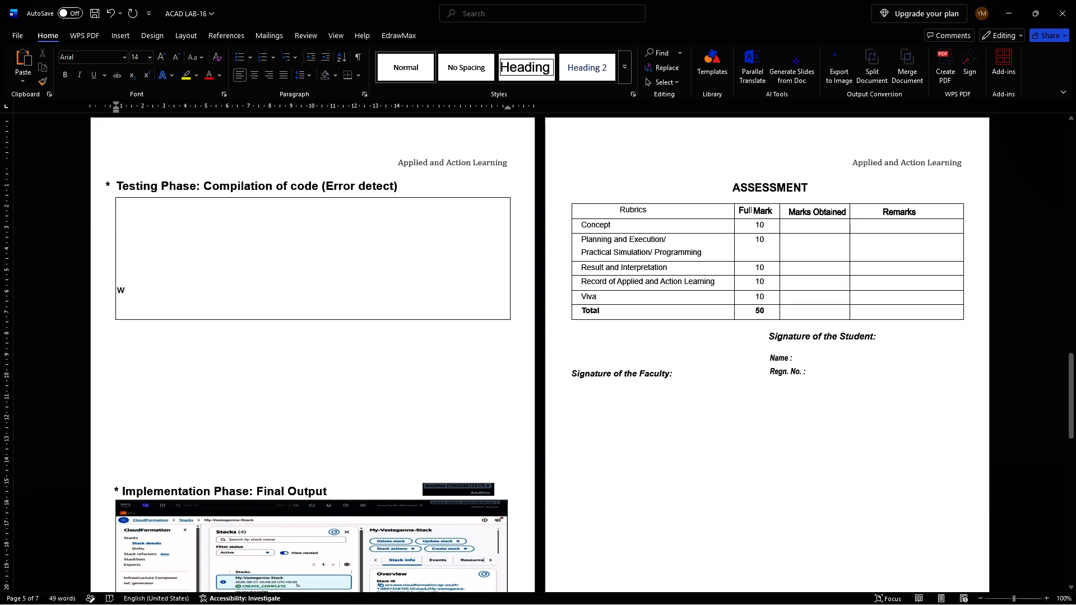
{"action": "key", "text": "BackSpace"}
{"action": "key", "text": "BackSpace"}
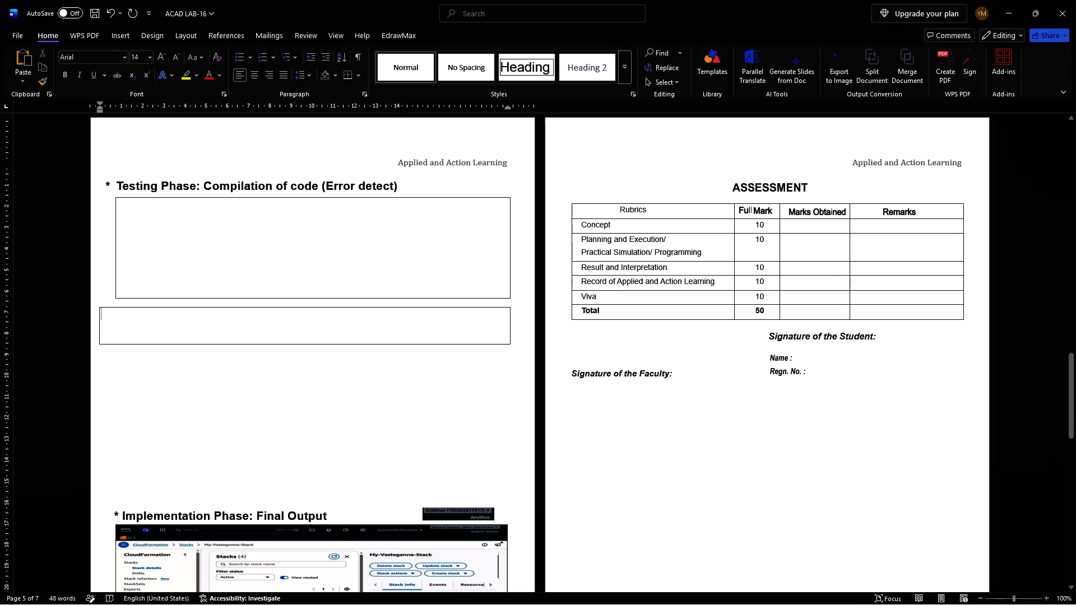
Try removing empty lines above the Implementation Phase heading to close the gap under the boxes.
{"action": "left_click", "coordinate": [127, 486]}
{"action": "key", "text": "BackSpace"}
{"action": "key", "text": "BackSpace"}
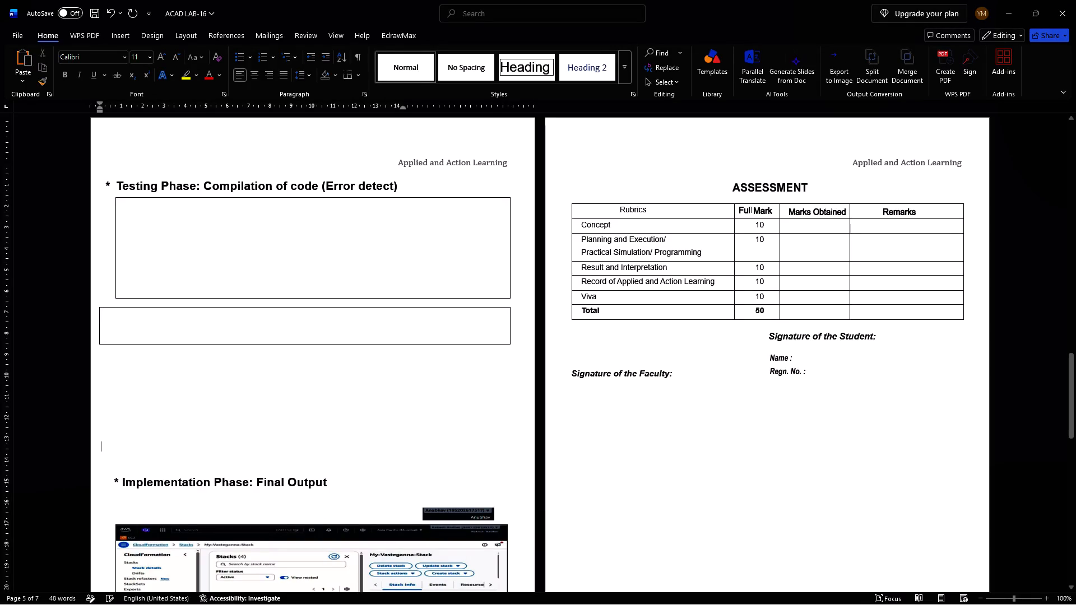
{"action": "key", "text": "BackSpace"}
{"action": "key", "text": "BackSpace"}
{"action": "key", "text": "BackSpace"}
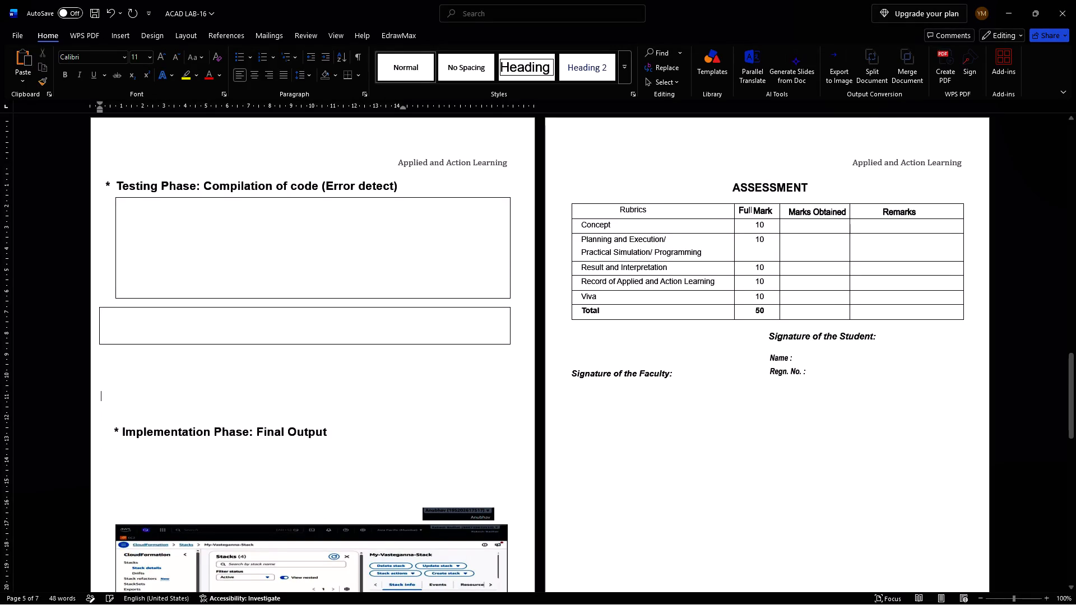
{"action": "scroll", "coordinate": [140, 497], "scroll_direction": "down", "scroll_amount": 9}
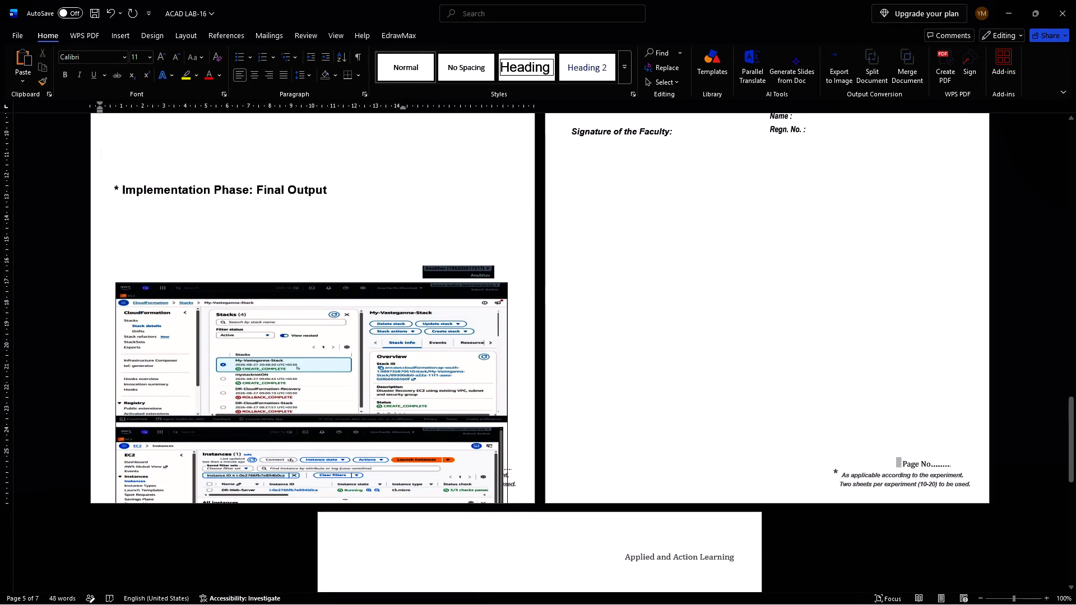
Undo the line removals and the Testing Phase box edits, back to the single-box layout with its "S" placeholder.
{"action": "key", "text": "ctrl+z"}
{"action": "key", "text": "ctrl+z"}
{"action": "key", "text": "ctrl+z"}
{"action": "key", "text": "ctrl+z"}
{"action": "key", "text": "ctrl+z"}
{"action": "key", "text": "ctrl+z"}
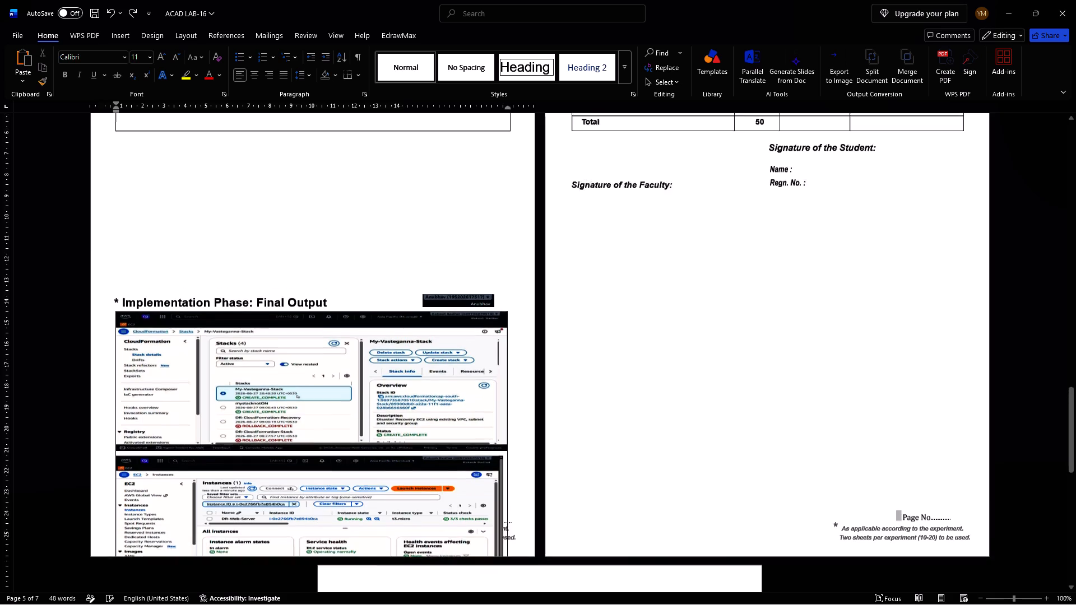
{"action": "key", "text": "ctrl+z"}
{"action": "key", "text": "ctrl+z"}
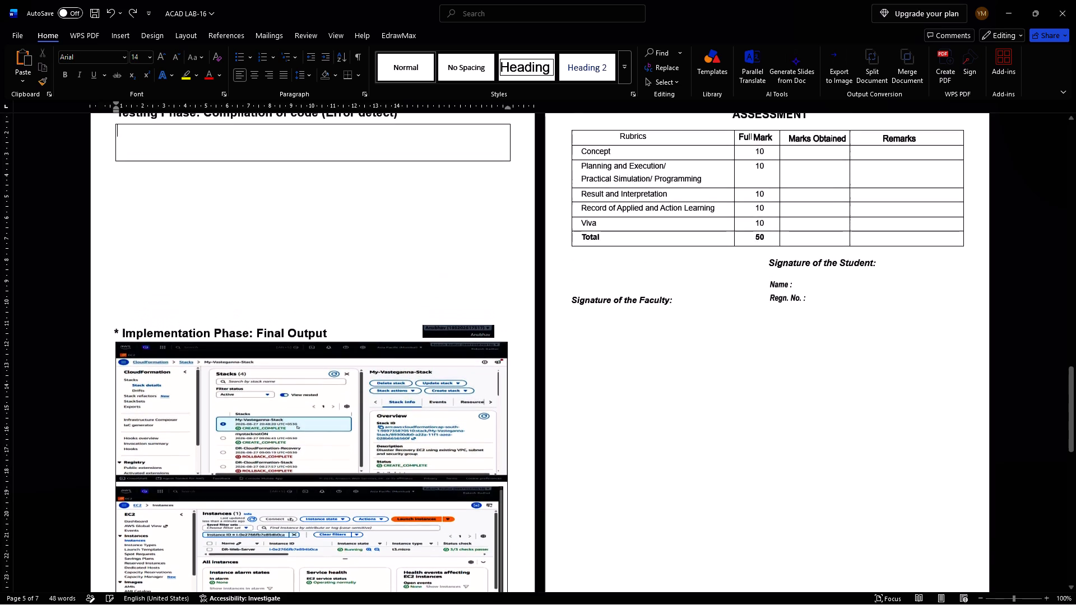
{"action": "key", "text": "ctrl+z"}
Delete the empty lines between the Testing Phase box and the Implementation Phase heading, and clear the "S" placeholder in the box.
{"action": "scroll", "coordinate": [374, 449], "scroll_direction": "down", "scroll_amount": 3}
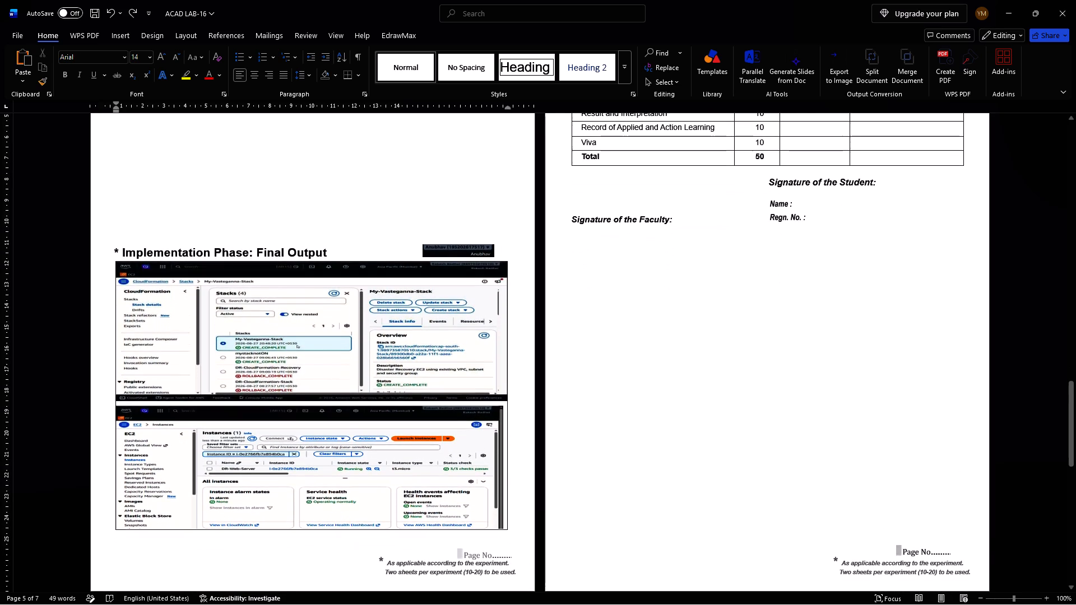
{"action": "scroll", "coordinate": [375, 452], "scroll_direction": "up", "scroll_amount": 3}
{"action": "left_click", "coordinate": [126, 314]}
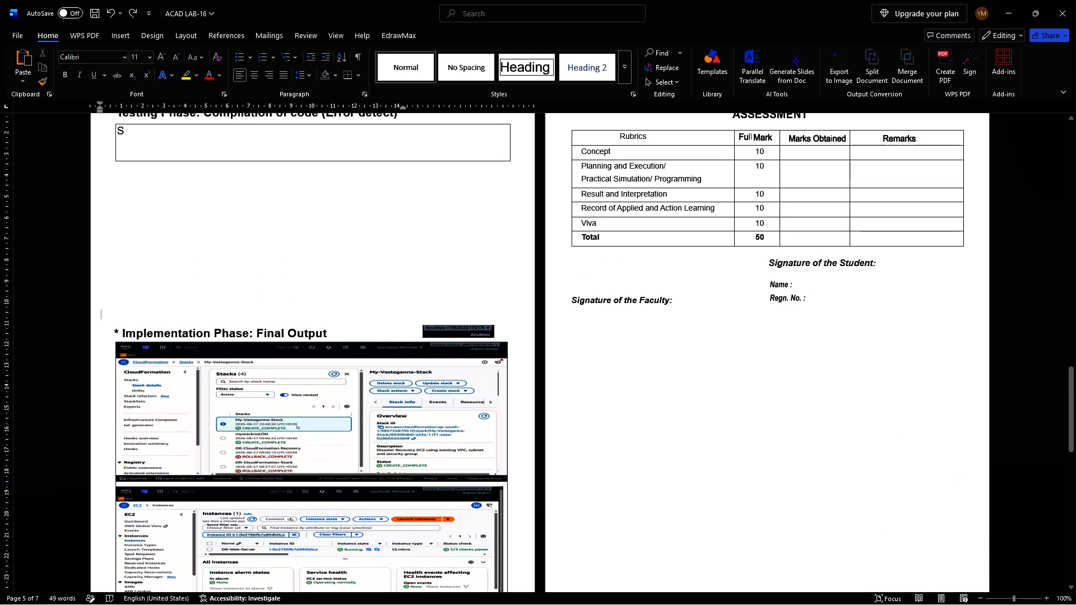
{"action": "key", "text": "BackSpace"}
{"action": "key", "text": "BackSpace"}
{"action": "key", "text": "BackSpace"}
{"action": "key", "text": "BackSpace"}
{"action": "key", "text": "BackSpace"}
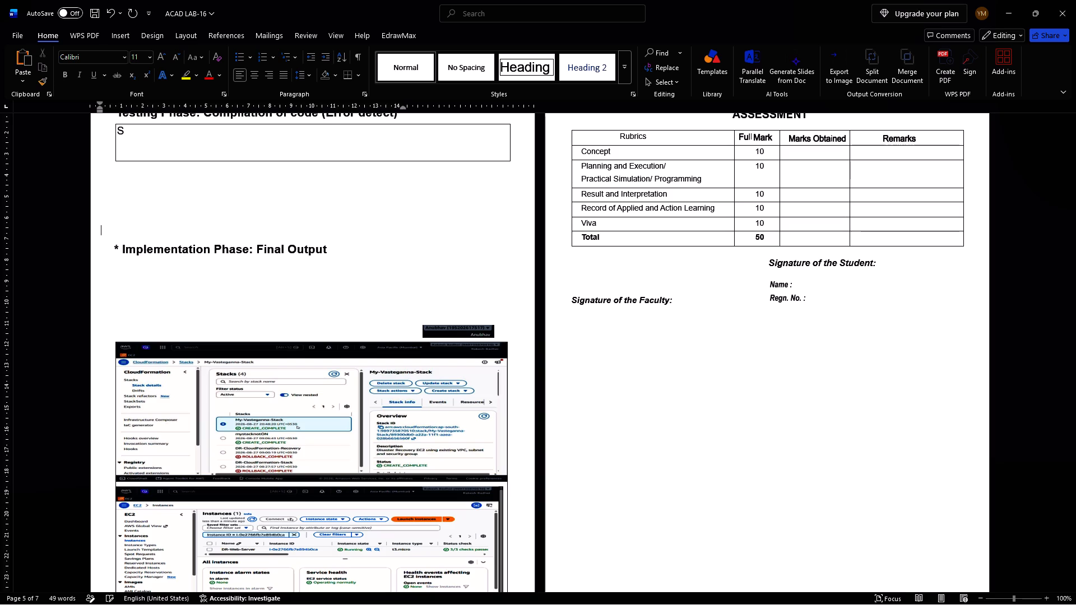
{"action": "key", "text": "BackSpace"}
{"action": "key", "text": "BackSpace"}
{"action": "key", "text": "BackSpace"}
{"action": "key", "text": "BackSpace"}
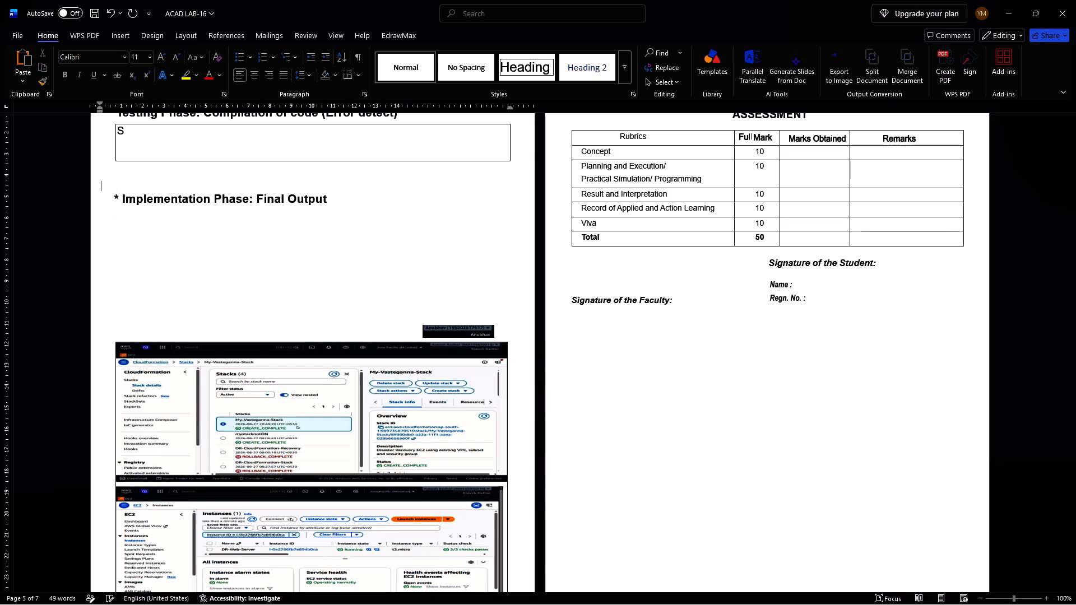
{"action": "key", "text": "BackSpace"}
{"action": "key", "text": "BackSpace"}
{"action": "key", "text": "BackSpace"}
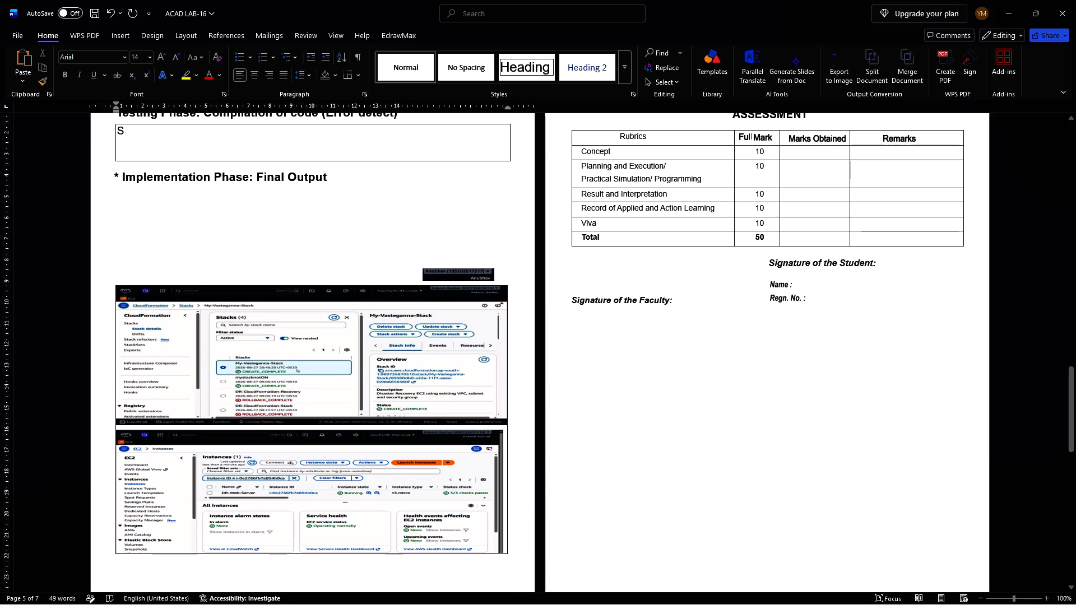
{"action": "key", "text": "BackSpace"}
{"action": "key", "text": "BackSpace"}
{"action": "key", "text": "BackSpace"}
{"action": "key", "text": "BackSpace"}
Enlarge the Testing Phase box by adding twelve blank lines inside it.
{"action": "key", "text": "Return"}
{"action": "key", "text": "Return"}
{"action": "key", "text": "Return"}
{"action": "scroll", "coordinate": [183, 171], "scroll_direction": "down", "scroll_amount": 3}
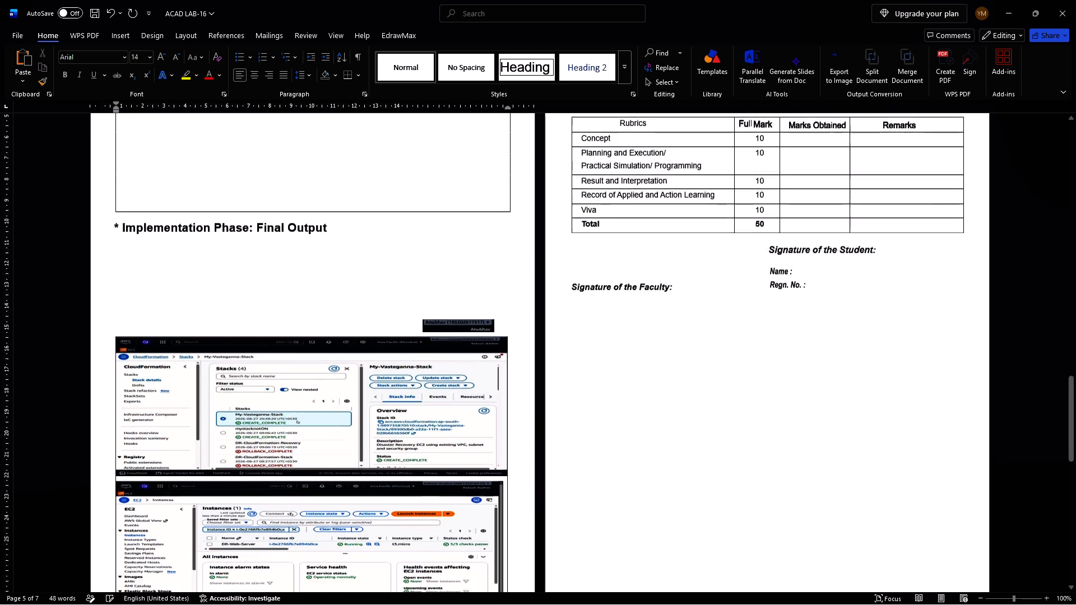
{"action": "scroll", "coordinate": [188, 182], "scroll_direction": "down", "scroll_amount": 2}
{"action": "key", "text": "Return"}
{"action": "key", "text": "Return"}
{"action": "key", "text": "Return"}
{"action": "key", "text": "Return"}
{"action": "key", "text": "Return"}
{"action": "key", "text": "Return"}
{"action": "key", "text": "Return"}
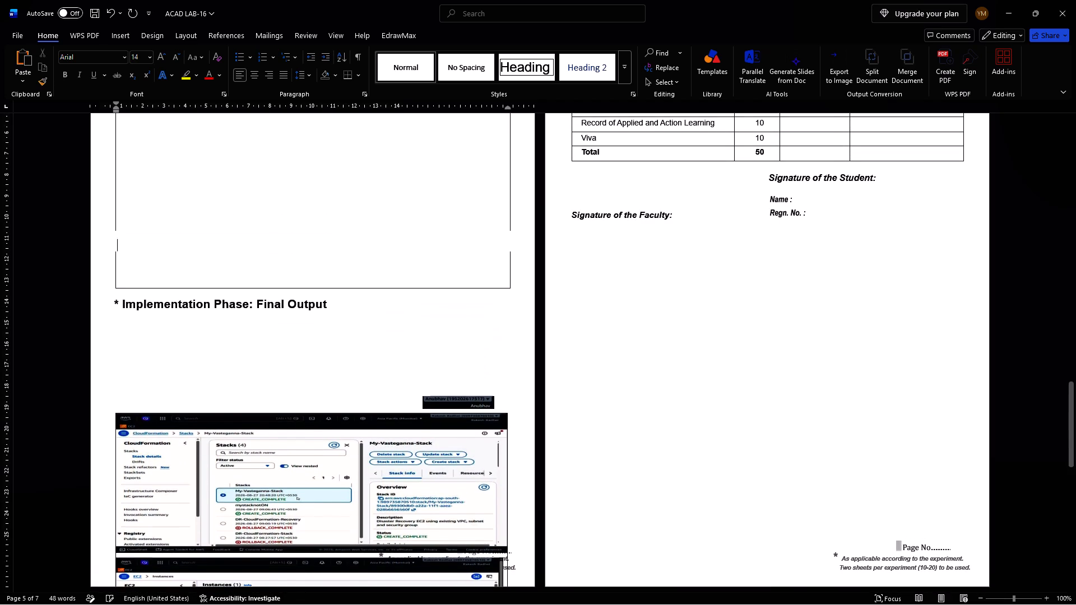
{"action": "key", "text": "Return"}
{"action": "key", "text": "Return"}
{"action": "scroll", "coordinate": [220, 236], "scroll_direction": "up", "scroll_amount": 3}
{"action": "scroll", "coordinate": [221, 240], "scroll_direction": "down", "scroll_amount": 5}
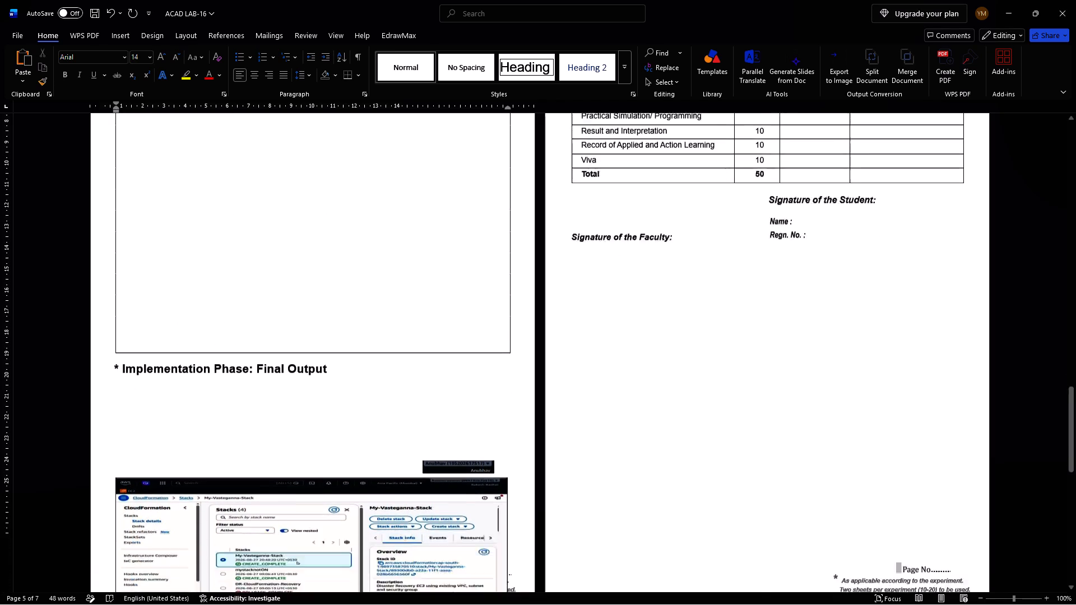
Move the Final Output screenshots up to sit directly beneath the Implementation Phase heading.
{"action": "left_click", "coordinate": [381, 408]}
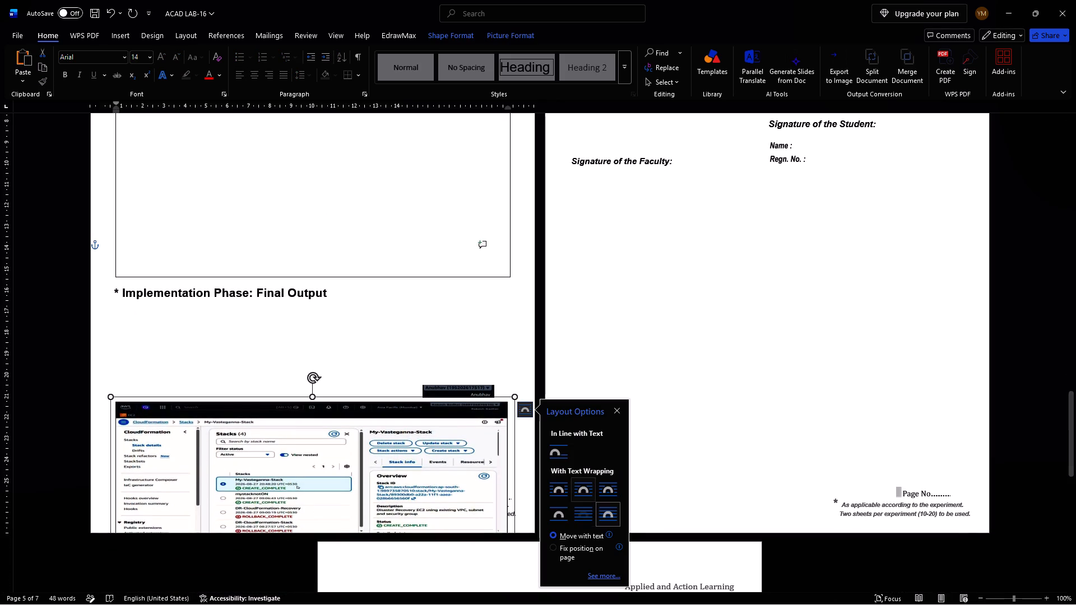
{"action": "left_click_drag", "start_coordinate": [387, 404], "coordinate": [386, 309]}
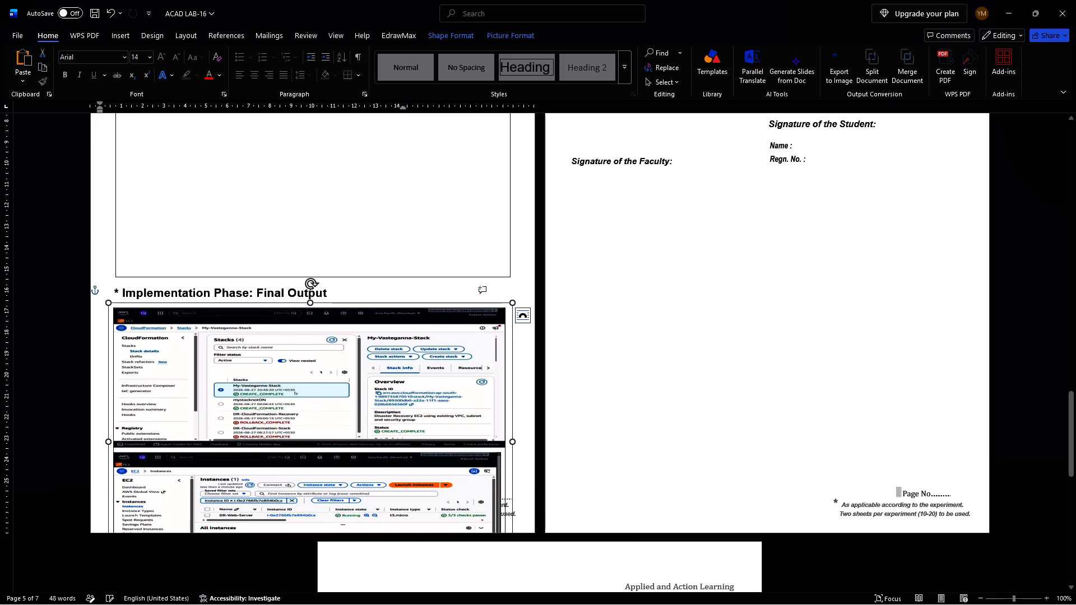
Remove five blank lines from the end of the Testing Phase box so the output screenshots fit on the page.
{"action": "left_click", "coordinate": [244, 243]}
{"action": "scroll", "coordinate": [211, 251], "scroll_direction": "up", "scroll_amount": 3}
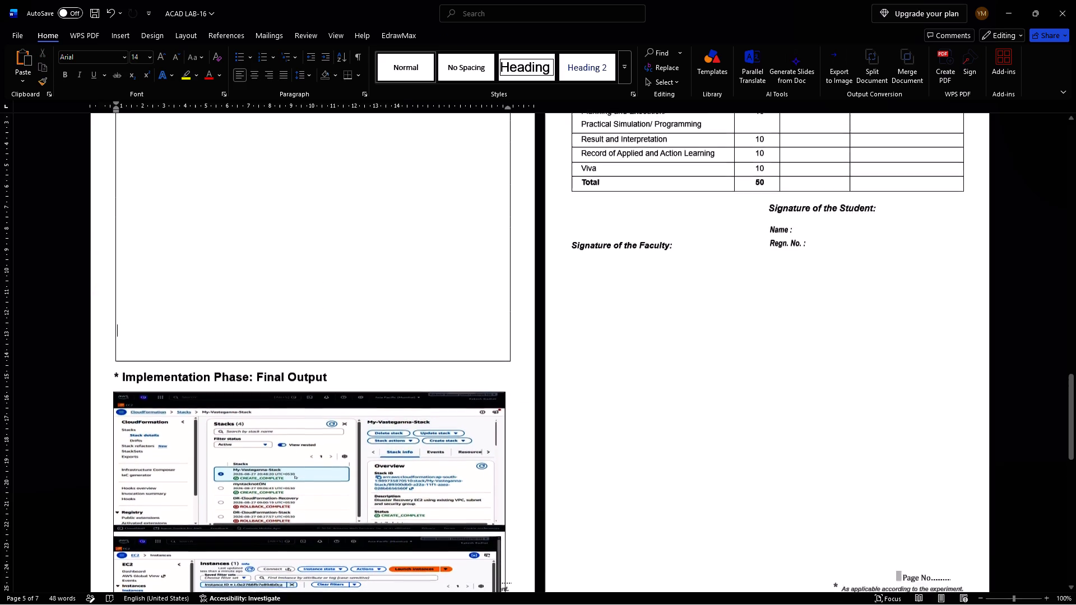
{"action": "scroll", "coordinate": [217, 257], "scroll_direction": "up", "scroll_amount": 5}
{"action": "key", "text": "BackSpace"}
{"action": "key", "text": "BackSpace"}
{"action": "key", "text": "BackSpace"}
{"action": "key", "text": "BackSpace"}
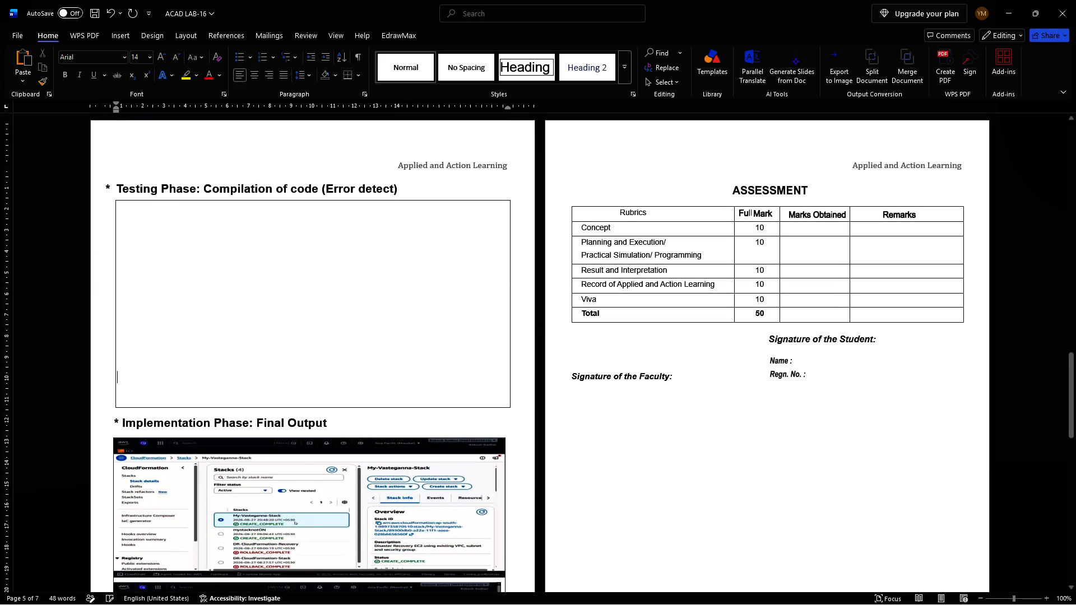
{"action": "scroll", "coordinate": [248, 310], "scroll_direction": "down", "scroll_amount": 7}
{"action": "key", "text": "BackSpace"}
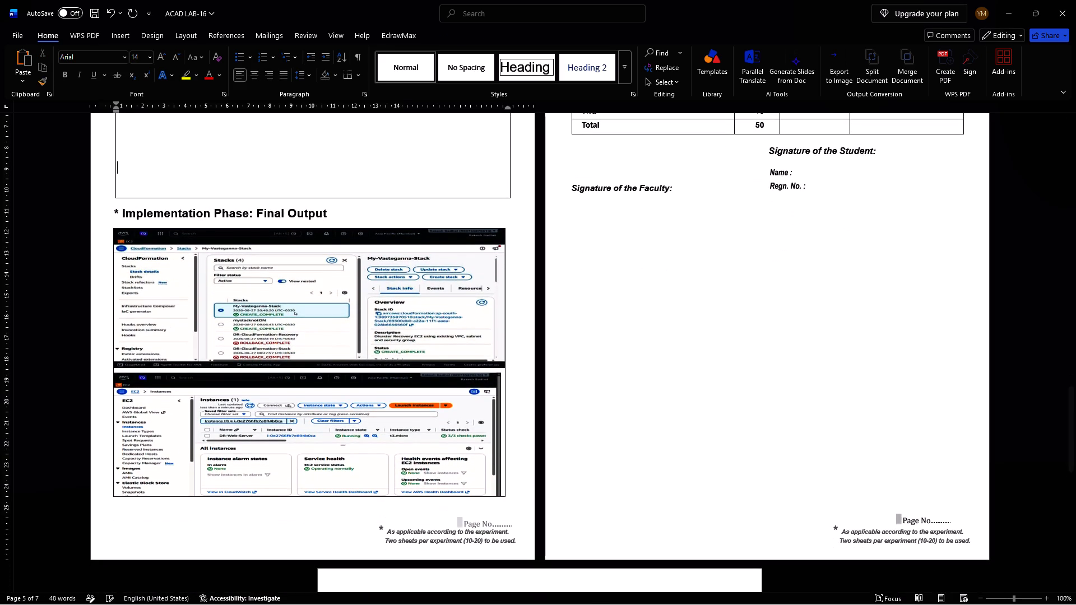
Enter "NO ERROR" on the second line of the Testing Phase box, indented by two spaces.
{"action": "scroll", "coordinate": [266, 291], "scroll_direction": "up", "scroll_amount": 8}
{"action": "left_click", "coordinate": [207, 264]}
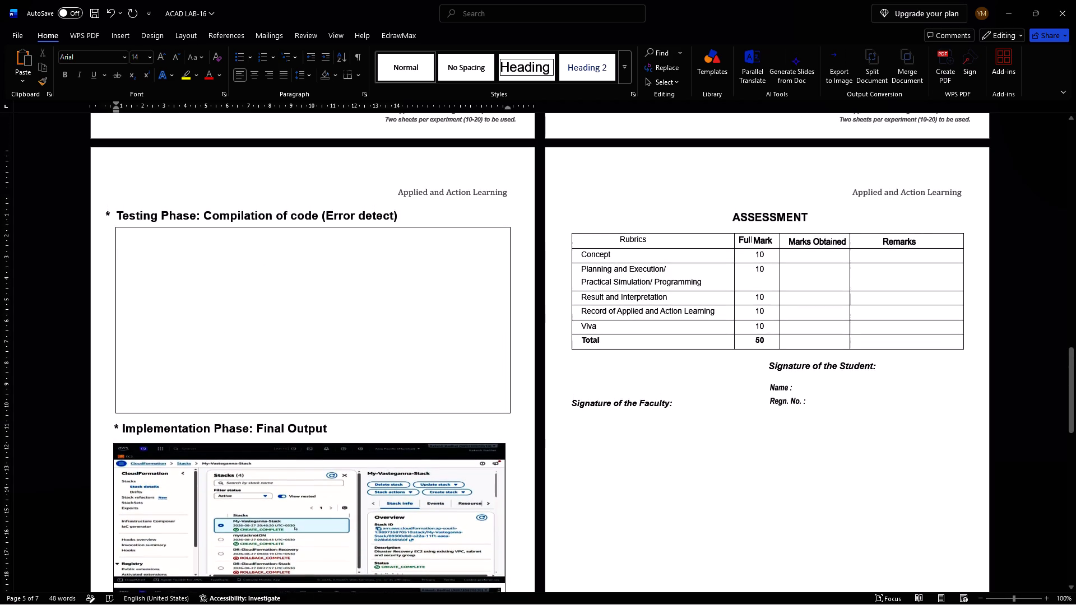
{"action": "key", "text": "space"}
{"action": "key", "text": "space"}
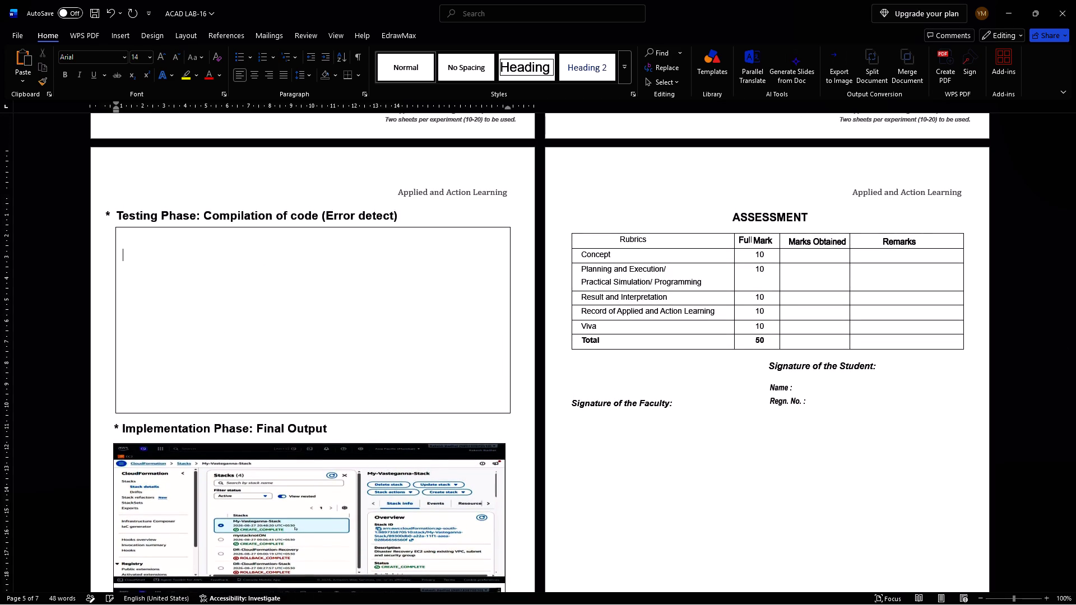
{"action": "type", "text": "NO ERROR"}
{"action": "scroll", "coordinate": [207, 269], "scroll_direction": "down", "scroll_amount": 3}
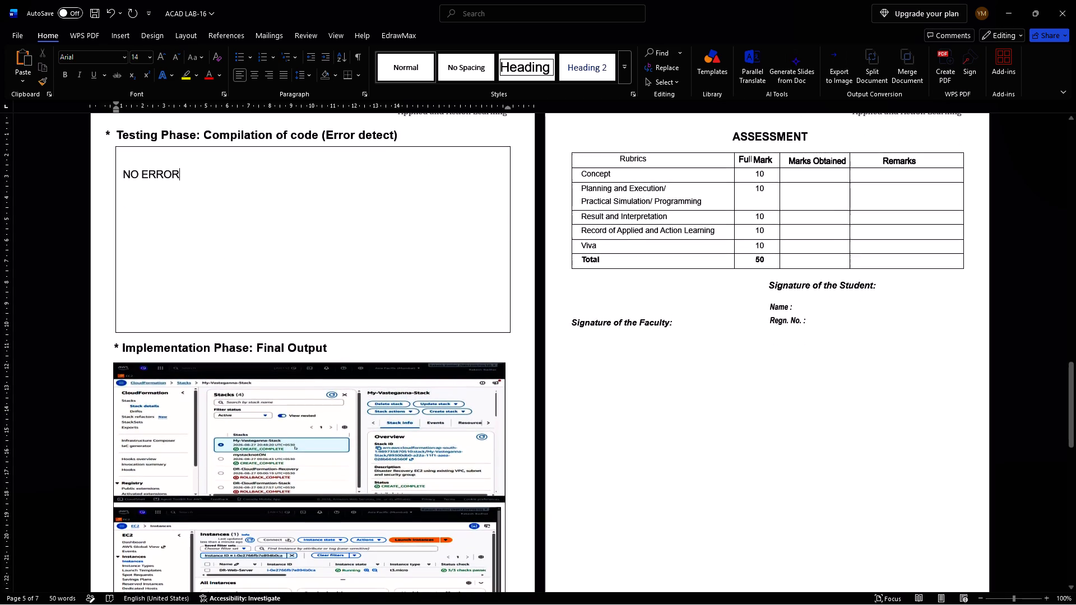
{"action": "scroll", "coordinate": [207, 229], "scroll_direction": "down", "scroll_amount": 3}
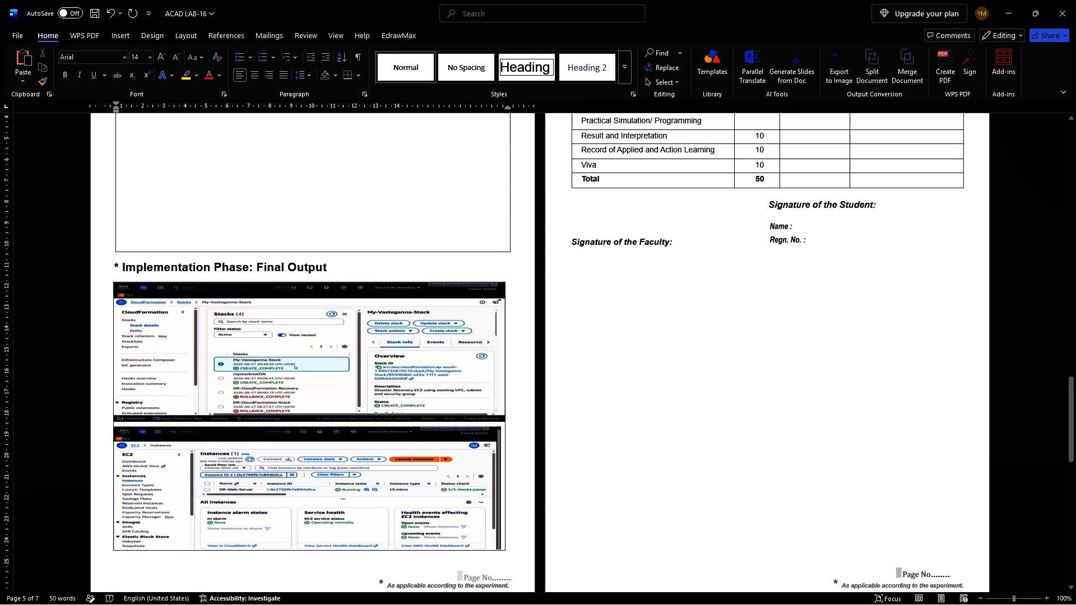
{"action": "scroll", "coordinate": [396, 267], "scroll_direction": "up", "scroll_amount": 20}
{"action": "key", "text": "w"}
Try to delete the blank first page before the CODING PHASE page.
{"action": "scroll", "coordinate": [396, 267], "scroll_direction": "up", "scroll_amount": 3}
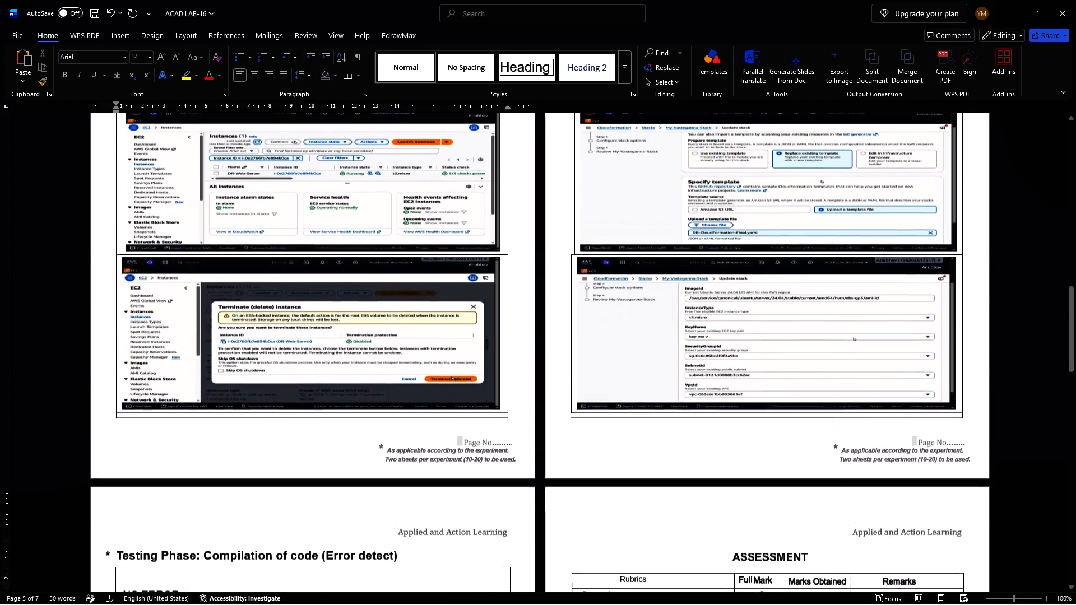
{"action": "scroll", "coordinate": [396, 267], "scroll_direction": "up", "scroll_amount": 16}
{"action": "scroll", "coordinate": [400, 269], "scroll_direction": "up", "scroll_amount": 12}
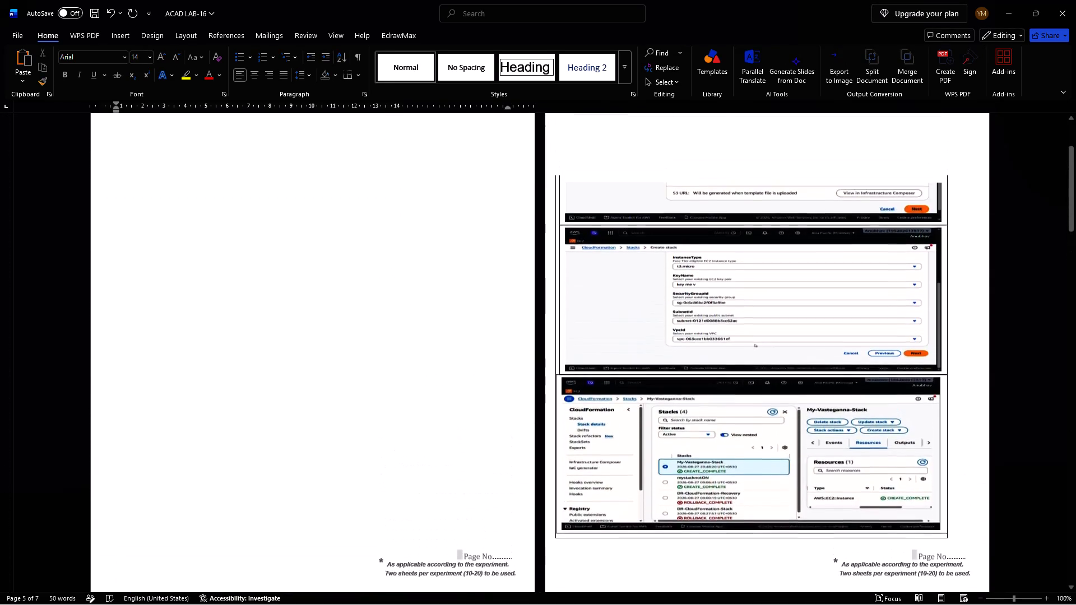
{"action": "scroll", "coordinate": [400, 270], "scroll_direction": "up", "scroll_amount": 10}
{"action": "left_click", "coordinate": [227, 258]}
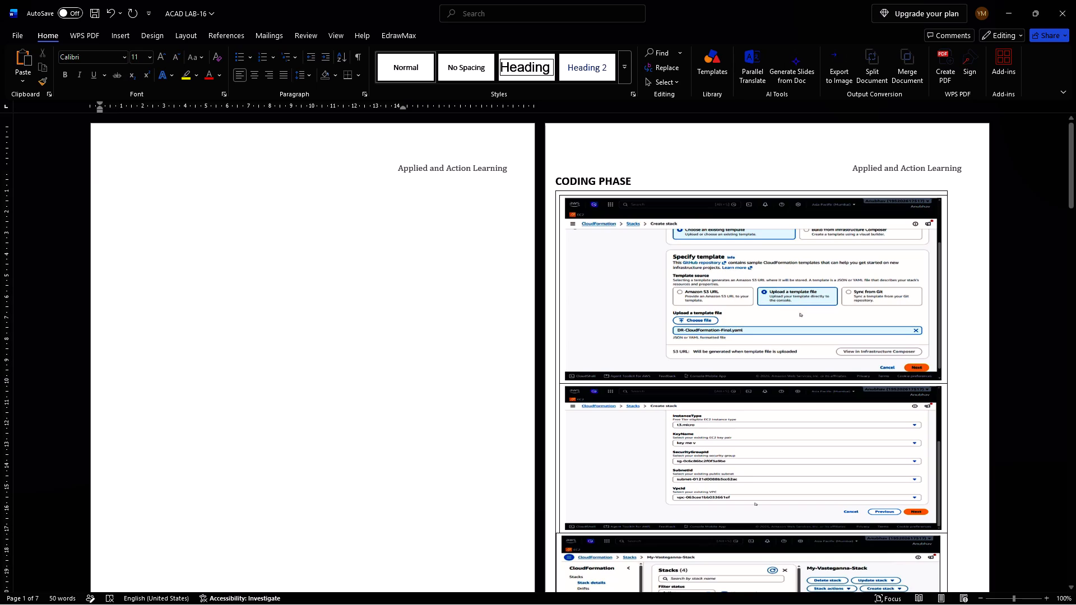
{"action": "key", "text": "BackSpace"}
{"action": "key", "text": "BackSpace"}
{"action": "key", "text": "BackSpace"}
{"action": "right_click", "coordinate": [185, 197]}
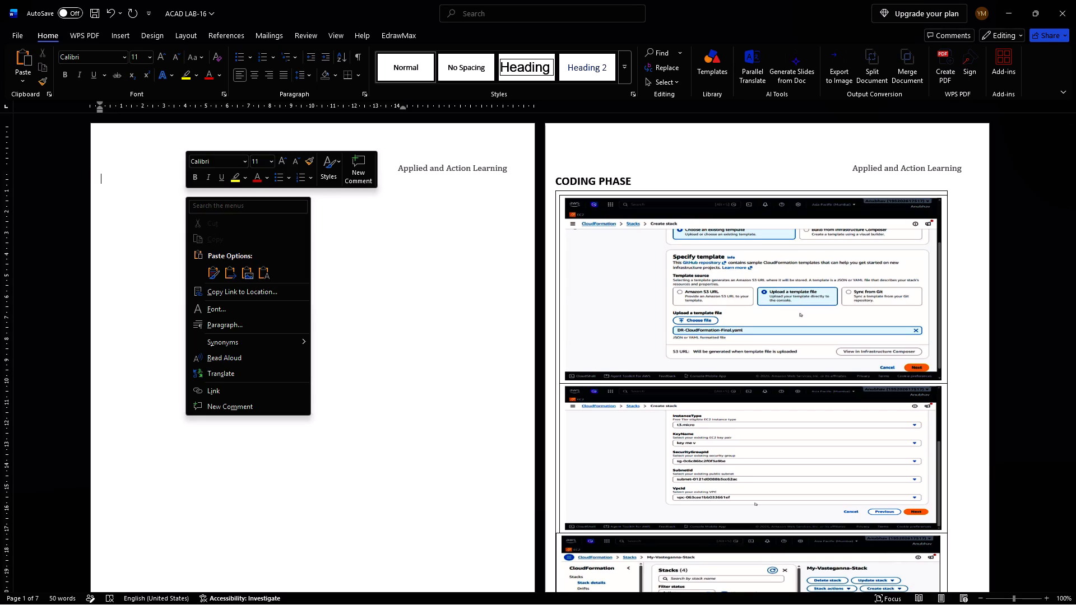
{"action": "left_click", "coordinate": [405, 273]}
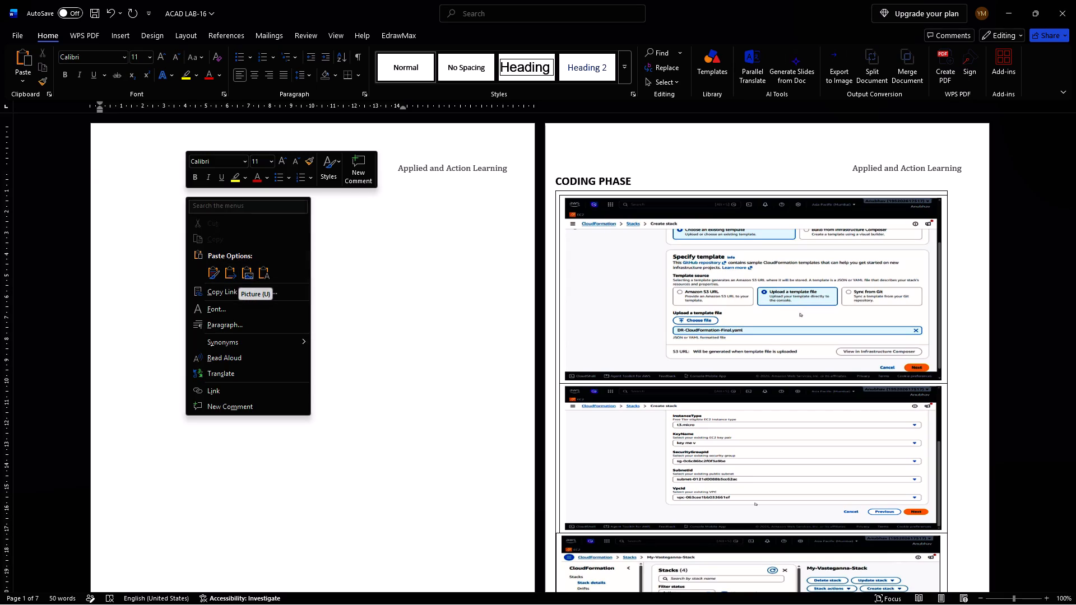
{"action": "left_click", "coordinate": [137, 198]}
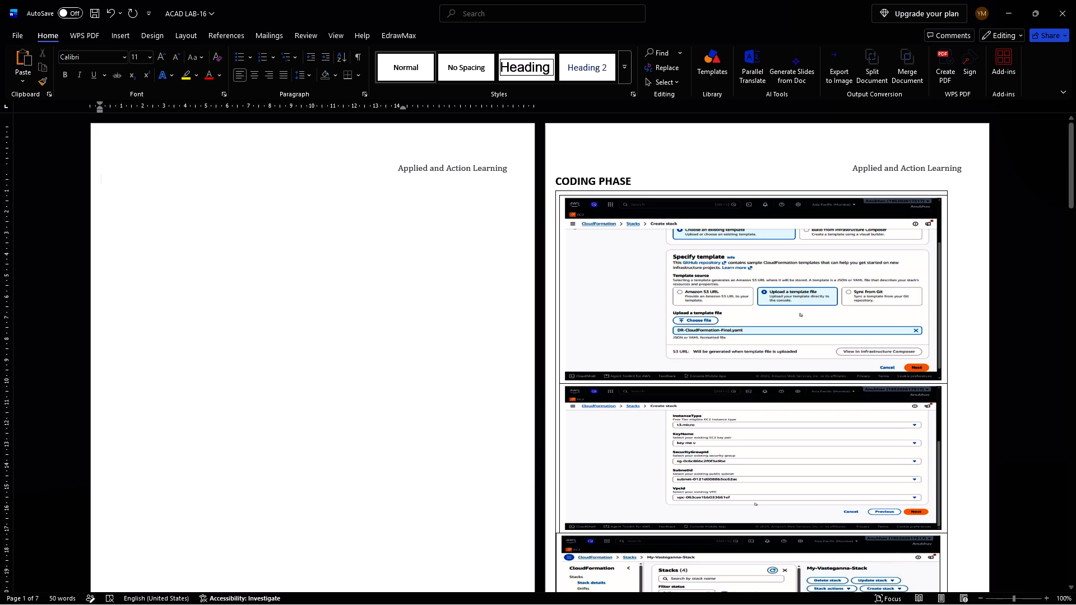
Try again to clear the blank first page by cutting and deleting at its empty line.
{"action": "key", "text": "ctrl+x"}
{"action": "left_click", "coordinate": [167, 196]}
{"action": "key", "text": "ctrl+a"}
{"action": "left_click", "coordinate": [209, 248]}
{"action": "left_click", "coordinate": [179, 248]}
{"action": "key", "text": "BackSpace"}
Remove the blank first page by selecting its line with a placeholder "w" and deleting it, so CODING PHASE starts the document.
{"action": "key", "text": "w"}
{"action": "key", "text": "ctrl+a"}
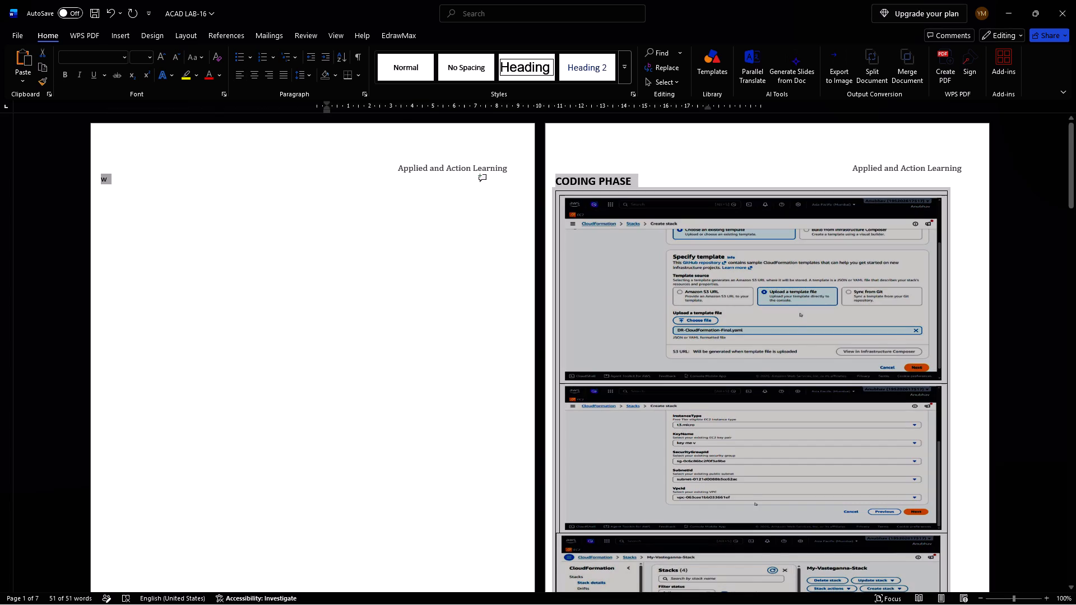
{"action": "scroll", "coordinate": [198, 262], "scroll_direction": "down", "scroll_amount": 9}
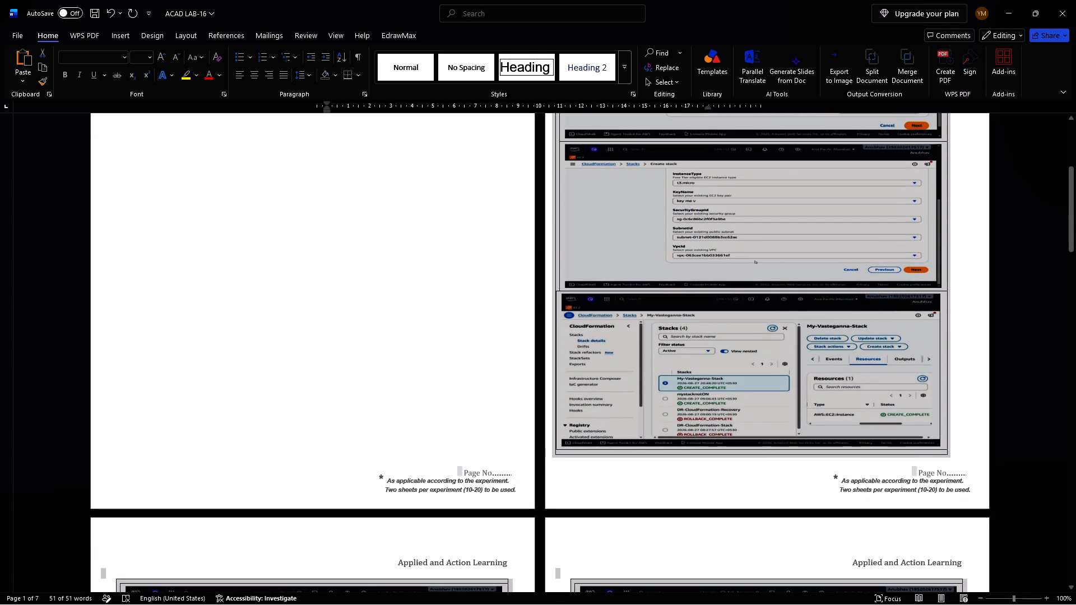
{"action": "left_click", "coordinate": [404, 450]}
{"action": "scroll", "coordinate": [483, 494], "scroll_direction": "down", "scroll_amount": 5}
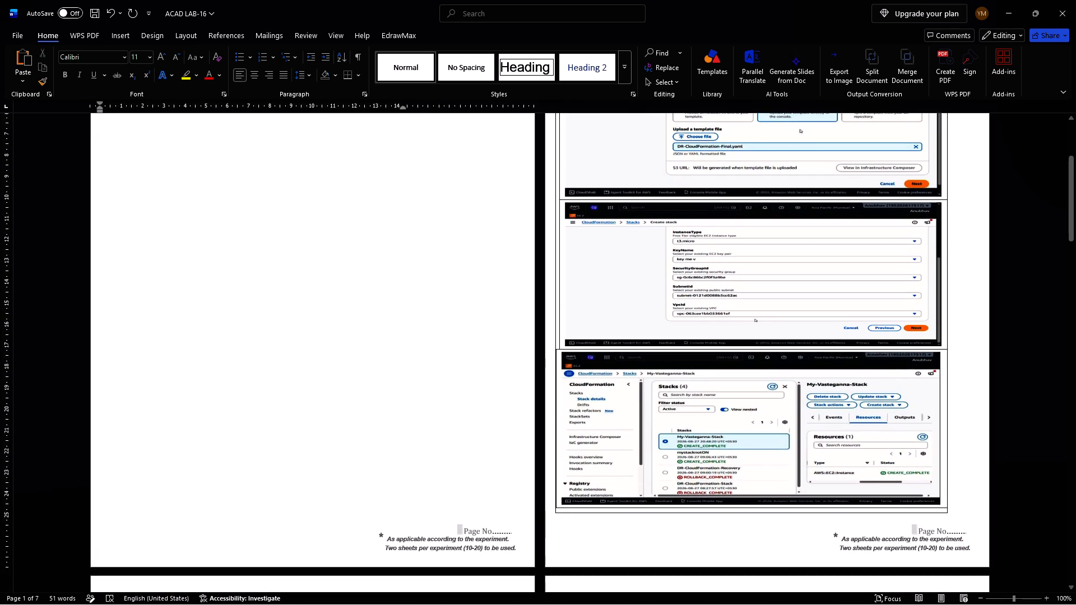
{"action": "left_click", "coordinate": [472, 527]}
{"action": "left_click", "coordinate": [509, 528]}
{"action": "scroll", "coordinate": [507, 519], "scroll_direction": "up", "scroll_amount": 14}
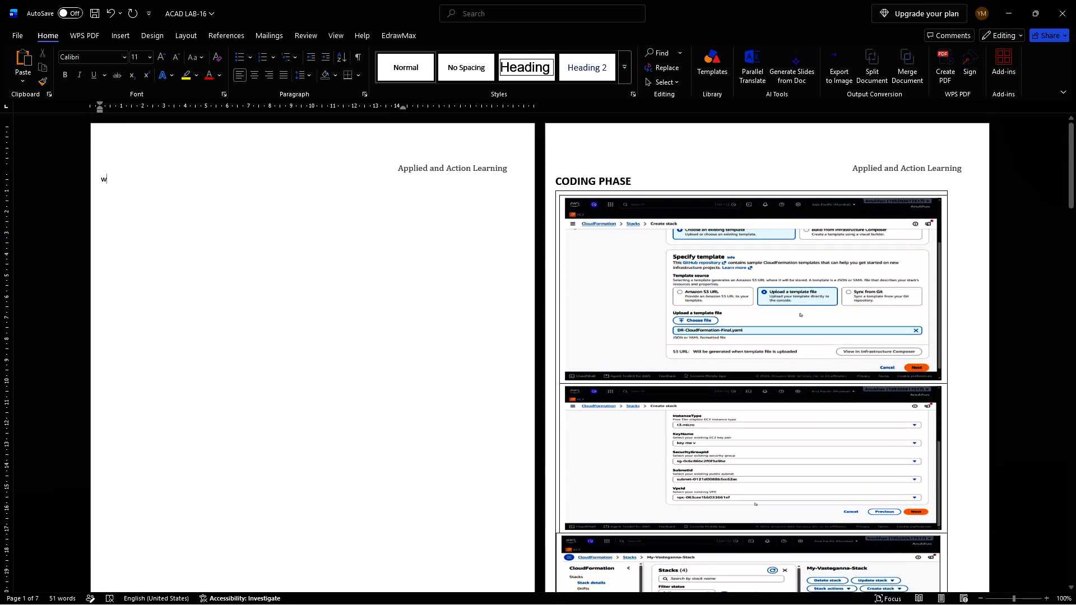
{"action": "left_click_drag", "start_coordinate": [510, 161], "coordinate": [374, 157]}
{"action": "left_click_drag", "start_coordinate": [117, 181], "coordinate": [71, 174]}
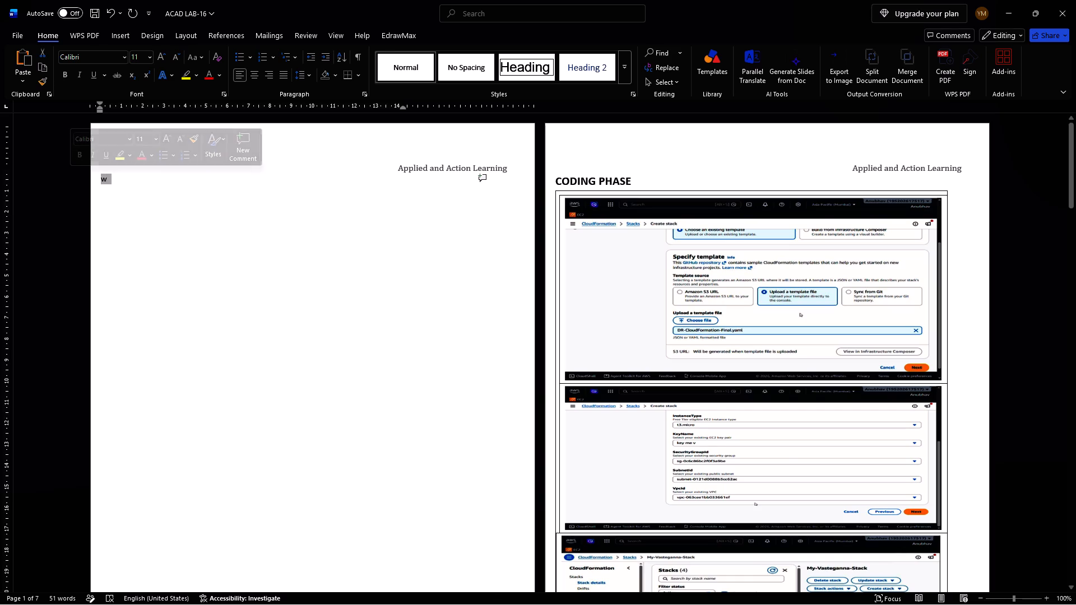
{"action": "key", "text": "BackSpace"}
{"action": "key", "text": "w"}
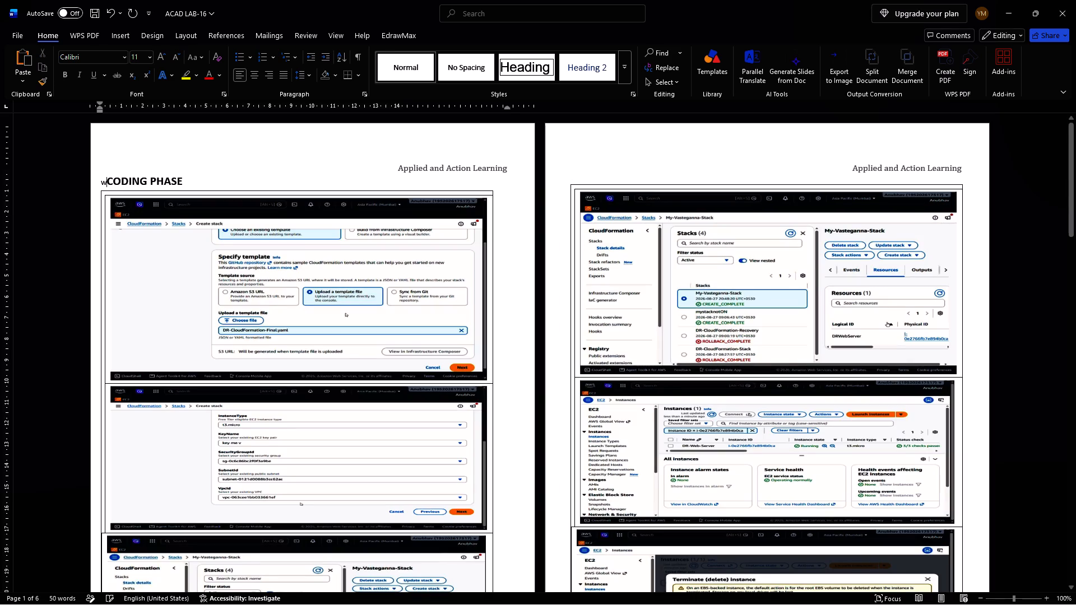
{"action": "key", "text": "BackSpace"}
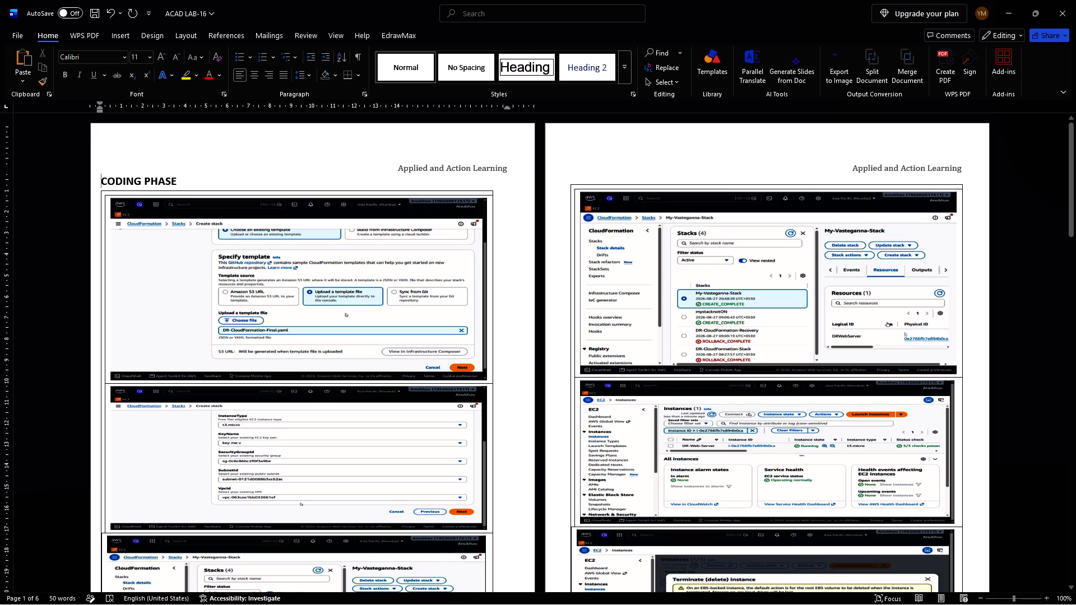
Add an asterisk and a space before the CODING PHASE heading as plain text, undoing the automatic bullet.
{"action": "type", "text": "*"}
{"action": "key", "text": "space"}
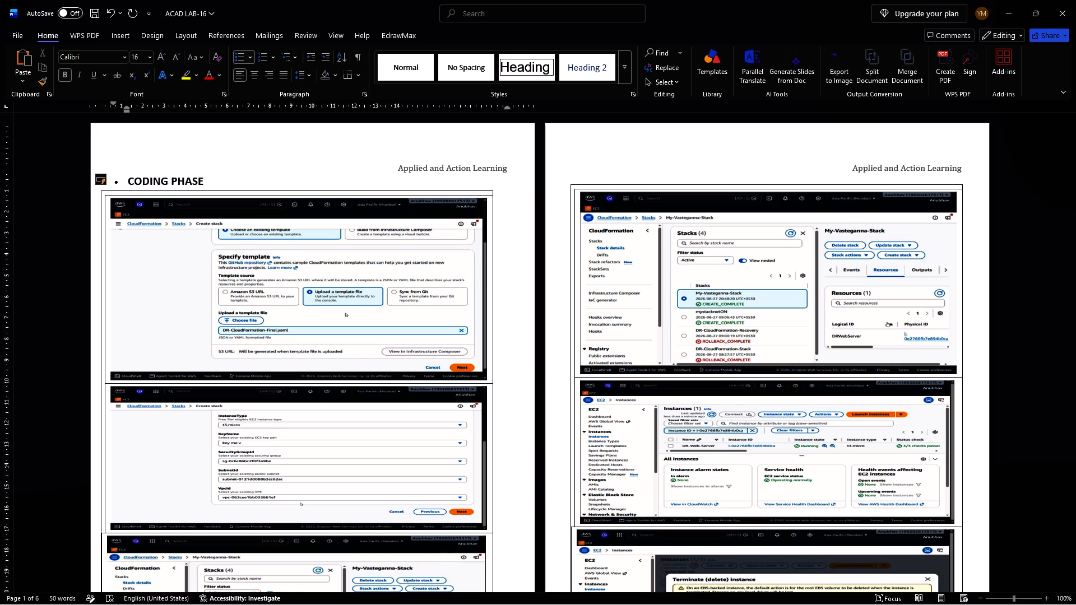
{"action": "key", "text": "ctrl+z"}
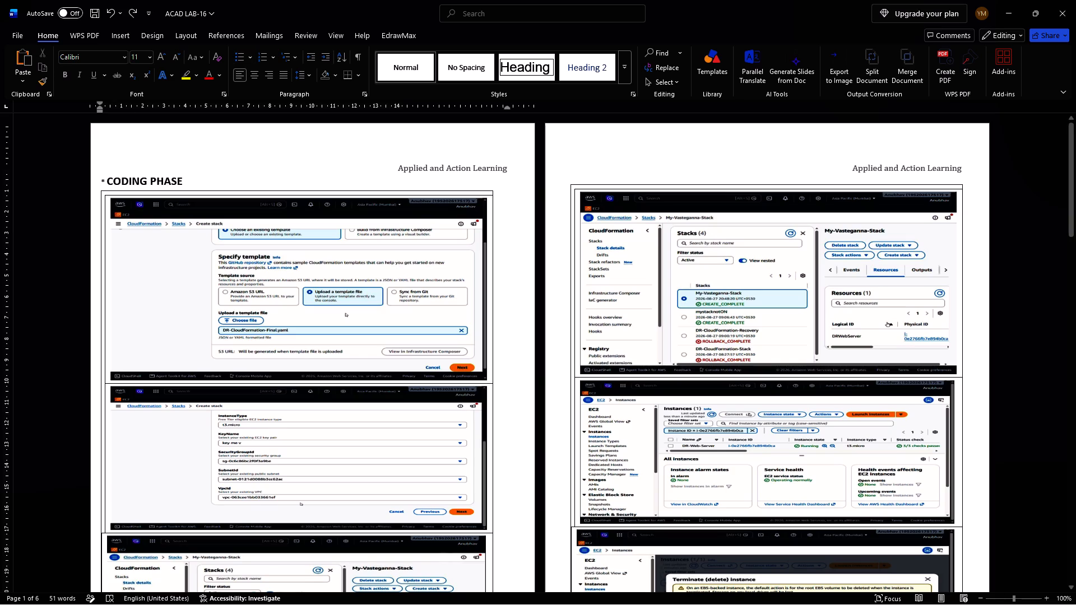
{"action": "left_click", "coordinate": [211, 167]}
Remove the stray "w" after "NO ERROR" in the Testing Phase box.
{"action": "scroll", "coordinate": [215, 168], "scroll_direction": "down", "scroll_amount": 6}
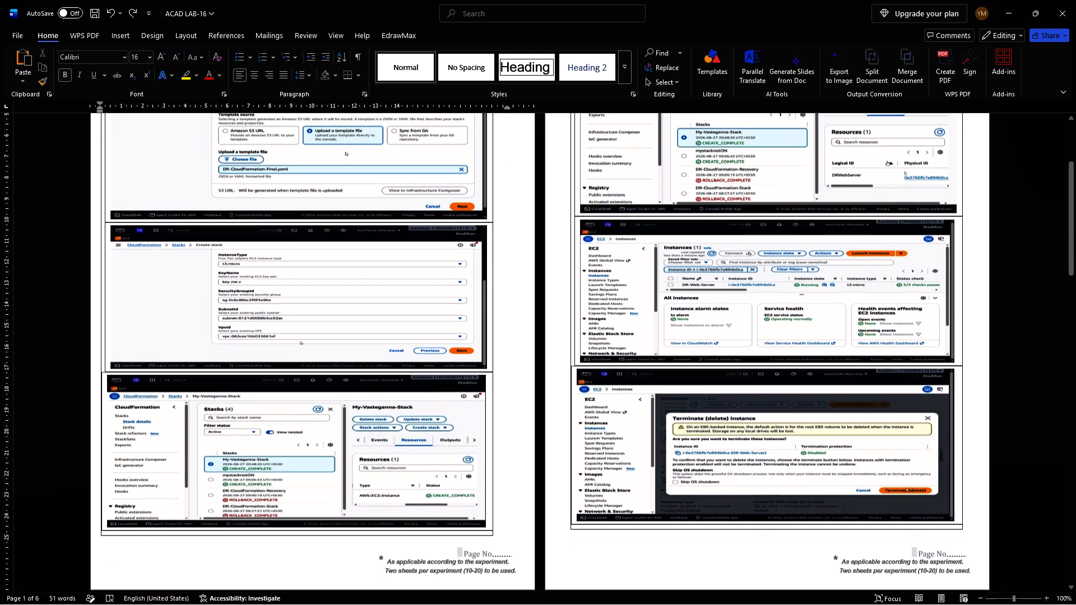
{"action": "scroll", "coordinate": [220, 168], "scroll_direction": "down", "scroll_amount": 11}
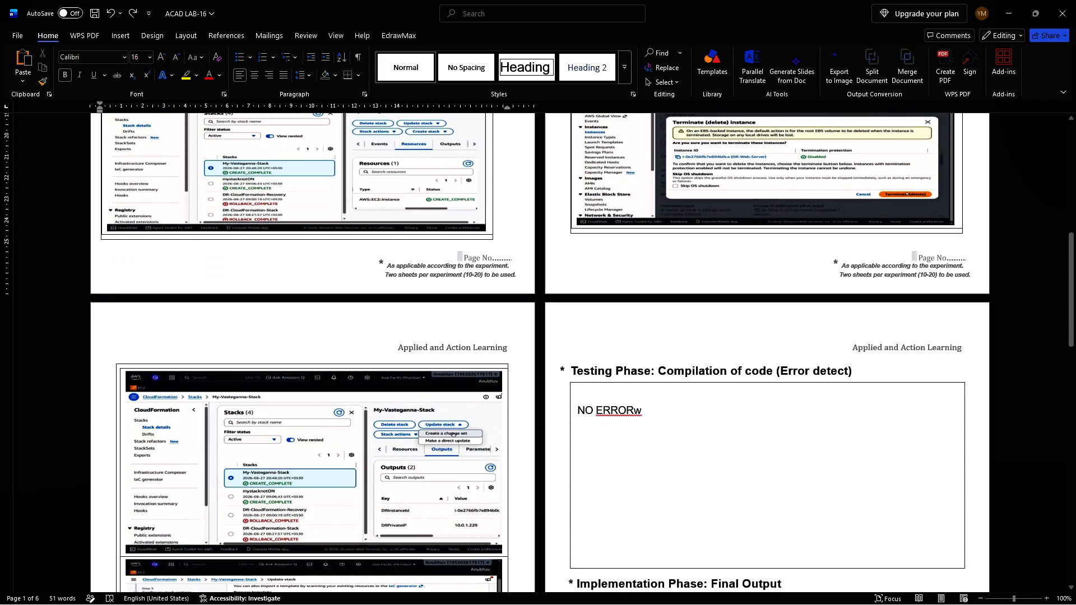
{"action": "scroll", "coordinate": [249, 191], "scroll_direction": "down", "scroll_amount": 7}
{"action": "left_click", "coordinate": [649, 224]}
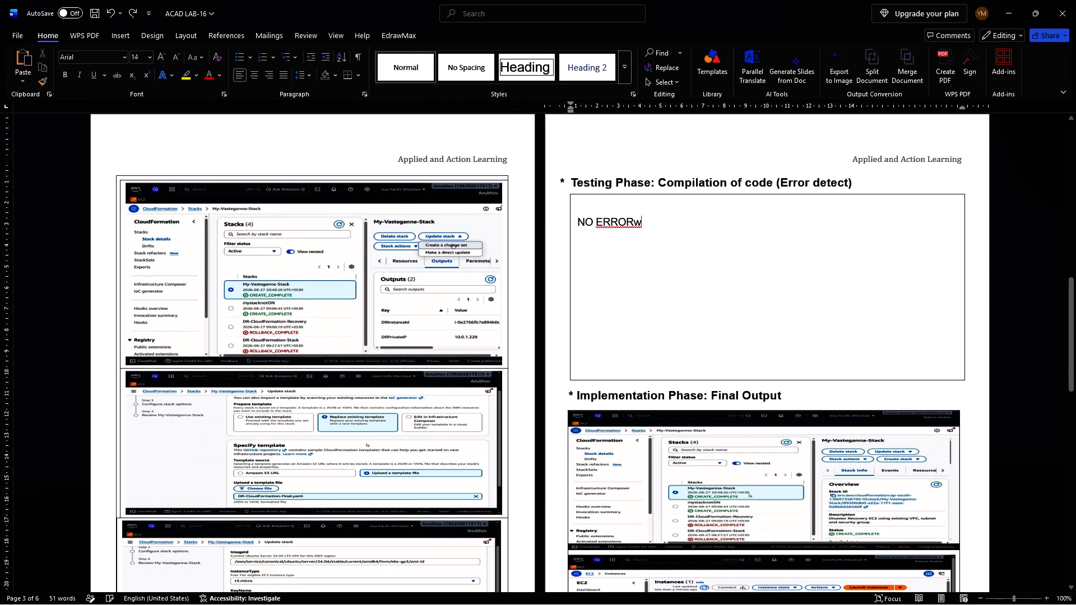
{"action": "key", "text": "BackSpace"}
Delete the blank last page after the ASSESSMENT page by removing all of its empty lines.
{"action": "scroll", "coordinate": [397, 230], "scroll_direction": "down", "scroll_amount": 7}
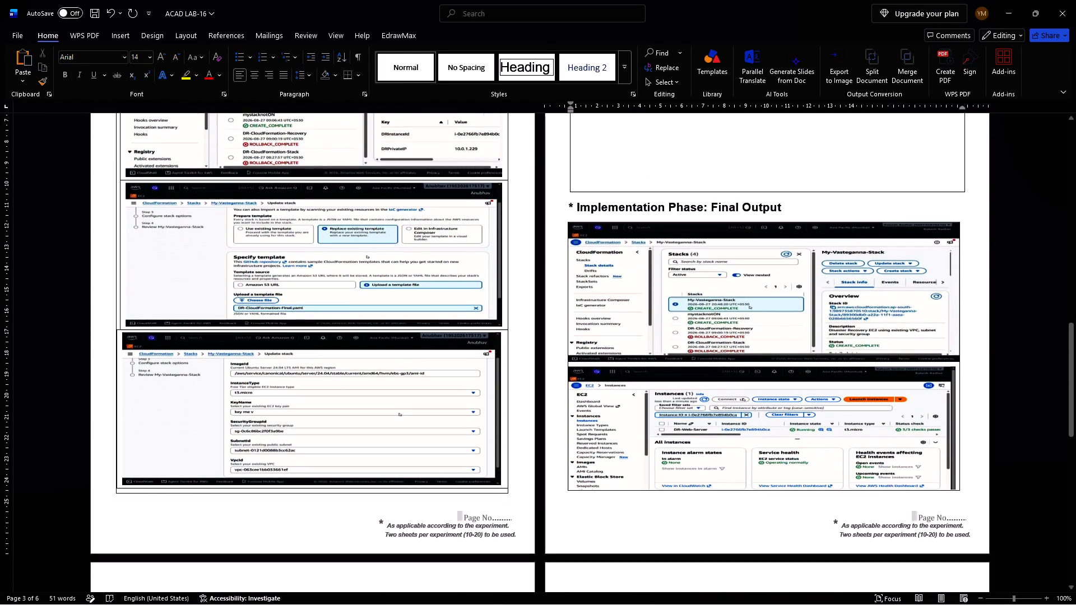
{"action": "scroll", "coordinate": [382, 238], "scroll_direction": "up", "scroll_amount": 6}
{"action": "scroll", "coordinate": [382, 238], "scroll_direction": "down", "scroll_amount": 7}
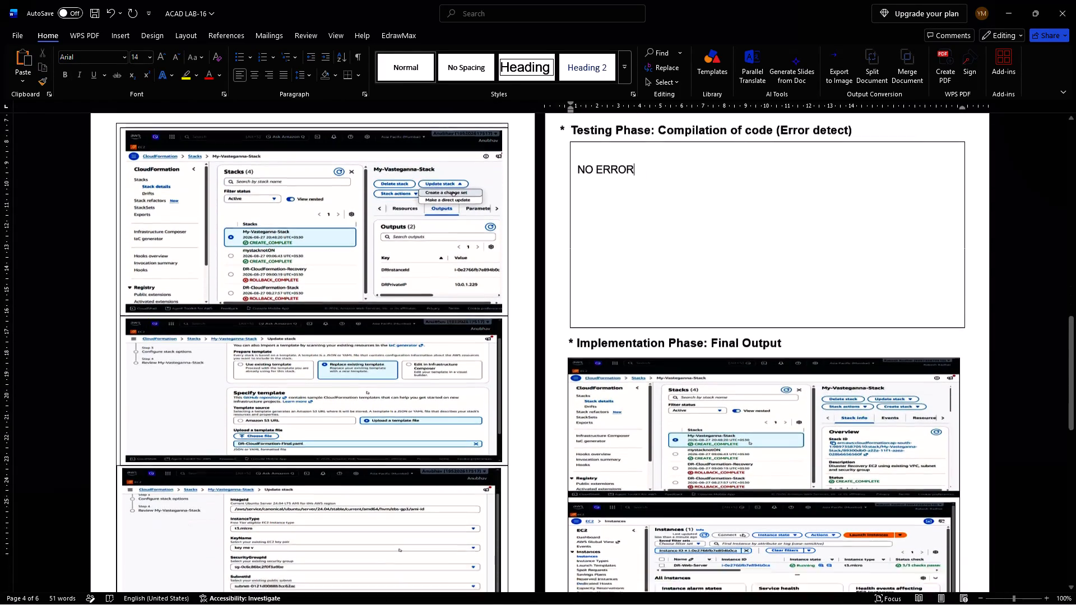
{"action": "scroll", "coordinate": [382, 238], "scroll_direction": "down", "scroll_amount": 14}
{"action": "scroll", "coordinate": [387, 238], "scroll_direction": "down", "scroll_amount": 7}
{"action": "left_click", "coordinate": [736, 299]}
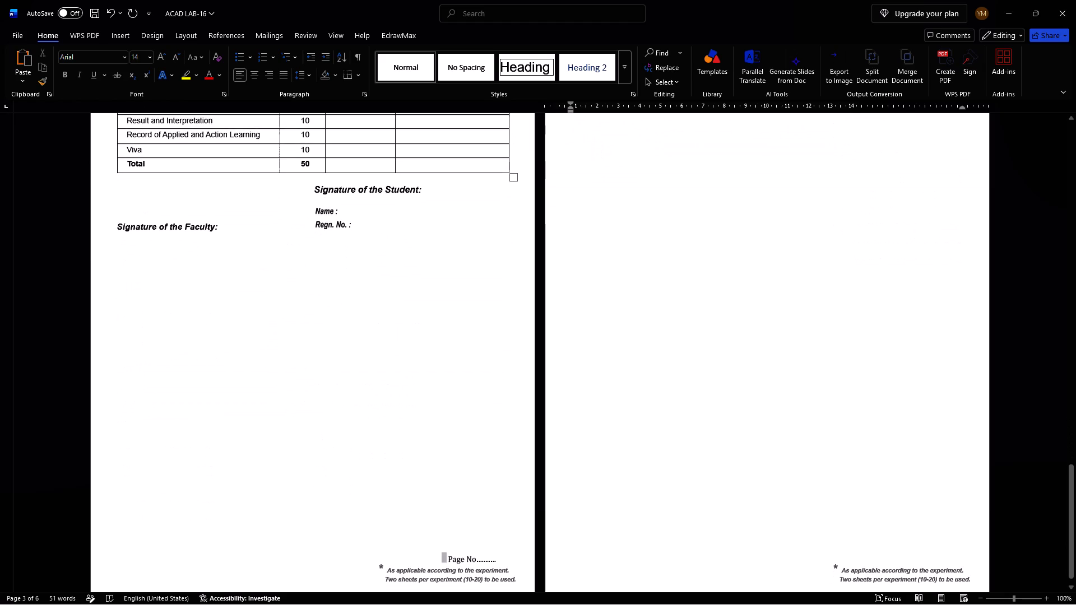
{"action": "key", "text": "BackSpace"}
{"action": "key", "text": "BackSpace"}
{"action": "key", "text": "BackSpace"}
{"action": "scroll", "coordinate": [712, 300], "scroll_direction": "up", "scroll_amount": 1}
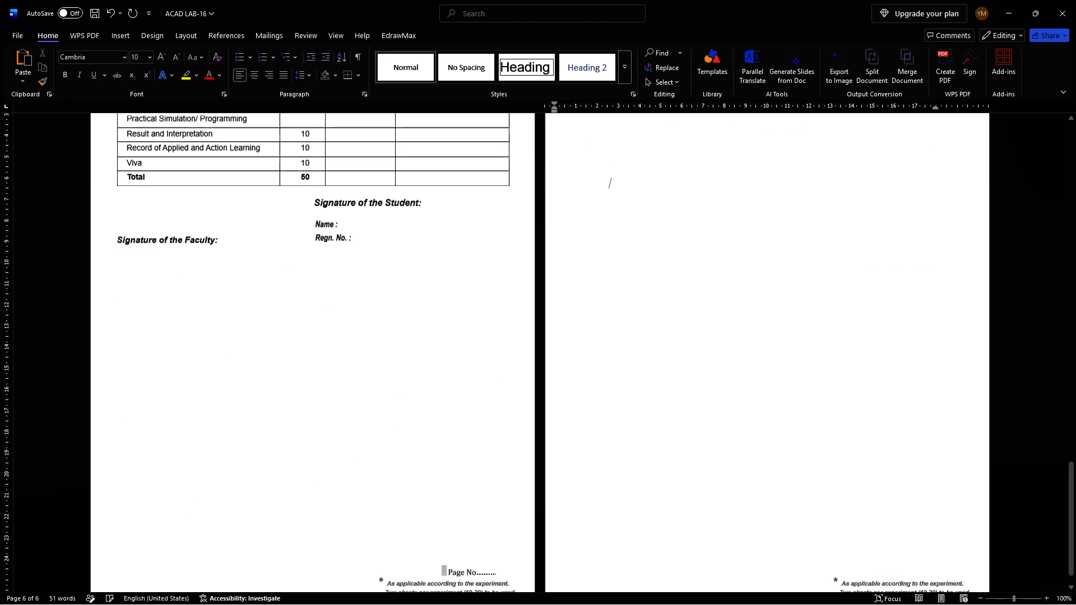
{"action": "scroll", "coordinate": [712, 300], "scroll_direction": "up", "scroll_amount": 2}
{"action": "key", "text": "BackSpace"}
{"action": "key", "text": "BackSpace"}
{"action": "key", "text": "BackSpace"}
{"action": "key", "text": "BackSpace"}
{"action": "key", "text": "BackSpace"}
{"action": "key", "text": "BackSpace"}
{"action": "key", "text": "BackSpace"}
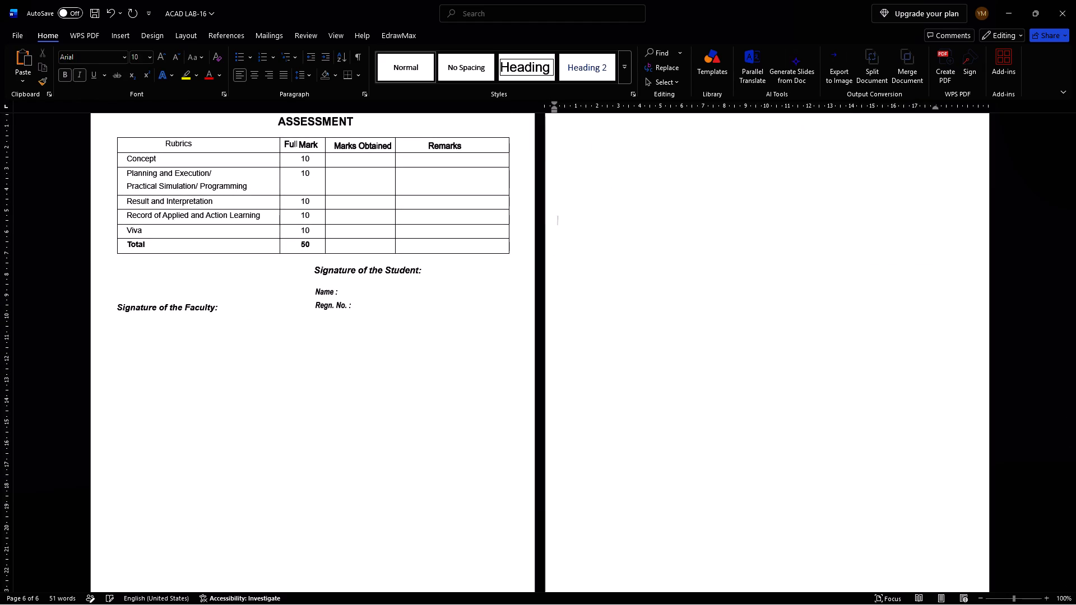
{"action": "key", "text": "BackSpace"}
{"action": "key", "text": "BackSpace"}
{"action": "key", "text": "BackSpace"}
{"action": "key", "text": "BackSpace"}
{"action": "key", "text": "BackSpace"}
{"action": "key", "text": "BackSpace"}
{"action": "key", "text": "BackSpace"}
{"action": "key", "text": "BackSpace"}
{"action": "key", "text": "BackSpace"}
{"action": "key", "text": "BackSpace"}
{"action": "key", "text": "BackSpace"}
{"action": "key", "text": "BackSpace"}
{"action": "key", "text": "BackSpace"}
{"action": "key", "text": "BackSpace"}
{"action": "scroll", "coordinate": [712, 300], "scroll_direction": "up", "scroll_amount": 3}
{"action": "key", "text": "BackSpace"}
{"action": "key", "text": "BackSpace"}
{"action": "key", "text": "BackSpace"}
{"action": "key", "text": "BackSpace"}
{"action": "key", "text": "BackSpace"}
{"action": "key", "text": "BackSpace"}
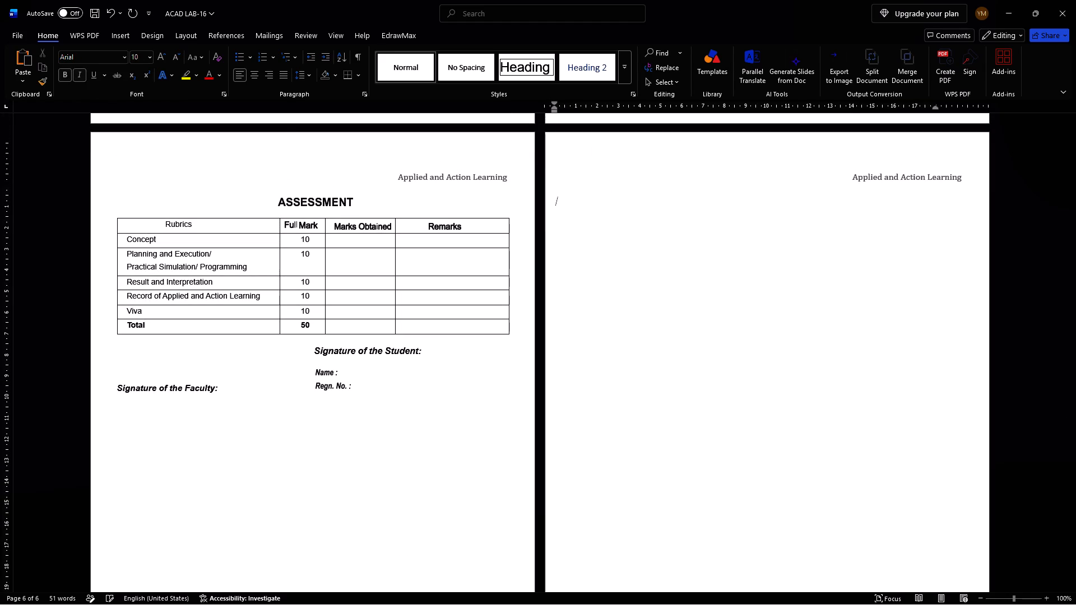
{"action": "key", "text": "BackSpace"}
{"action": "key", "text": "BackSpace"}
{"action": "scroll", "coordinate": [712, 300], "scroll_direction": "down", "scroll_amount": 1}
{"action": "scroll", "coordinate": [712, 300], "scroll_direction": "up", "scroll_amount": 4}
{"action": "scroll", "coordinate": [712, 300], "scroll_direction": "down", "scroll_amount": 7}
{"action": "scroll", "coordinate": [712, 300], "scroll_direction": "up", "scroll_amount": 12}
Copy the "All my name" image from the Screenshots folder and return to the ACAD LAB-16 document.
{"action": "scroll", "coordinate": [712, 300], "scroll_direction": "up", "scroll_amount": 10}
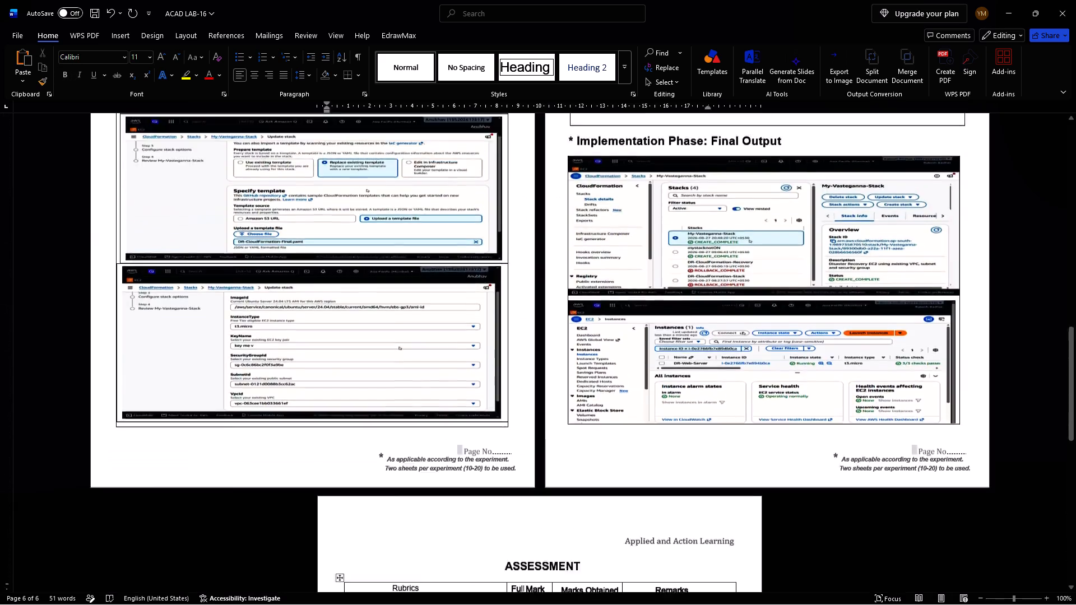
{"action": "scroll", "coordinate": [712, 300], "scroll_direction": "up", "scroll_amount": 9}
{"action": "scroll", "coordinate": [712, 300], "scroll_direction": "up", "scroll_amount": 12}
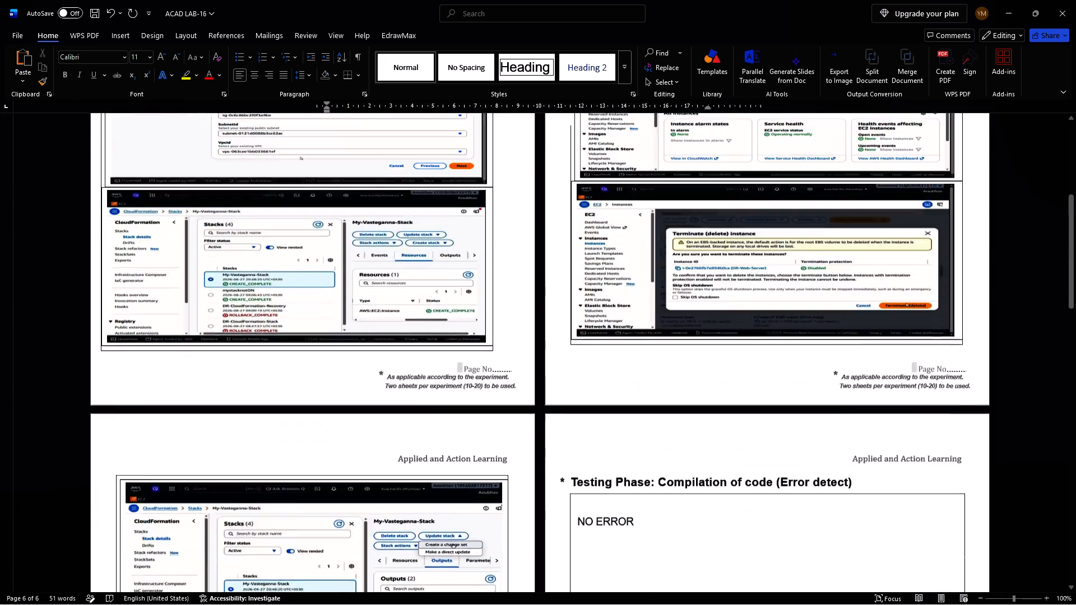
{"action": "scroll", "coordinate": [712, 300], "scroll_direction": "up", "scroll_amount": 20}
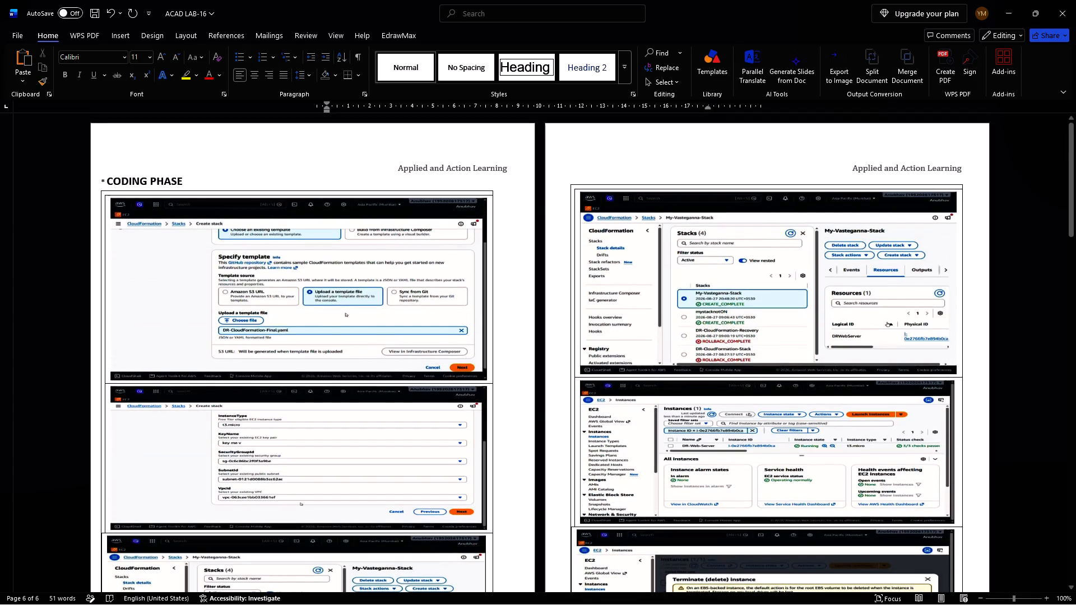
{"action": "scroll", "coordinate": [382, 245], "scroll_direction": "up", "scroll_amount": 7}
{"action": "key", "text": "alt+Tab"}
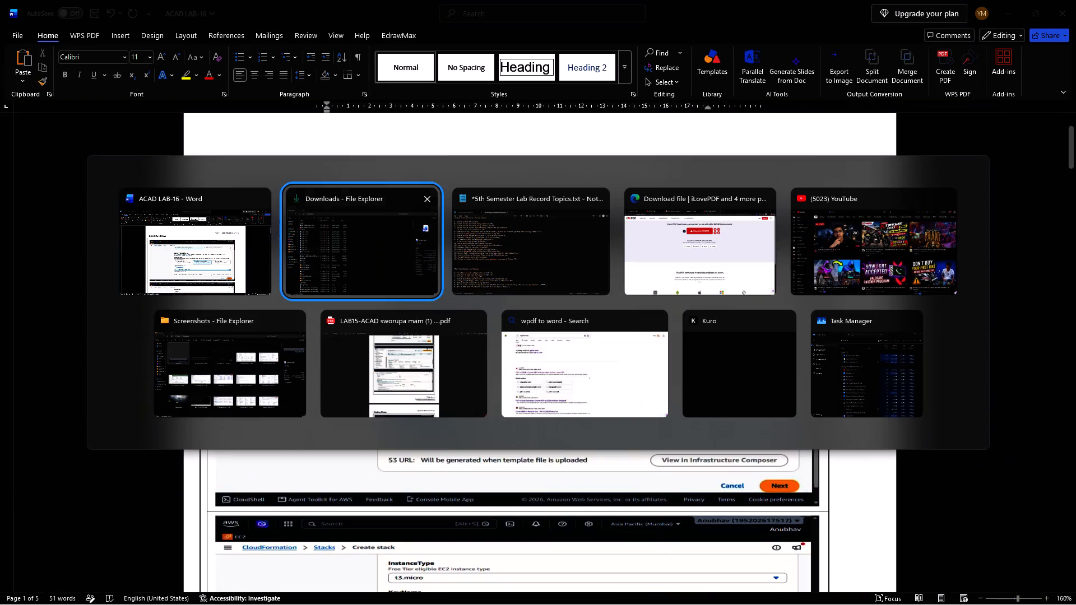
{"action": "key", "text": "alt+Tab"}
{"action": "key", "text": "alt+Tab"}
{"action": "key", "text": "alt+Tab"}
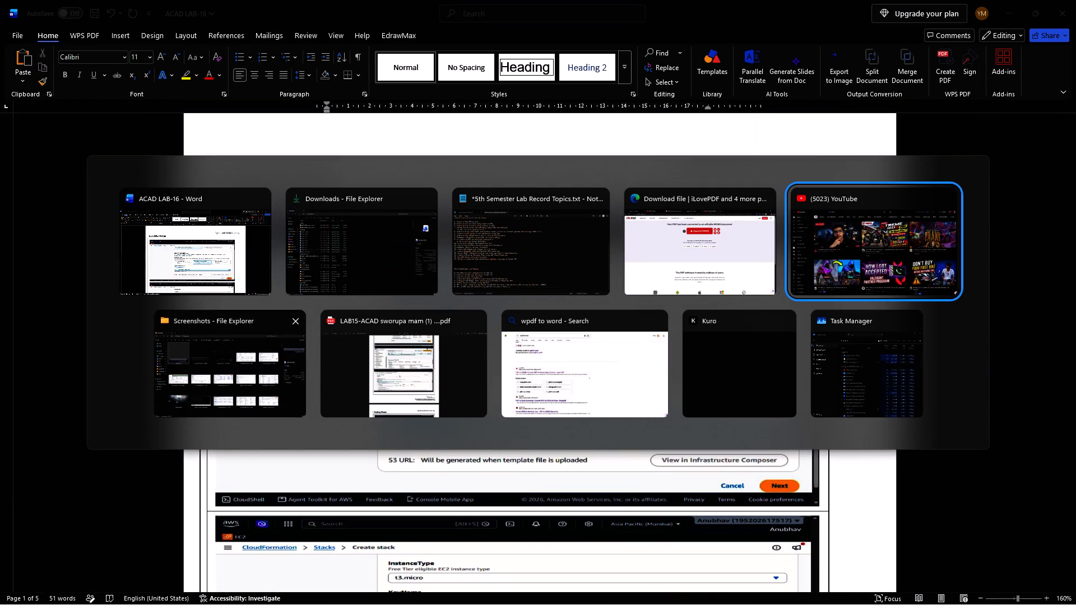
{"action": "key", "text": "alt+Tab"}
{"action": "left_click", "coordinate": [99, 61]}
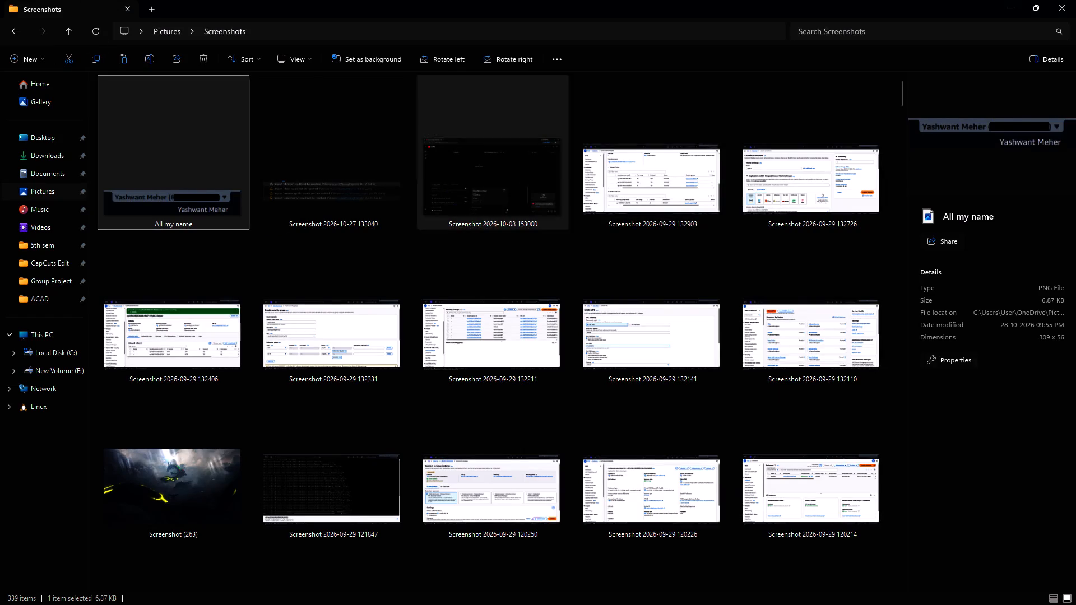
{"action": "key", "text": "alt+Tab"}
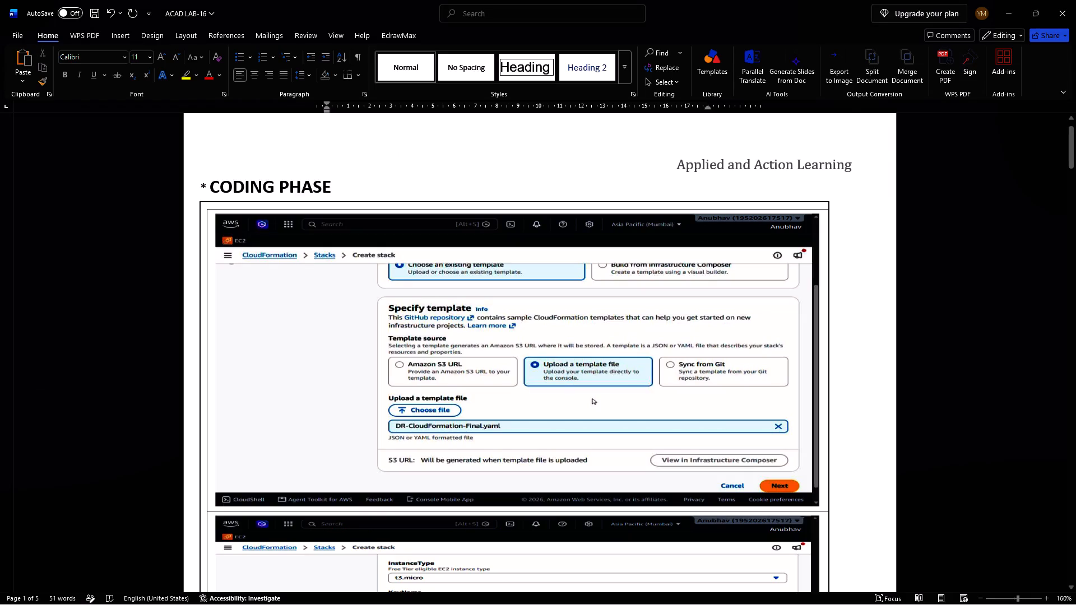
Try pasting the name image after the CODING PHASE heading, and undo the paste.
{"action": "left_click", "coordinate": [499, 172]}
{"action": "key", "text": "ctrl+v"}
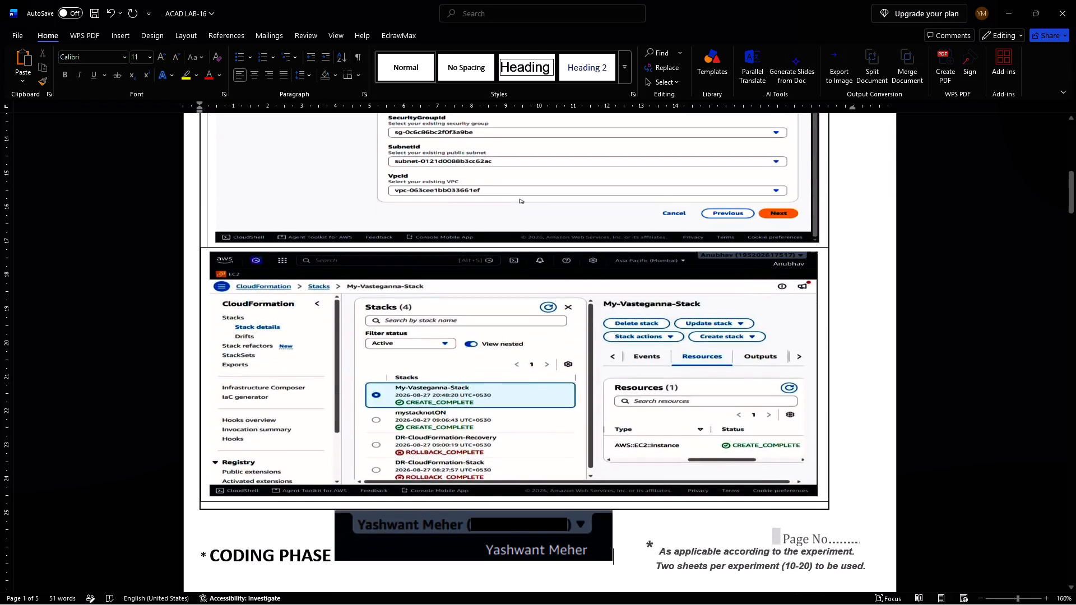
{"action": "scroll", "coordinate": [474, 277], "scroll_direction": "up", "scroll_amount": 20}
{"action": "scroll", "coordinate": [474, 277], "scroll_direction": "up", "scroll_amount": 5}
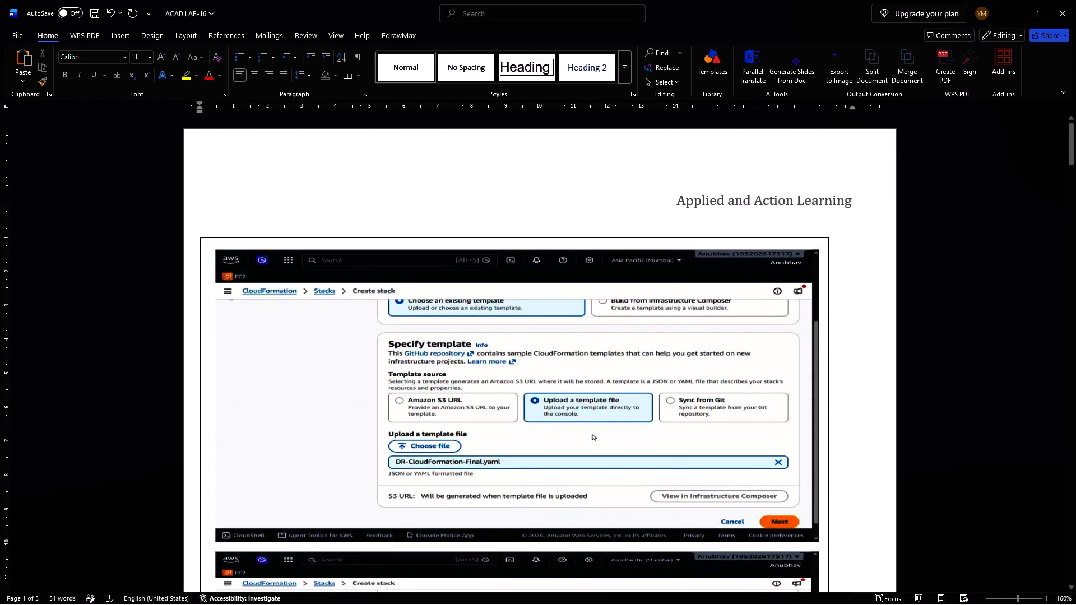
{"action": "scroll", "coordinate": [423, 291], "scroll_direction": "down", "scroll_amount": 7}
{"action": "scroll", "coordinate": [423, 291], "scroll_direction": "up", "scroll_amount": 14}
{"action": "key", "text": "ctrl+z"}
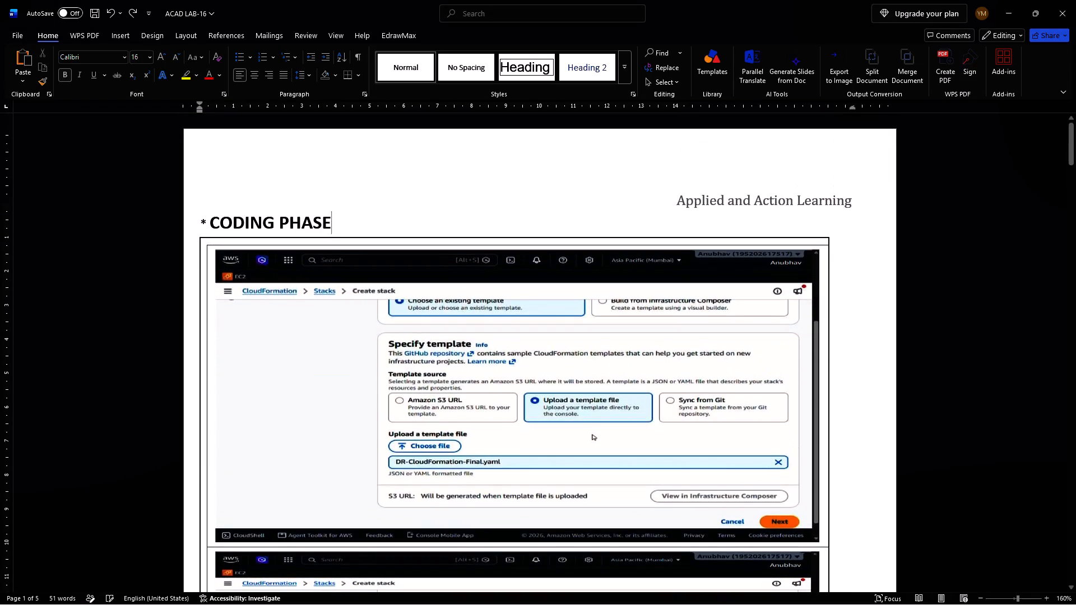
Paste the name image after the CODING PHASE heading and set its text wrapping to In Front of Text.
{"action": "key", "text": "ctrl+c"}
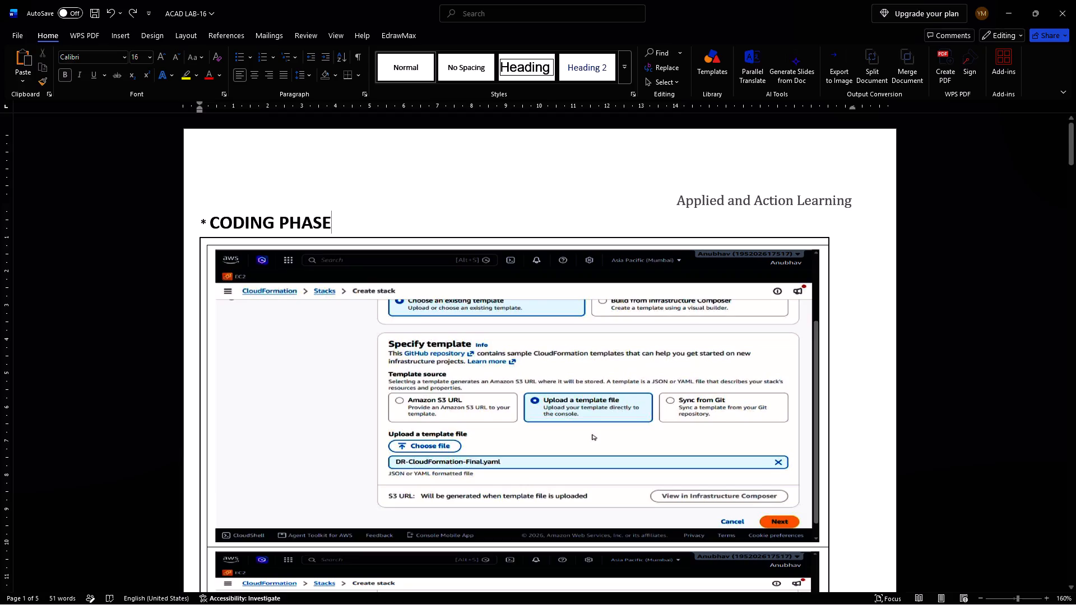
{"action": "key", "text": "ctrl+v"}
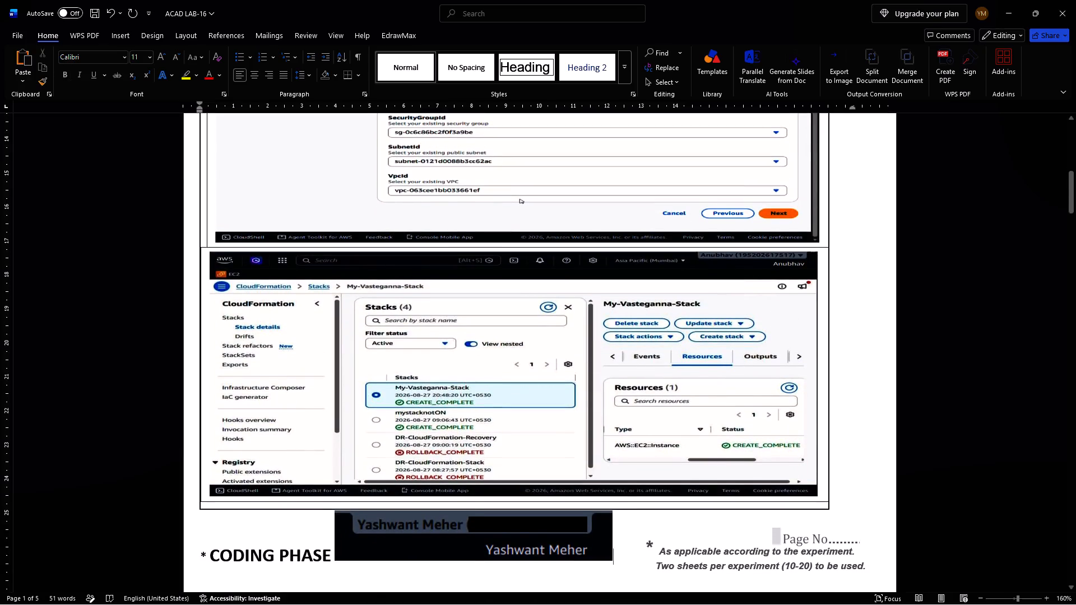
{"action": "left_click", "coordinate": [454, 536]}
{"action": "left_click", "coordinate": [626, 522]}
{"action": "left_click", "coordinate": [709, 533]}
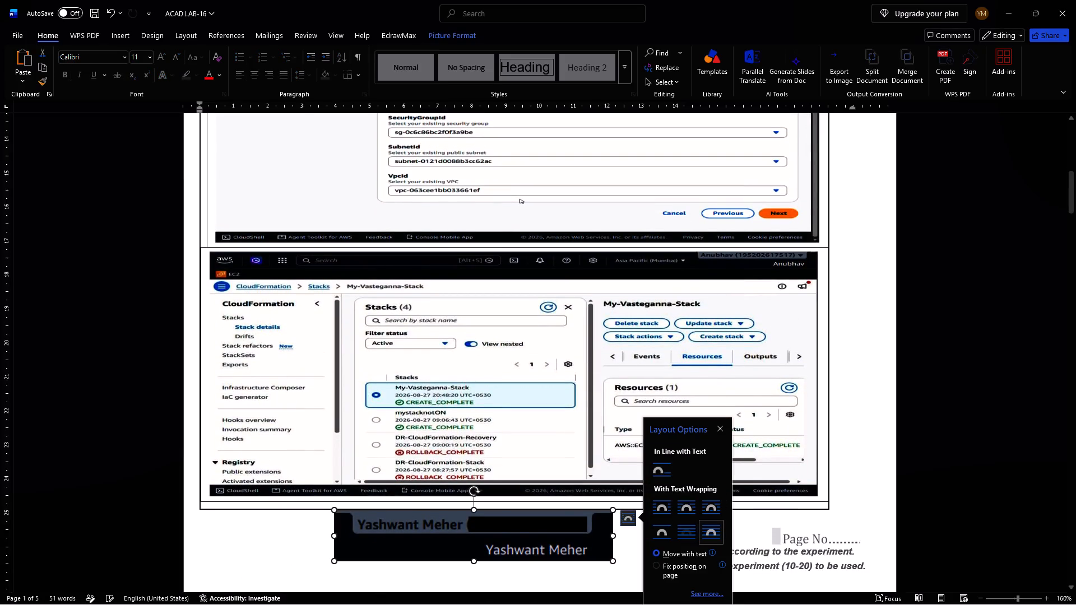
Move the name image from the bottom of the first page up to just below the first CODING PHASE screenshot's header.
{"action": "left_click_drag", "start_coordinate": [560, 533], "coordinate": [644, 226]}
{"action": "scroll", "coordinate": [644, 230], "scroll_direction": "up", "scroll_amount": 12}
{"action": "scroll", "coordinate": [641, 384], "scroll_direction": "down", "scroll_amount": 6}
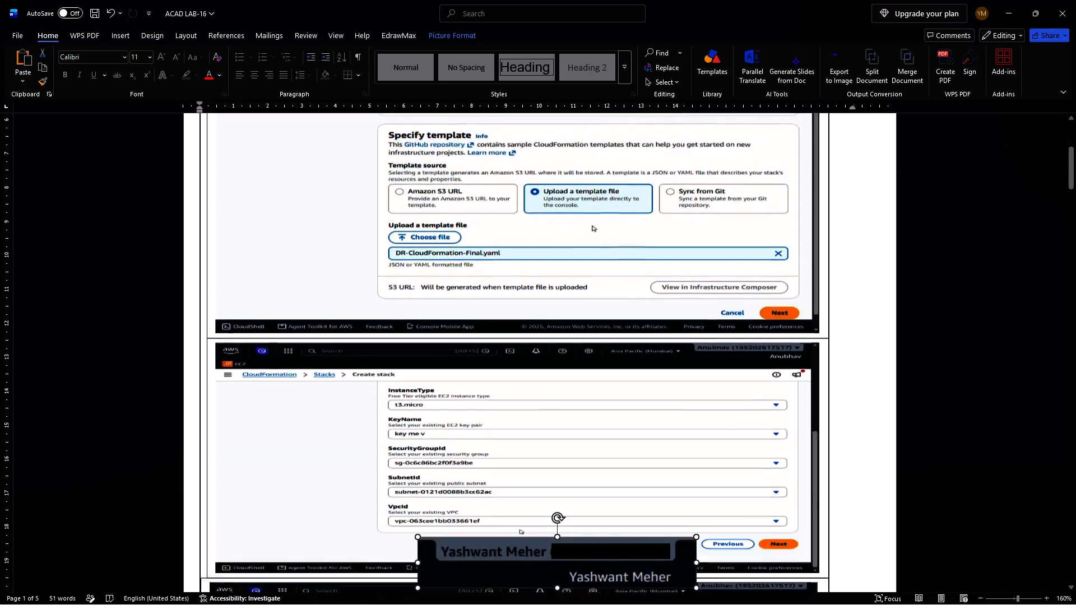
{"action": "left_click_drag", "start_coordinate": [613, 483], "coordinate": [660, 218]}
{"action": "scroll", "coordinate": [660, 218], "scroll_direction": "up", "scroll_amount": 6}
{"action": "scroll", "coordinate": [672, 348], "scroll_direction": "up", "scroll_amount": 4}
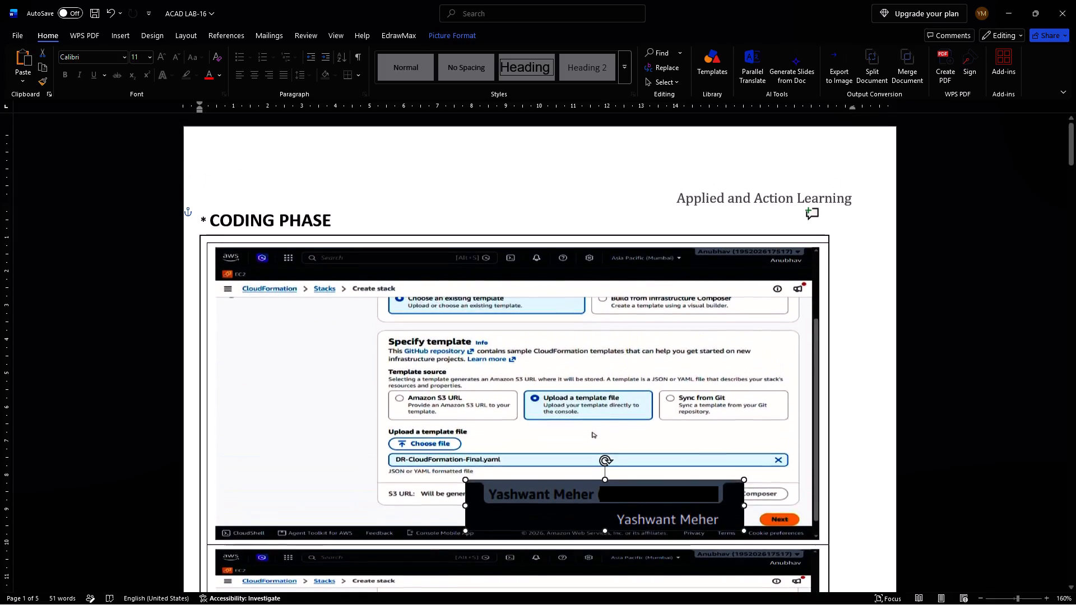
{"action": "left_click_drag", "start_coordinate": [669, 504], "coordinate": [711, 336]}
Delete the old account-name overlay from the header of the first CODING PHASE screenshot.
{"action": "left_click", "coordinate": [749, 263]}
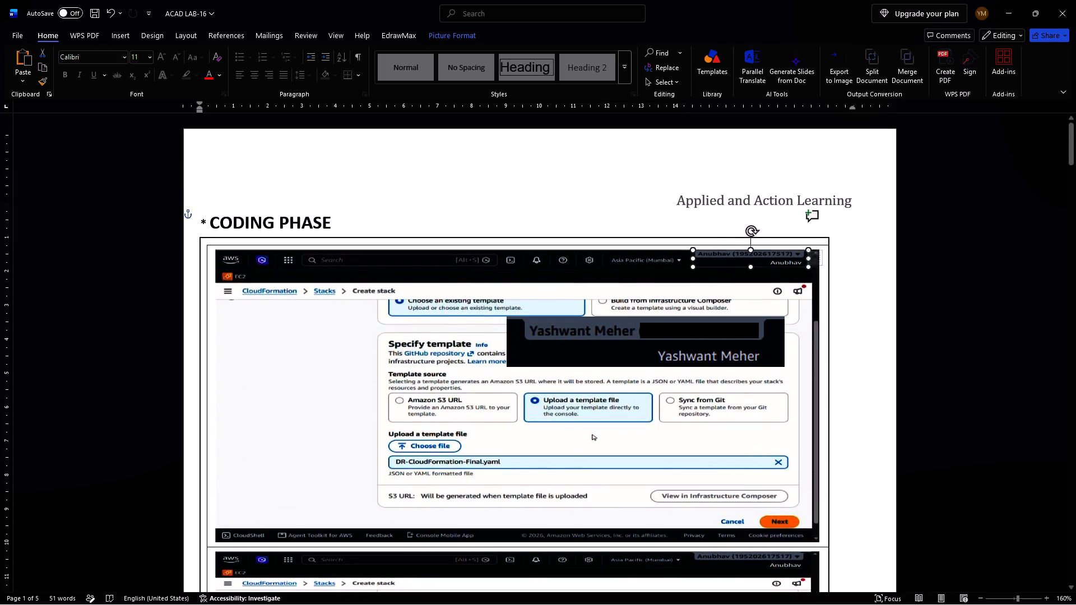
{"action": "key", "text": "Delete"}
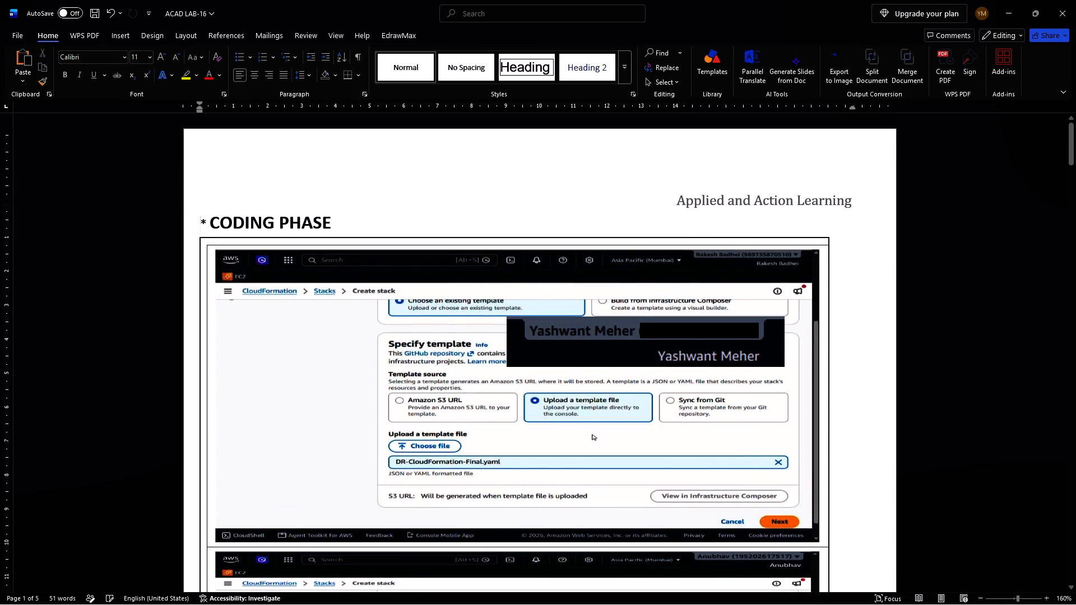
Shrink the student's name image and fit it over the account name in the first CODING PHASE screenshot's header.
{"action": "left_click", "coordinate": [722, 345]}
{"action": "left_click_drag", "start_coordinate": [507, 367], "coordinate": [628, 332]}
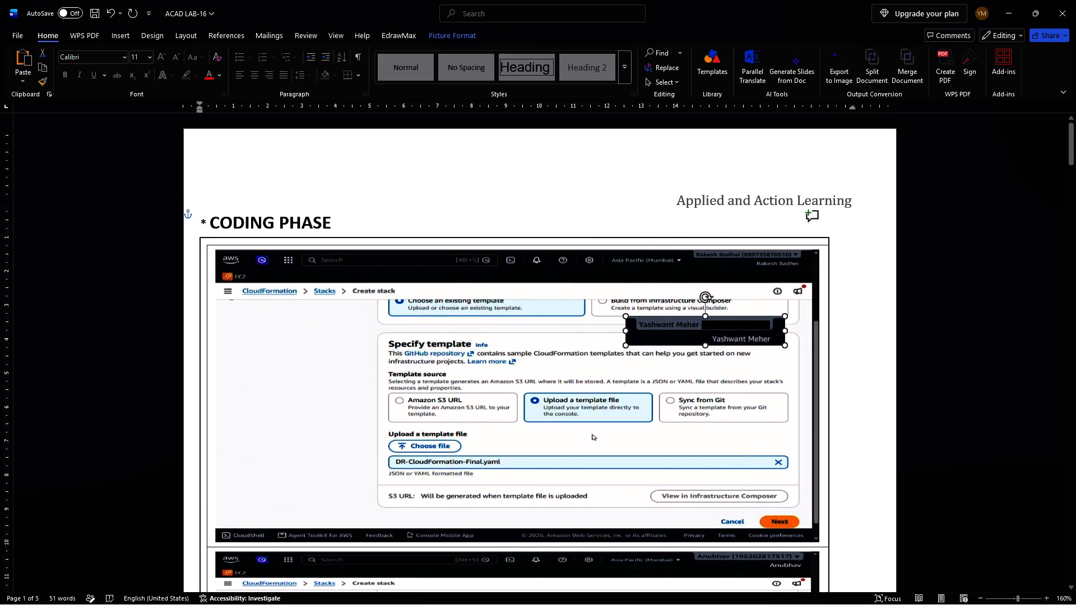
{"action": "left_click_drag", "start_coordinate": [628, 332], "coordinate": [670, 327]}
{"action": "left_click_drag", "start_coordinate": [721, 326], "coordinate": [743, 260]}
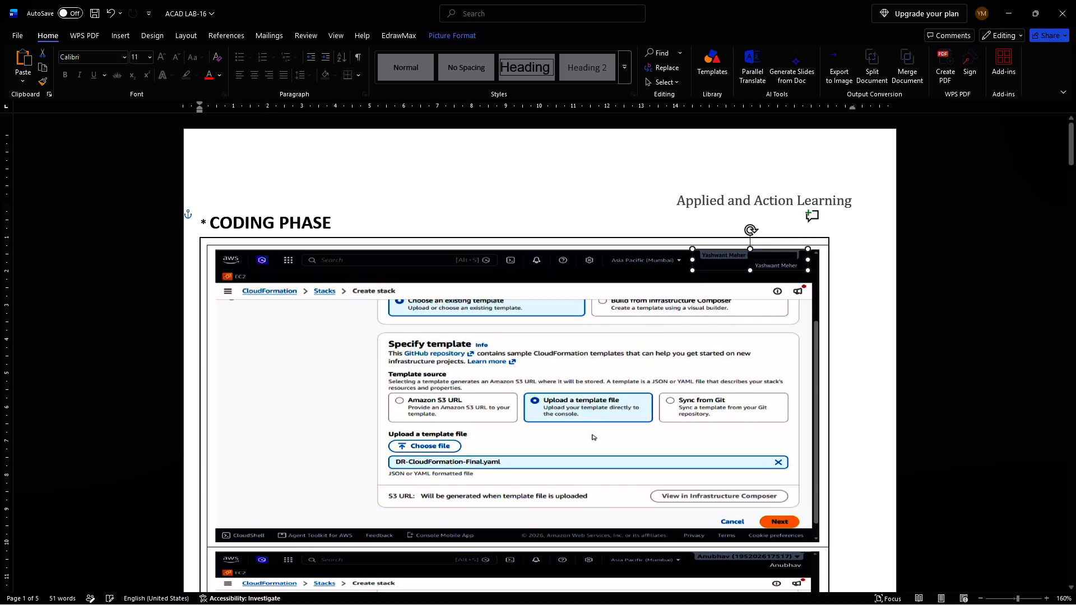
{"action": "left_click_drag", "start_coordinate": [743, 260], "coordinate": [743, 260]}
{"action": "left_click_drag", "start_coordinate": [694, 262], "coordinate": [688, 260]}
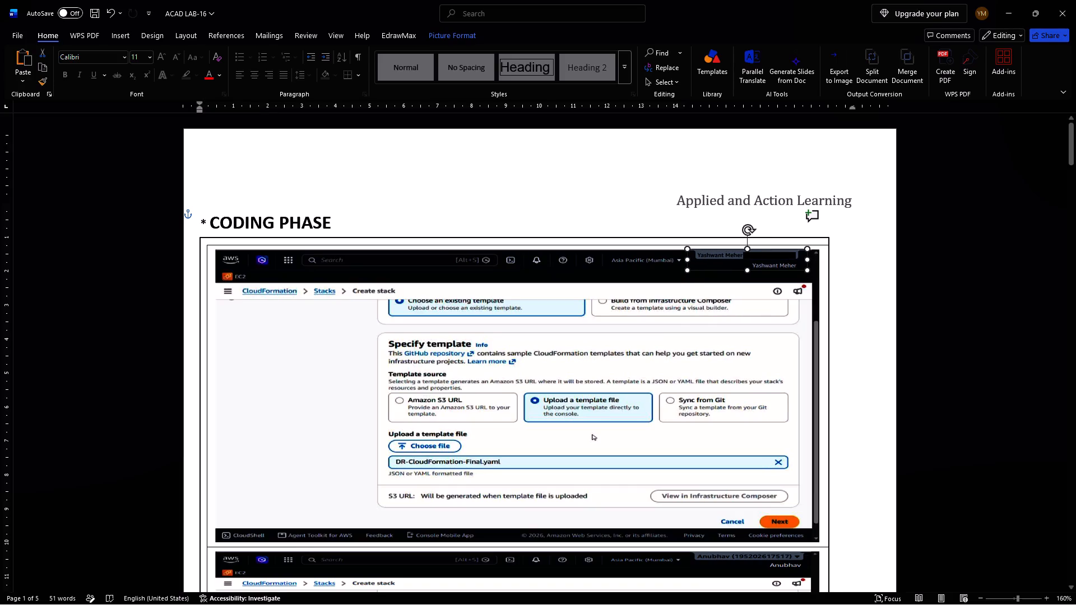
{"action": "left_click", "coordinate": [718, 309]}
{"action": "left_click", "coordinate": [746, 264]}
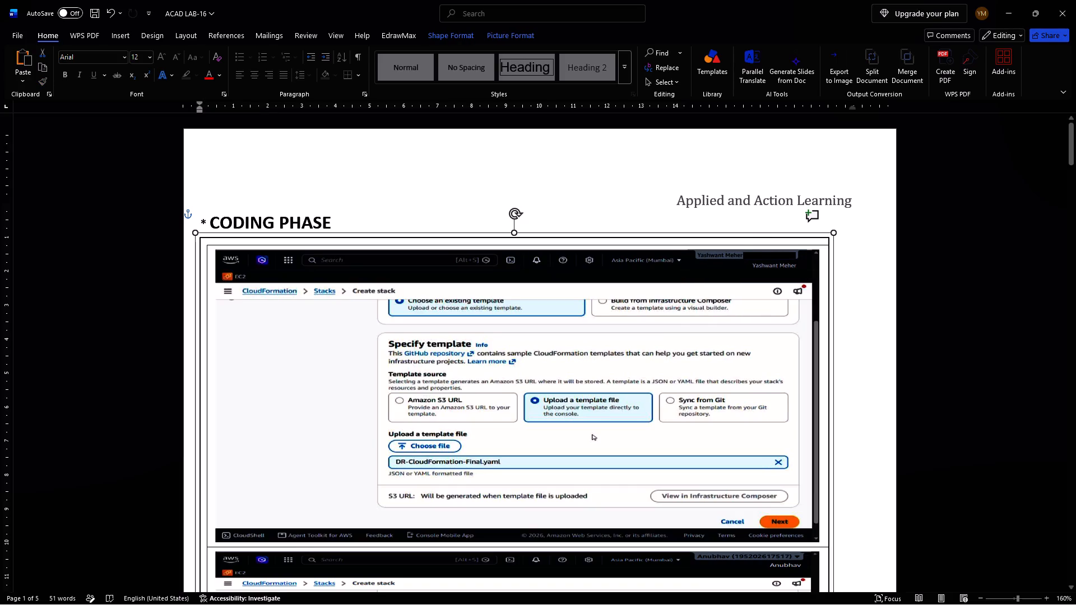
{"action": "left_click", "coordinate": [744, 270]}
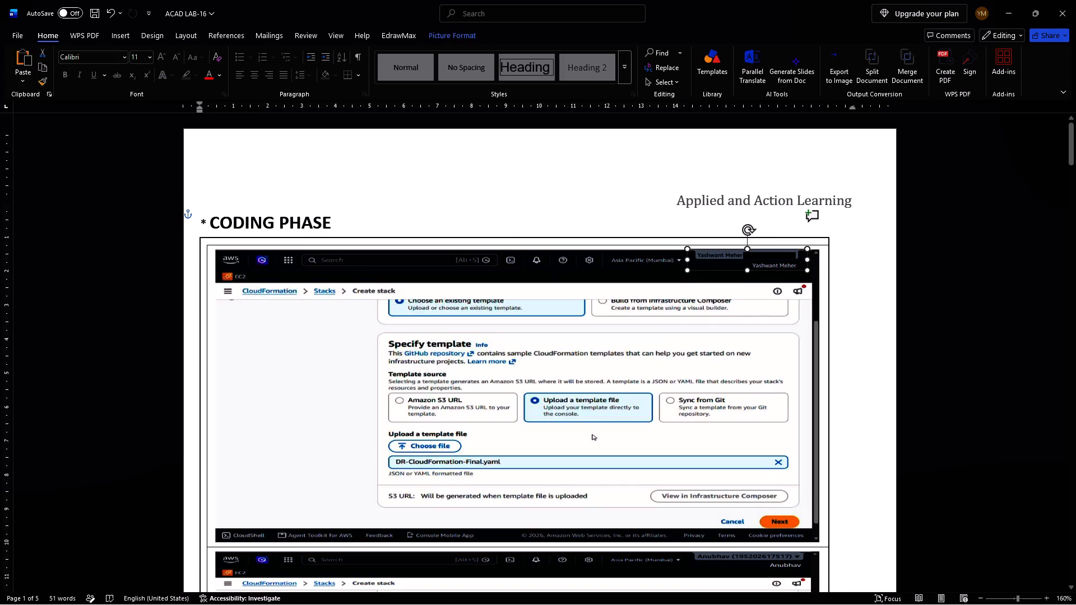
Duplicate the fitted name image and move the copy onto the second screenshot, just below its header.
{"action": "key", "text": "ctrl+c"}
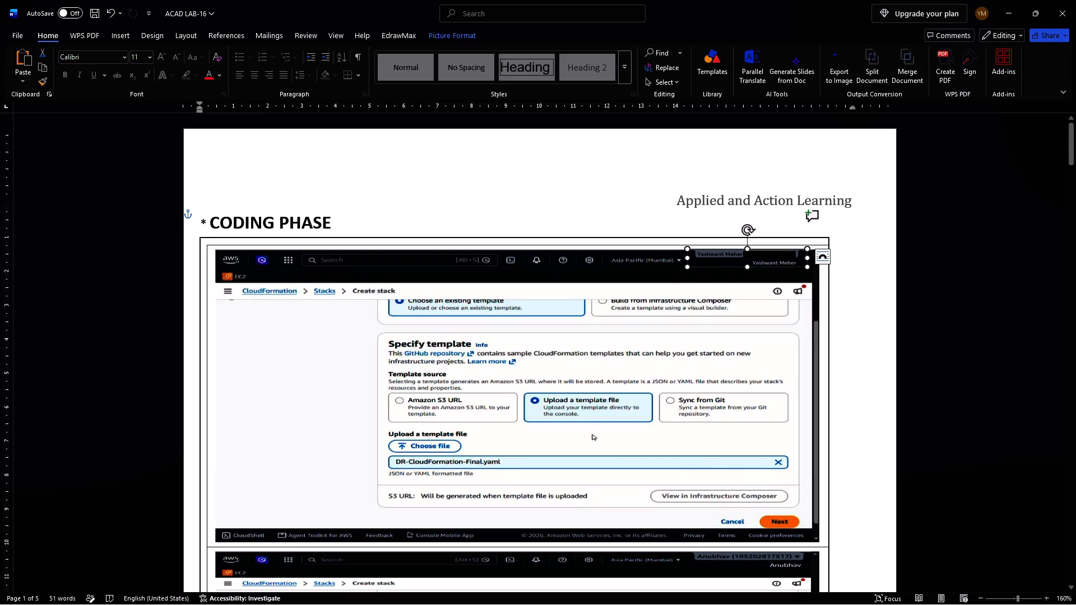
{"action": "key", "text": "ctrl+v"}
{"action": "scroll", "coordinate": [740, 328], "scroll_direction": "down", "scroll_amount": 3}
{"action": "left_click_drag", "start_coordinate": [740, 151], "coordinate": [692, 399]}
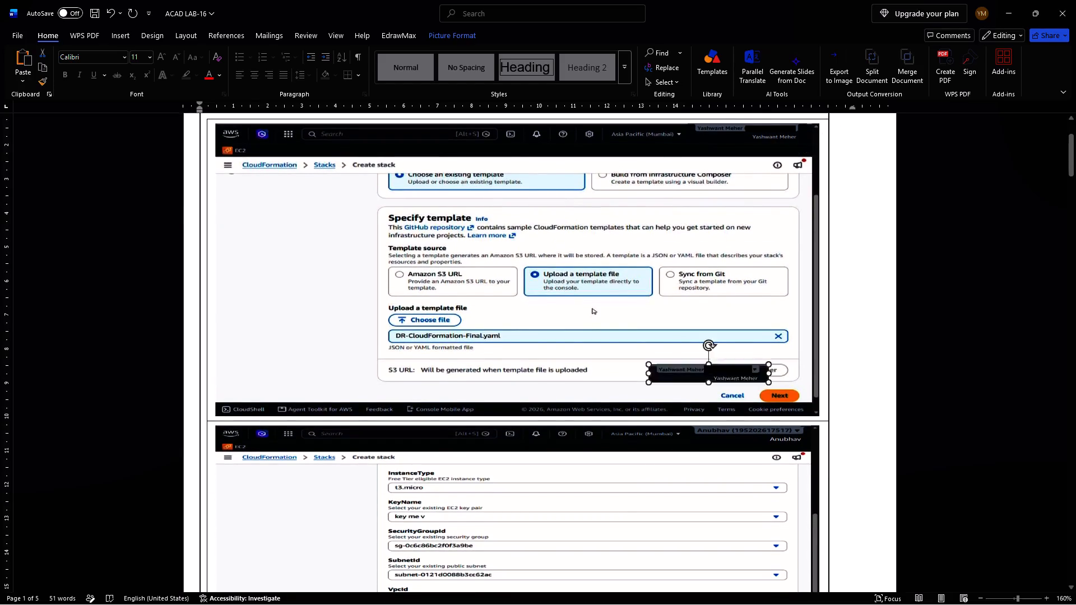
{"action": "left_click_drag", "start_coordinate": [692, 399], "coordinate": [679, 494]}
Delete the old account-name overlay from the second screenshot's header.
{"action": "left_click", "coordinate": [740, 438]}
{"action": "key", "text": "Delete"}
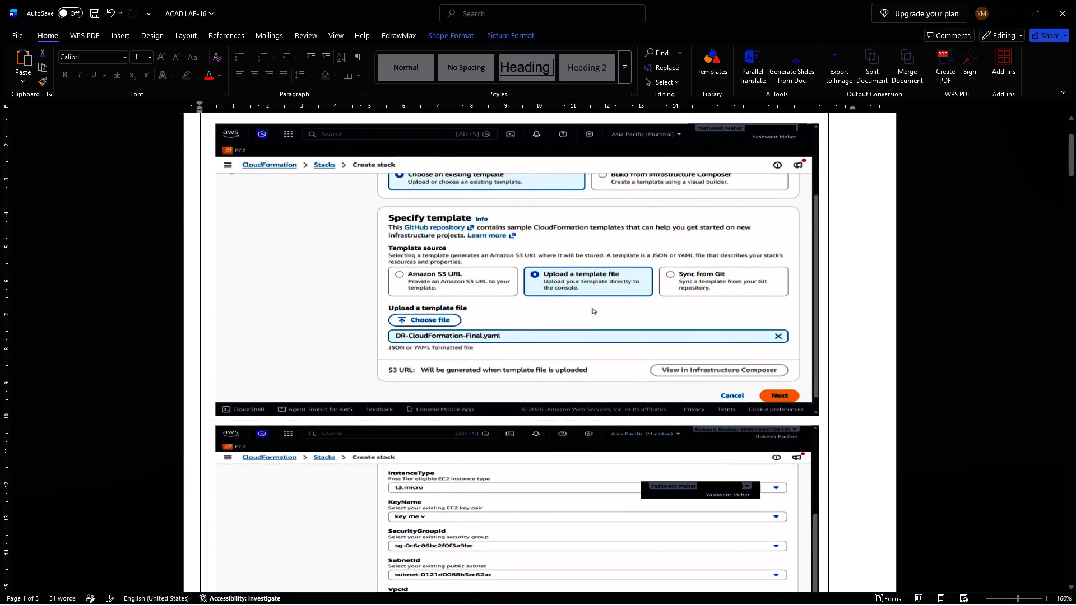
Place the copied name image over the account name in the second screenshot's header and reduce its height slightly to fit.
{"action": "left_click", "coordinate": [706, 494]}
{"action": "left_click_drag", "start_coordinate": [711, 492], "coordinate": [754, 436]}
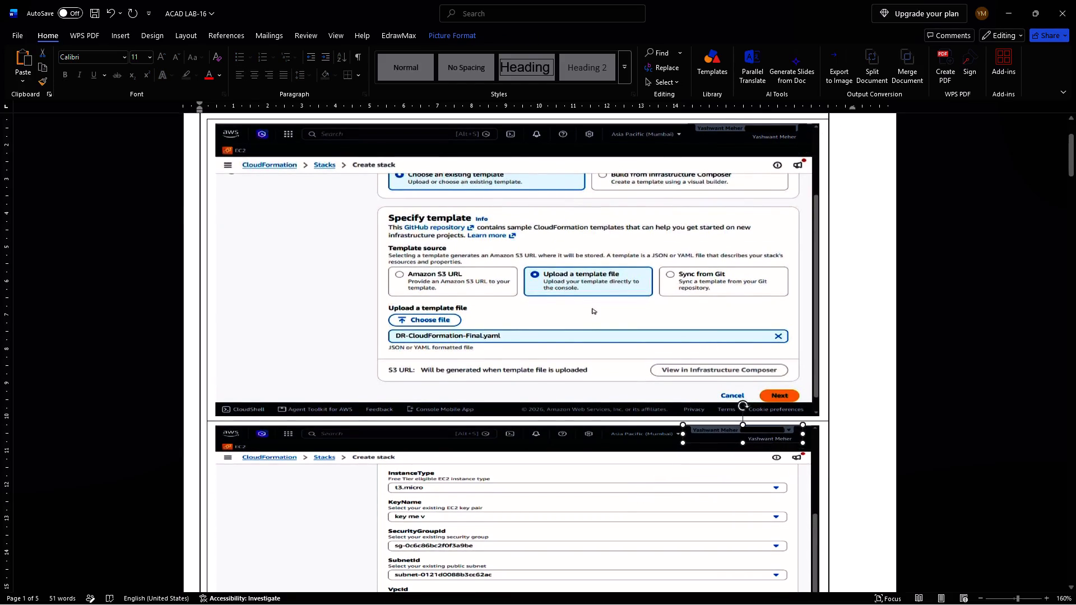
{"action": "left_click_drag", "start_coordinate": [754, 436], "coordinate": [755, 437]}
{"action": "key", "text": "Down"}
{"action": "left_click", "coordinate": [744, 474]}
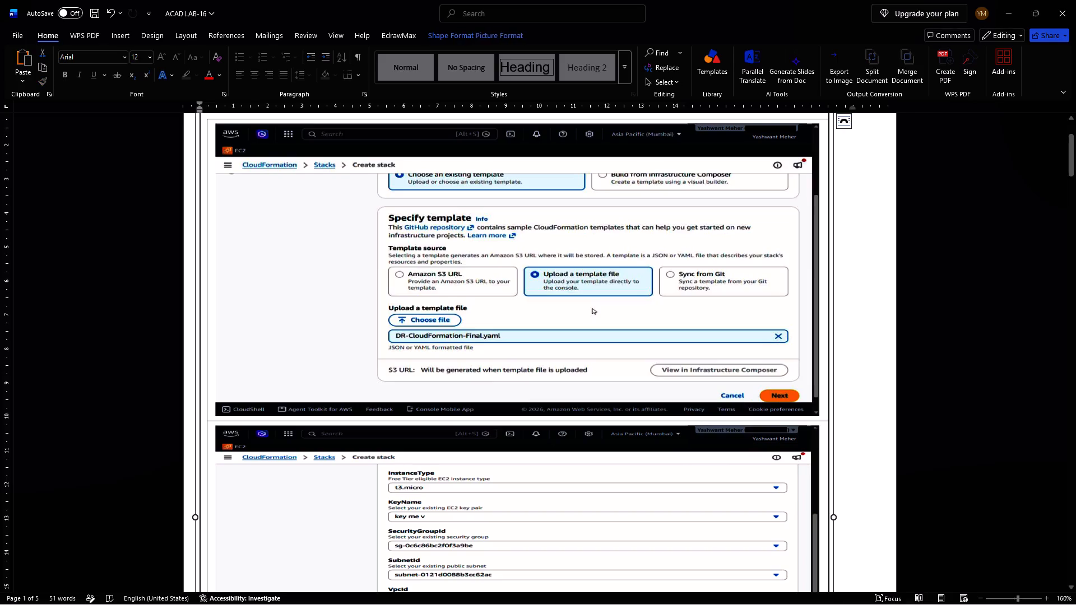
{"action": "left_click", "coordinate": [751, 439]}
{"action": "key", "text": "Down"}
{"action": "left_click_drag", "start_coordinate": [748, 444], "coordinate": [747, 438]}
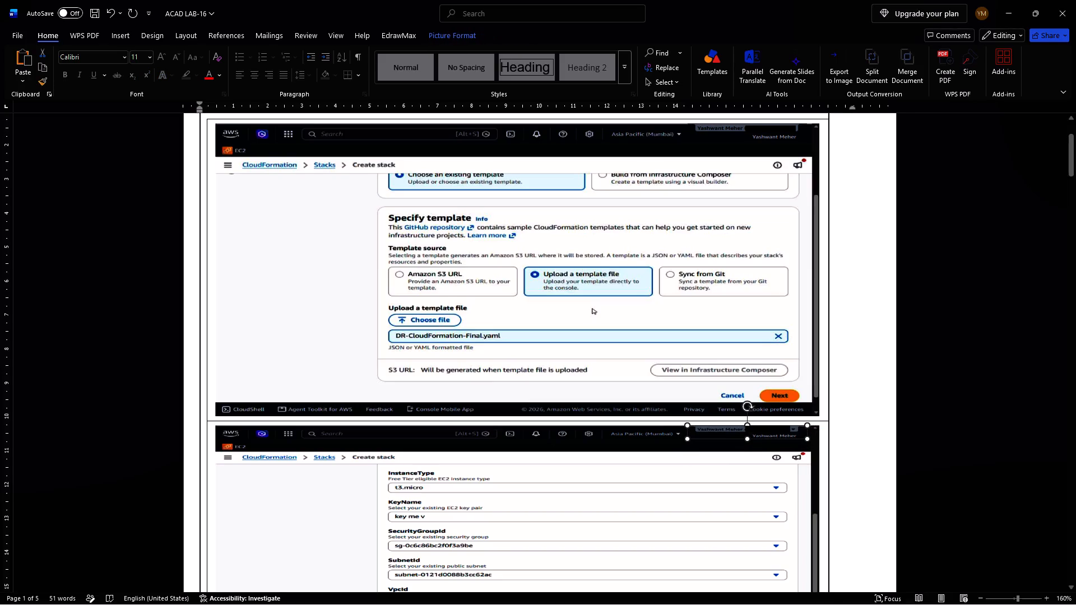
{"action": "left_click_drag", "start_coordinate": [747, 438], "coordinate": [747, 439]}
{"action": "left_click", "coordinate": [745, 470]}
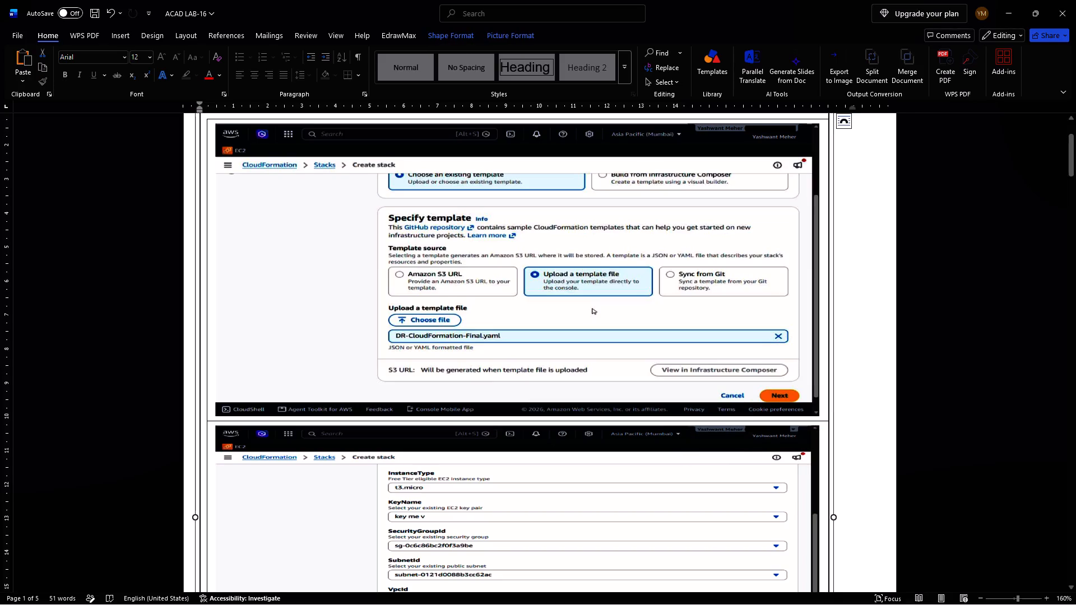
Duplicate the second screenshot's name image and move the copy to the My-Vasteganna-Stack screenshot, just below its account name.
{"action": "left_click", "coordinate": [750, 432]}
{"action": "key", "text": "ctrl+c"}
{"action": "key", "text": "ctrl+v"}
{"action": "scroll", "coordinate": [736, 445], "scroll_direction": "down", "scroll_amount": 4}
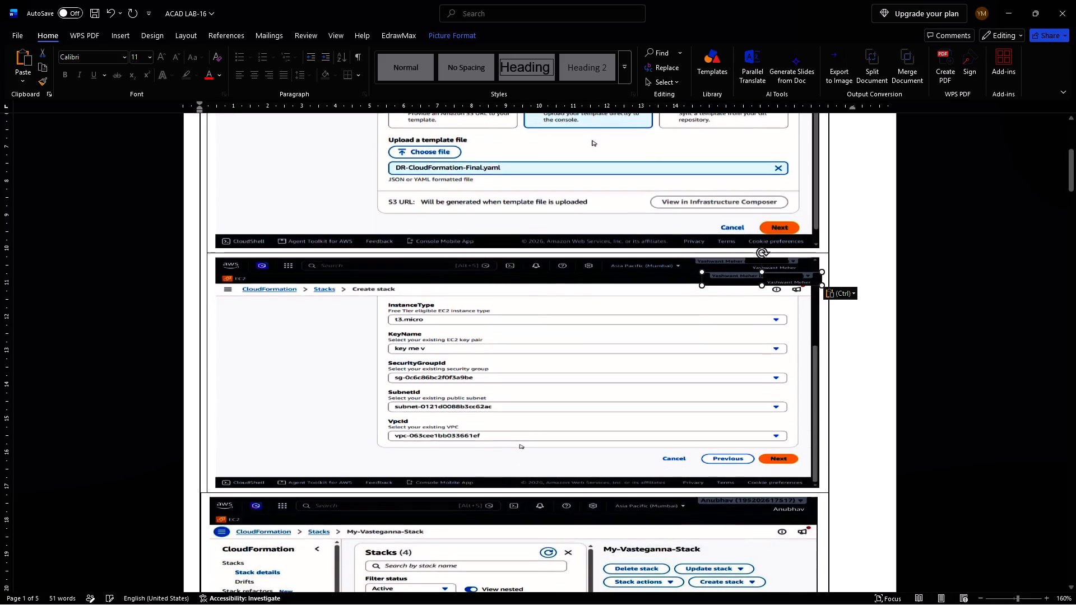
{"action": "left_click_drag", "start_coordinate": [731, 278], "coordinate": [704, 526]}
Delete the old account-name overlay from the header of the first page's My-Vasteganna-Stack screenshot.
{"action": "left_click", "coordinate": [706, 499]}
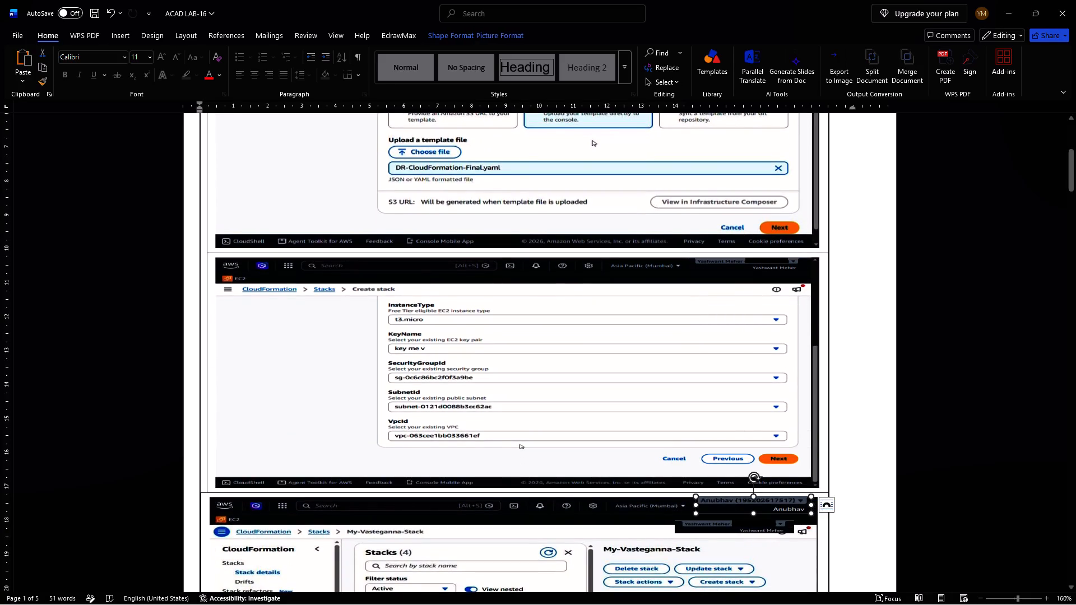
{"action": "key", "text": "Delete"}
{"action": "key", "text": "w"}
Place the copied name image over the account name in the My-Vasteganna-Stack screenshot's header and adjust its height to fit.
{"action": "scroll", "coordinate": [706, 485], "scroll_direction": "down", "scroll_amount": 4}
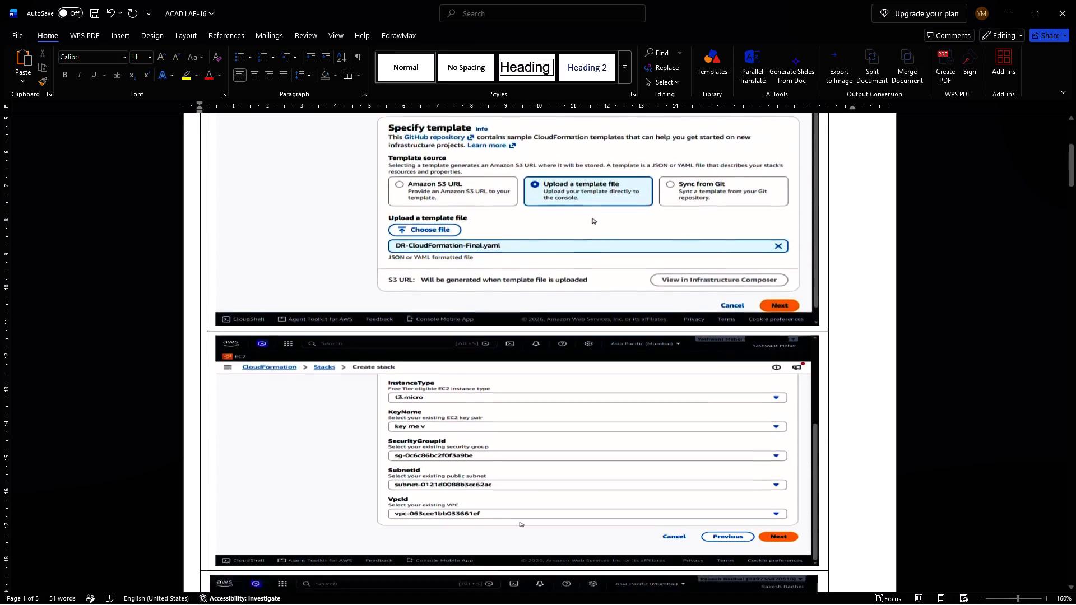
{"action": "scroll", "coordinate": [708, 482], "scroll_direction": "down", "scroll_amount": 2}
{"action": "left_click_drag", "start_coordinate": [725, 484], "coordinate": [729, 480]}
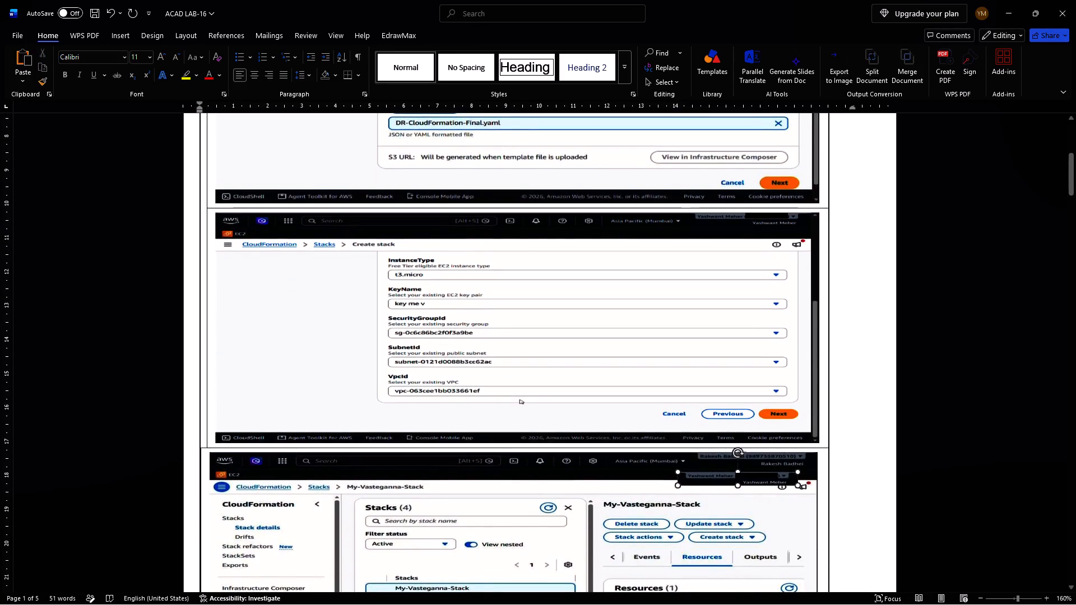
{"action": "left_click_drag", "start_coordinate": [729, 480], "coordinate": [743, 463]}
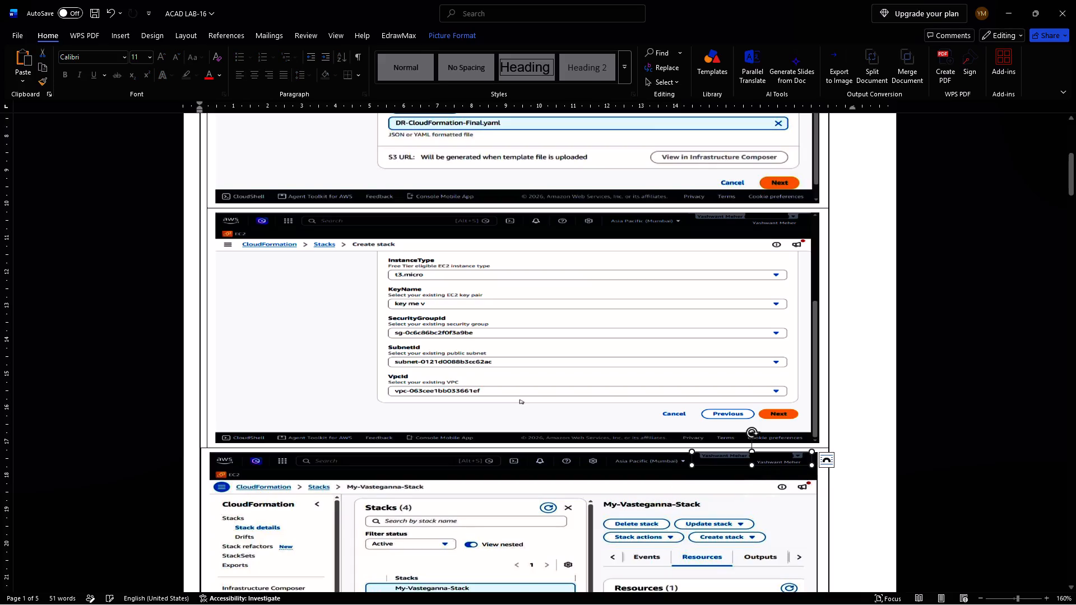
{"action": "left_click", "coordinate": [750, 465]}
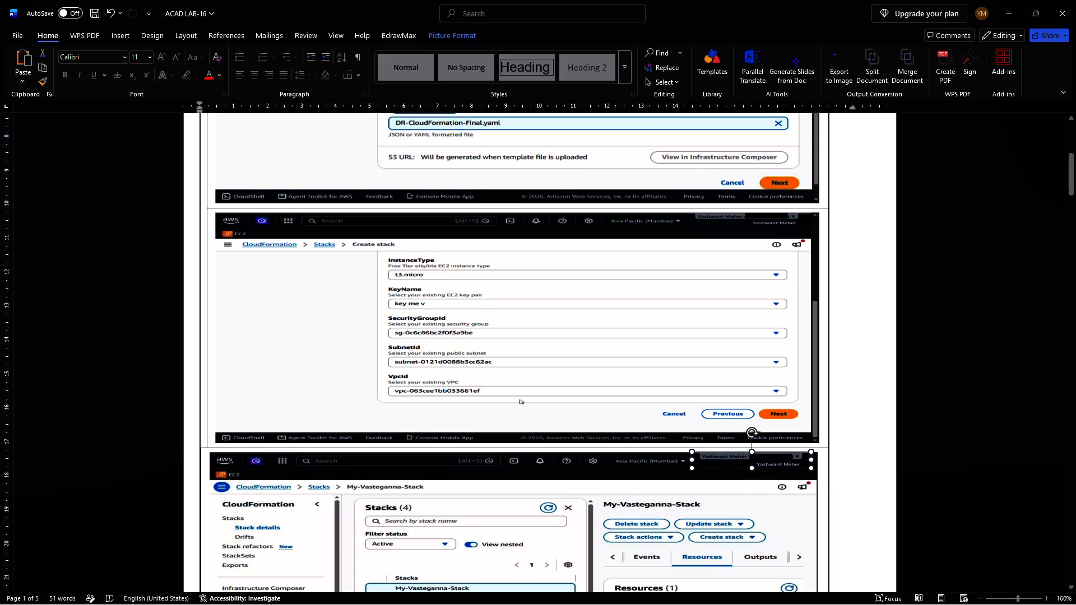
{"action": "left_click", "coordinate": [706, 490]}
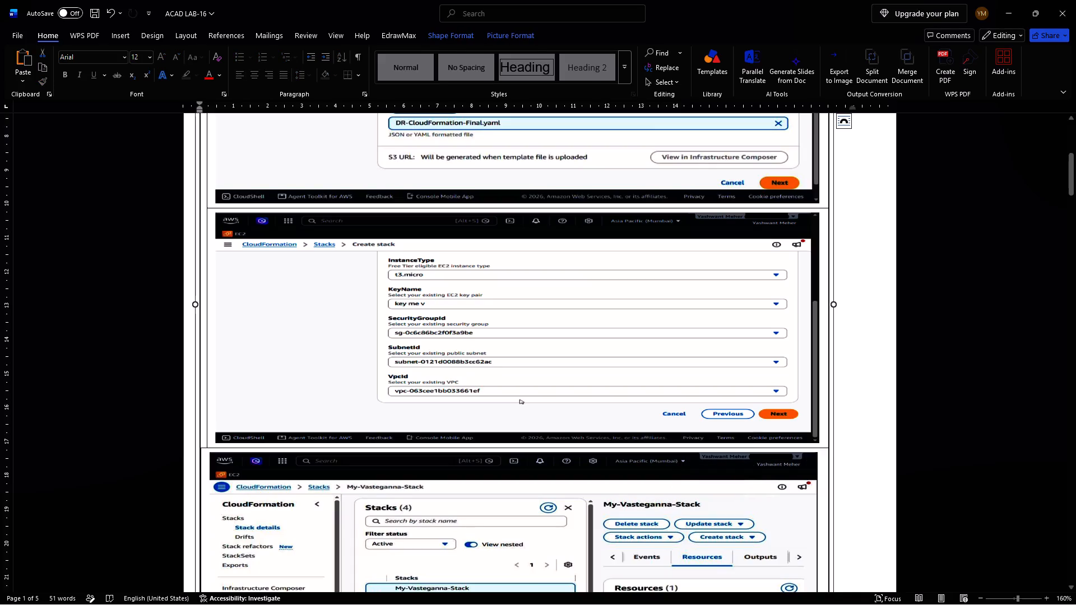
{"action": "left_click", "coordinate": [743, 468]}
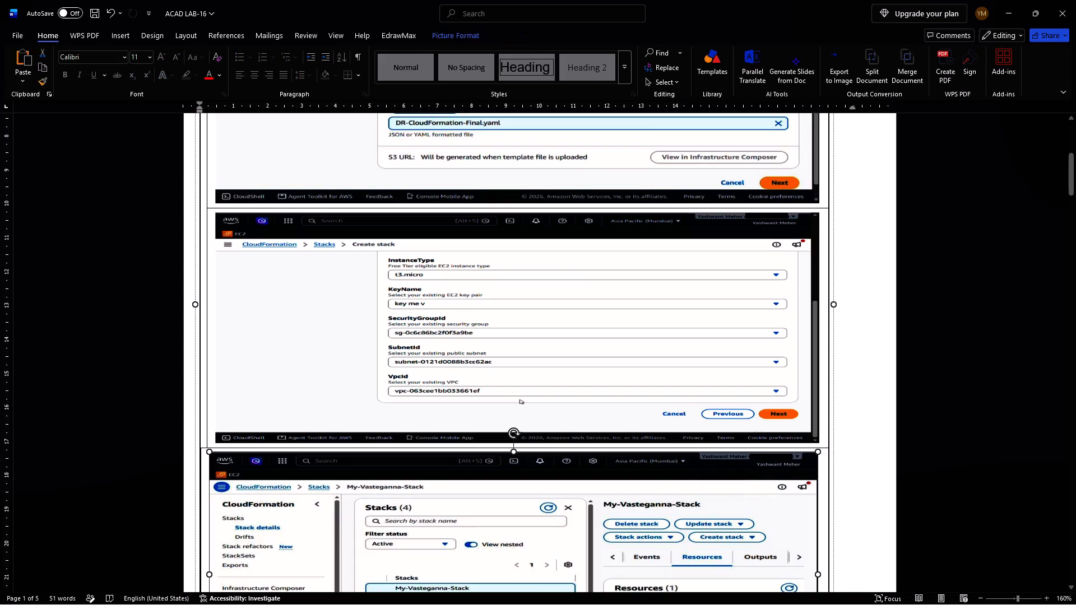
Duplicate the name image on the first page's My-Vasteganna-Stack screenshot for use on the following page.
{"action": "left_click", "coordinate": [723, 461]}
{"action": "key", "text": "ctrl+c"}
{"action": "key", "text": "ctrl+v"}
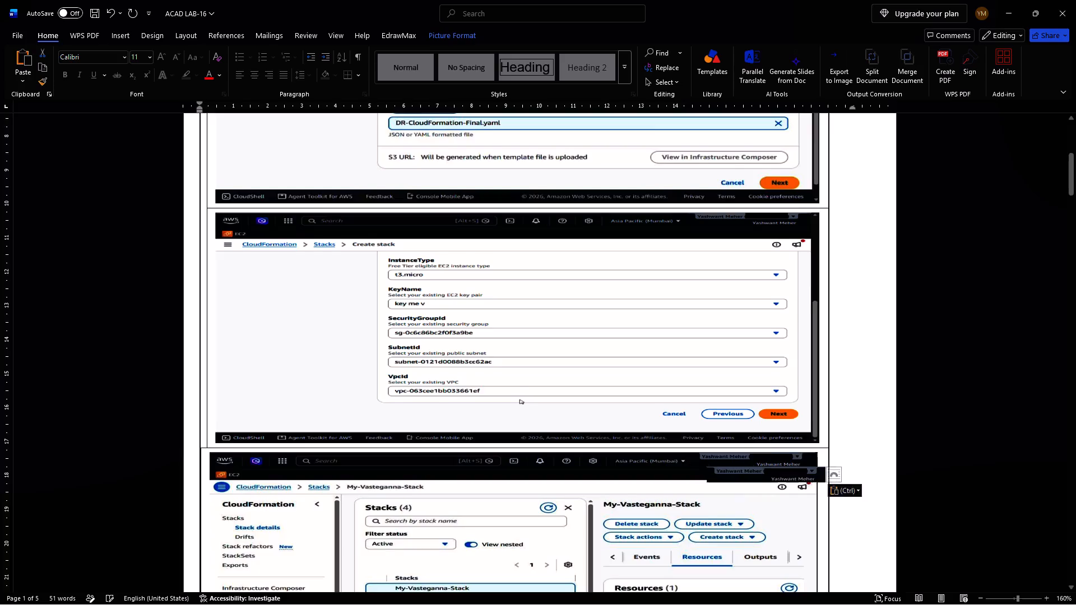
{"action": "scroll", "coordinate": [723, 461], "scroll_direction": "down", "scroll_amount": 4}
{"action": "key", "text": "w"}
Nudge the name image on the first CODING PHASE screenshot slightly downward.
{"action": "left_click", "coordinate": [738, 310]}
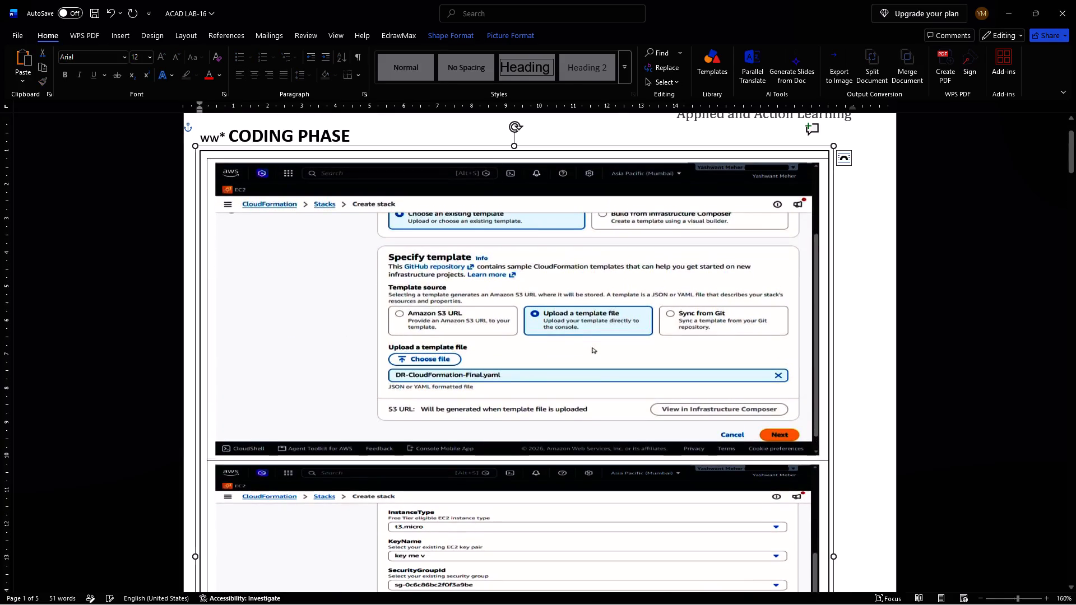
{"action": "scroll", "coordinate": [735, 394], "scroll_direction": "down", "scroll_amount": 5}
{"action": "scroll", "coordinate": [739, 393], "scroll_direction": "up", "scroll_amount": 9}
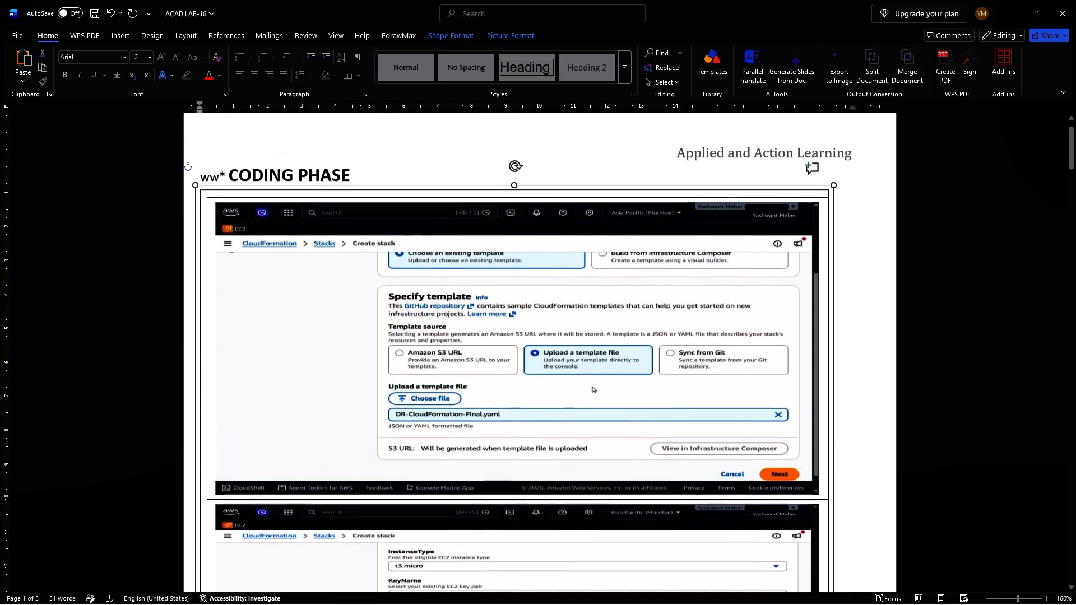
{"action": "scroll", "coordinate": [741, 393], "scroll_direction": "up", "scroll_amount": 3}
{"action": "scroll", "coordinate": [741, 393], "scroll_direction": "down", "scroll_amount": 8}
{"action": "scroll", "coordinate": [741, 393], "scroll_direction": "up", "scroll_amount": 5}
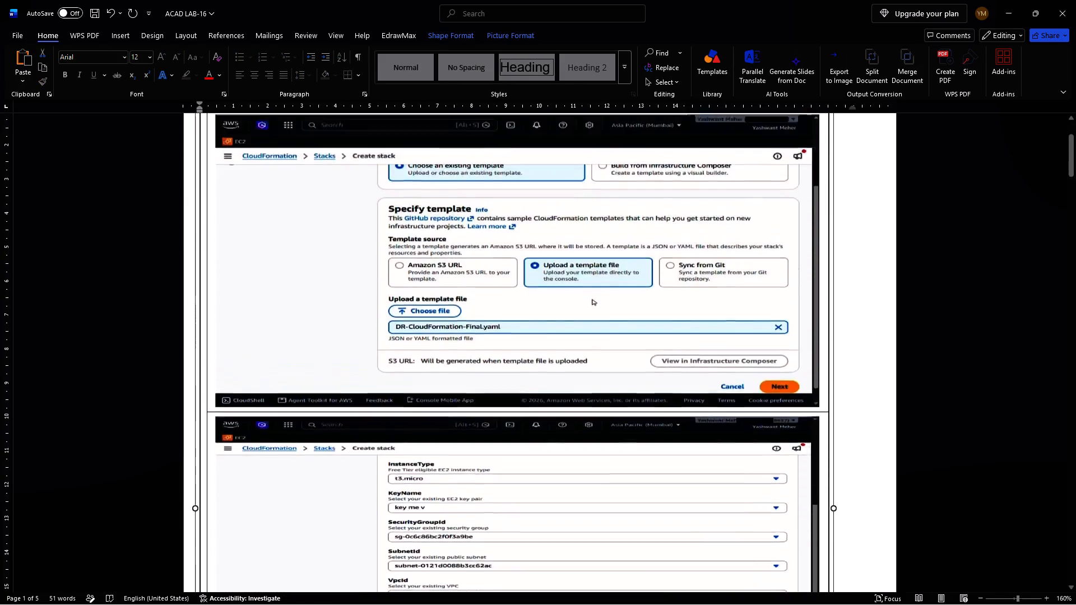
{"action": "scroll", "coordinate": [741, 393], "scroll_direction": "up", "scroll_amount": 5}
{"action": "left_click", "coordinate": [735, 262]}
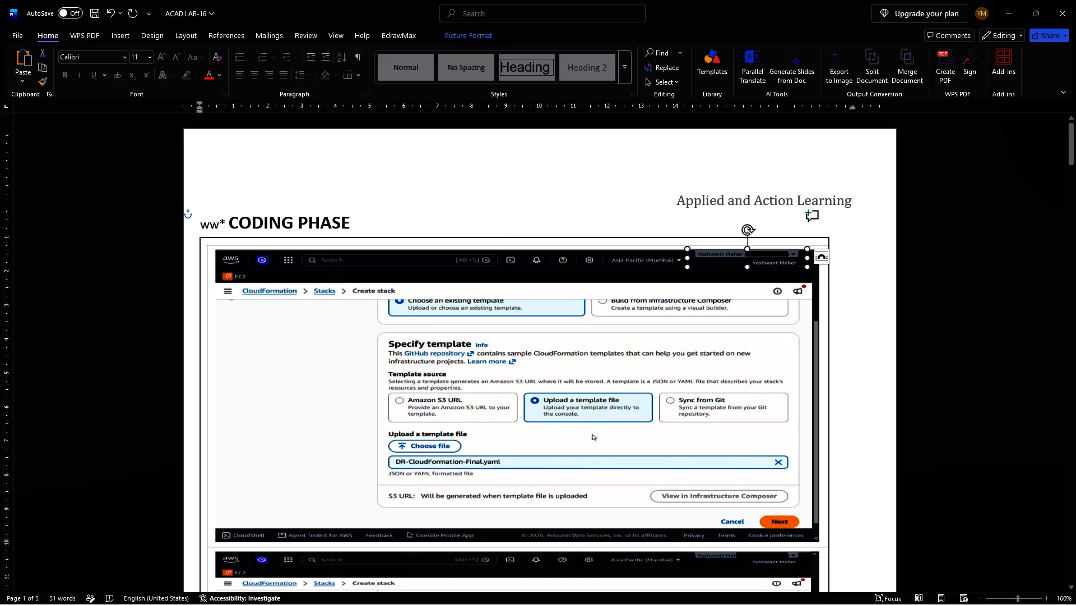
{"action": "key", "text": "Down"}
{"action": "left_click", "coordinate": [703, 300]}
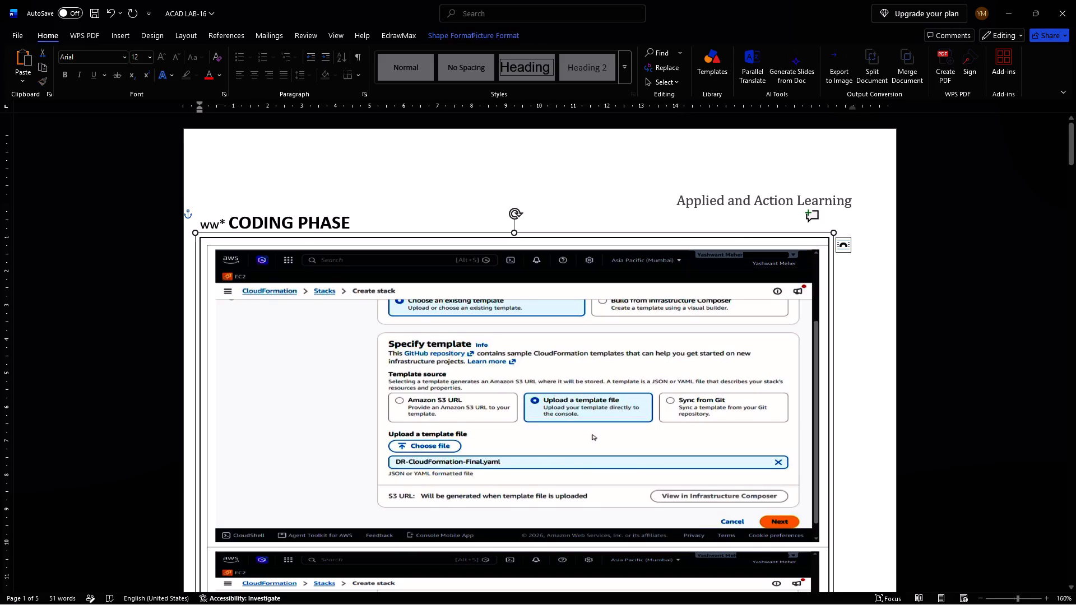
Move the duplicated name image from the first page onto the second page's My-Vasteganna-Stack screenshot.
{"action": "scroll", "coordinate": [744, 311], "scroll_direction": "down", "scroll_amount": 4}
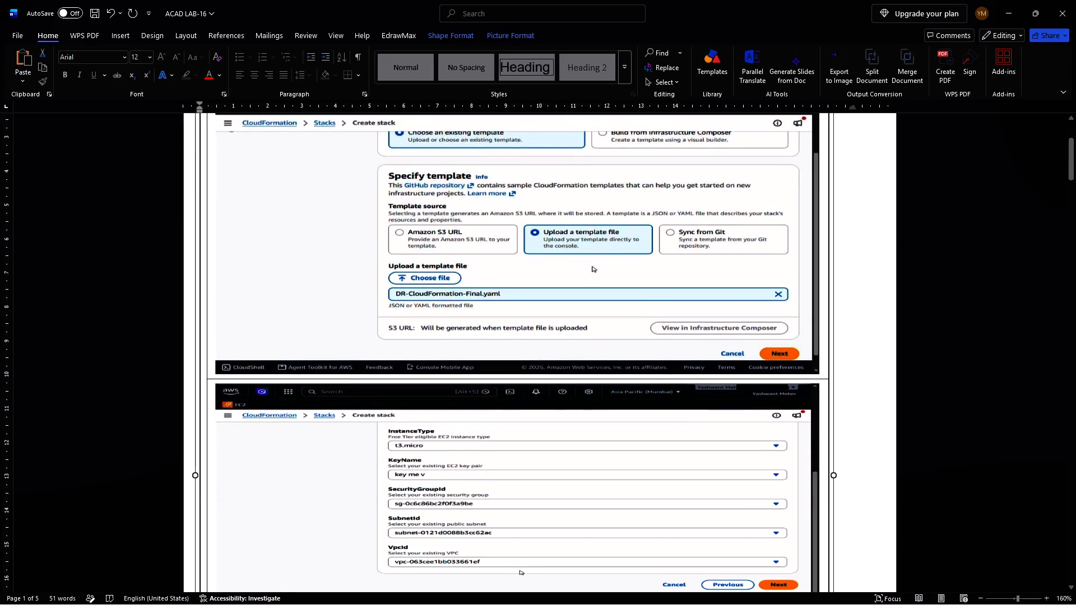
{"action": "scroll", "coordinate": [744, 411], "scroll_direction": "down", "scroll_amount": 5}
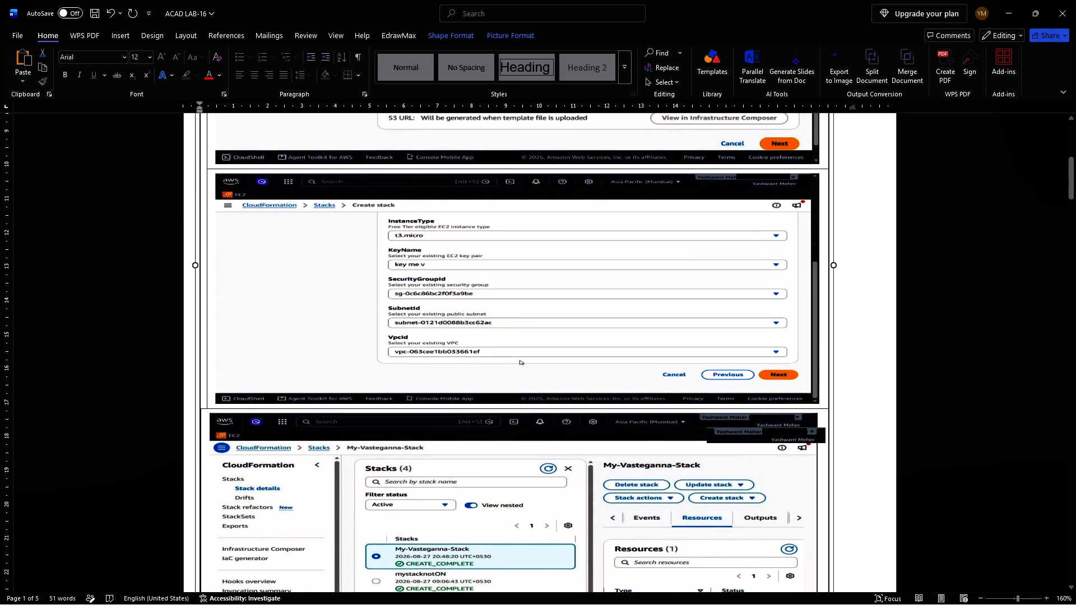
{"action": "left_click", "coordinate": [743, 439]}
{"action": "scroll", "coordinate": [744, 439], "scroll_direction": "down", "scroll_amount": 4}
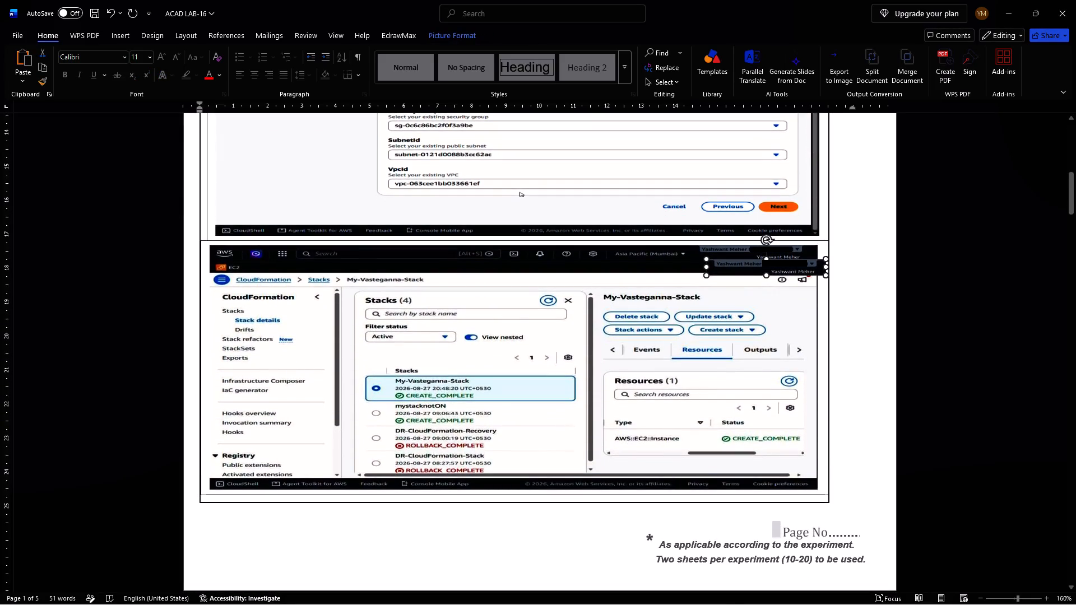
{"action": "left_click_drag", "start_coordinate": [734, 271], "coordinate": [656, 544]}
{"action": "scroll", "coordinate": [656, 544], "scroll_direction": "down", "scroll_amount": 7}
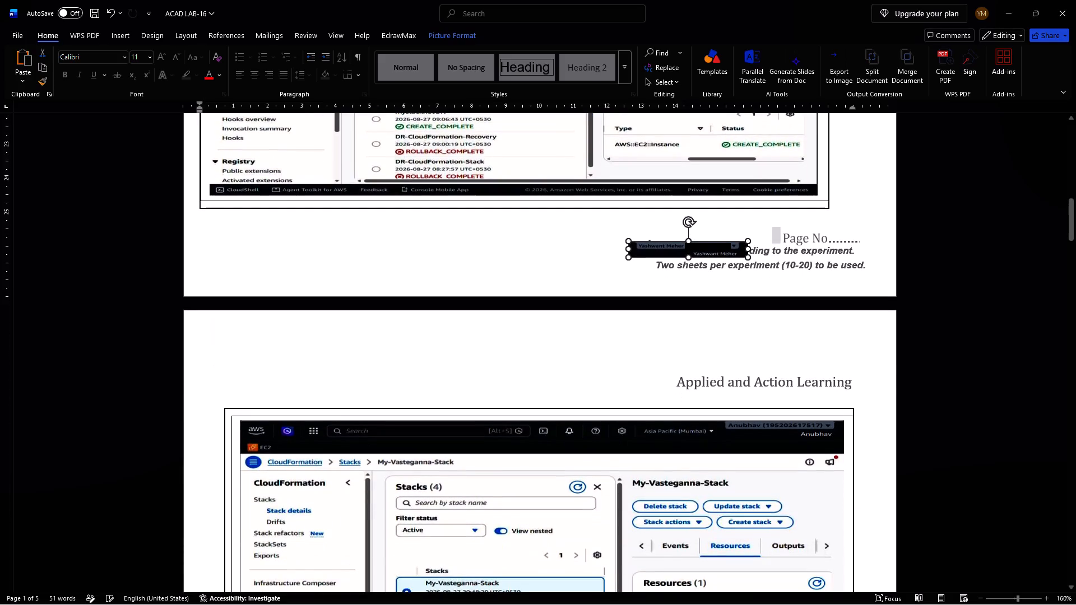
{"action": "left_click_drag", "start_coordinate": [665, 248], "coordinate": [693, 487]}
Delete the old account-name overlay from the header of the second page's My-Vasteganna-Stack screenshot.
{"action": "left_click", "coordinate": [752, 431]}
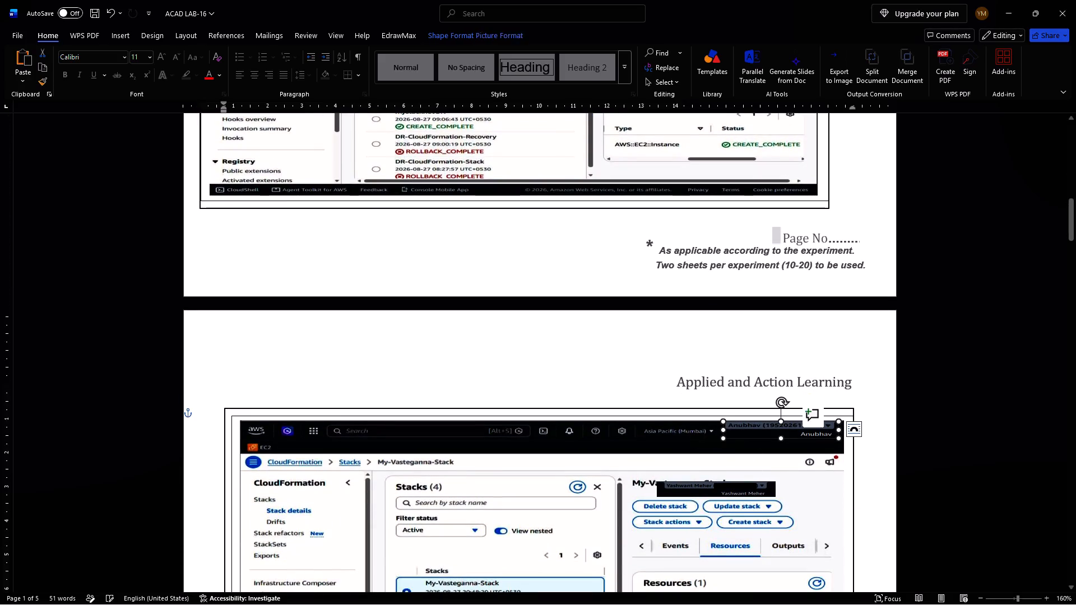
{"action": "key", "text": "Delete"}
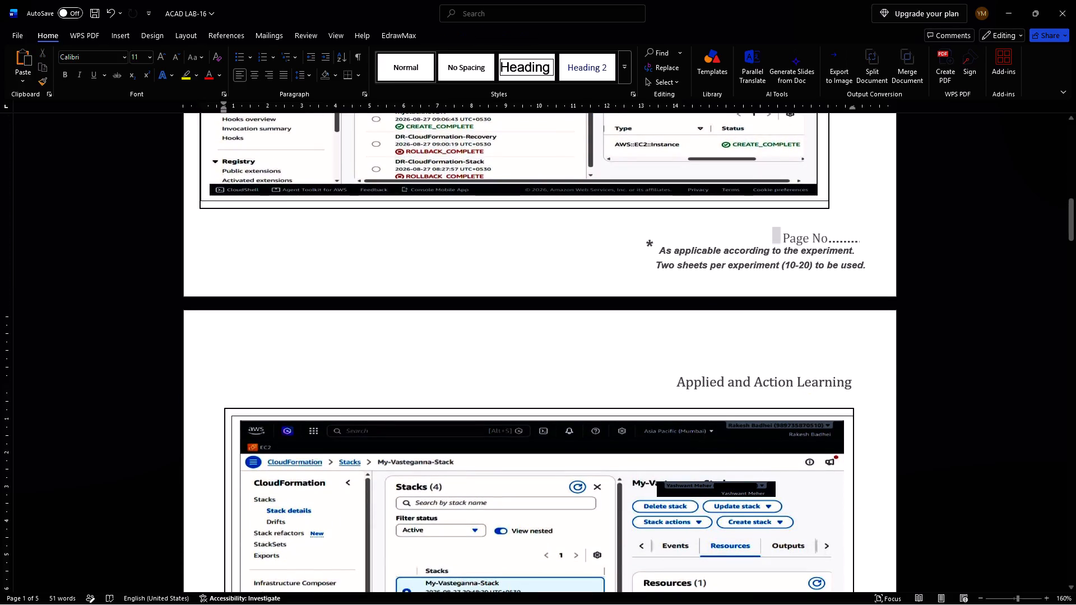
Place the name image over the account name in the second page's My-Vasteganna-Stack screenshot header and increase its height slightly to fit.
{"action": "left_click", "coordinate": [737, 488]}
{"action": "left_click_drag", "start_coordinate": [739, 489], "coordinate": [803, 430]}
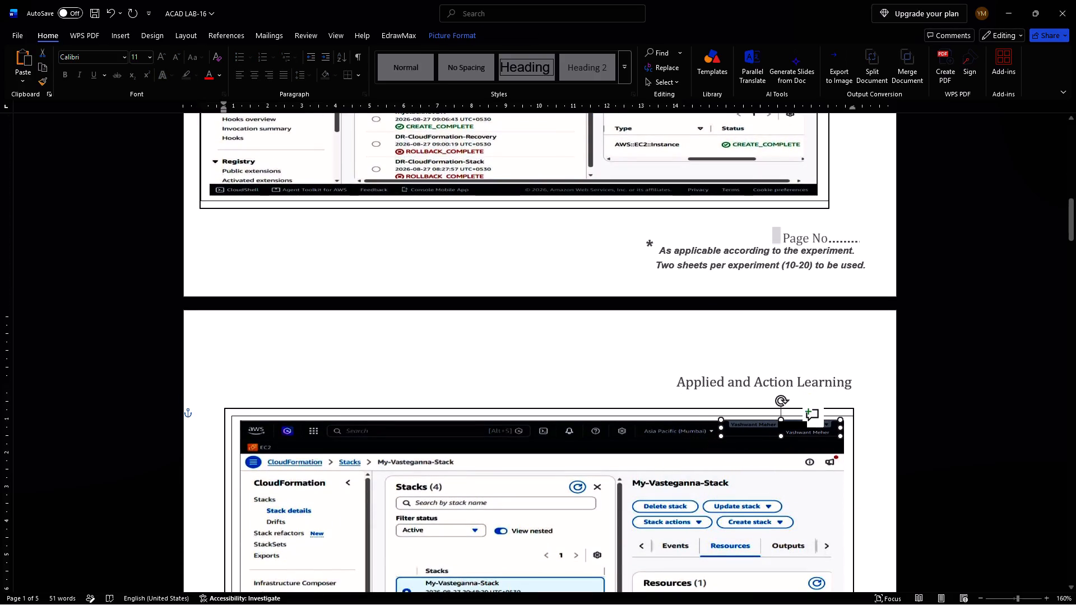
{"action": "left_click_drag", "start_coordinate": [803, 430], "coordinate": [807, 430]}
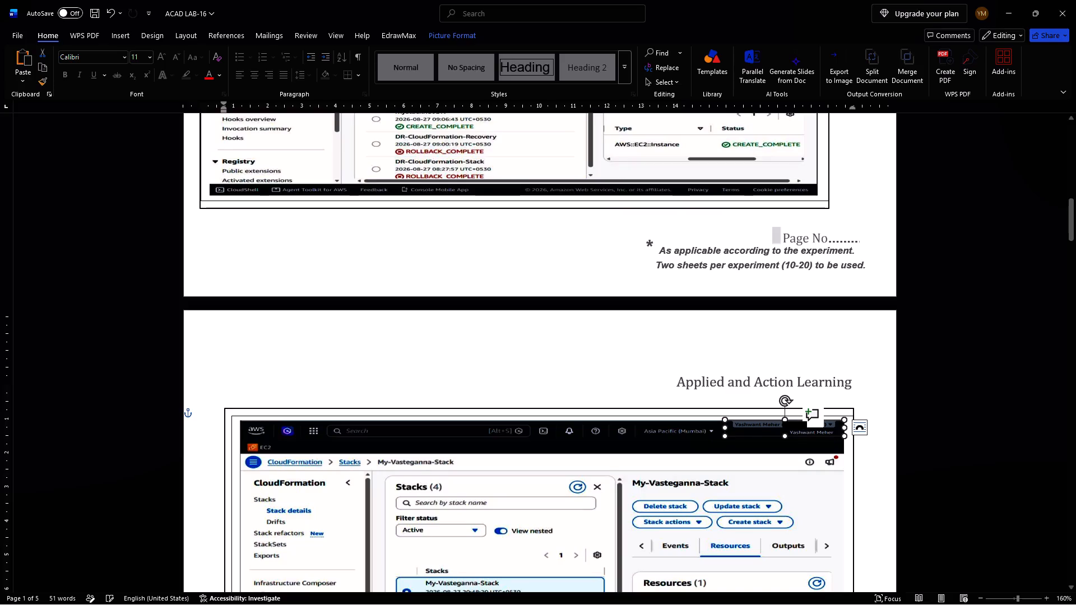
{"action": "left_click", "coordinate": [784, 437]}
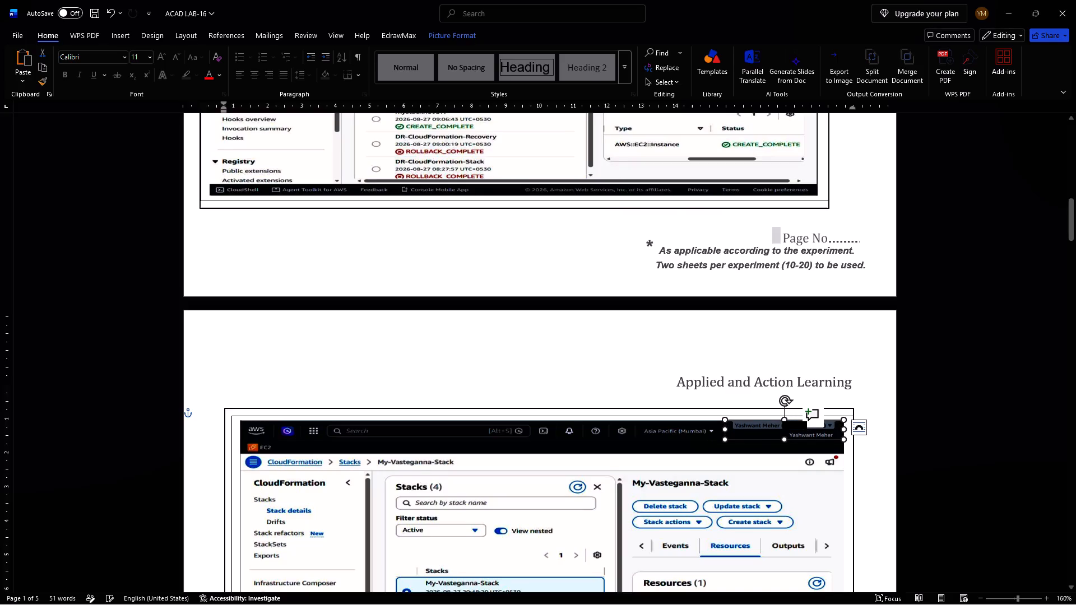
{"action": "left_click", "coordinate": [781, 469]}
Duplicate the name image on the second page and set the copy below the header of the My-Vasteganna-Stack screenshot.
{"action": "left_click", "coordinate": [769, 432]}
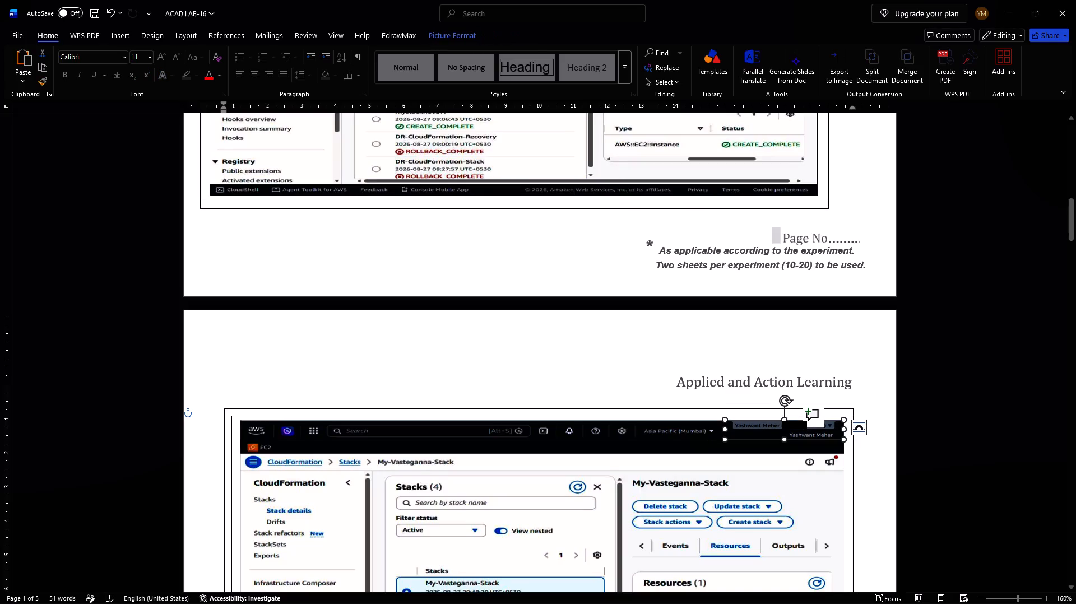
{"action": "key", "text": "ctrl+c"}
{"action": "key", "text": "ctrl+v"}
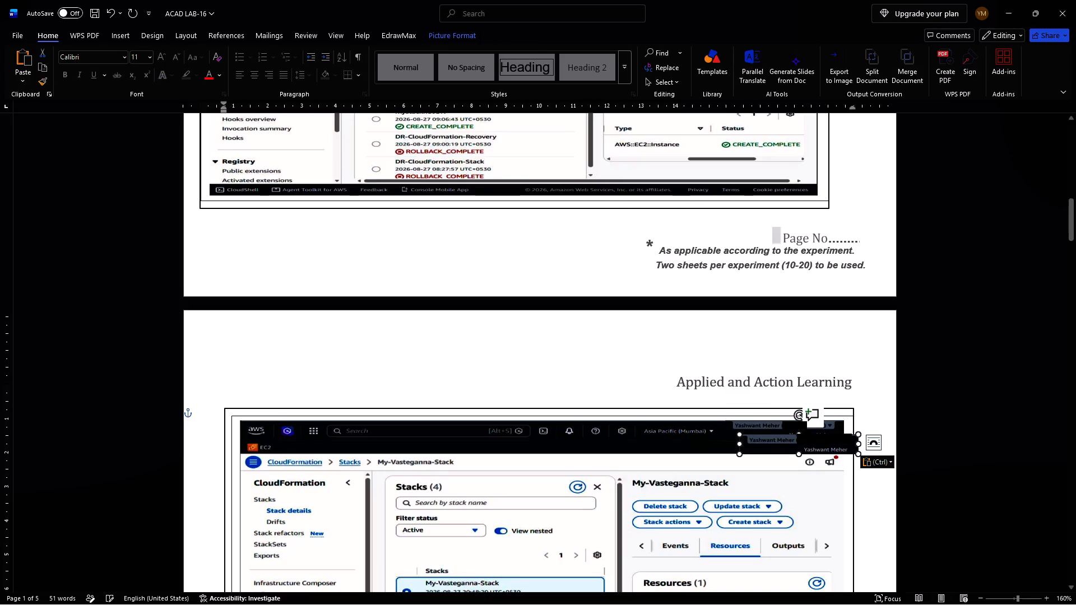
{"action": "left_click_drag", "start_coordinate": [768, 445], "coordinate": [729, 505]}
Nudge the name image in the header of the second page's My-Vasteganna-Stack screenshot slightly downward.
{"action": "left_click", "coordinate": [751, 432]}
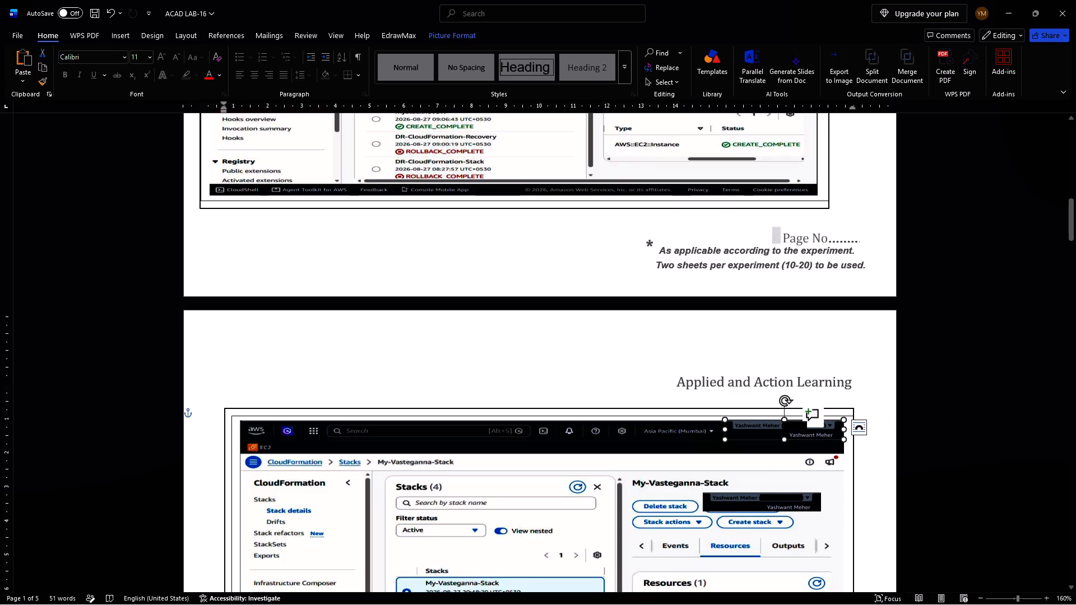
{"action": "key", "text": "Down"}
{"action": "left_click", "coordinate": [699, 455]}
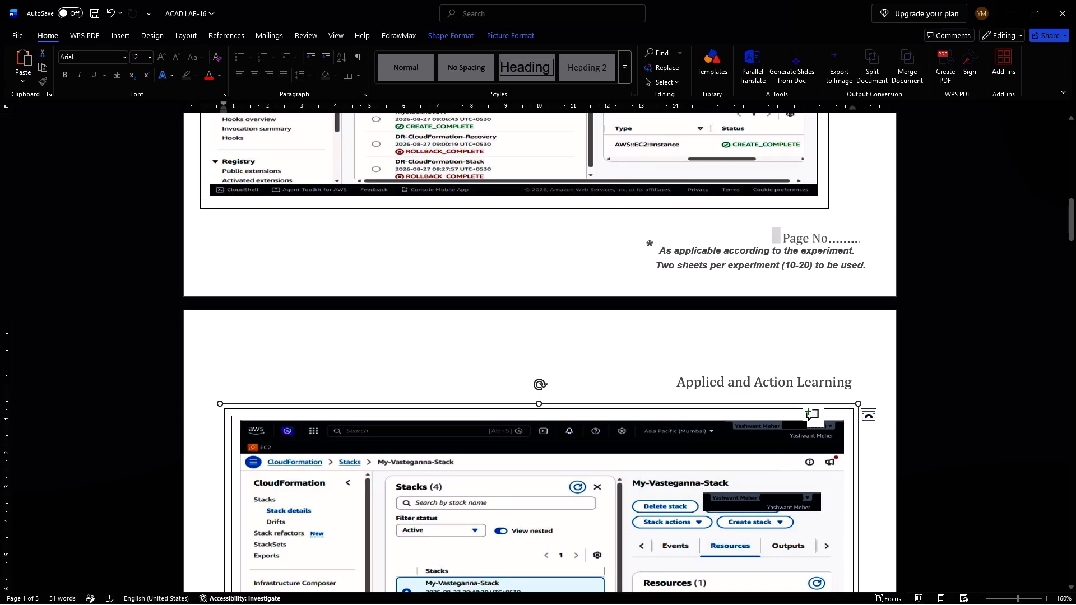
Move the duplicated name image down onto the second page's EC2 Instances screenshot.
{"action": "scroll", "coordinate": [698, 462], "scroll_direction": "down", "scroll_amount": 5}
{"action": "scroll", "coordinate": [734, 345], "scroll_direction": "down", "scroll_amount": 3}
{"action": "left_click_drag", "start_coordinate": [762, 165], "coordinate": [759, 167]}
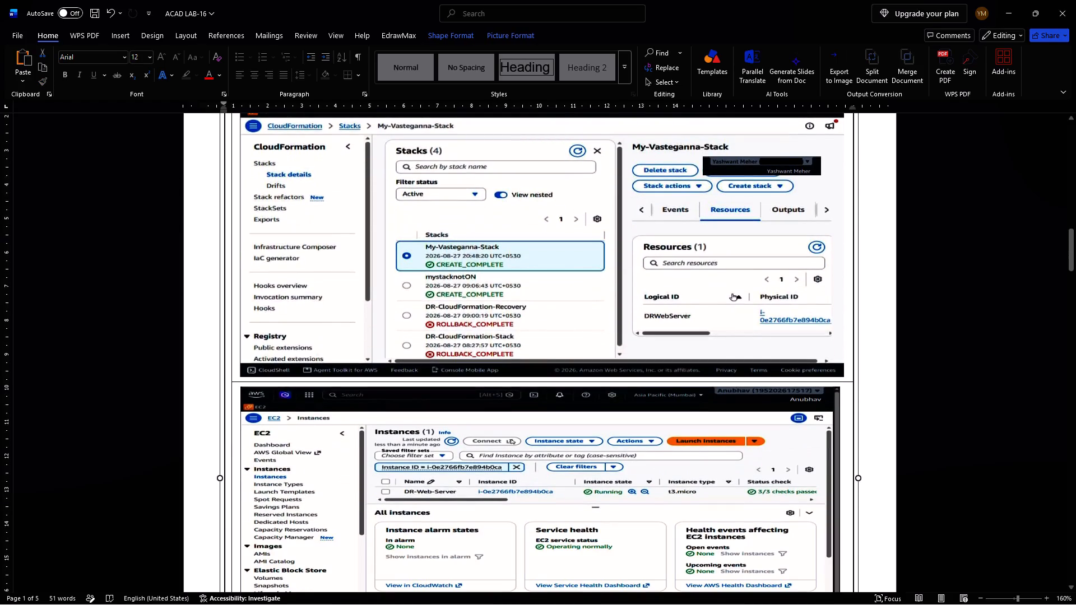
{"action": "left_click_drag", "start_coordinate": [759, 167], "coordinate": [716, 446]}
Delete the old account-name overlay from the header of the EC2 Instances screenshot.
{"action": "left_click", "coordinate": [746, 399]}
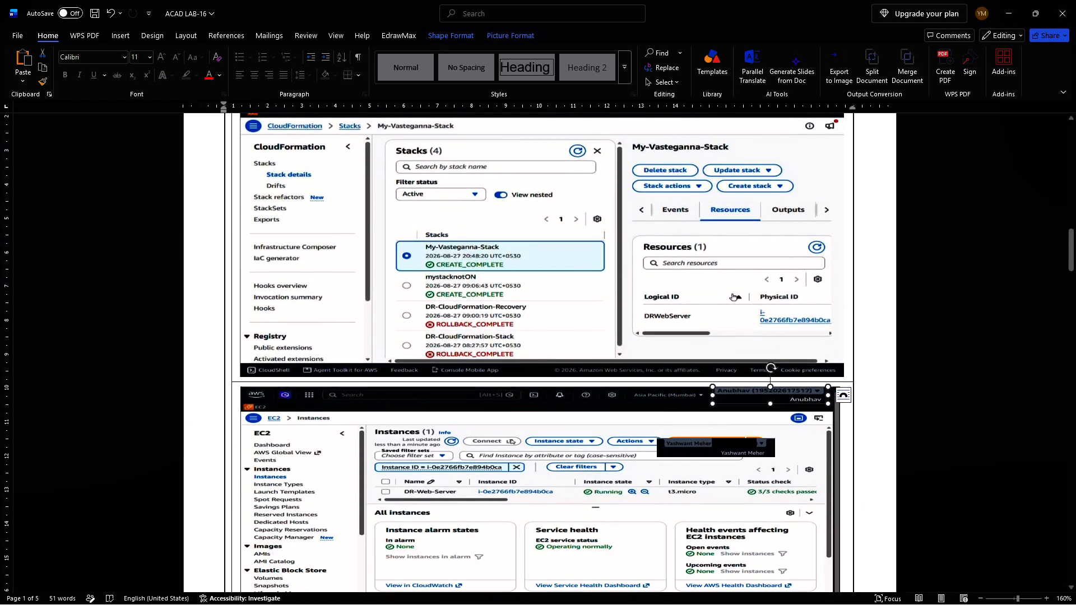
{"action": "key", "text": "Delete"}
Place the name image over the account name in the EC2 Instances screenshot's header and reduce its height to about 0.43 cm.
{"action": "left_click", "coordinate": [722, 448]}
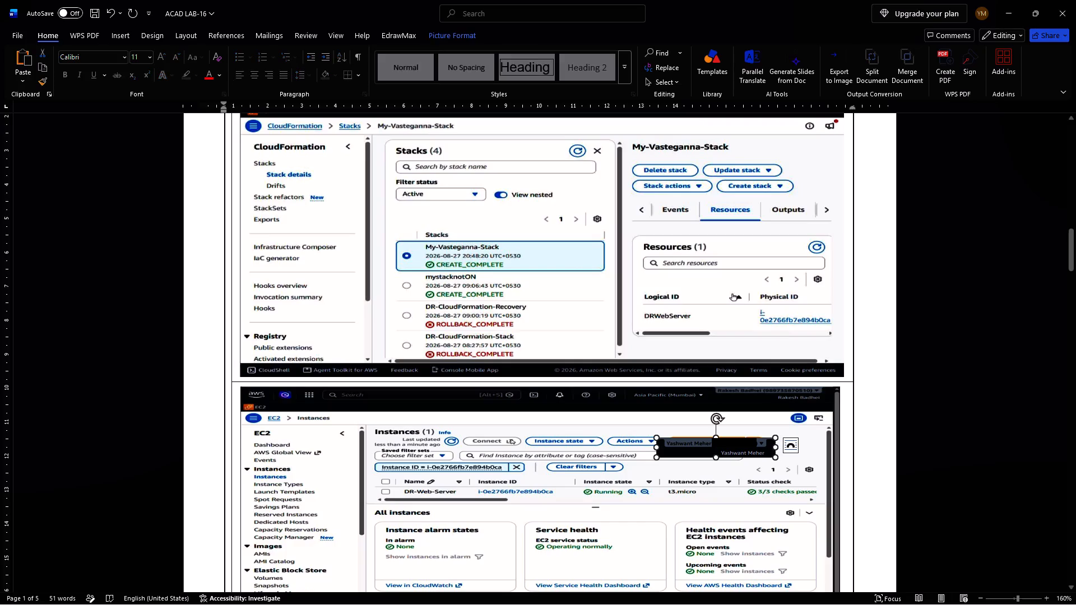
{"action": "left_click_drag", "start_coordinate": [722, 448], "coordinate": [748, 409]}
{"action": "left_click_drag", "start_coordinate": [733, 449], "coordinate": [774, 402]}
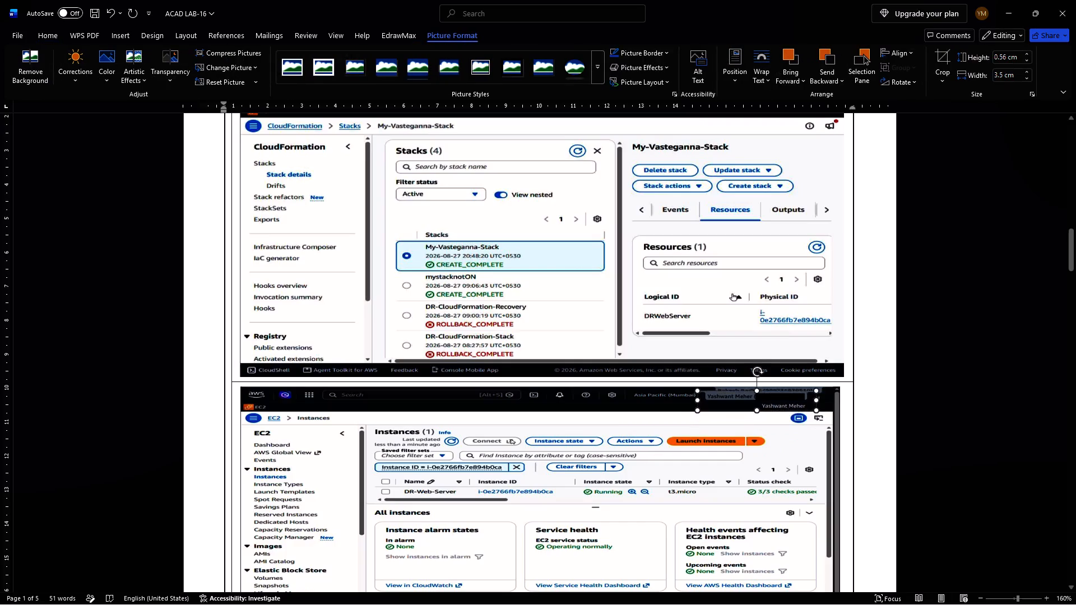
{"action": "left_click_drag", "start_coordinate": [774, 402], "coordinate": [789, 402]}
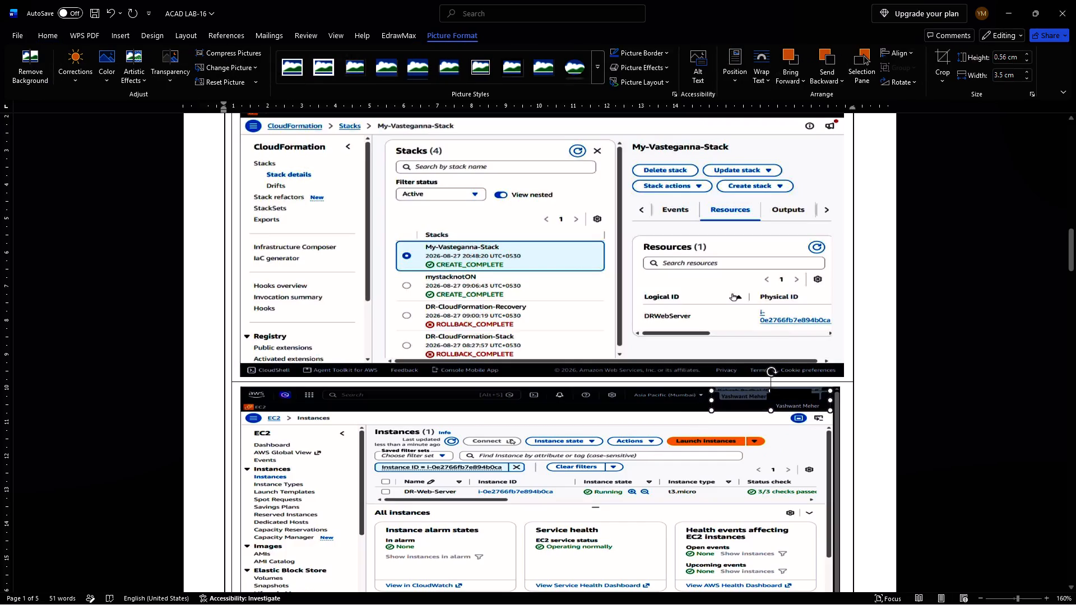
{"action": "left_click_drag", "start_coordinate": [789, 402], "coordinate": [790, 399]}
{"action": "key", "text": "Down"}
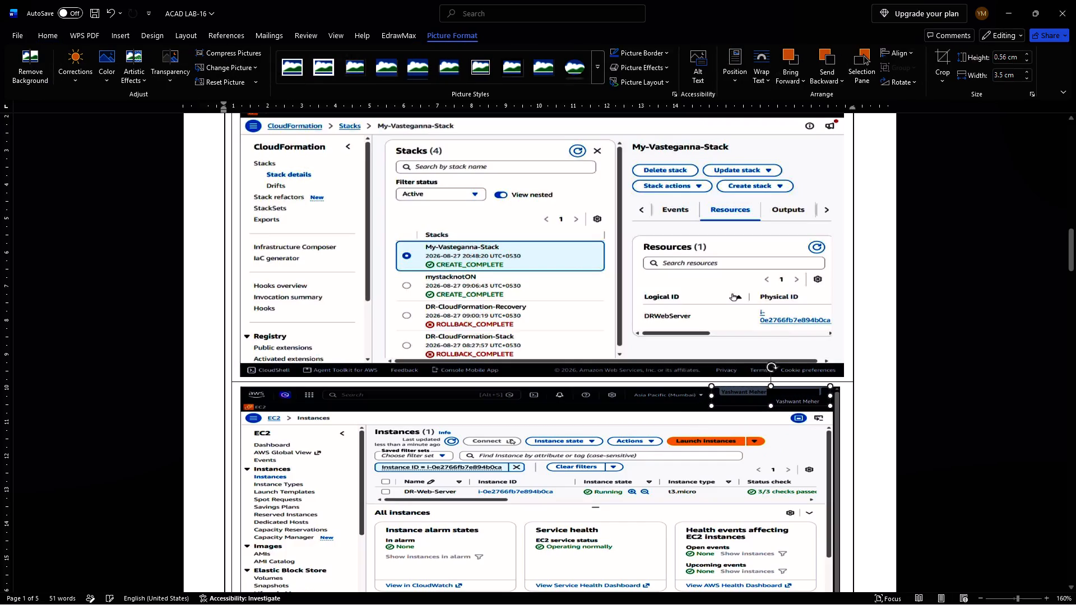
{"action": "left_click", "coordinate": [761, 441]}
{"action": "left_click", "coordinate": [763, 401]}
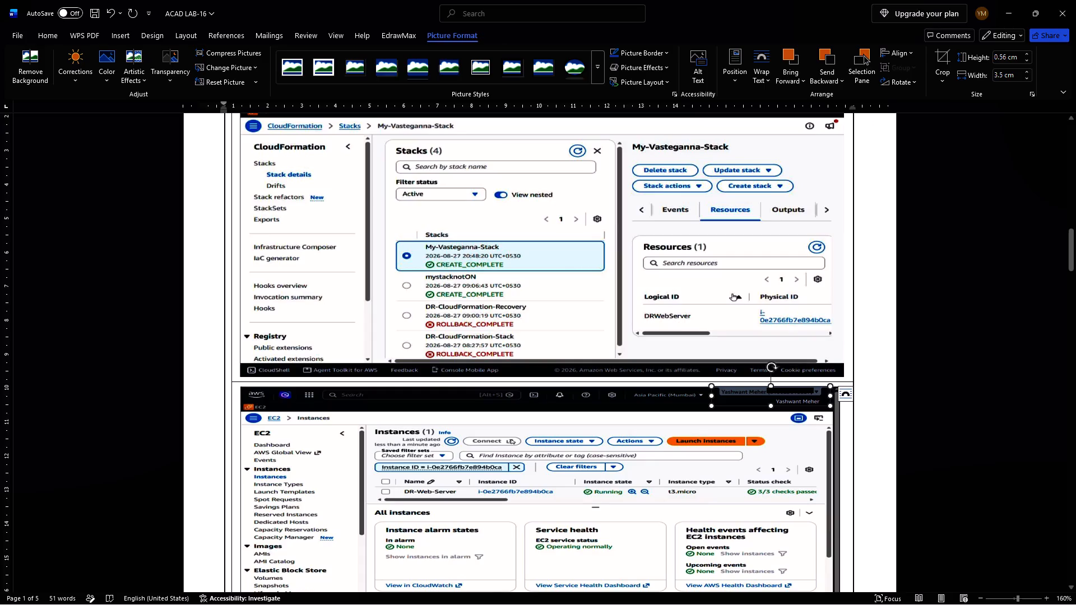
{"action": "left_click_drag", "start_coordinate": [772, 407], "coordinate": [773, 401]}
{"action": "left_click", "coordinate": [765, 436]}
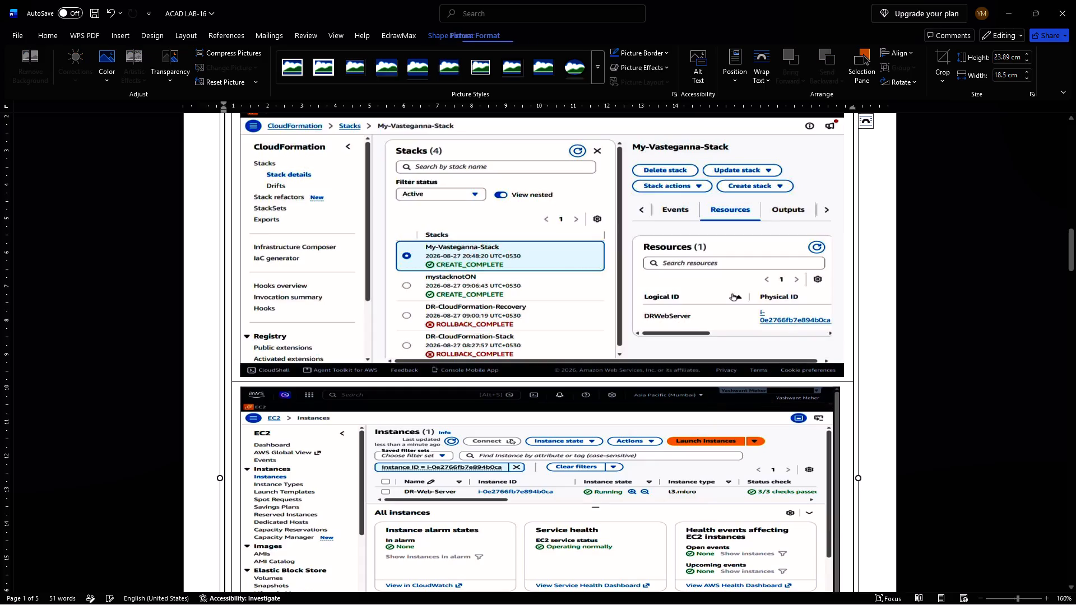
Duplicate the name image on the EC2 Instances screenshot and set the copy over the instance list.
{"action": "left_click", "coordinate": [770, 396]}
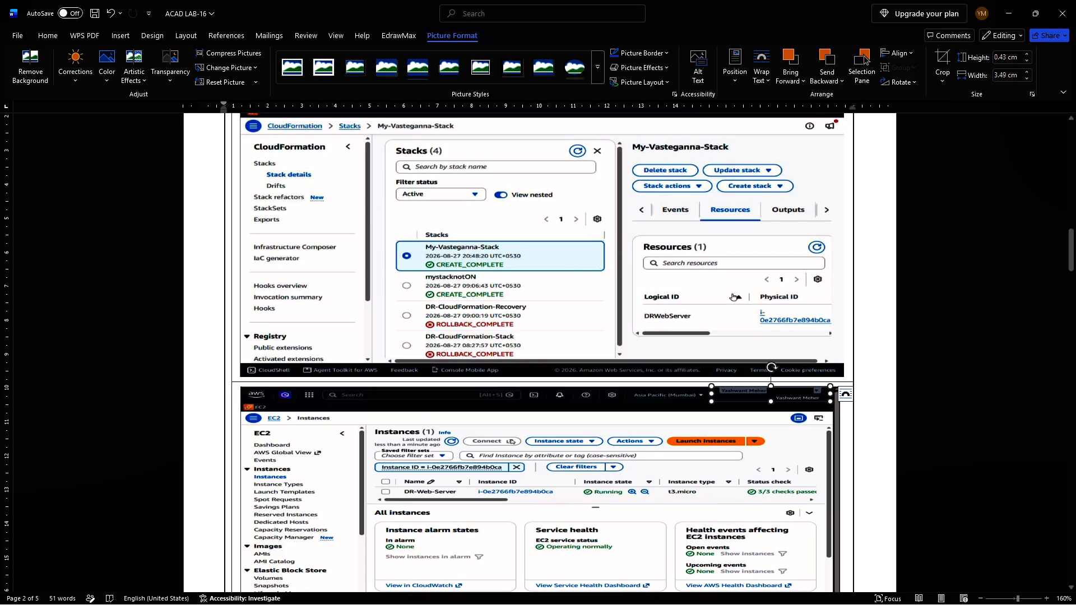
{"action": "key", "text": "ctrl+c"}
{"action": "key", "text": "ctrl+v"}
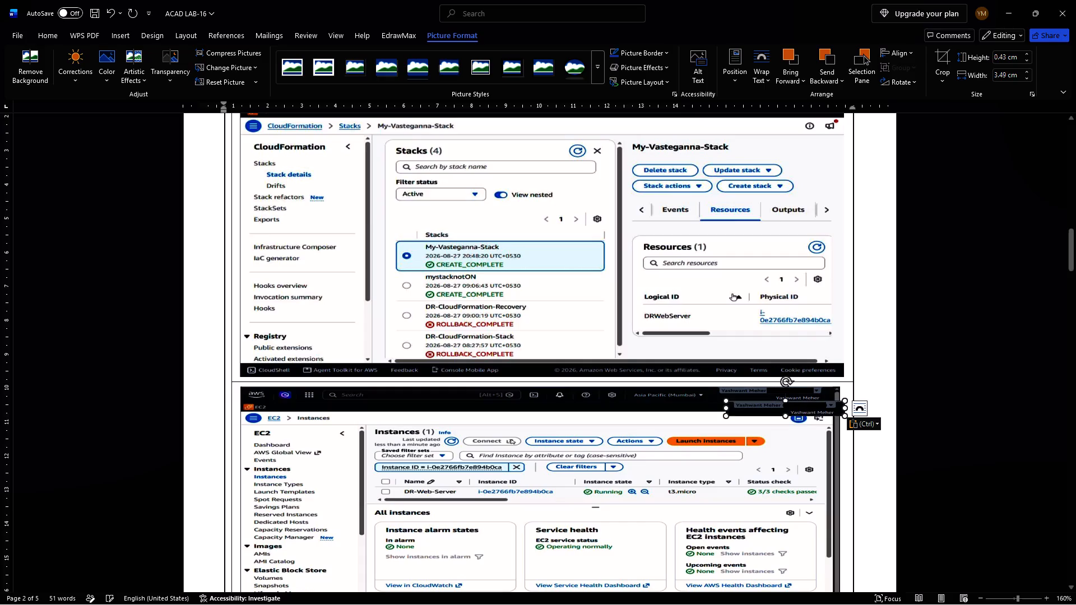
{"action": "left_click_drag", "start_coordinate": [745, 410], "coordinate": [656, 505]}
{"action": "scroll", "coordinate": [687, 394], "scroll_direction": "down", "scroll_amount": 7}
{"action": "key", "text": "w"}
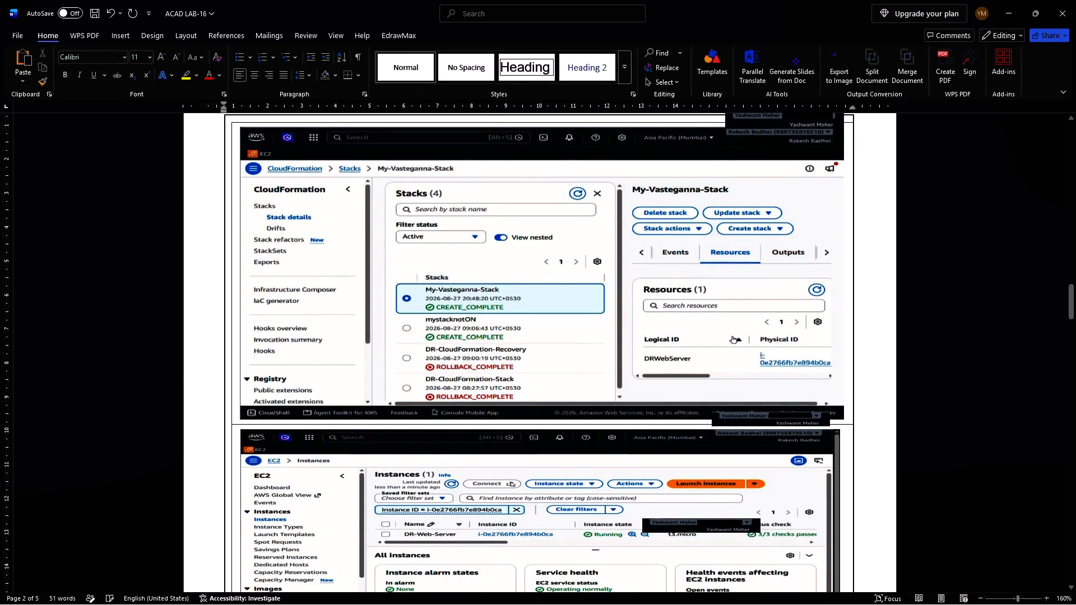
Delete the stray letters "ww" in front of the CODING PHASE heading on the first page.
{"action": "scroll", "coordinate": [688, 380], "scroll_direction": "up", "scroll_amount": 3}
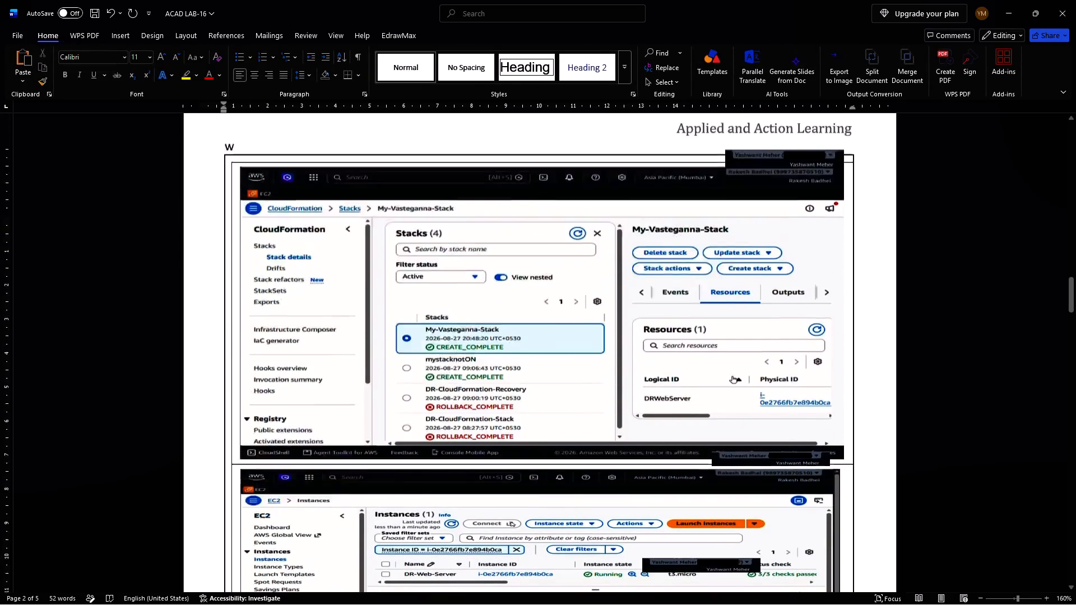
{"action": "scroll", "coordinate": [688, 380], "scroll_direction": "up", "scroll_amount": 9}
{"action": "scroll", "coordinate": [688, 380], "scroll_direction": "up", "scroll_amount": 13}
{"action": "scroll", "coordinate": [688, 380], "scroll_direction": "up", "scroll_amount": 12}
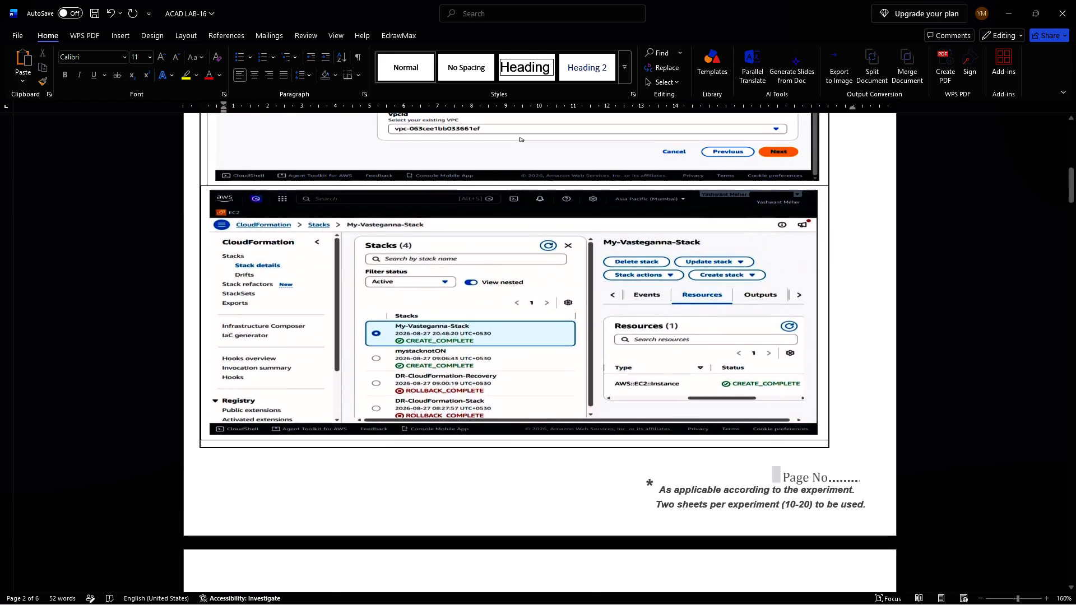
{"action": "scroll", "coordinate": [688, 380], "scroll_direction": "up", "scroll_amount": 14}
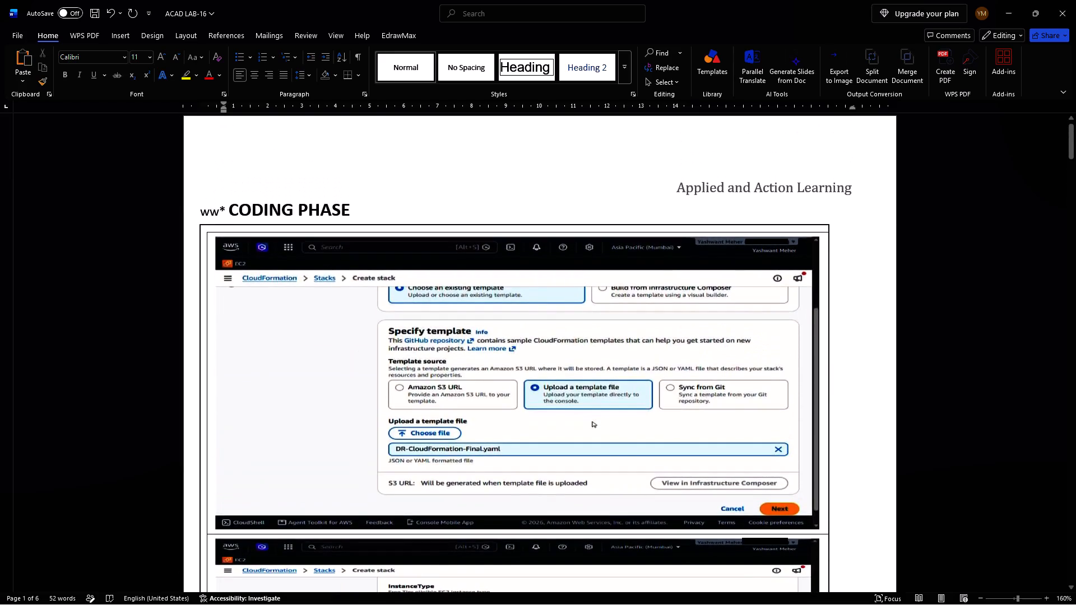
{"action": "scroll", "coordinate": [688, 380], "scroll_direction": "down", "scroll_amount": 7}
{"action": "scroll", "coordinate": [688, 380], "scroll_direction": "up", "scroll_amount": 11}
{"action": "left_click", "coordinate": [220, 223]}
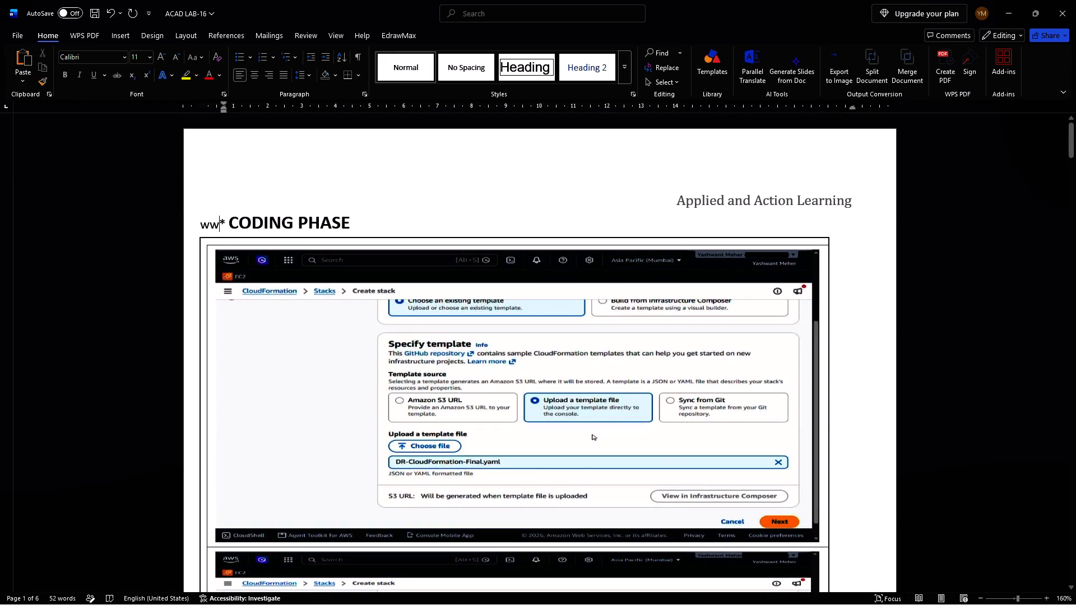
{"action": "key", "text": "BackSpace"}
{"action": "key", "text": "BackSpace"}
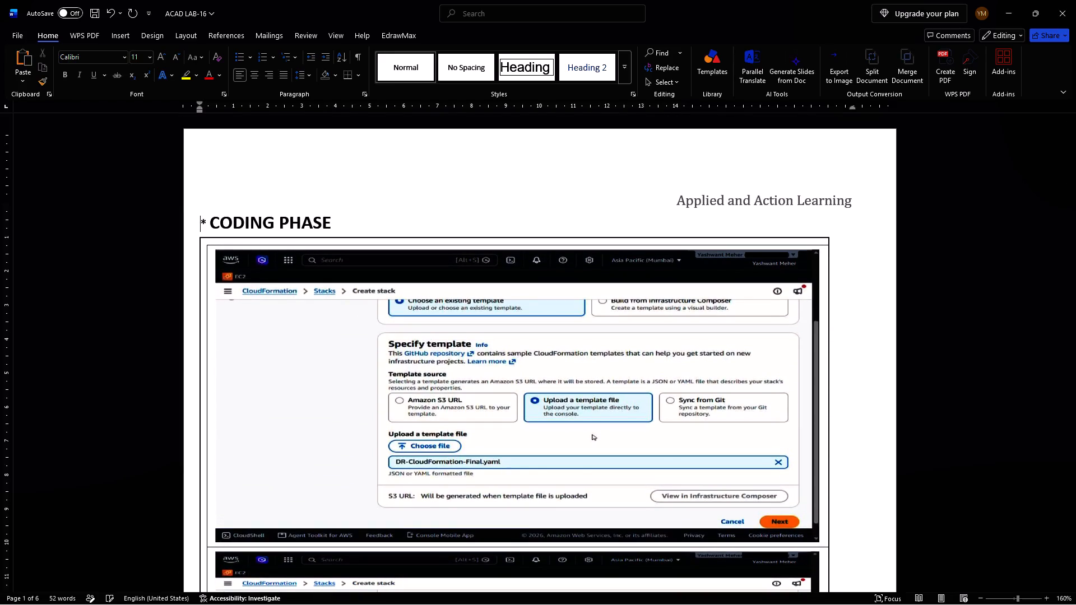
Delete the empty paragraph on the blank page that follows the CODING PHASE page.
{"action": "scroll", "coordinate": [293, 236], "scroll_direction": "down", "scroll_amount": 12}
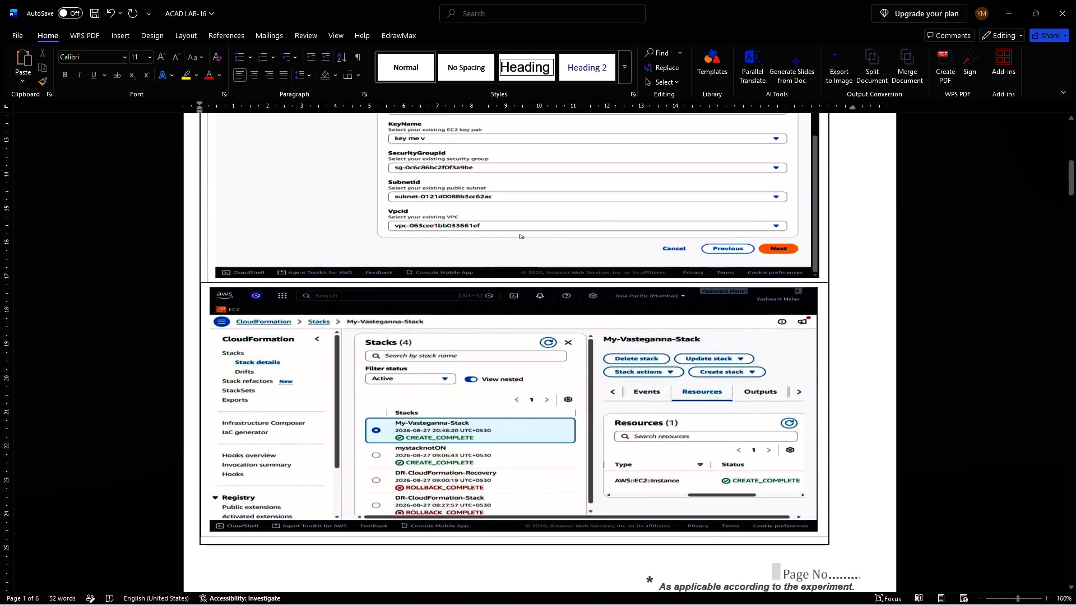
{"action": "scroll", "coordinate": [355, 235], "scroll_direction": "down", "scroll_amount": 14}
{"action": "left_click", "coordinate": [363, 240]}
{"action": "scroll", "coordinate": [363, 240], "scroll_direction": "down", "scroll_amount": 3}
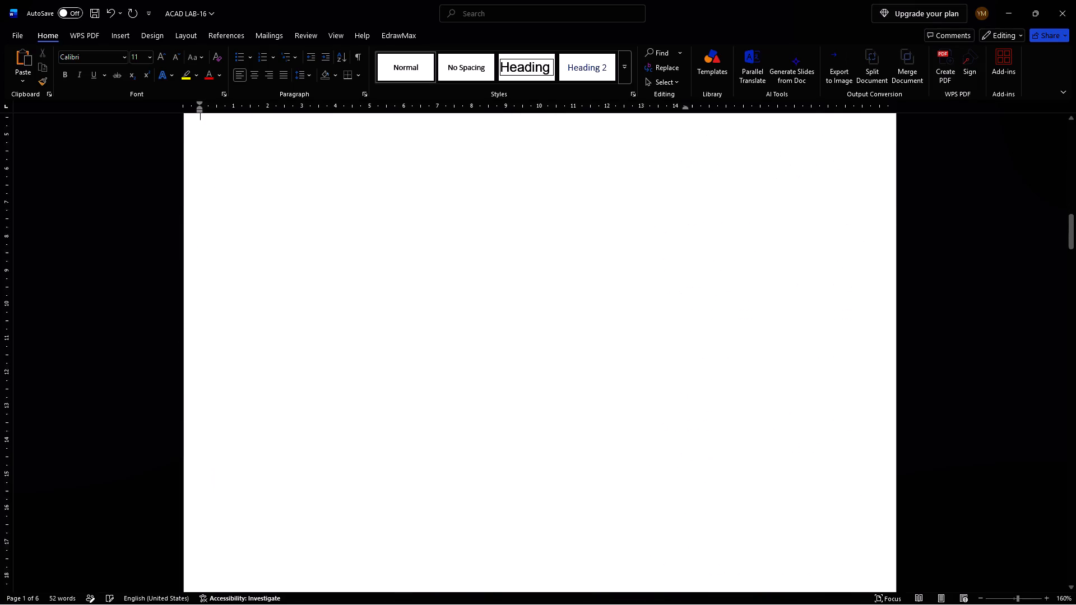
{"action": "scroll", "coordinate": [363, 240], "scroll_direction": "down", "scroll_amount": 3}
{"action": "scroll", "coordinate": [363, 240], "scroll_direction": "up", "scroll_amount": 10}
{"action": "key", "text": "BackSpace"}
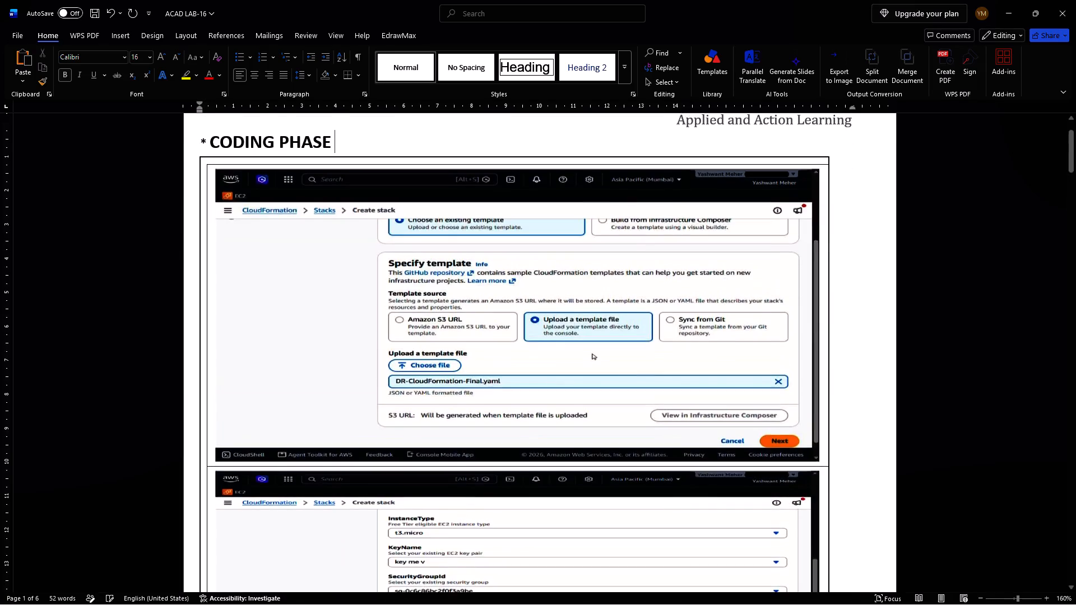
Delete the stray letter "w" above the second page's My-Vasteganna-Stack screenshot.
{"action": "scroll", "coordinate": [370, 320], "scroll_direction": "down", "scroll_amount": 10}
{"action": "scroll", "coordinate": [371, 322], "scroll_direction": "up", "scroll_amount": 13}
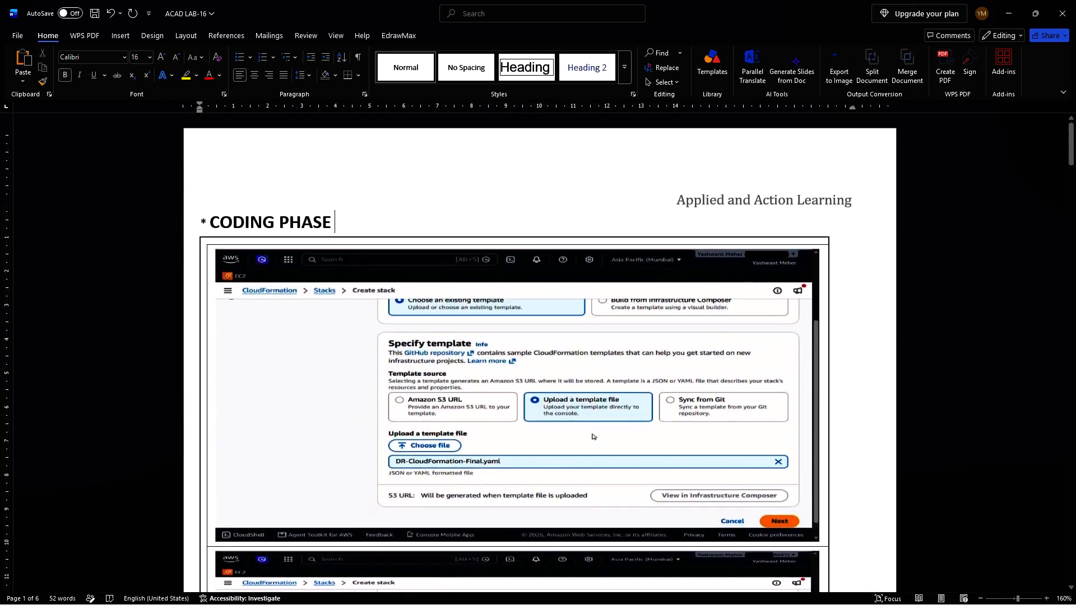
{"action": "scroll", "coordinate": [371, 322], "scroll_direction": "down", "scroll_amount": 14}
{"action": "scroll", "coordinate": [371, 322], "scroll_direction": "down", "scroll_amount": 7}
{"action": "left_click", "coordinate": [265, 347]}
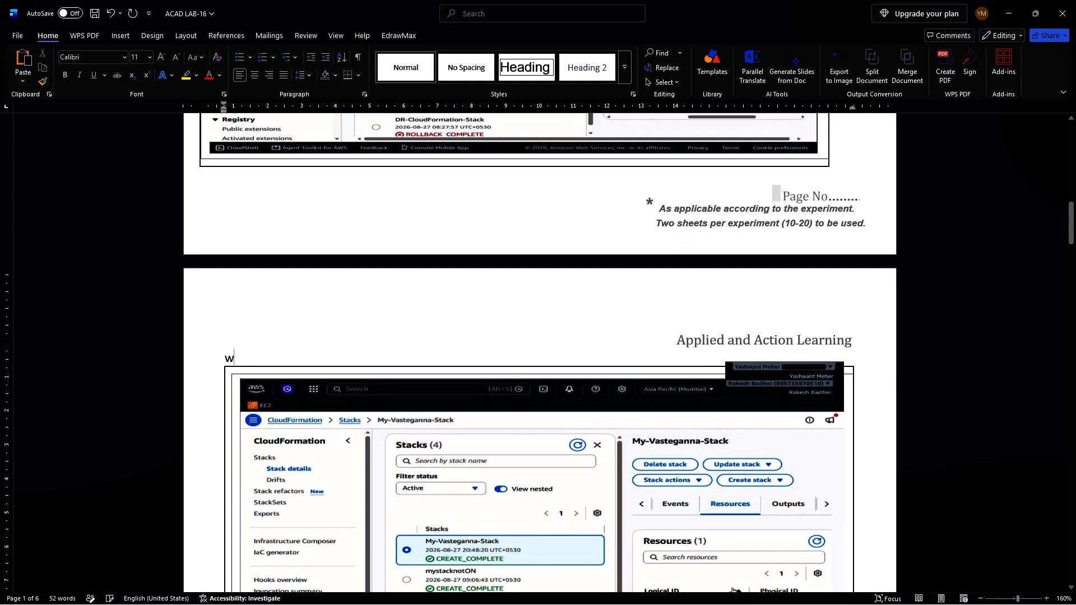
{"action": "key", "text": "BackSpace"}
{"action": "scroll", "coordinate": [337, 342], "scroll_direction": "up", "scroll_amount": 2}
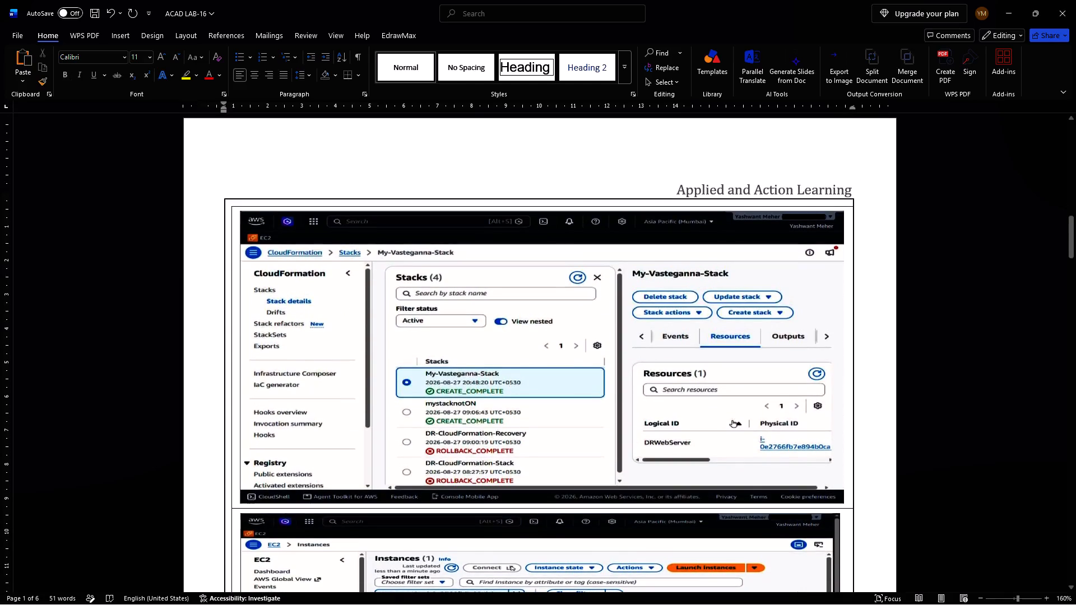
Replace the account-name overlay on the Terminate (delete) instance screenshot with the spare name image from the EC2 Instances screenshot.
{"action": "scroll", "coordinate": [799, 273], "scroll_direction": "down", "scroll_amount": 3}
{"action": "scroll", "coordinate": [797, 333], "scroll_direction": "down", "scroll_amount": 1}
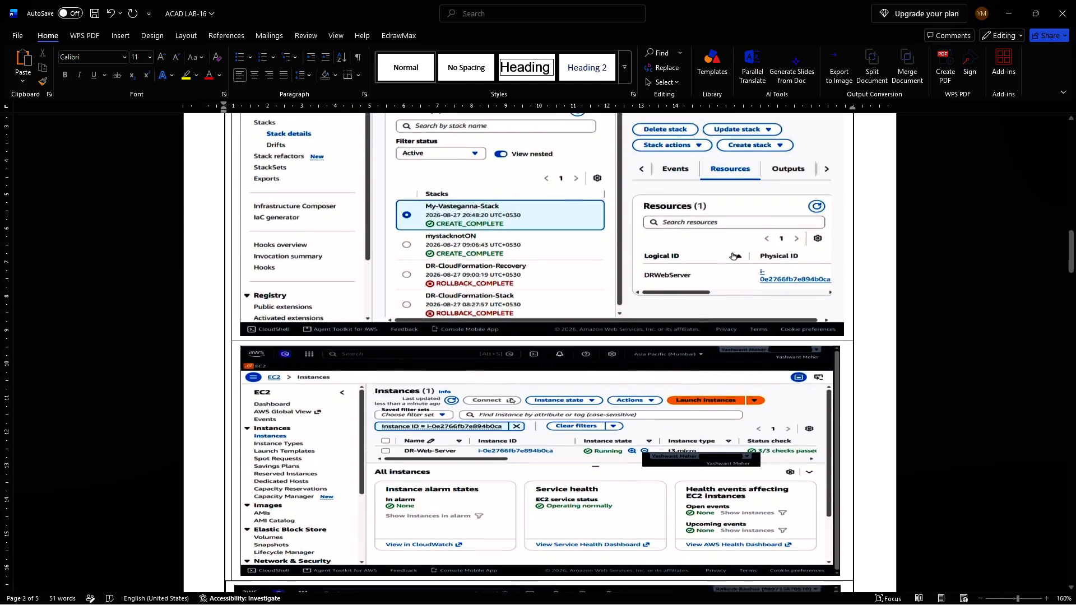
{"action": "scroll", "coordinate": [797, 333], "scroll_direction": "down", "scroll_amount": 4}
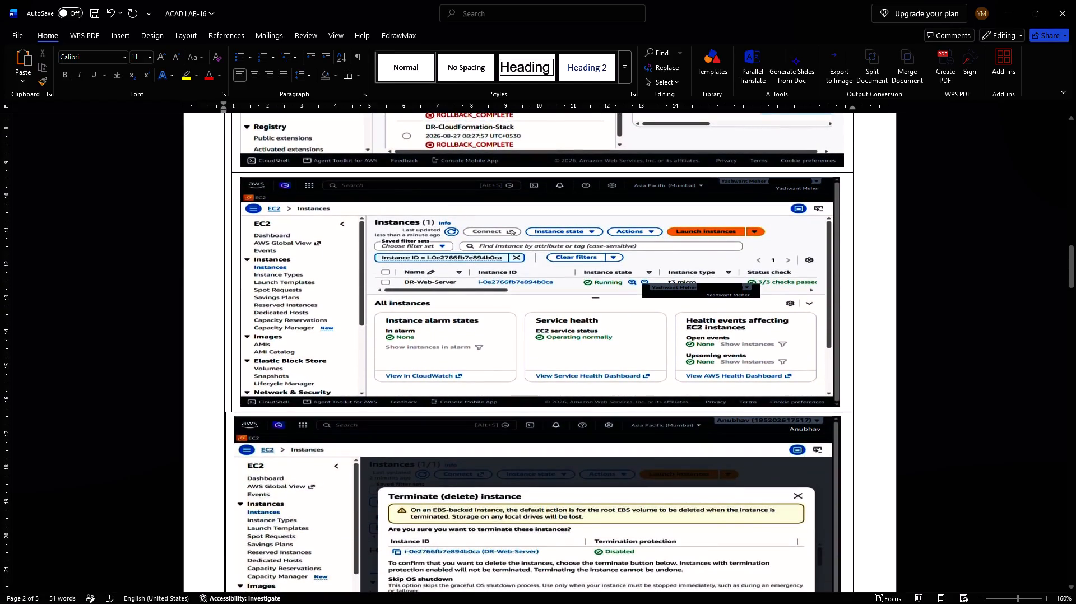
{"action": "left_click", "coordinate": [698, 295]}
{"action": "left_click_drag", "start_coordinate": [714, 290], "coordinate": [664, 483]}
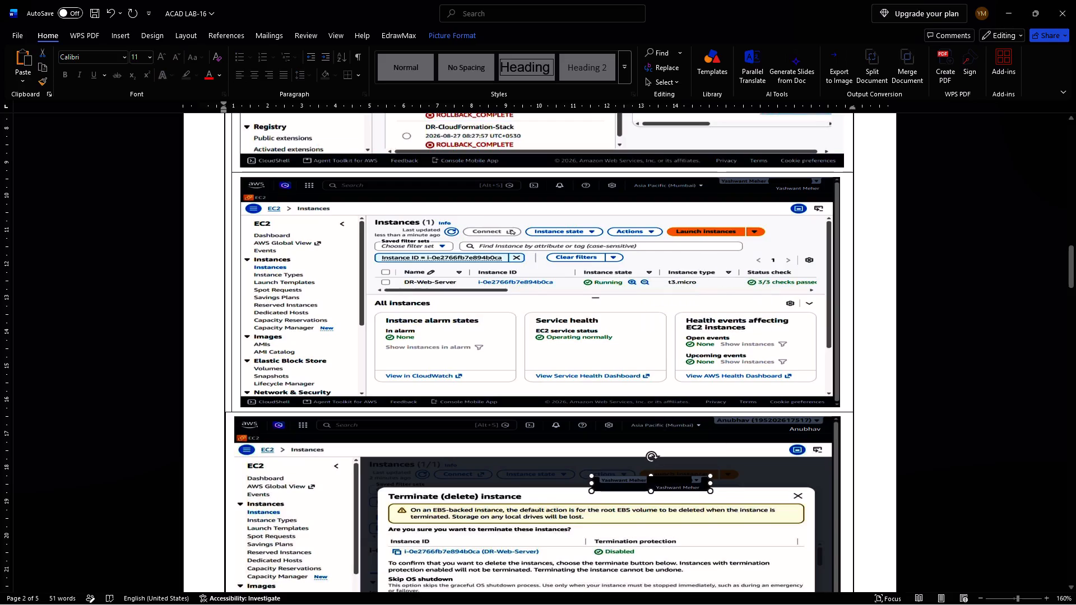
{"action": "left_click", "coordinate": [751, 423]}
{"action": "key", "text": "Delete"}
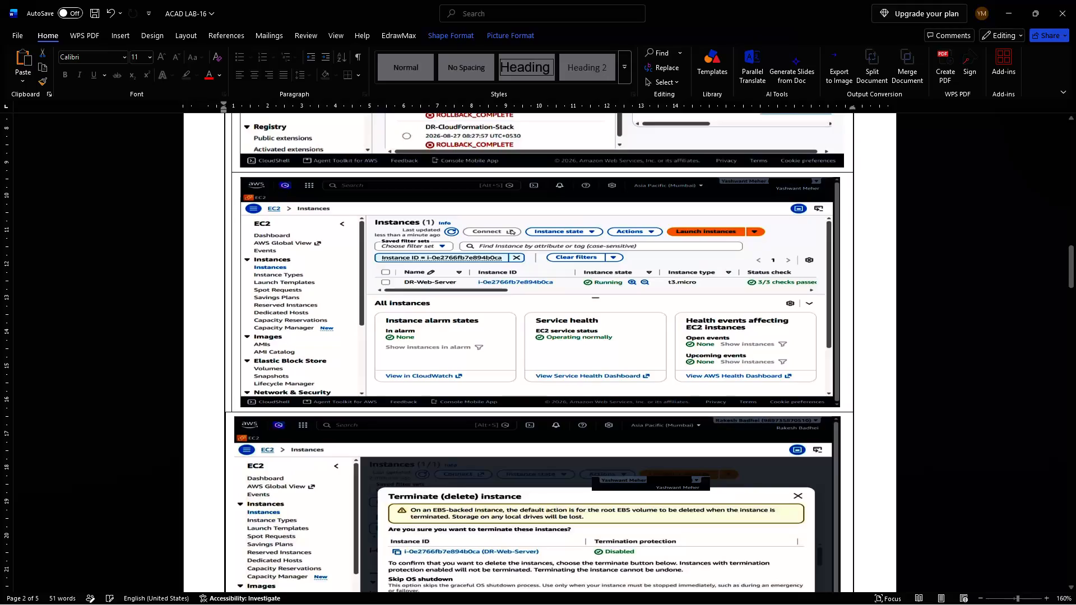
{"action": "left_click", "coordinate": [662, 485]}
{"action": "left_click_drag", "start_coordinate": [662, 485], "coordinate": [754, 453]}
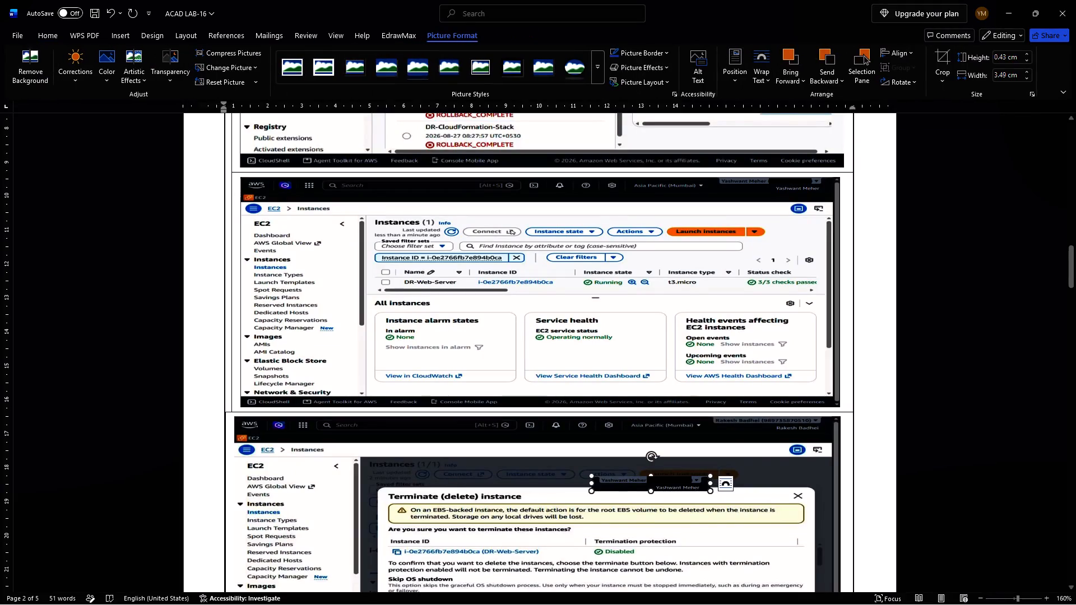
{"action": "left_click_drag", "start_coordinate": [692, 484], "coordinate": [812, 427]}
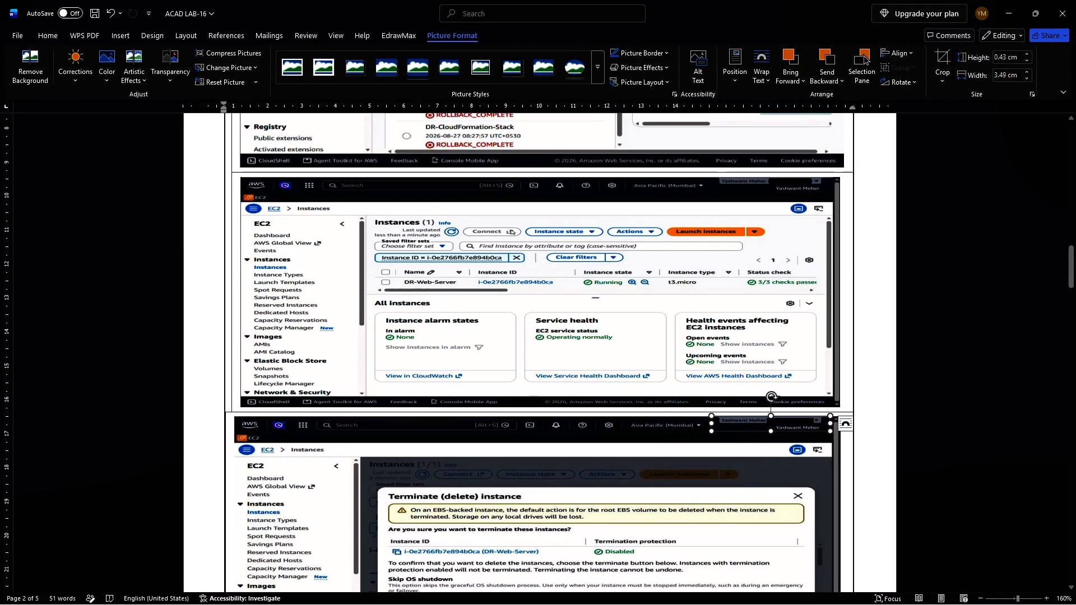
{"action": "left_click", "coordinate": [764, 457]}
{"action": "left_click", "coordinate": [772, 425]}
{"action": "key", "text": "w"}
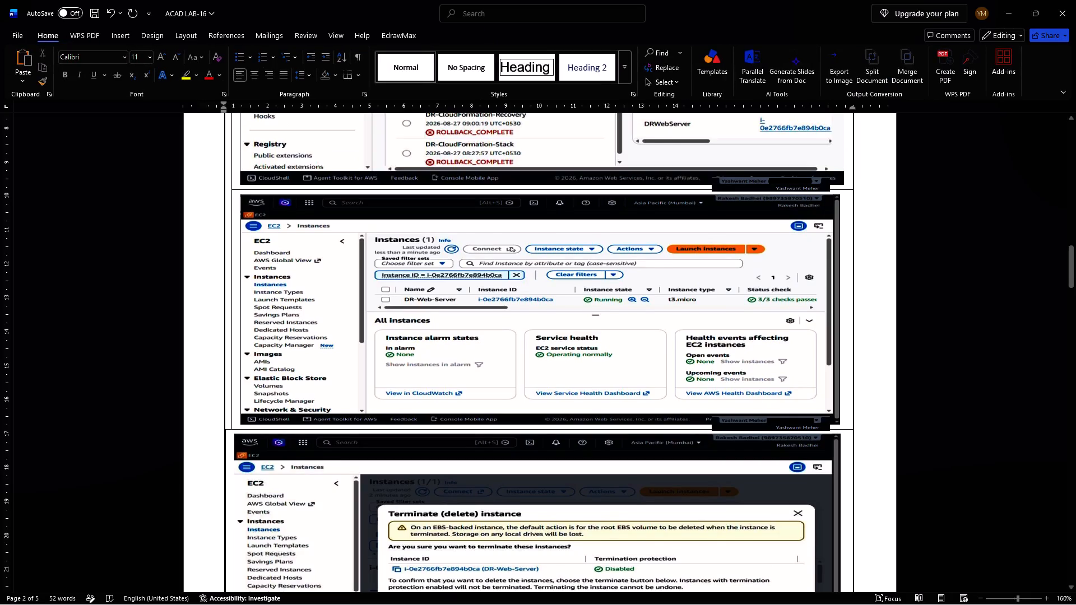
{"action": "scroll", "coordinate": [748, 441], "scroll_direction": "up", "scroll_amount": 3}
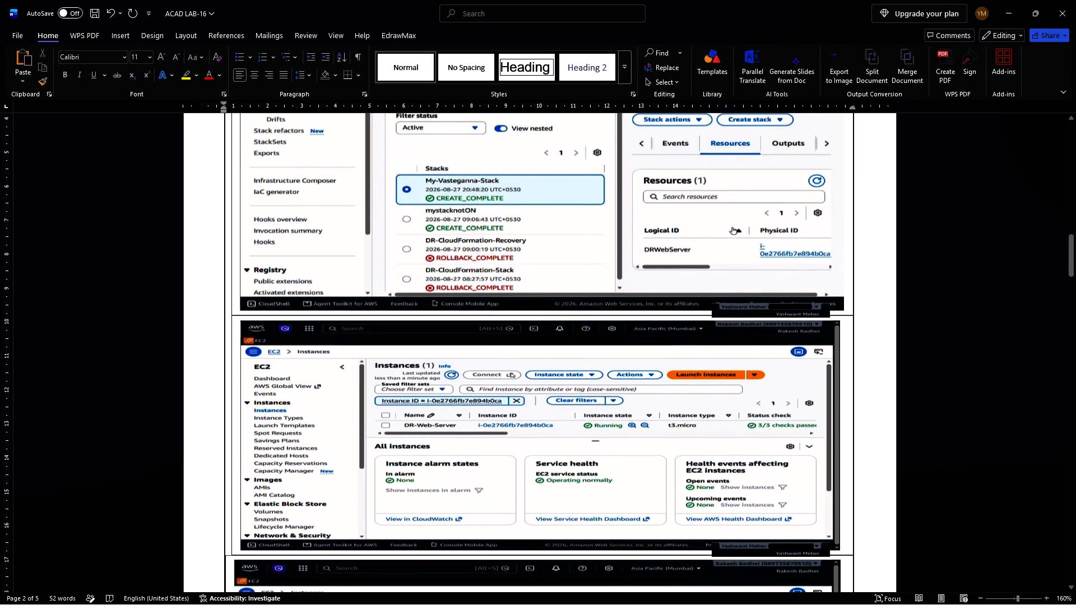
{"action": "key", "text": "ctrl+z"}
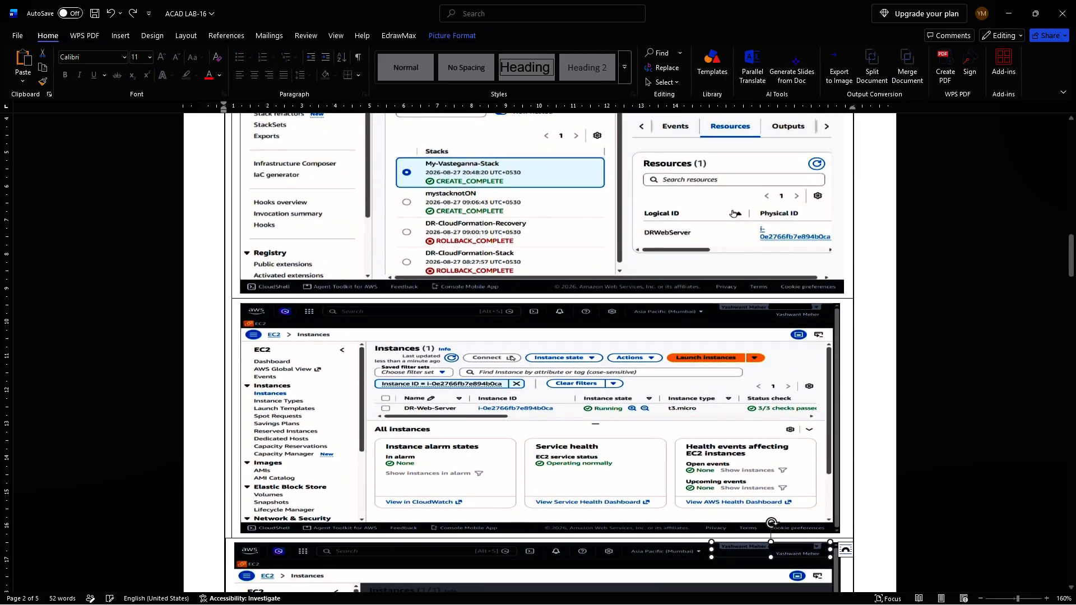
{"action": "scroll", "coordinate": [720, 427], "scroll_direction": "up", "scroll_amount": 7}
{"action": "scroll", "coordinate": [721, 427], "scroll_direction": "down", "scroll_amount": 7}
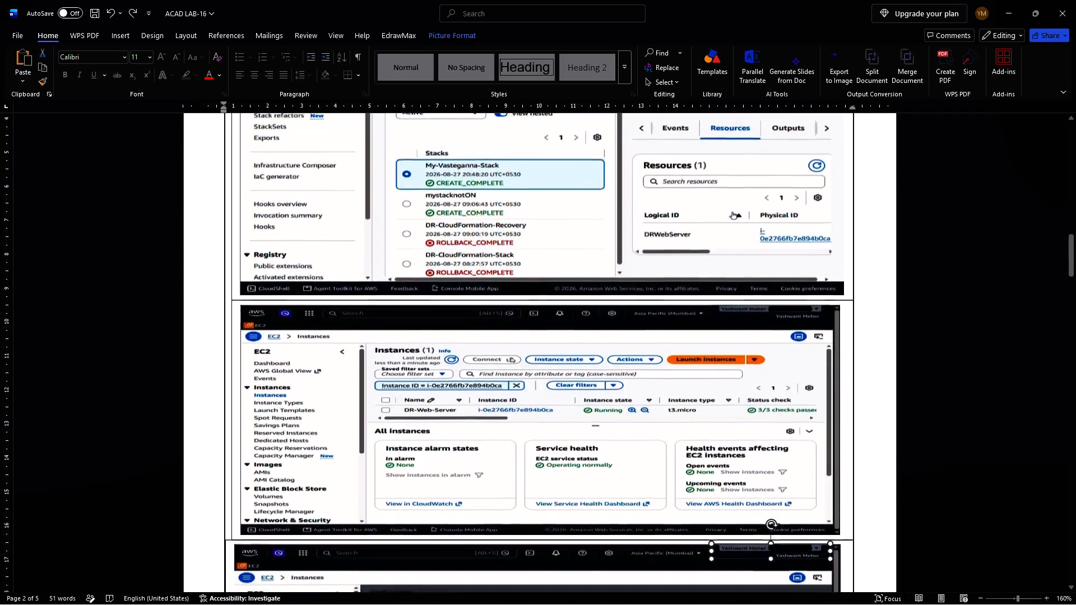
Duplicate the name image on the Terminate (delete) instance screenshot and move the copy onto the third page's My-Vasteganna-Stack screenshot.
{"action": "scroll", "coordinate": [721, 427], "scroll_direction": "down", "scroll_amount": 7}
{"action": "left_click", "coordinate": [753, 371]}
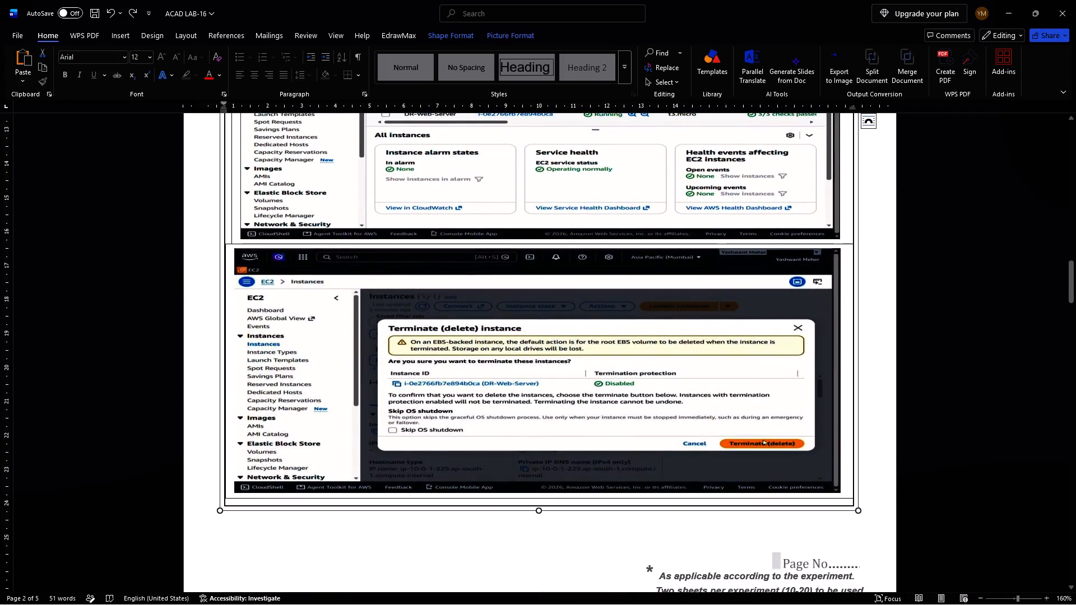
{"action": "left_click", "coordinate": [745, 259]}
{"action": "key", "text": "ctrl+c"}
{"action": "key", "text": "ctrl+v"}
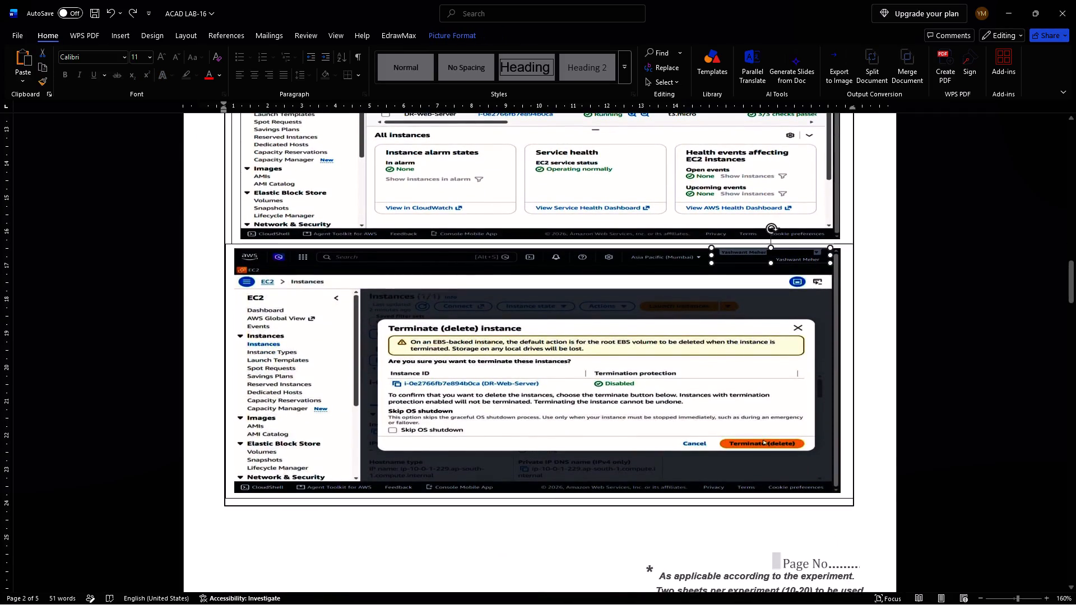
{"action": "left_click_drag", "start_coordinate": [759, 269], "coordinate": [625, 444]}
{"action": "scroll", "coordinate": [638, 385], "scroll_direction": "down", "scroll_amount": 4}
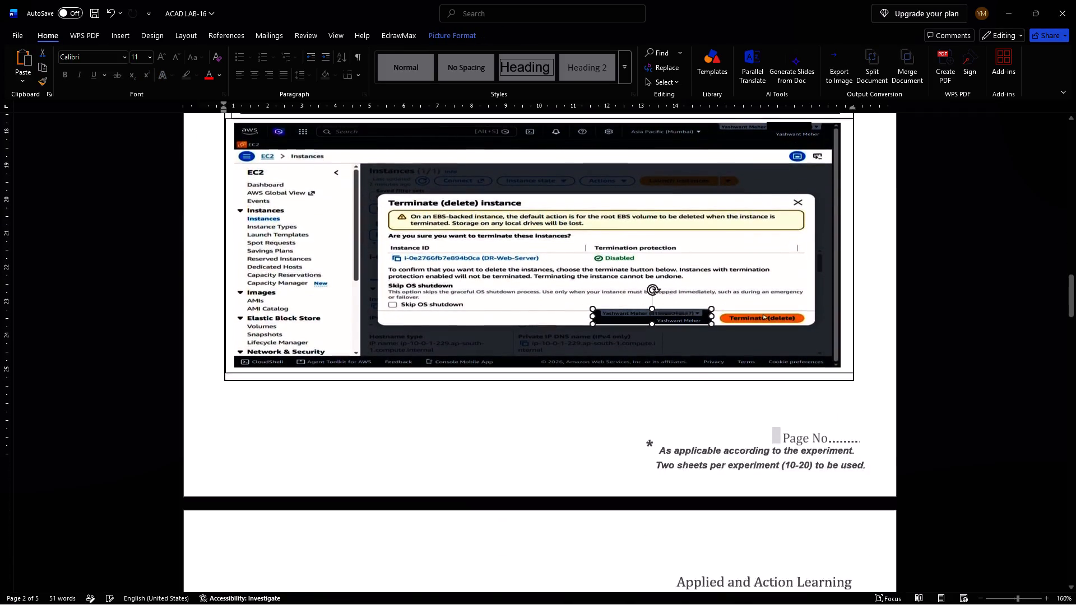
{"action": "left_click_drag", "start_coordinate": [632, 278], "coordinate": [672, 564]}
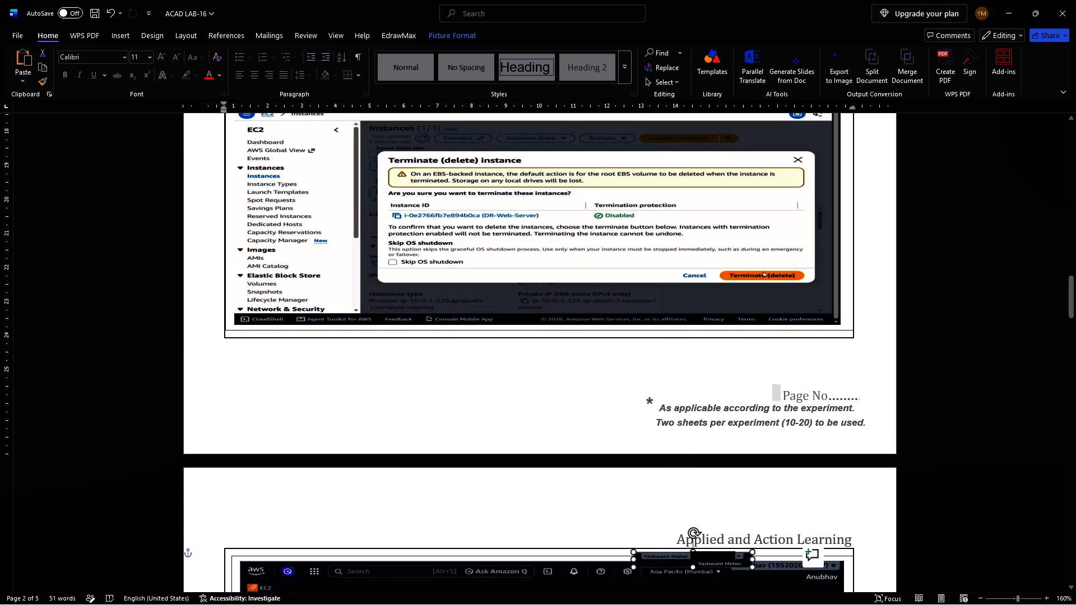
Delete the old account-name overlay on the third page's My-Vasteganna-Stack screenshot and place the name image copy over the account area.
{"action": "scroll", "coordinate": [669, 471], "scroll_direction": "down", "scroll_amount": 4}
{"action": "left_click", "coordinate": [778, 411]}
{"action": "key", "text": "Delete"}
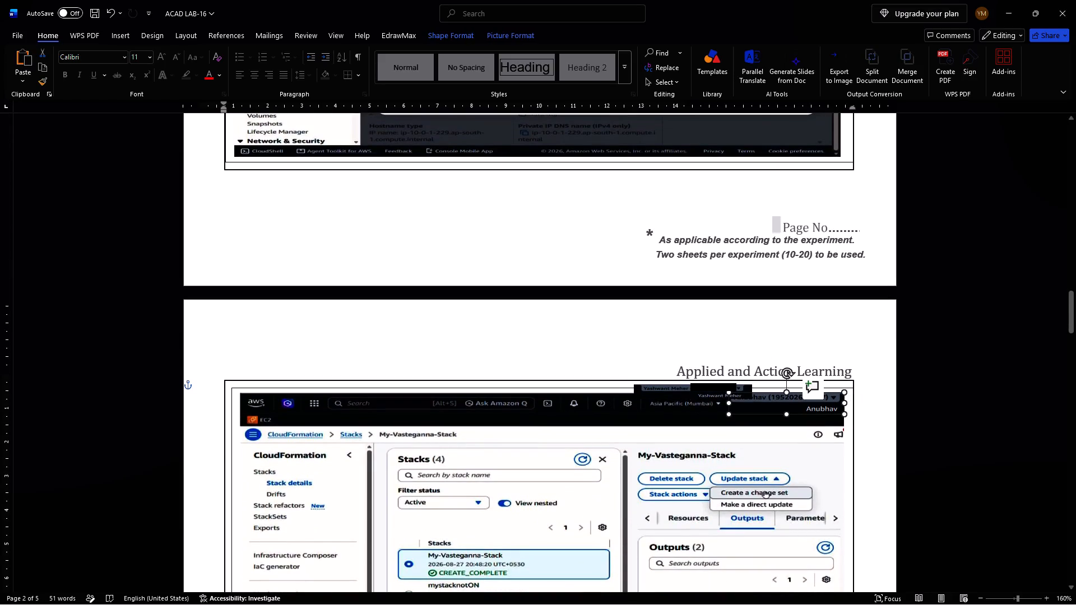
{"action": "left_click_drag", "start_coordinate": [714, 393], "coordinate": [810, 413]}
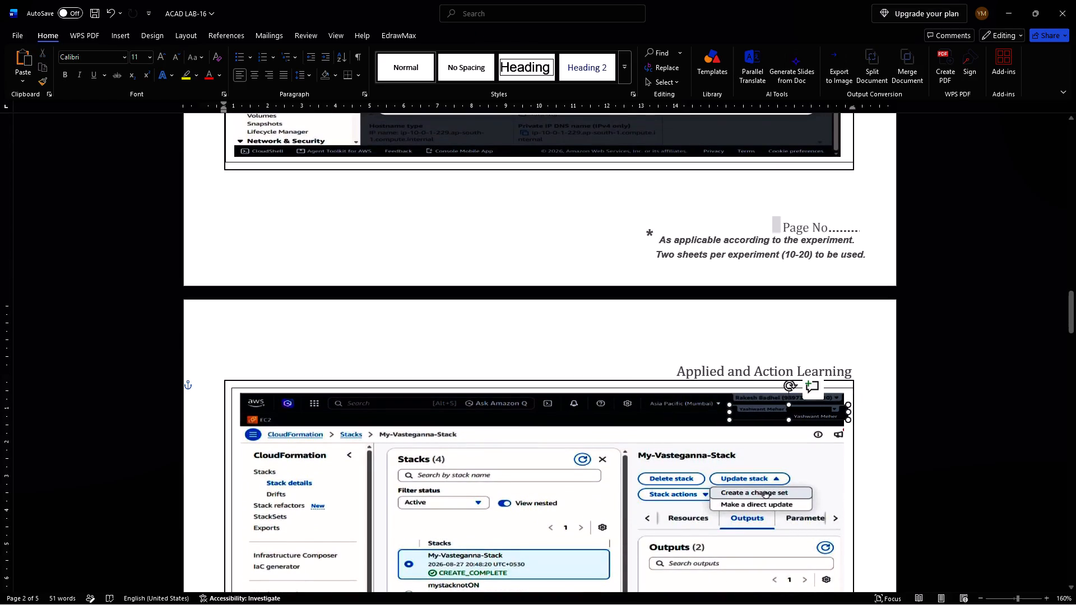
{"action": "left_click_drag", "start_coordinate": [810, 413], "coordinate": [811, 402]}
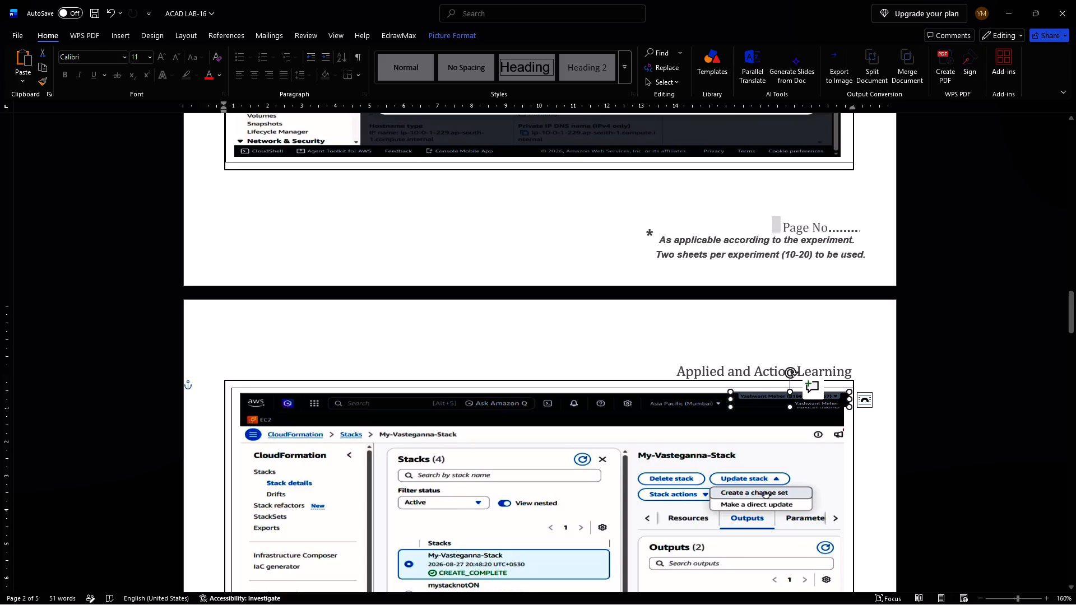
{"action": "left_click", "coordinate": [797, 482]}
{"action": "left_click", "coordinate": [773, 403]}
{"action": "key", "text": "Down"}
{"action": "key", "text": "Down"}
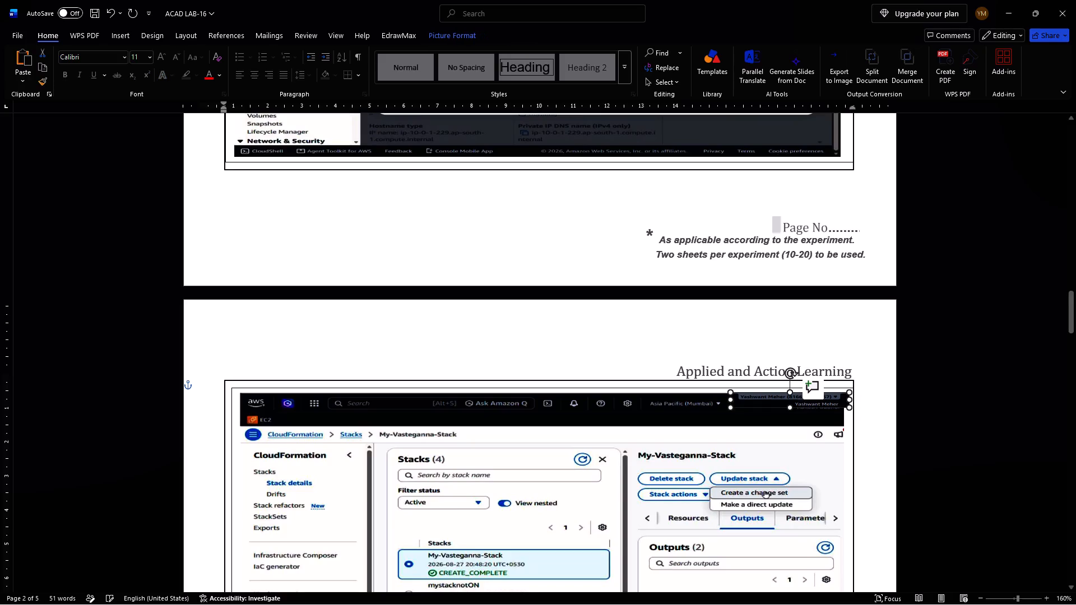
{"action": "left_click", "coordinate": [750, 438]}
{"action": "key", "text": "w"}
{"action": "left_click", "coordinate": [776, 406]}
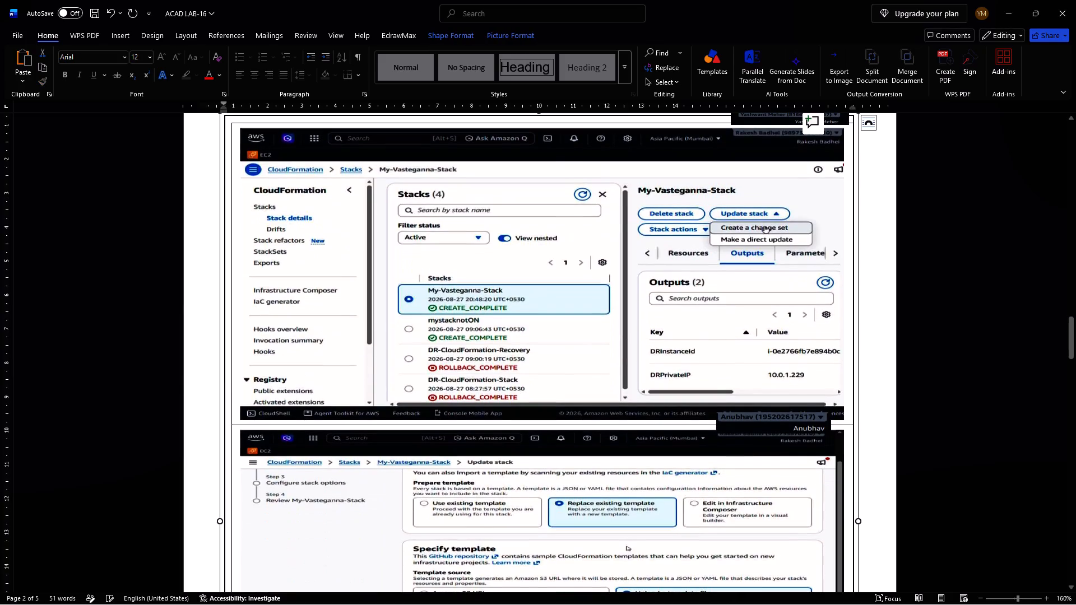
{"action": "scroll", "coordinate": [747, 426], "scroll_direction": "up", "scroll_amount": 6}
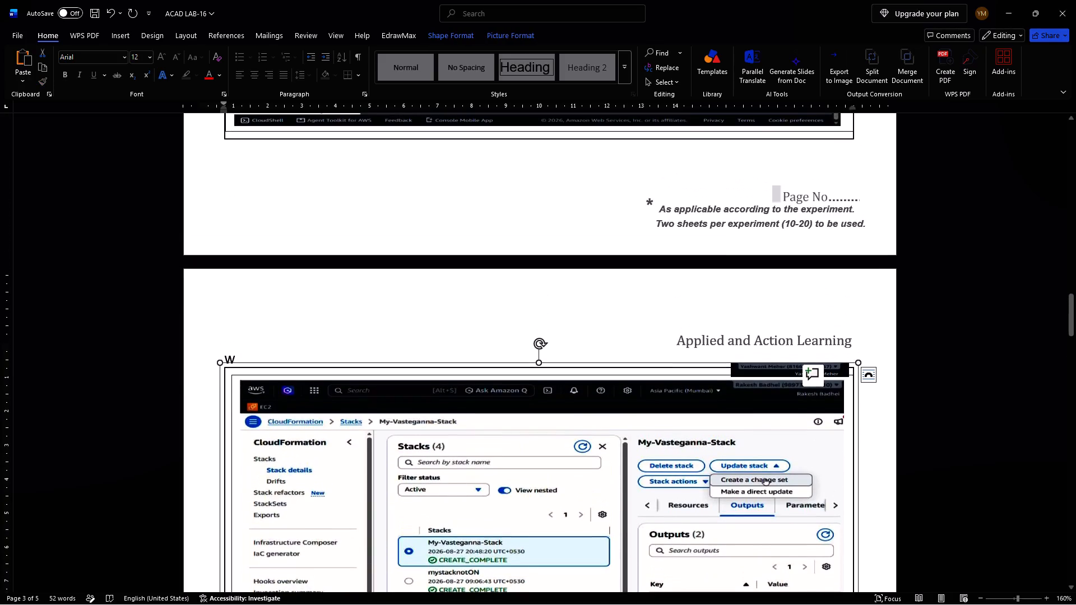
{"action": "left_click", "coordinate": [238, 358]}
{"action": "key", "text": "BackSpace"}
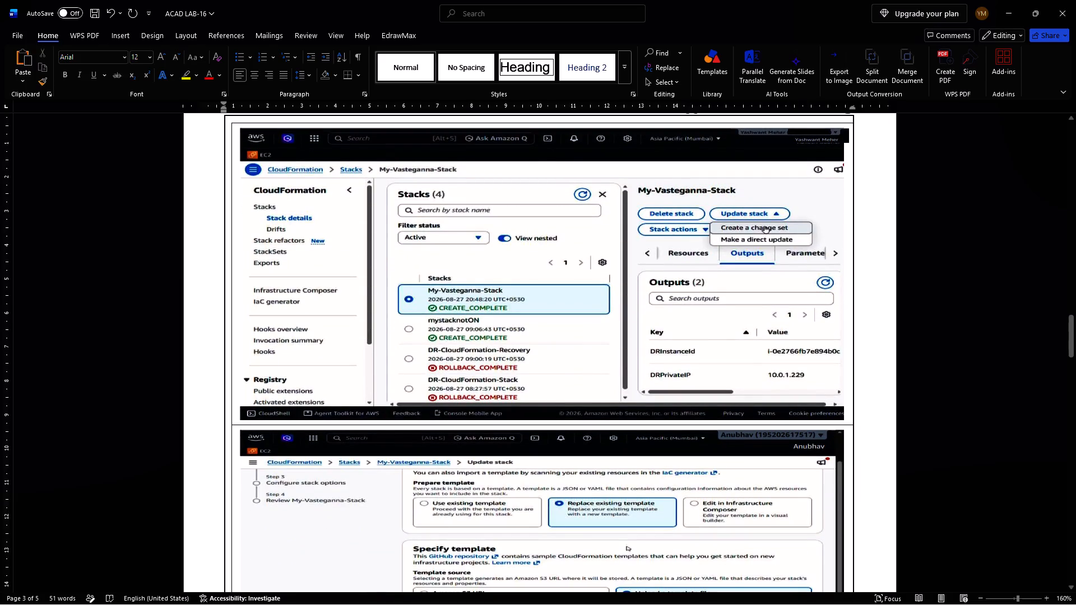
Stretch the name image on the third page's My-Vasteganna-Stack screenshot to a height of about 0.51 cm.
{"action": "scroll", "coordinate": [600, 433], "scroll_direction": "up", "scroll_amount": 3}
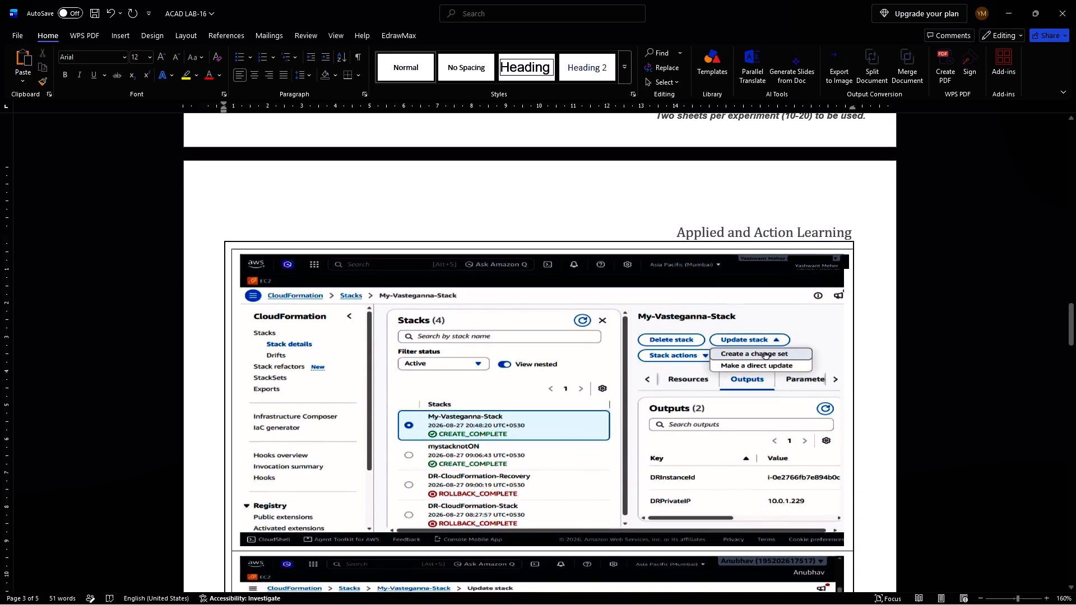
{"action": "scroll", "coordinate": [766, 344], "scroll_direction": "up", "scroll_amount": 6}
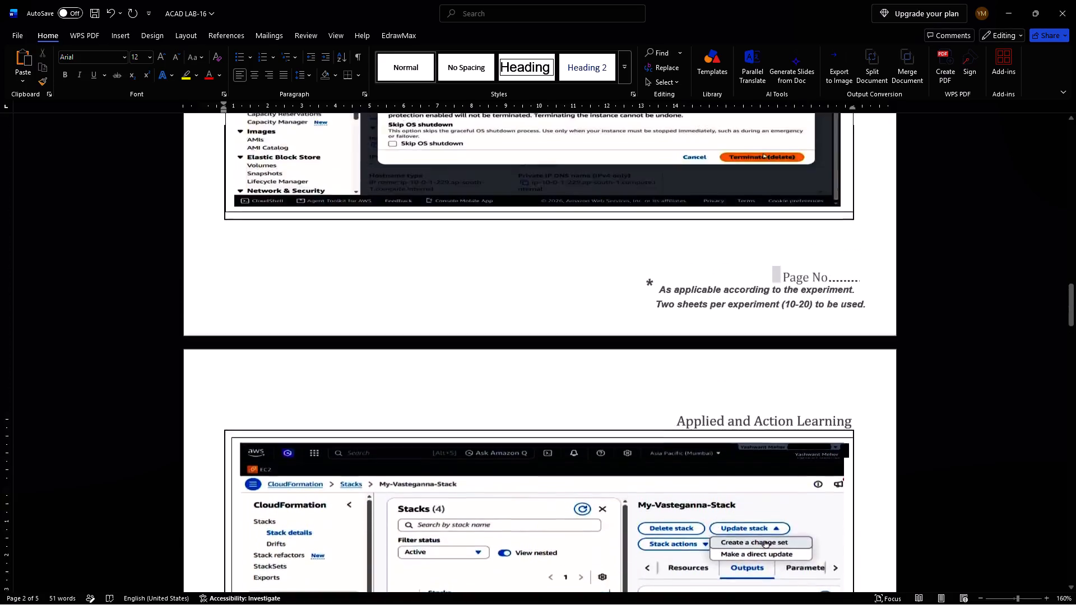
{"action": "scroll", "coordinate": [766, 343], "scroll_direction": "up", "scroll_amount": 3}
{"action": "scroll", "coordinate": [773, 352], "scroll_direction": "down", "scroll_amount": 6}
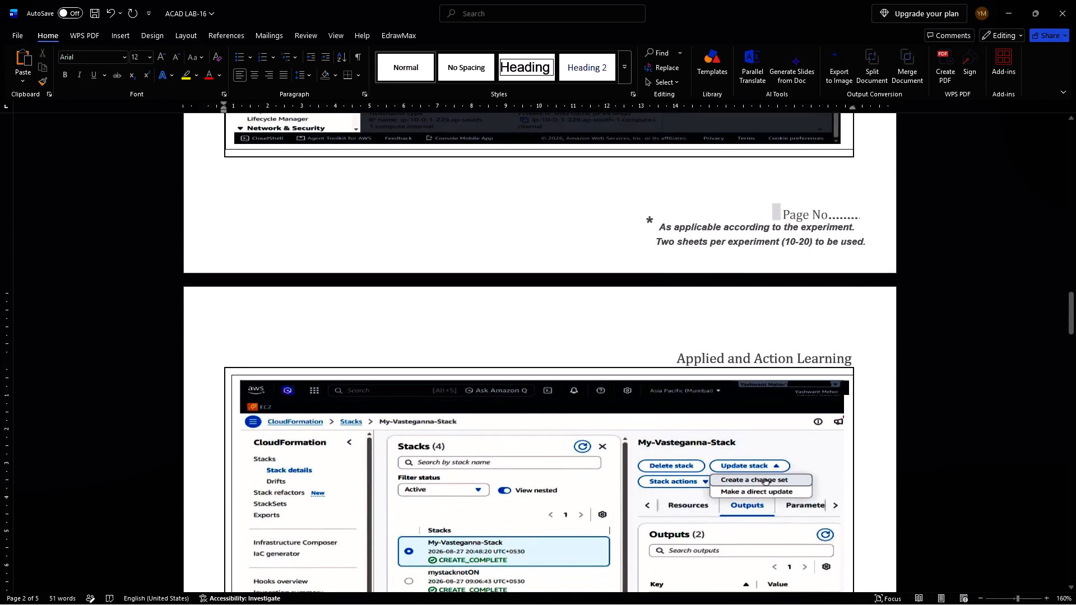
{"action": "left_click", "coordinate": [775, 387]}
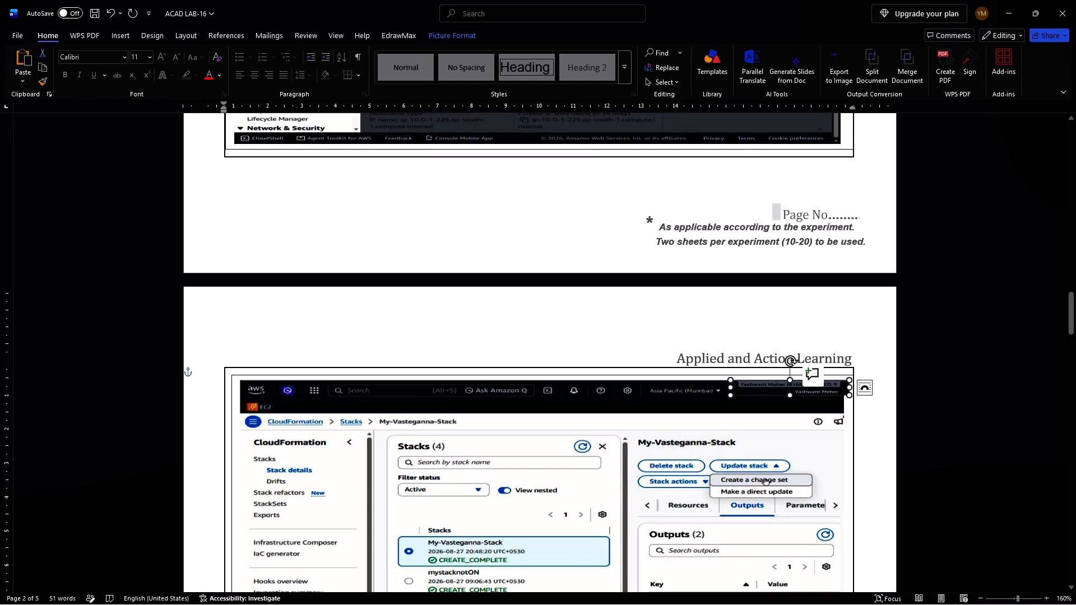
{"action": "left_click", "coordinate": [790, 394]}
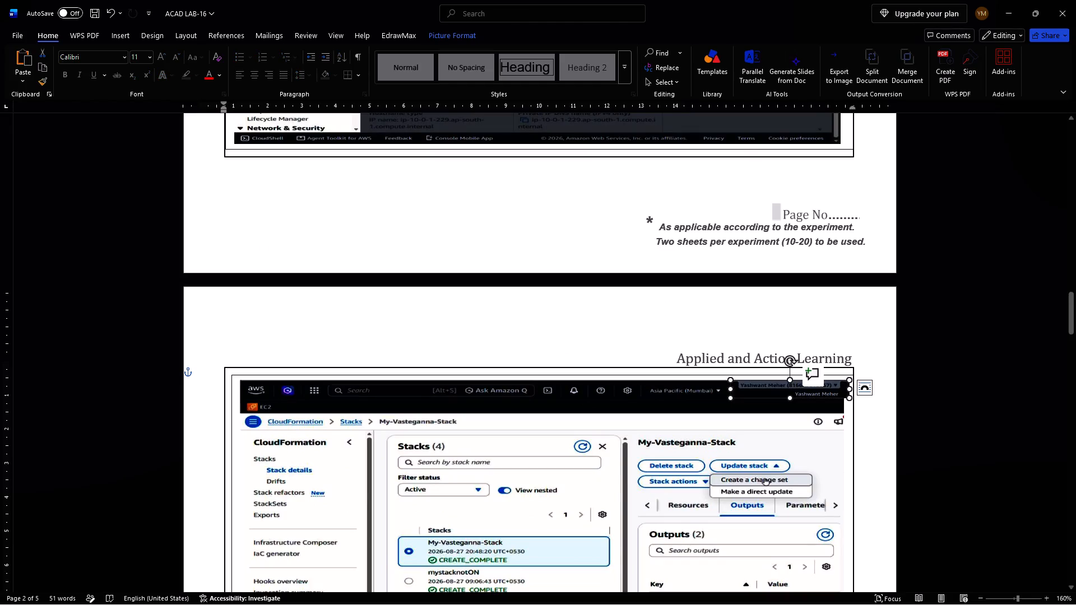
Crop the overhanging edge of that name image so it is about 3.28 cm wide and fits the screenshot.
{"action": "left_click", "coordinate": [457, 32]}
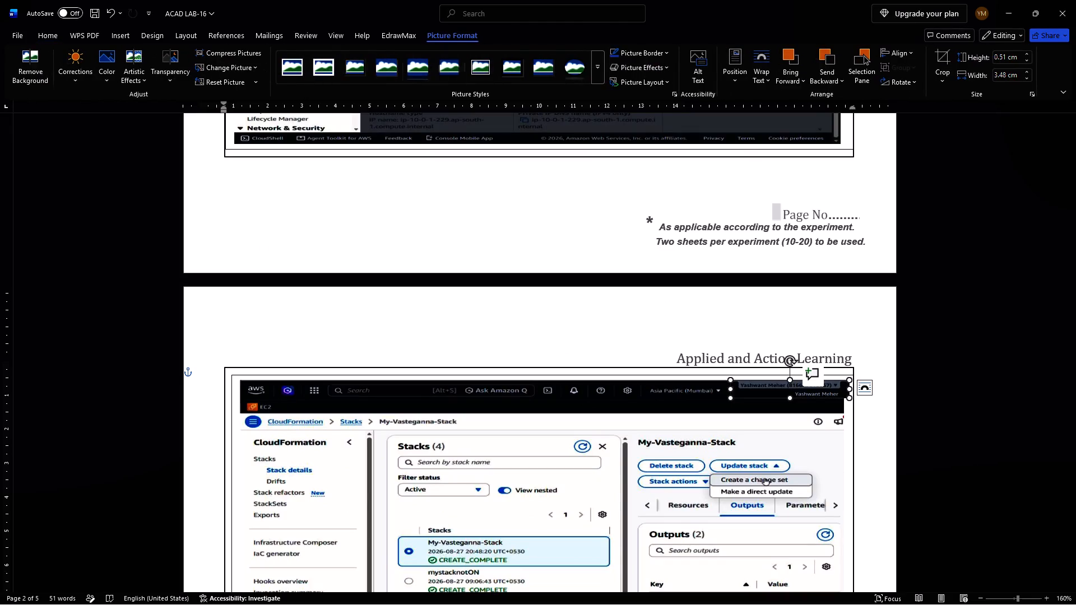
{"action": "left_click", "coordinate": [940, 58]}
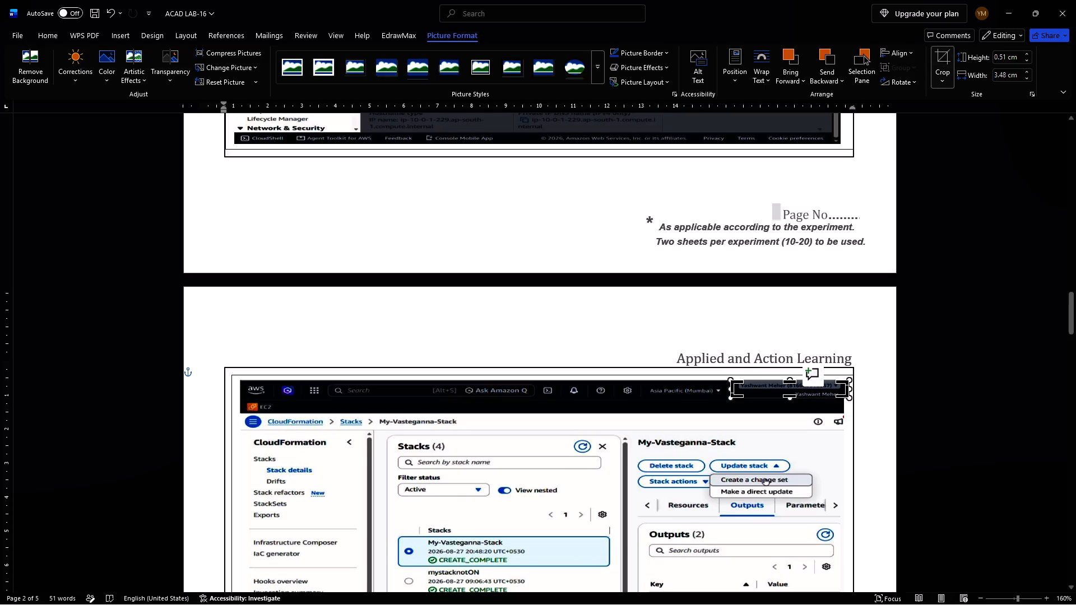
{"action": "left_click", "coordinate": [843, 398]}
{"action": "key", "text": "Return"}
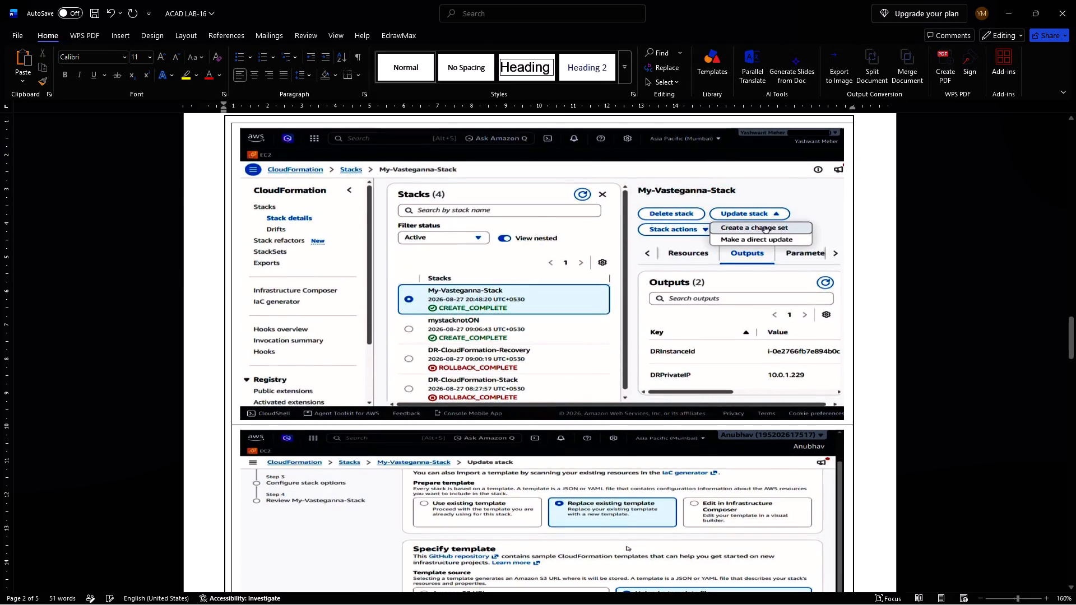
Duplicate the name image on the third page's My-Vasteganna-Stack screenshot and move the copy onto the Prepare template screenshot below it.
{"action": "scroll", "coordinate": [766, 235], "scroll_direction": "up", "scroll_amount": 3}
{"action": "left_click", "coordinate": [758, 267]}
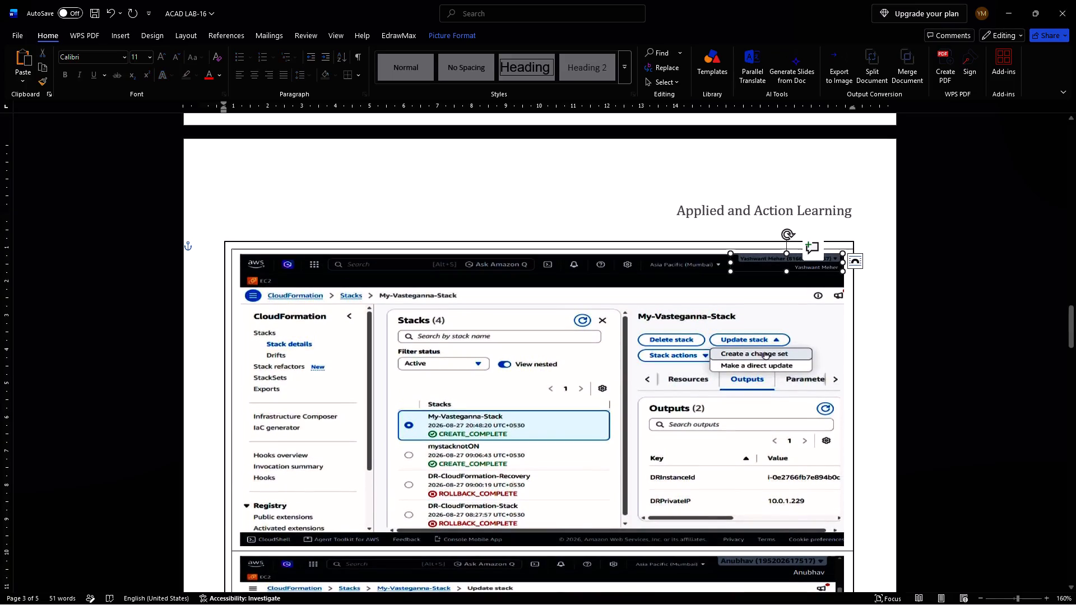
{"action": "key", "text": "ctrl+c"}
{"action": "key", "text": "ctrl+v"}
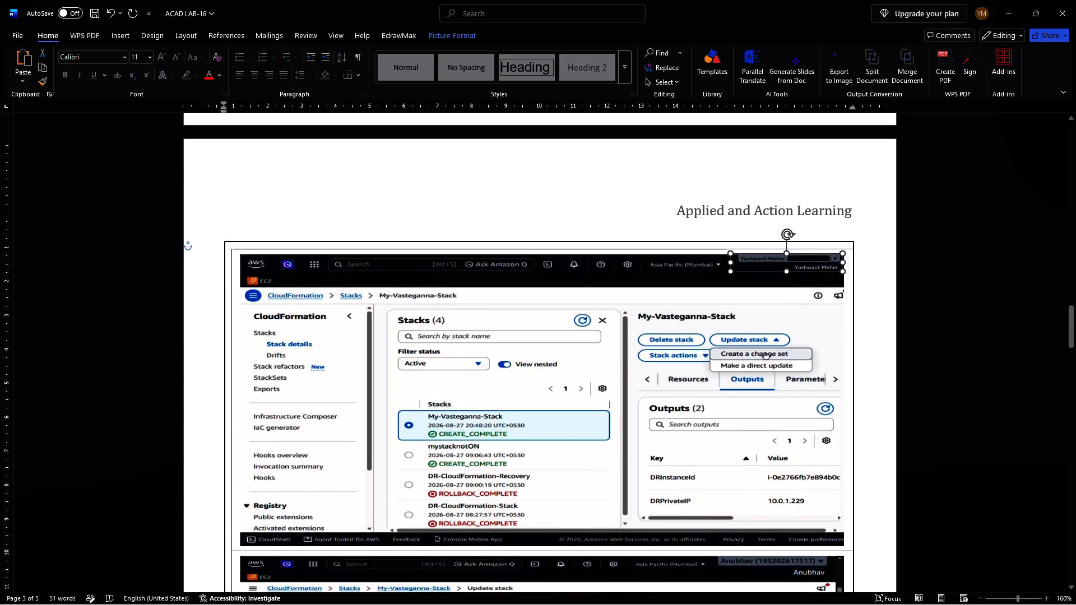
{"action": "left_click_drag", "start_coordinate": [763, 280], "coordinate": [707, 458]}
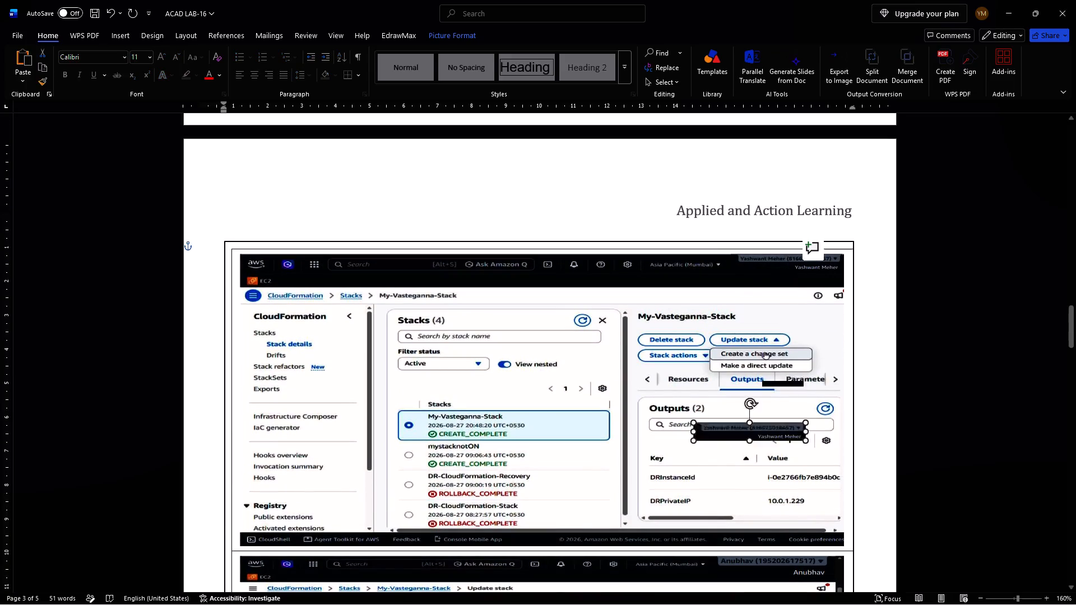
{"action": "left_click_drag", "start_coordinate": [707, 458], "coordinate": [669, 572]}
Delete the old account-name overlay on the Prepare template screenshot and place the name image copy over the account area.
{"action": "scroll", "coordinate": [704, 462], "scroll_direction": "down", "scroll_amount": 3}
{"action": "left_click", "coordinate": [804, 447]}
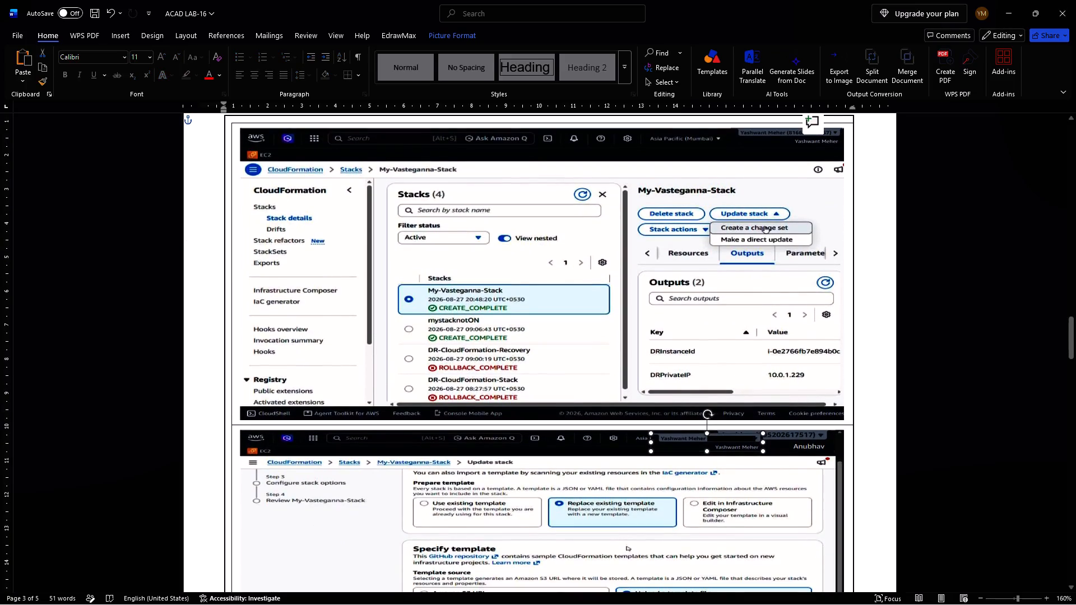
{"action": "key", "text": "Delete"}
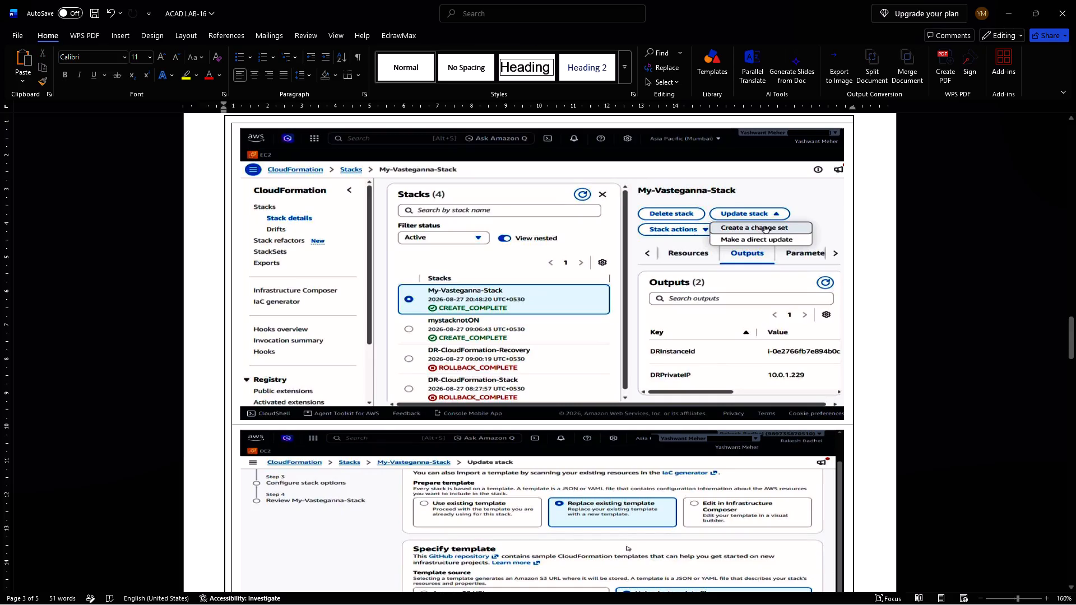
{"action": "left_click", "coordinate": [730, 441]}
{"action": "left_click_drag", "start_coordinate": [730, 441], "coordinate": [776, 452]}
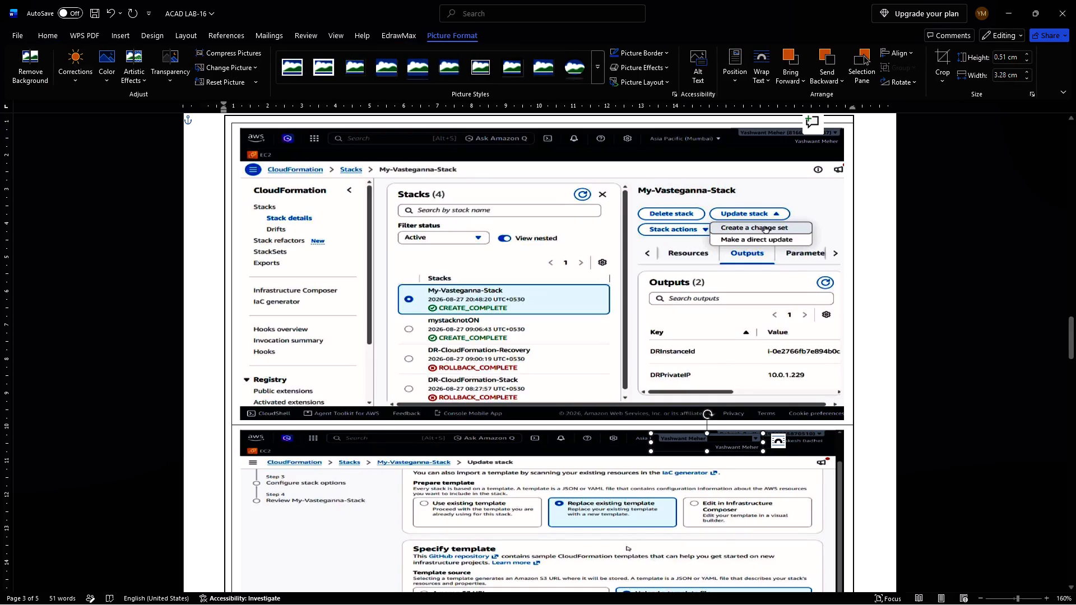
{"action": "left_click_drag", "start_coordinate": [747, 443], "coordinate": [807, 444]}
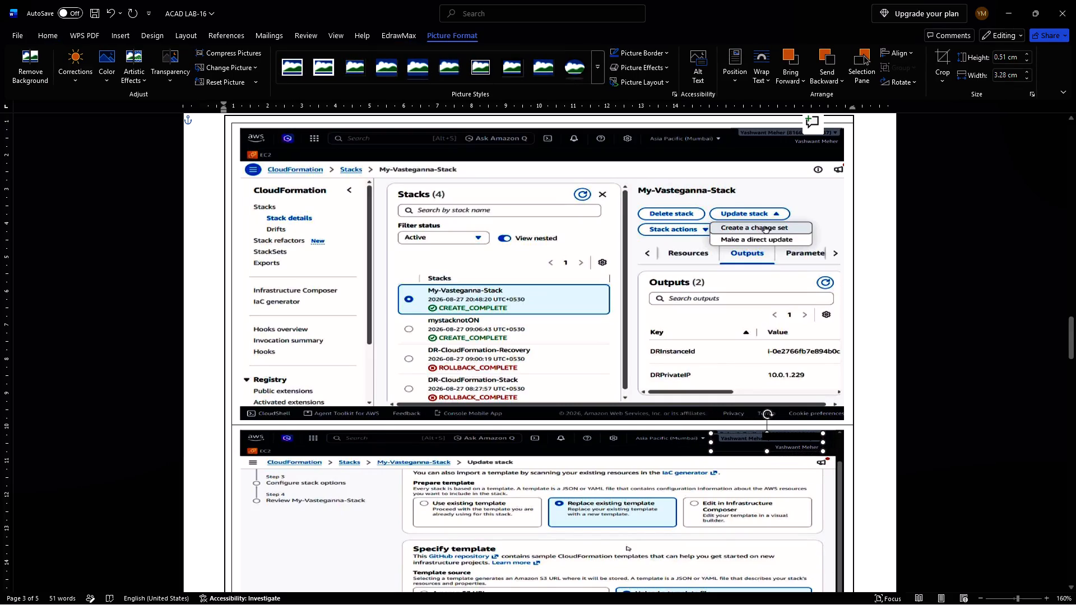
{"action": "left_click_drag", "start_coordinate": [807, 444], "coordinate": [817, 440]}
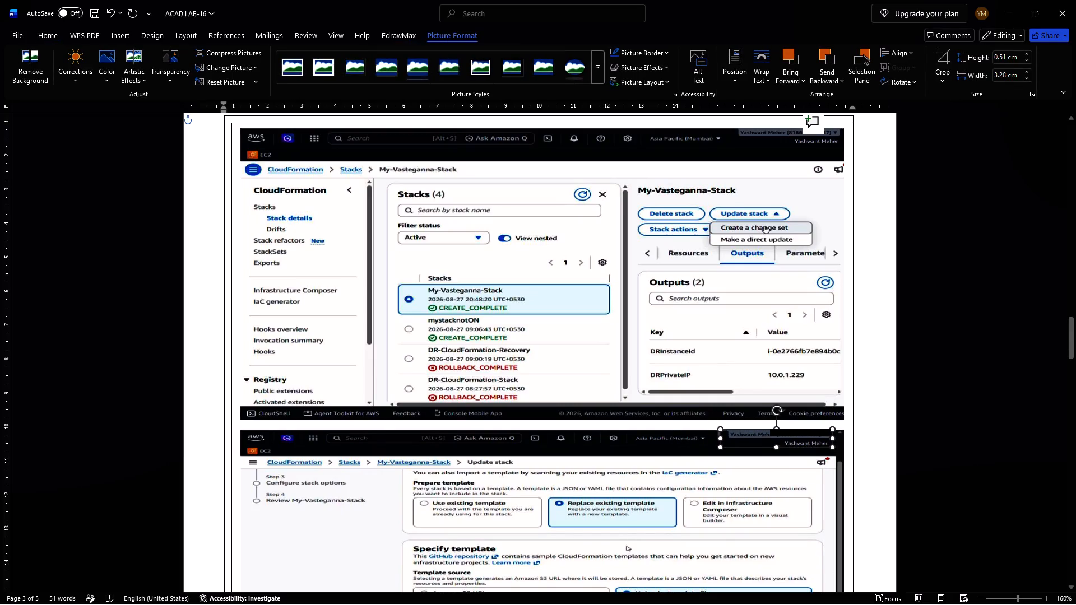
{"action": "left_click_drag", "start_coordinate": [817, 440], "coordinate": [811, 440]}
Resize the name image on the Prepare template screenshot to about 0.4 cm high and 3.46 cm wide, and nudge it down slightly.
{"action": "left_click", "coordinate": [715, 438]}
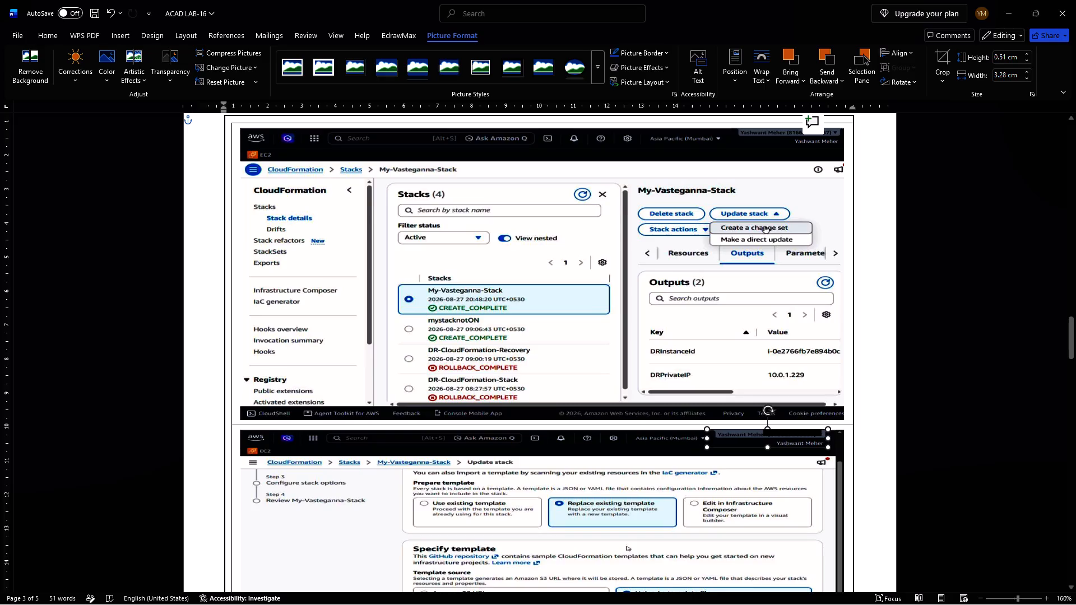
{"action": "left_click", "coordinate": [827, 439]}
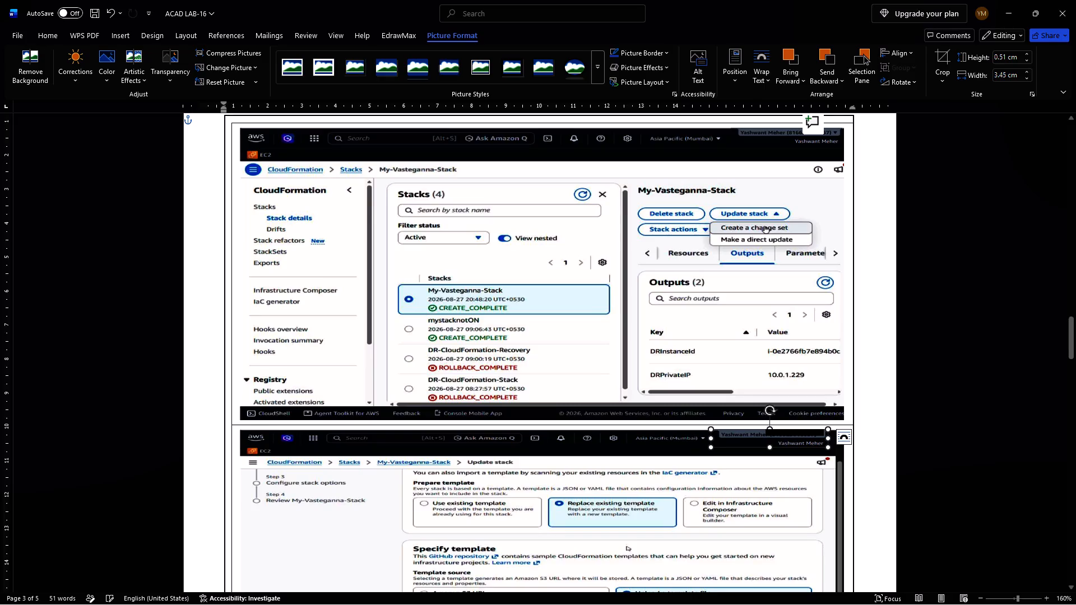
{"action": "left_click", "coordinate": [771, 448]}
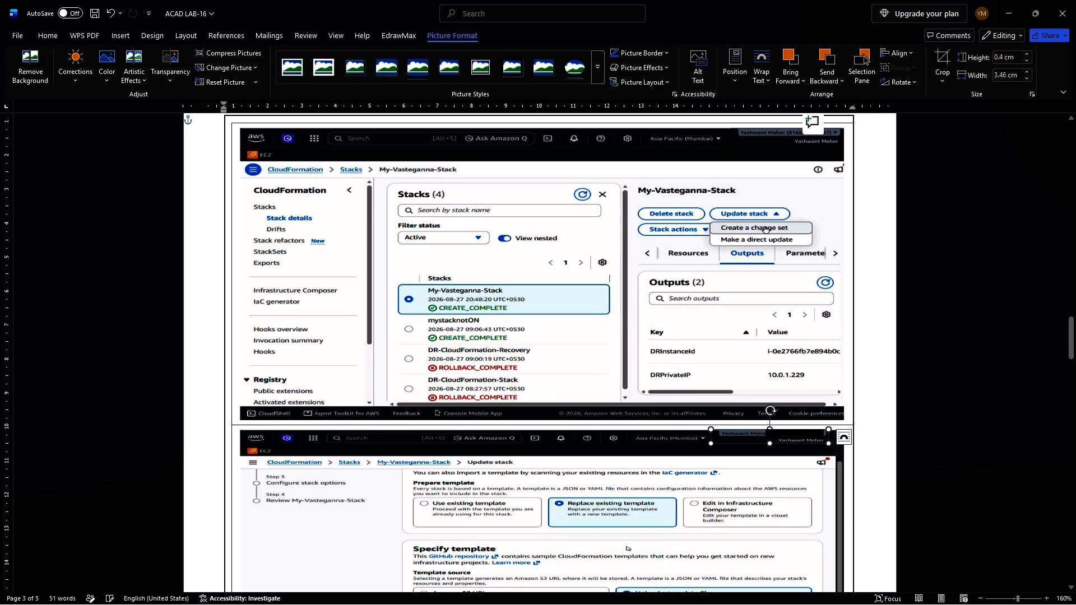
{"action": "left_click", "coordinate": [746, 480]}
{"action": "left_click", "coordinate": [754, 439]}
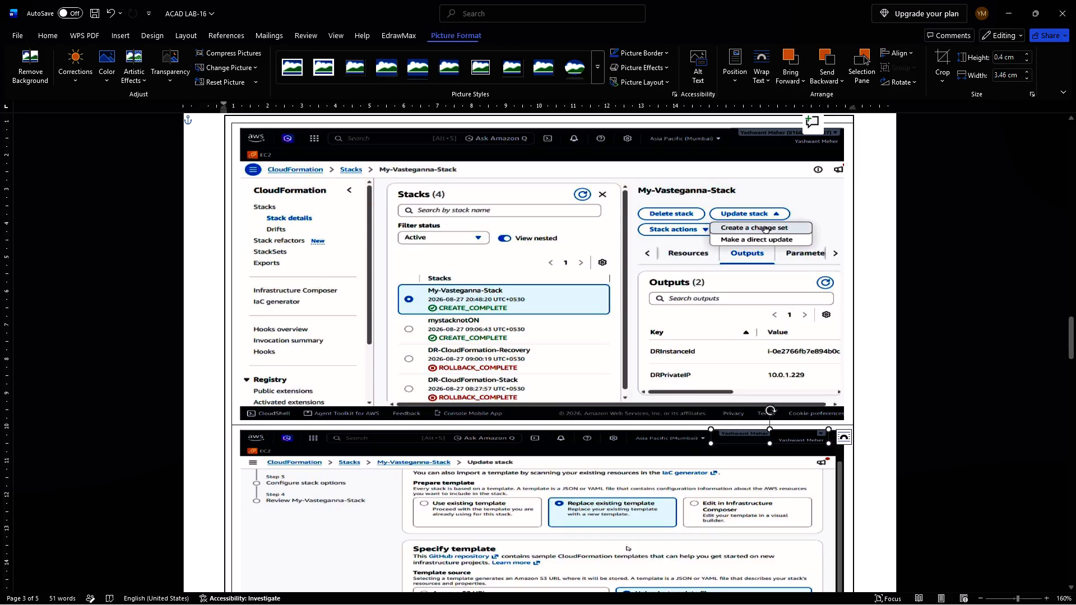
{"action": "key", "text": "Down"}
{"action": "left_click", "coordinate": [684, 466]}
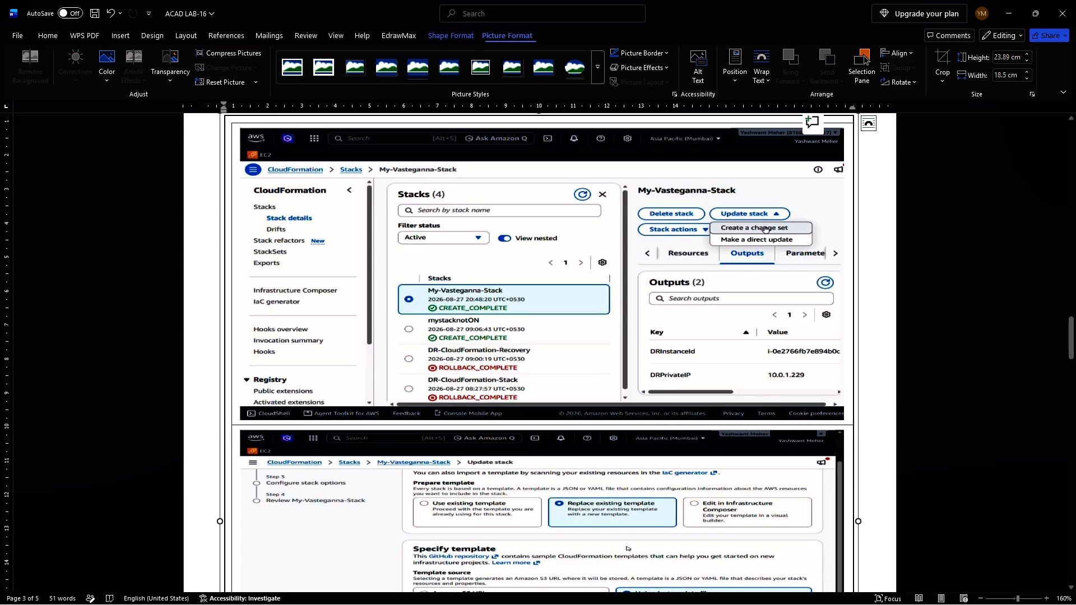
{"action": "left_click", "coordinate": [748, 442]}
{"action": "right_click", "coordinate": [748, 442]}
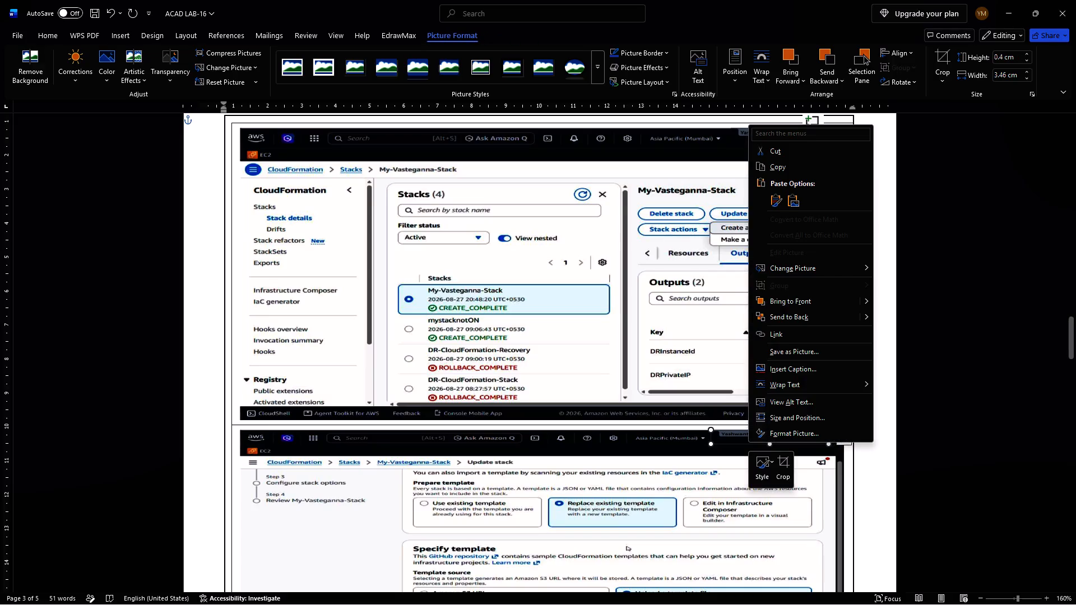
{"action": "left_click", "coordinate": [663, 465]}
{"action": "left_click", "coordinate": [733, 440]}
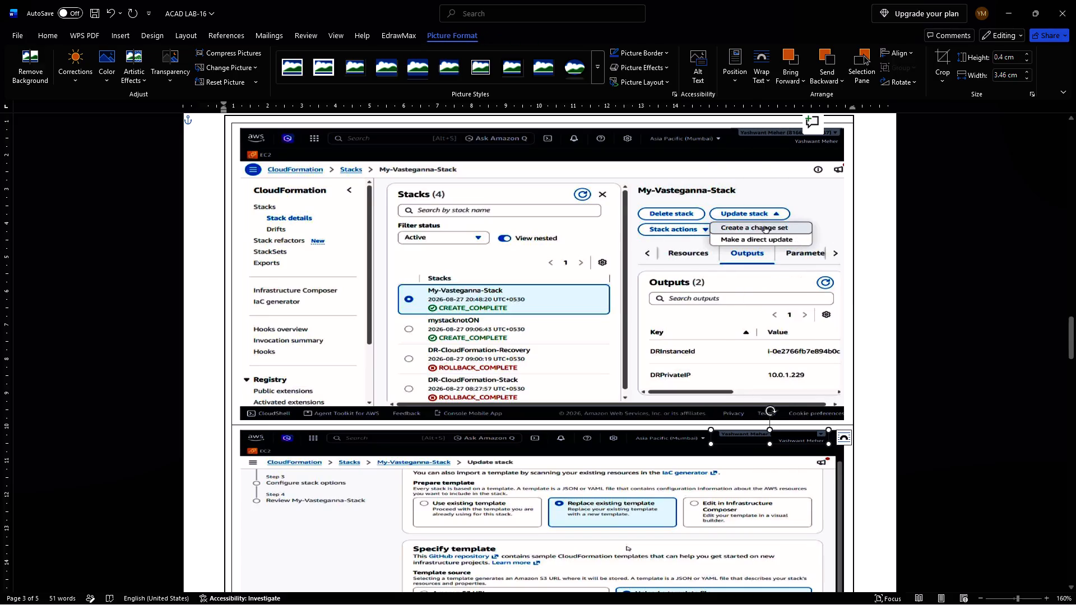
Duplicate the name image on the Prepare template screenshot and move the copy onto the ImageId parameters screenshot below.
{"action": "key", "text": "ctrl+c"}
{"action": "key", "text": "ctrl+v"}
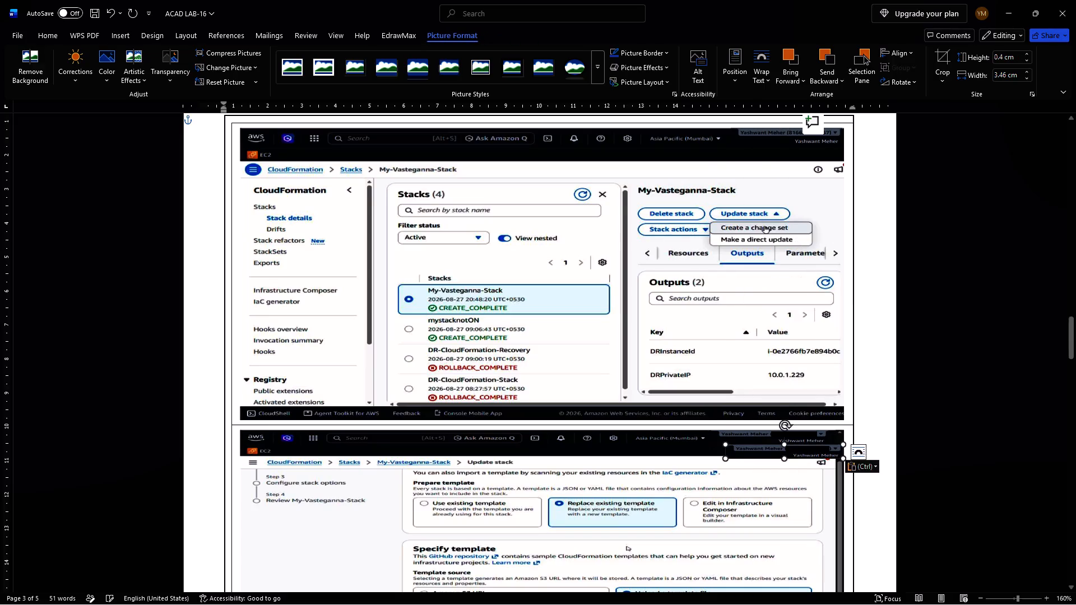
{"action": "scroll", "coordinate": [731, 442], "scroll_direction": "down", "scroll_amount": 4}
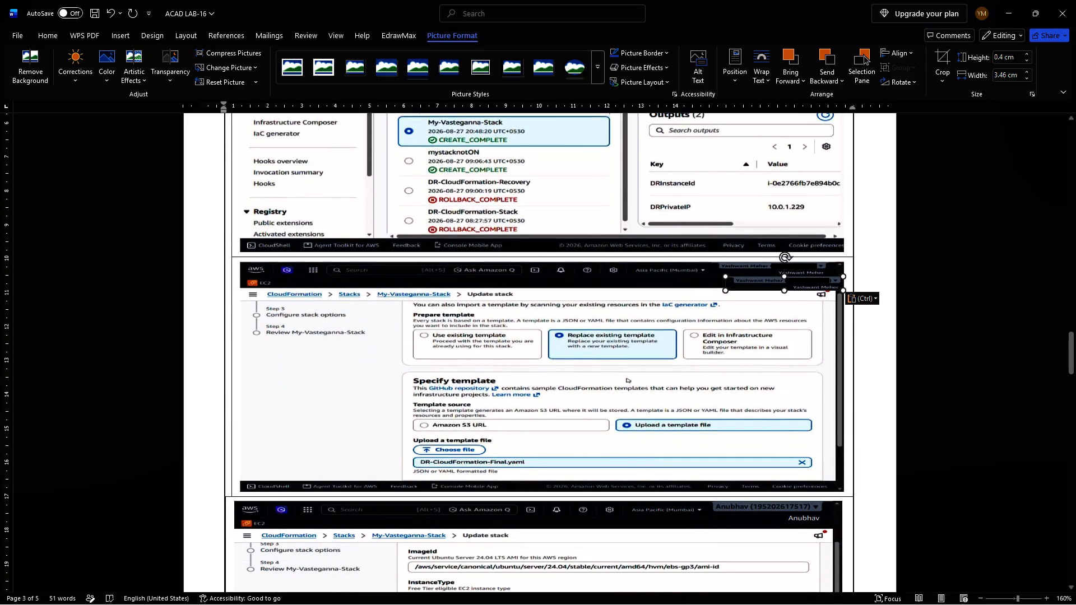
{"action": "left_click_drag", "start_coordinate": [753, 283], "coordinate": [651, 563]}
Replace the old account-name overlay on the ImageId parameters screenshot with the name image copy, stretching it taller to cover the account area.
{"action": "left_click", "coordinate": [735, 515]}
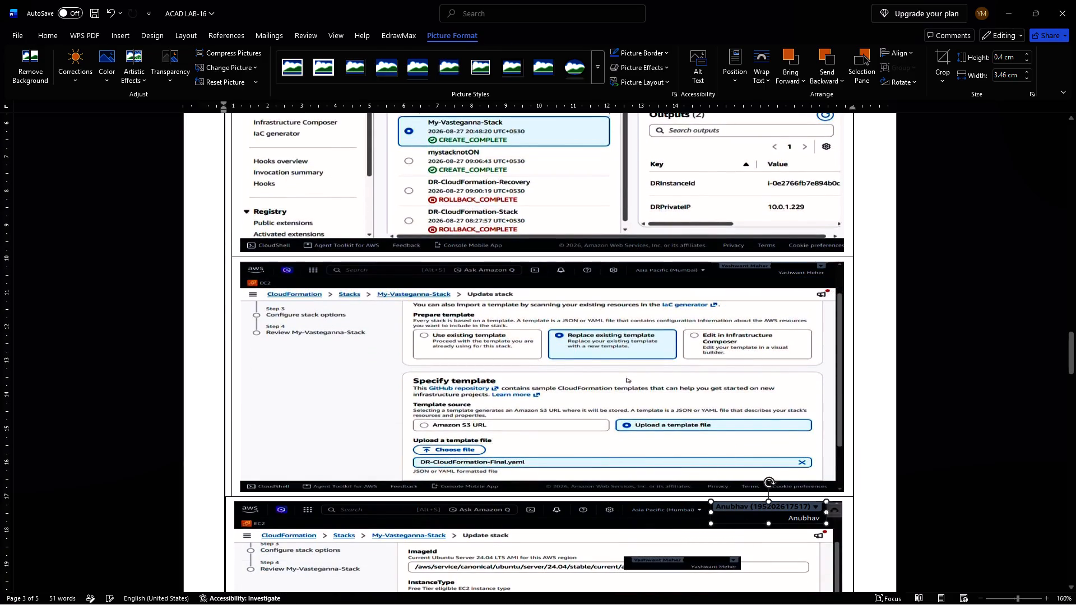
{"action": "key", "text": "Delete"}
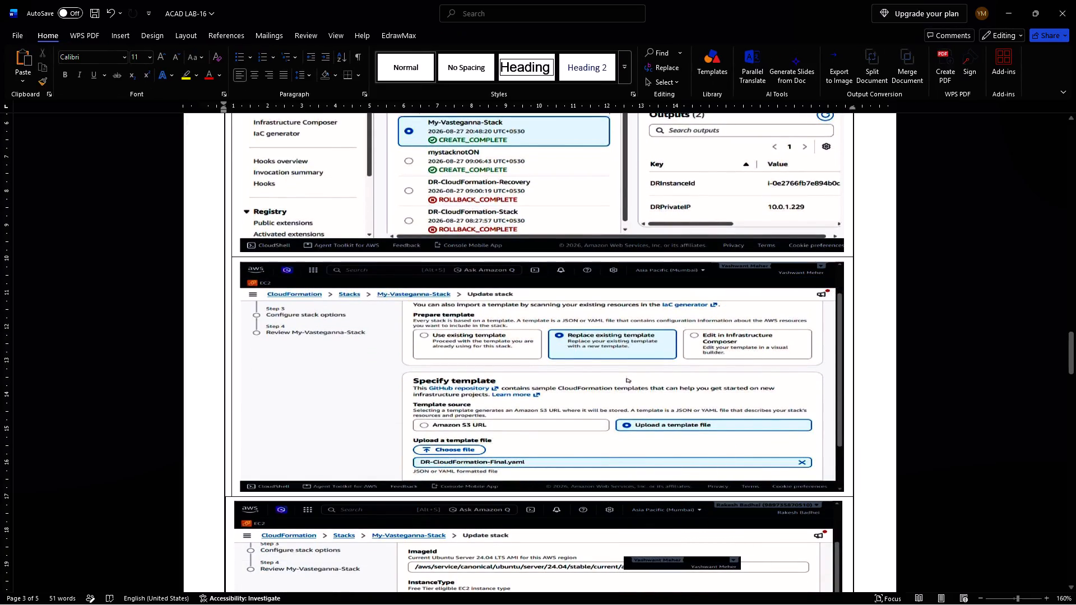
{"action": "scroll", "coordinate": [740, 517], "scroll_direction": "down", "scroll_amount": 3}
{"action": "left_click", "coordinate": [670, 440]}
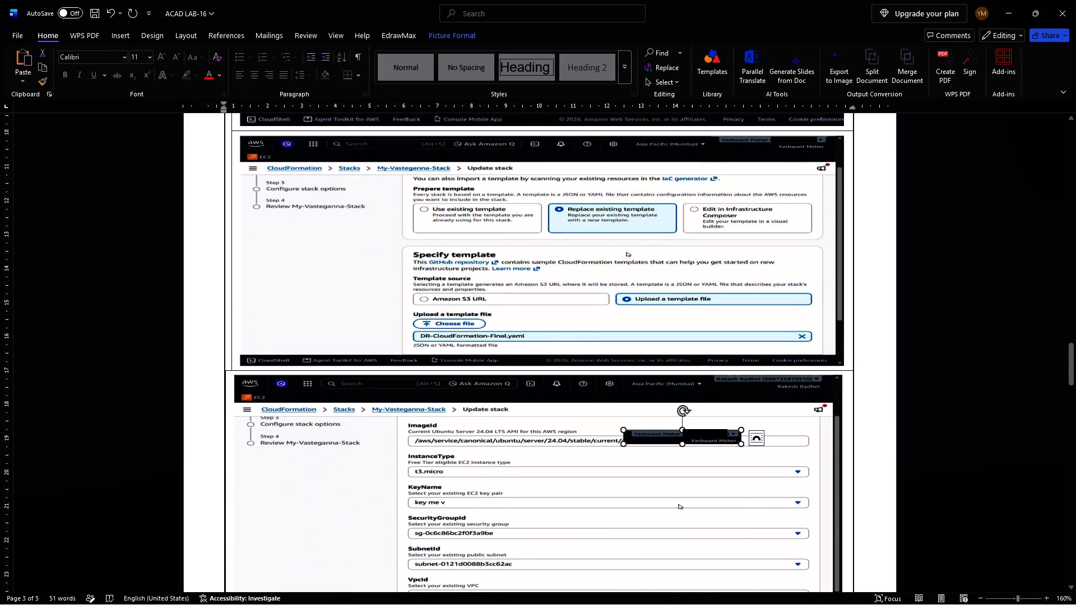
{"action": "left_click_drag", "start_coordinate": [706, 440], "coordinate": [789, 388]}
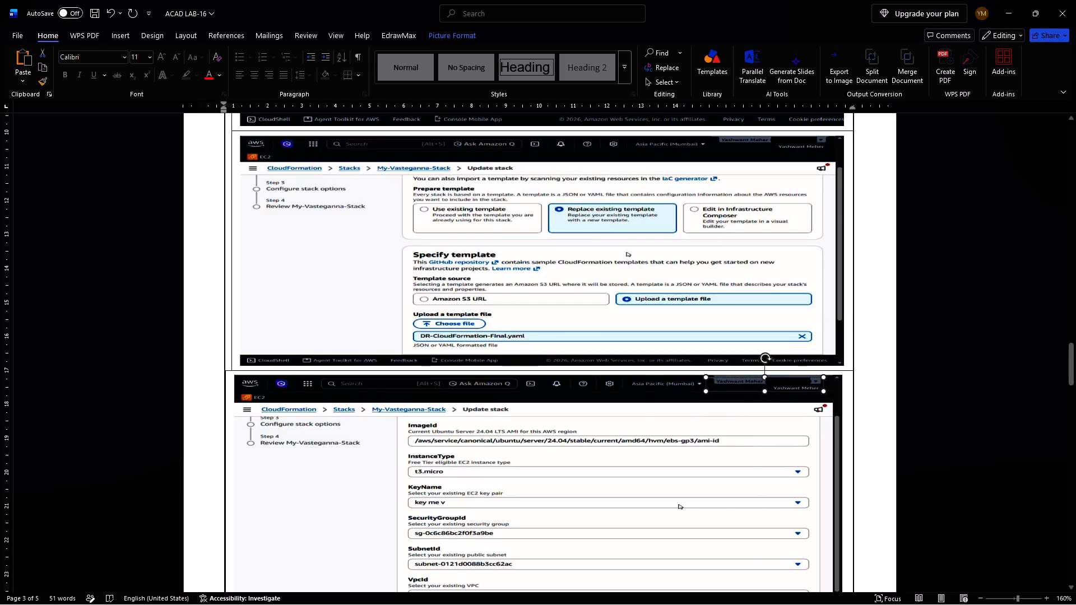
{"action": "left_click_drag", "start_coordinate": [789, 388], "coordinate": [790, 387]}
{"action": "left_click", "coordinate": [767, 389]}
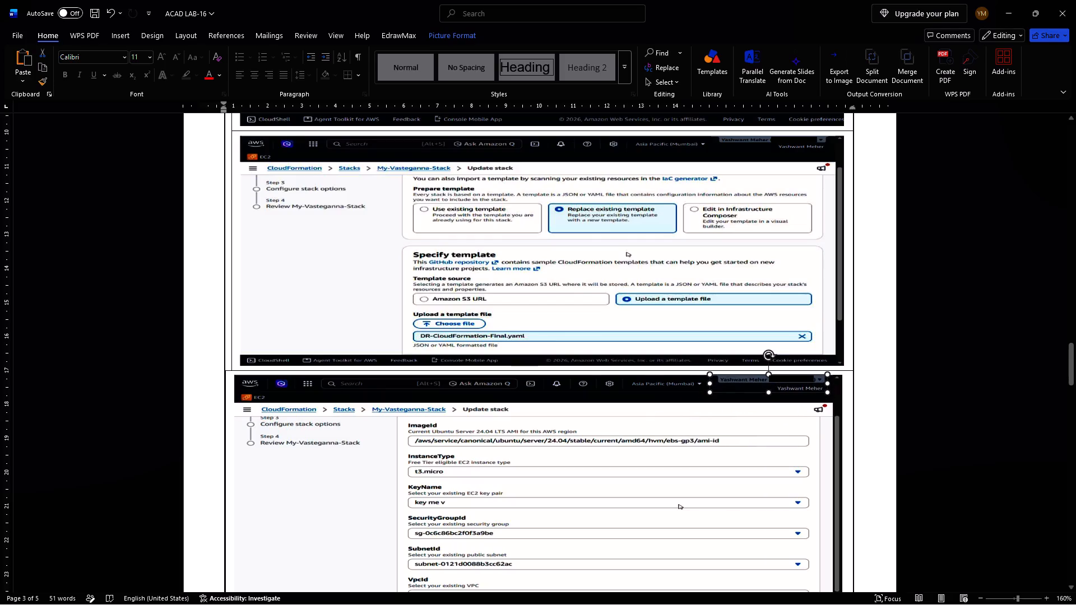
{"action": "left_click", "coordinate": [757, 416]}
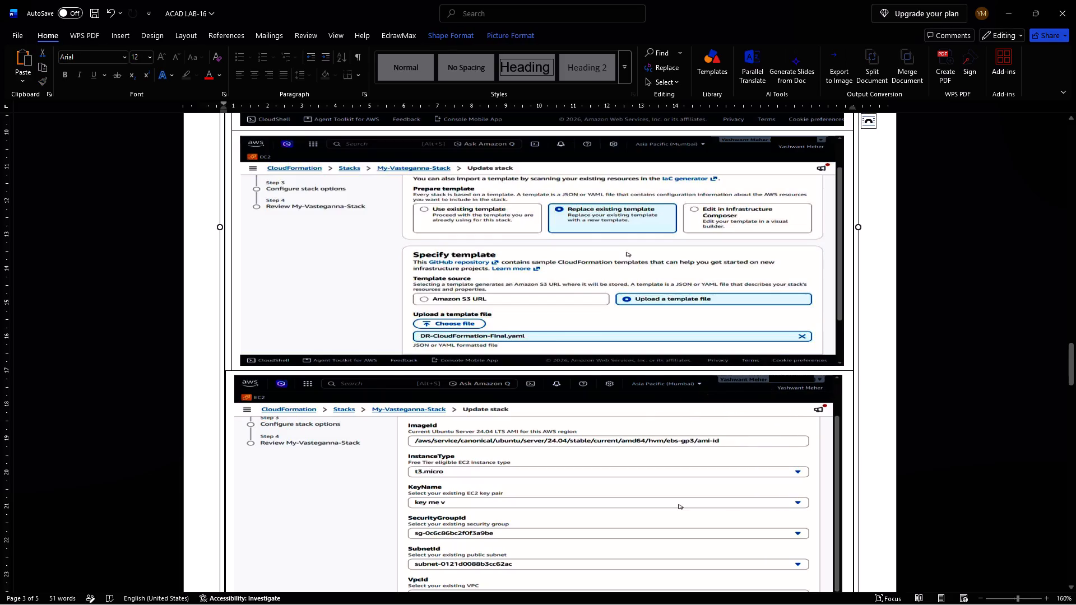
Duplicate the name image on the ImageId parameters screenshot and move the copy onto the fourth page's Implementation Phase: Final Output screenshot.
{"action": "left_click", "coordinate": [769, 389]}
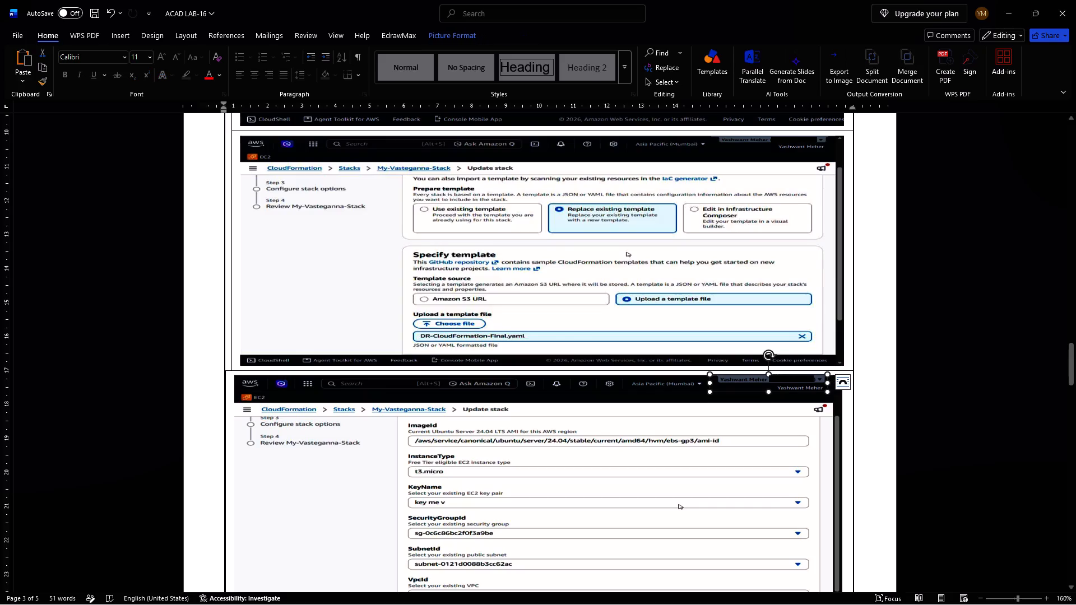
{"action": "key", "text": "ctrl+c"}
{"action": "key", "text": "ctrl+c"}
{"action": "key", "text": "ctrl+v"}
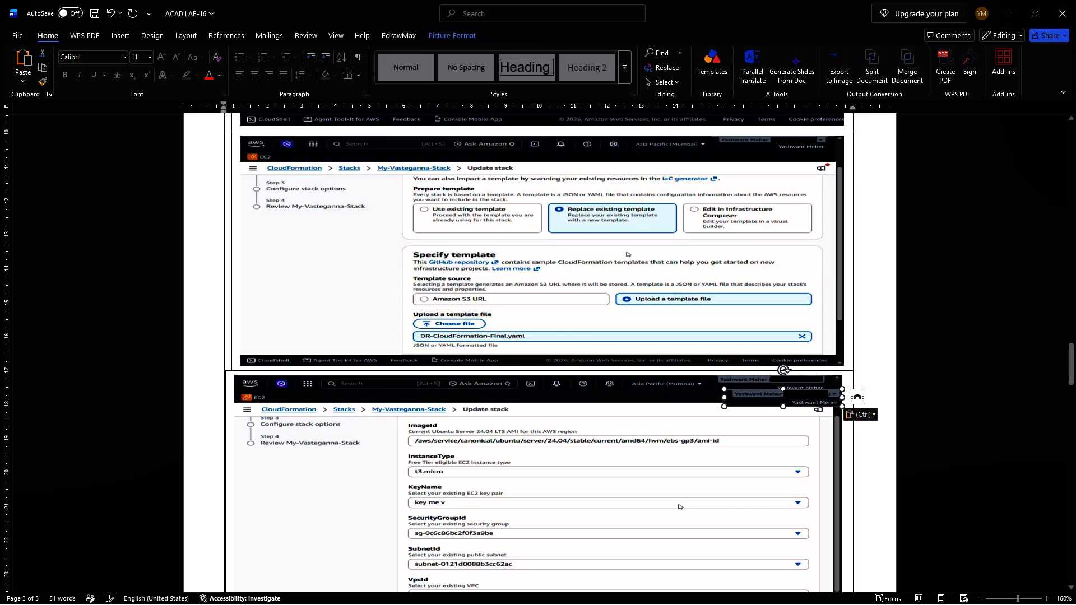
{"action": "scroll", "coordinate": [736, 381], "scroll_direction": "down", "scroll_amount": 3}
{"action": "left_click_drag", "start_coordinate": [745, 276], "coordinate": [551, 481]}
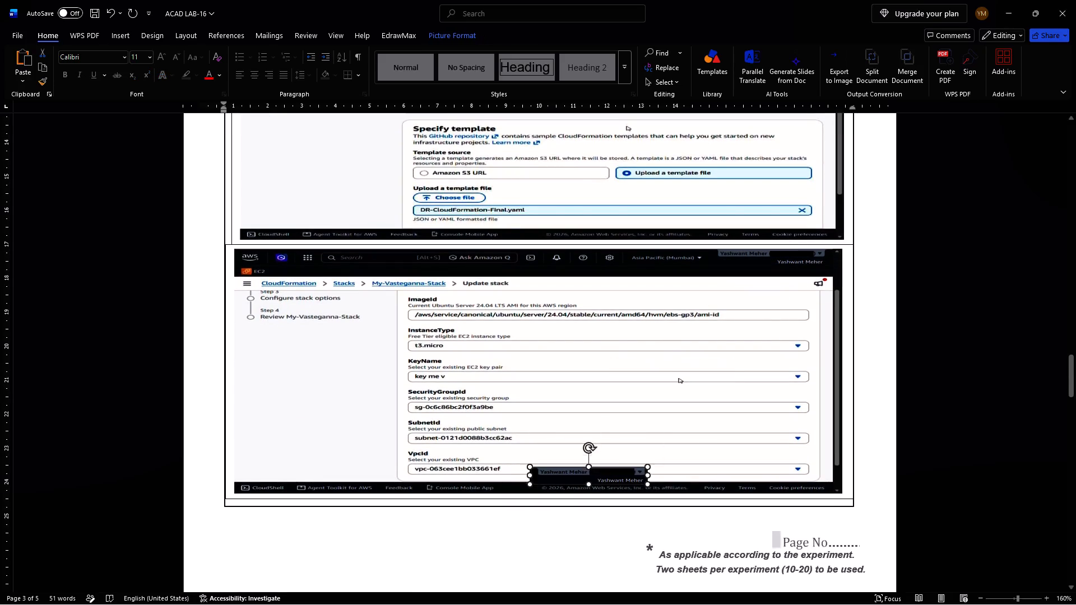
{"action": "left_click_drag", "start_coordinate": [551, 481], "coordinate": [556, 514]}
{"action": "scroll", "coordinate": [601, 401], "scroll_direction": "down", "scroll_amount": 6}
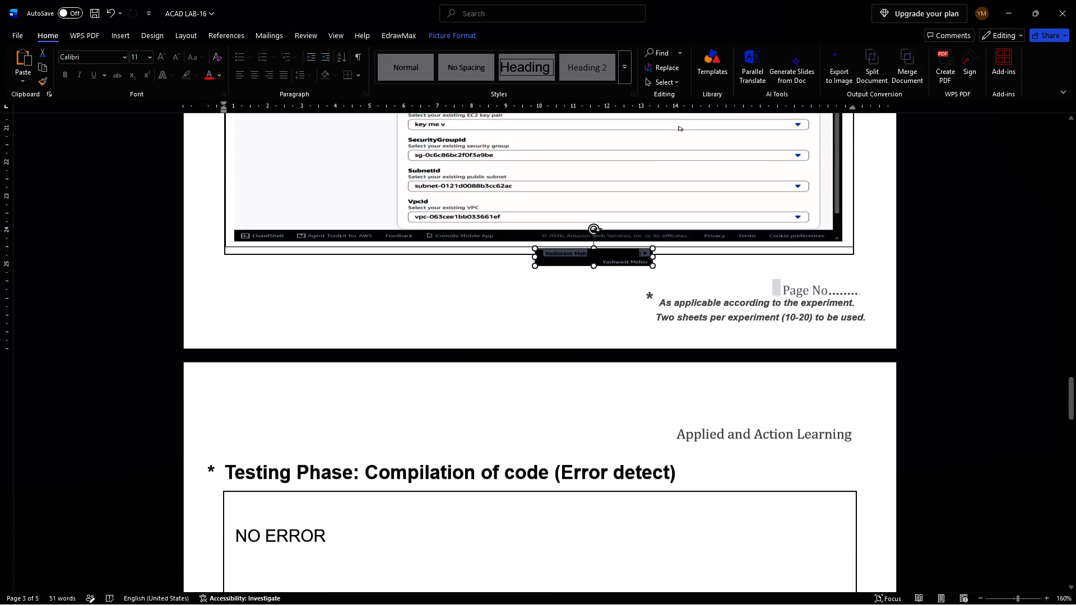
{"action": "left_click_drag", "start_coordinate": [560, 256], "coordinate": [633, 532]}
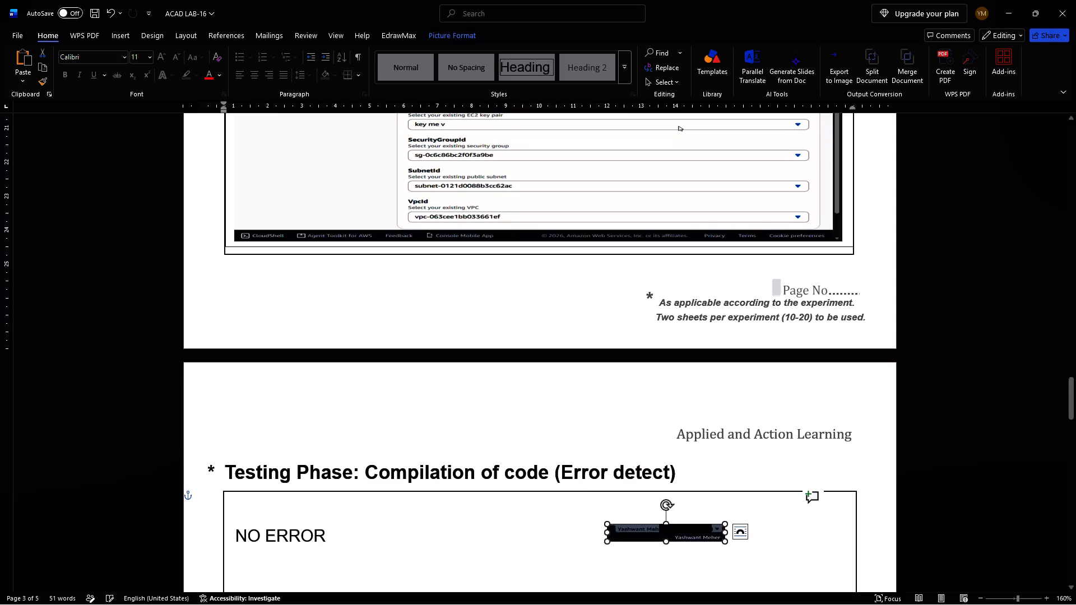
{"action": "scroll", "coordinate": [582, 396], "scroll_direction": "down", "scroll_amount": 13}
{"action": "scroll", "coordinate": [595, 393], "scroll_direction": "up", "scroll_amount": 4}
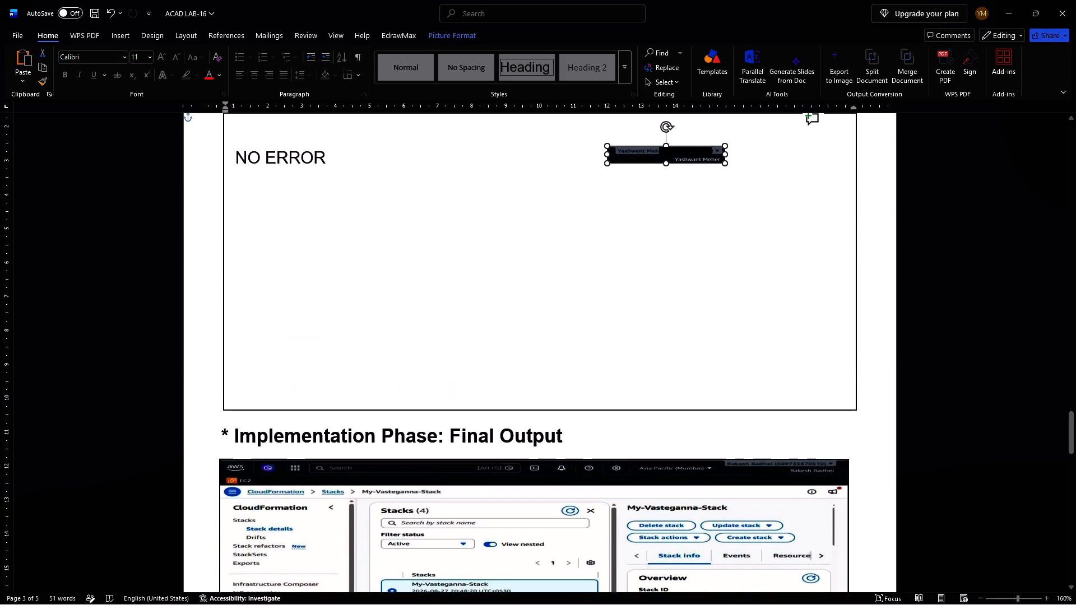
{"action": "left_click_drag", "start_coordinate": [647, 161], "coordinate": [769, 486]}
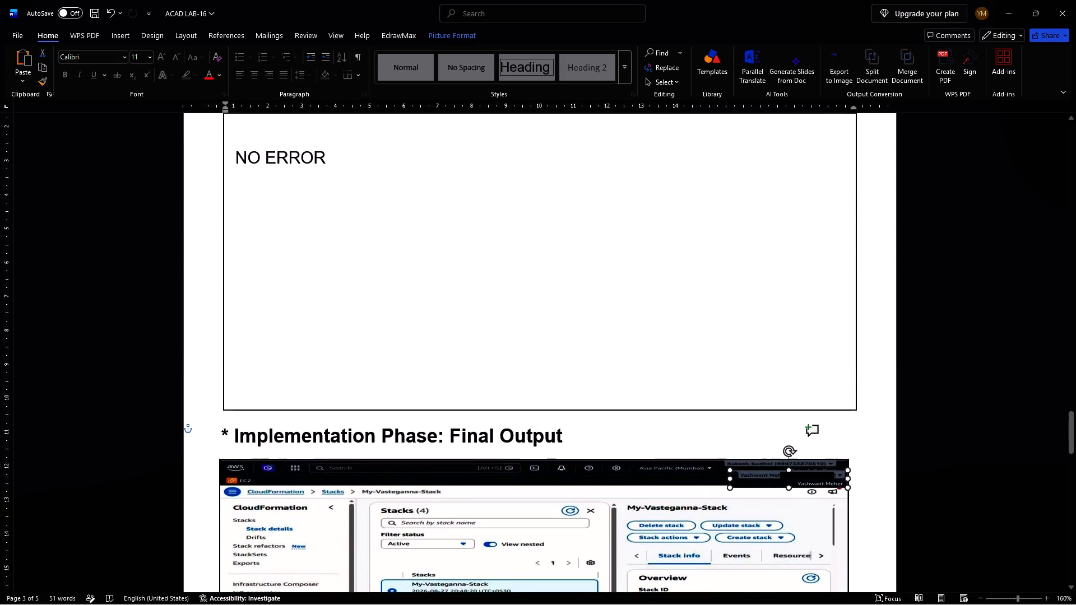
Align the name image copy over the account area in the header of the Final Output screenshot.
{"action": "left_click_drag", "start_coordinate": [769, 486], "coordinate": [758, 477]}
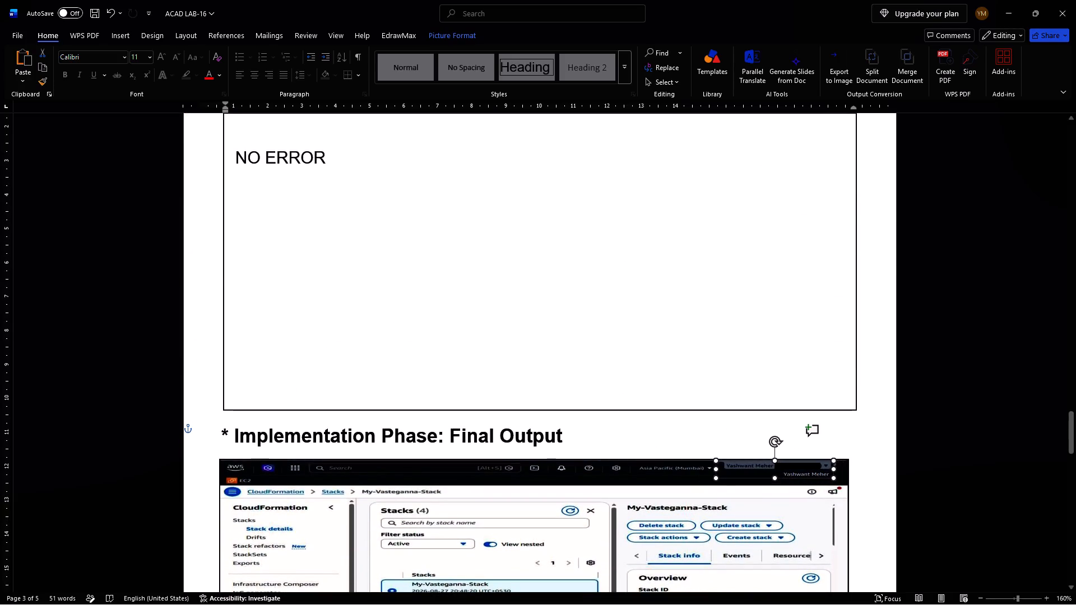
{"action": "left_click_drag", "start_coordinate": [758, 477], "coordinate": [759, 477]}
{"action": "left_click", "coordinate": [769, 501]}
{"action": "left_click", "coordinate": [795, 471]}
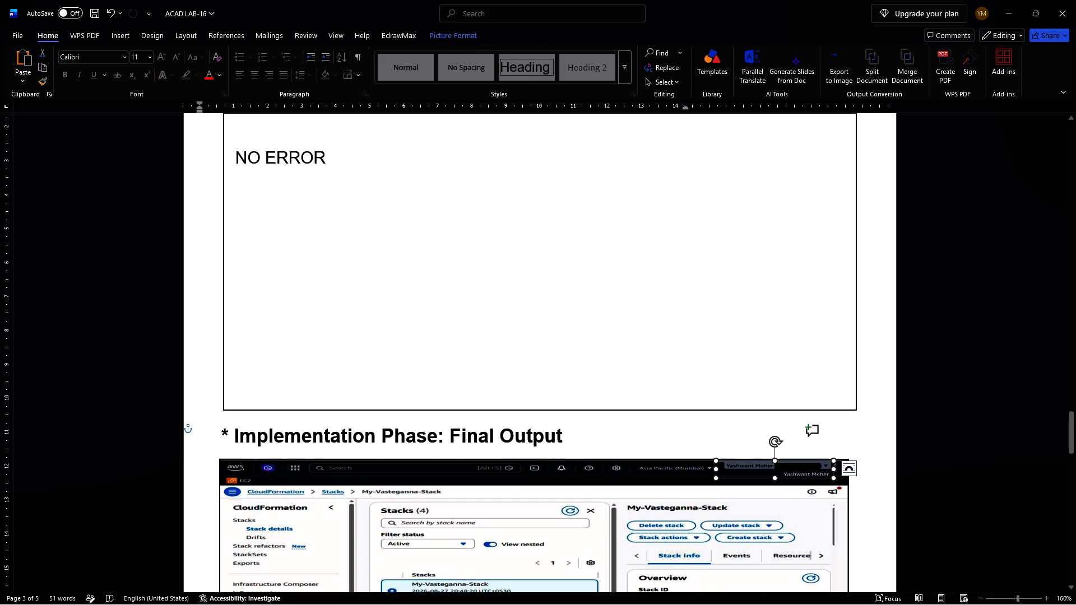
{"action": "left_click_drag", "start_coordinate": [806, 472], "coordinate": [810, 472]}
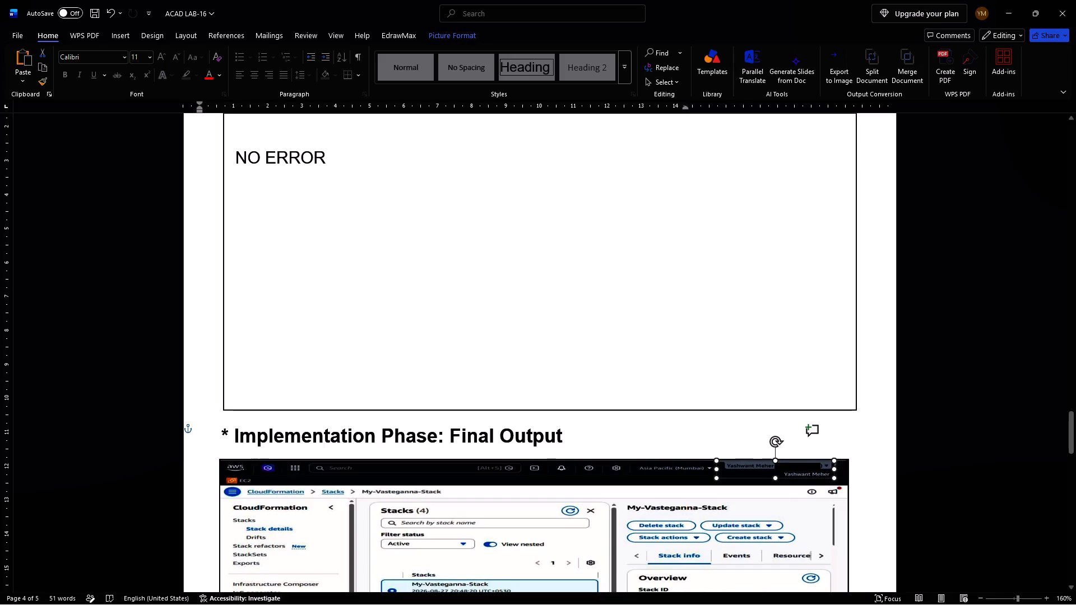
{"action": "left_click_drag", "start_coordinate": [810, 472], "coordinate": [811, 472]}
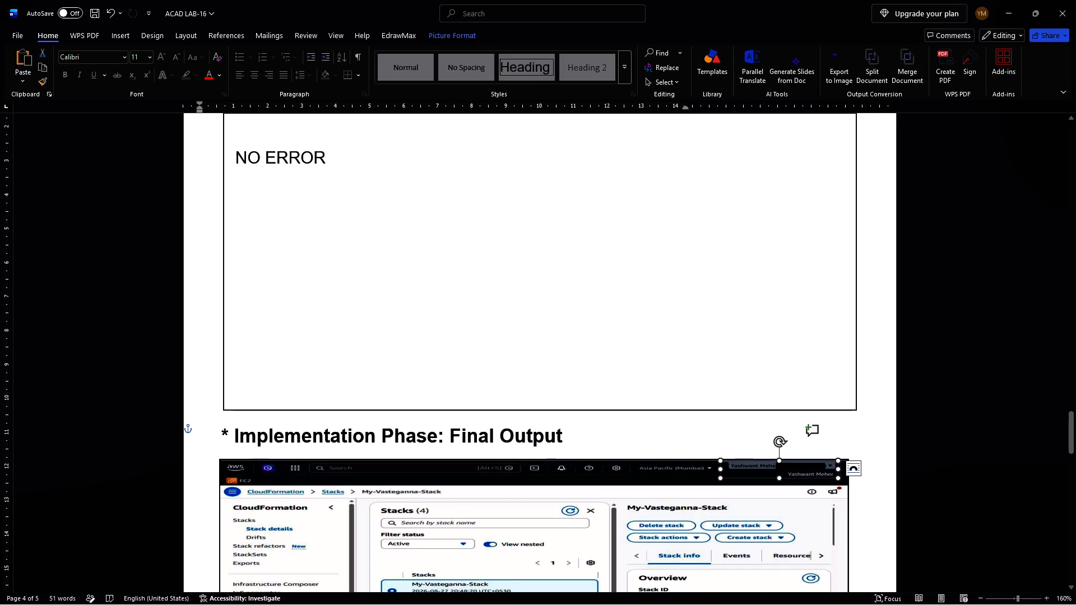
{"action": "left_click", "coordinate": [817, 522]}
{"action": "left_click", "coordinate": [810, 472]}
{"action": "key", "text": "Right"}
{"action": "key", "text": "Right"}
{"action": "key", "text": "Up"}
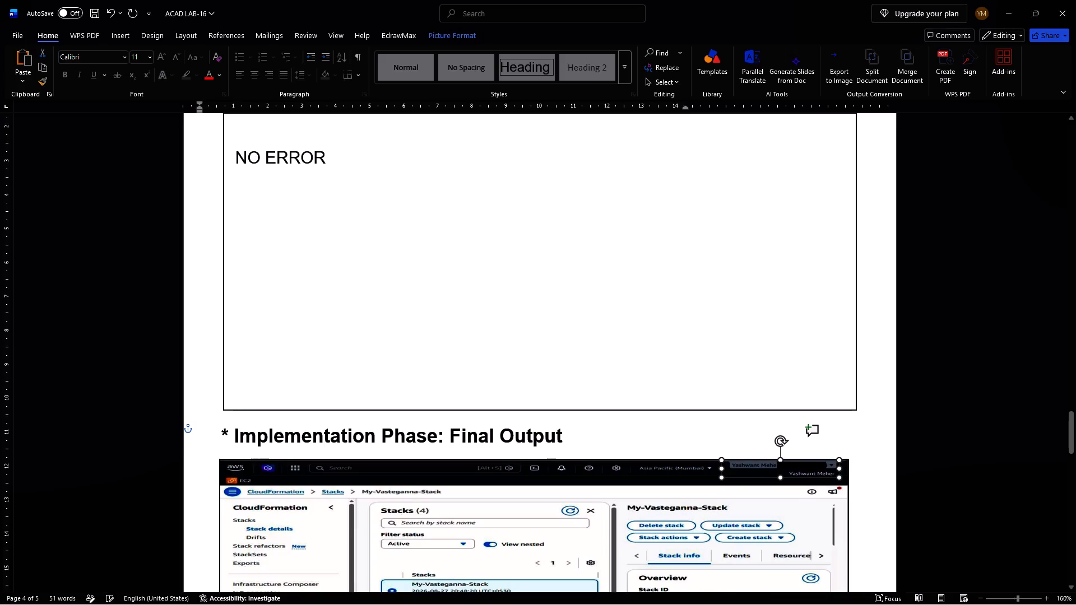
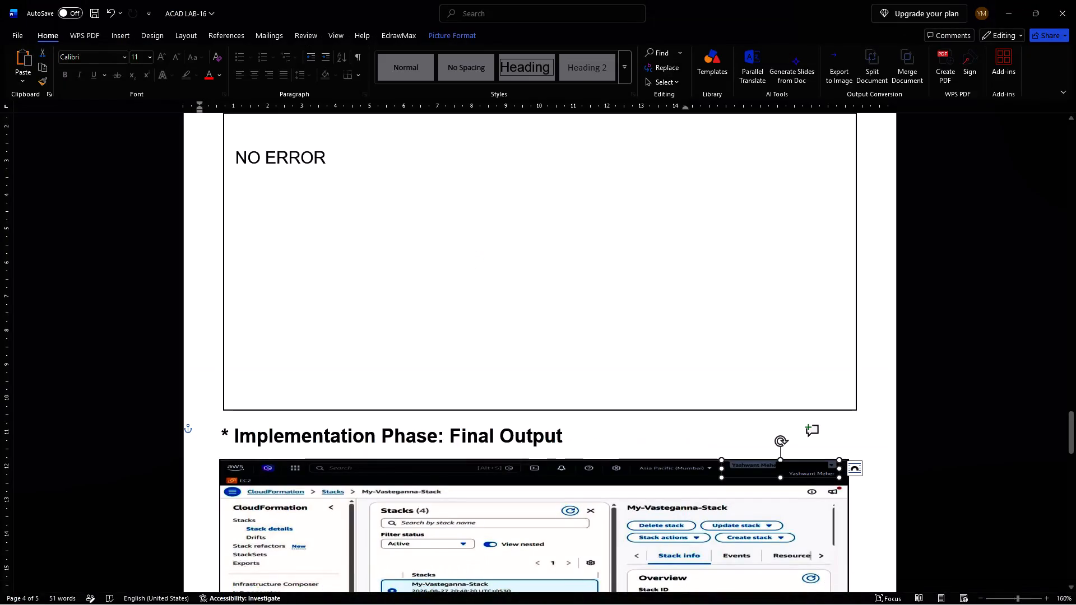
Duplicate the name image on the first Final Output screenshot and place the copy over the account area of the EC2 Instances screenshot below.
{"action": "scroll", "coordinate": [332, 343], "scroll_direction": "up", "scroll_amount": 5}
{"action": "scroll", "coordinate": [345, 340], "scroll_direction": "down", "scroll_amount": 6}
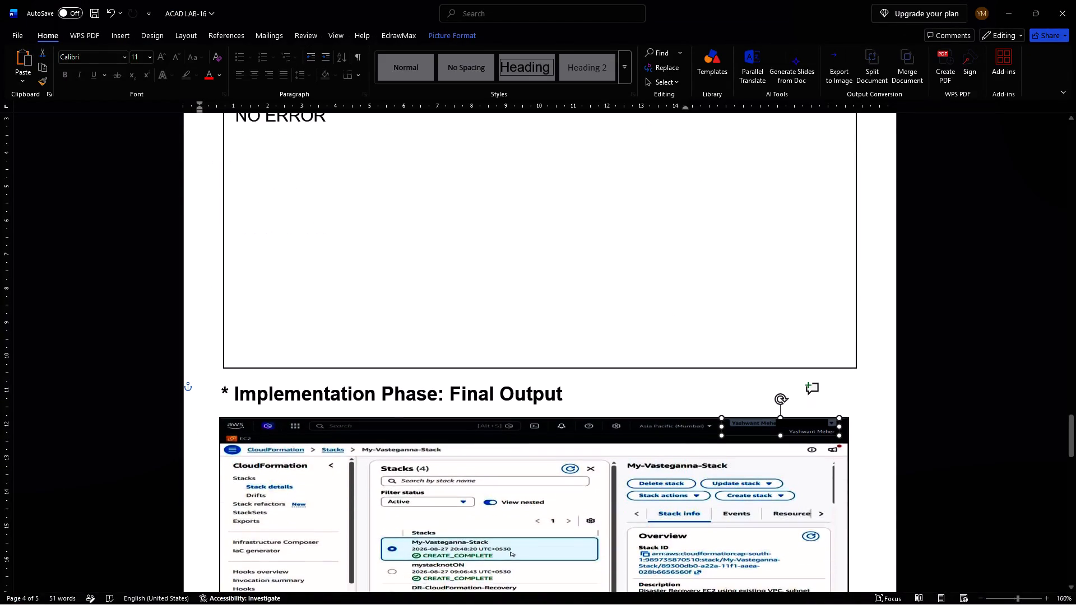
{"action": "scroll", "coordinate": [383, 347], "scroll_direction": "down", "scroll_amount": 7}
{"action": "scroll", "coordinate": [613, 337], "scroll_direction": "up", "scroll_amount": 4}
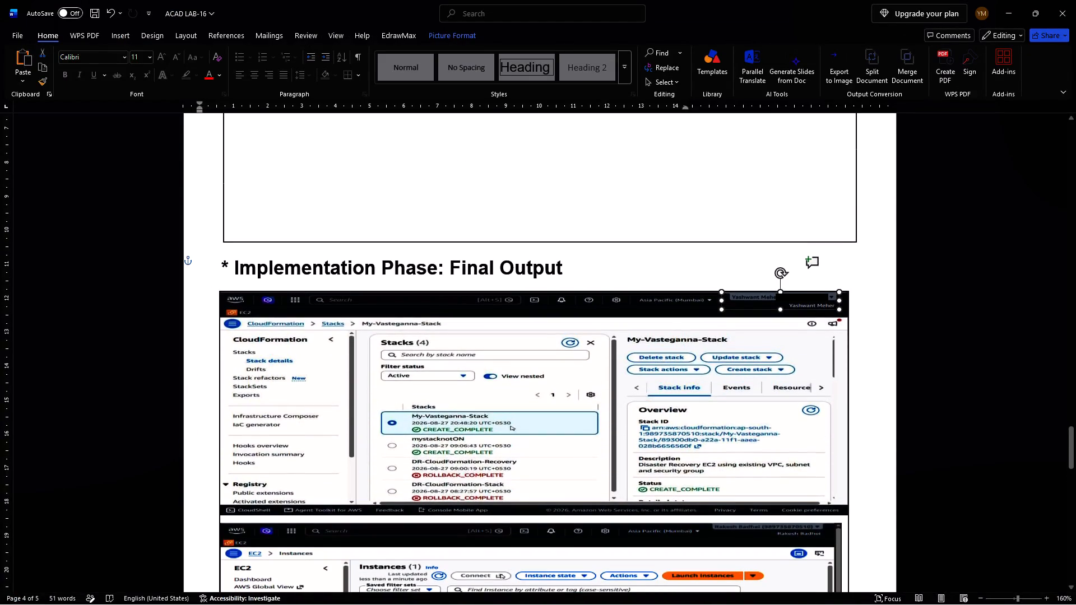
{"action": "key", "text": "ctrl+c"}
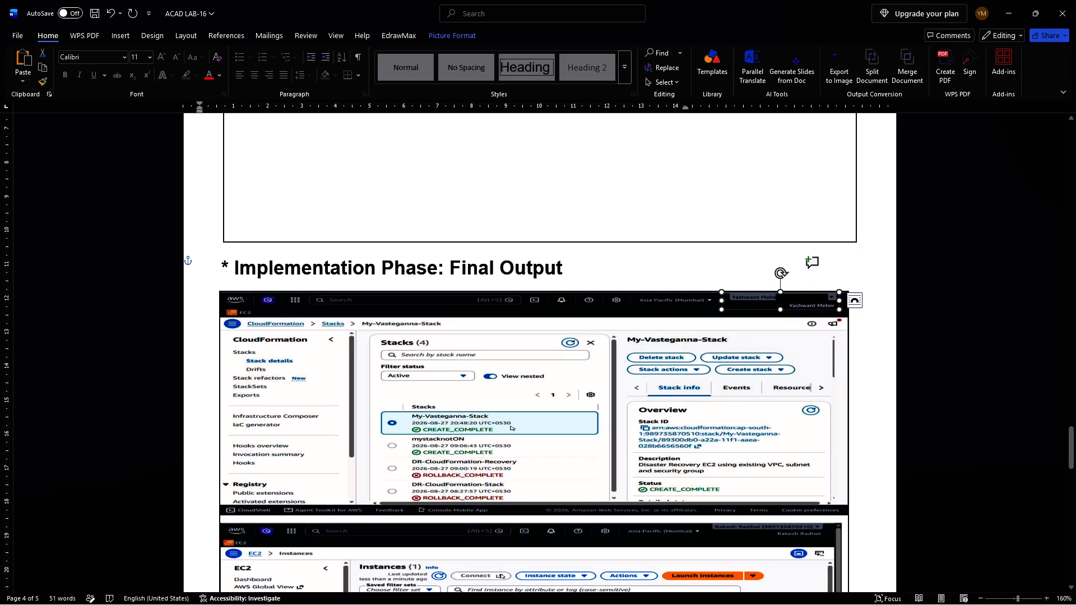
{"action": "key", "text": "ctrl+v"}
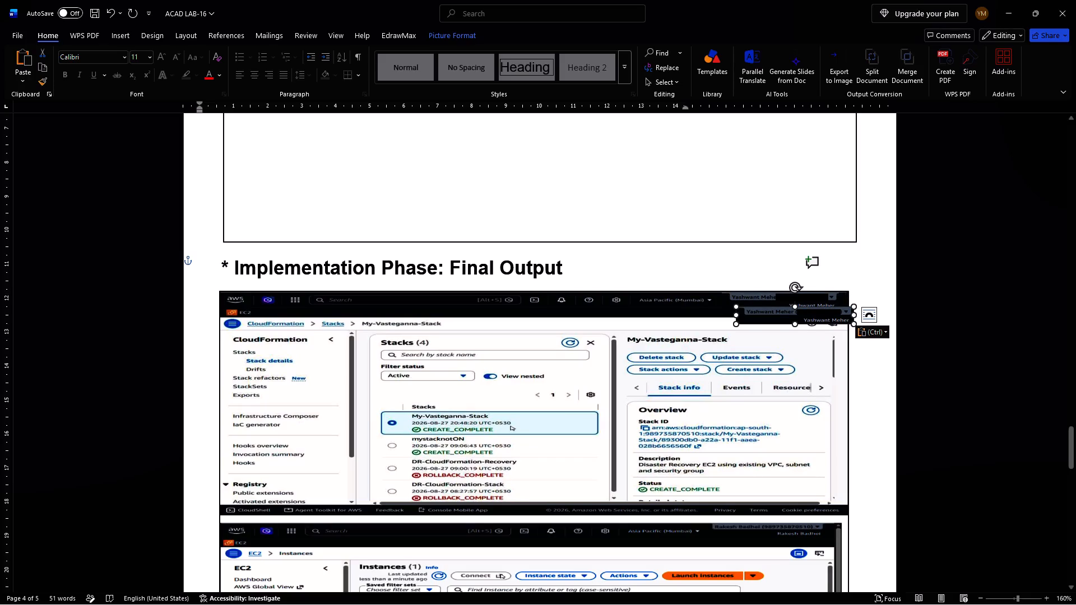
{"action": "left_click_drag", "start_coordinate": [783, 313], "coordinate": [748, 536]}
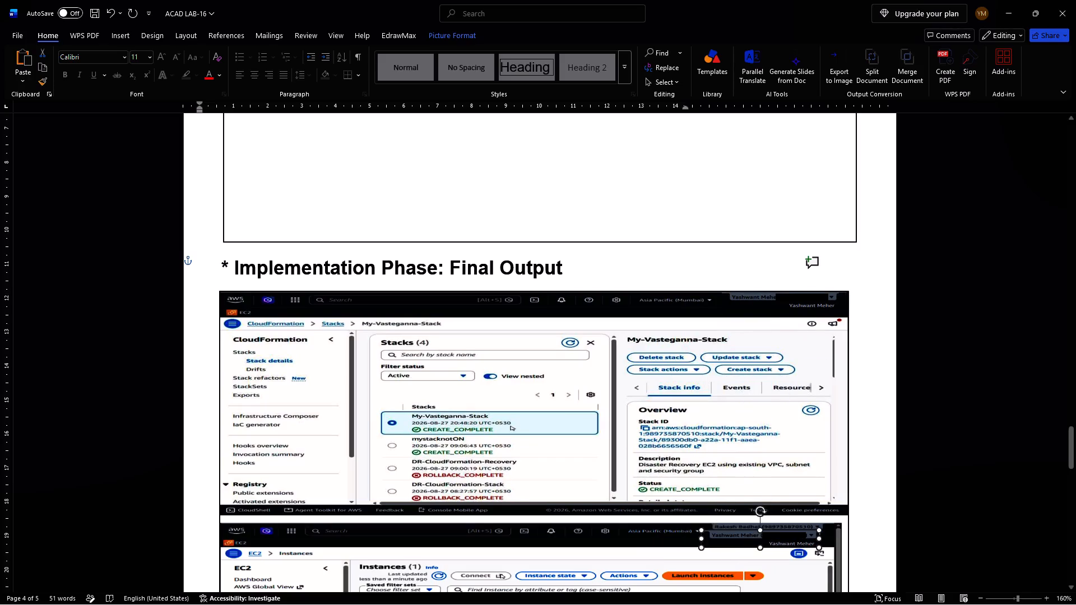
{"action": "left_click_drag", "start_coordinate": [748, 536], "coordinate": [756, 530]}
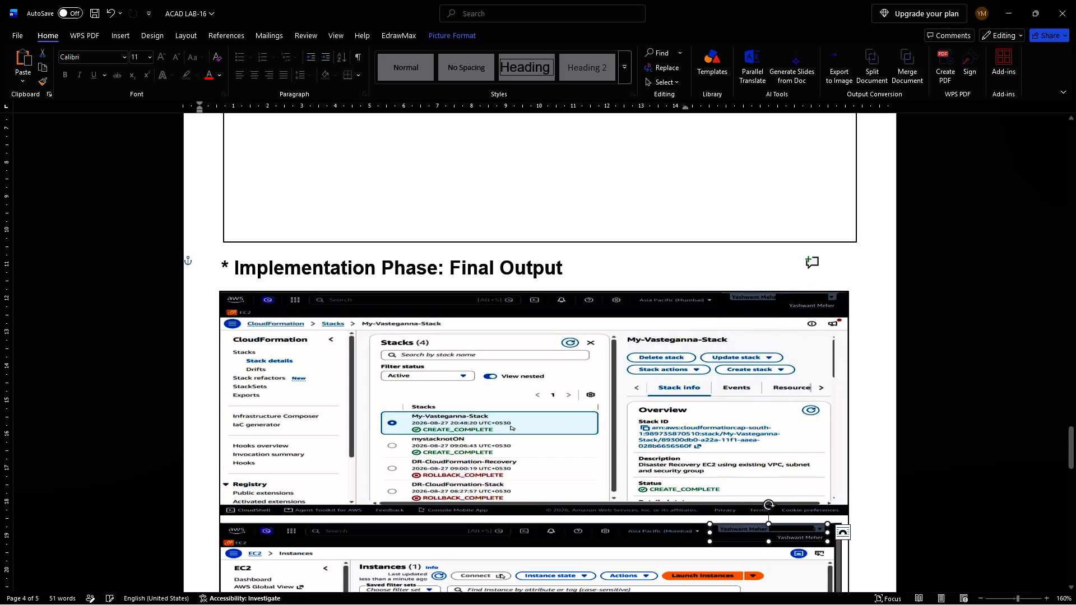
Shorten the name image copy on the EC2 Instances screenshot to fit the header bar's height and nudge it slightly upward.
{"action": "left_click", "coordinate": [630, 494]}
{"action": "left_click", "coordinate": [756, 535]}
{"action": "left_click_drag", "start_coordinate": [769, 542], "coordinate": [768, 537]}
{"action": "left_click", "coordinate": [734, 558]}
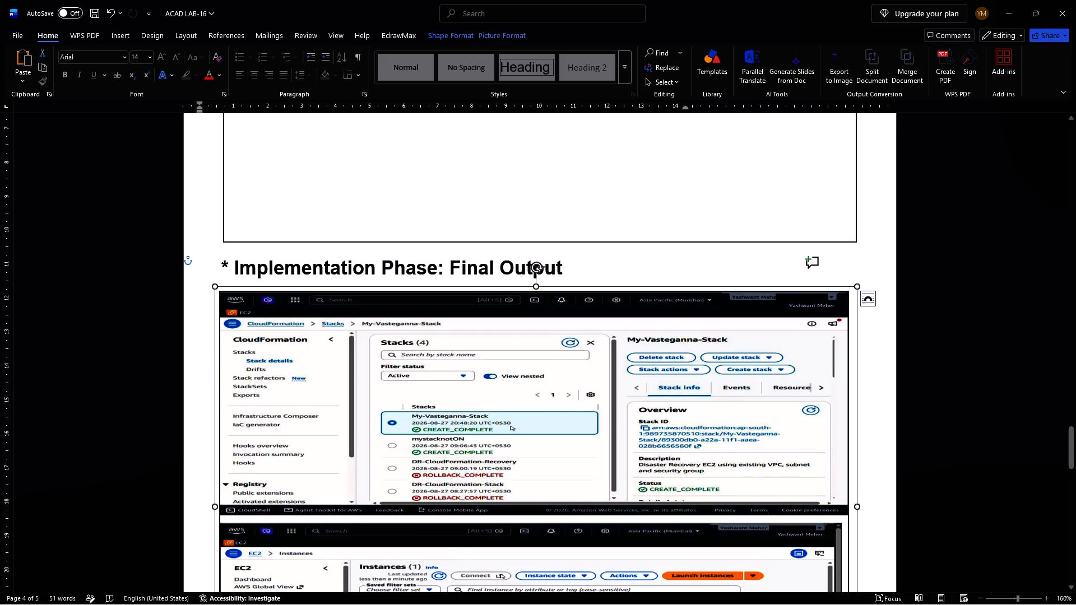
{"action": "scroll", "coordinate": [745, 544], "scroll_direction": "down", "scroll_amount": 3}
{"action": "left_click", "coordinate": [745, 406]}
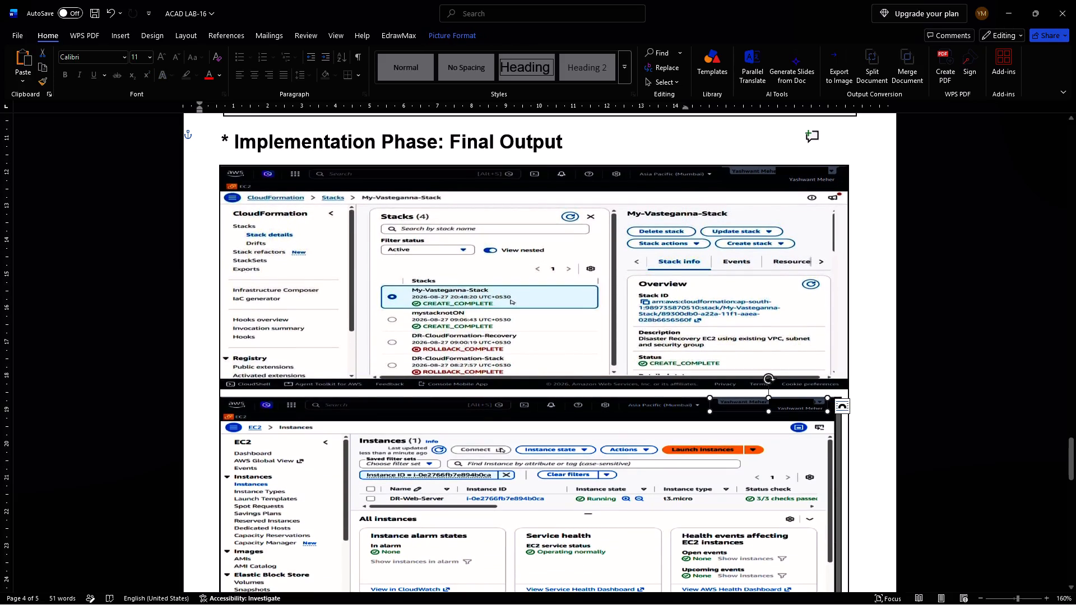
{"action": "key", "text": "Up"}
{"action": "left_click", "coordinate": [703, 482]}
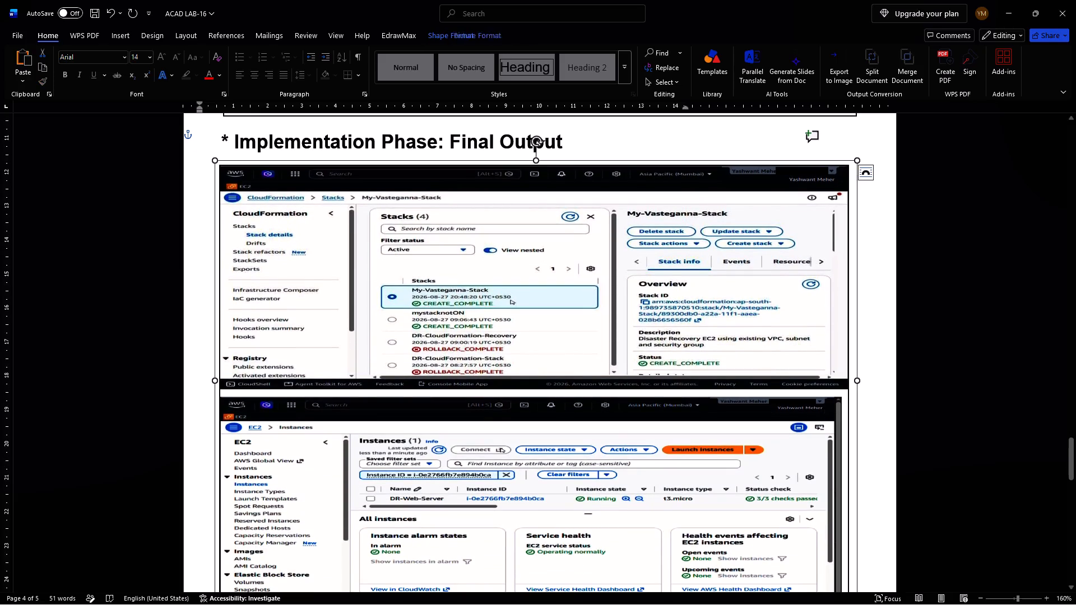
{"action": "left_click", "coordinate": [753, 404]}
{"action": "right_click", "coordinate": [753, 404]}
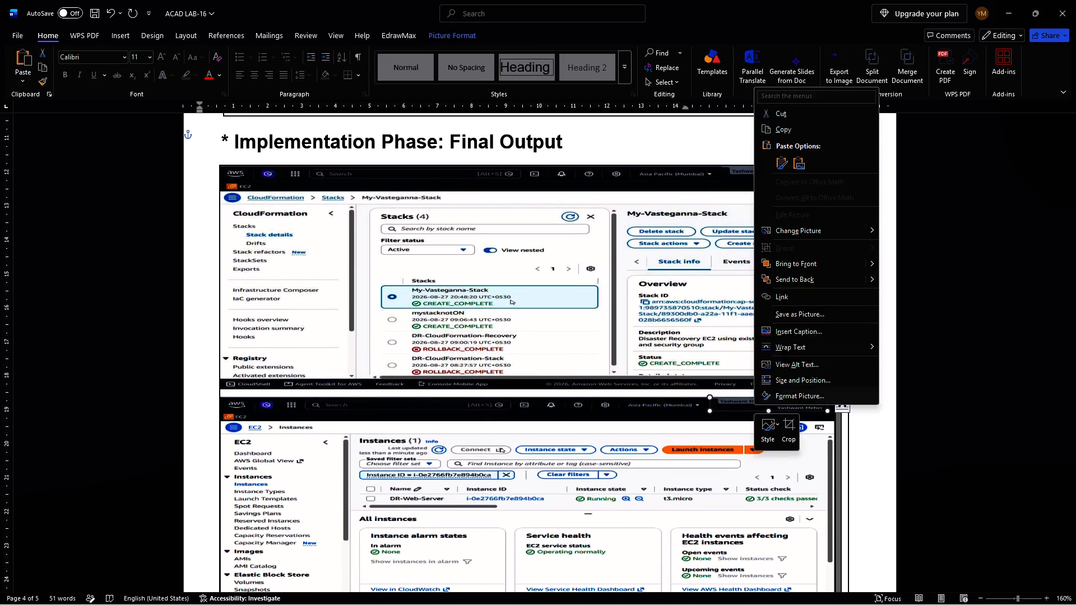
{"action": "left_click", "coordinate": [728, 407]}
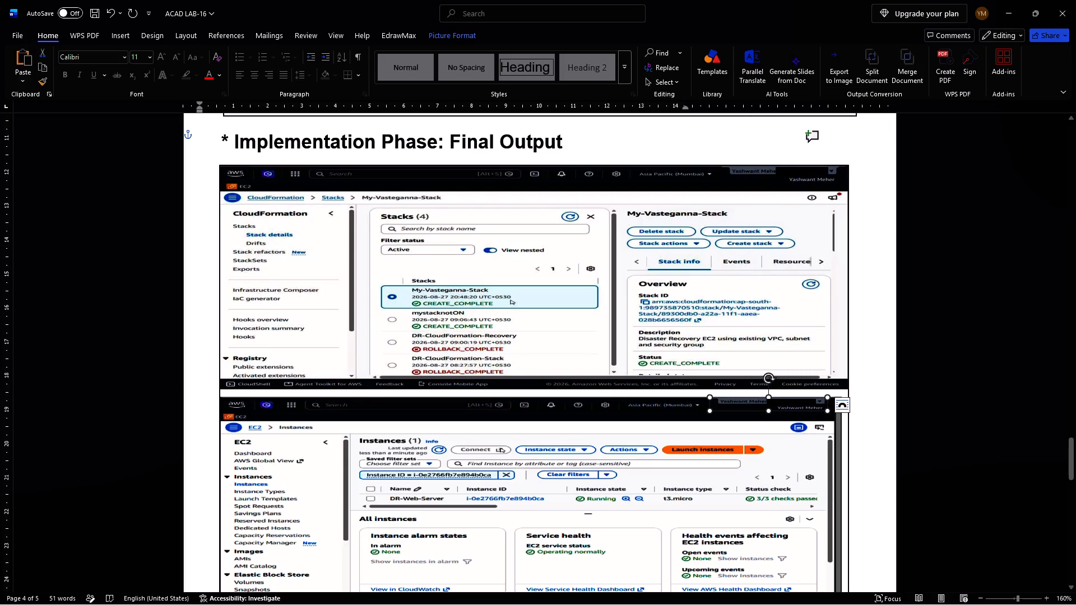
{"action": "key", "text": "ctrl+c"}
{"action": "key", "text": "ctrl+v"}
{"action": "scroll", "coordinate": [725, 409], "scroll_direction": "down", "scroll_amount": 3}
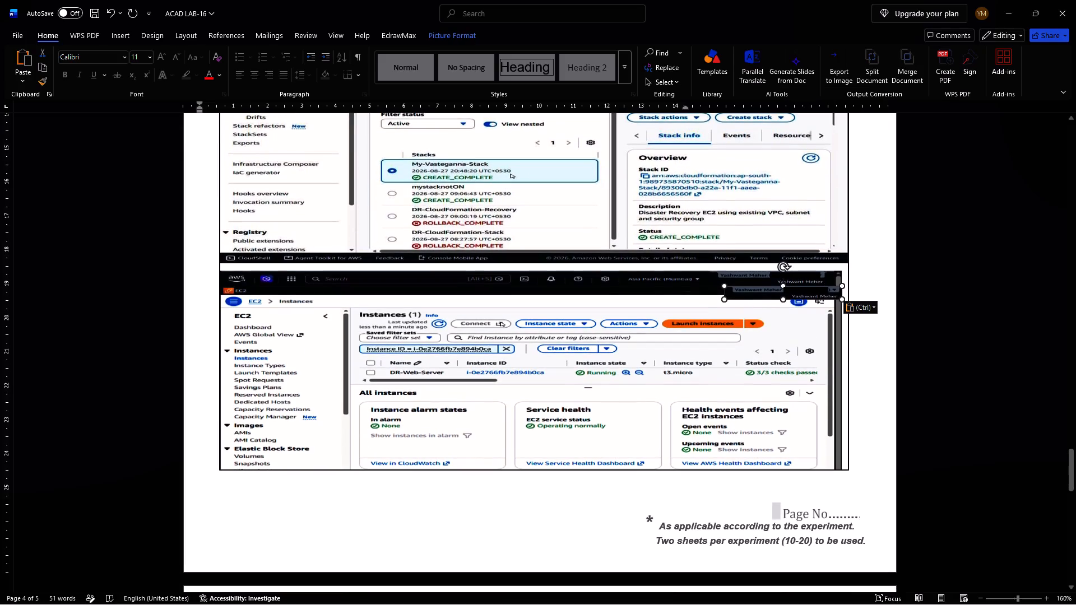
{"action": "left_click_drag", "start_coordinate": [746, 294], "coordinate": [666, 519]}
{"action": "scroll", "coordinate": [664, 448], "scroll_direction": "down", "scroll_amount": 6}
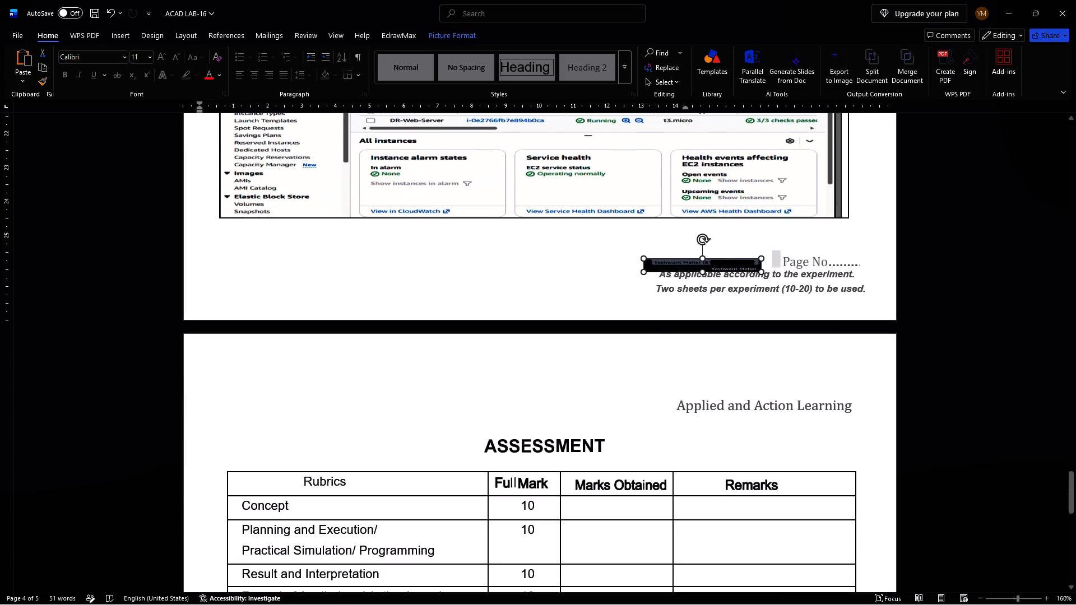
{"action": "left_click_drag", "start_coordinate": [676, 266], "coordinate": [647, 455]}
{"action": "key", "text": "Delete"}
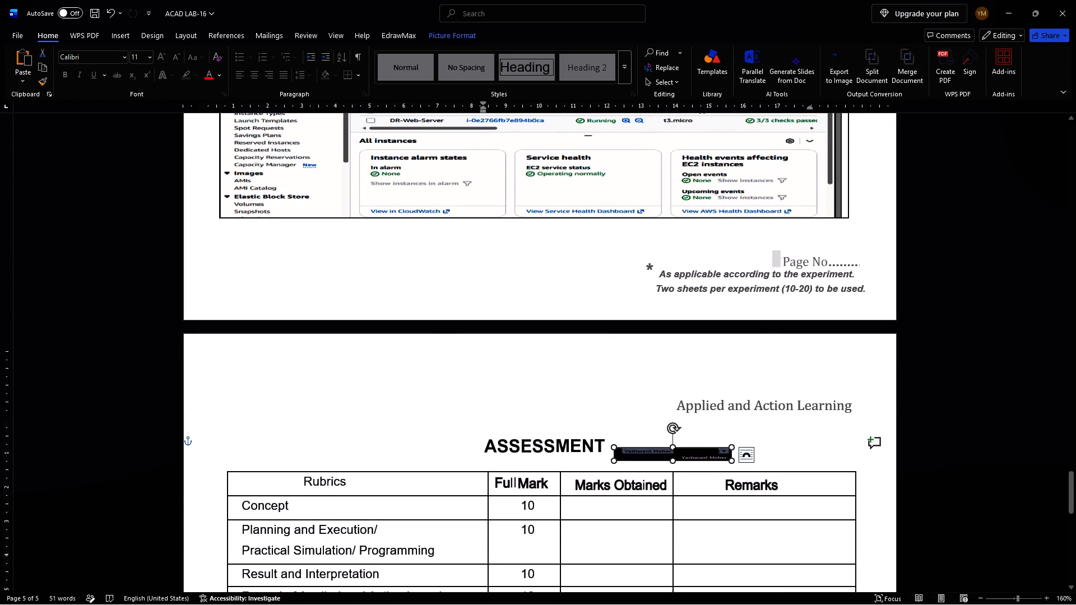
Review the account area of every screenshot from the Assessment page back to the start of the Coding Phase.
{"action": "scroll", "coordinate": [657, 418], "scroll_direction": "down", "scroll_amount": 7}
{"action": "scroll", "coordinate": [657, 418], "scroll_direction": "up", "scroll_amount": 7}
{"action": "scroll", "coordinate": [383, 350], "scroll_direction": "up", "scroll_amount": 4}
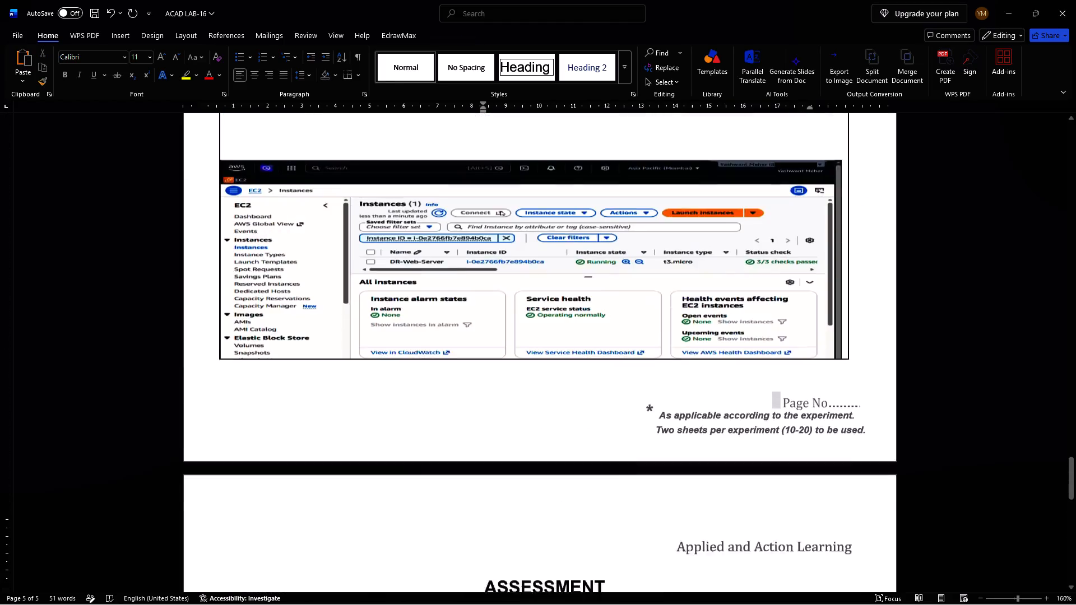
{"action": "scroll", "coordinate": [474, 424], "scroll_direction": "up", "scroll_amount": 9}
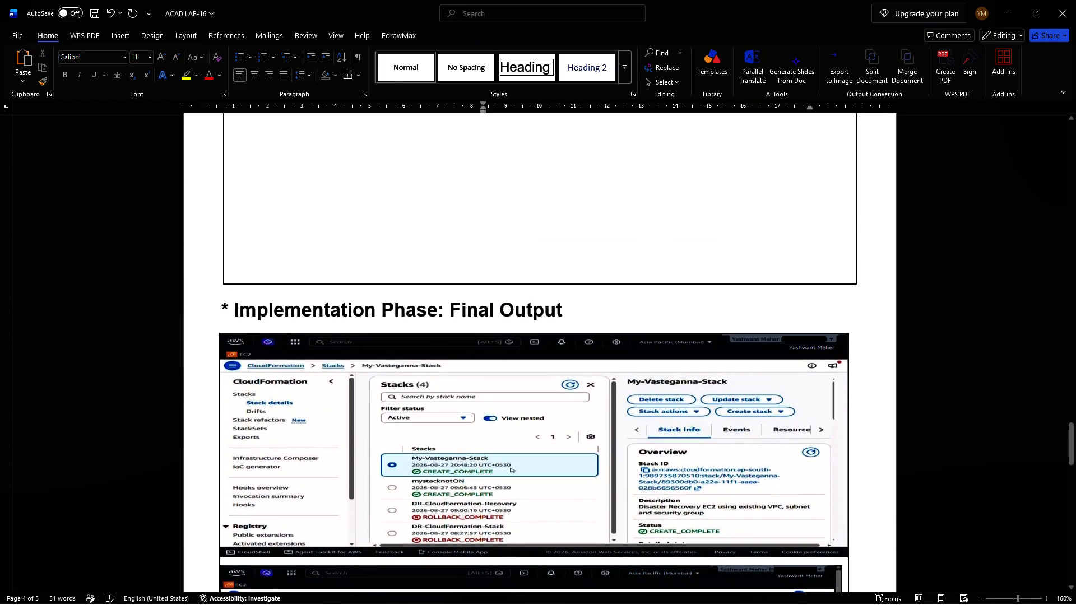
{"action": "scroll", "coordinate": [541, 338], "scroll_direction": "up", "scroll_amount": 5}
{"action": "scroll", "coordinate": [639, 364], "scroll_direction": "up", "scroll_amount": 5}
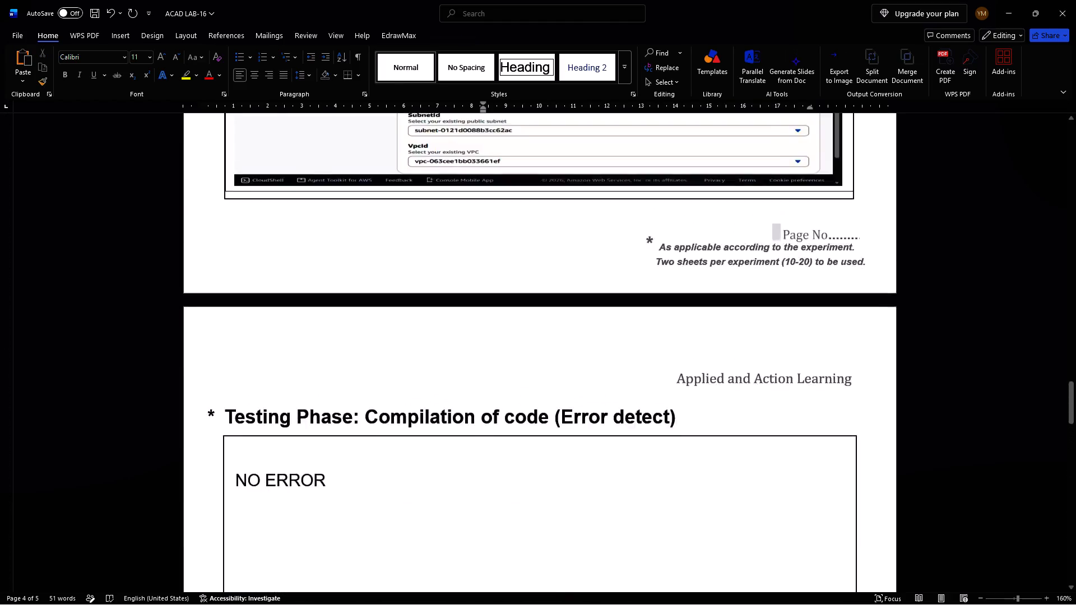
{"action": "scroll", "coordinate": [643, 367], "scroll_direction": "up", "scroll_amount": 19}
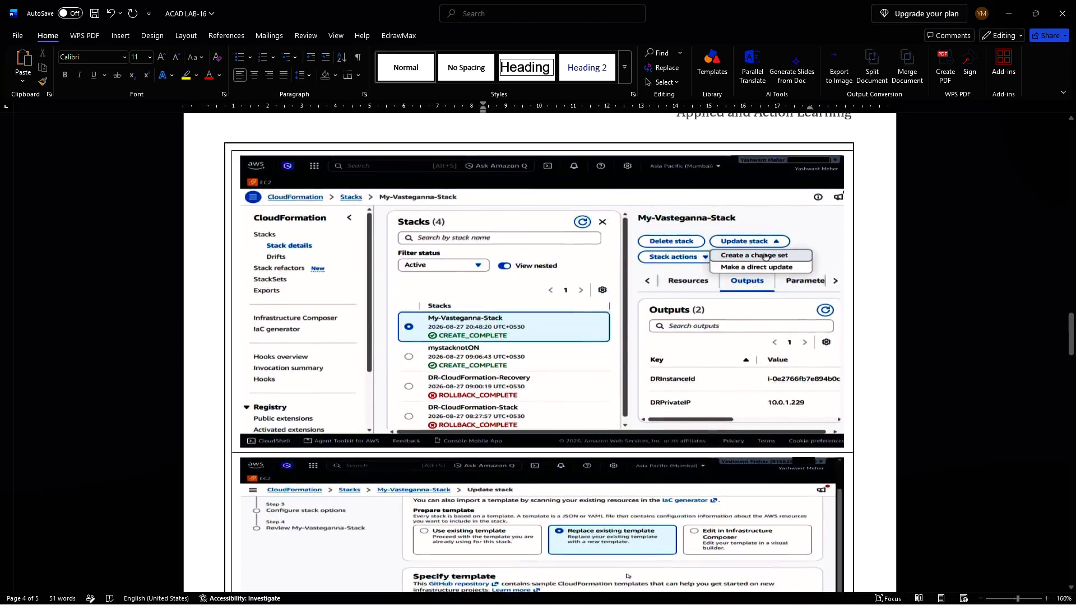
{"action": "scroll", "coordinate": [652, 377], "scroll_direction": "up", "scroll_amount": 15}
{"action": "scroll", "coordinate": [652, 377], "scroll_direction": "up", "scroll_amount": 7}
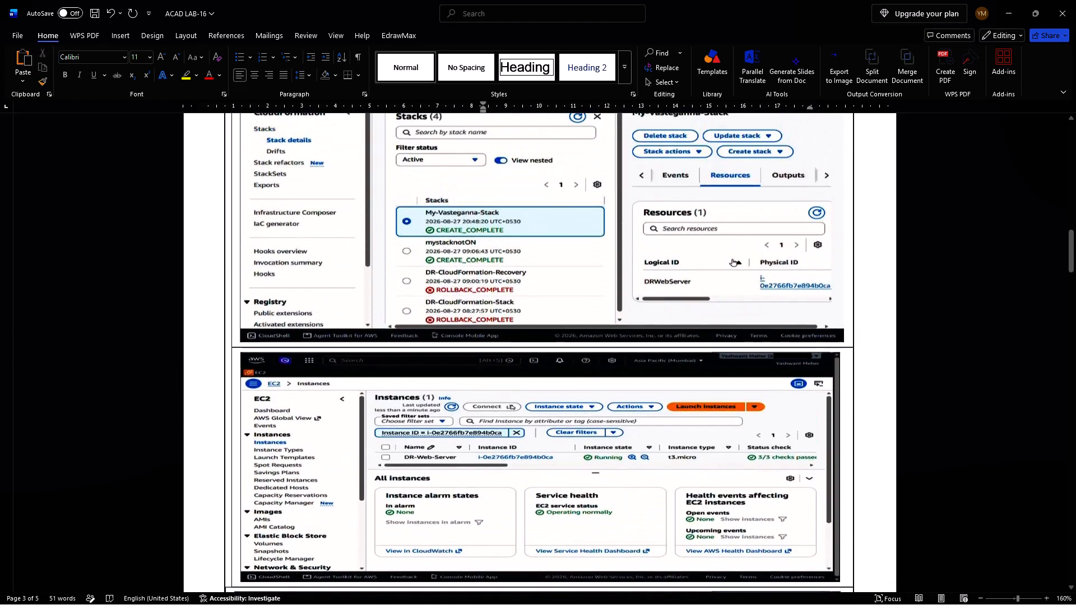
{"action": "scroll", "coordinate": [652, 377], "scroll_direction": "up", "scroll_amount": 18}
{"action": "scroll", "coordinate": [628, 421], "scroll_direction": "up", "scroll_amount": 2}
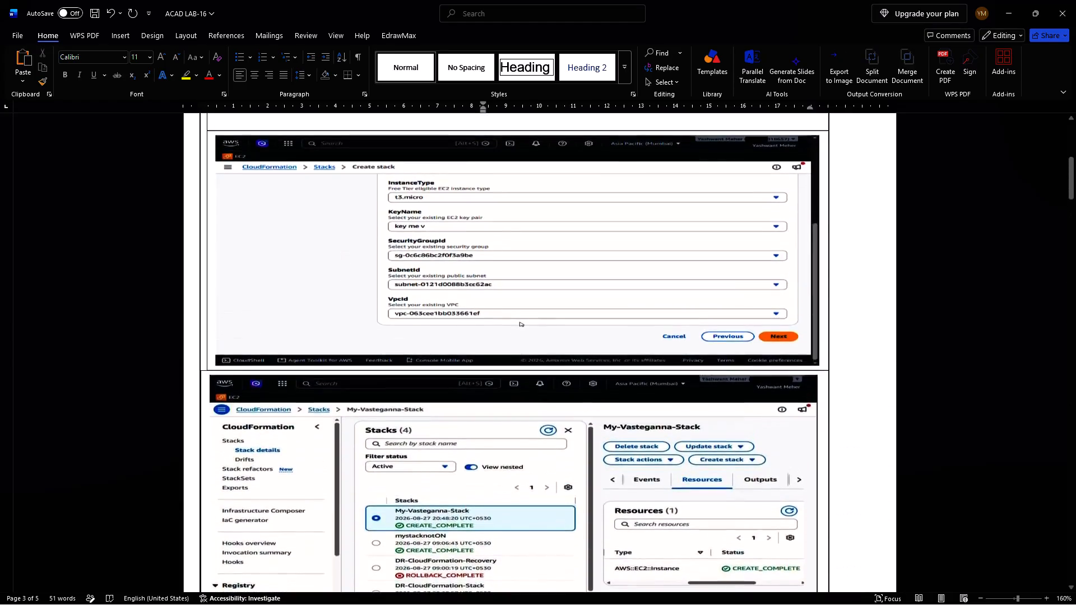
{"action": "scroll", "coordinate": [623, 421], "scroll_direction": "up", "scroll_amount": 13}
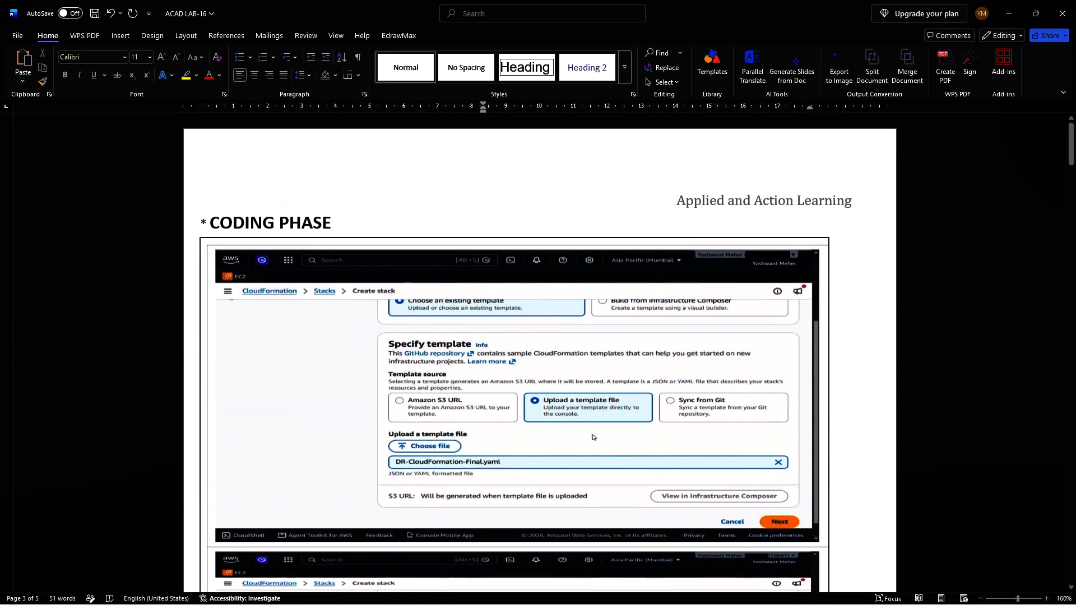
{"action": "scroll", "coordinate": [587, 434], "scroll_direction": "up", "scroll_amount": 4}
Save the report as a PDF named "lab 16 ( done )" in the ACAD folder under 5th sem on the Desktop.
{"action": "left_click", "coordinate": [16, 40]}
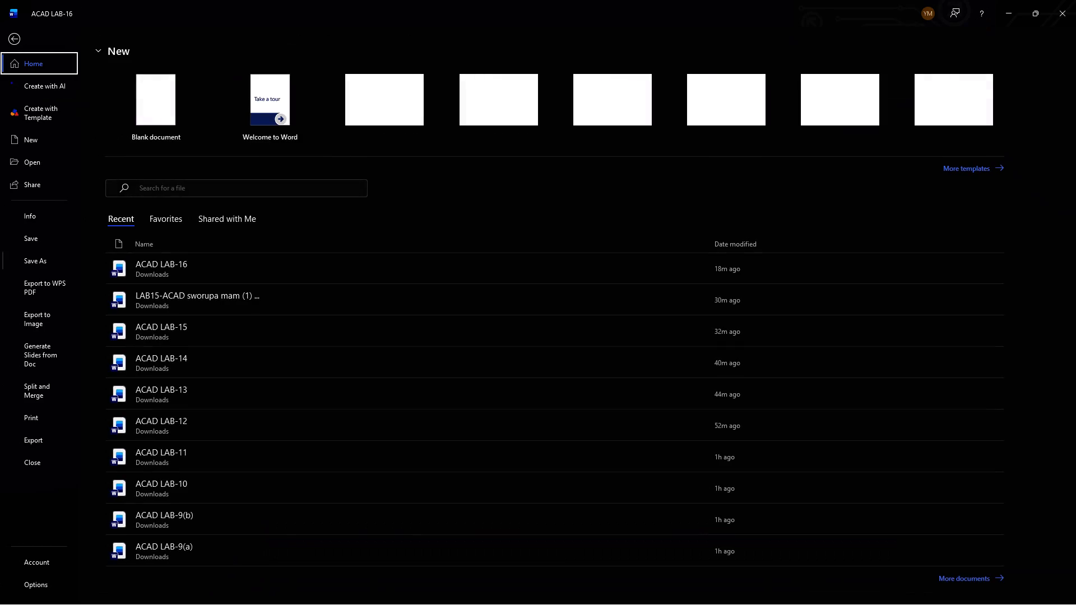
{"action": "left_click", "coordinate": [53, 262]}
{"action": "left_click", "coordinate": [164, 301]}
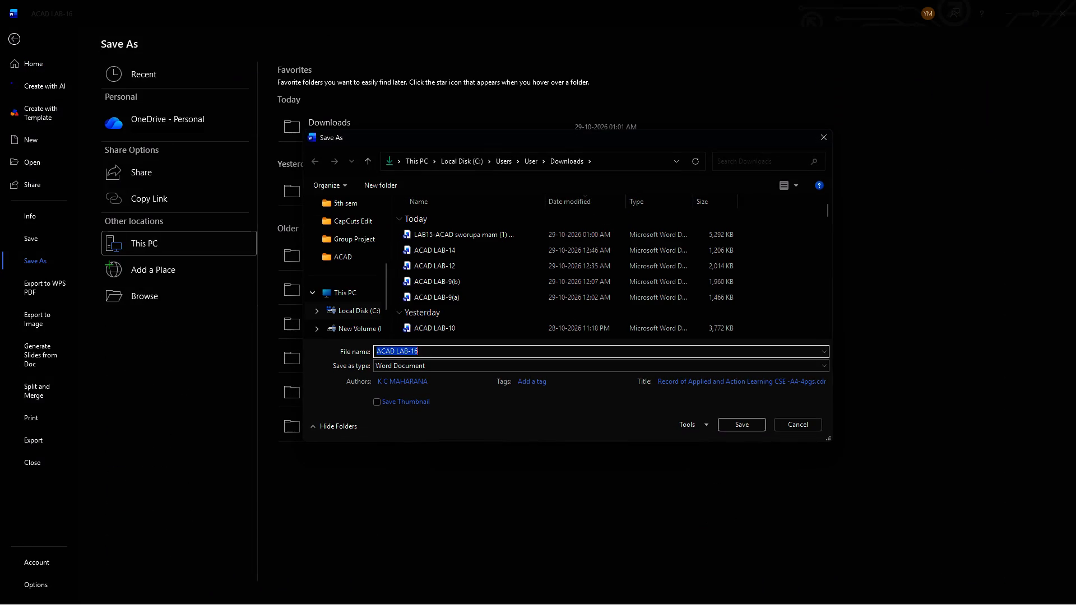
{"action": "left_click", "coordinate": [369, 262]}
{"action": "left_click", "coordinate": [435, 361]}
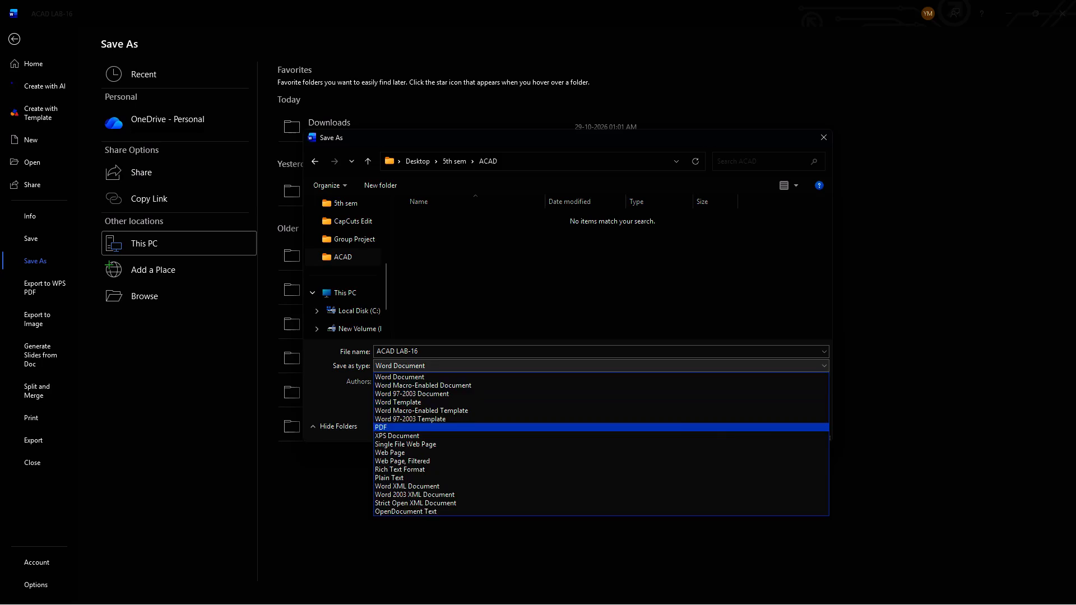
{"action": "left_click", "coordinate": [399, 425]}
{"action": "scroll", "coordinate": [448, 332], "scroll_direction": "down", "scroll_amount": 15}
{"action": "scroll", "coordinate": [448, 332], "scroll_direction": "down", "scroll_amount": 7}
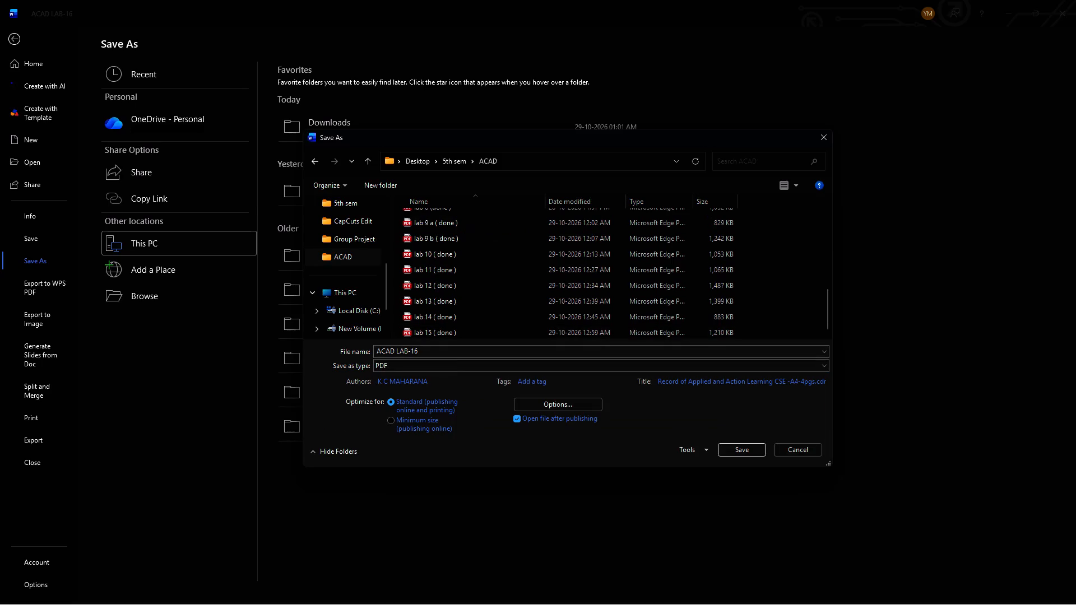
{"action": "left_click", "coordinate": [422, 348]}
{"action": "type", "text": "lab 16"}
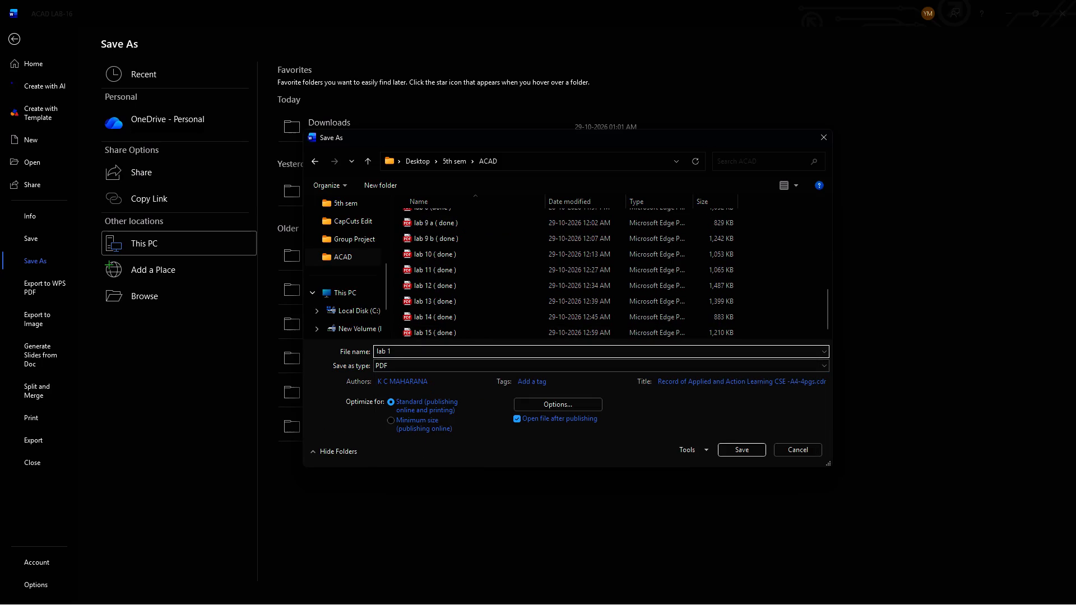
{"action": "key", "text": "space"}
{"action": "type", "text": "( done"}
{"action": "key", "text": "space"}
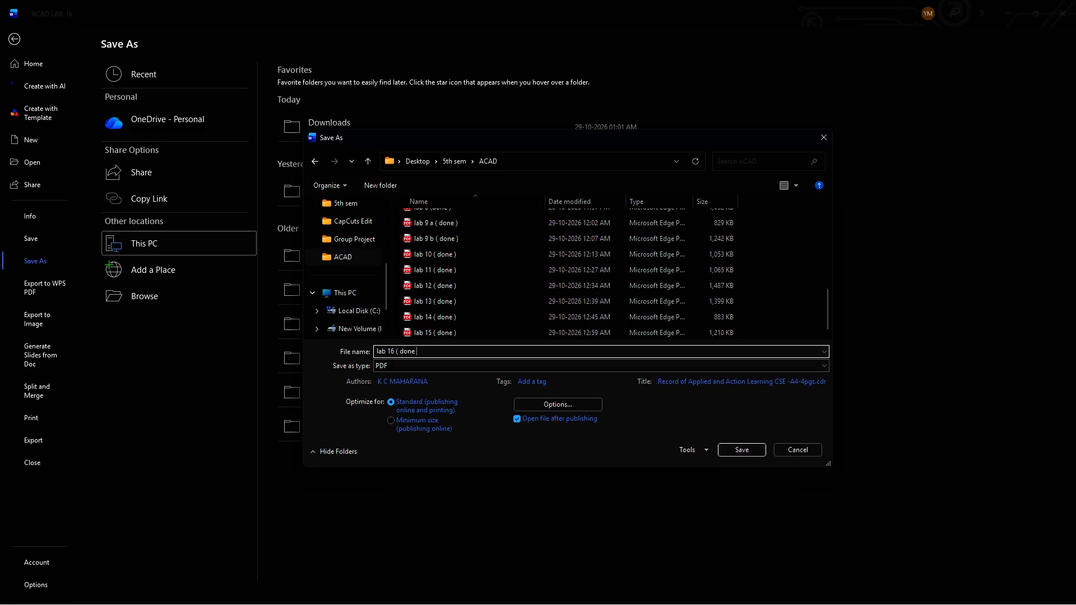
{"action": "key", "text": "shift+parenright"}
{"action": "key", "text": "Return"}
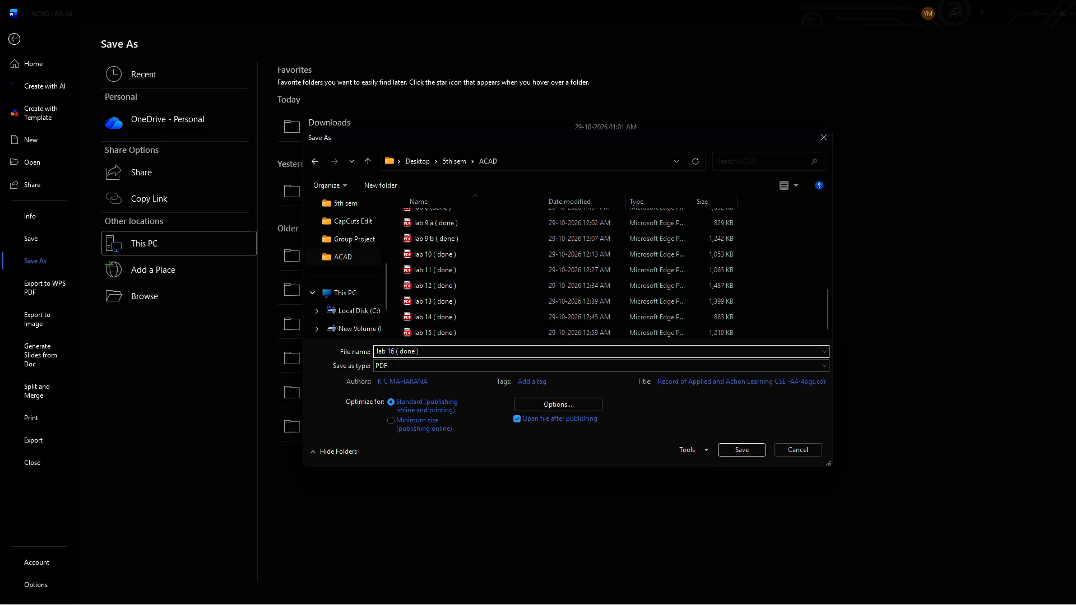
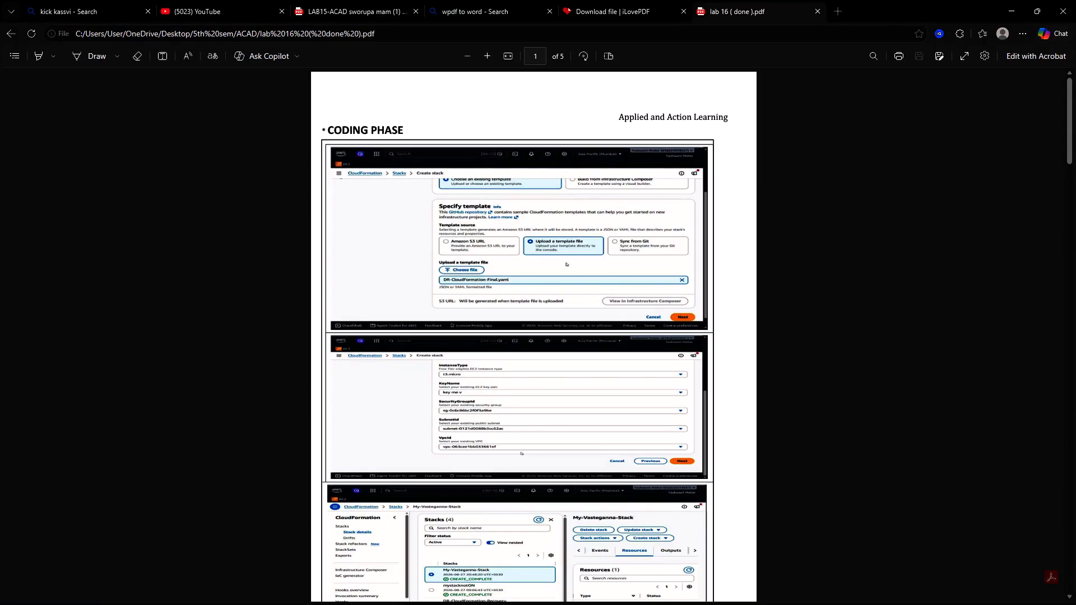
Review the exported lab 16 PDF from the Coding Phase through to the Assessment page, and close it.
{"action": "scroll", "coordinate": [509, 359], "scroll_direction": "down", "scroll_amount": 8}
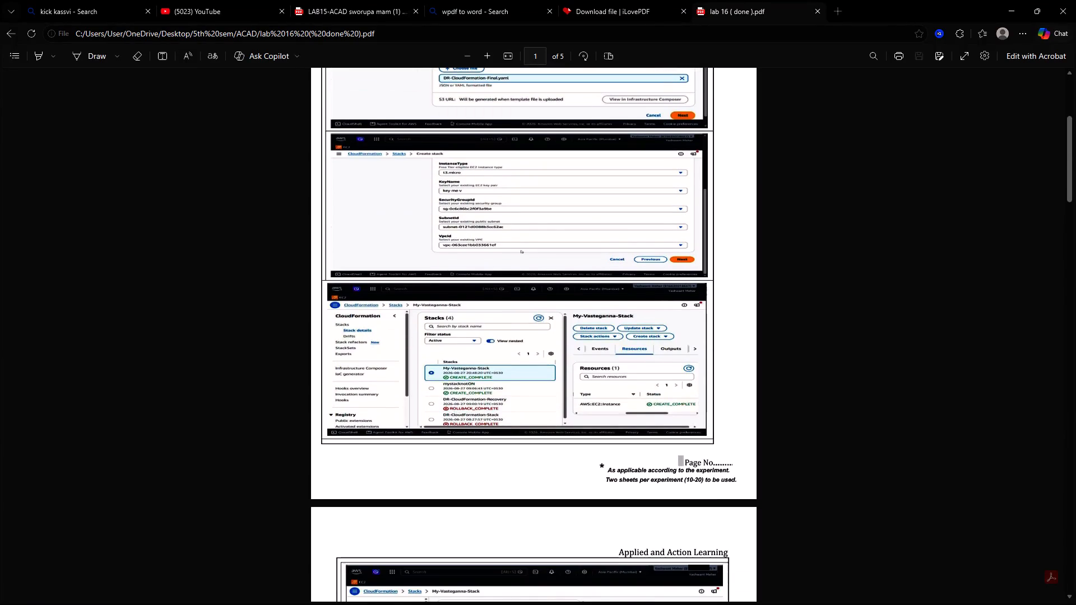
{"action": "scroll", "coordinate": [510, 360], "scroll_direction": "down", "scroll_amount": 9}
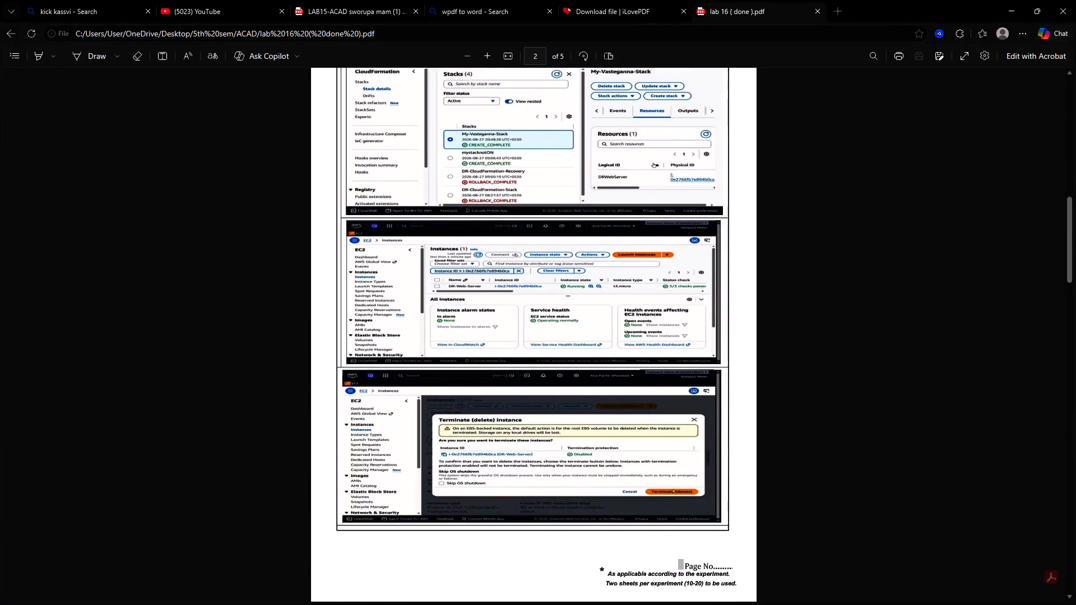
{"action": "scroll", "coordinate": [510, 360], "scroll_direction": "down", "scroll_amount": 13}
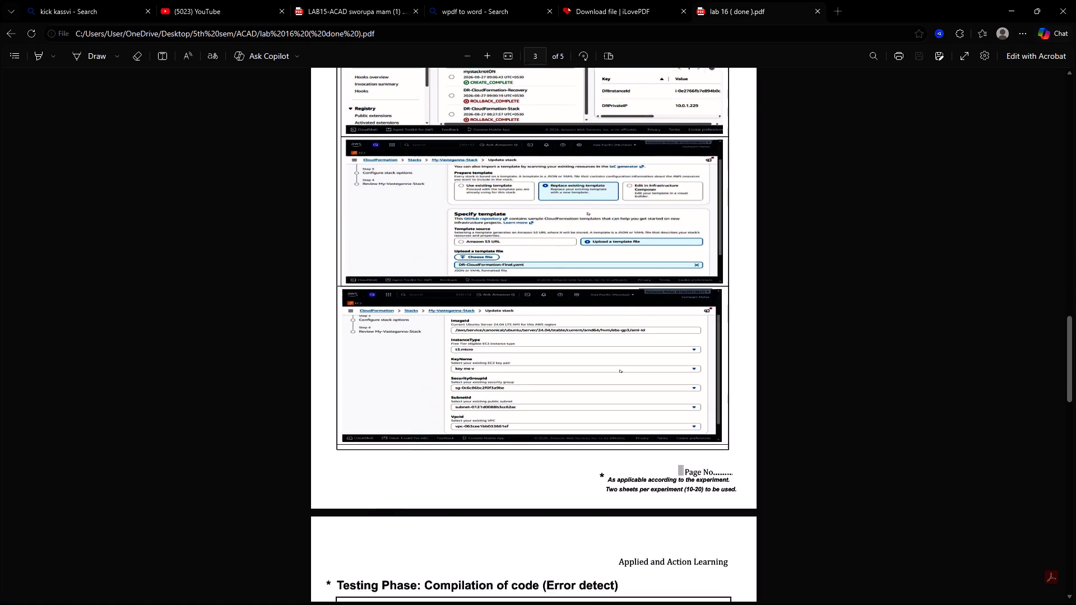
{"action": "scroll", "coordinate": [510, 360], "scroll_direction": "down", "scroll_amount": 7}
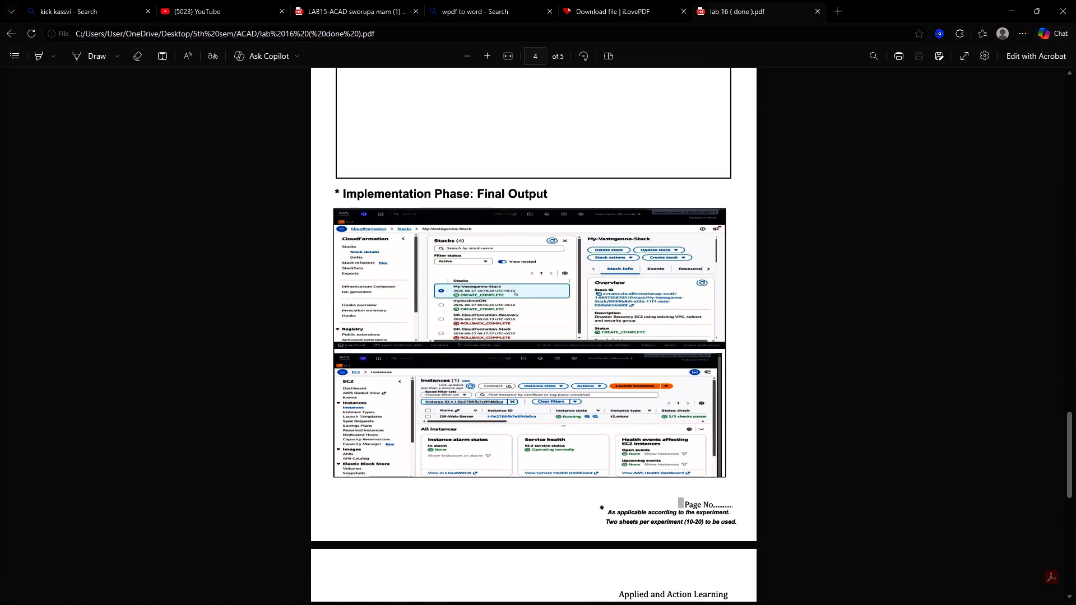
{"action": "scroll", "coordinate": [498, 362], "scroll_direction": "down", "scroll_amount": 7}
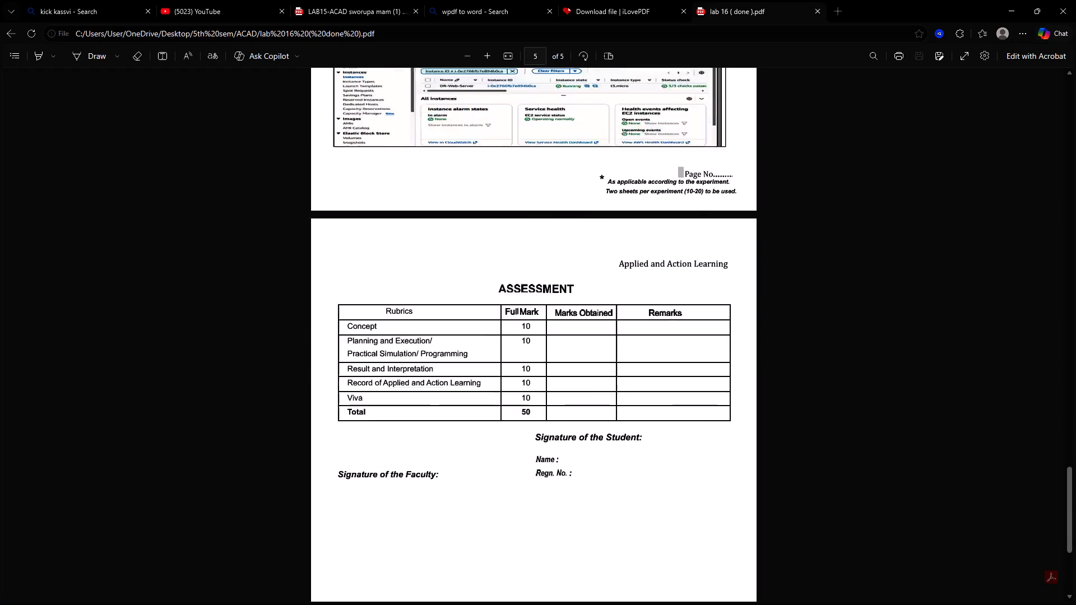
{"action": "scroll", "coordinate": [498, 361], "scroll_direction": "down", "scroll_amount": 8}
{"action": "left_click", "coordinate": [819, 9]}
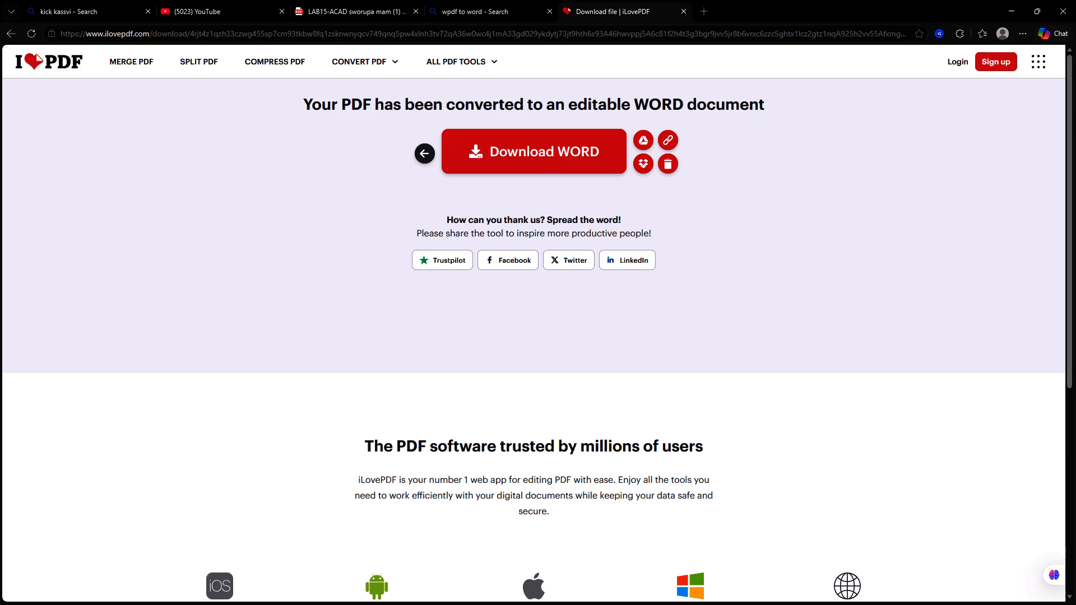